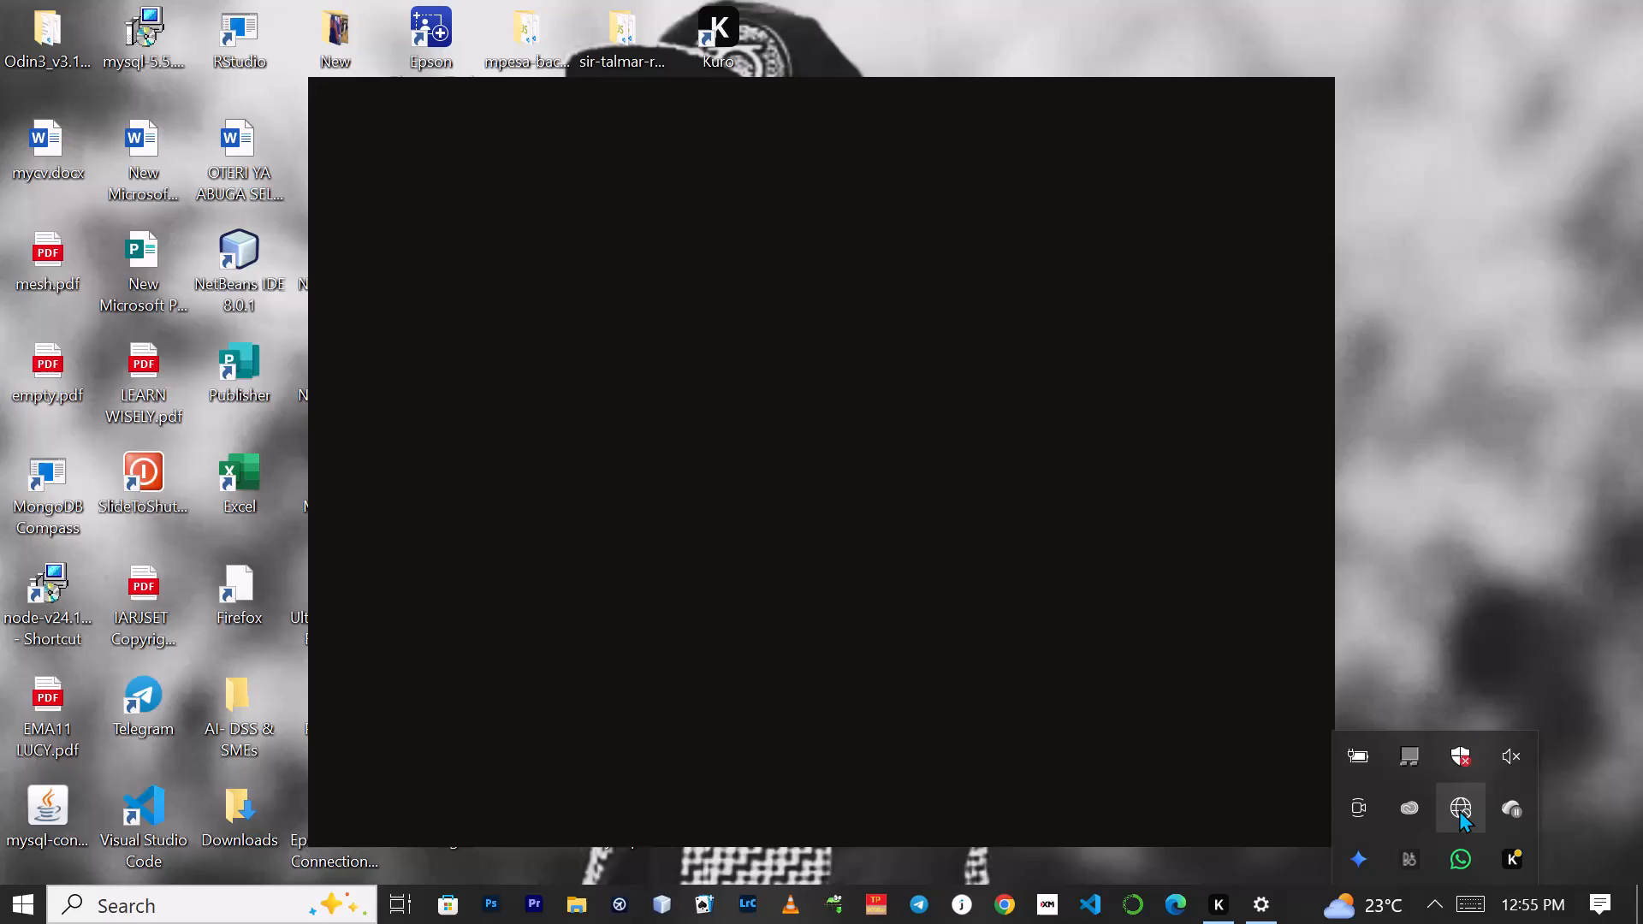
Check the Wi-Fi connection details of the Raggy Road5 network.
left_click(1459, 809)
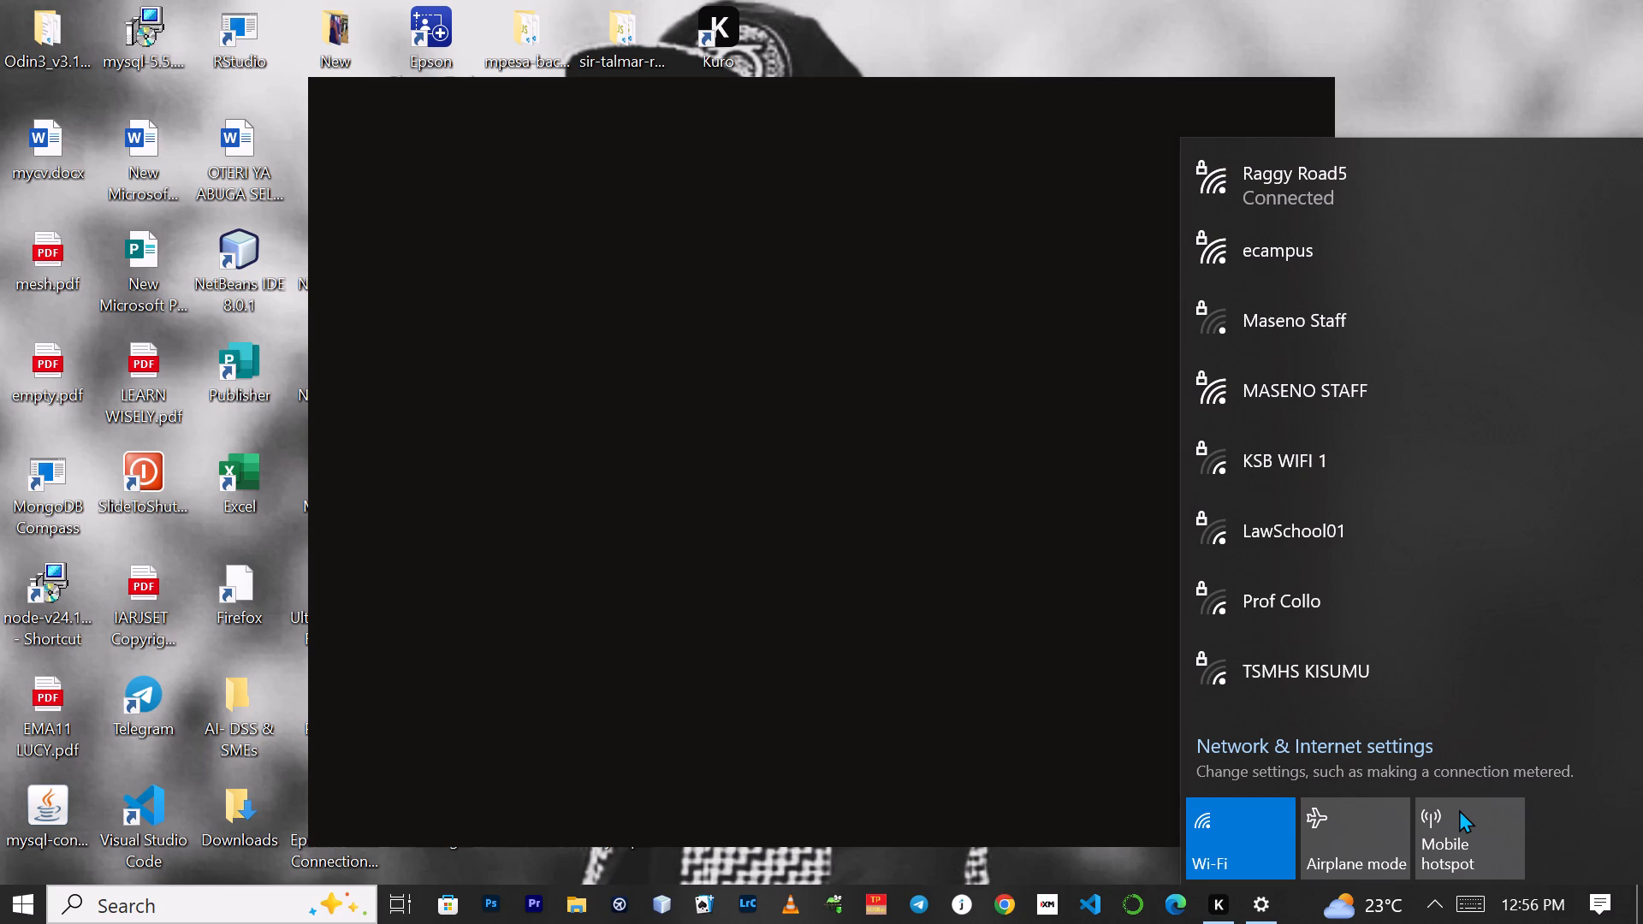
left_click(1369, 193)
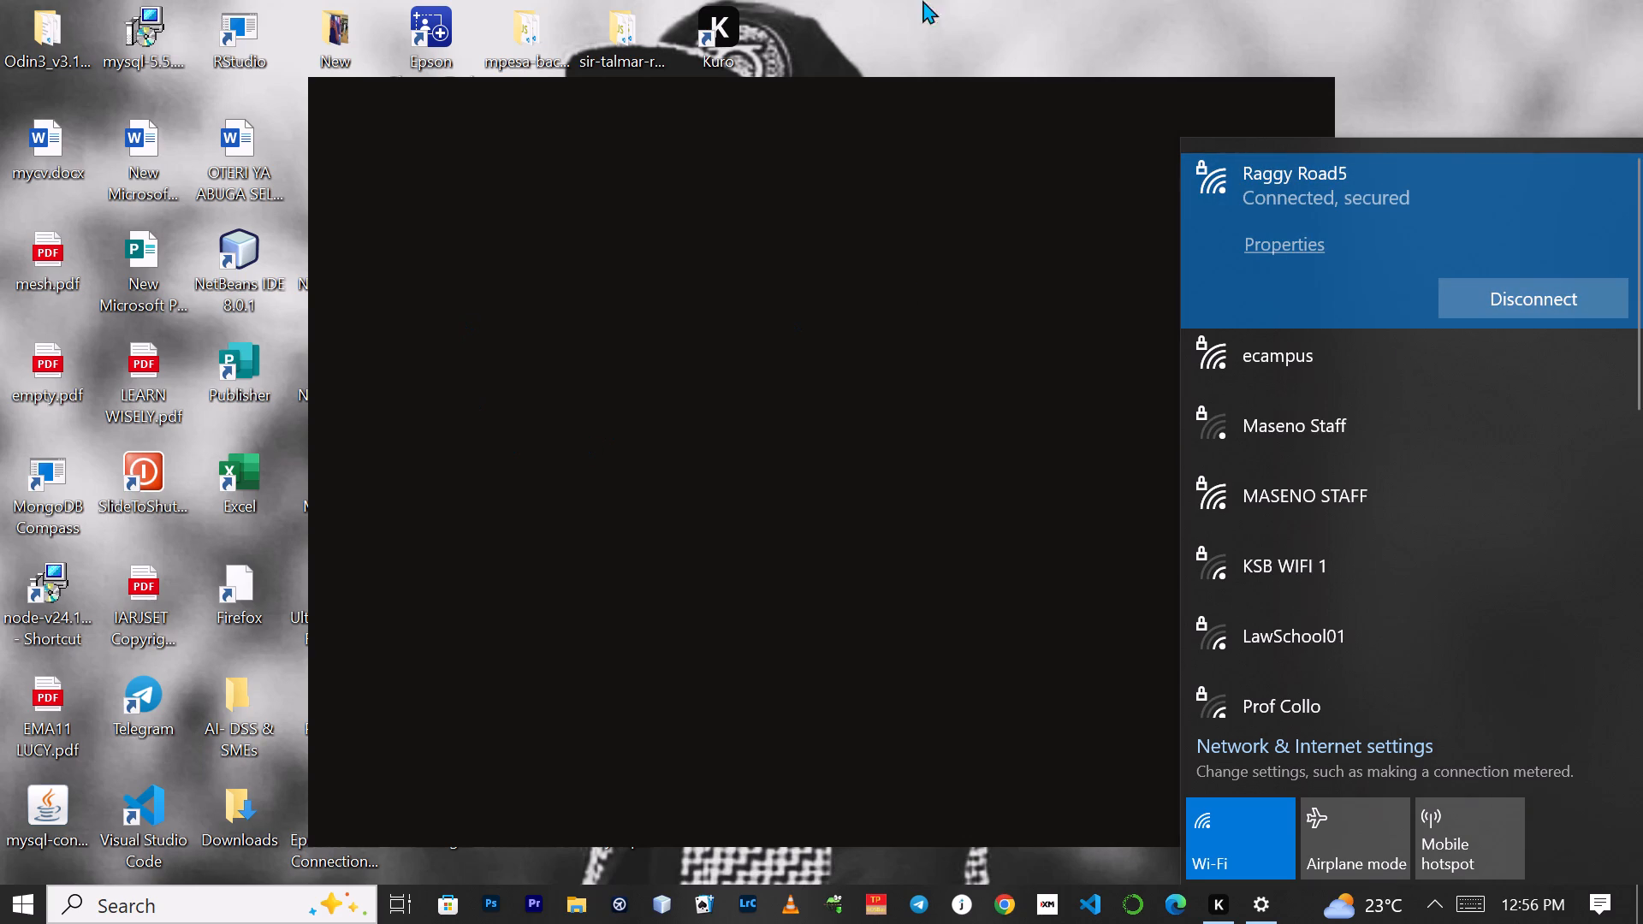
left_click(1526, 60)
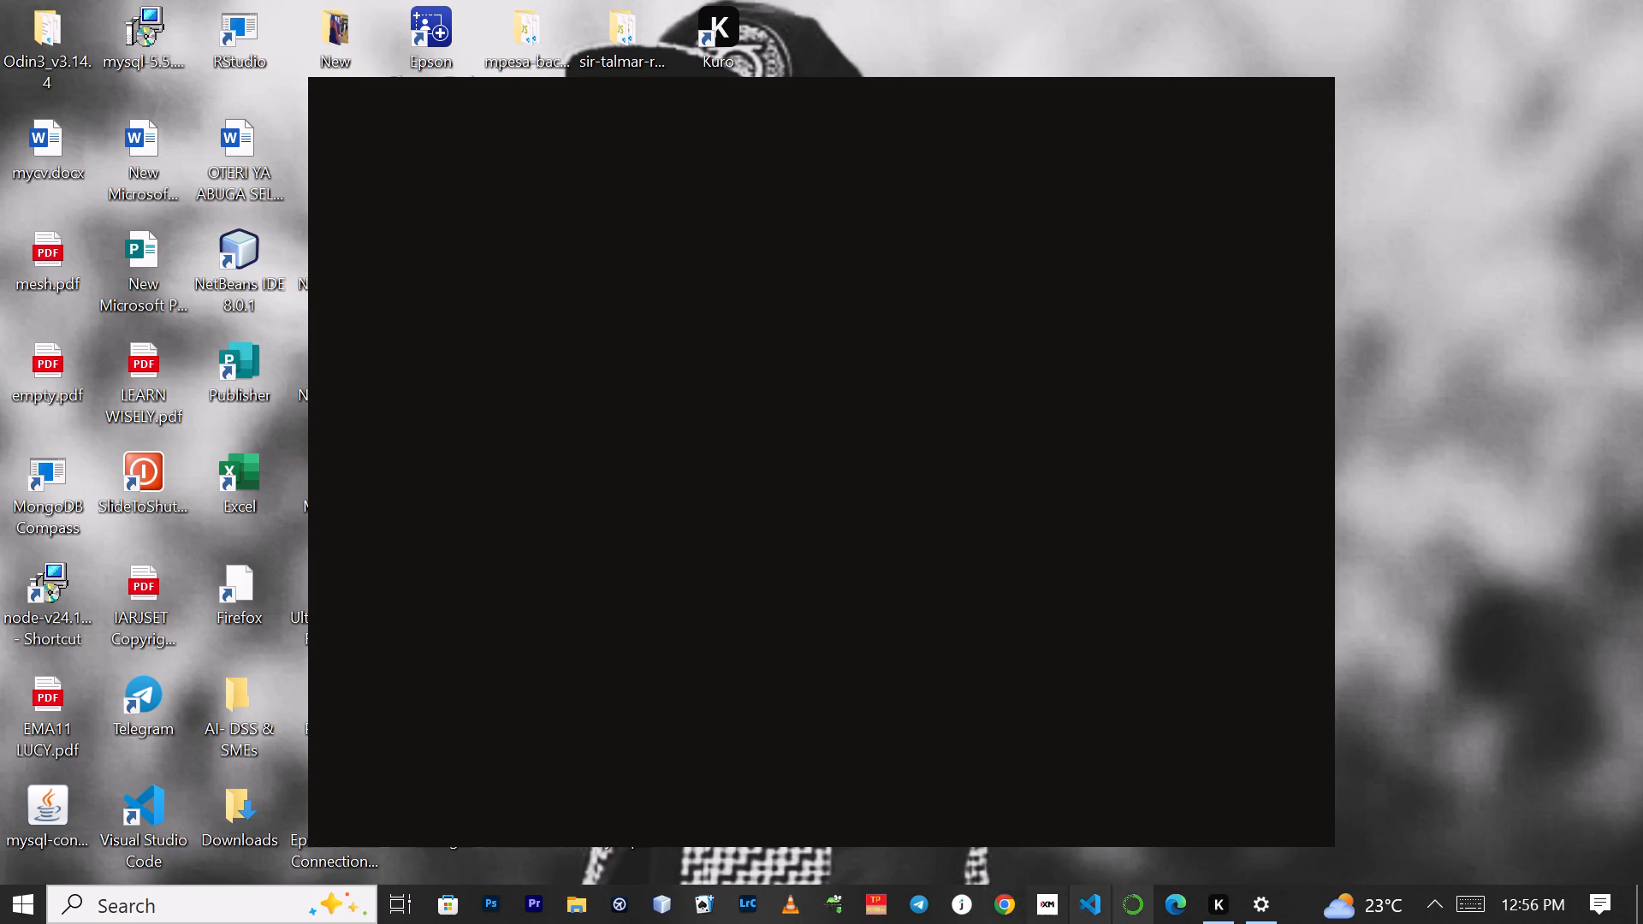
Launch Google Chrome with the Dezmil profile.
left_click(1012, 918)
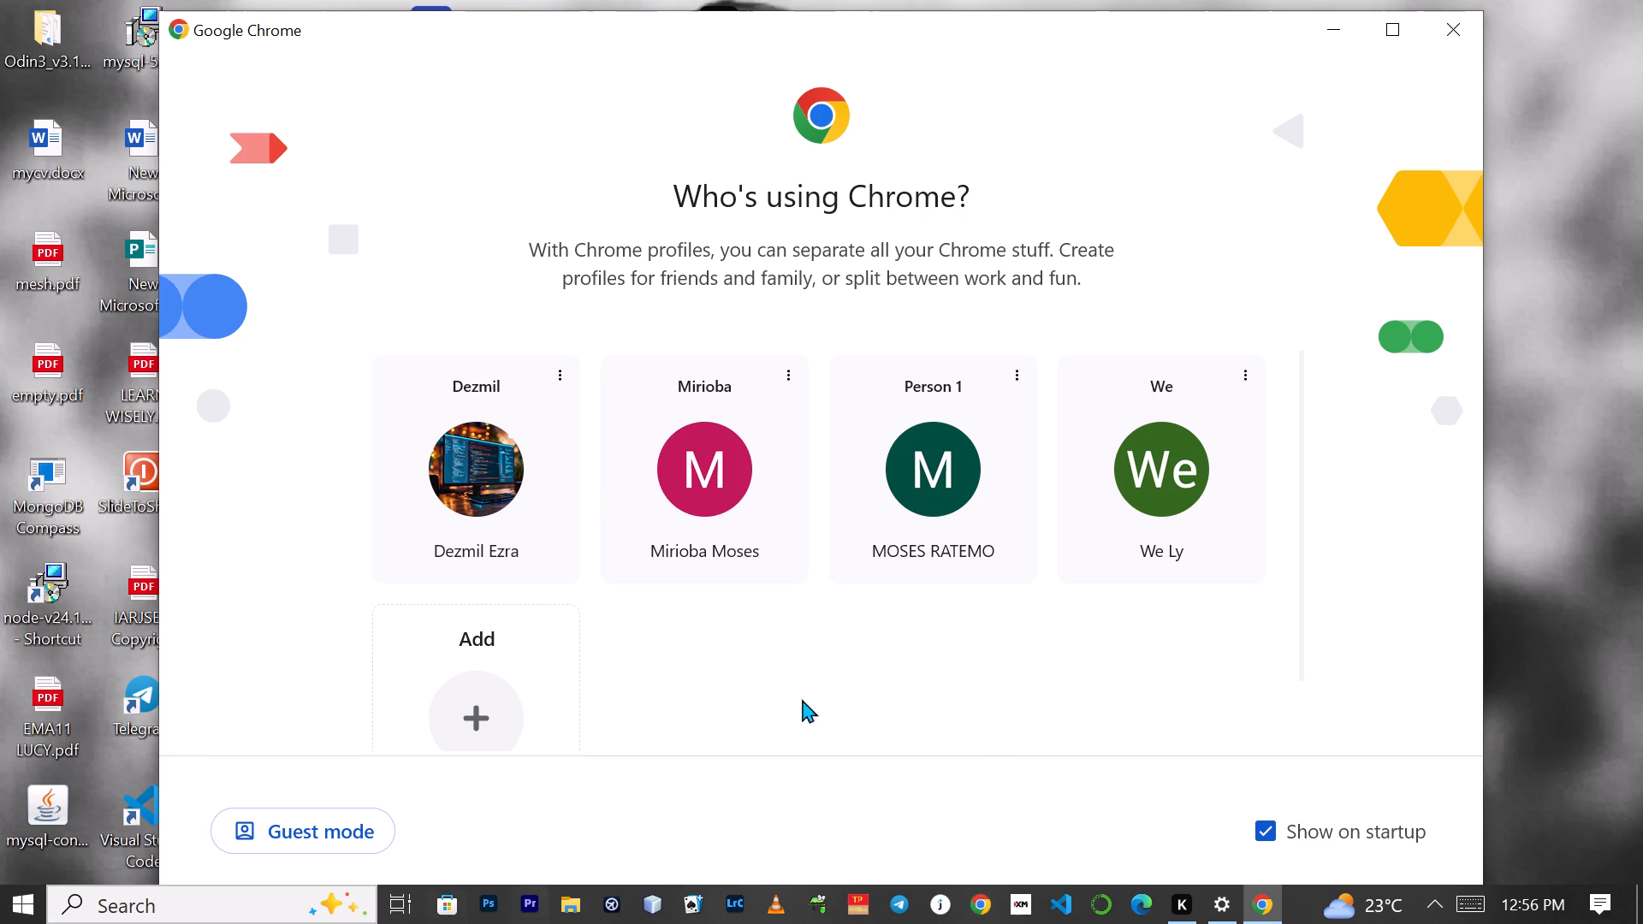
left_click(482, 462)
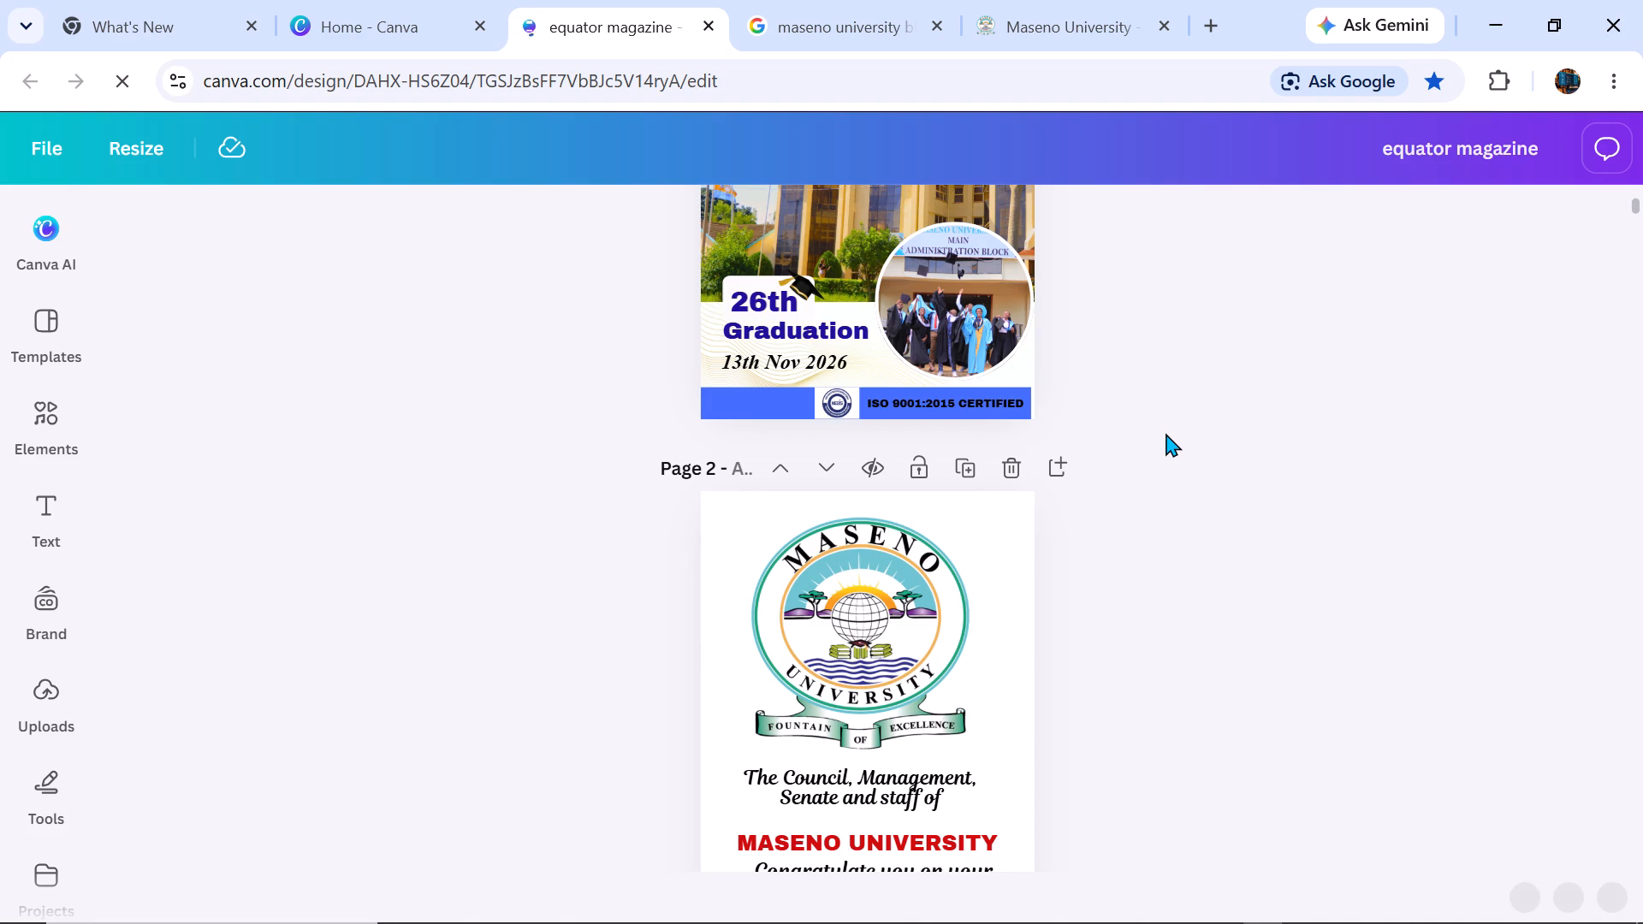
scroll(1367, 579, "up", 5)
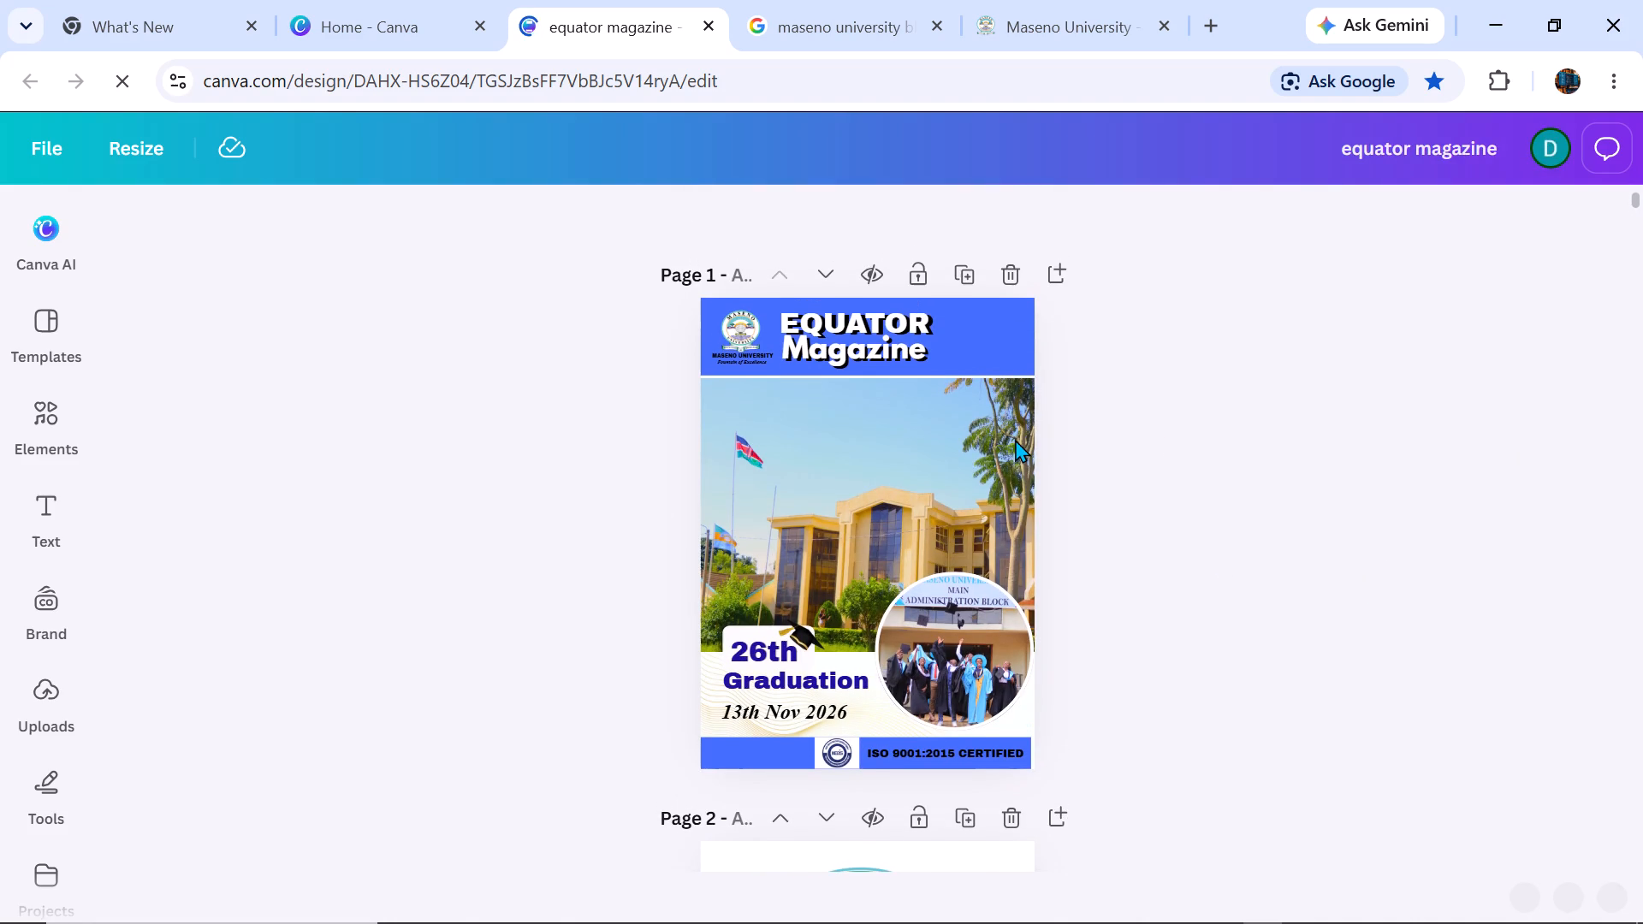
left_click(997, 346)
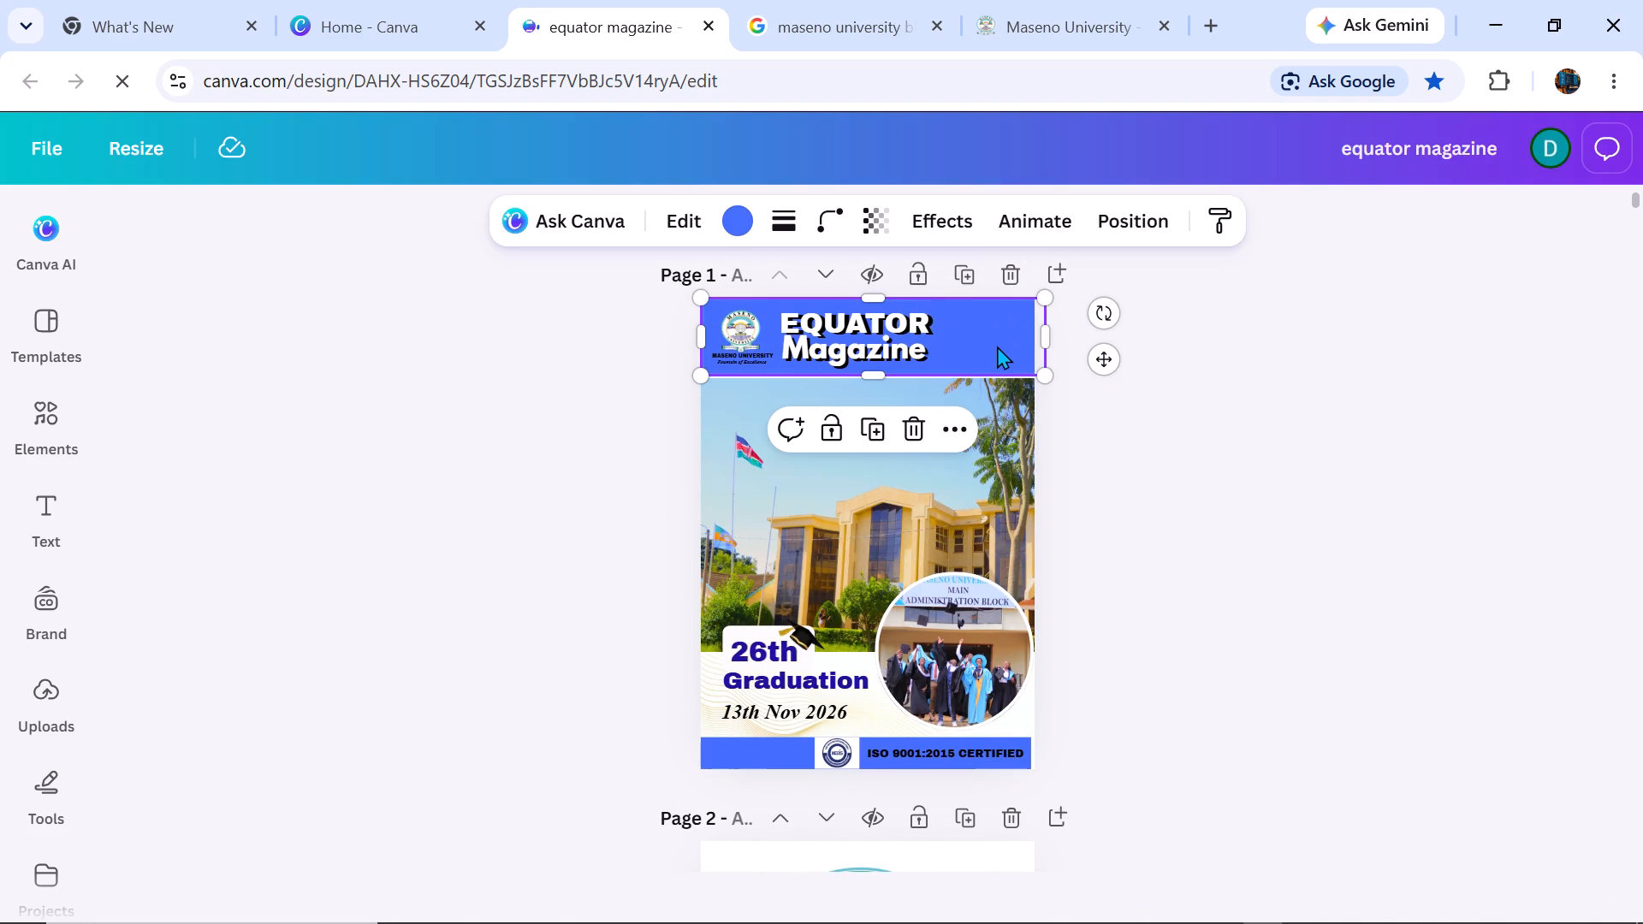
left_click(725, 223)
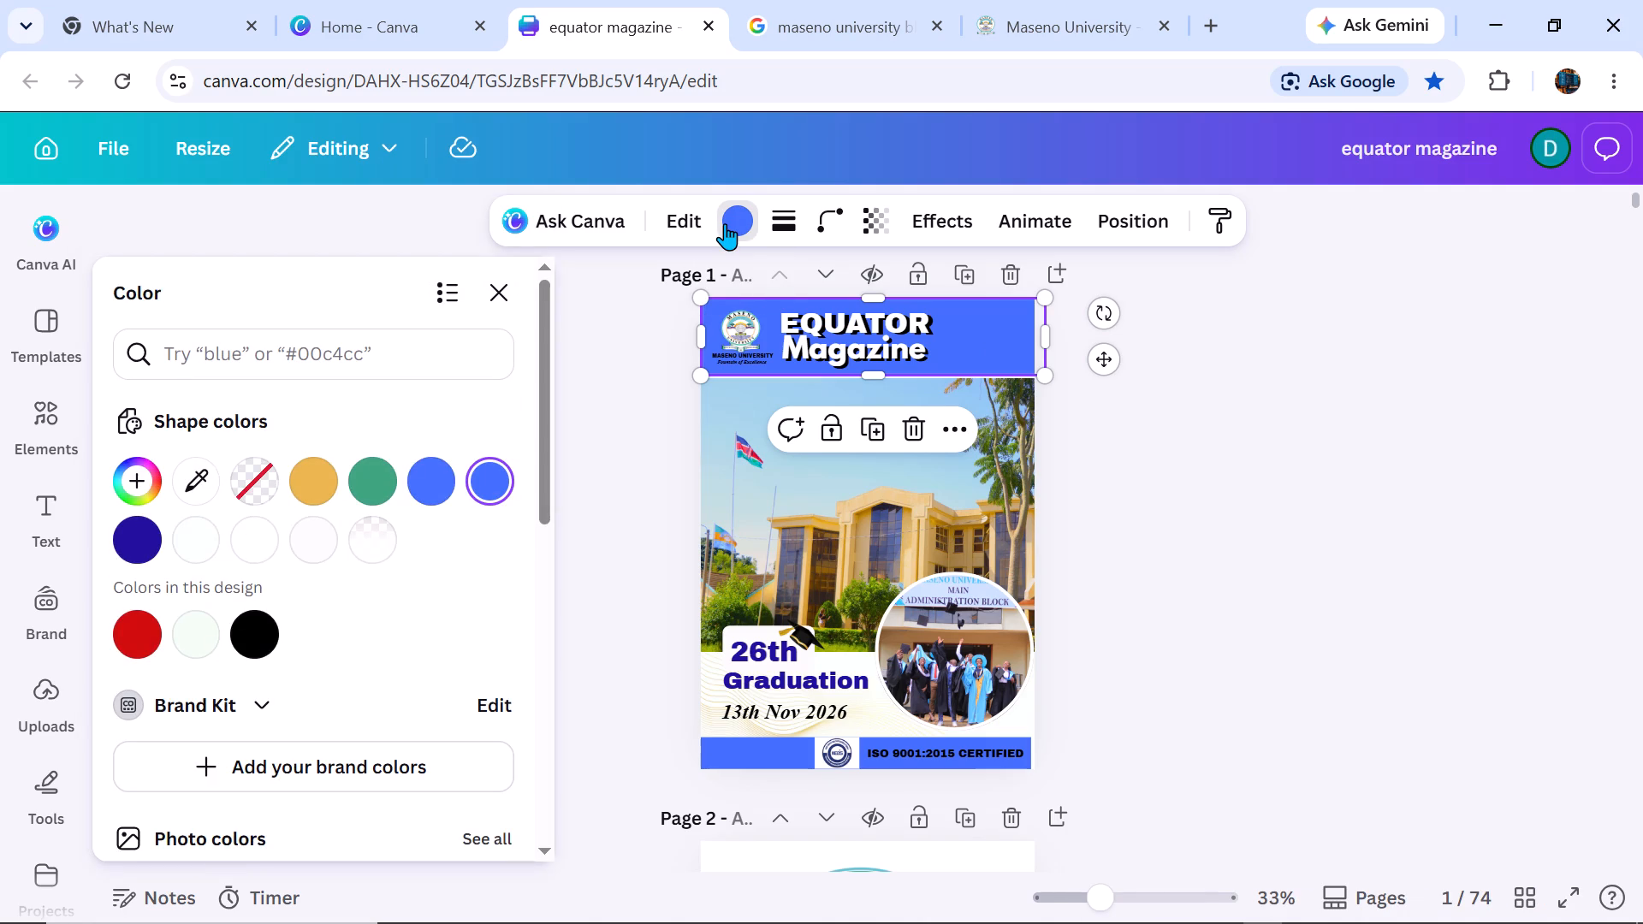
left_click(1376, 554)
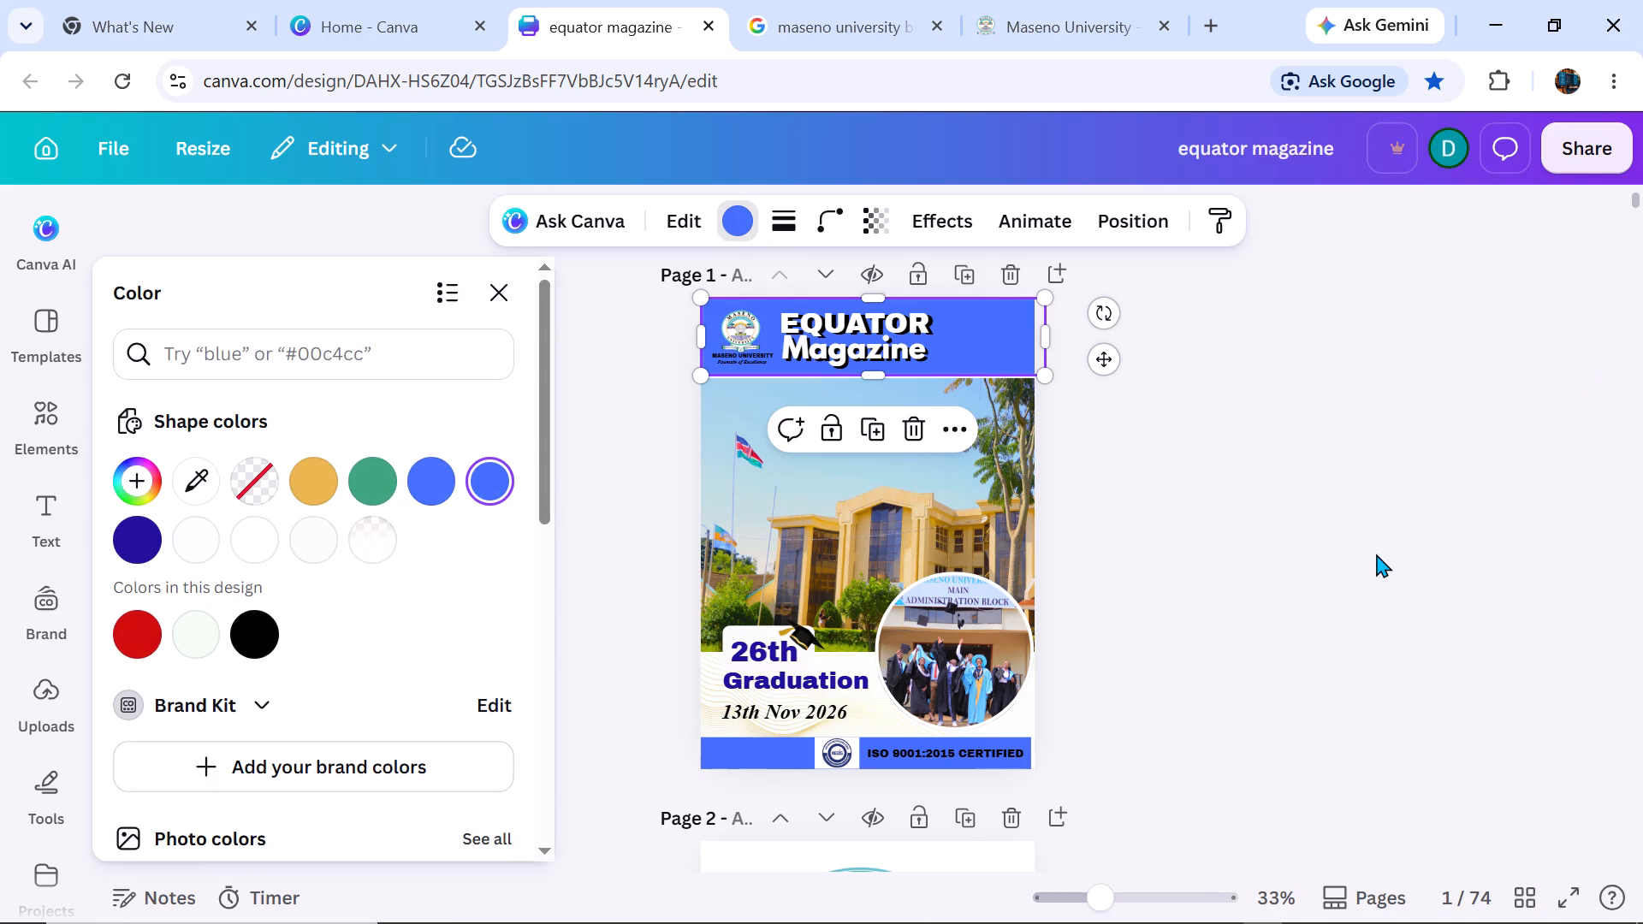
Delete the first four entries, "Intro pictorial" through "Table of Contents", and their leftover blank line from the page 6 contents list.
scroll(1376, 554, "down", 2)
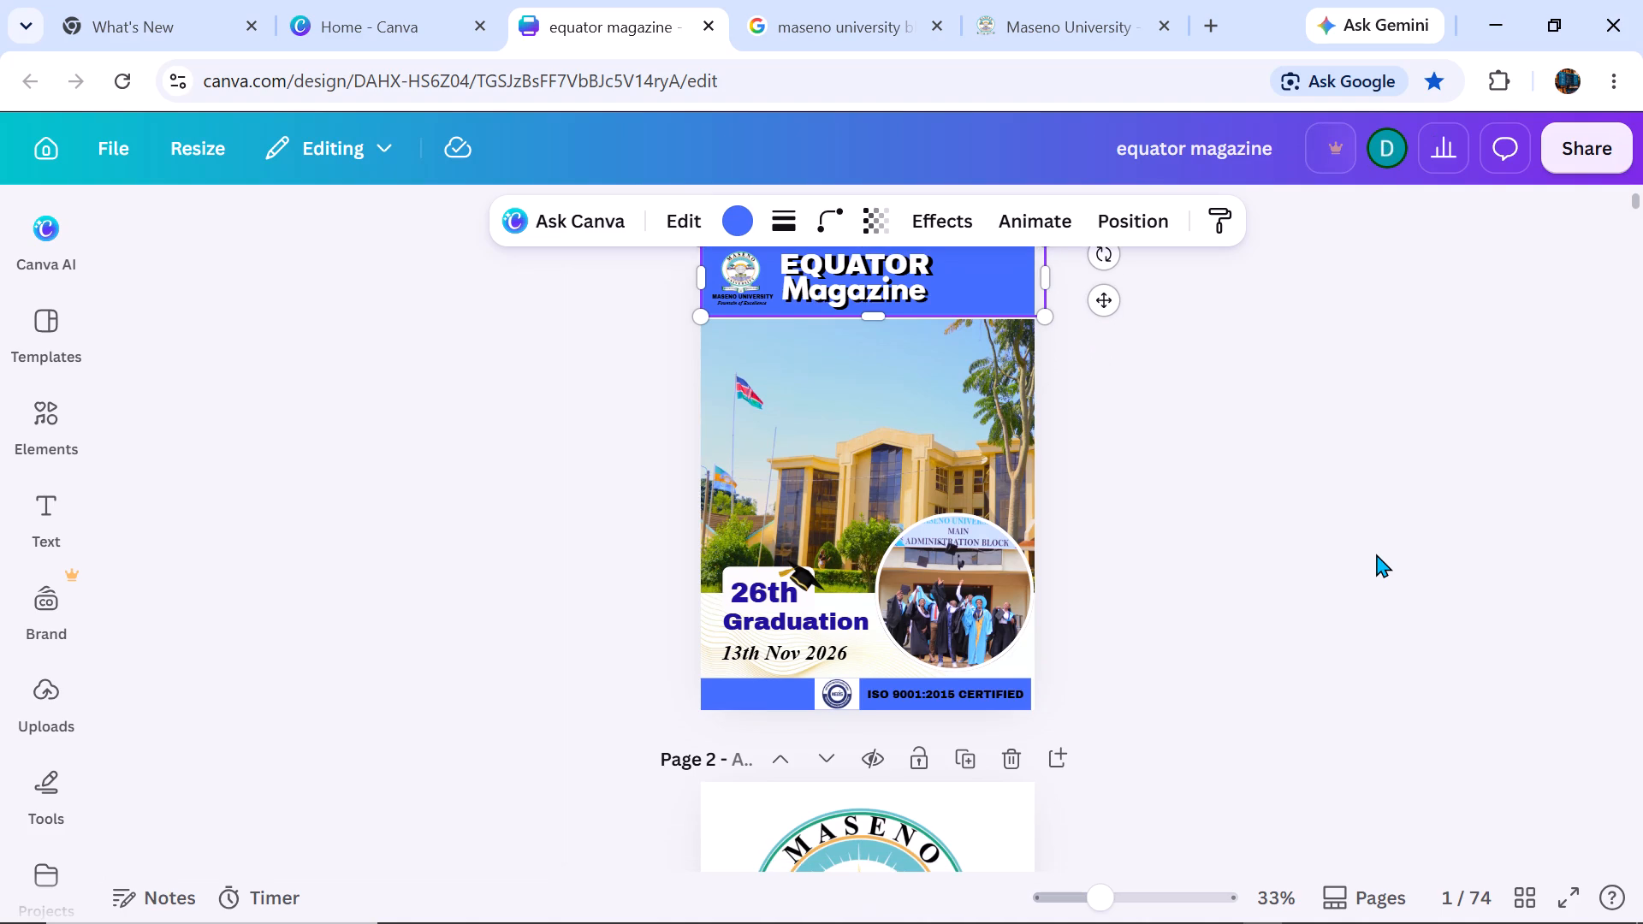
scroll(1376, 554, "down", 2)
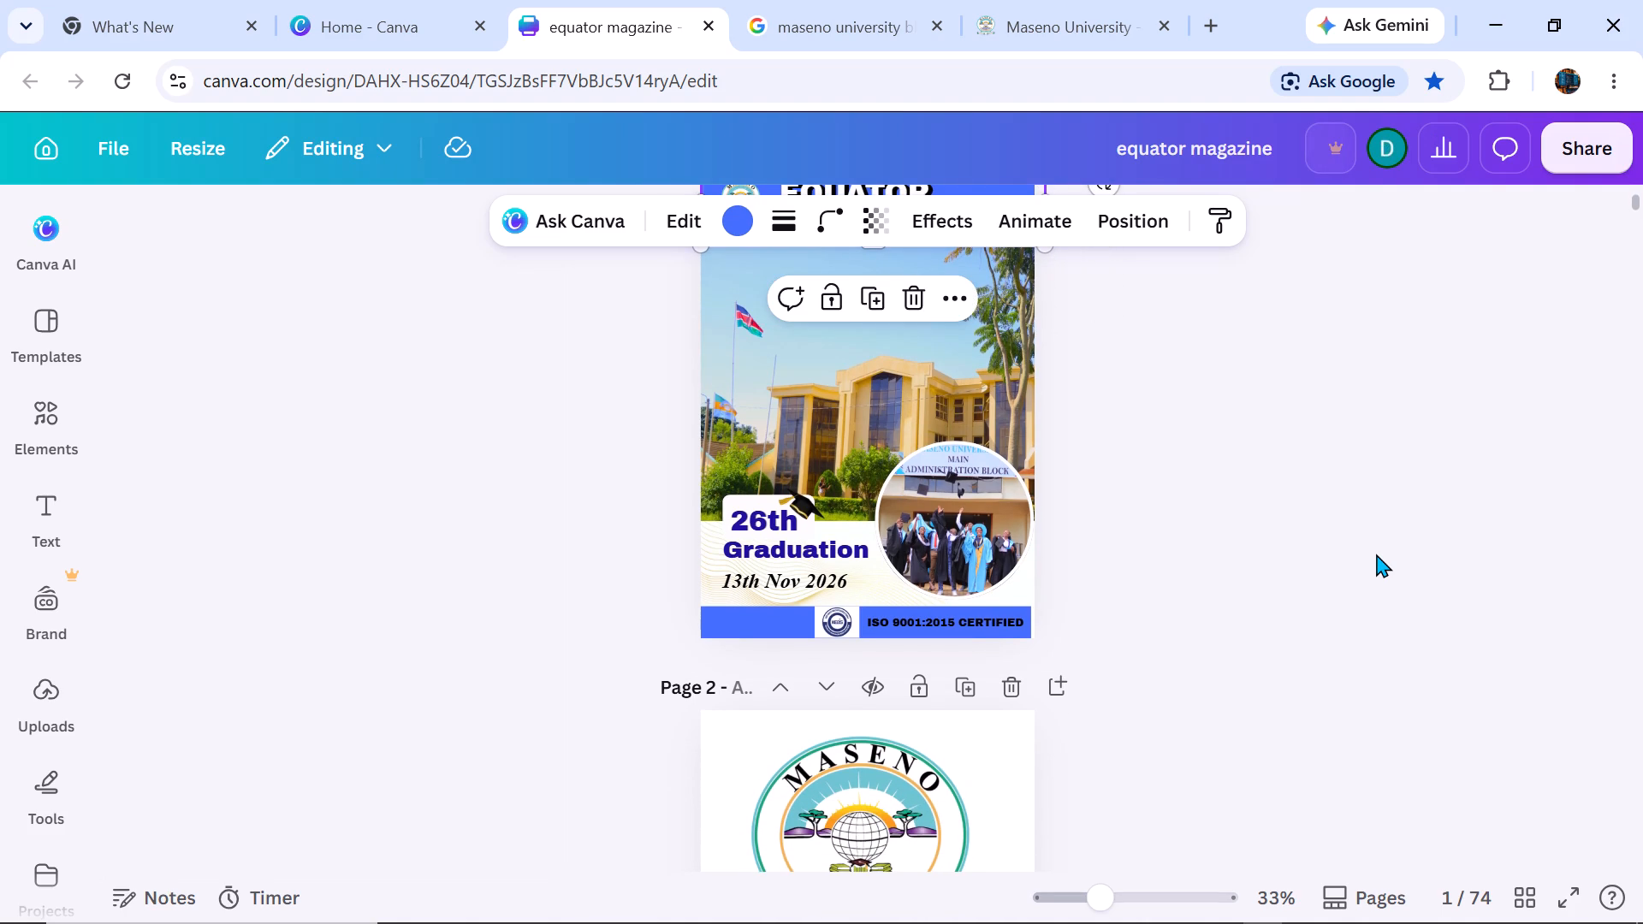
scroll(1376, 554, "down", 6)
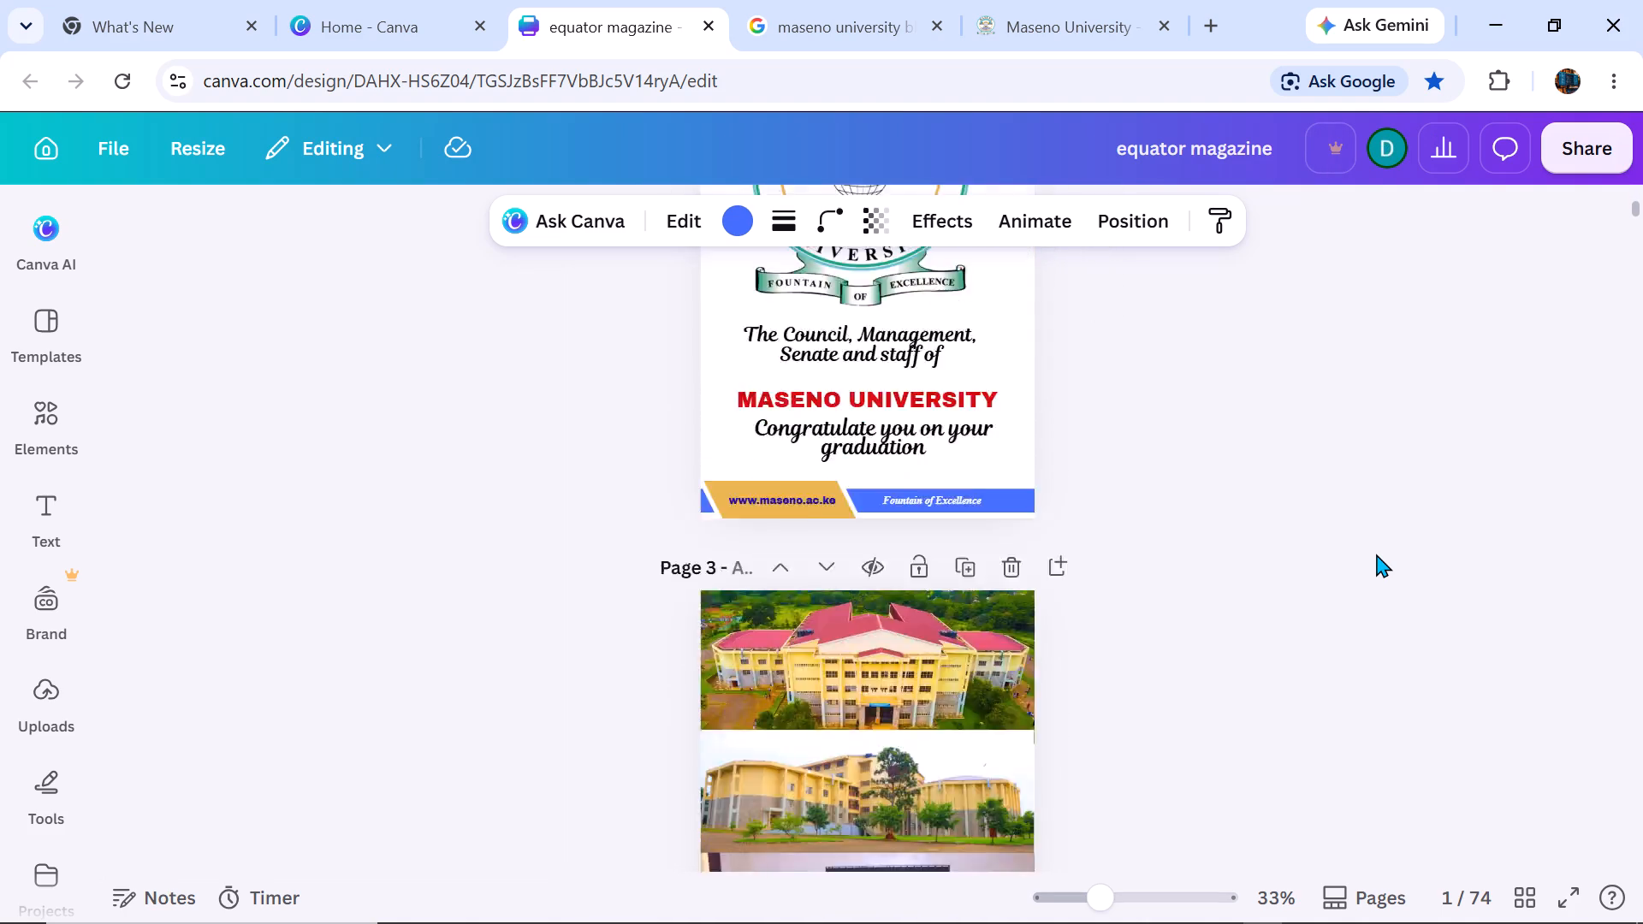
scroll(1376, 554, "down", 13)
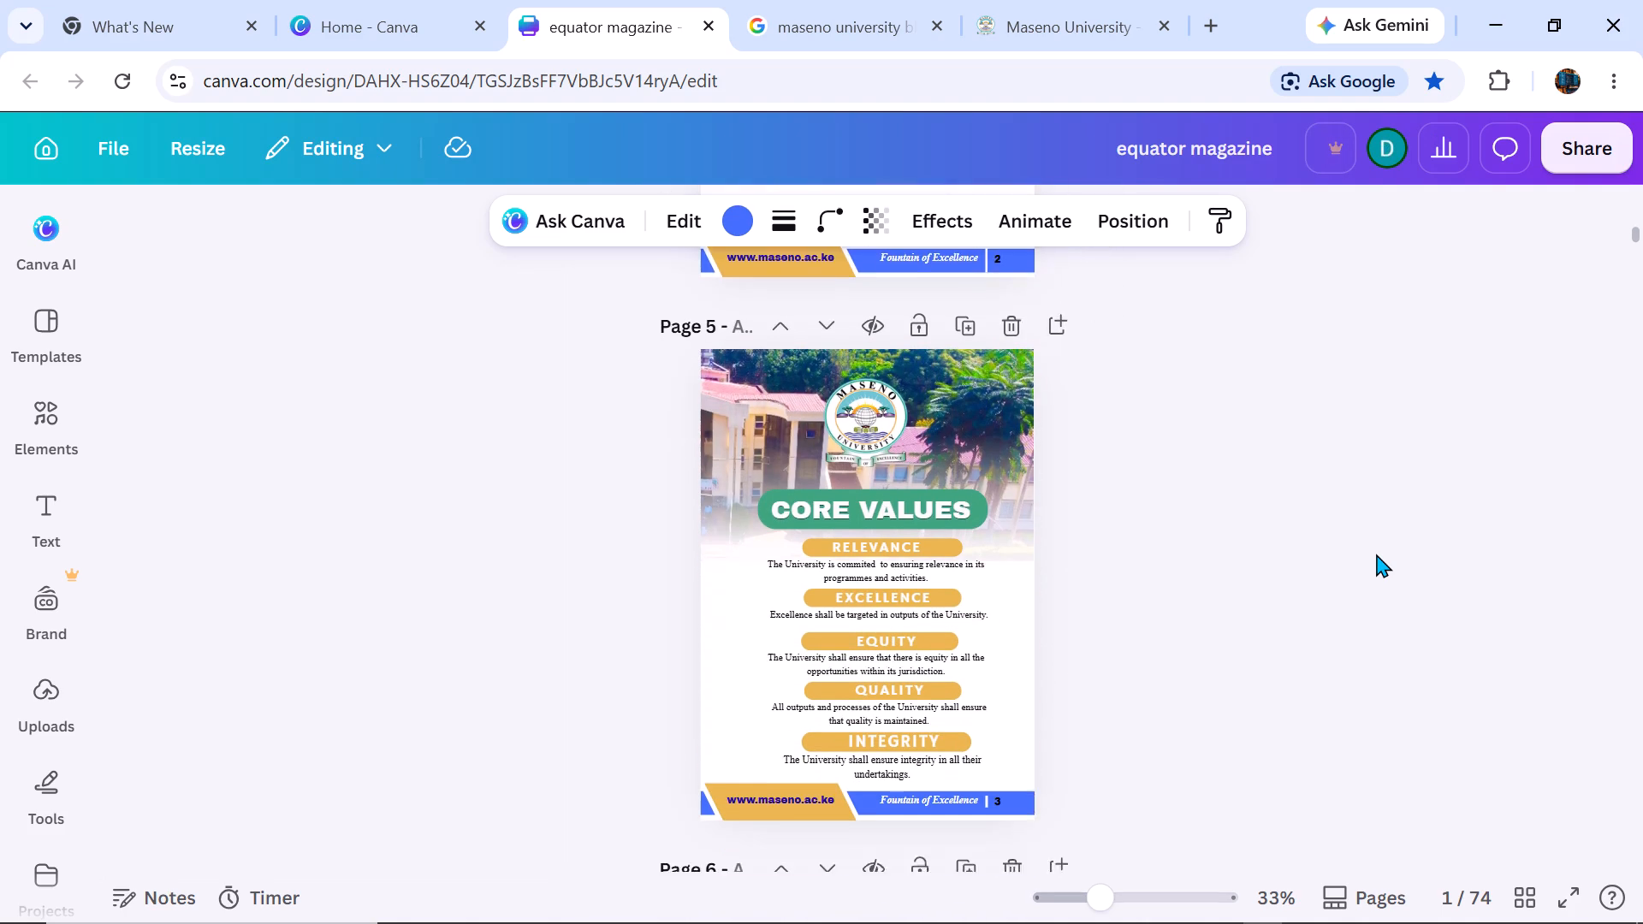
scroll(1376, 554, "down", 1)
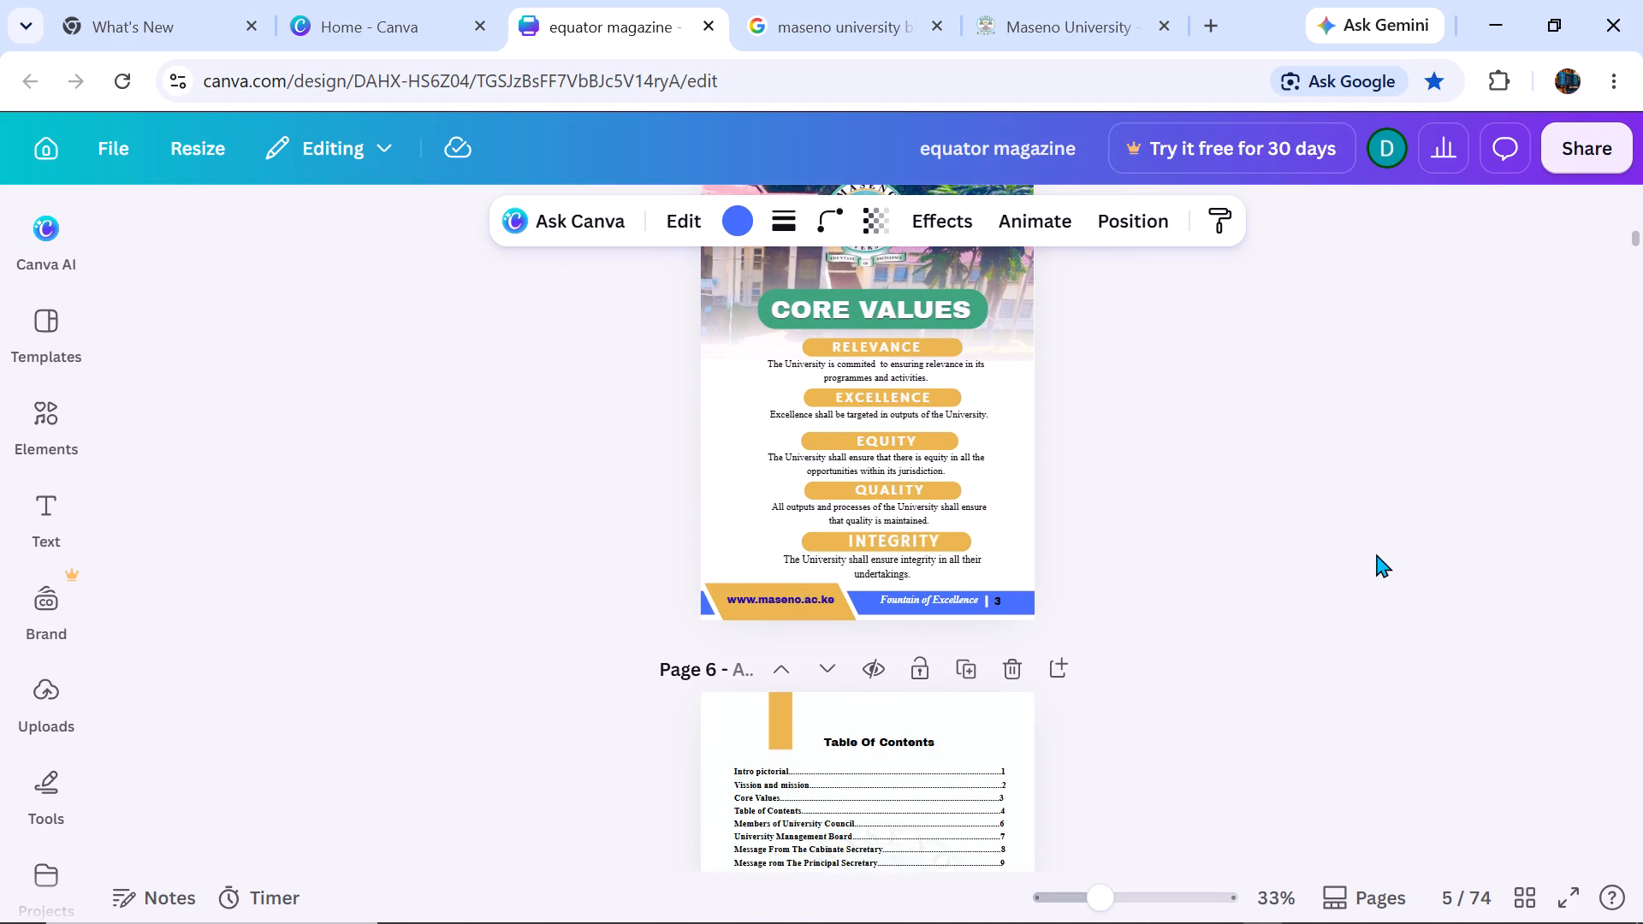
scroll(1376, 554, "down", 2)
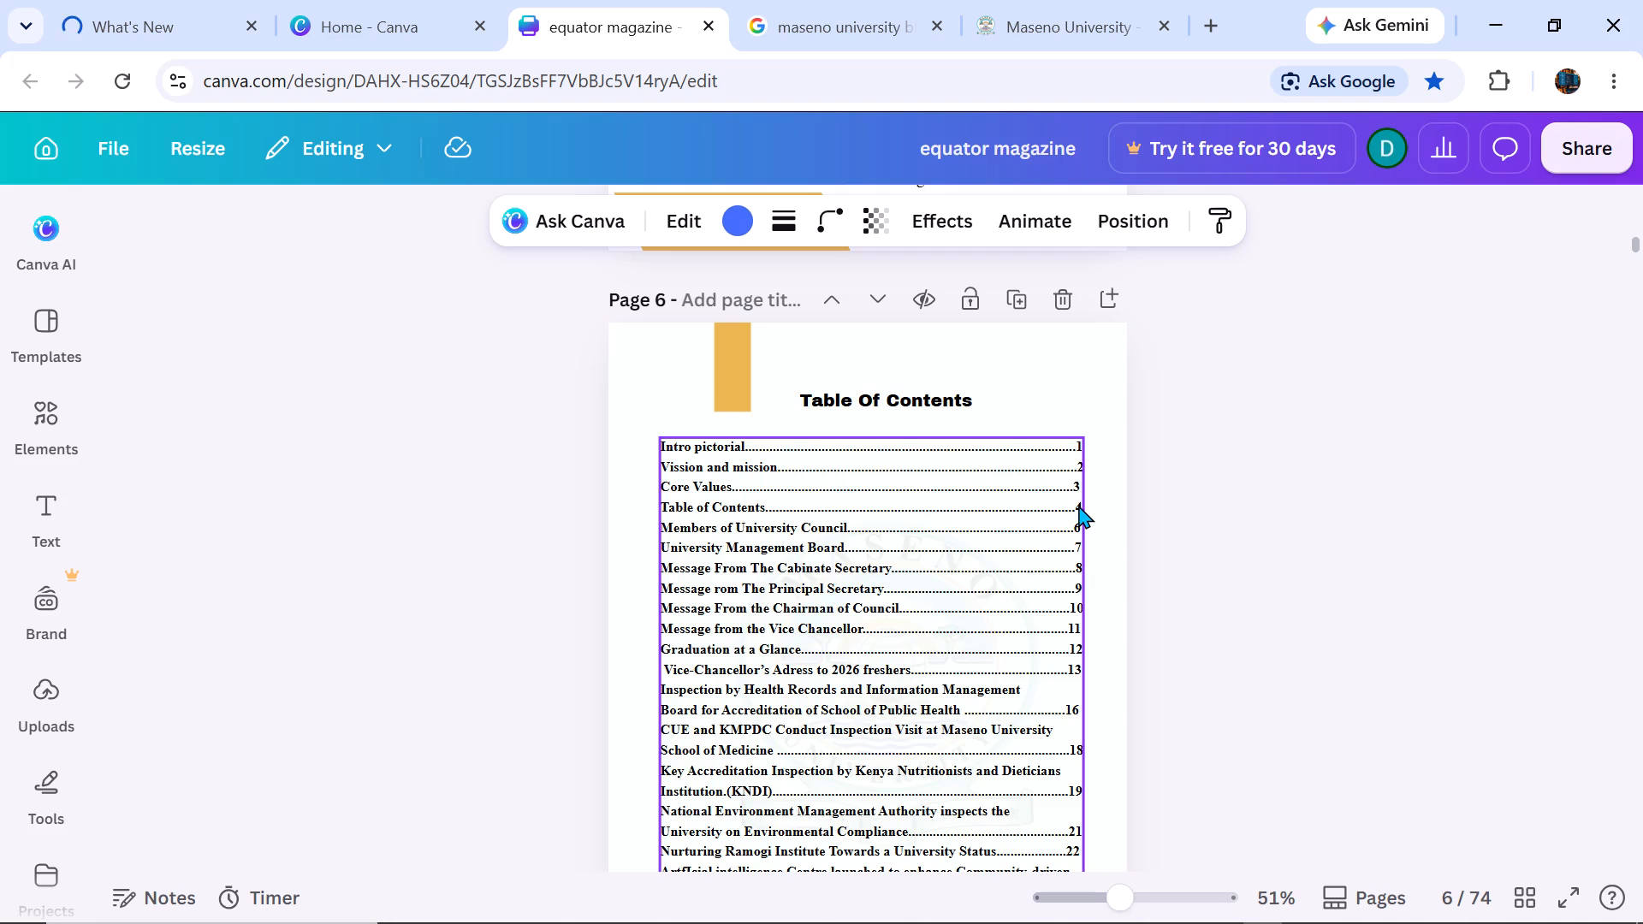
double_click(819, 506)
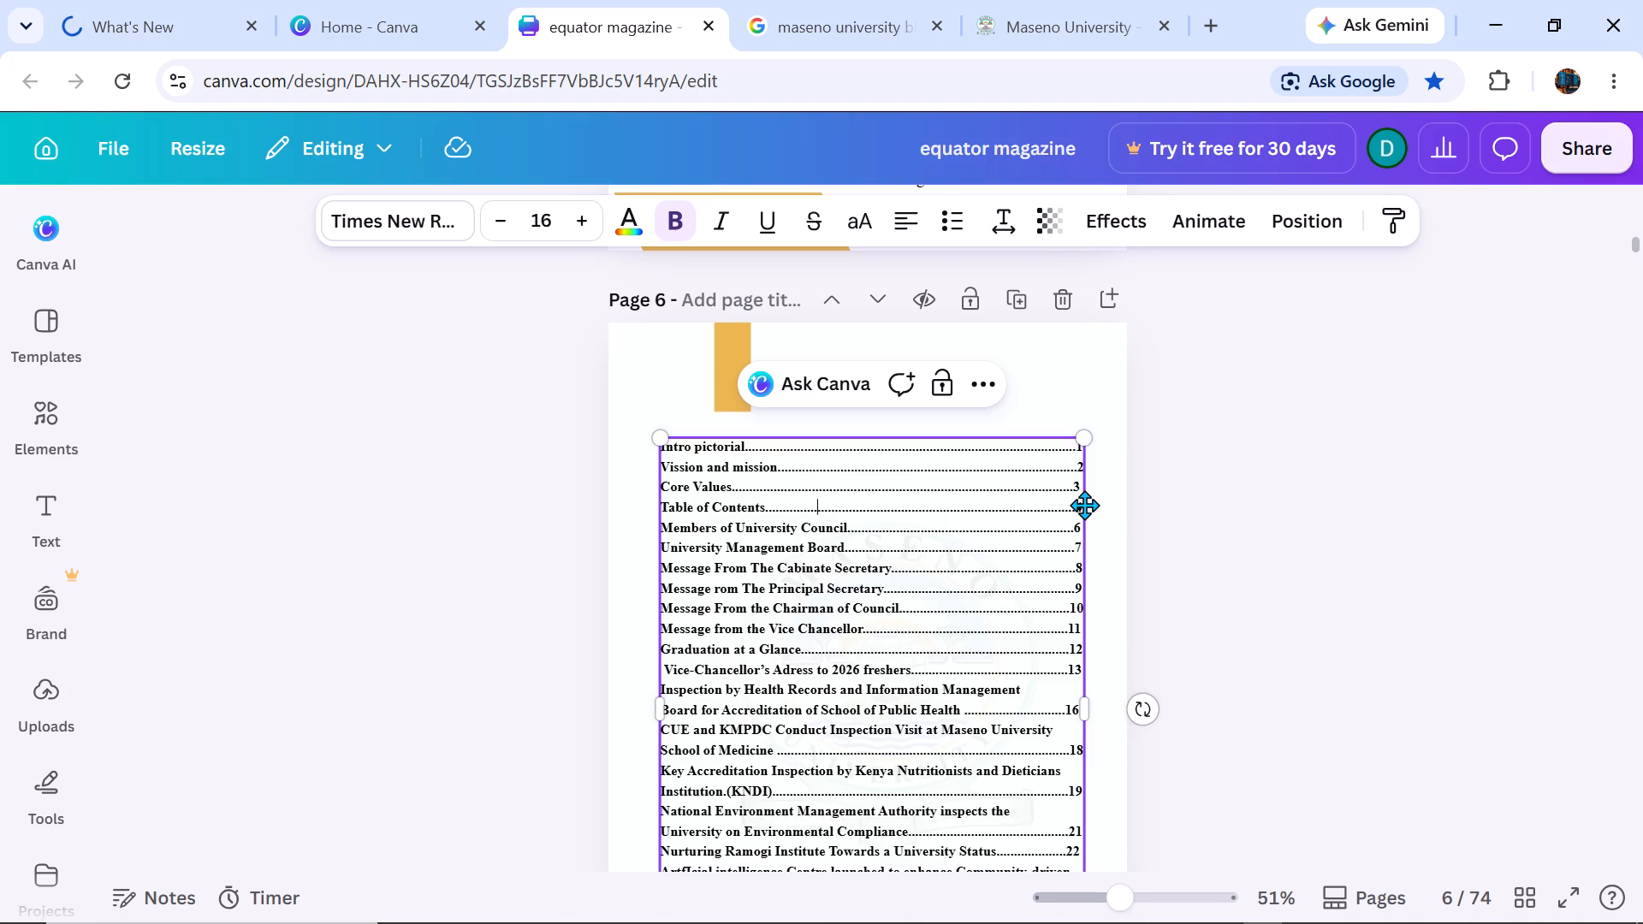
left_click_drag(1082, 506, 632, 445)
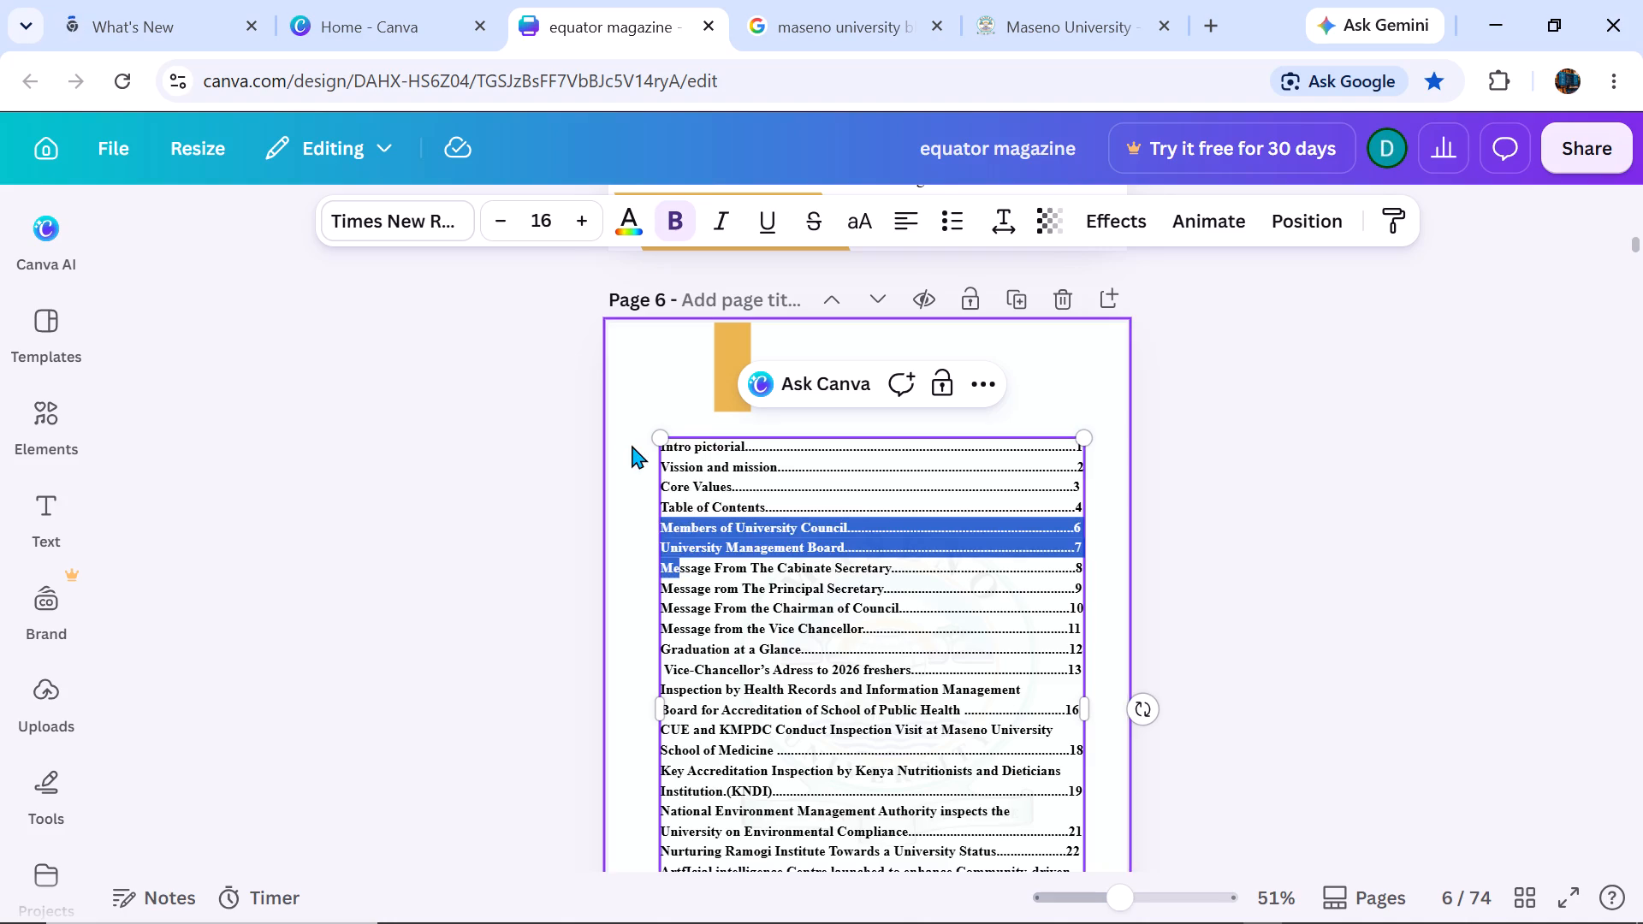
left_click_drag(632, 445, 653, 435)
key("BackSpace")
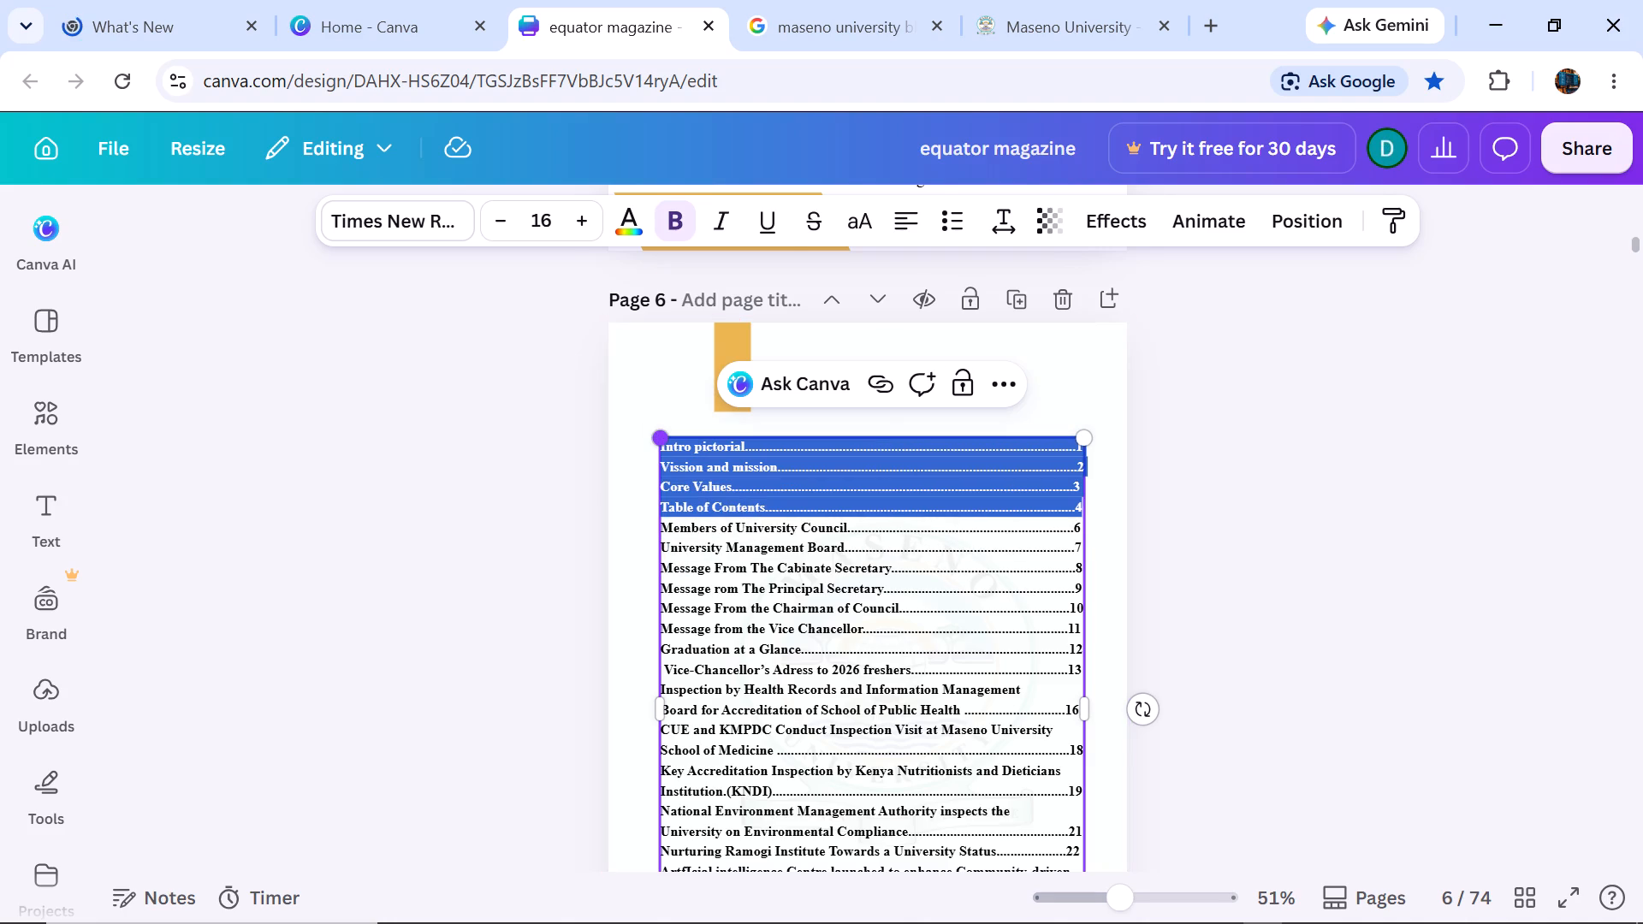
key("Up")
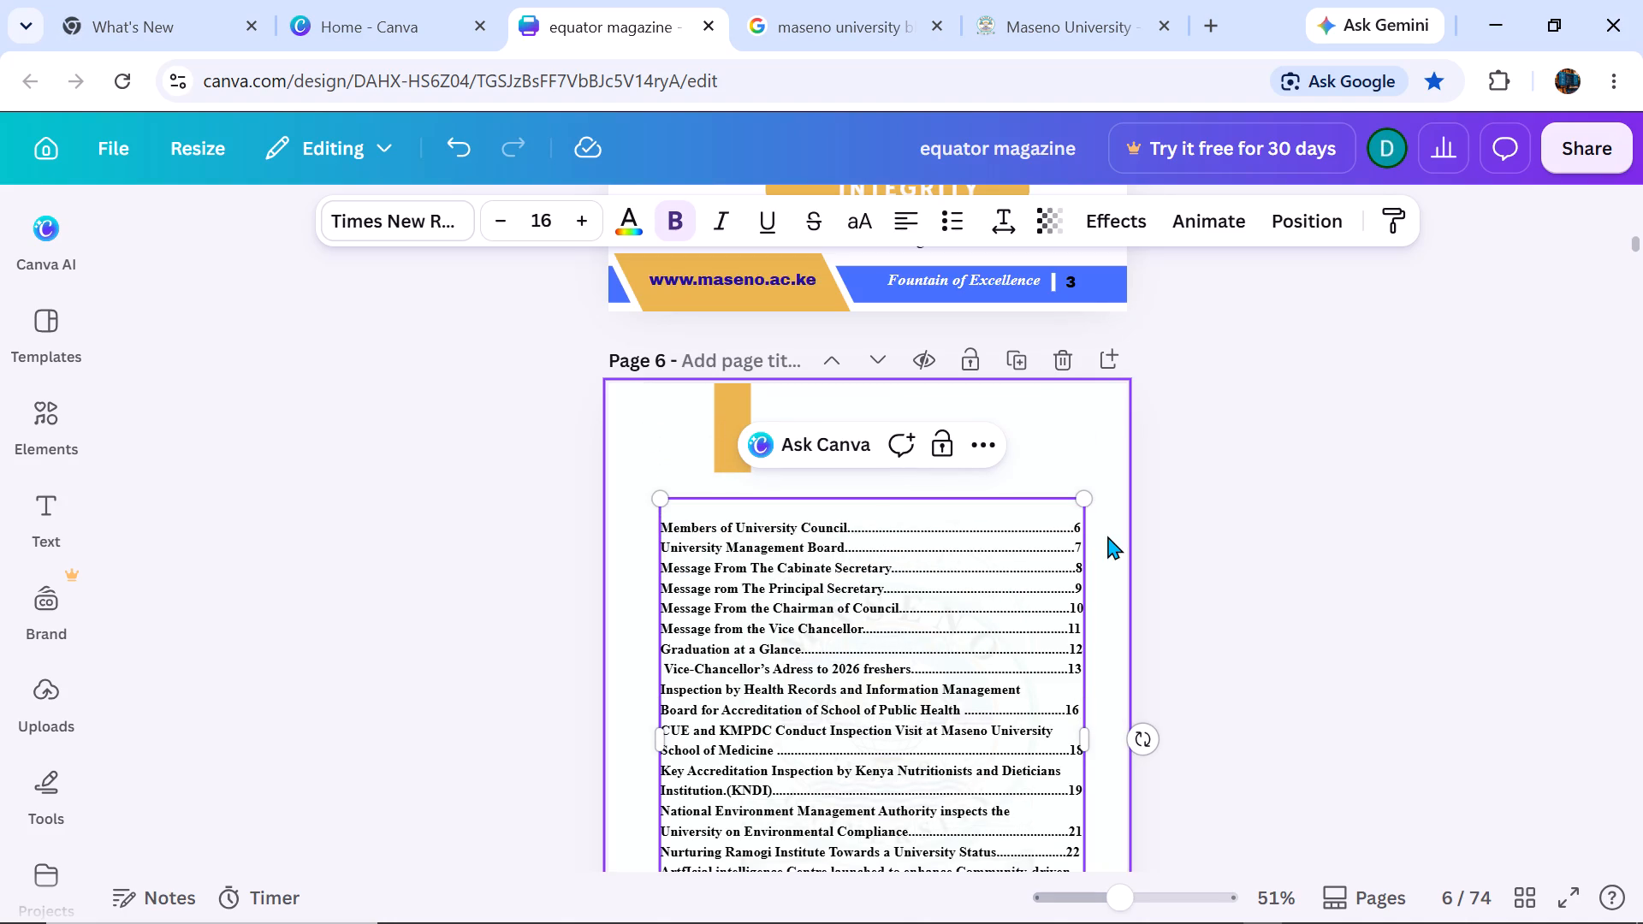
key("Down")
key("BackSpace")
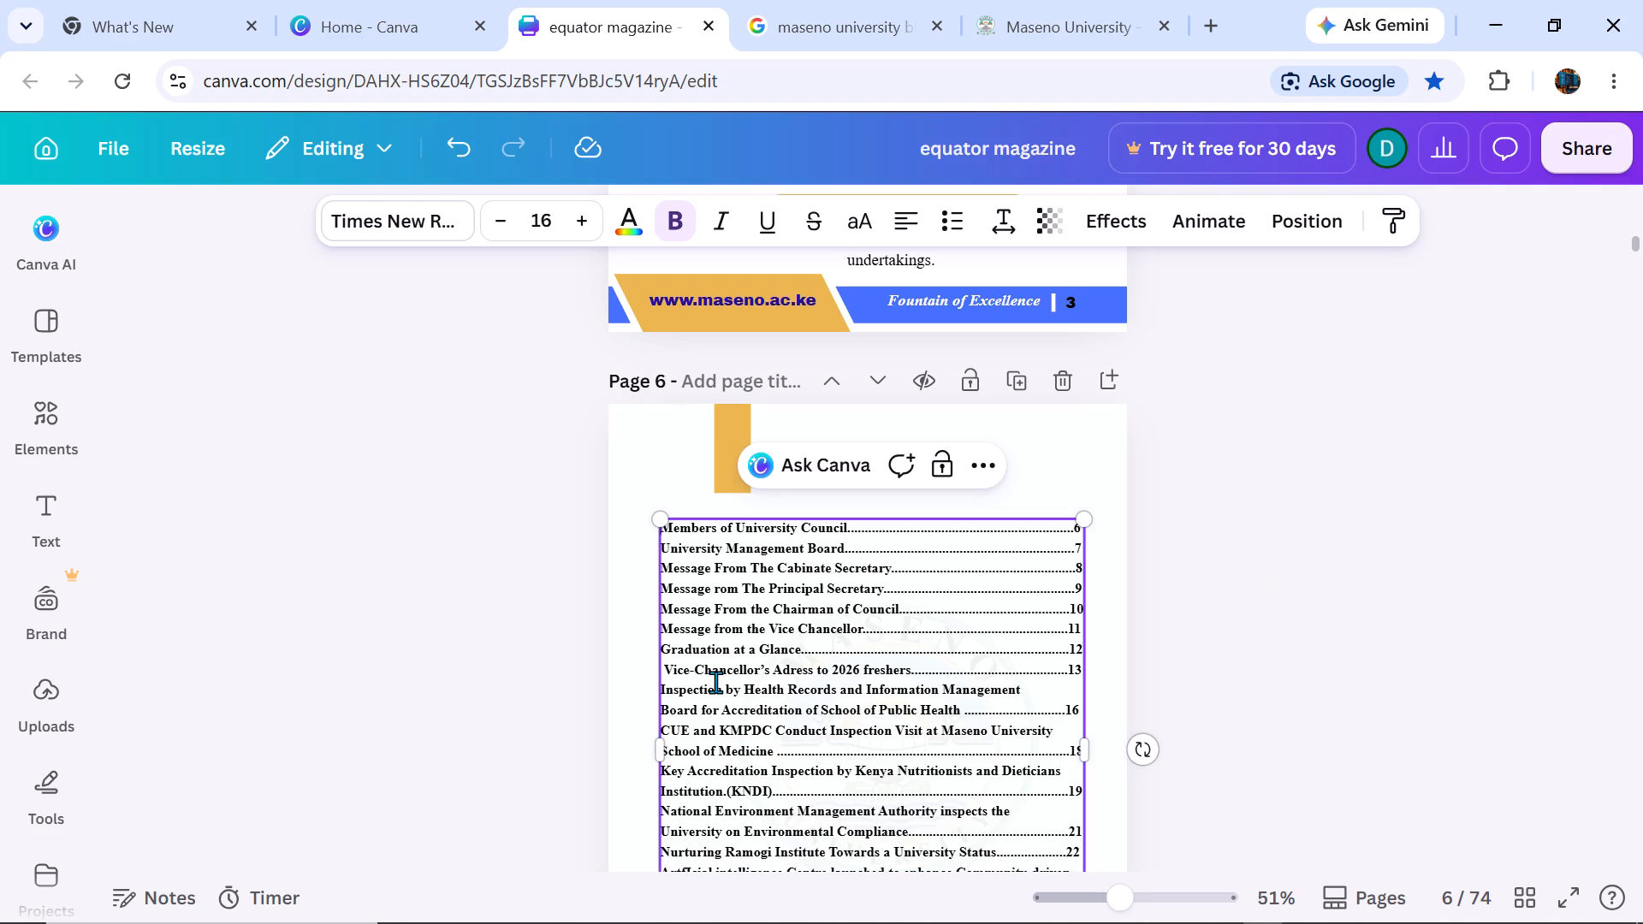
Remove the leading space before the "Vice-Chancellor's Adress to 2026 freshers" entry in the contents list.
left_click(669, 671)
key("Left")
key("BackSpace")
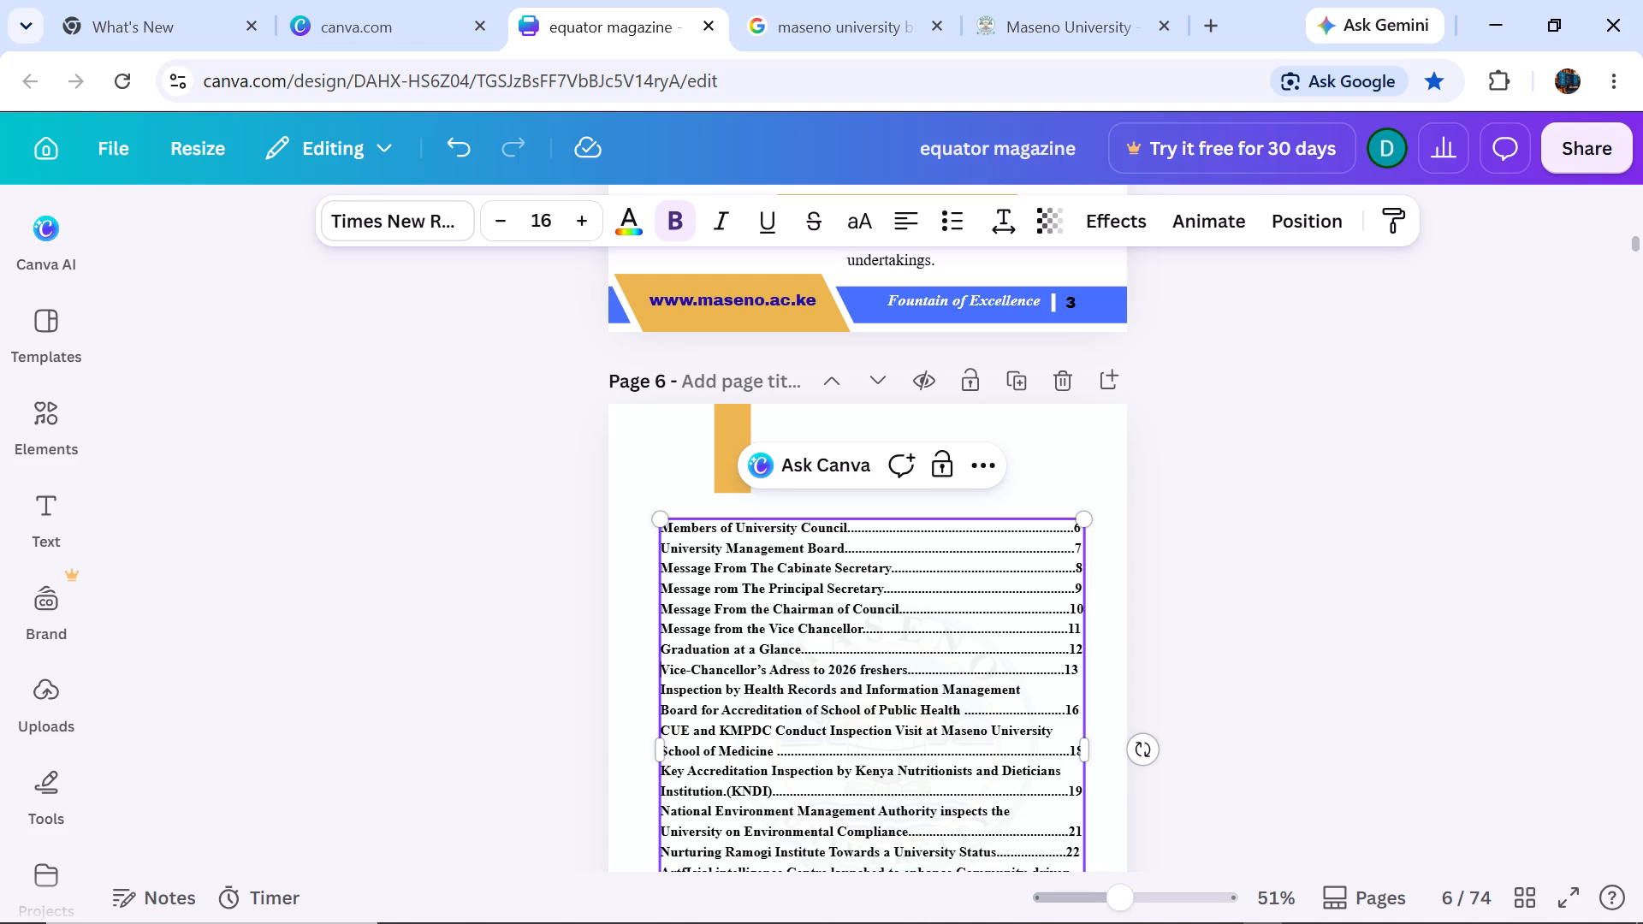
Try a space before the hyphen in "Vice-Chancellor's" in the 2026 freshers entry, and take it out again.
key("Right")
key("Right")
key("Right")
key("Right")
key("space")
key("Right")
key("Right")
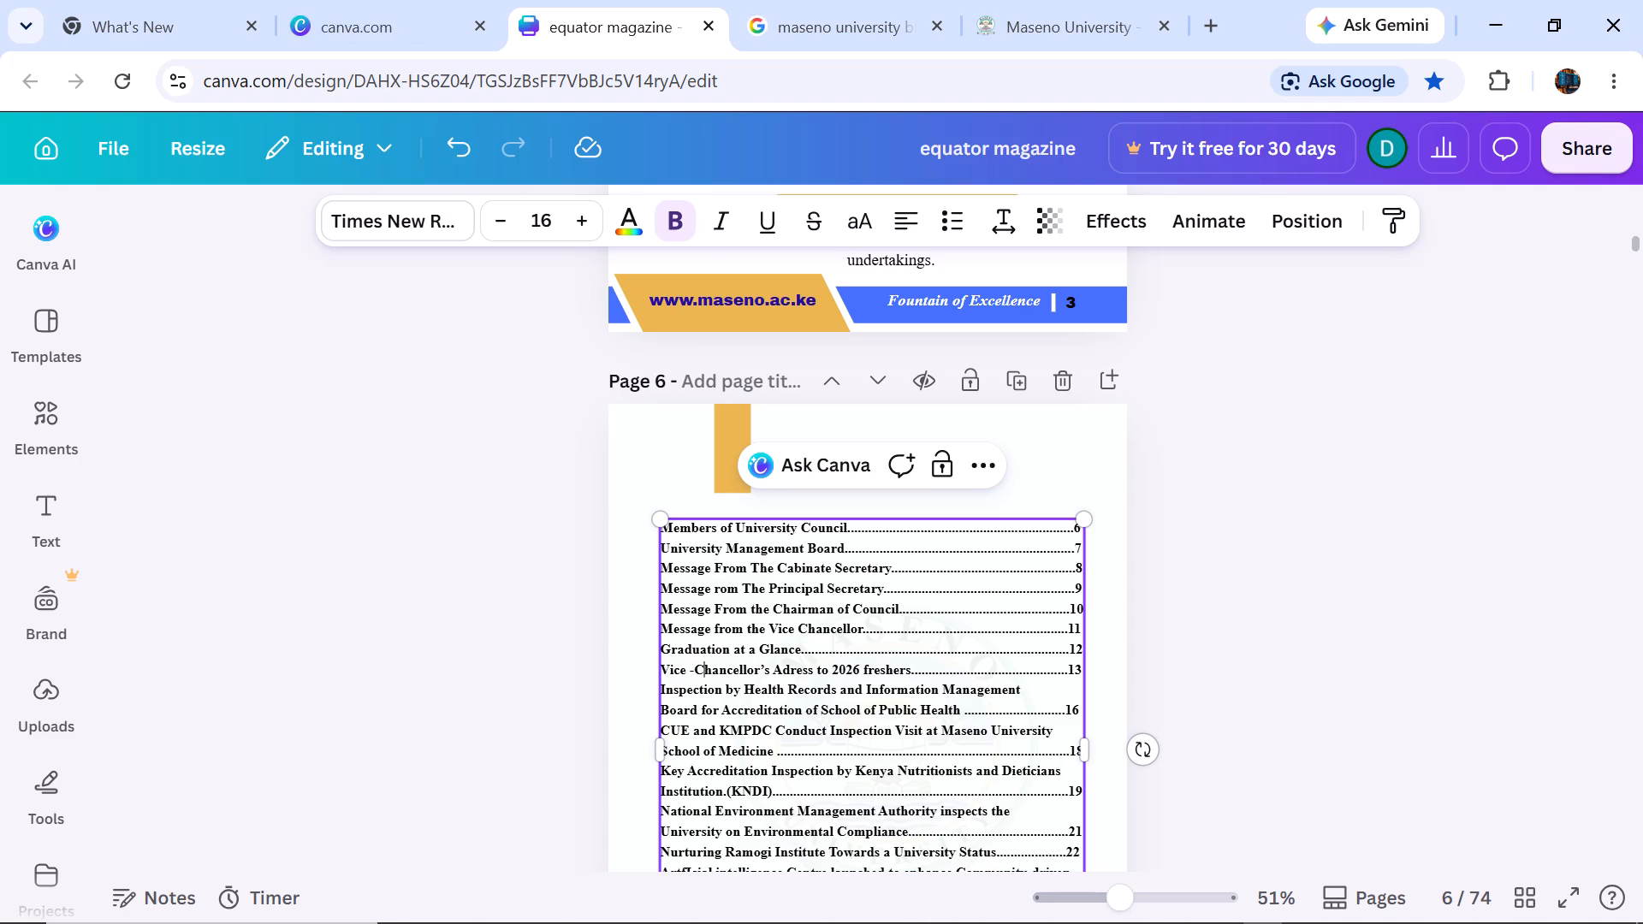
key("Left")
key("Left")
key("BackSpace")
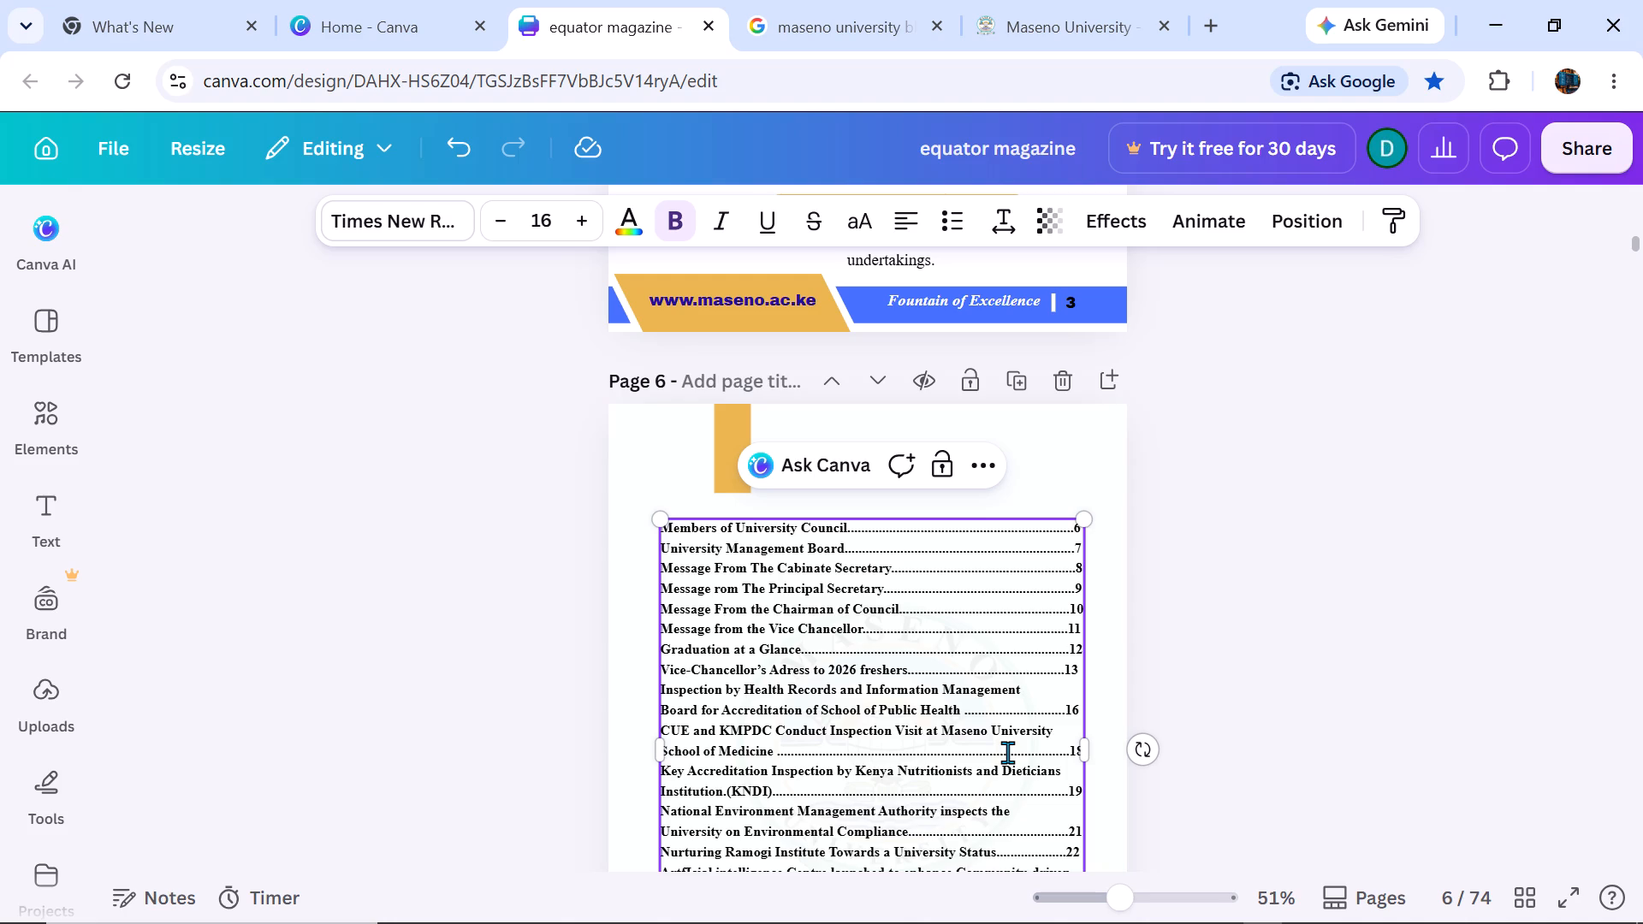
Hyphenate "Vice-Chancellor" in the "Message from the Vice Chancellor" entry, replacing the space between the words.
left_click(796, 629)
key("Right")
key("BackSpace")
key("minus")
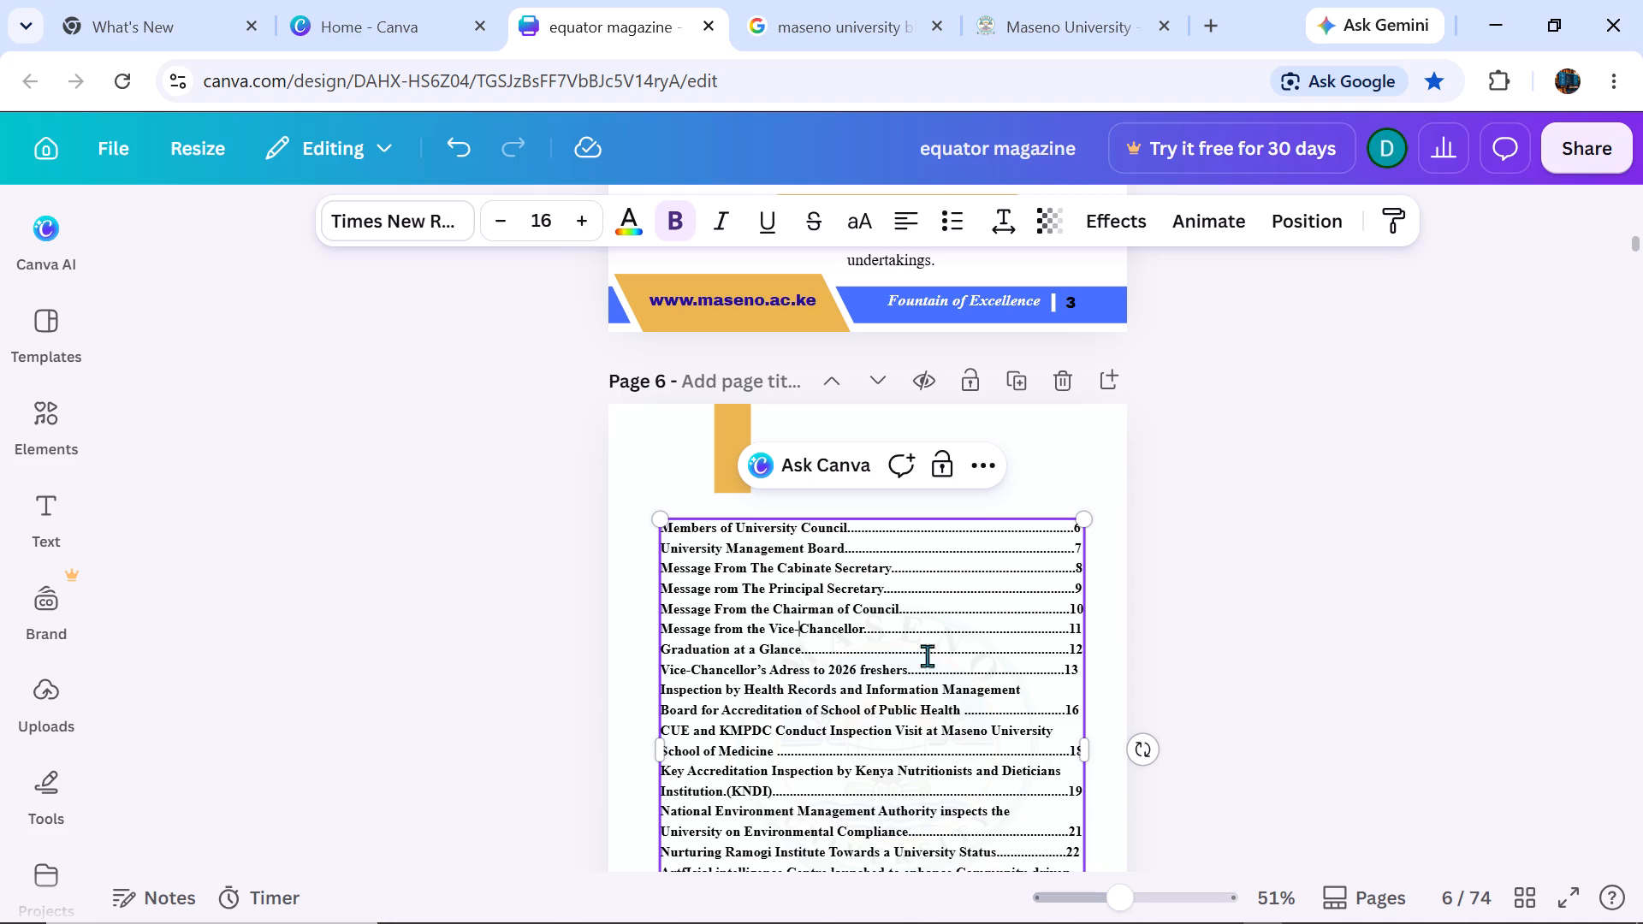
Capitalise "Freshers" in the Vice-Chancellor's 2026 address entry.
left_click(868, 668)
key("Left")
key("BackSpace")
key("shift+f")
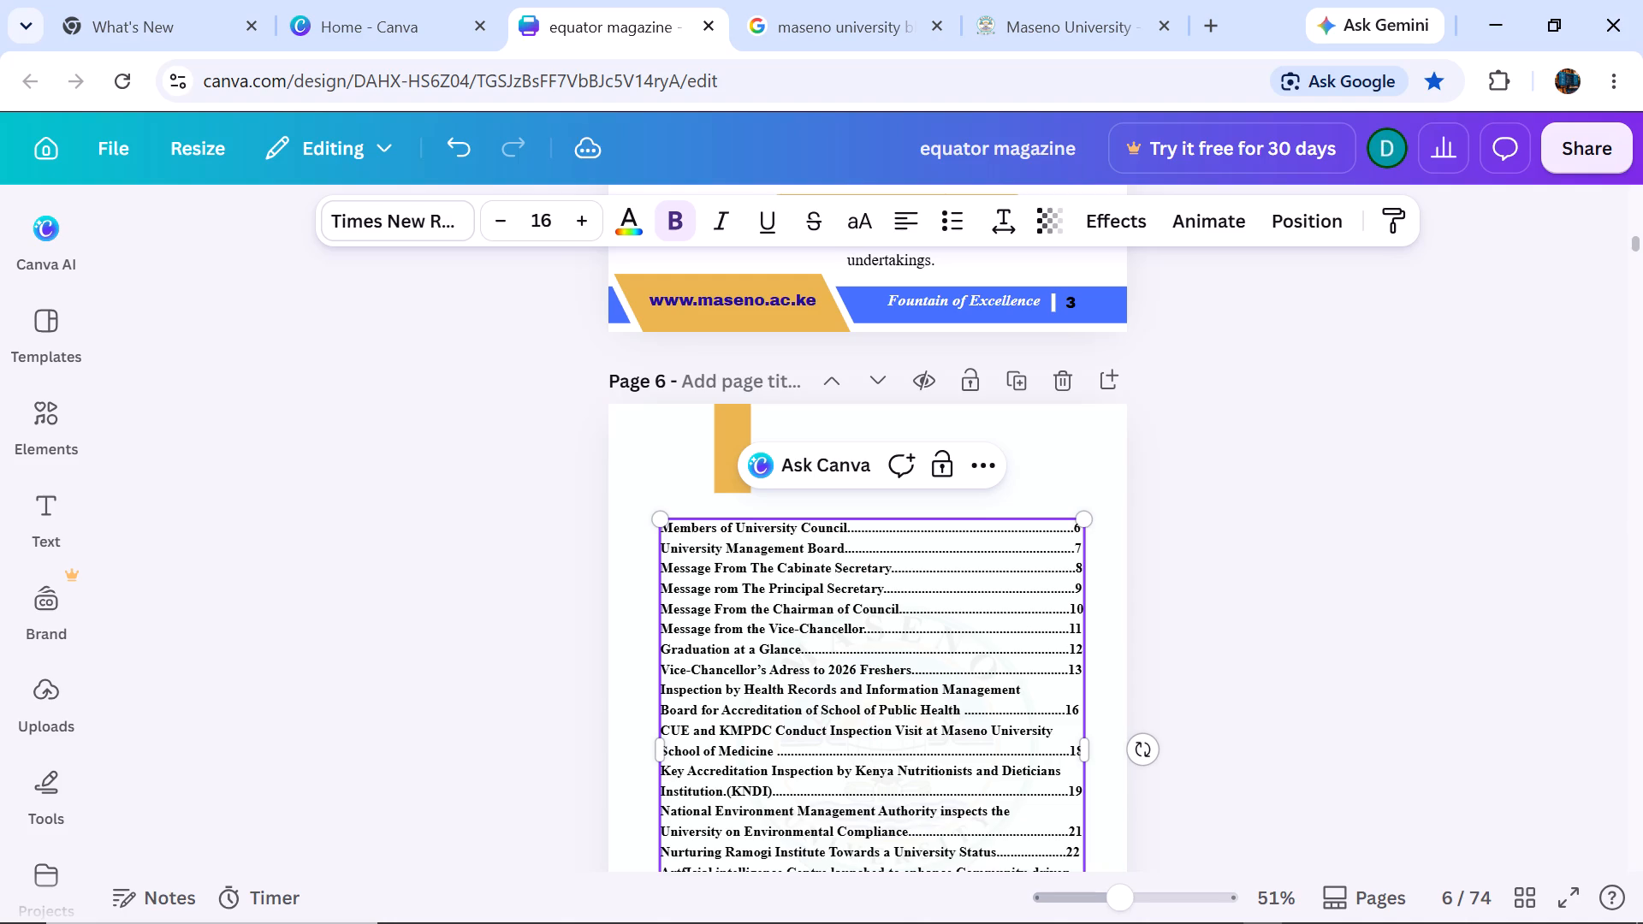
Change "Institution" to "Institute" in the Kenya Nutritionists and Dieticians (KNDI) accreditation entry.
scroll(1642, 494, "down", 1)
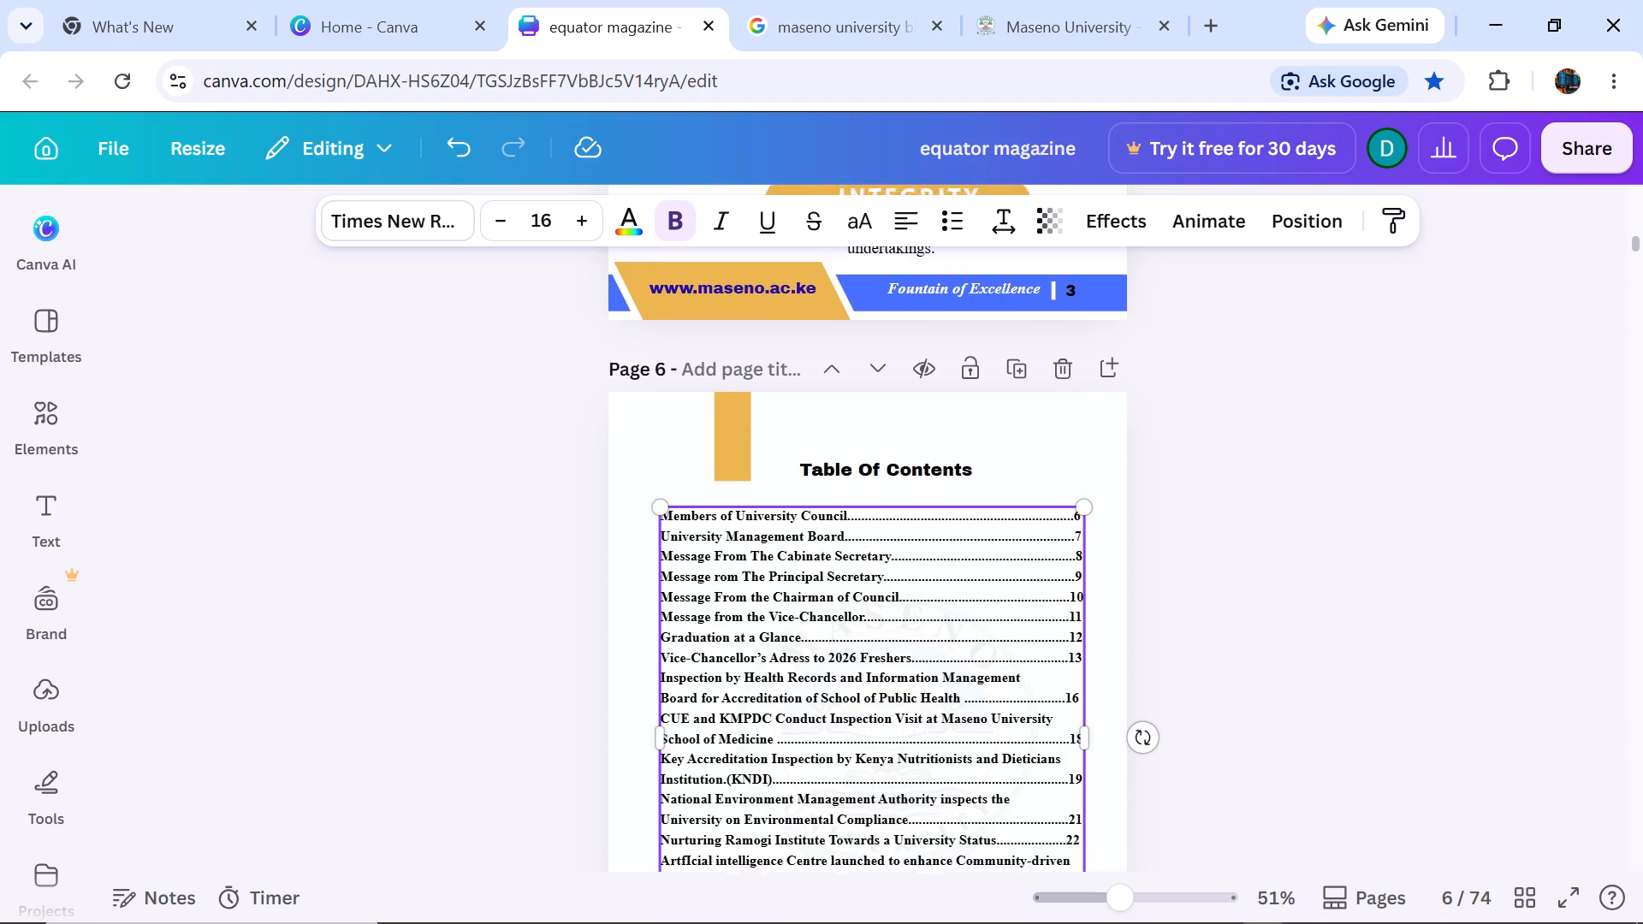
scroll(1642, 494, "down", 1)
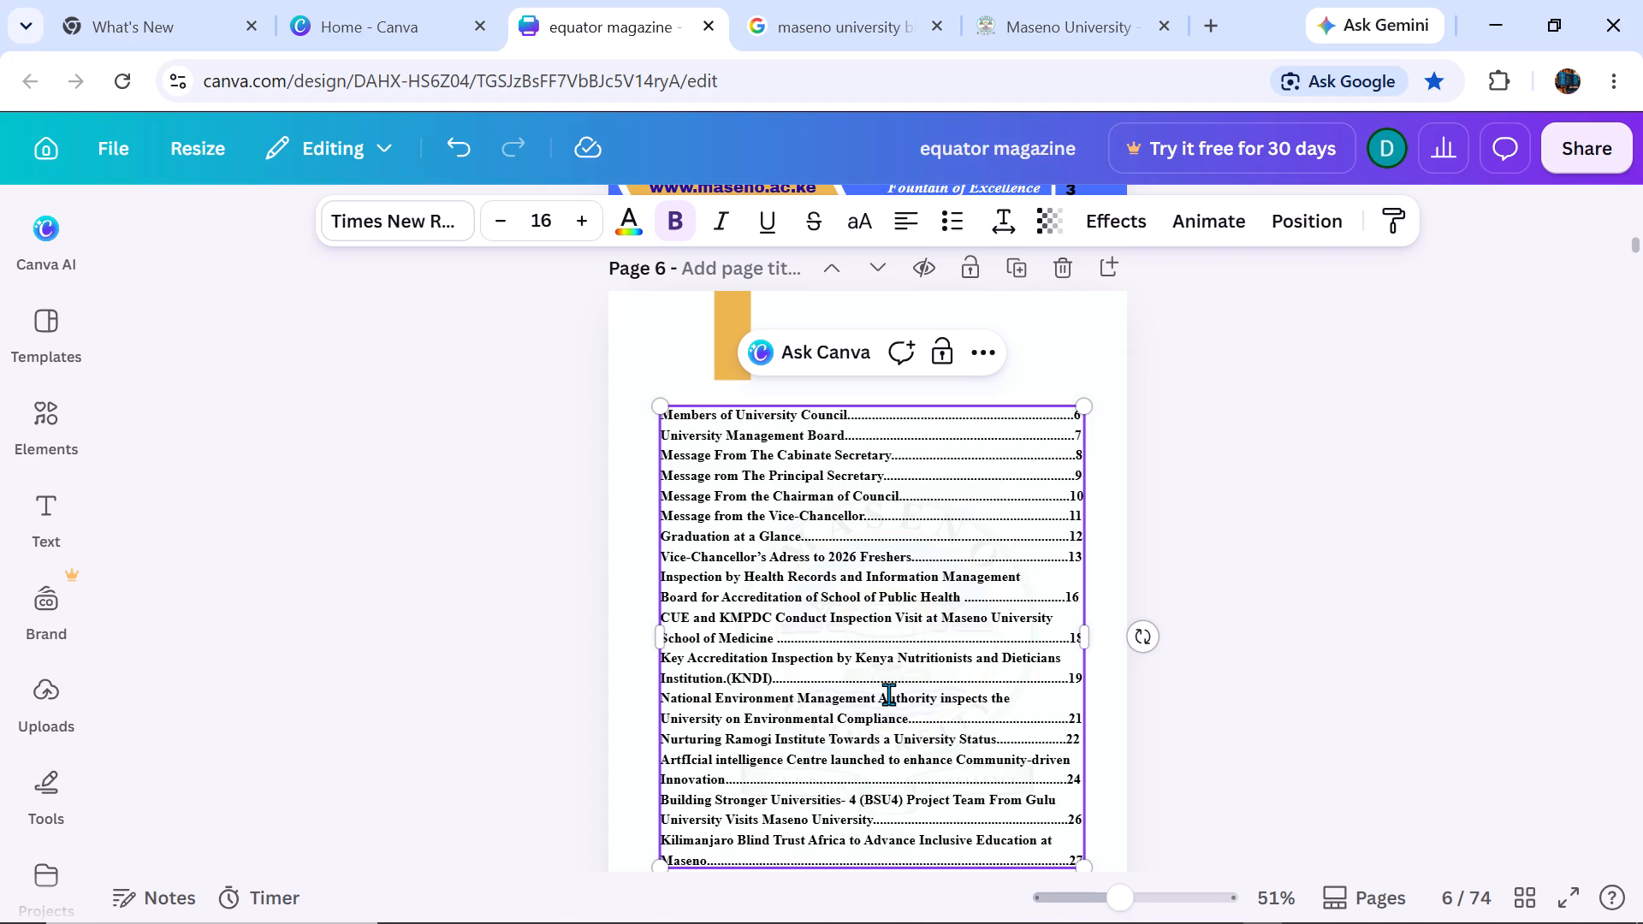
left_click(722, 681)
key("BackSpace")
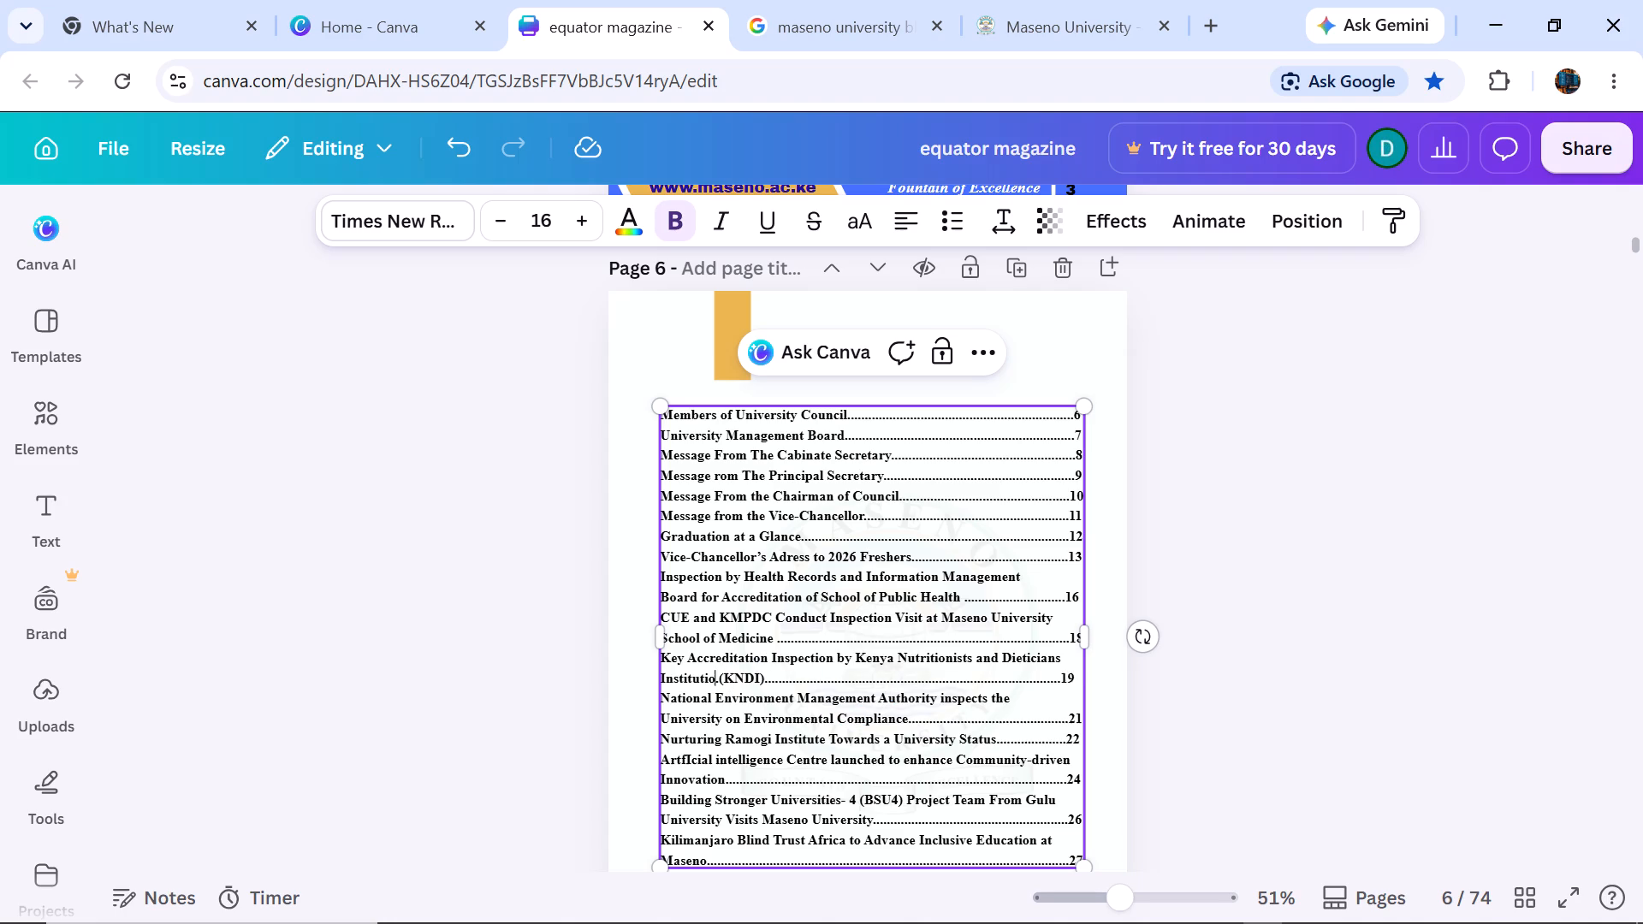
key("BackSpace")
key("BackSpace")
key("e")
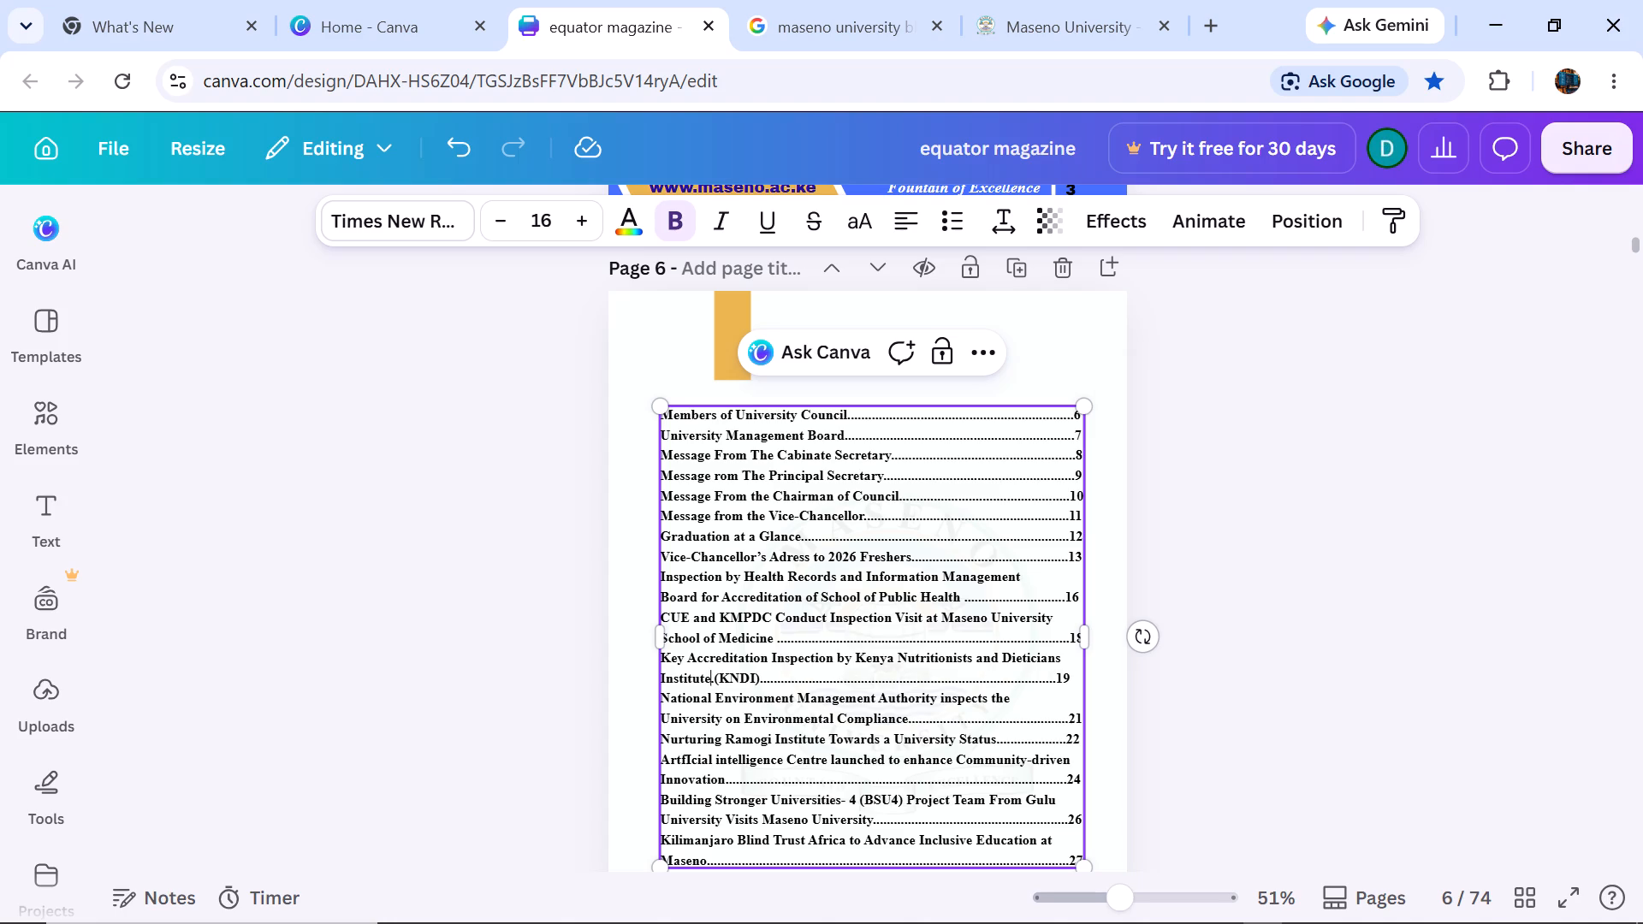
Capitalise "Inspects" in the National Environment Management Authority entry of the contents list.
scroll(864, 715, "down", 1)
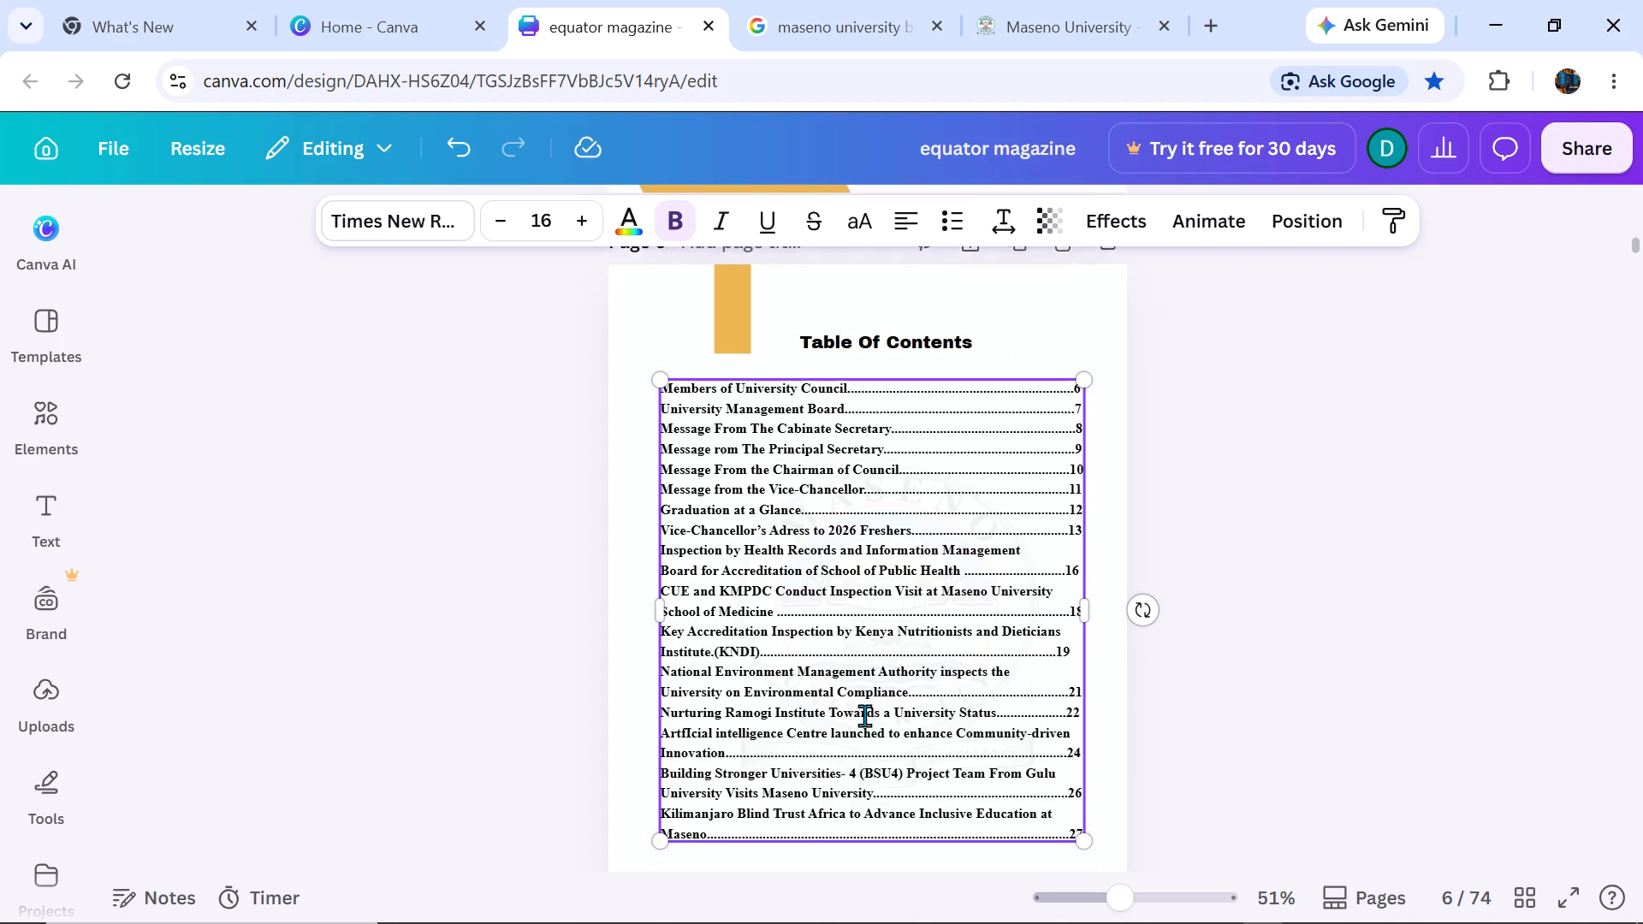
scroll(864, 715, "down", 3)
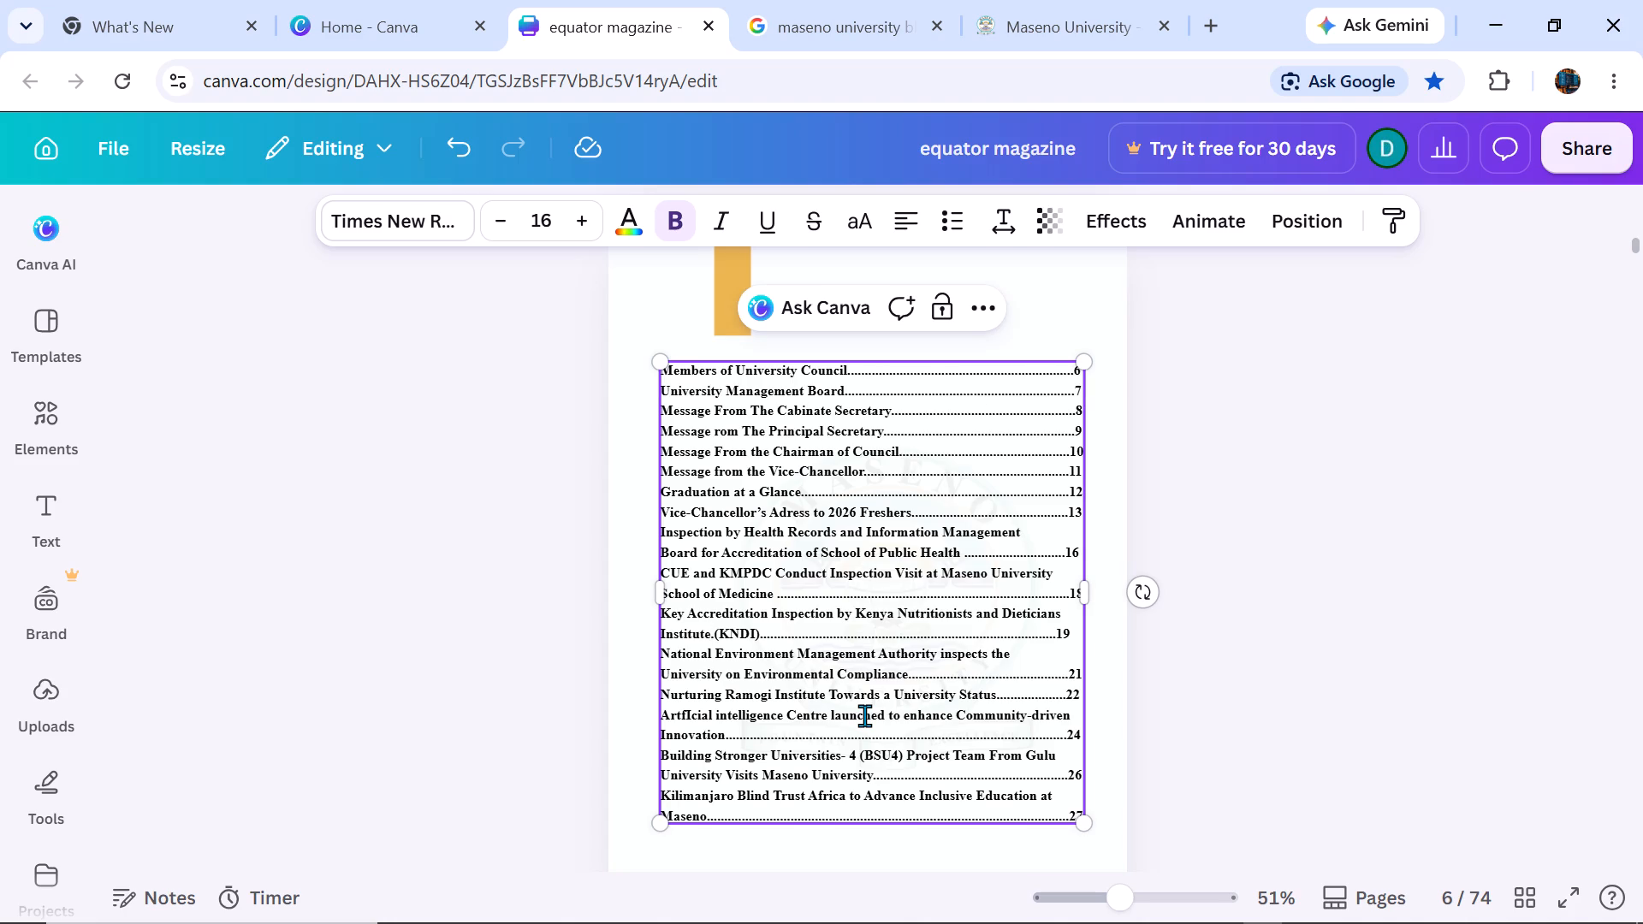
scroll(864, 715, "down", 1)
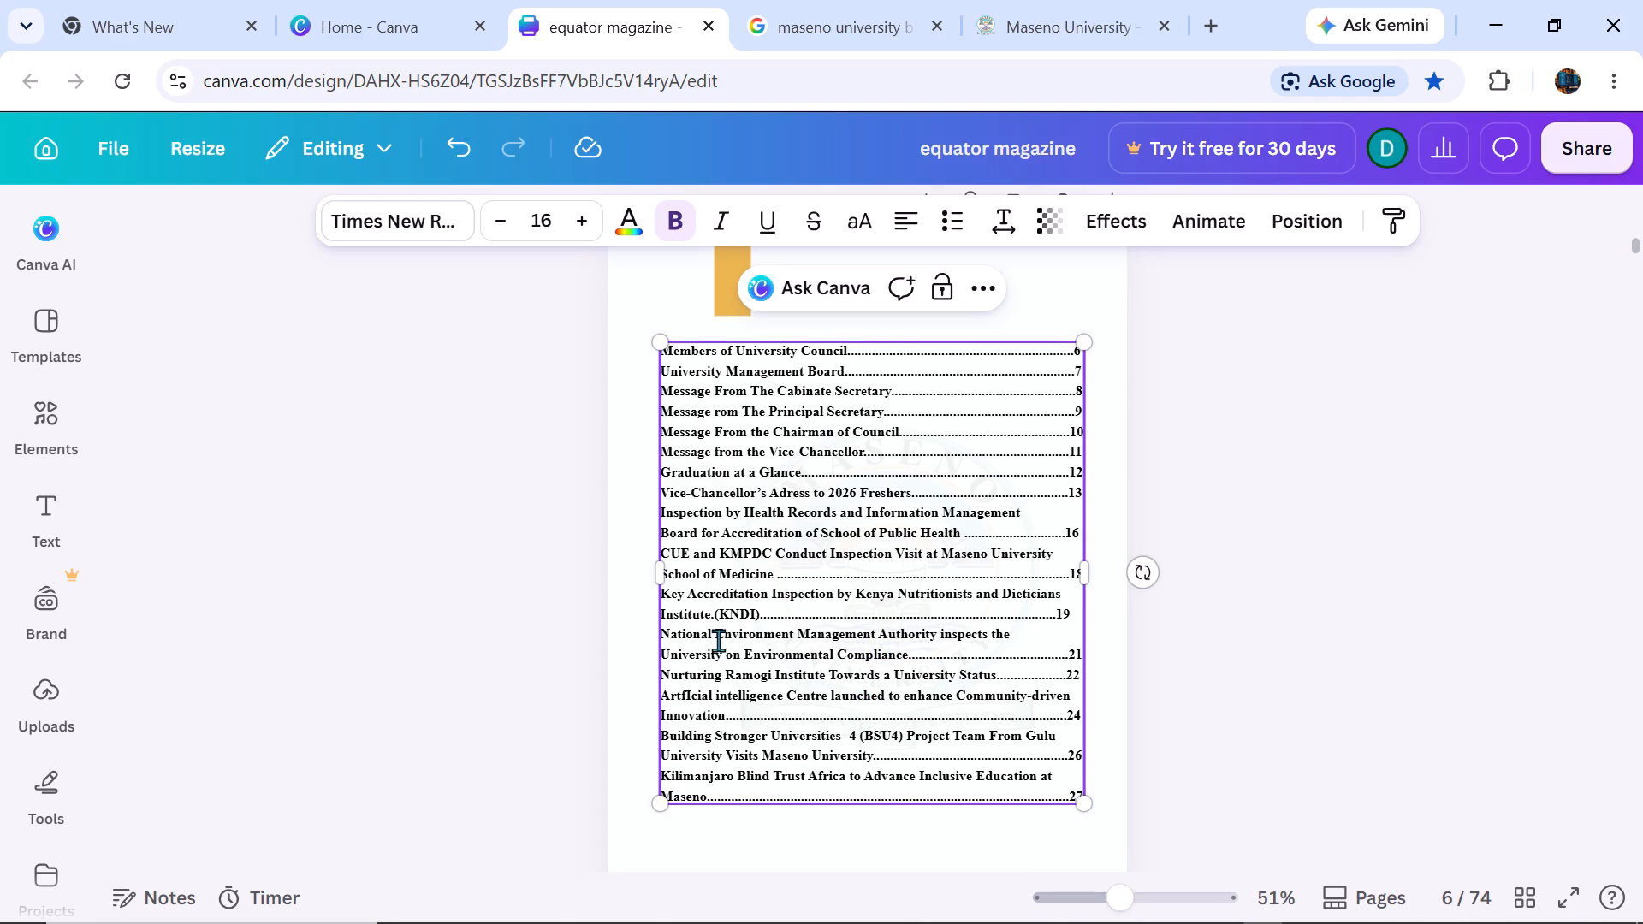
left_click(941, 636)
key("Right")
key("BackSpace")
key("shift+i")
Delete the article "a" before "University Status" in the Nurturing Ramogi Institute entry of the contents list.
left_click(894, 676)
key("BackSpace")
key("BackSpace")
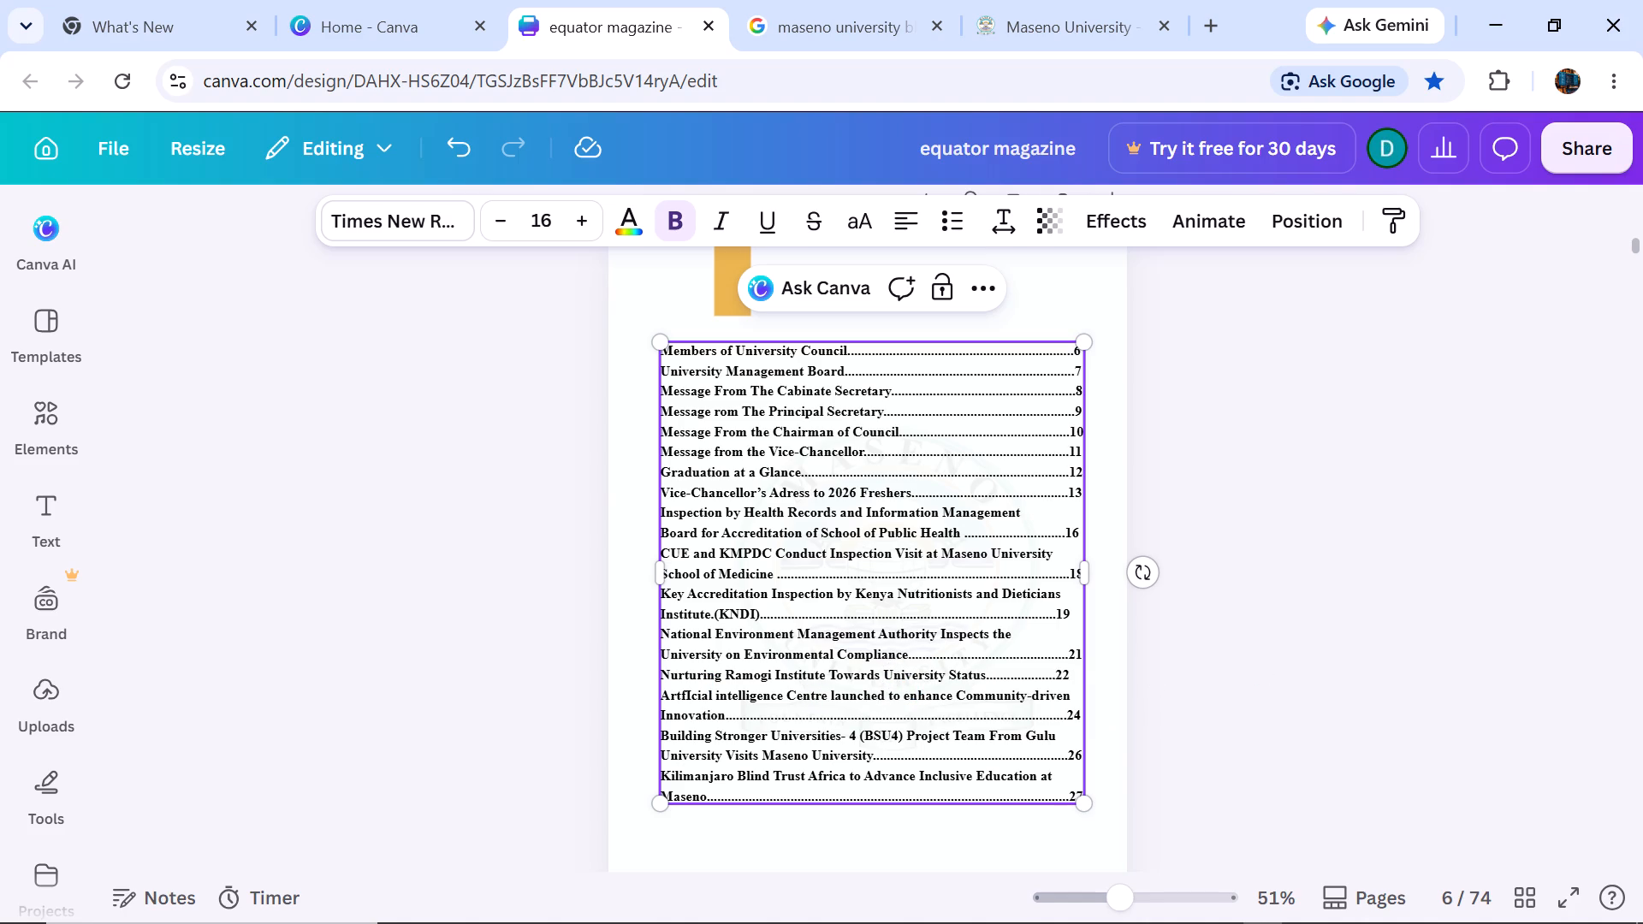
Capitalise "Intelligence" and "Launched" in the Artificial Intelligence Centre entry of the contents list.
left_click(721, 697)
key("BackSpace")
key("shift+i")
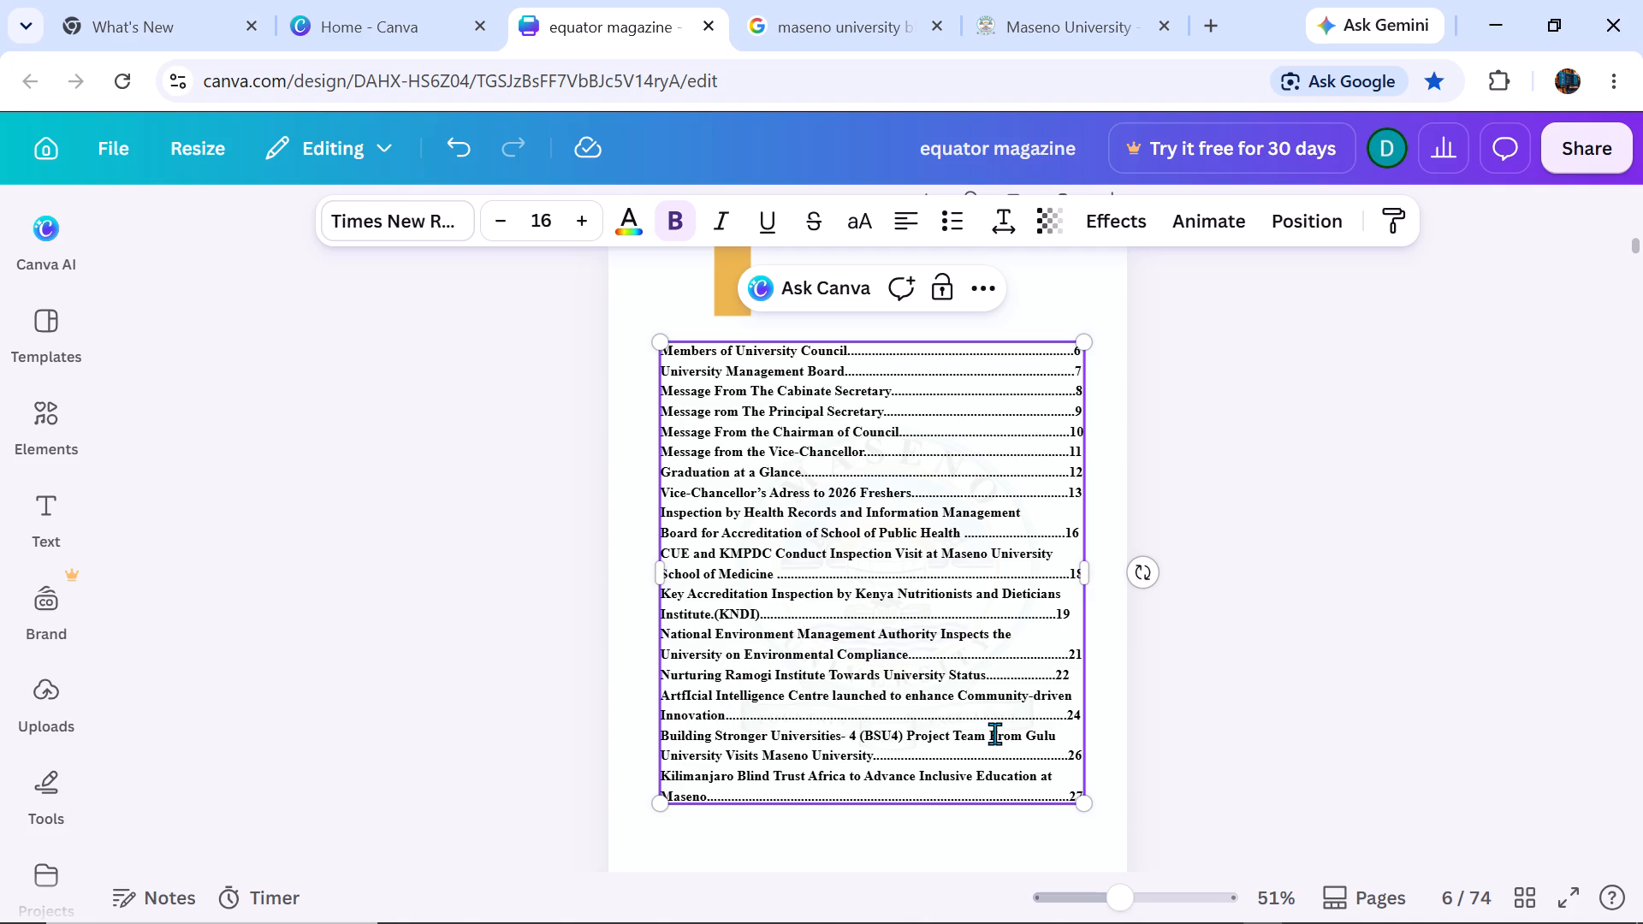
left_click(841, 689)
key("Left")
key("BackSpace")
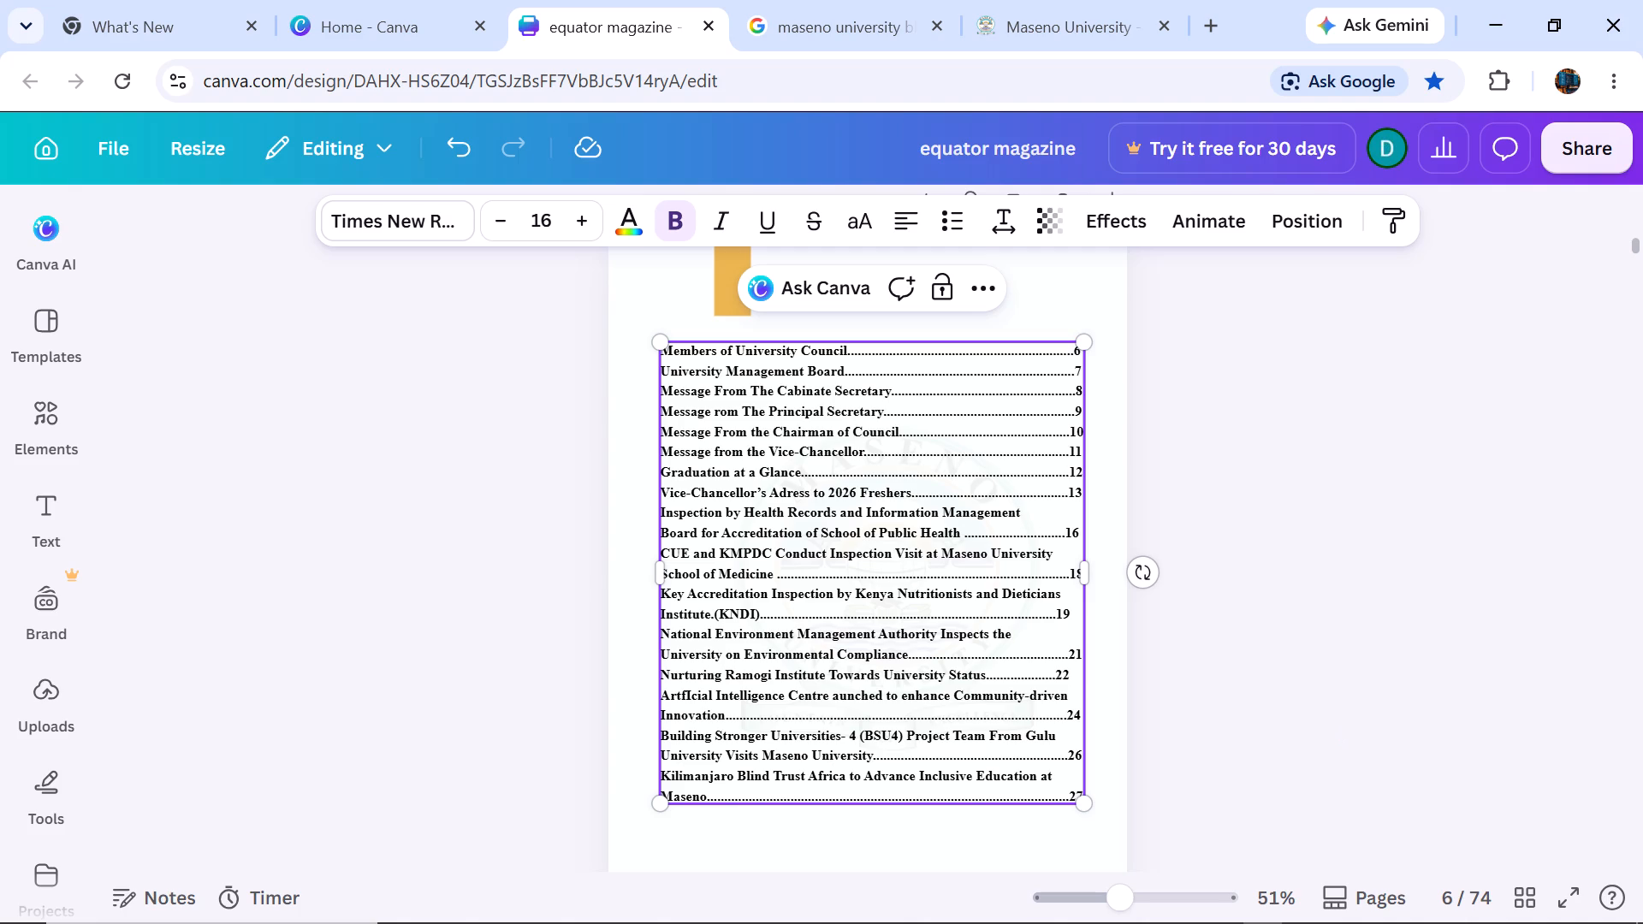
key("shift+l")
Capitalise "Enhance" in the Artificial Intelligence Centre entry.
key("Right")
key("Right")
key("Right")
key("Right")
key("Right")
key("Right")
key("Right")
key("Right")
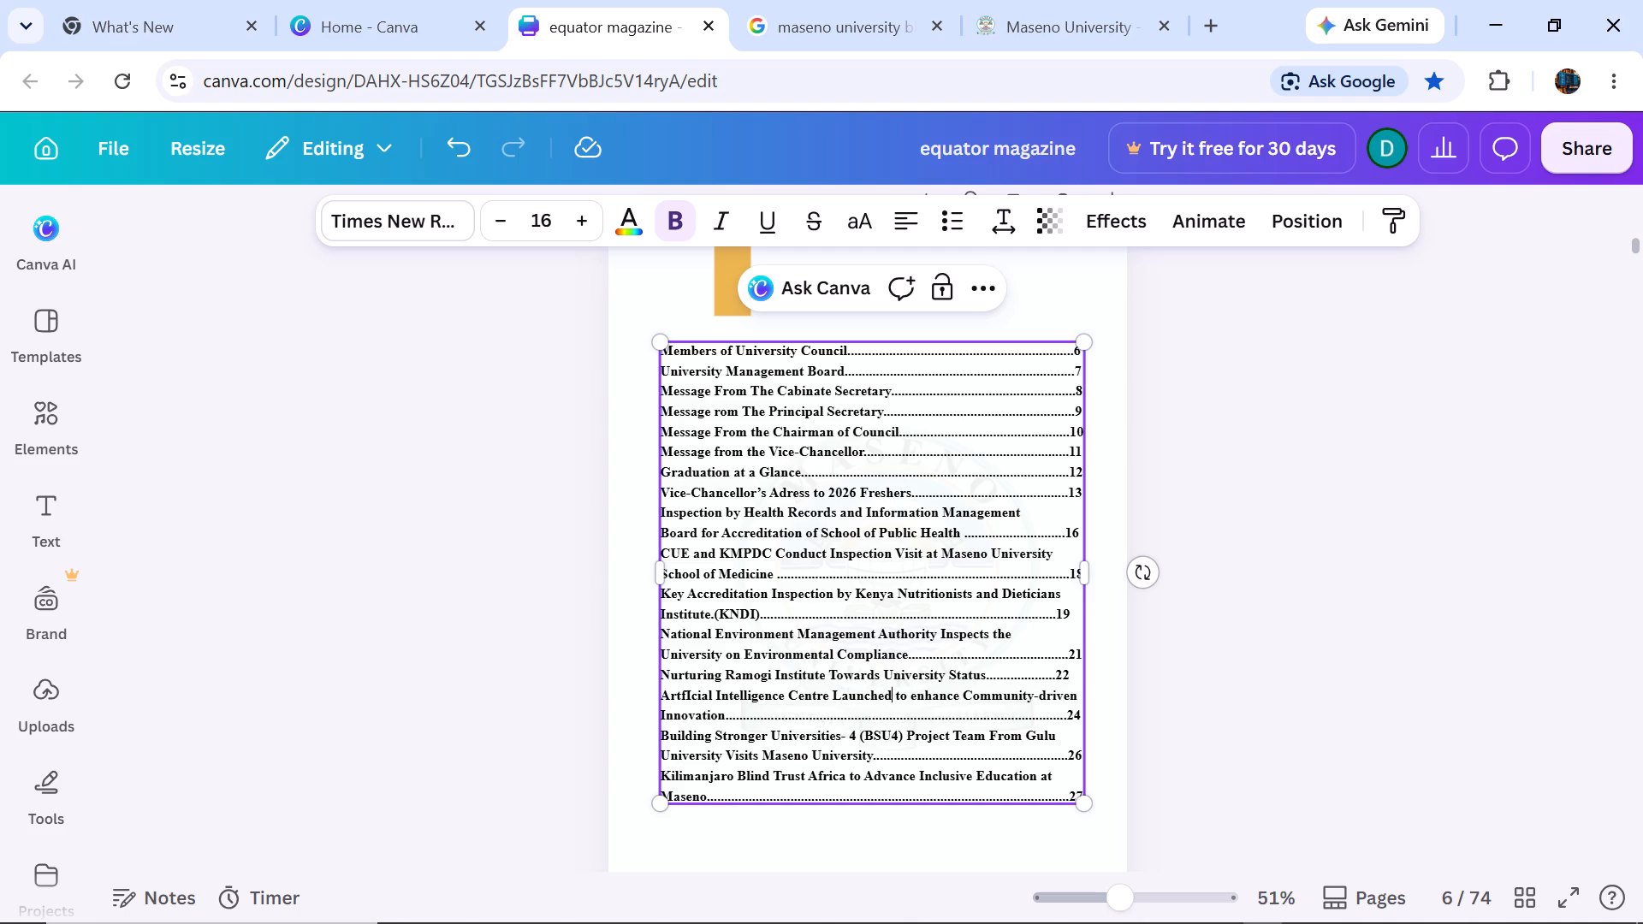
key("Right")
key("Right")
key("Right")
key("Right")
key("BackSpace")
key("shift+e")
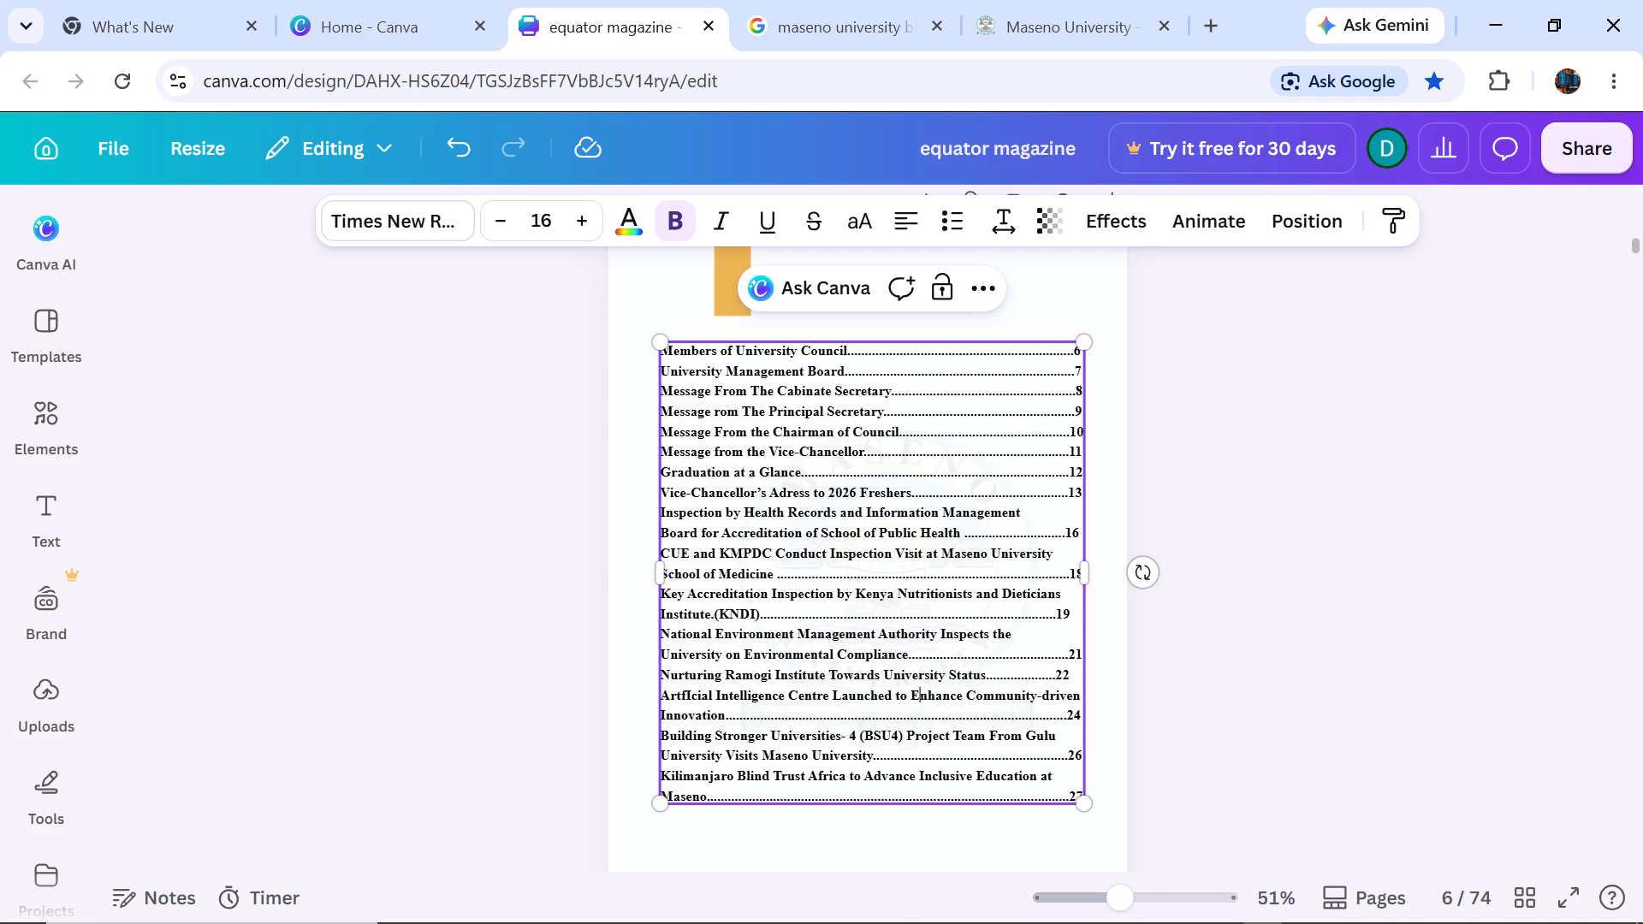
Capitalise "Driven" in "Community-Driven" in the Artificial Intelligence Centre entry.
key("Right")
key("Right")
key("Right")
key("Right")
key("Right")
key("Right")
key("Right")
key("Right")
key("Right")
key("Right")
key("Right")
key("Right")
key("Right")
key("Right")
key("Right")
key("Right")
key("Right")
key("Right")
key("BackSpace")
key("shift+d")
In page 7's ASK Kisumu National Show entry, capitalise the opening "The" and remove the leading space before "Show 2026".
scroll(1333, 724, "down", 6)
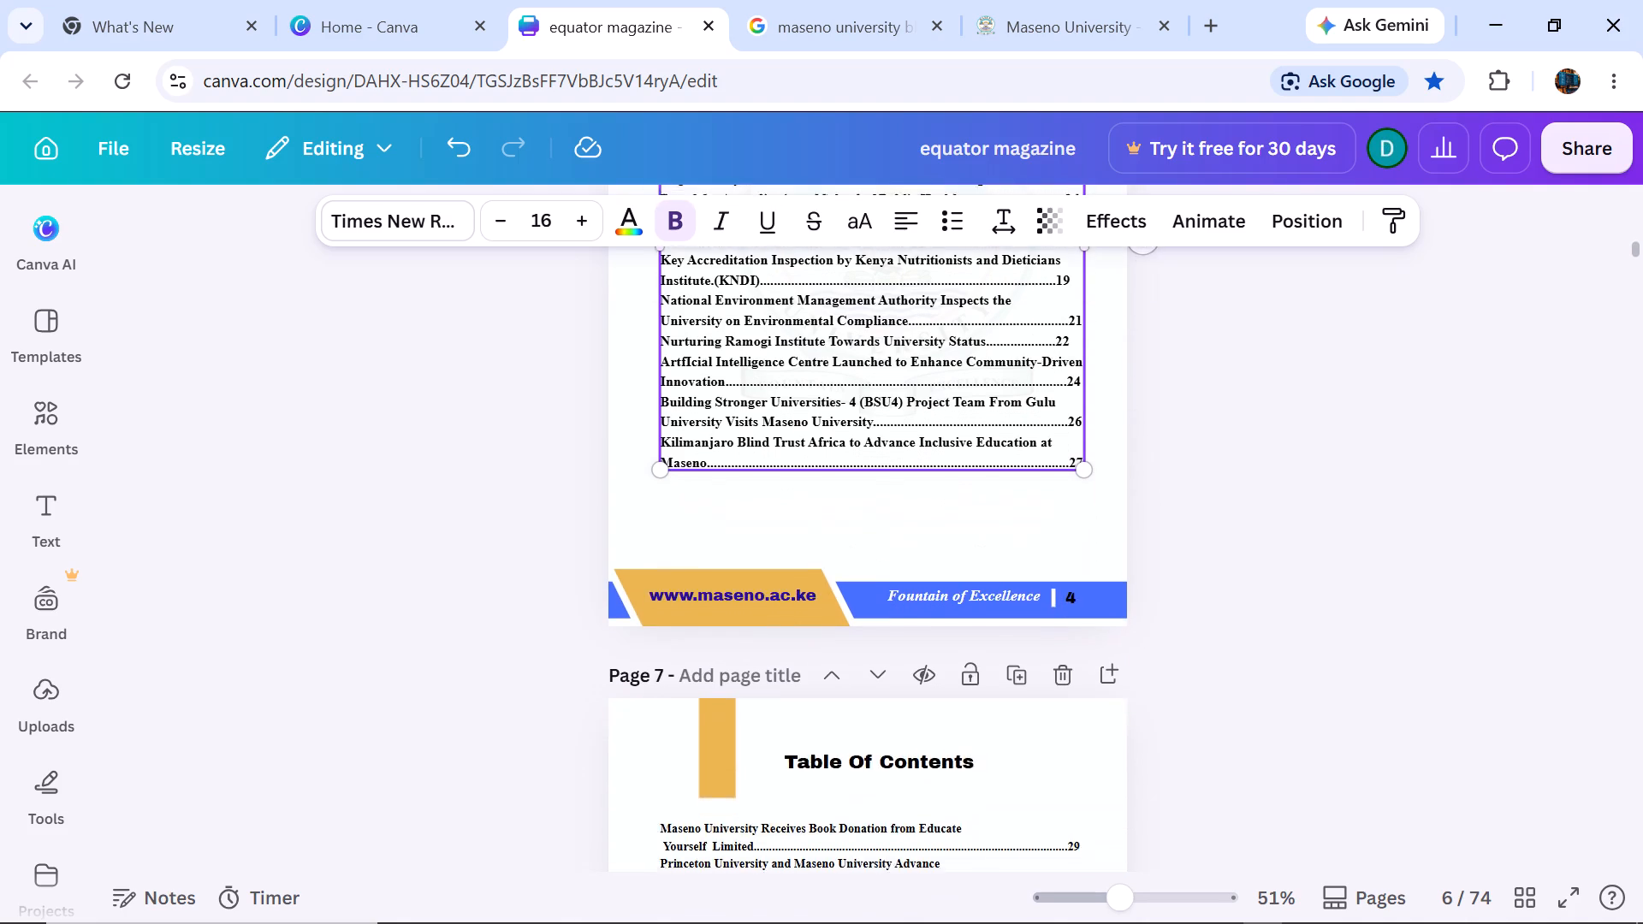
scroll(1333, 724, "down", 4)
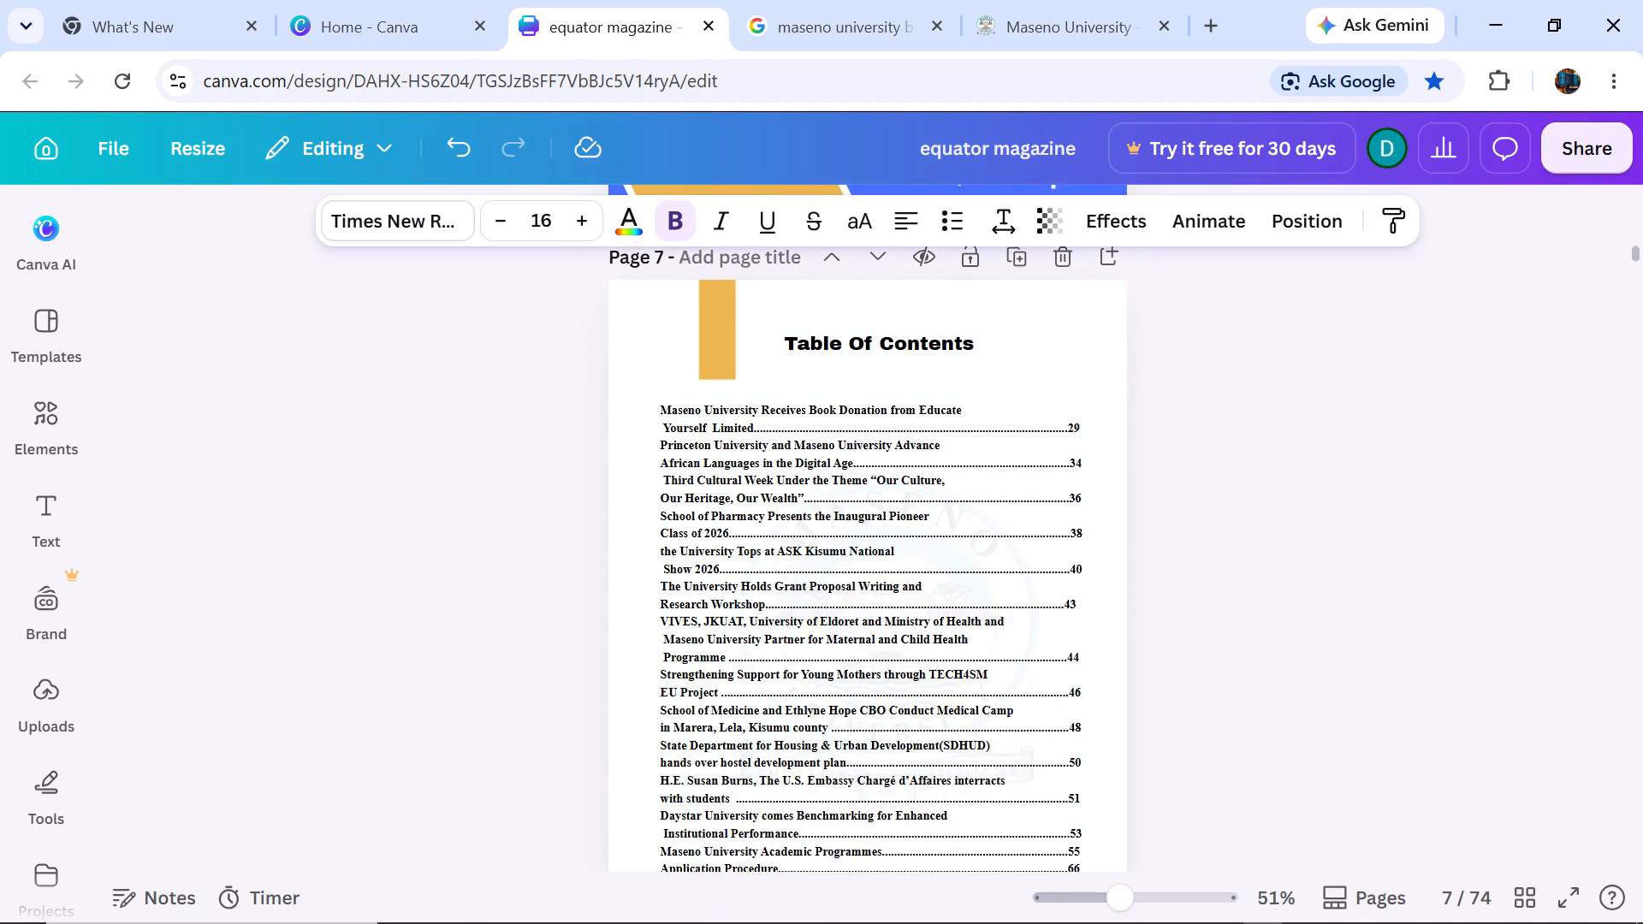
scroll(1333, 724, "down", 1)
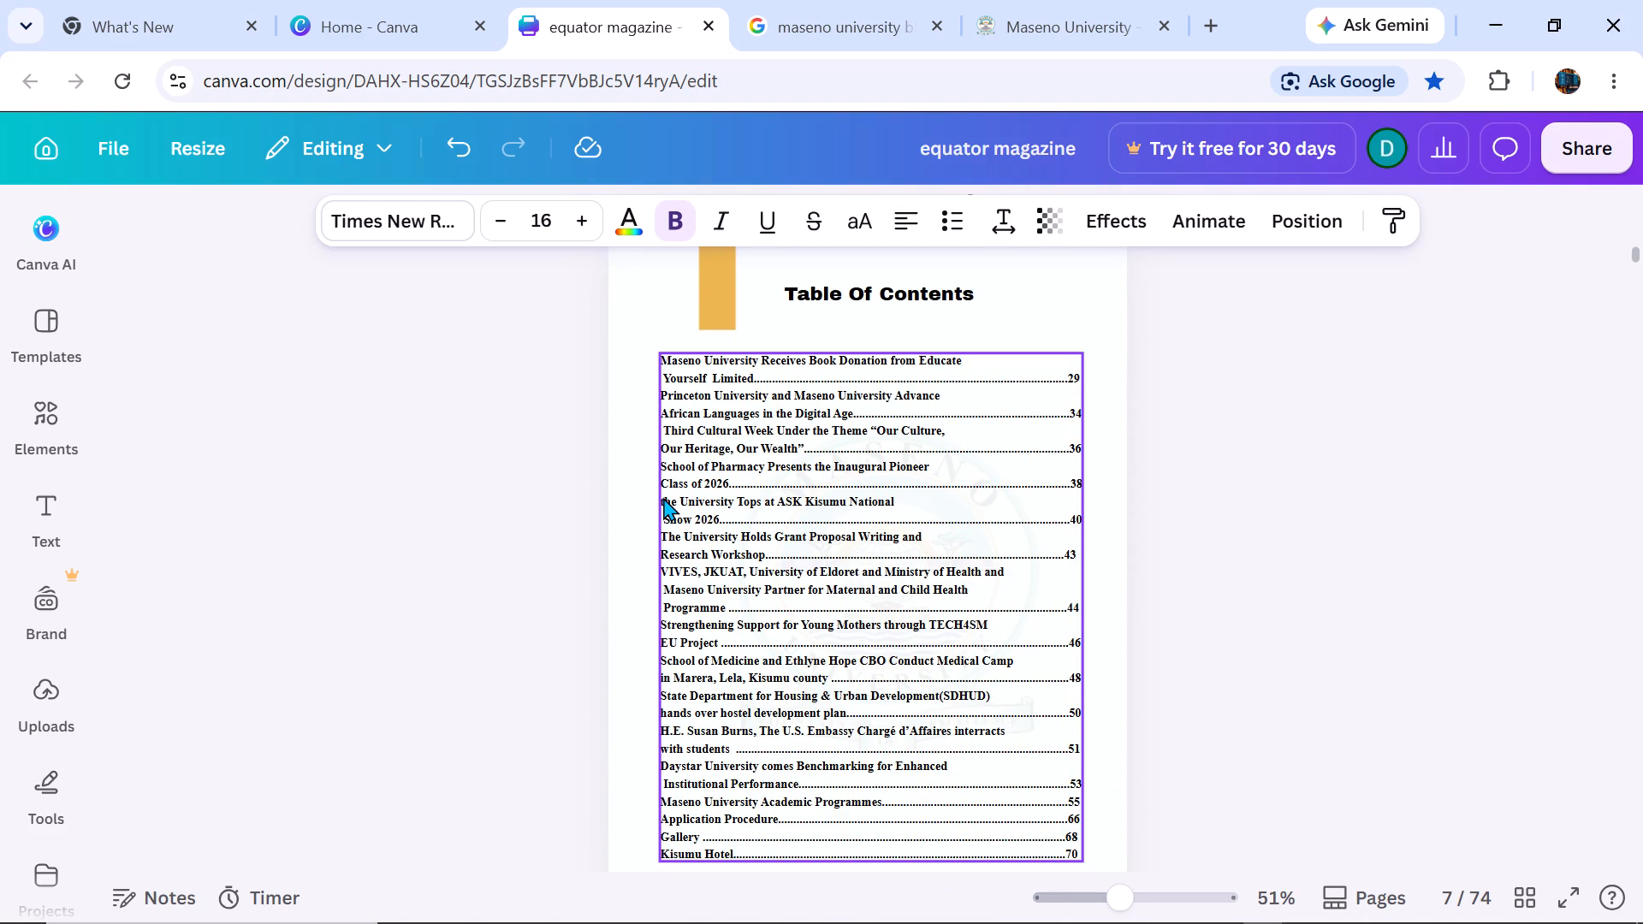
double_click(666, 503)
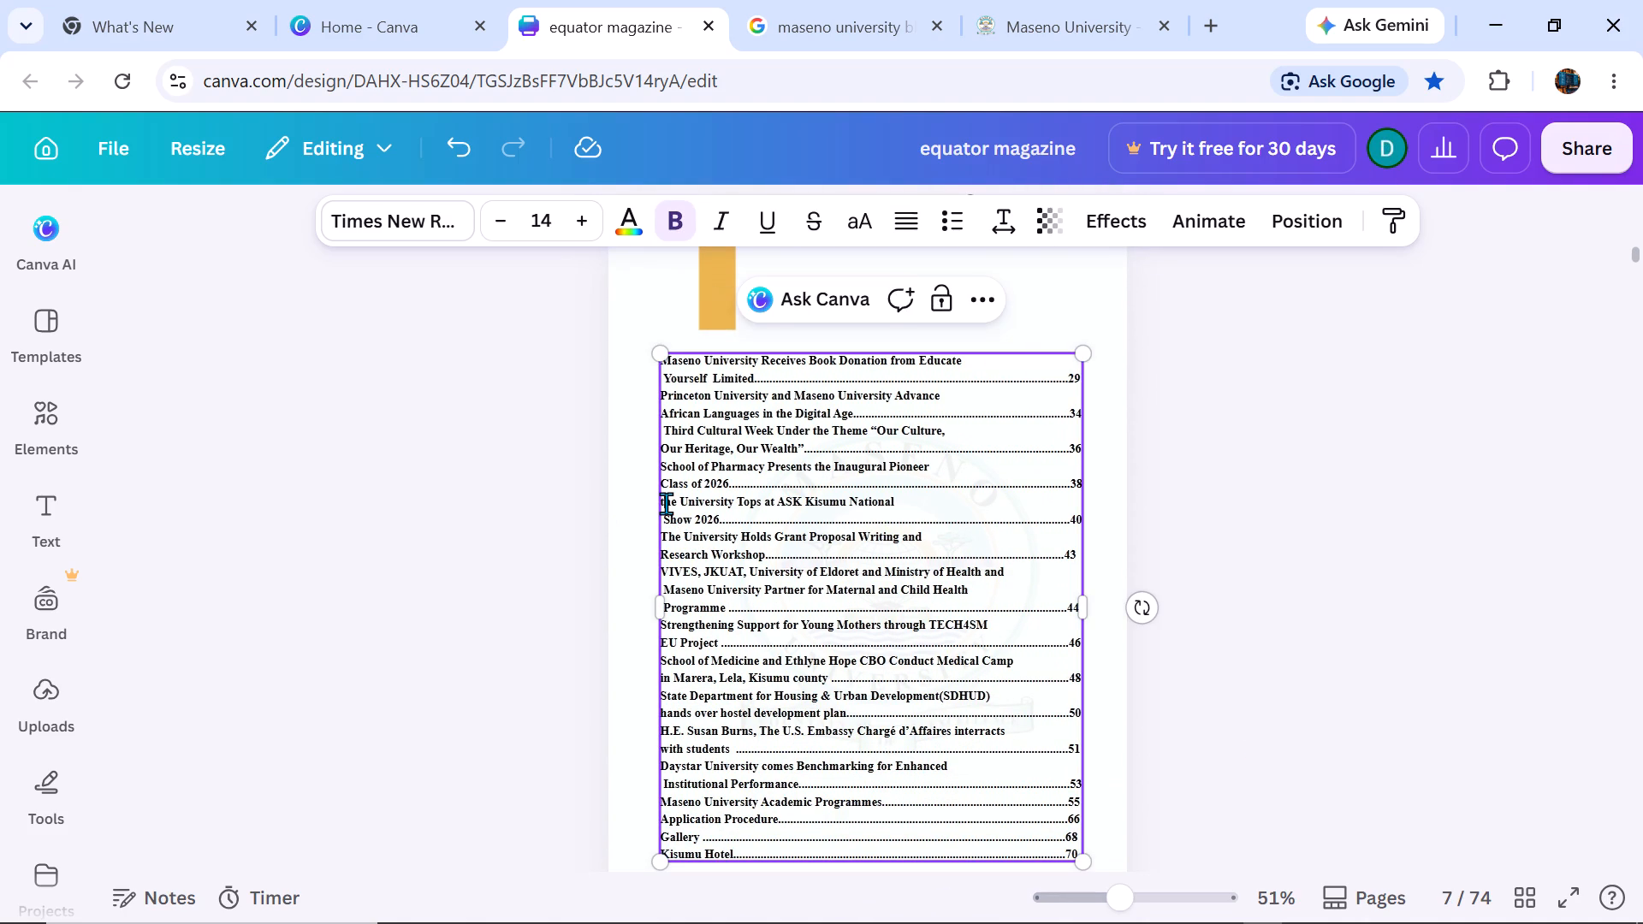
key("BackSpace")
key("shift+t")
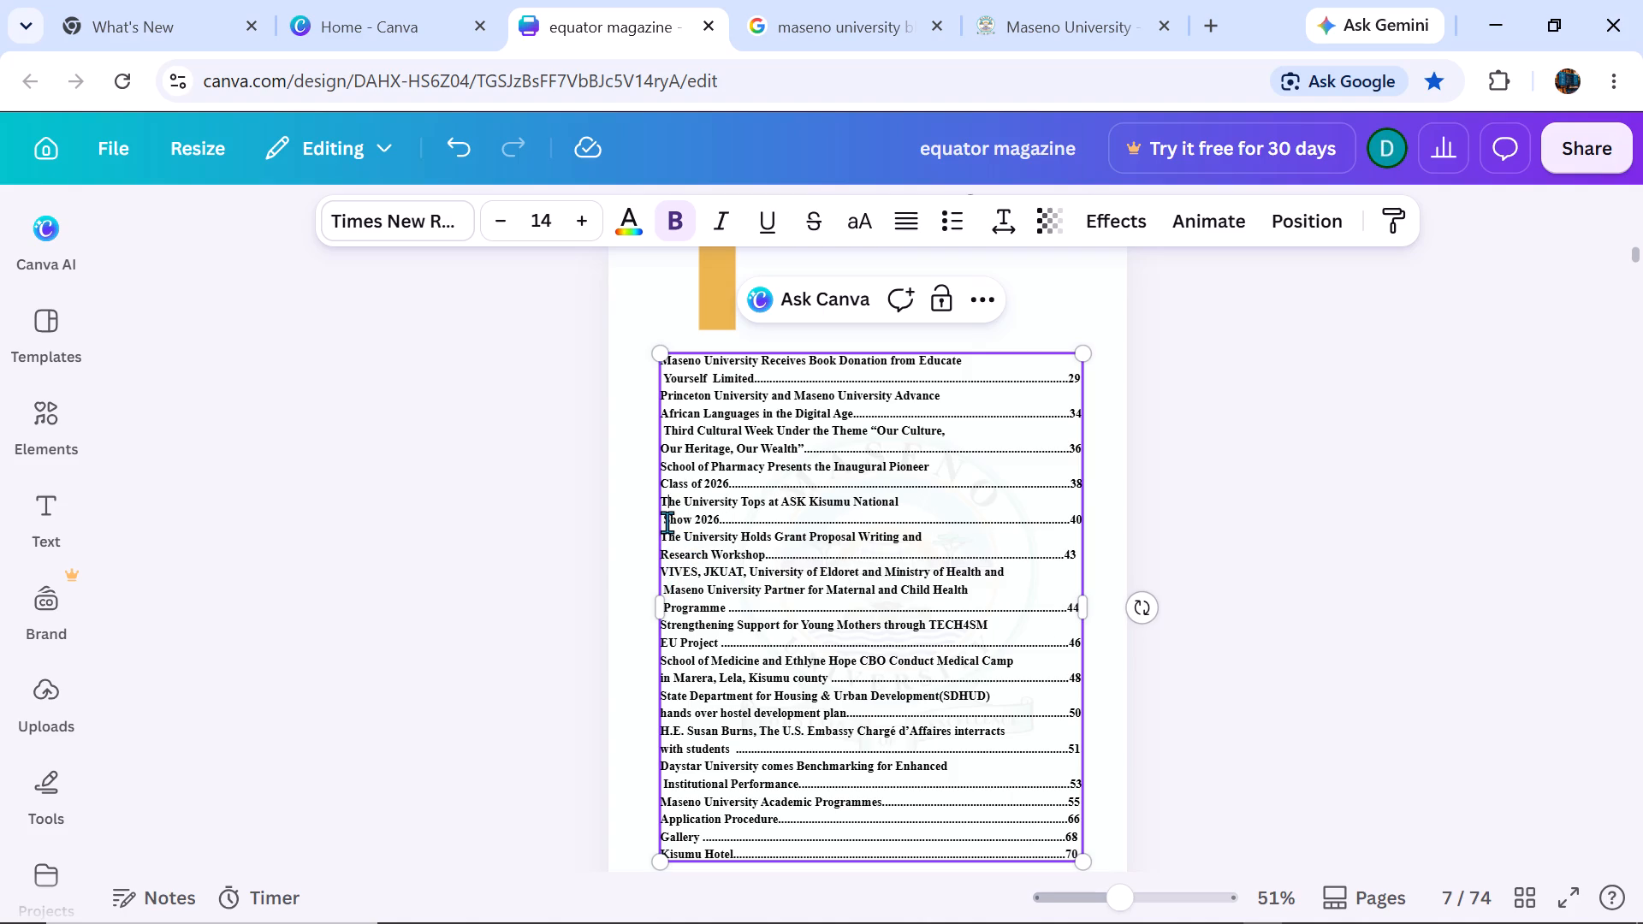
left_click(667, 522)
key("BackSpace")
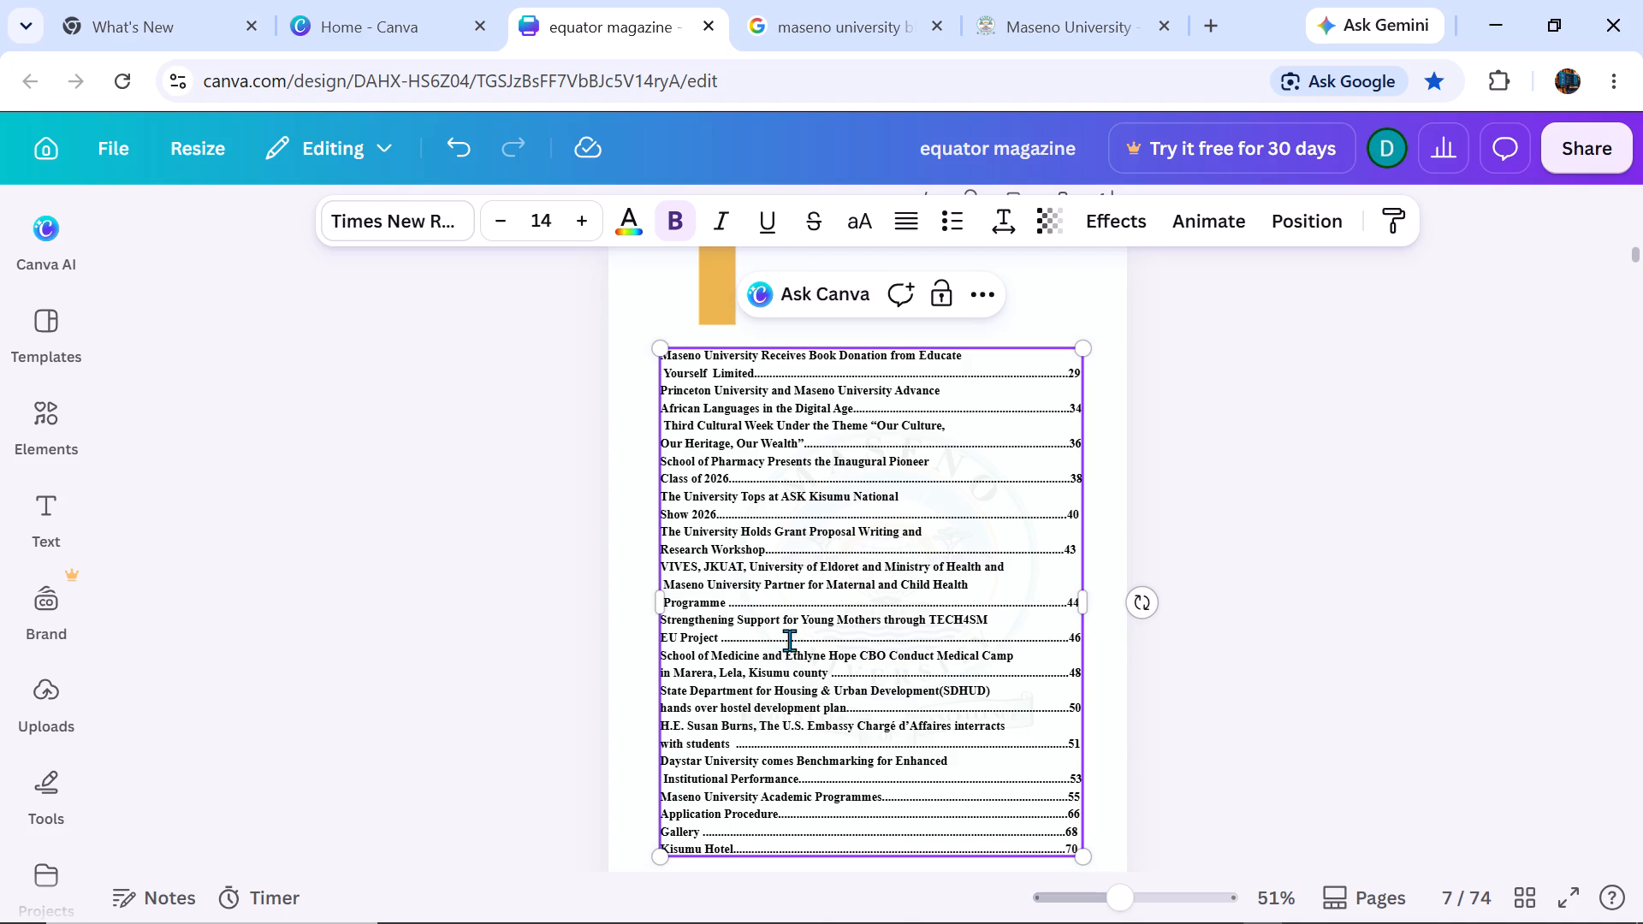
Add a comma after "University of Eldoret" and delete the "and" before "Ministry of Health" in the VIVES, JKUAT entry.
left_click(857, 572)
key("Right")
key("comma")
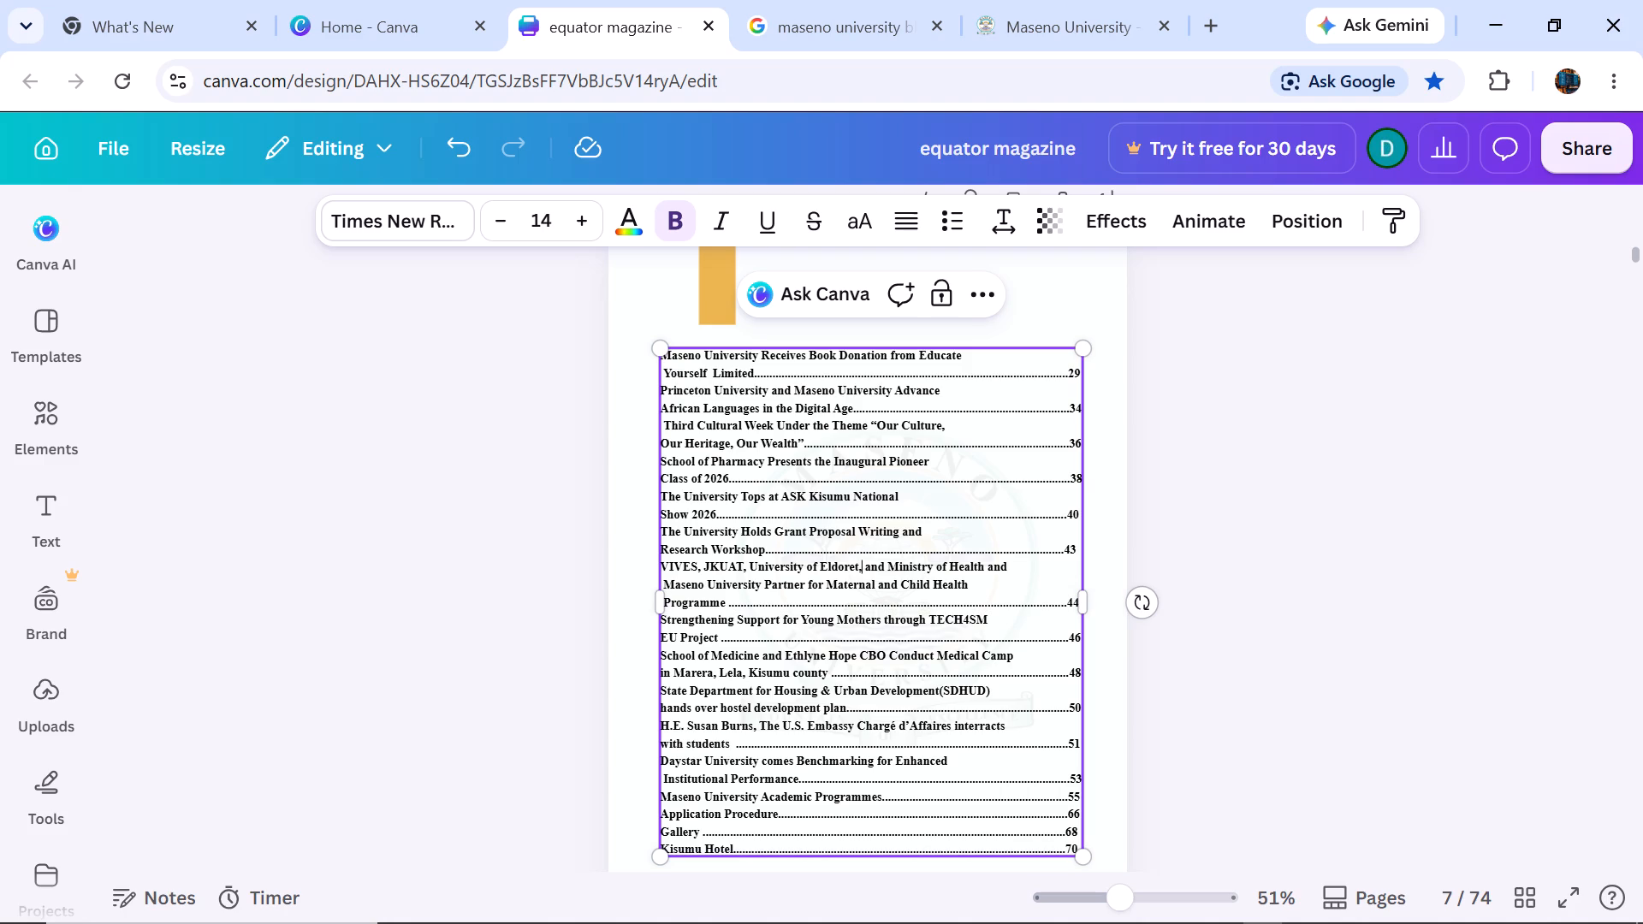
key("Right")
key("Right")
key("Right")
key("Right")
key("BackSpace")
key("BackSpace")
key("BackSpace")
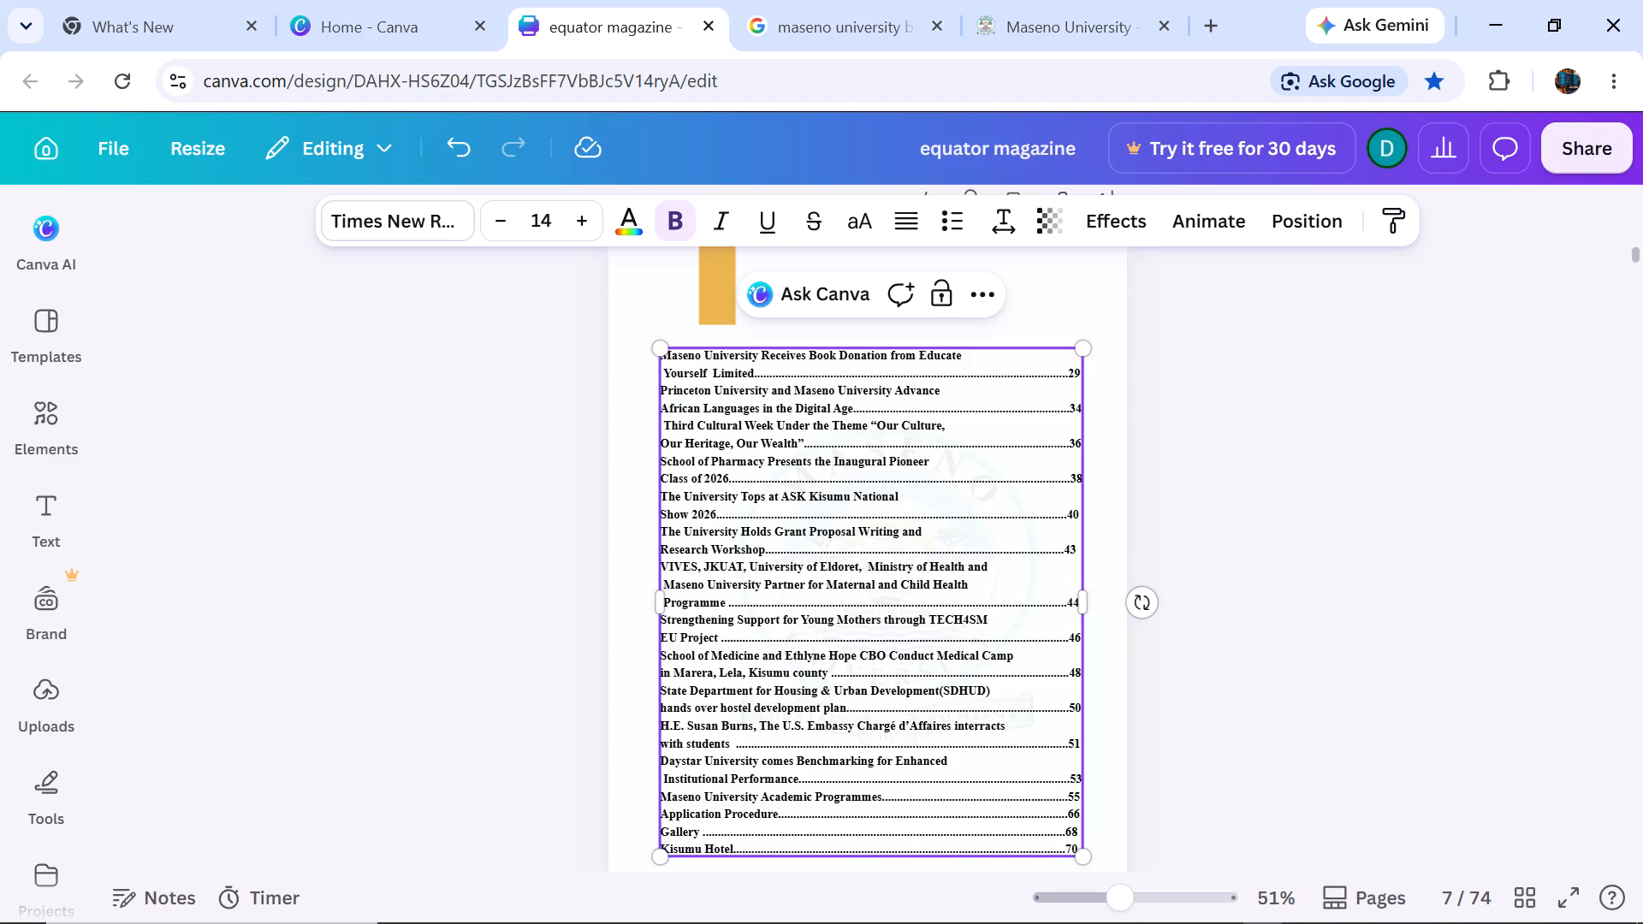
Capitalise "Through" in the Strengthening Support for Young Mothers TECH4SM entry.
left_click(887, 616)
key("BackSpace")
key("shift+t")
Capitalise "County" after "Kisumu" in the School of Medicine and Ethlyne Hope CBO medical camp entry.
key("Down")
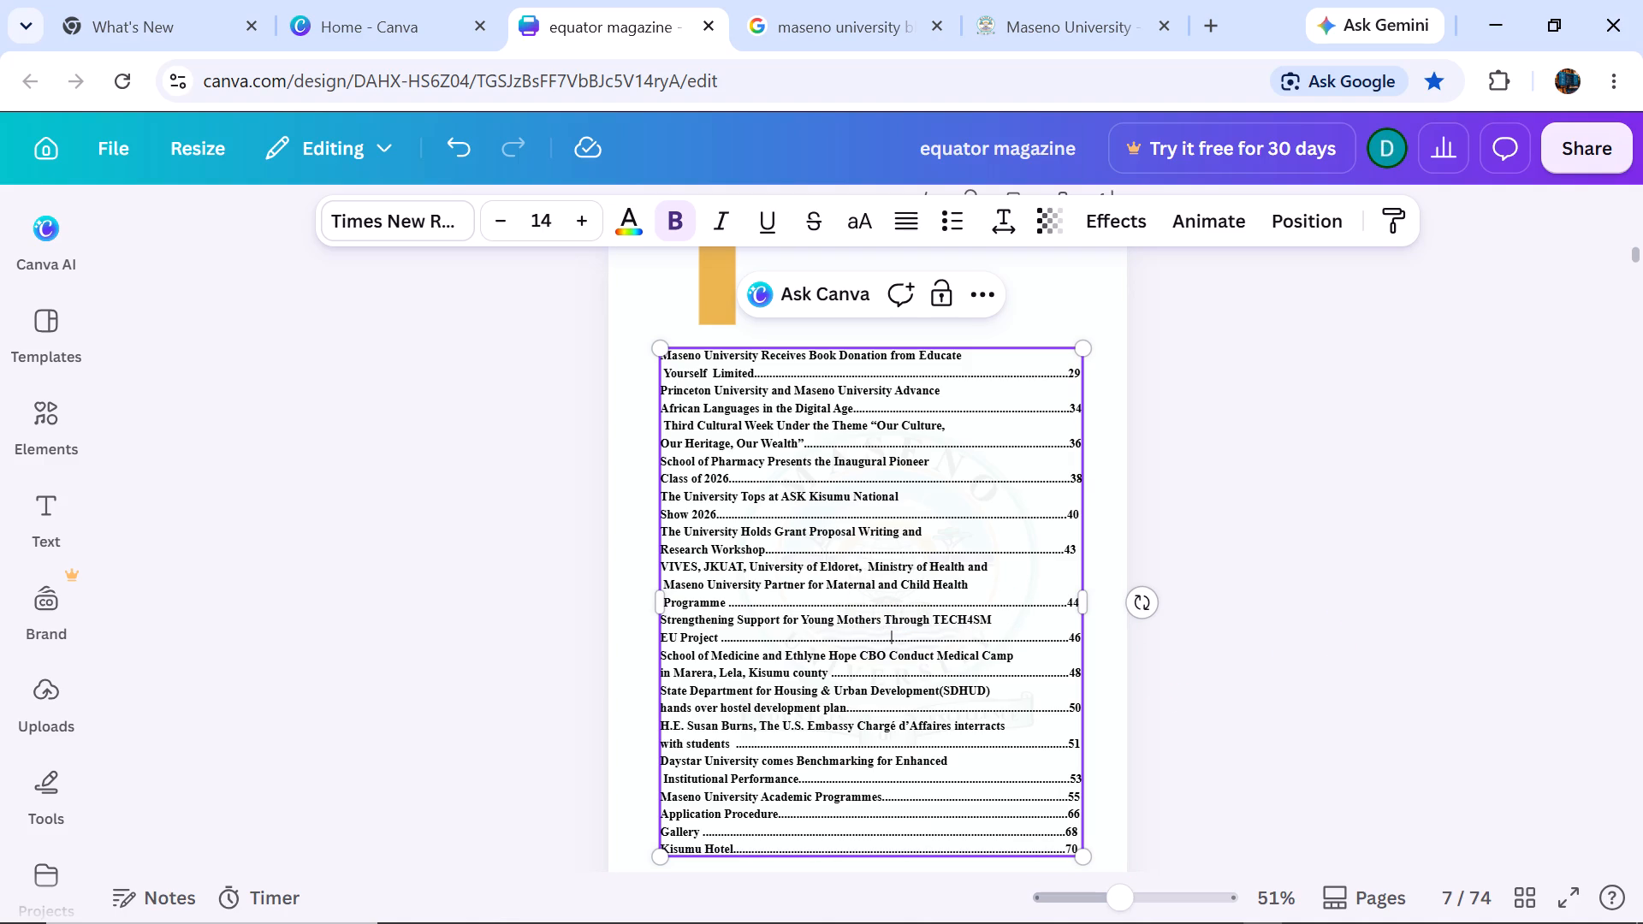
key("Down")
key("Right")
key("Right")
key("Right")
key("Down")
key("Down")
key("Left")
key("Left")
key("Left")
key("Left")
key("Up")
key("Left")
key("Left")
key("Left")
key("Left")
key("Left")
key("Left")
key("Left")
key("Left")
key("ctrl+Left")
key("Left")
key("ctrl+Left")
key("Right")
key("BackSpace")
key("shift+c")
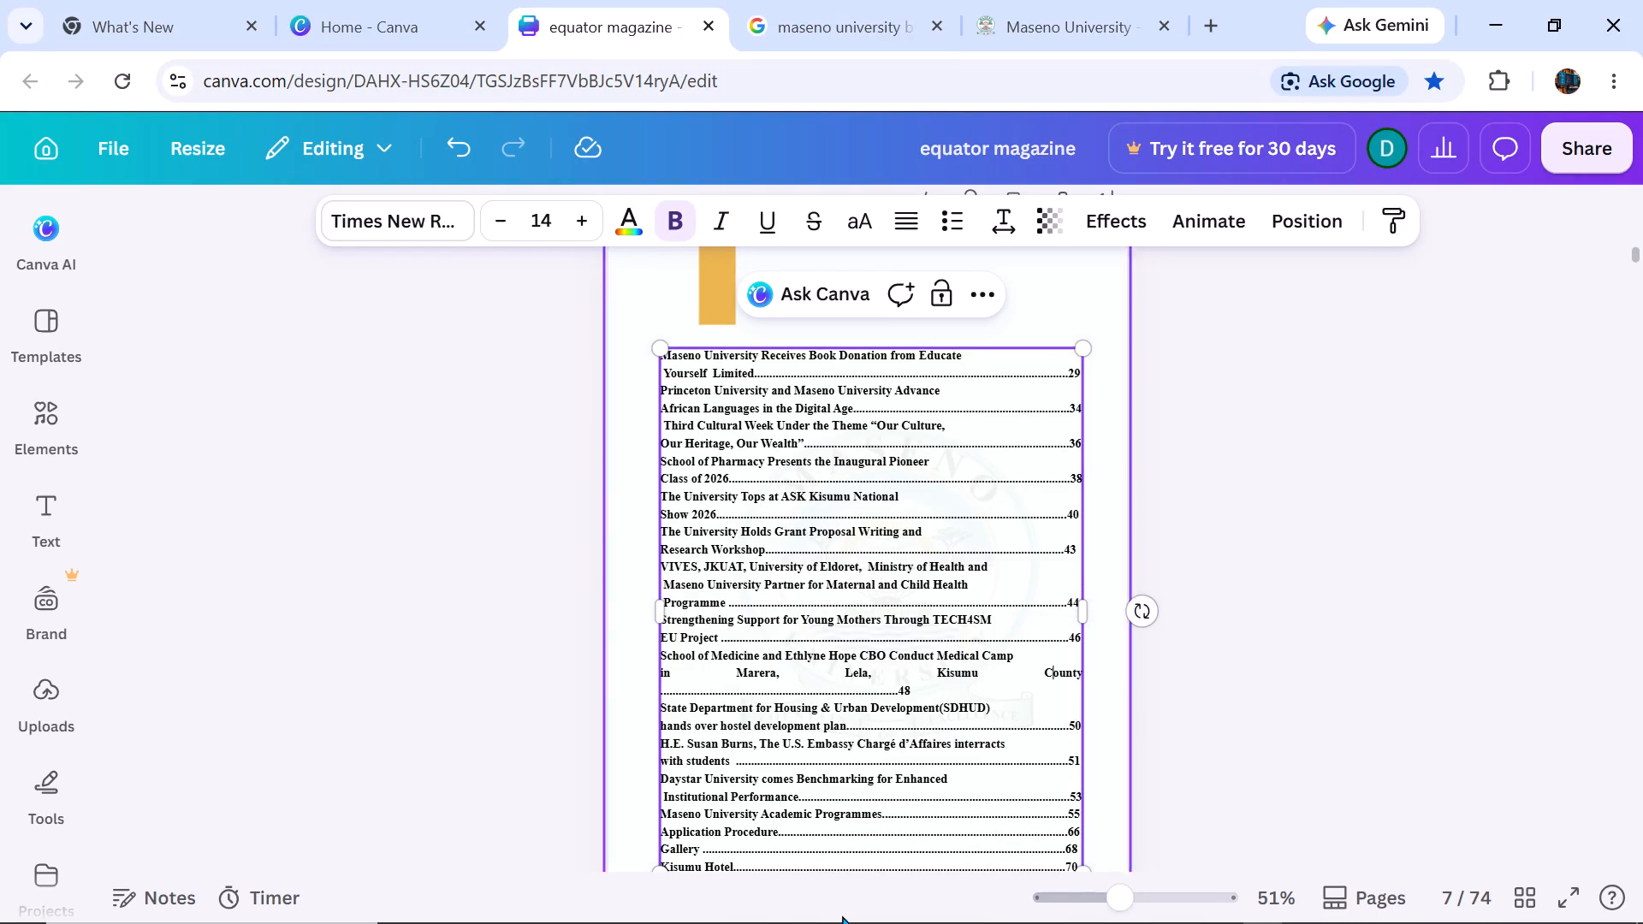
Delete one leader dot from the Kisumu County medical camp entry so its page number fits on the same line.
left_click(816, 689)
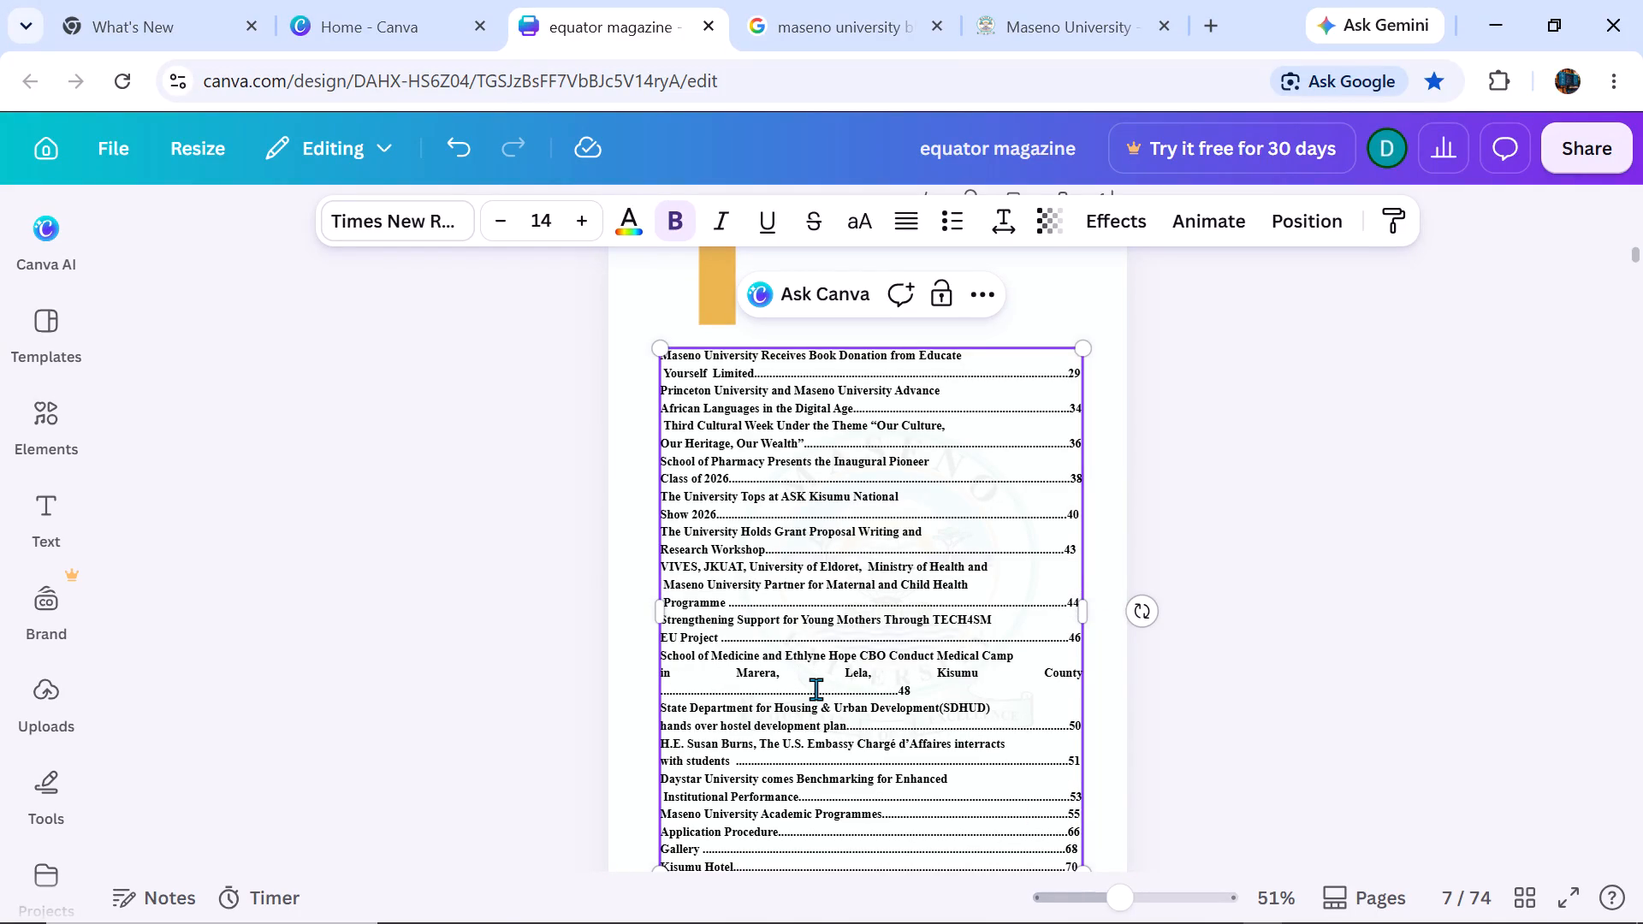
key("BackSpace")
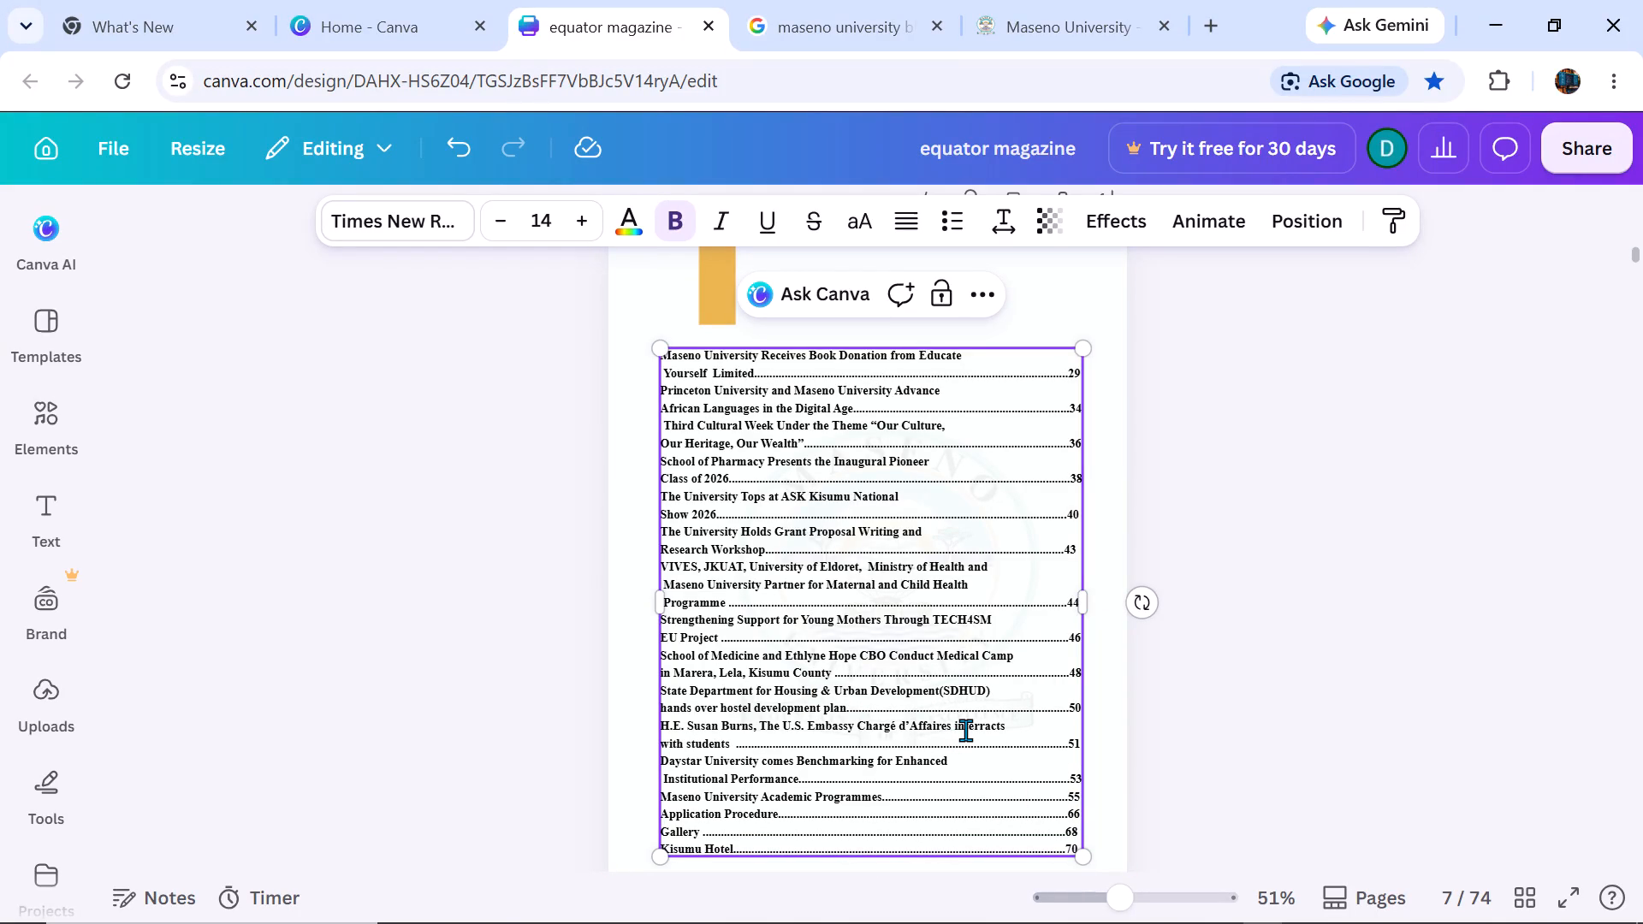
Capitalise "Hands", "Over" and "Hostel" in the State Department for Housing & Urban Development entry.
left_click(669, 704)
key("BackSpace")
key("shift+h")
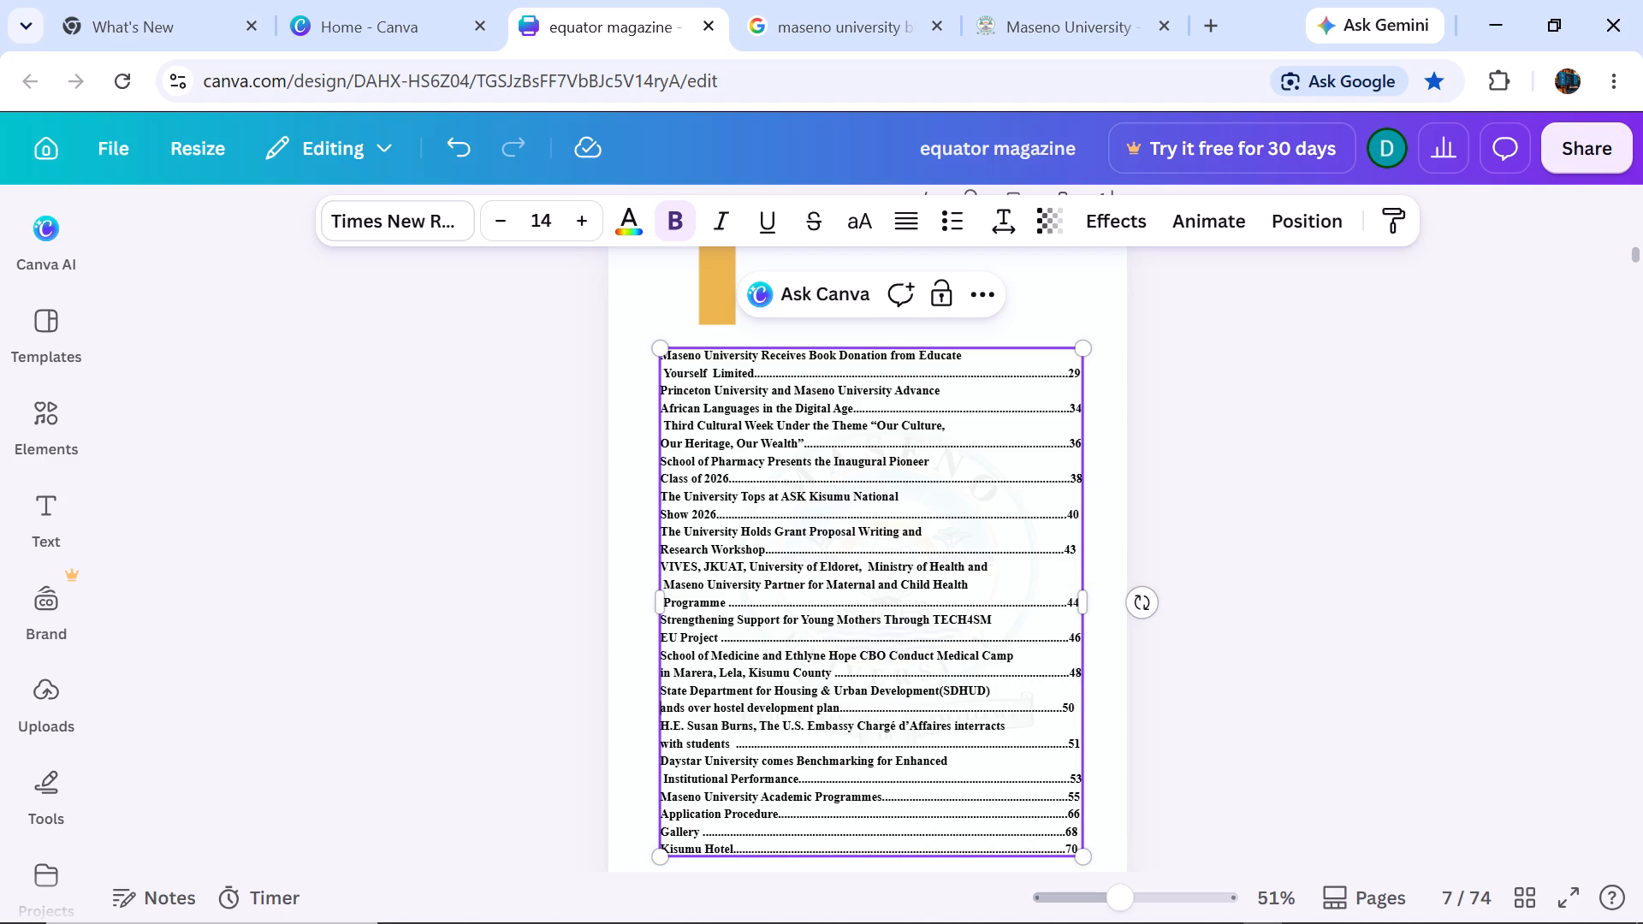
key("ctrl+Right")
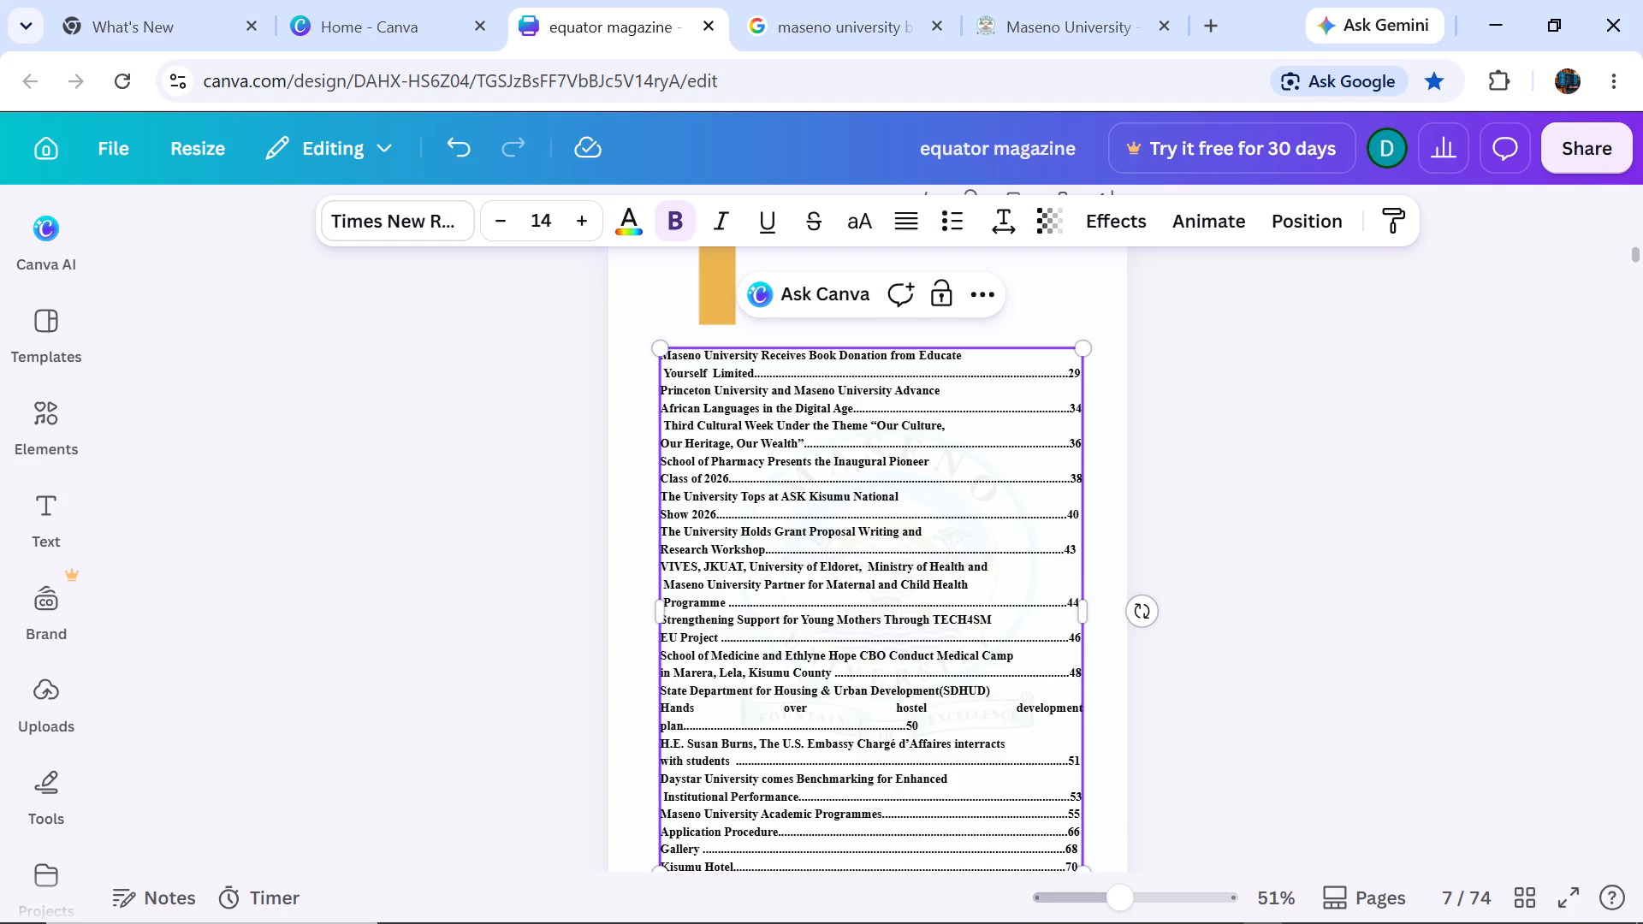
key("Right")
key("BackSpace")
key("shift+o")
key("Right")
key("ctrl+Right")
key("Right")
key("BackSpace")
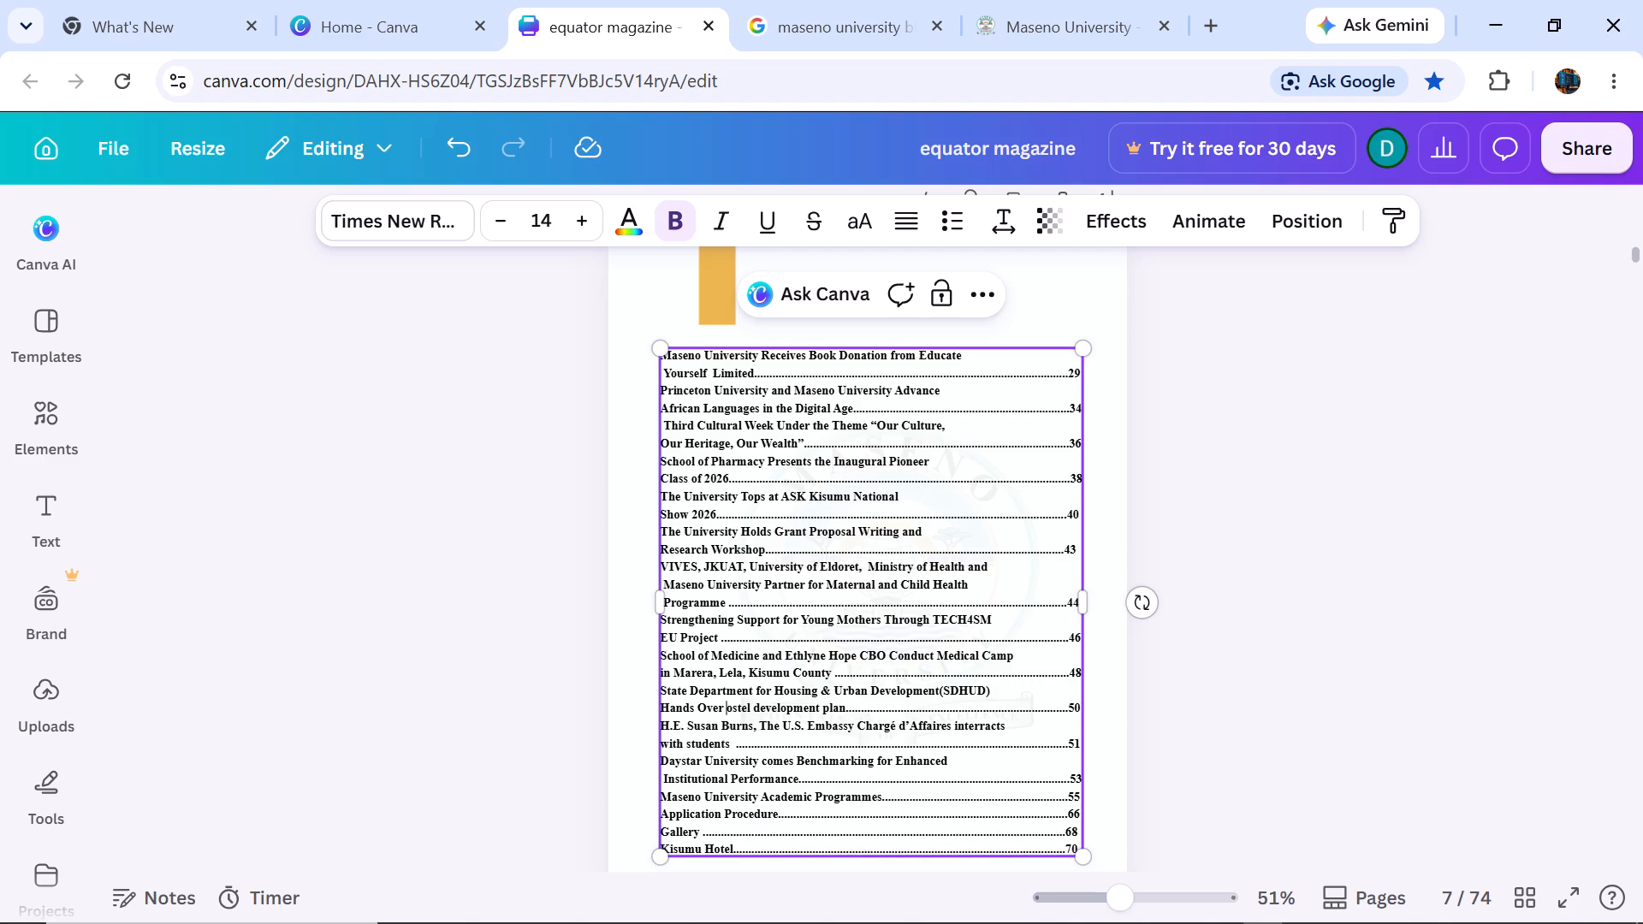
key("shift+h")
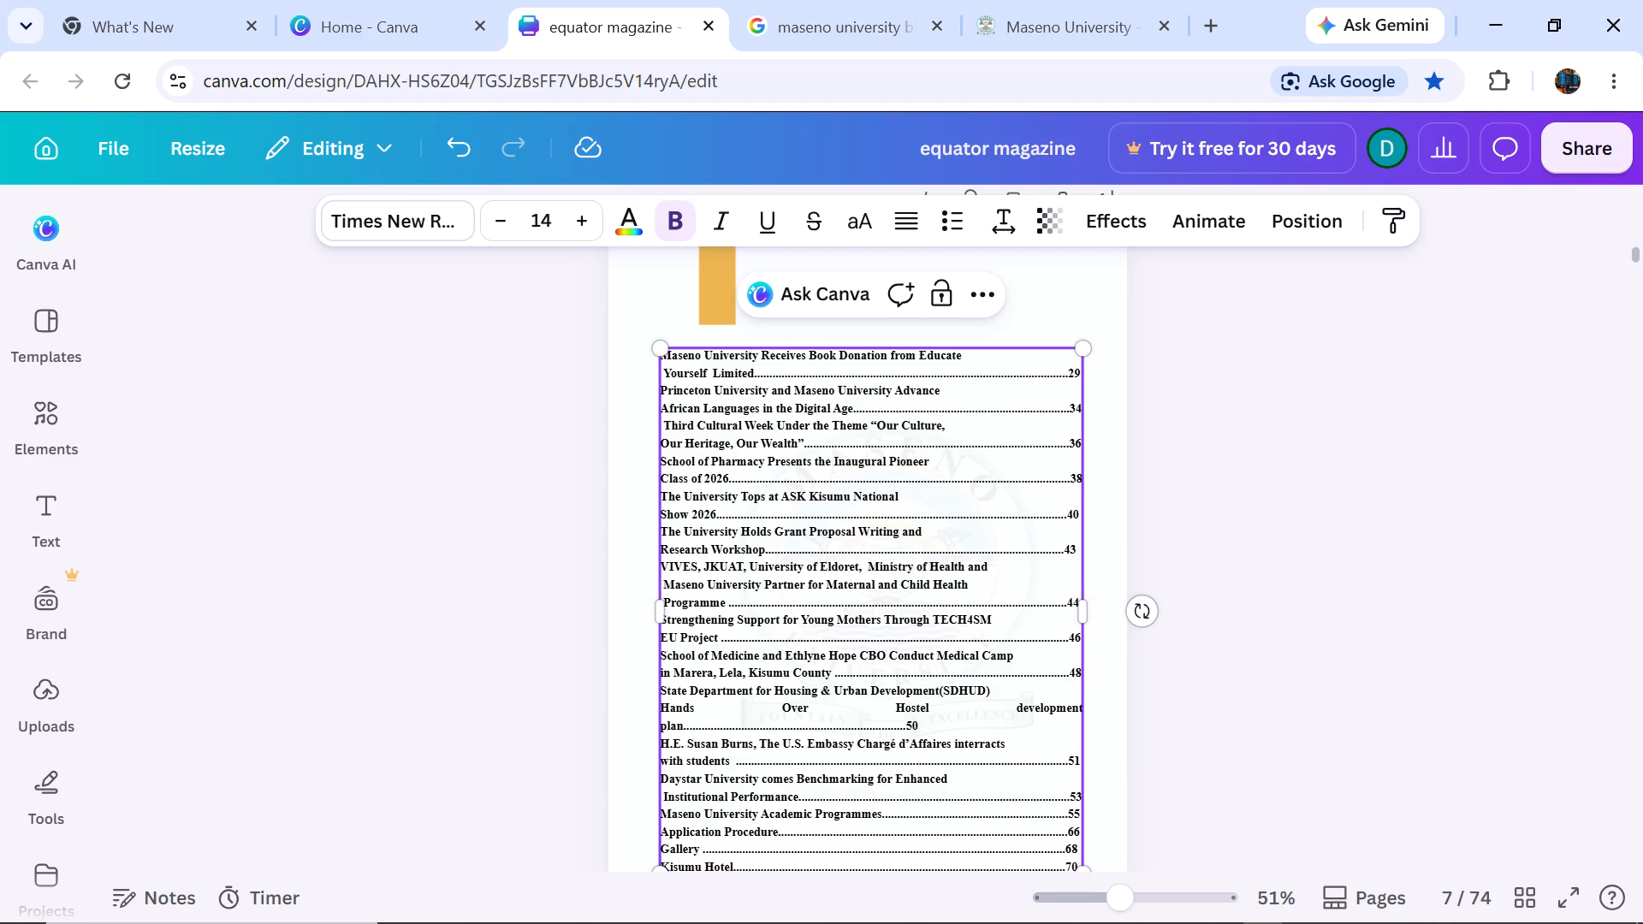
Capitalise "Development" and "Plan" in the same State Department for Housing & Urban Development entry.
key("ctrl+Right")
key("ctrl+Right")
key("ctrl+Left")
key("Right")
key("BackSpace")
key("shift+d")
key("ctrl+Right")
key("Right")
key("BackSpace")
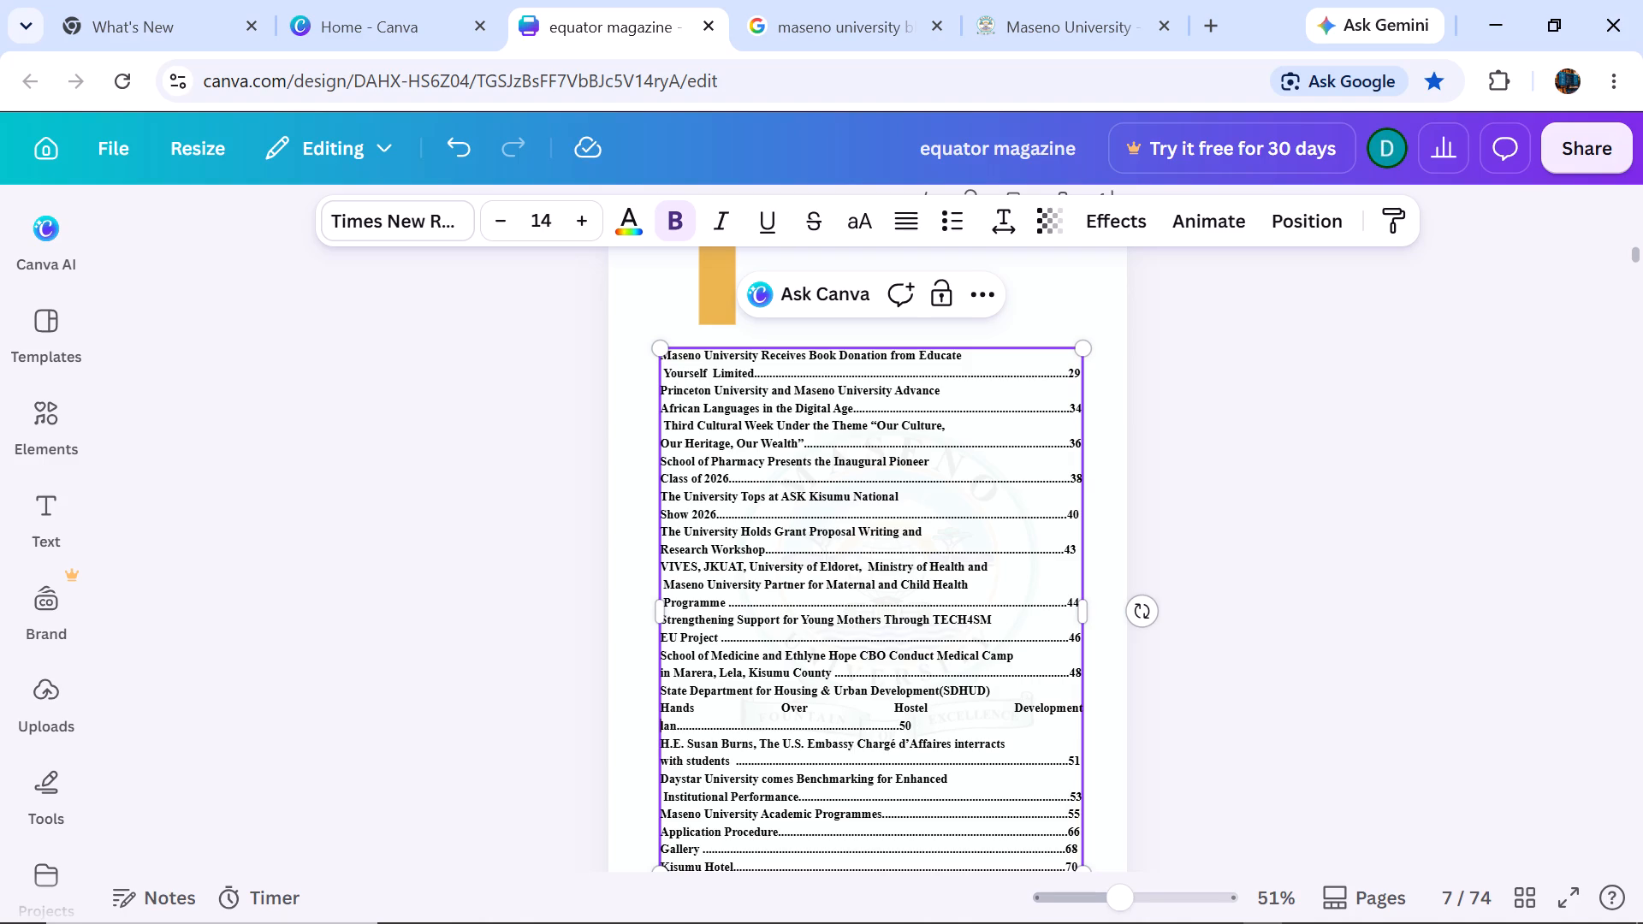
key("shift+p")
Trim the leader dots after "Hands Over Hostel Development Plan" so the entry and page number 50 fit on one line, aligned with the other page numbers.
key("Right")
key("Right")
key("Right")
key("Right")
key("Right")
key("Right")
key("Right")
key("Right")
key("BackSpace")
key("BackSpace")
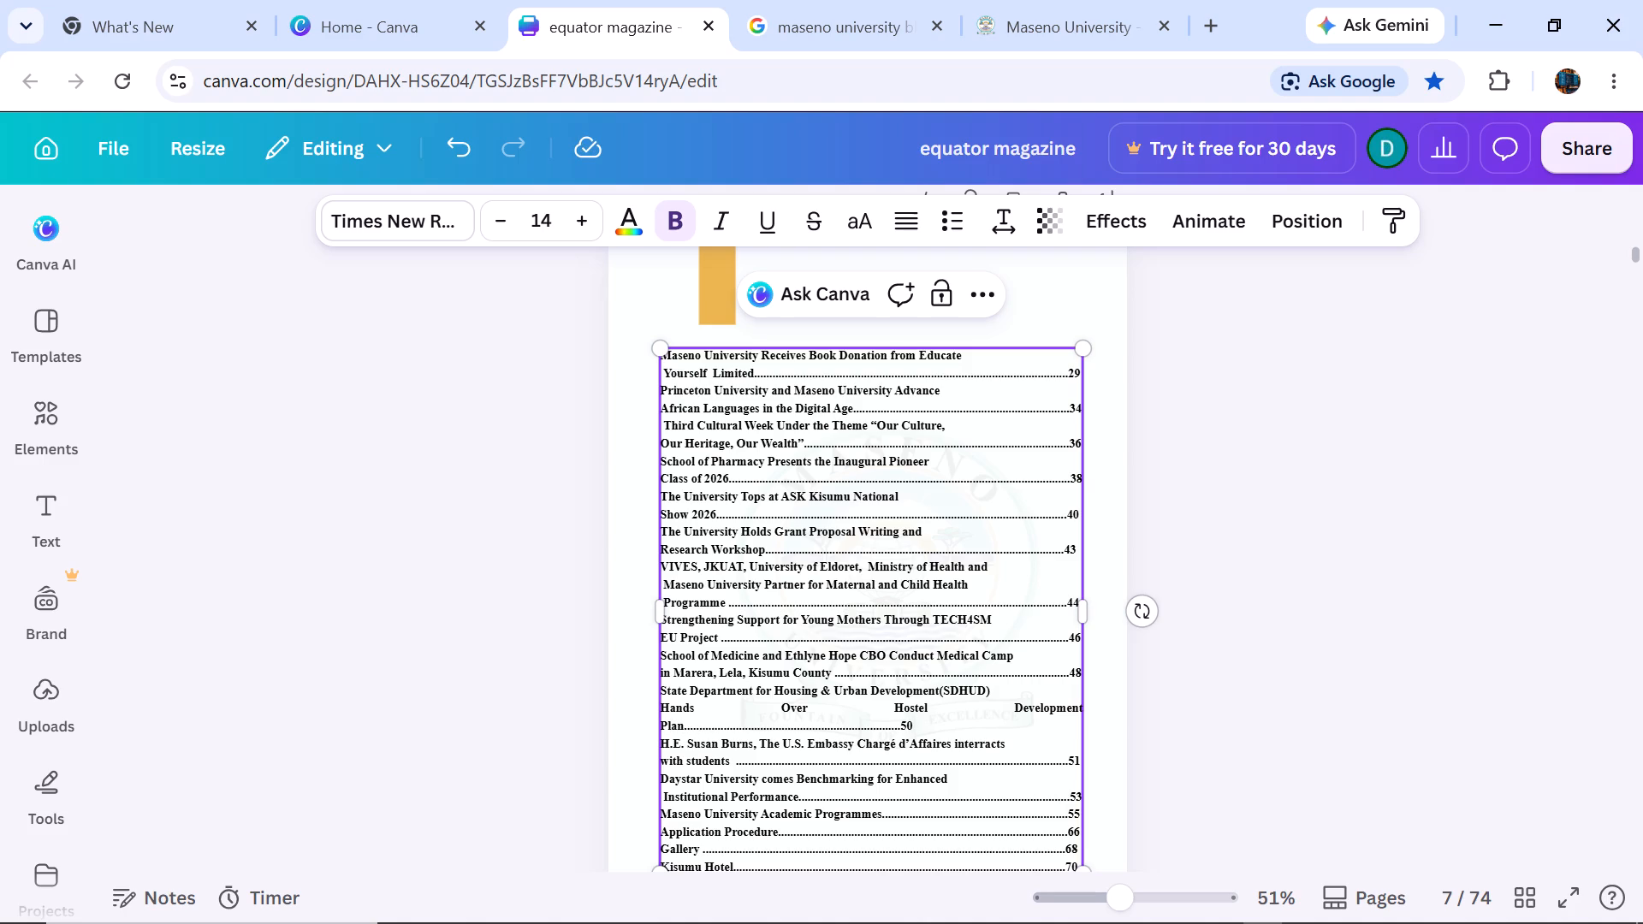
key("BackSpace")
key("Right")
key("Right")
key("Right")
key("Right")
key("Right")
key("BackSpace")
key("BackSpace")
key("BackSpace")
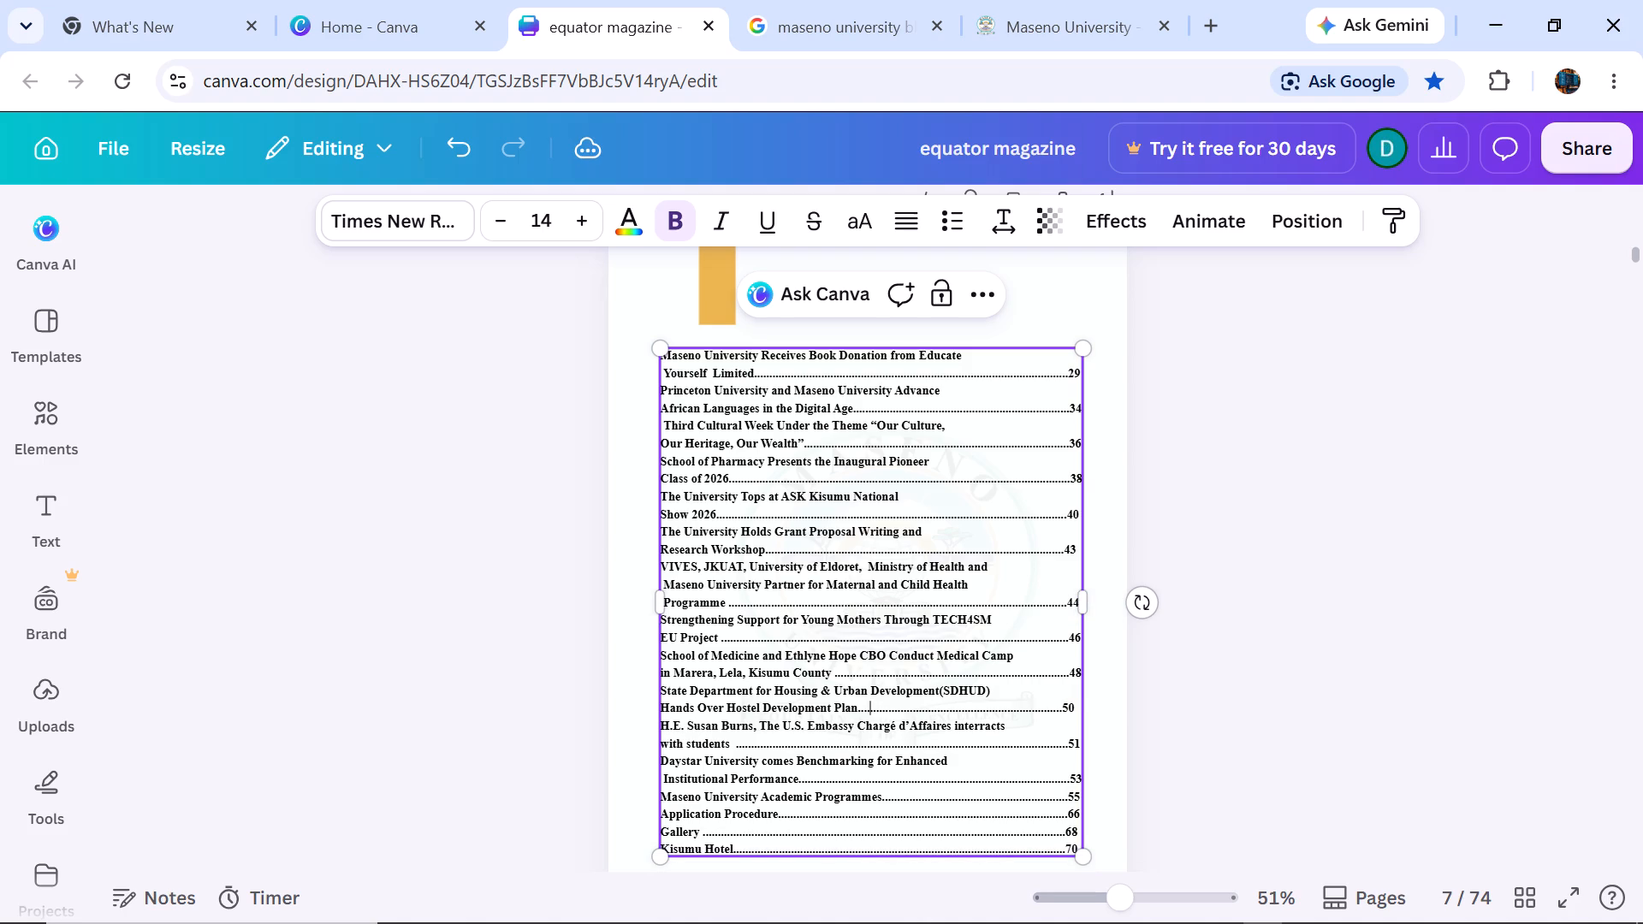
key("period")
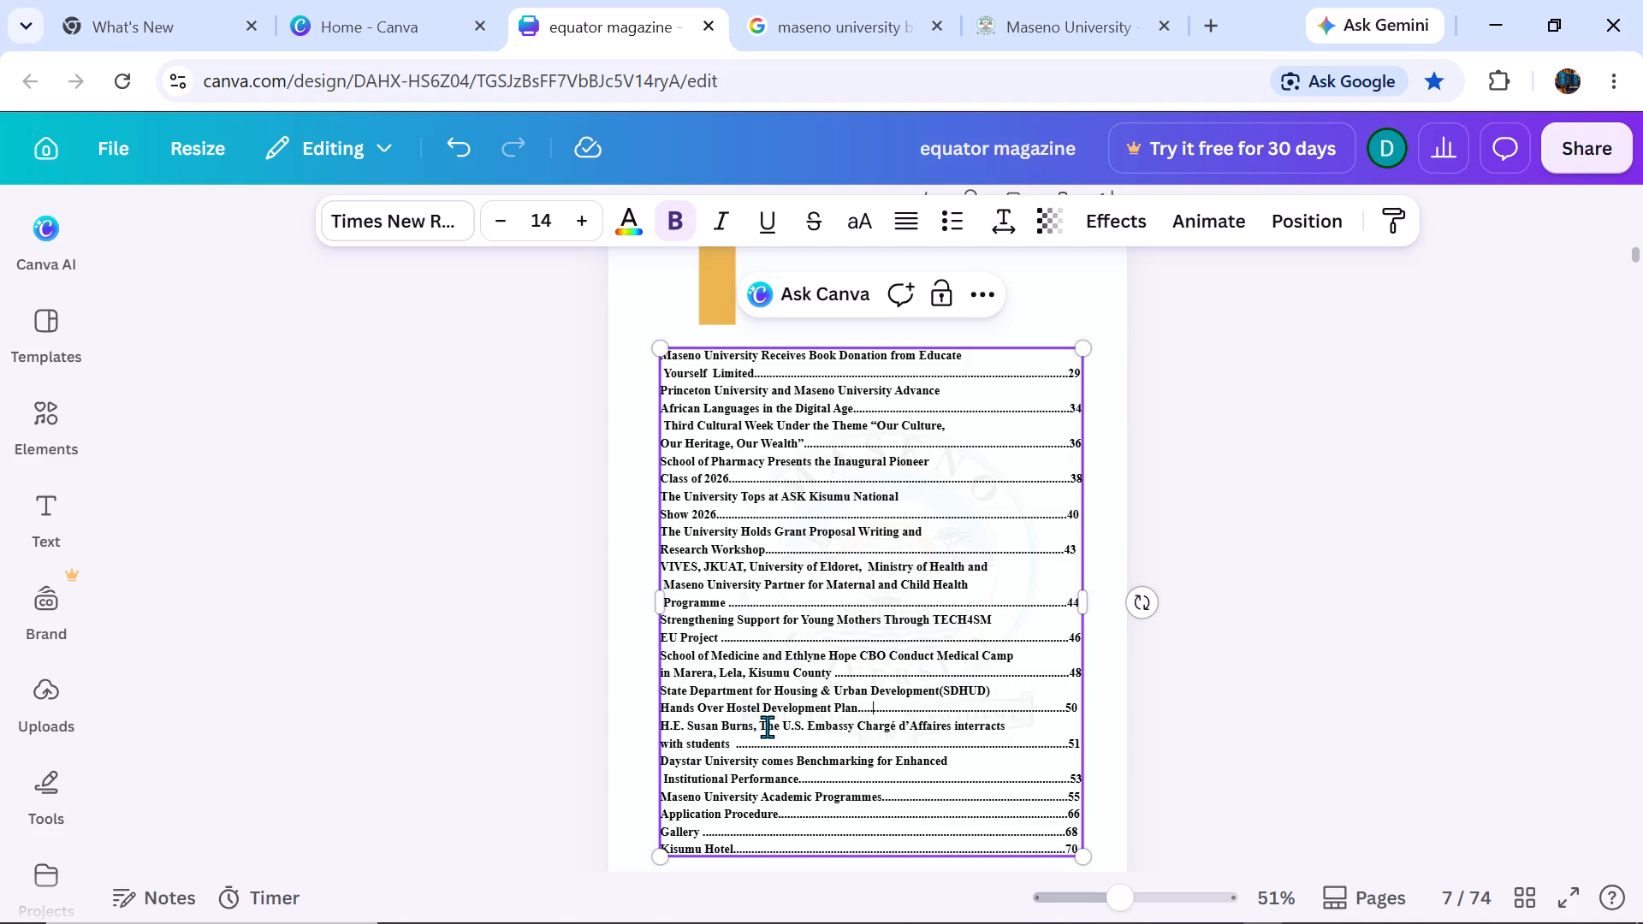
Change "The" to lowercase "the" before "U.S. Embassy" in the Chargé d'Affaires entry.
left_click(767, 726)
key("BackSpace")
key("t")
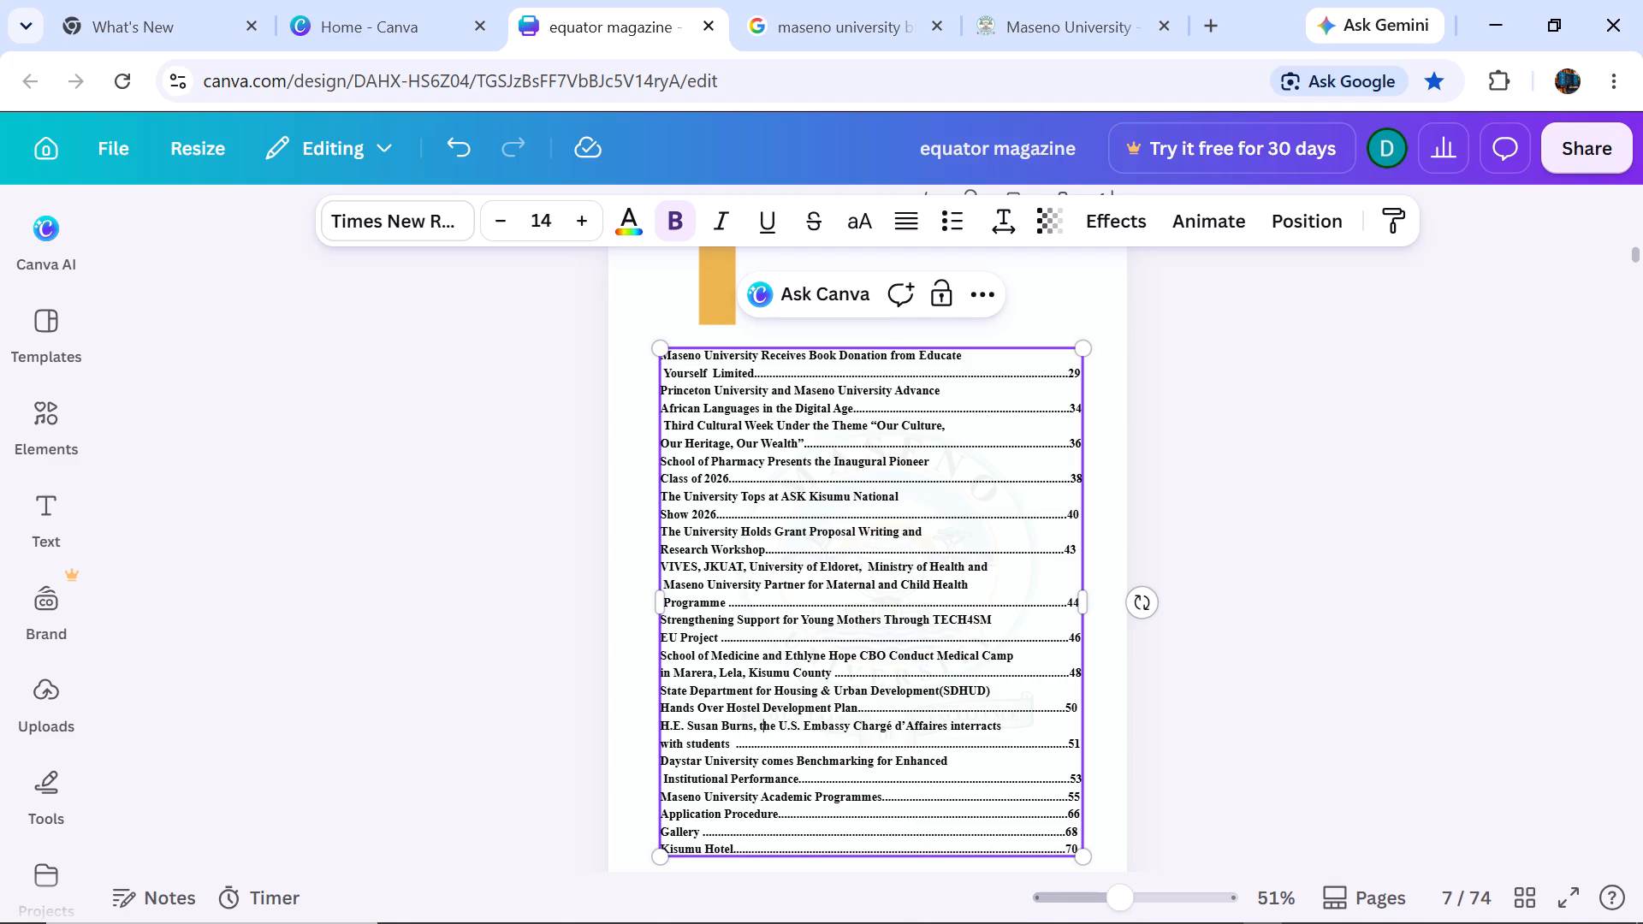
Capitalise the first letter of "interracts" in the U.S. Embassy Chargé d'Affaires entry.
key("Right")
key("Right")
key("Right")
key("Right")
key("Right")
key("Right")
key("Right")
key("Right")
key("Right")
key("Right")
key("Right")
key("Right")
key("Right")
key("Right")
key("Right")
key("Right")
key("Right")
key("Right")
key("Right")
key("Right")
key("Right")
key("Right")
key("Right")
key("BackSpace")
key("shift+i")
Capitalise "Students" in the second line of the U.S. Embassy Chargé d'Affaires entry.
key("Down")
key("Left")
key("Left")
key("Left")
key("ctrl+Left")
key("ctrl+Left")
key("Right")
key("BackSpace")
key("shift+s")
Capitalise "Comes" in the Daystar University benchmarking entry.
key("Down")
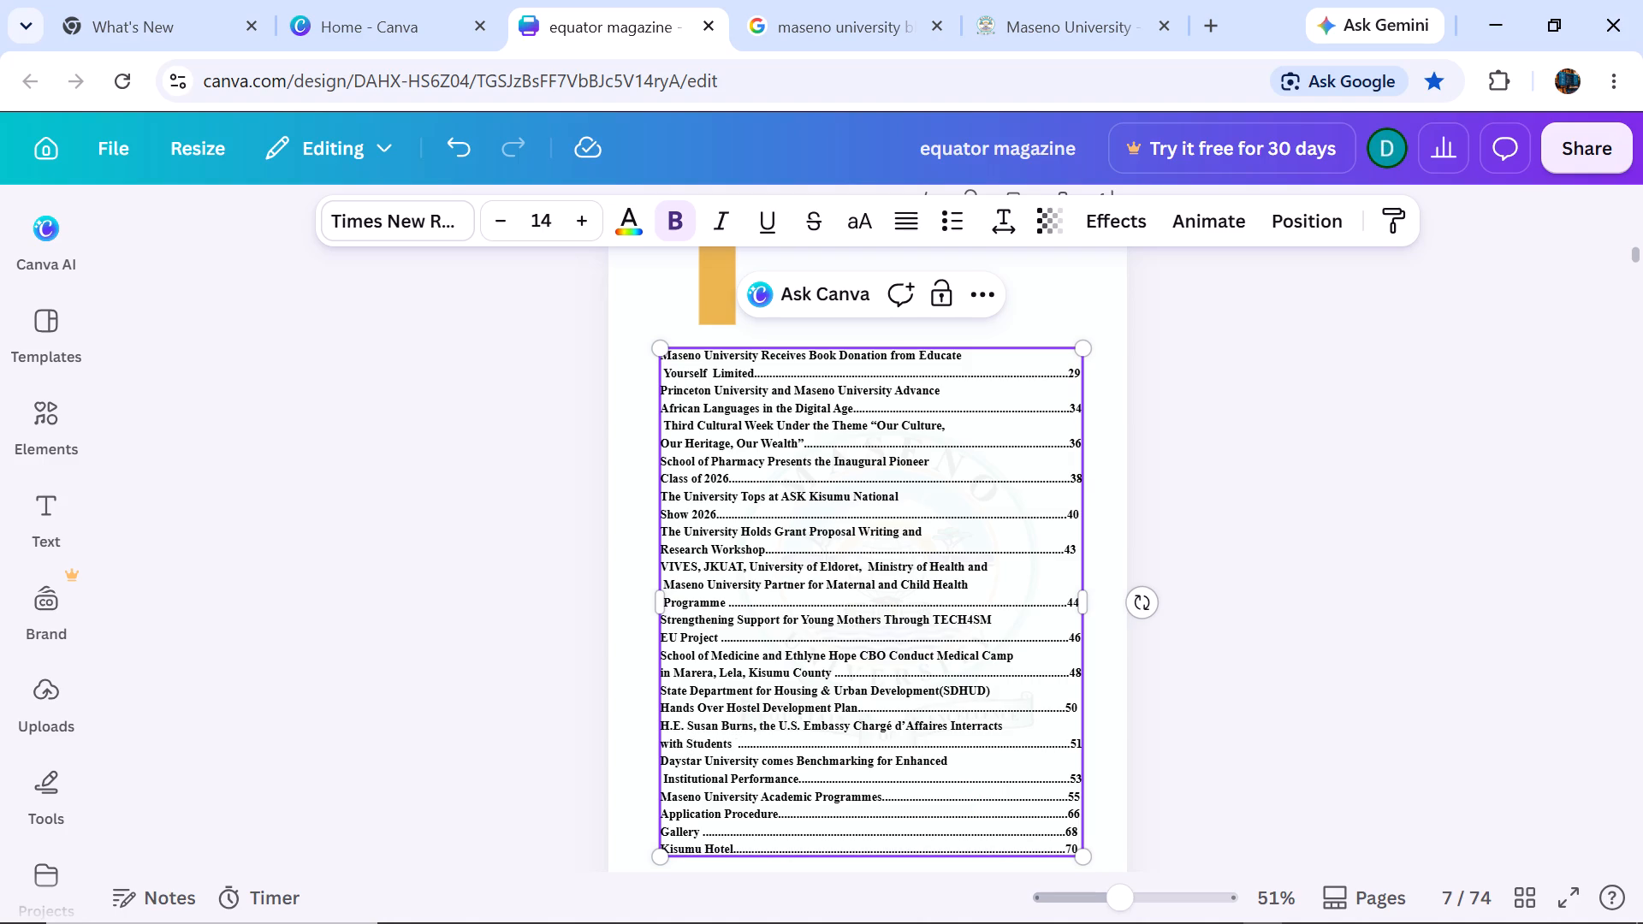
key("ctrl+Right")
key("ctrl+Right")
key("Right")
key("BackSpace")
key("shift+c")
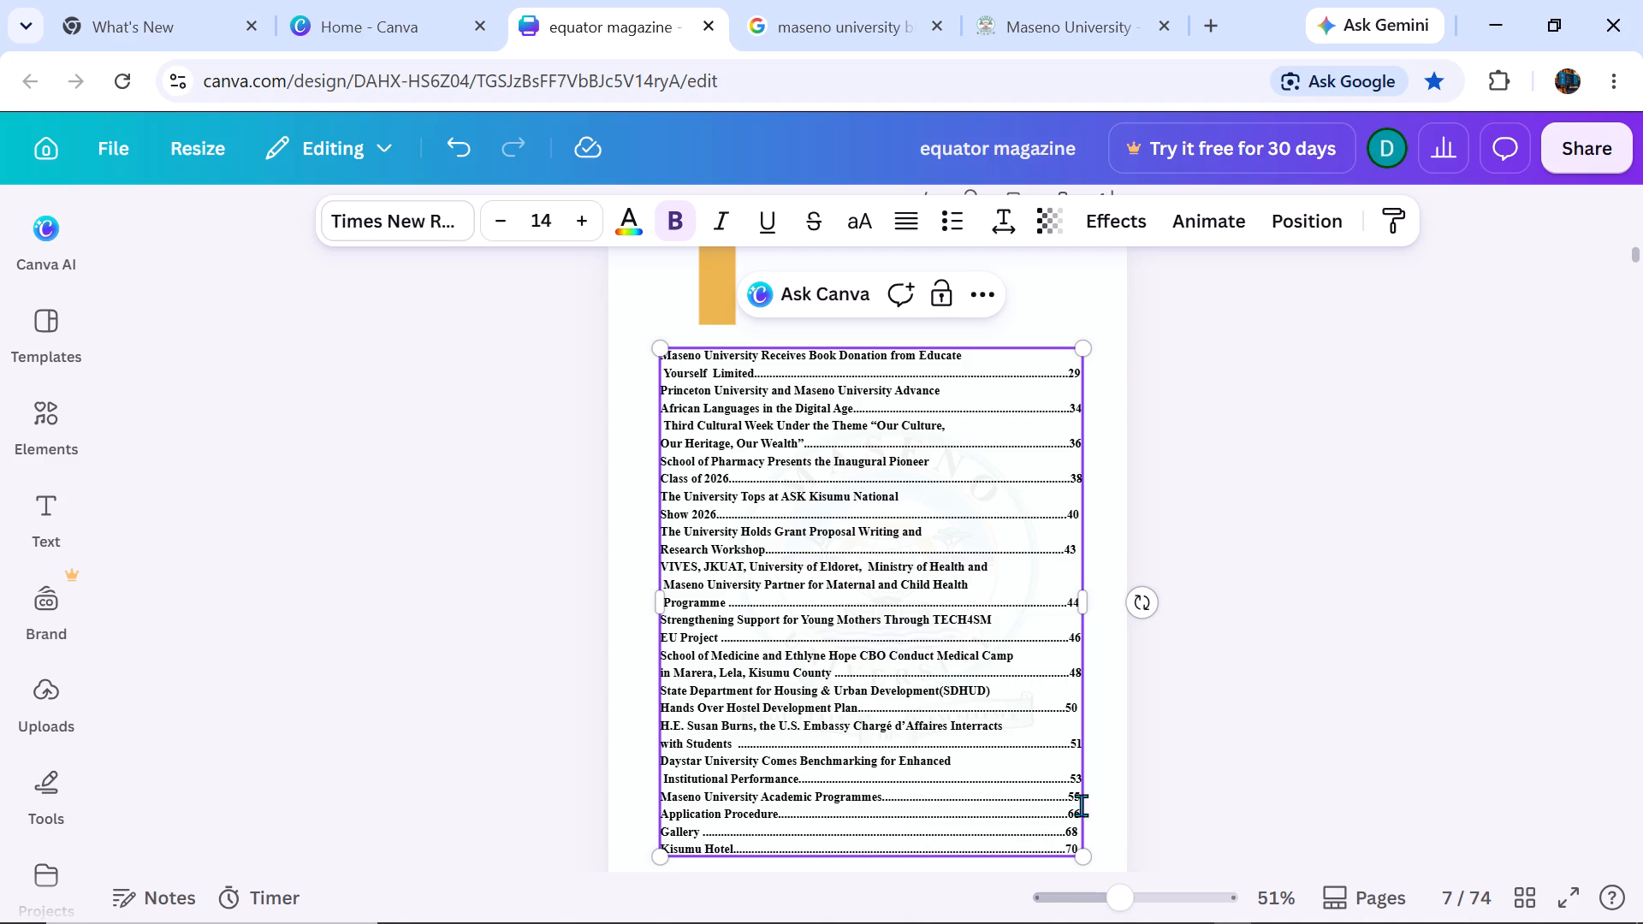
On page 10, replace "past" with "fast in" after "this institution has developed" in the Cabinet Secretary's message.
scroll(1177, 638, "down", 4)
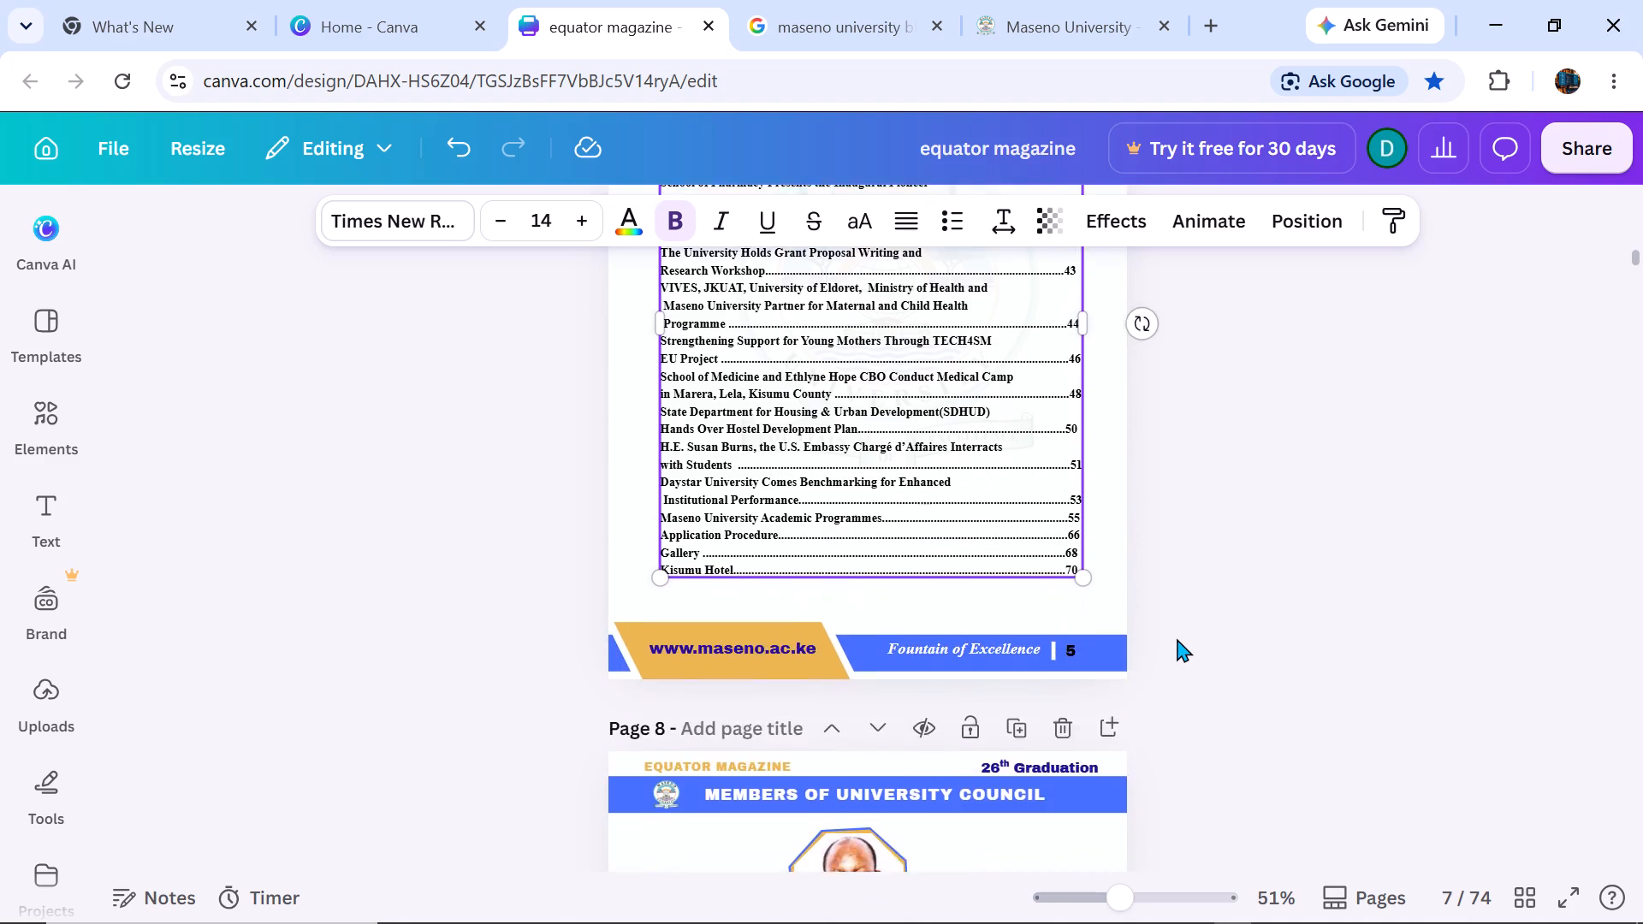
scroll(1177, 638, "down", 4)
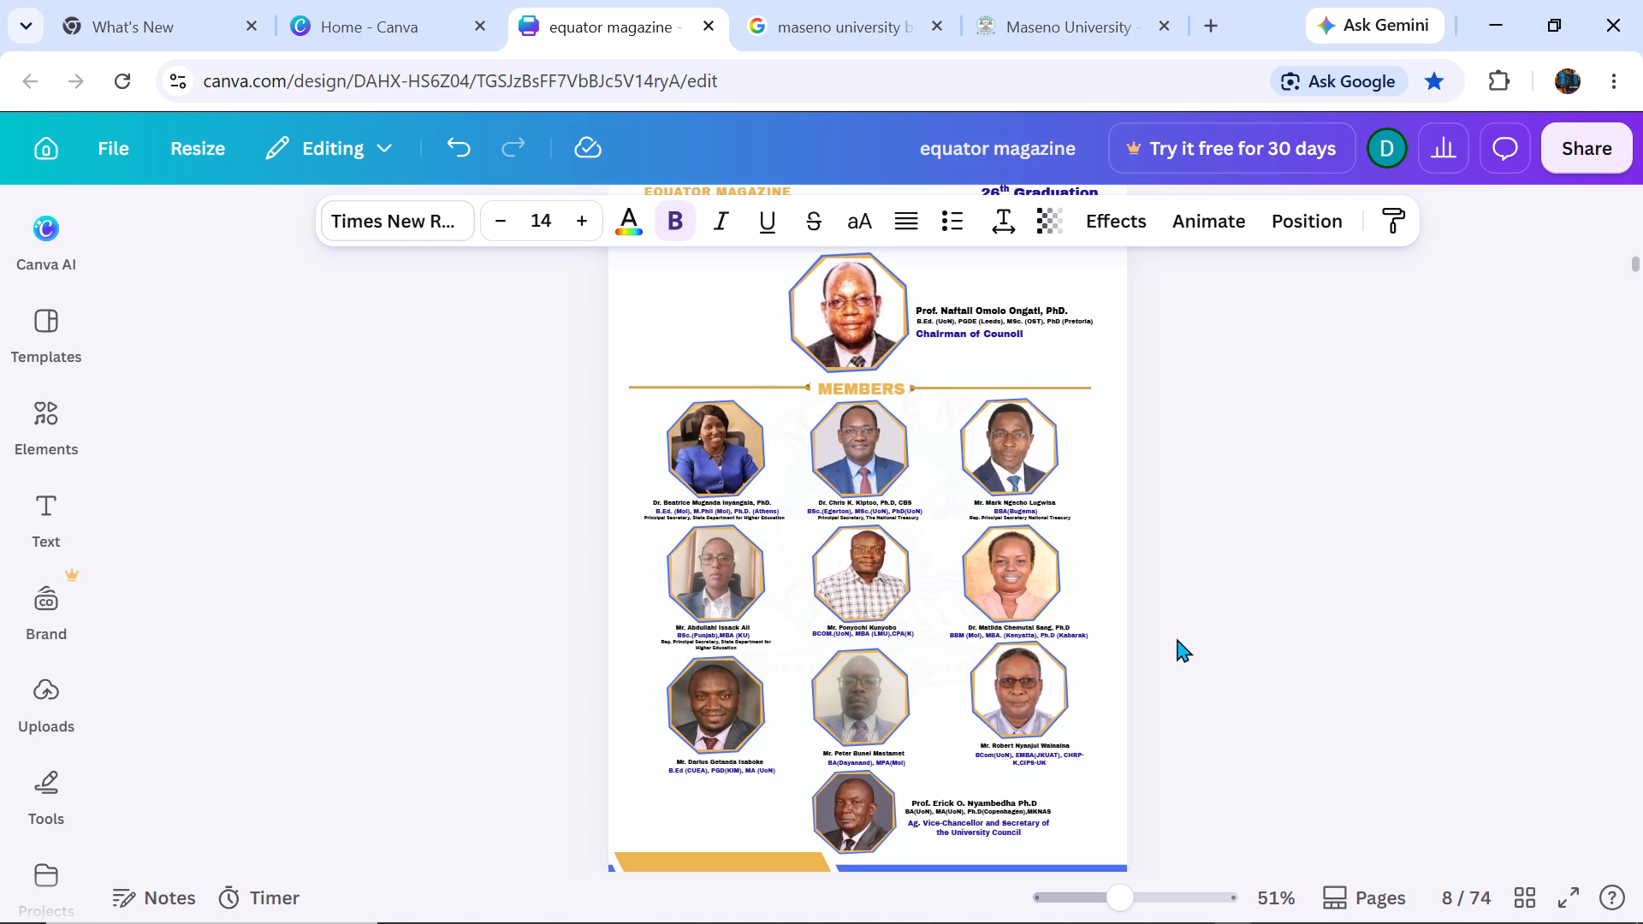
scroll(1177, 638, "down", 3)
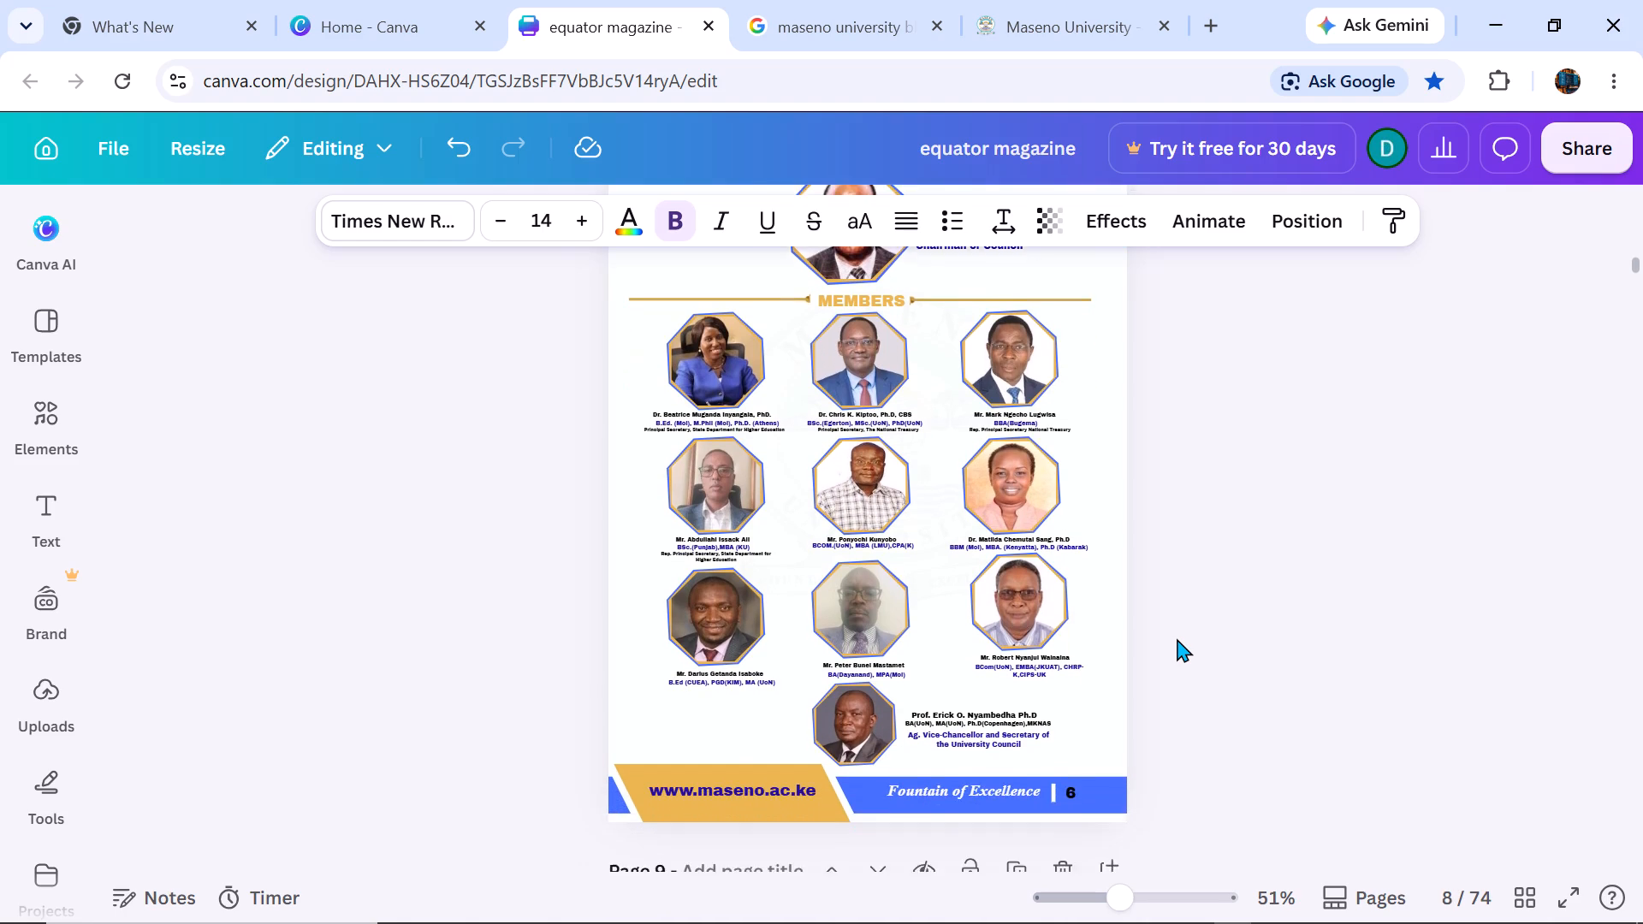
scroll(1177, 638, "down", 10)
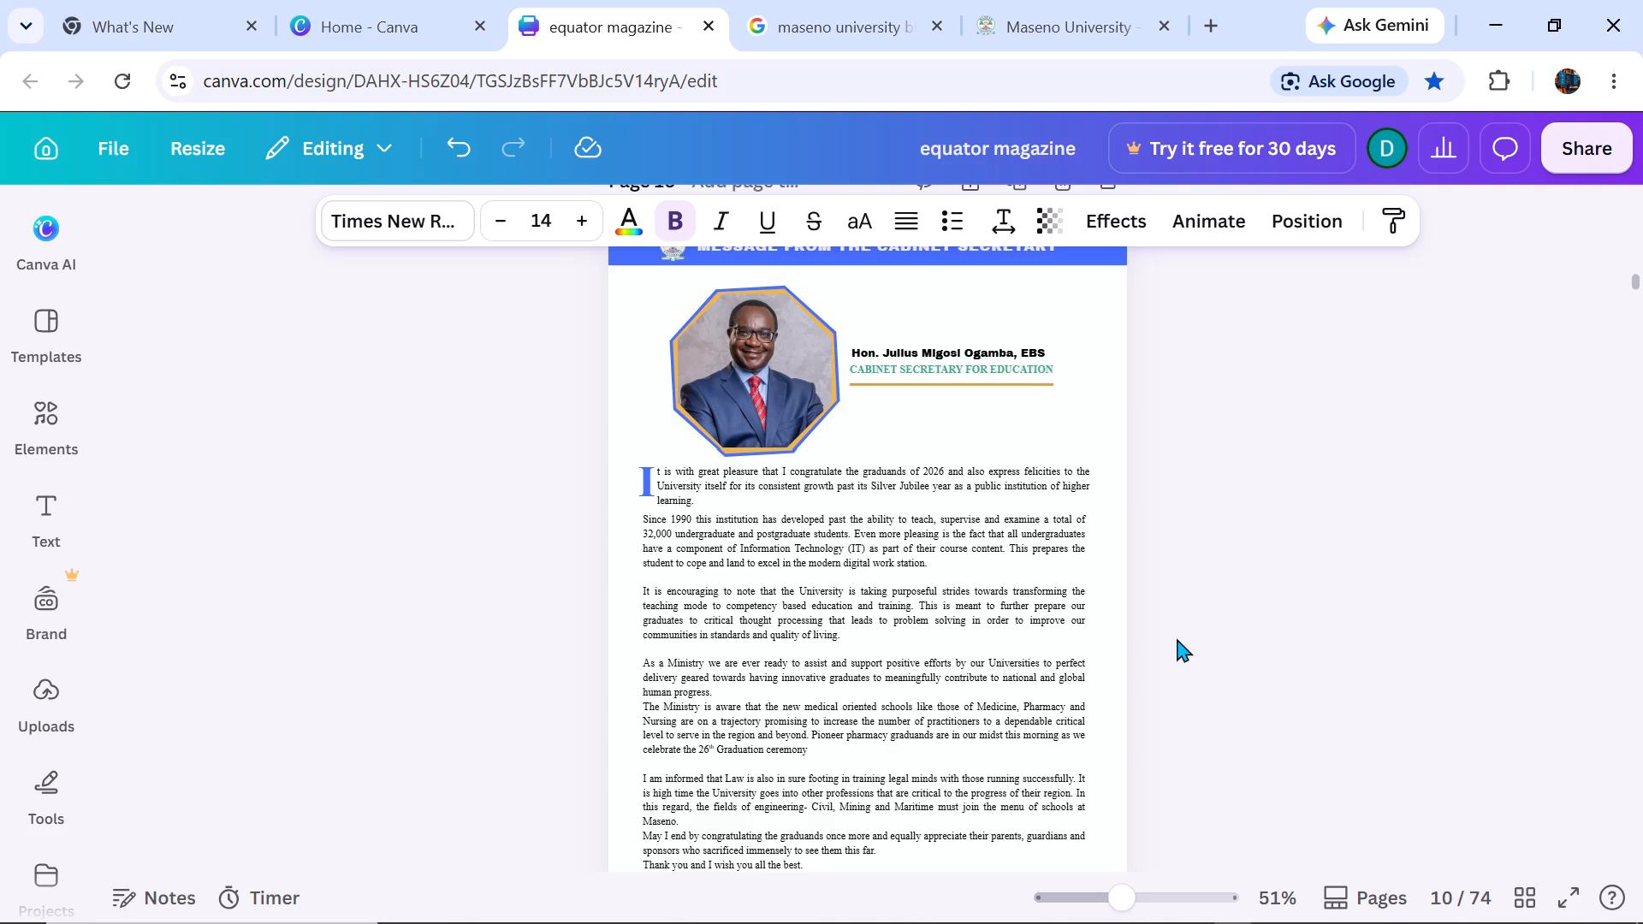
scroll(1177, 638, "down", 3)
scroll(1177, 638, "up", 2)
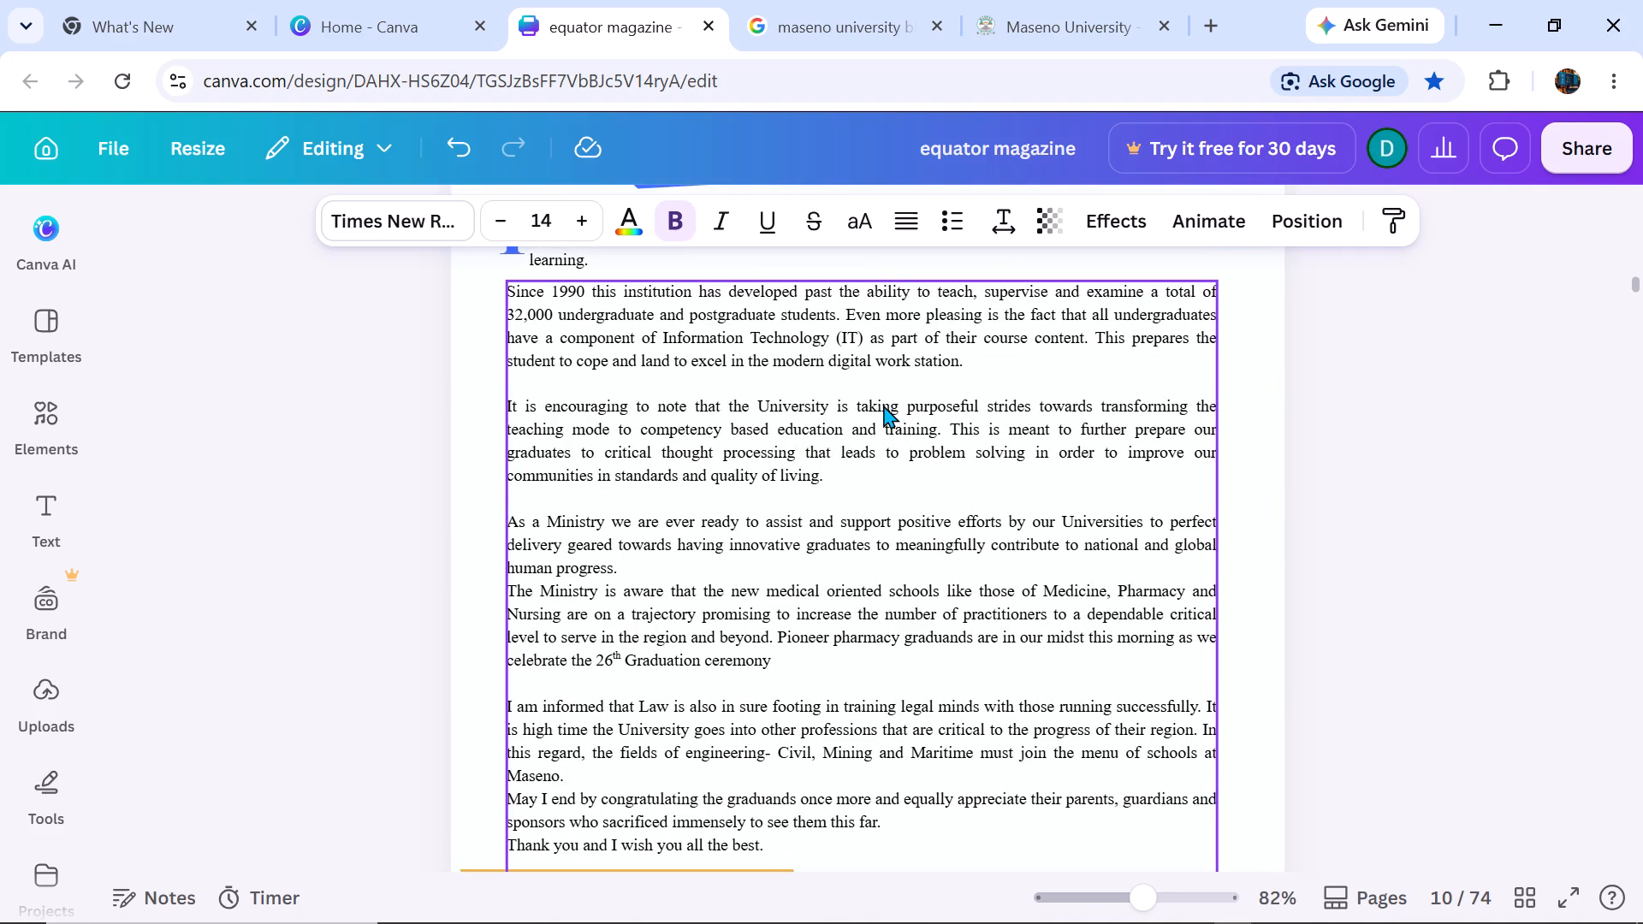
scroll(883, 405, "up", 1)
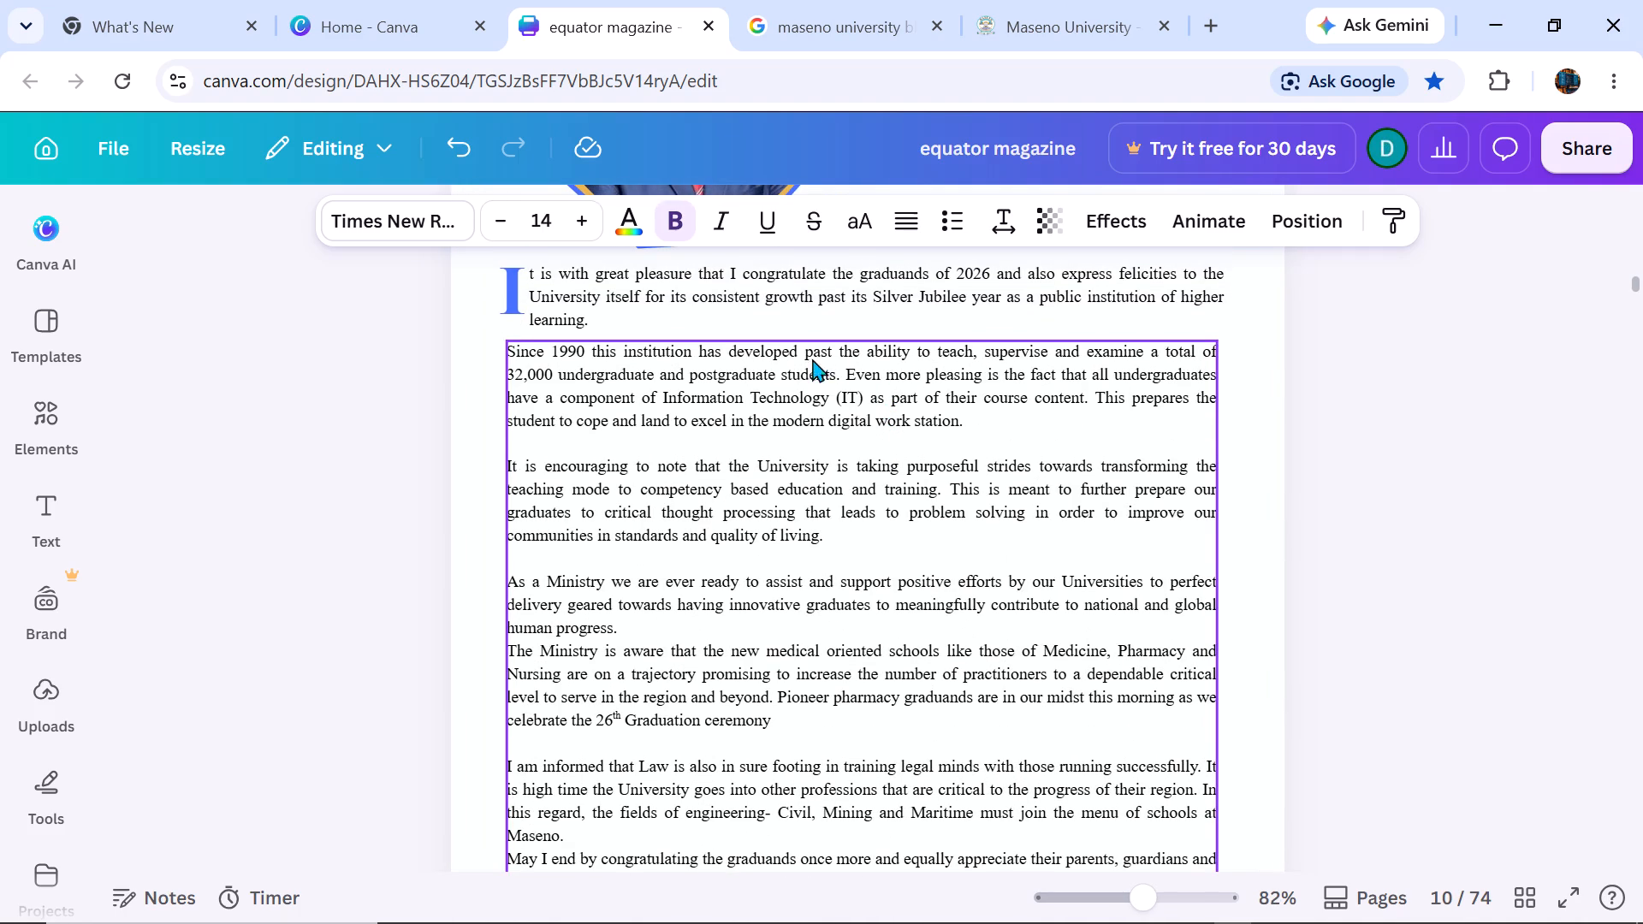
double_click(805, 352)
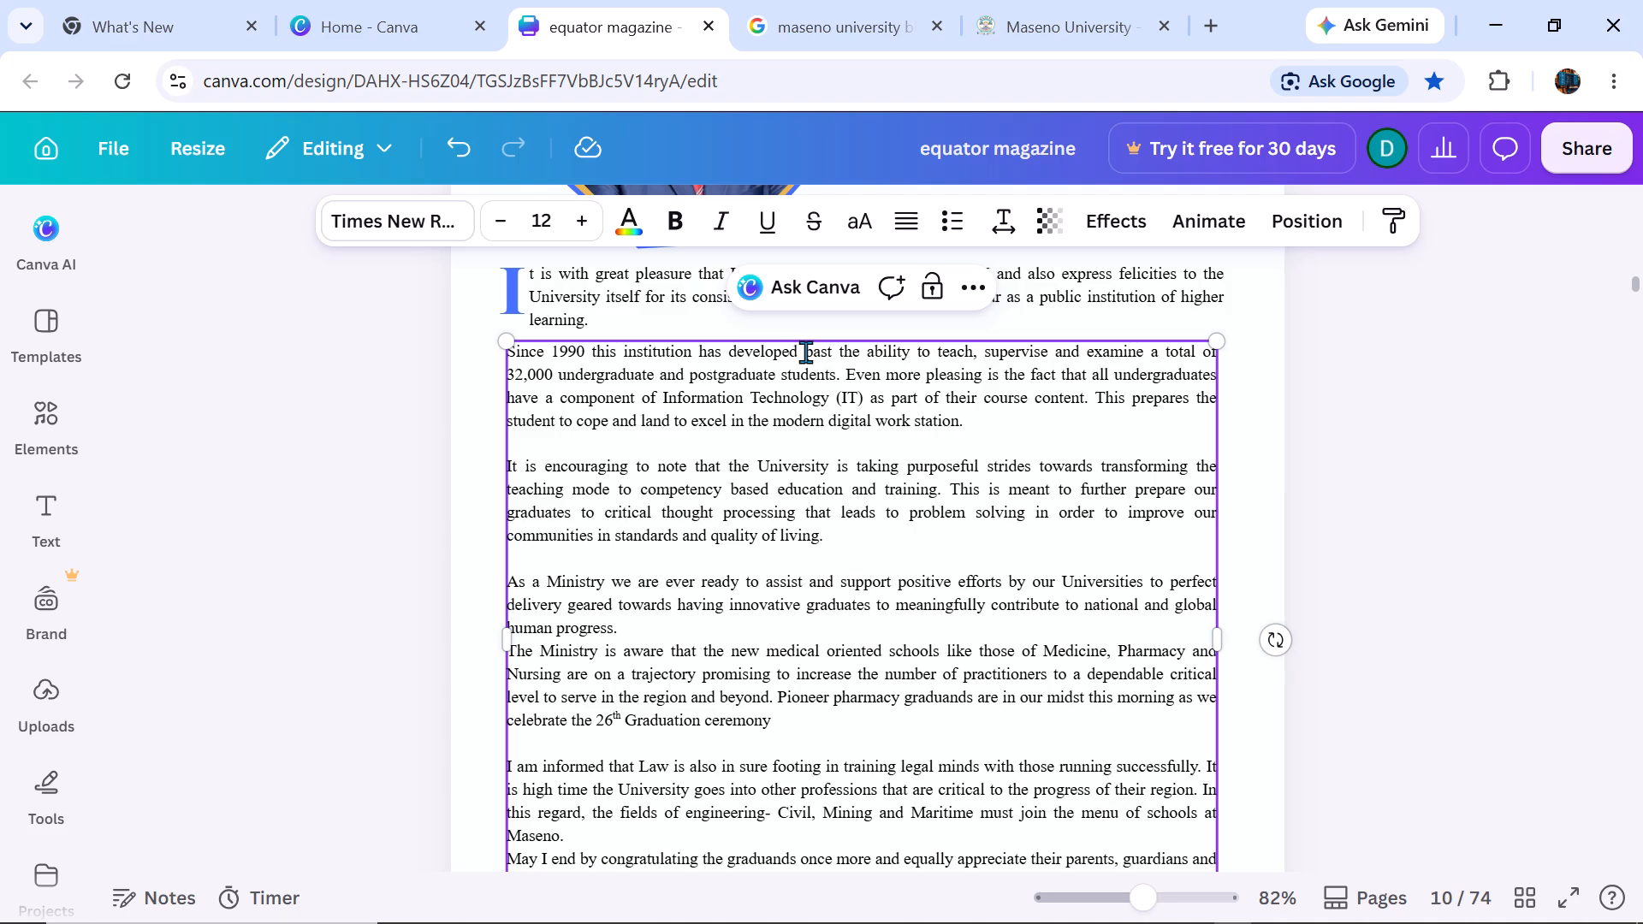
type("fast in")
key("space")
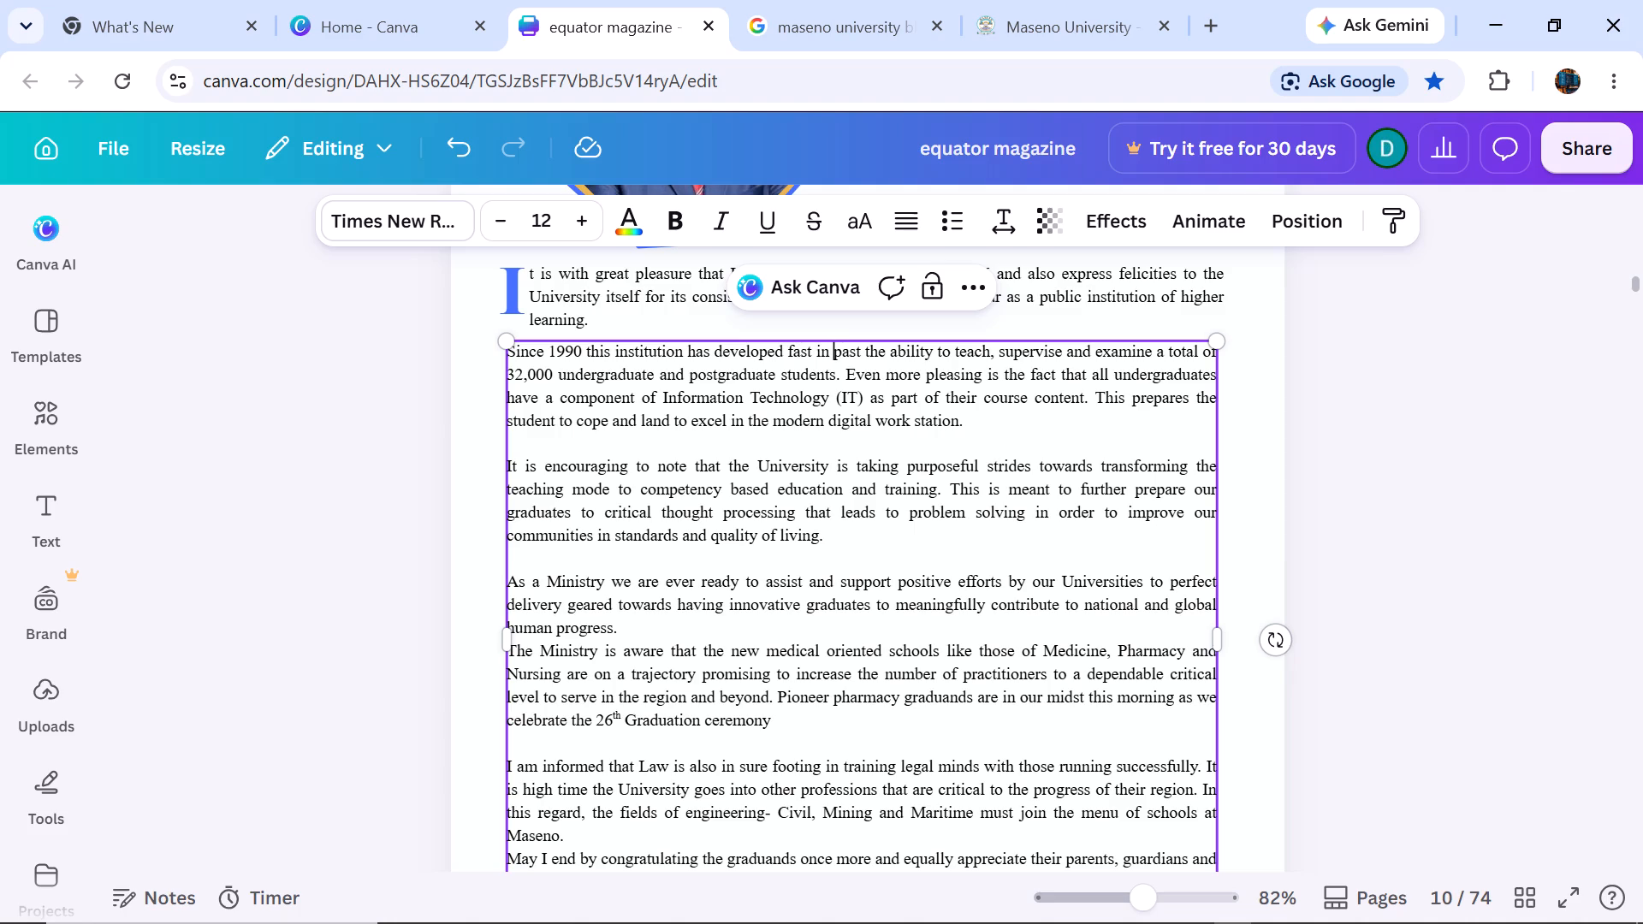
key("Right")
key("Right")
key("Right")
key("Right")
key("BackSpace")
key("BackSpace")
key("BackSpace")
key("BackSpace")
key("BackSpace")
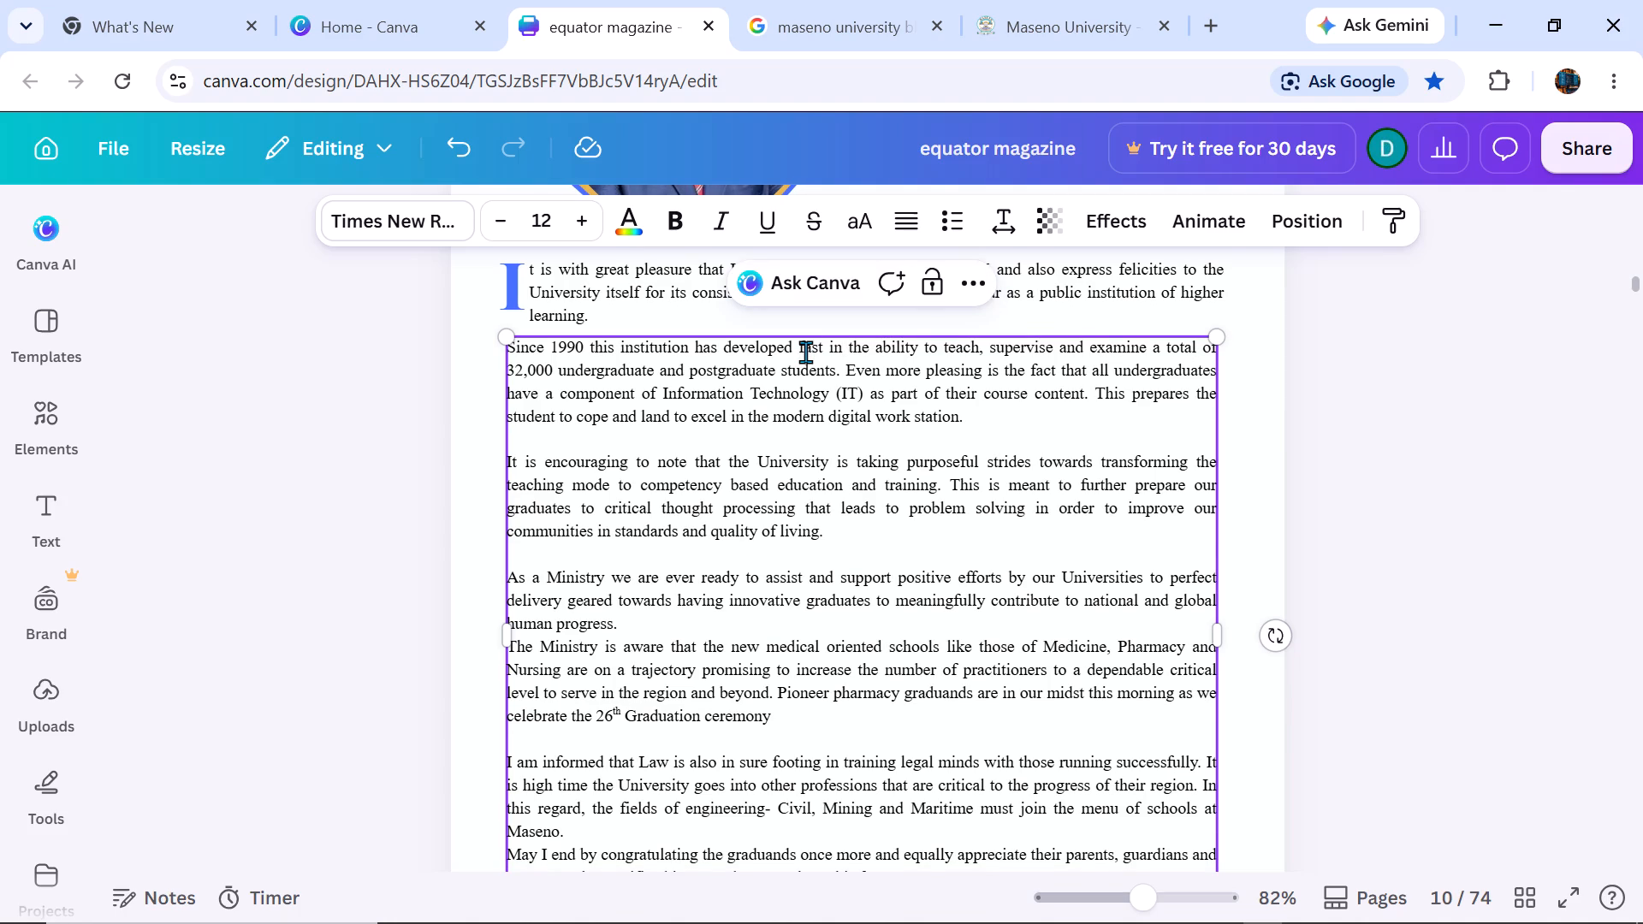
Delete the word "land" before "to excel in the modern digital work station" in the Cabinet Secretary's message.
left_click(673, 418)
key("BackSpace")
key("BackSpace")
key("BackSpace")
key("BackSpace")
key("BackSpace")
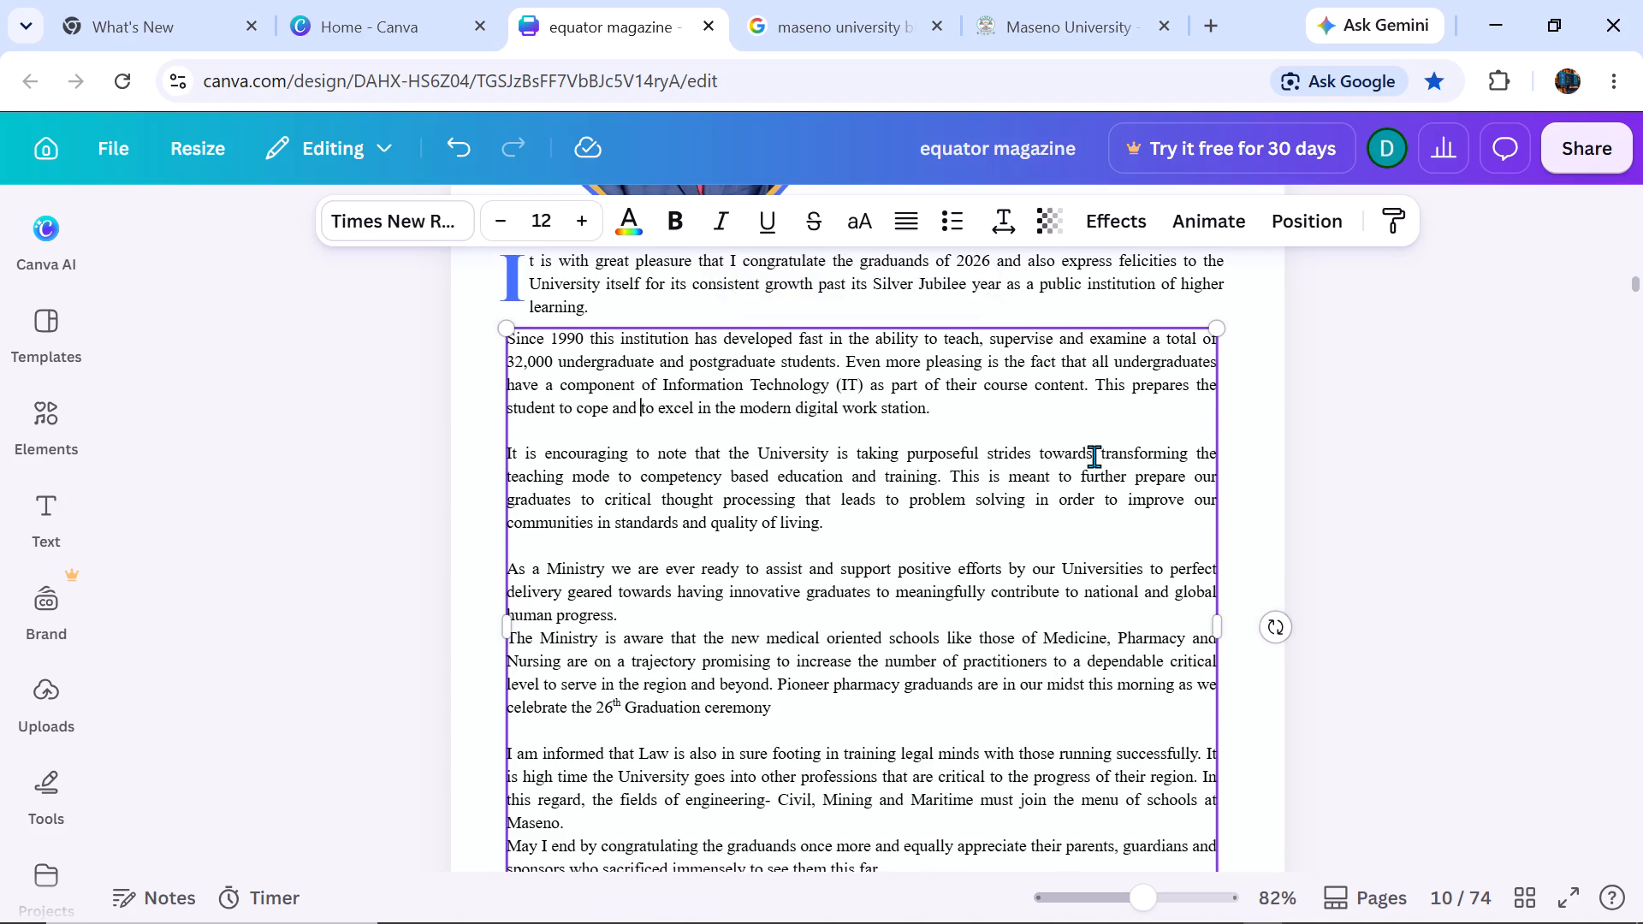
Capitalise the initial letters of "Competency Based Education" and "Training" in the paragraph on transforming the teaching mode.
left_click(652, 486)
key("Left")
key("BackSpace")
key("shift+c")
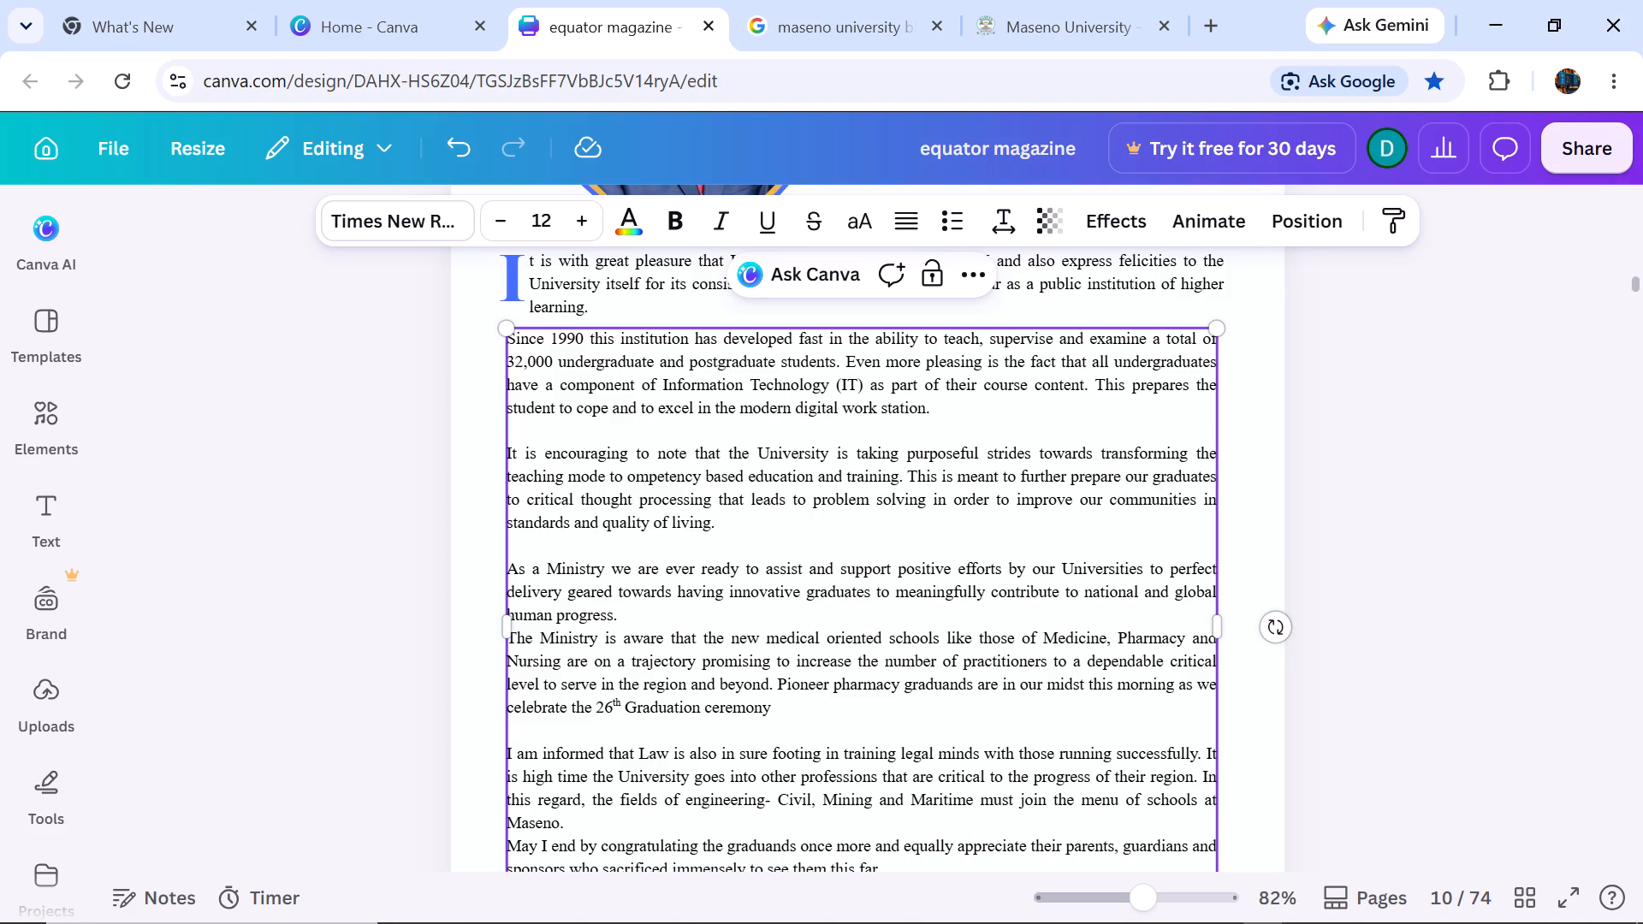
key("ctrl+Right")
key("ctrl+Right")
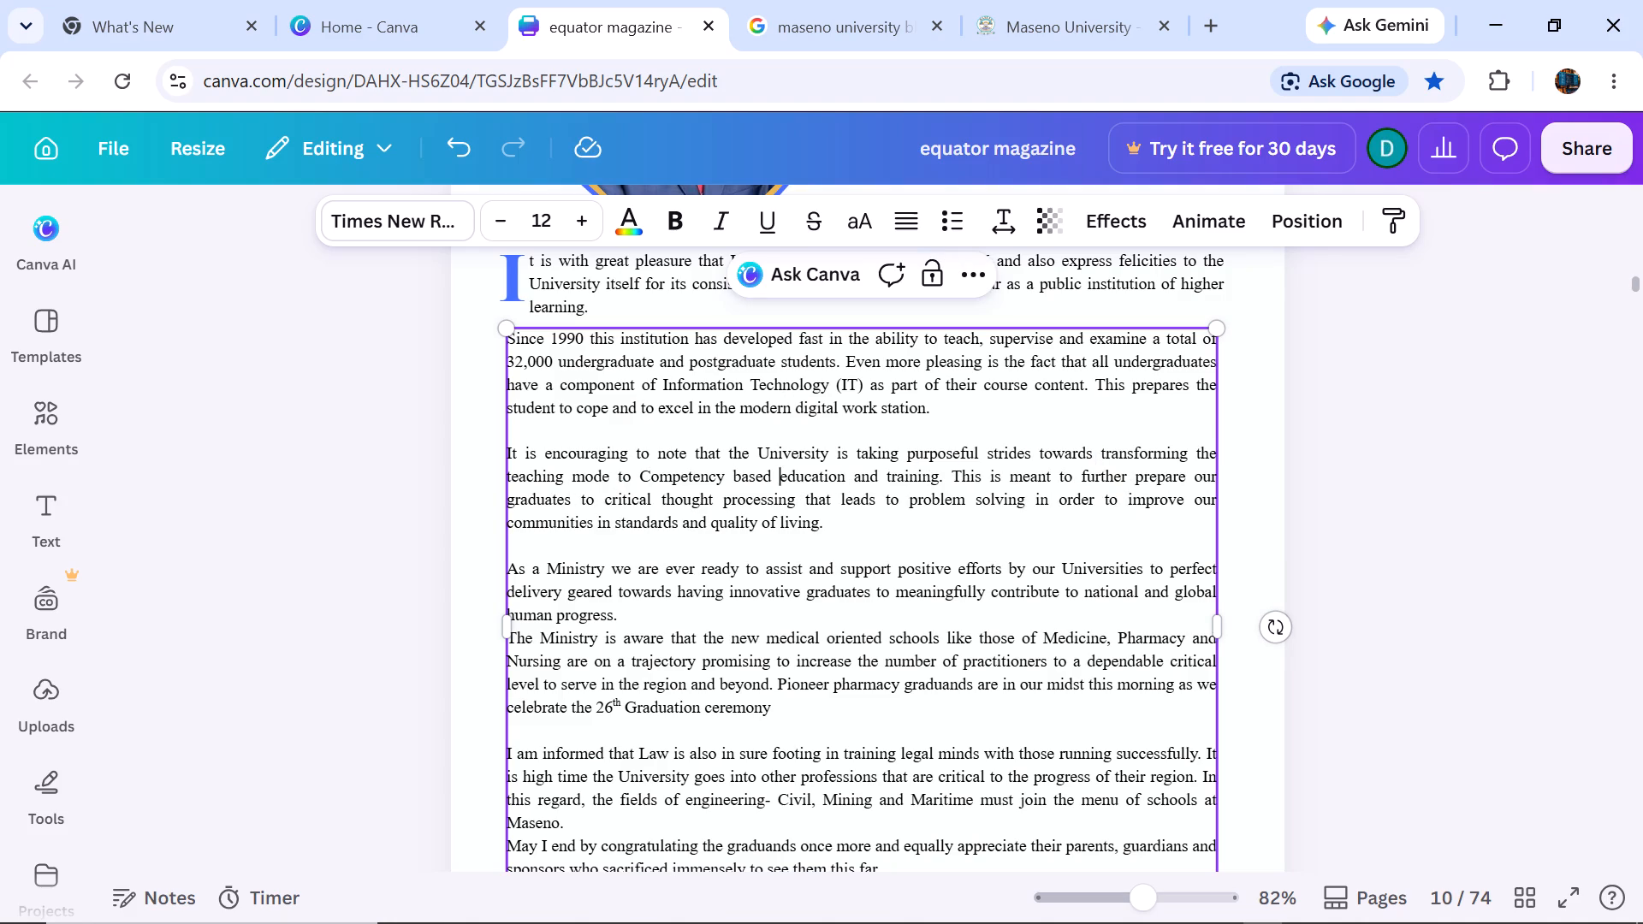
key("ctrl+Left")
key("Right")
key("BackSpace")
key("shift+b")
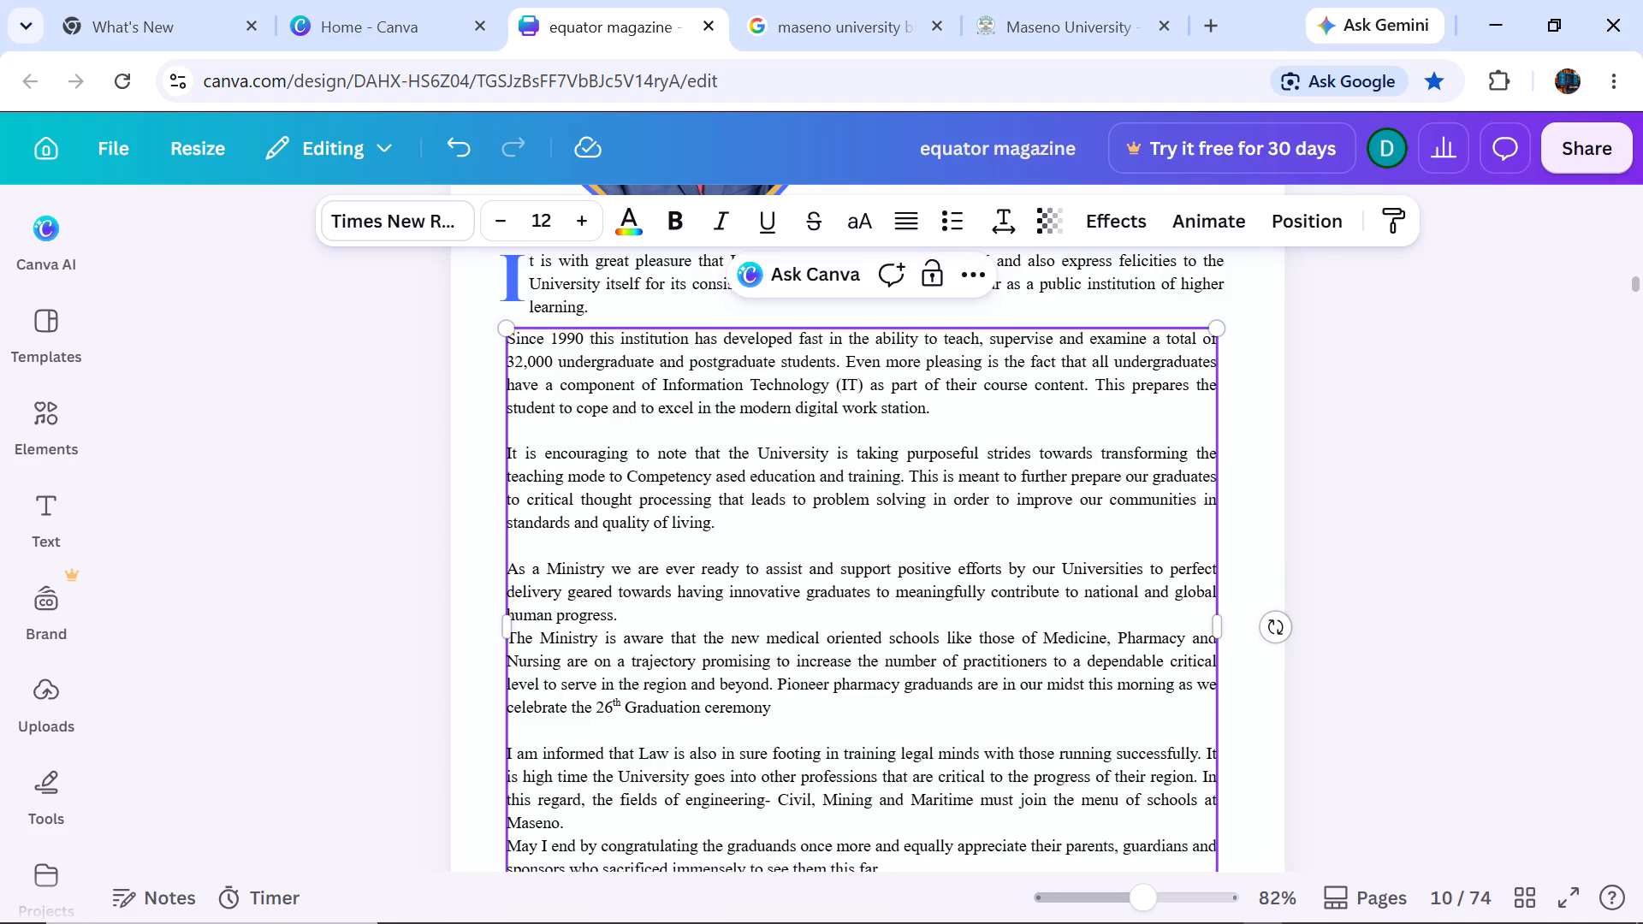
key("ctrl+Right")
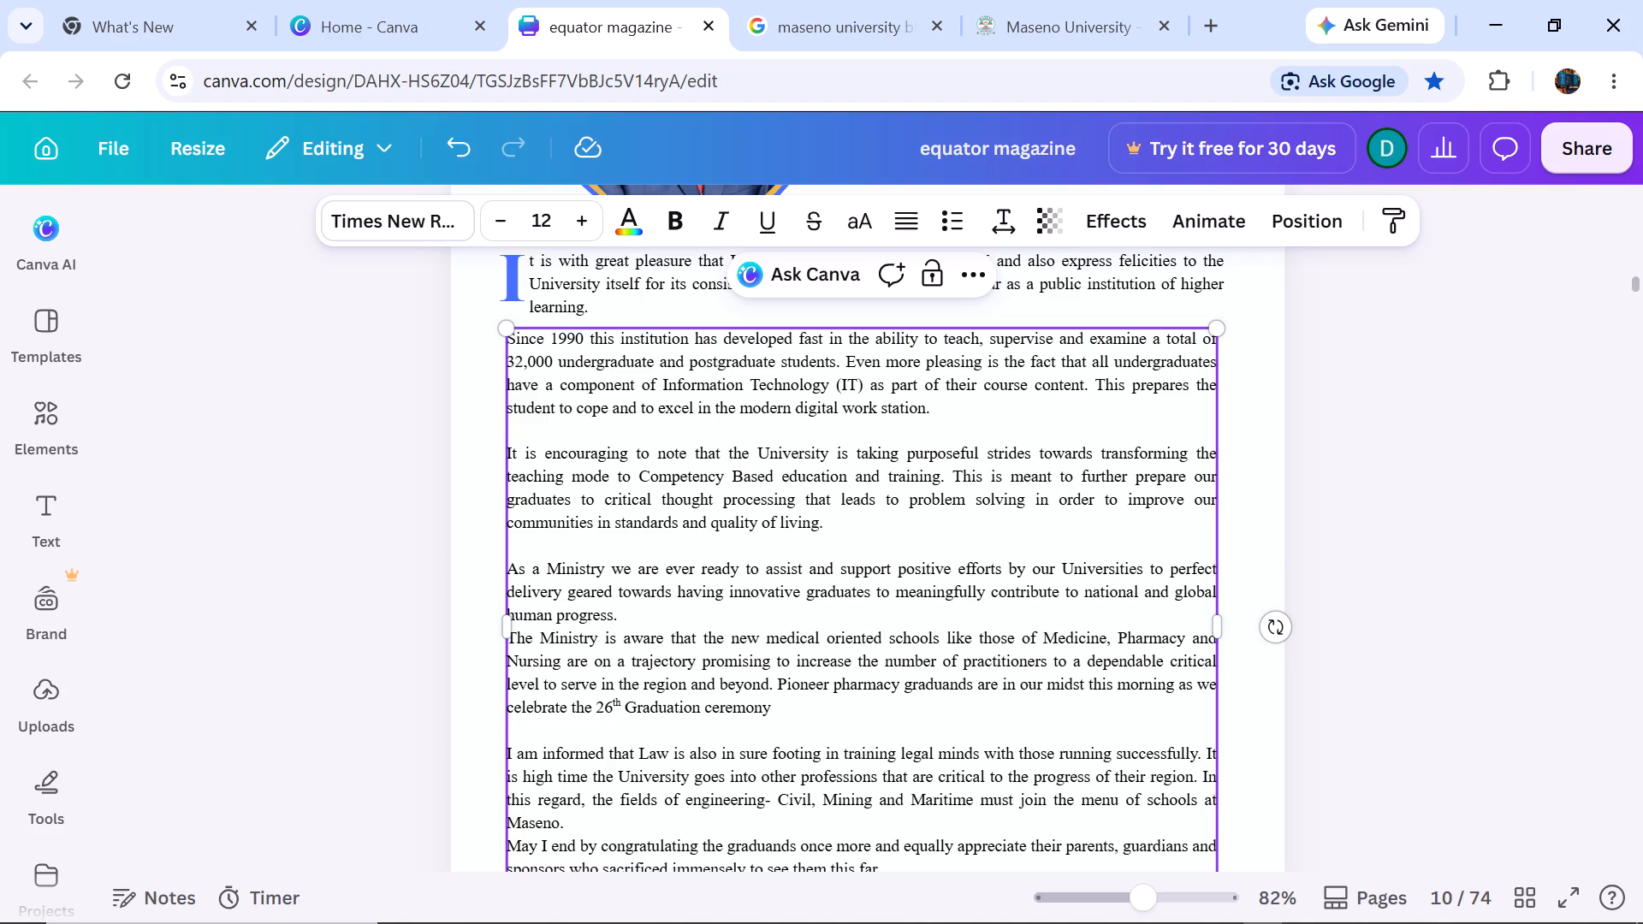
key("Right")
key("BackSpace")
key("shift+e")
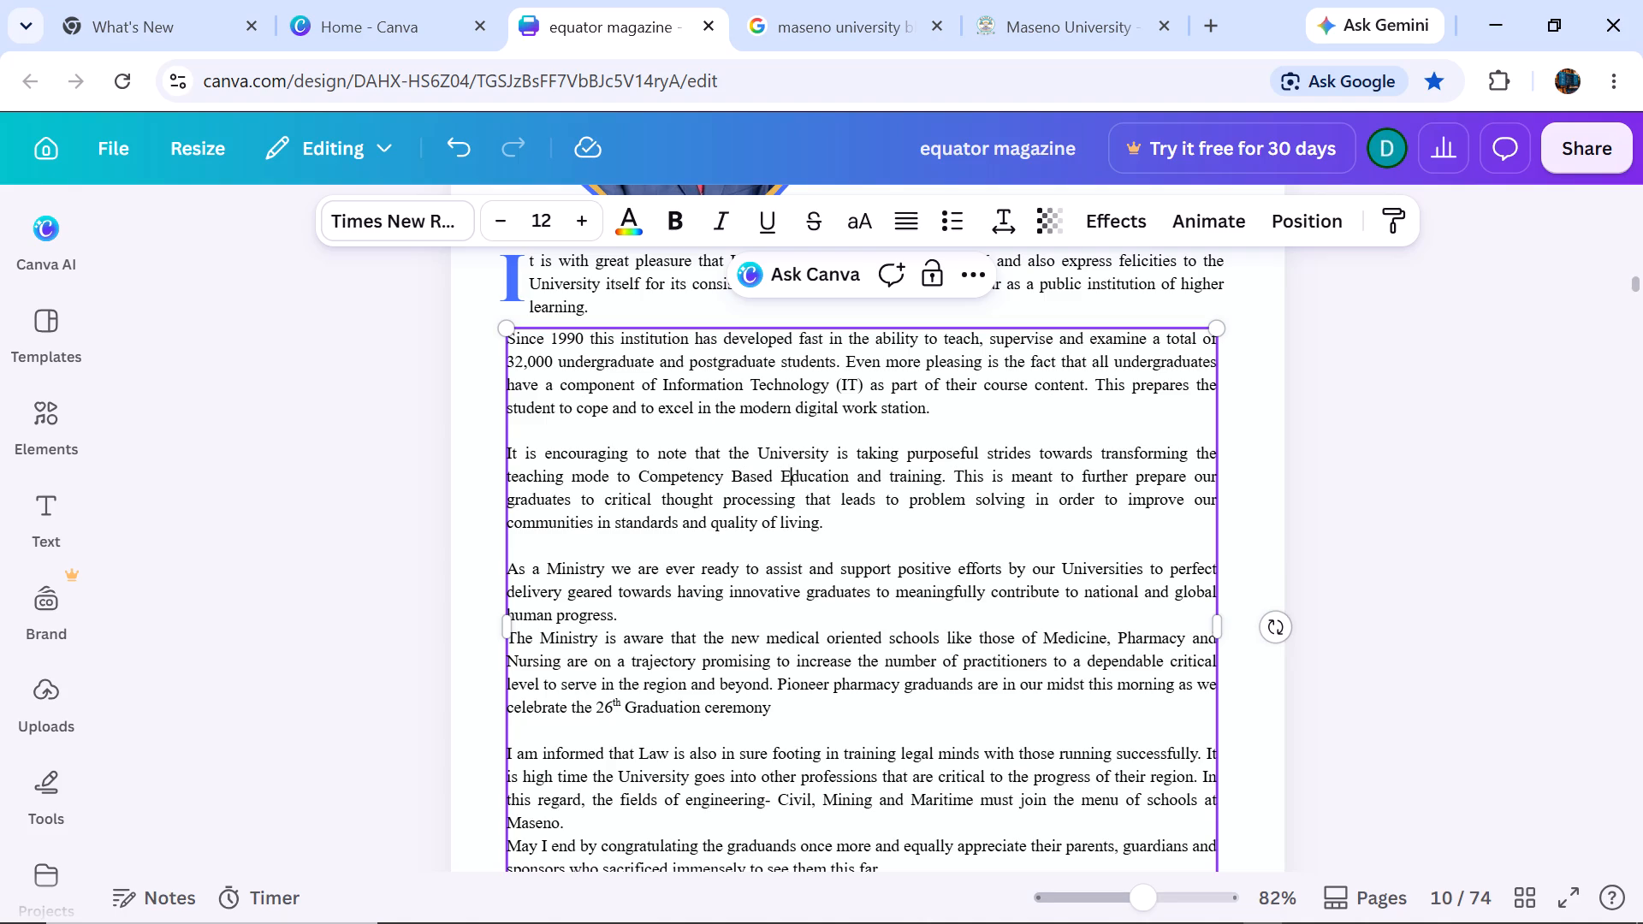
key("ctrl+Right")
key("ctrl+Right")
key("Right")
key("BackSpace")
key("shift+t")
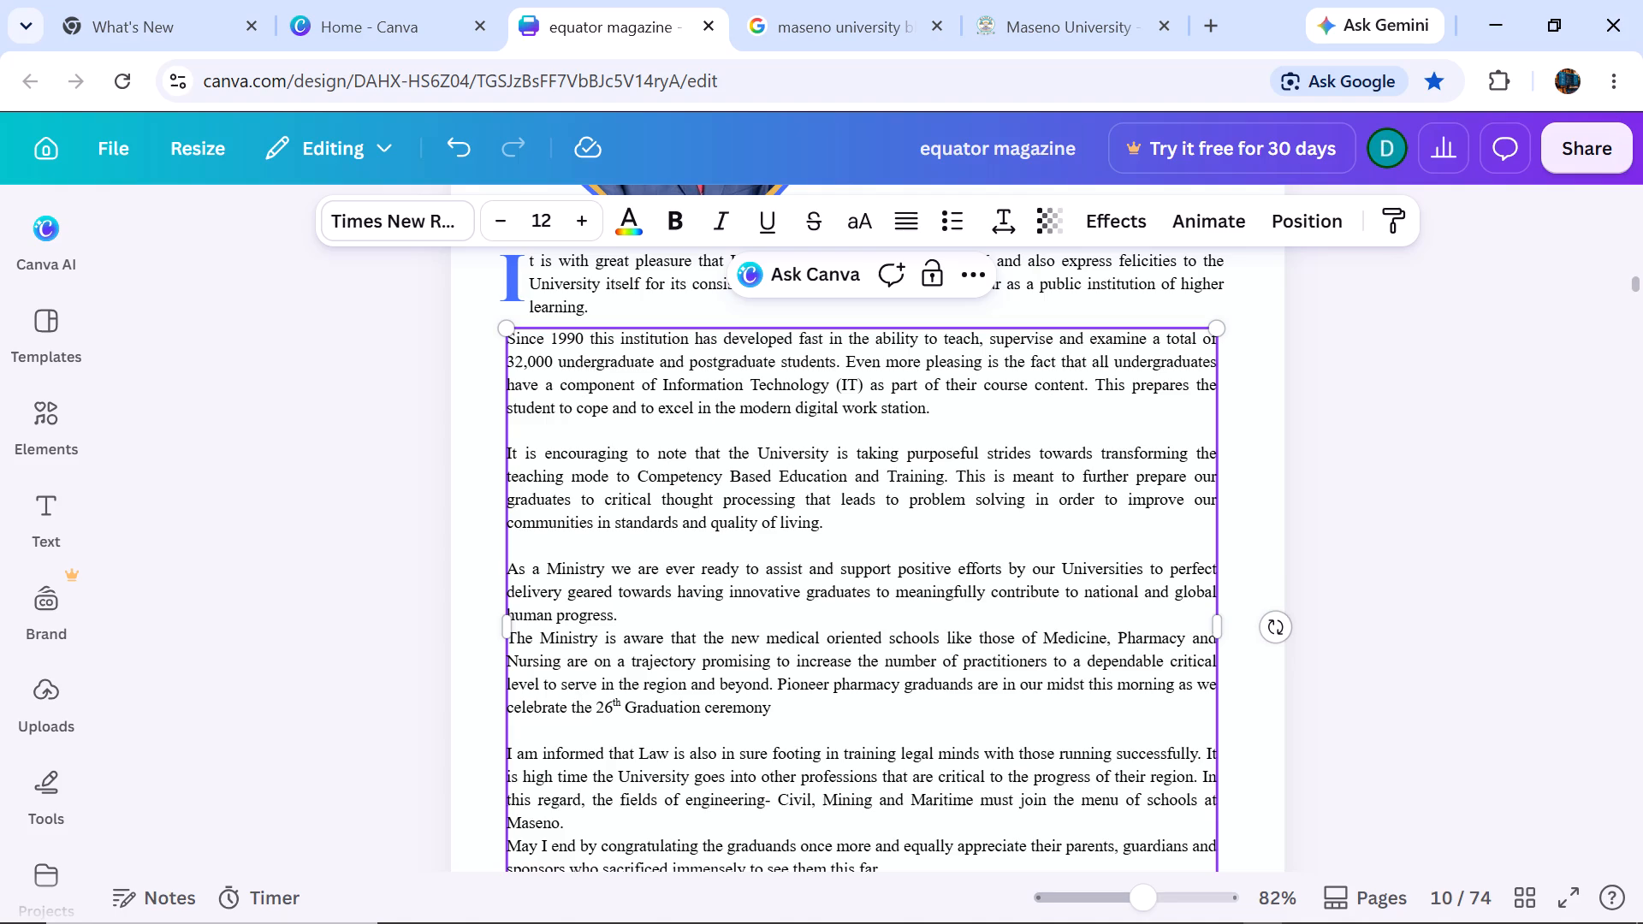
Insert the abbreviation "(CBET)" after "Competency Based Education and Training", before the full stop.
key("Right")
key("Right")
key("Right")
key("Right")
key("Right")
key("Right")
key("Right")
key("space")
type("(")
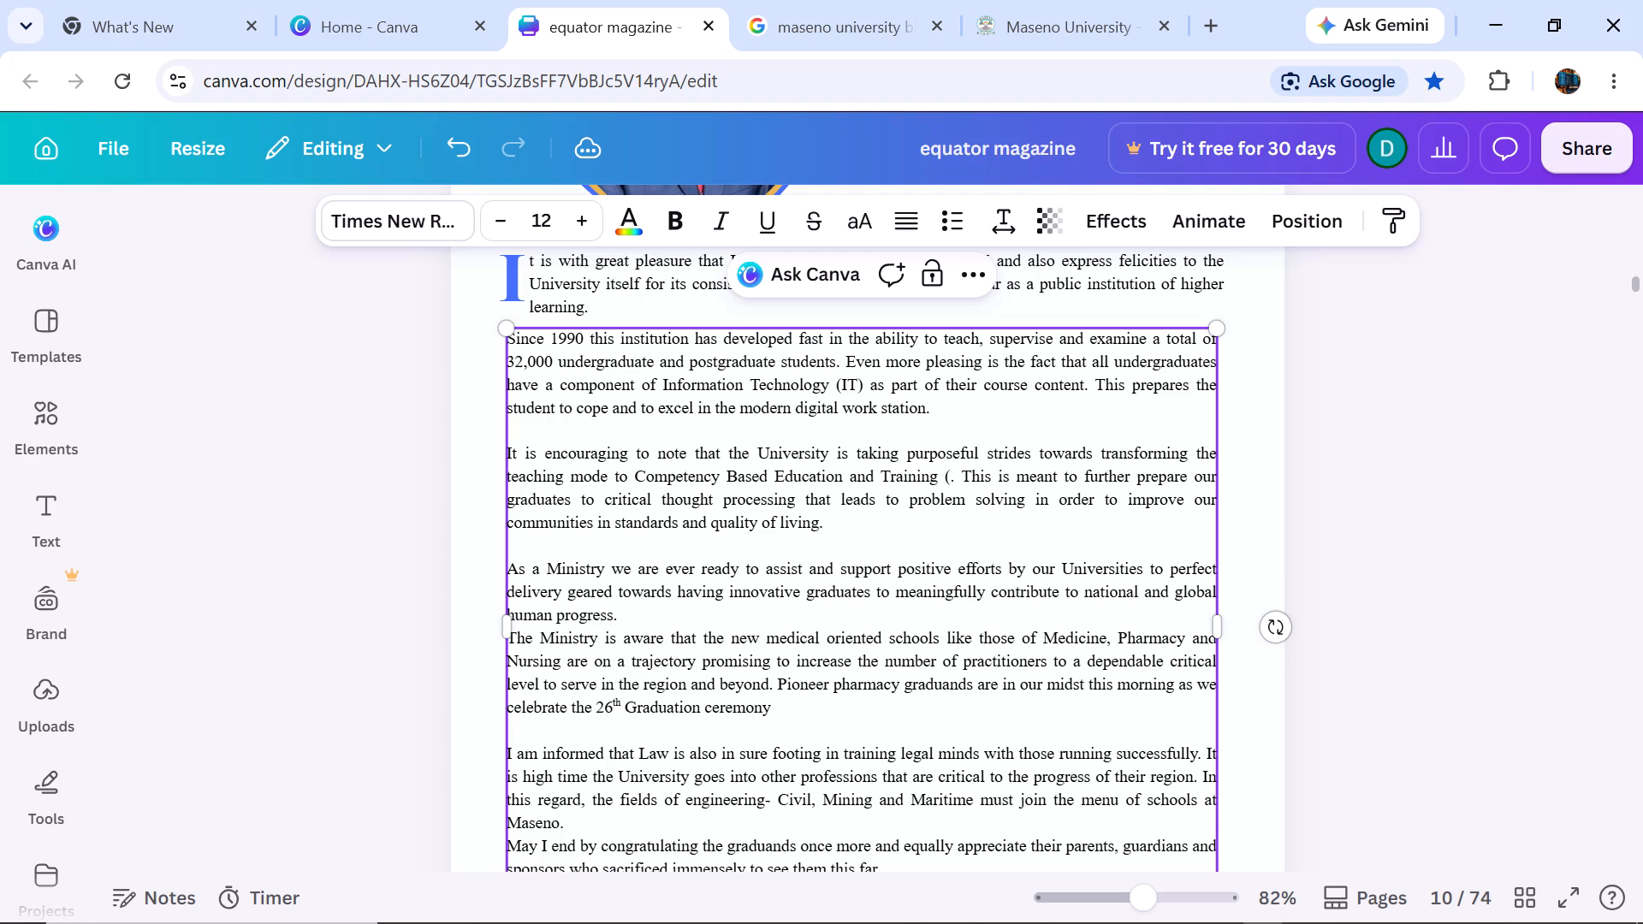
type("CBET")
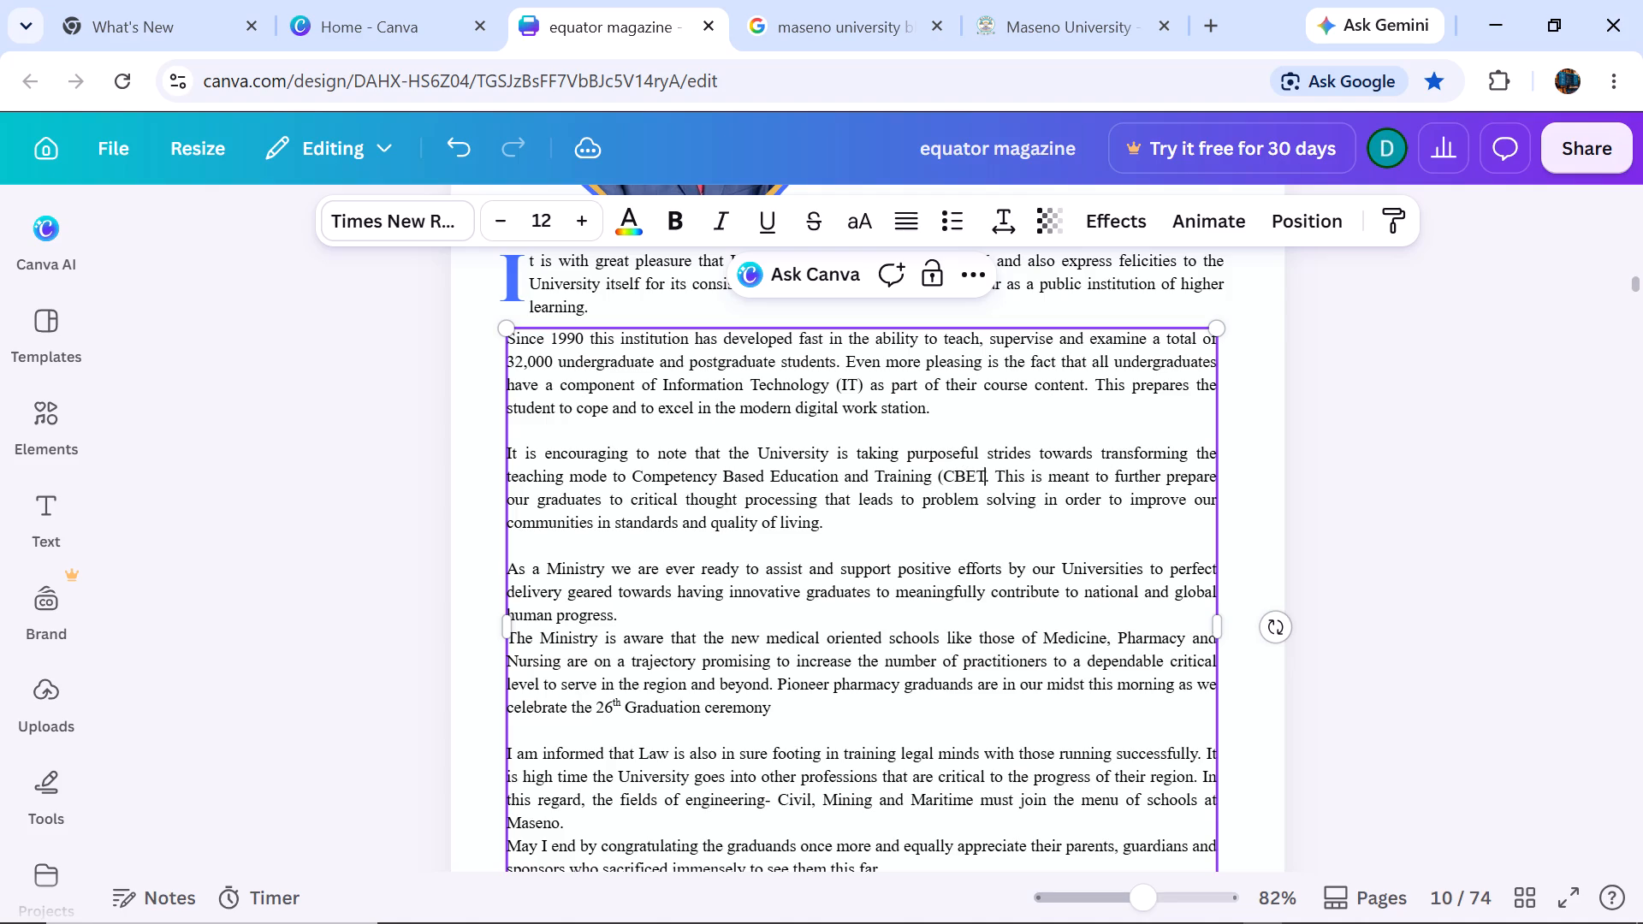
key("shift+parenright")
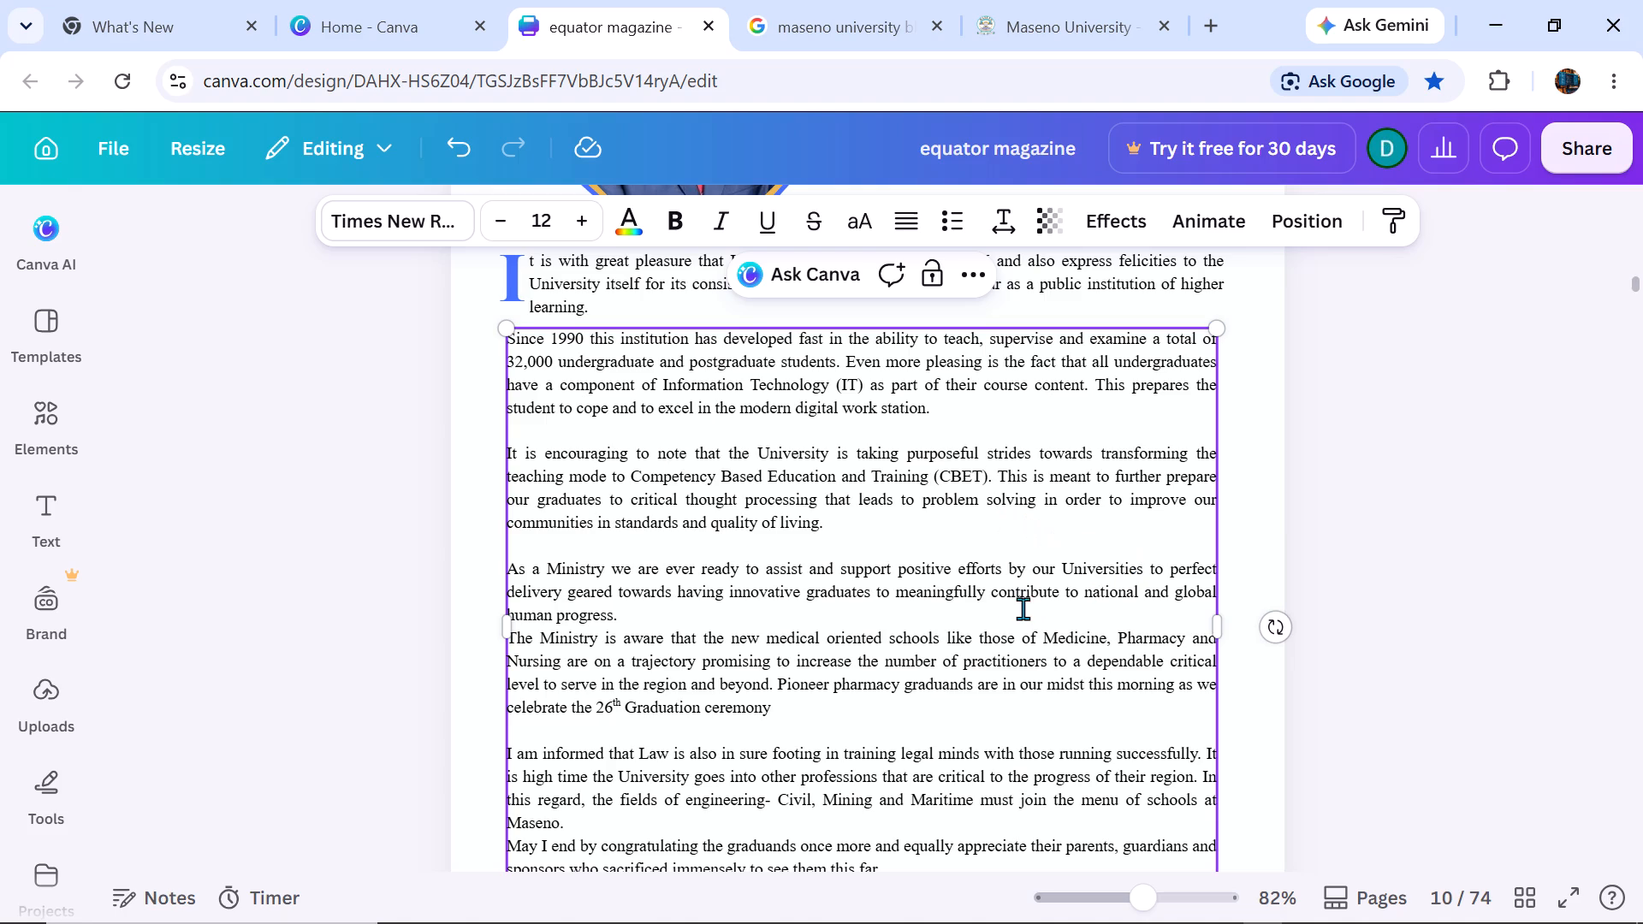
Capitalise "Schools" in the phrase "new medical oriented schools" in the Ministry paragraph.
scroll(999, 612, "down", 1)
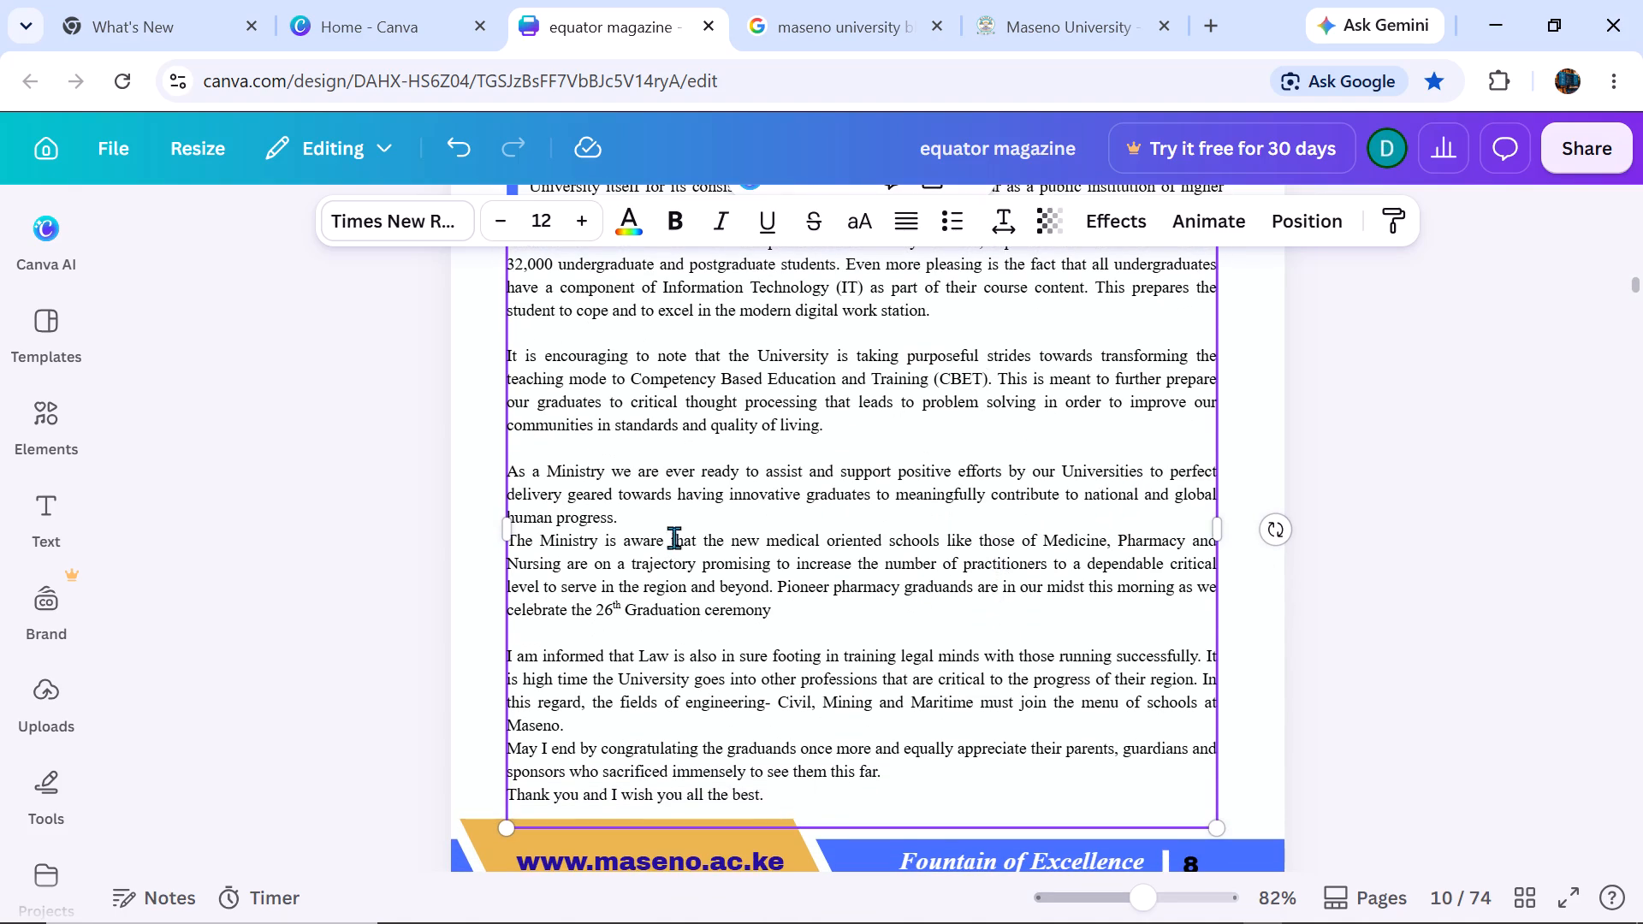
left_click(655, 512)
scroll(655, 512, "down", 1)
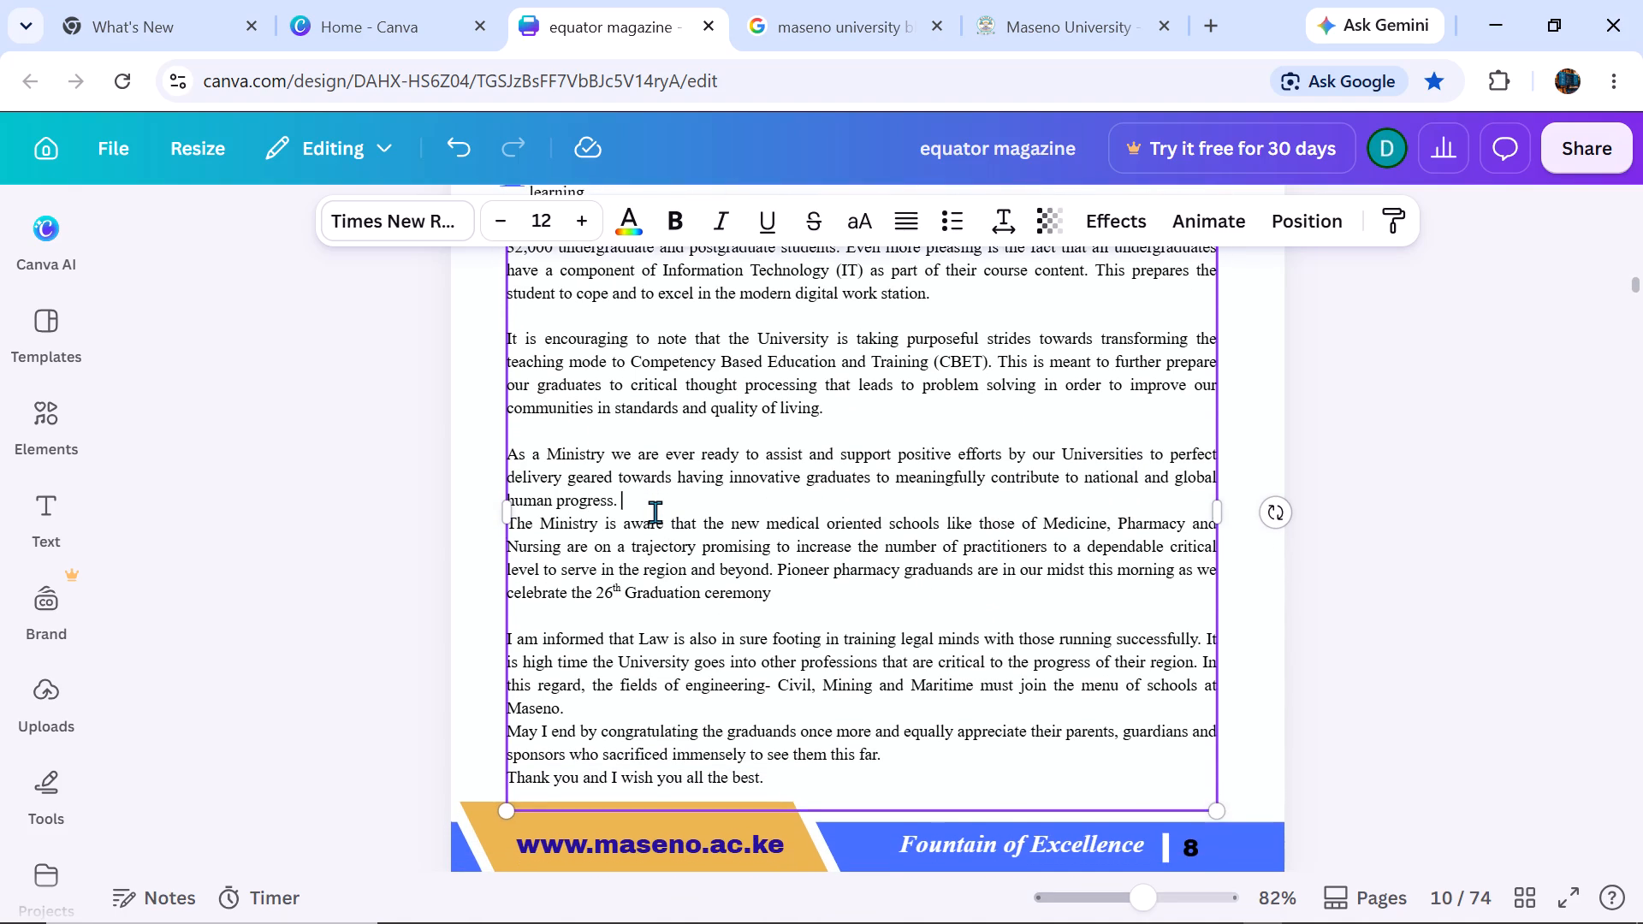
left_click(894, 517)
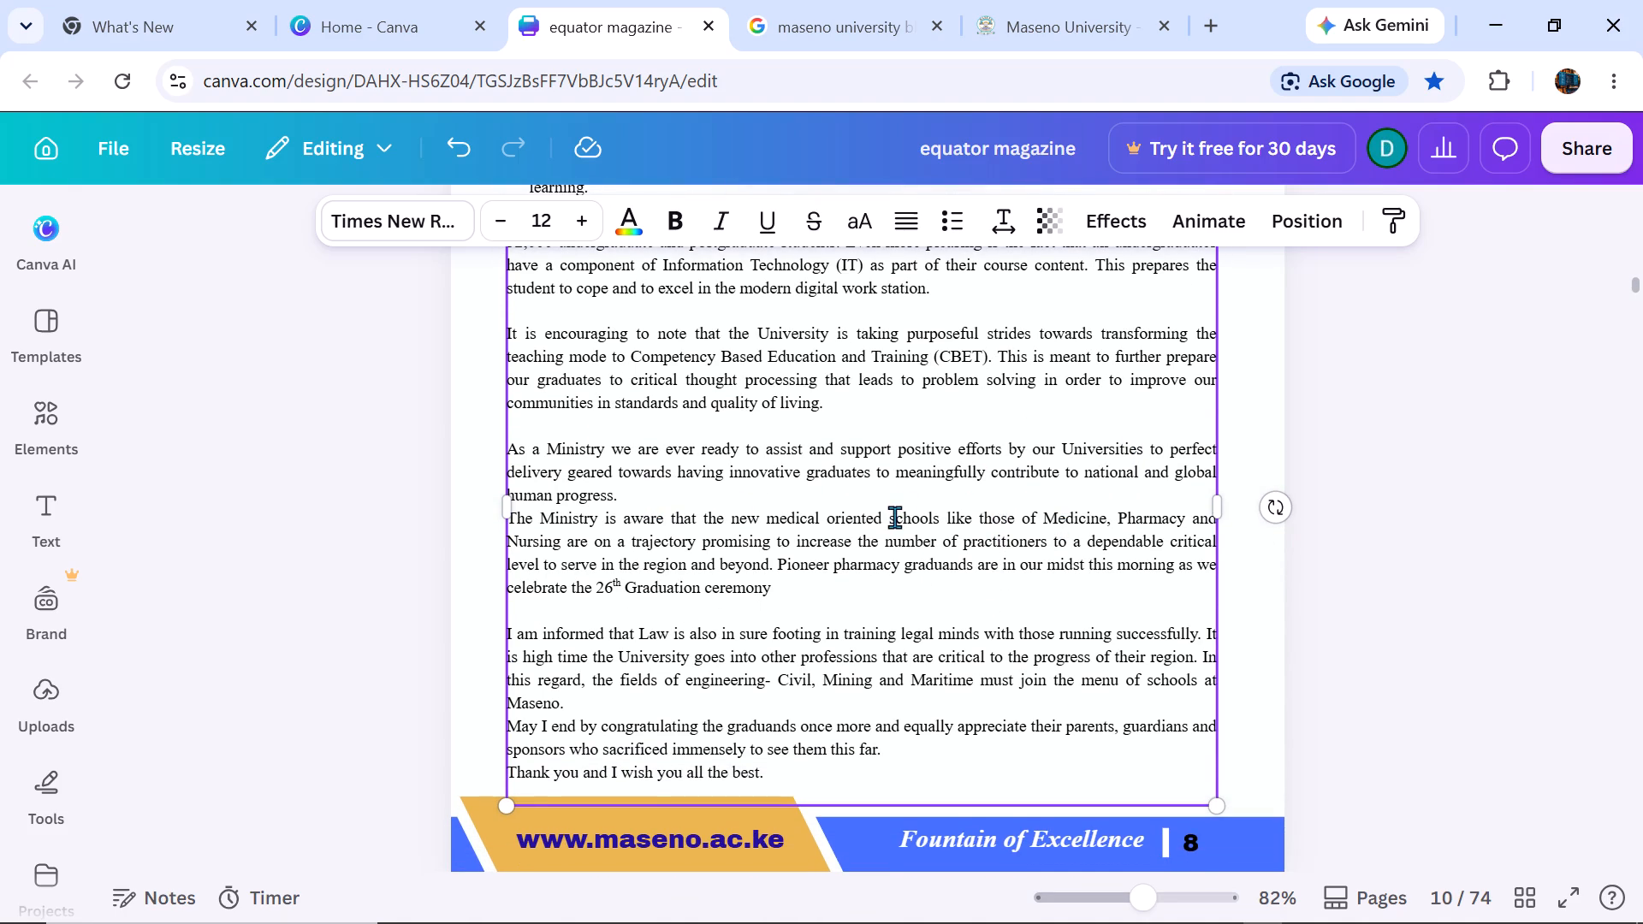
key("BackSpace")
key("shift+s")
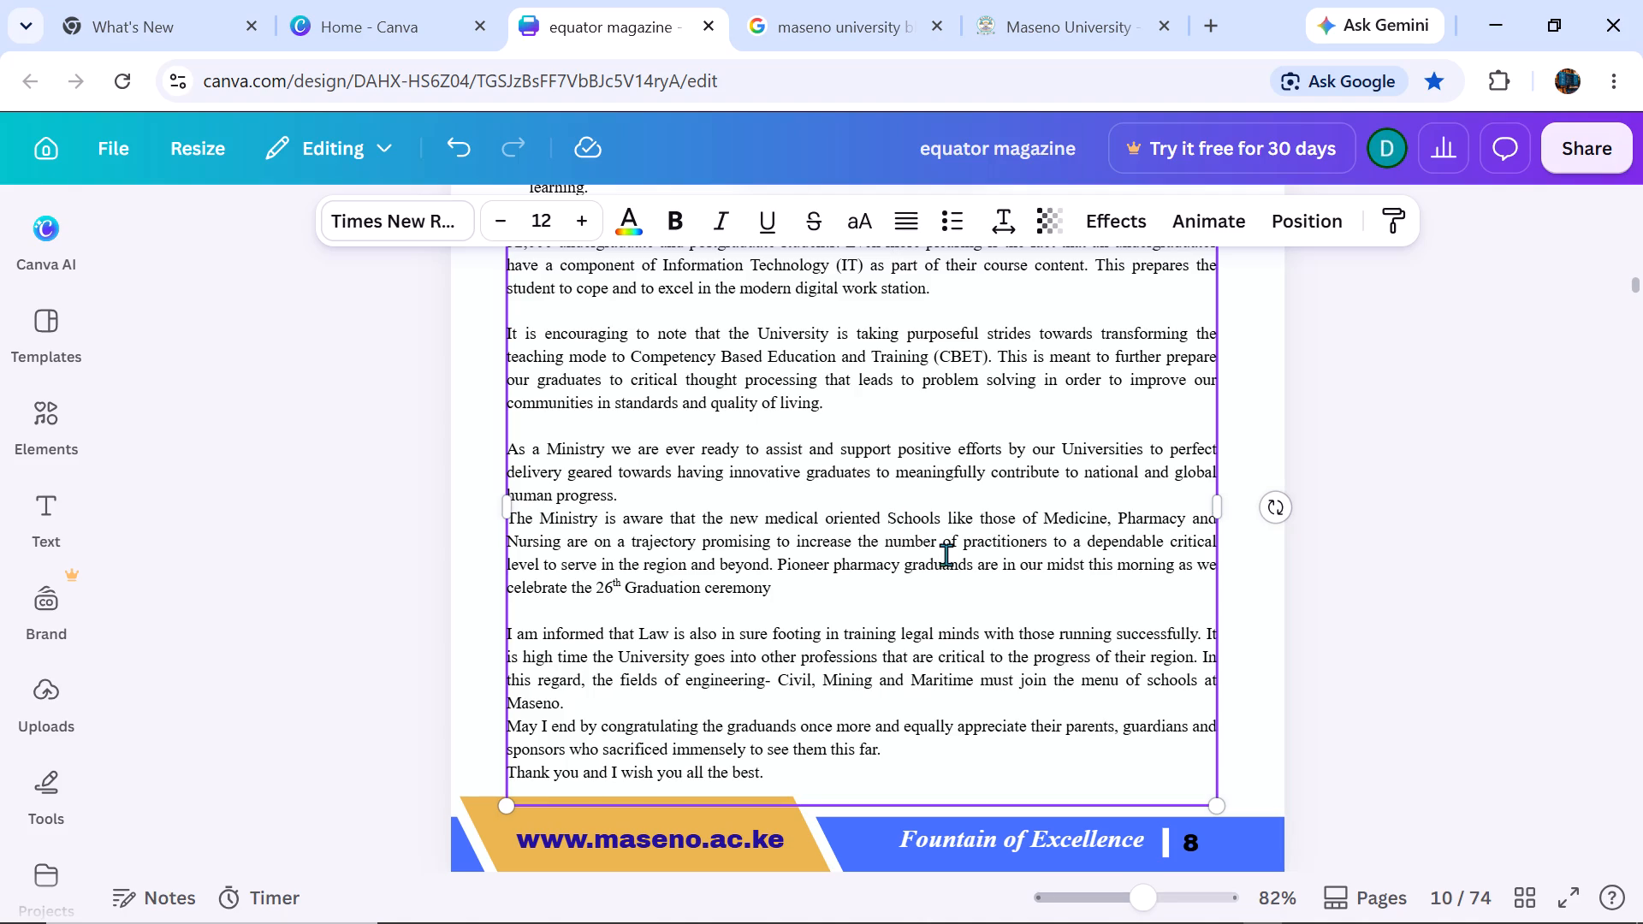
Capitalise "Pharmacy" and "Ceremony" in the sentence about pioneer graduands celebrating the 26th Graduation.
left_click(840, 568)
key("BackSpace")
key("shift+p")
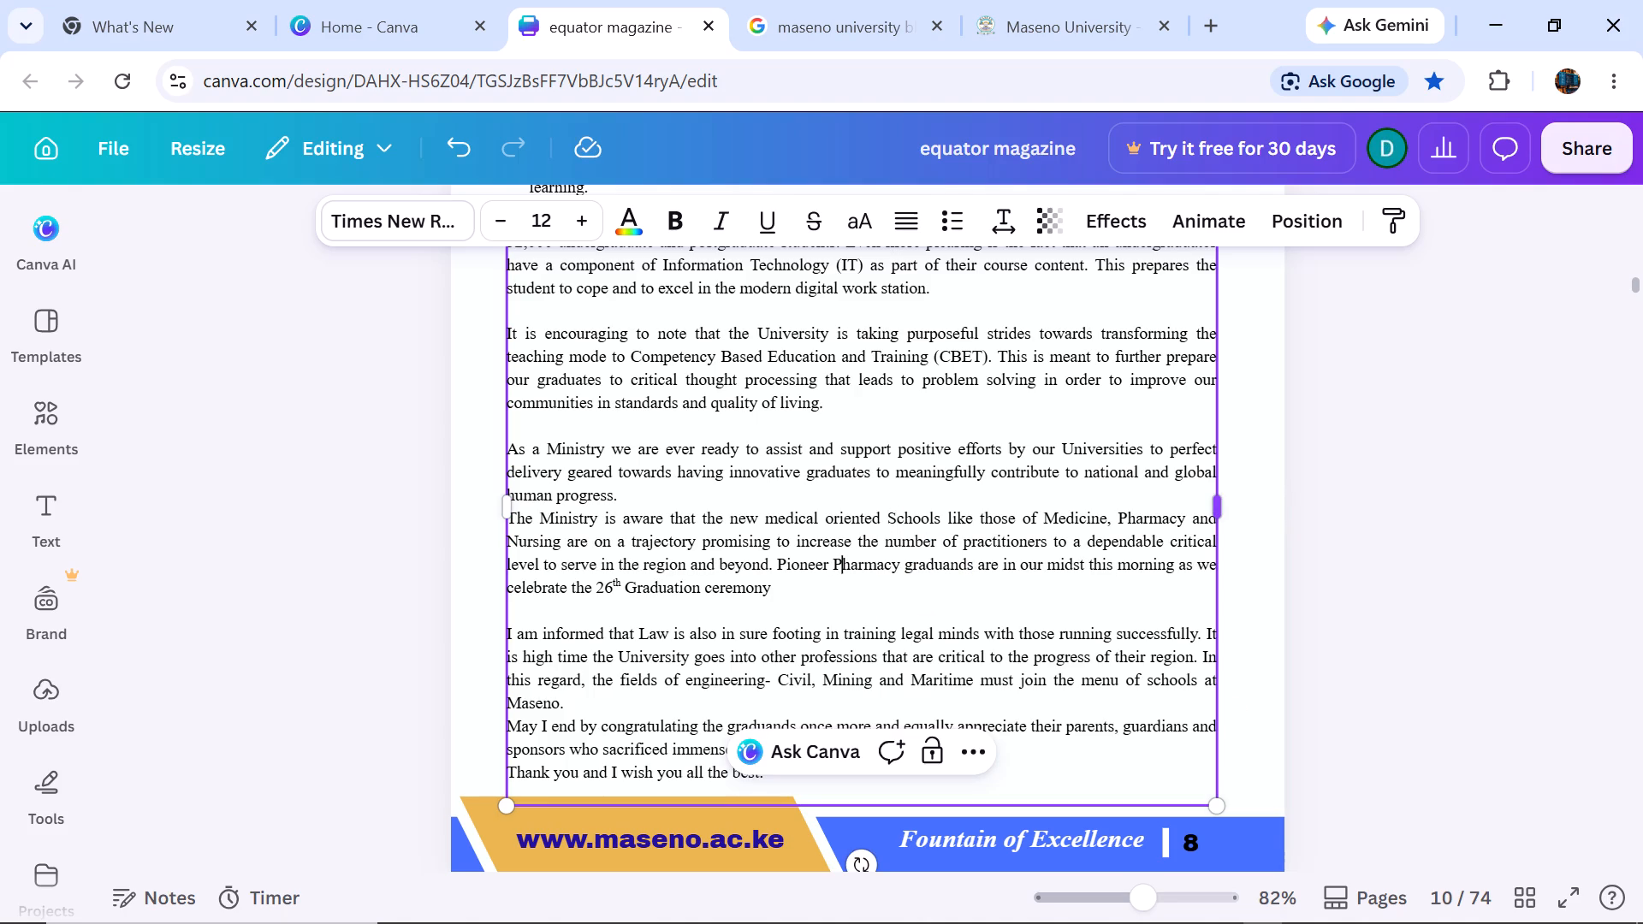
left_click(709, 590)
key("BackSpace")
key("shift+c")
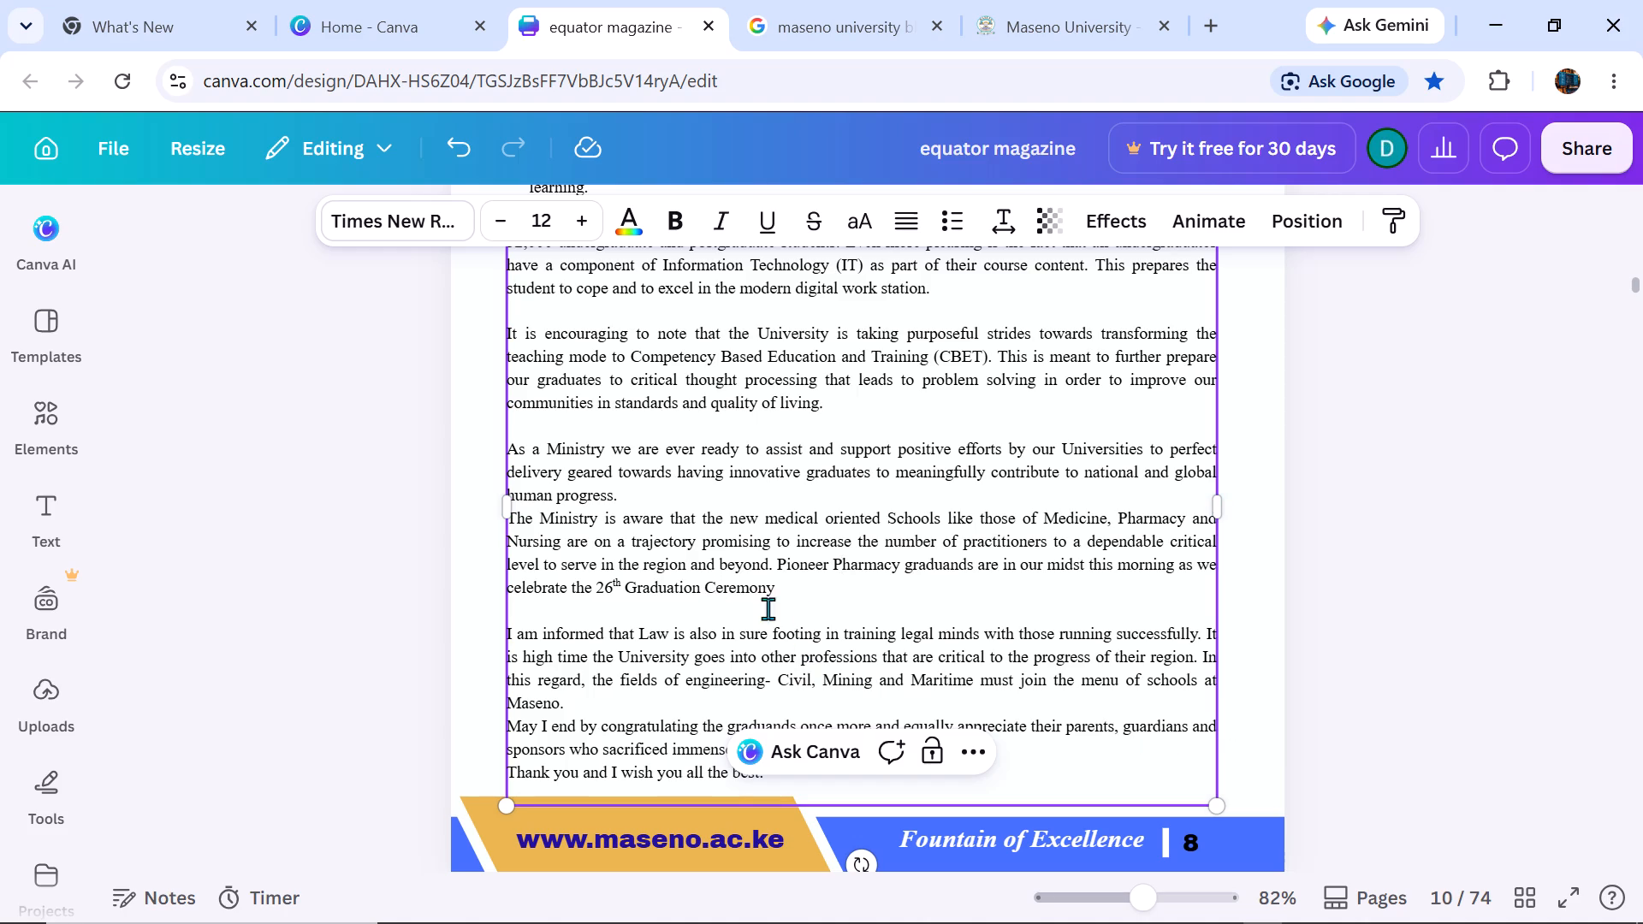
Capitalise "With" after "training legal minds" in the paragraph about Law.
left_click(993, 636)
key("BackSpace")
key("shift+w")
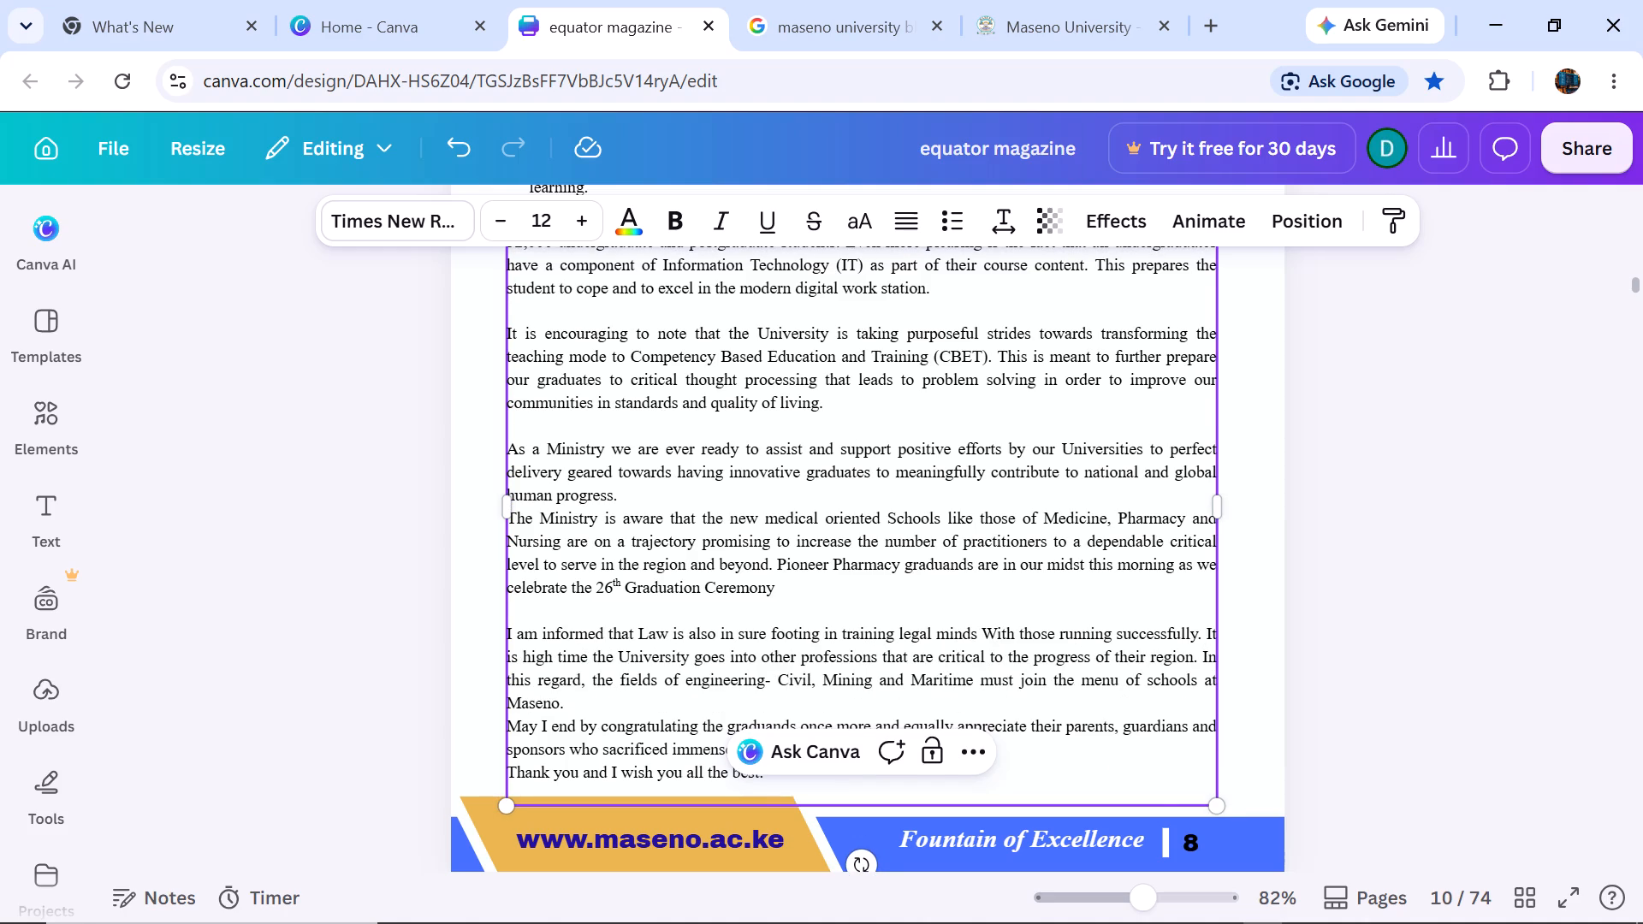
Replace the full stop after "running successfully" with a comma in the Law paragraph.
left_click(1203, 640)
key("BackSpace")
key("comma")
Add a full stop after "26th Graduation Ceremony" at the end of its paragraph.
left_click(777, 583)
key("period")
Insert a full stop between "legal minds" and "With those" in the Law paragraph.
left_click(981, 641)
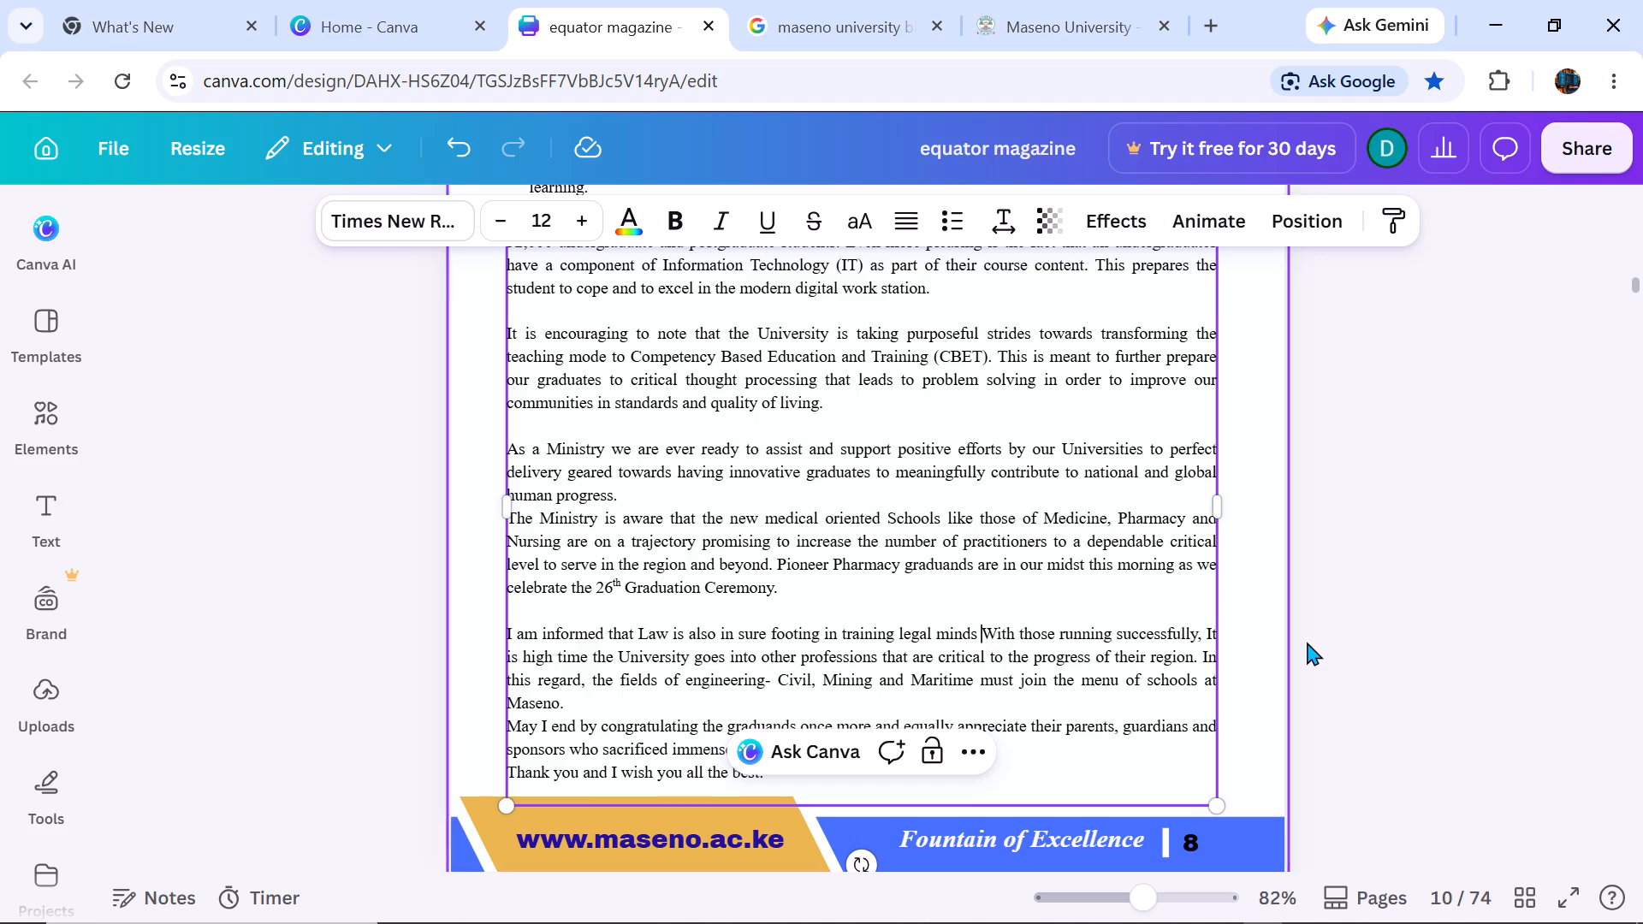
key("BackSpace")
type(".")
key("space")
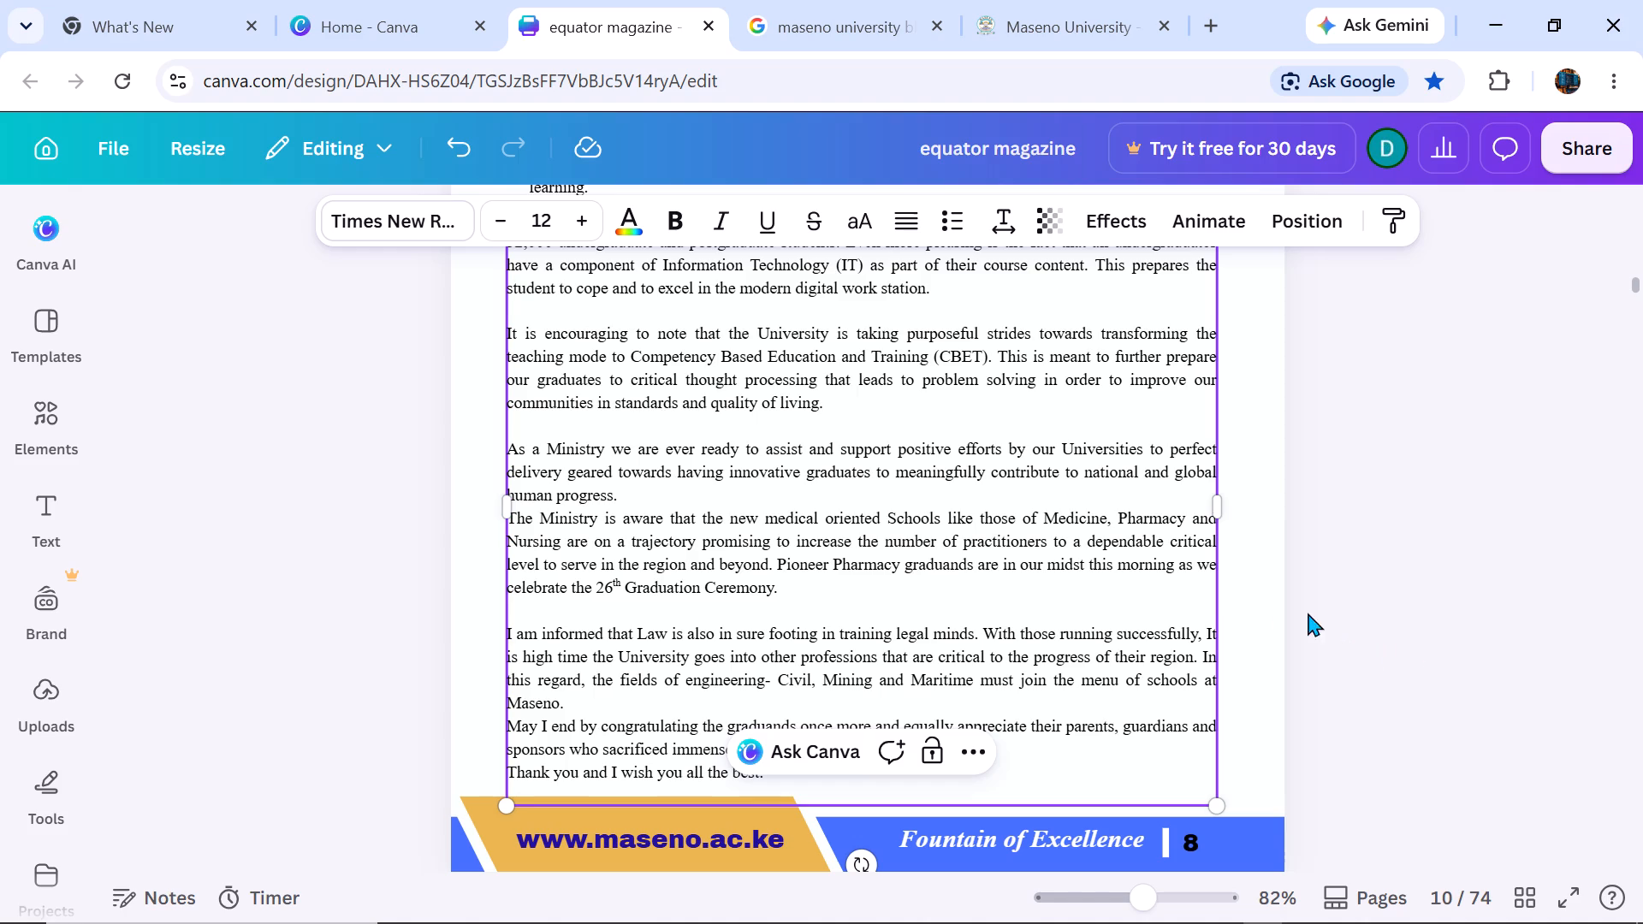
Insert the word "Schools" between "With those" and "running successfully" in the Law paragraph.
left_click(1060, 630)
type("Scho")
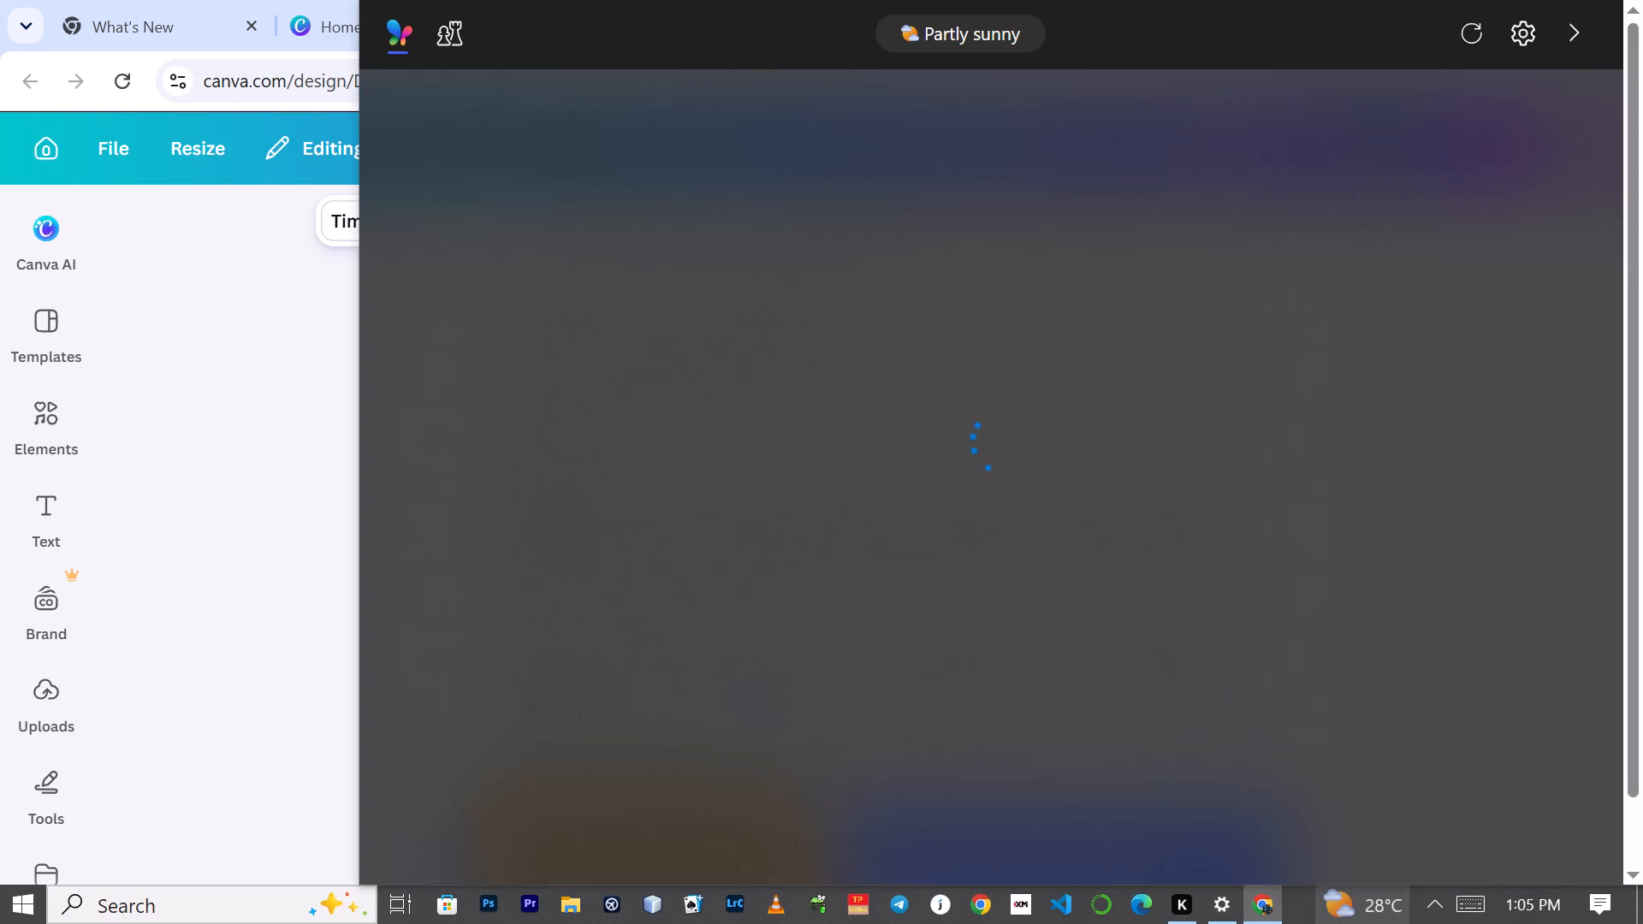
left_click(273, 487)
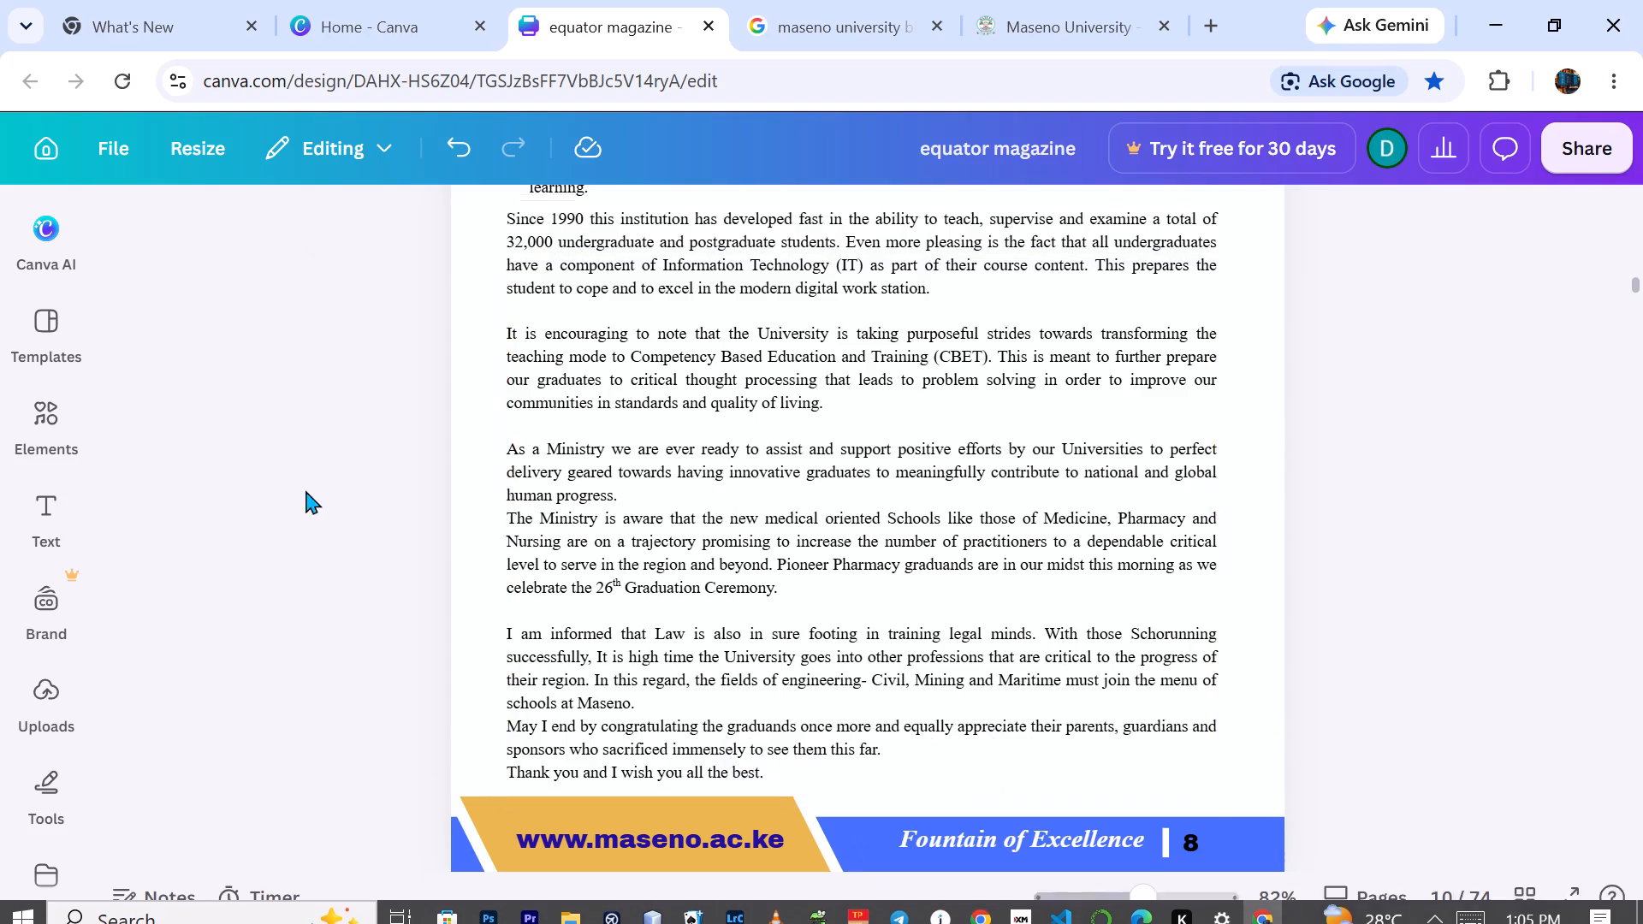
double_click(1164, 639)
left_click(1166, 630)
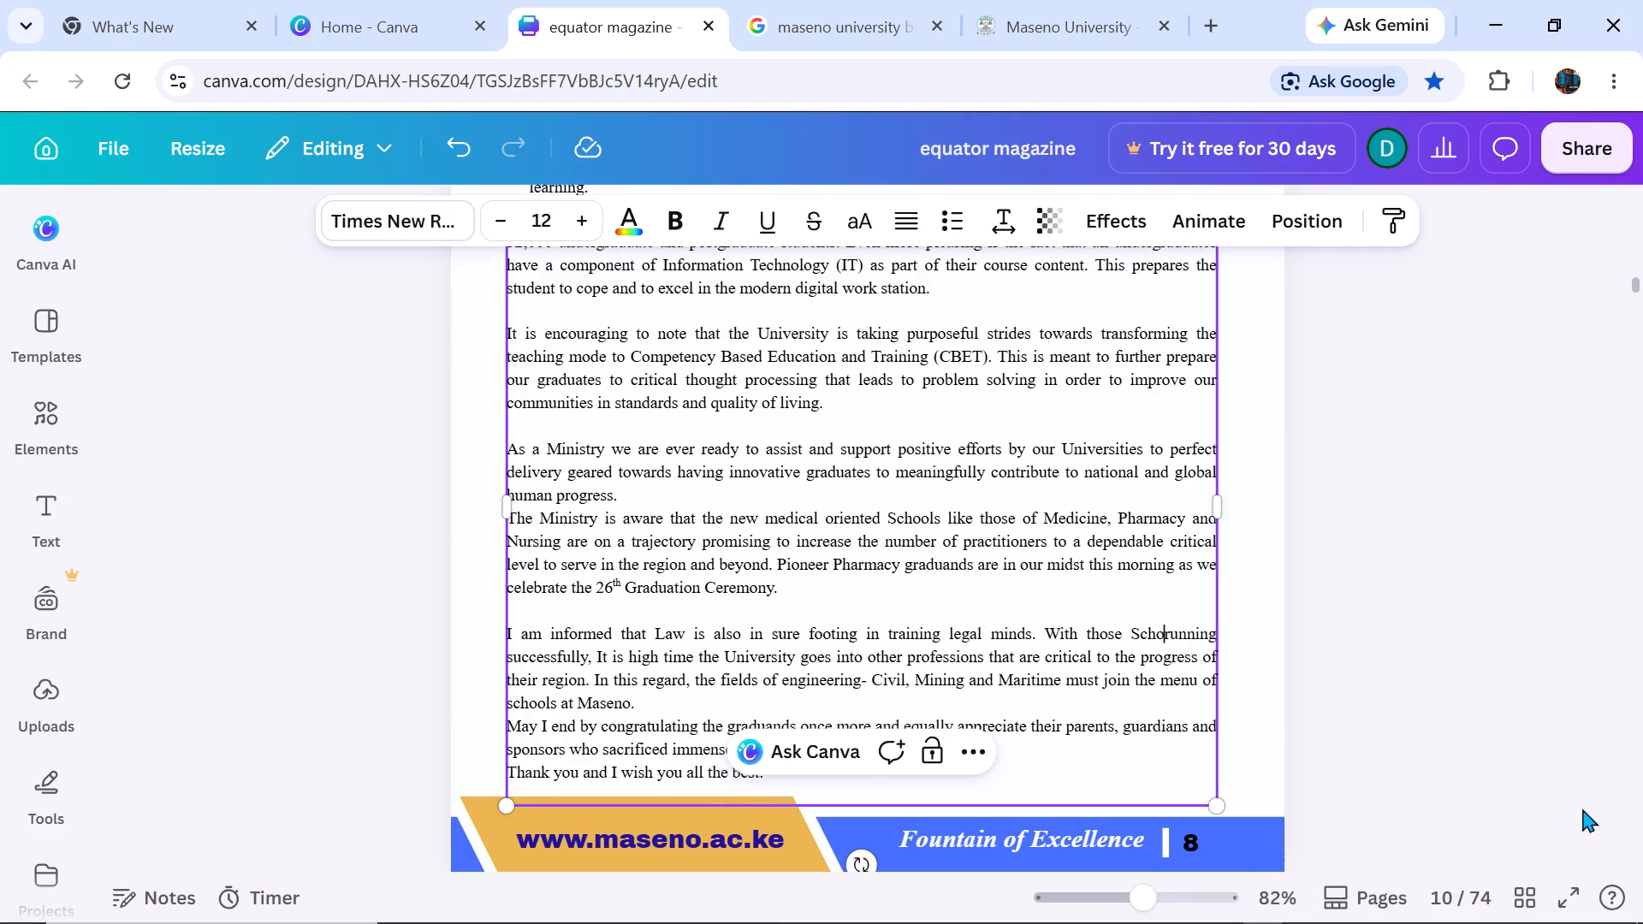
type("ols")
key("space")
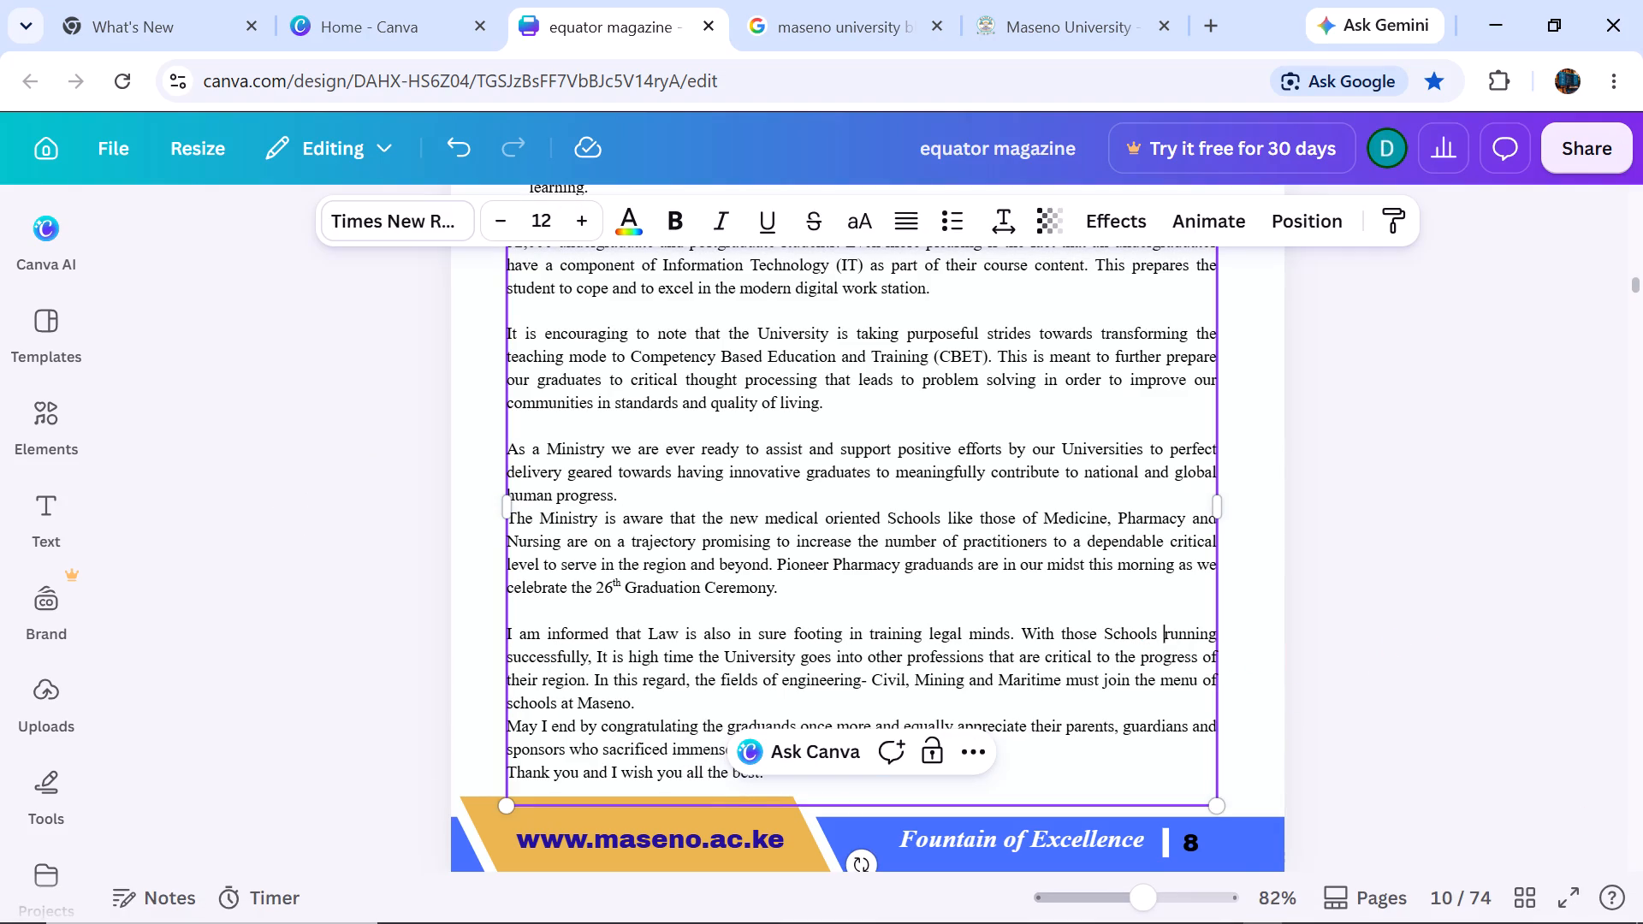
Change "It" to lowercase "it" after "successfully," in the Law paragraph.
left_click(594, 666)
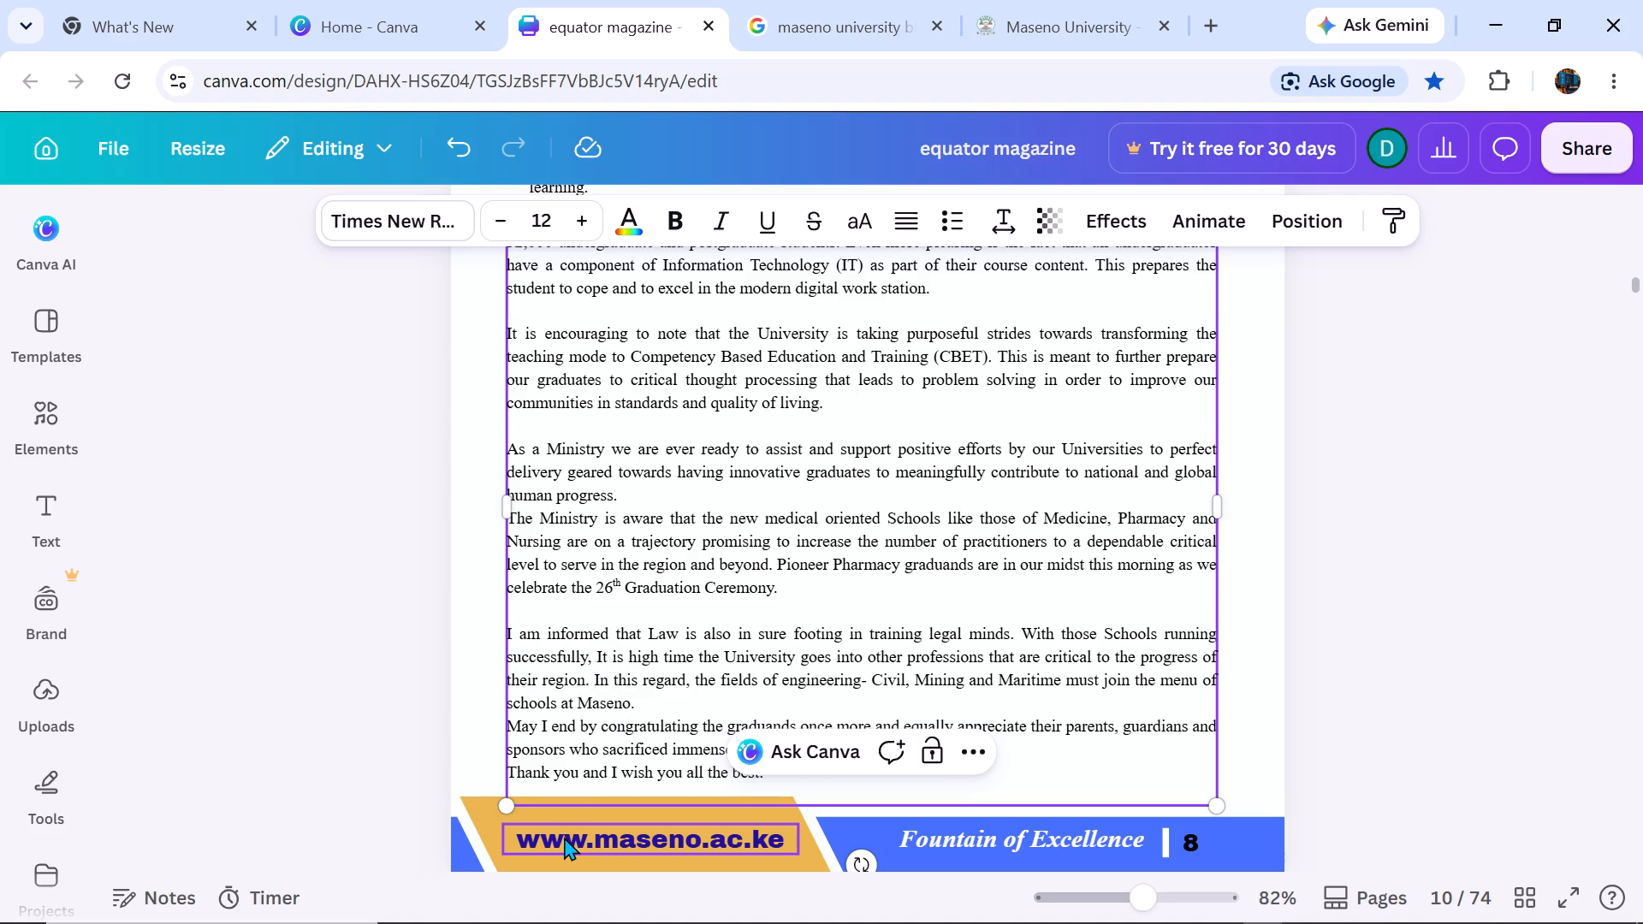
key("Right")
key("Right")
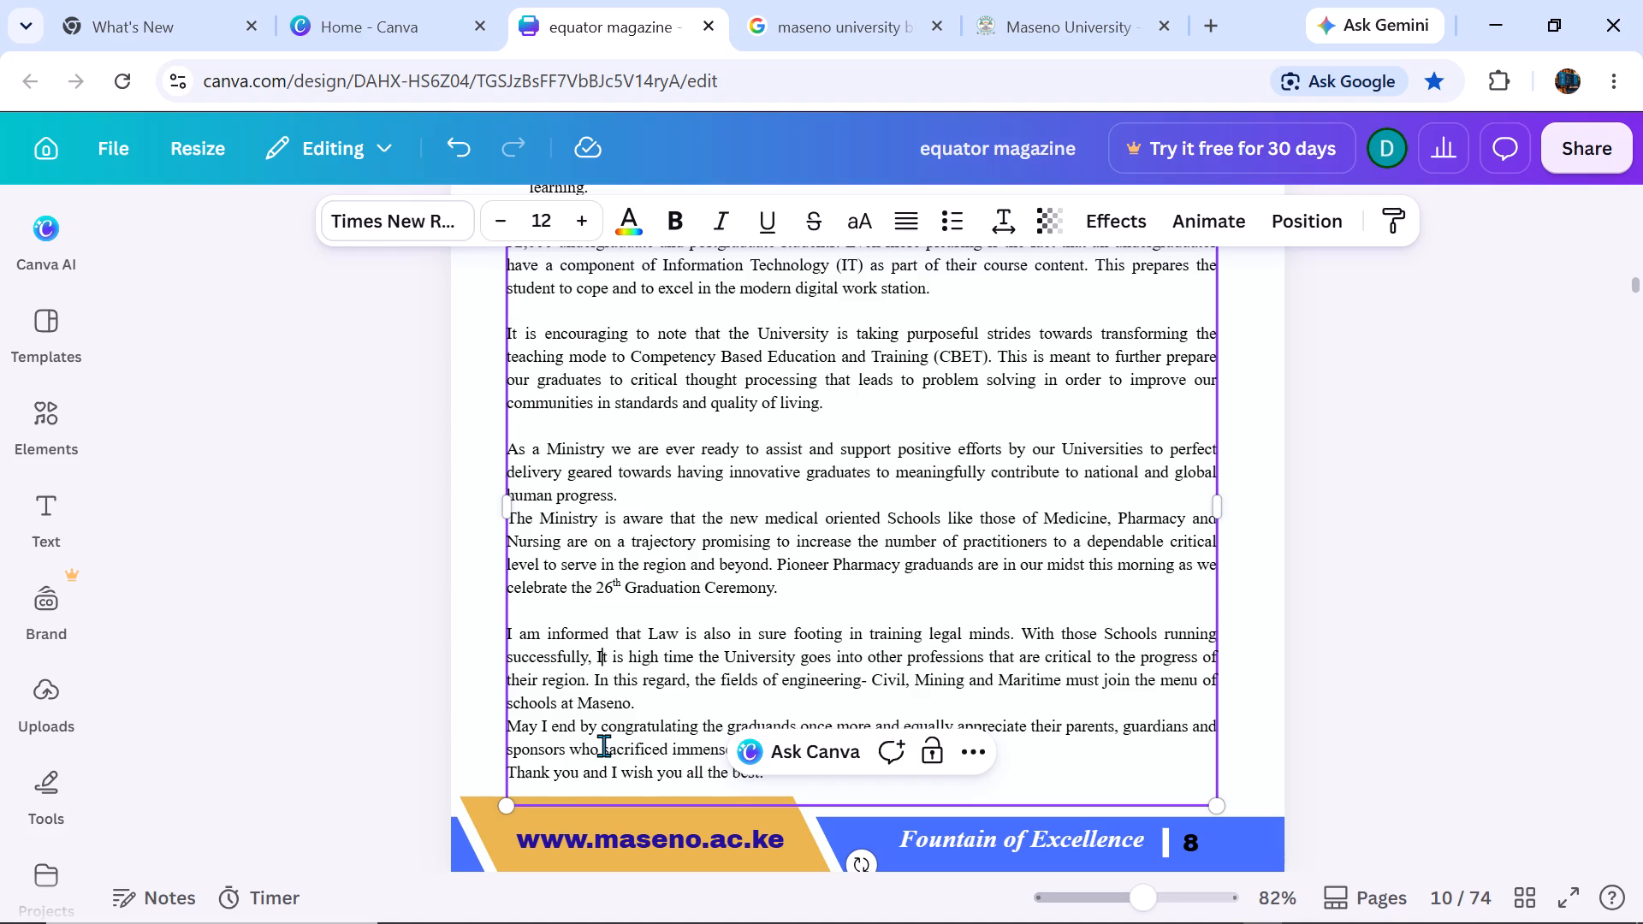
key("BackSpace")
key("i")
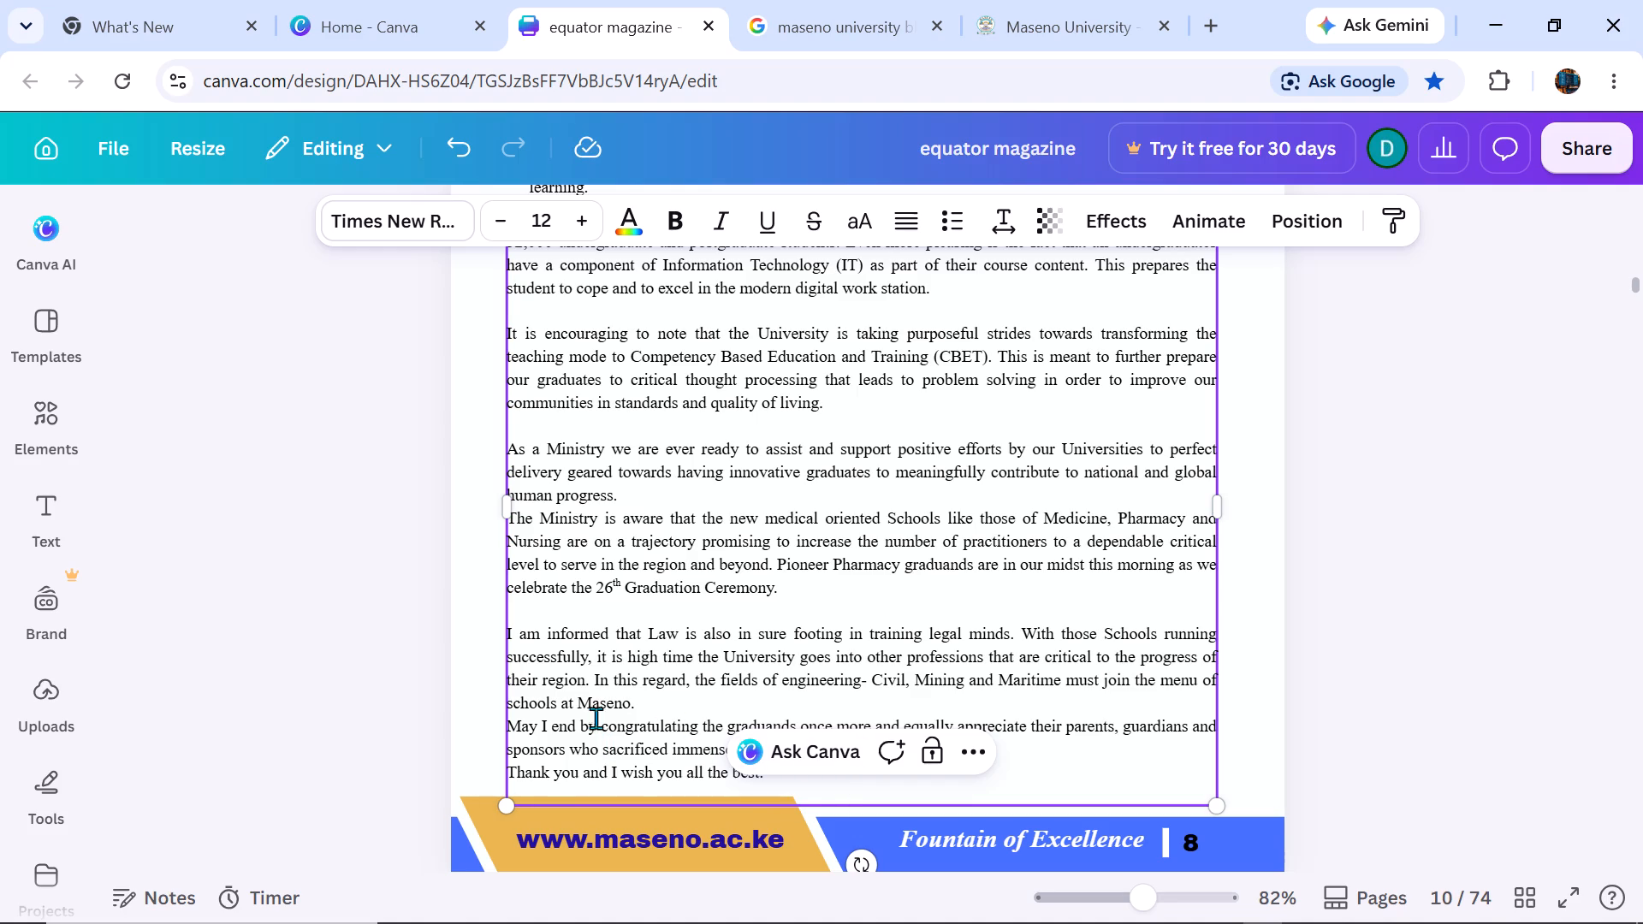
Capitalise "schools" to "Schools" before "at Maseno" at the end of the Law paragraph.
left_click(511, 702)
key("BackSpace")
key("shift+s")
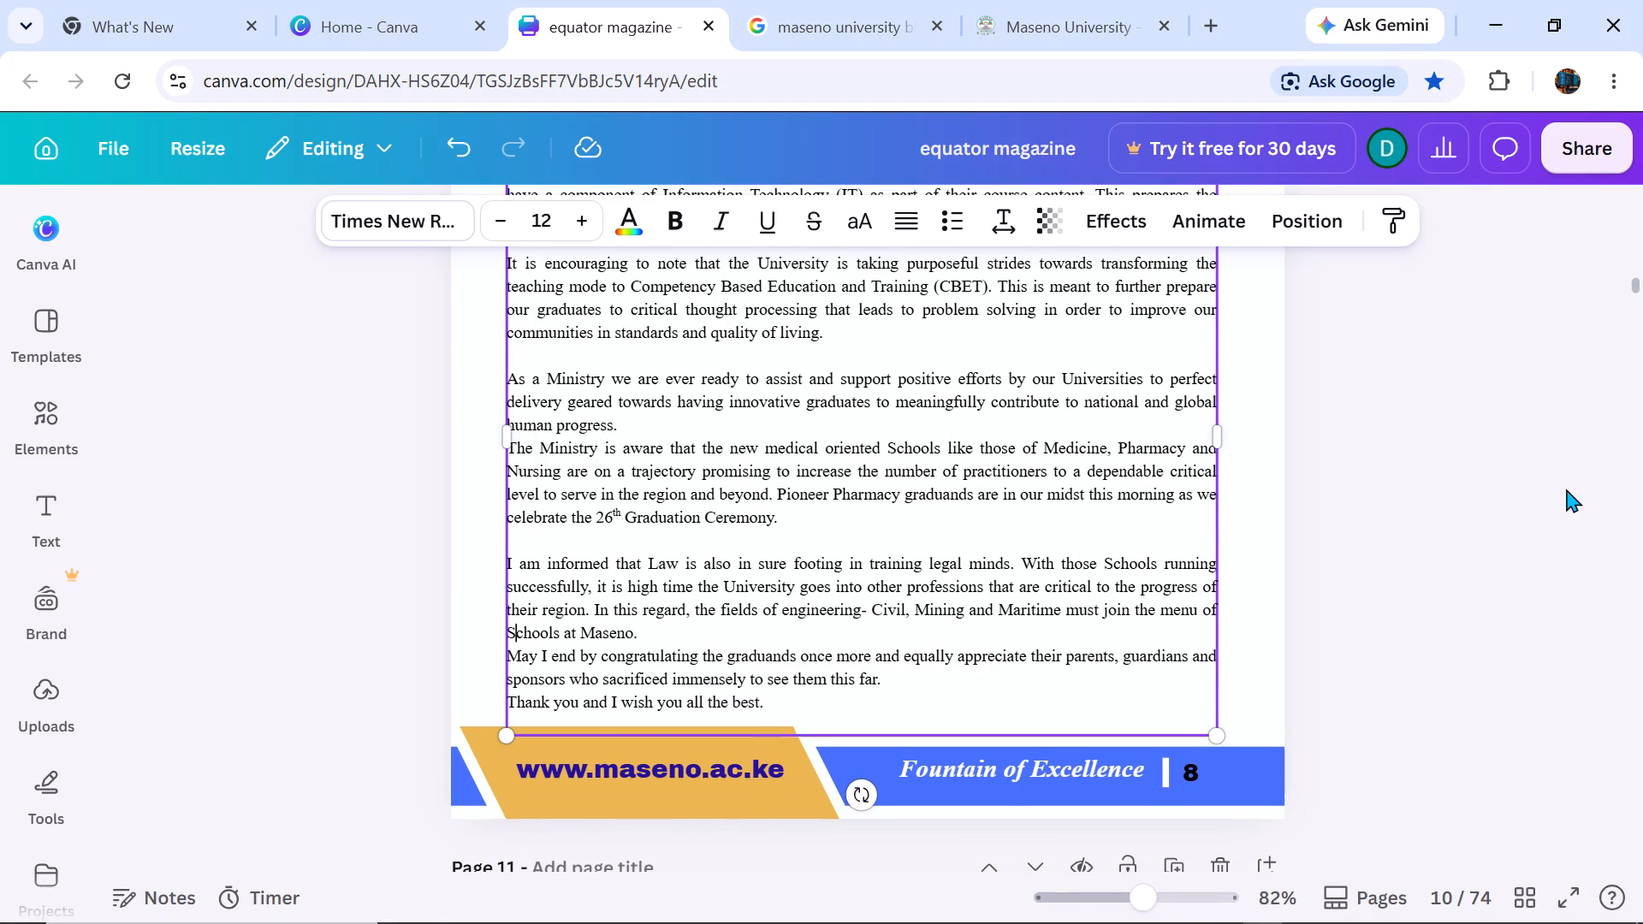
On page 11, add an "s" to the opening word of the Principal Secretary's message so it reads "Sons".
scroll(1566, 489, "down", 4)
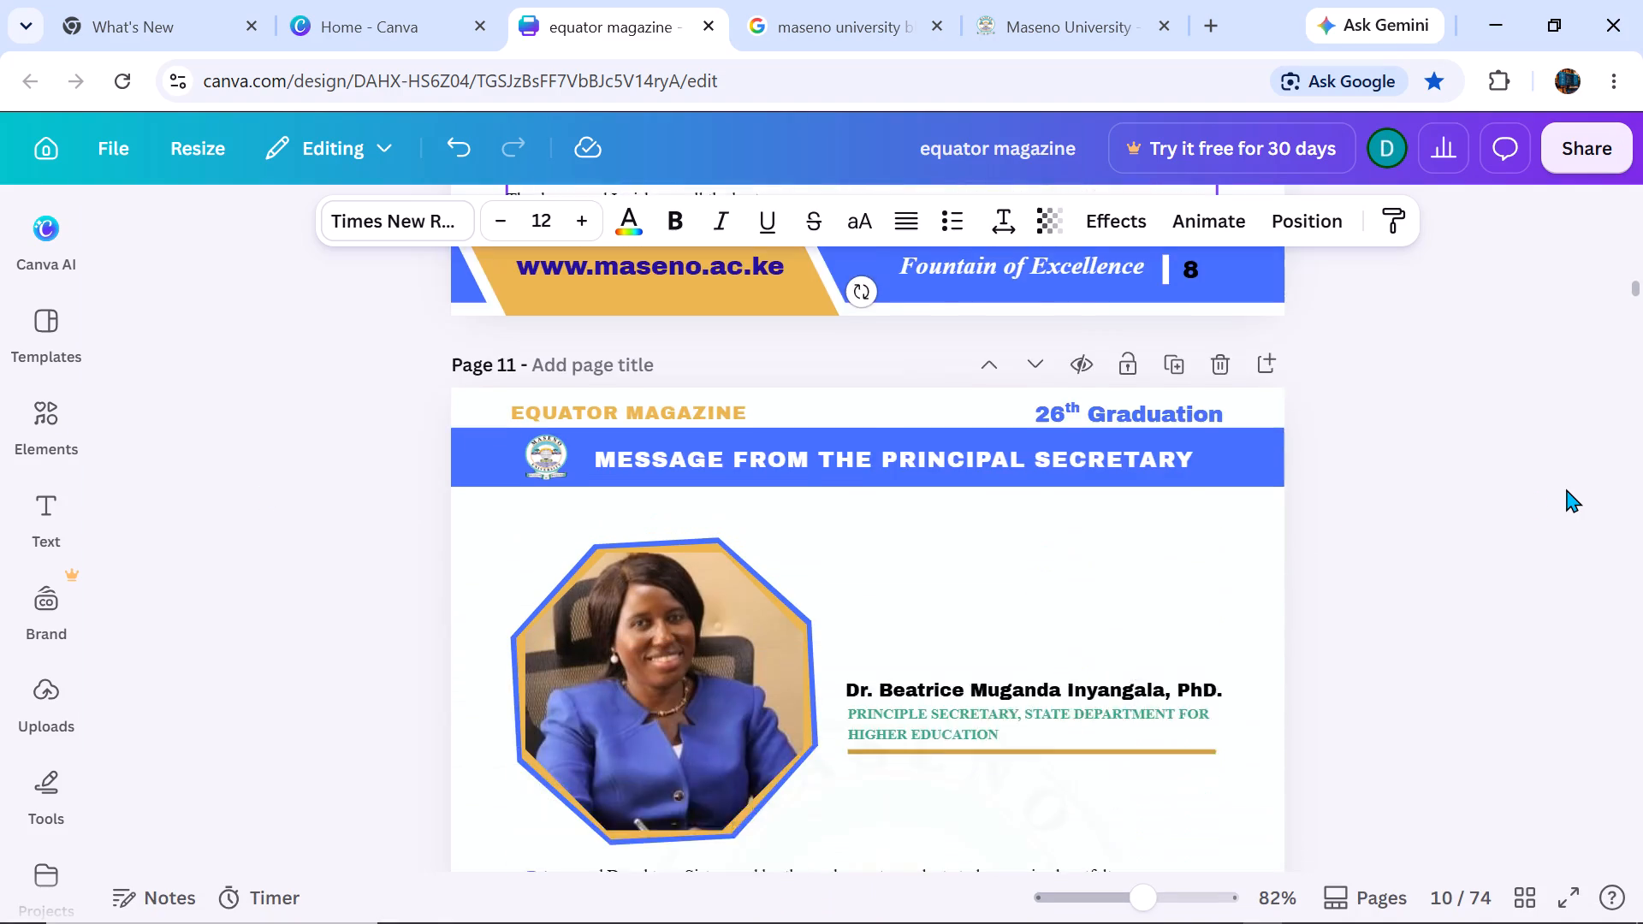
scroll(1566, 489, "down", 5)
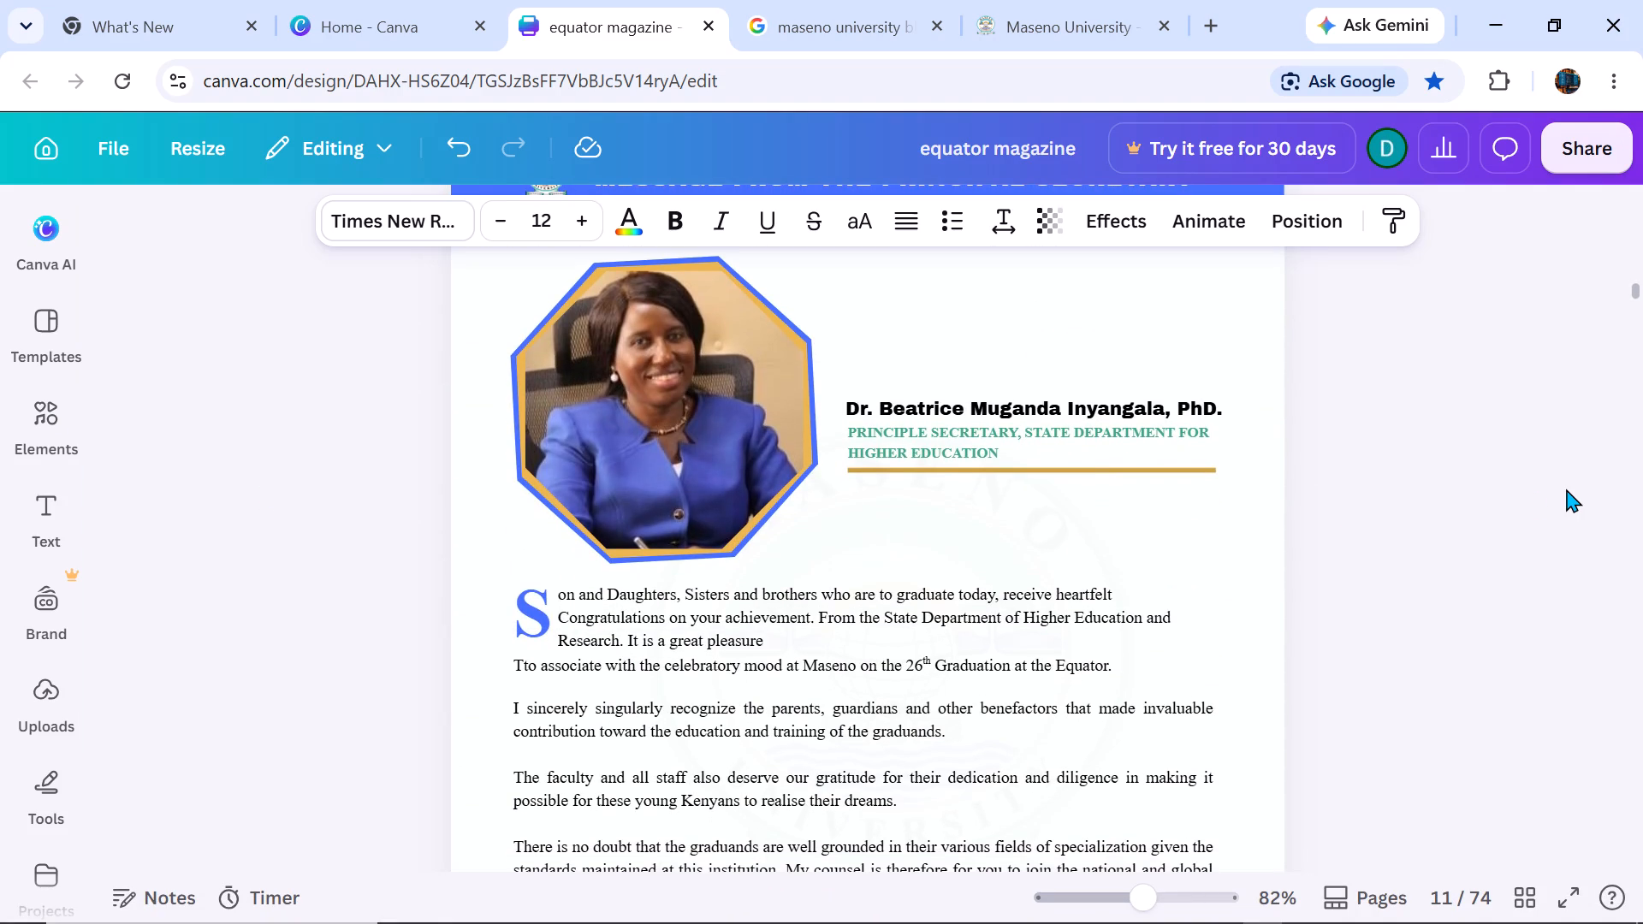
double_click(570, 597)
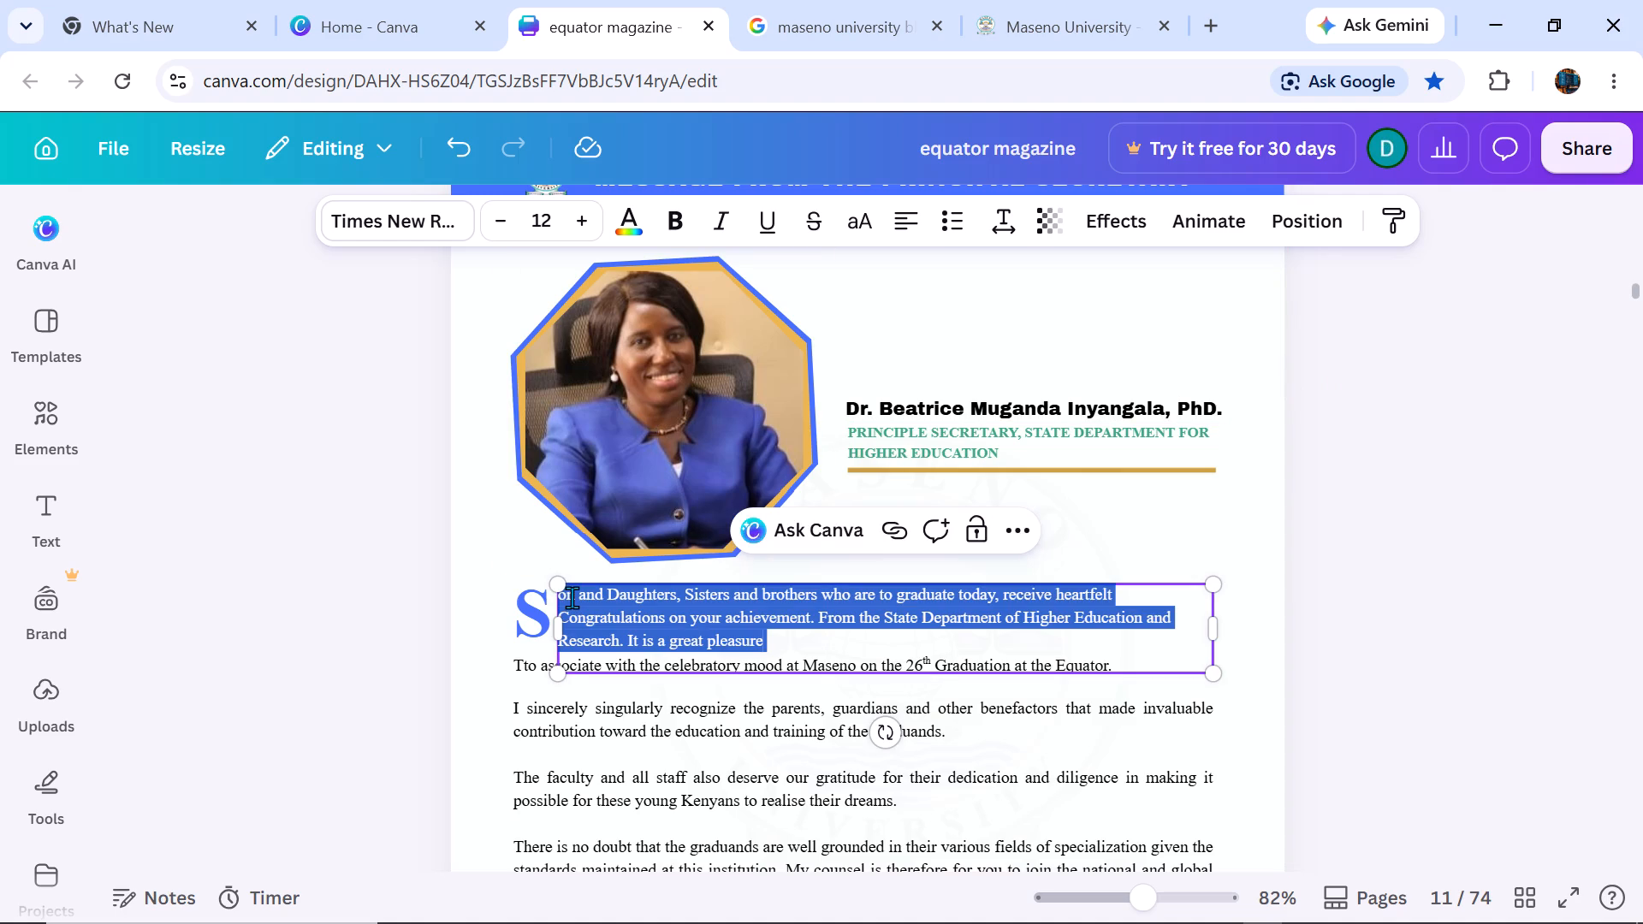
left_click(572, 597)
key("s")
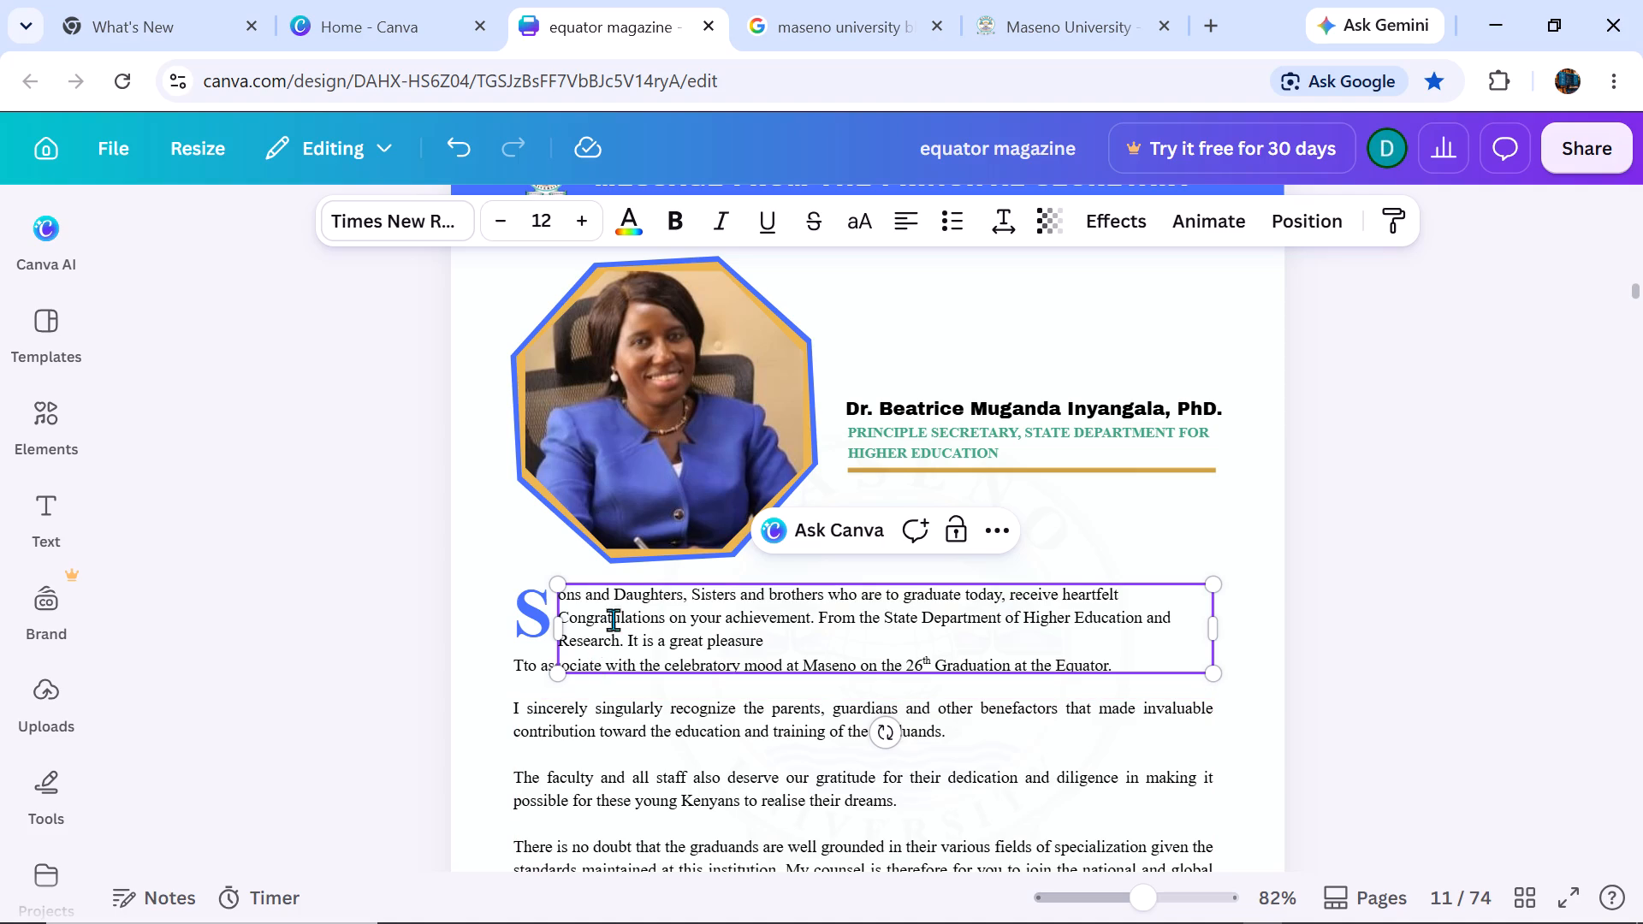
Change "Daughters" to lowercase "daughters" in the opening line of the Principal Secretary's message.
left_click(626, 593)
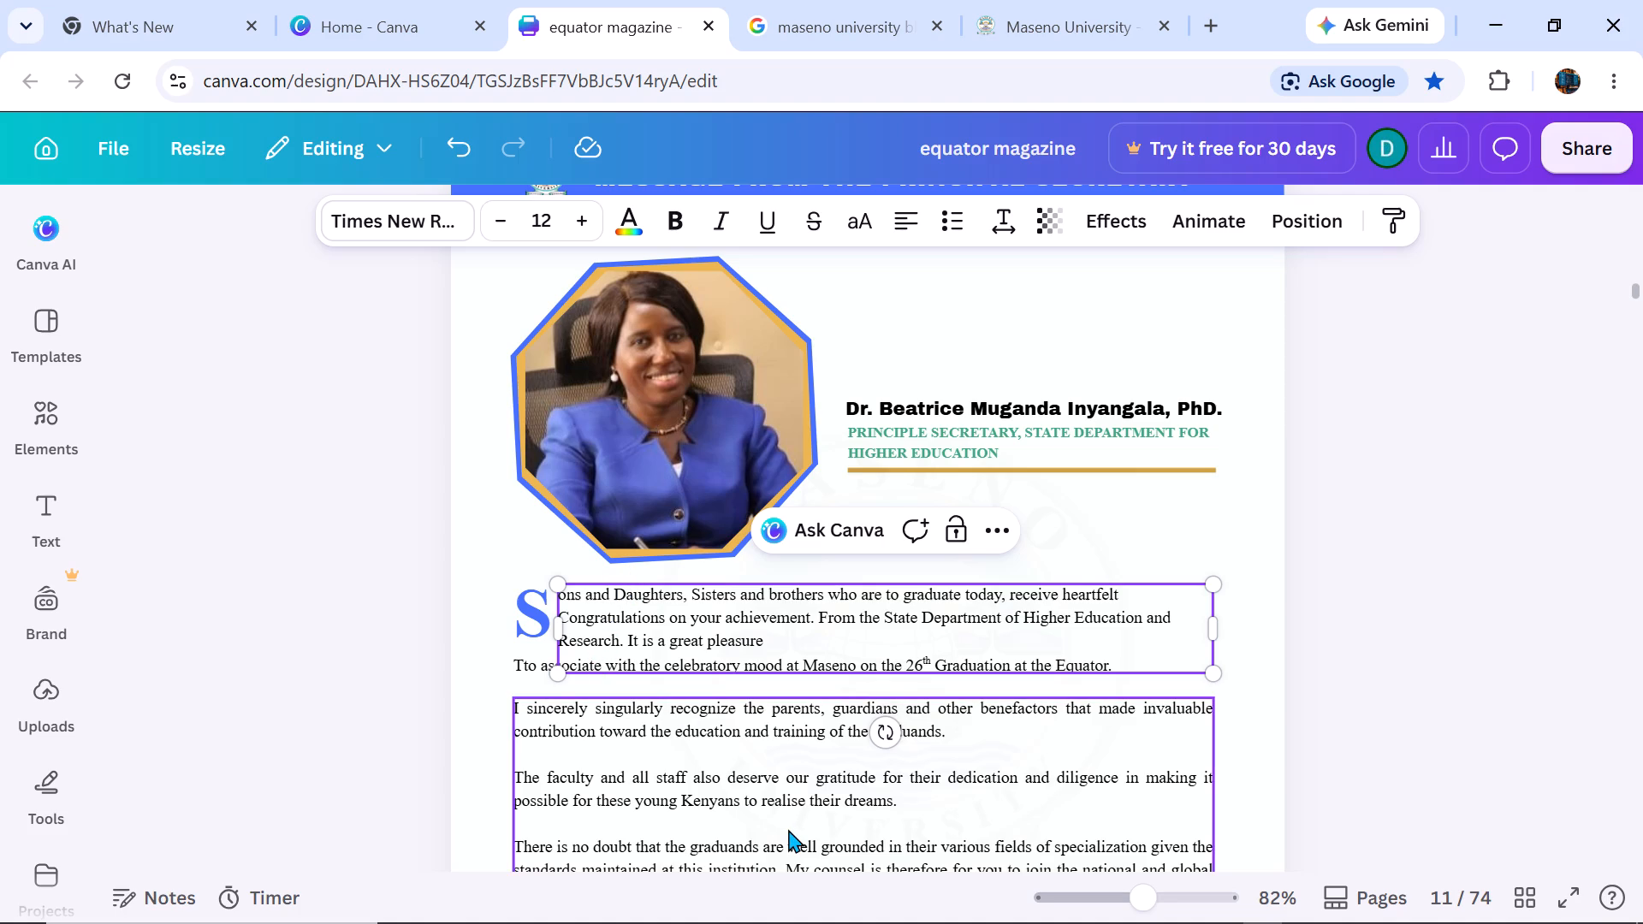
key("BackSpace")
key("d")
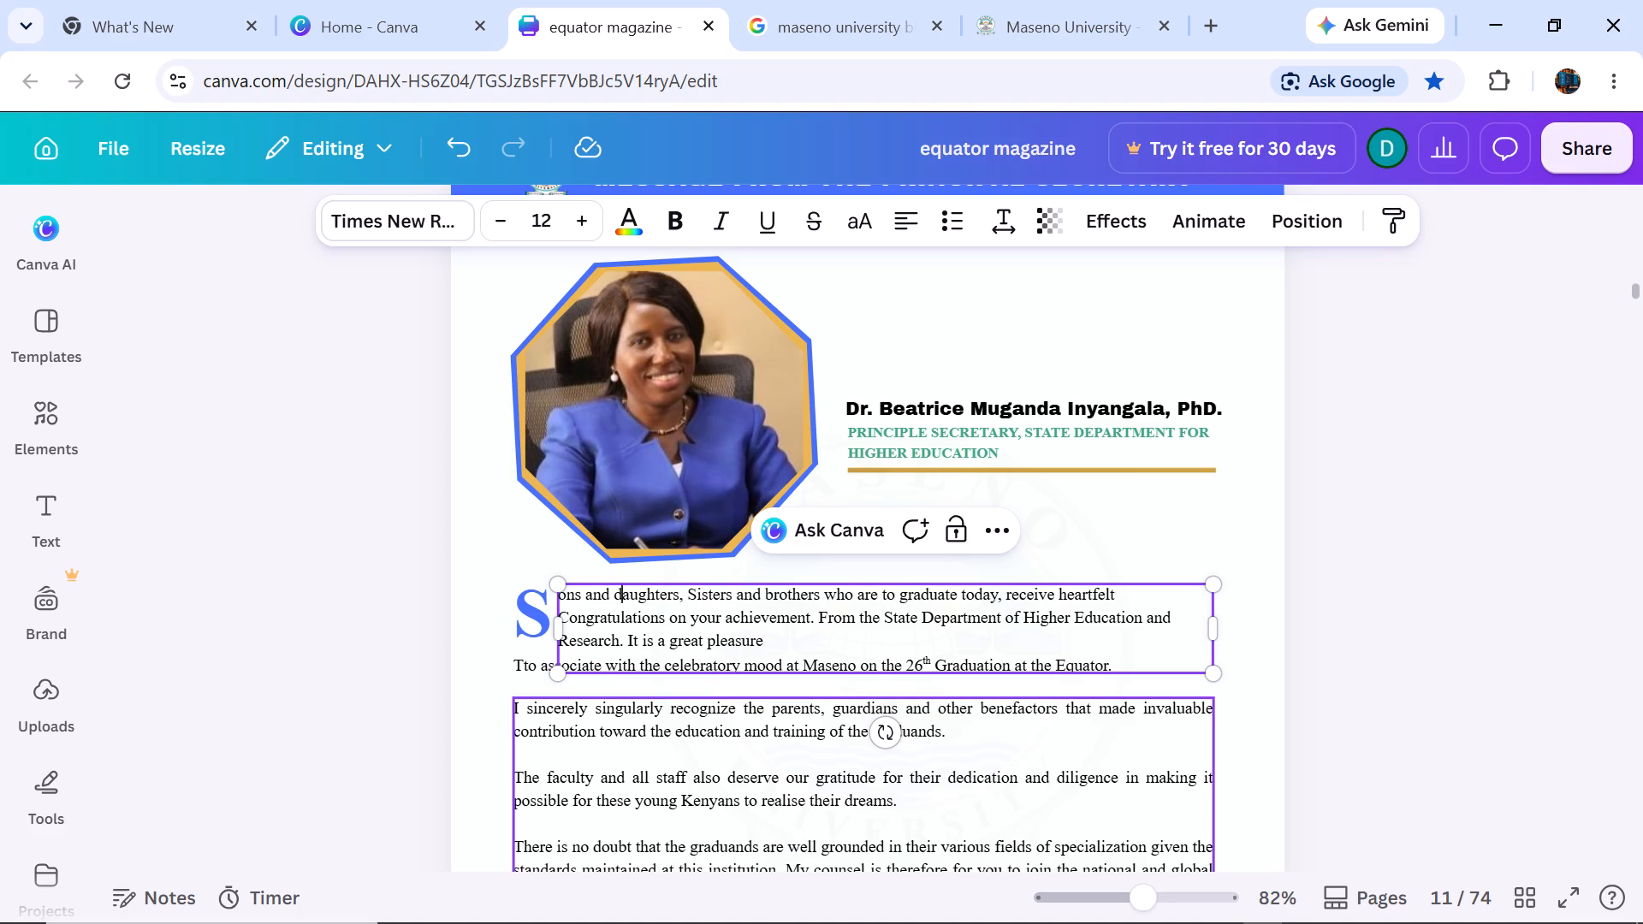
Change "Sisters" to lowercase "sisters" in the opening line of the Principal Secretary's message.
key("Right")
key("Right")
key("Right")
key("Right")
key("Right")
key("Right")
key("Right")
key("Right")
key("Right")
key("Right")
key("Right")
key("Right")
key("Right")
key("Left")
key("Left")
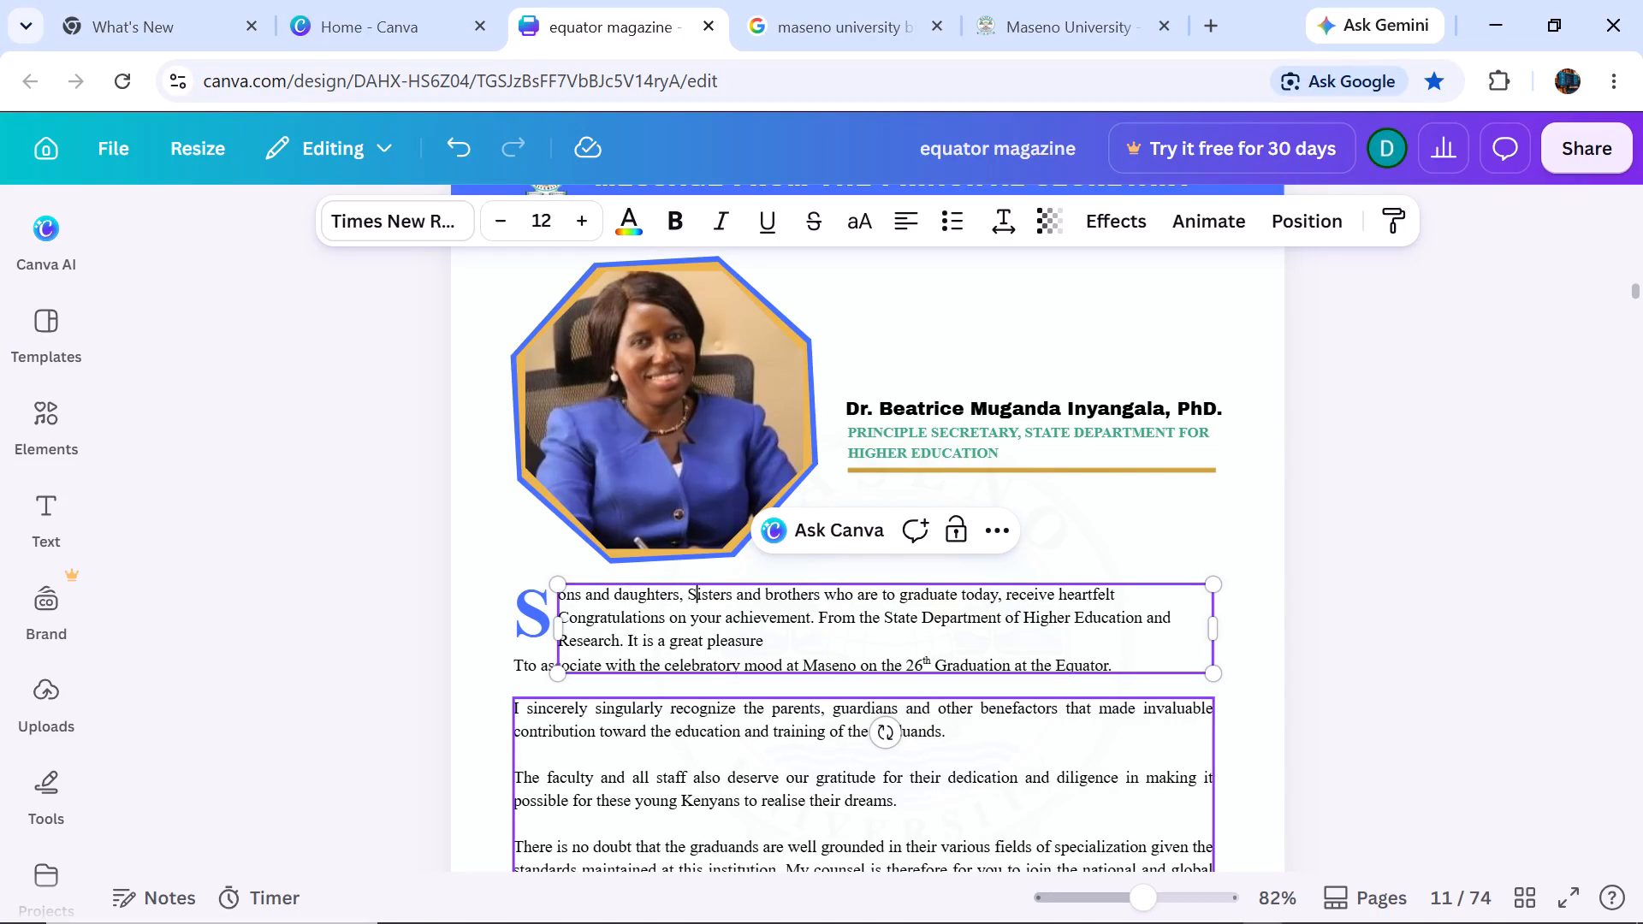
key("BackSpace")
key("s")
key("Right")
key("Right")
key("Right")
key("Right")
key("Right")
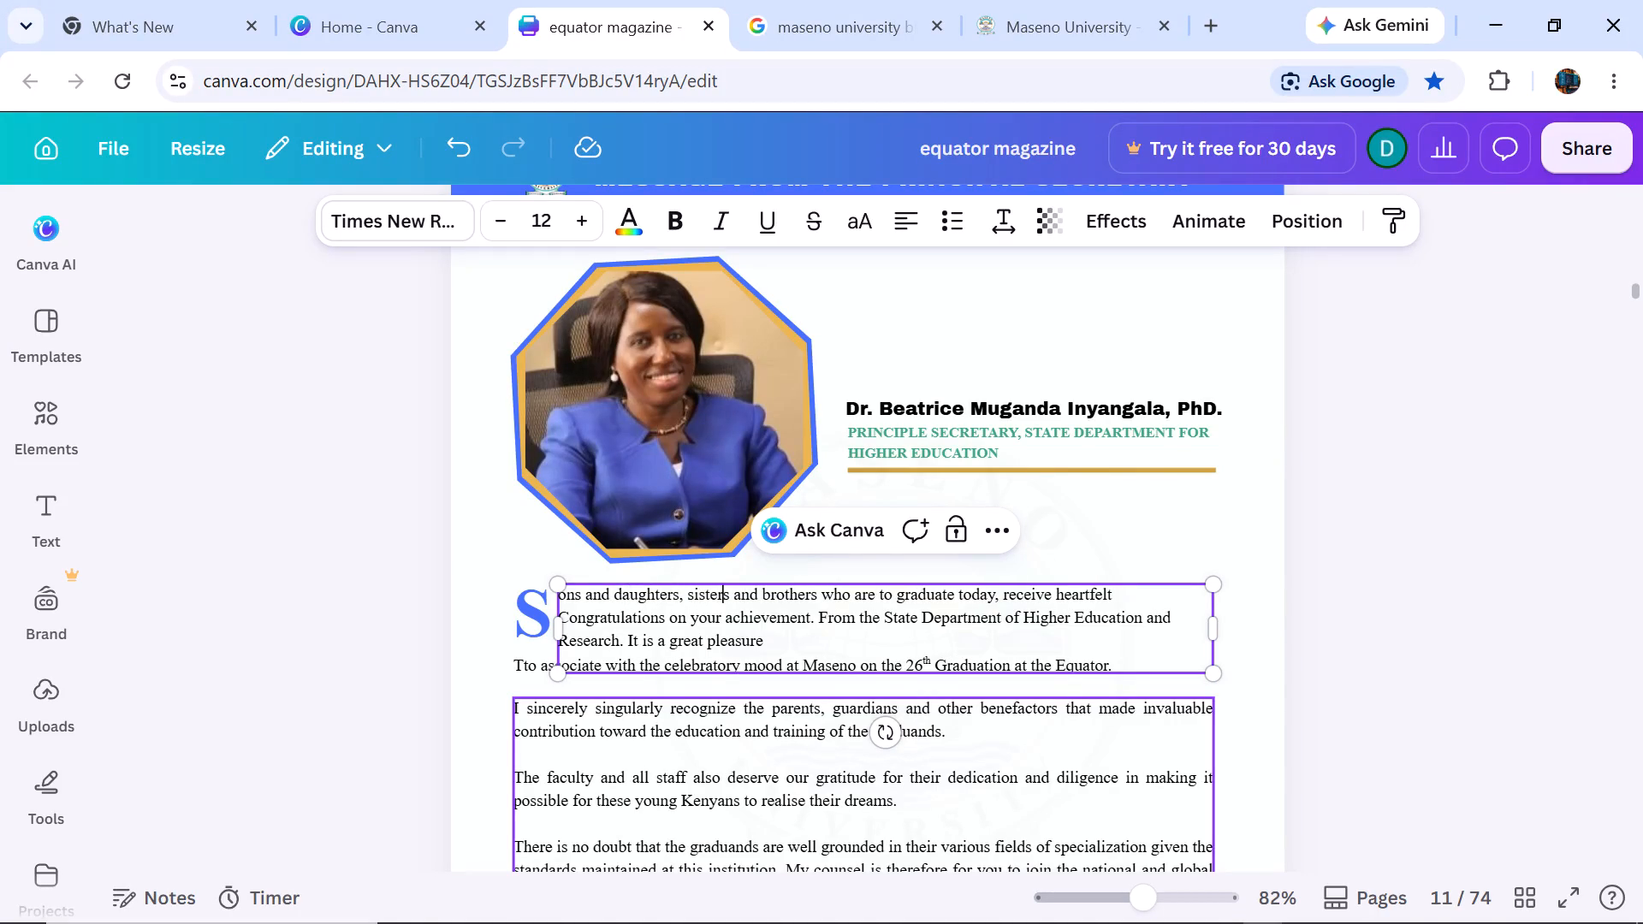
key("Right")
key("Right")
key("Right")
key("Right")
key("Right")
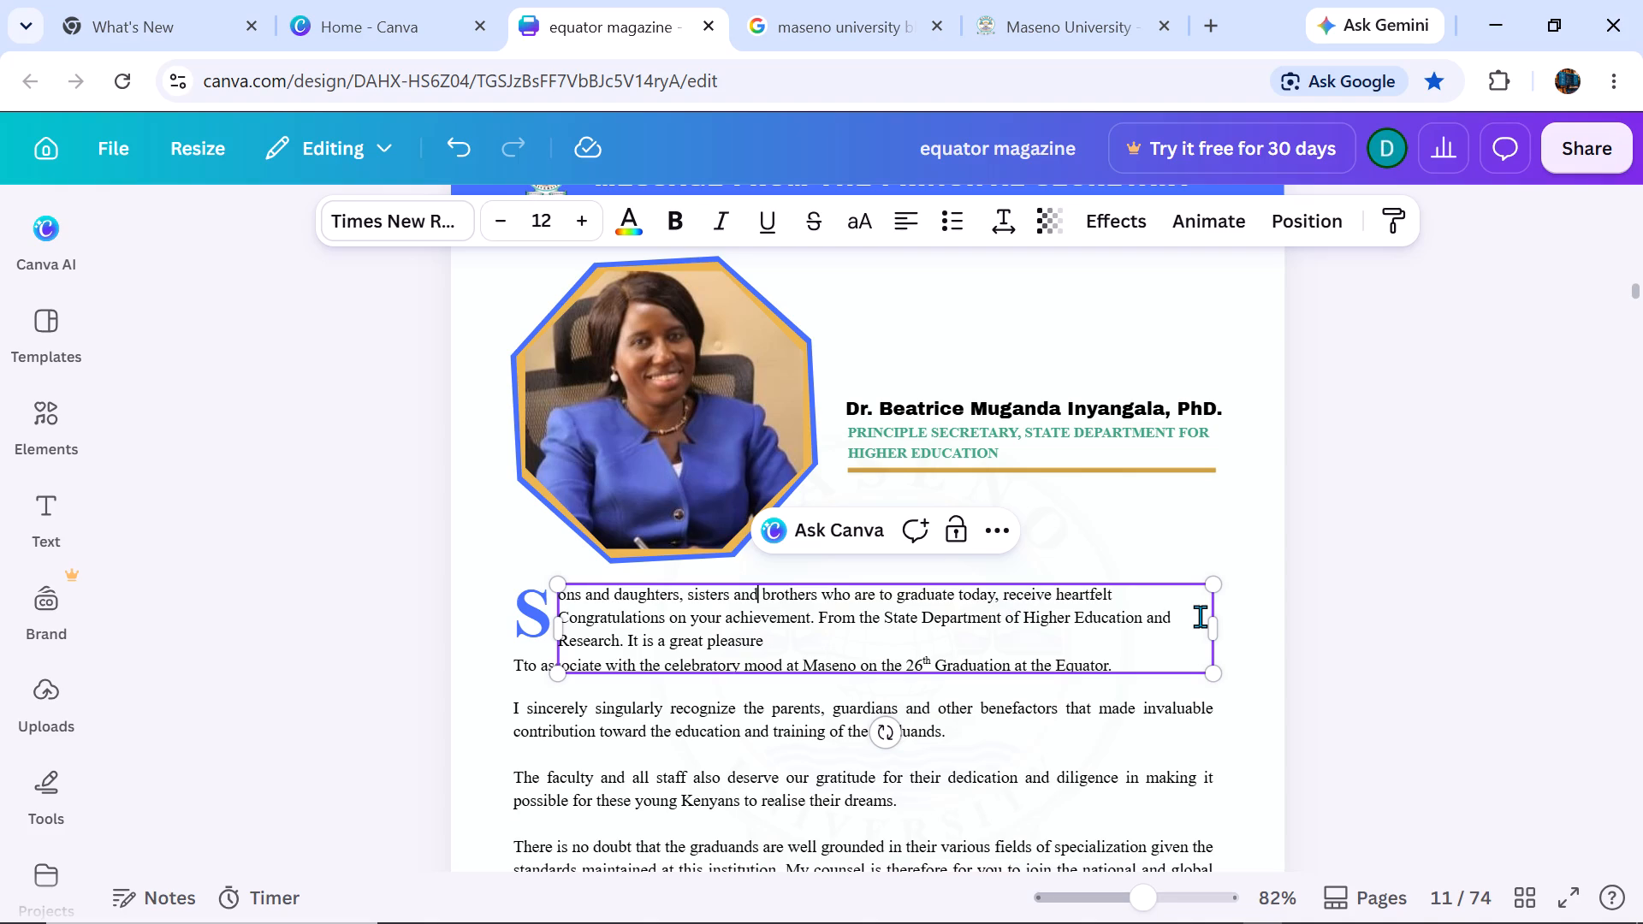
Delete "and Research." after "State Department of Higher Education" in the opening paragraph of the Principal Secretary's message.
left_click(617, 640)
left_click_drag(617, 640, 1171, 658)
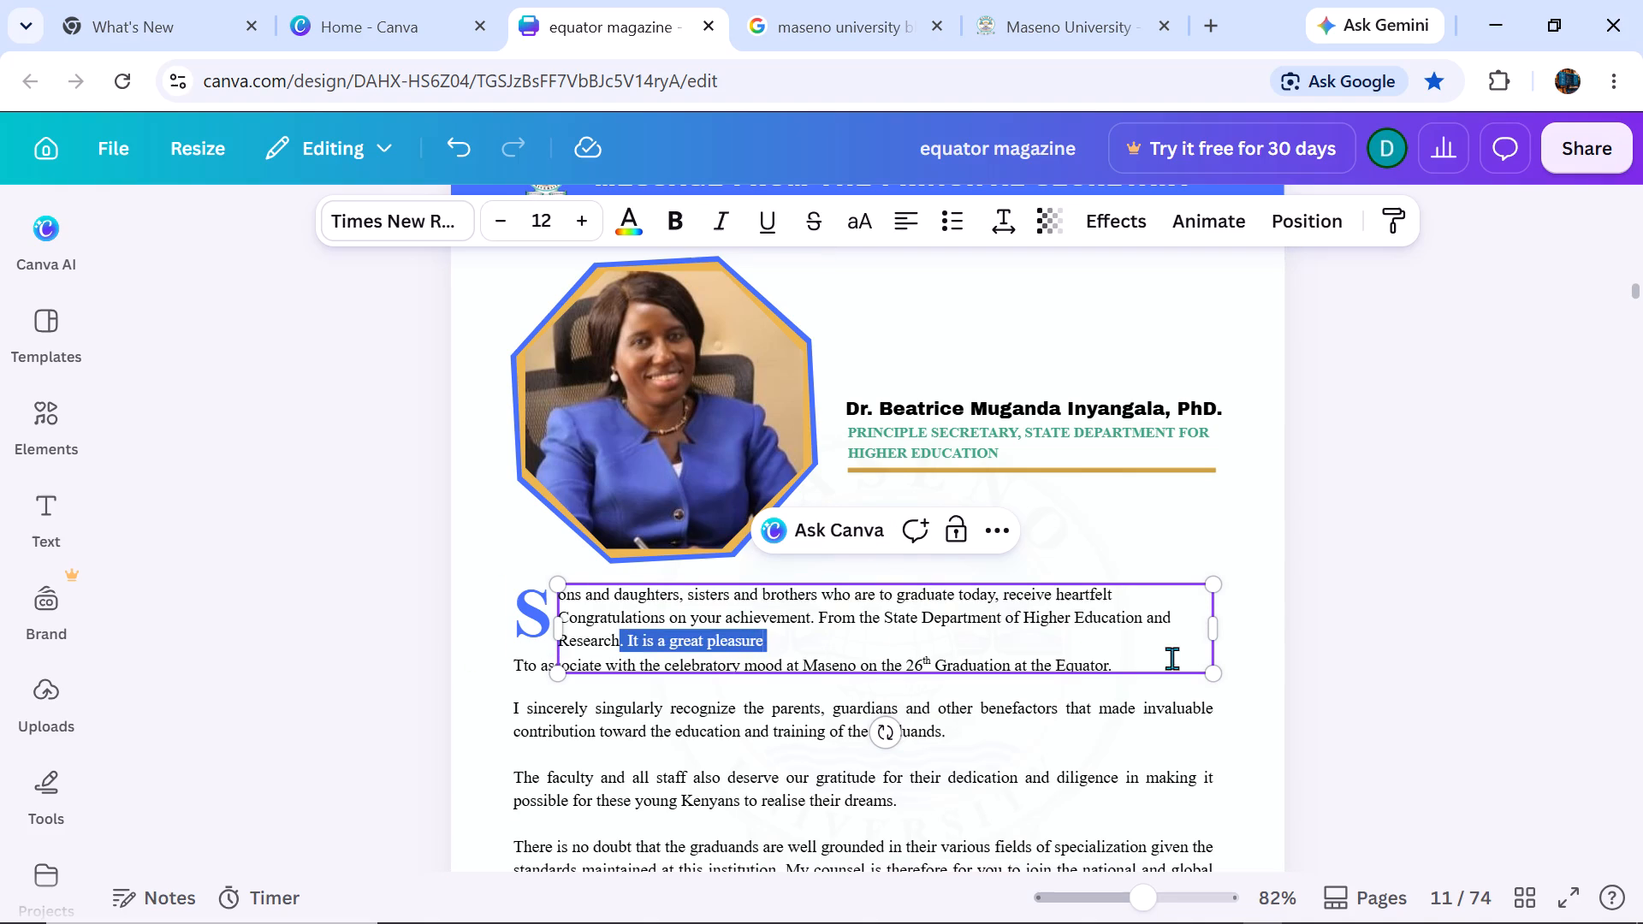
left_click_drag(1171, 658, 1141, 622)
key("BackSpace")
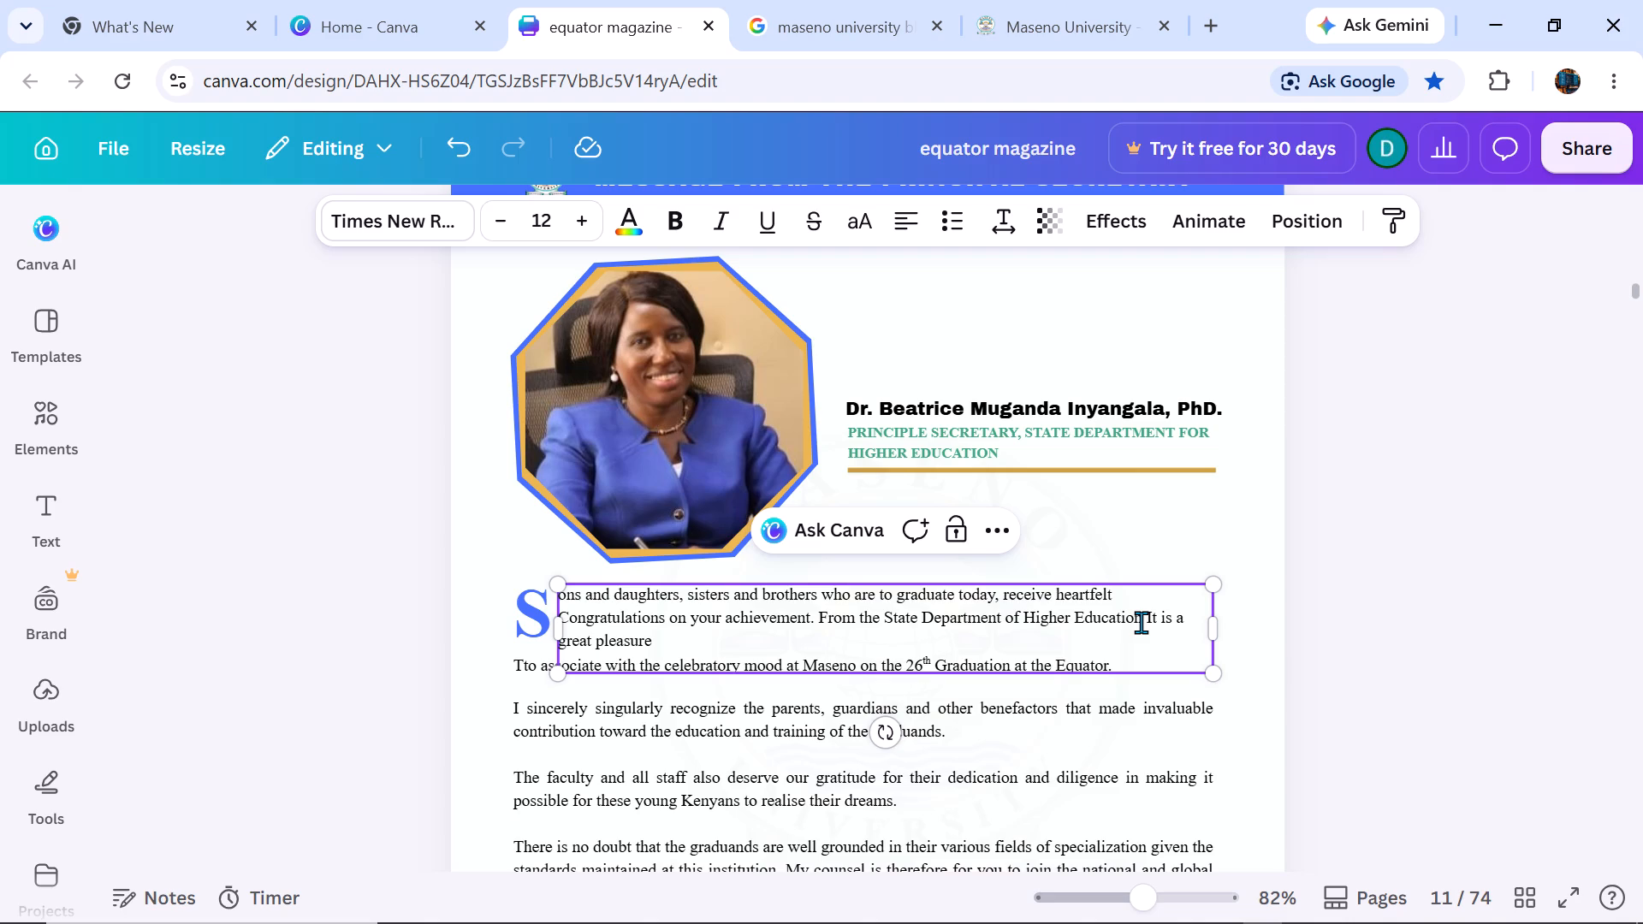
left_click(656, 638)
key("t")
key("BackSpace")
Delete the extra "T" from "Tto associate" in the separate line below the opening paragraph.
double_click(523, 666)
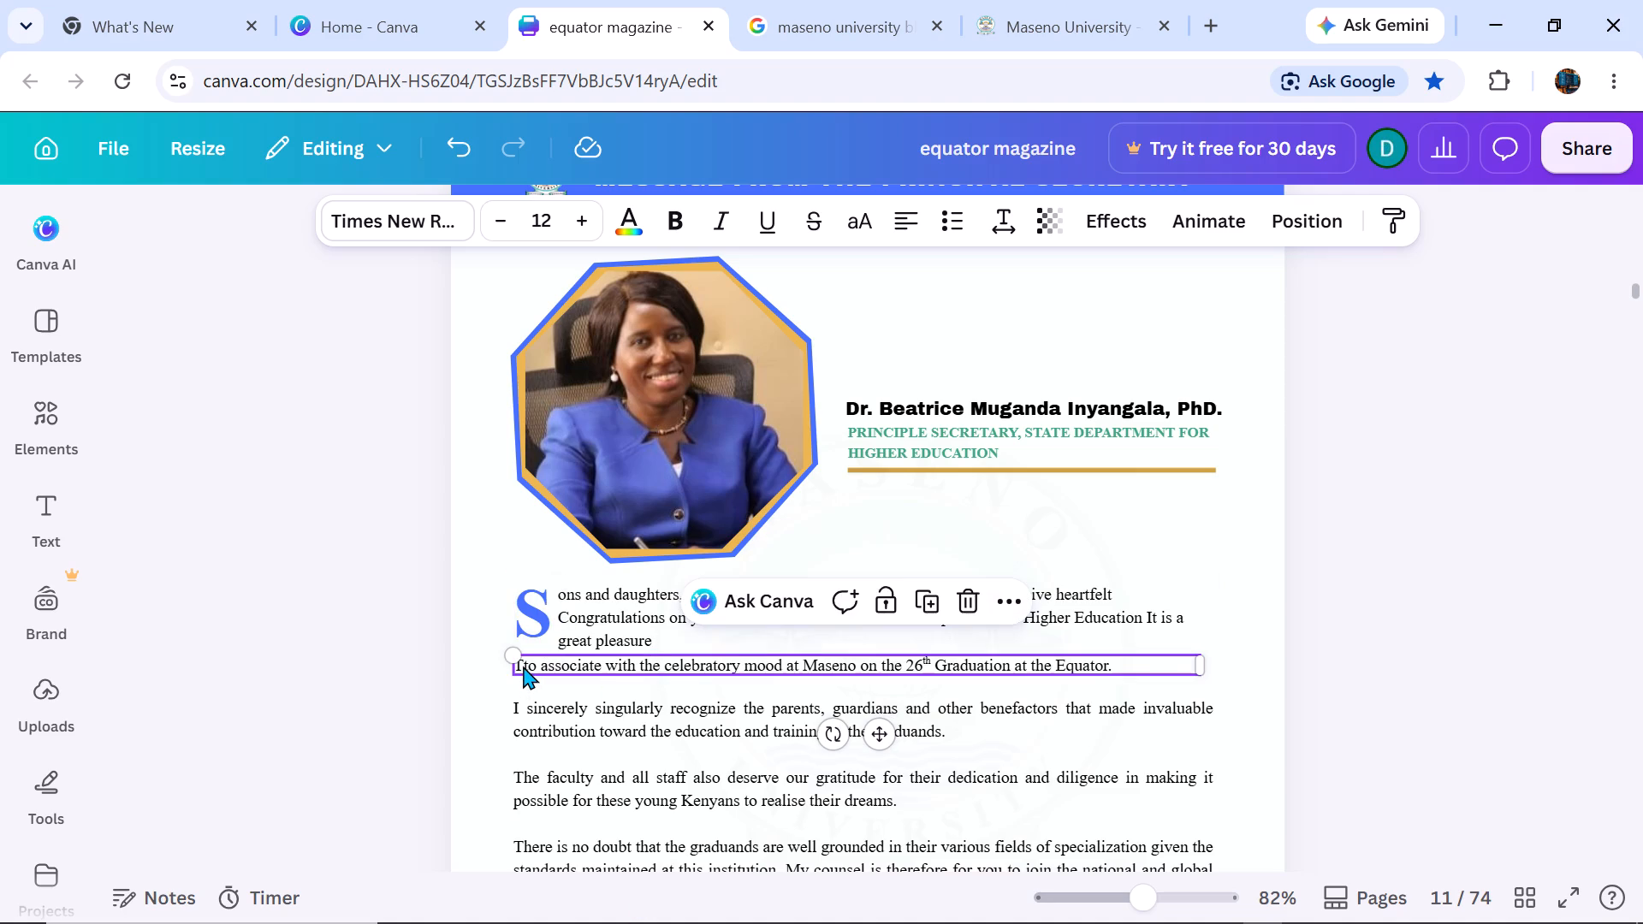
left_click(523, 666)
left_click(523, 666)
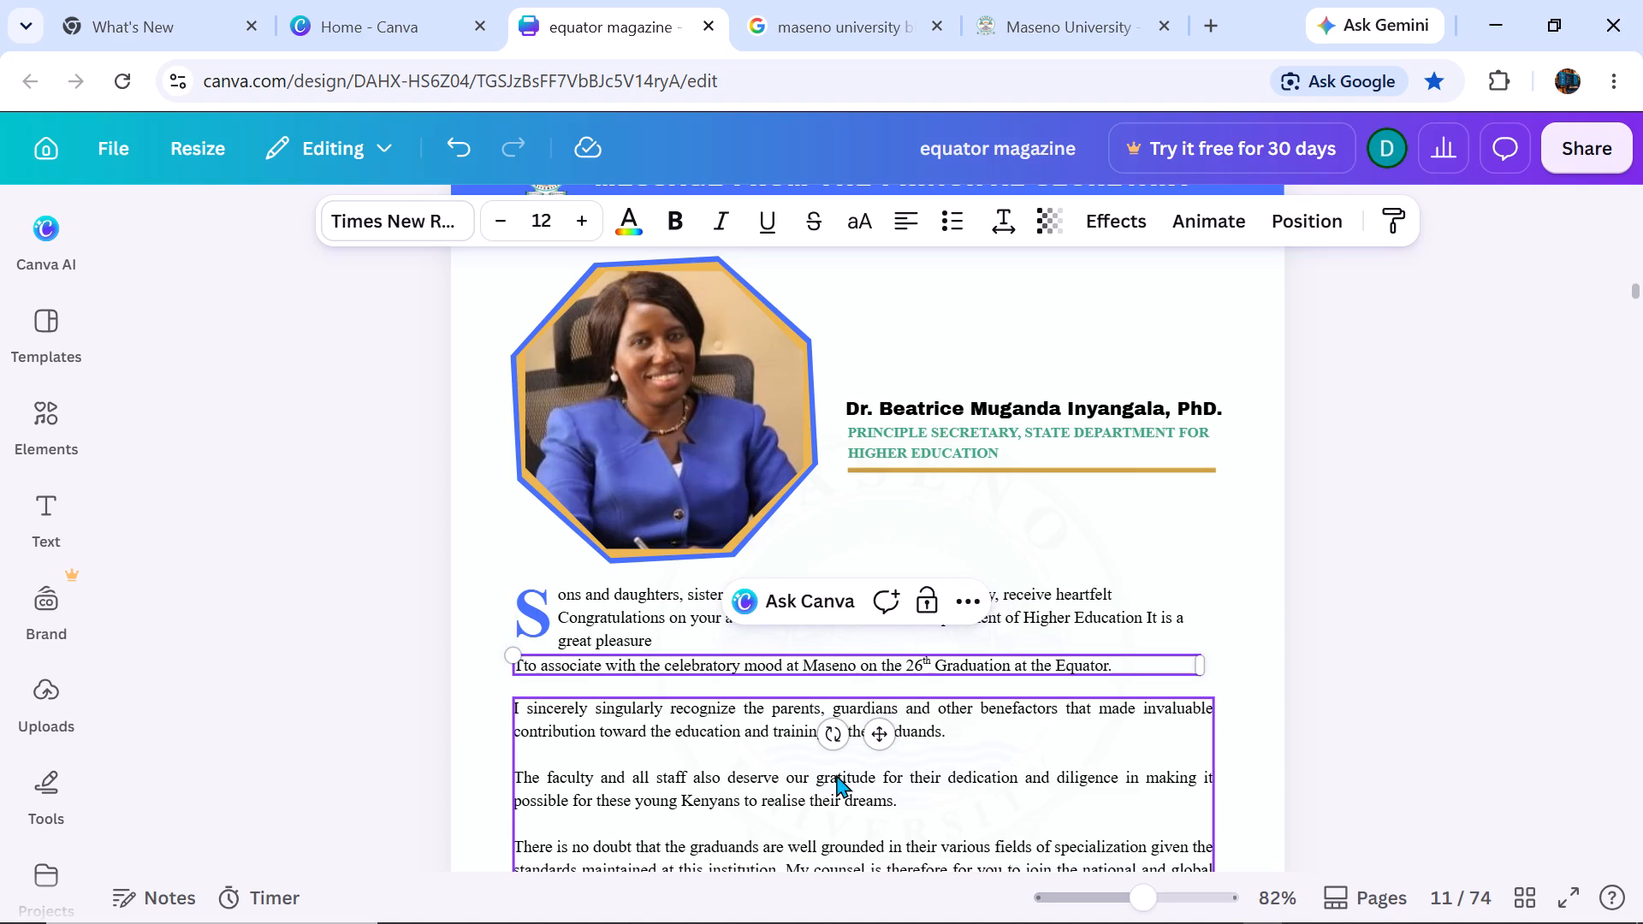
key("BackSpace")
left_click(1389, 764)
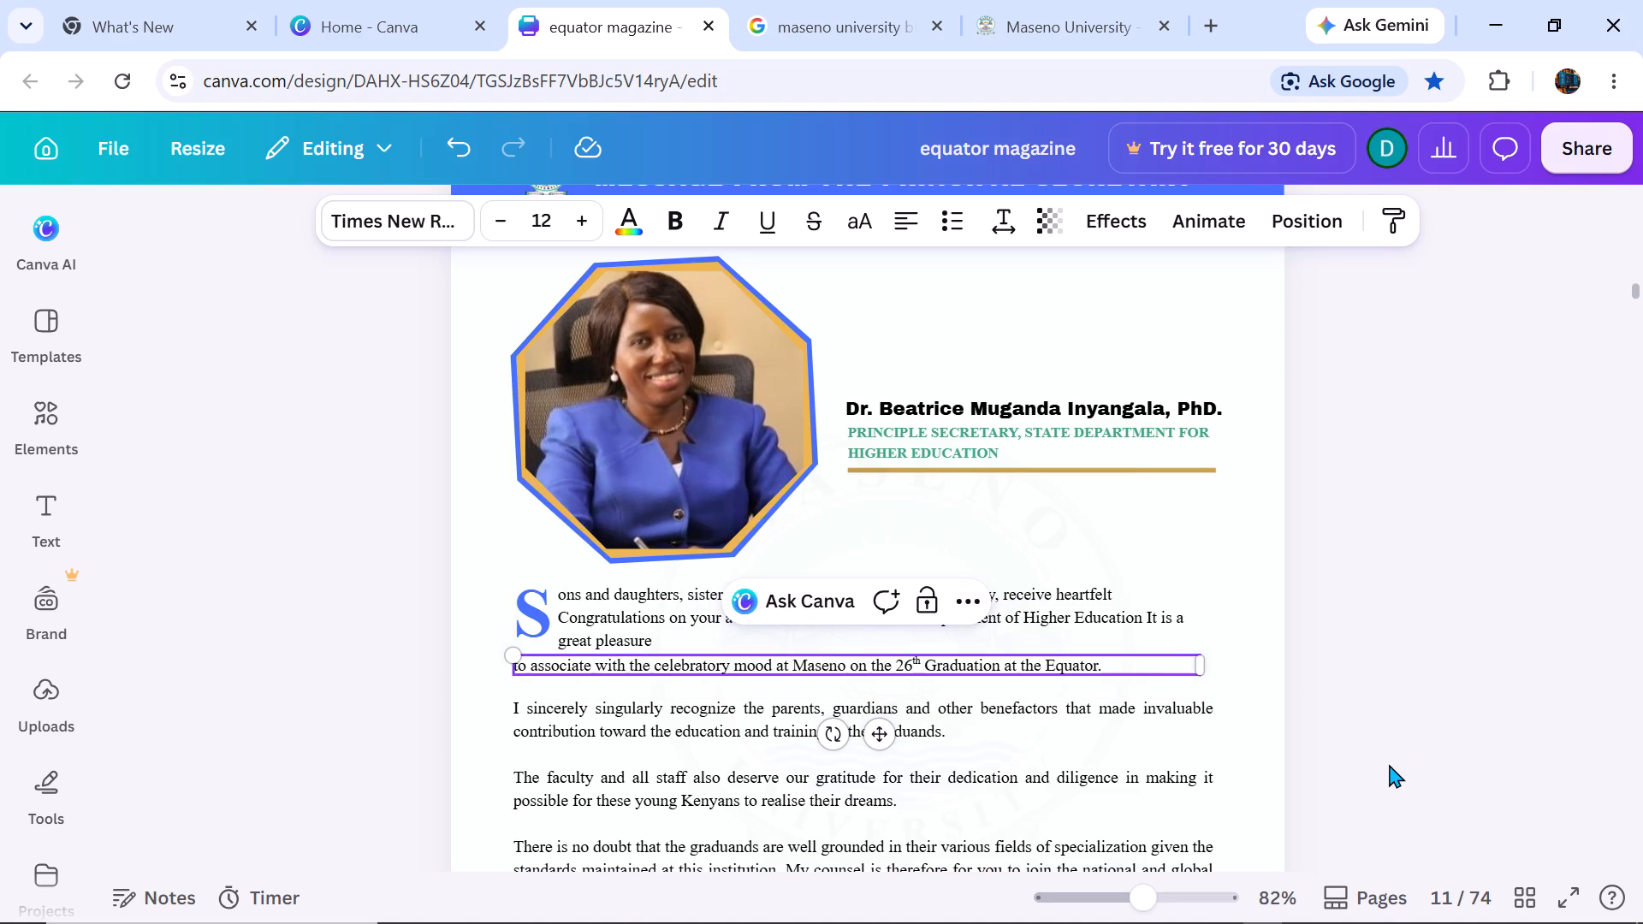
Move the separate line "to associate with the celebratory mood…" into the opening paragraph's text box, after "great pleasure".
double_click(768, 661)
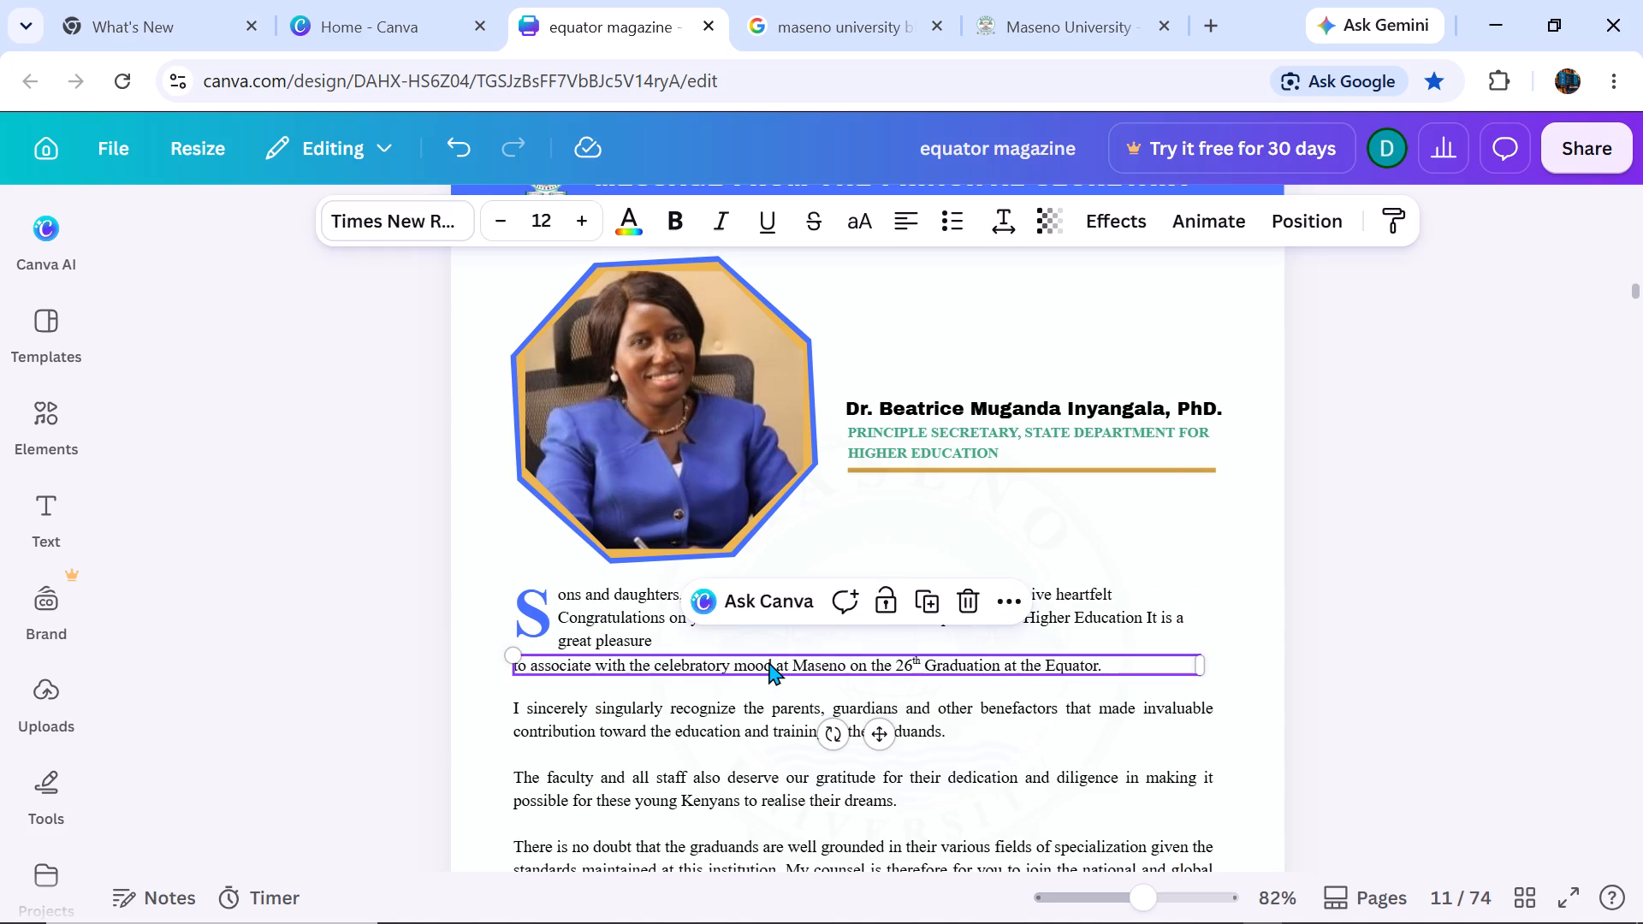
key("ctrl+a")
key("ctrl+x")
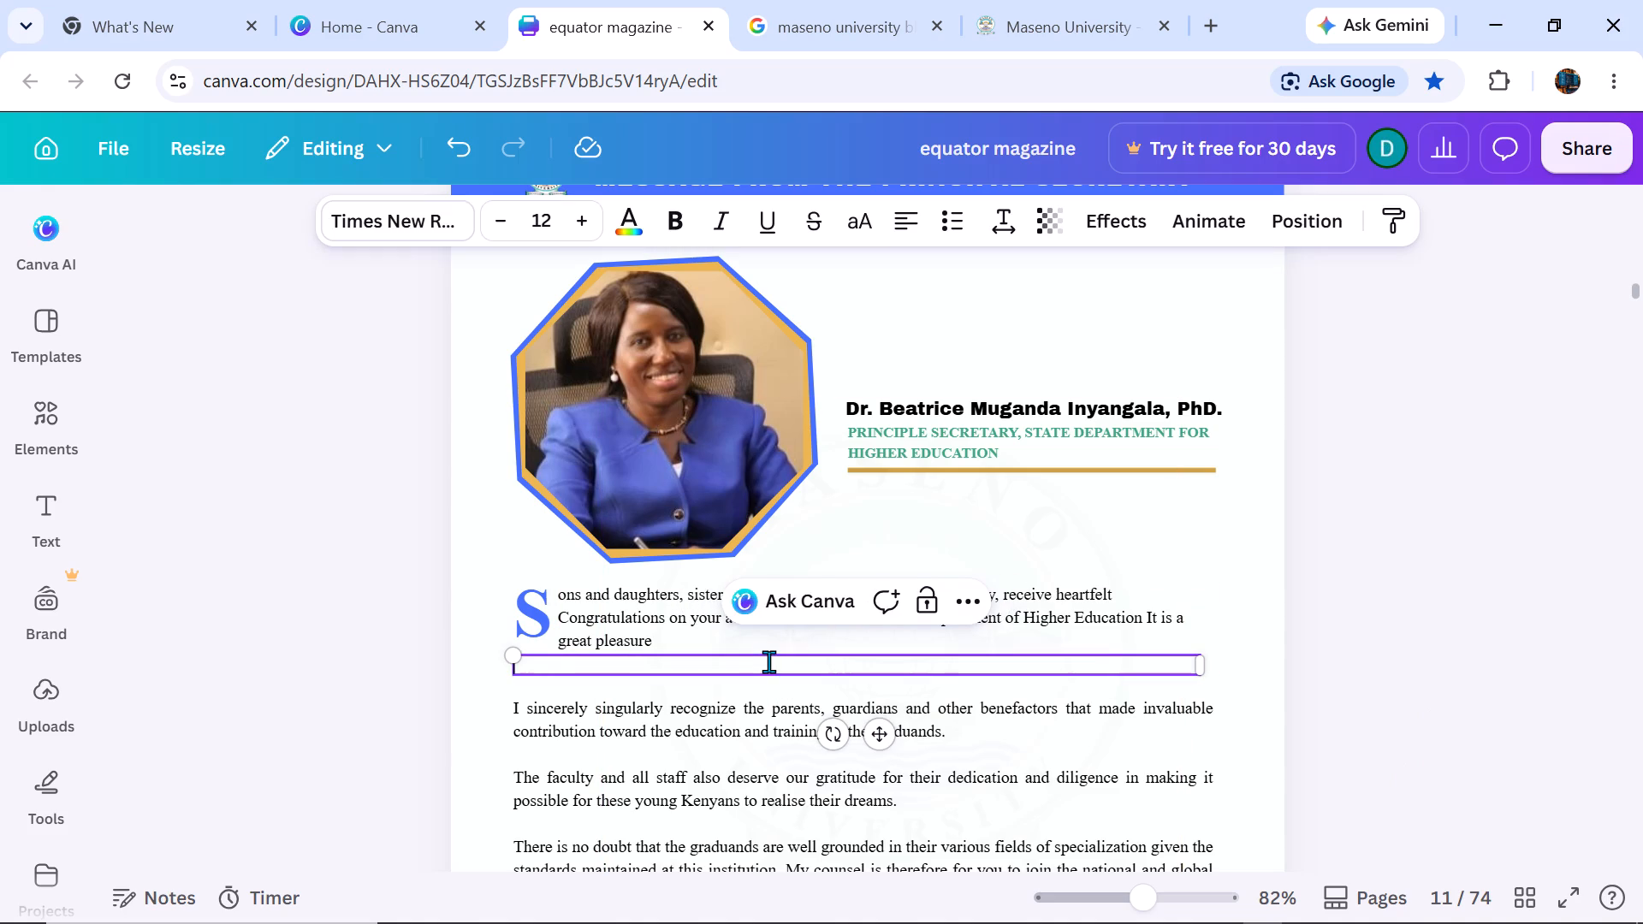
double_click(700, 646)
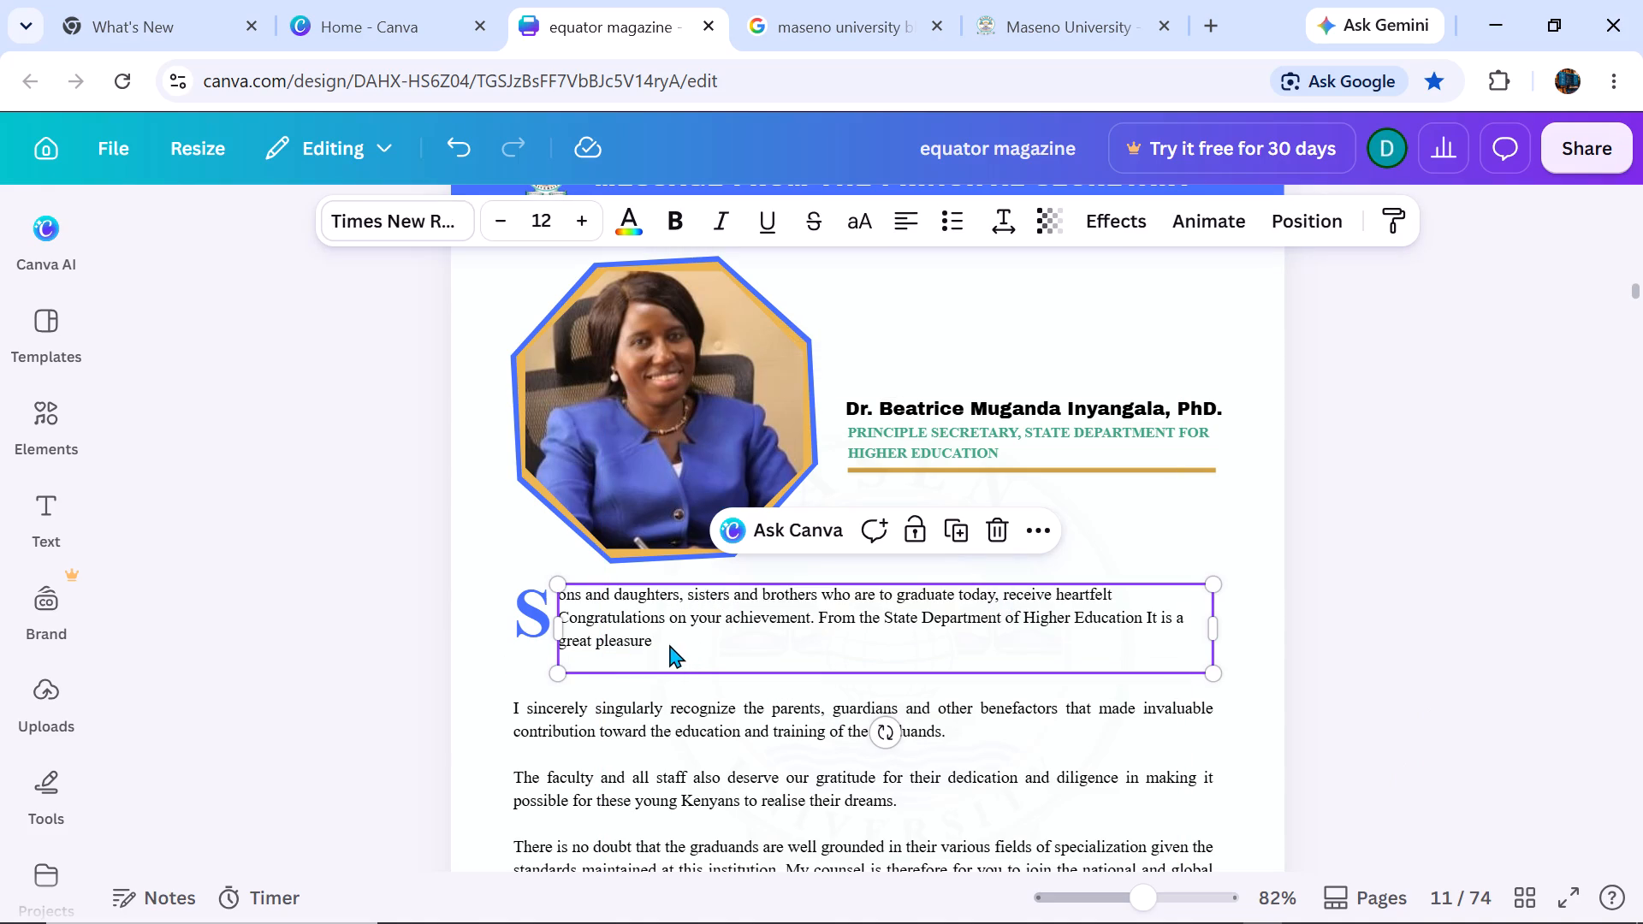
double_click(667, 644)
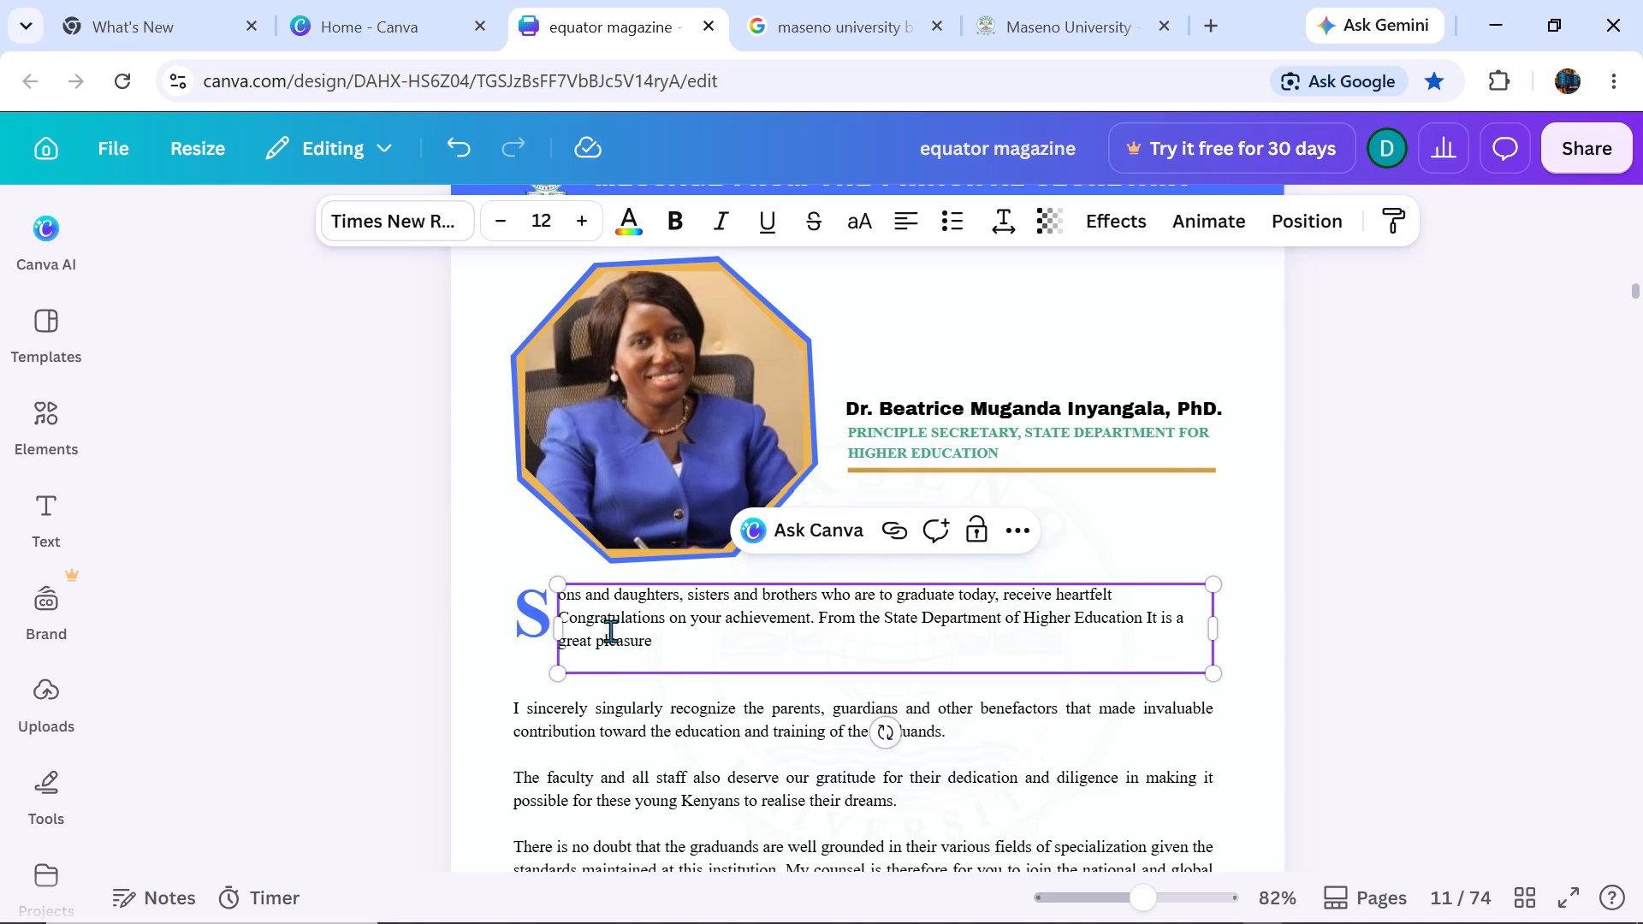
left_click(1462, 734)
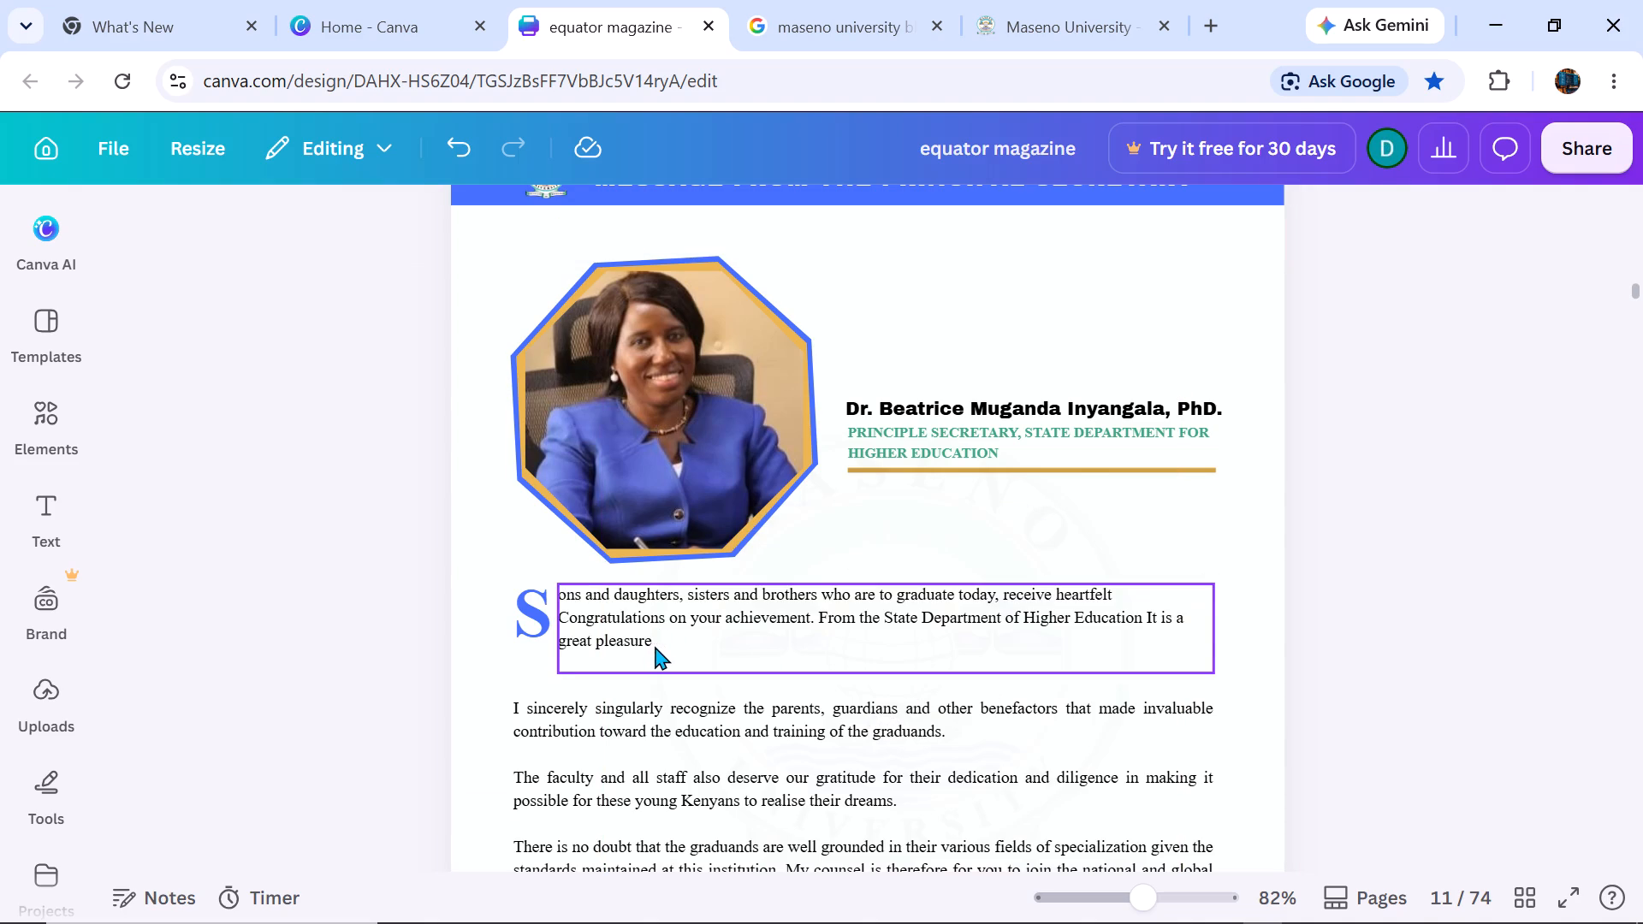
double_click(655, 646)
key("space")
key("ctrl+v")
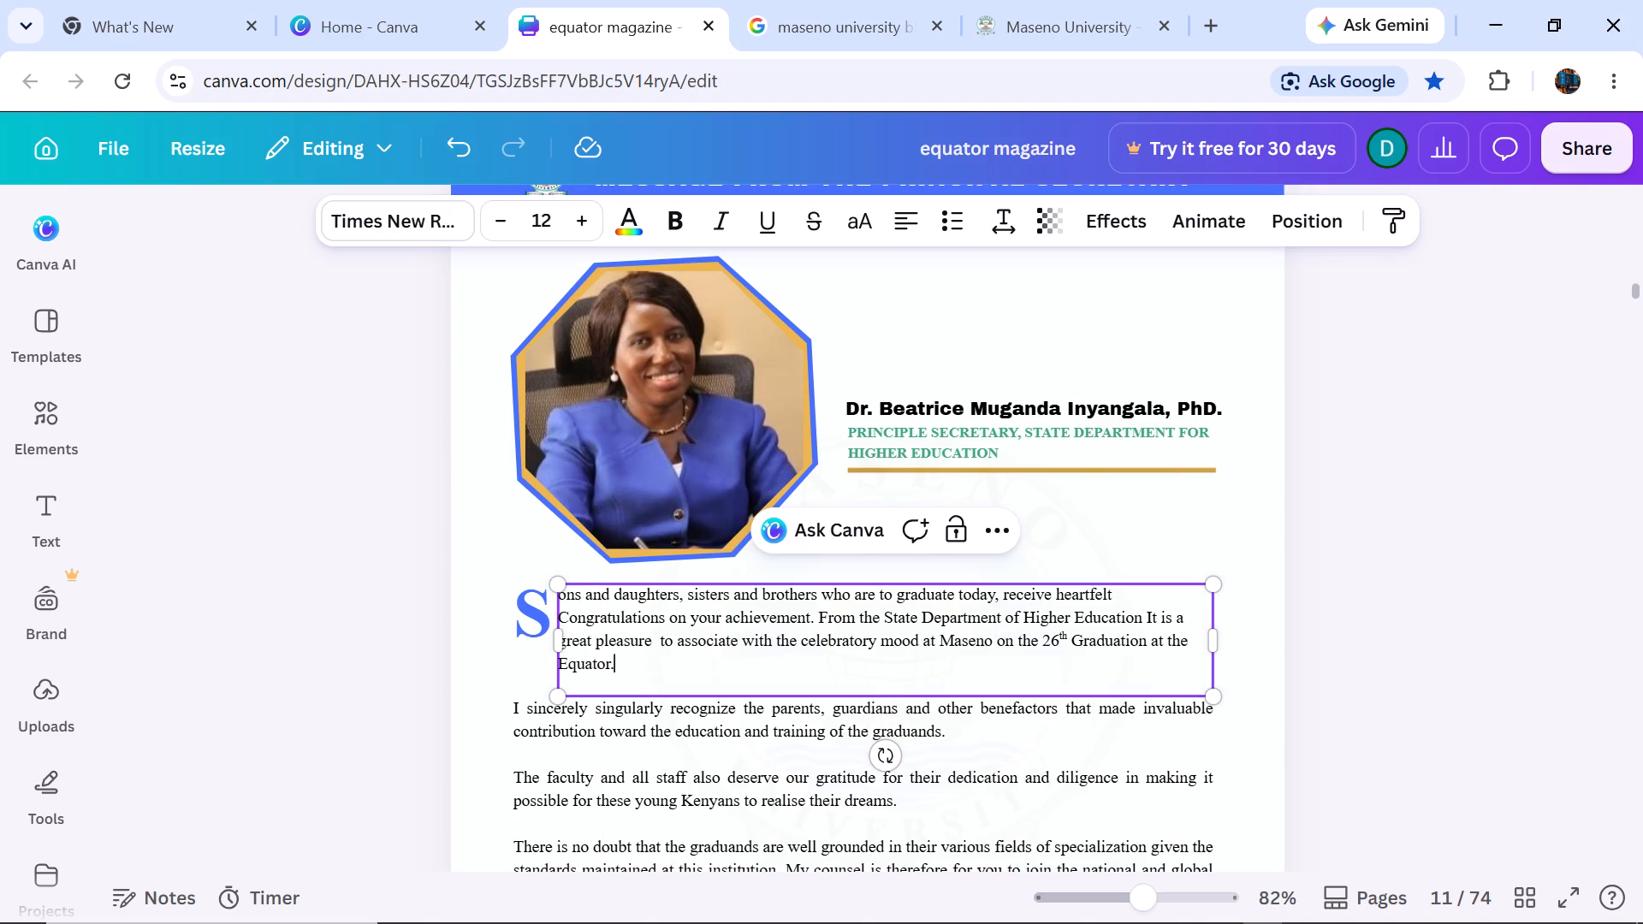
left_click(1445, 701)
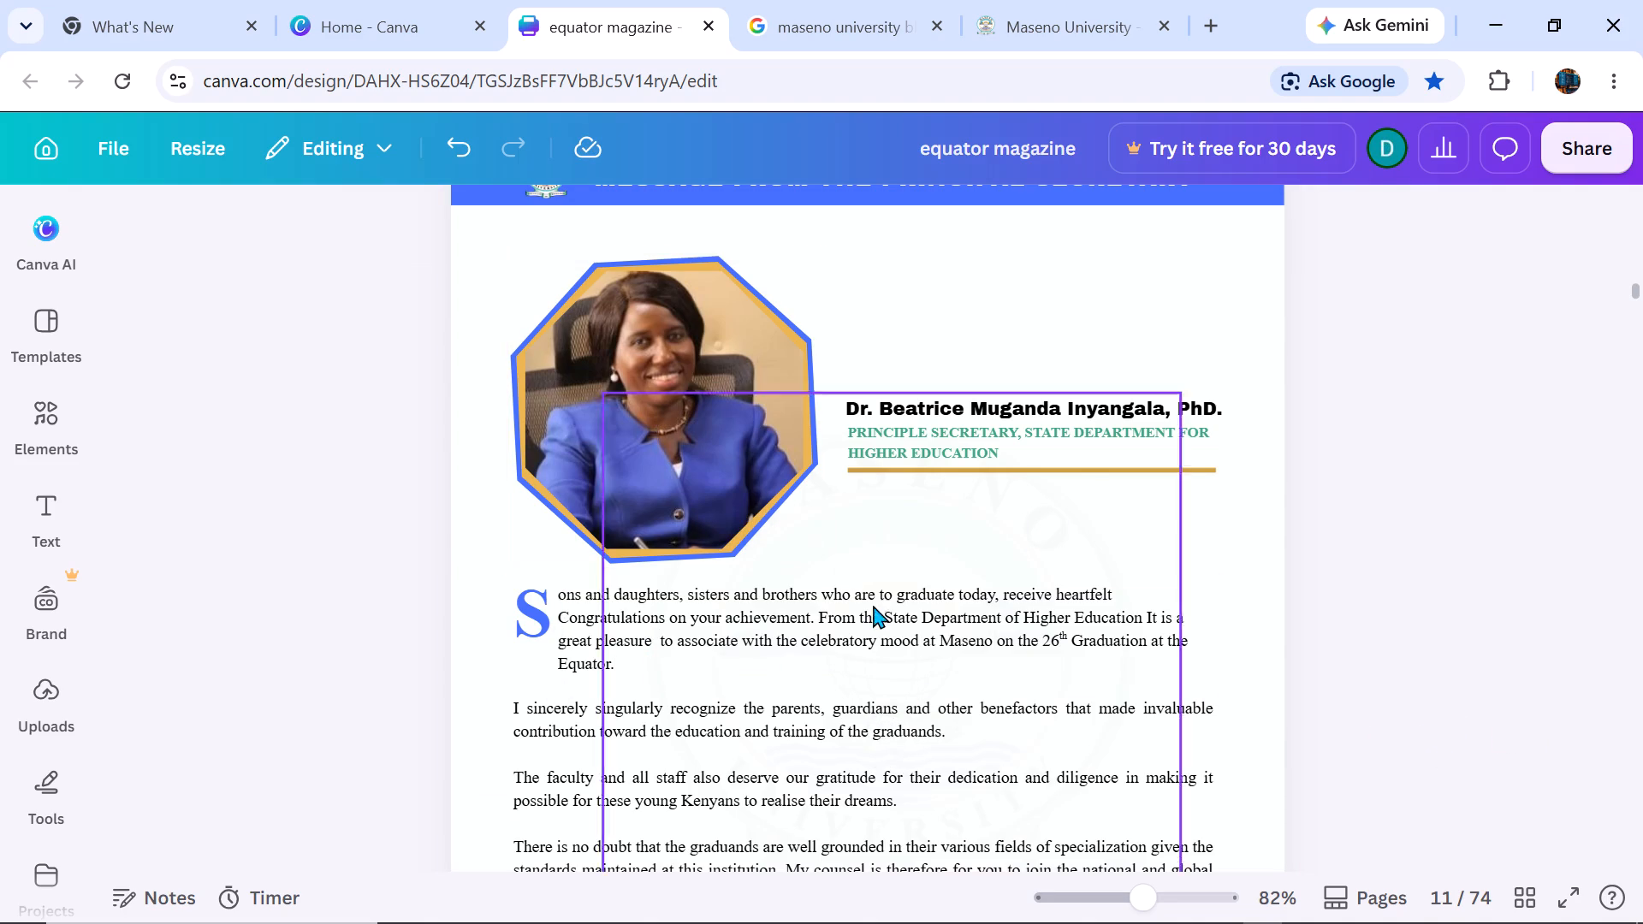
Widen the opening paragraph's text box slightly so its text wraps onto three lines.
left_click(681, 657)
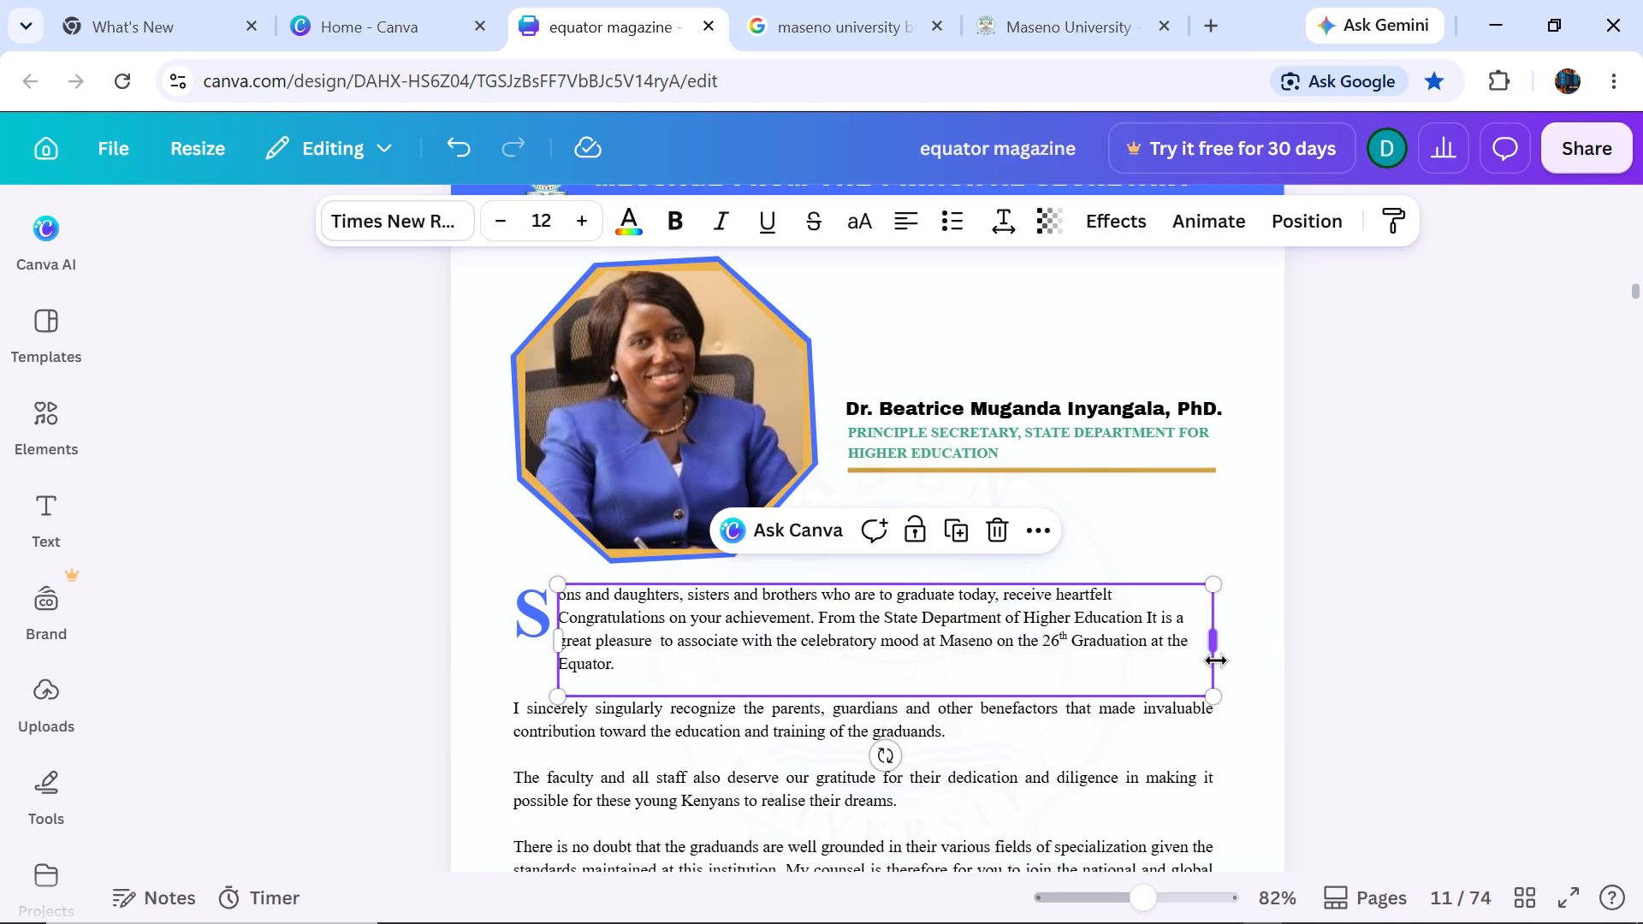
left_click(1216, 660)
left_click_drag(1216, 660, 1227, 654)
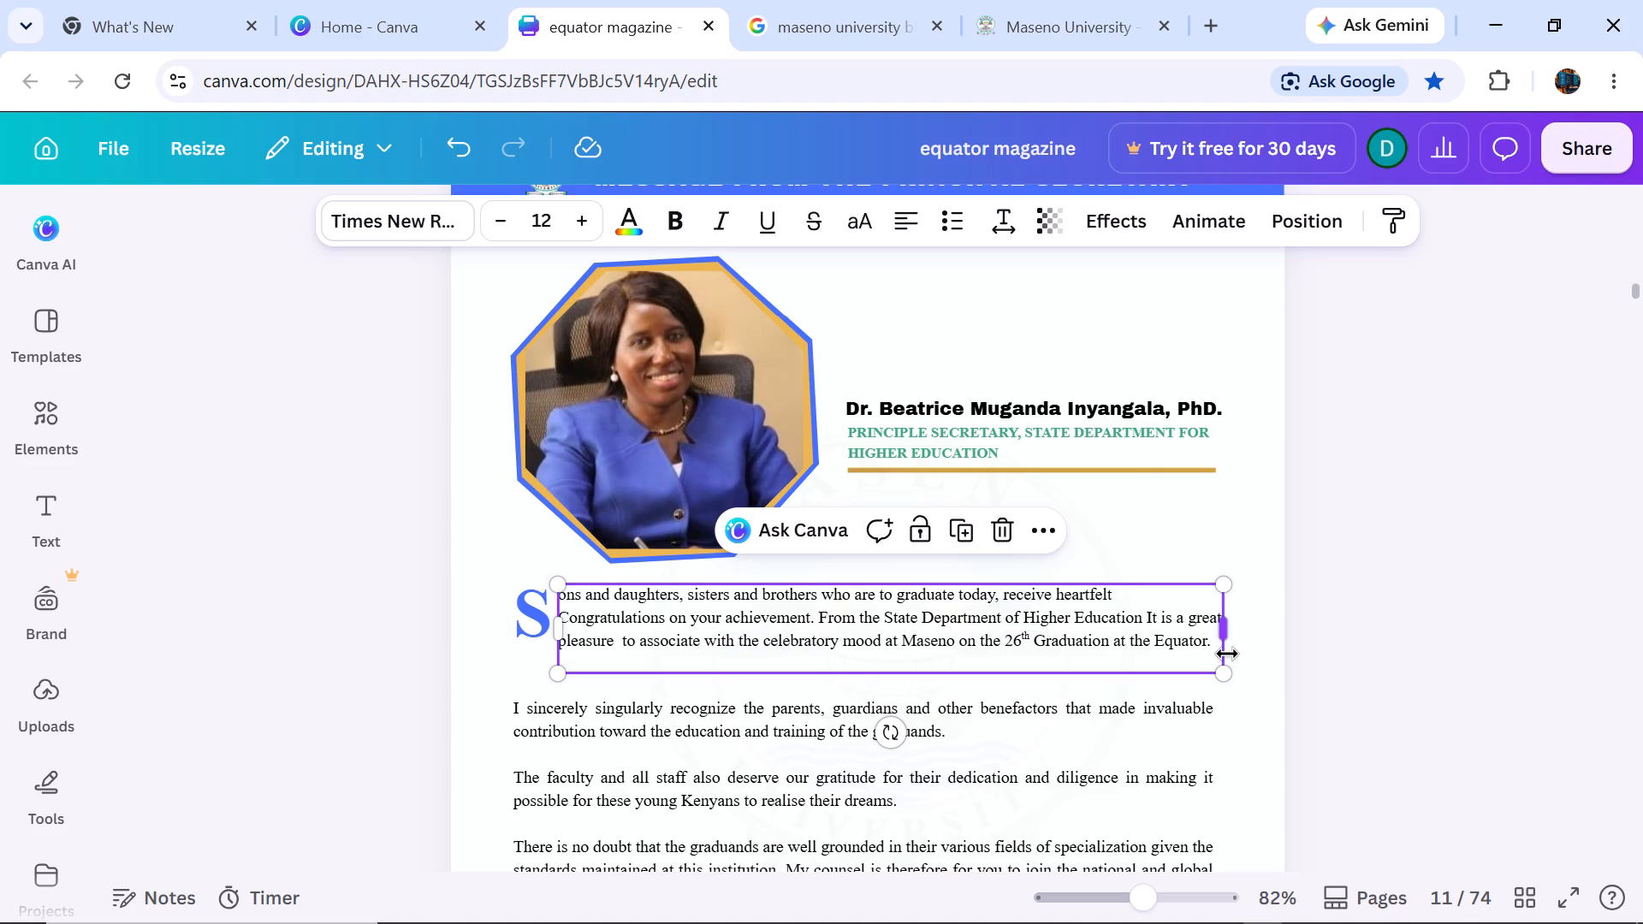
left_click(1314, 745)
Nudge the main body text box upward to reduce the gap below the opening paragraph.
scroll(1314, 745, "down", 1)
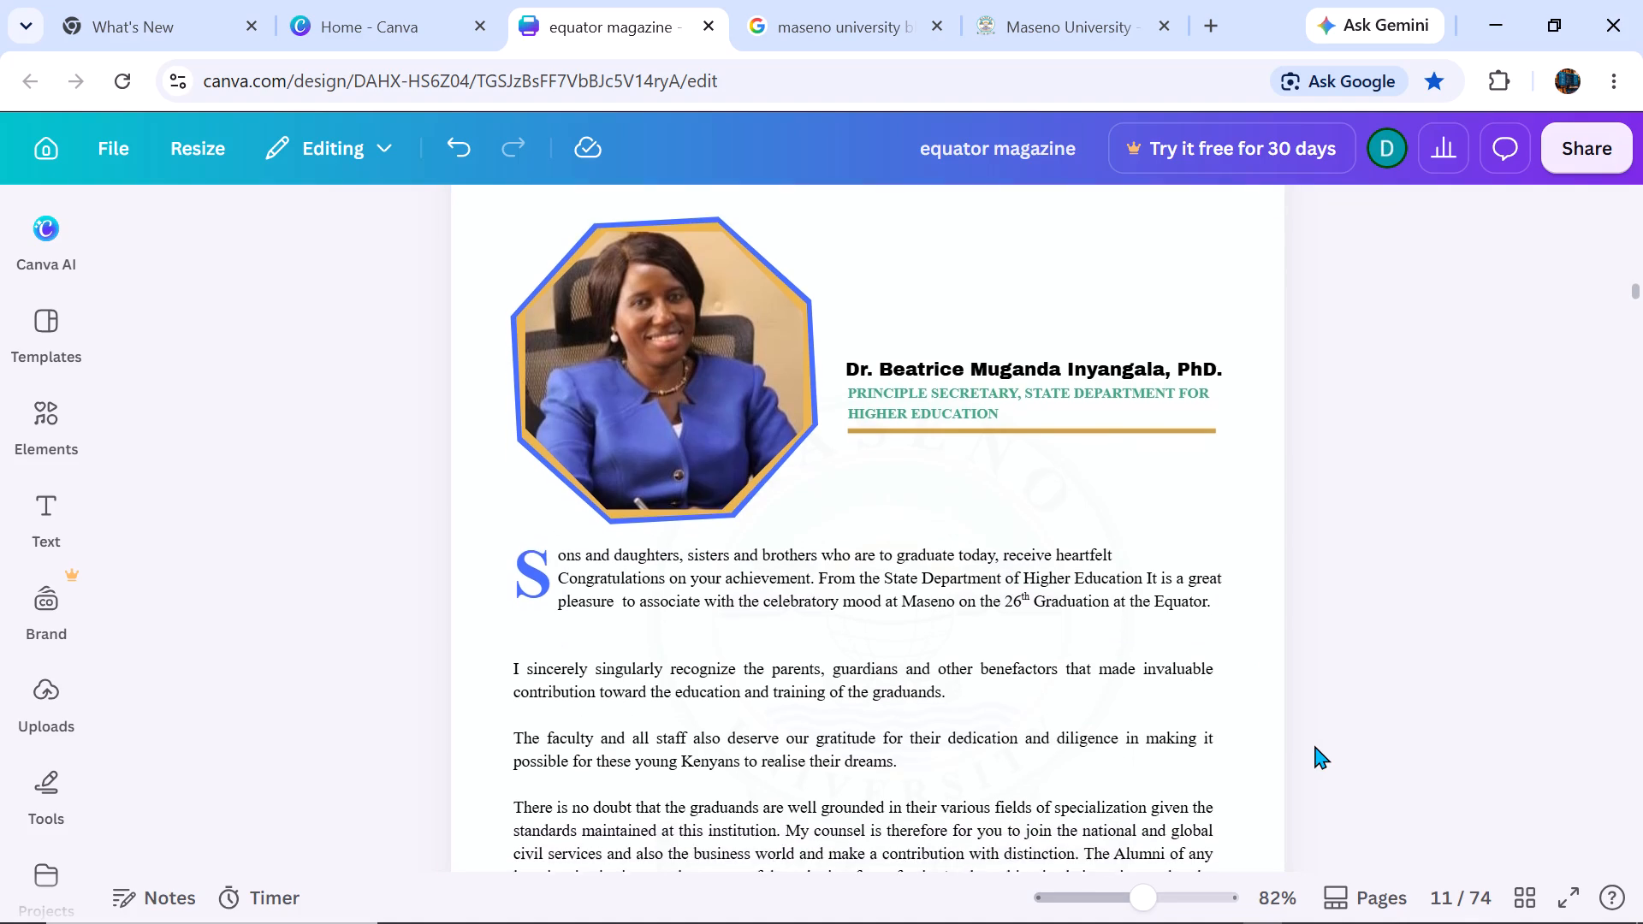
scroll(1314, 745, "down", 2)
left_click(943, 632)
key("Up")
key("Up")
key("Up")
key("Up")
key("Up")
key("Up")
key("Up")
key("Up")
key("Up")
key("Up")
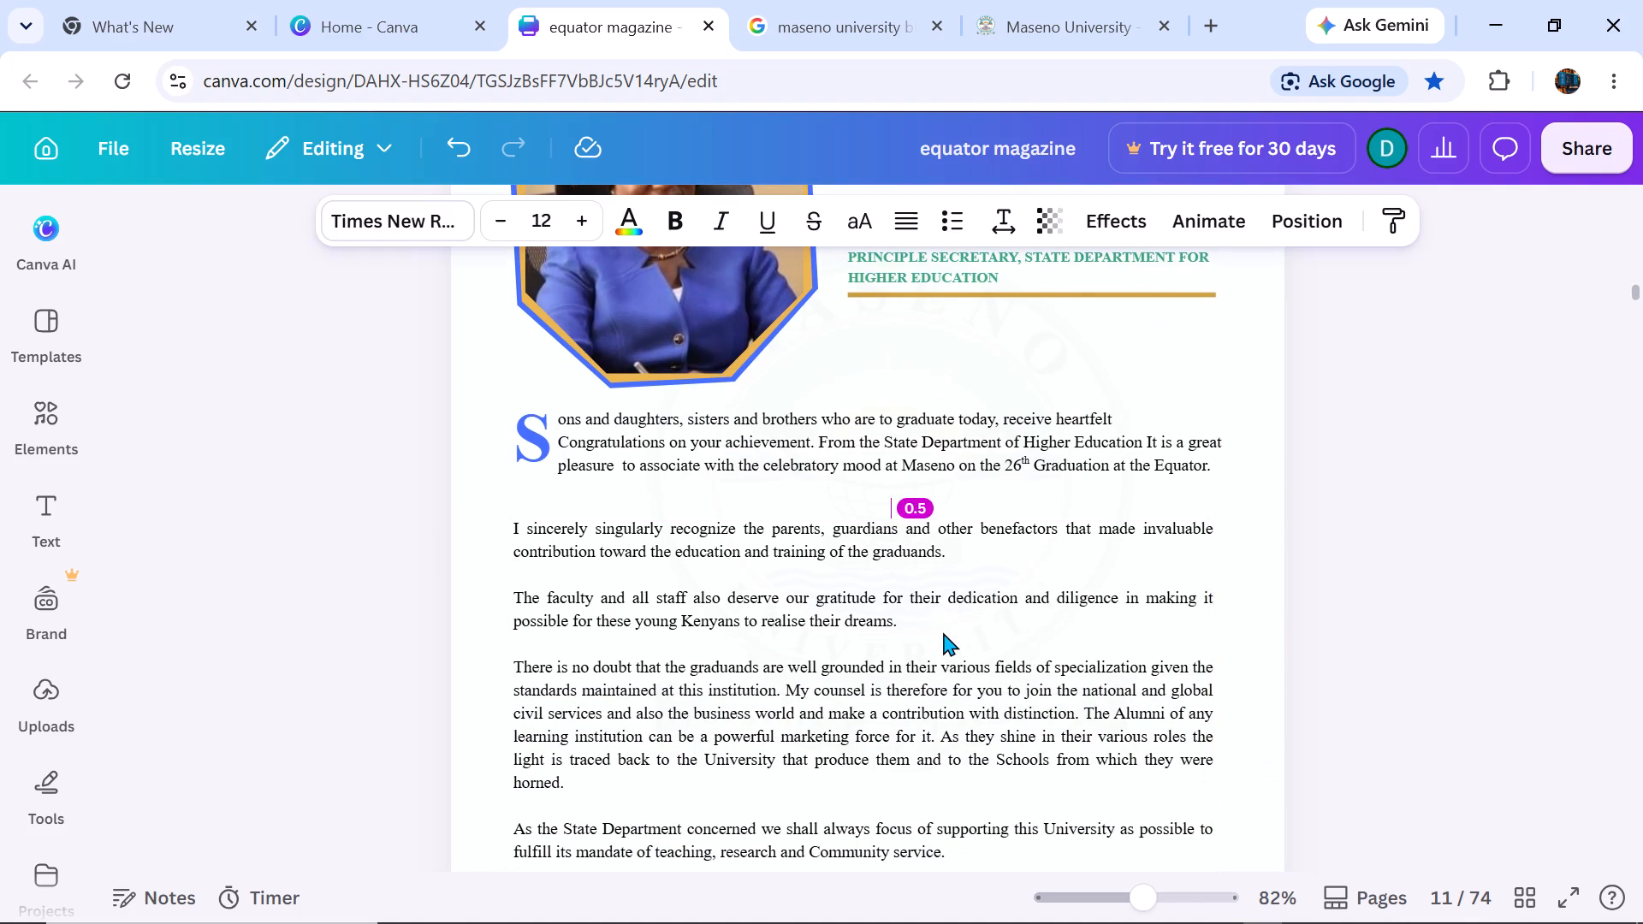
key("Up")
key("Down")
key("Down")
key("Down")
key("Down")
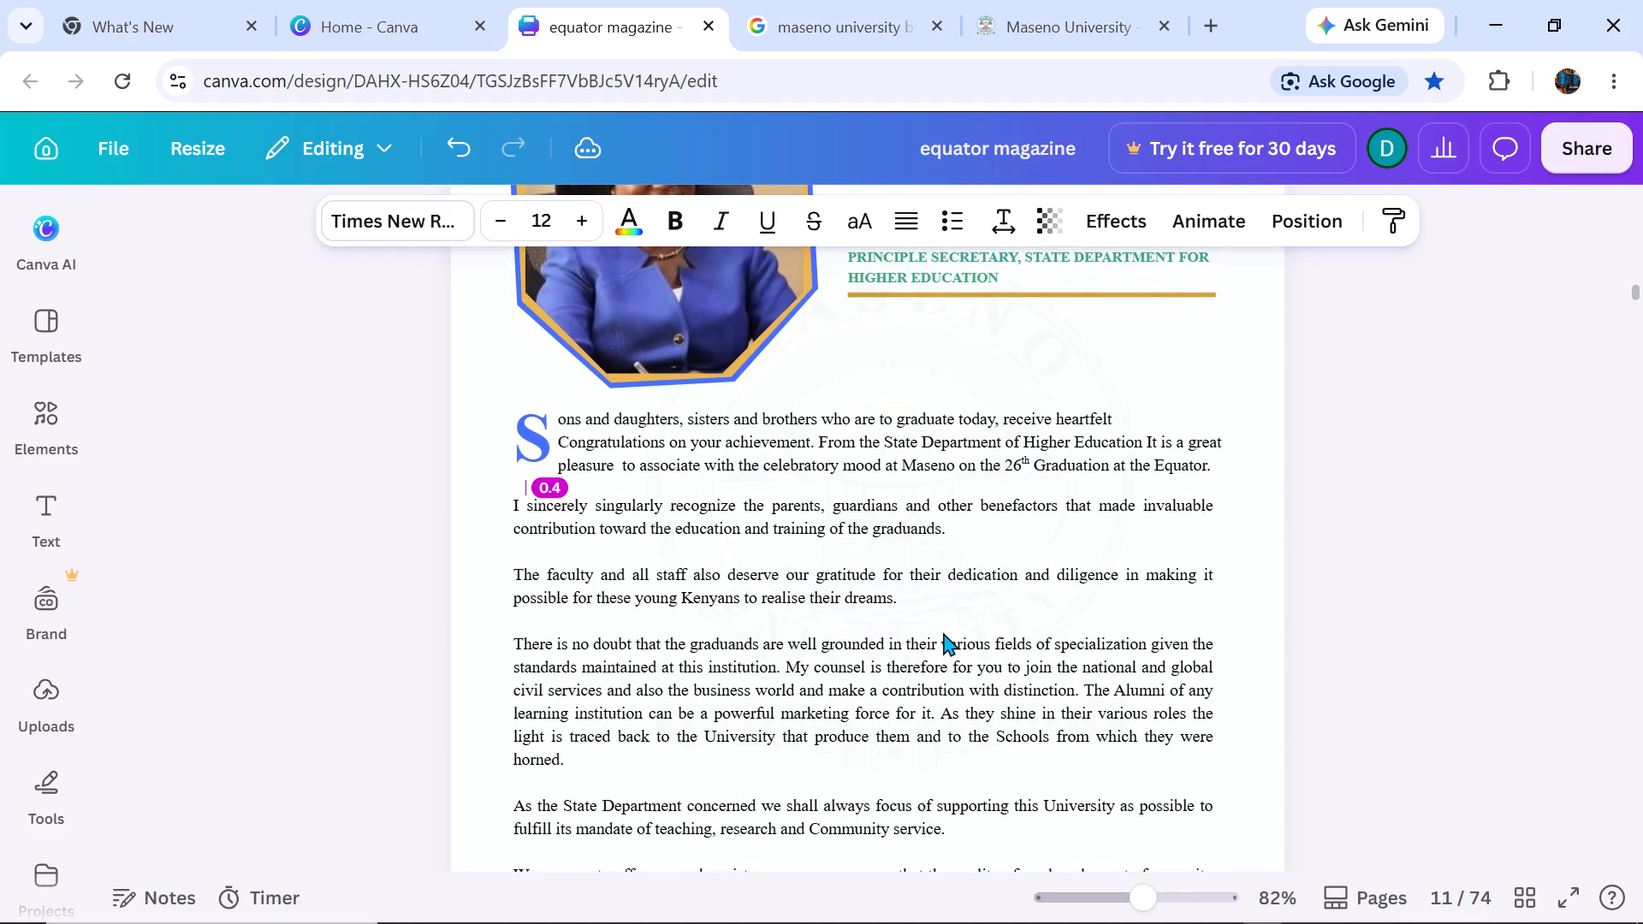
Change "produce them" to "produced them" in the paragraph beginning "There is no doubt".
scroll(943, 632, "down", 2)
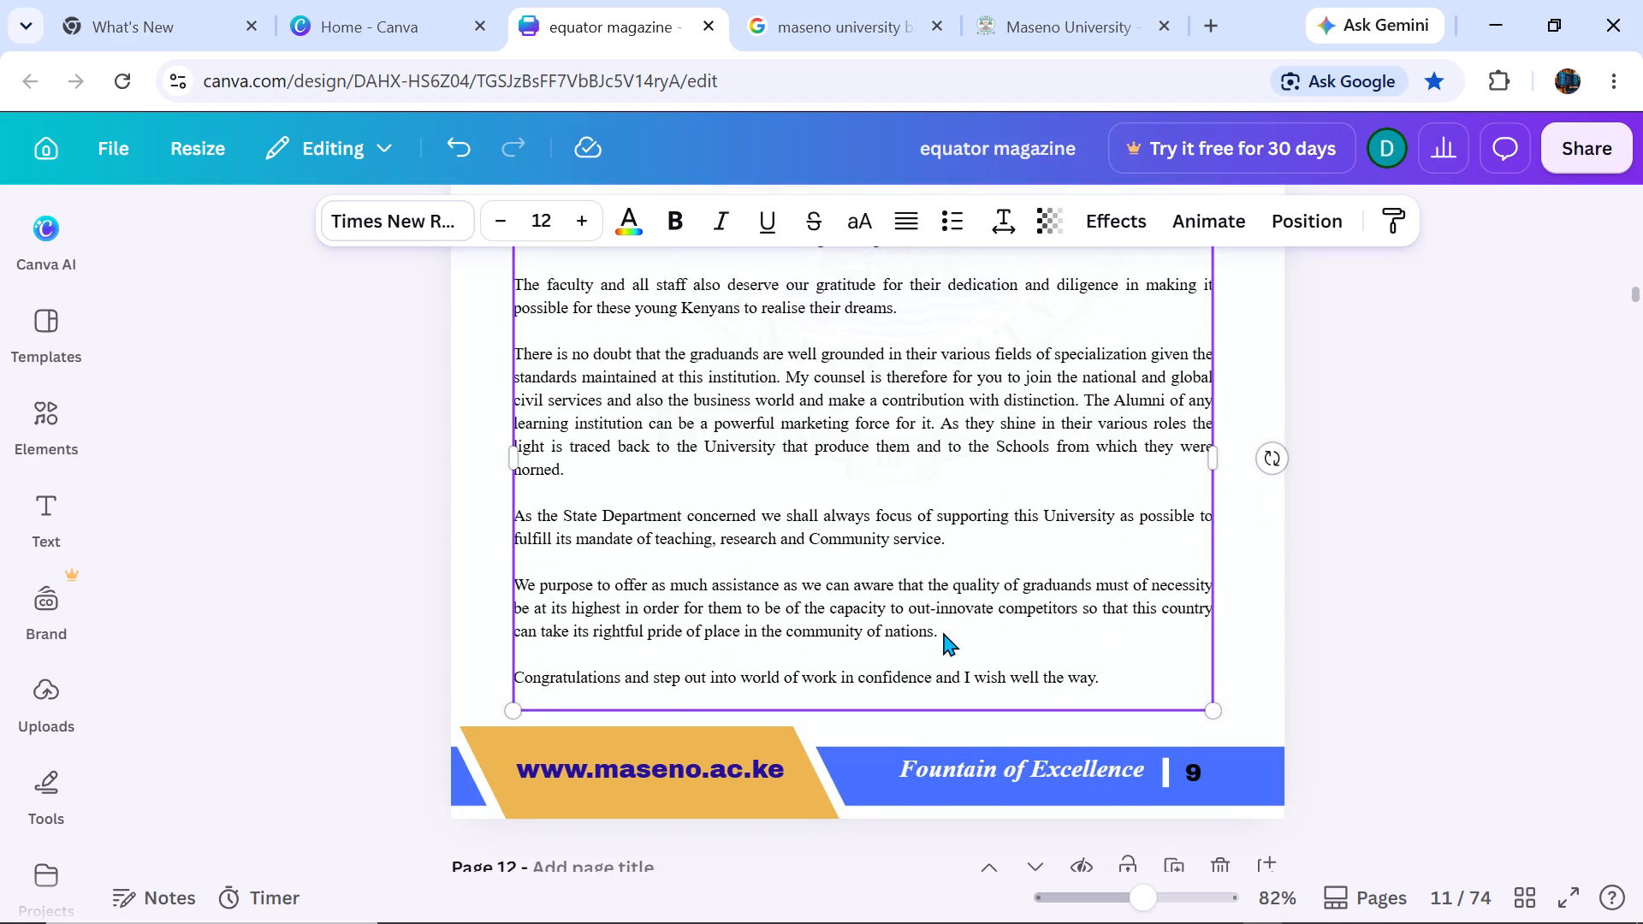
scroll(943, 632, "up", 1)
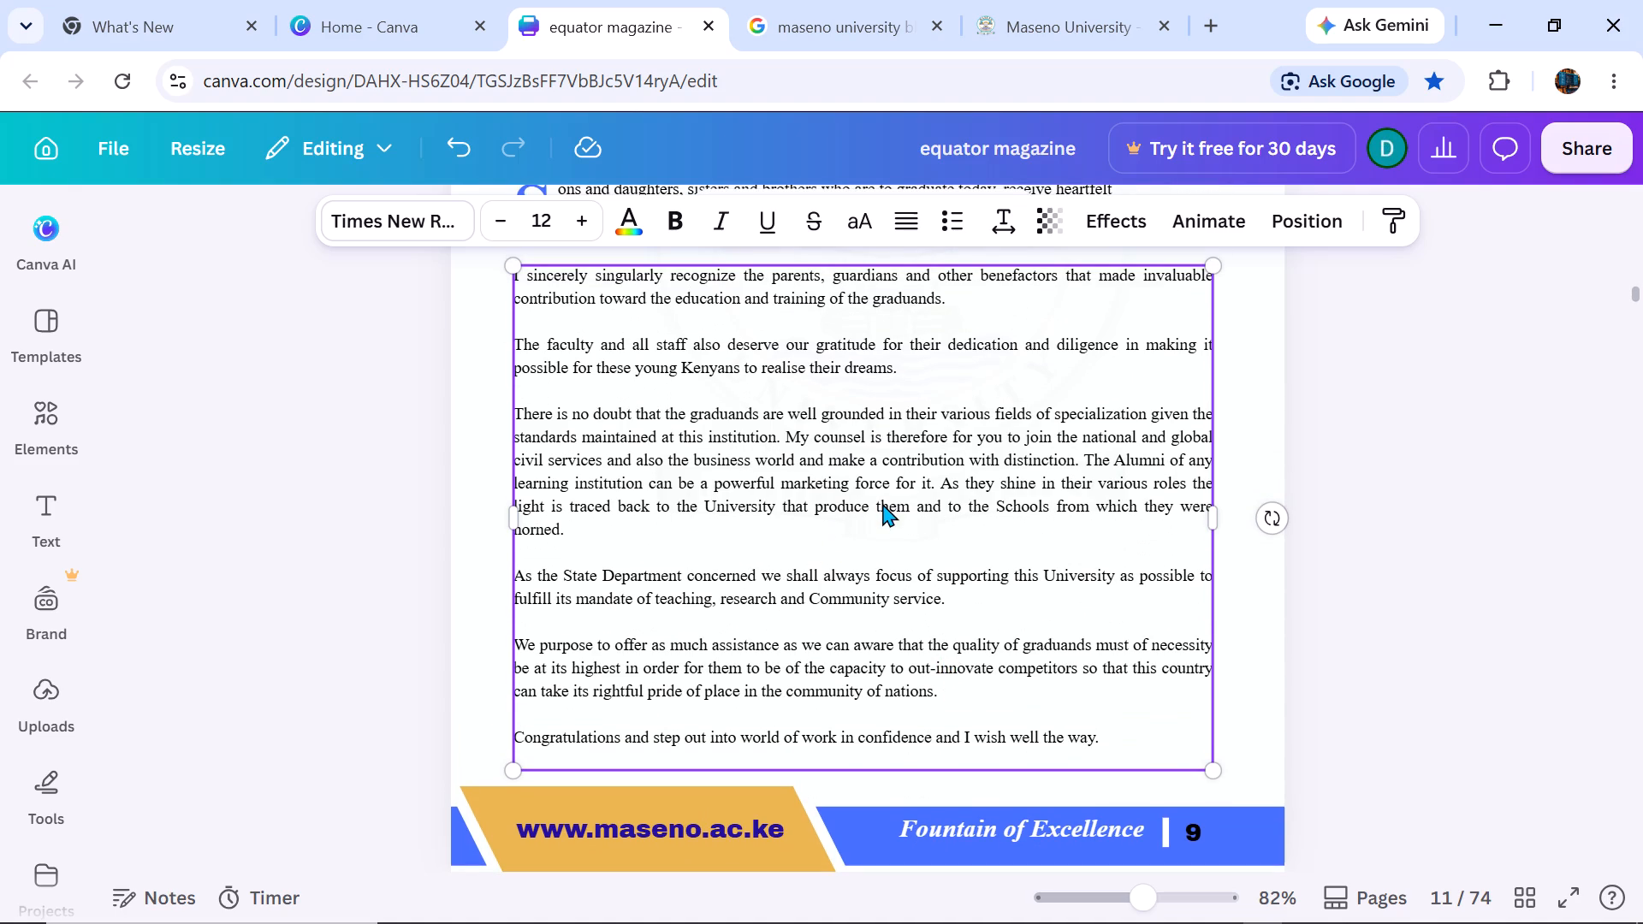
double_click(882, 503)
left_click(882, 503)
key("BackSpace")
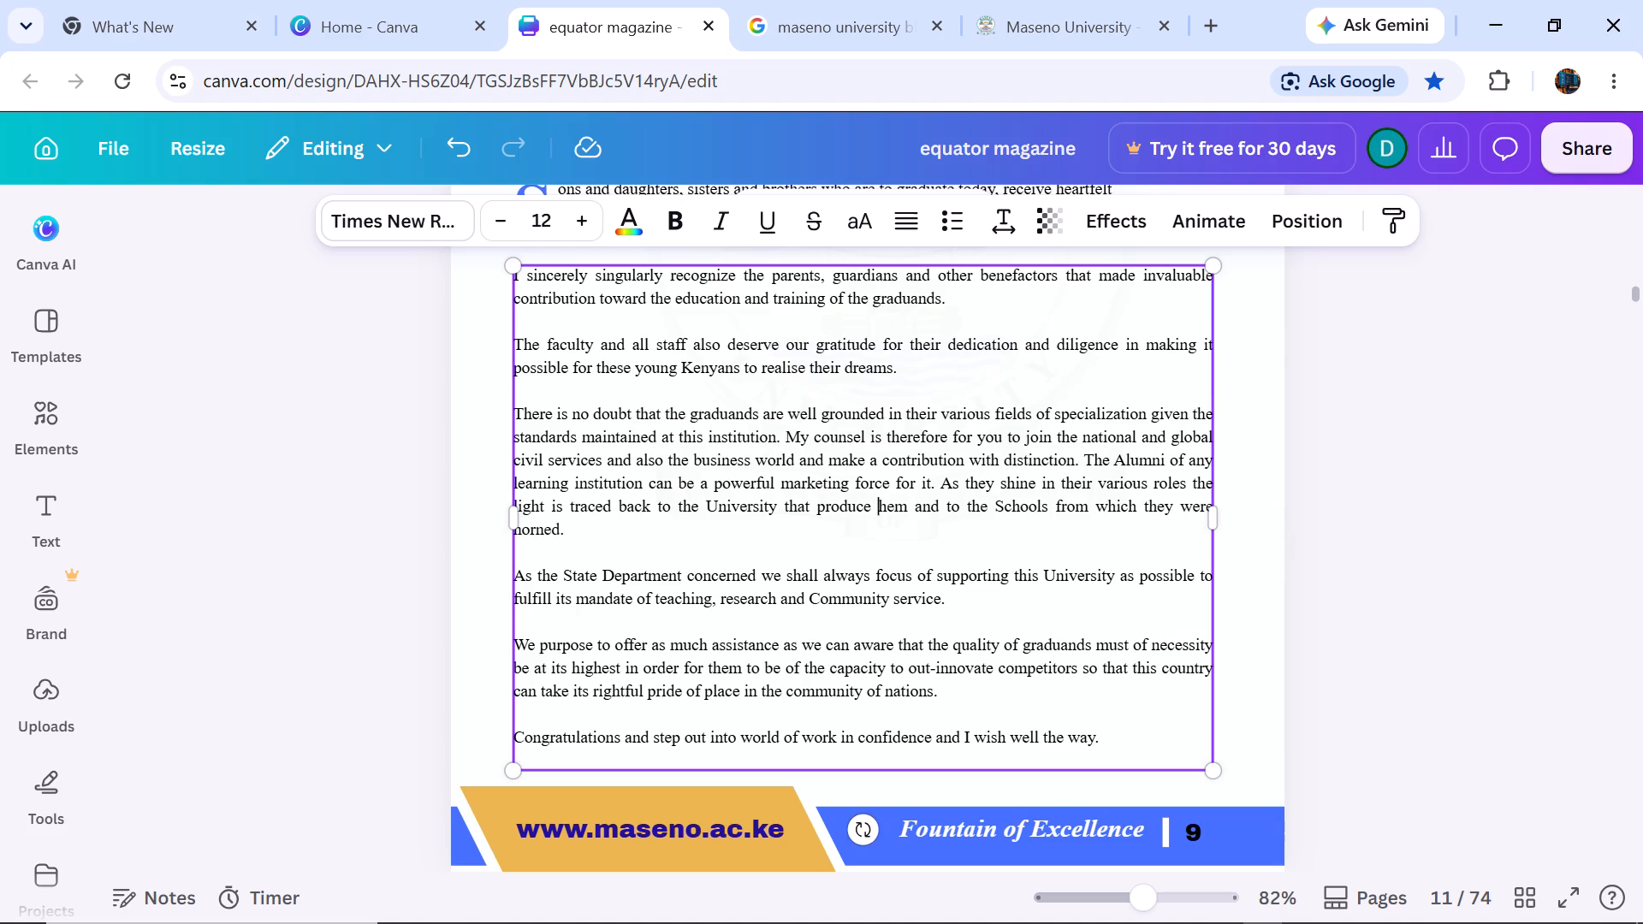
key("BackSpace")
key("BackSpace")
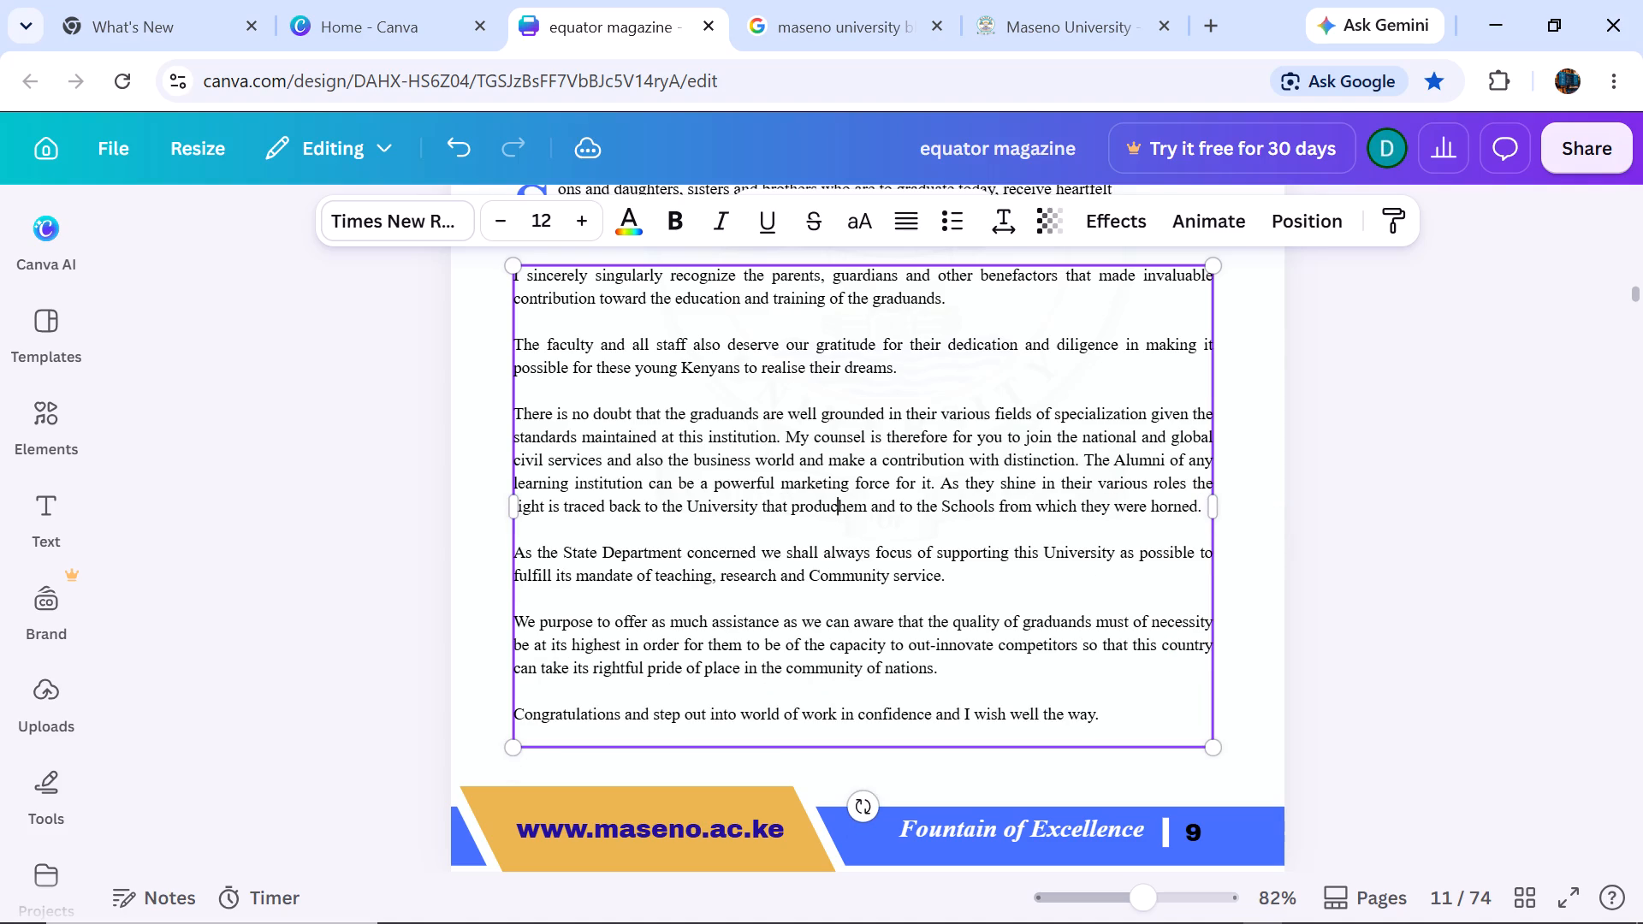
type("es")
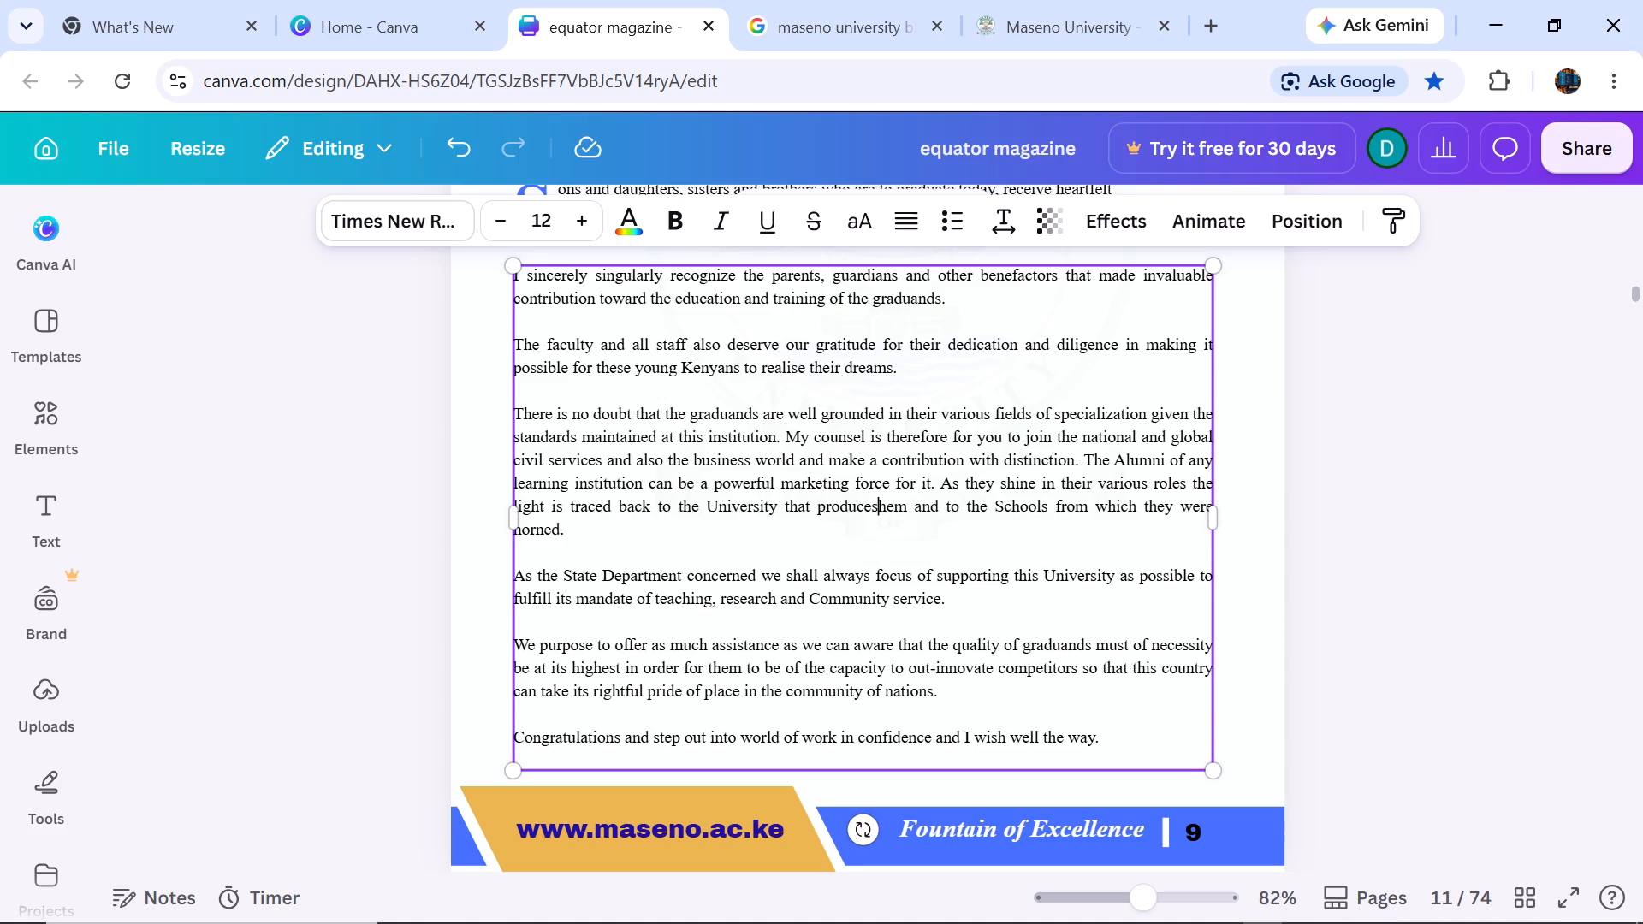
key("BackSpace")
type("de")
key("BackSpace")
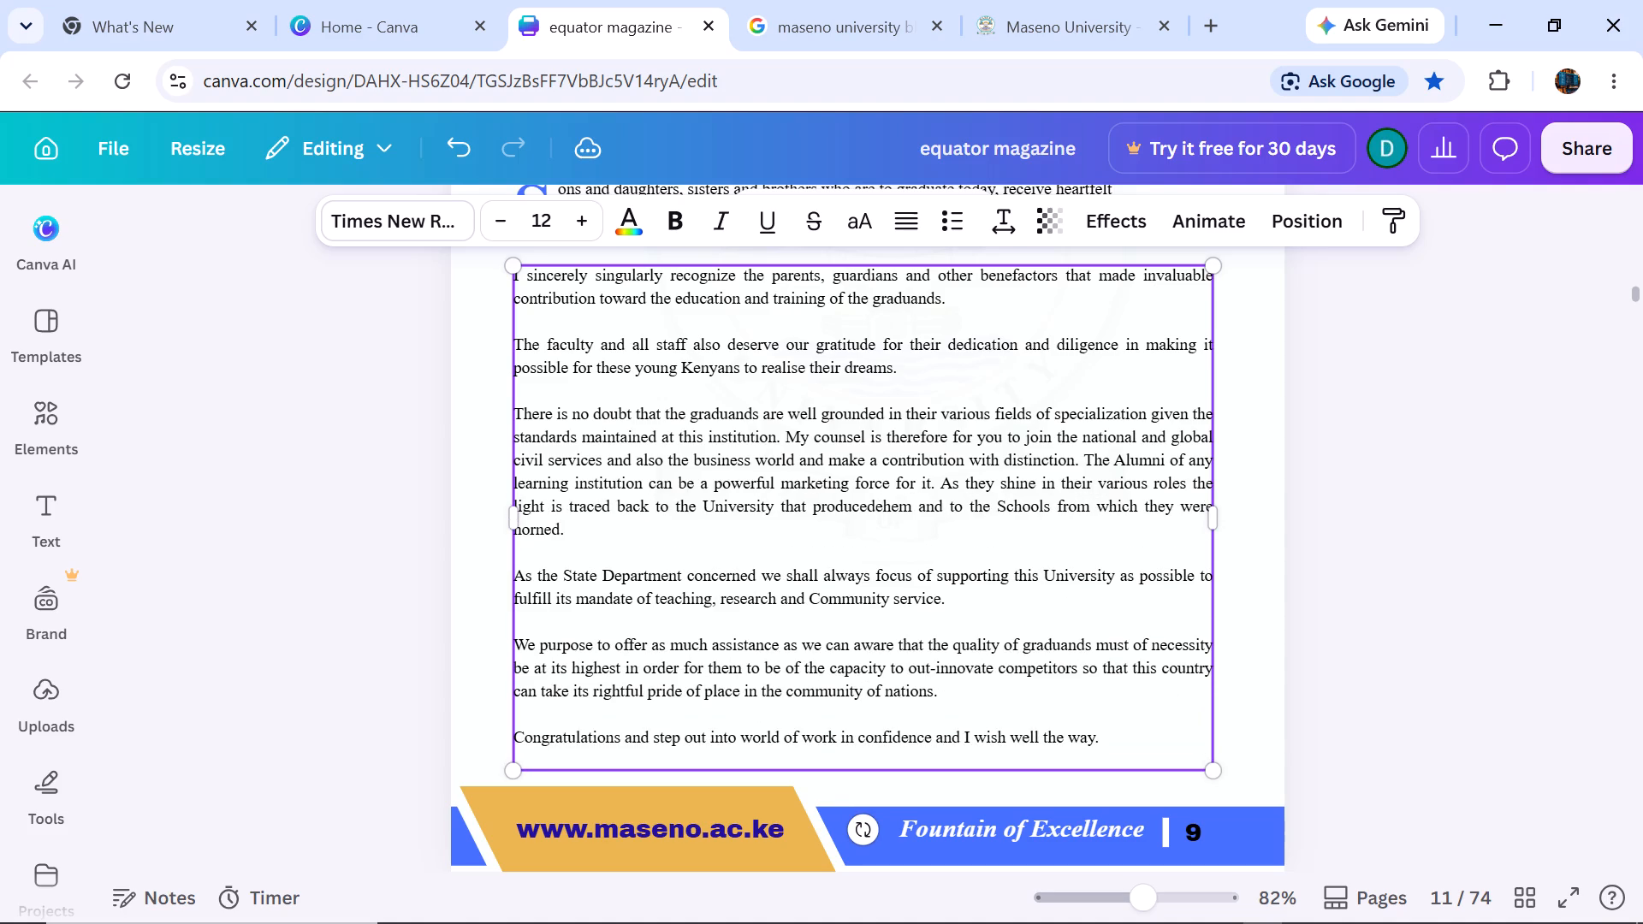
key("space")
key("t")
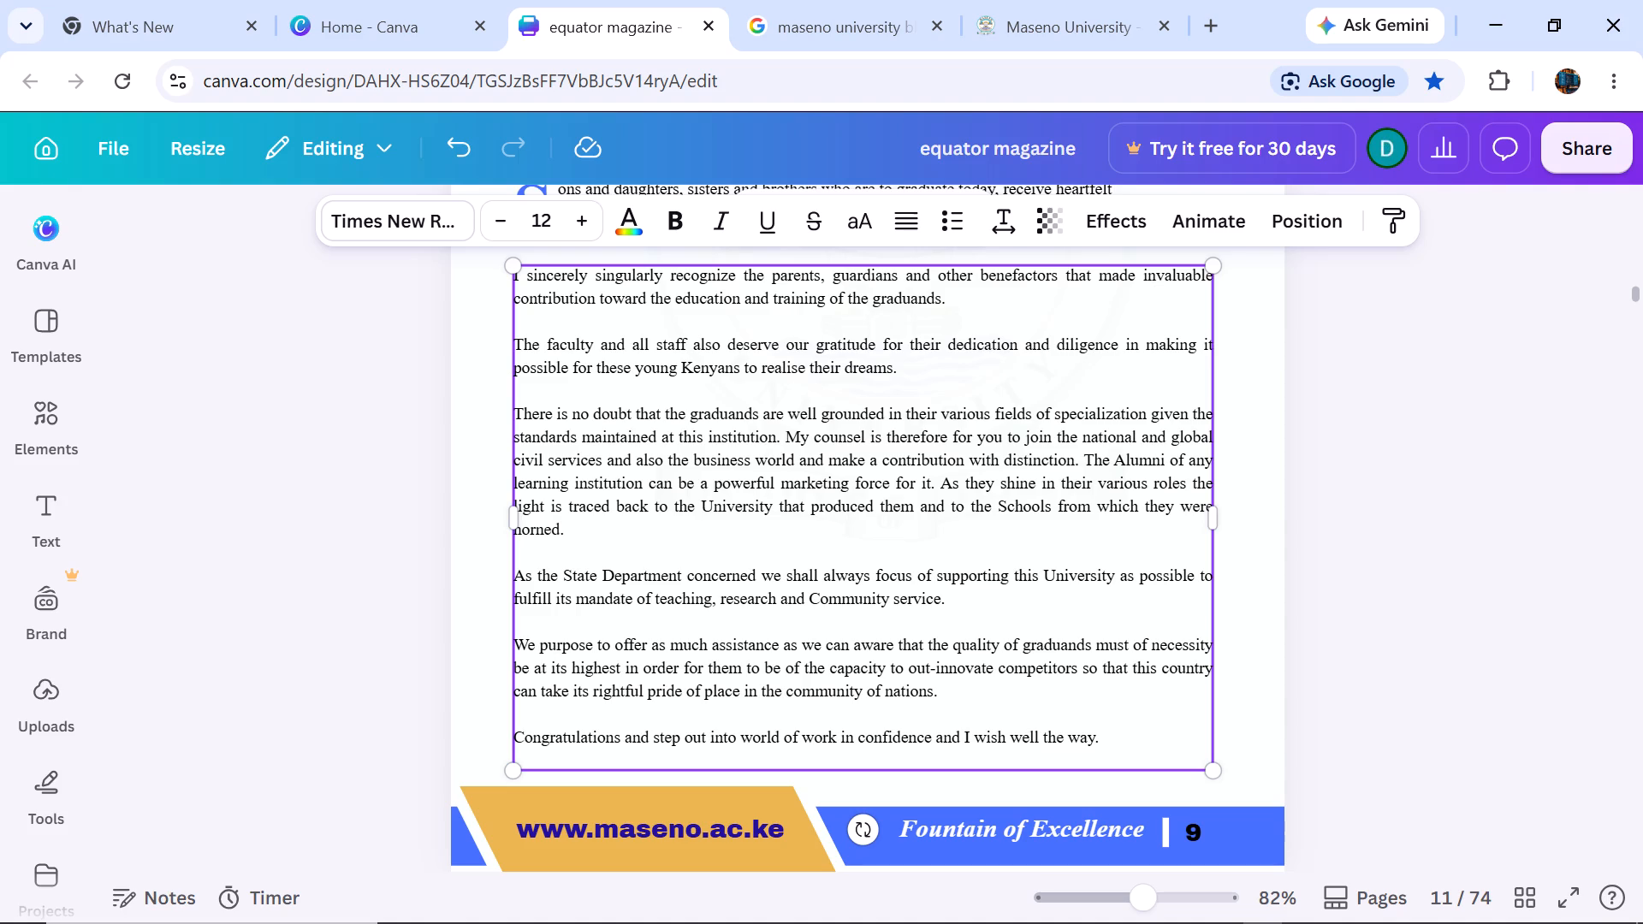
Insert a comma after "As the State Department concerned".
left_click(756, 573)
key("comma")
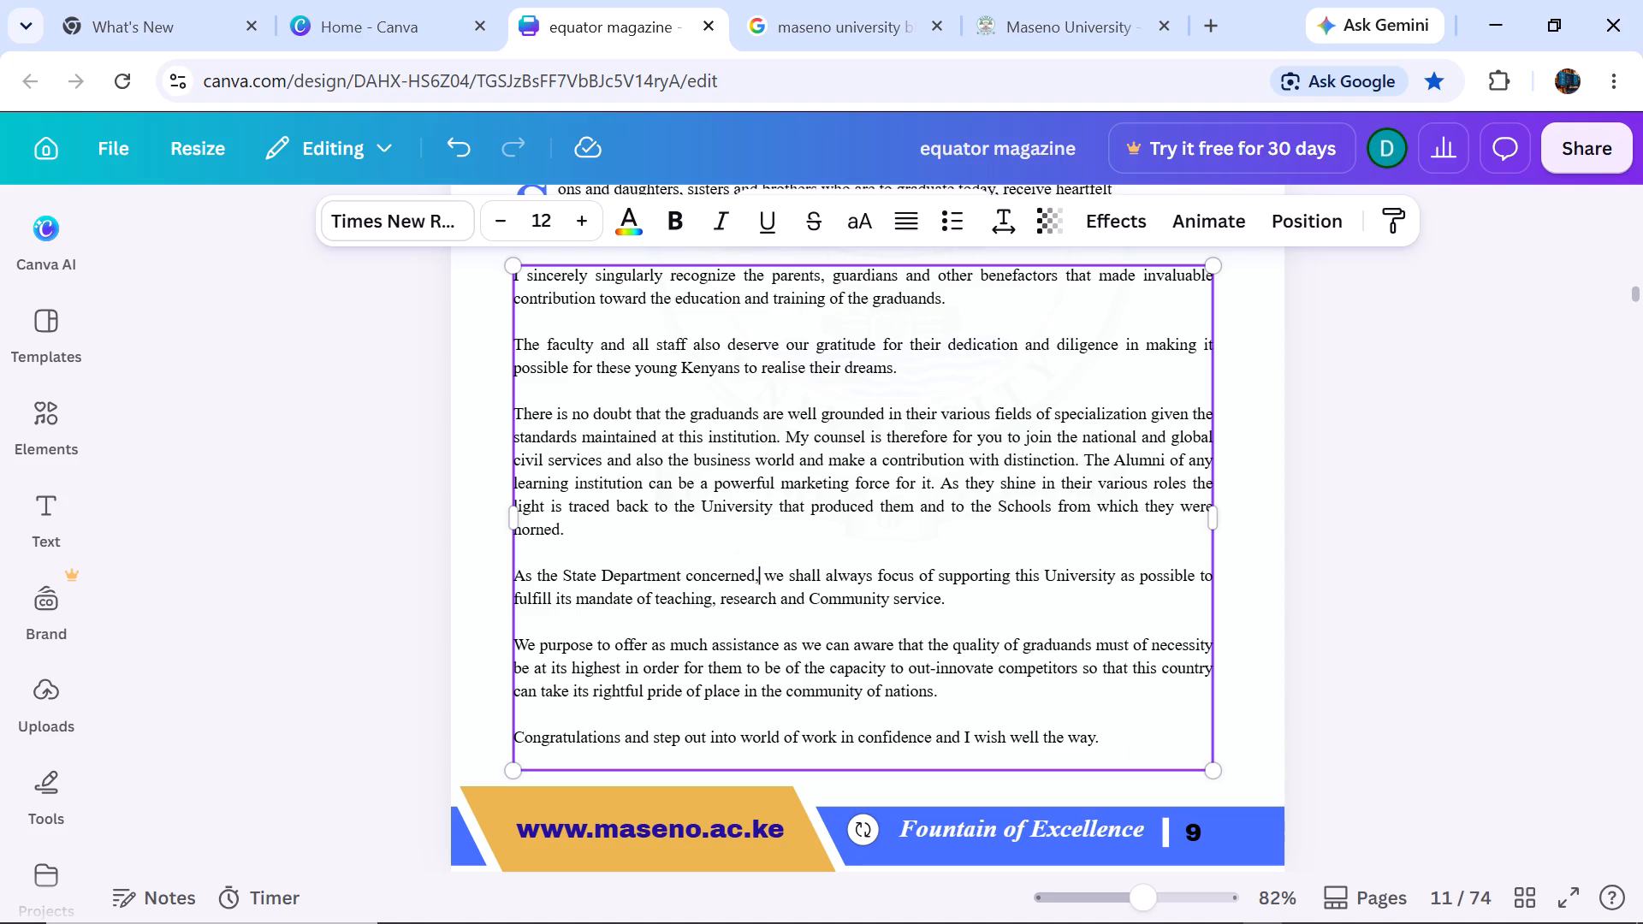
Insert "as much" between "this University" and "as possible" in the State Department paragraph.
key("ctrl+Right")
key("ctrl+Right")
key("ctrl+Right")
key("ctrl+Right")
key("ctrl+Right")
key("ctrl+Right")
key("ctrl+Right")
key("ctrl+Right")
key("ctrl+Right")
type("as much")
key("space")
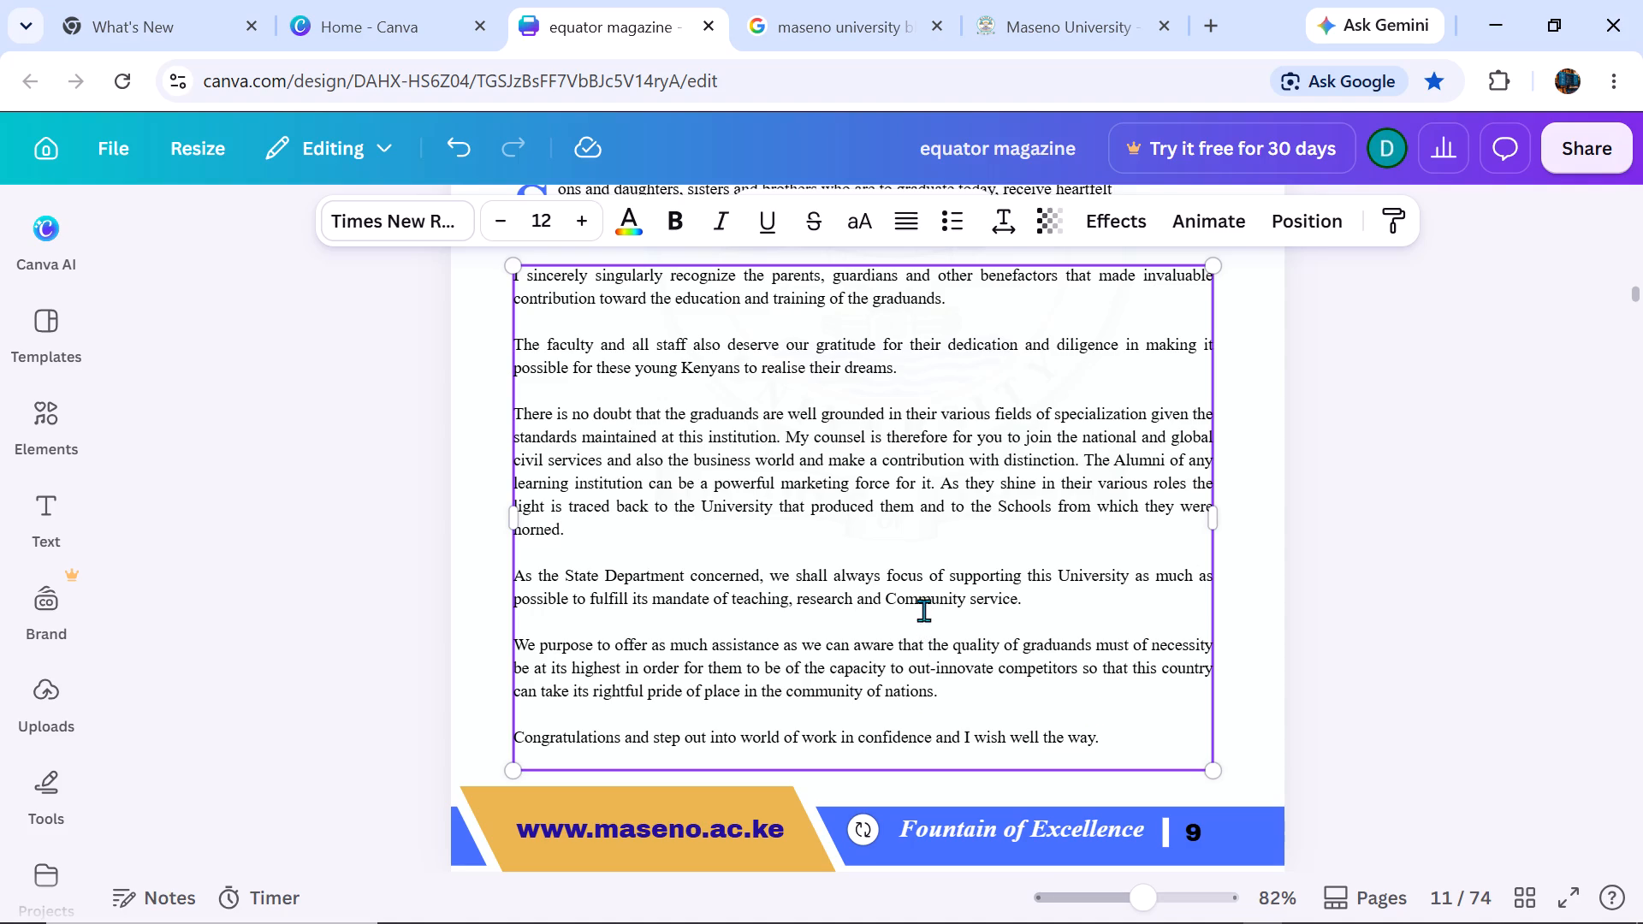
Change "Community service" to lowercase "community service" in the State Department paragraph.
left_click(898, 595)
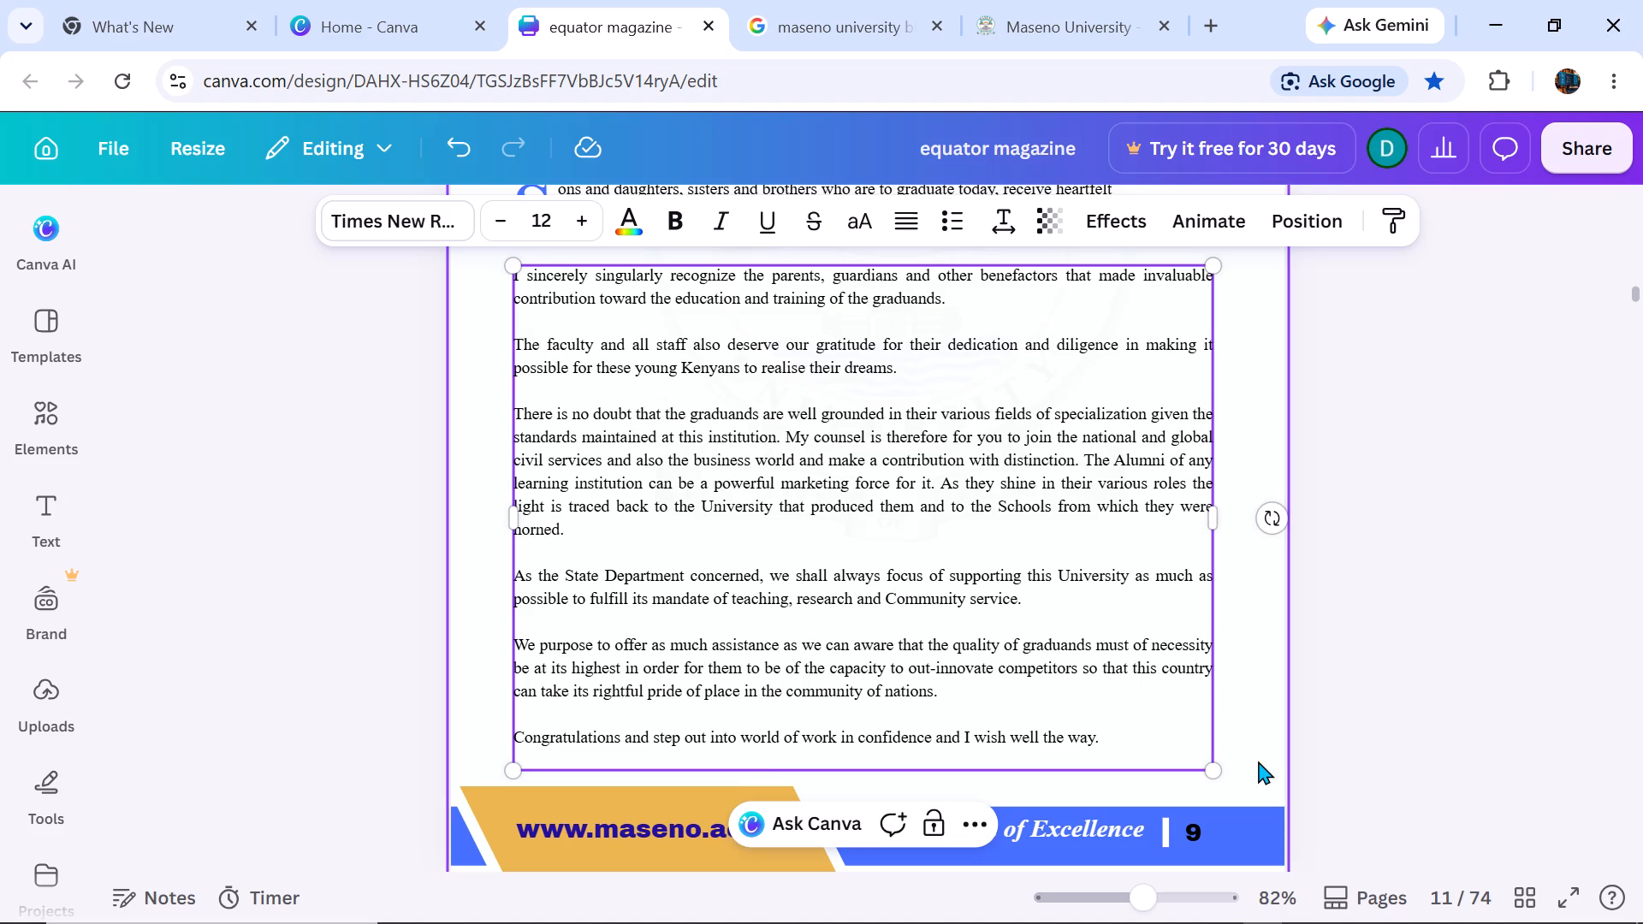
key("BackSpace")
key("c")
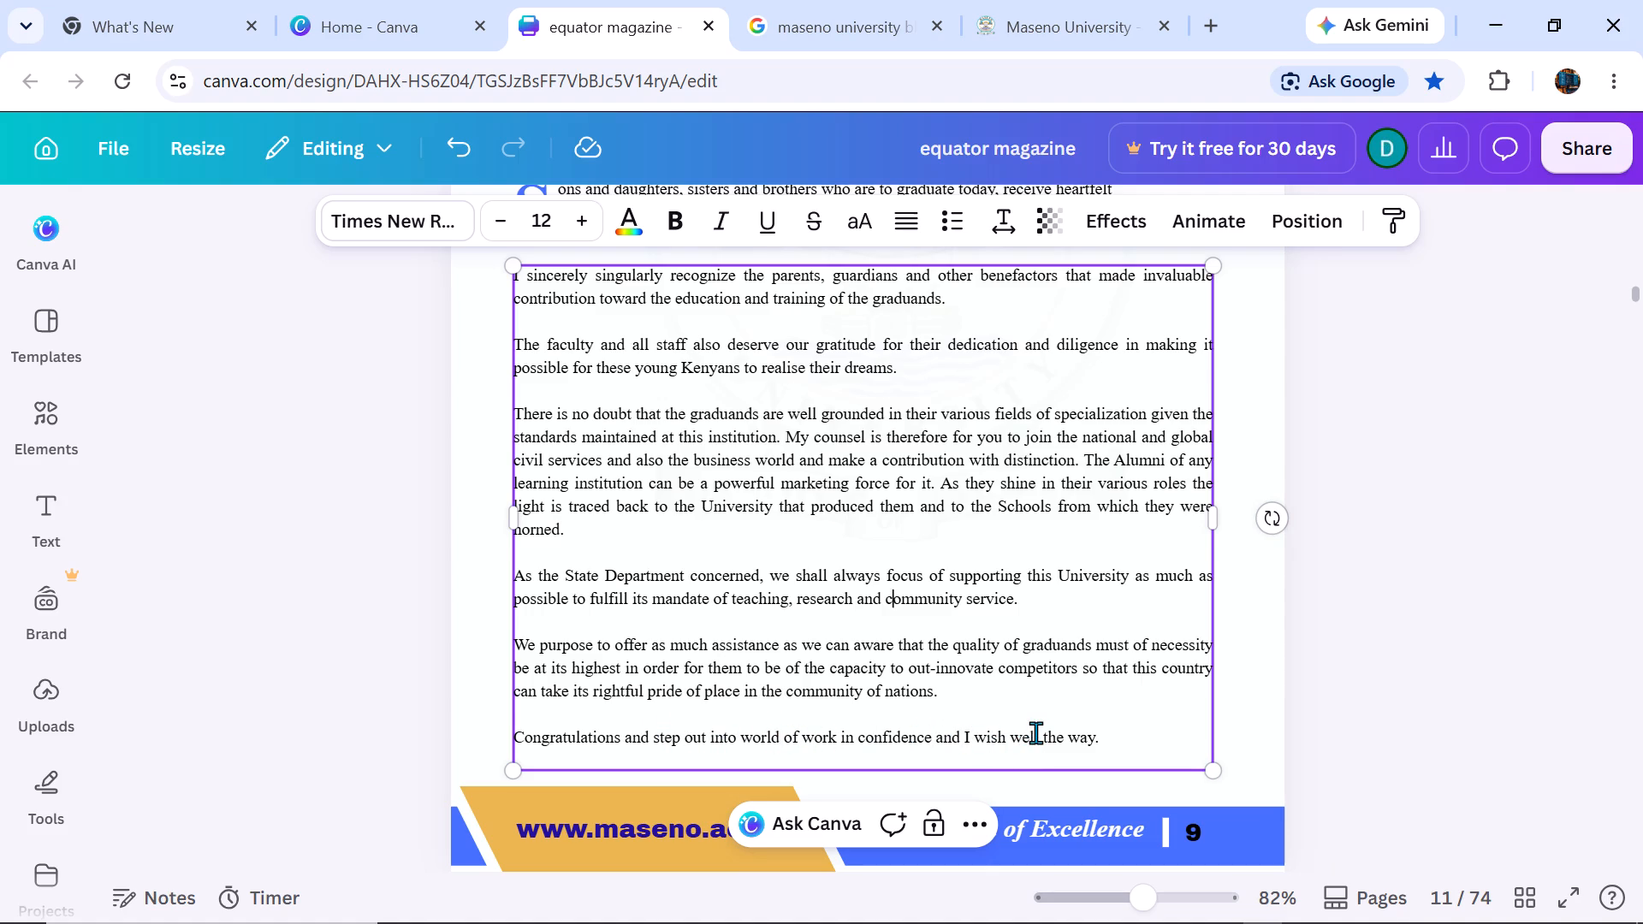
Insert "you" and "all" in the closing line of page 11 so it ends "I wish you well all the way.".
left_click(1005, 734)
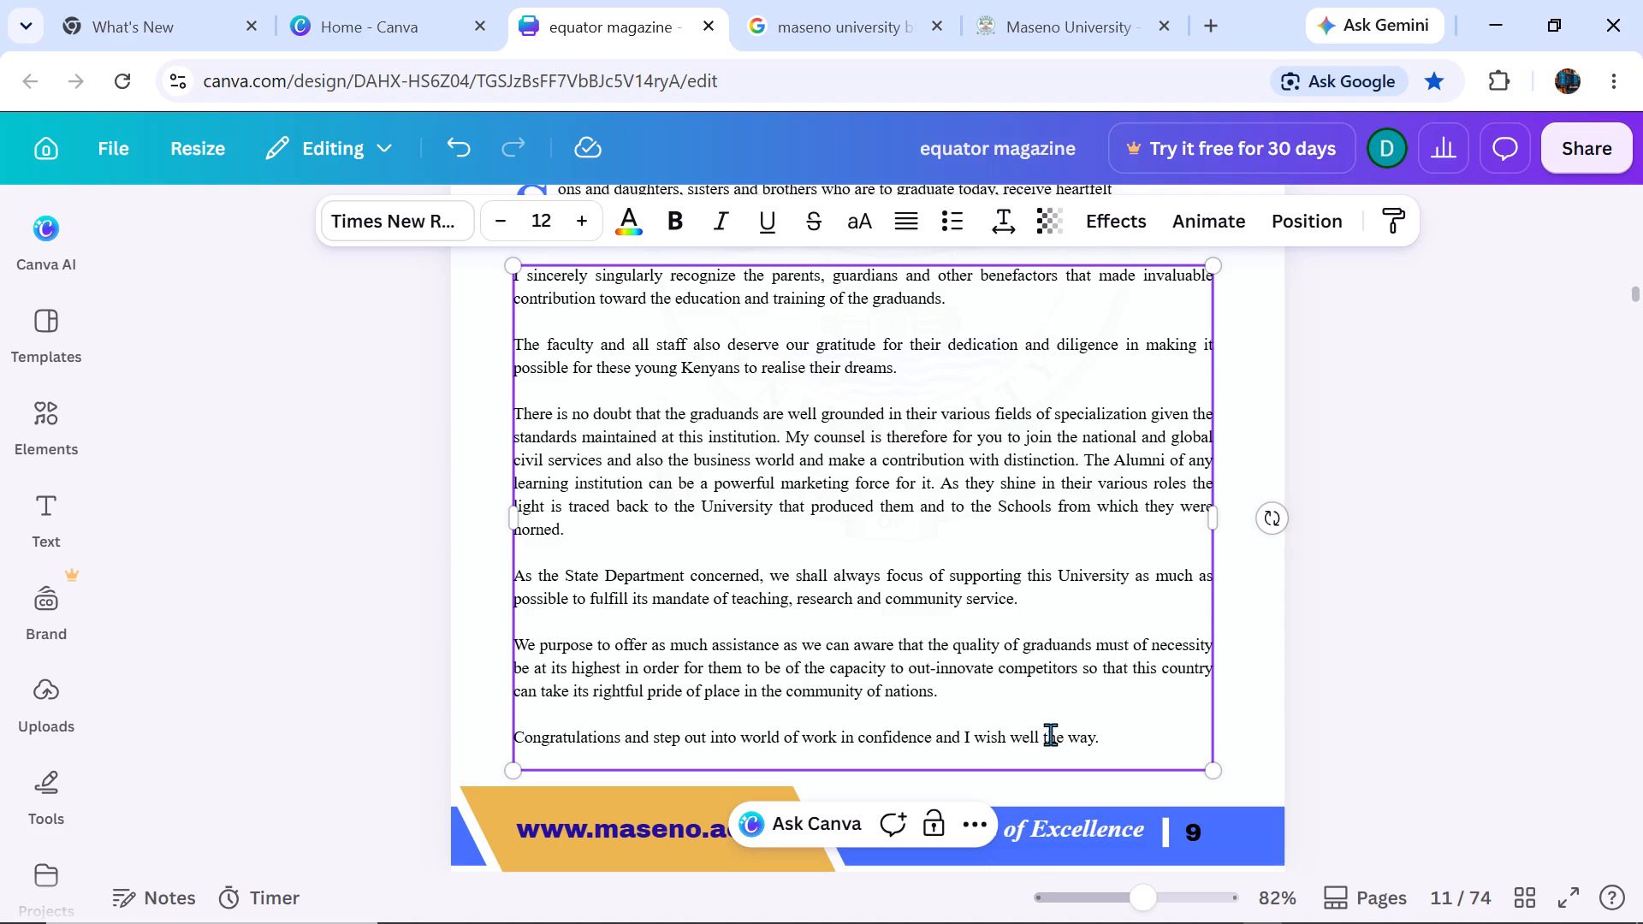
left_click(1046, 734)
key("Left")
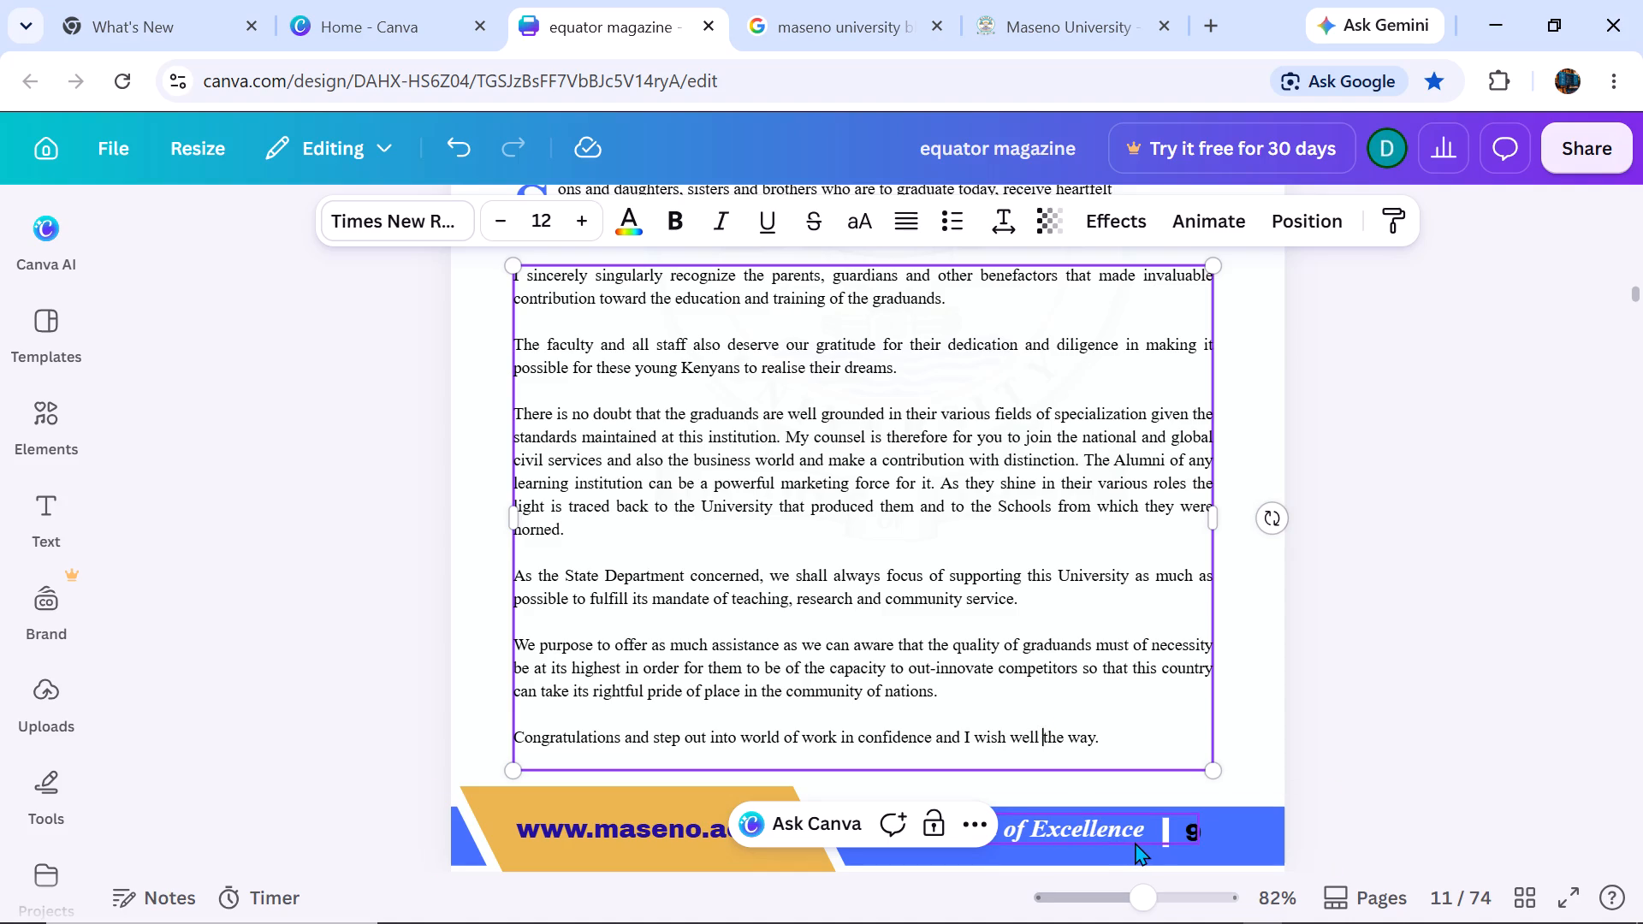
key("Left")
key("Left")
key("Left")
key("Left")
key("Left")
type("you")
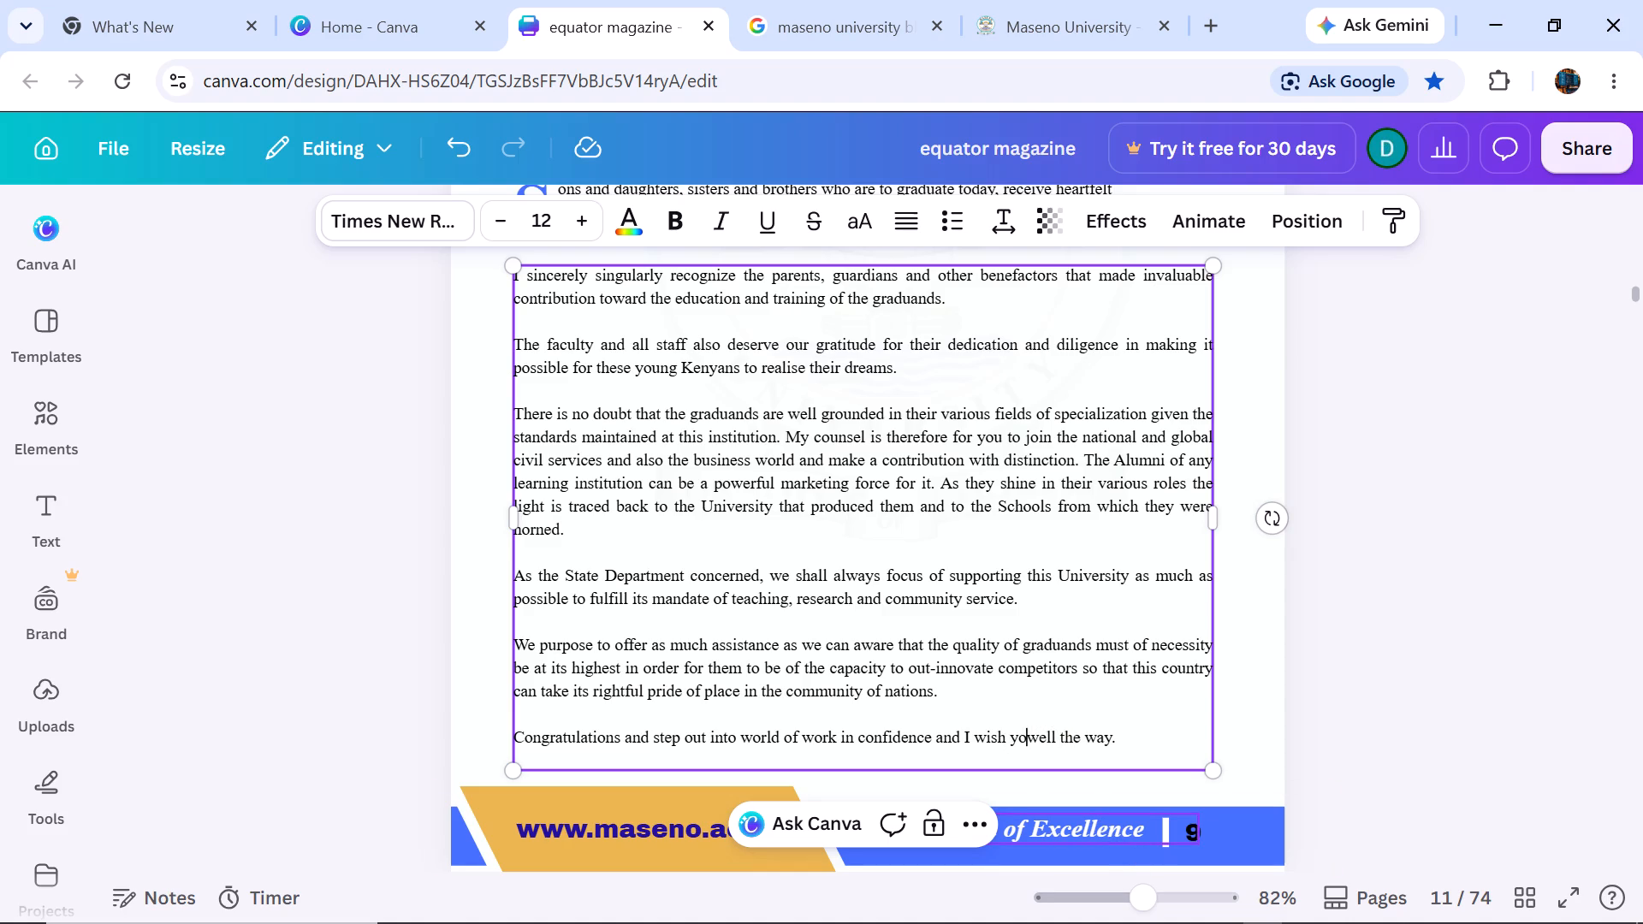
key("space")
key("Right")
key("Right")
key("Right")
key("Right")
key("space")
type("all")
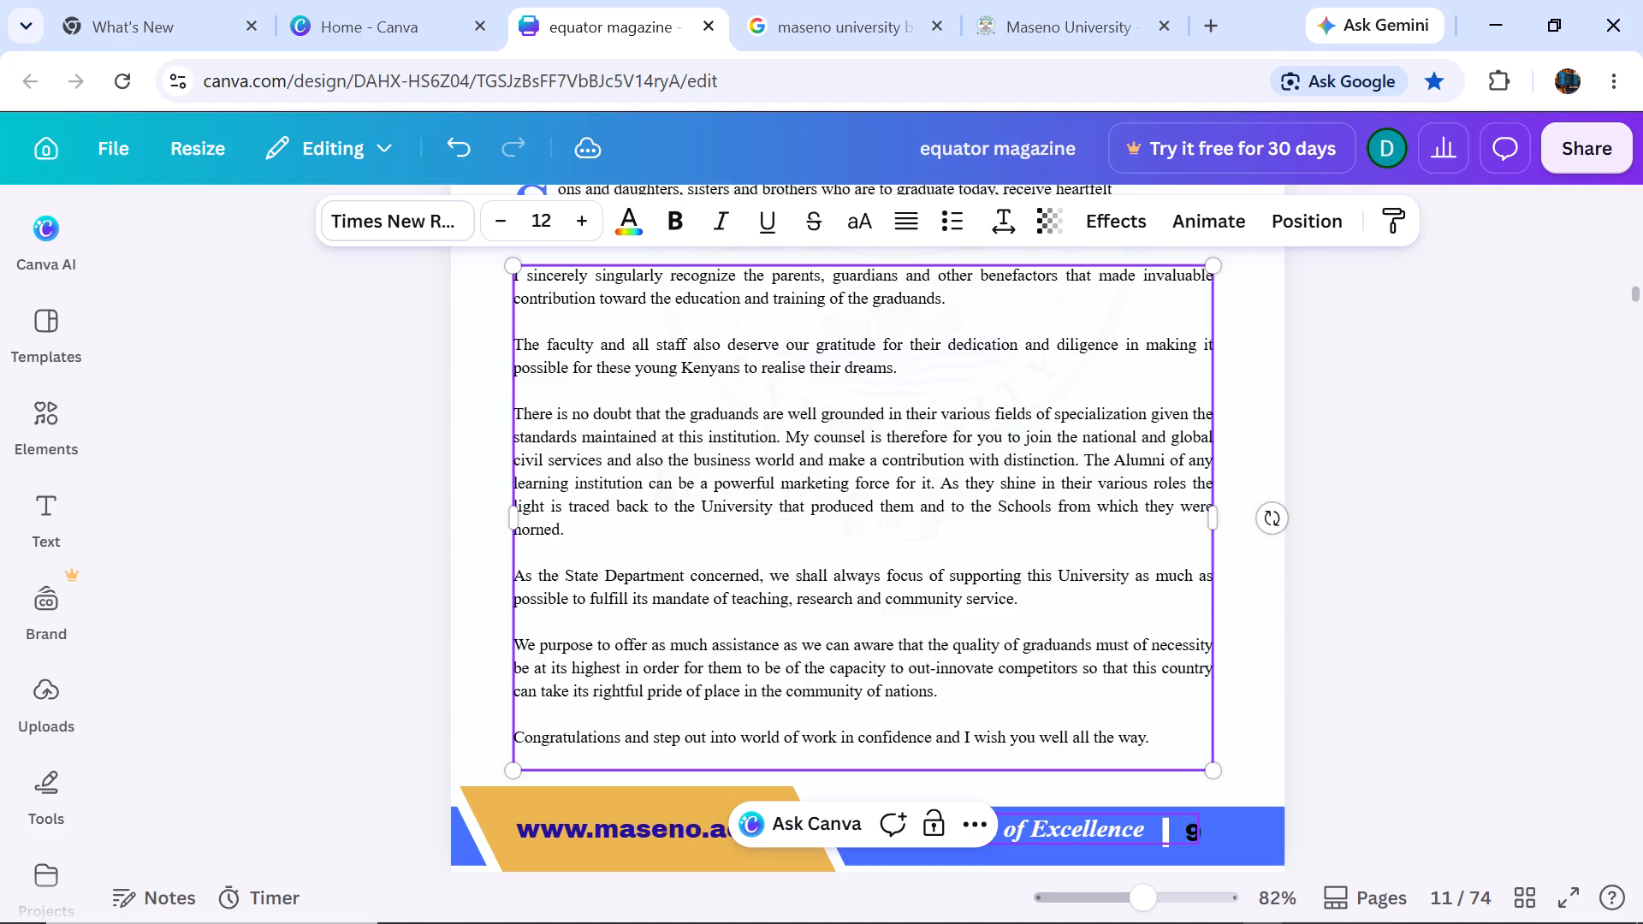
left_click(1379, 642)
Edit the heading of the message on page 12 to read "Congratulations to the Class of 2026.".
scroll(1379, 642, "down", 2)
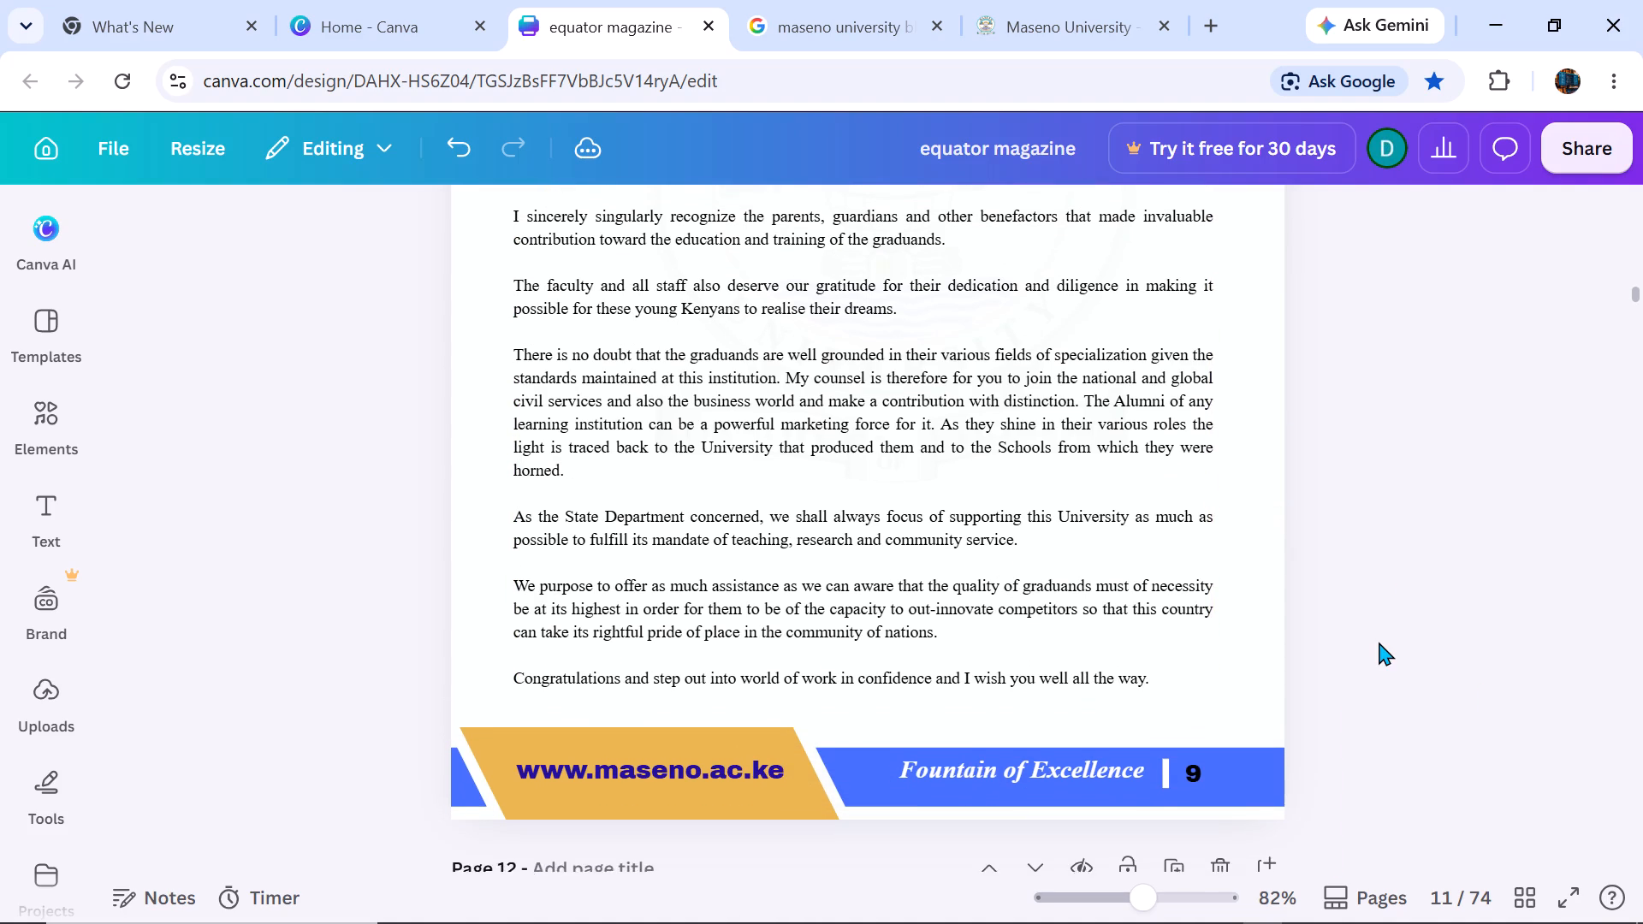
scroll(1379, 642, "down", 7)
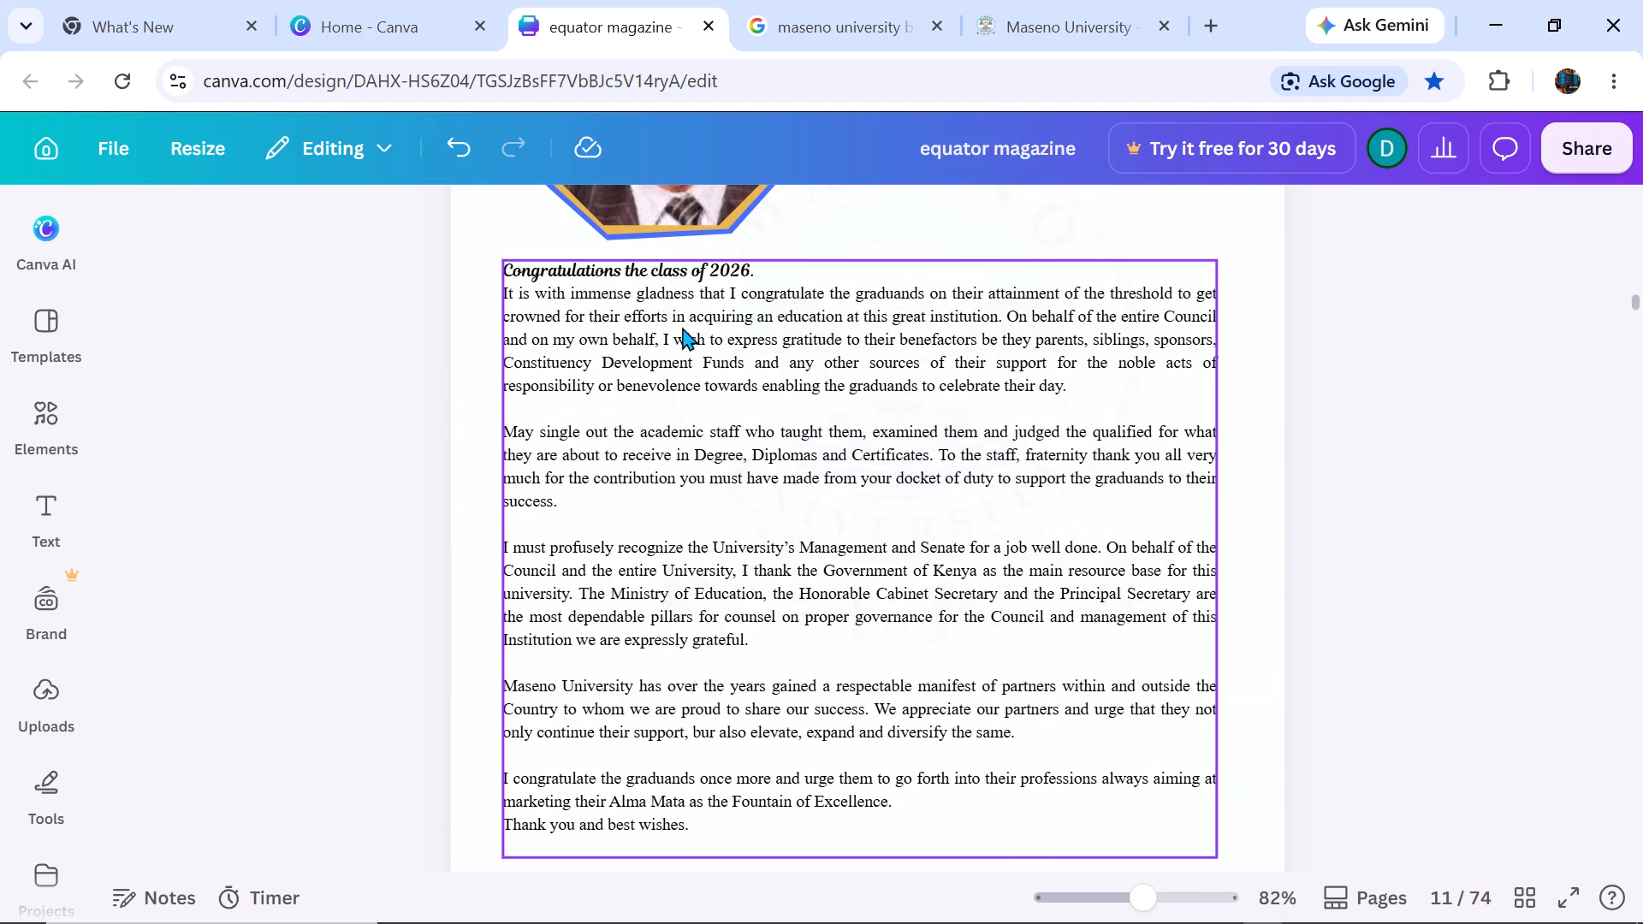
double_click(623, 268)
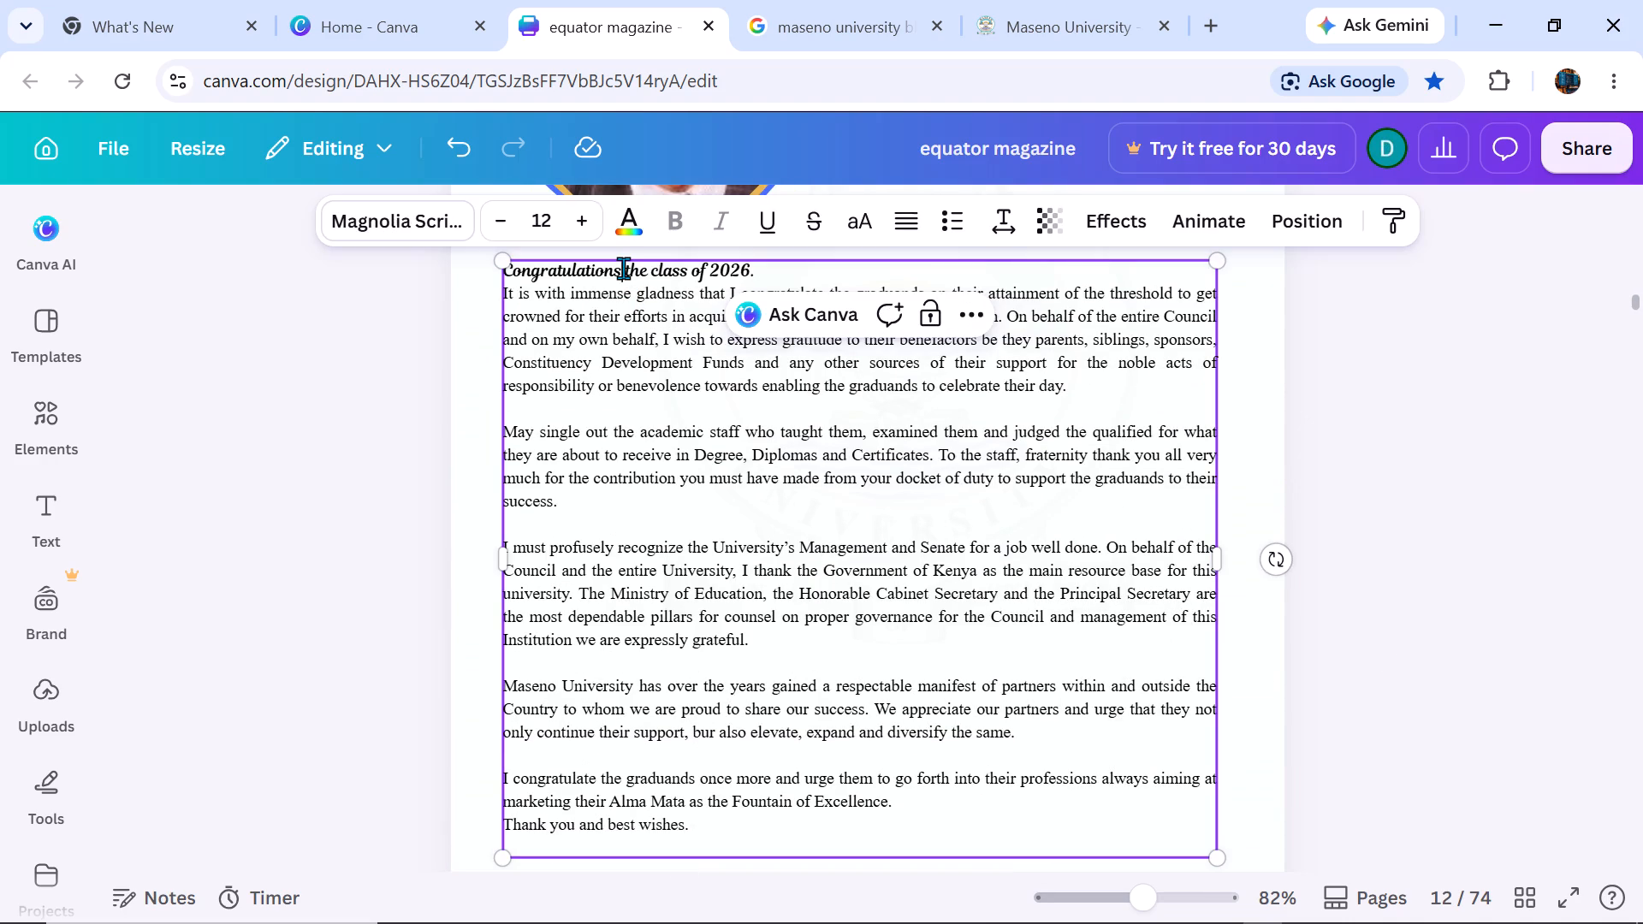
key("space")
type("to")
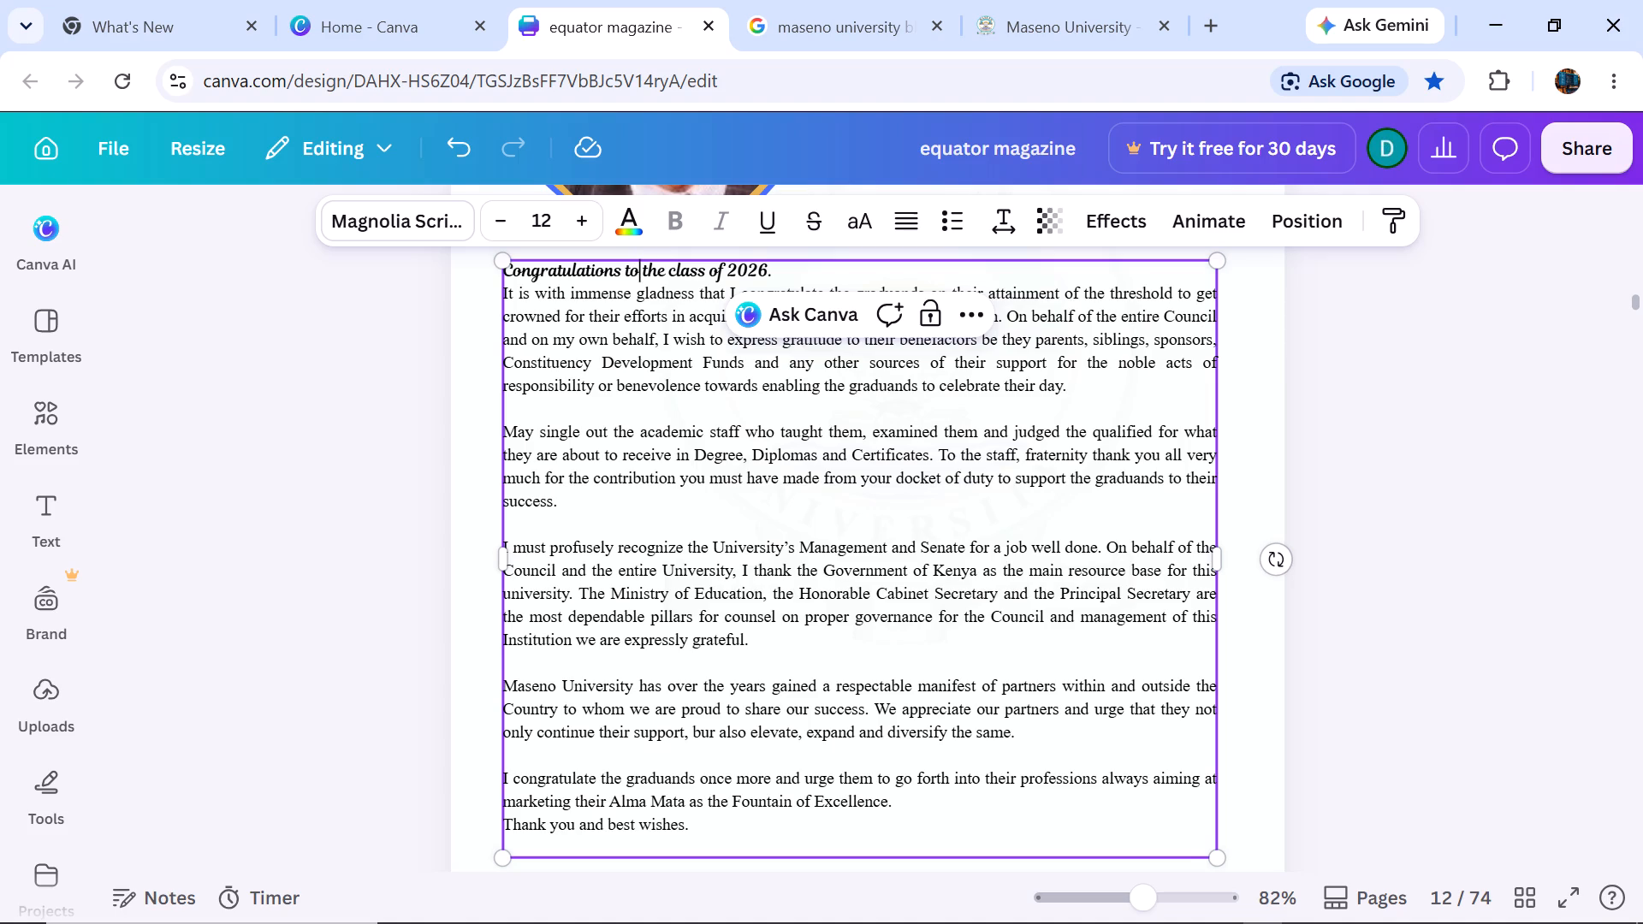
key("Right")
key("Right")
key("Right")
key("Right")
key("Right")
key("Right")
key("BackSpace")
key("shift+c")
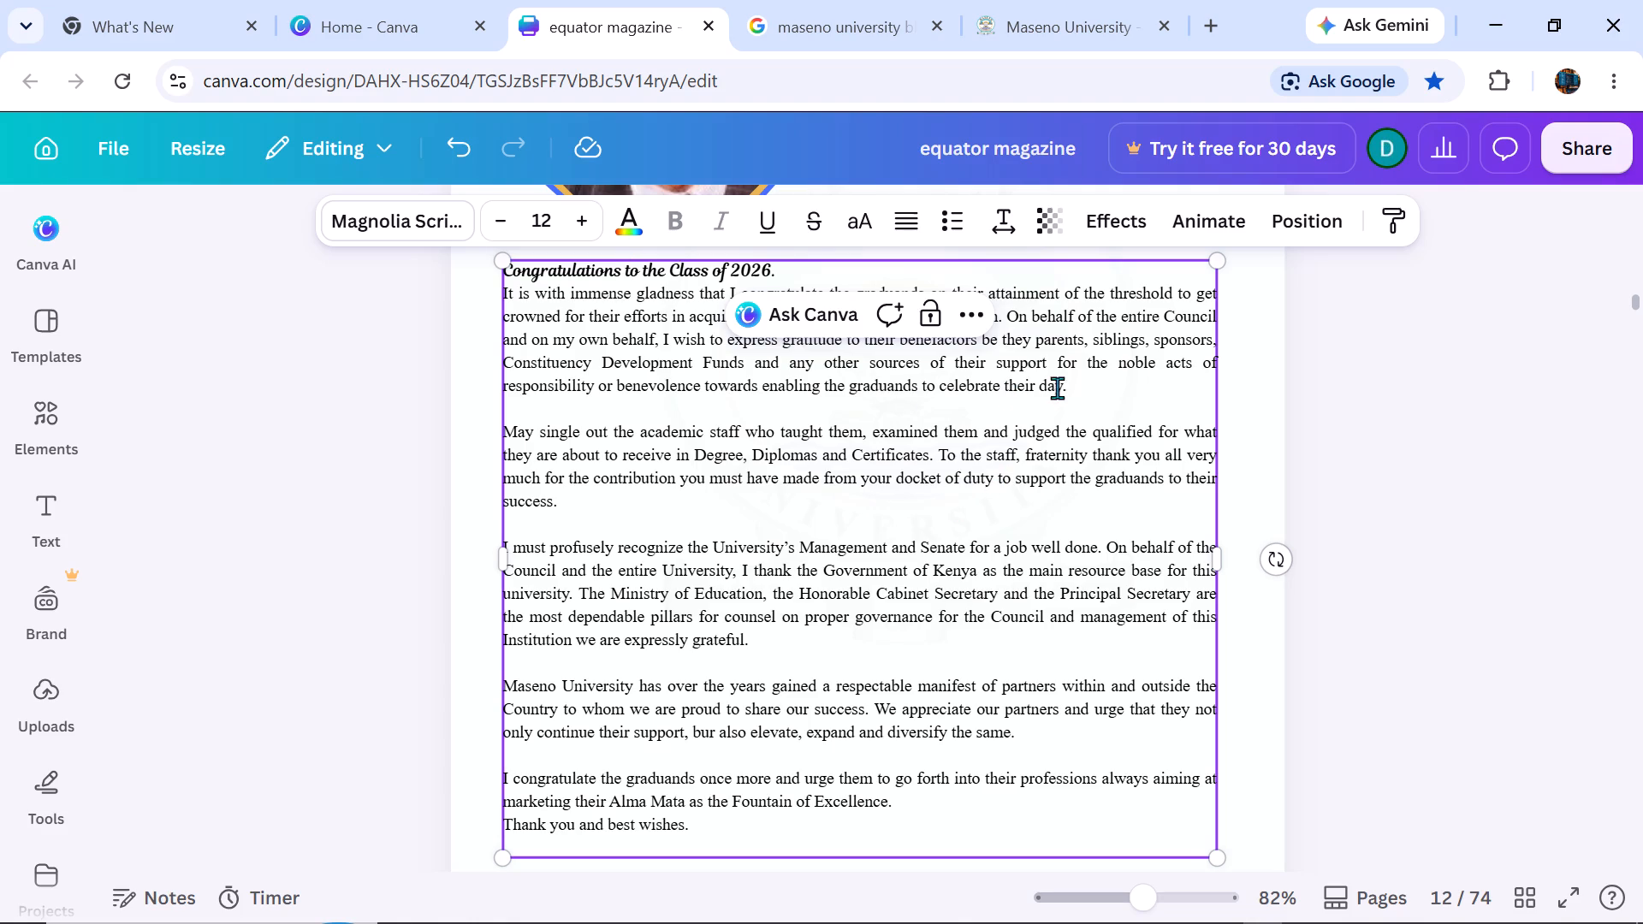
Reword the end of the first paragraph on page 12 to "celebrate this day".
left_click(1034, 385)
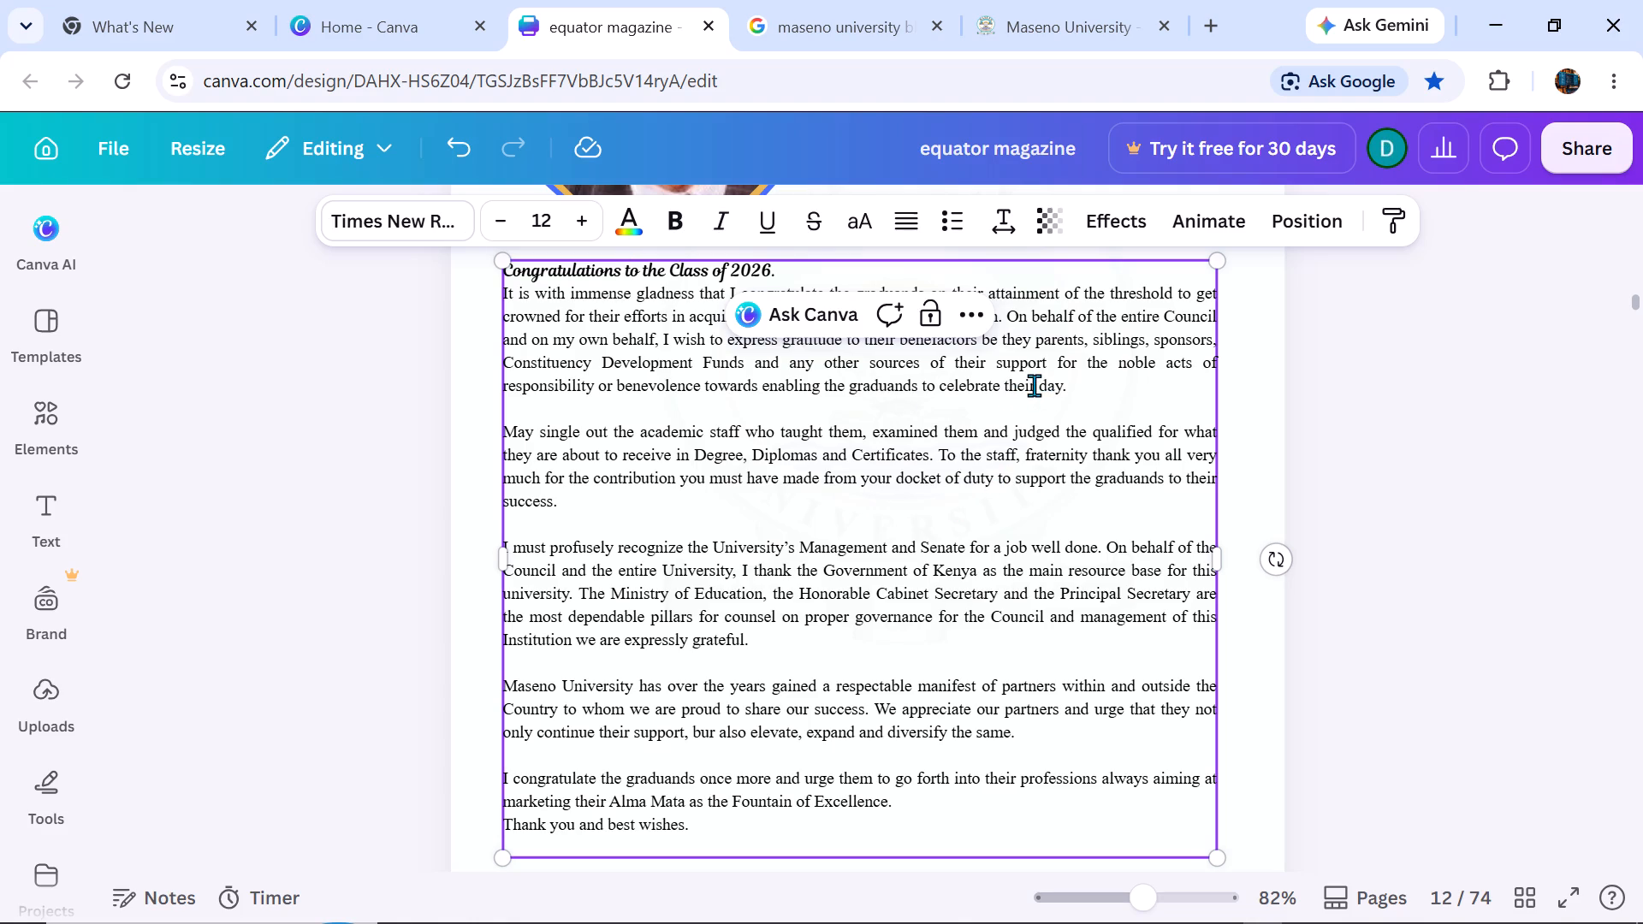
left_click_drag(1034, 385, 1017, 383)
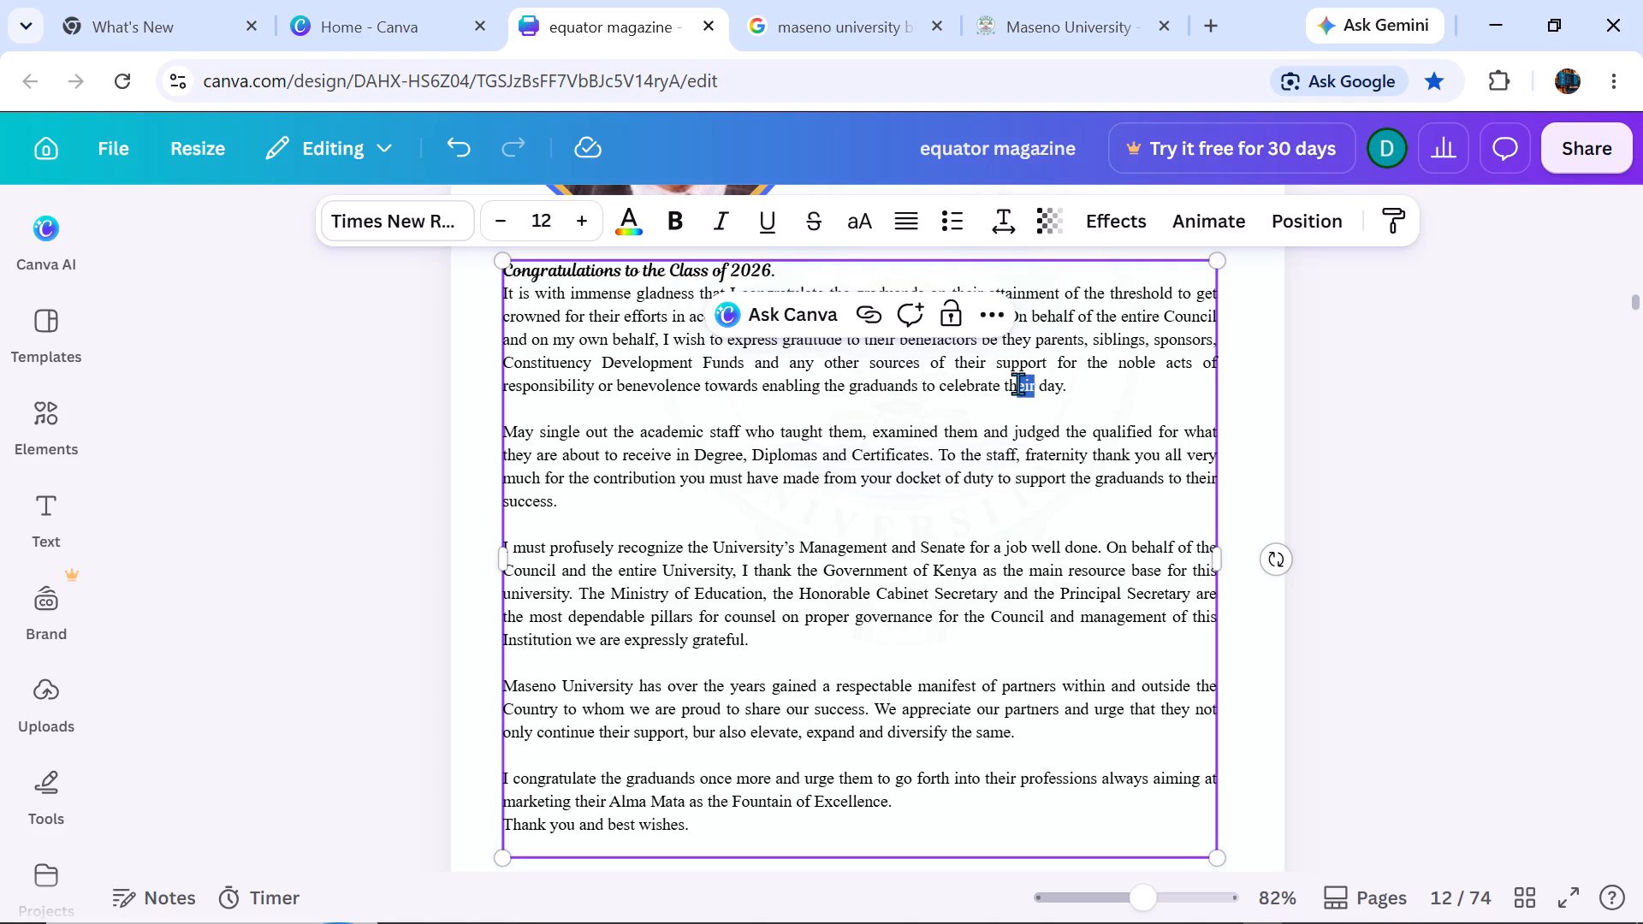
type("is")
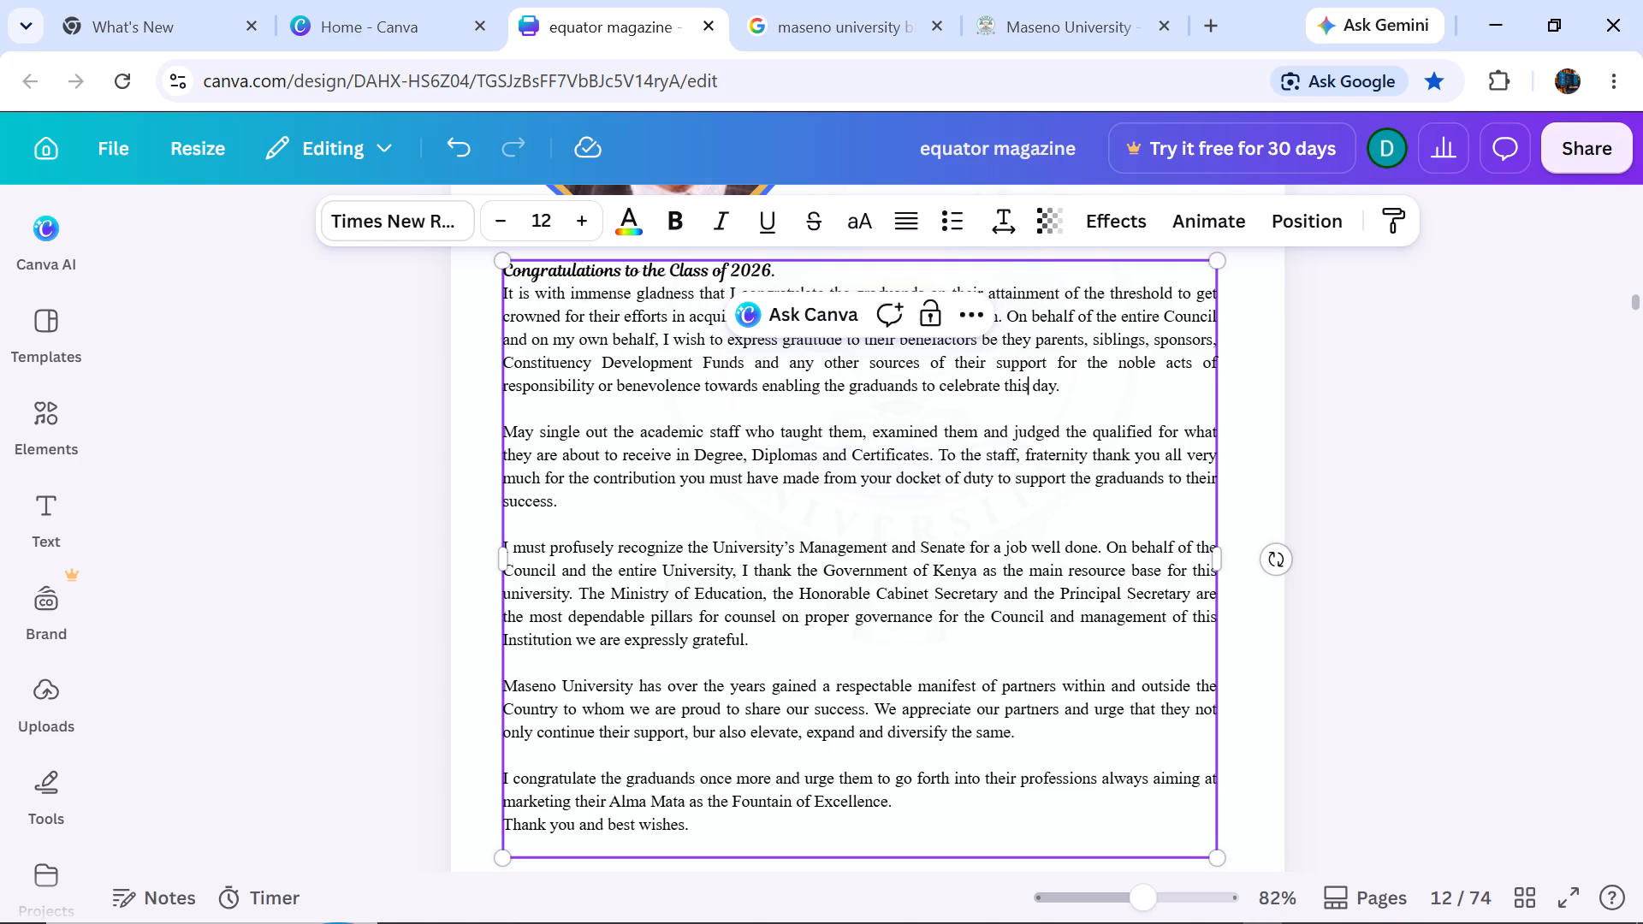
In the academic staff paragraph, insert "I" after "May" and make "Degree" plural as "Degrees".
left_click(539, 428)
type("I")
key("space")
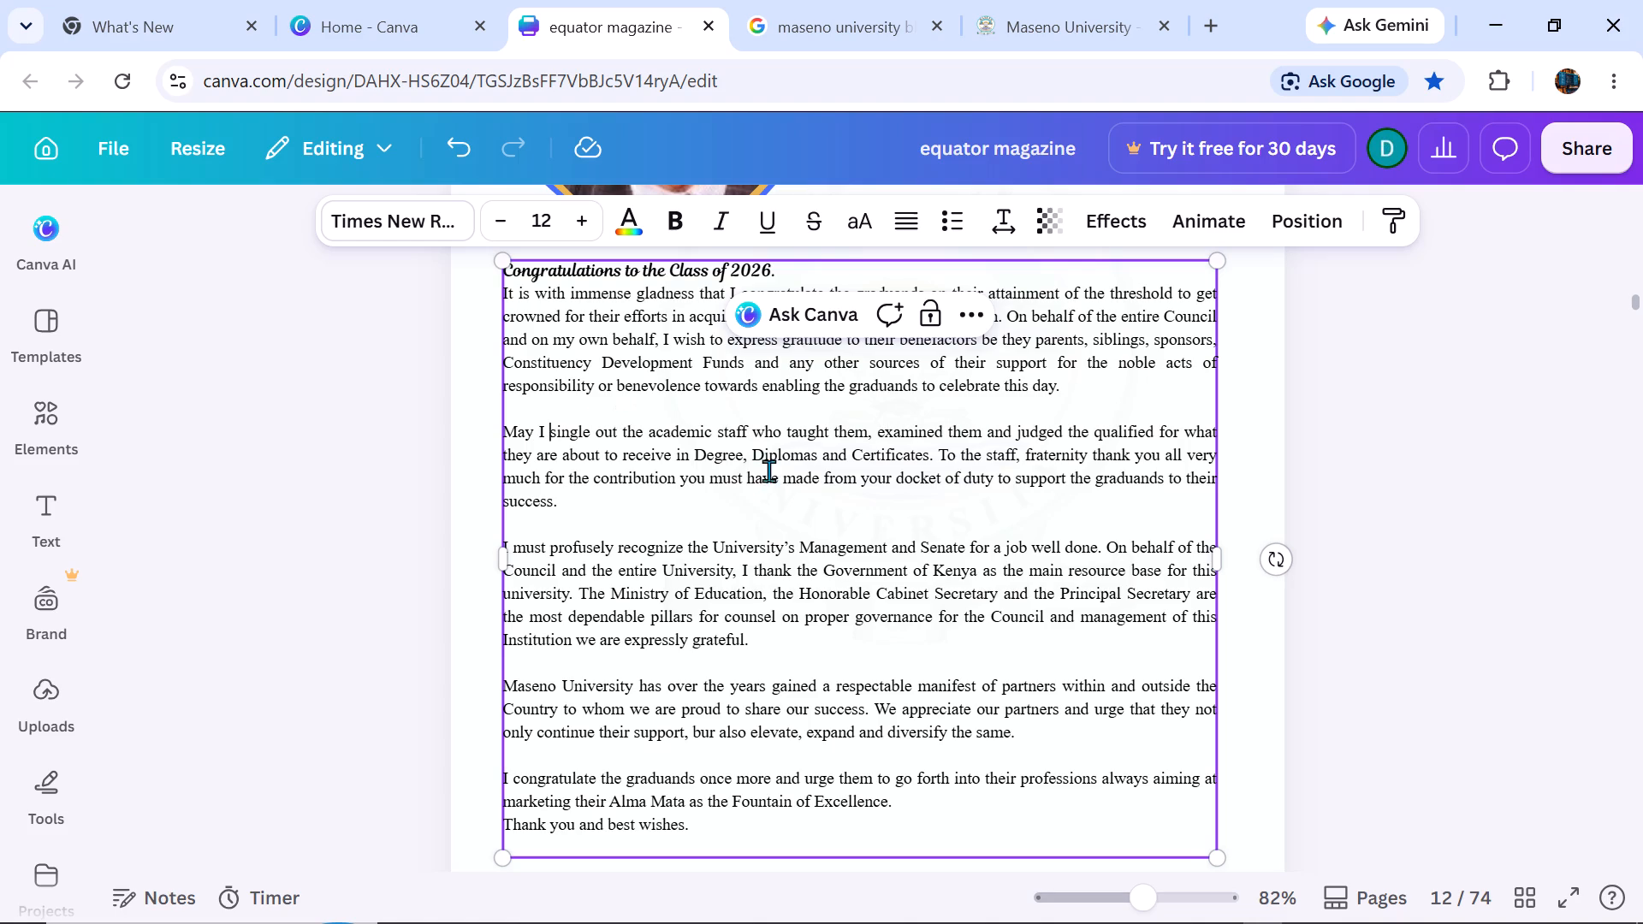
left_click(743, 459)
key("s")
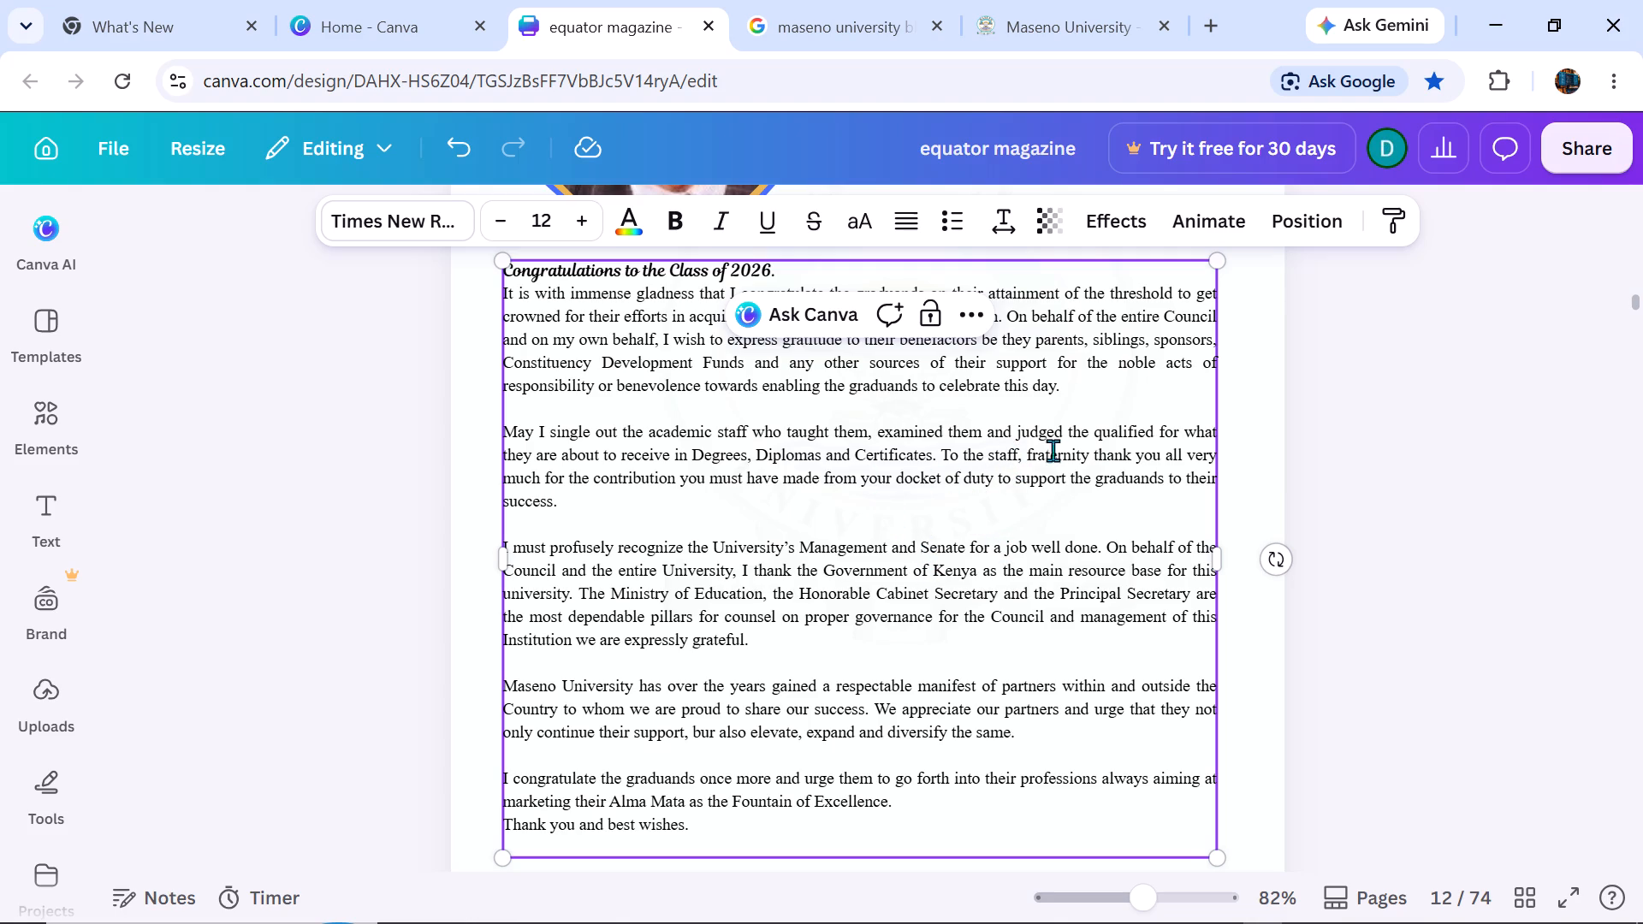
Move the comma in the academic staff paragraph so it reads "To the staff fraternity, thank you all".
left_click(1022, 455)
key("BackSpace")
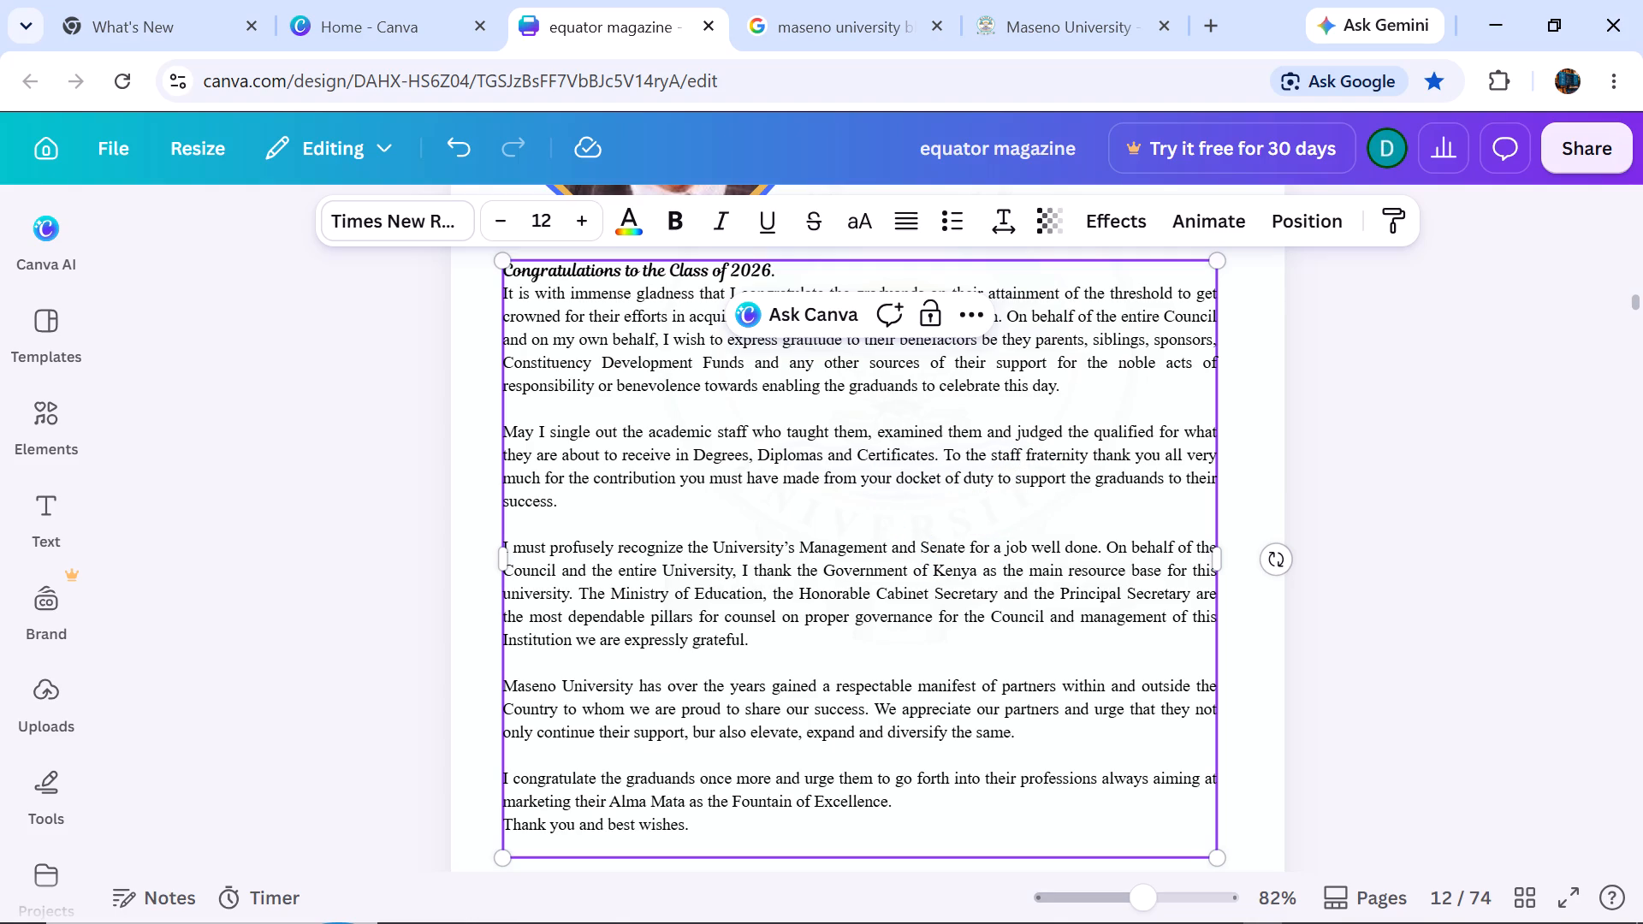
key("ctrl+Right")
key("ctrl+Right")
key("BackSpace")
type(",")
key("space")
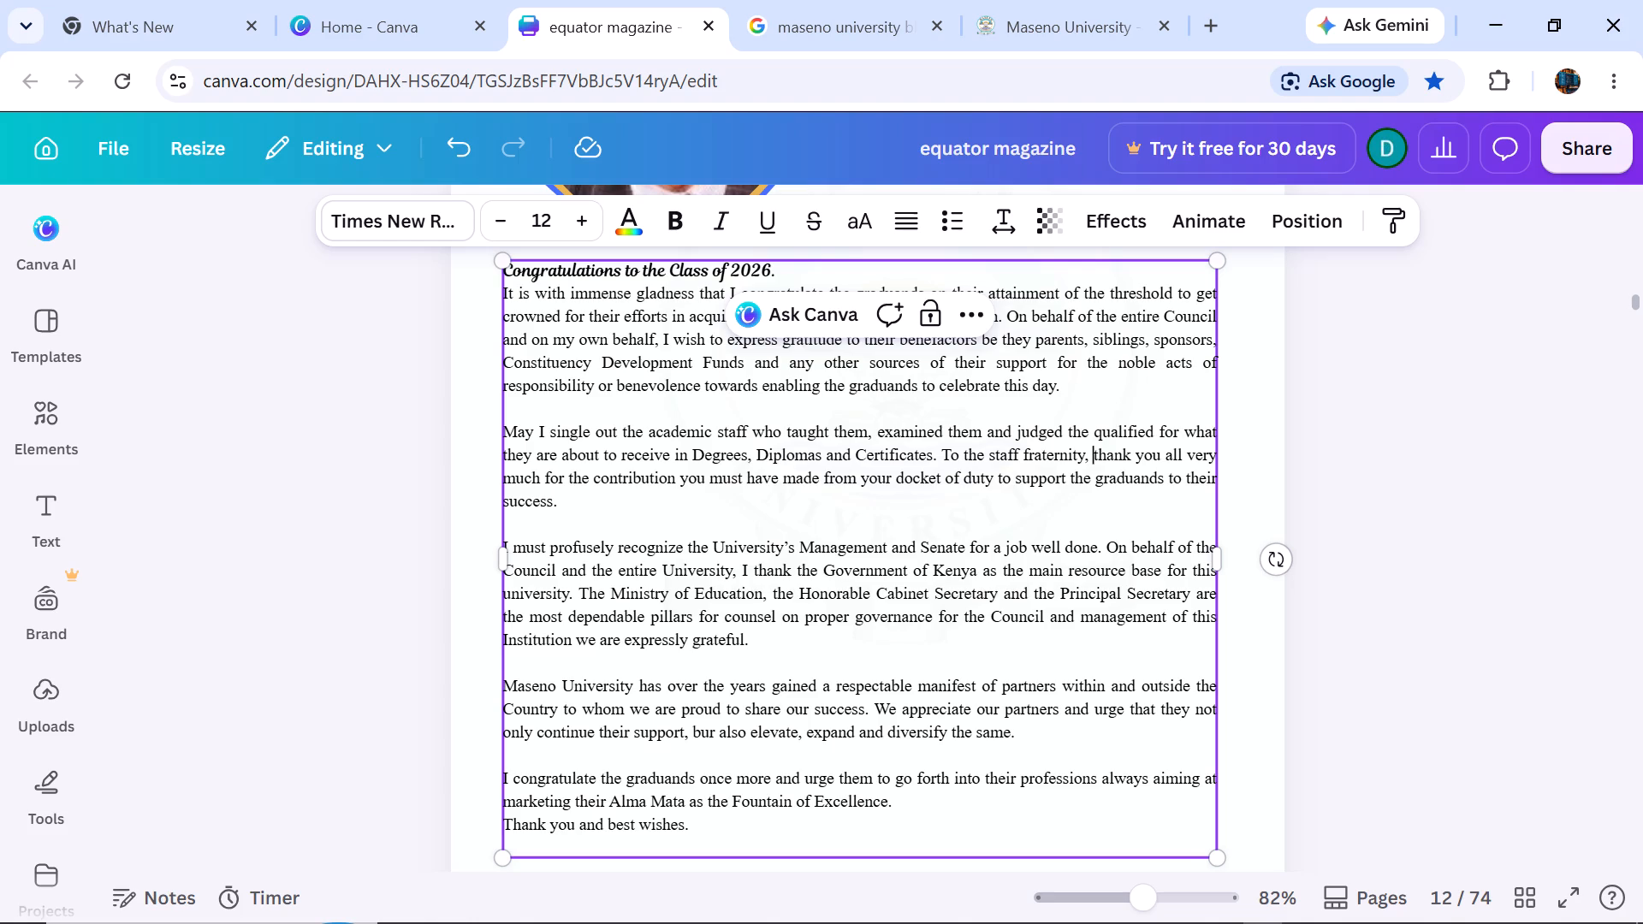
Capitalize "University" after "resource base for this" and "Management" after "the Council and" in the third paragraph.
left_click(512, 595)
key("BackSpace")
key("shift+u")
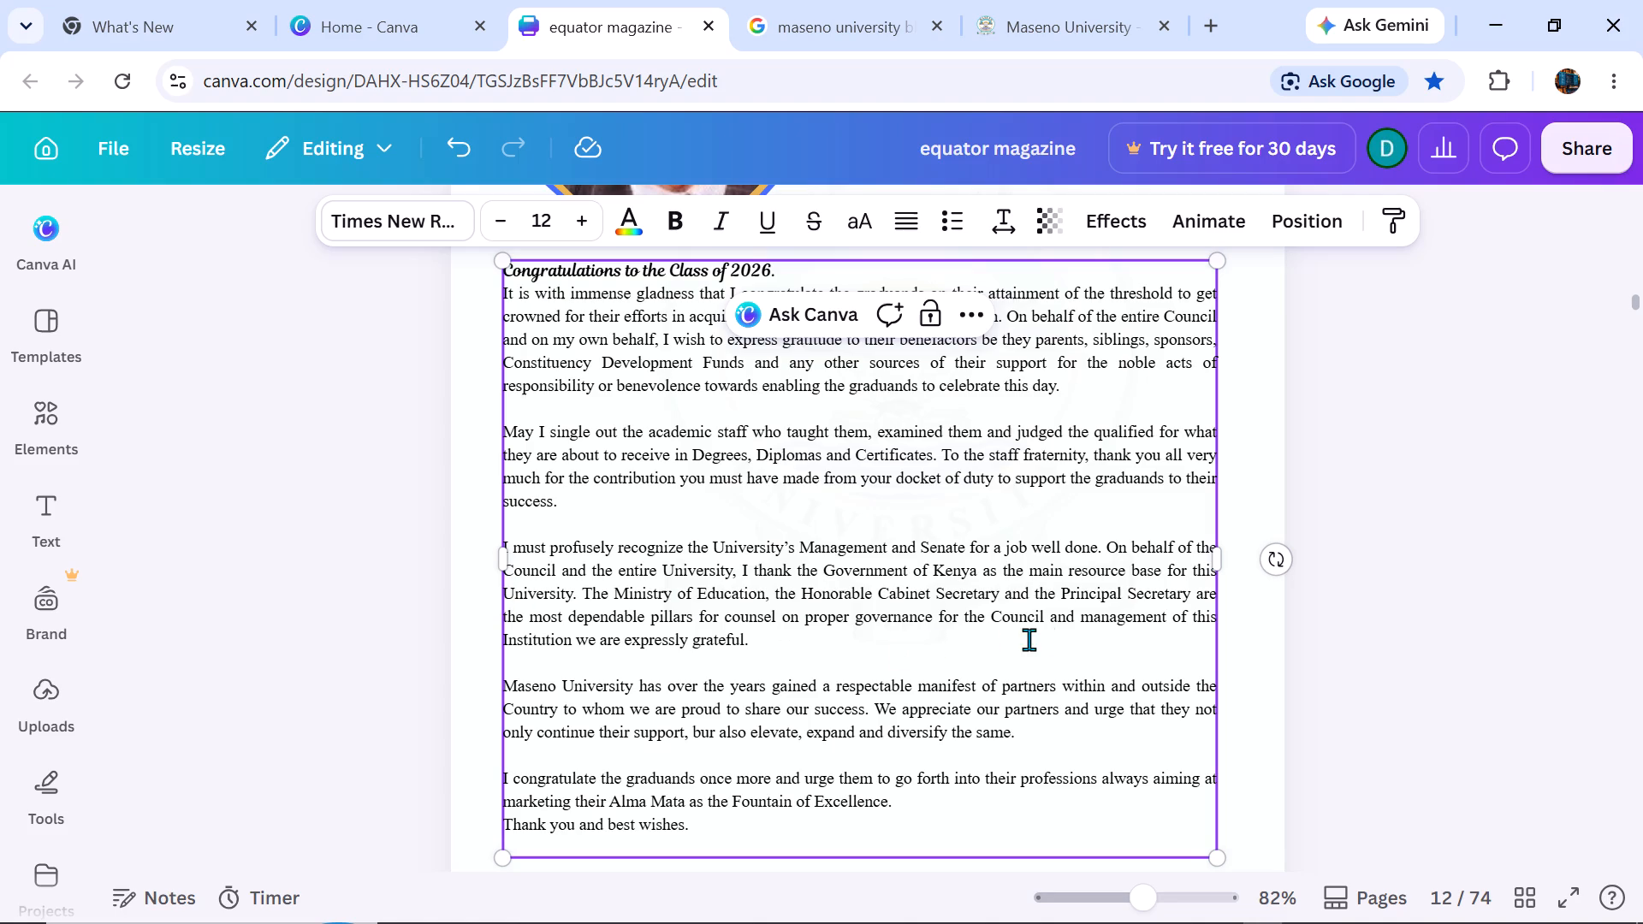
left_click(1097, 616)
key("BackSpace")
key("shift+m")
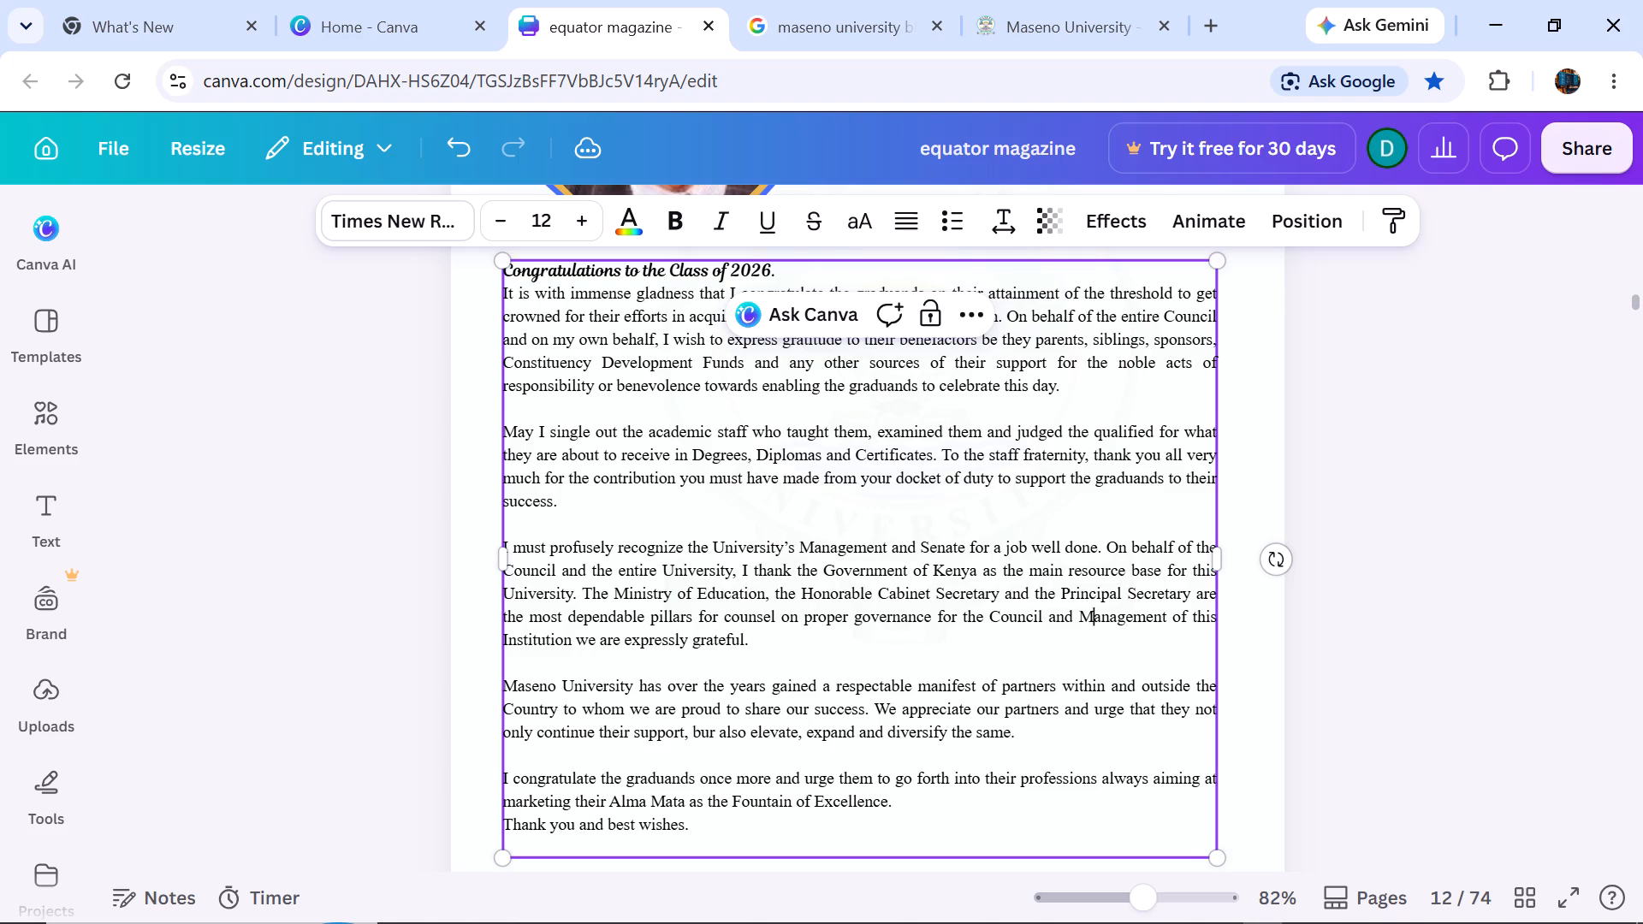
Correct the end of the third paragraph to "institution and we are expressly grateful", with a lowercase "institution".
left_click(511, 640)
key("BackSpace")
key("i")
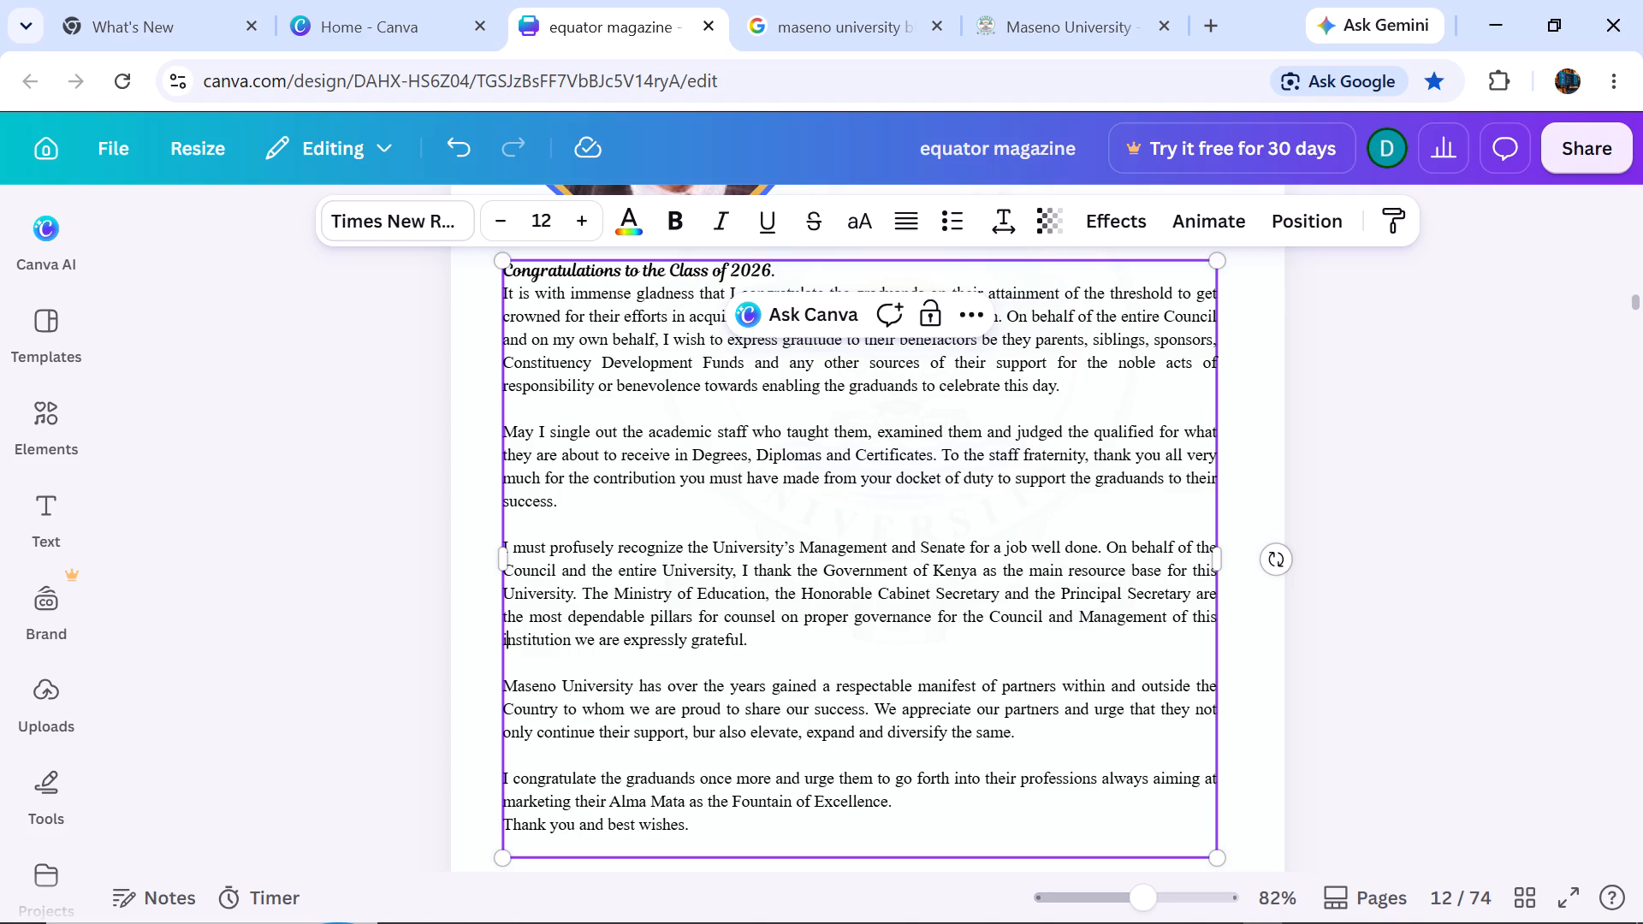
key("Right")
key("Right")
key("Right")
key("Right")
key("Right")
key("Right")
key("Right")
key("Right")
key("Right")
key("Right")
key("Right")
type("and")
key("space")
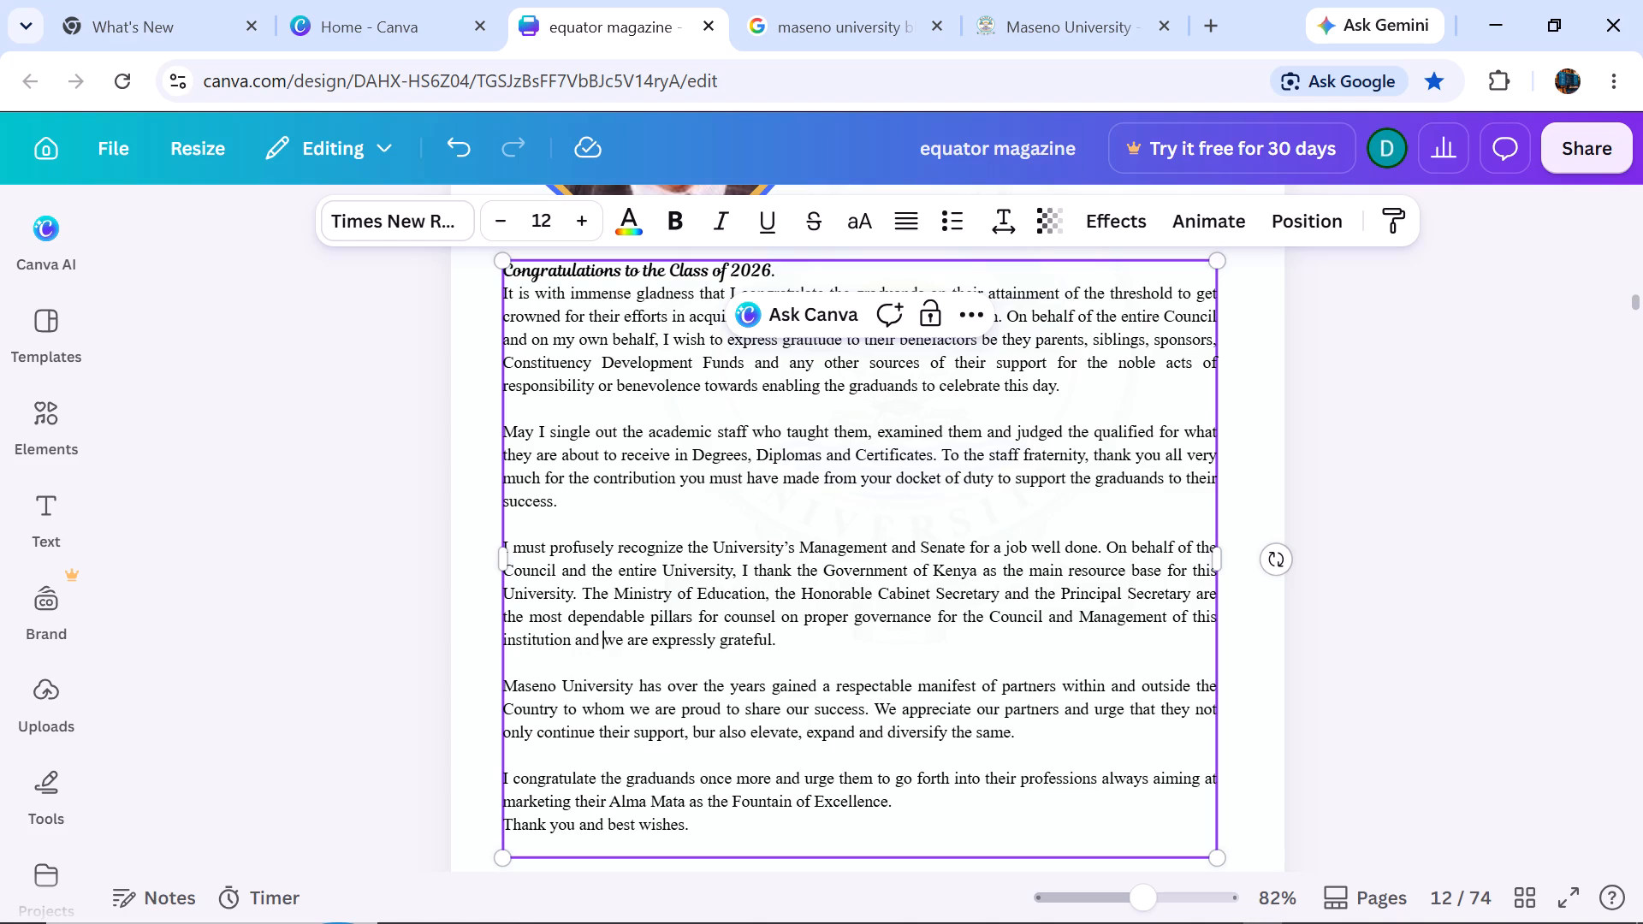
Correct the misspelled "bur" to "but" before "also elevate" in the partners paragraph.
left_click(721, 736)
key("Left")
key("BackSpace")
key("t")
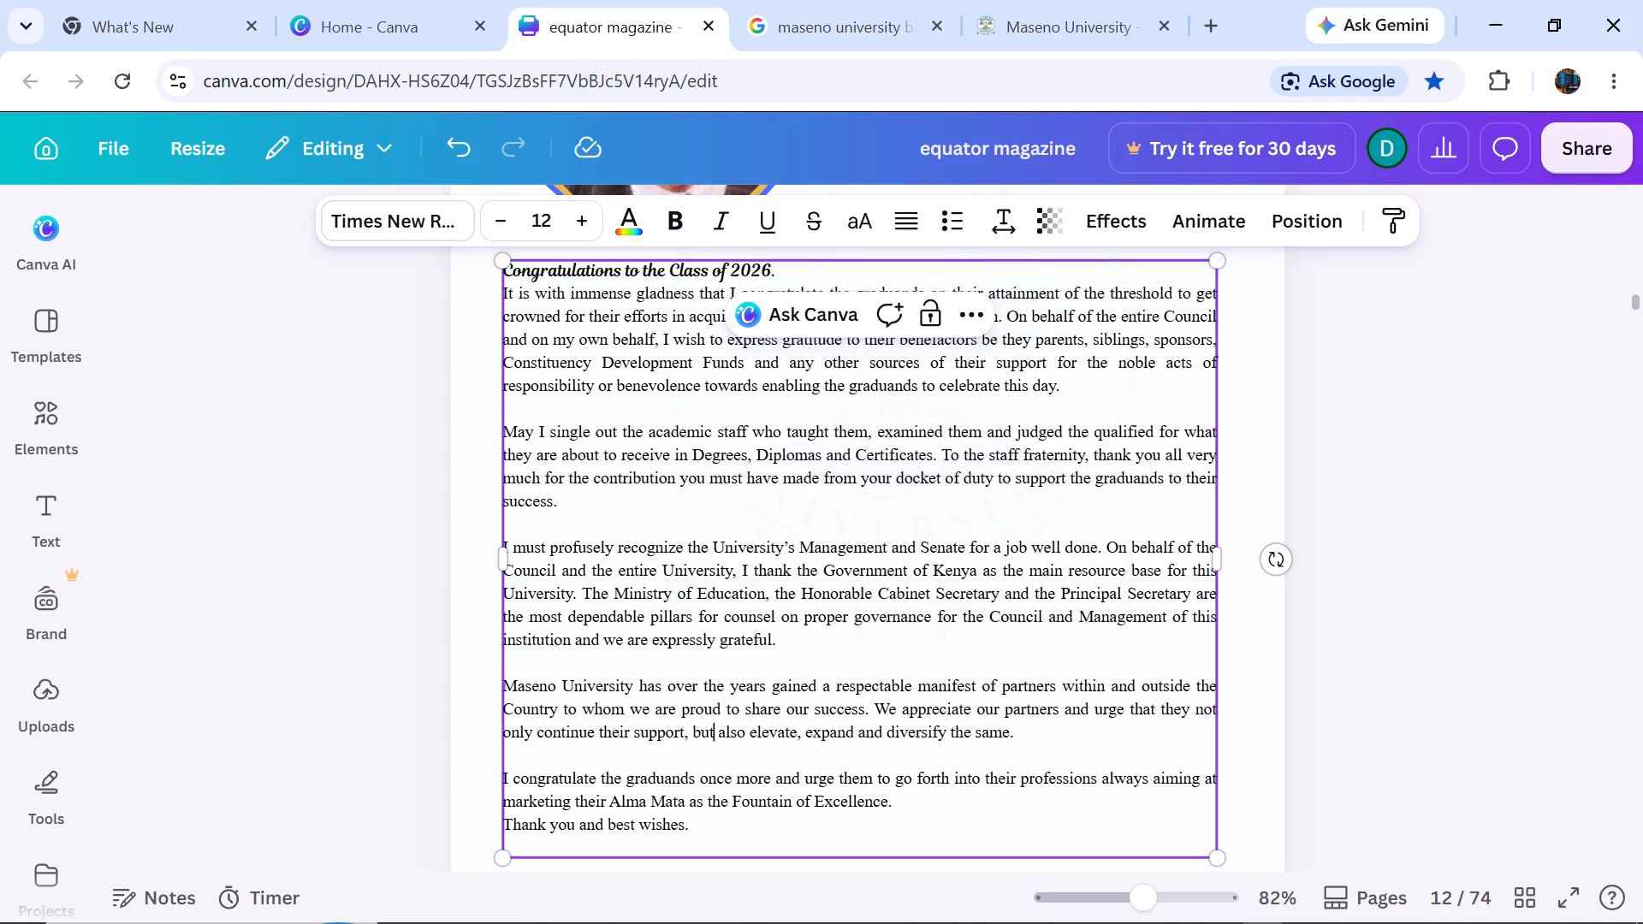
Italicize "Alma Mata" in the last paragraph of the page 12 message.
scroll(684, 807, "down", 1)
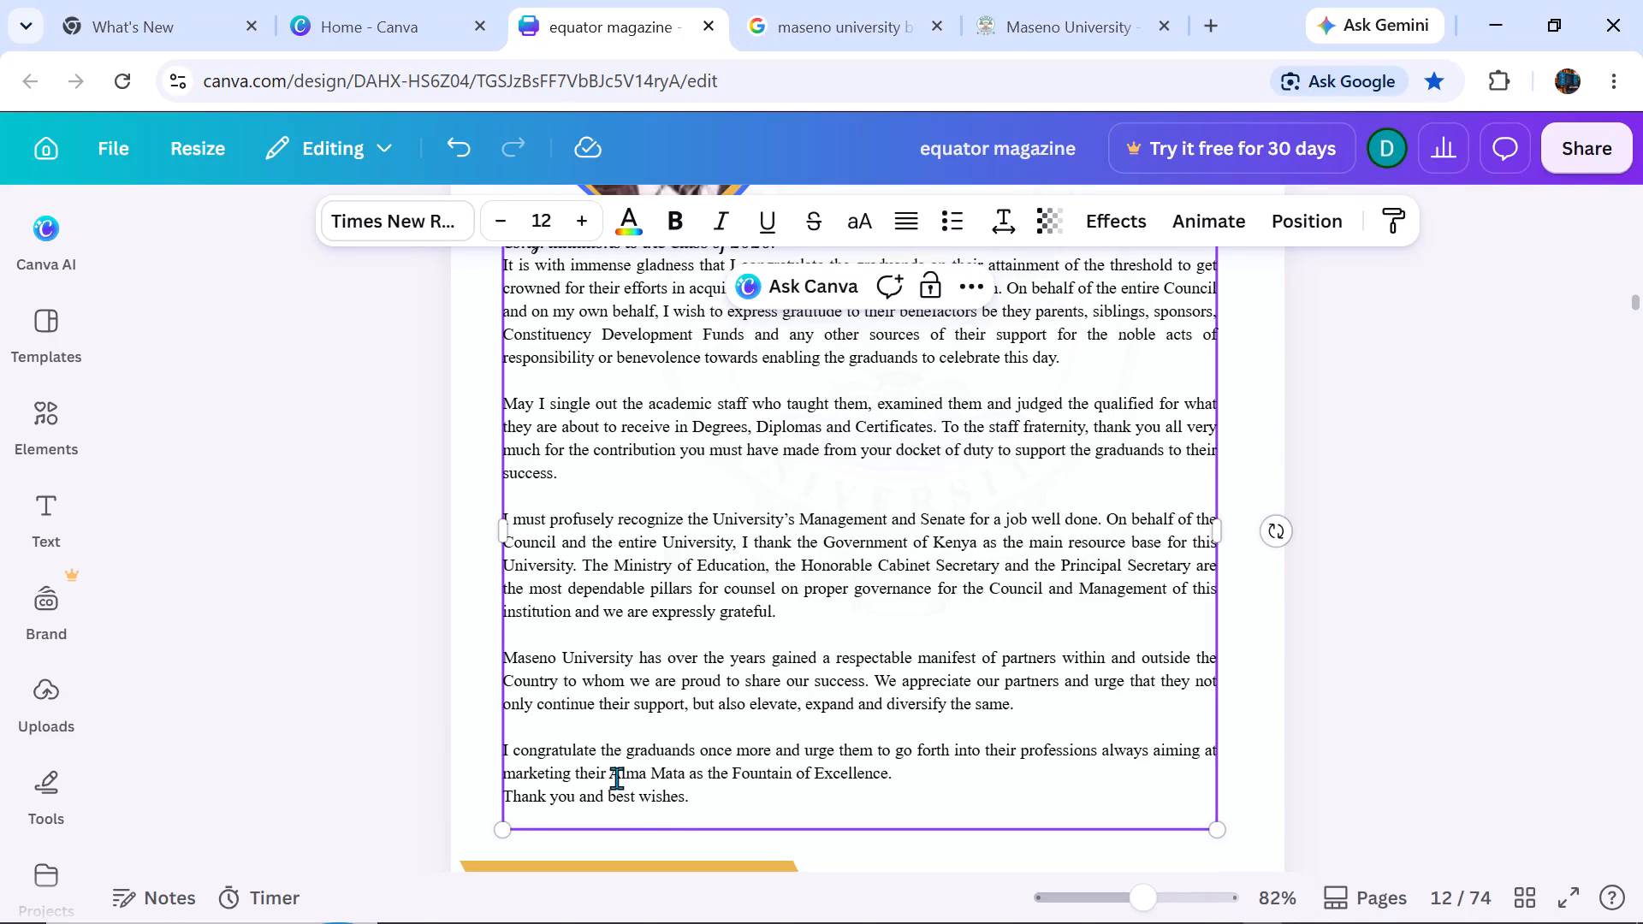
left_click_drag(609, 771, 681, 772)
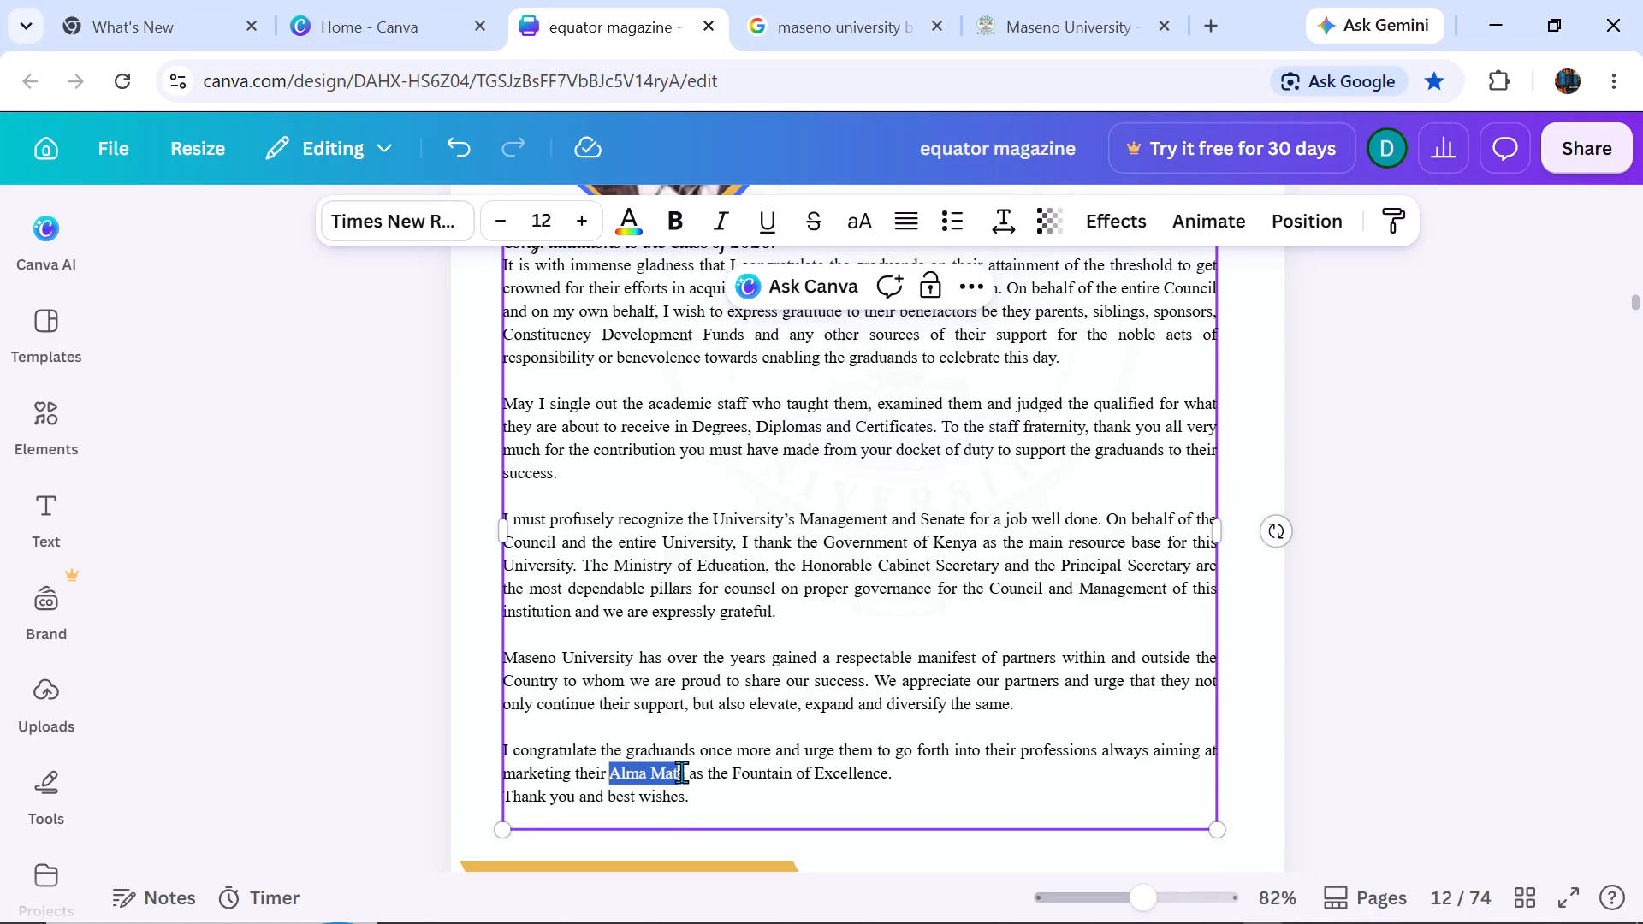
left_click_drag(681, 772, 686, 772)
key("ctrl+i")
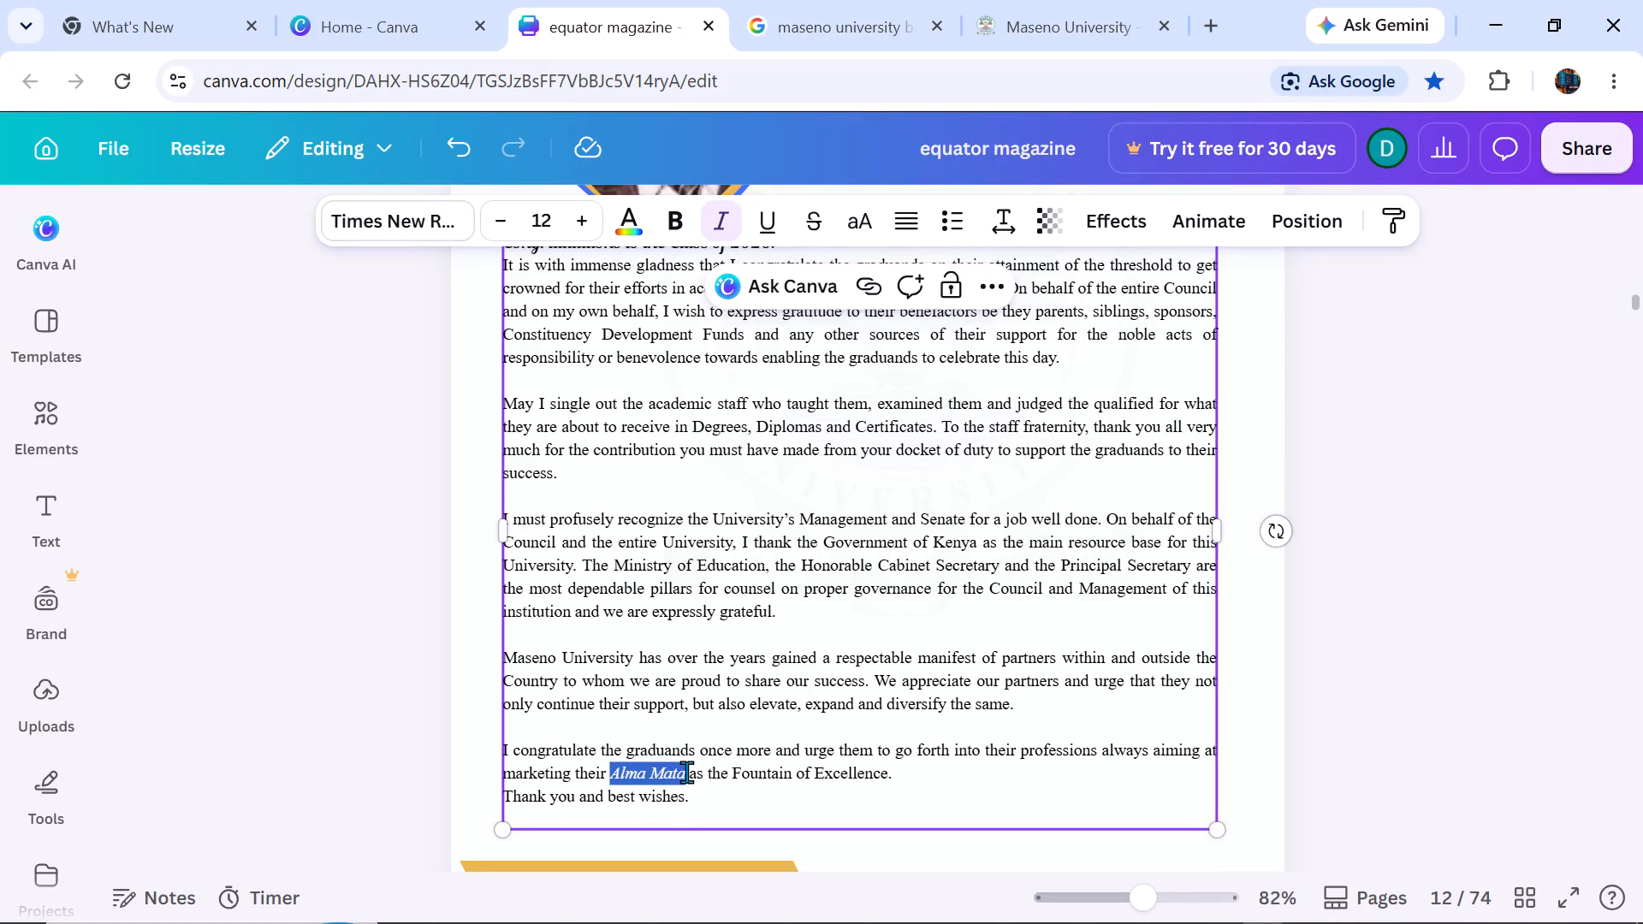
left_click(1352, 583)
On page 13, make the word singular so the sentence reads "is the result of the busy days".
scroll(1352, 583, "down", 2)
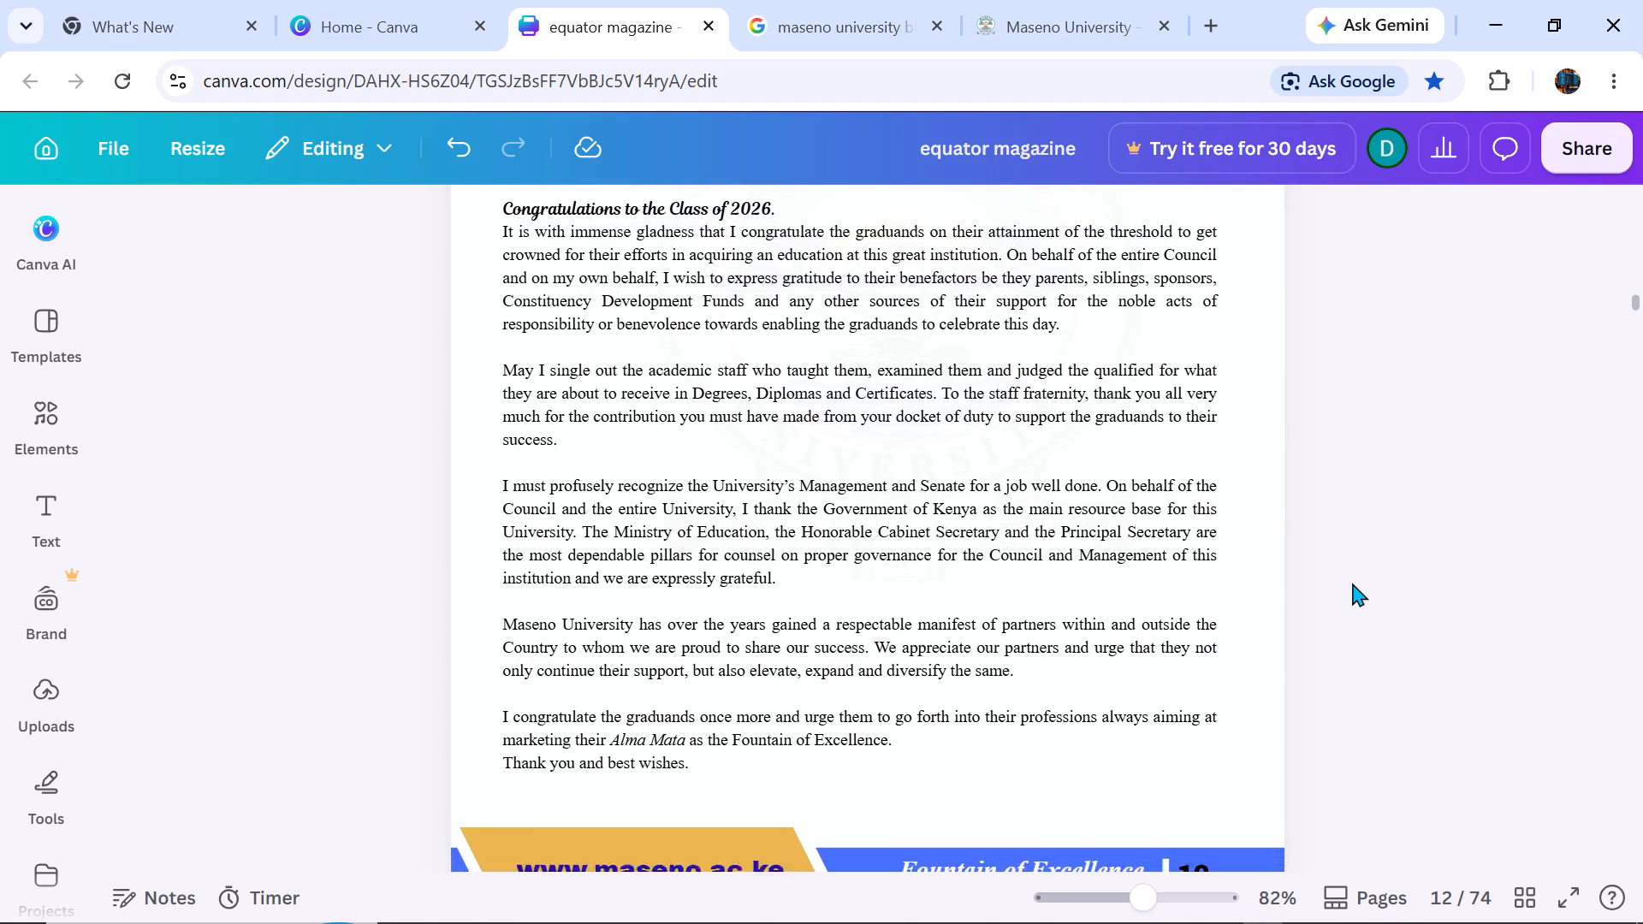
scroll(1352, 583, "down", 6)
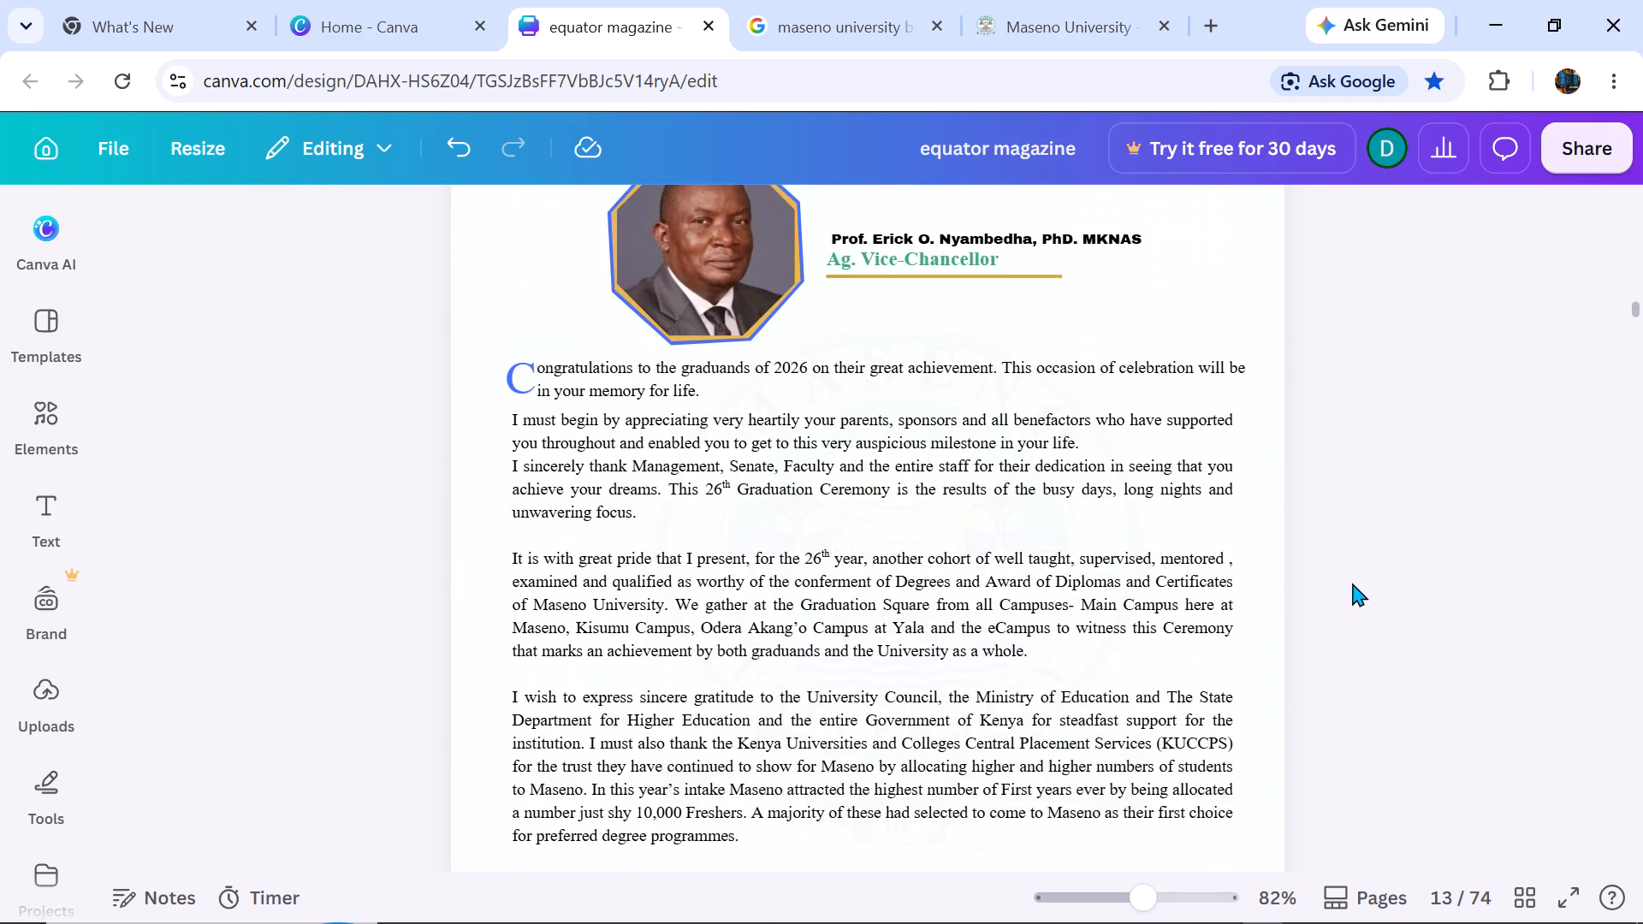
scroll(1352, 583, "down", 2)
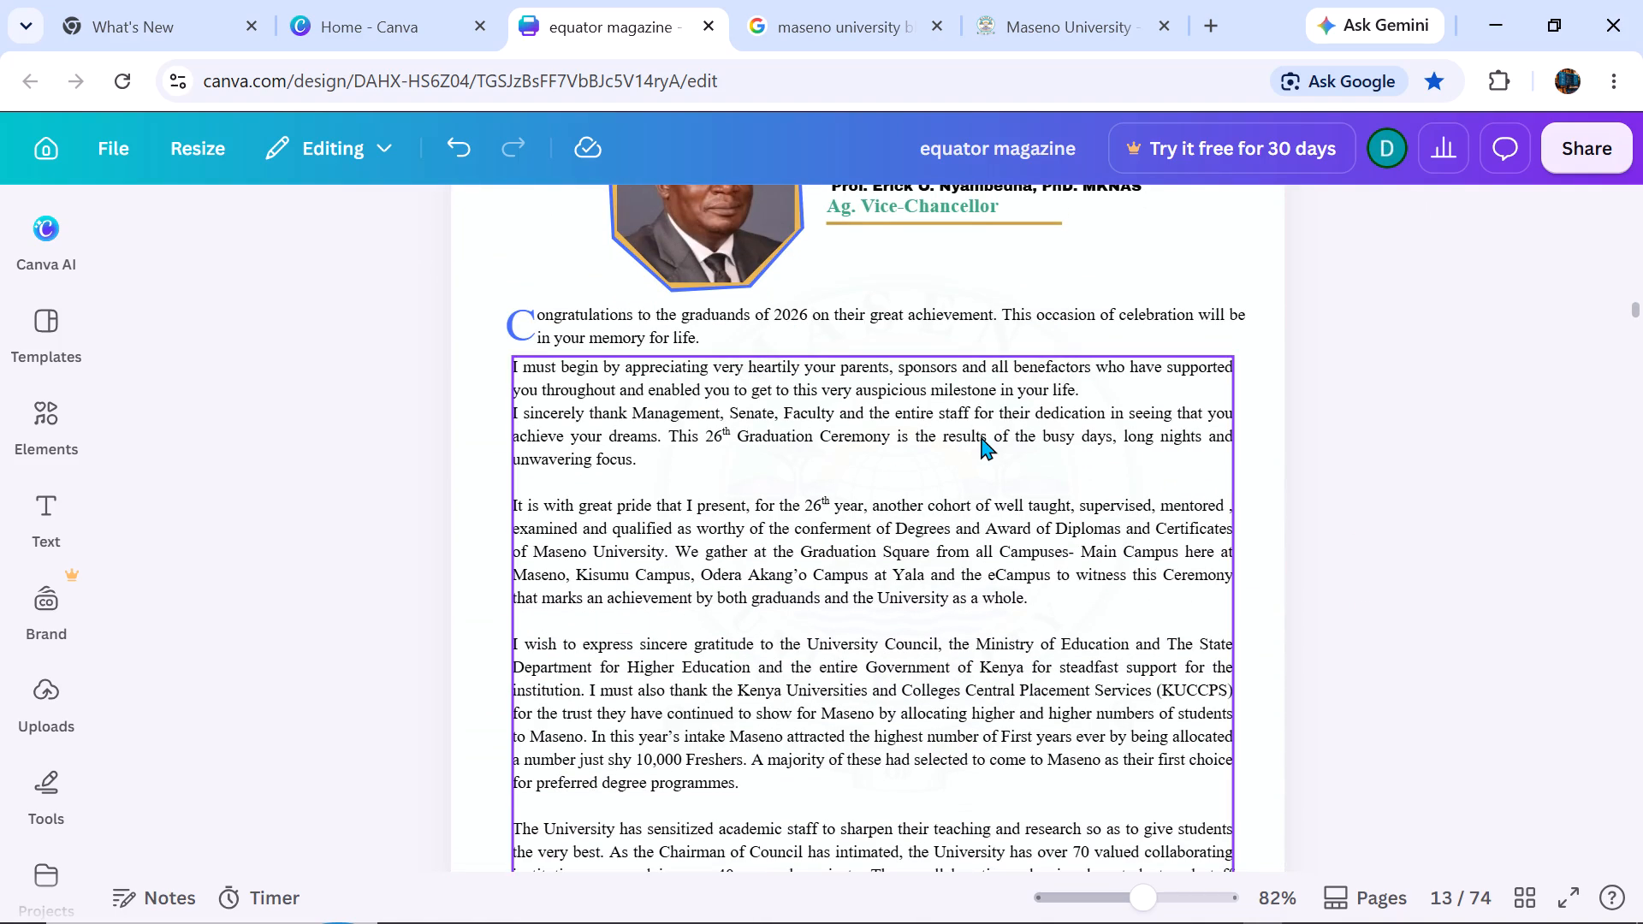
double_click(988, 436)
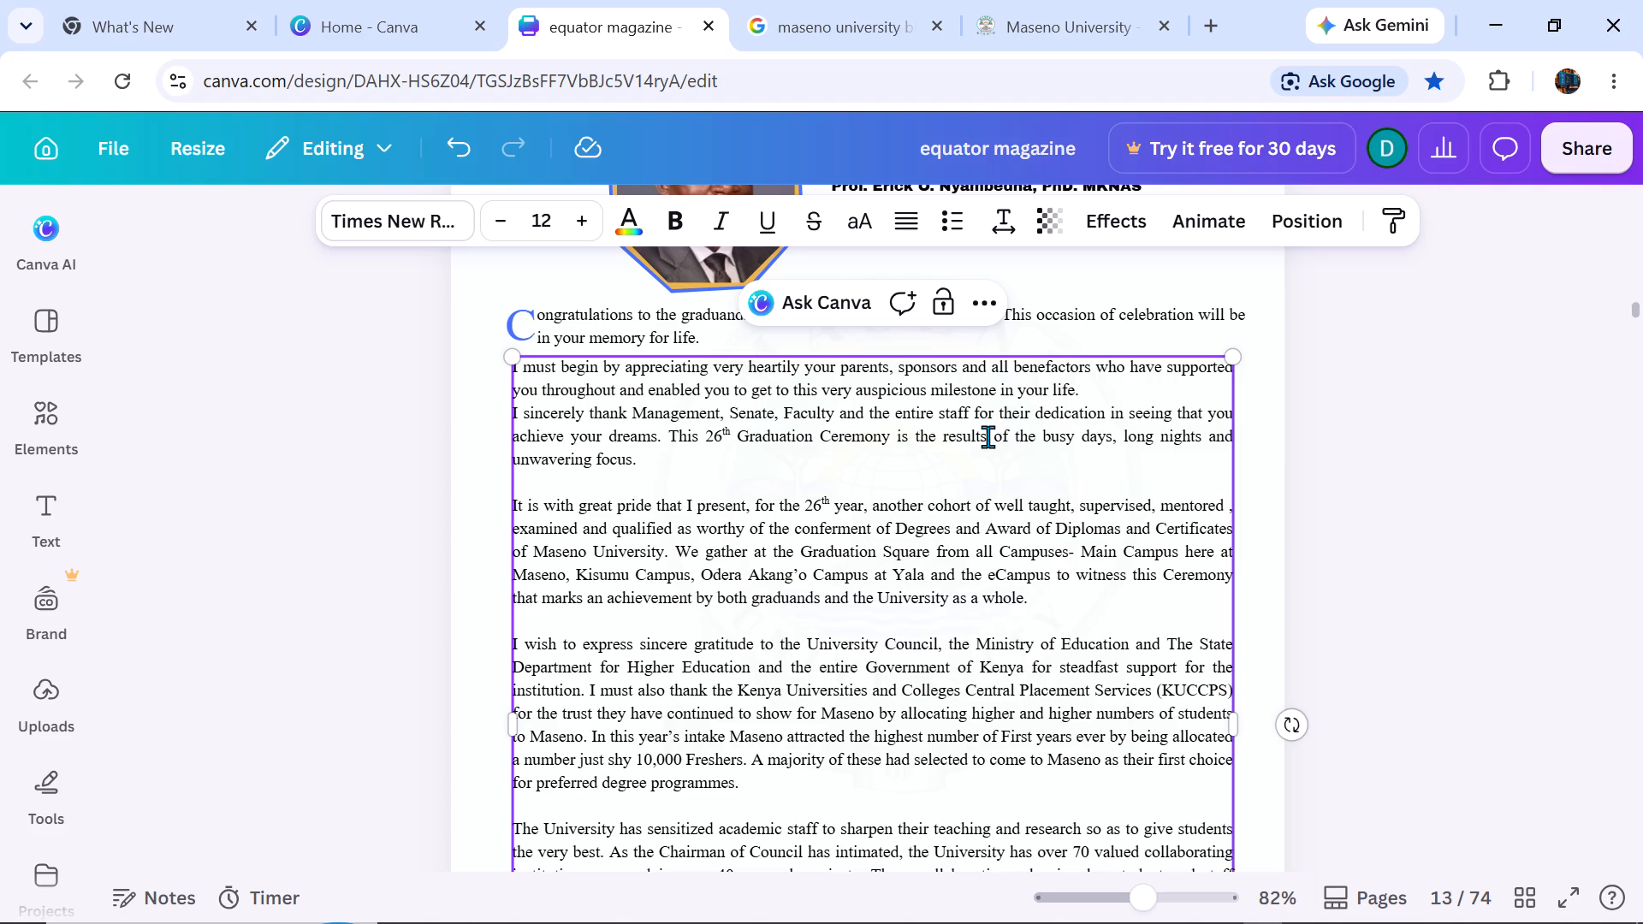
key("BackSpace")
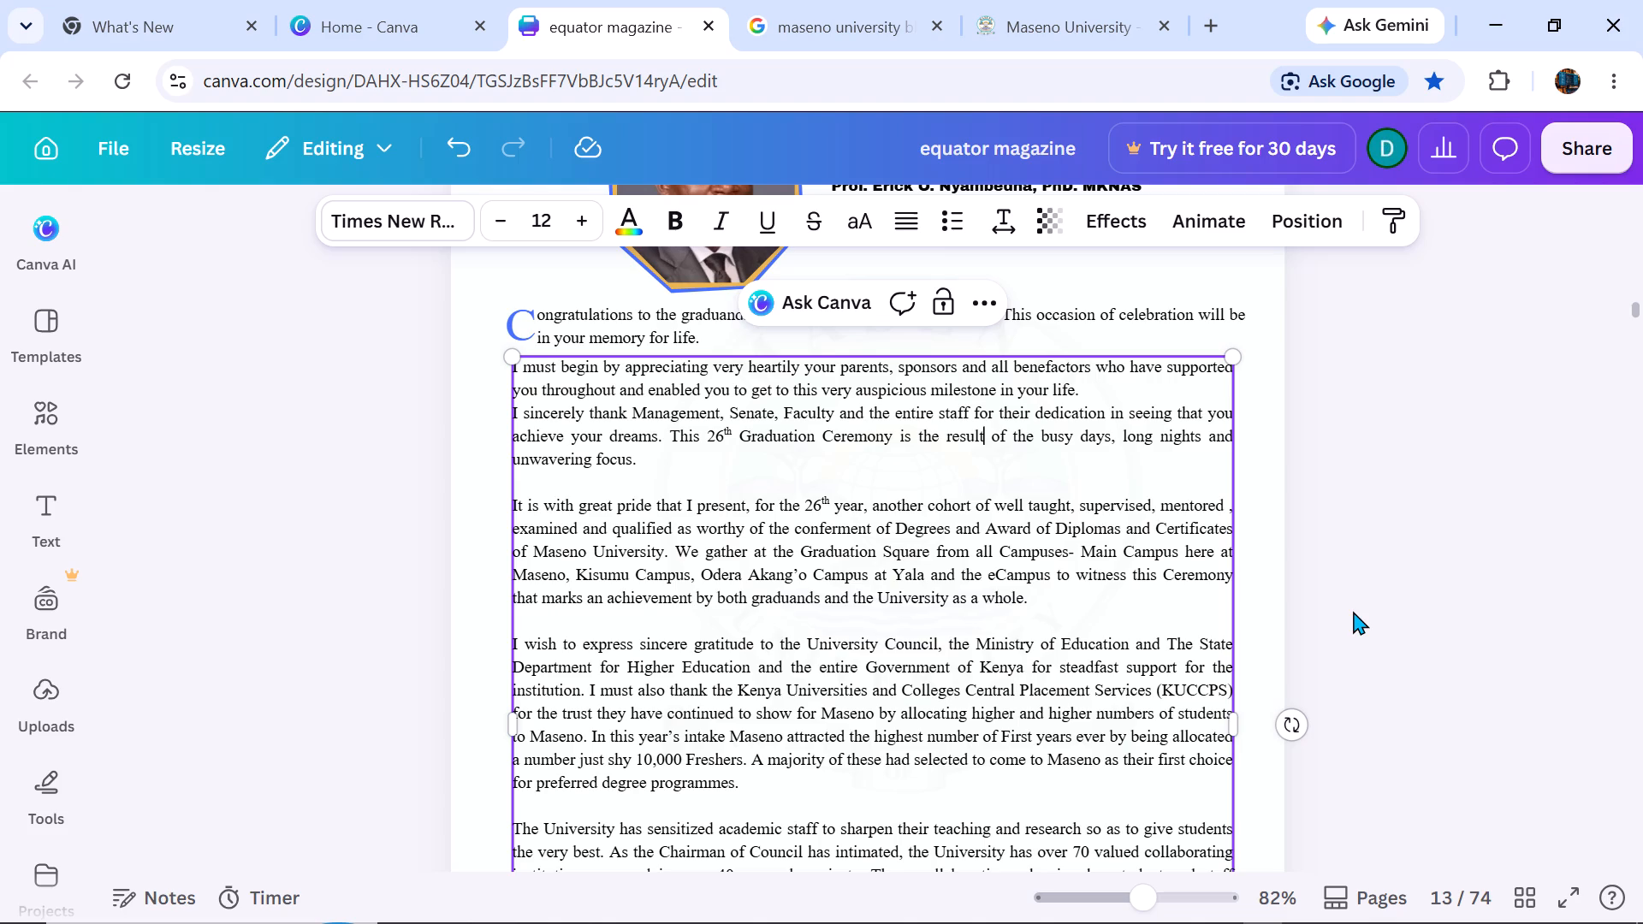
Correct the spelling to "neighbourhood" in the paragraph thanking the communities around the University on page 13.
scroll(1014, 619, "down", 5)
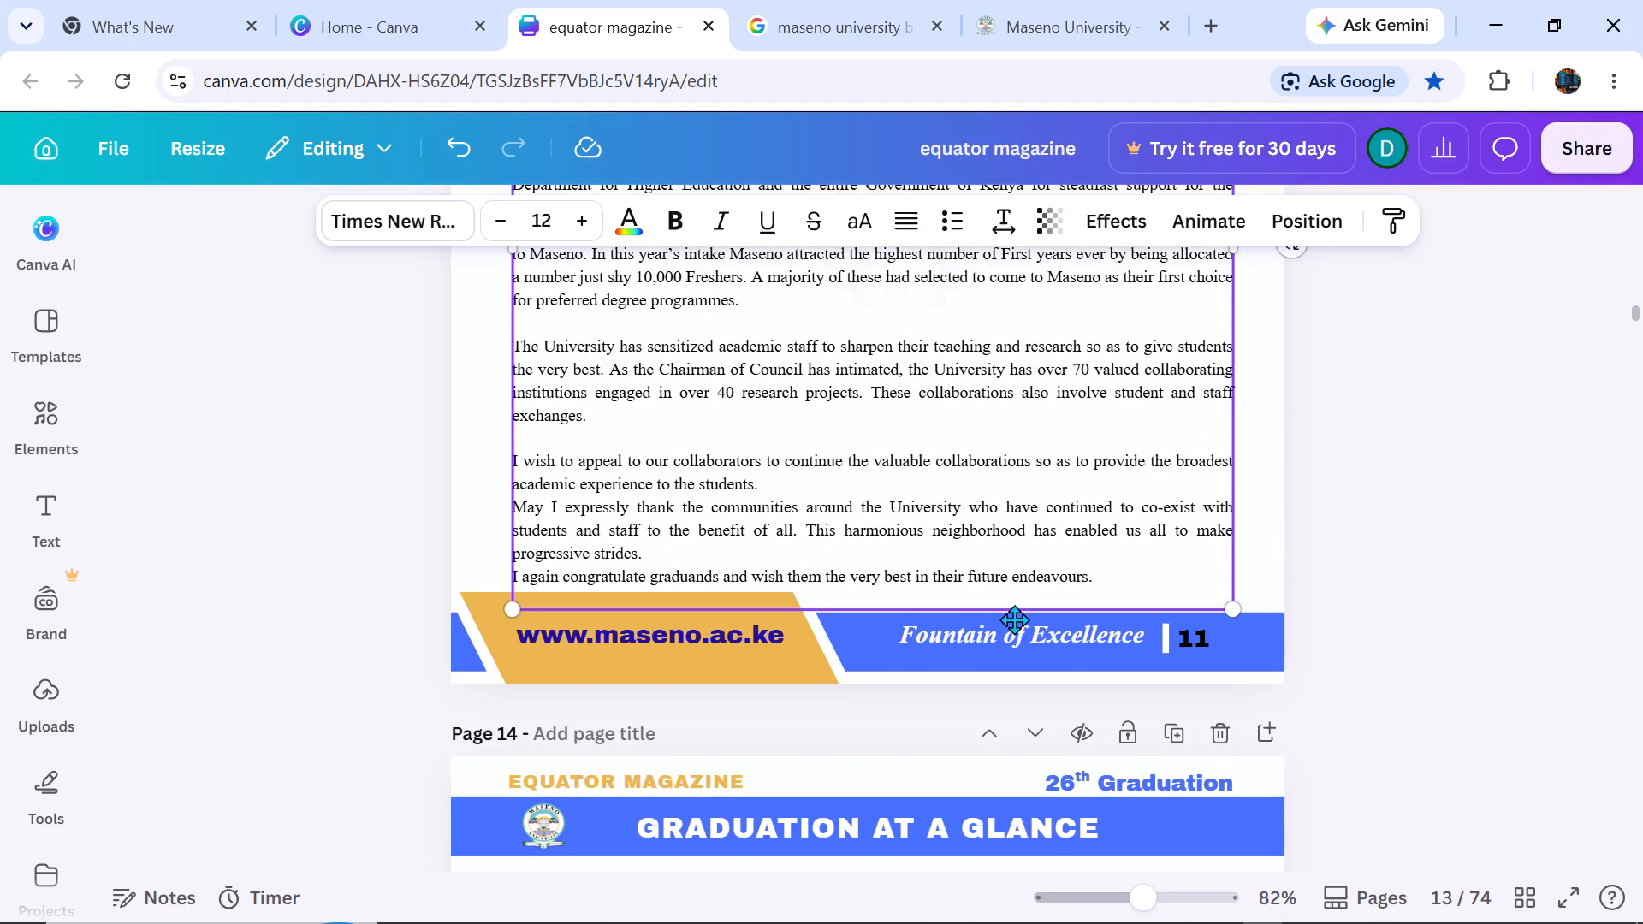
left_click(987, 532)
key("u")
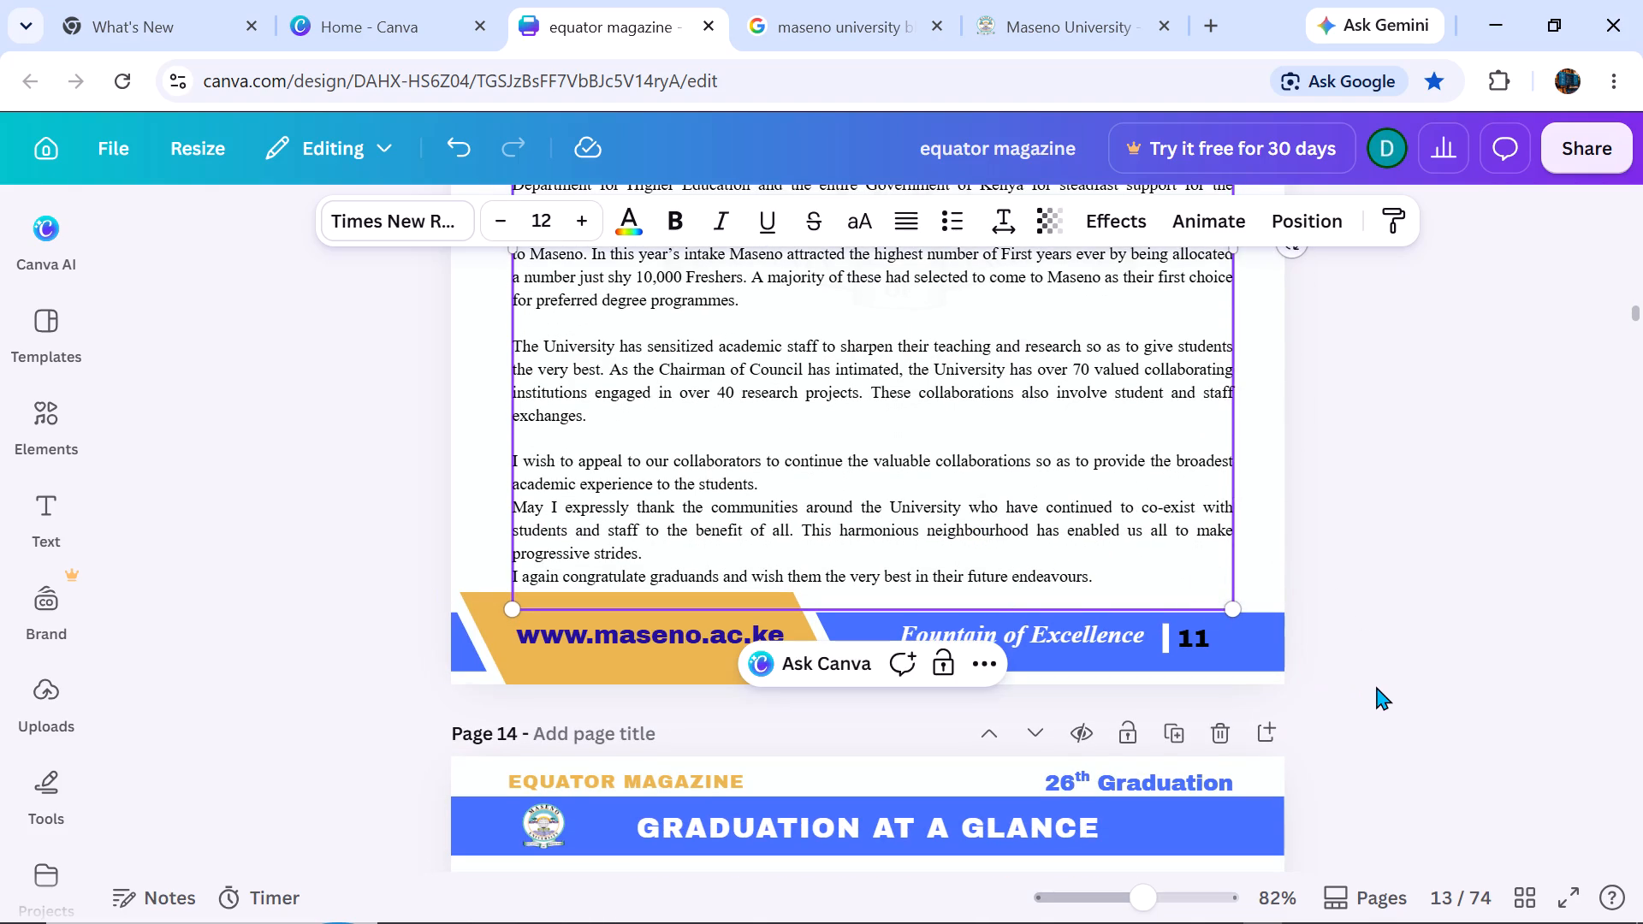
left_click(1376, 686)
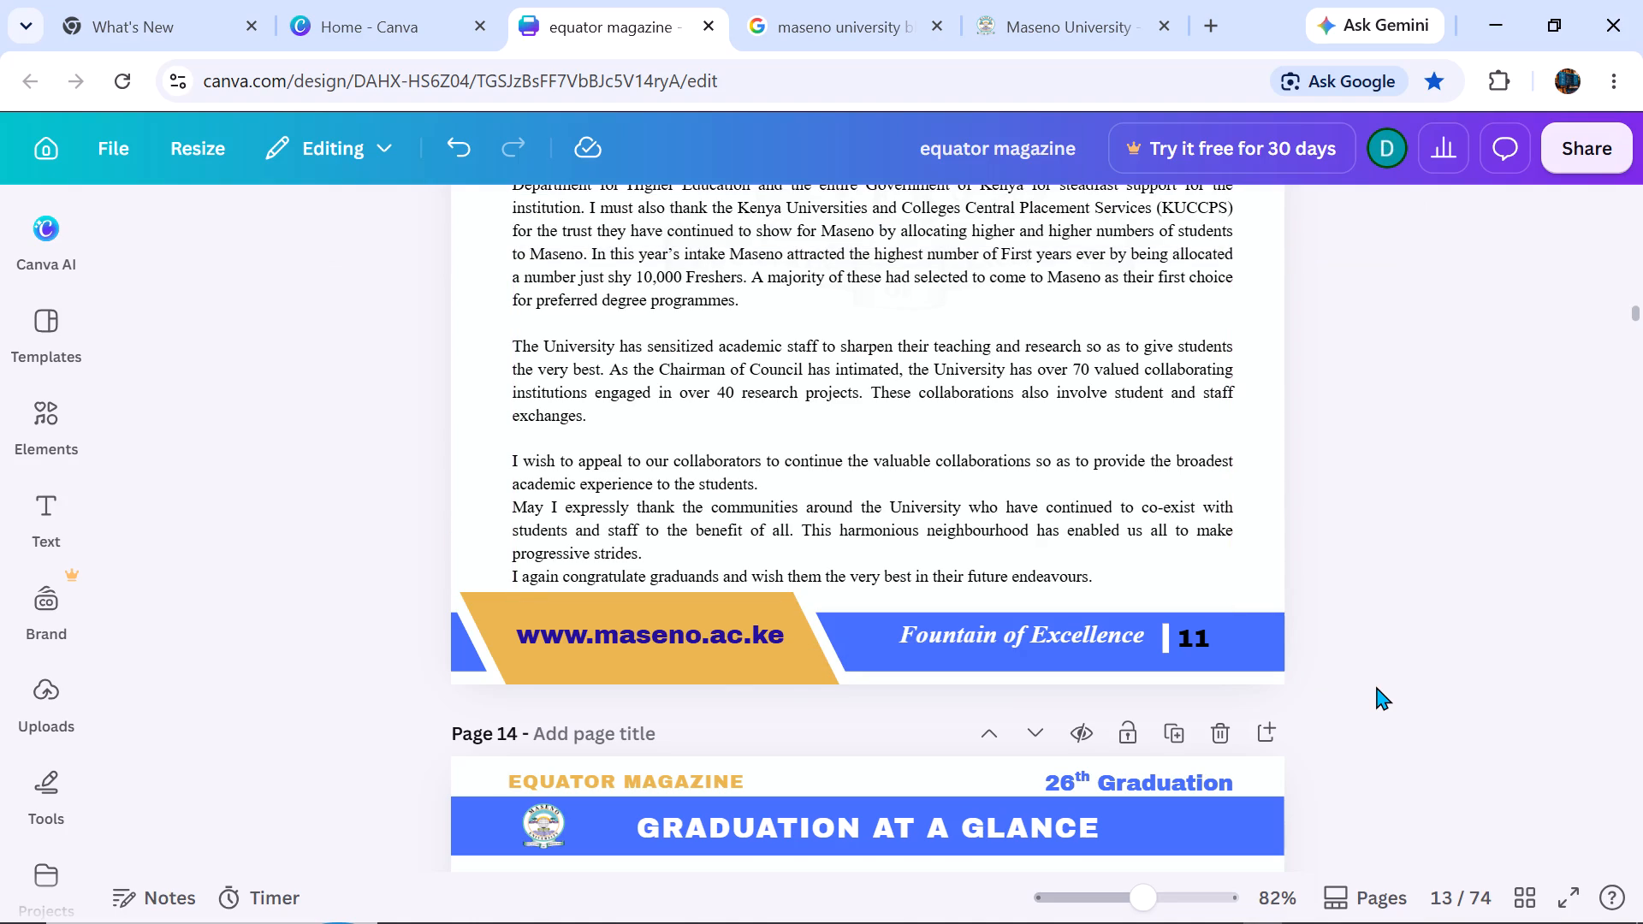
On page 14, make "Dean" plural in the introductory sentence so it reads "ask the Deans of Schools".
scroll(1376, 686, "down", 4)
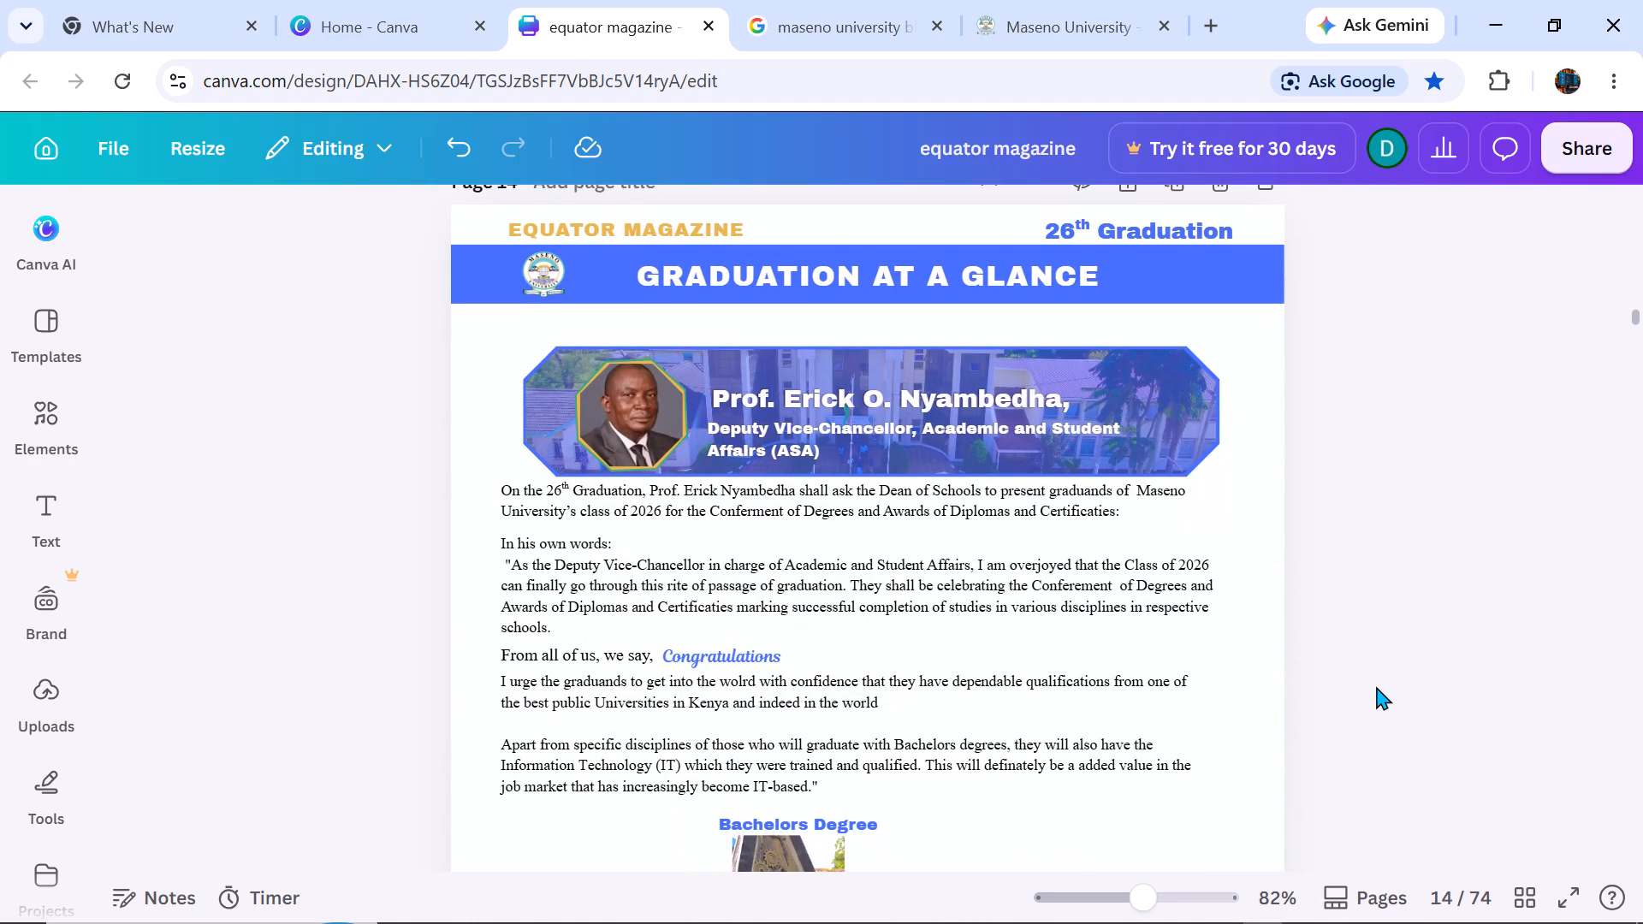
scroll(1376, 686, "down", 1)
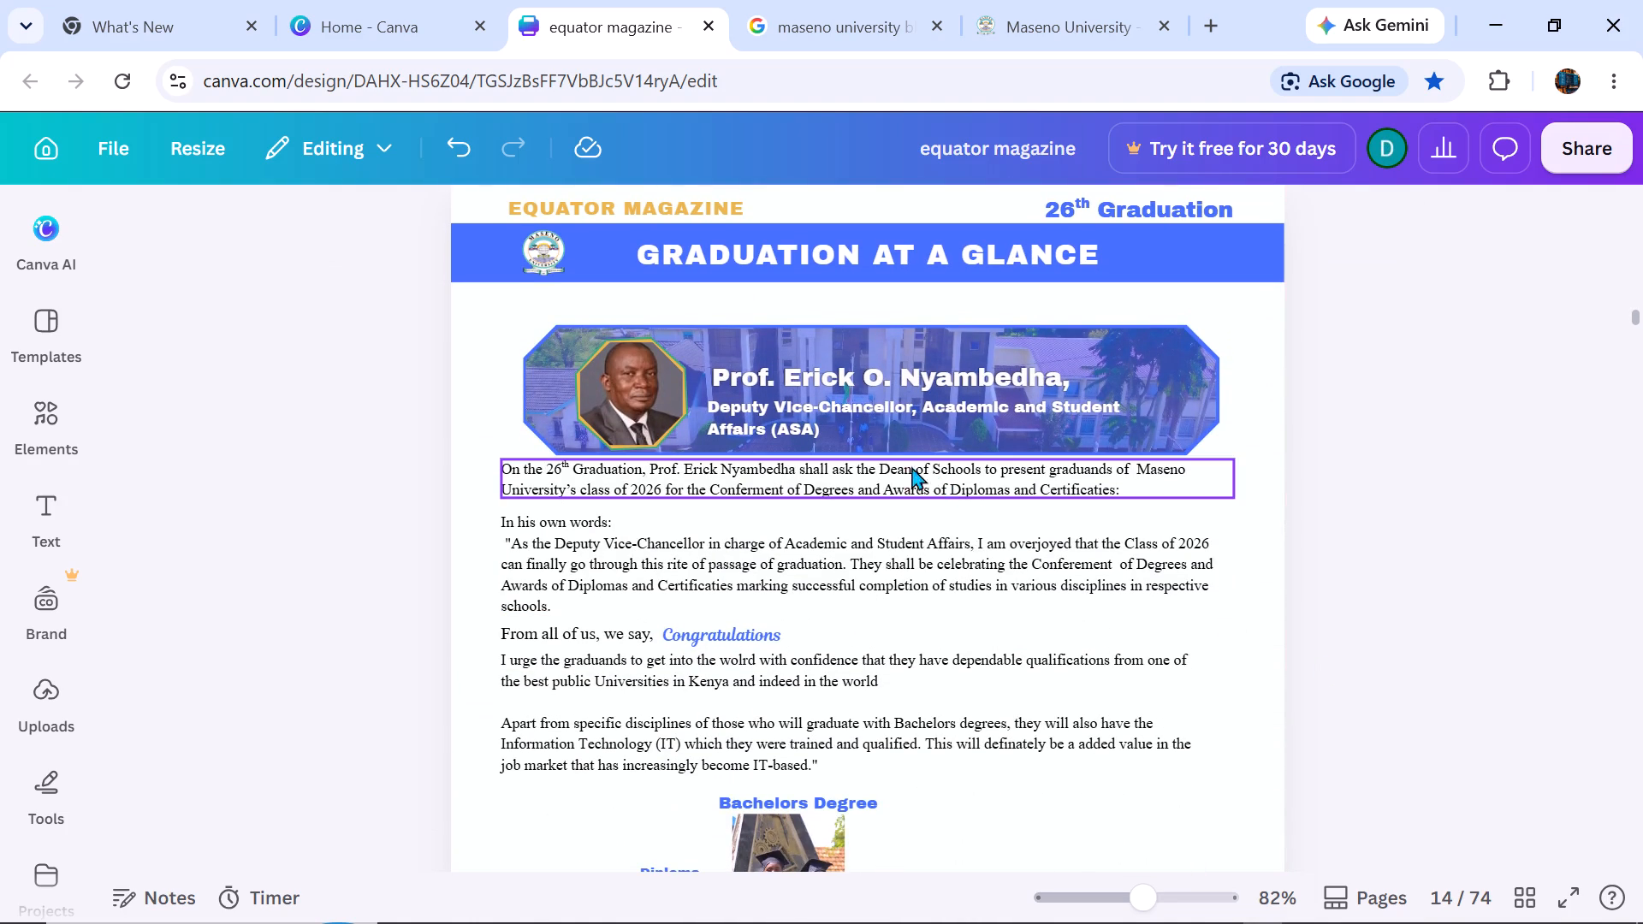
double_click(910, 467)
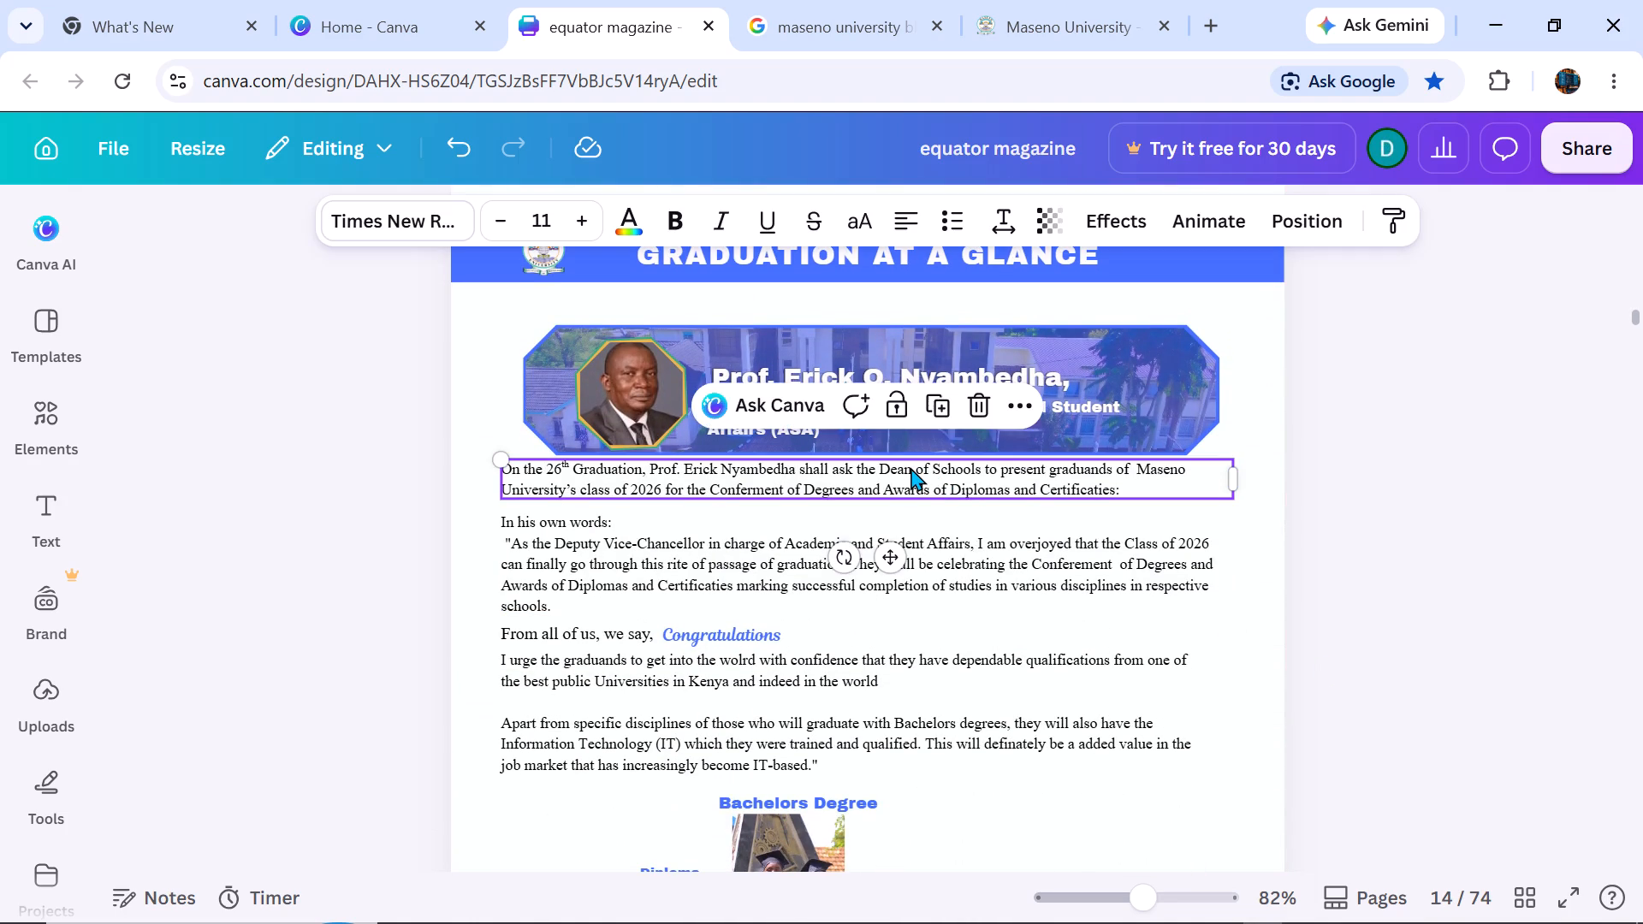
key("s")
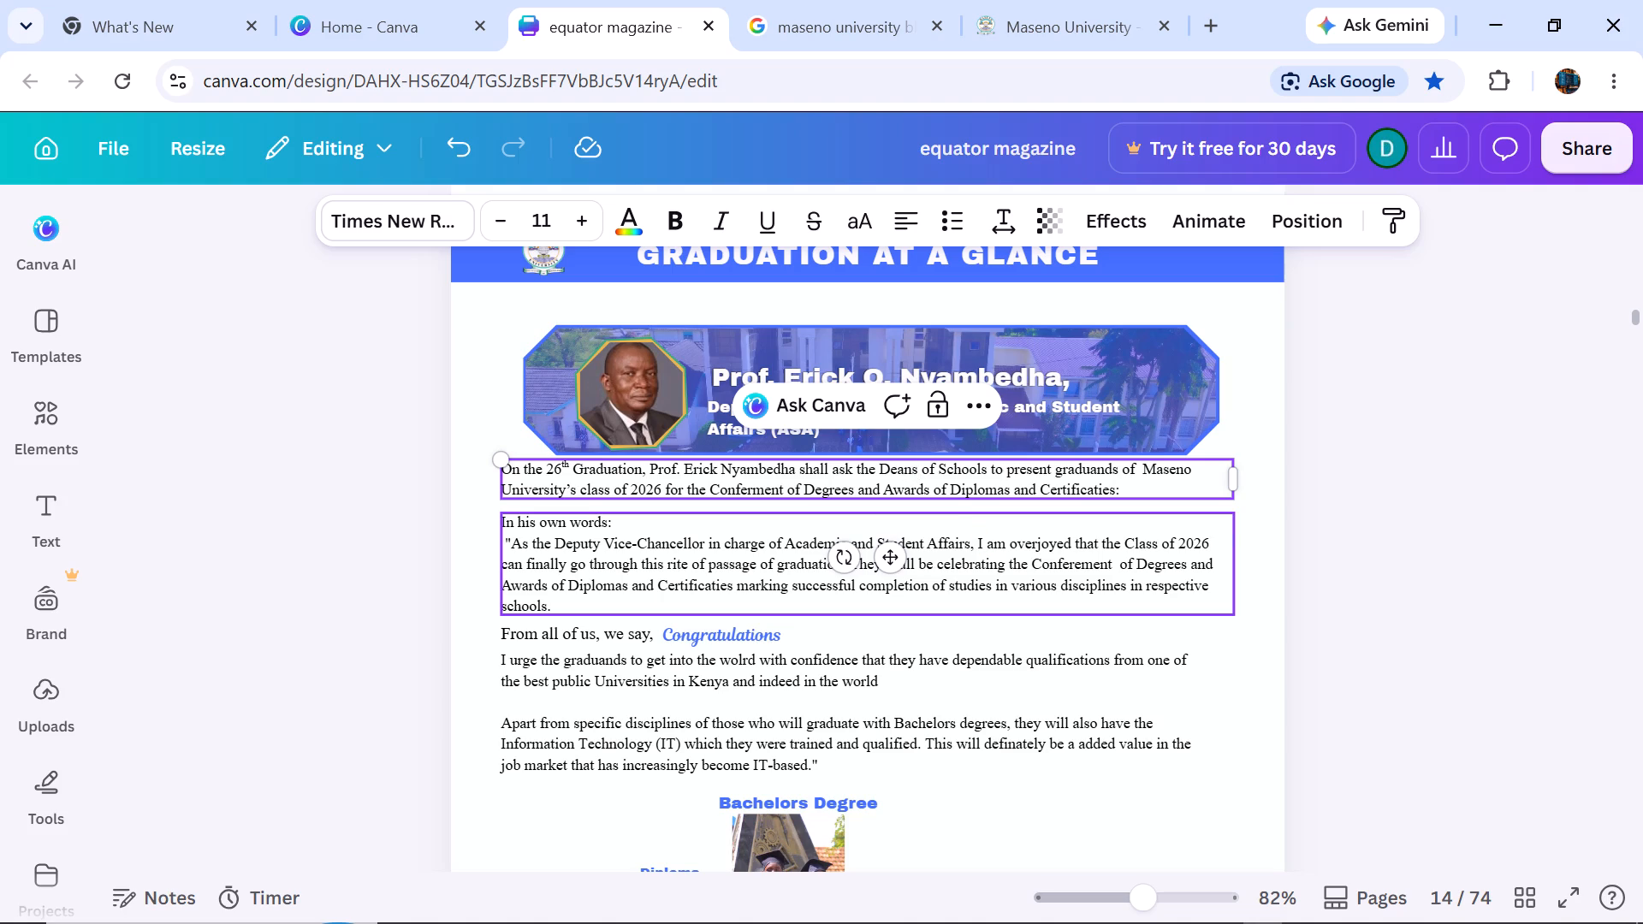
Make "Awards" singular before "of Diplomas" in both the page 14 introduction and the "In his own words" paragraph.
left_click(928, 489)
left_click(928, 489)
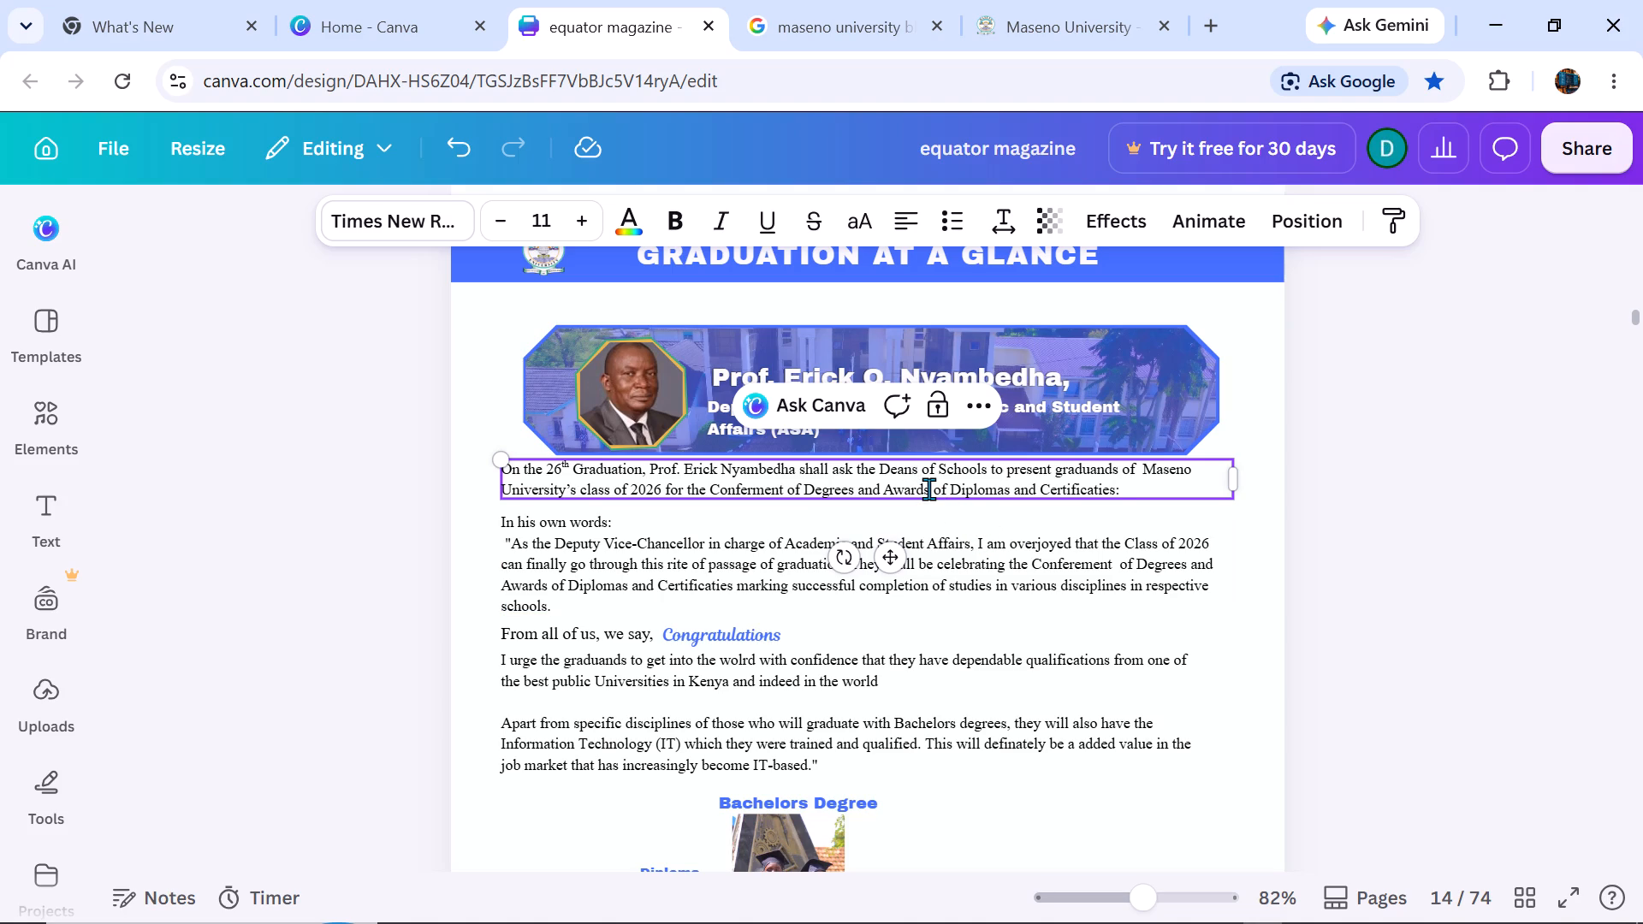
key("BackSpace")
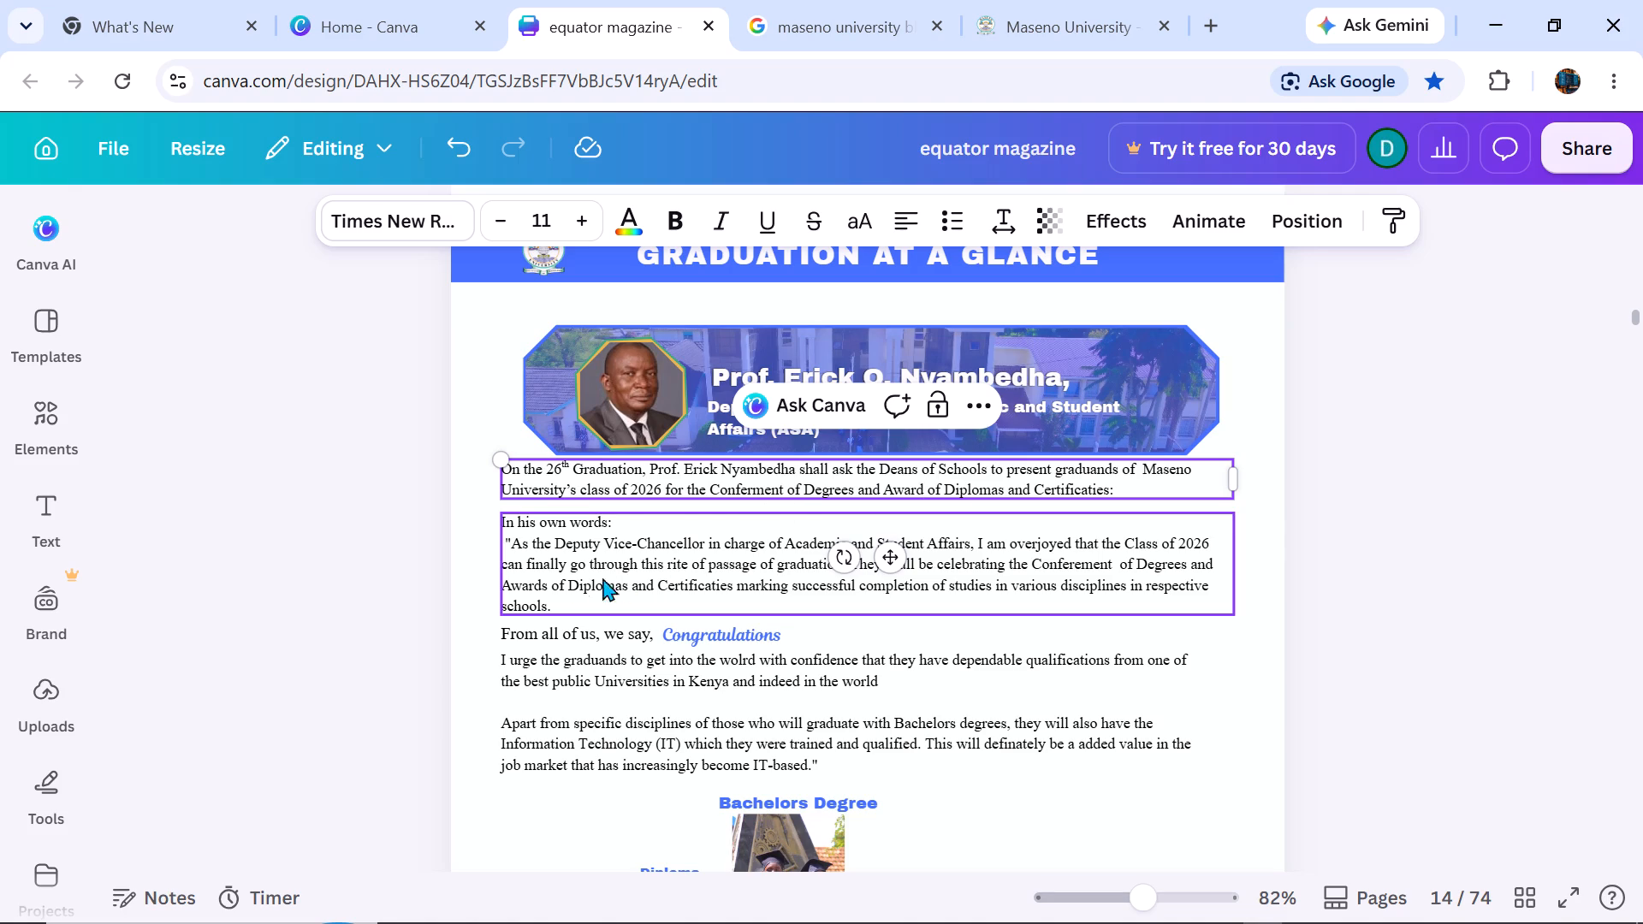
double_click(551, 579)
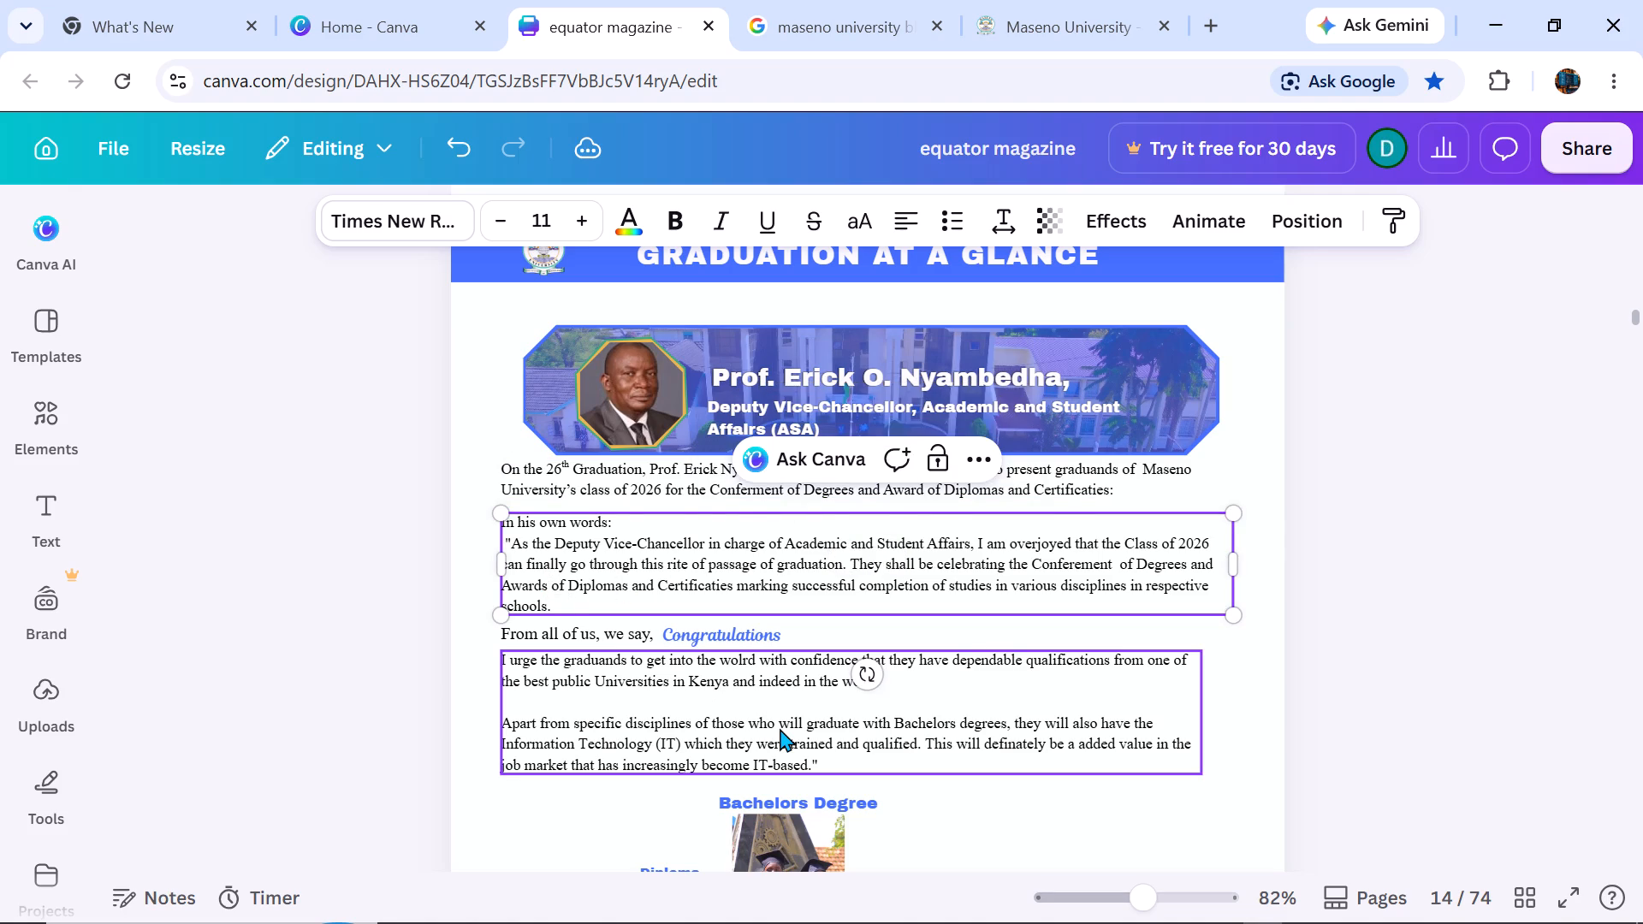
key("Left")
key("BackSpace")
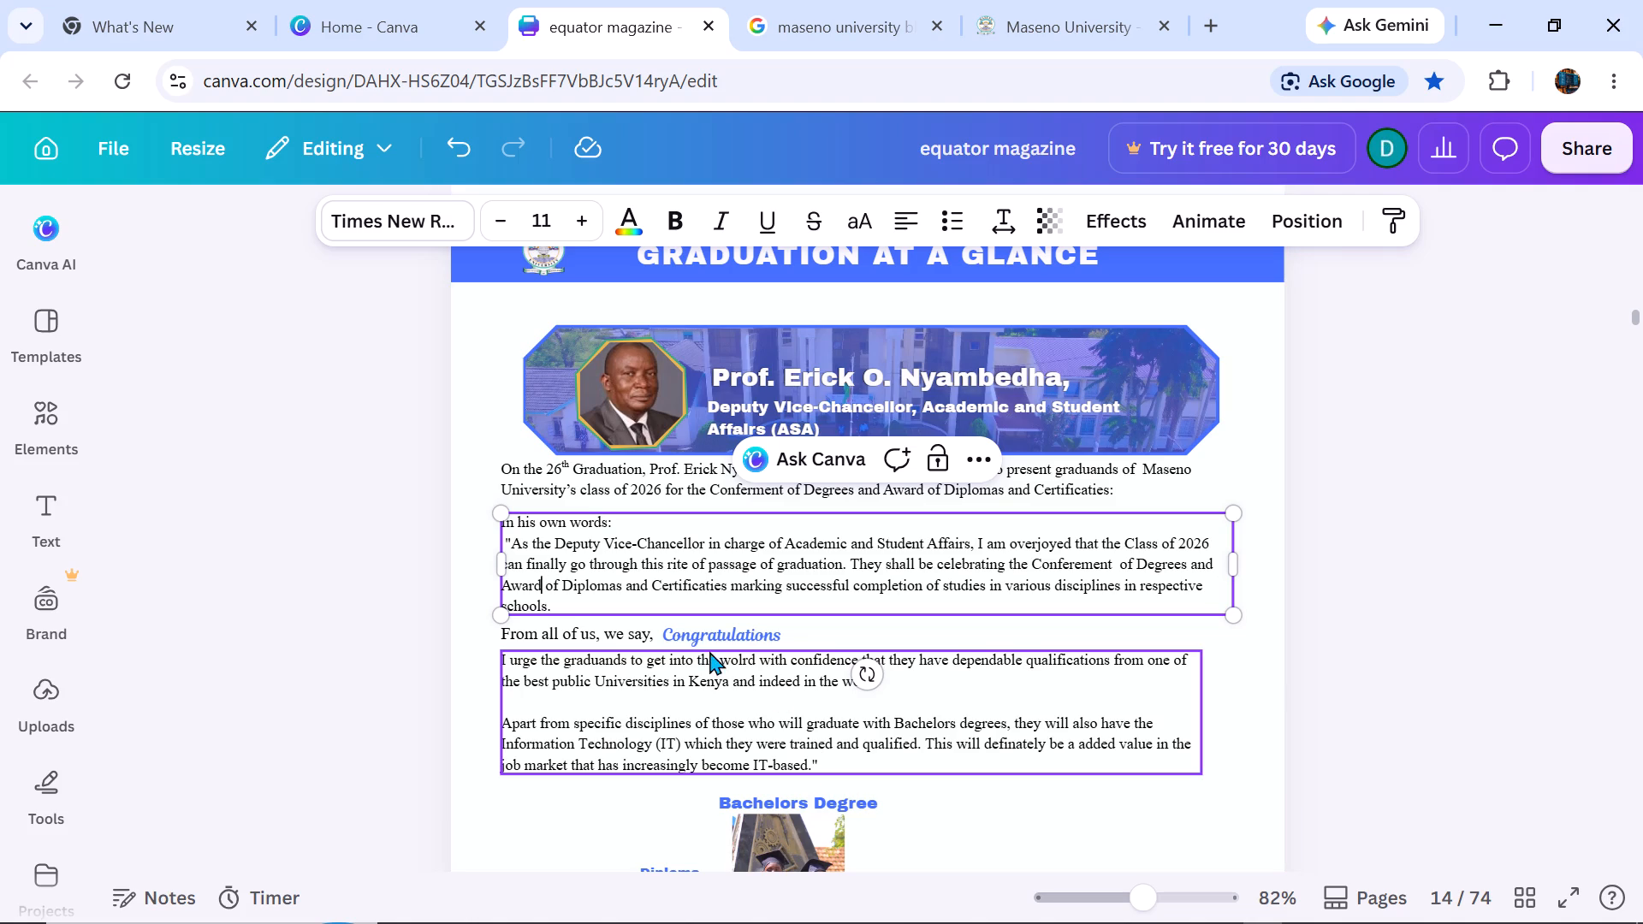
Add a full stop after "indeed in the world" in the paragraph urging the graduands.
double_click(923, 682)
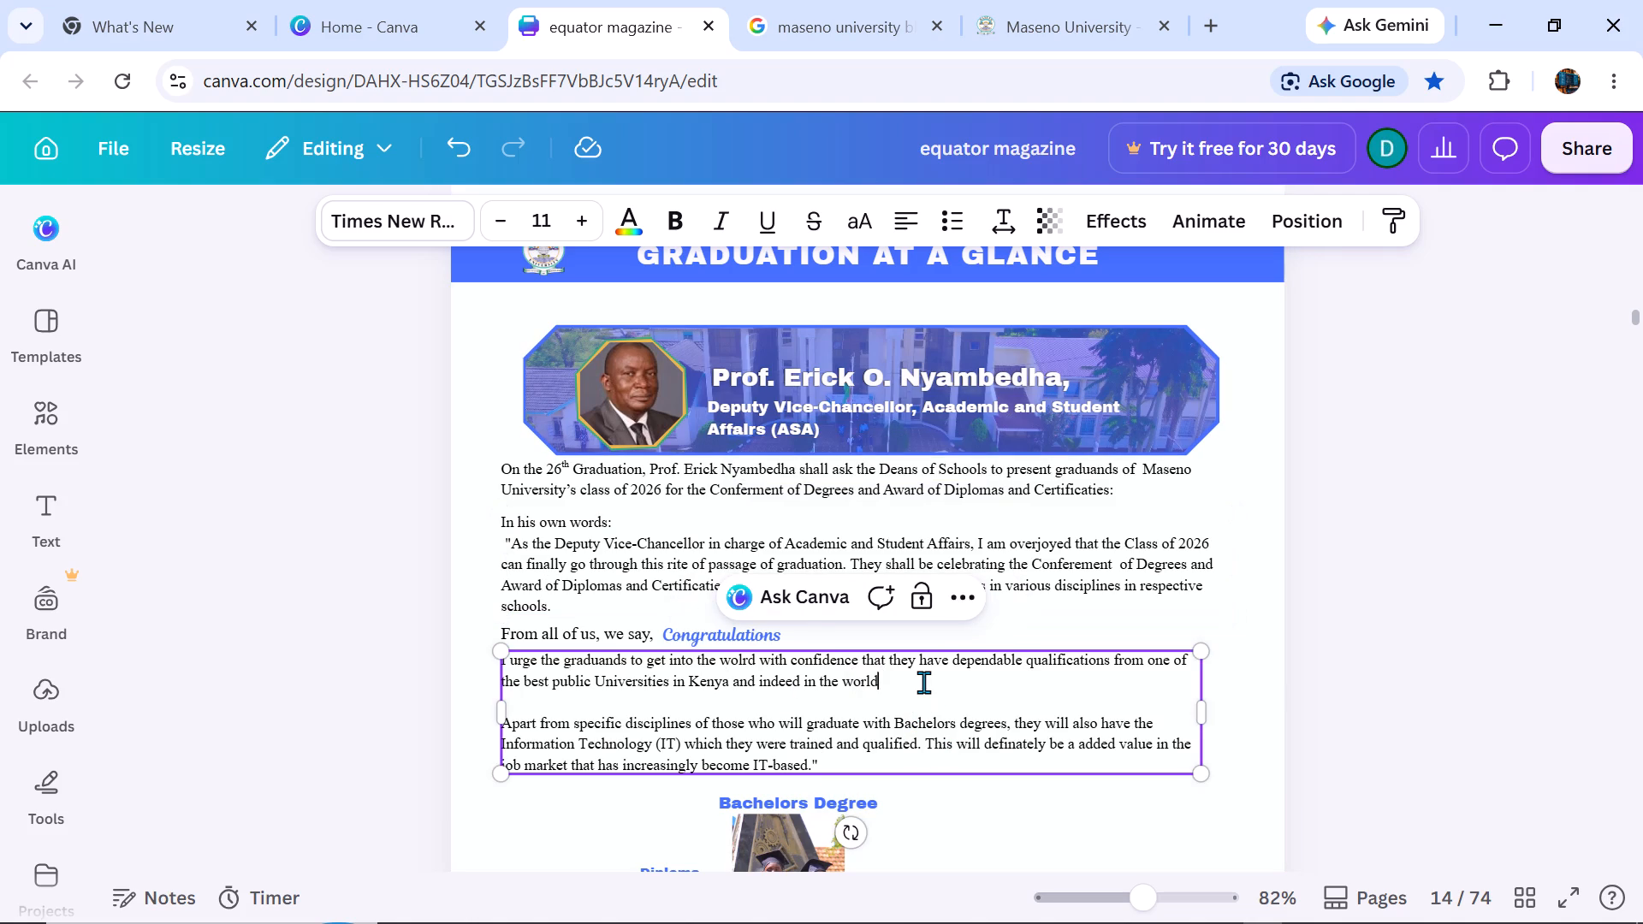
key("period")
Capitalize "Degrees" after "Bachelors" in the paragraph about specific disciplines on page 14.
scroll(1035, 713, "down", 2)
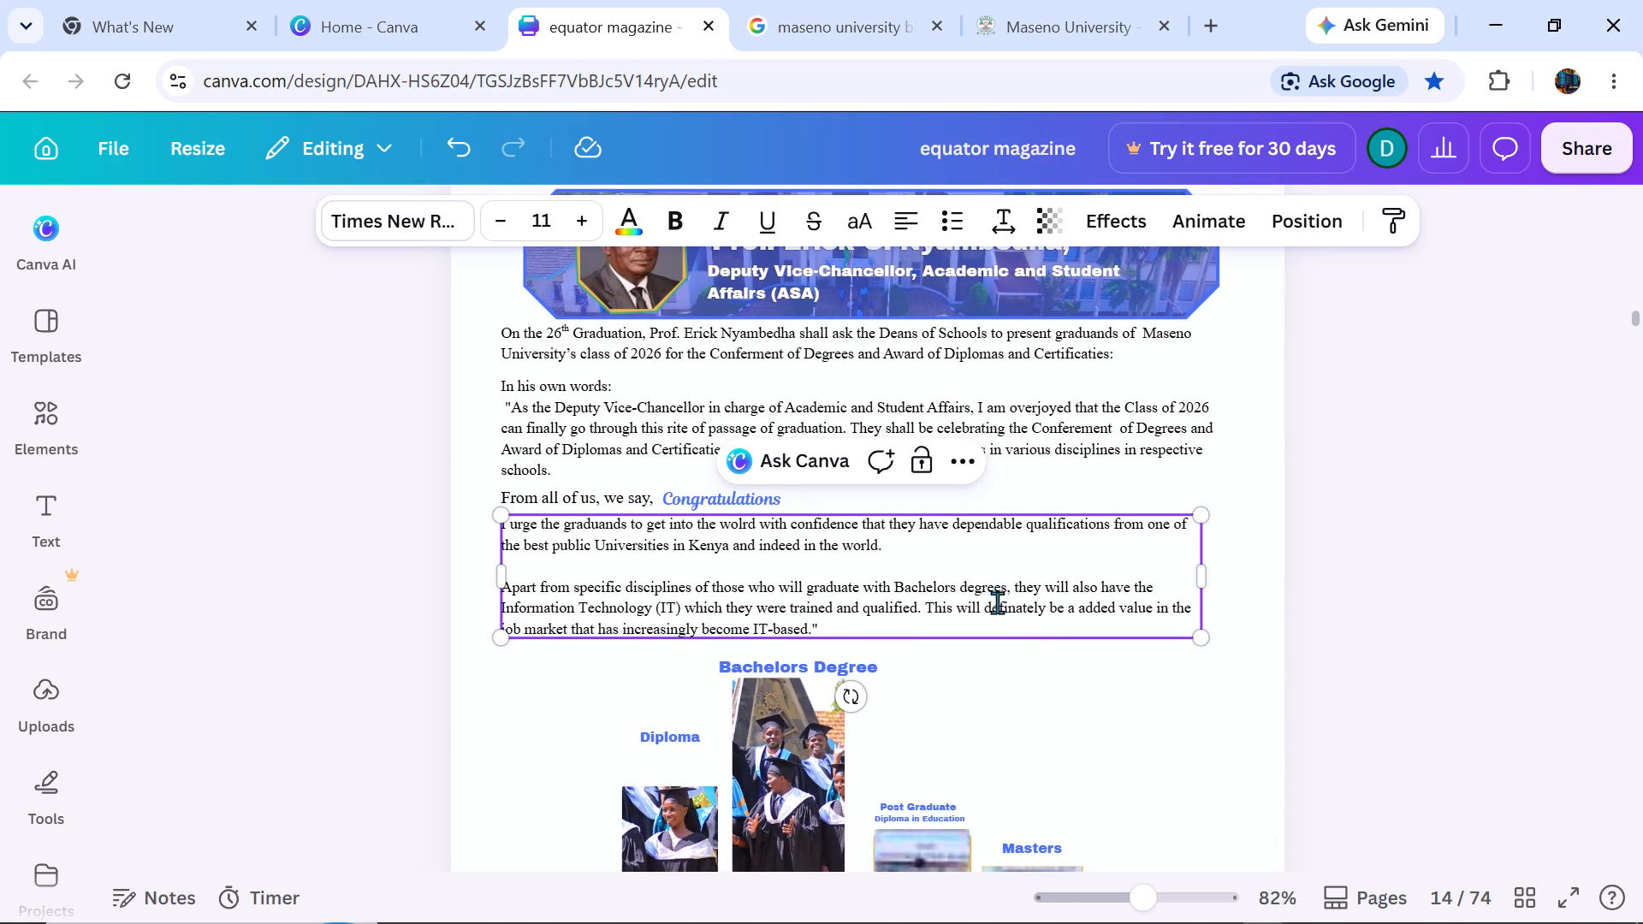
left_click(969, 593)
key("BackSpace")
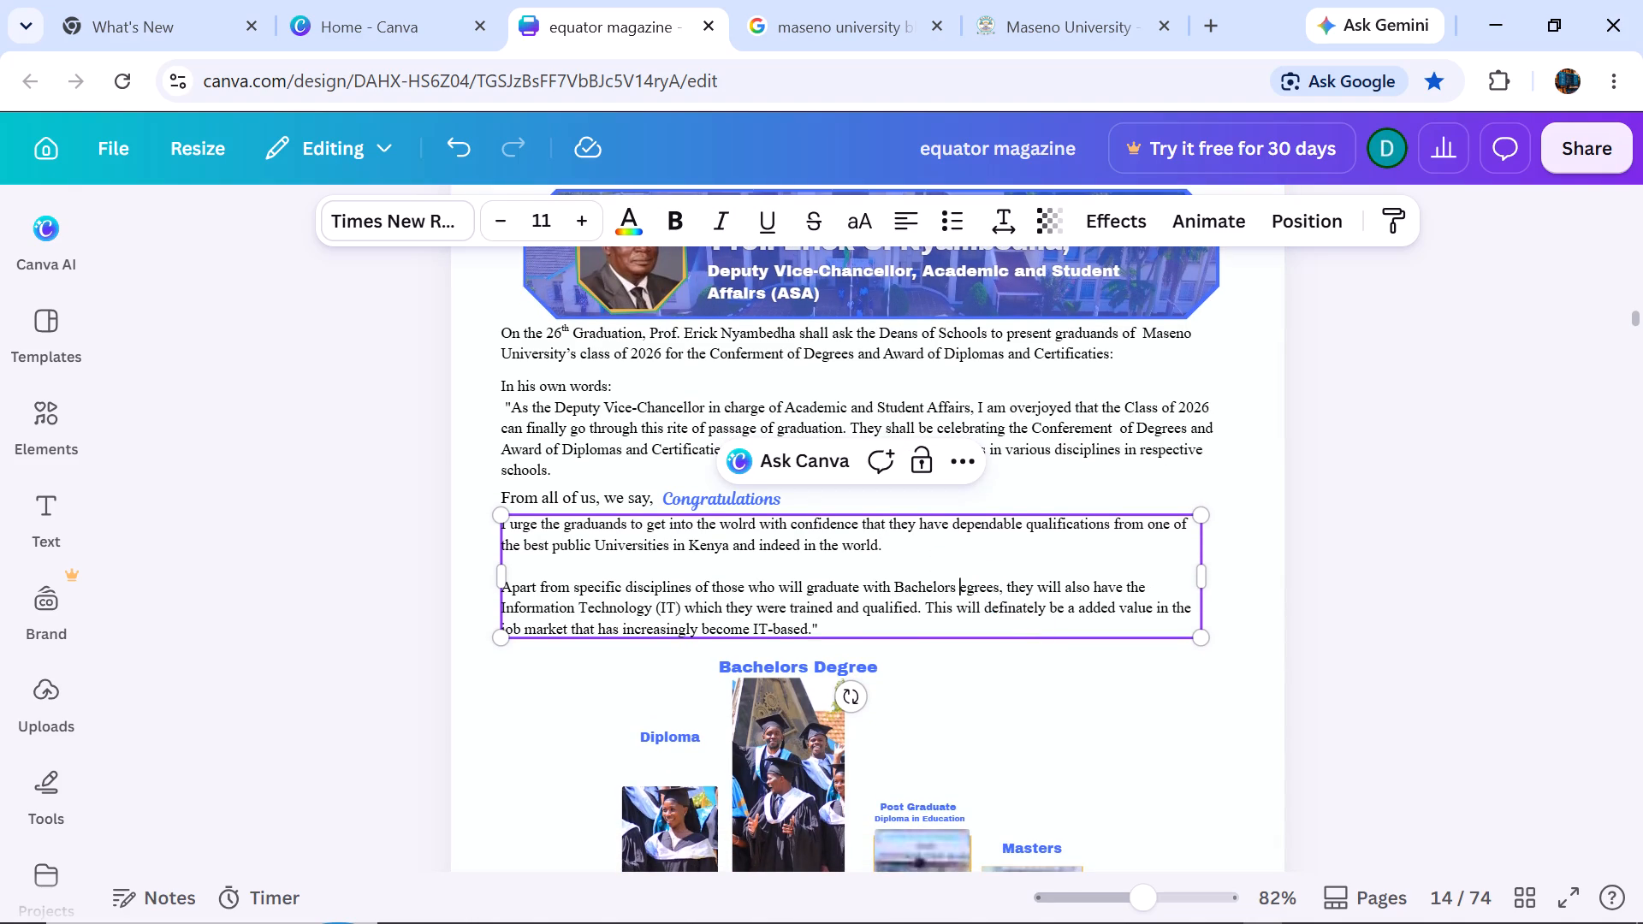
key("shift+d")
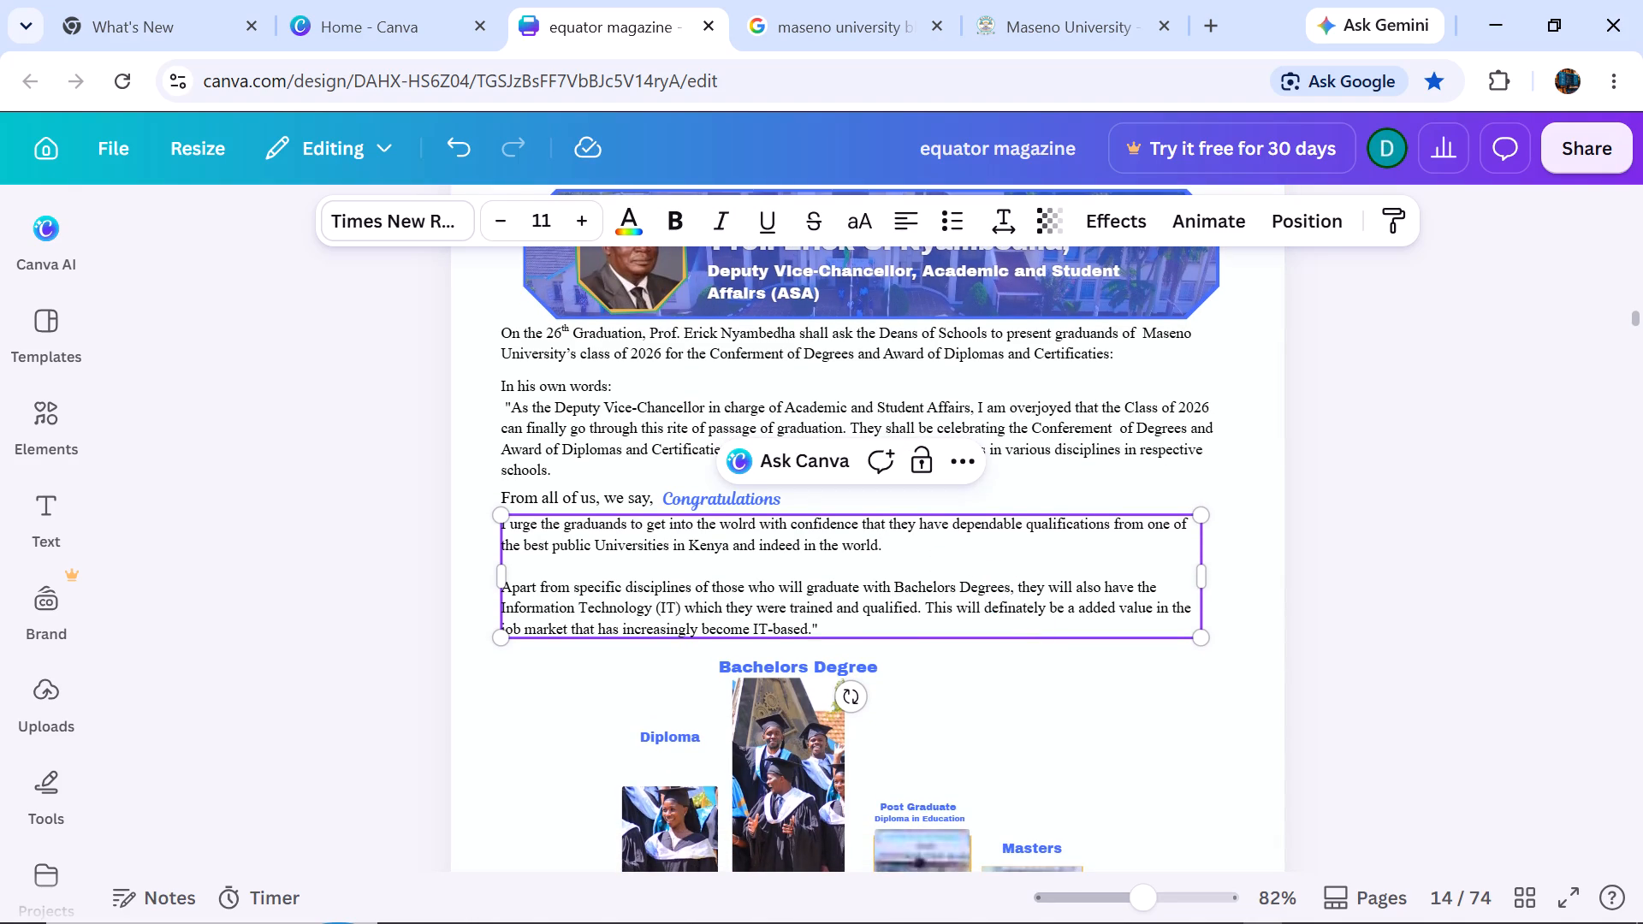
Insert "for" after "Information Technology (IT)" so the phrase reads "for which they were trained and qualified".
left_click(687, 612)
type("for")
key("space")
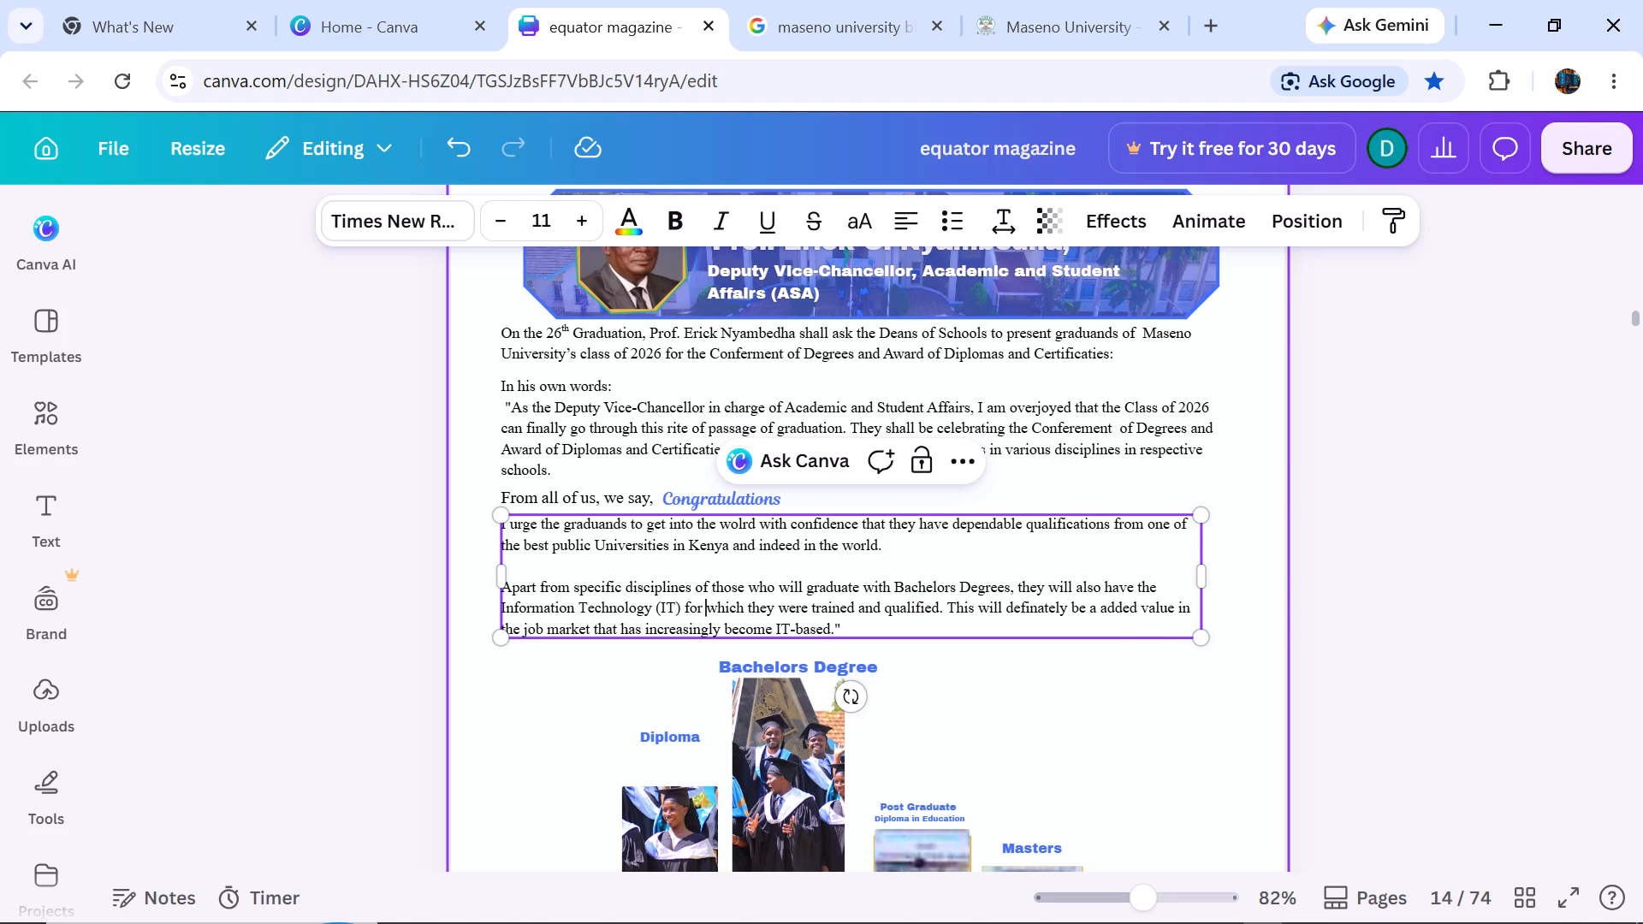
Correct the article before "added value" to "an" in the Information Technology paragraph.
left_click(1100, 608)
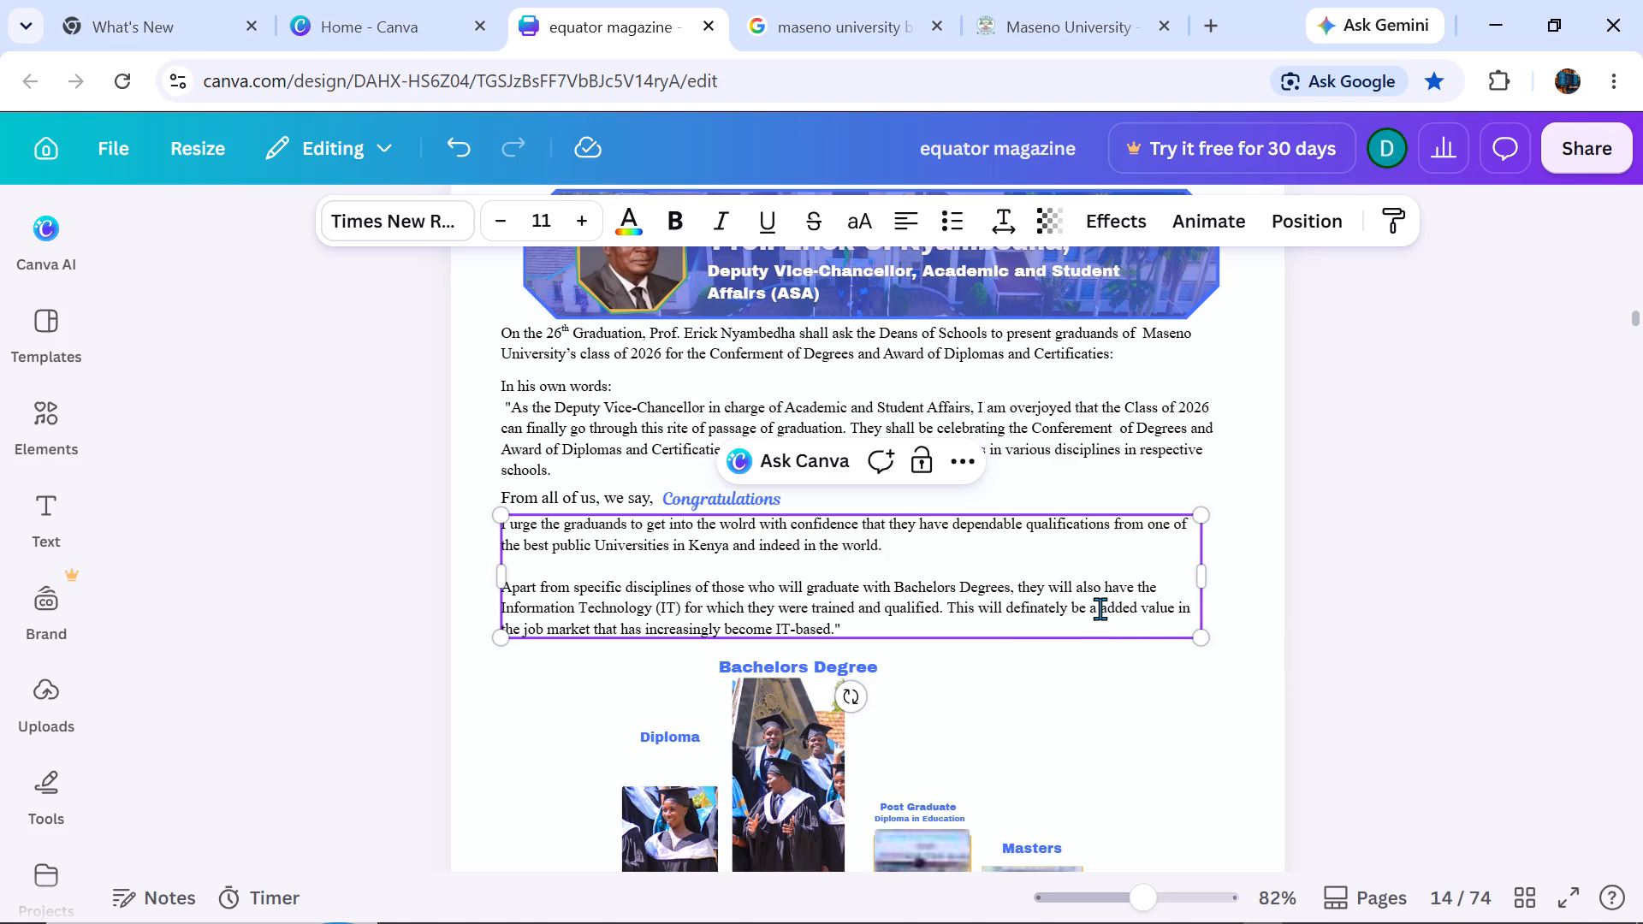
key("Left")
type("n")
key("space")
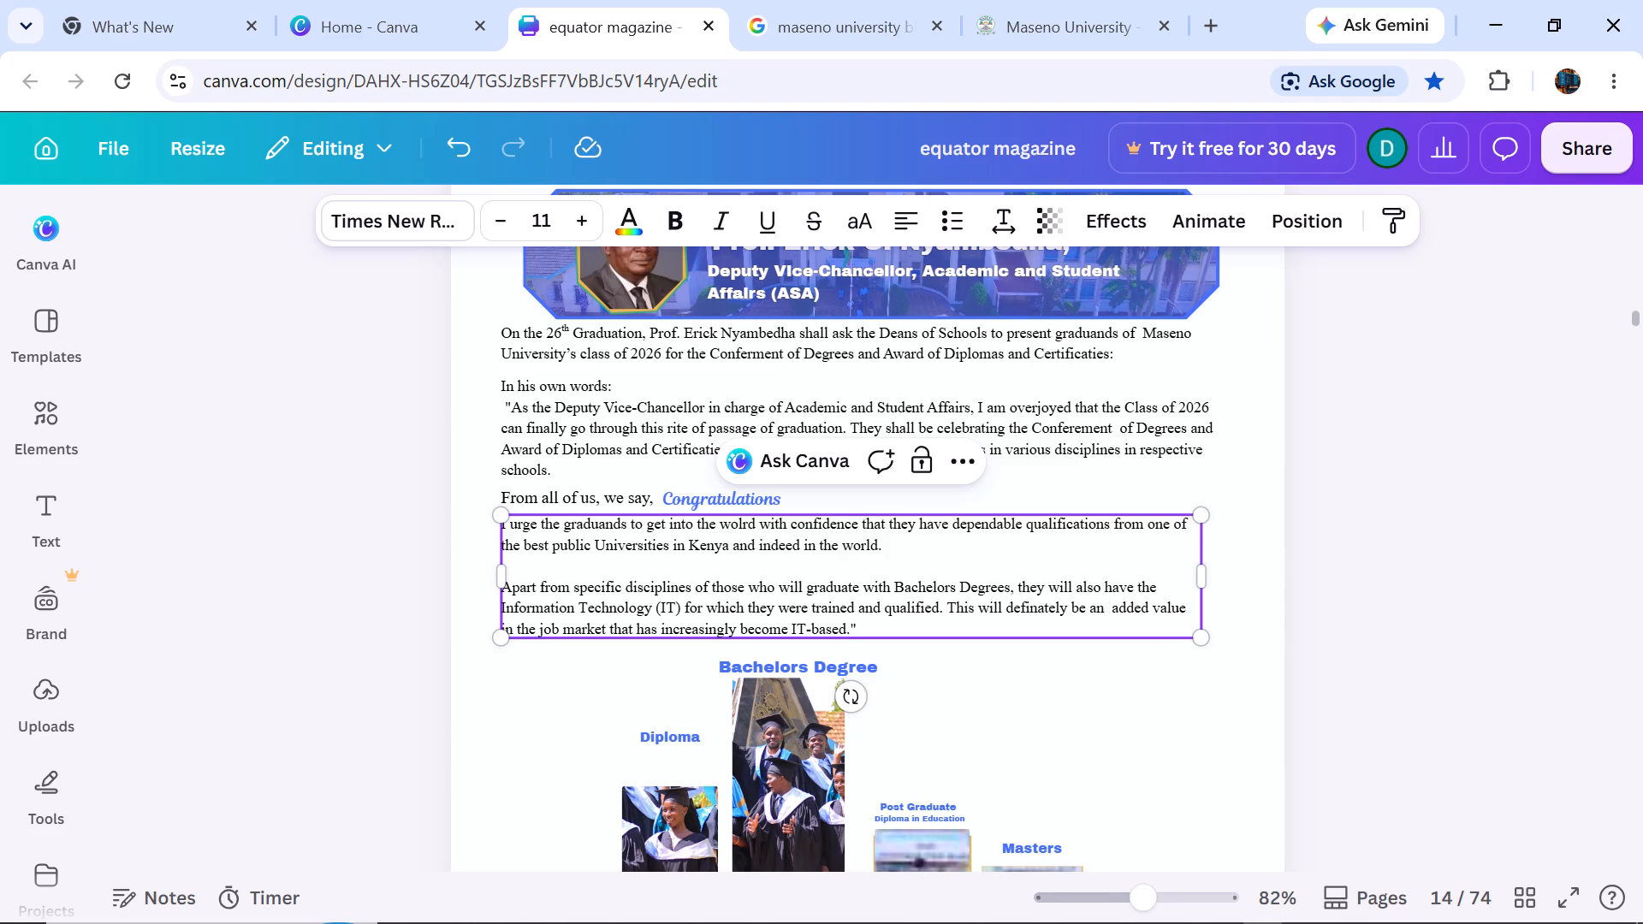
On page 15, add a full stop after "Graduation Square" in the opening paragraph of the address to freshers.
scroll(1448, 777, "down", 5)
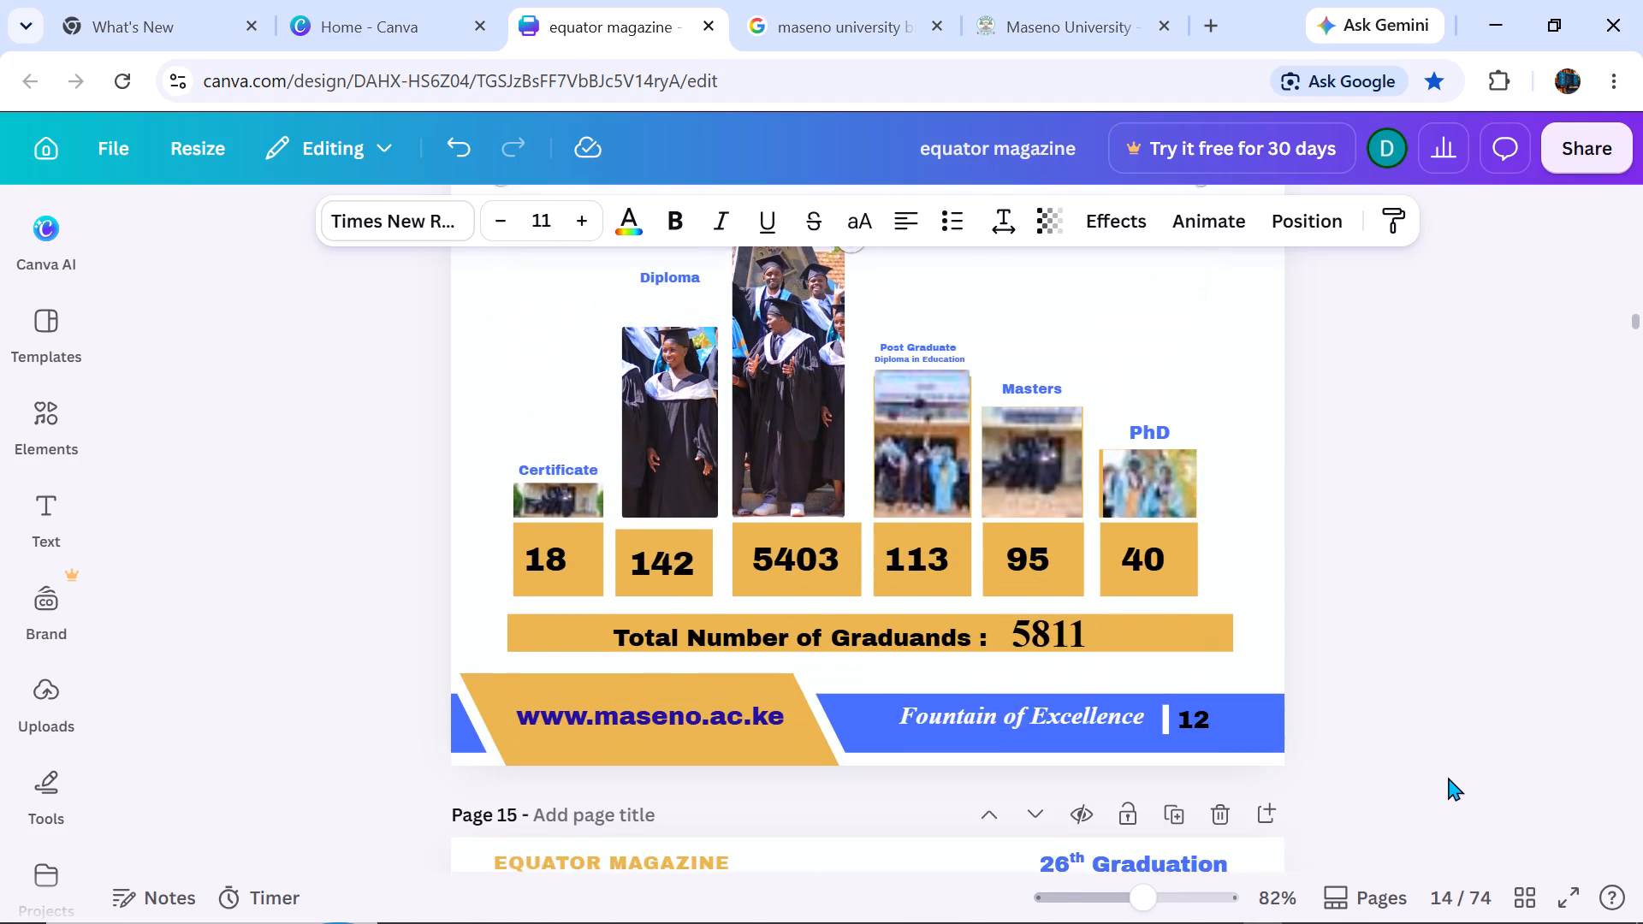
scroll(1448, 777, "down", 5)
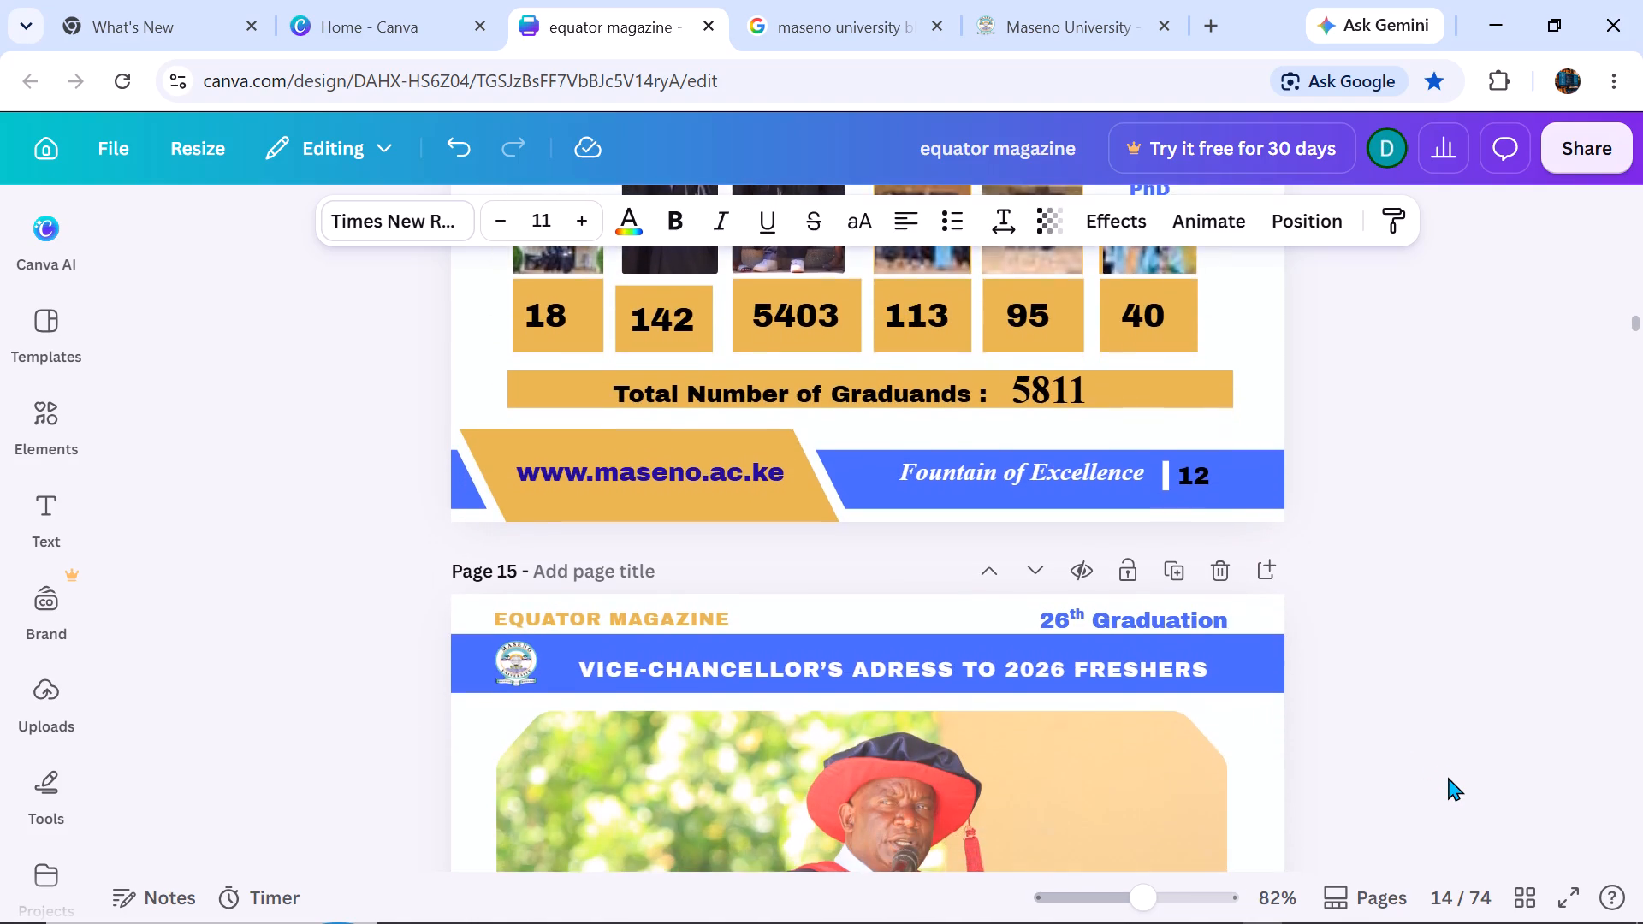
scroll(1448, 777, "down", 5)
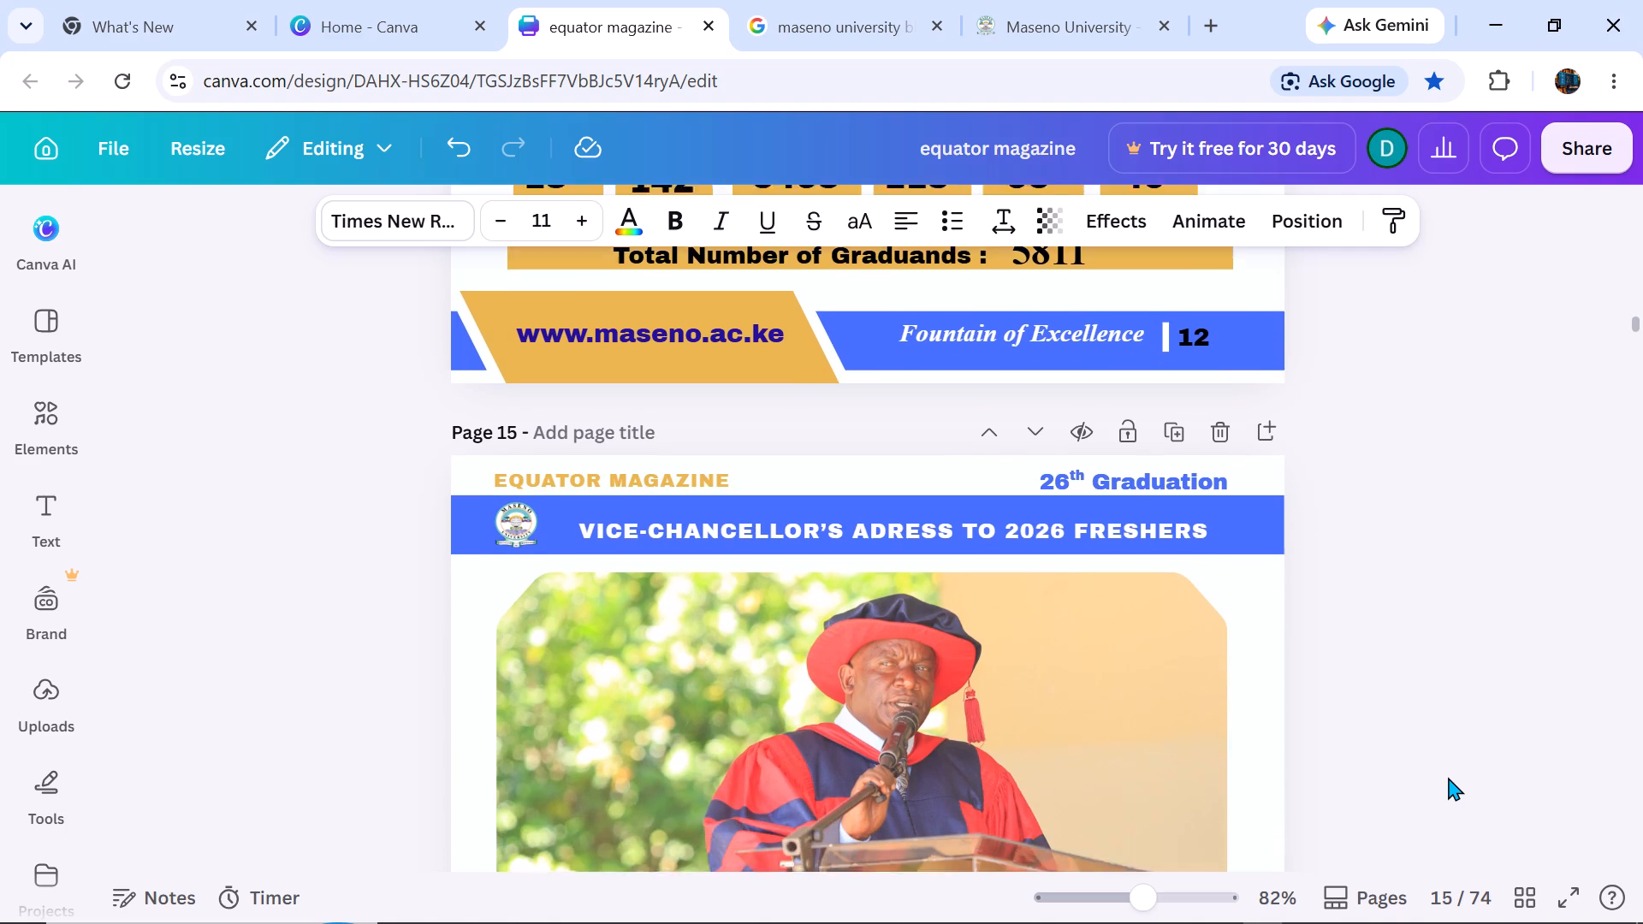
scroll(1448, 777, "down", 4)
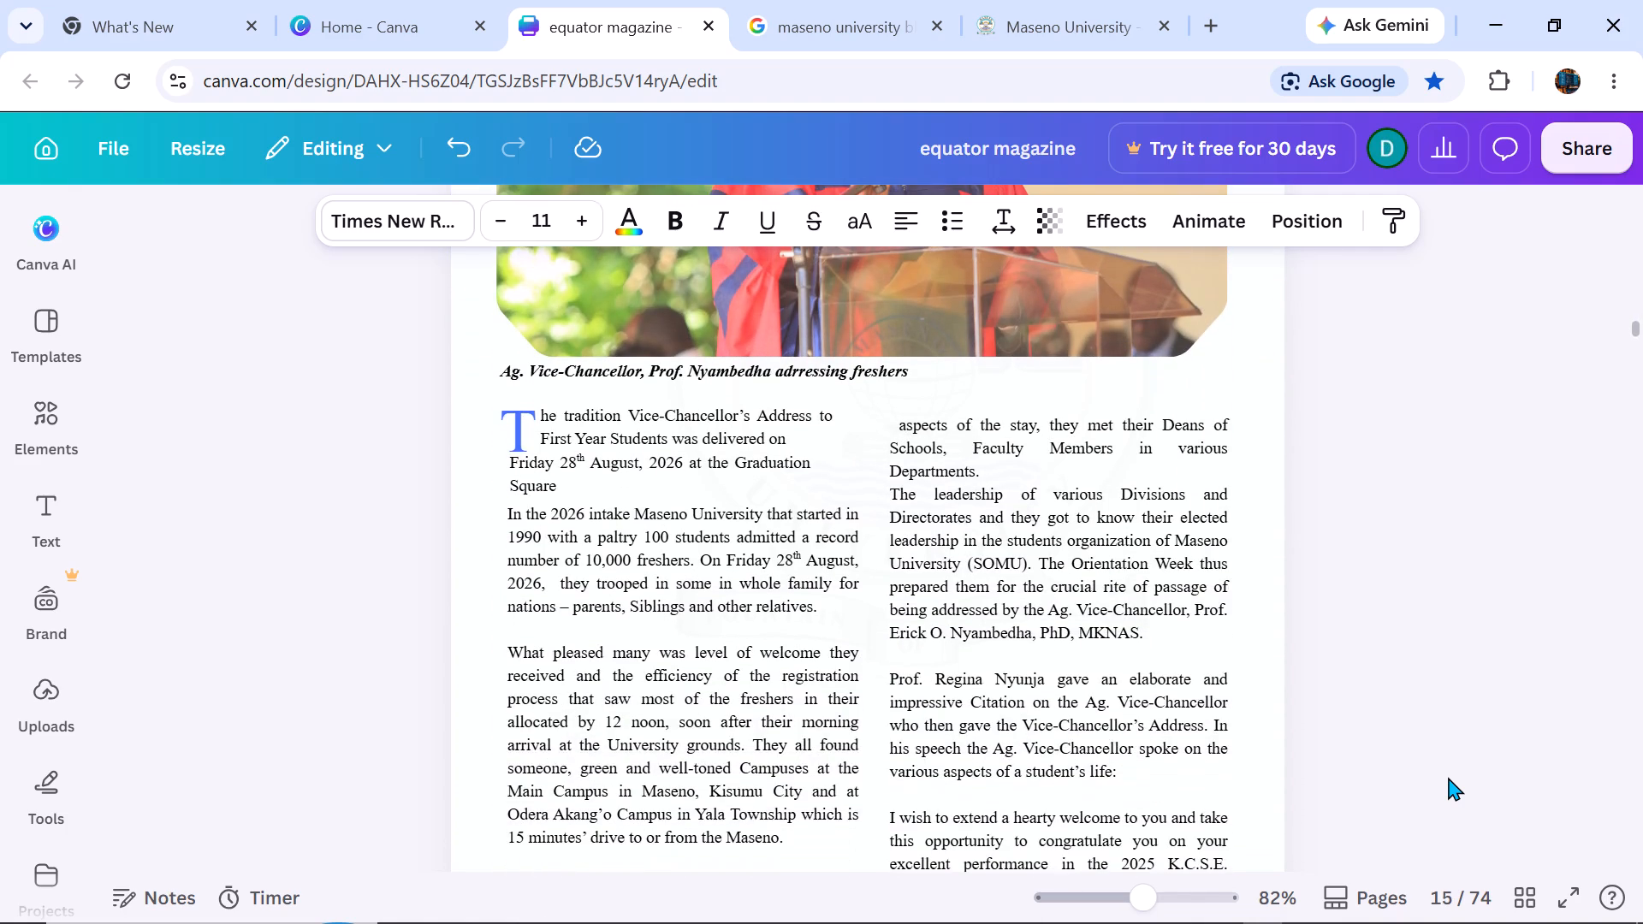
double_click(563, 485)
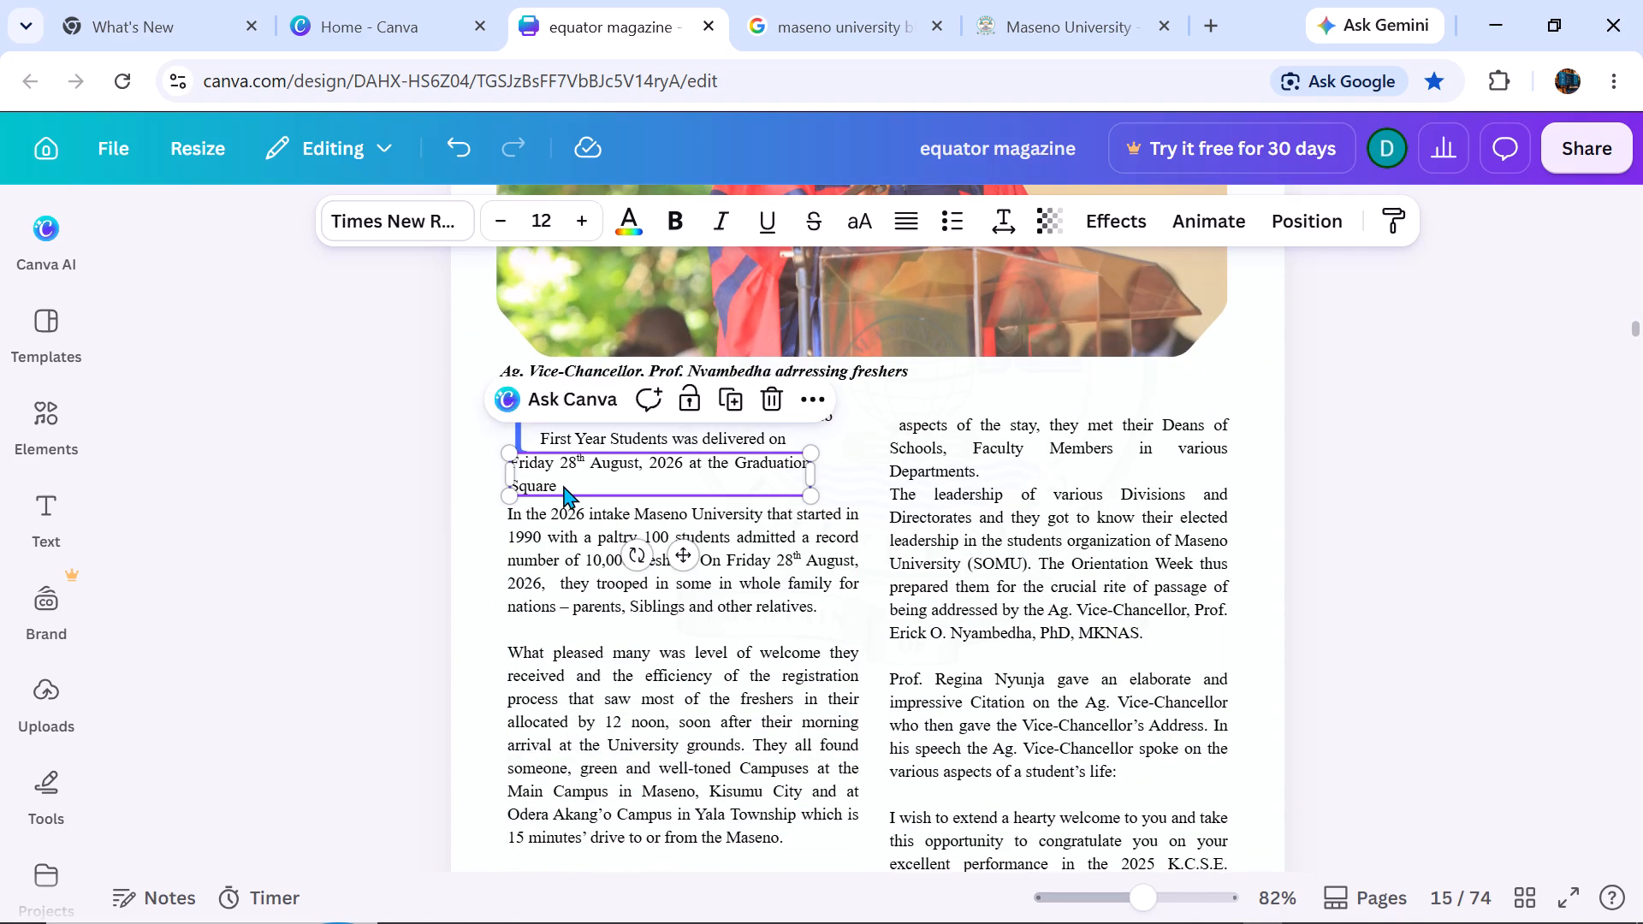
key("period")
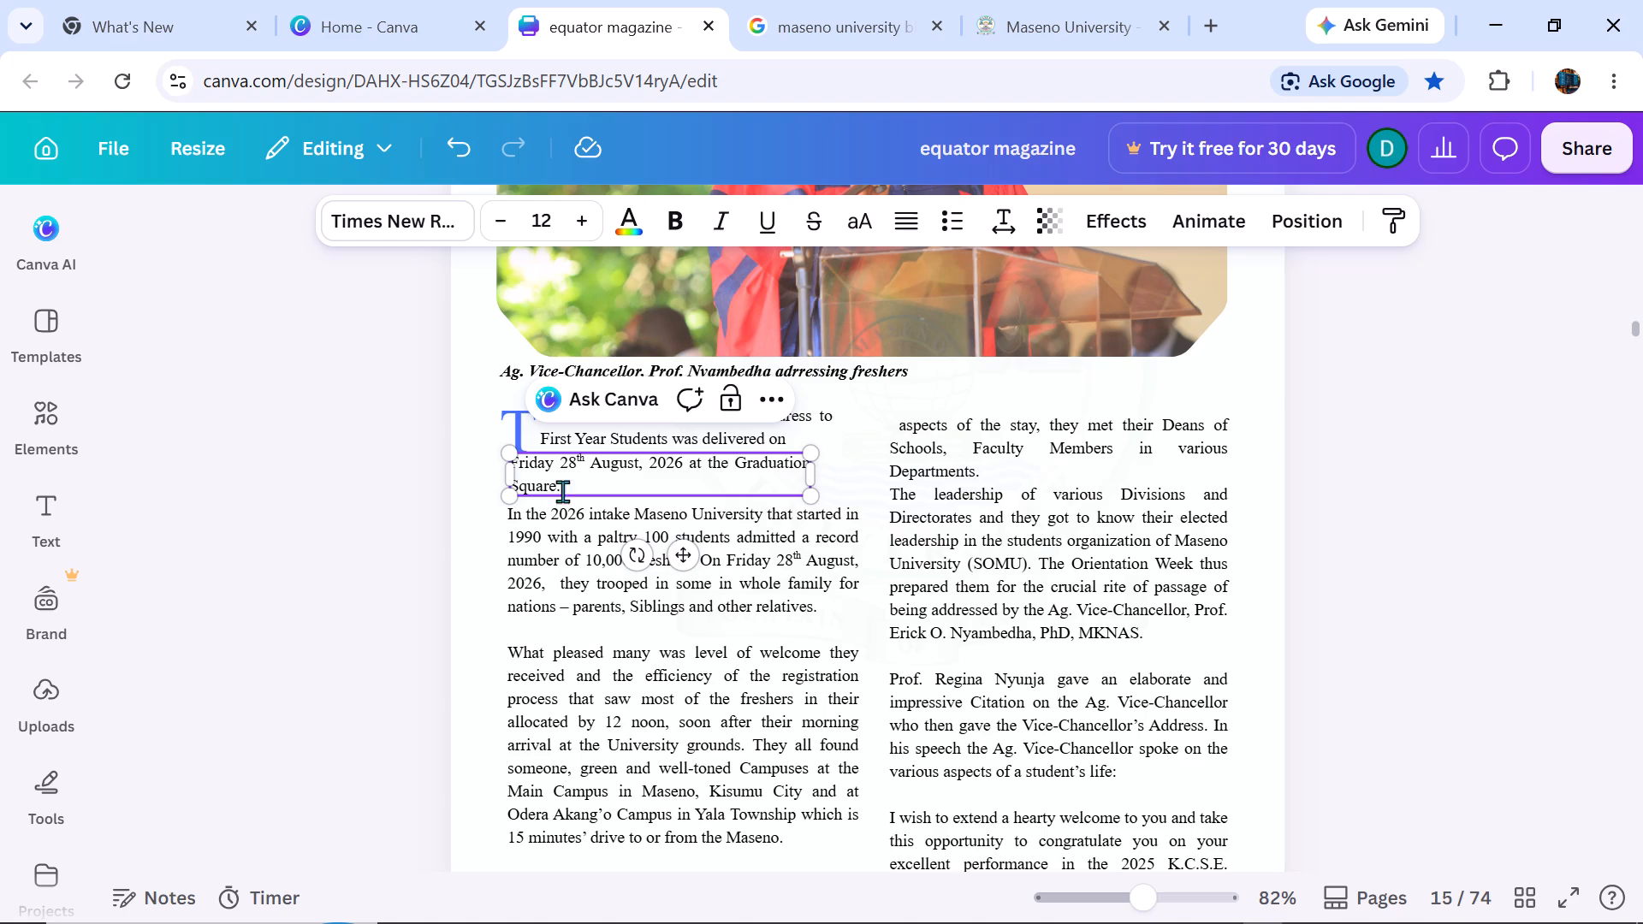
Correct the 1990 student intake figure to 1000 in the paragraph about the 2026 intake on page 15.
double_click(604, 562)
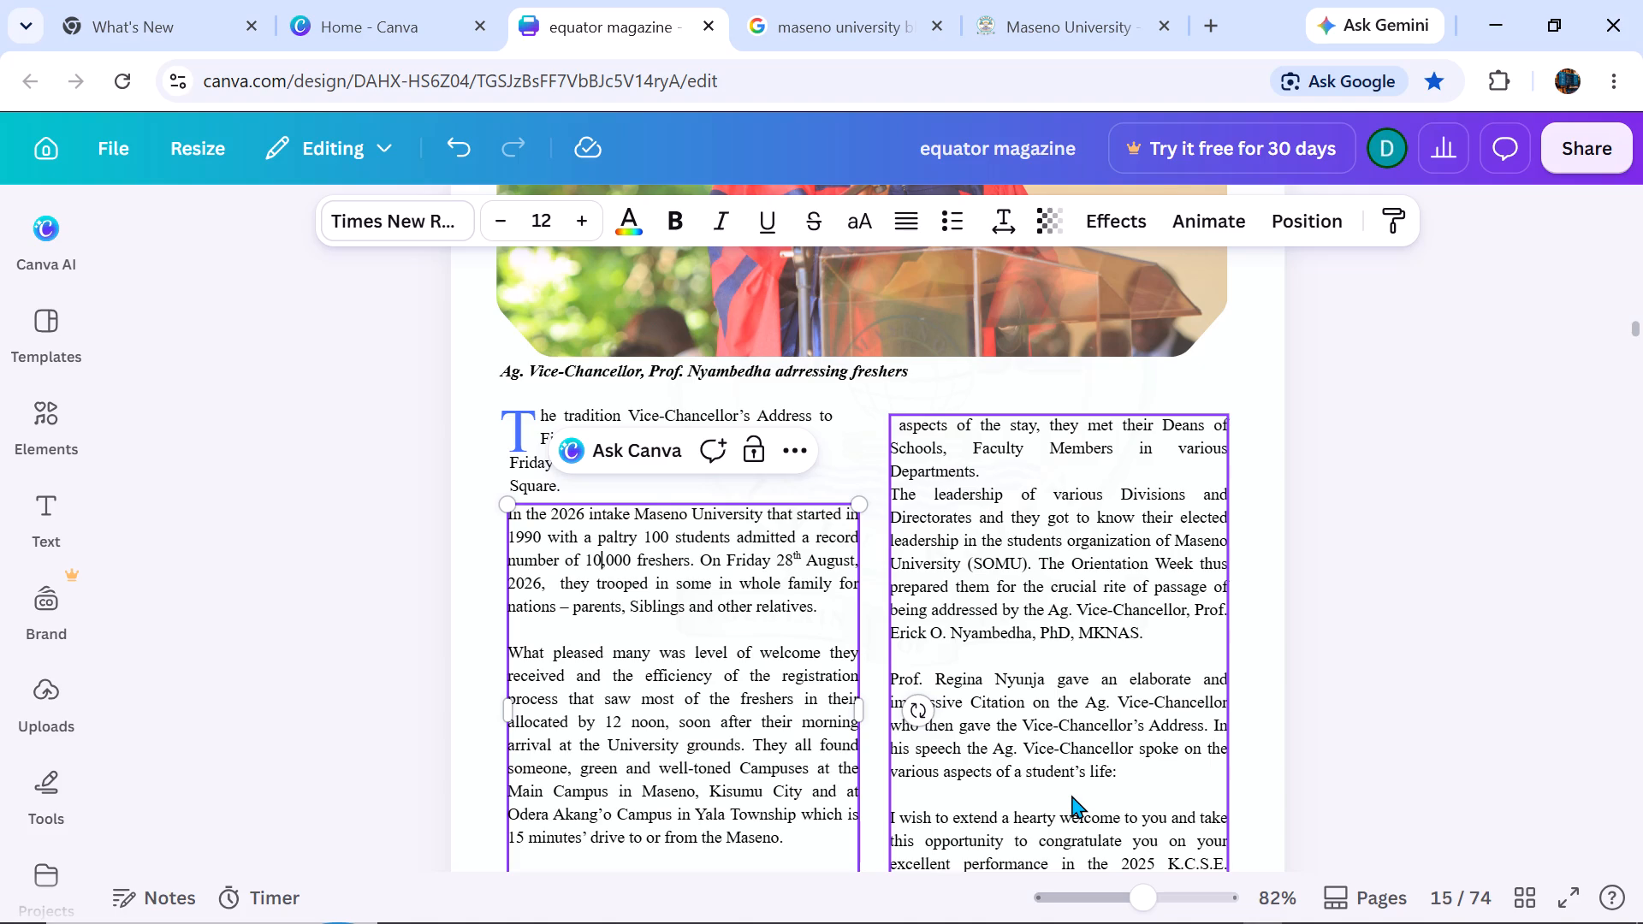
left_click(667, 537)
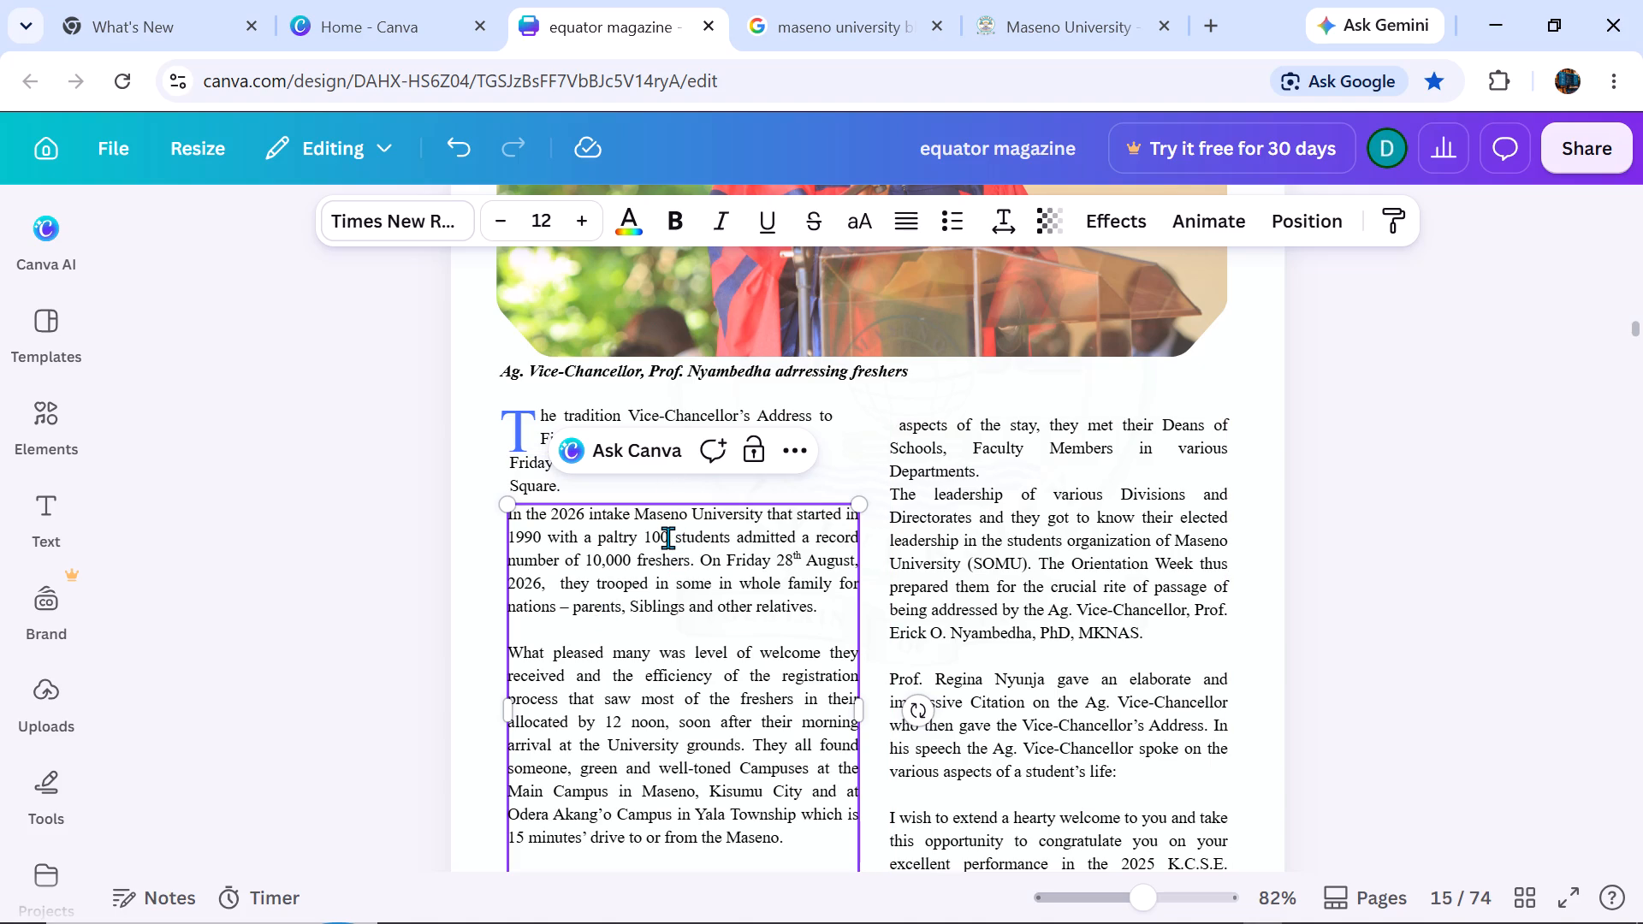
key("0")
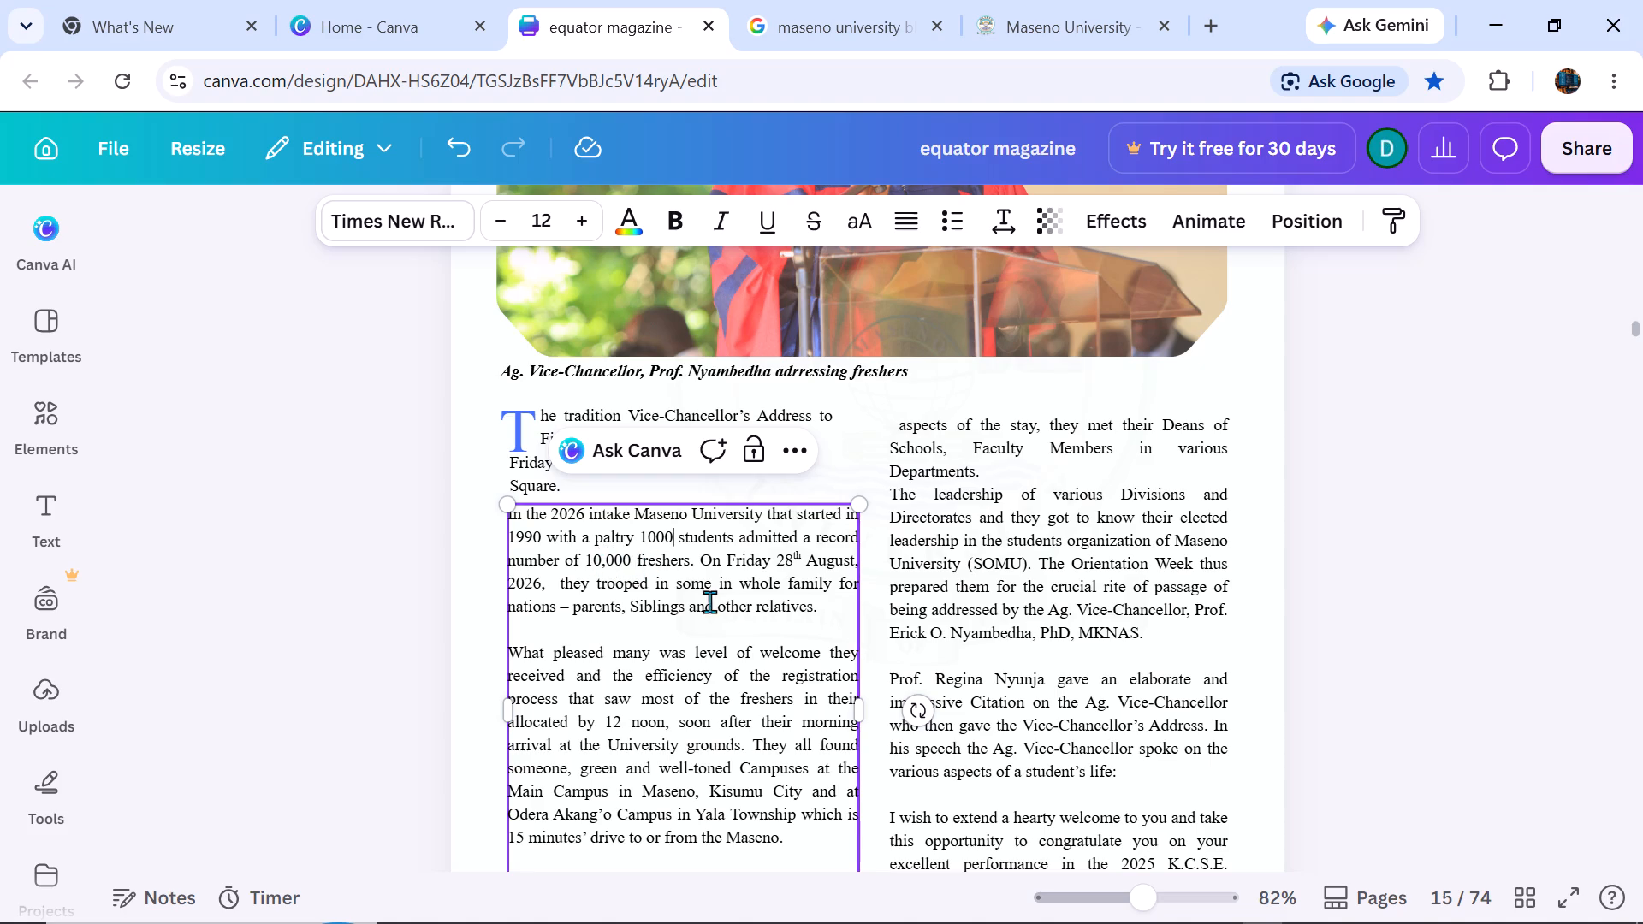
Capitalize "Freshers" after "10,000" in the 2026 intake paragraph.
key("Down")
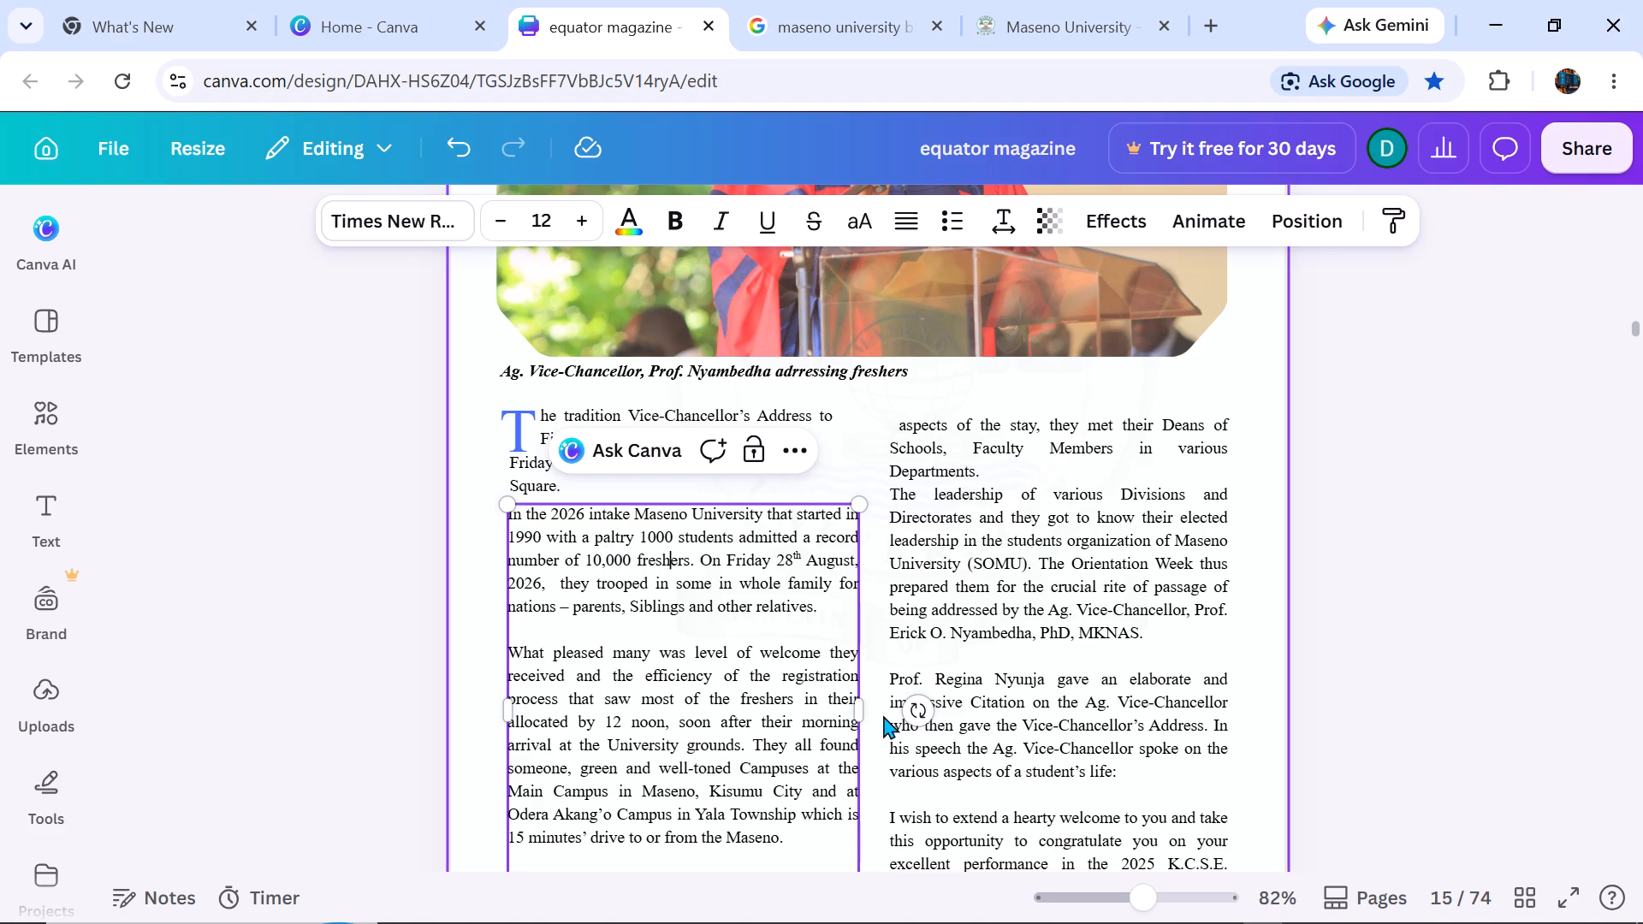
key("Left")
key("Left")
key("Left")
key("Left")
key("BackSpace")
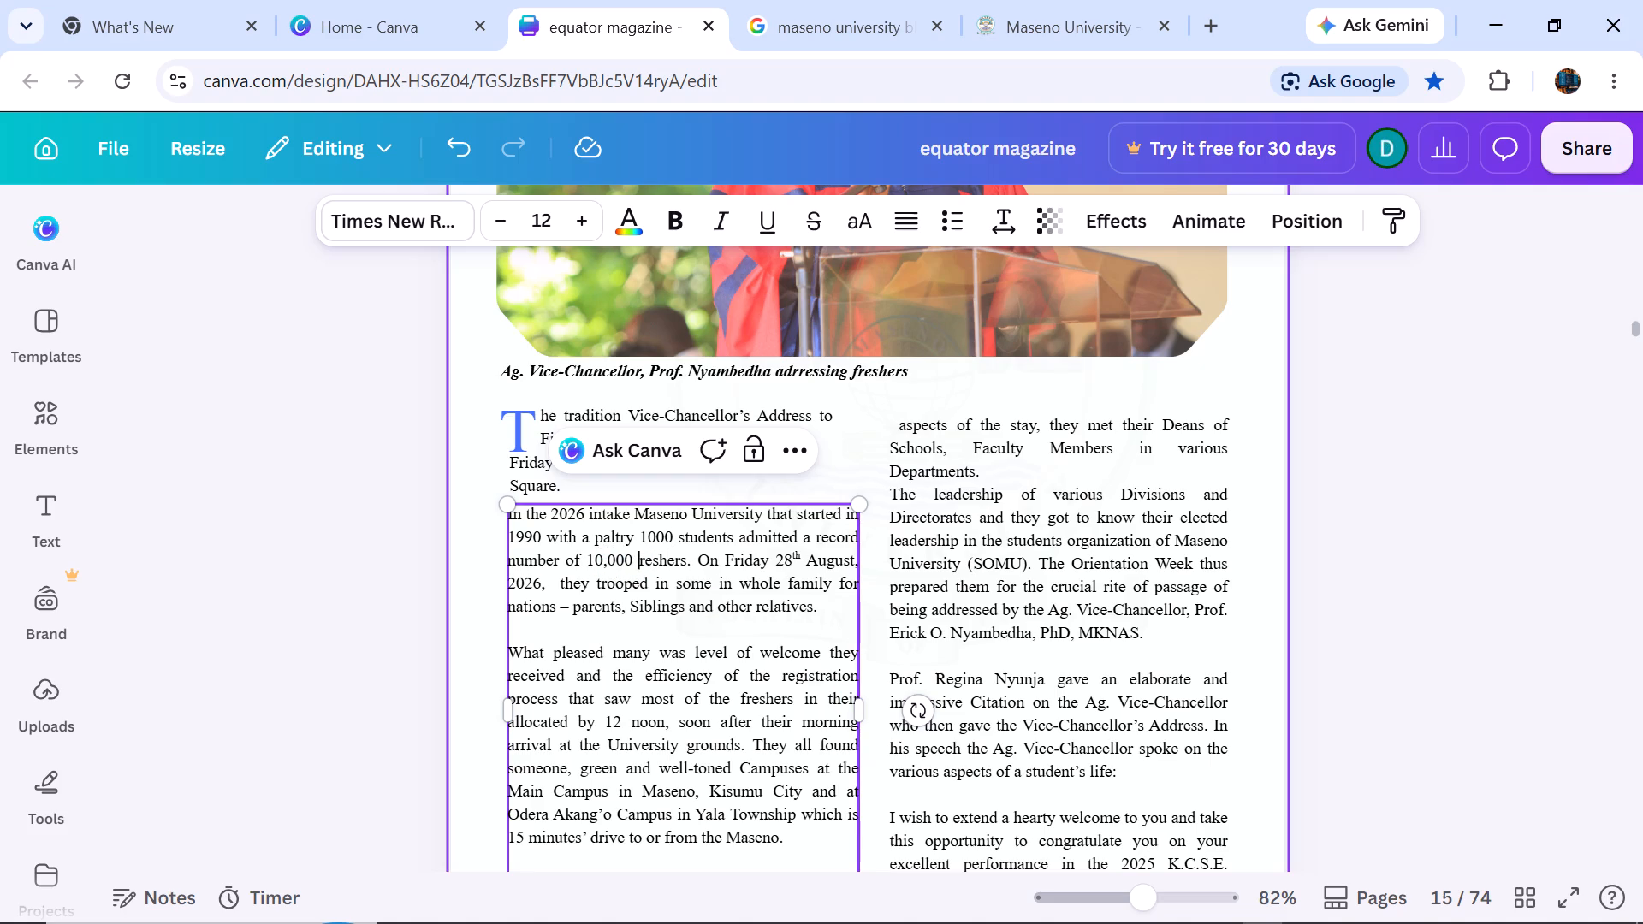
key("shift+f")
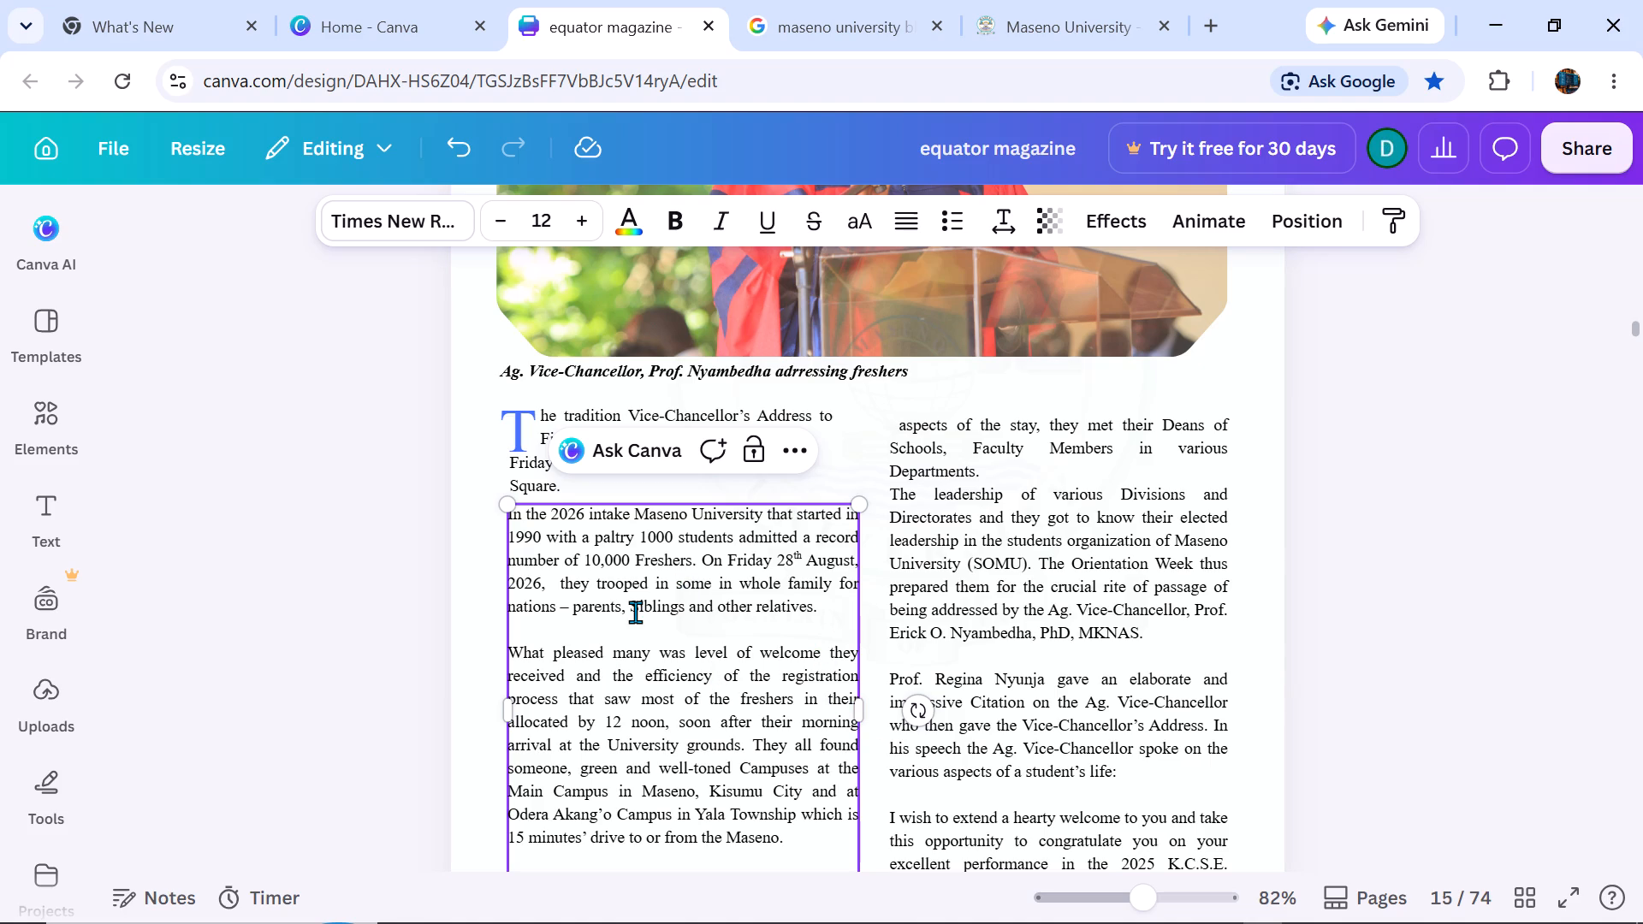
Replace "for nations" with "formations" so the phrase reads "in whole family formations" in the 2026 intake paragraph.
left_click(555, 606)
key("BackSpace")
key("BackSpace")
key("BackSpace")
key("BackSpace")
key("BackSpace")
key("BackSpace")
key("BackSpace")
key("BackSpace")
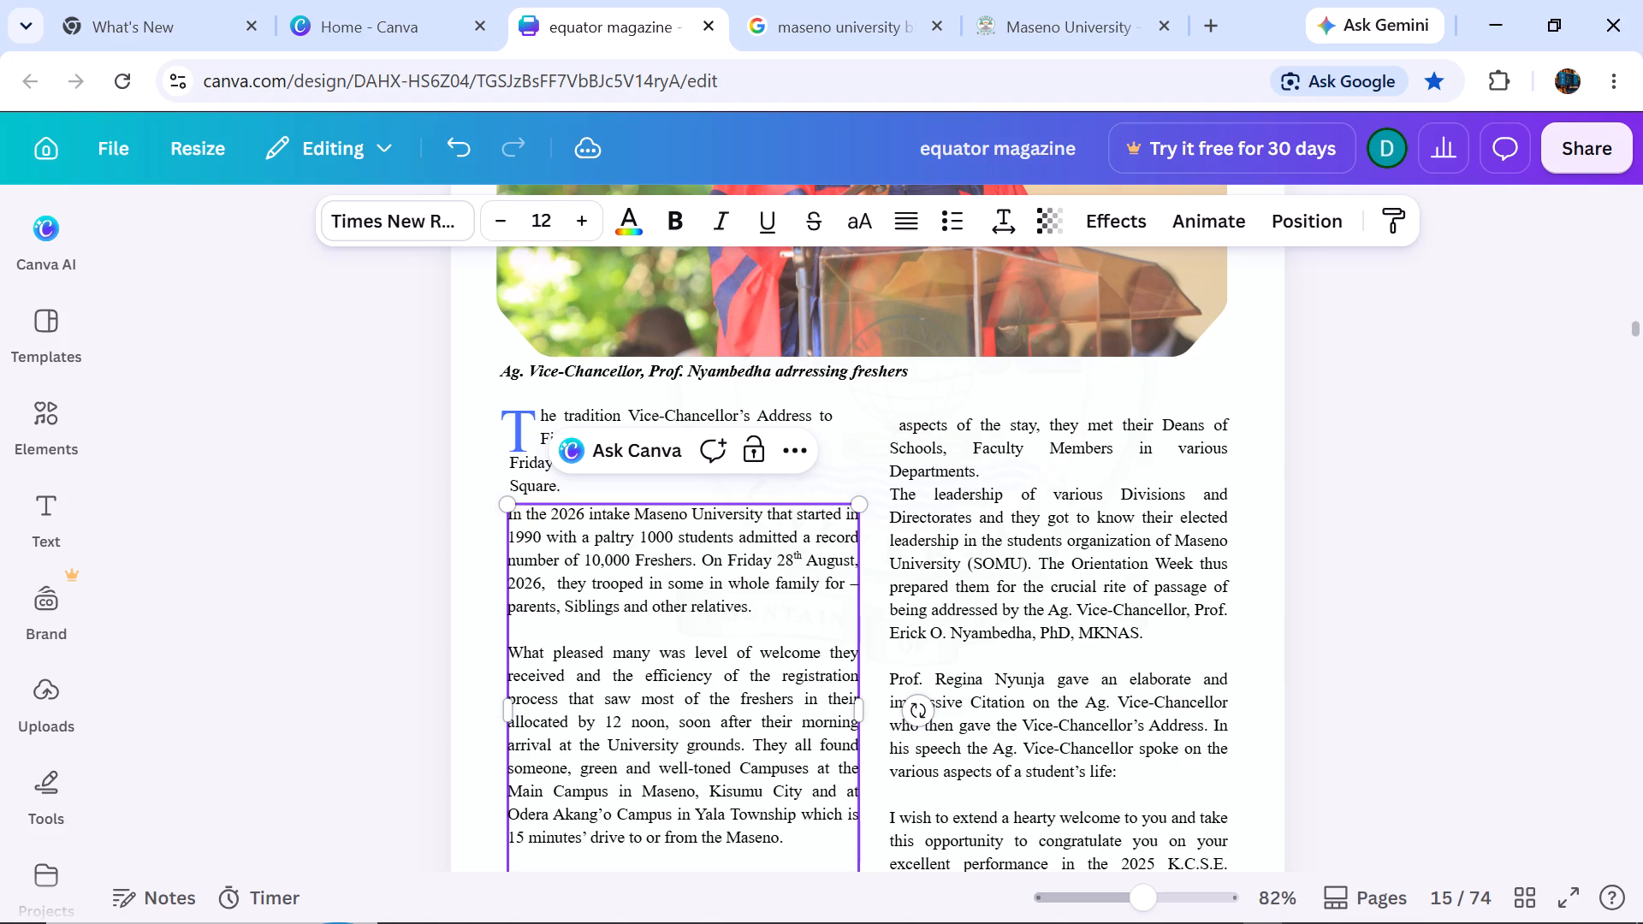
type("matio")
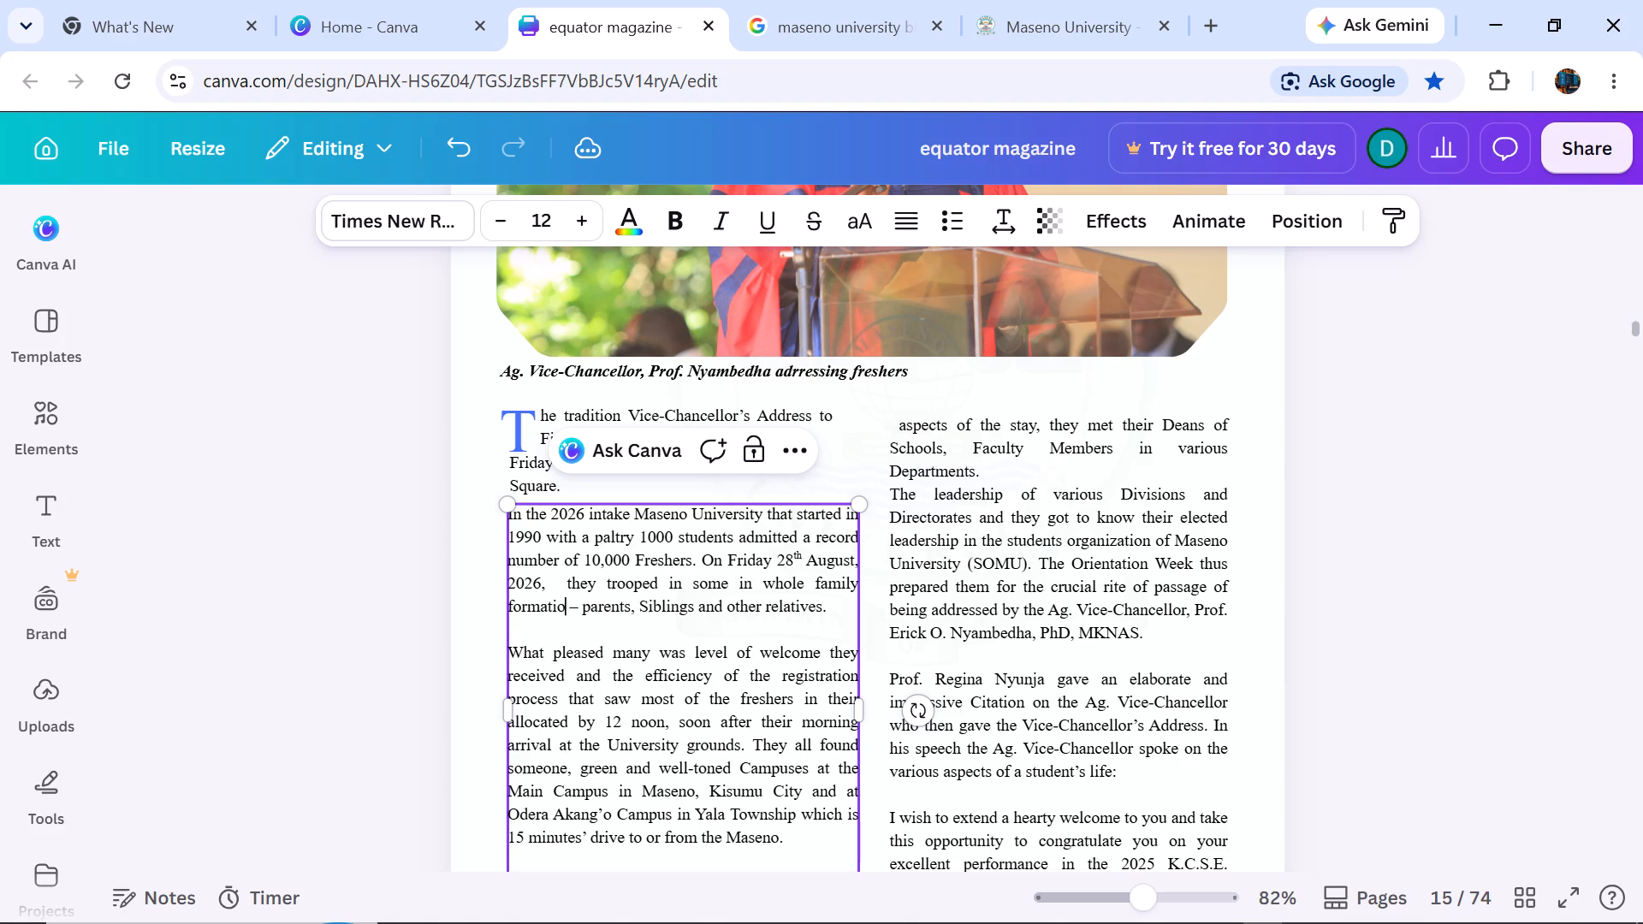
type("ns")
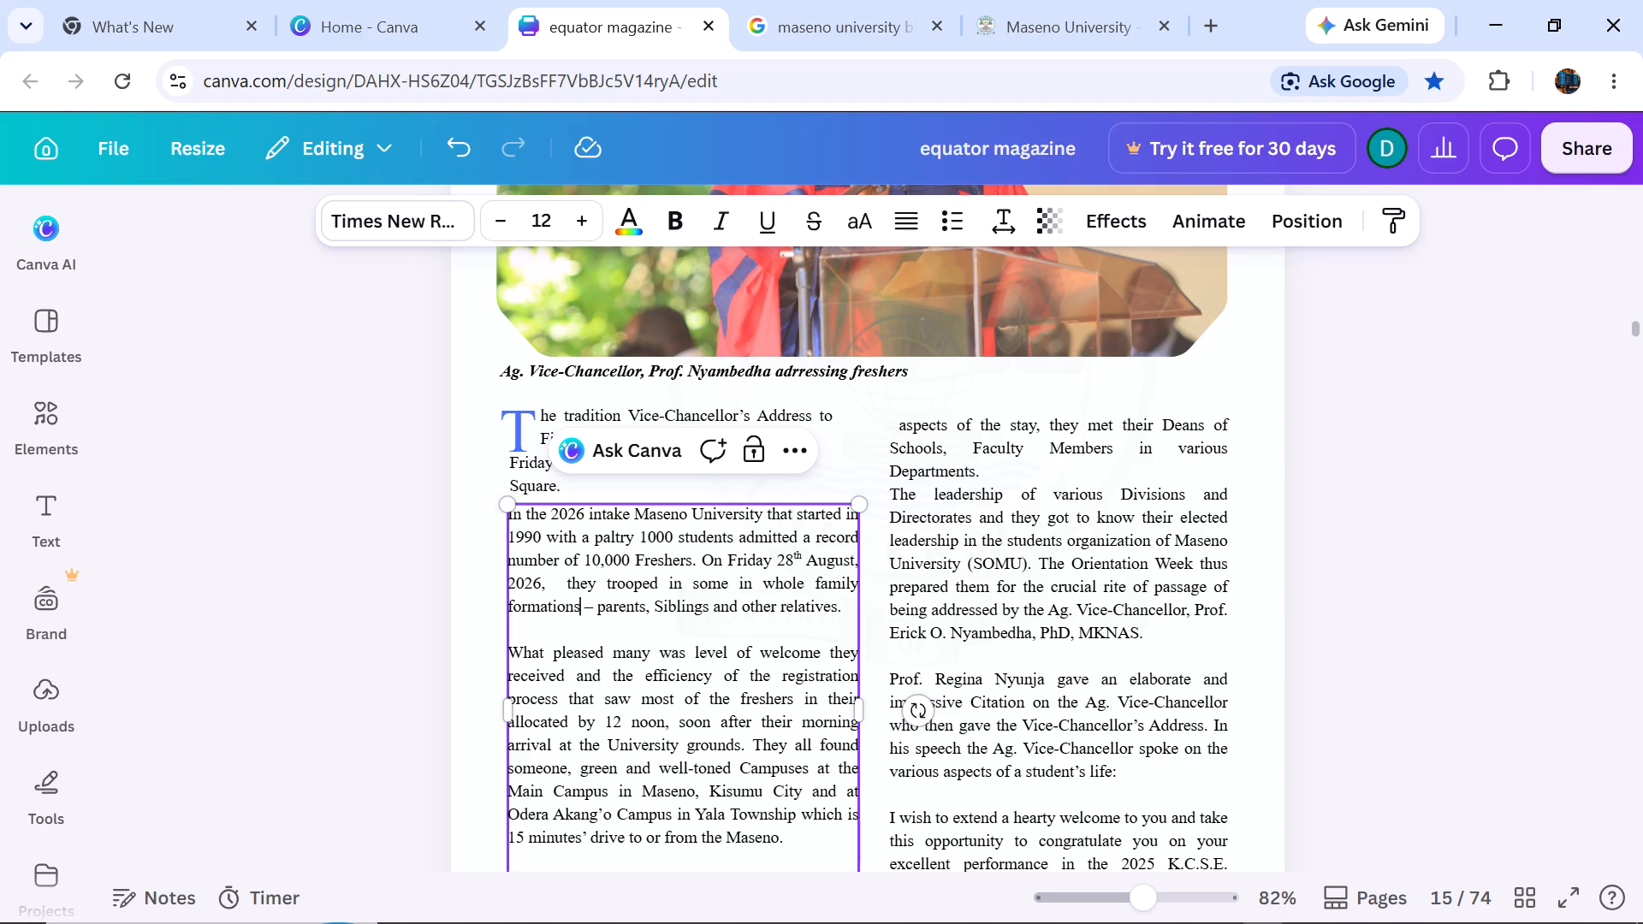
Change "Siblings" to lowercase "siblings" in the list of family members accompanying the freshers.
left_click(661, 603)
key("BackSpace")
key("s")
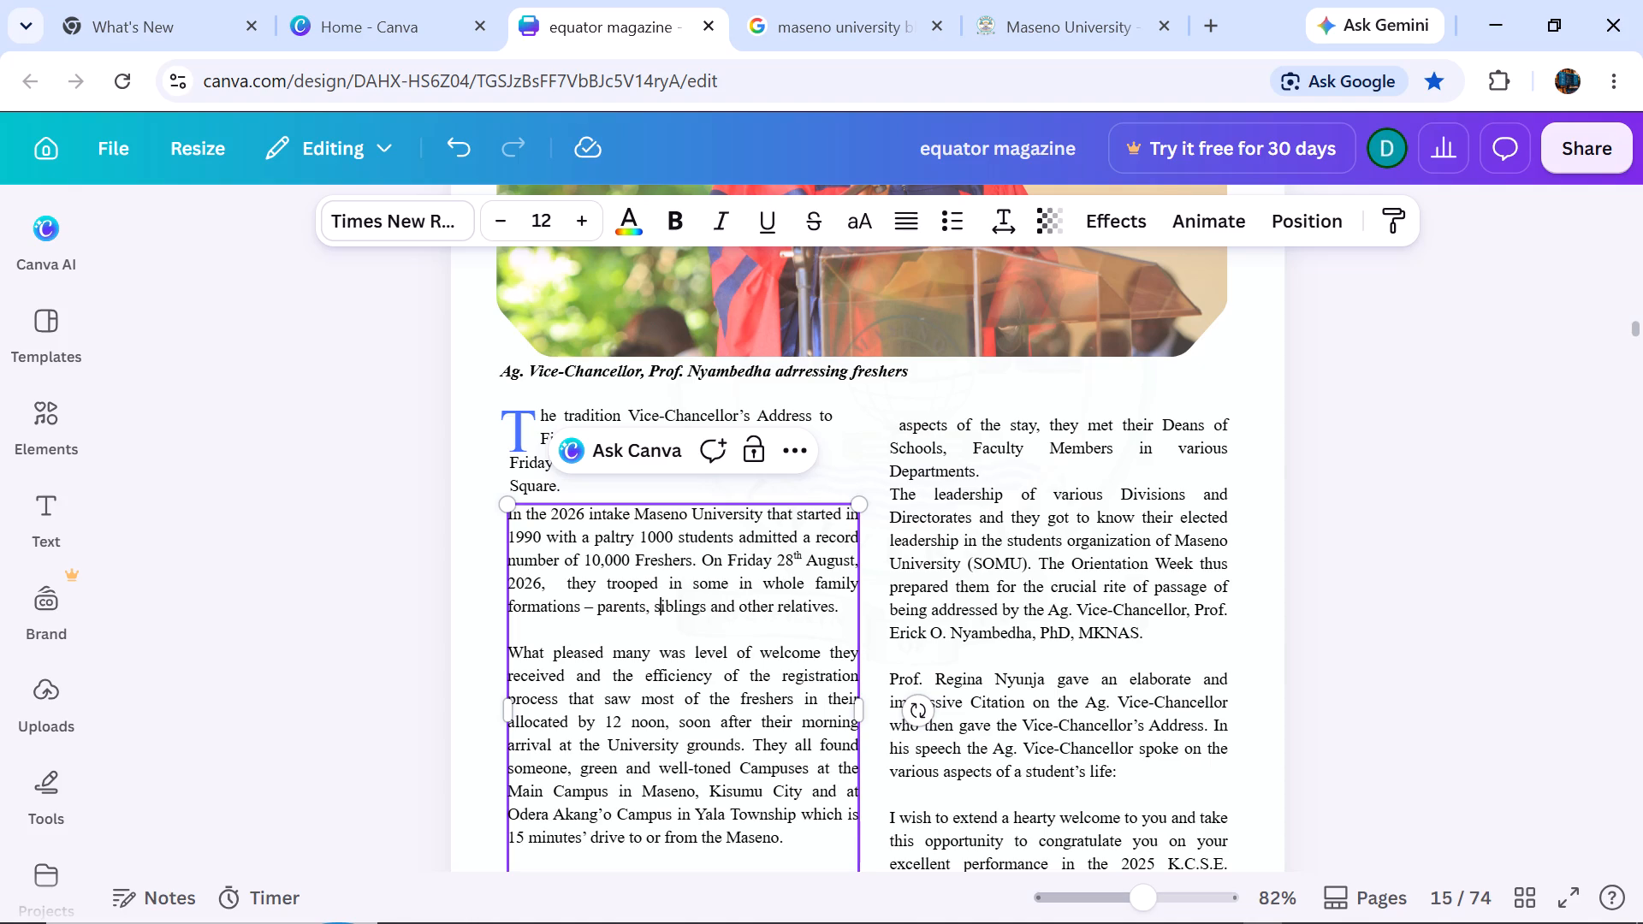
Insert "the" before "level of welcome" in the paragraph beginning "What pleased many was".
key("Down")
key("Down")
key("Down")
key("Down")
left_click(689, 652)
key("space")
type("the")
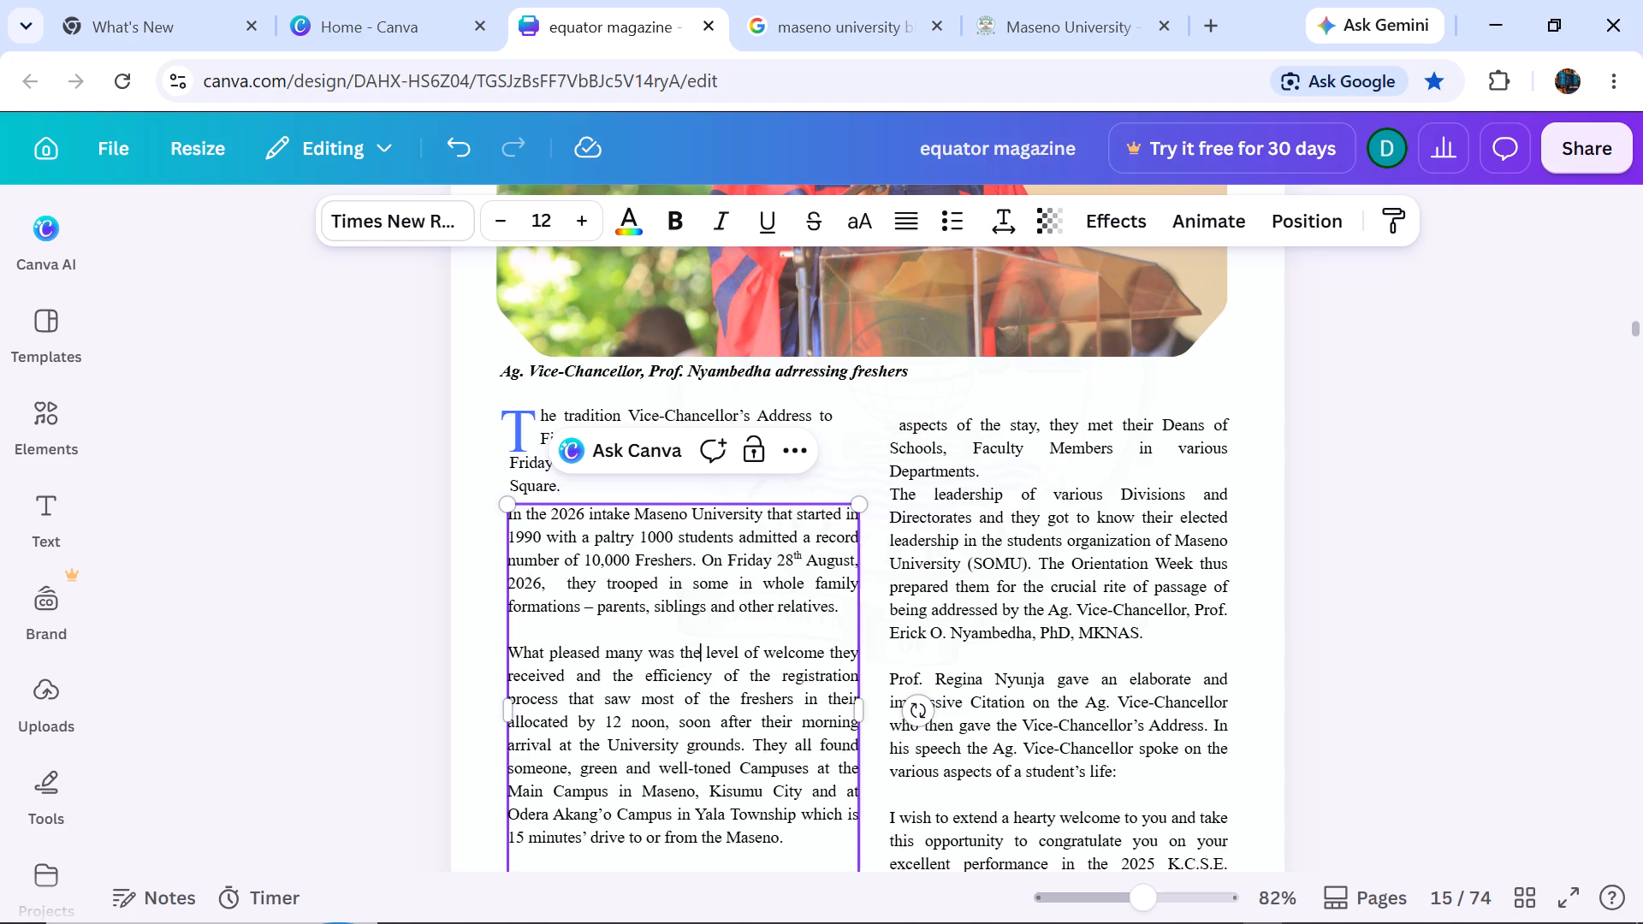
Capitalize "Freshers" in the phrase "saw most of the Freshers" in the registration process paragraph.
left_click(746, 699)
key("BackSpace")
key("shift+f")
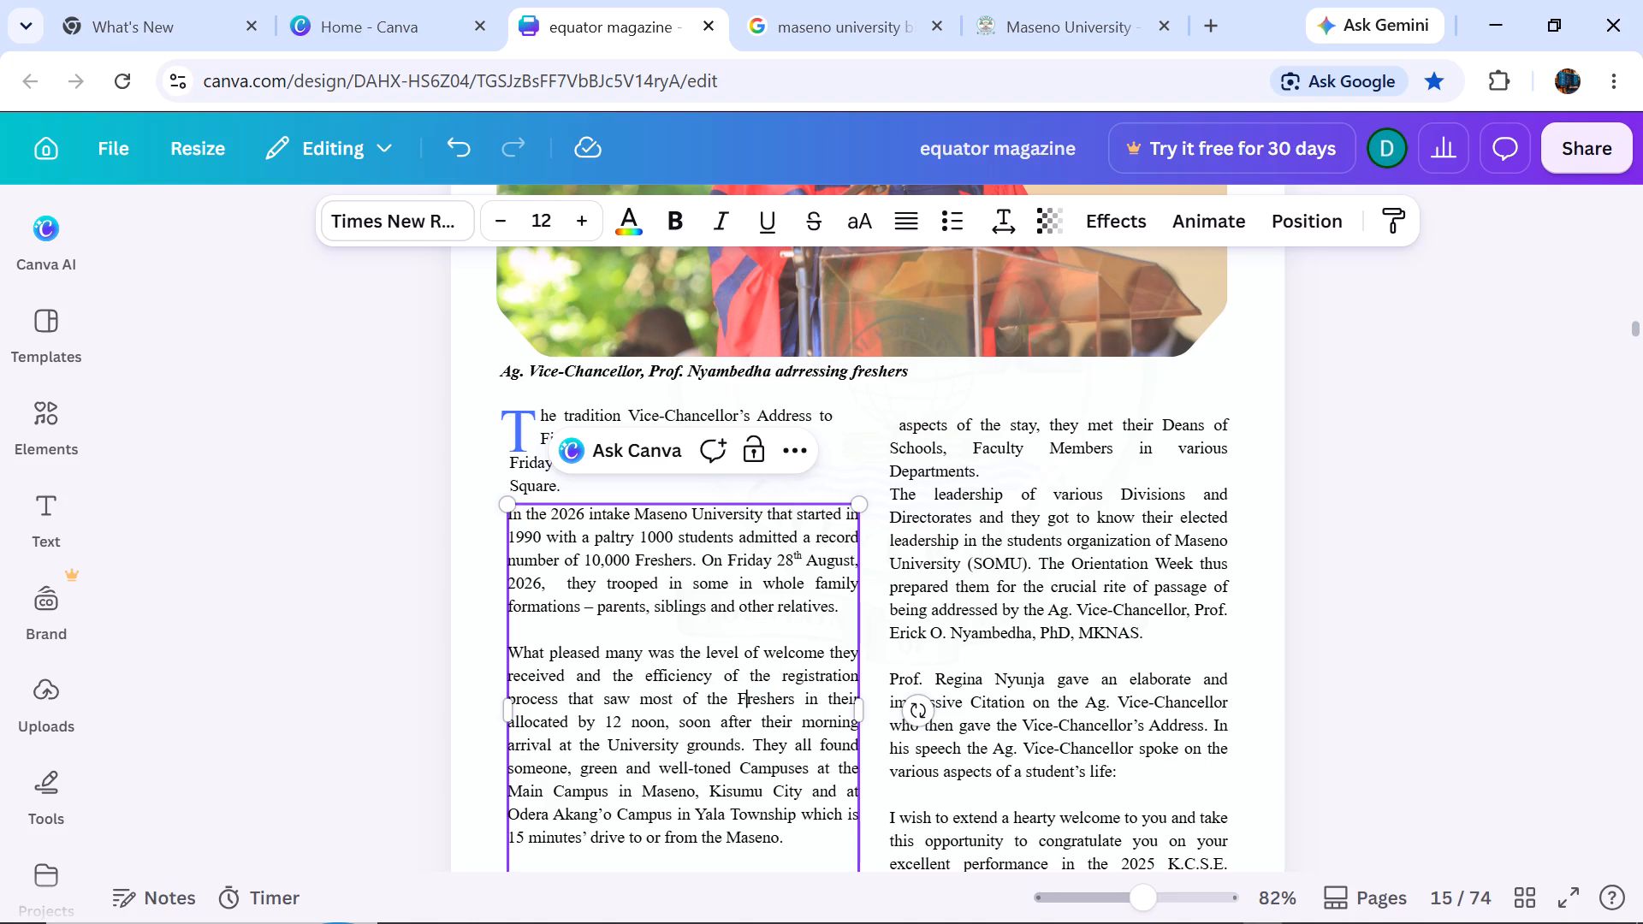
Insert "rooms" after "allocated" so the phrase reads "in their allocated rooms by 12 noon".
left_click(570, 720)
key("space")
type("rooms")
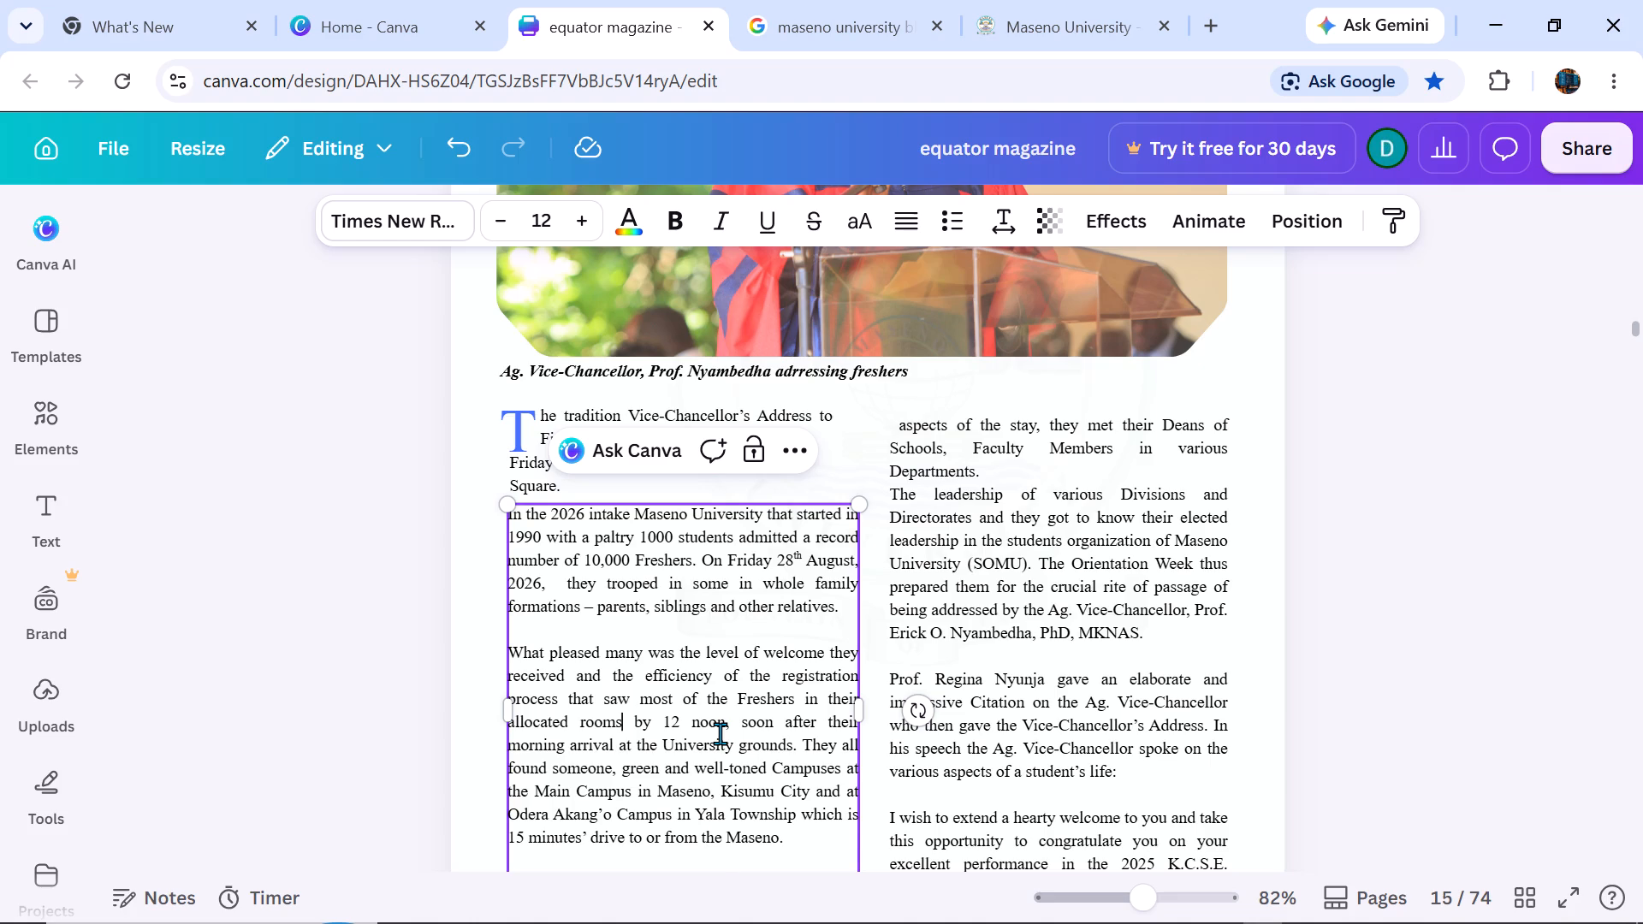
Replace "someone" with "serene" in the sentence describing the green and well-toned Campuses.
scroll(720, 733, "down", 1)
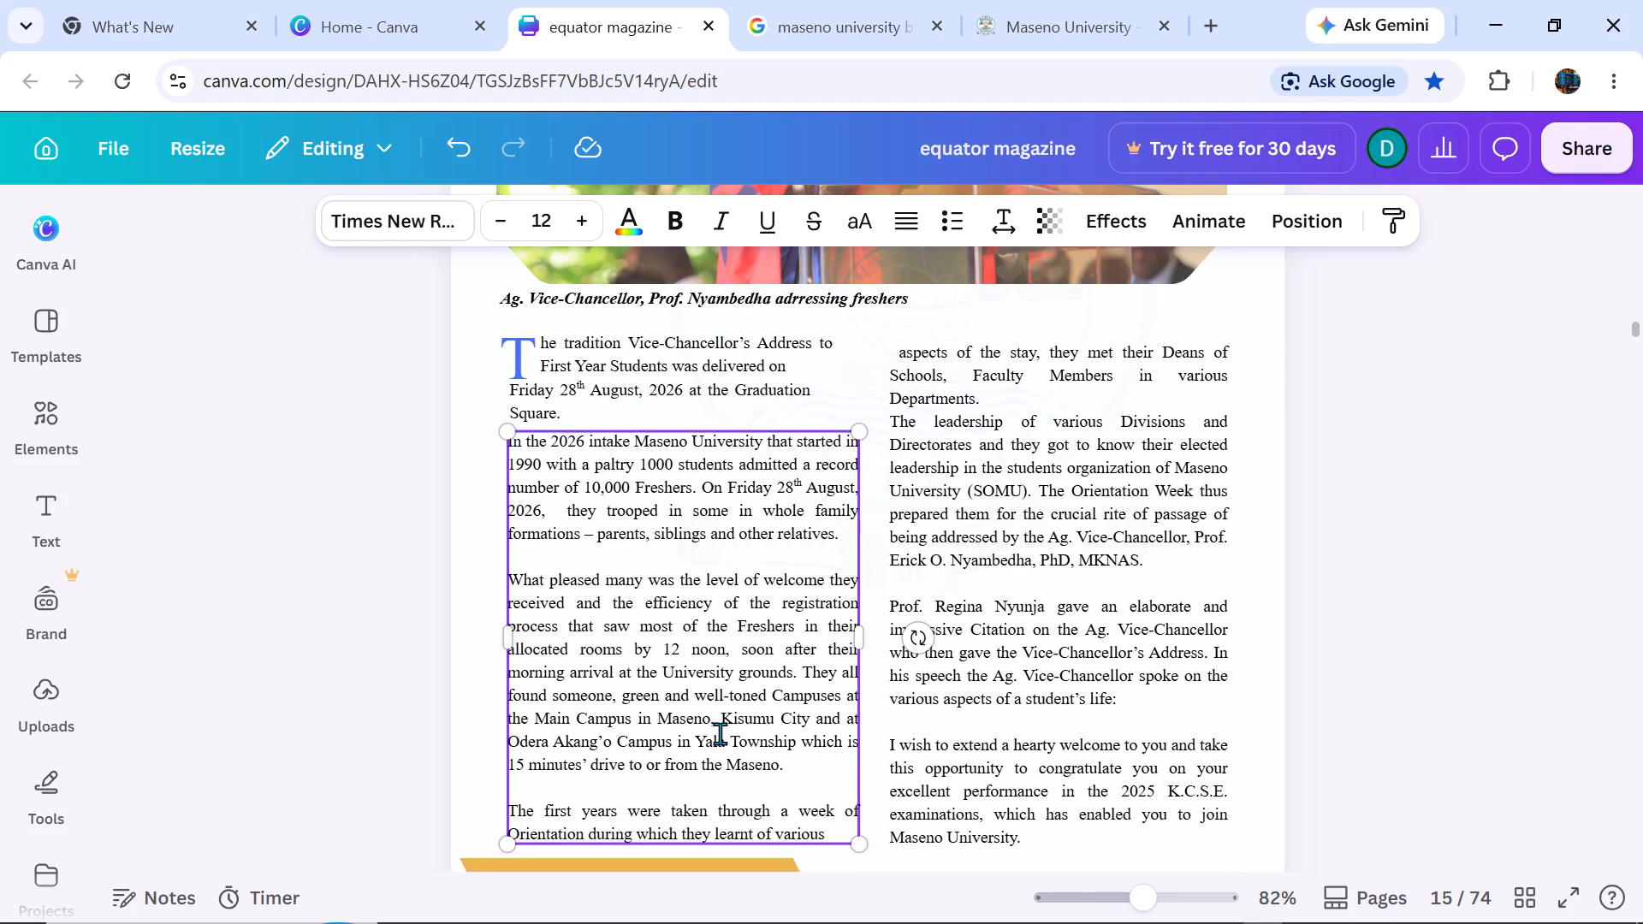
scroll(720, 733, "down", 1)
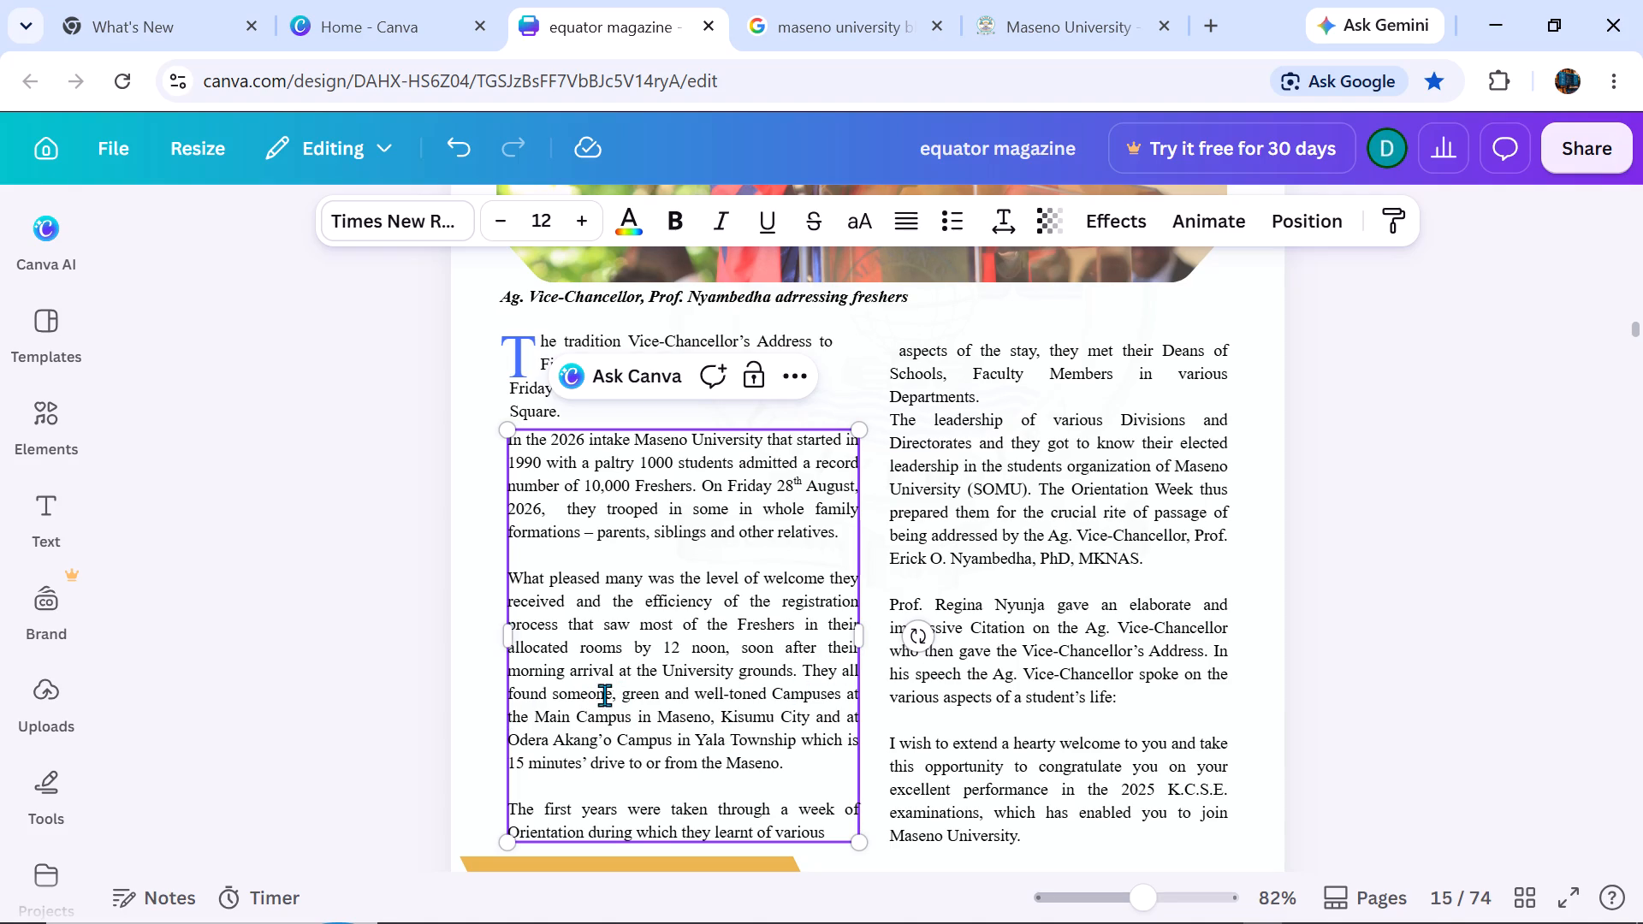
left_click(612, 693)
key("BackSpace")
key("BackSpace")
key("BackSpace")
key("BackSpace")
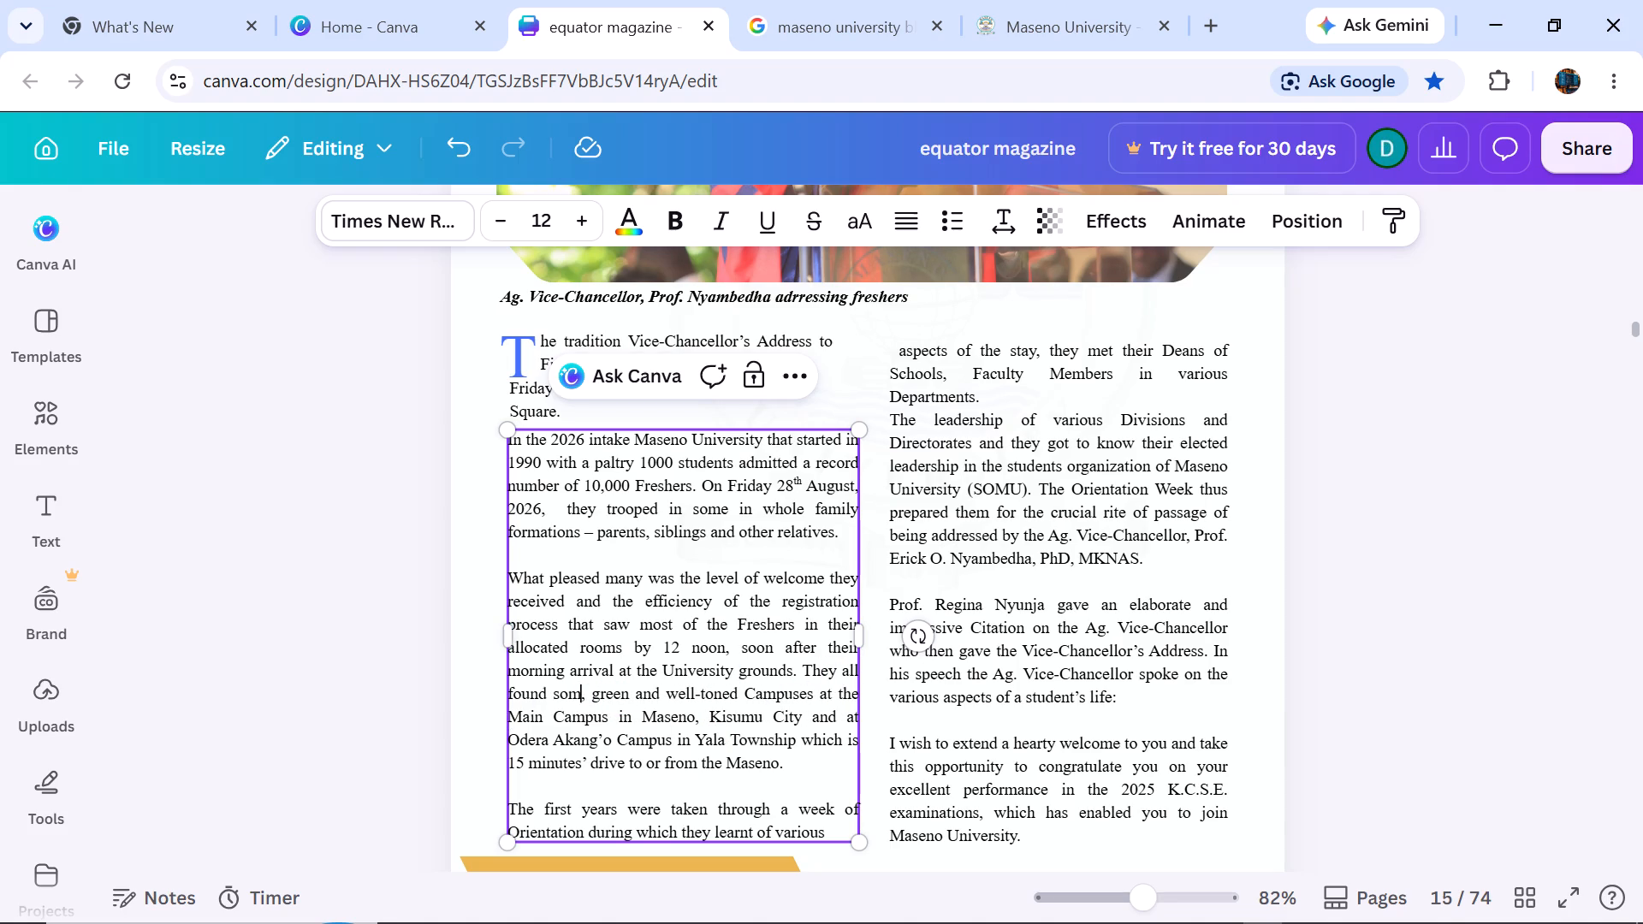
key("BackSpace")
key("BackSpace")
type("erena")
key("BackSpace")
key("e")
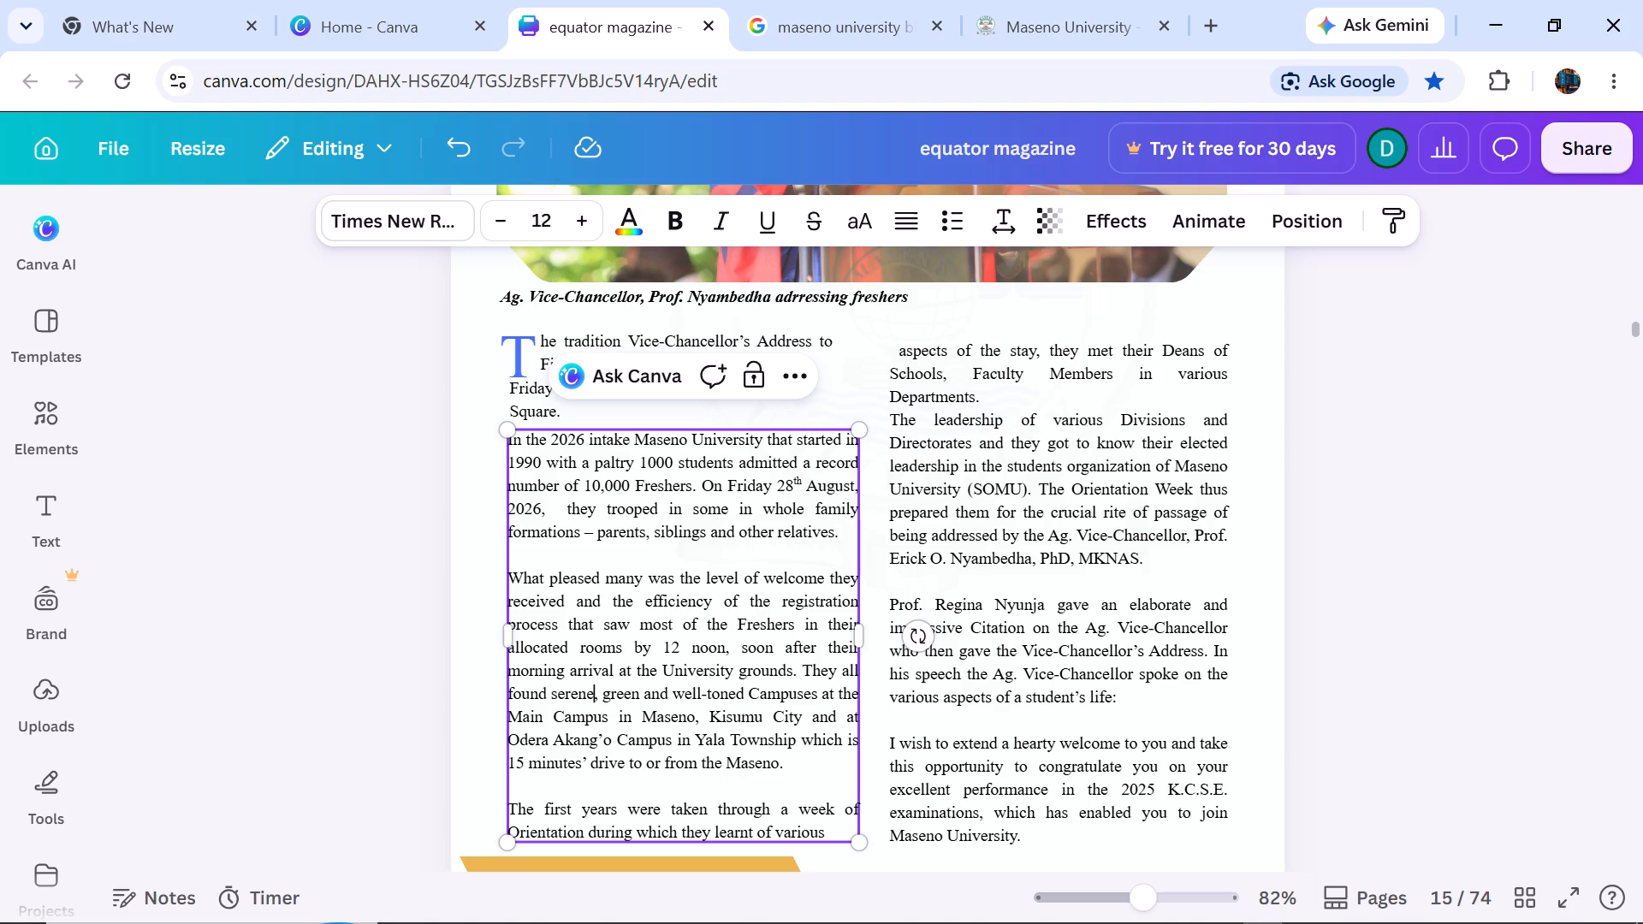
Change "the stay" to "their stay" in the opening line of the second text column.
double_click(998, 351)
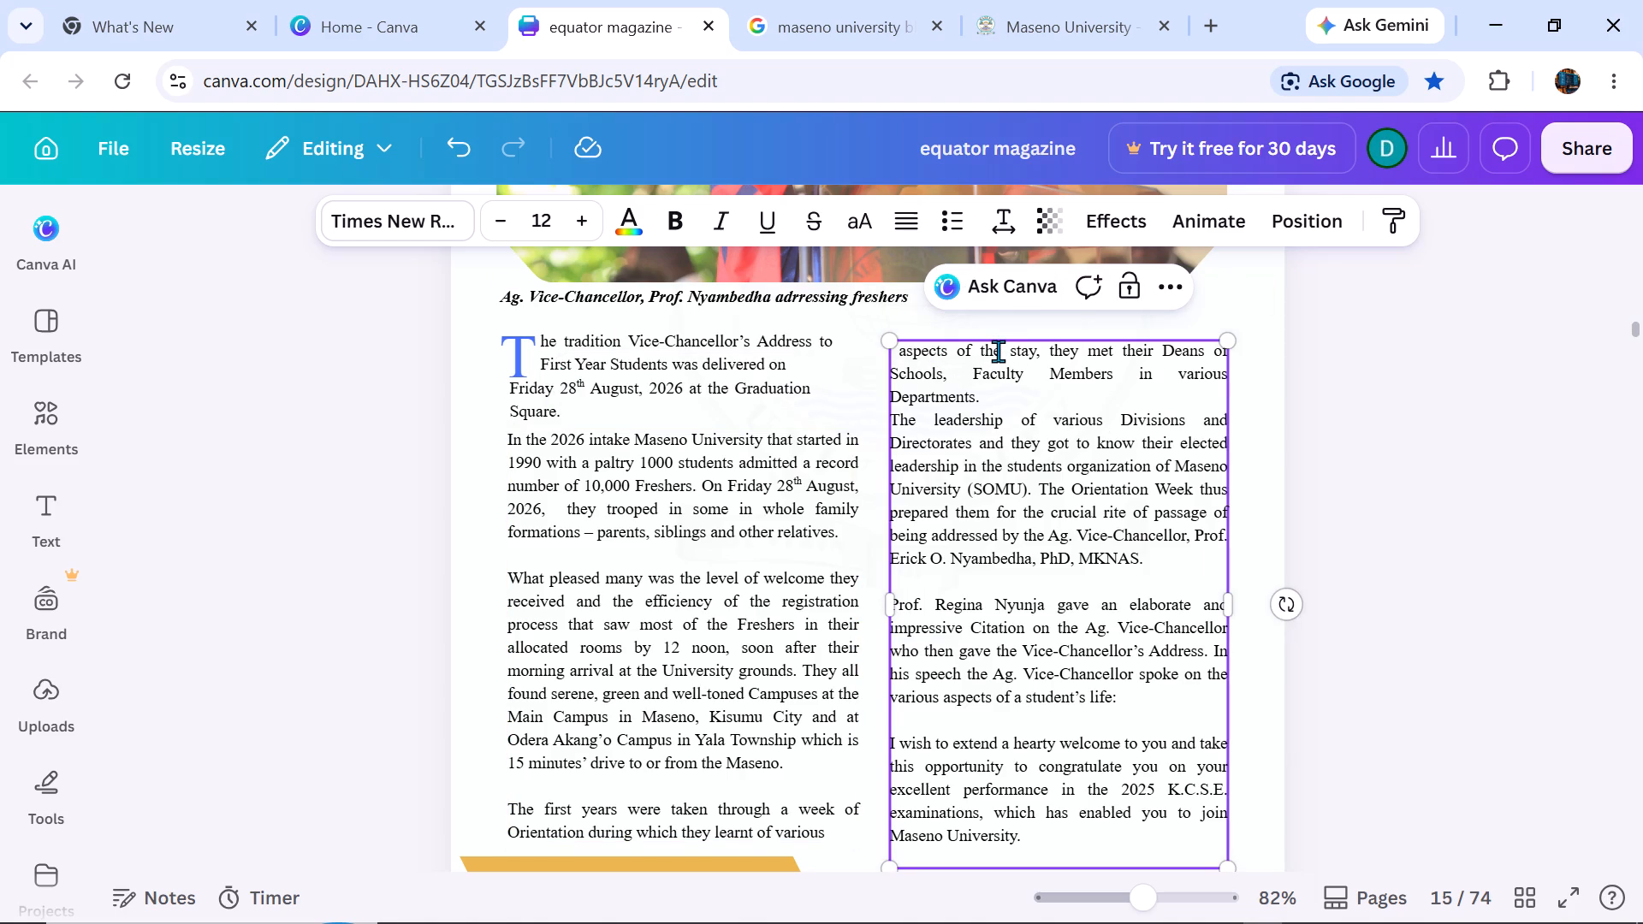
type("ir")
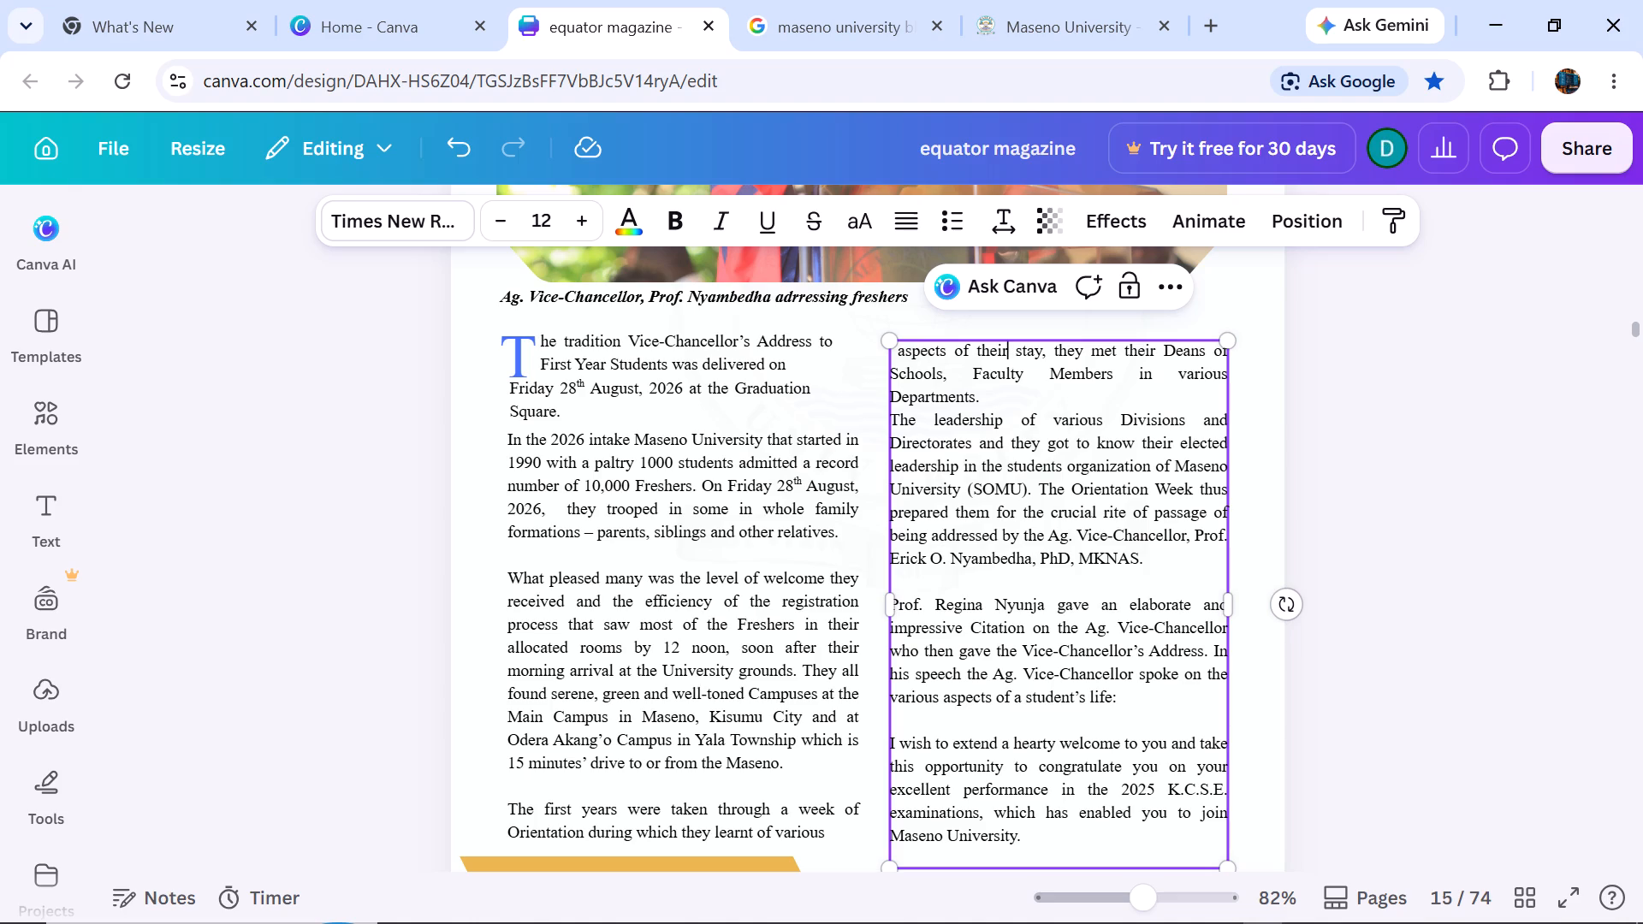
End the sentence after "their stay" with a full stop and start the following one with a capitalized "They".
key("Right")
key("Right")
key("Right")
key("Right")
key("Right")
key("Right")
key("BackSpace")
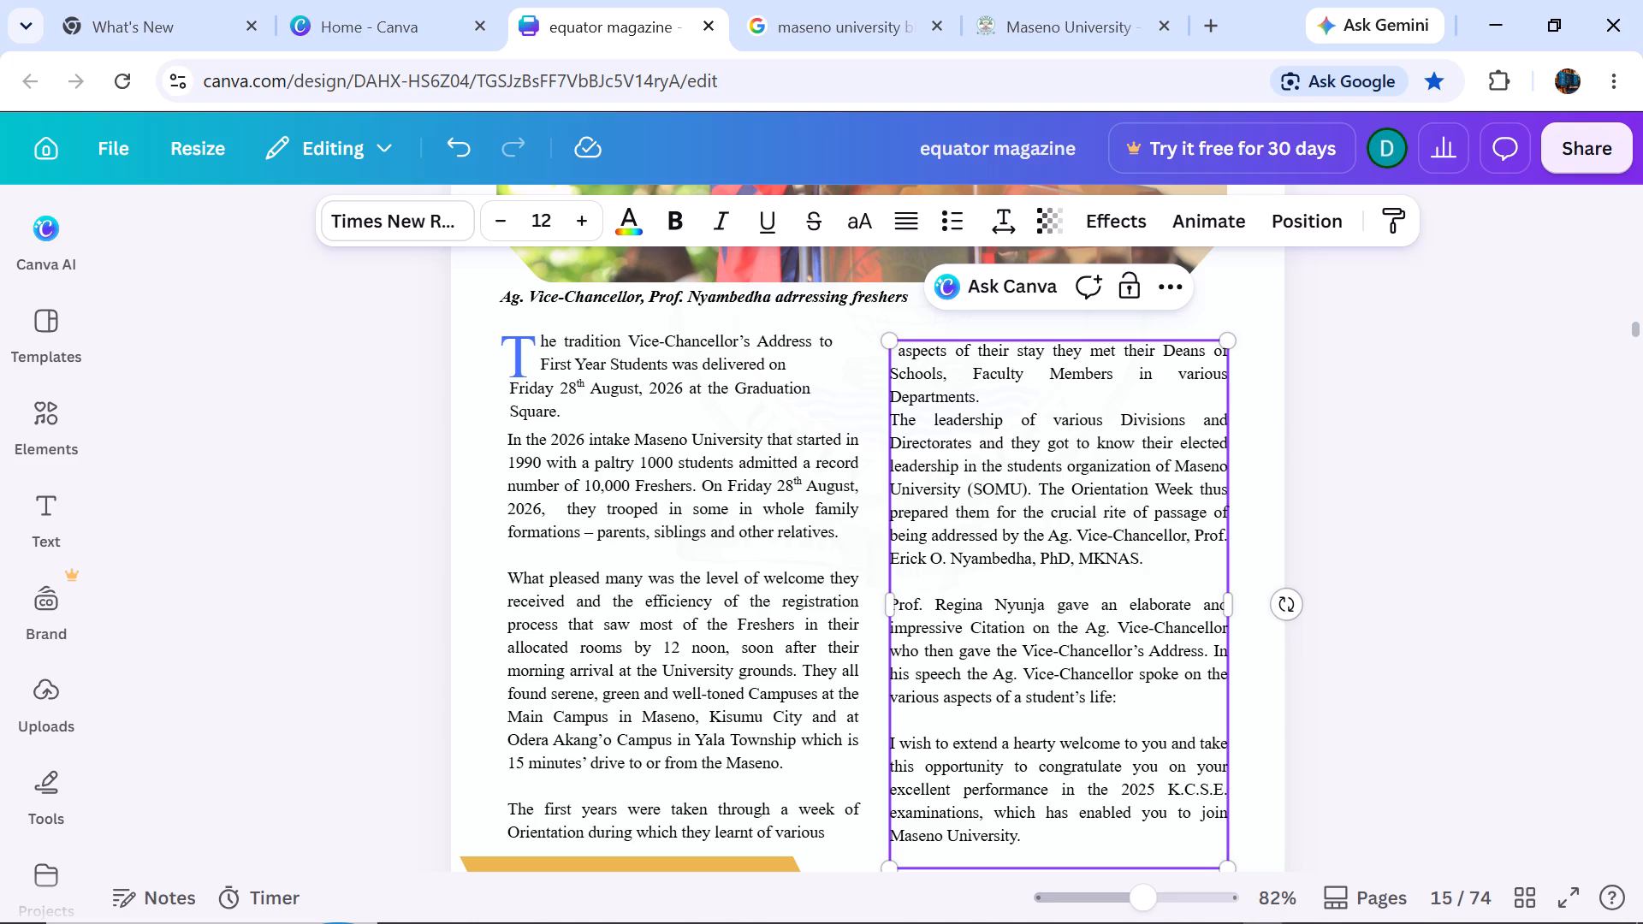
key("period")
key("Right")
key("Right")
key("BackSpace")
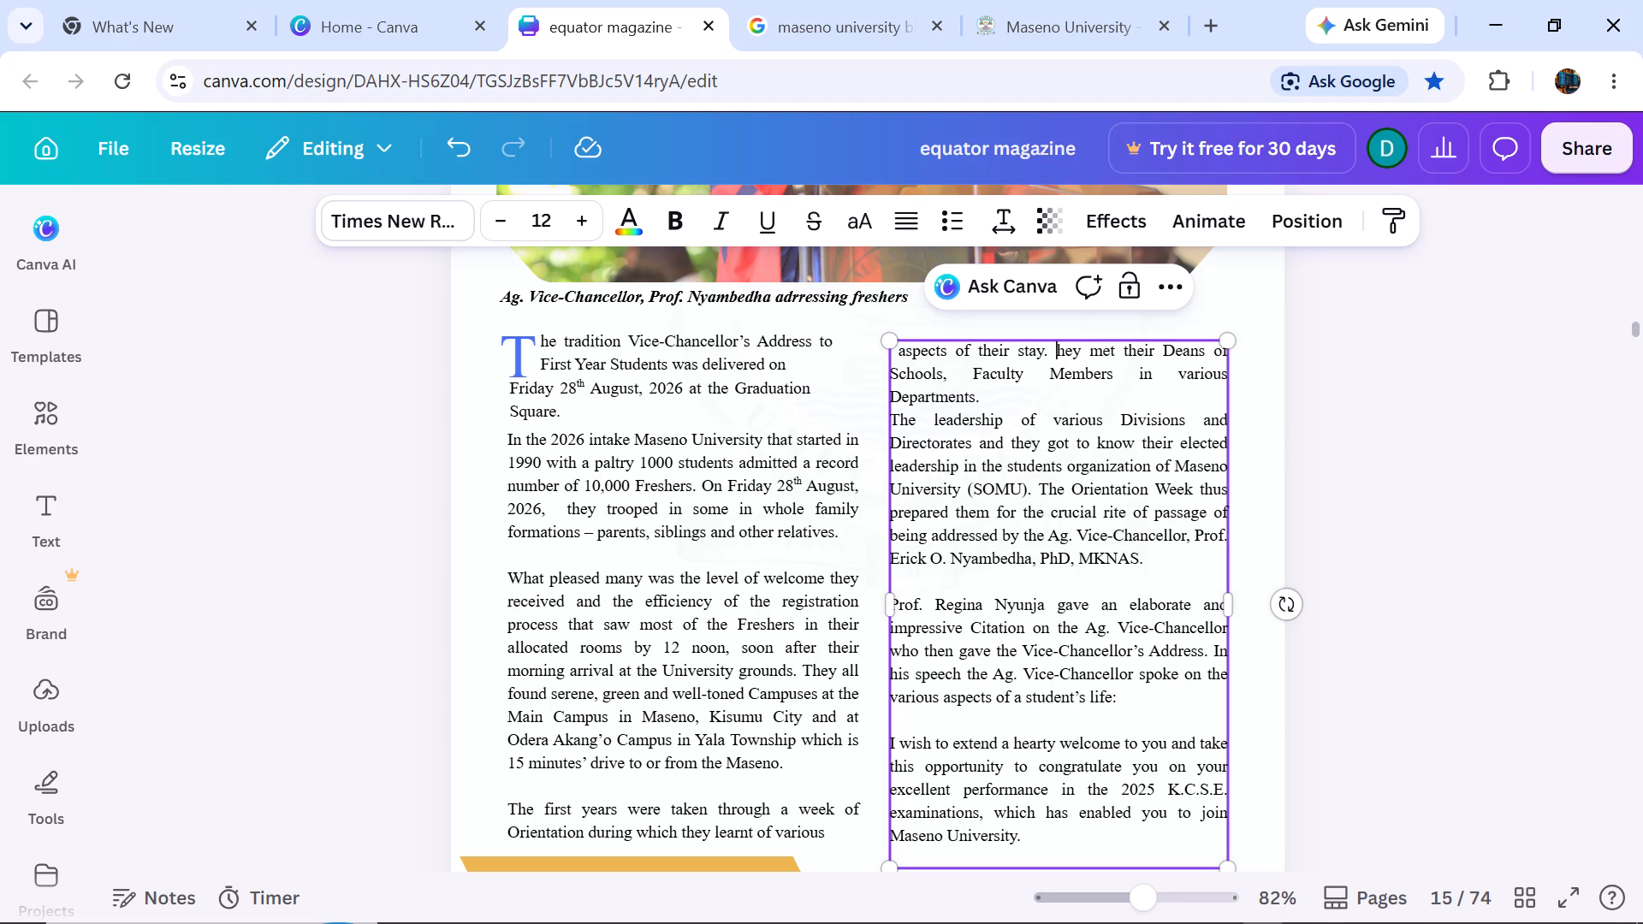
key("shift+t")
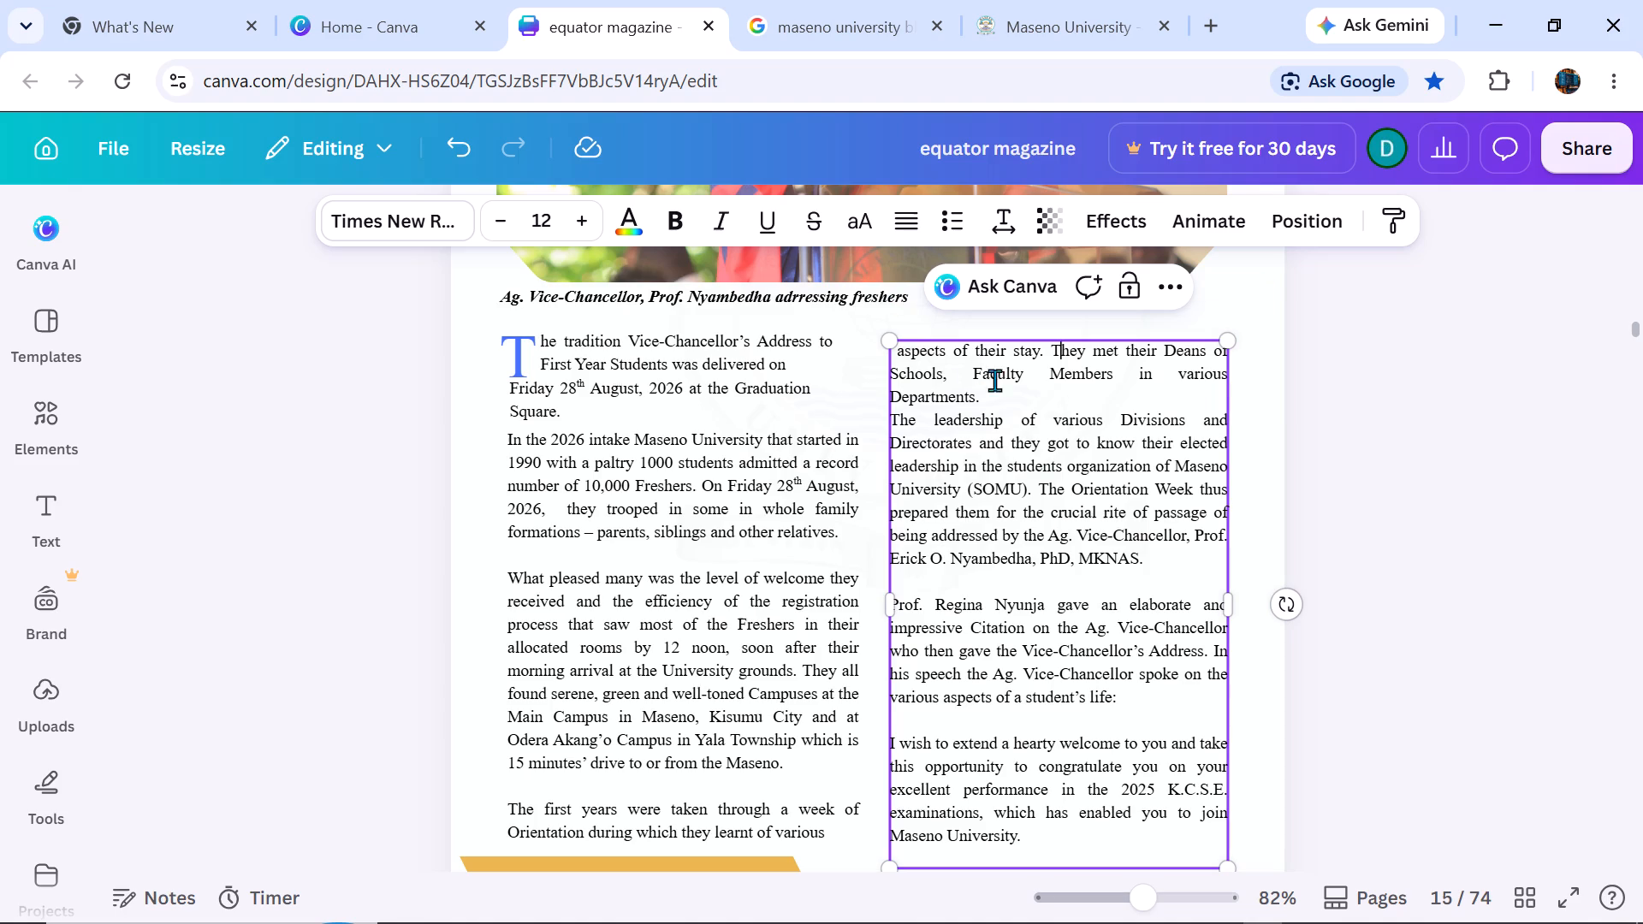
Insert "and" before "Faculty Members" in the sentence about meeting the Deans of Schools.
left_click(962, 375)
type("and")
key("space")
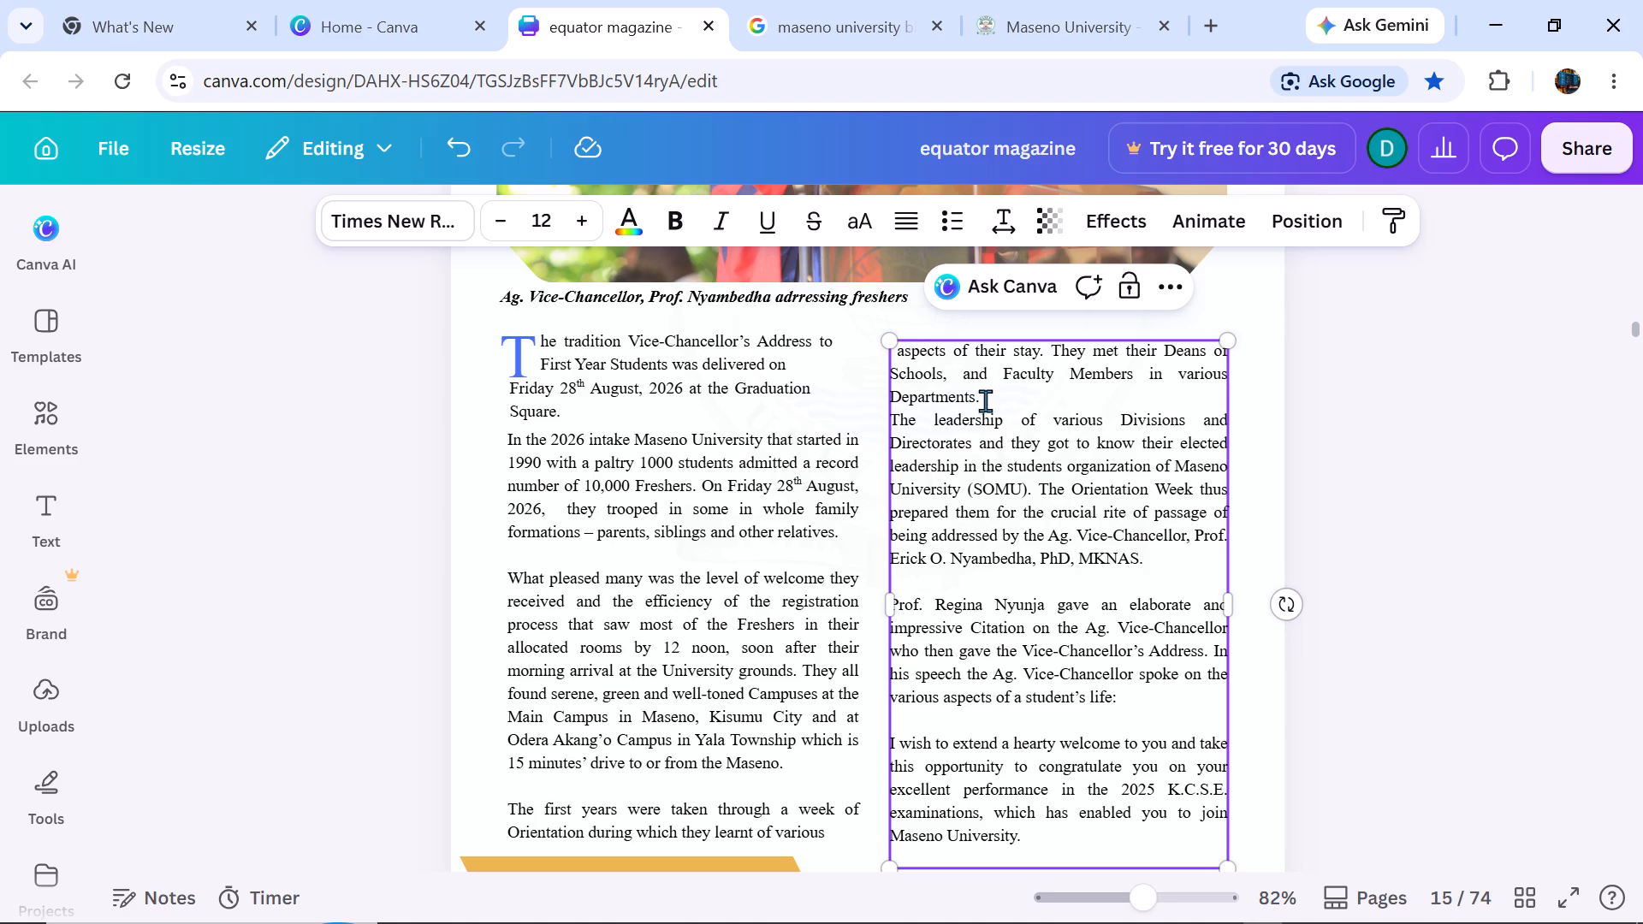
Replace the full stop after "Departments" with a comma and join the line beginning "The leadership" onto the same sentence.
key("Down")
key("BackSpace")
key("Down")
key("Left")
key("Left")
key("Left")
key("Left")
key("Left")
key("Left")
key("Left")
key("Left")
key("Left")
key("Left")
key("Left")
key("Left")
key("Left")
key("Left")
key("BackSpace")
key("comma")
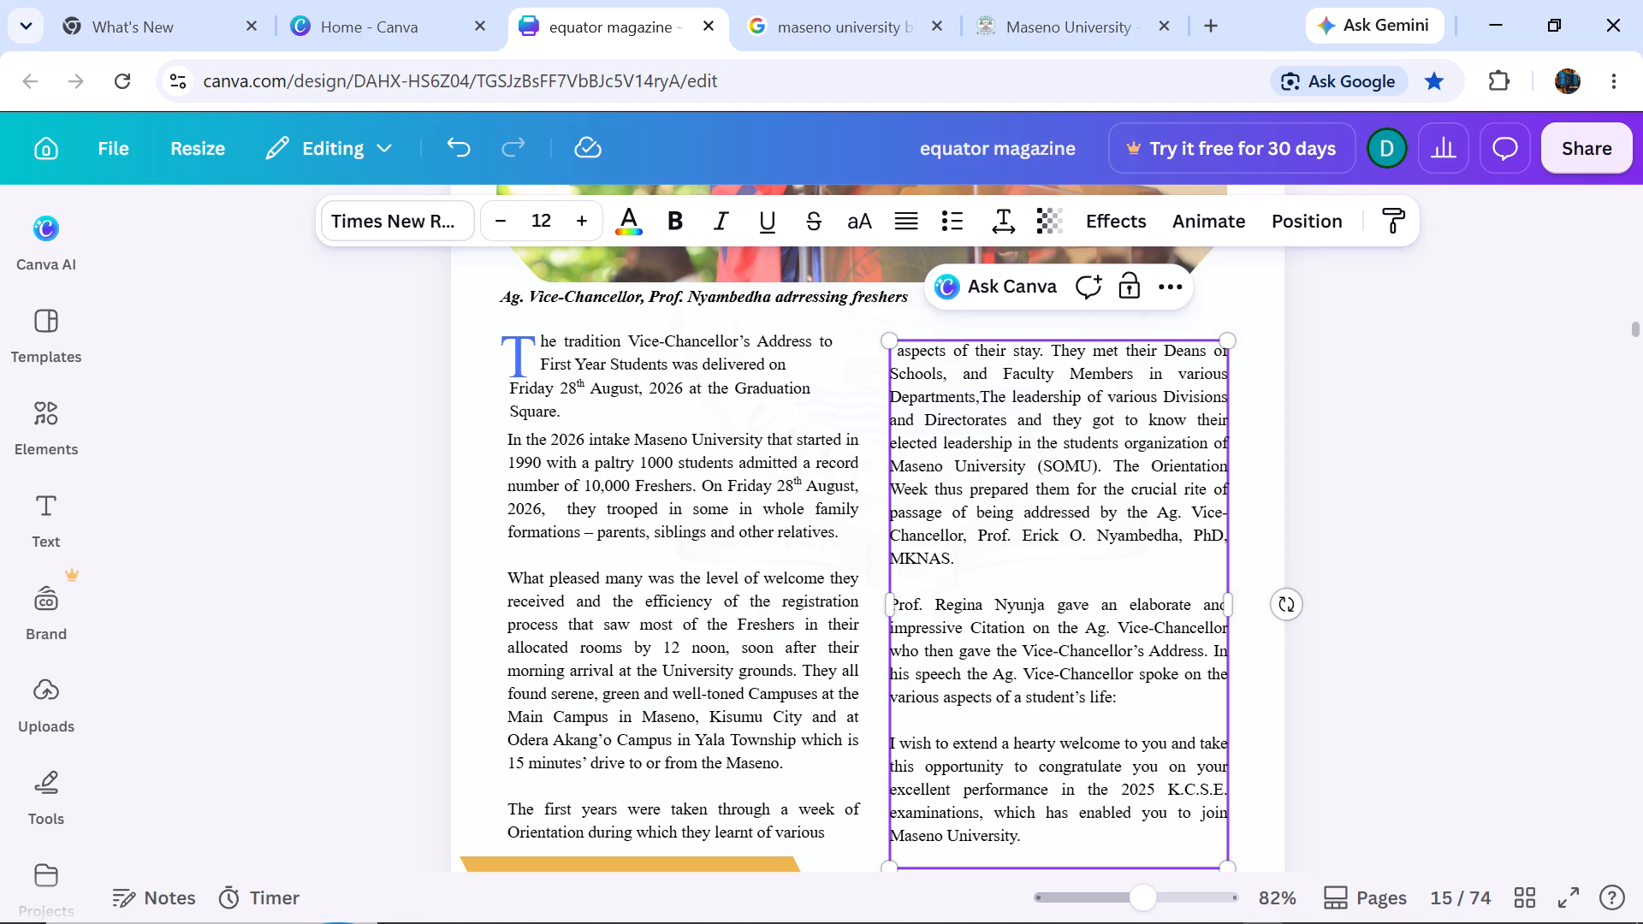
key("space")
Change "The" to lowercase "the" before "leadership of various Divisions".
key("Right")
key("BackSpace")
key("t")
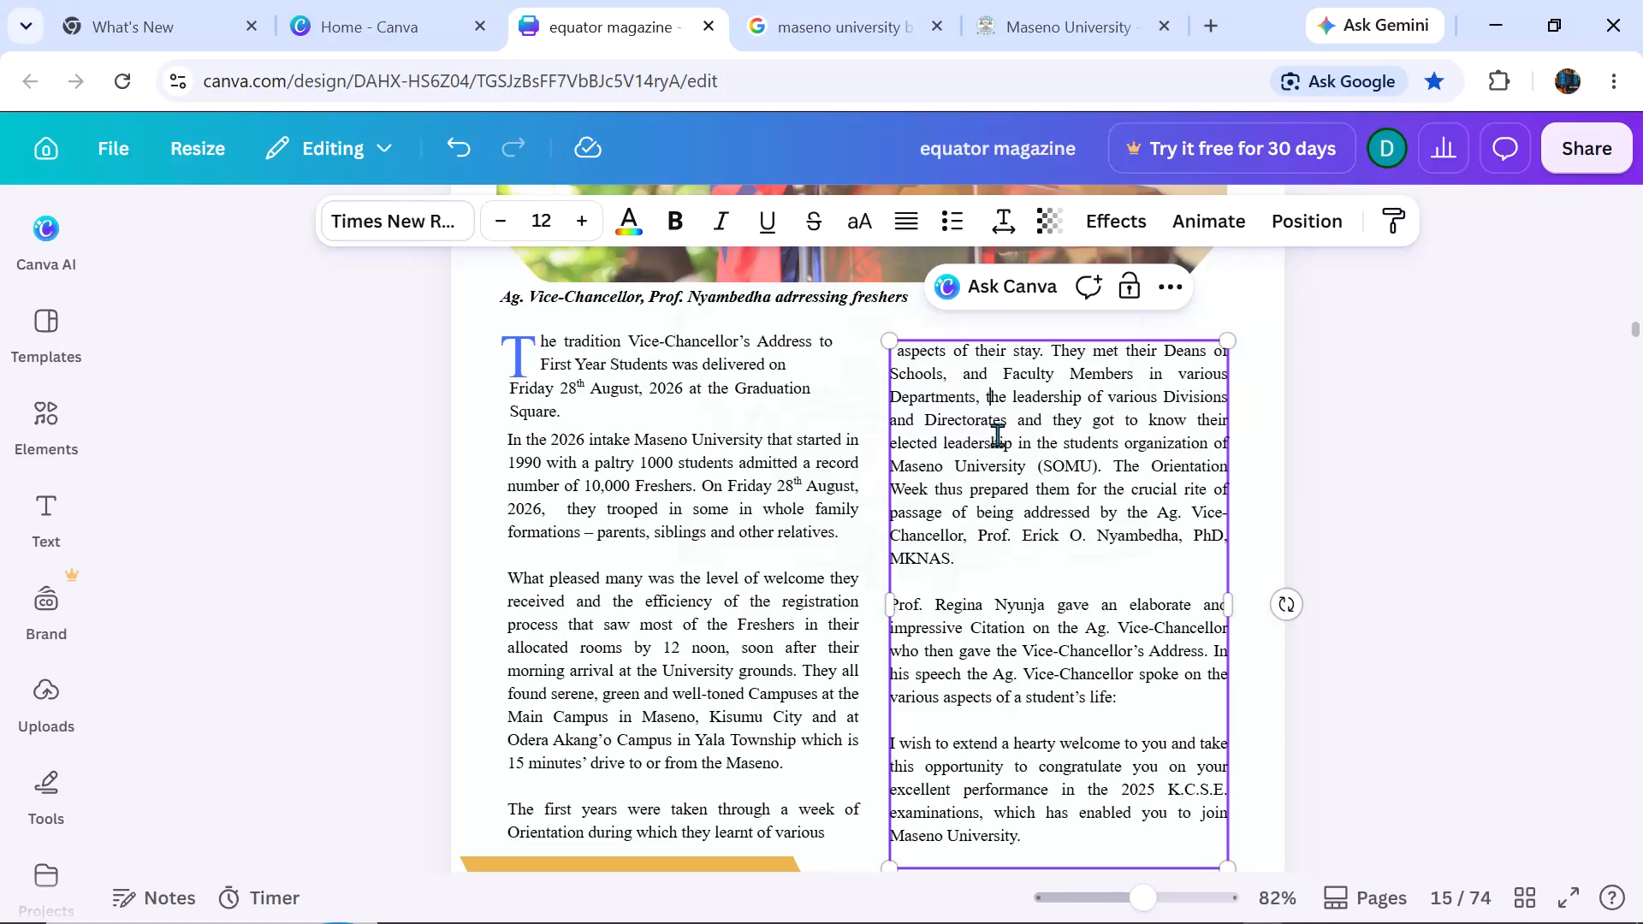
Move "and Directorates" ahead of "Divisions" in the sentence about the leadership met by the first years.
left_click_drag(1013, 420, 902, 420)
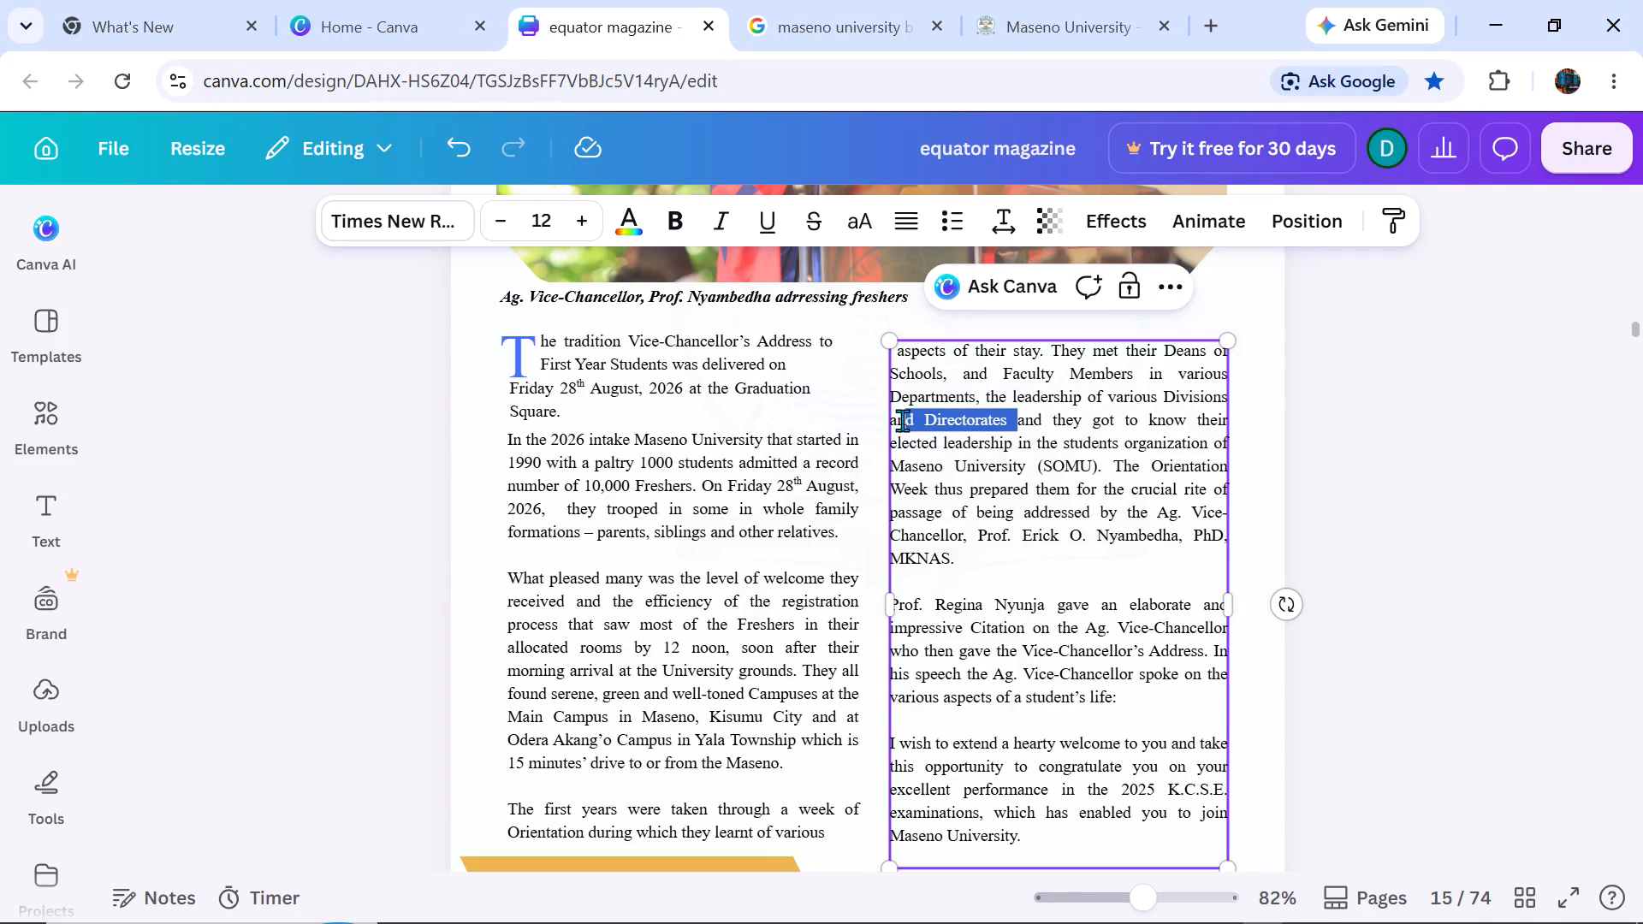
left_click_drag(902, 420, 893, 420)
key("ctrl+x")
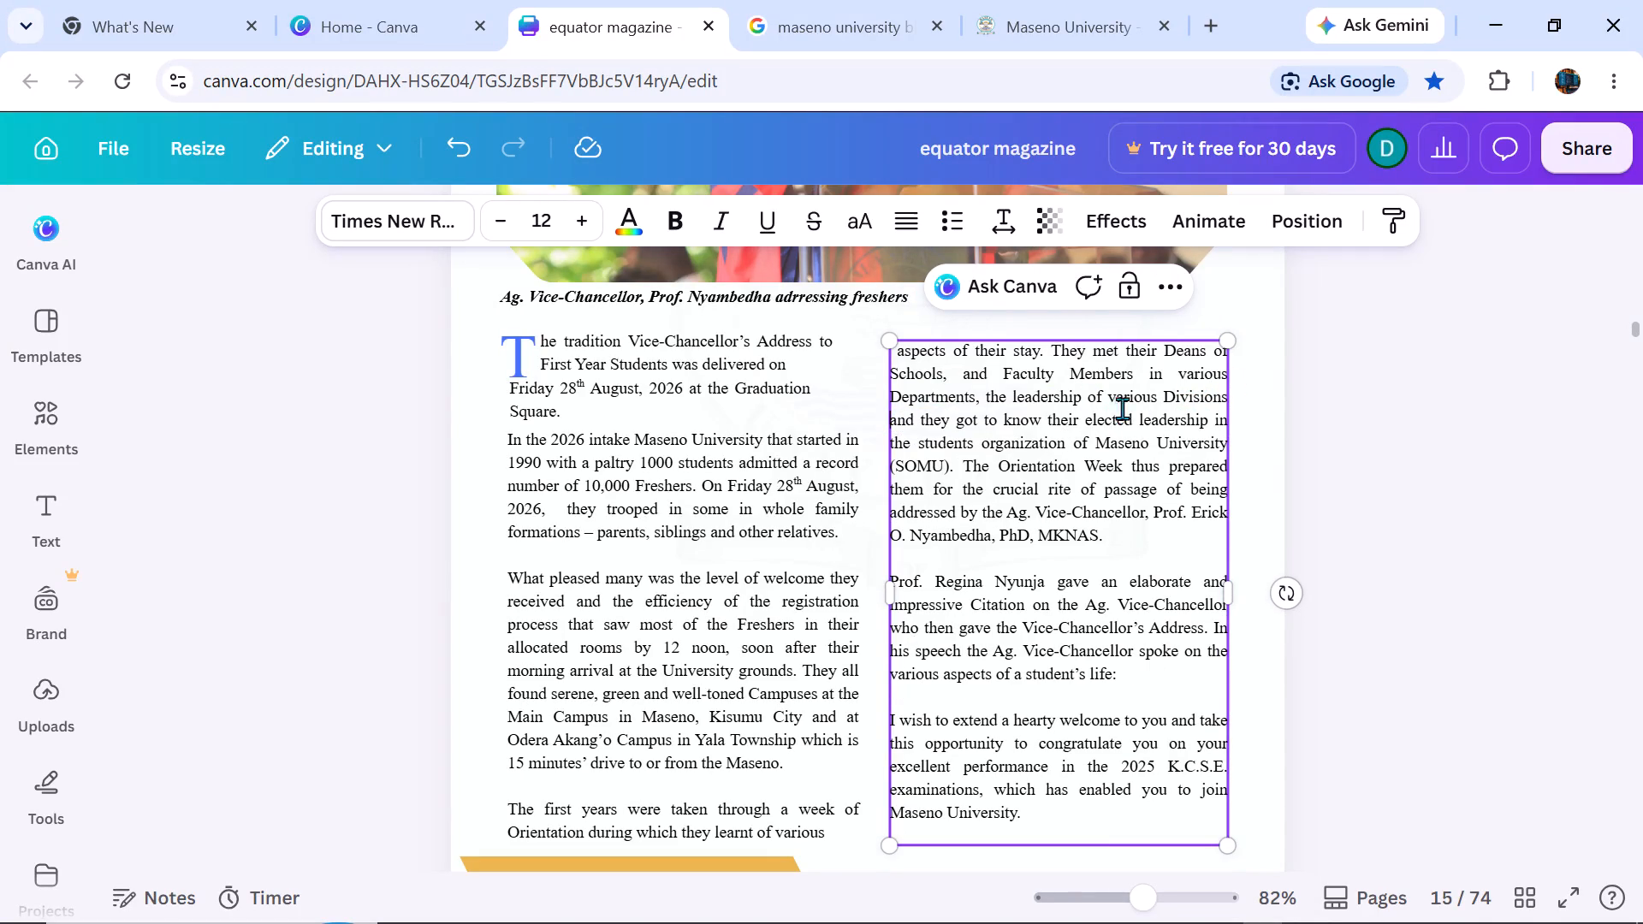
left_click(1160, 397)
key("space")
key("ctrl+v")
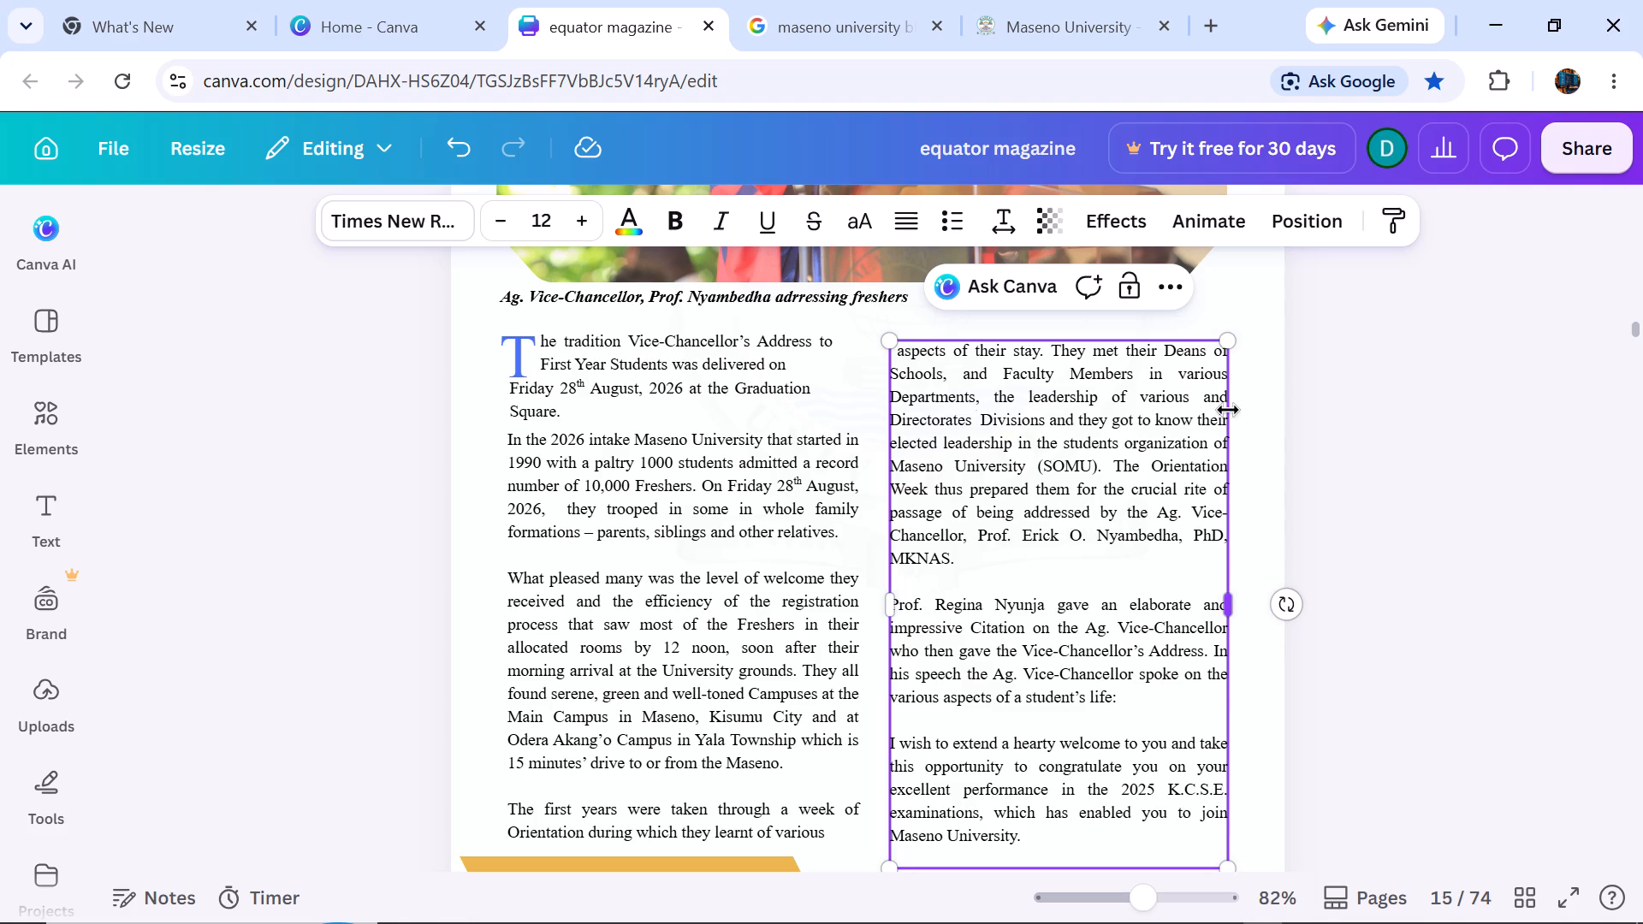
Shift the word "and" from before to after "Directorates" so the phrase reads "Directorates and Divisions".
key("ctrl+Left")
key("BackSpace")
key("BackSpace")
key("BackSpace")
key("BackSpace")
key("BackSpace")
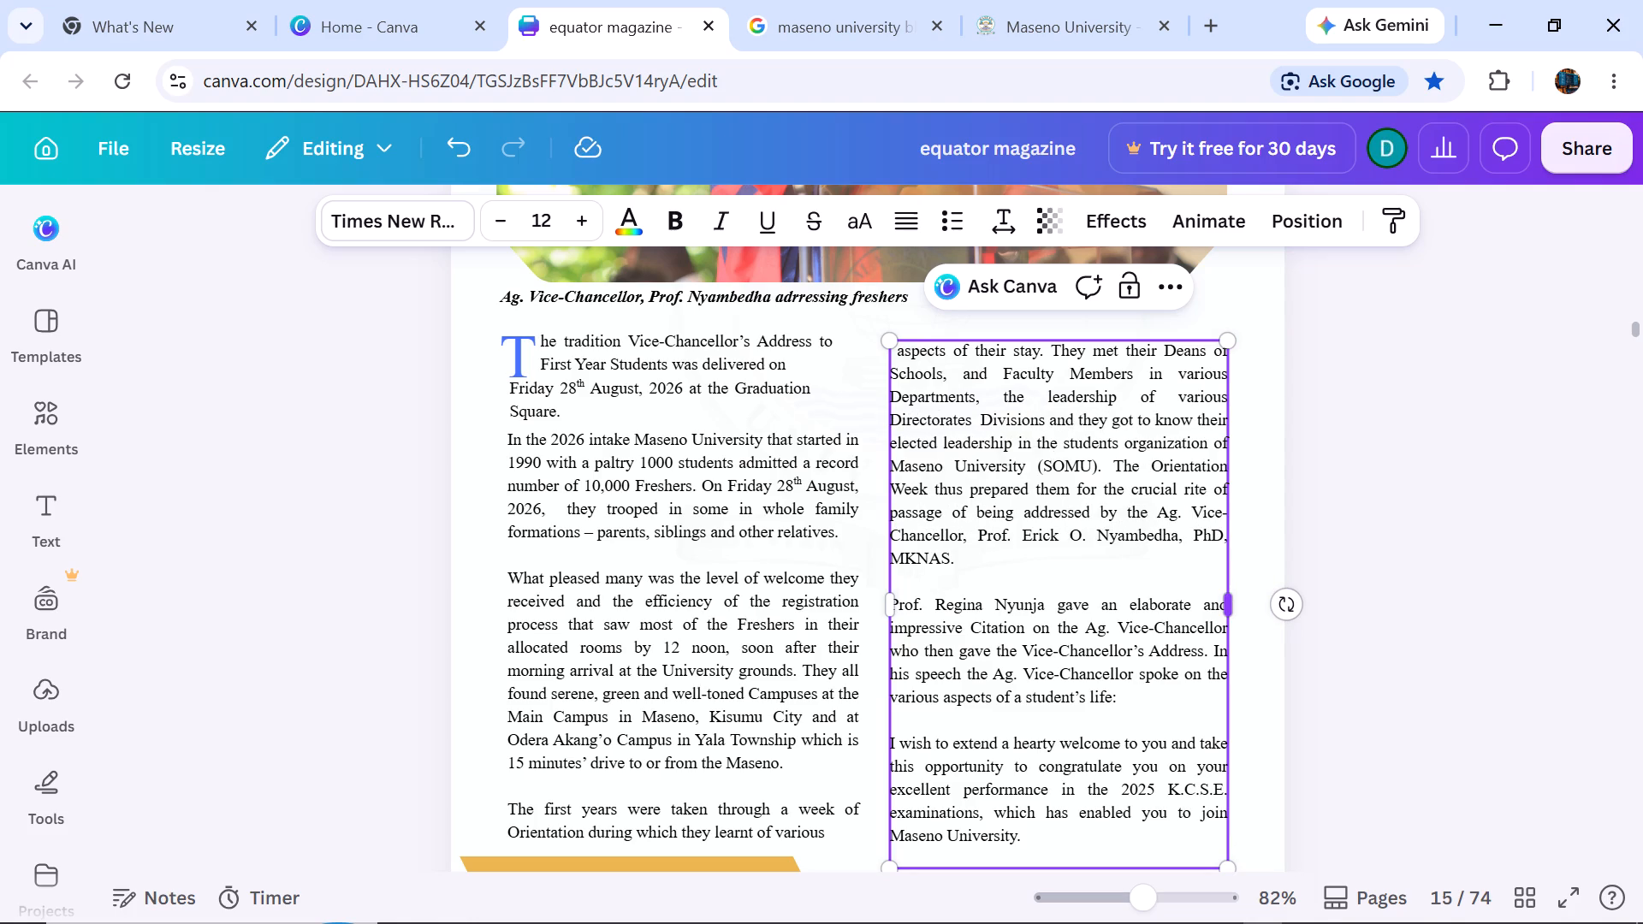
key("space")
left_click(970, 422)
key("space")
type("and")
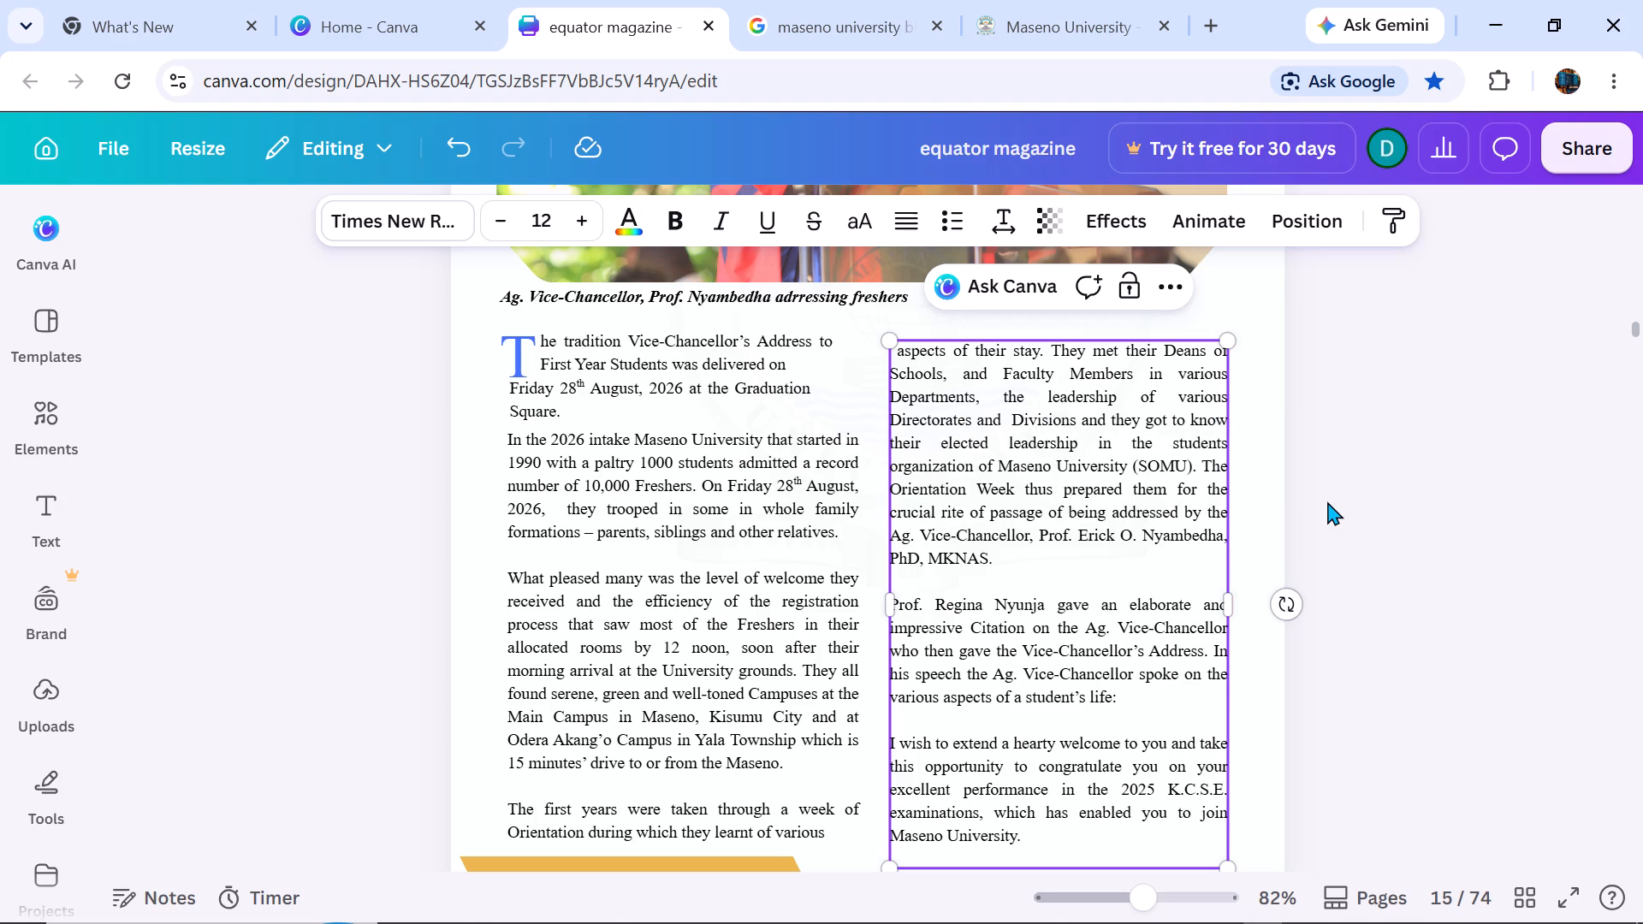
Capitalize the initials of "Students Organization" in the name preceding "of Maseno University (SOMU)".
left_click(1179, 445)
key("BackSpace")
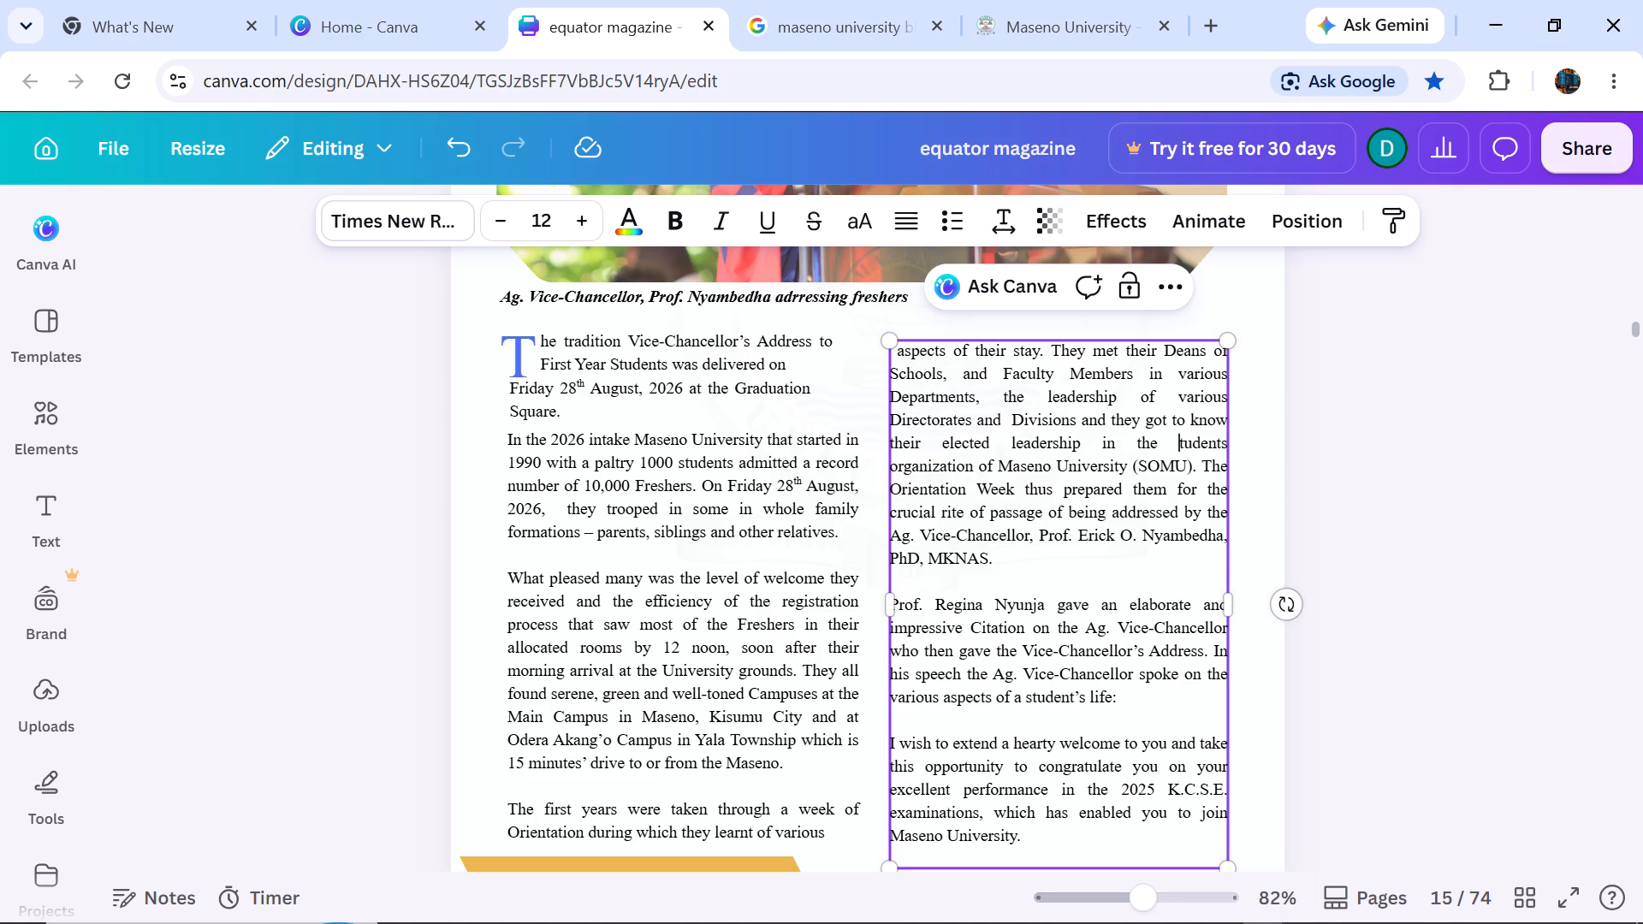
key("shift+s")
key("ctrl+Right")
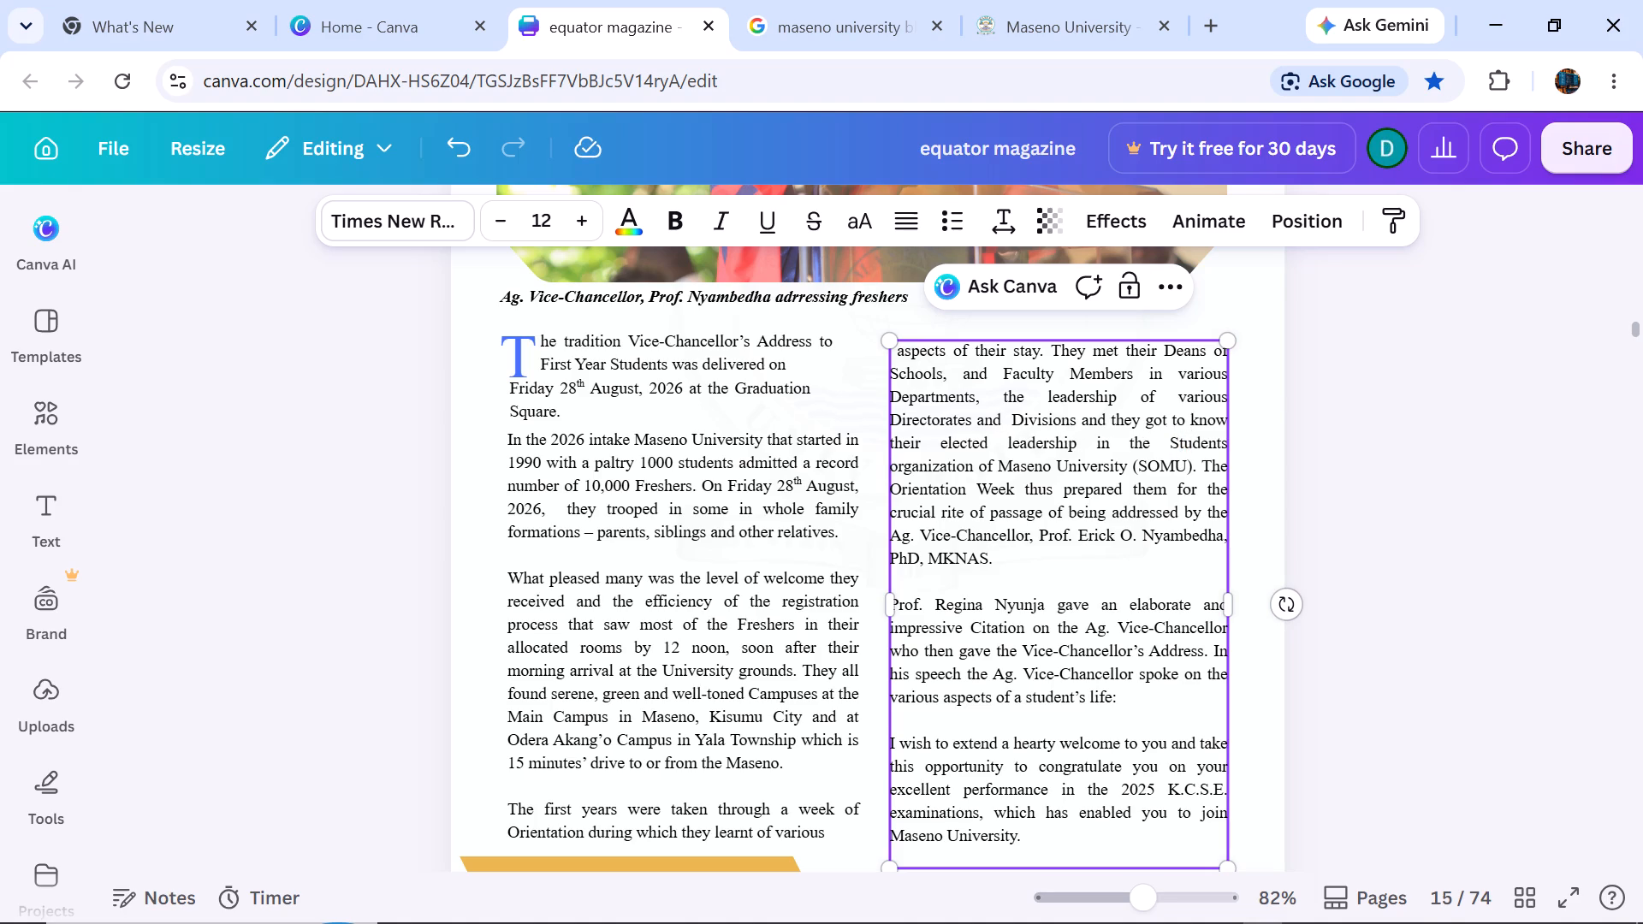
key("Right")
key("BackSpace")
key("shift+o")
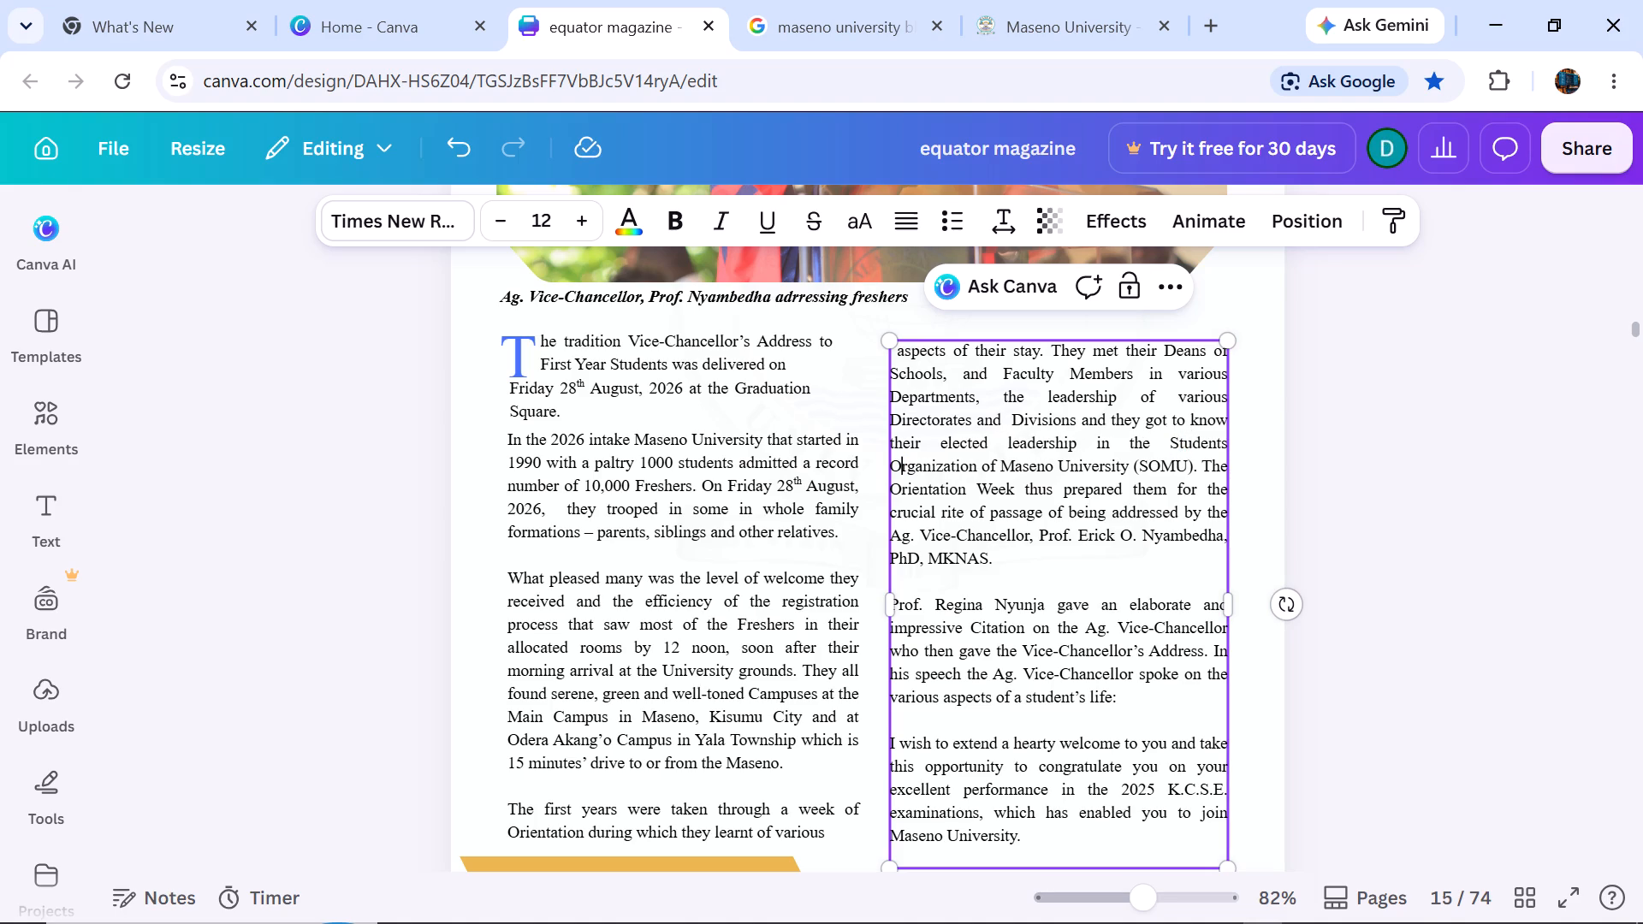
key("ctrl+Right")
key("ctrl+Right")
Add a new line reading "Exerpts" directly below the paragraph ending "various aspects of a student's life:".
scroll(1106, 582, "down", 1)
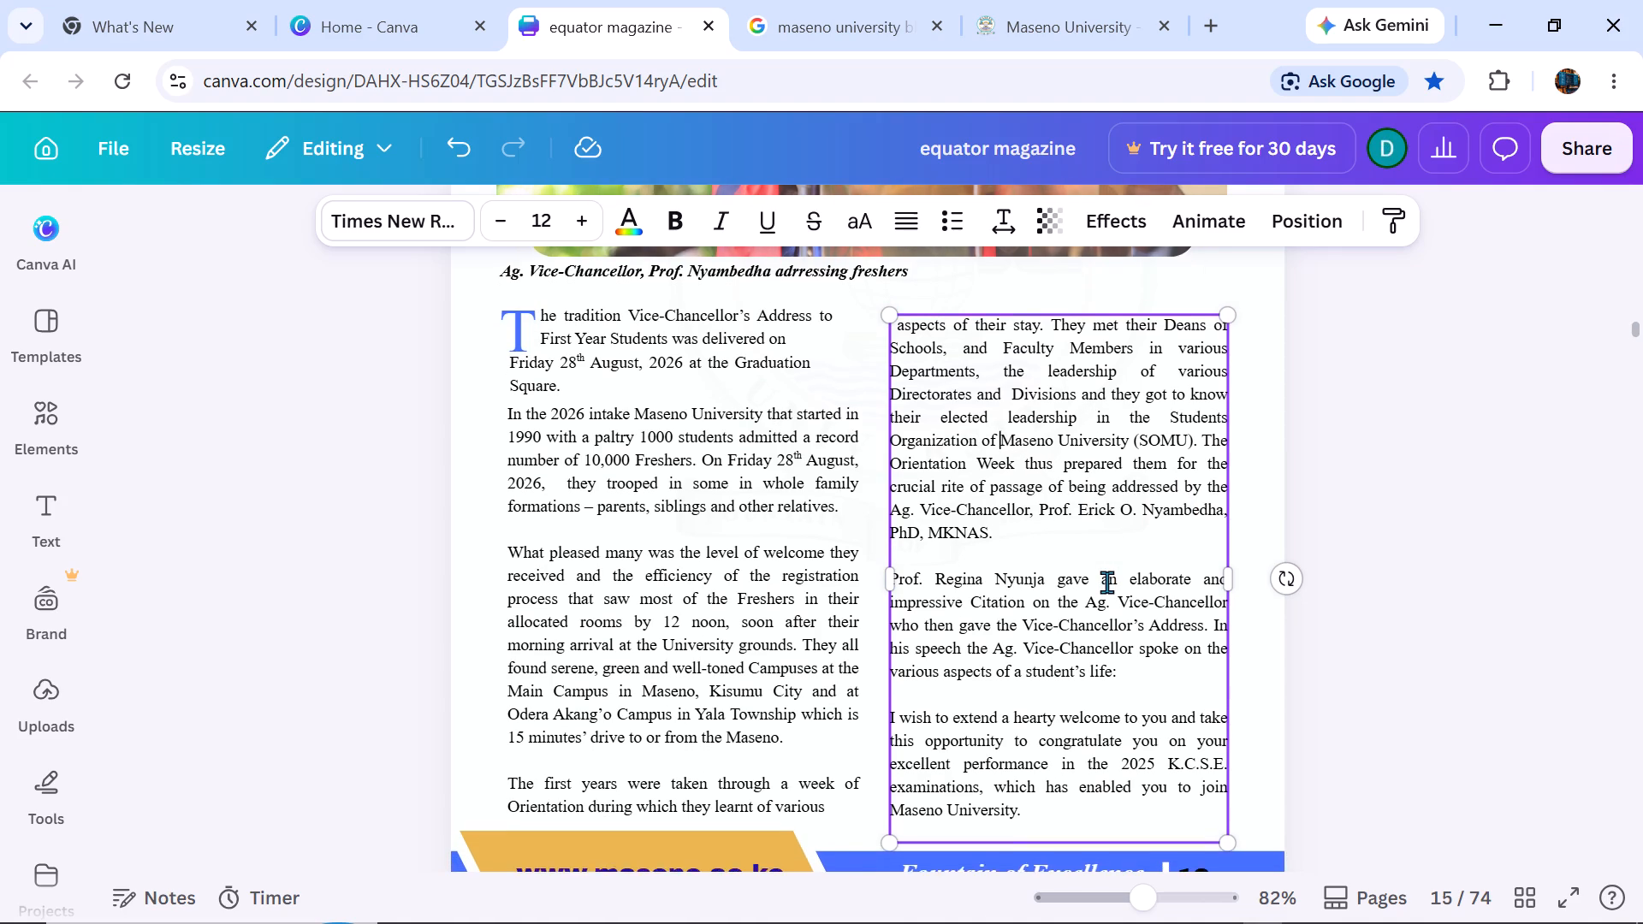
scroll(1106, 582, "down", 1)
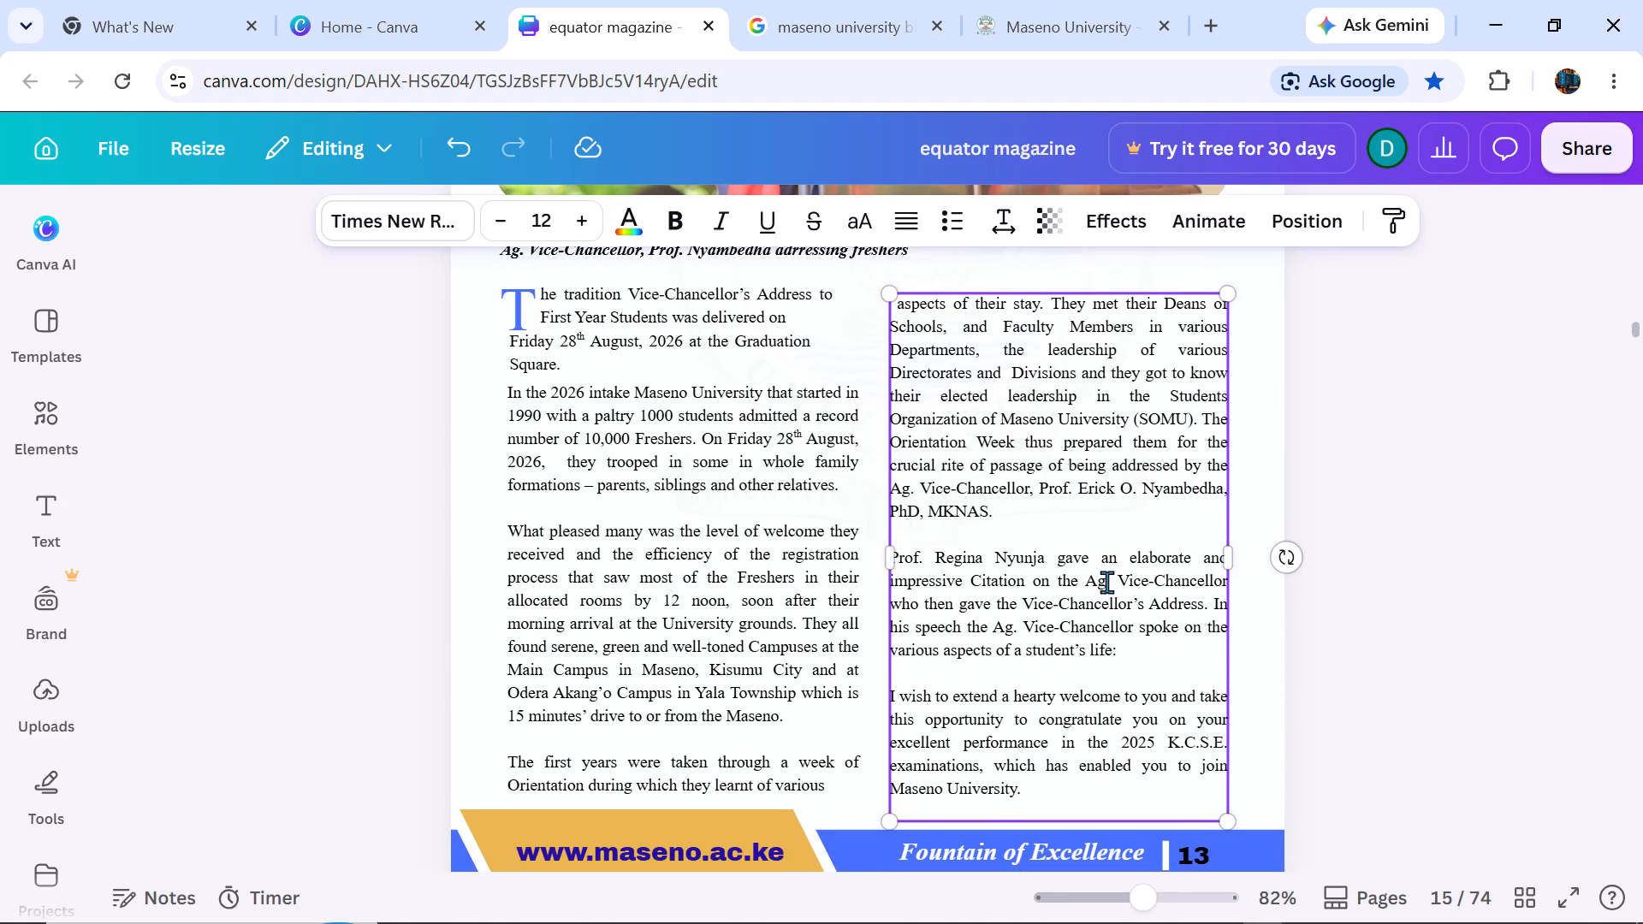
scroll(1106, 582, "down", 2)
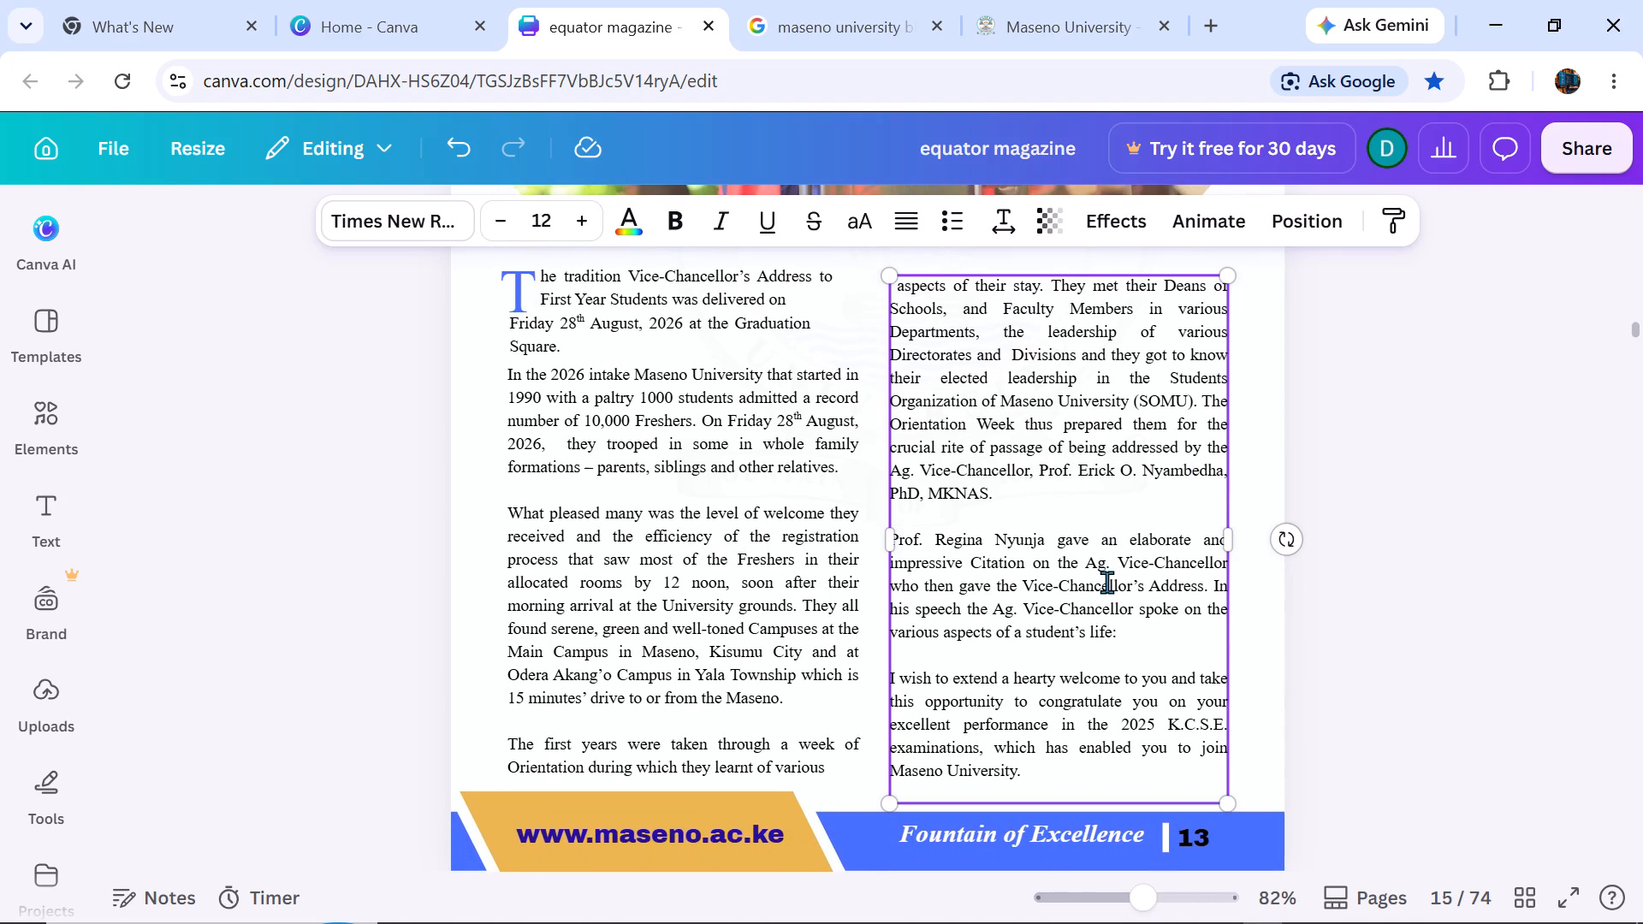
scroll(1106, 582, "down", 1)
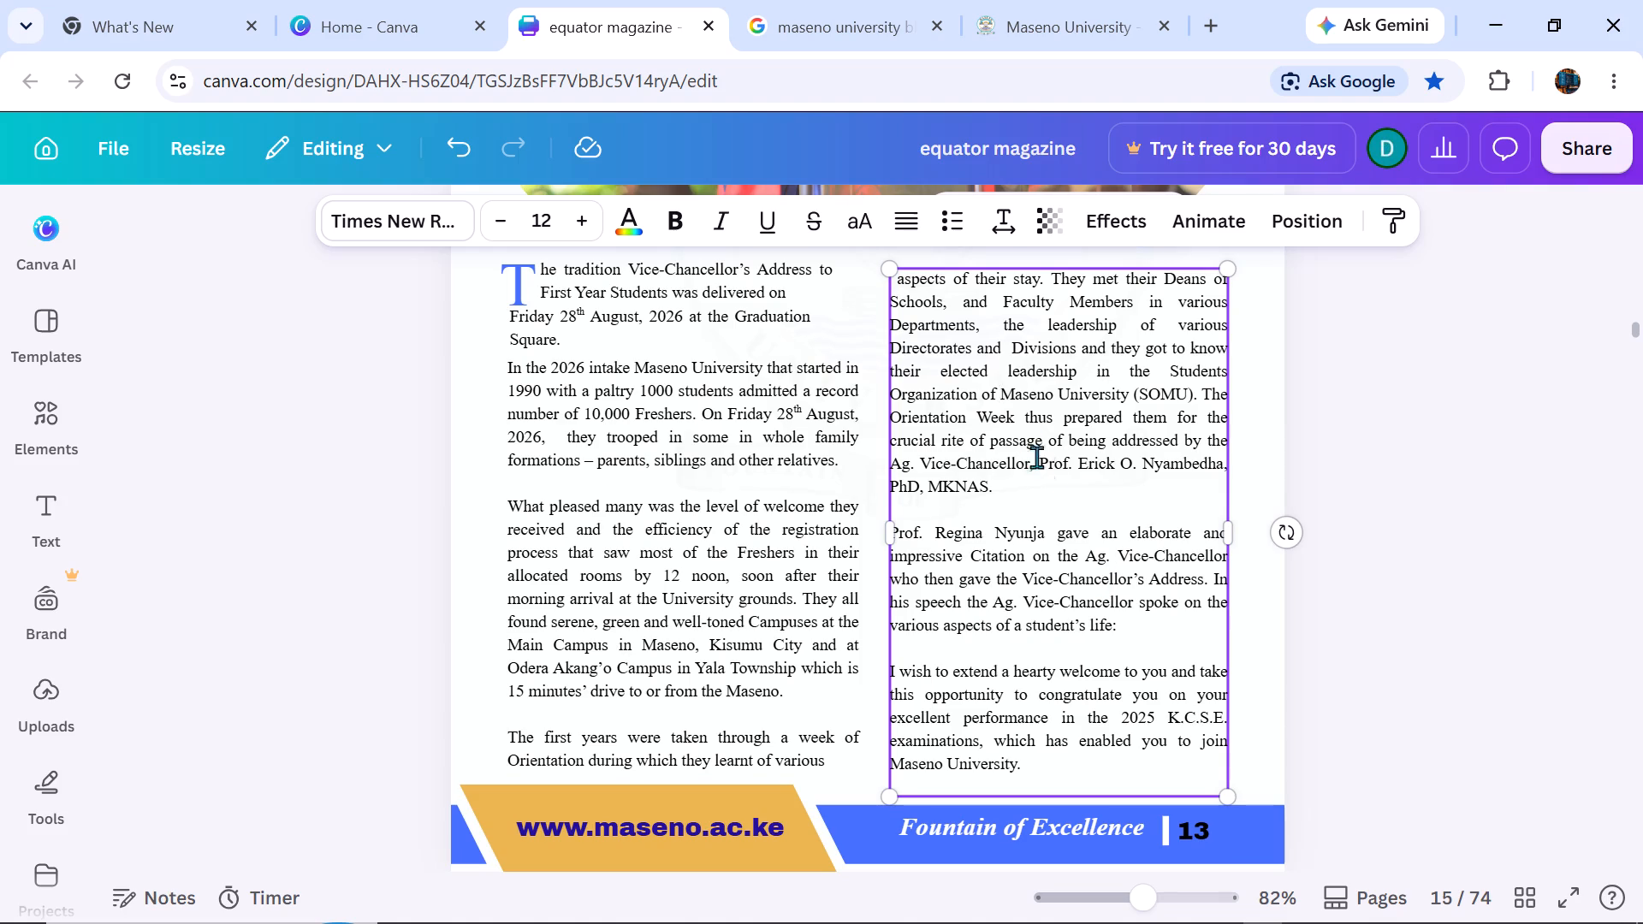
left_click(1140, 631)
key("Return")
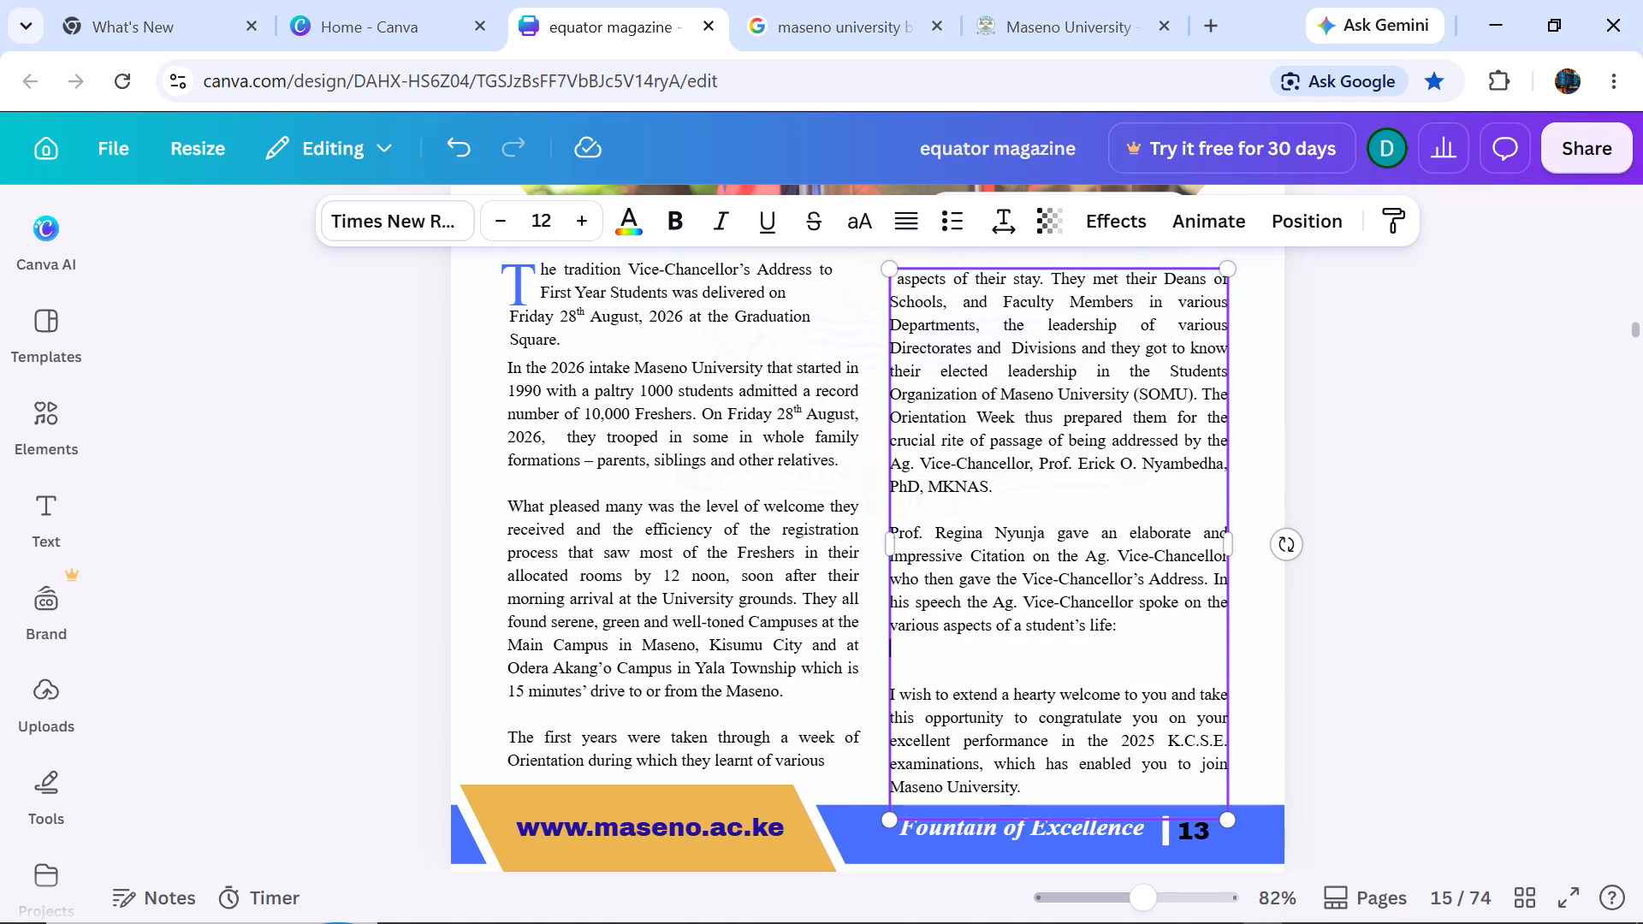
key("shift+e")
type("xerpts")
Format the "Exerpts" line as a bold heading at font size 13.
key("ctrl+shift+Left")
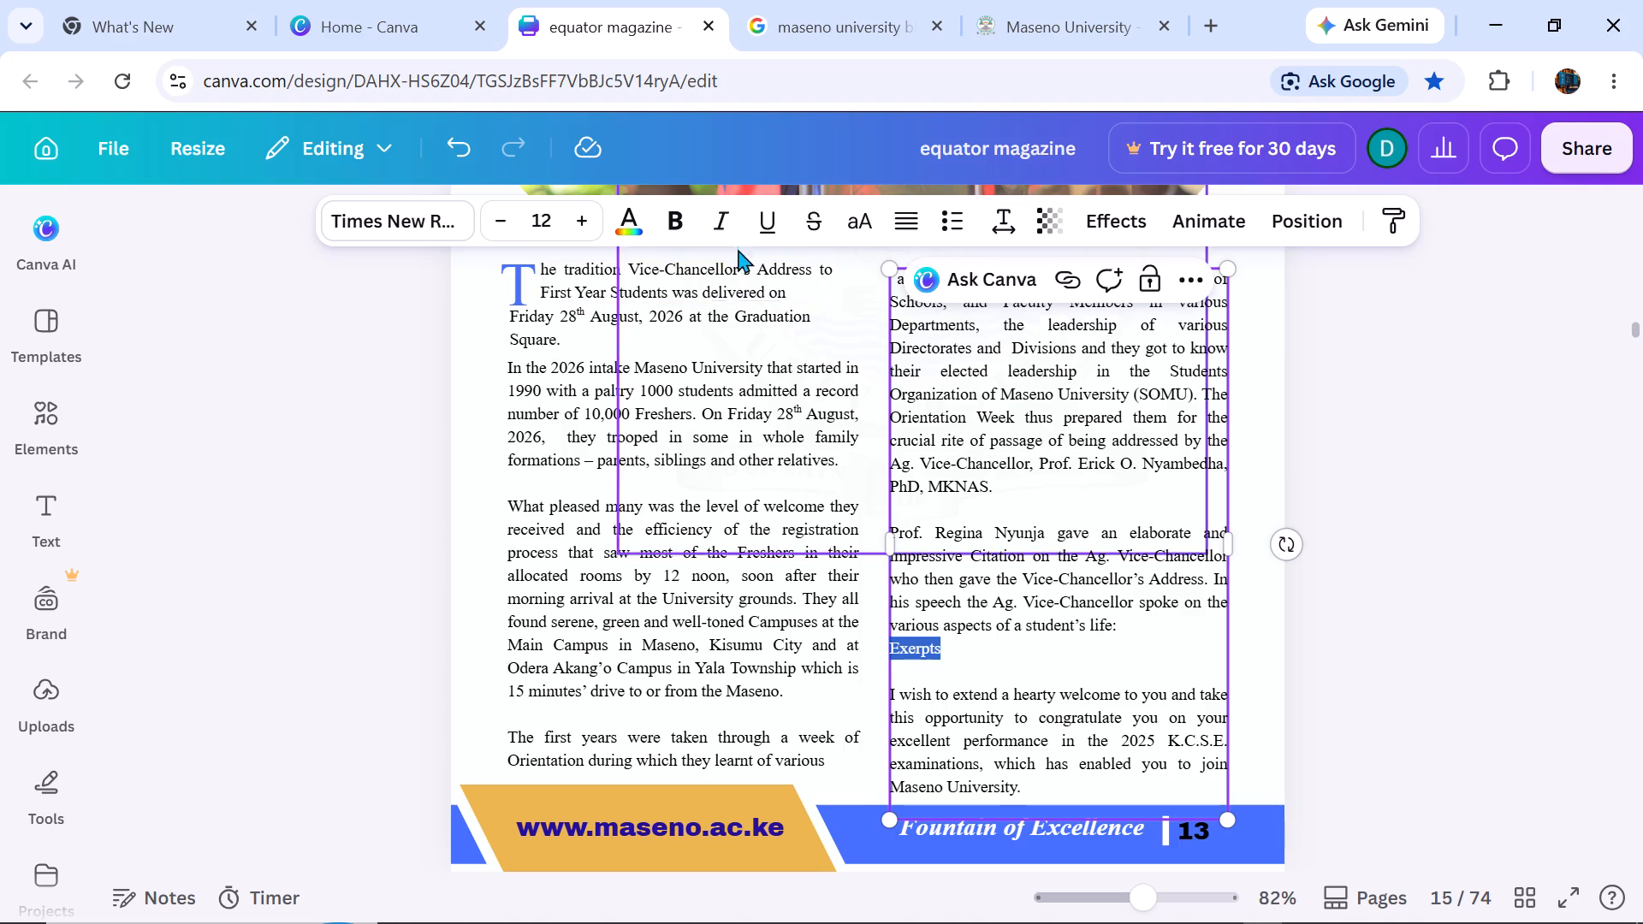
left_click(681, 212)
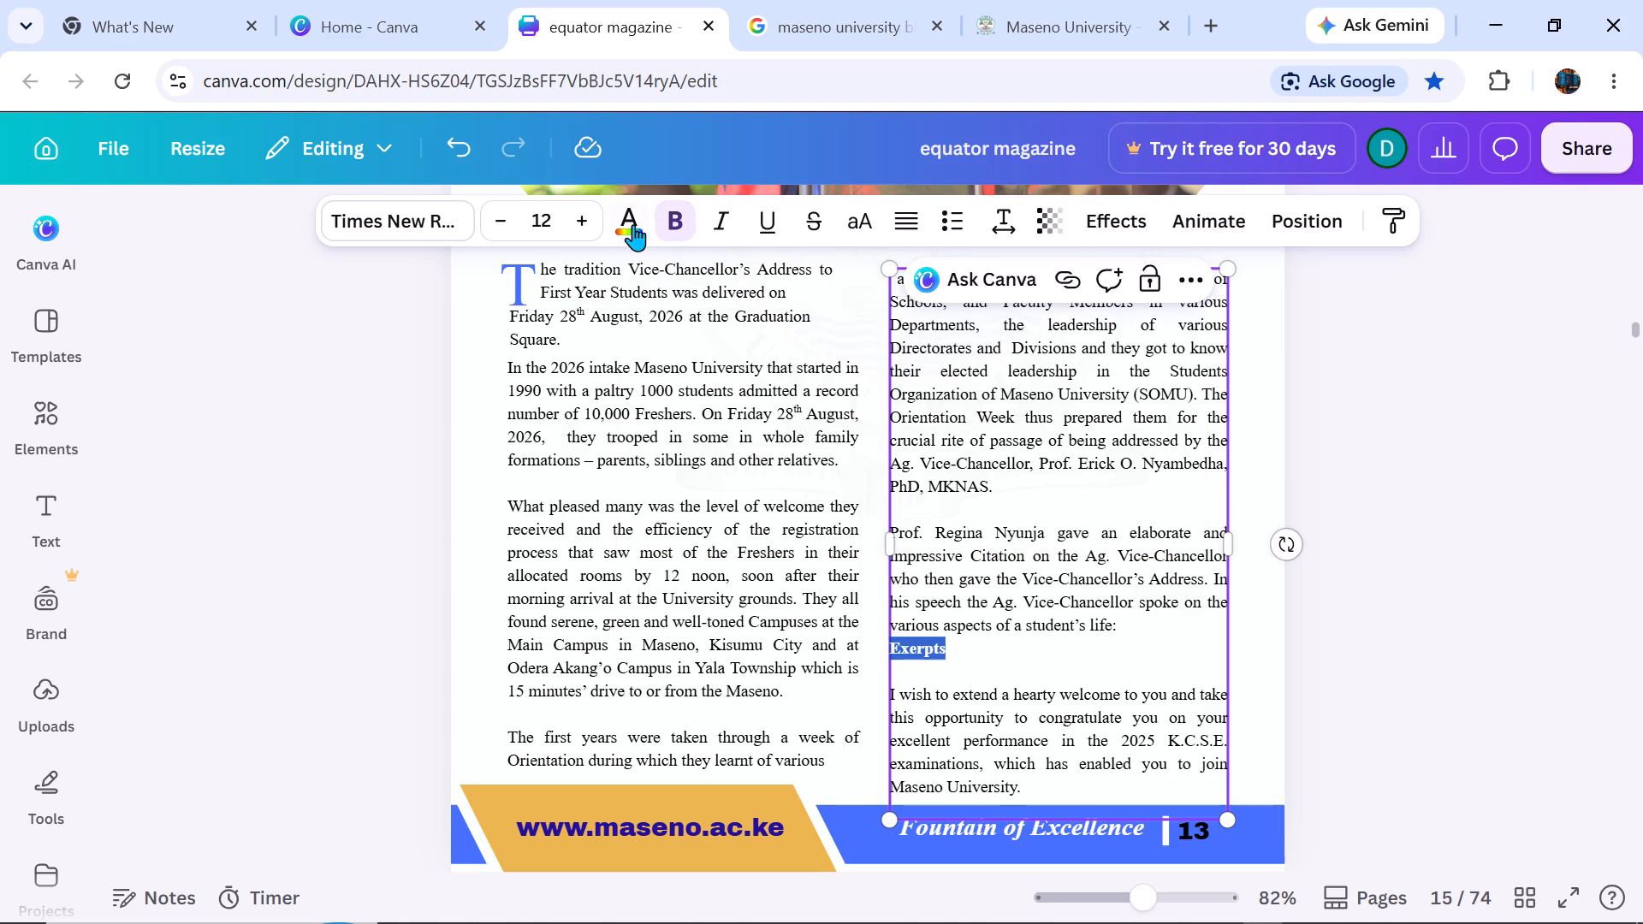
left_click(579, 222)
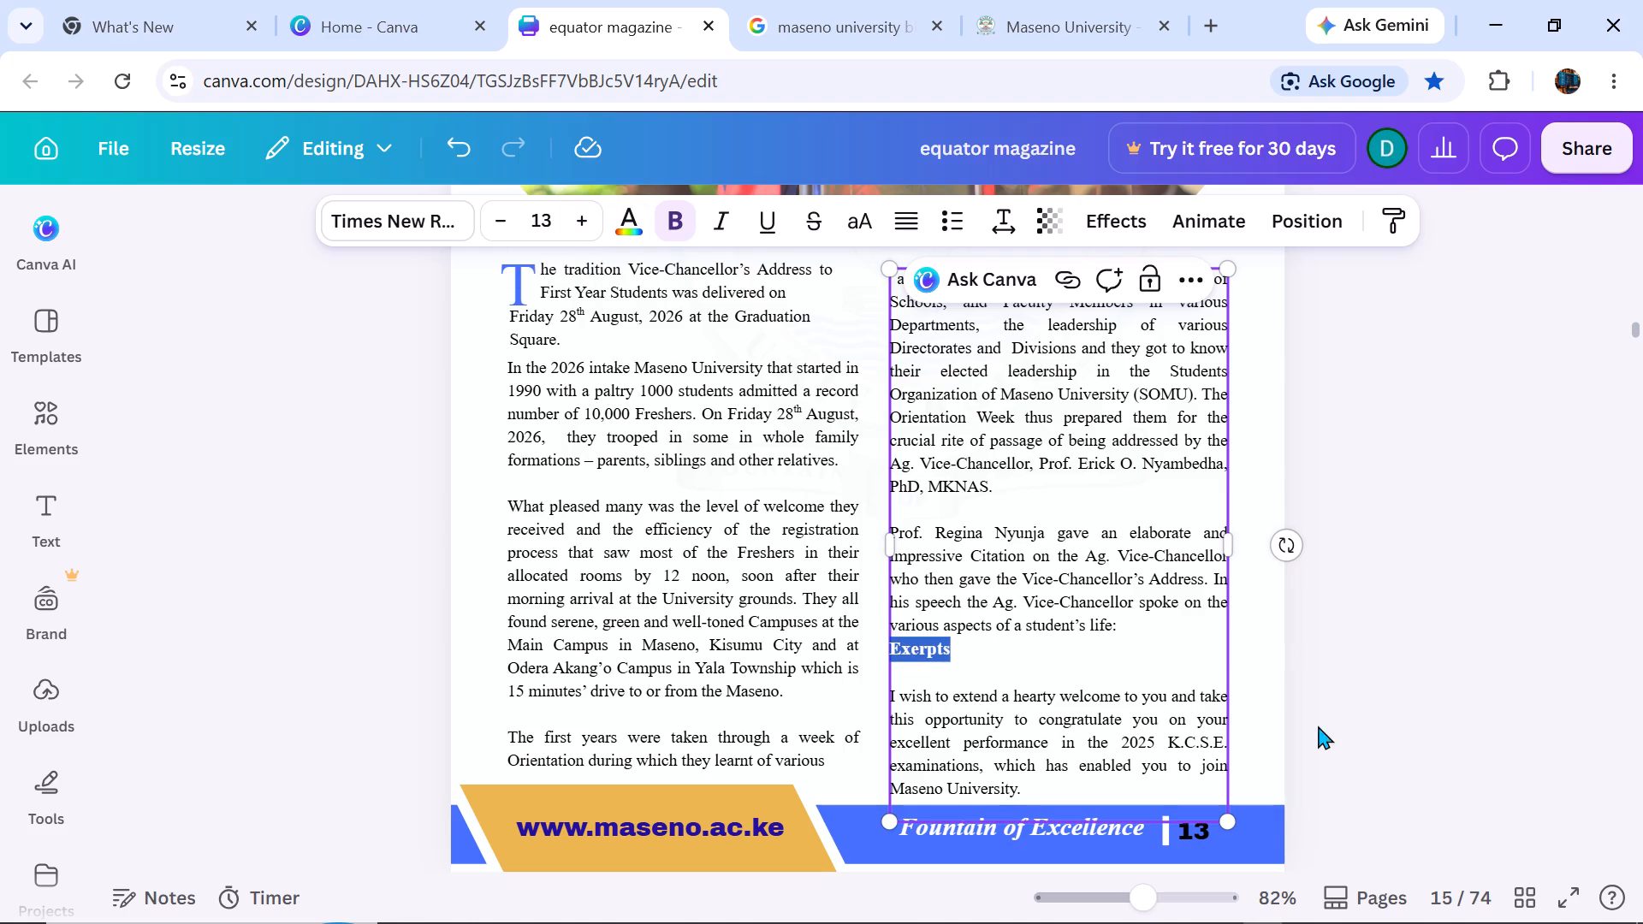
Insert a blank line above the "Exerpts" heading and remove the one between it and the "I wish to extend" paragraph.
left_click(1125, 622)
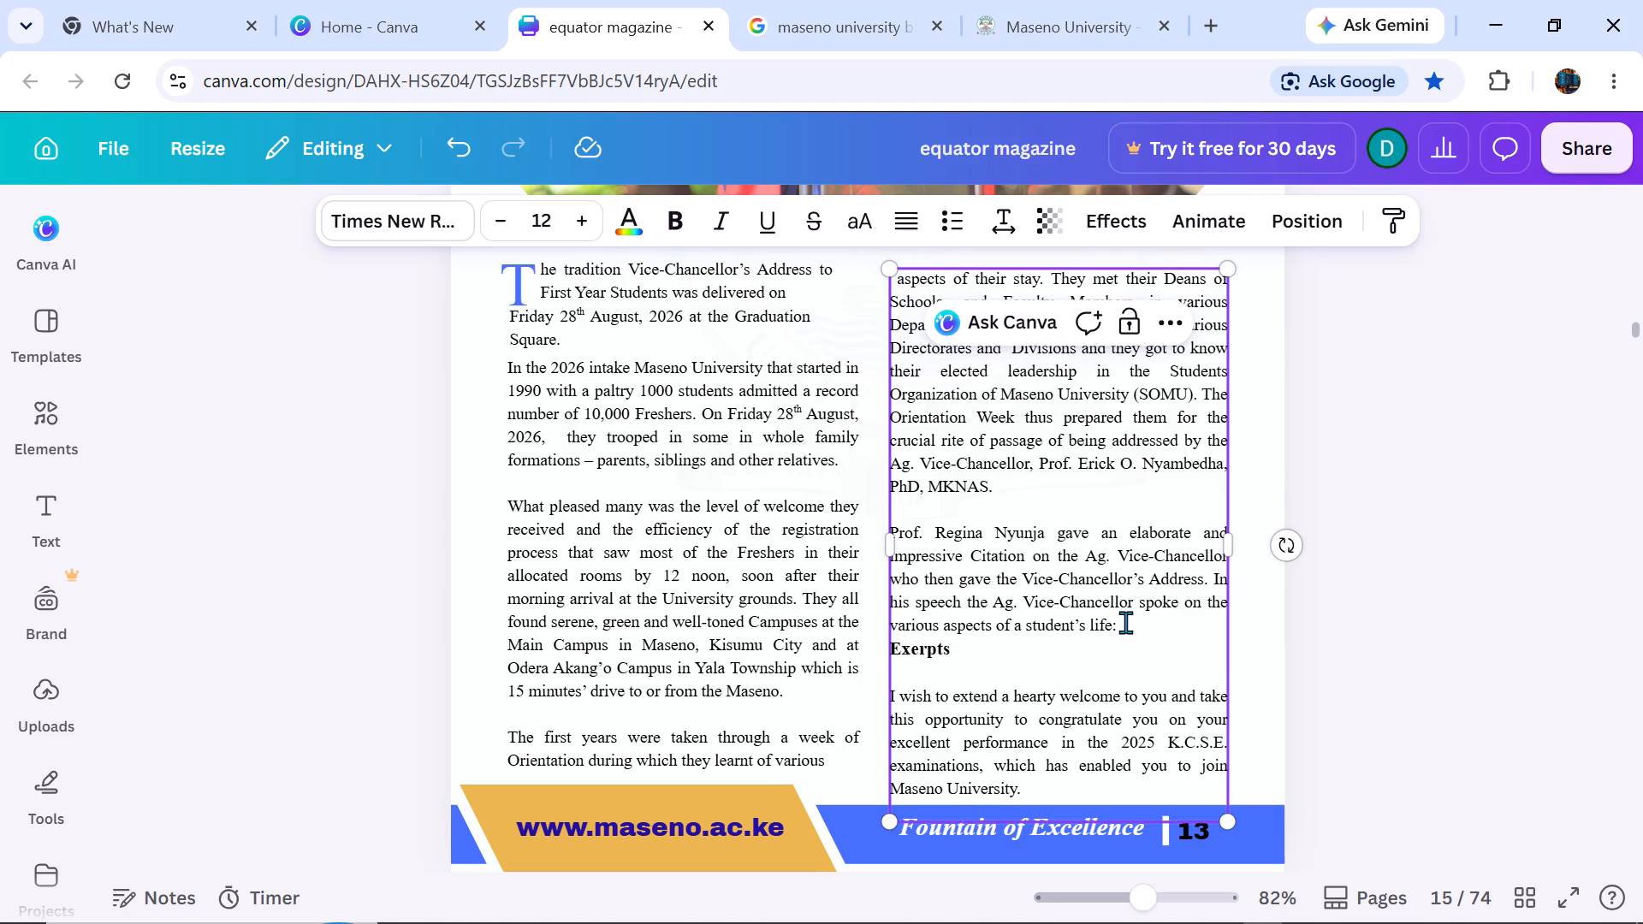
key("Return")
left_click(899, 694)
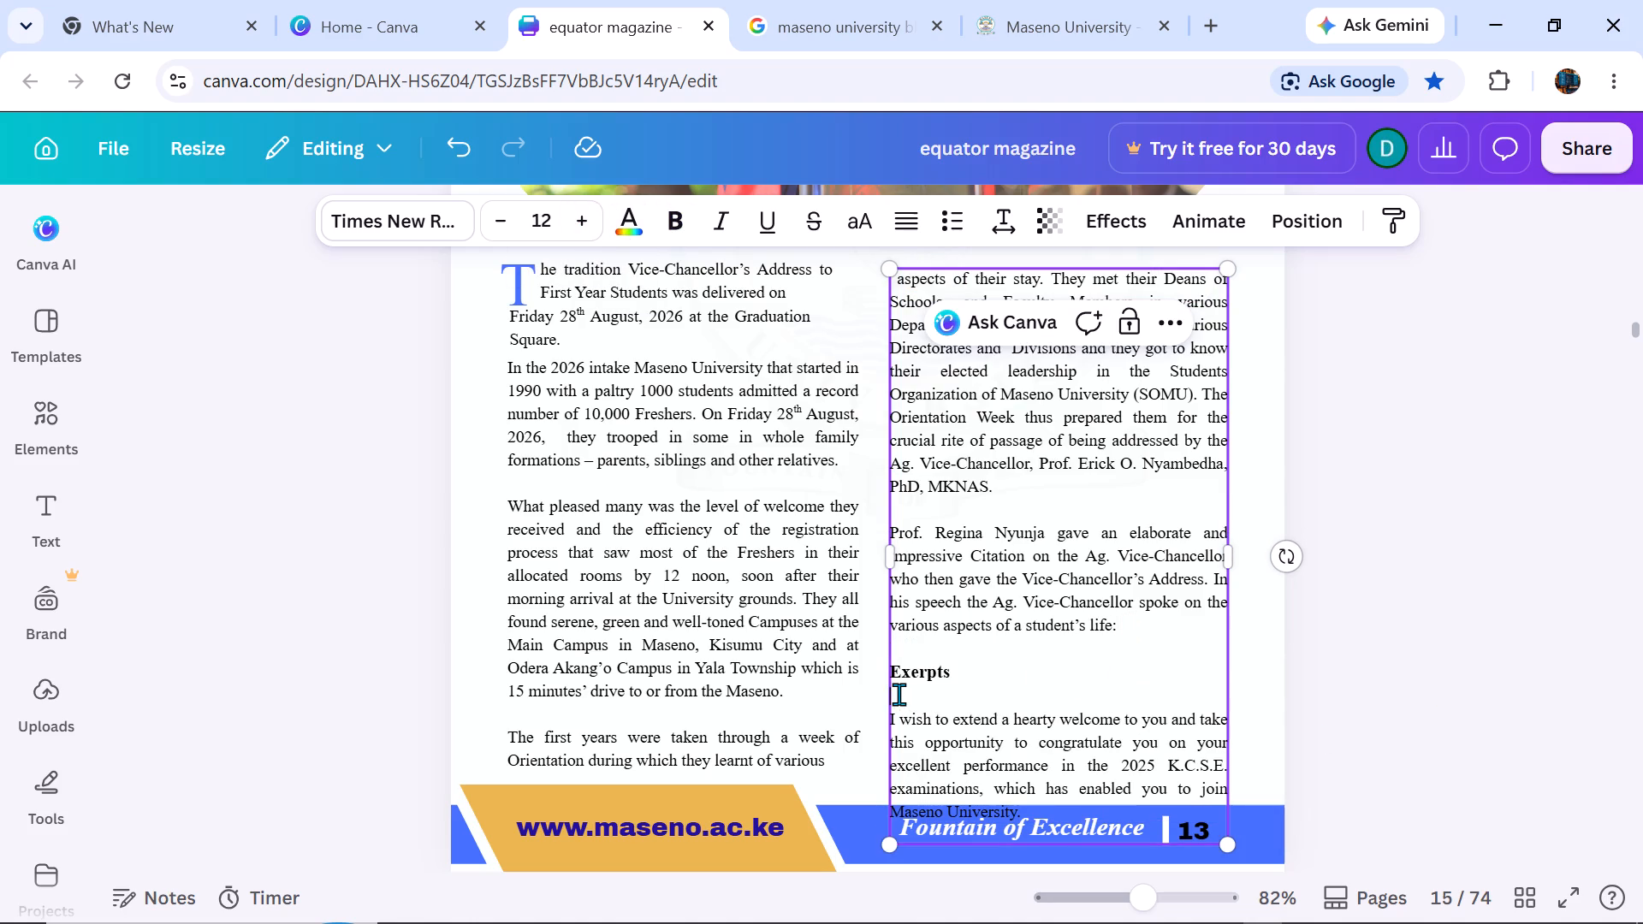
key("BackSpace")
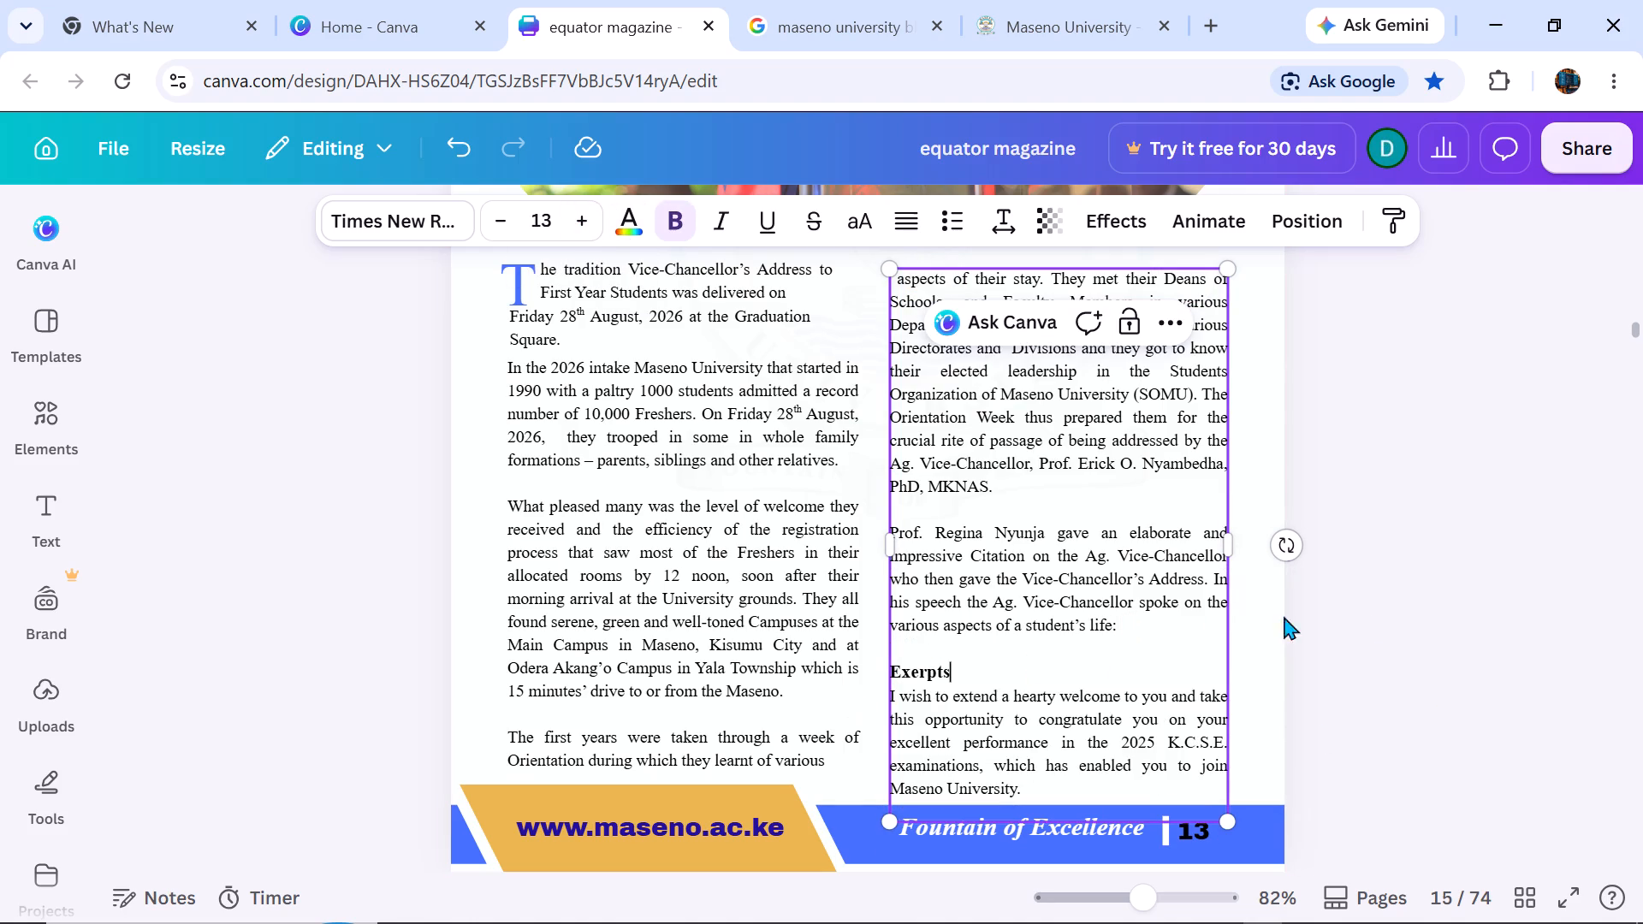
left_click(1527, 636)
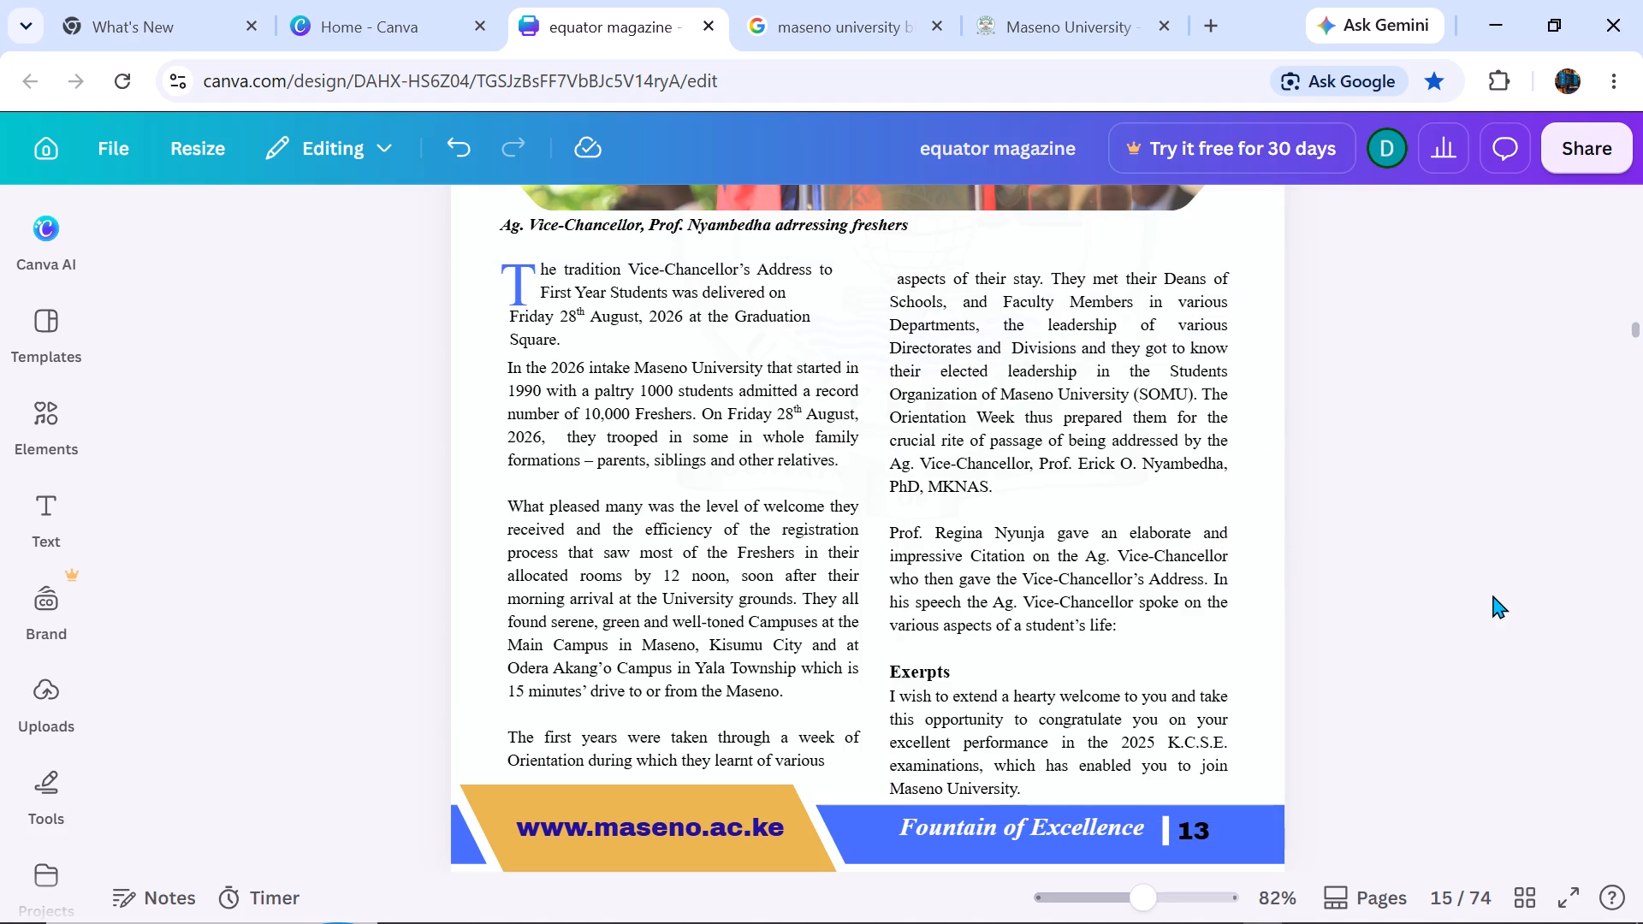
Change the text color of the "Exerpts" heading to orange #eab64d.
double_click(963, 667)
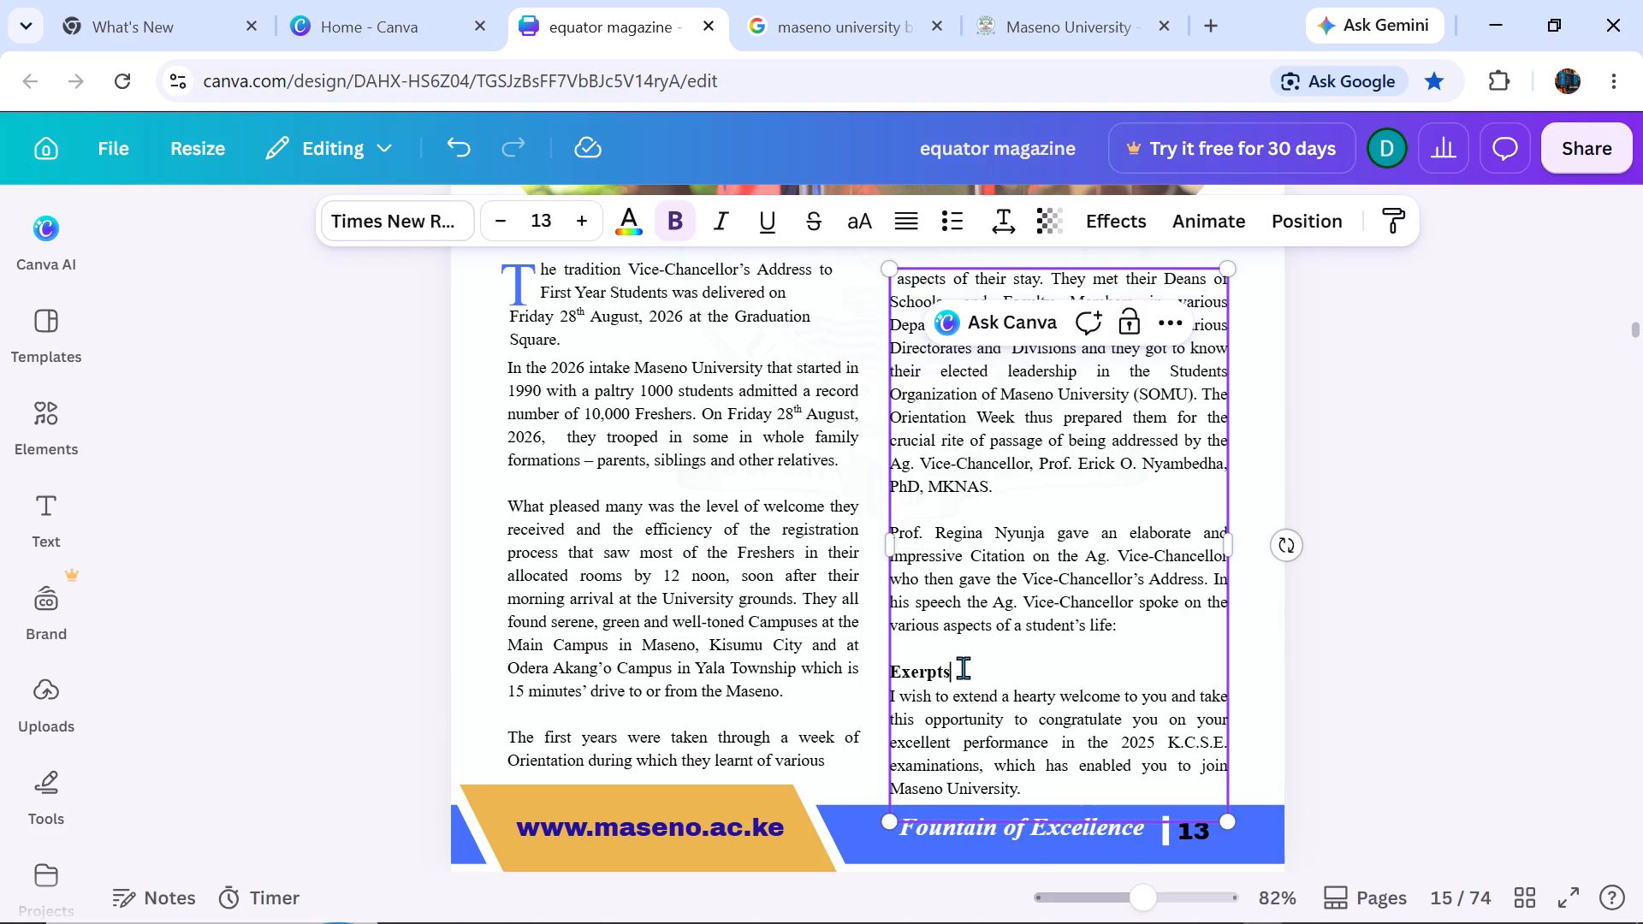
key("ctrl+shift+Left")
left_click(622, 210)
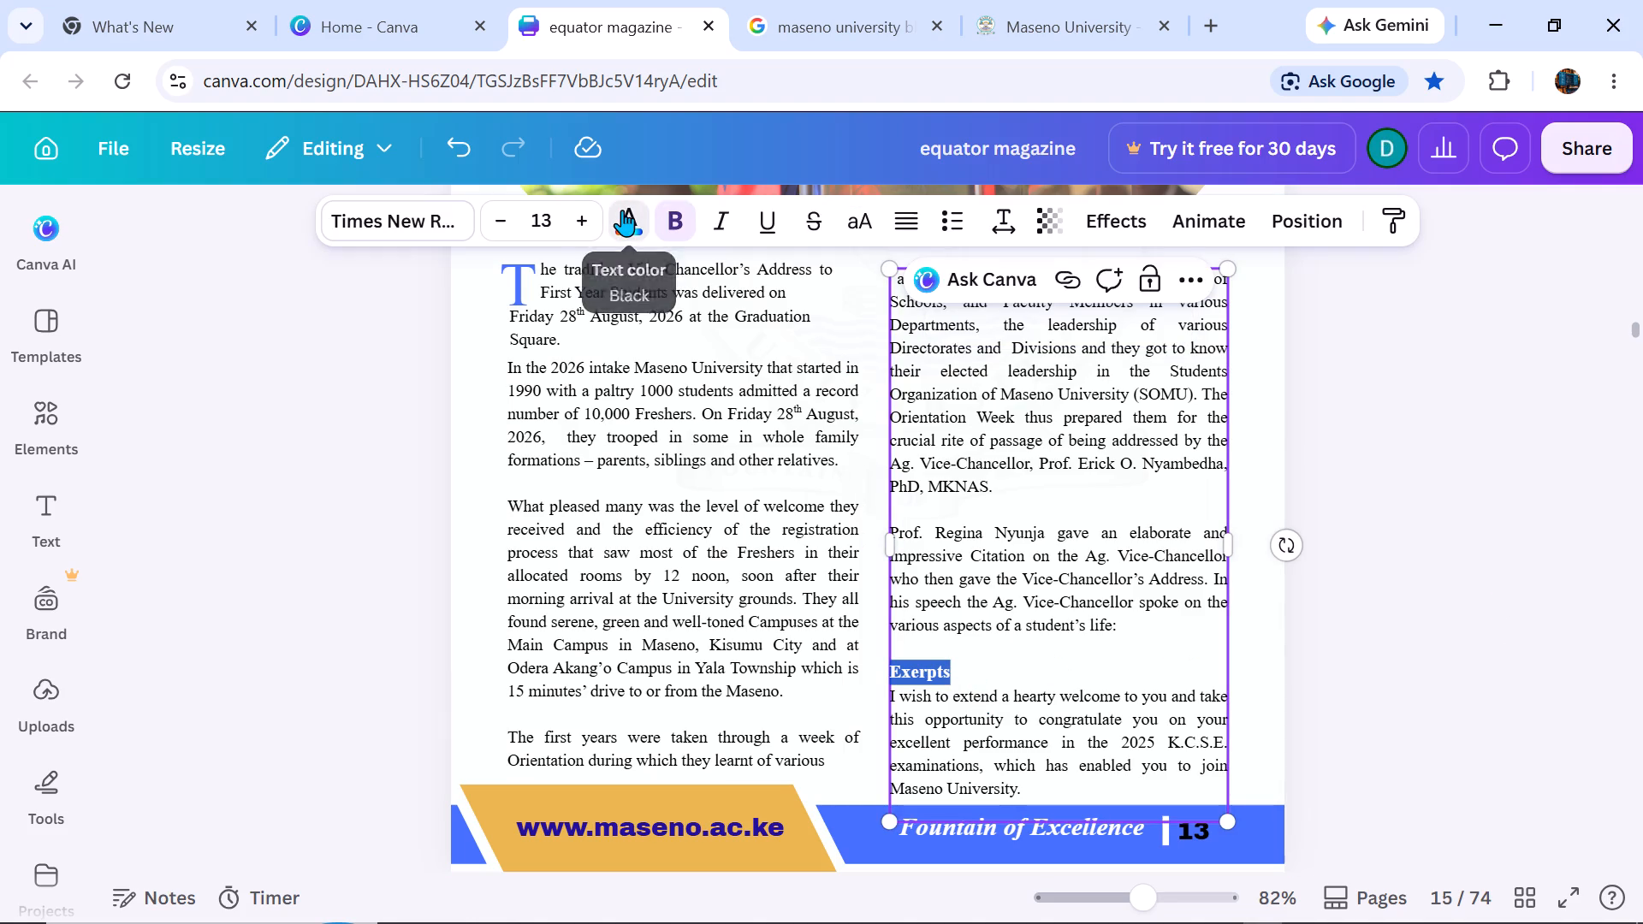
left_click(312, 491)
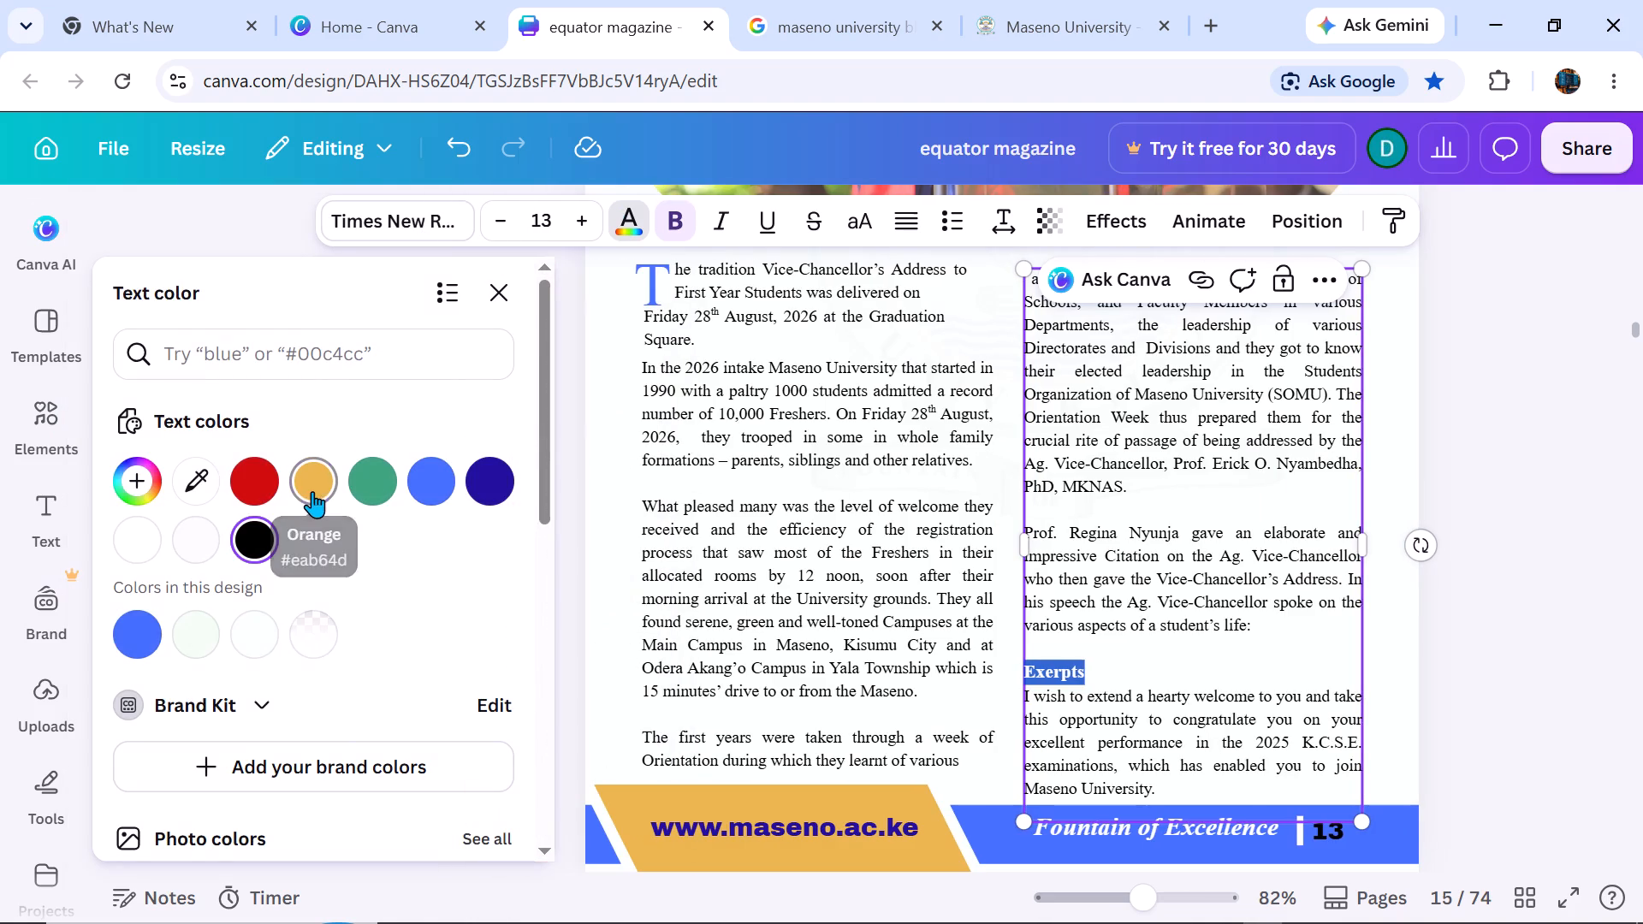
left_click(1540, 619)
left_click(1540, 619)
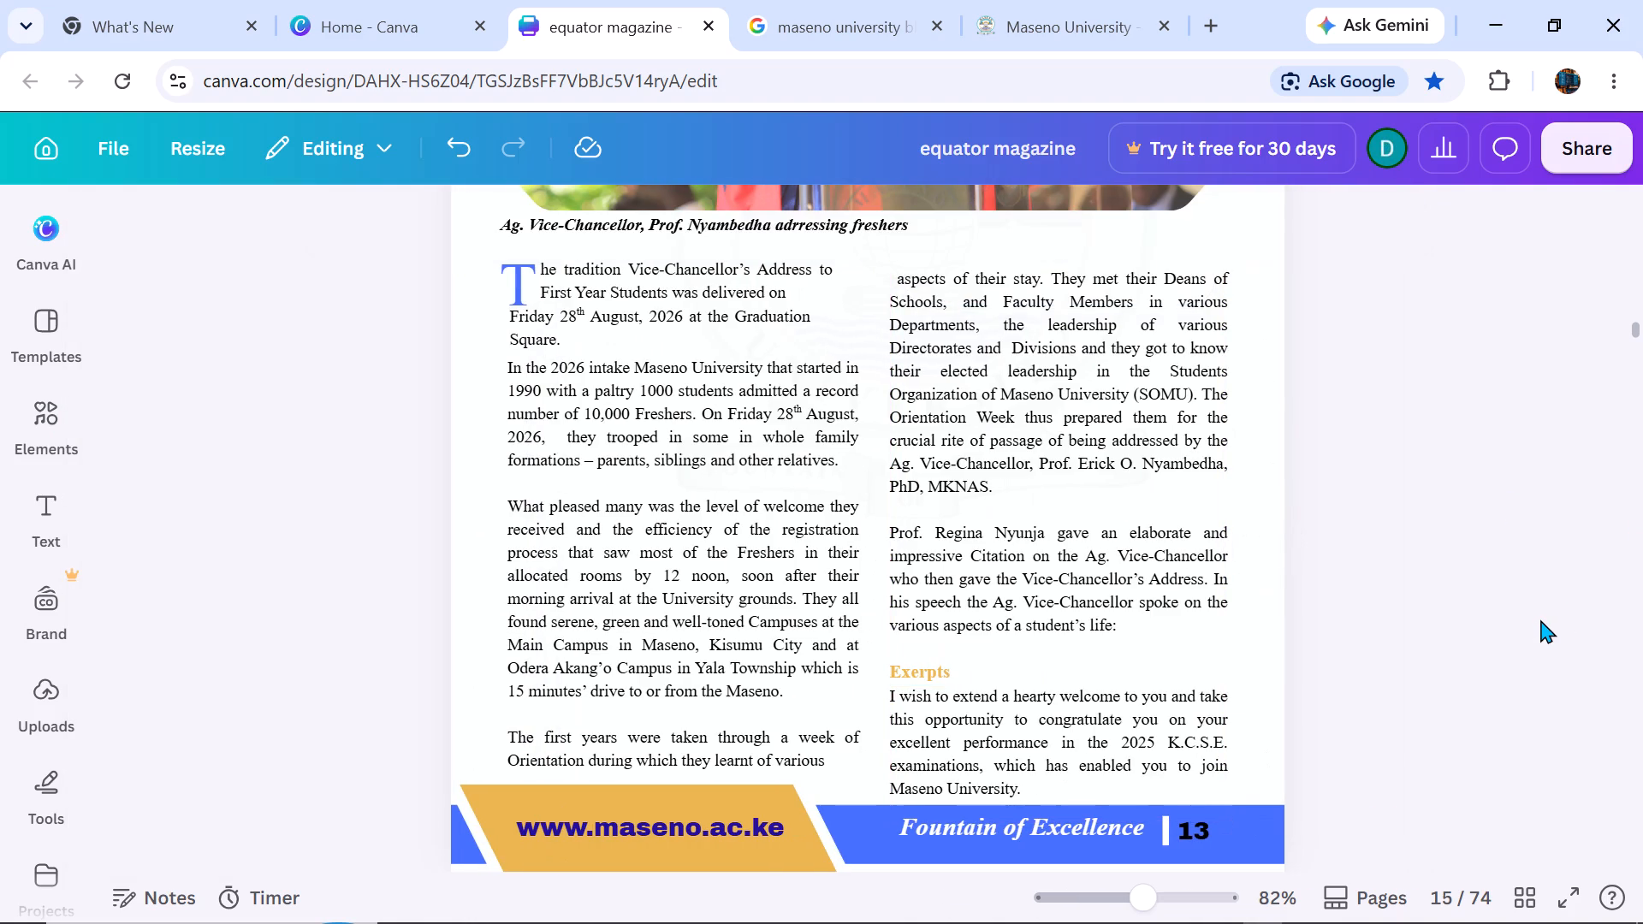
Increase the font size of the orange "Exerpts" heading by one step.
double_click(960, 674)
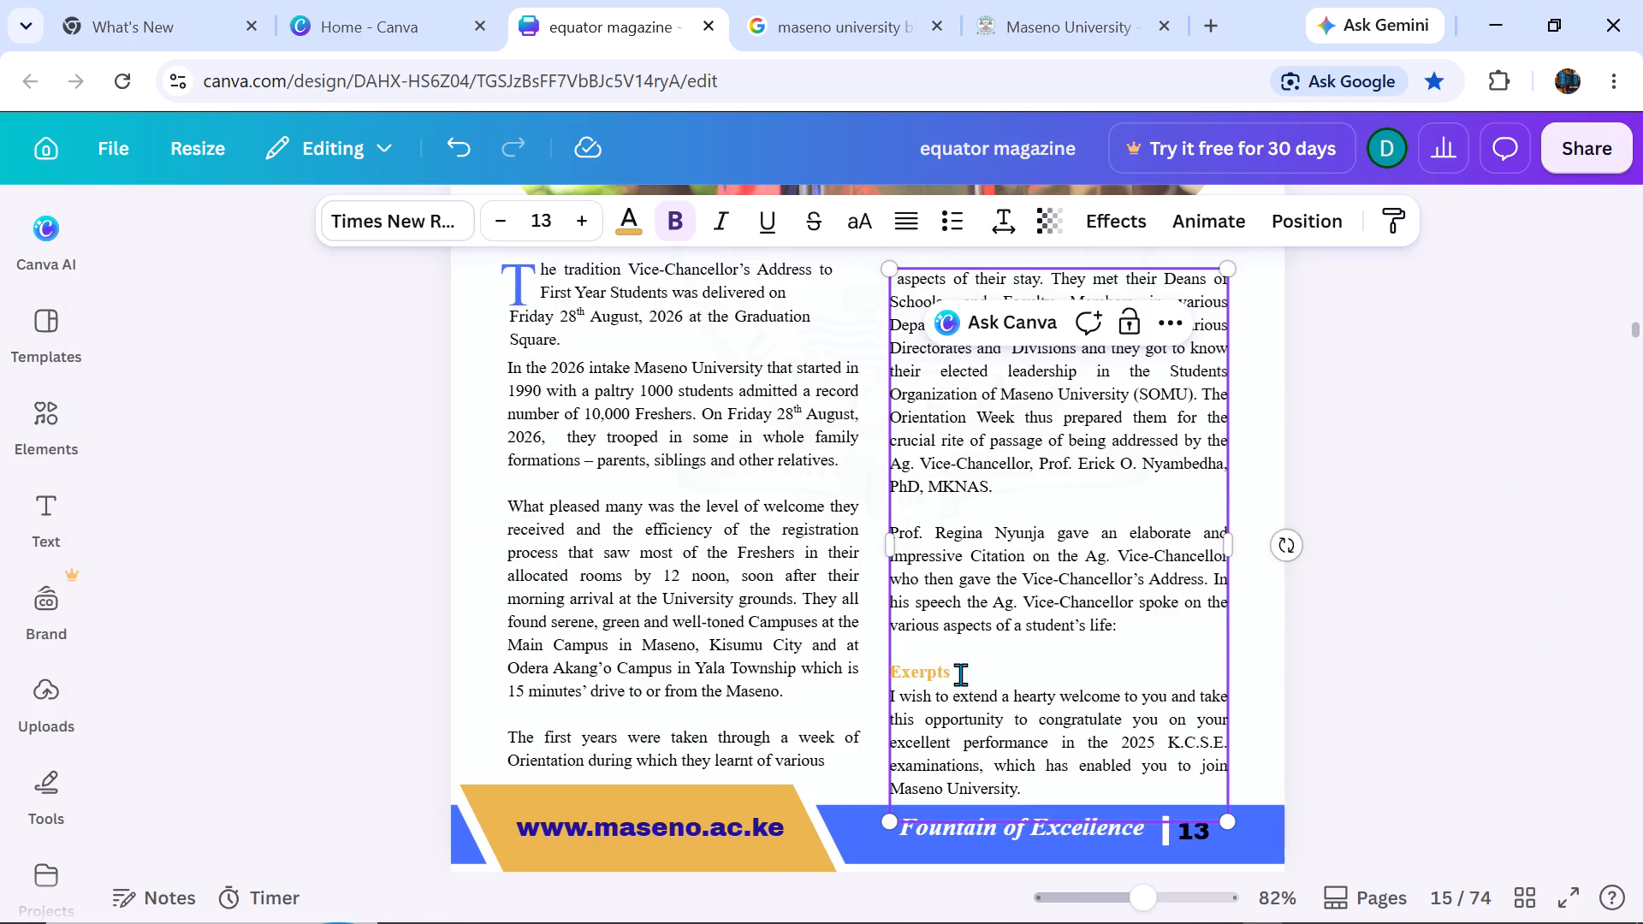
key("ctrl+Left")
key("ctrl+shift+Right")
left_click(597, 206)
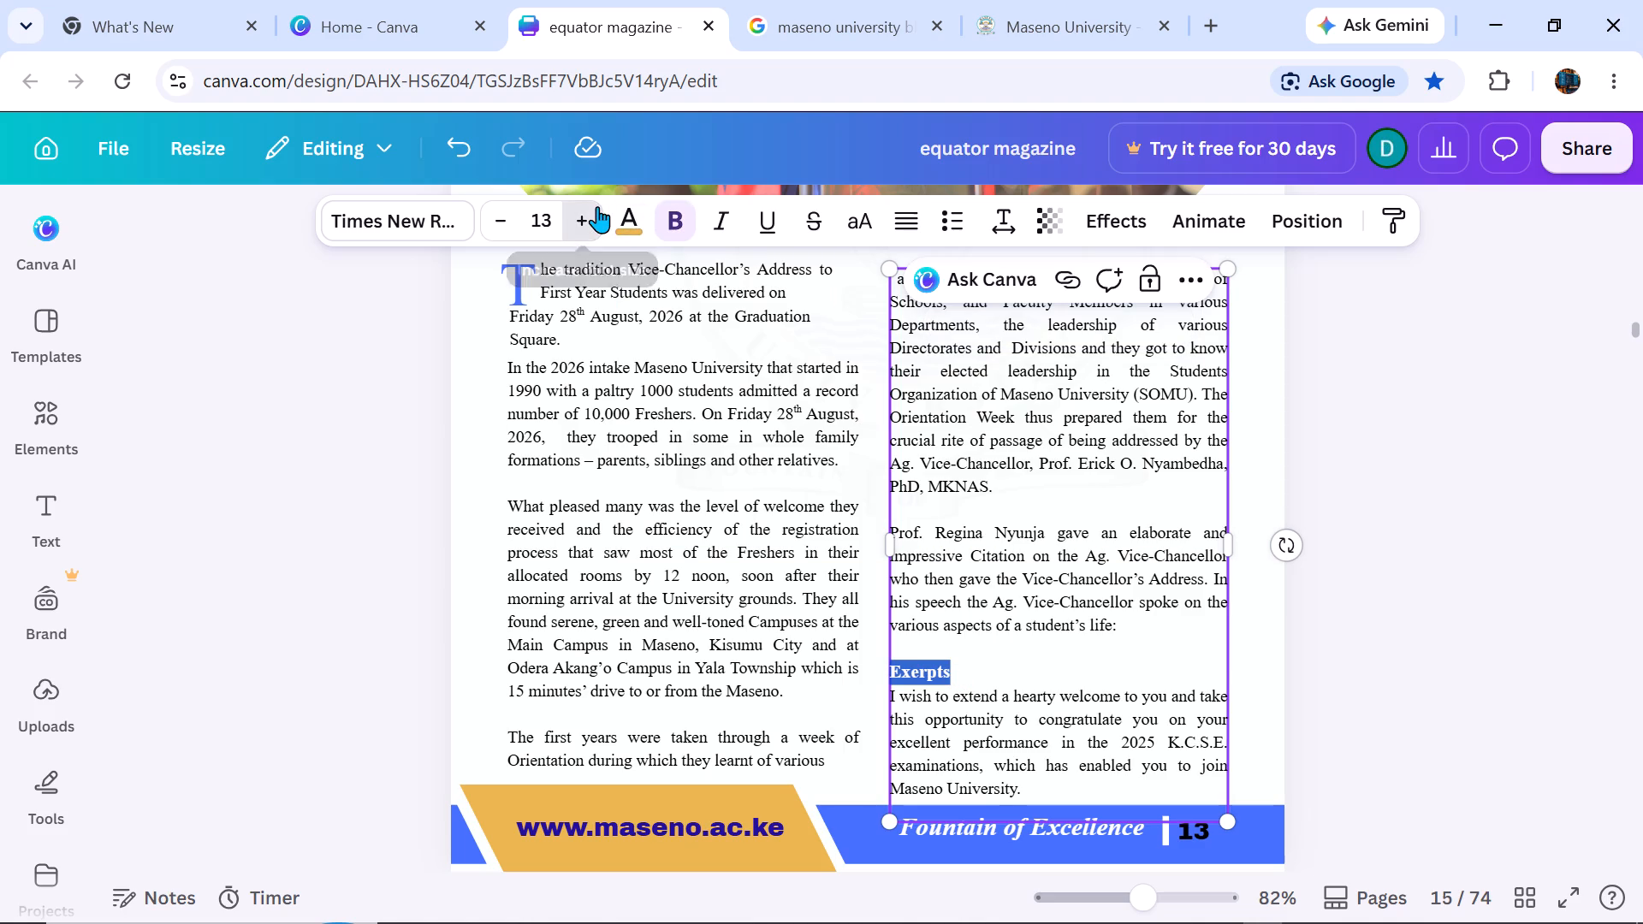
left_click(1548, 773)
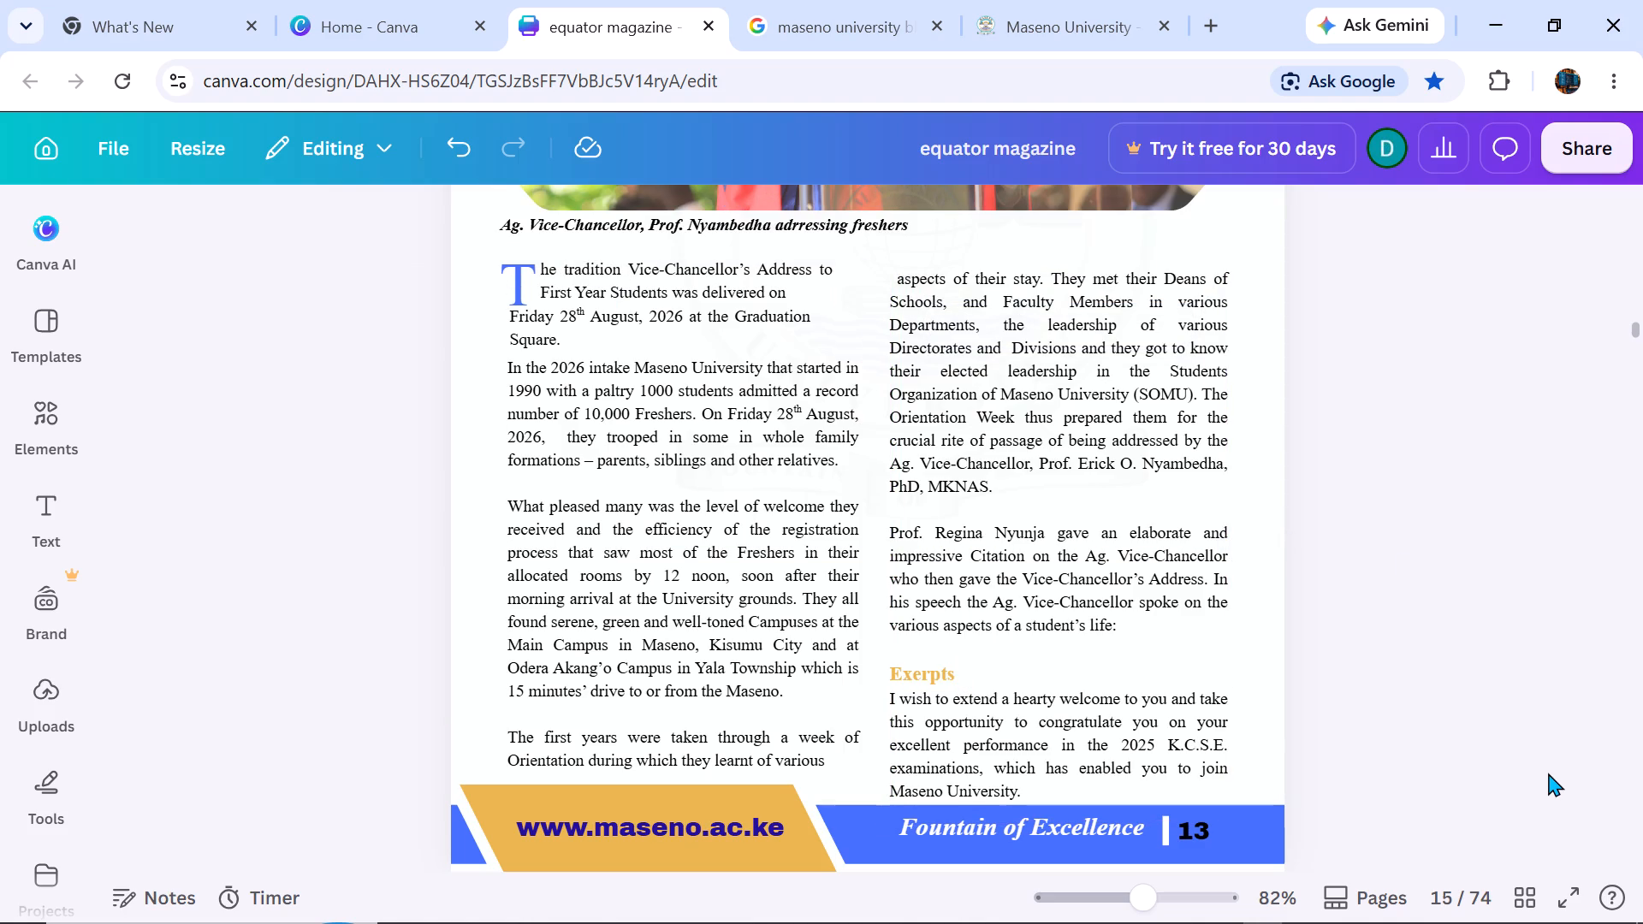
Set the green "Thank You For Your Attention, Good Luck And God Bless You" line on page 17 to font size 11.
scroll(1489, 714, "down", 3)
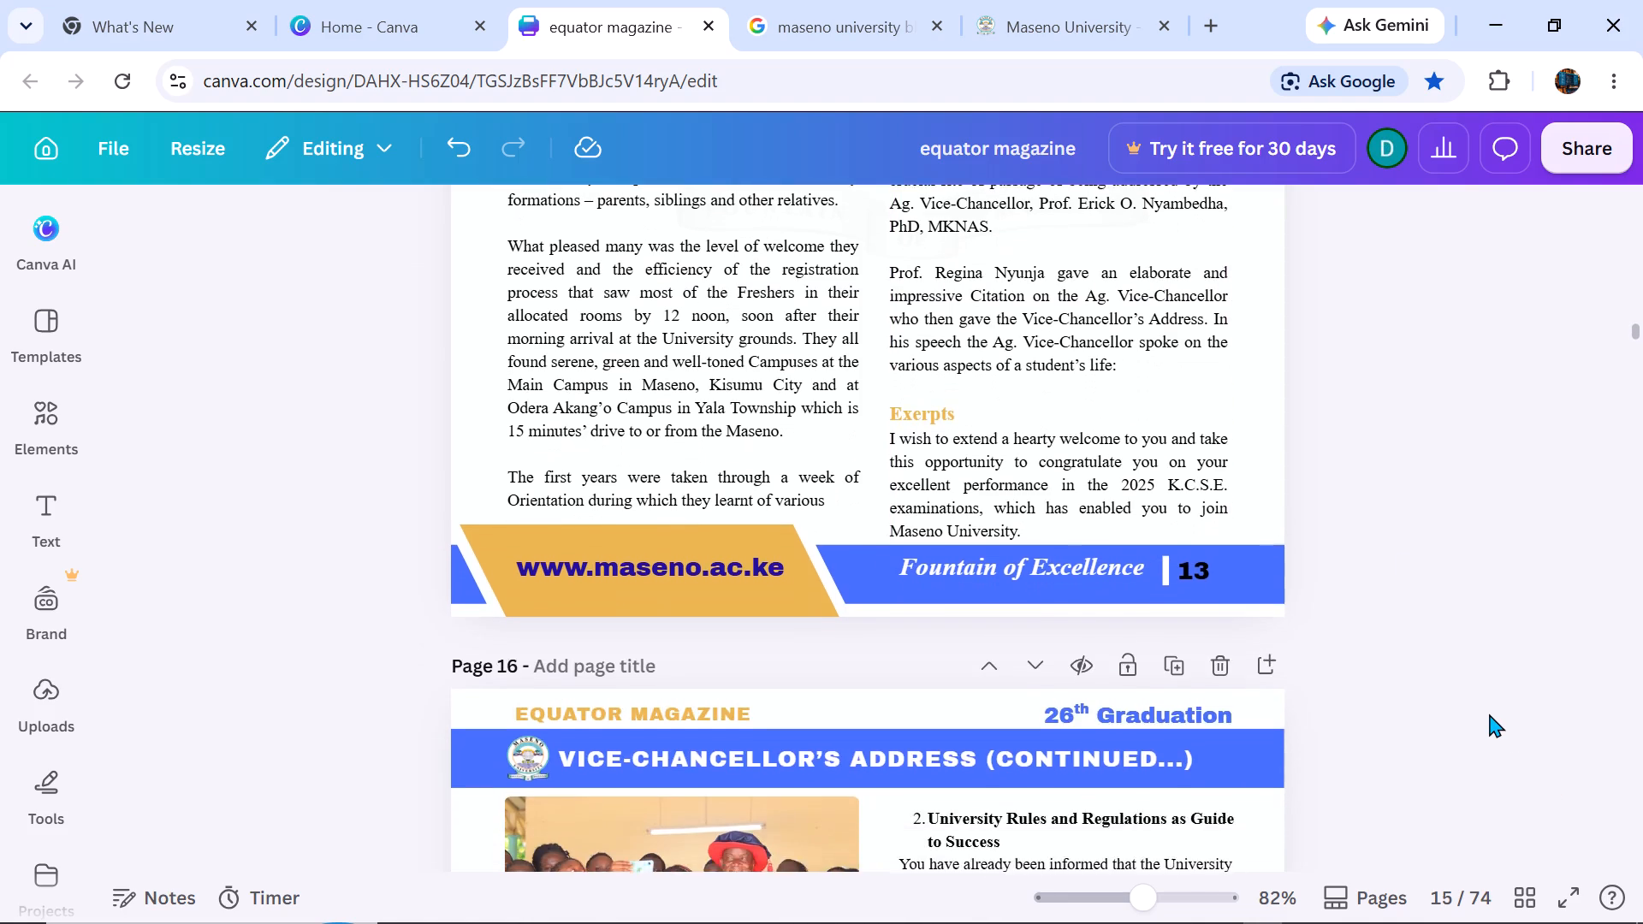
scroll(1489, 714, "down", 9)
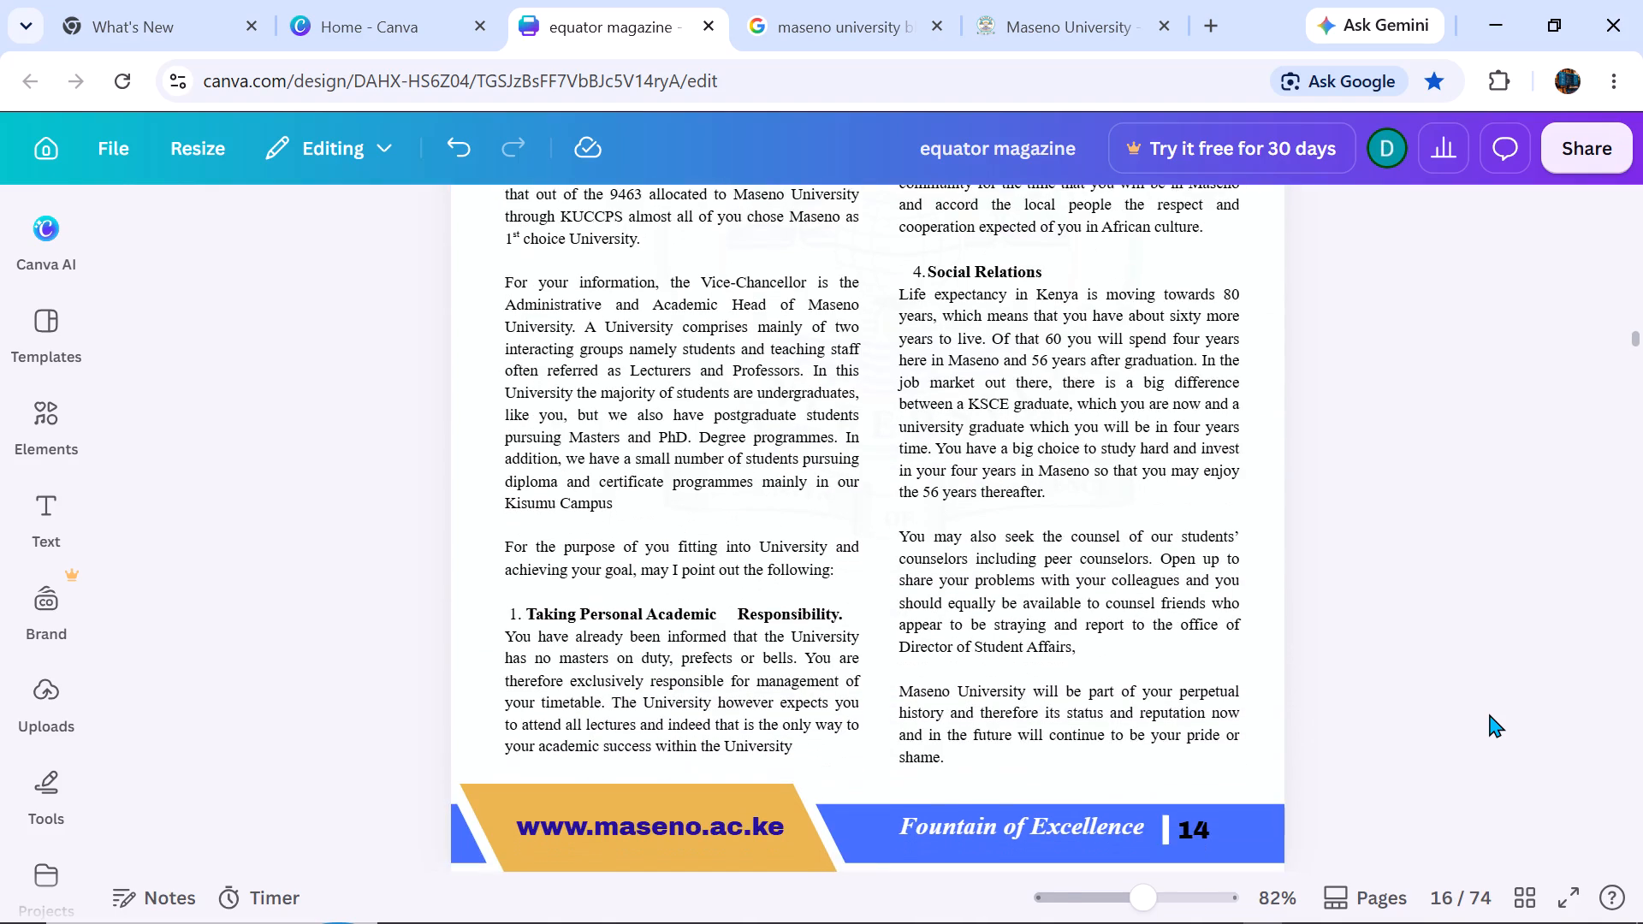
scroll(1489, 714, "down", 1)
scroll(1422, 687, "down", 10)
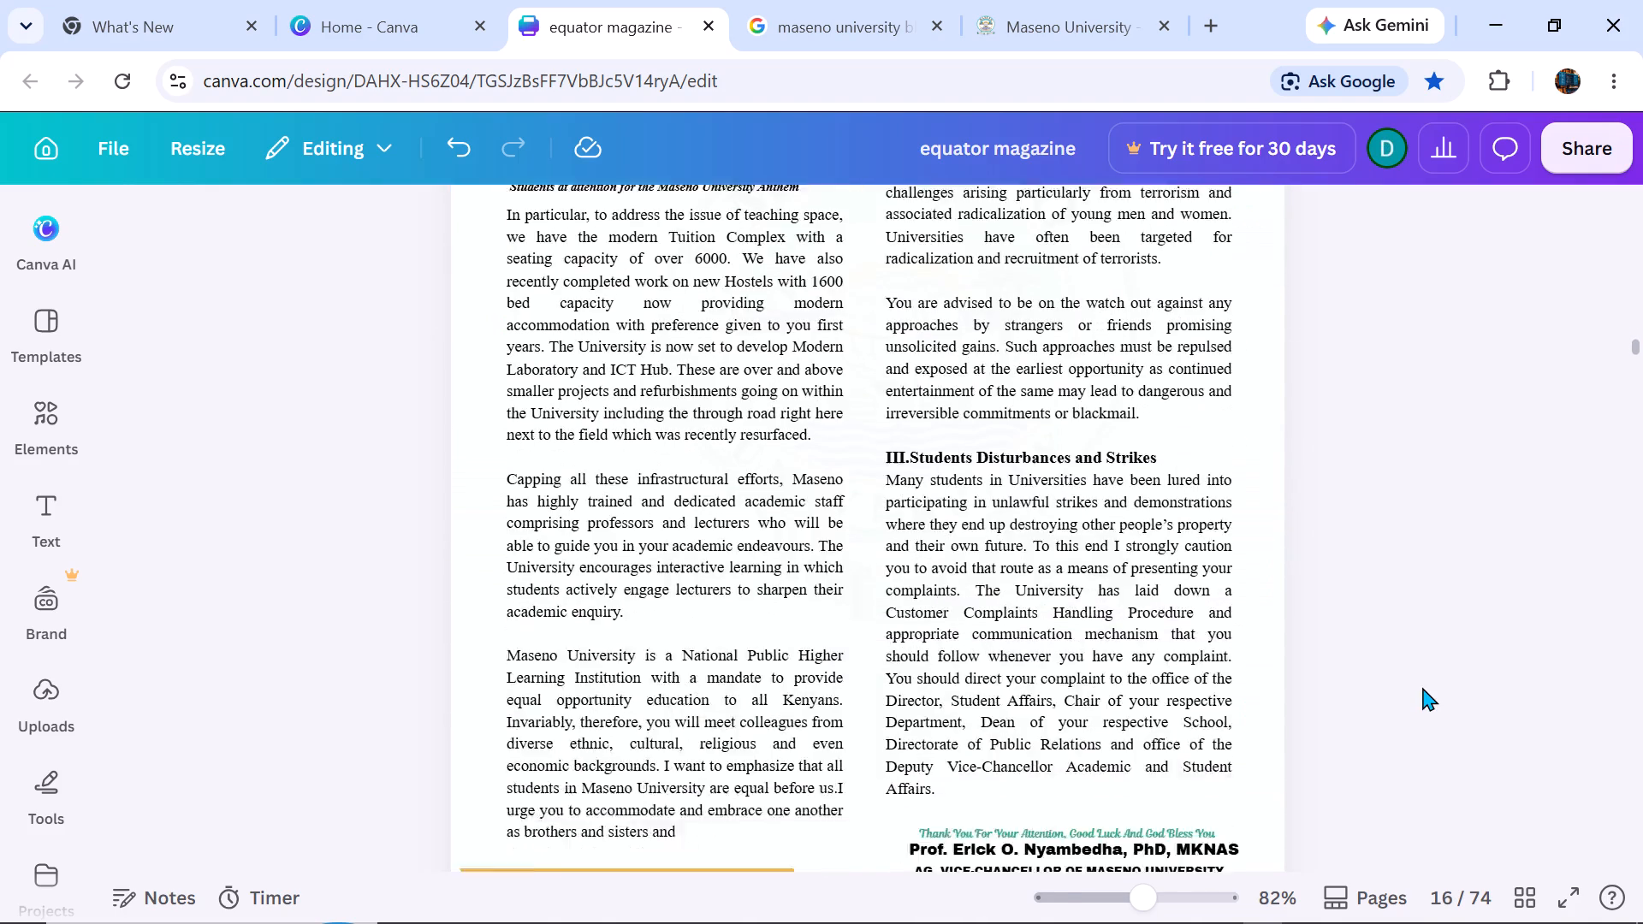
scroll(1422, 687, "down", 1)
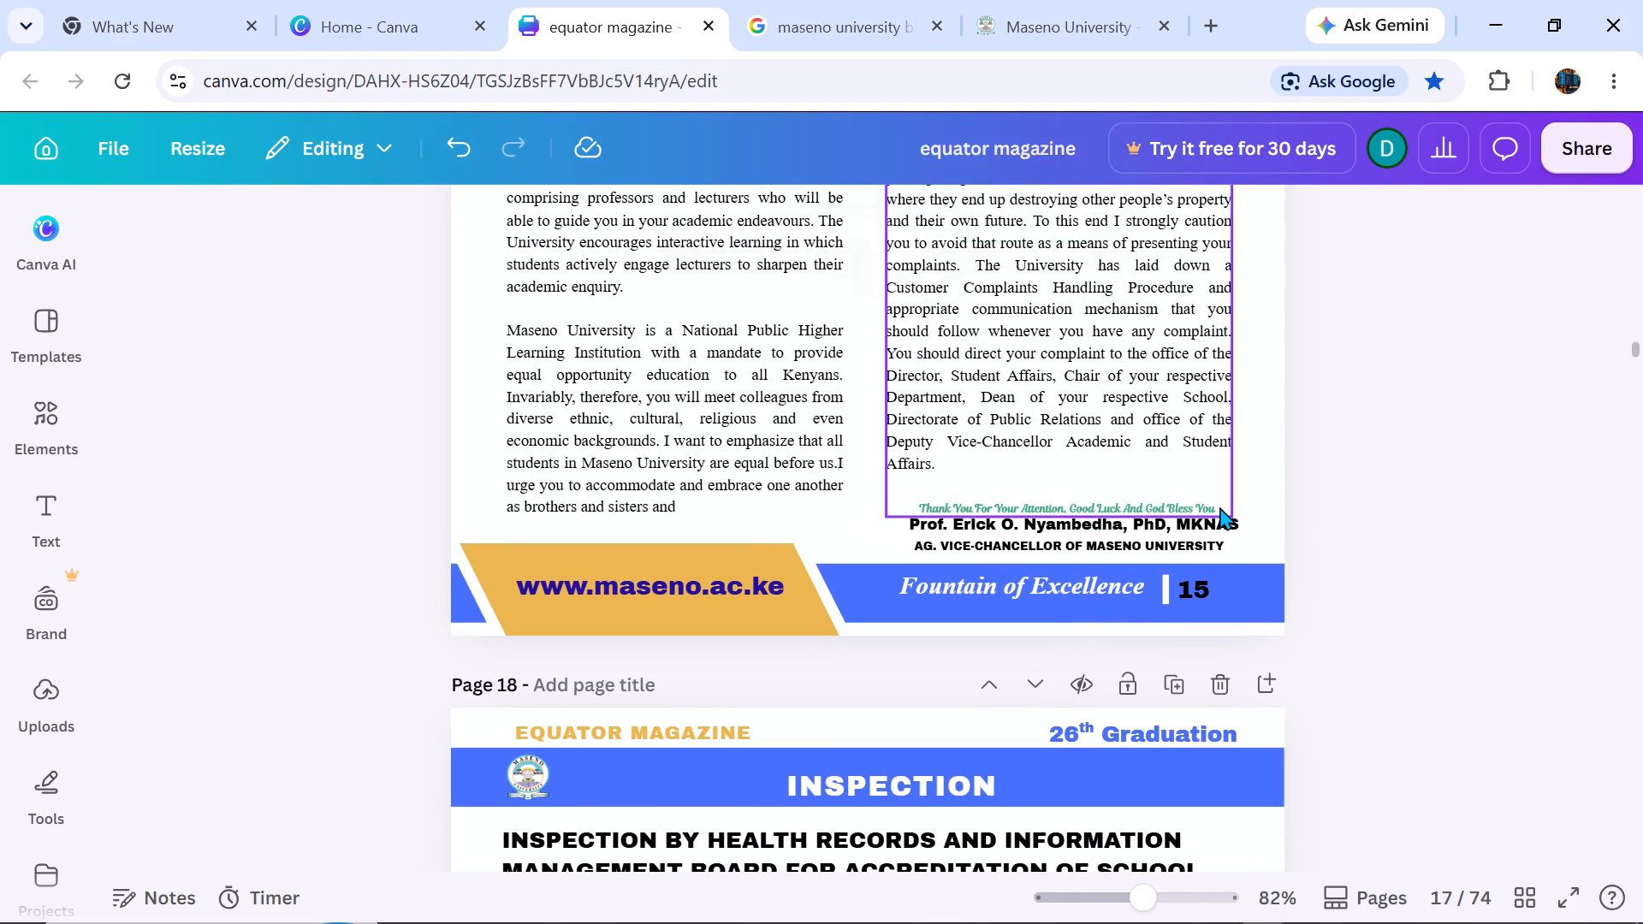
left_click(1219, 506)
left_click_drag(1310, 518, 1223, 503)
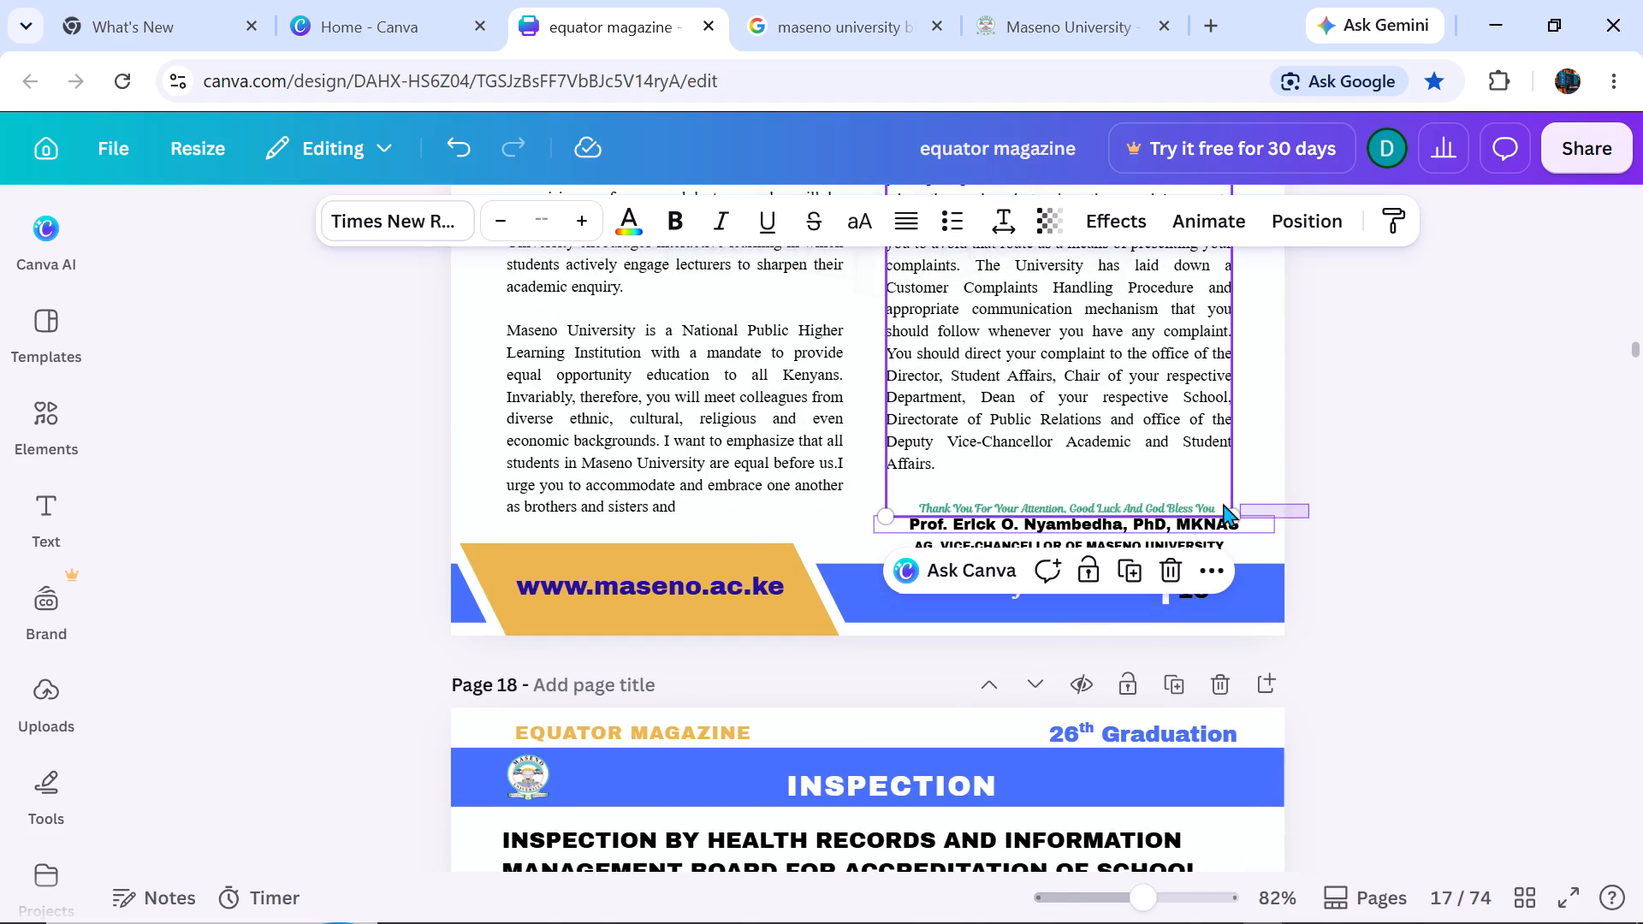
left_click_drag(1223, 503, 1082, 511)
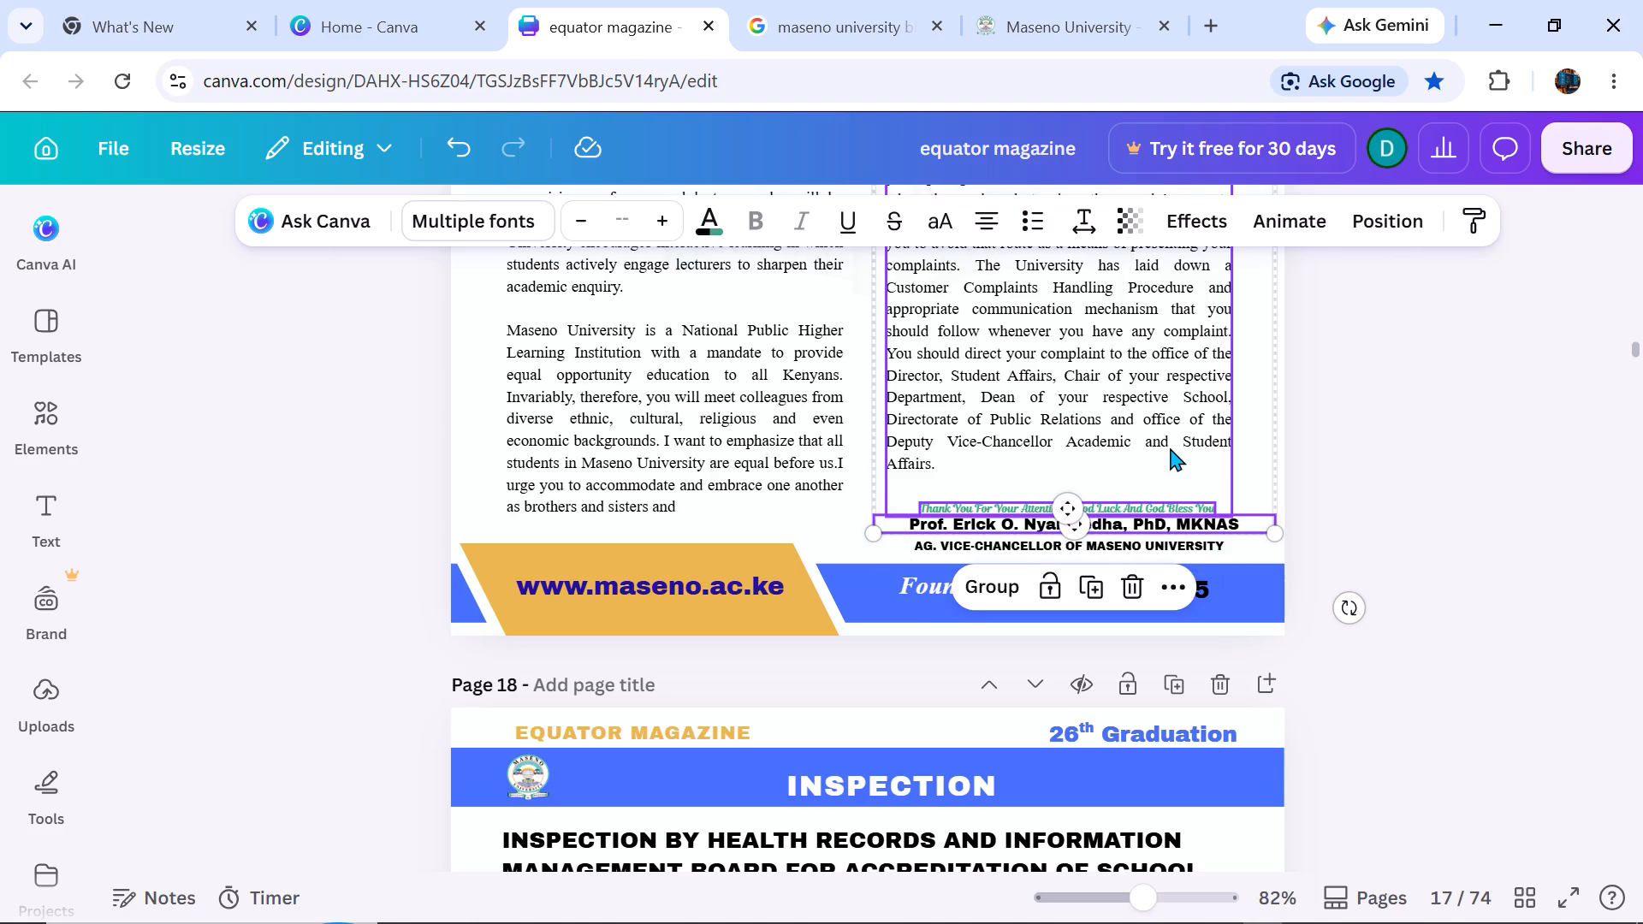
left_click(1155, 445, "shift")
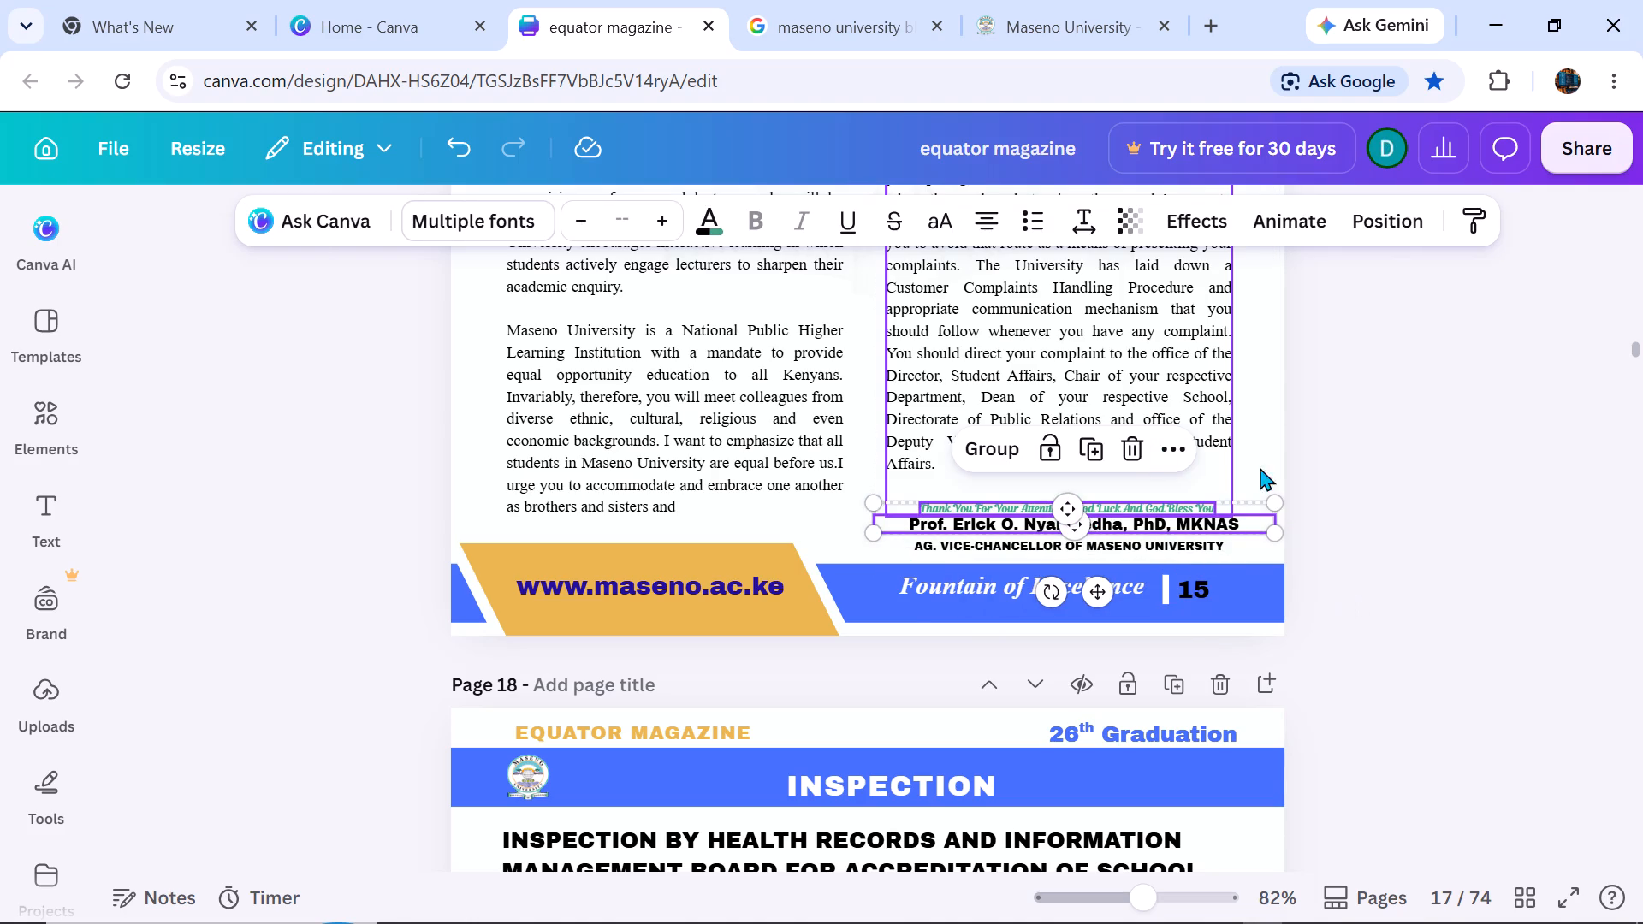
left_click(1373, 518)
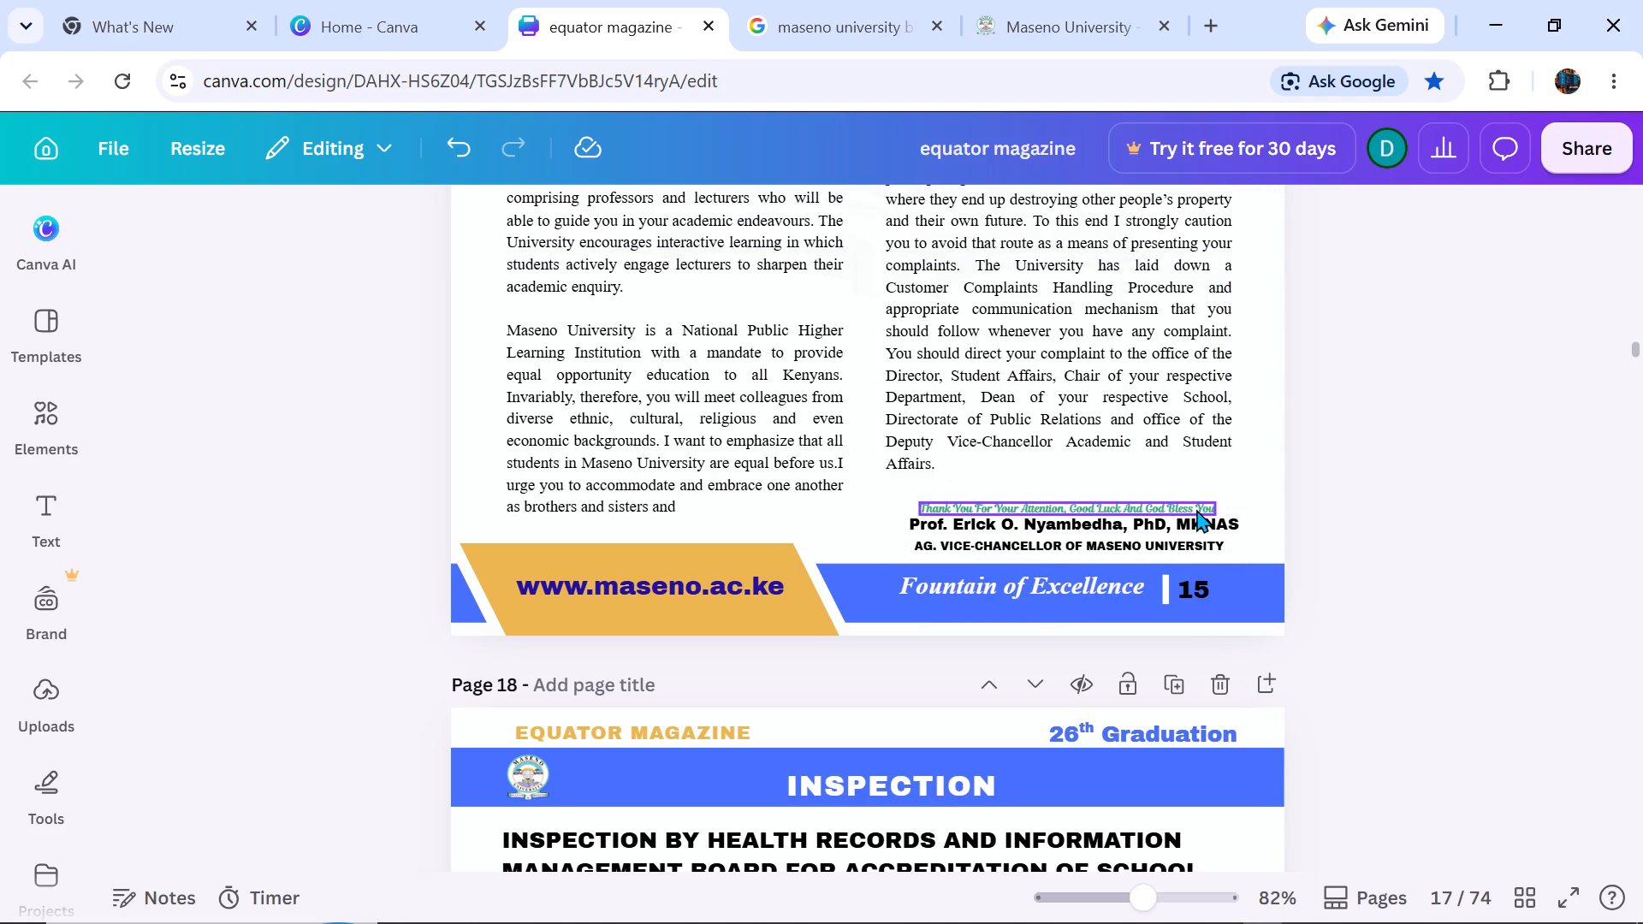
left_click(1196, 509)
left_click(555, 225)
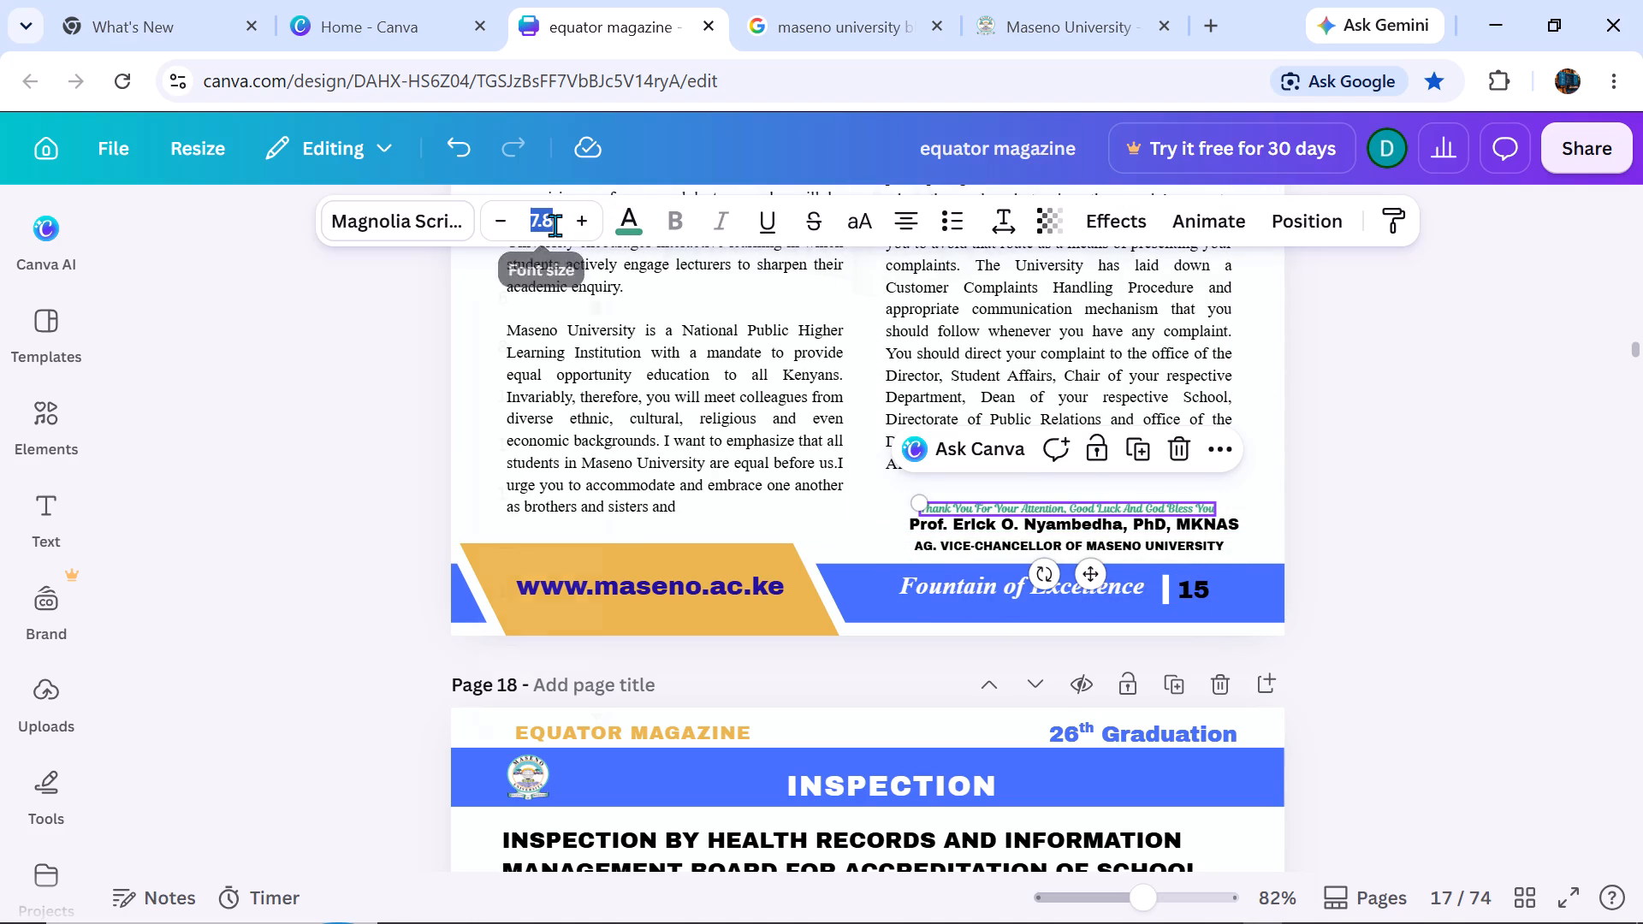
type("11")
key("Return")
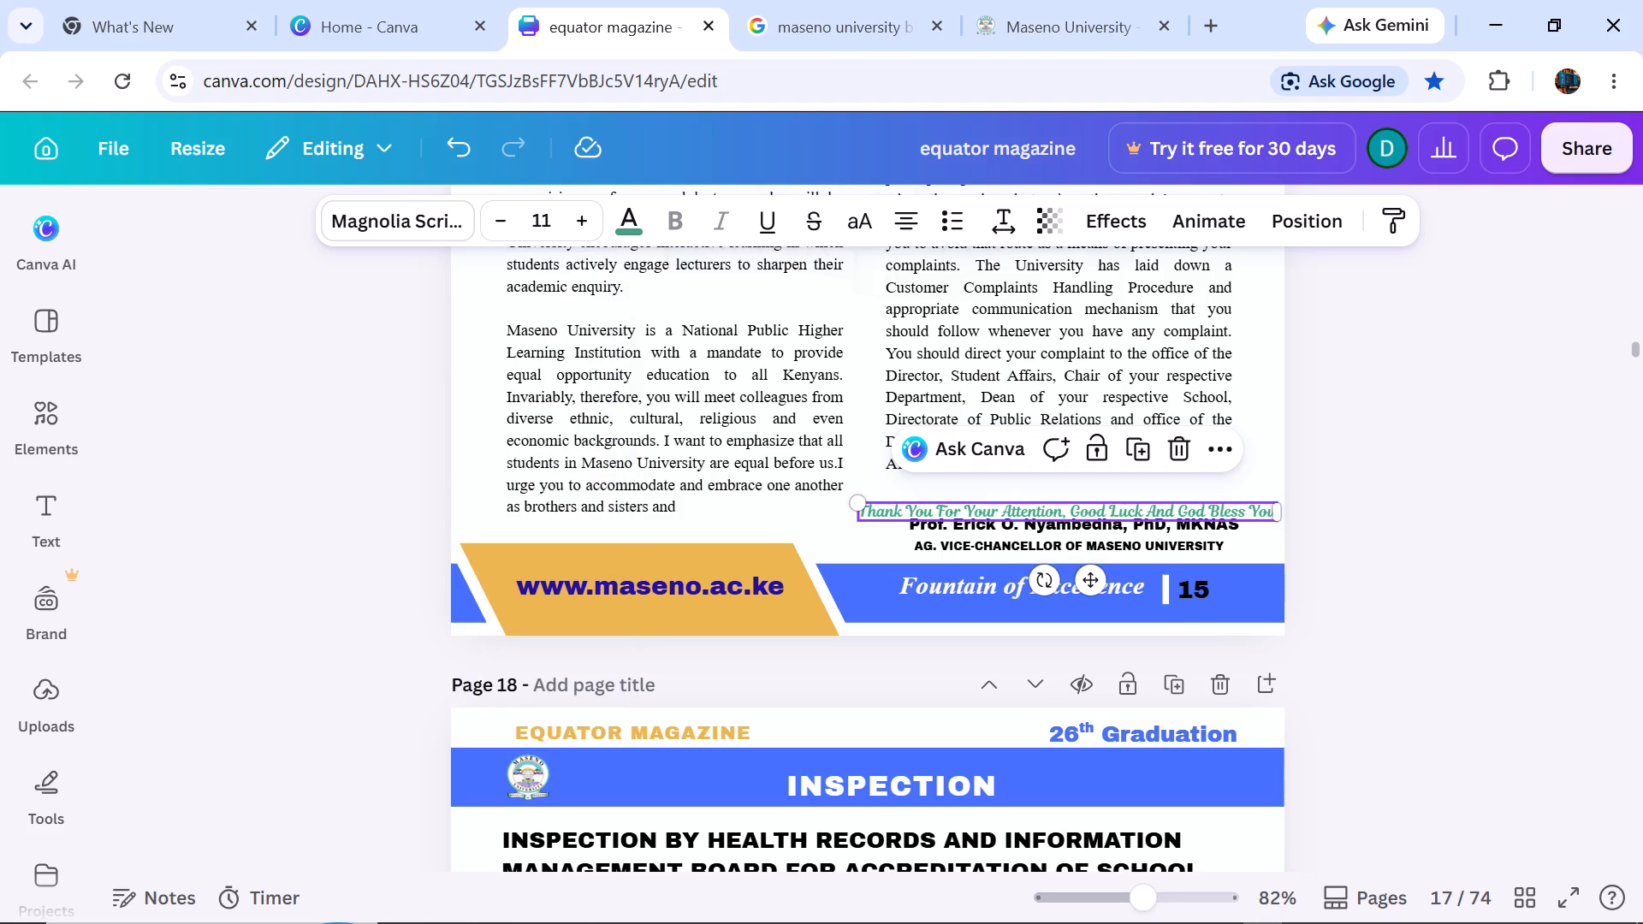
left_click(1616, 682)
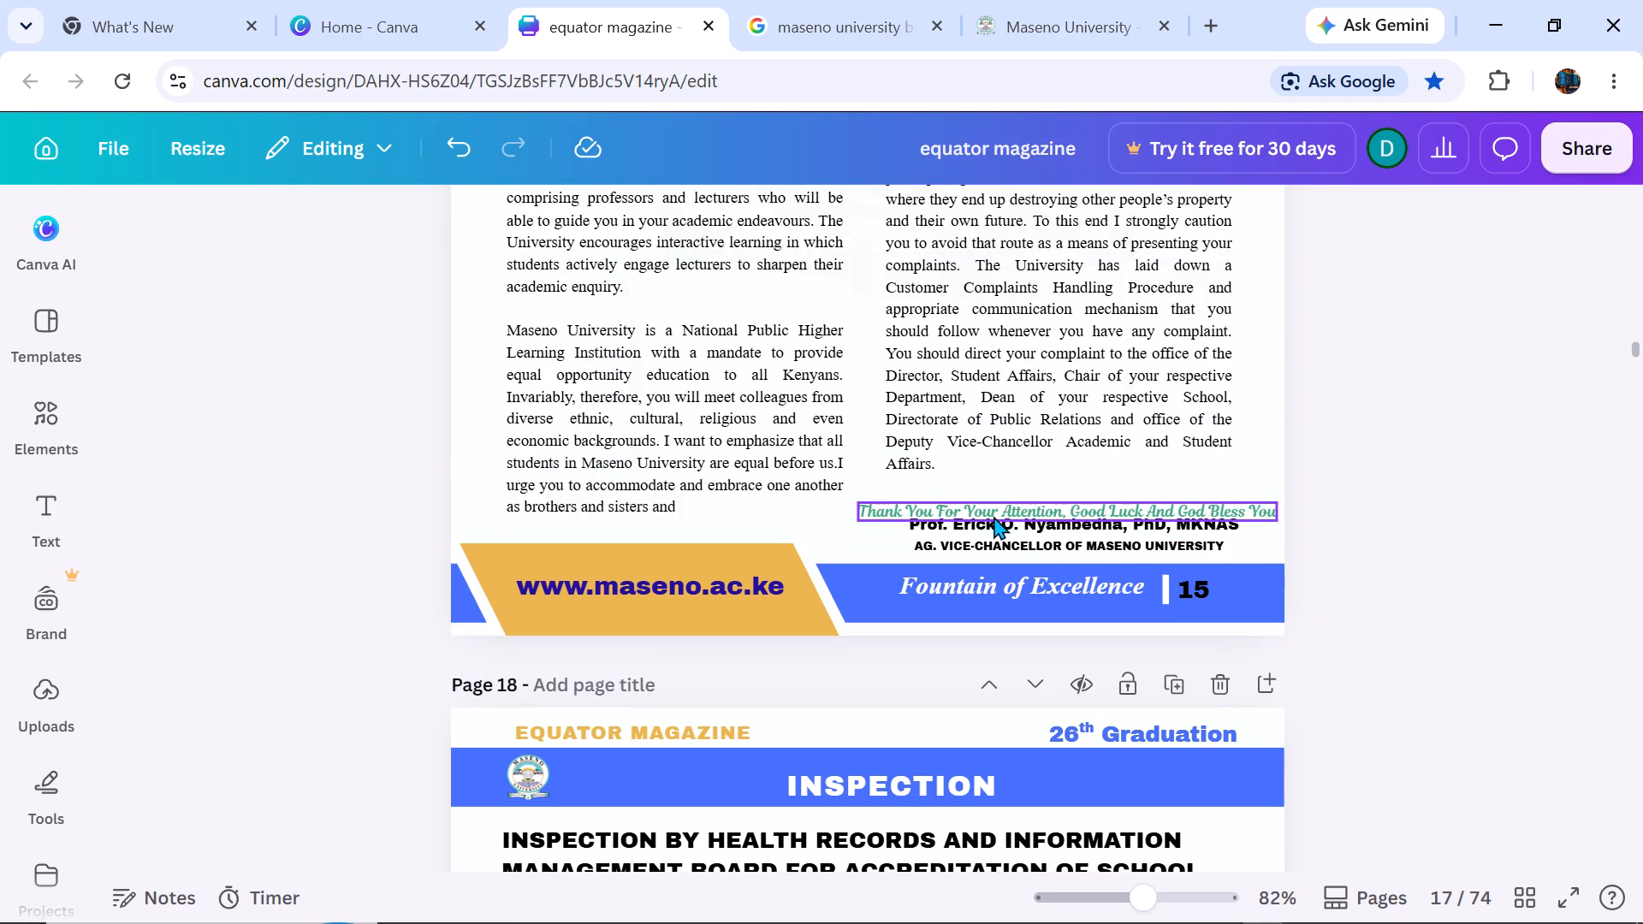
Move the green thank-you line up clear of the Vice-Chancellor's name and narrow its text box to the column width, wrapping onto two lines.
left_click_drag(994, 516, 1014, 483)
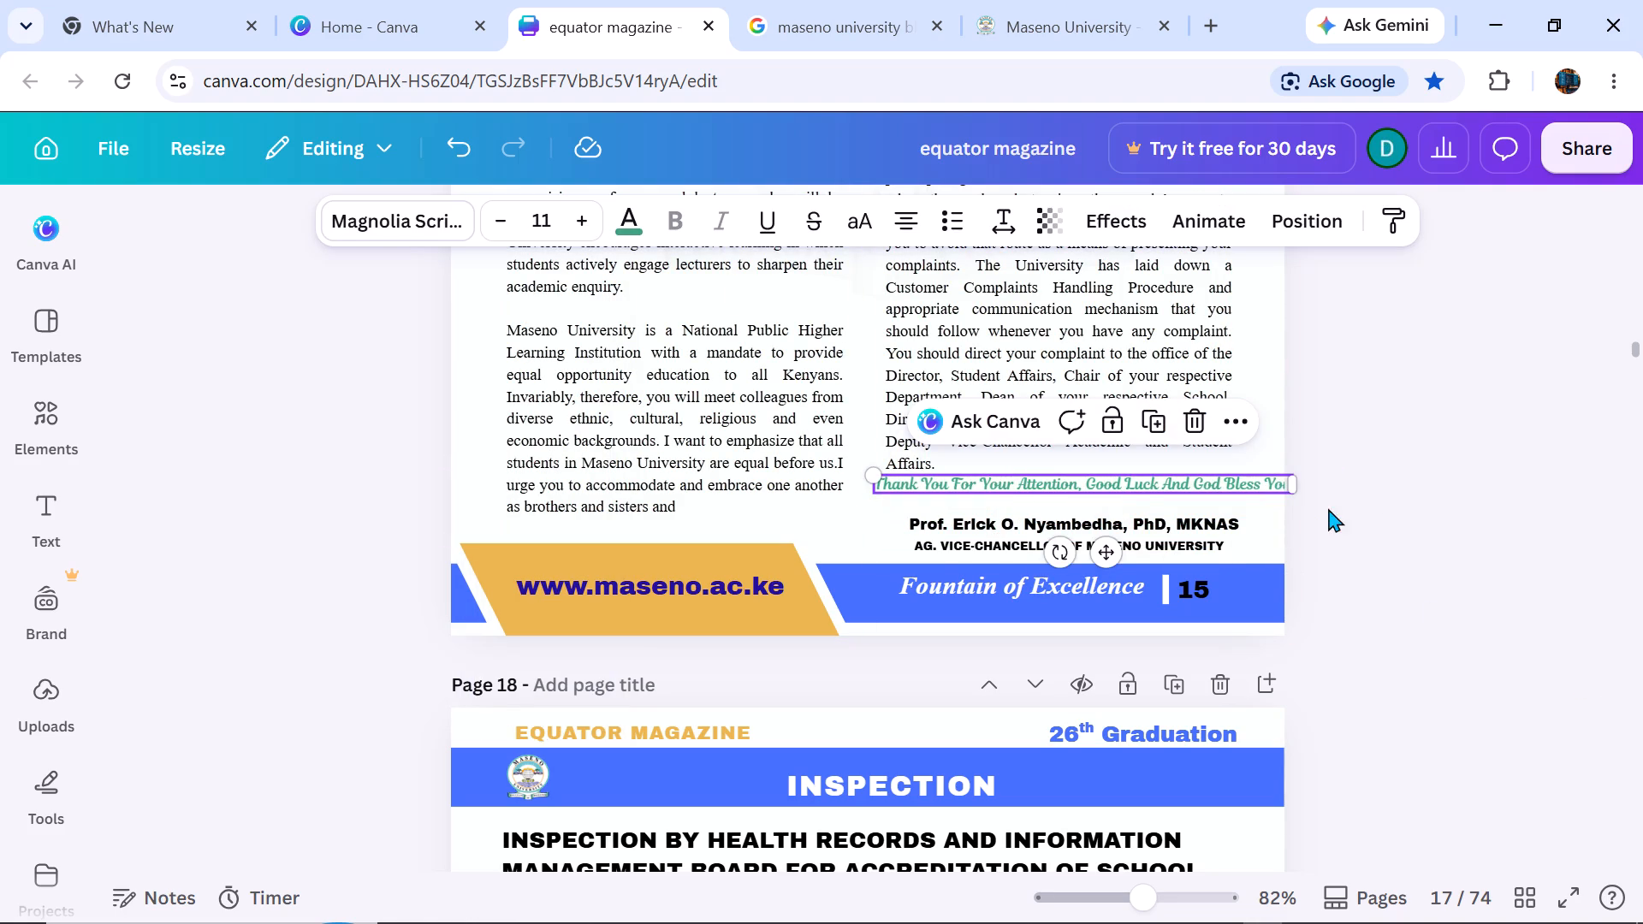
left_click_drag(1297, 481, 1244, 472)
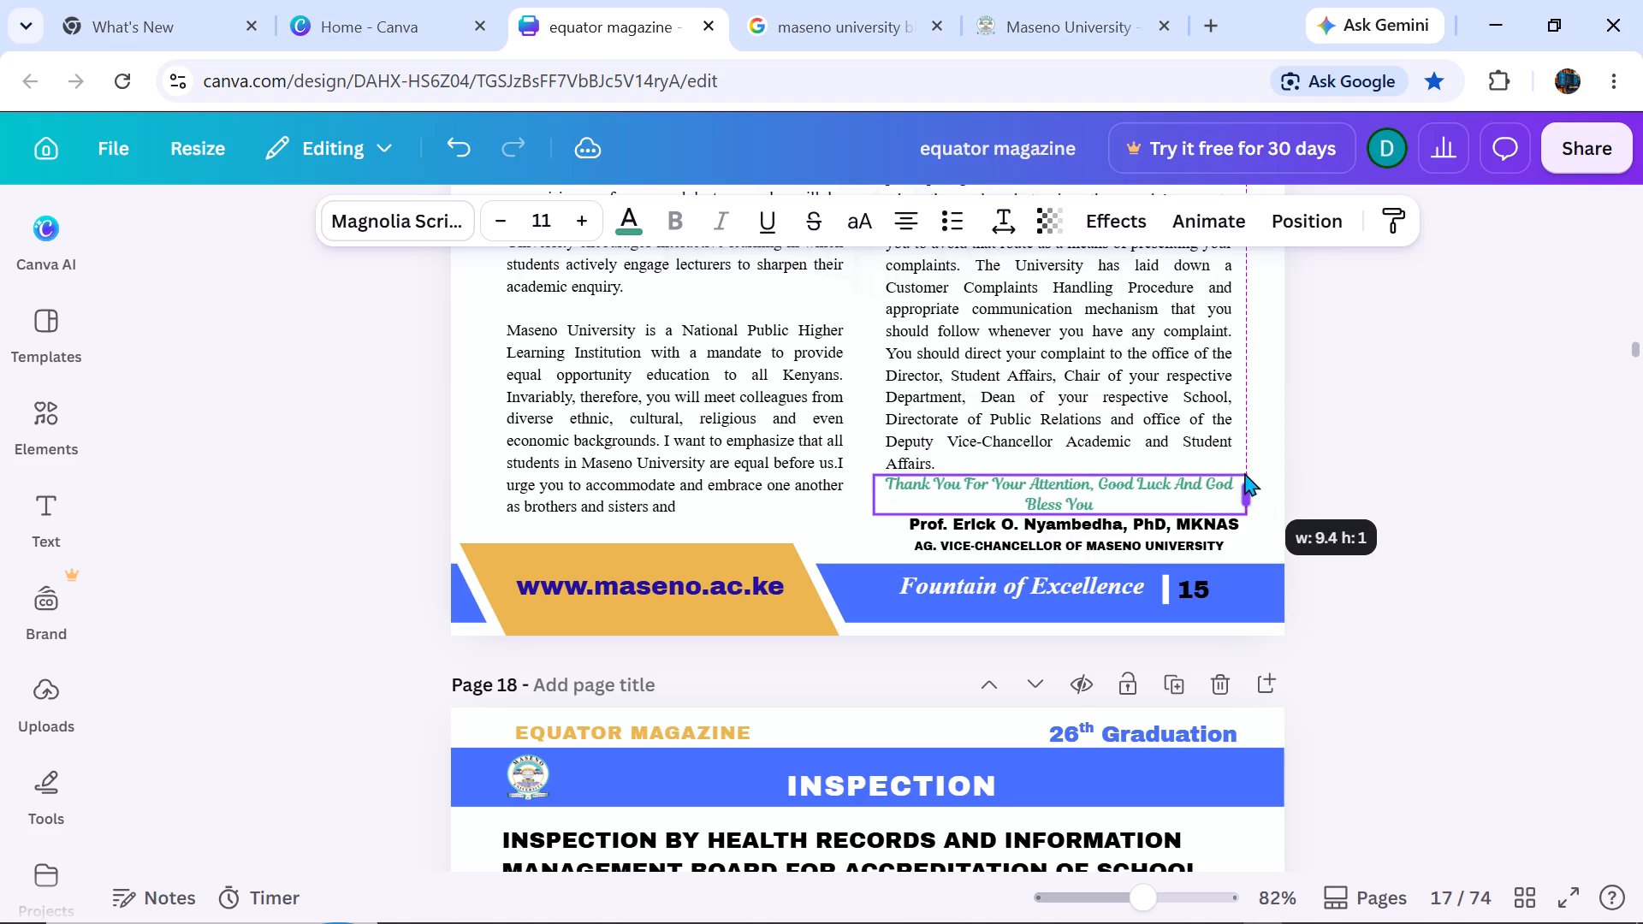
left_click_drag(1244, 472, 1237, 472)
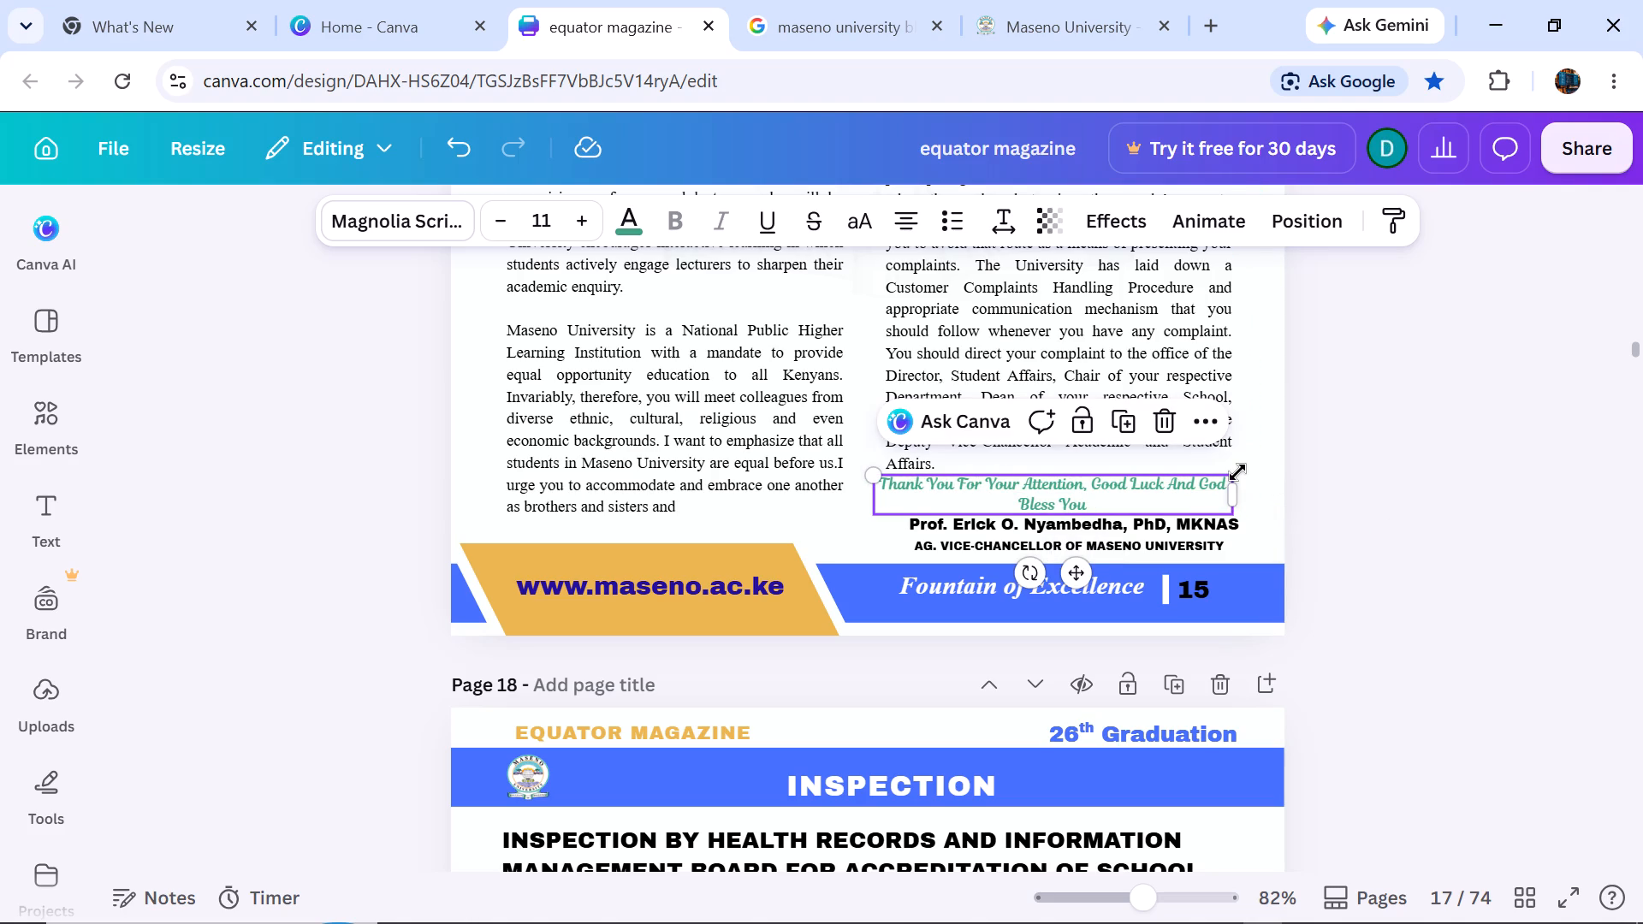
double_click(1190, 507)
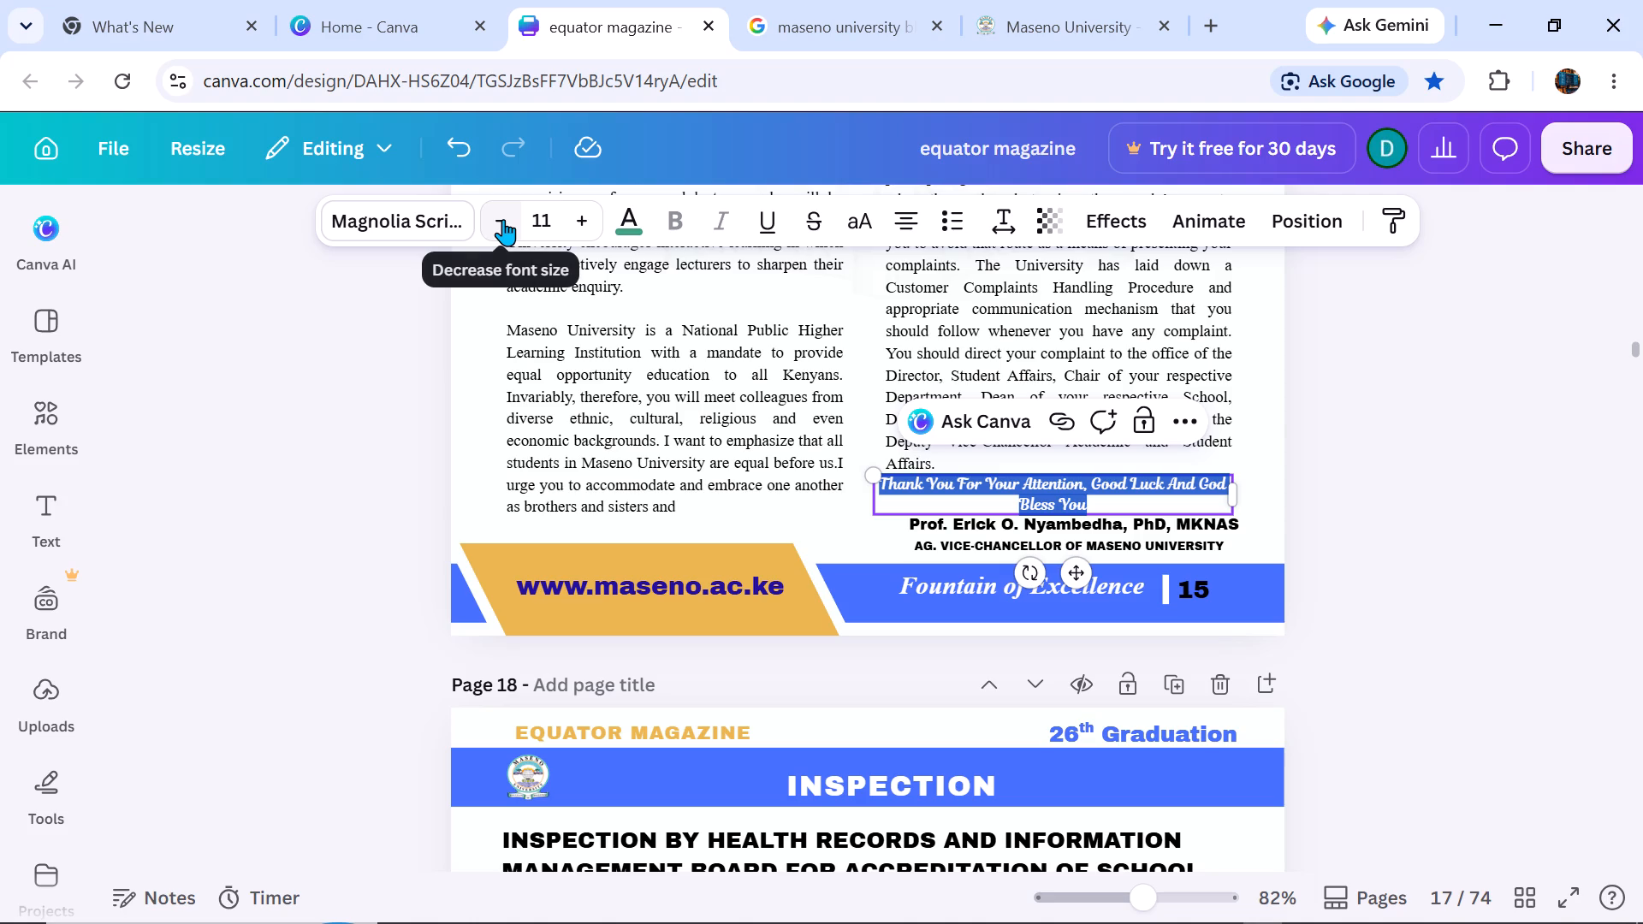
left_click(1409, 598)
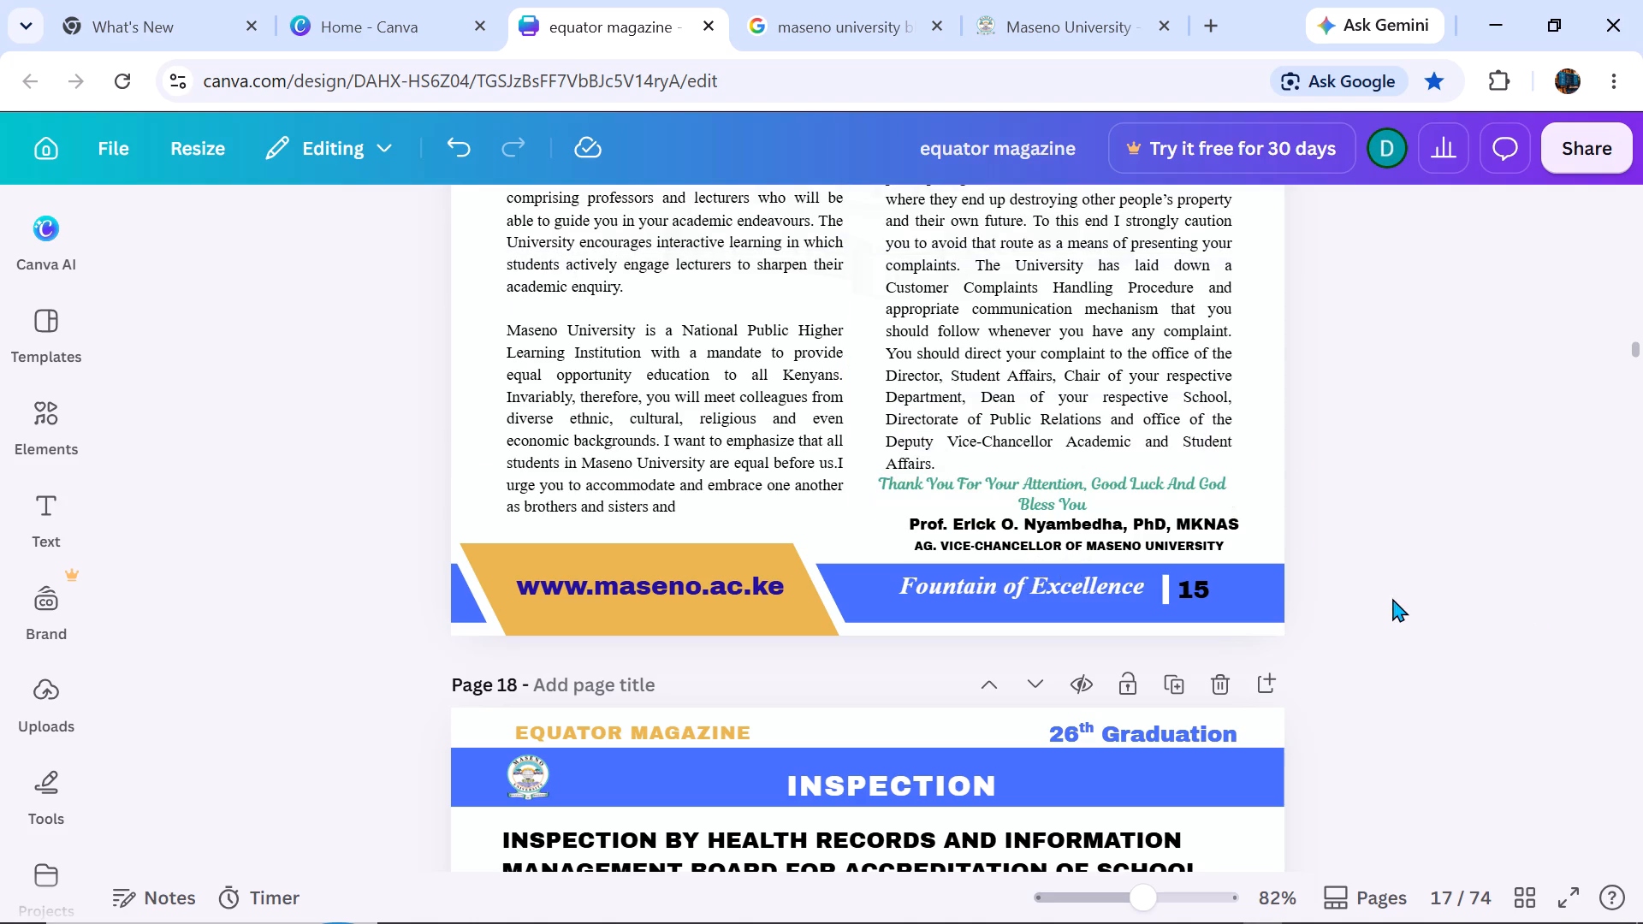
Lowercase the initials after "Thank" in the opening phrase so it reads "Thank you for your attention".
double_click(937, 483)
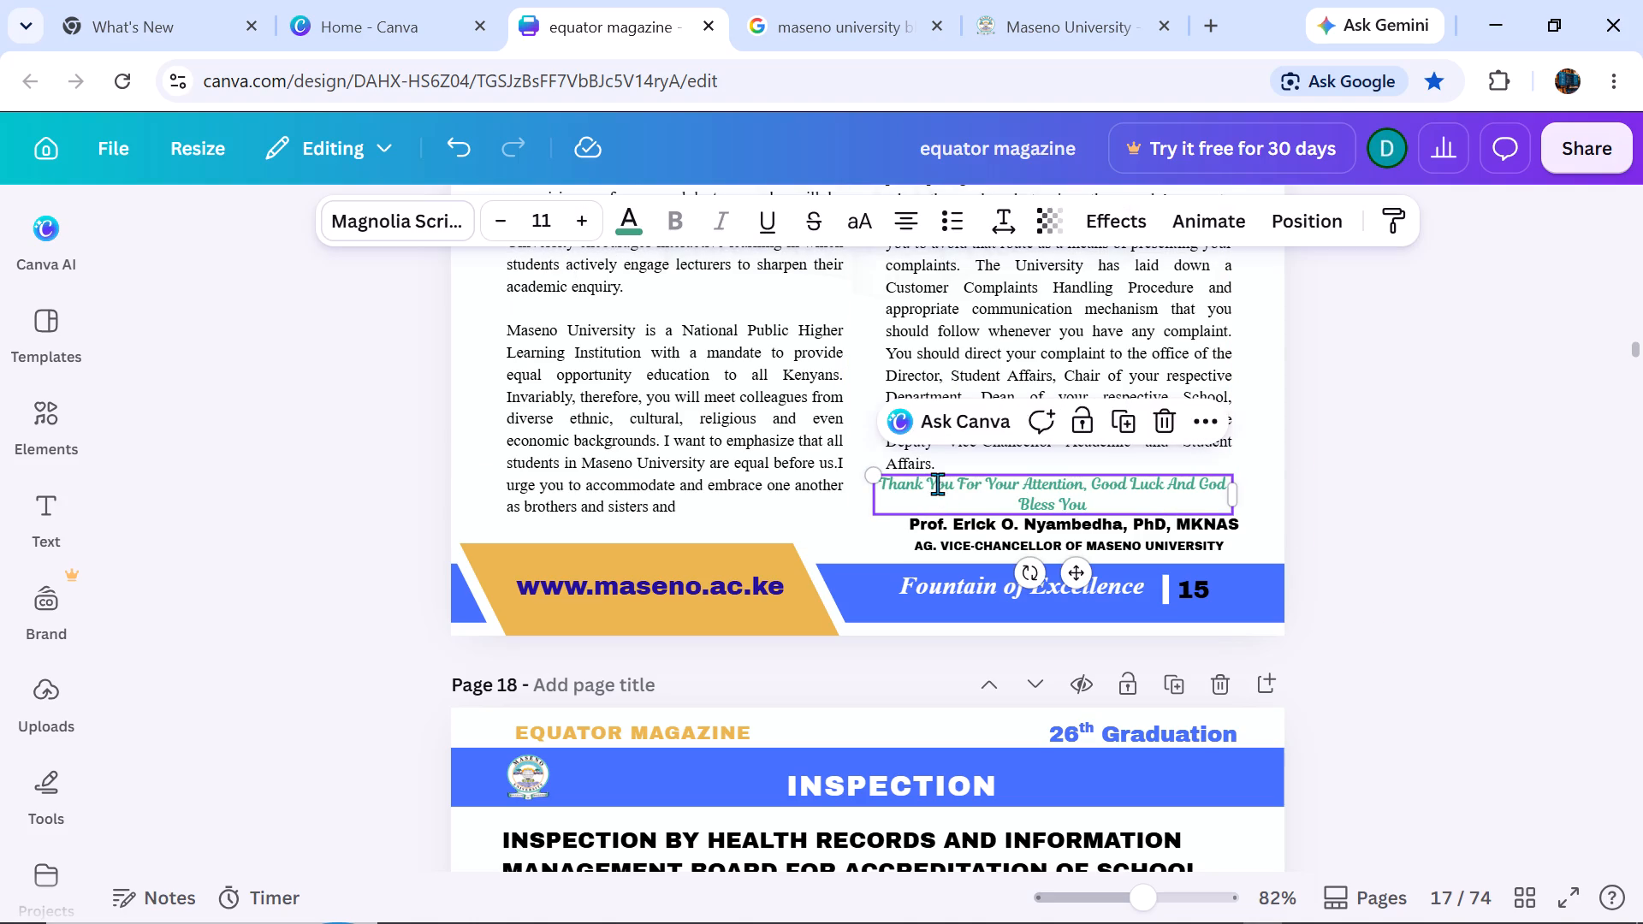
left_click(937, 483)
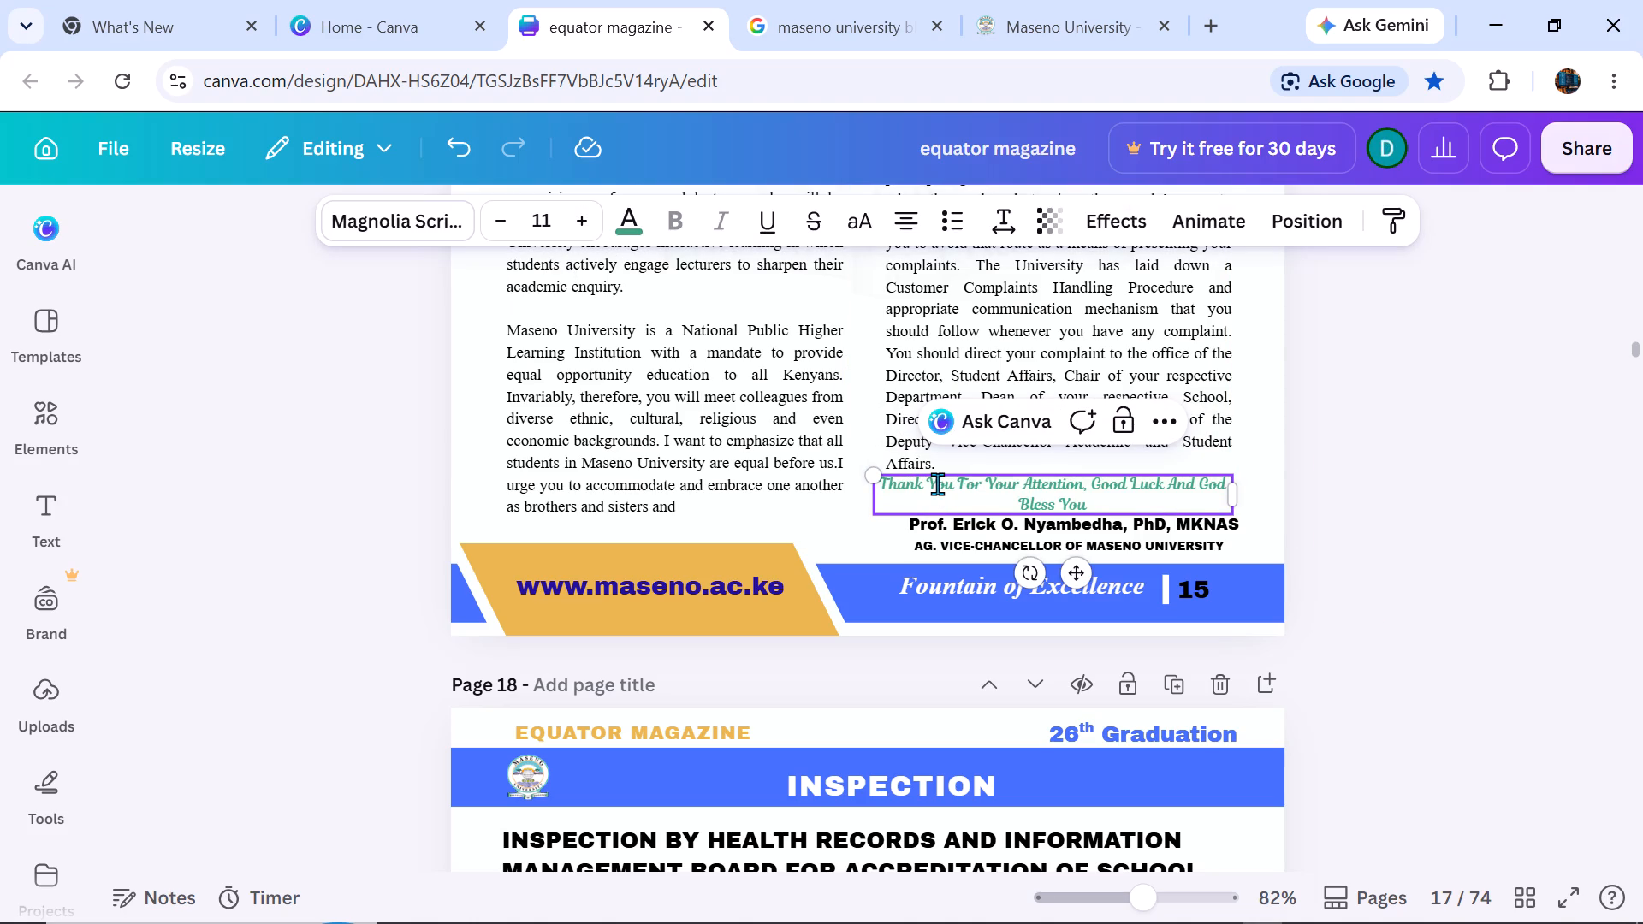
key("BackSpace")
key("y")
key("Right")
key("Right")
key("Right")
key("Right")
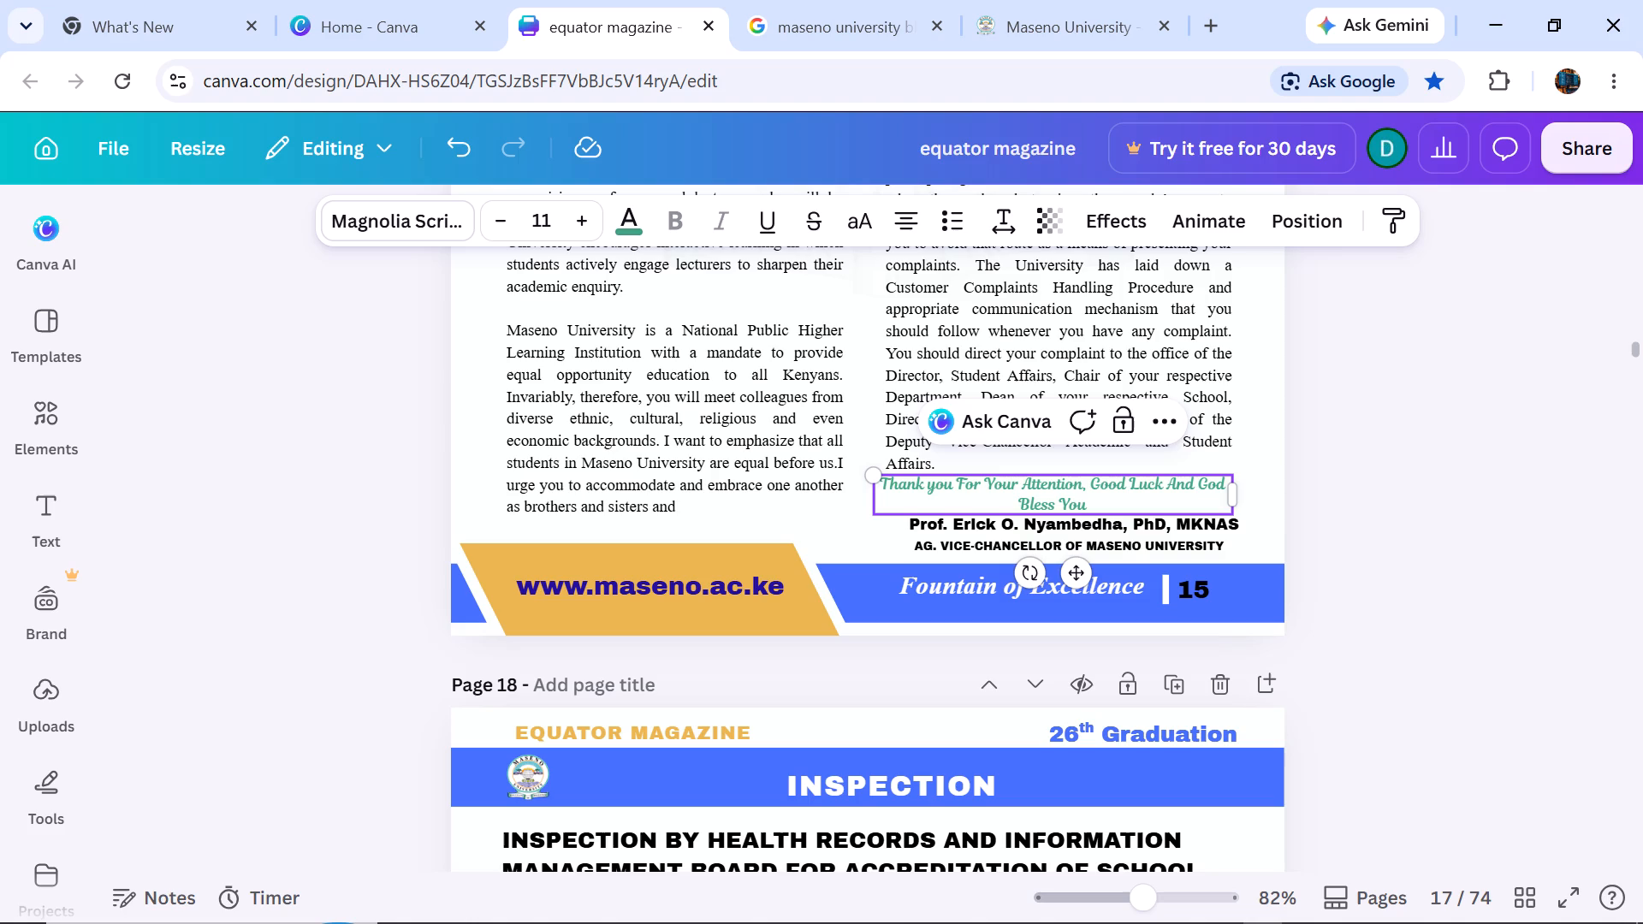
key("BackSpace")
key("f")
key("Right")
key("Right")
key("Right")
key("Right")
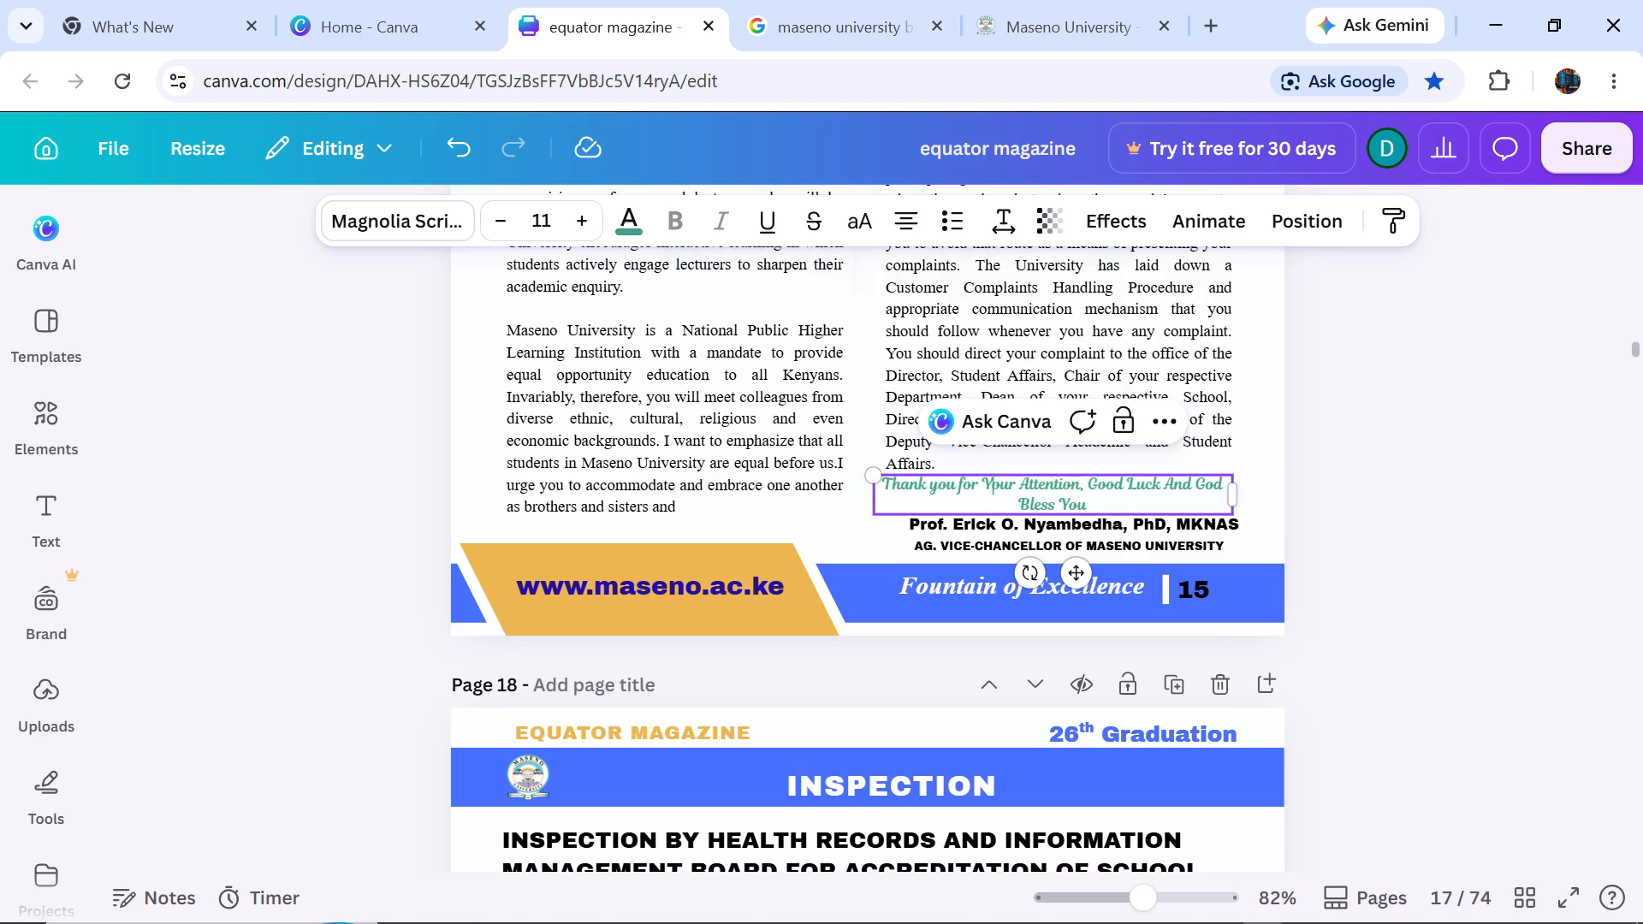
key("BackSpace")
key("y")
key("Right")
key("Right")
key("Right")
key("Right")
key("Right")
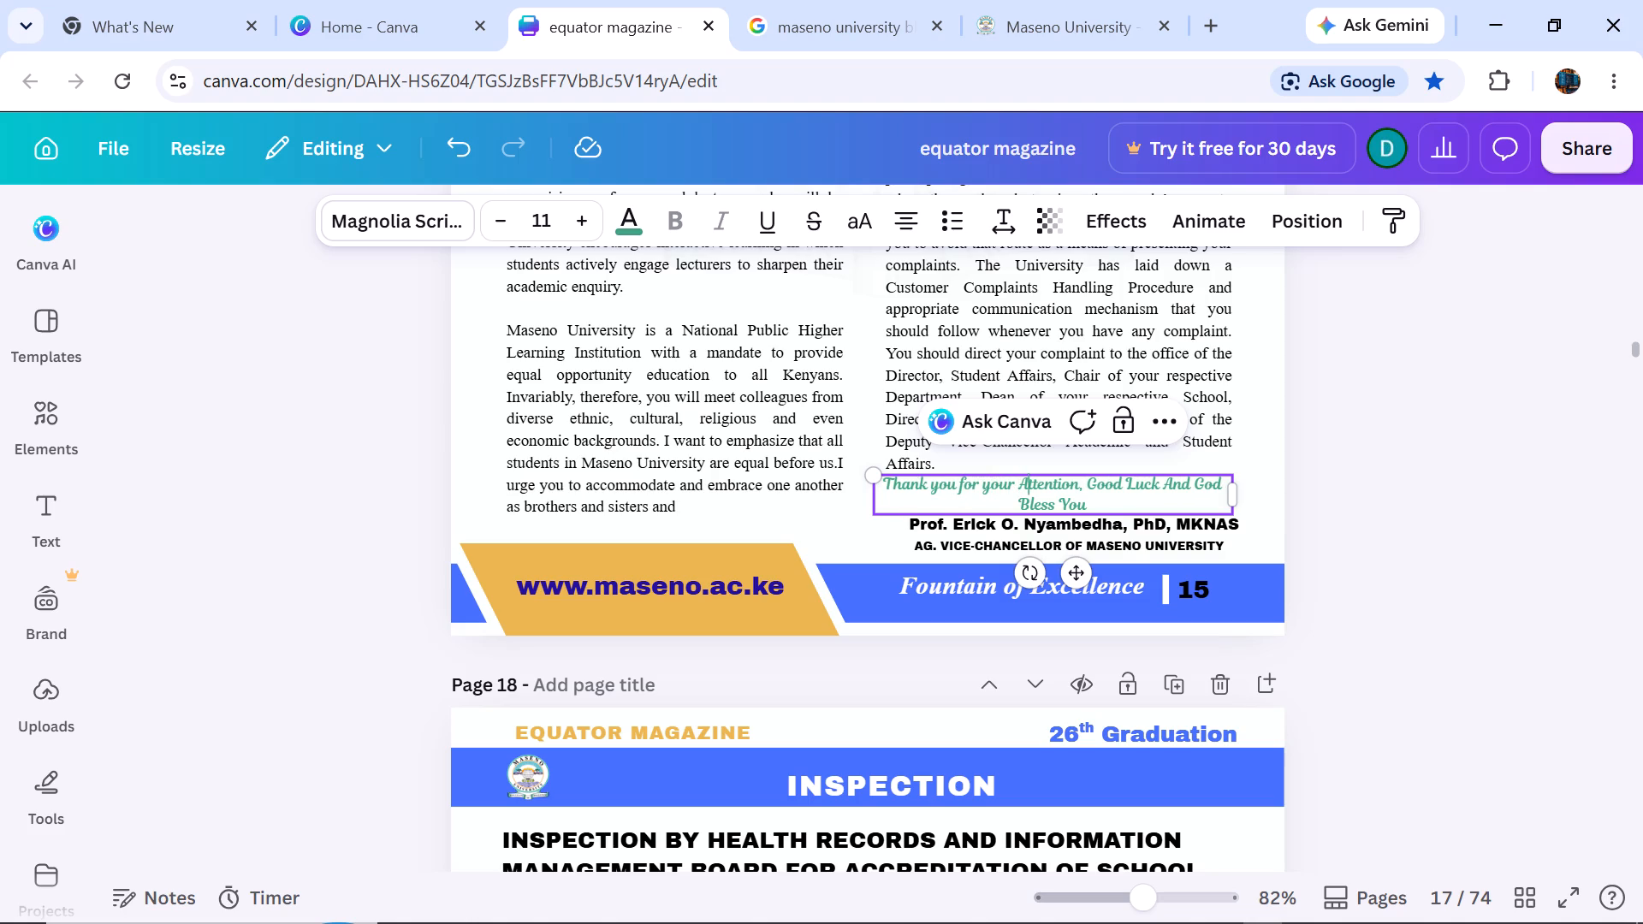
key("BackSpace")
key("a")
key("Right")
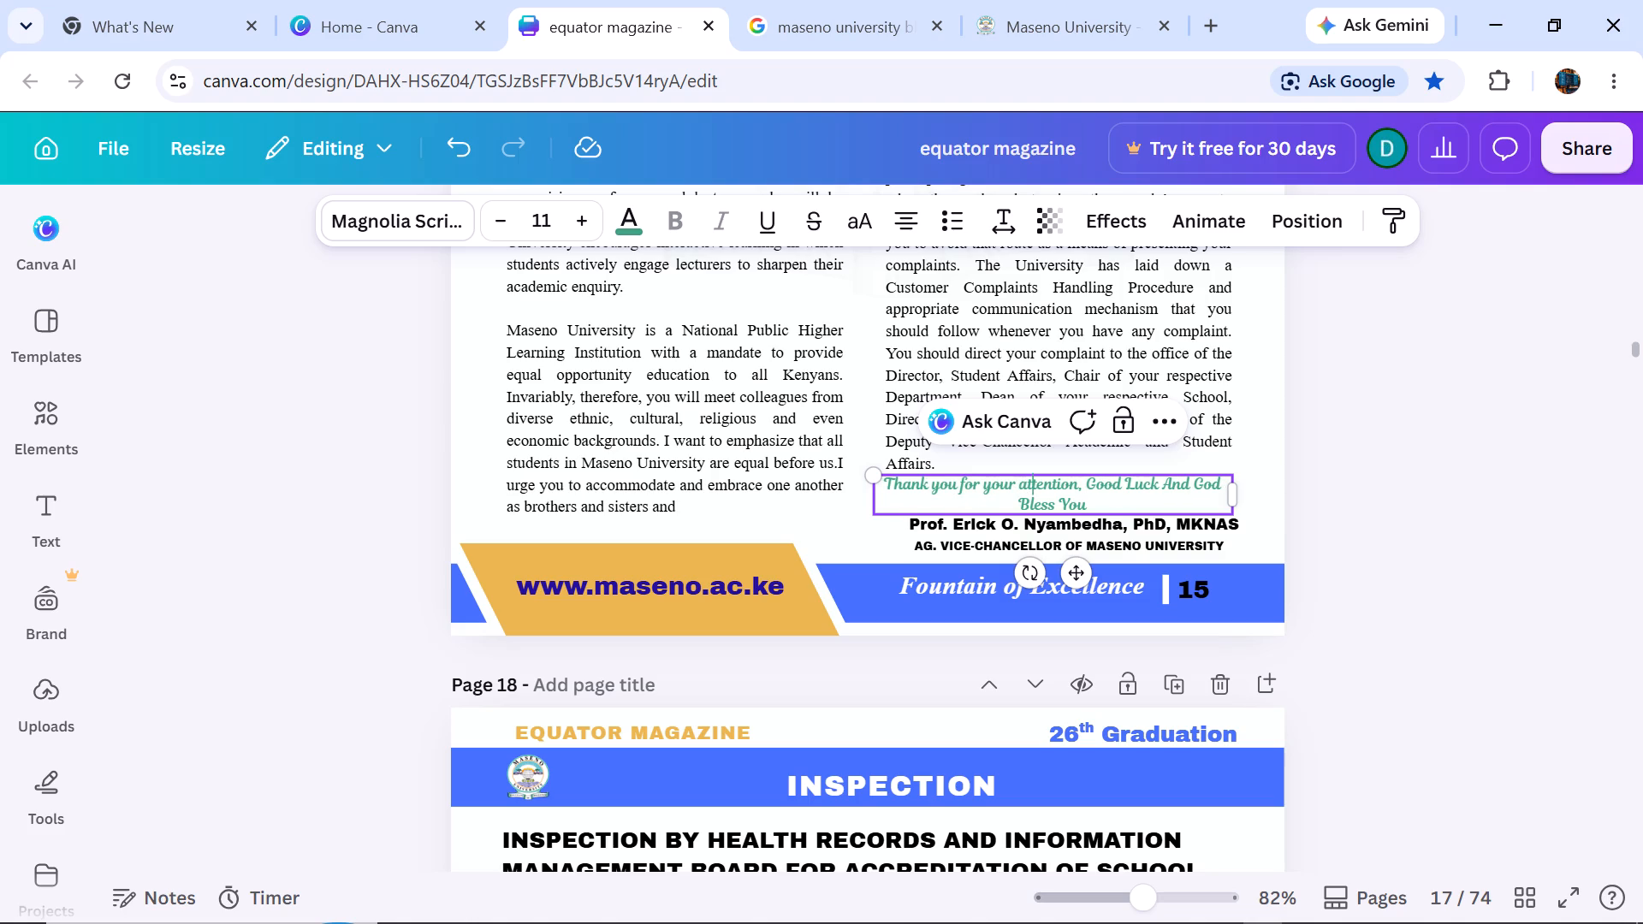
Lowercase the initials of the middle phrase in the thank-you line so it reads "good luck and".
key("Right")
key("Right")
key("Right")
key("Right")
key("Right")
key("Right")
key("Right")
key("Right")
key("Right")
key("Right")
key("BackSpace")
key("Right")
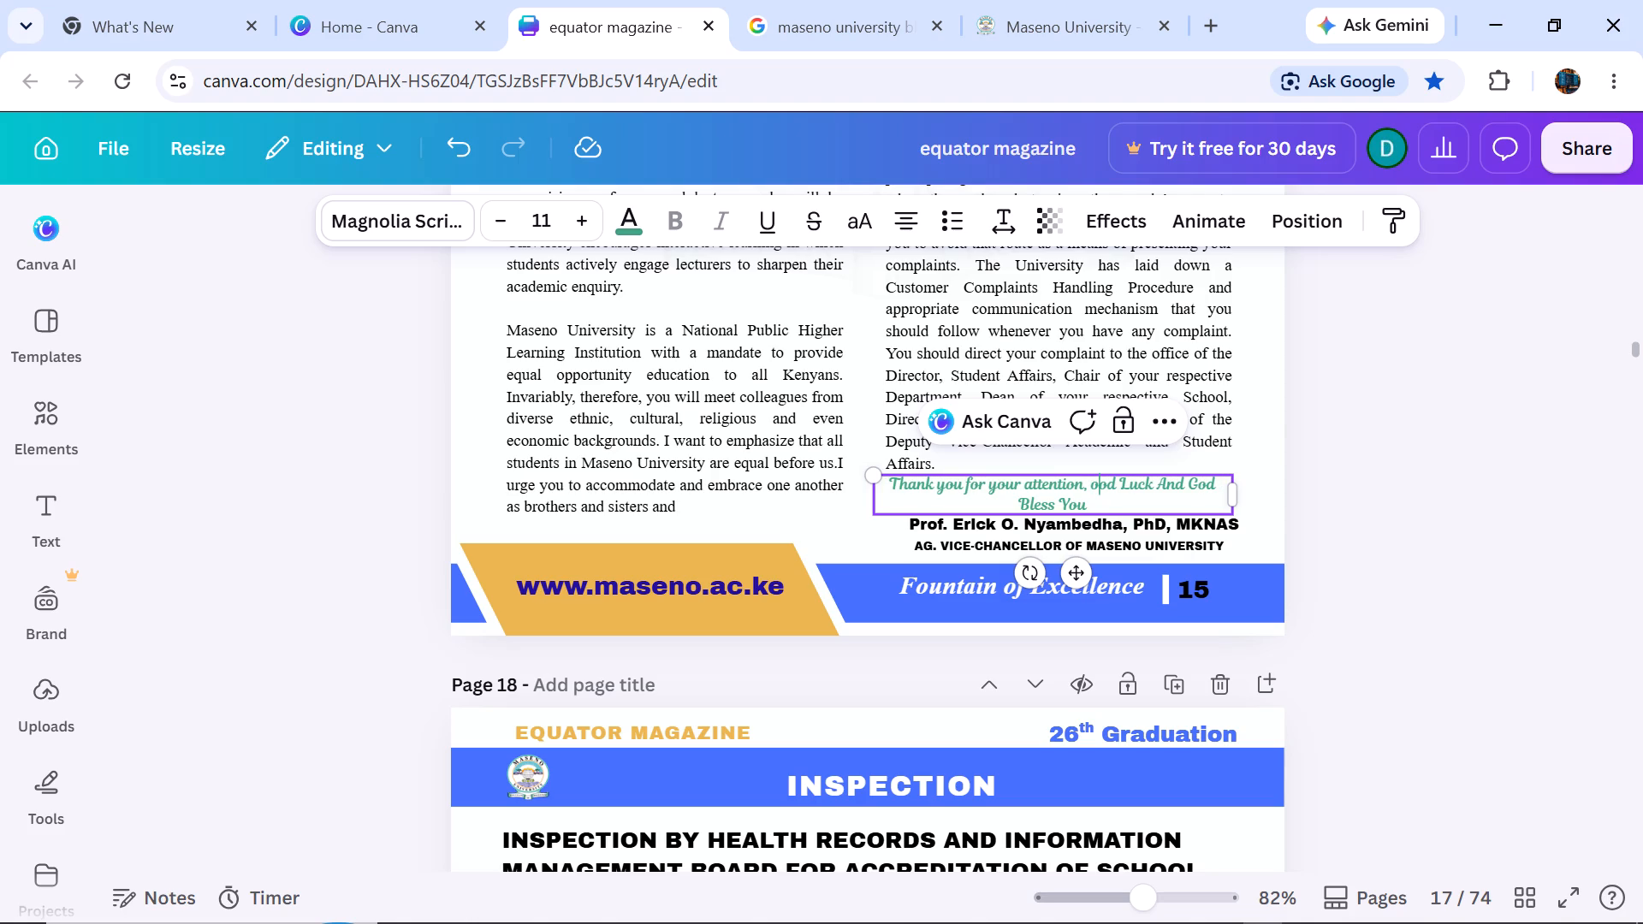
key("Left")
key("g")
key("Right")
key("Right")
key("Right")
key("Right")
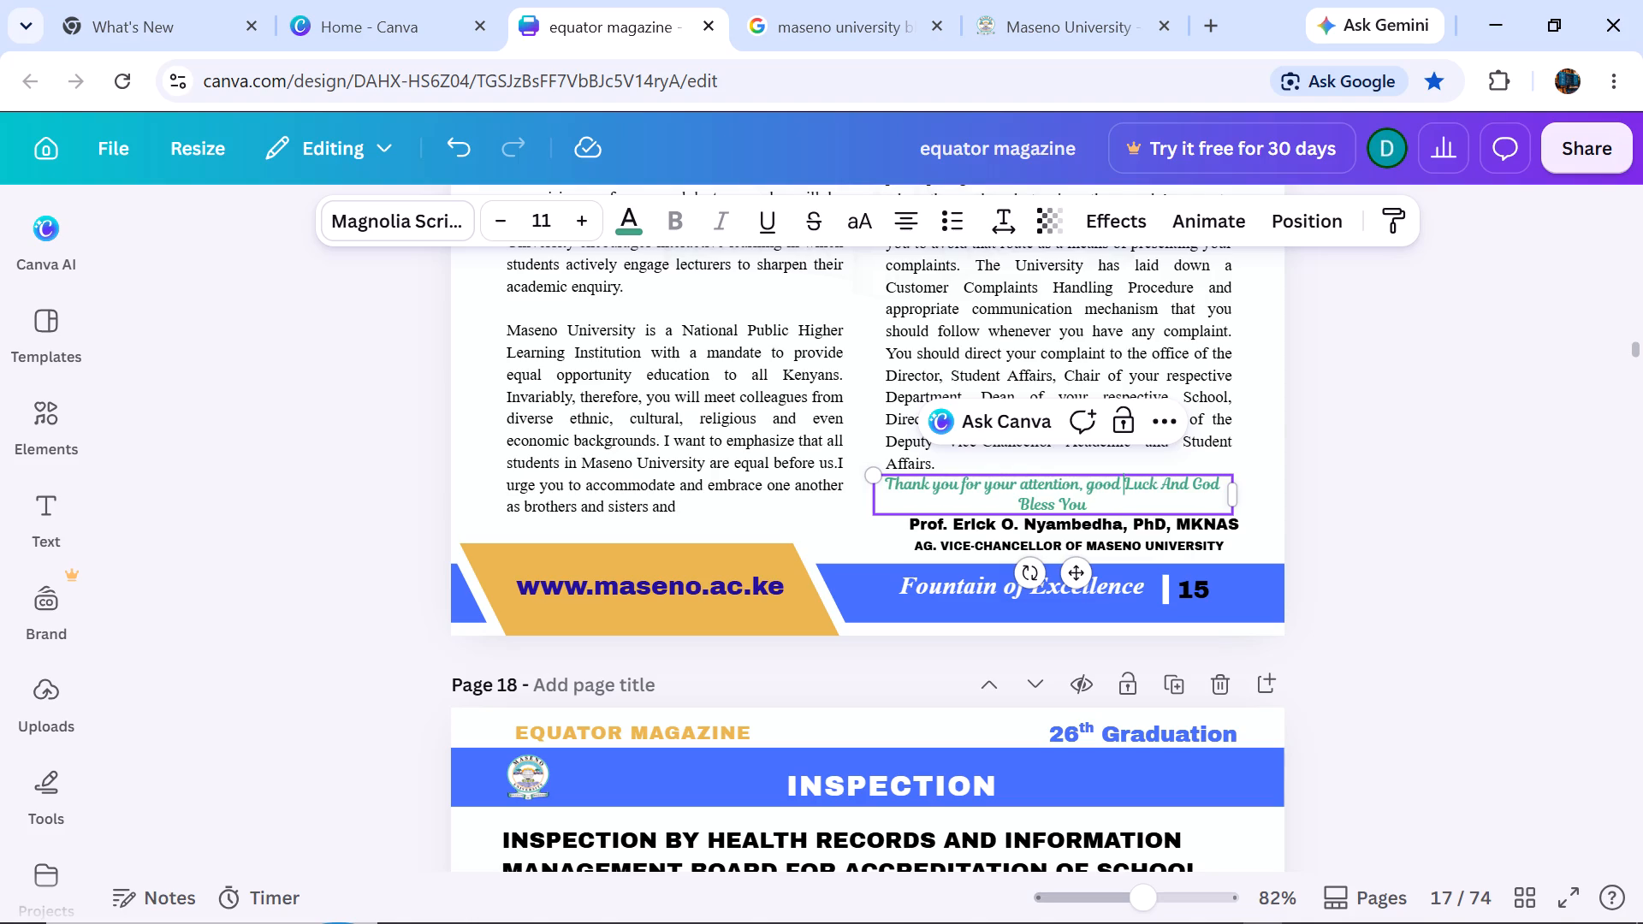
key("Right")
key("Right")
key("Left")
key("BackSpace")
key("l")
key("Right")
key("Right")
key("Right")
key("Right")
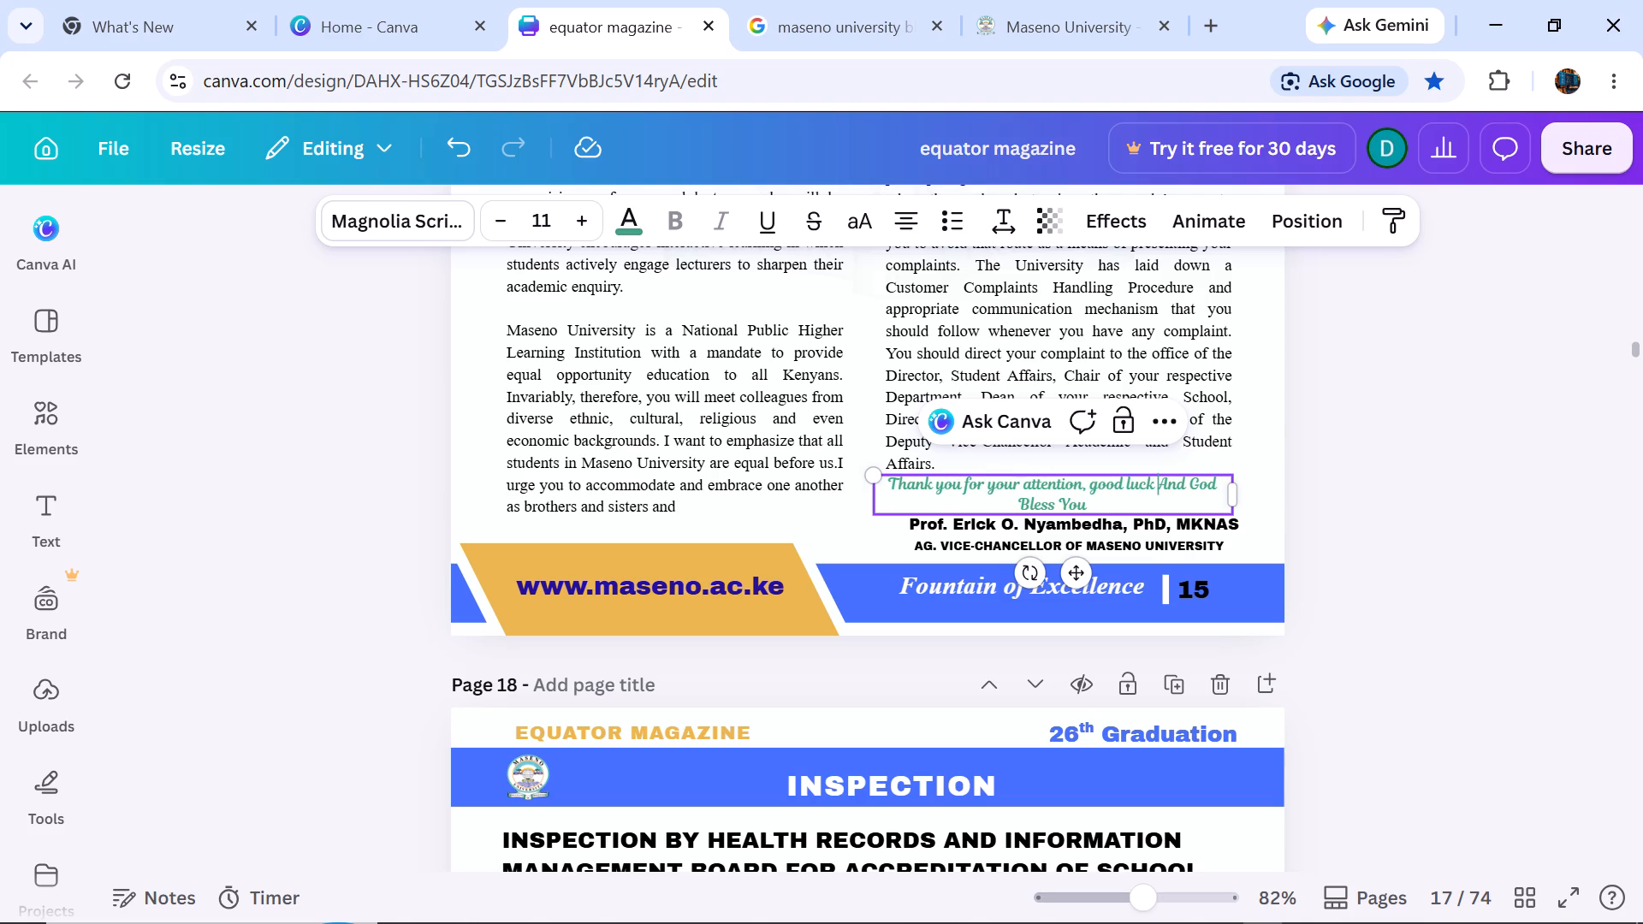
key("Right")
key("BackSpace")
key("a")
Lowercase the initials of the closing words on the thank-you line's second row so they read "bless you".
key("Down")
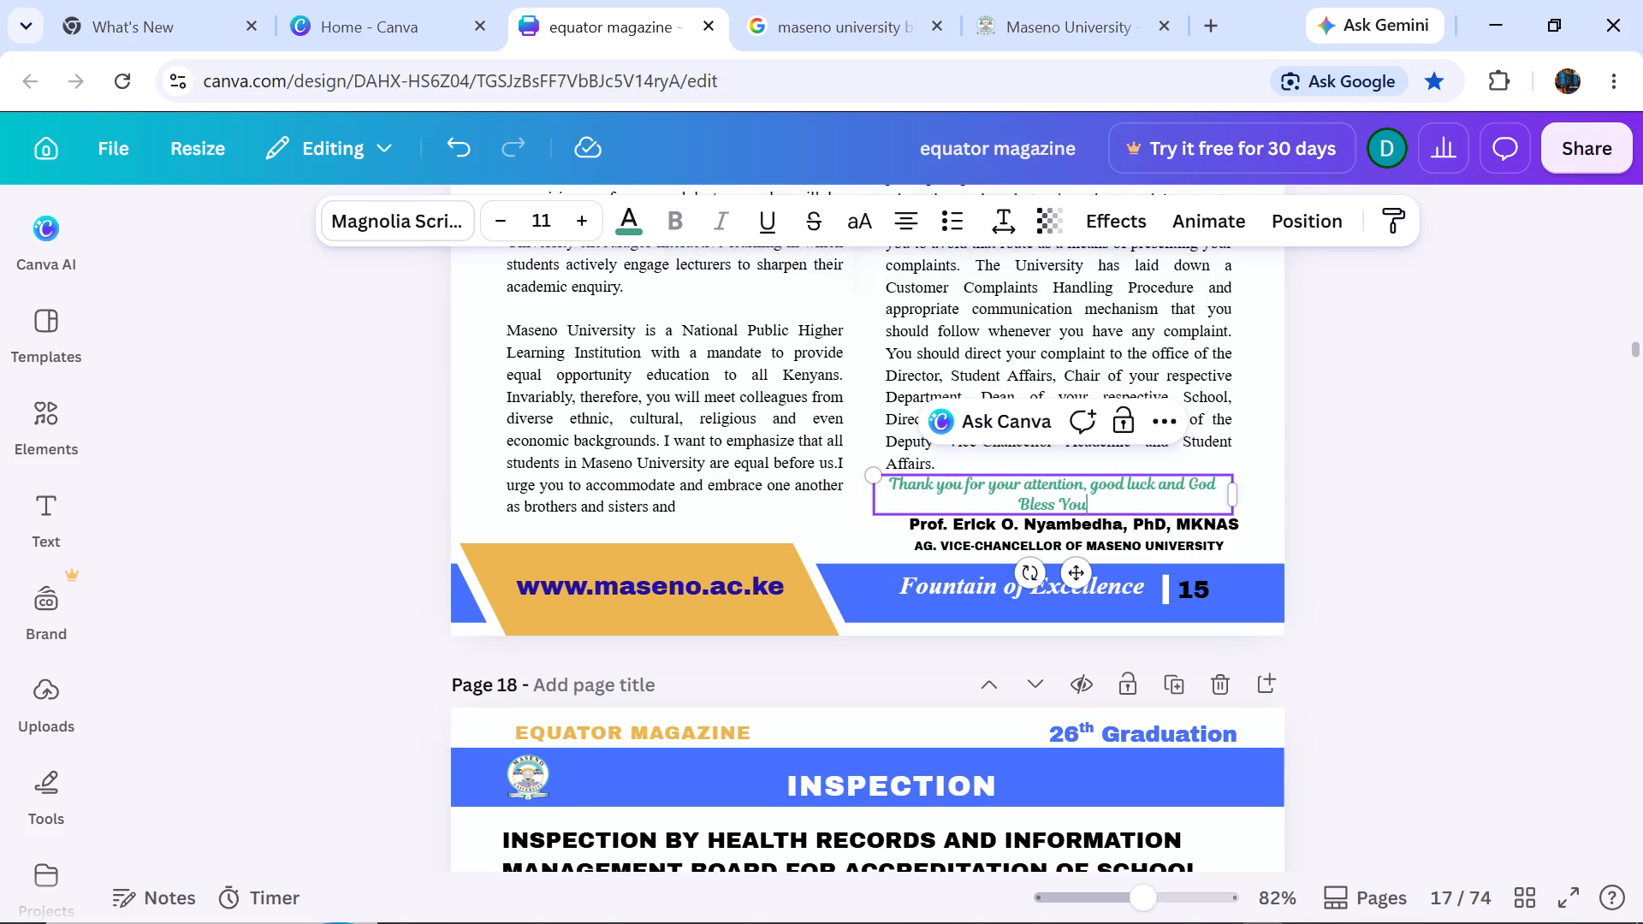
key("Left")
key("Left")
key("BackSpace")
key("y")
key("Left")
key("Left")
key("Left")
key("Left")
key("Left")
key("Left")
key("BackSpace")
key("b")
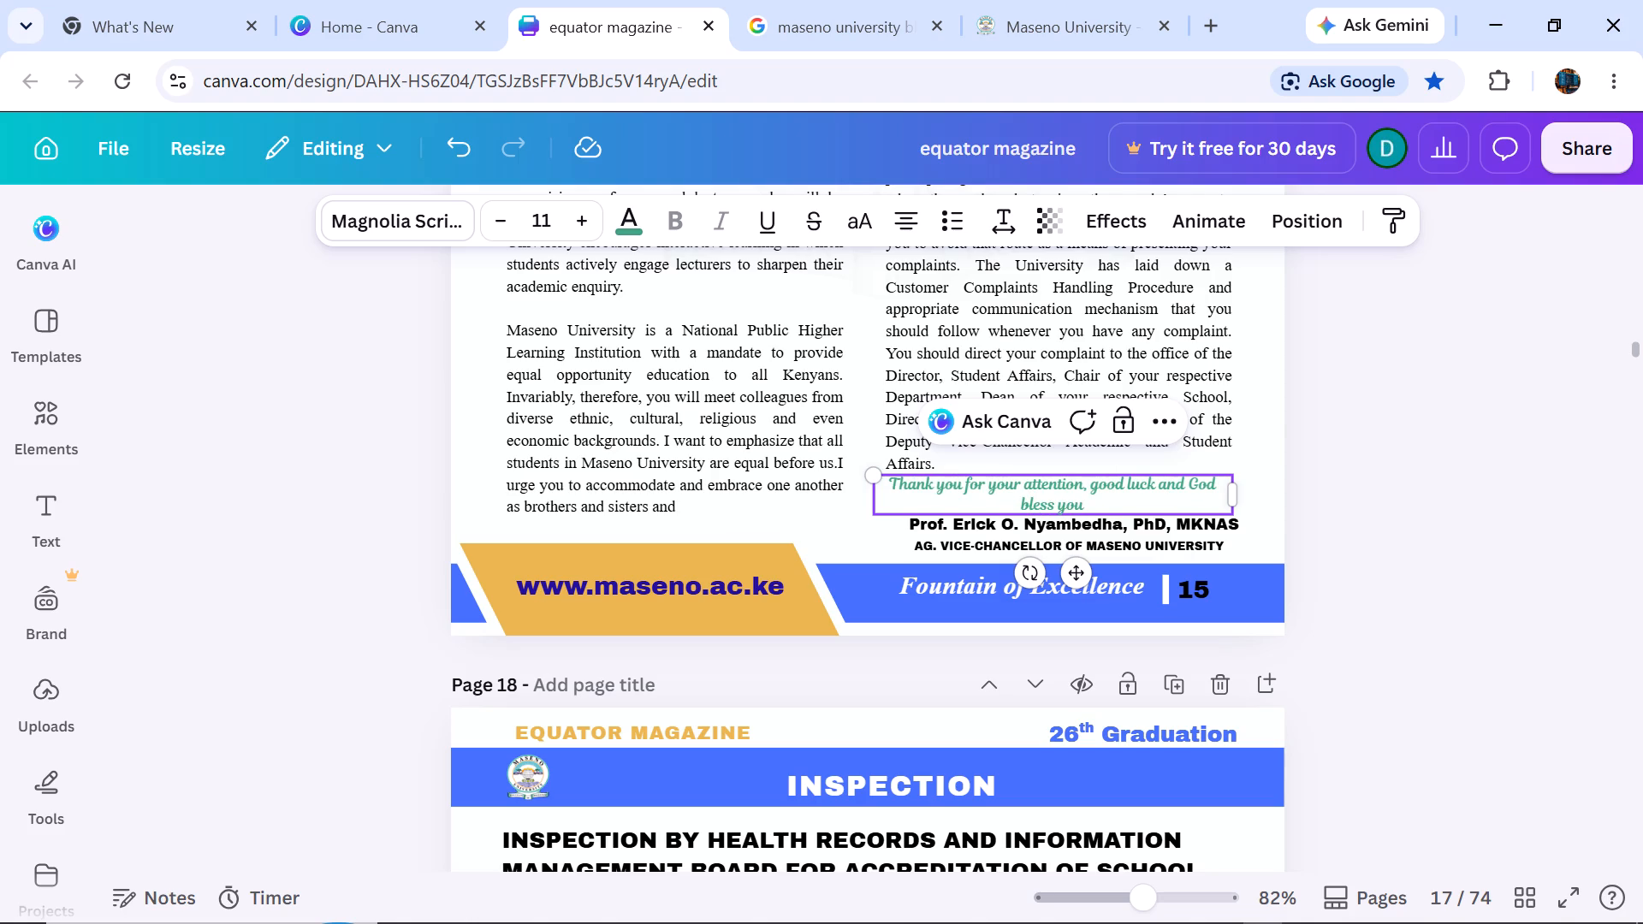
Lower the top edge of page 18's photo clear of the three-line heading, leaving a 0.5 gap and a height of about 13.3.
left_click(1415, 587)
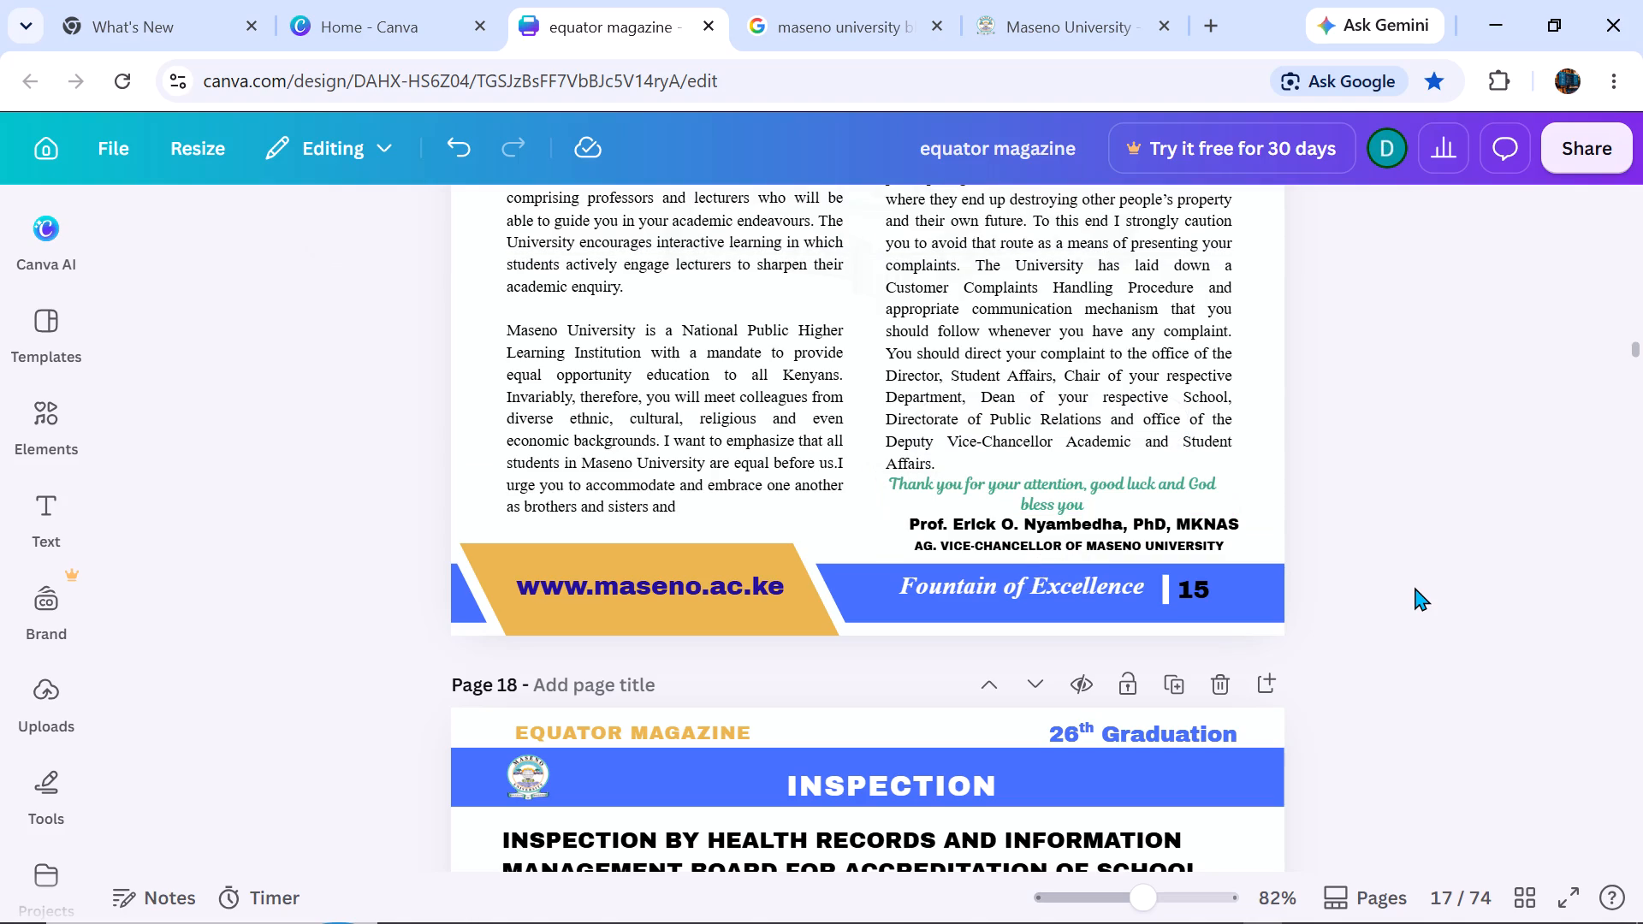
scroll(1415, 587, "down", 5)
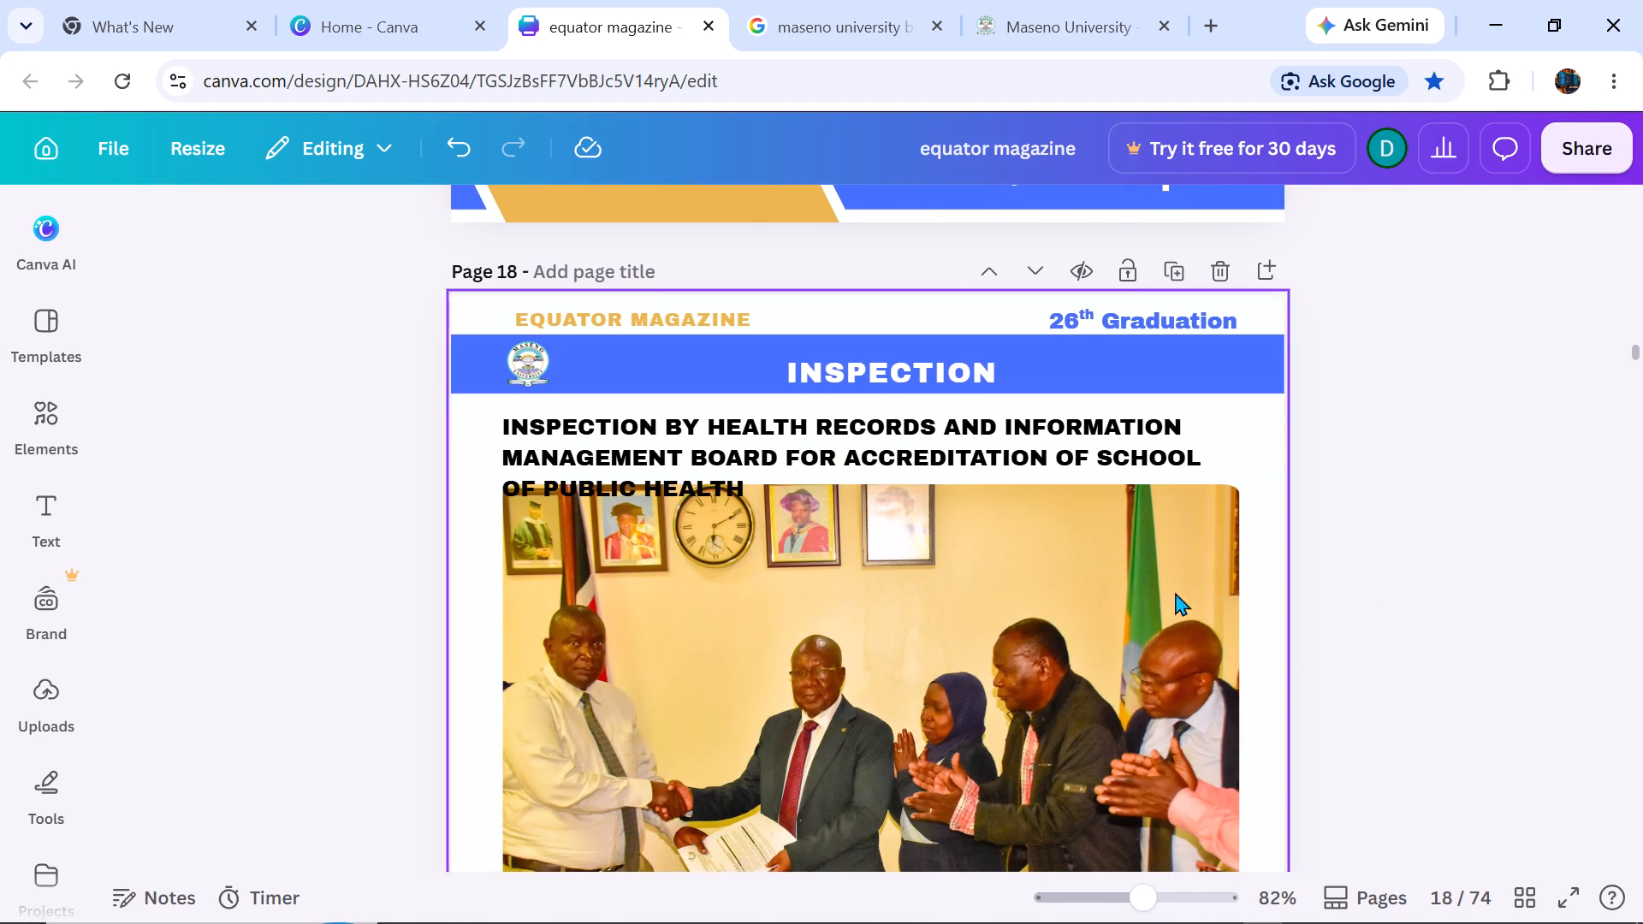
left_click(1100, 565)
left_click_drag(874, 483, 874, 498)
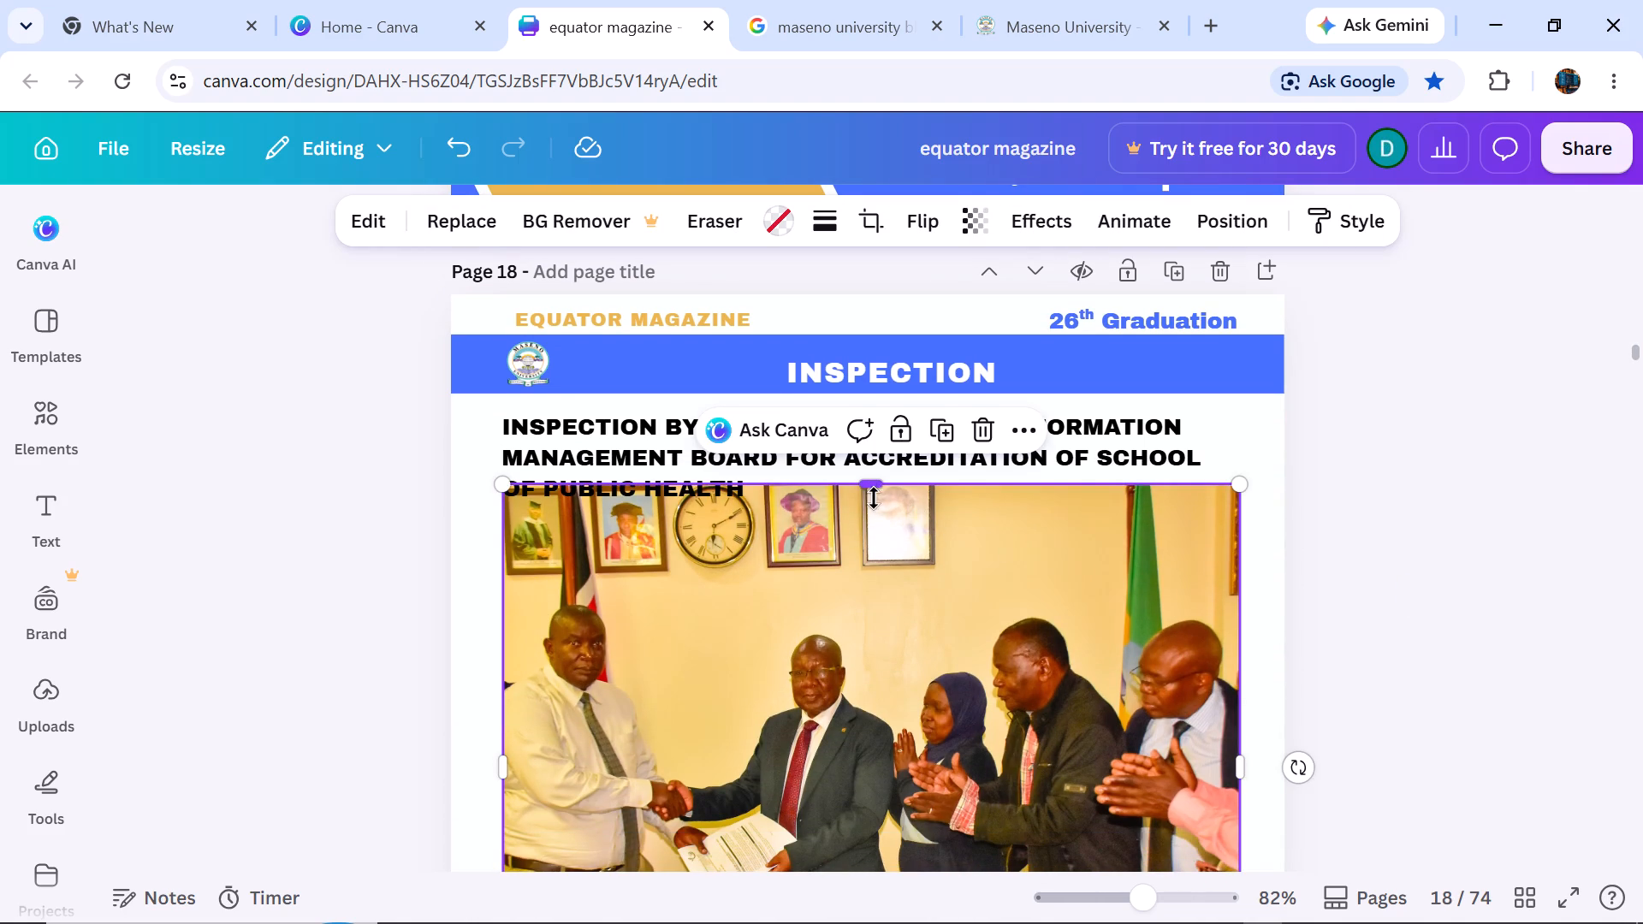
left_click_drag(874, 498, 874, 520)
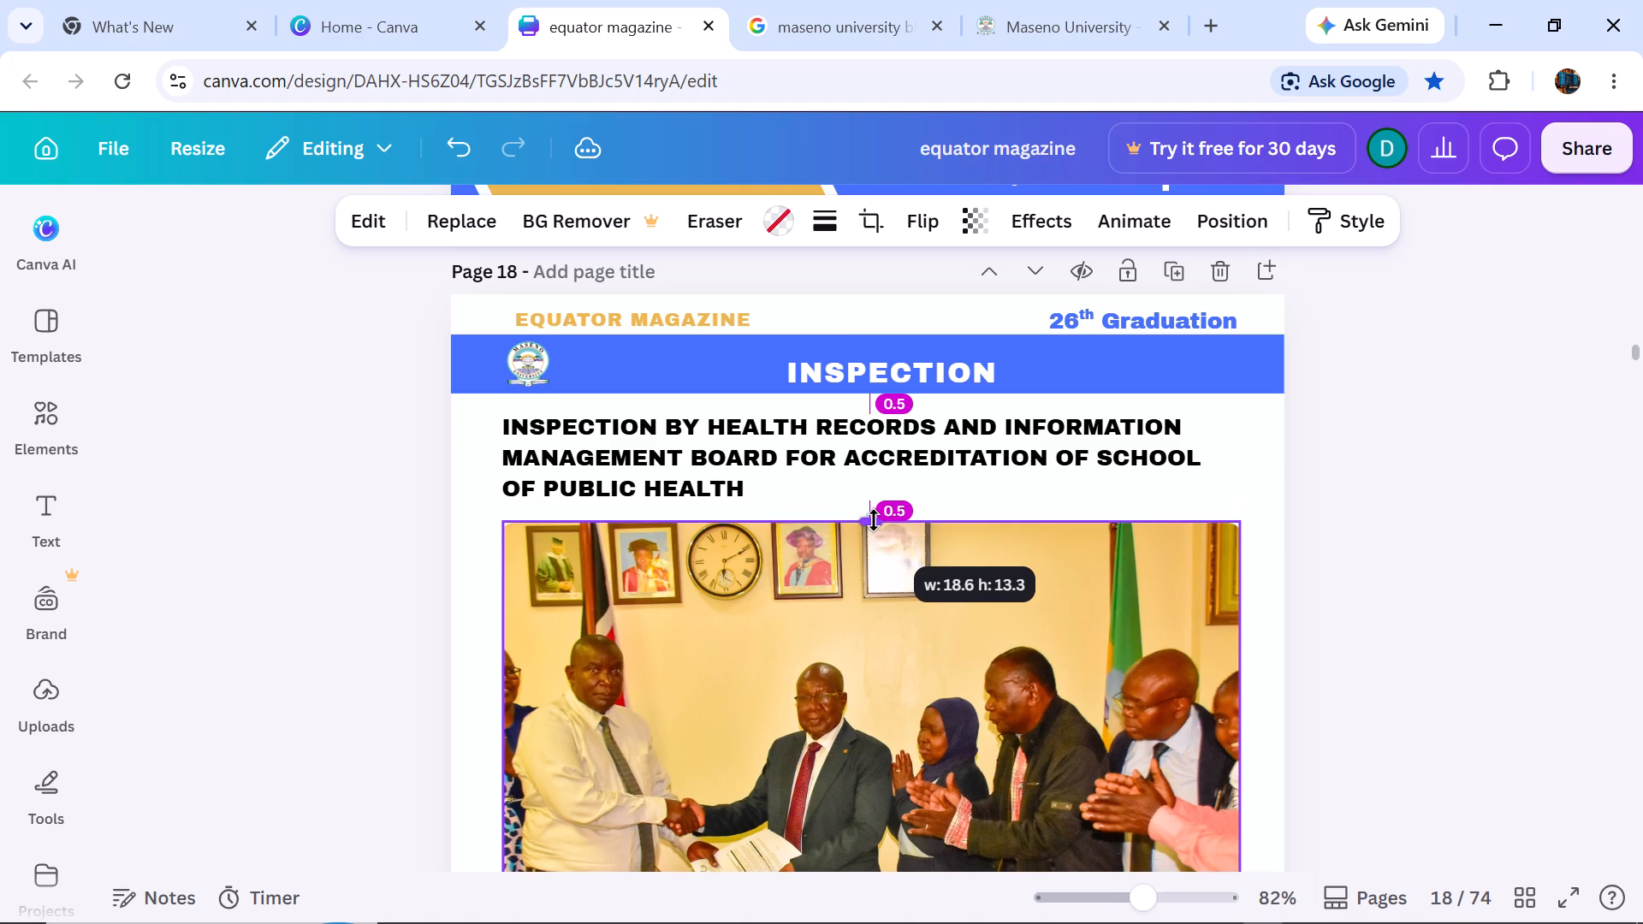
left_click_drag(874, 520, 874, 518)
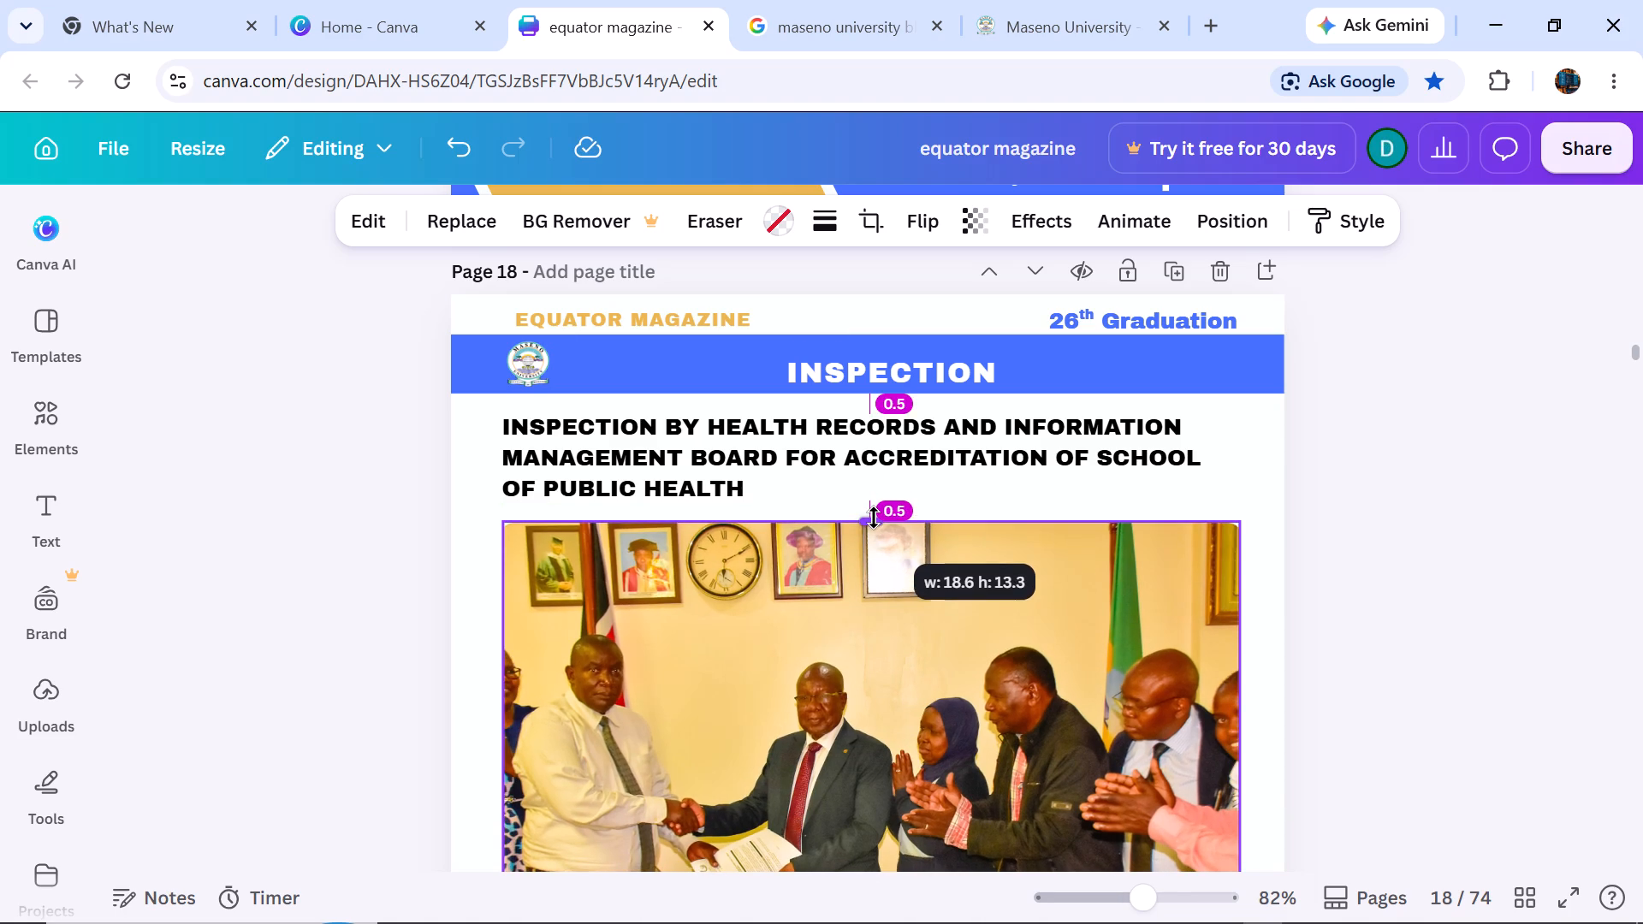
left_click(1575, 624)
Look over the rest of the Health Records inspection article on pages 18 and 19, including its text, photos and captions.
scroll(1575, 624, "down", 1)
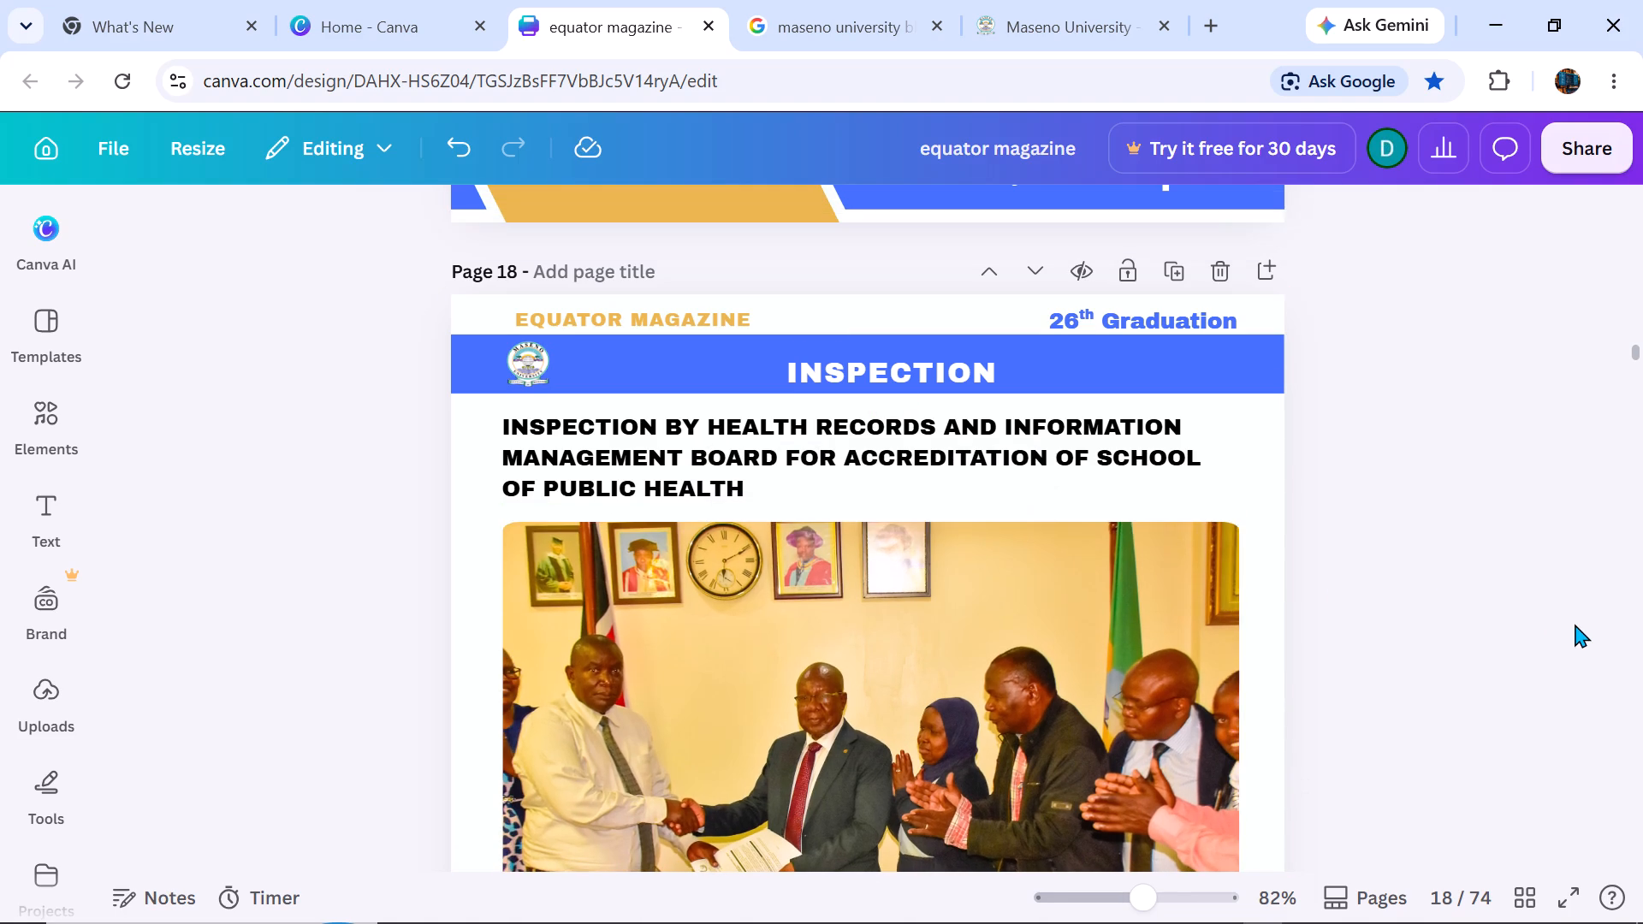
scroll(1575, 624, "down", 7)
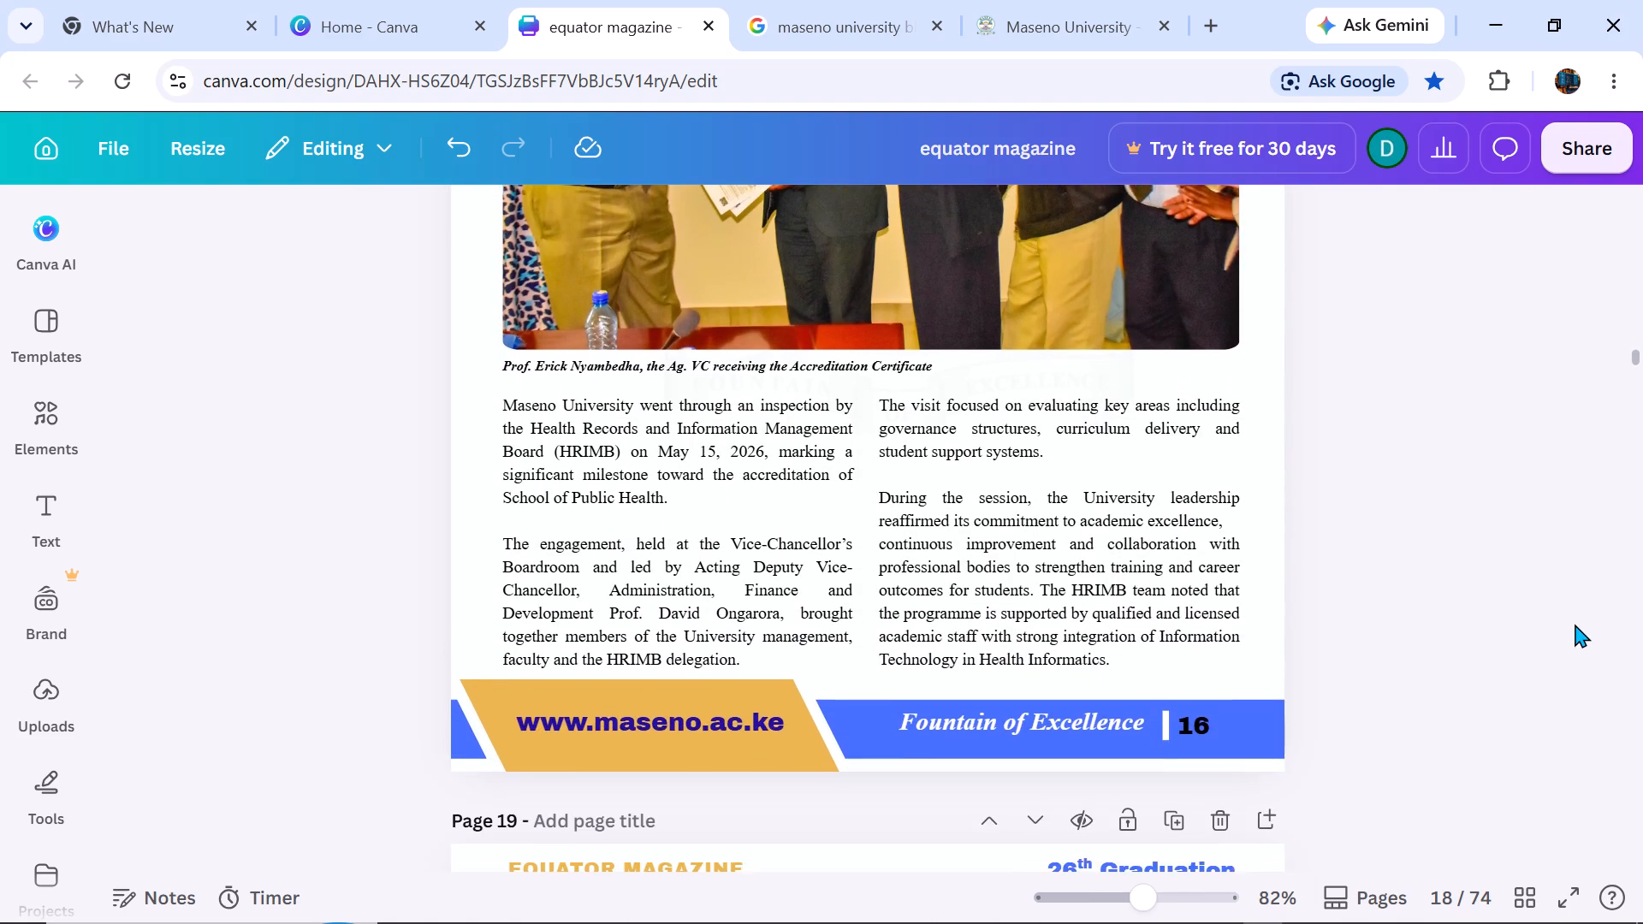
scroll(1575, 624, "down", 12)
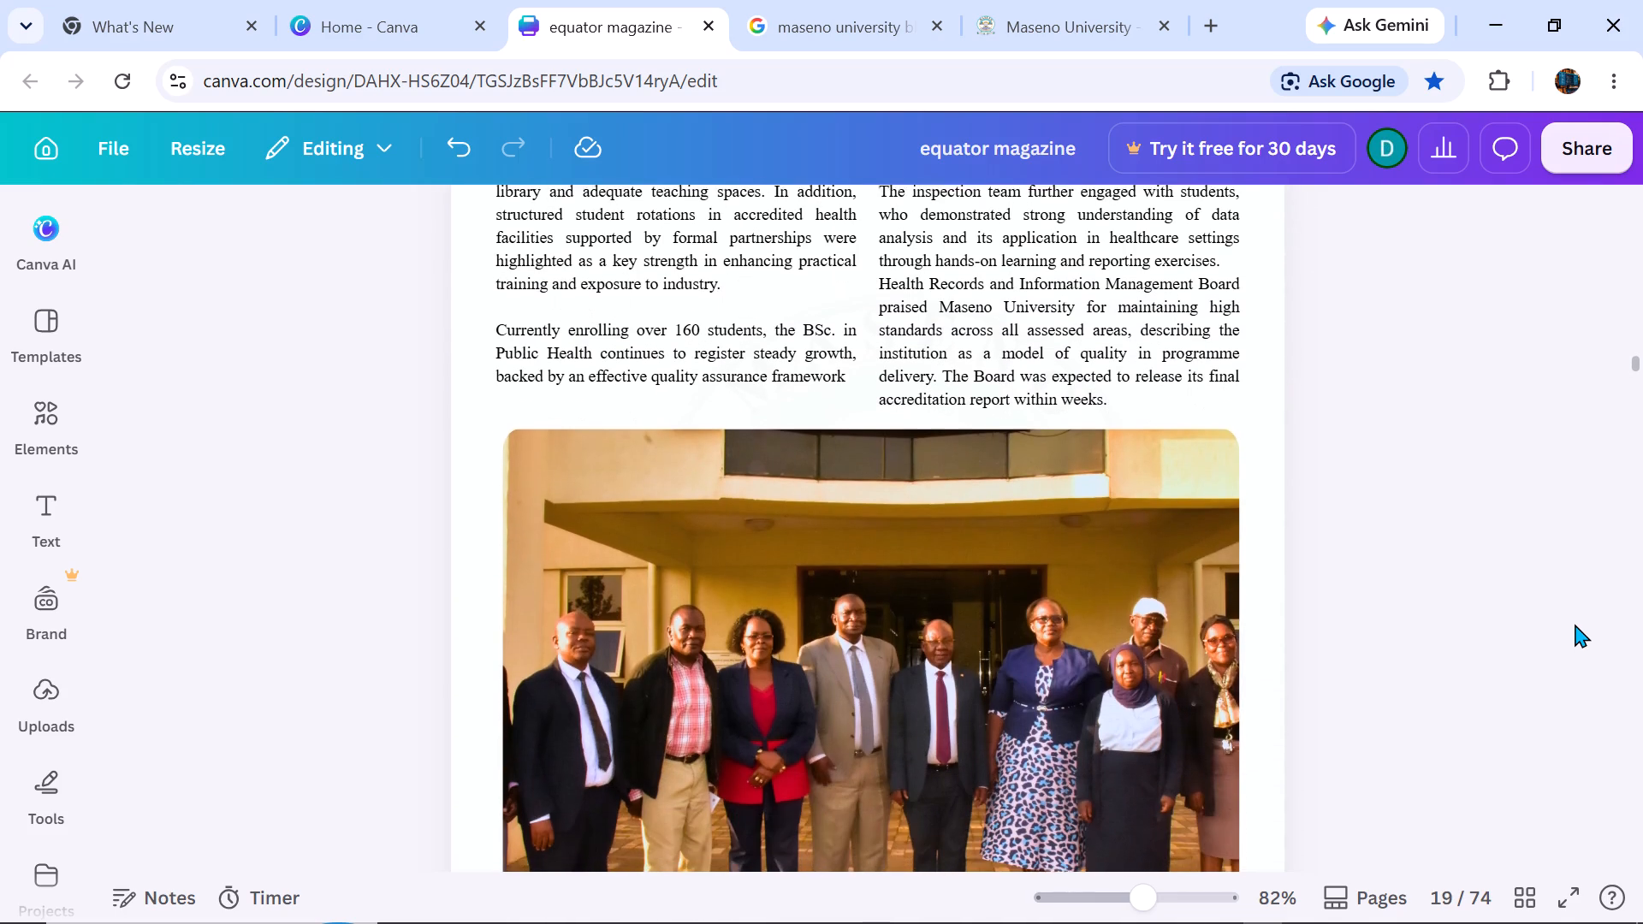
scroll(1575, 624, "down", 3)
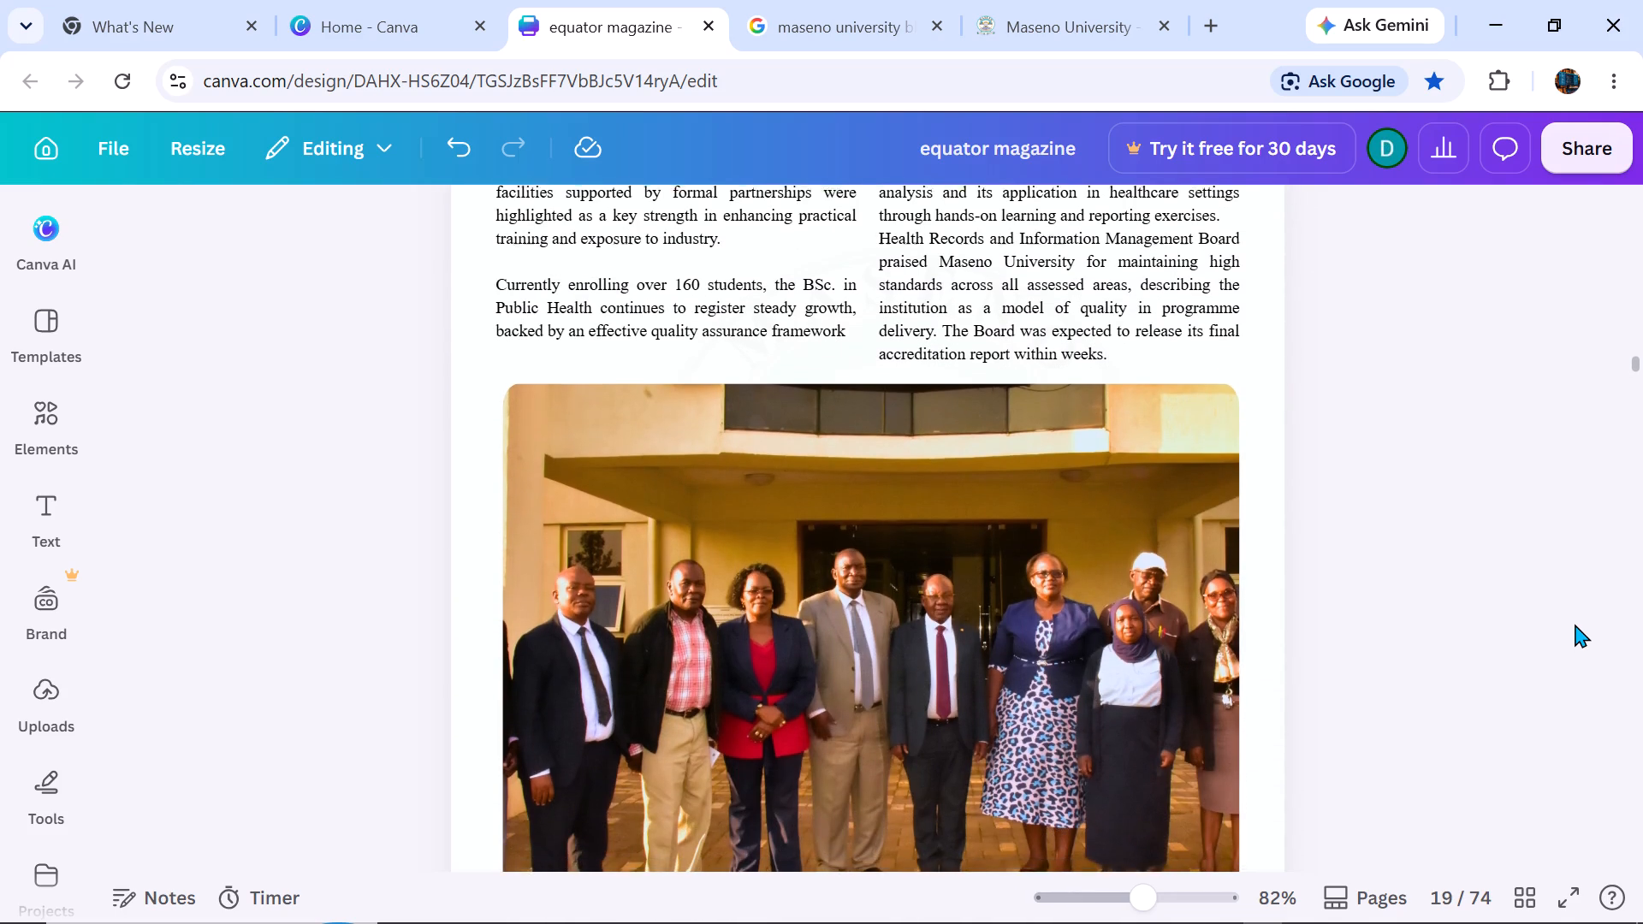
scroll(1575, 624, "down", 6)
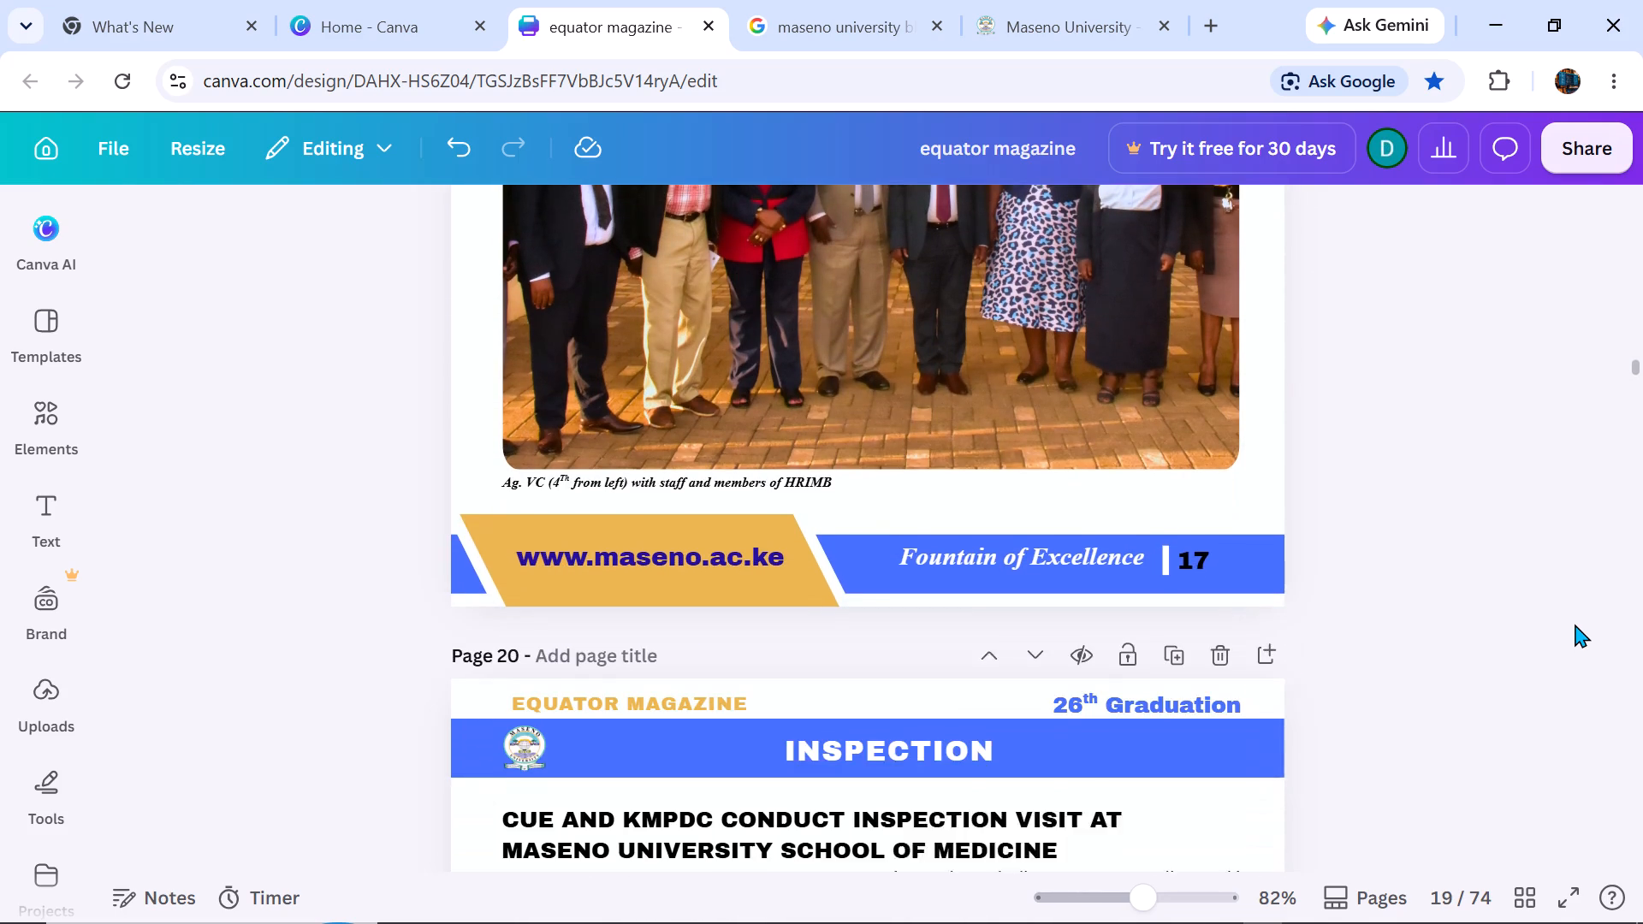
Abbreviate "Acting" to "Ag" before "Vice-Chancellor" in the courtesy call paragraph of the CUE and KMPDC article on page 20.
scroll(1575, 624, "down", 5)
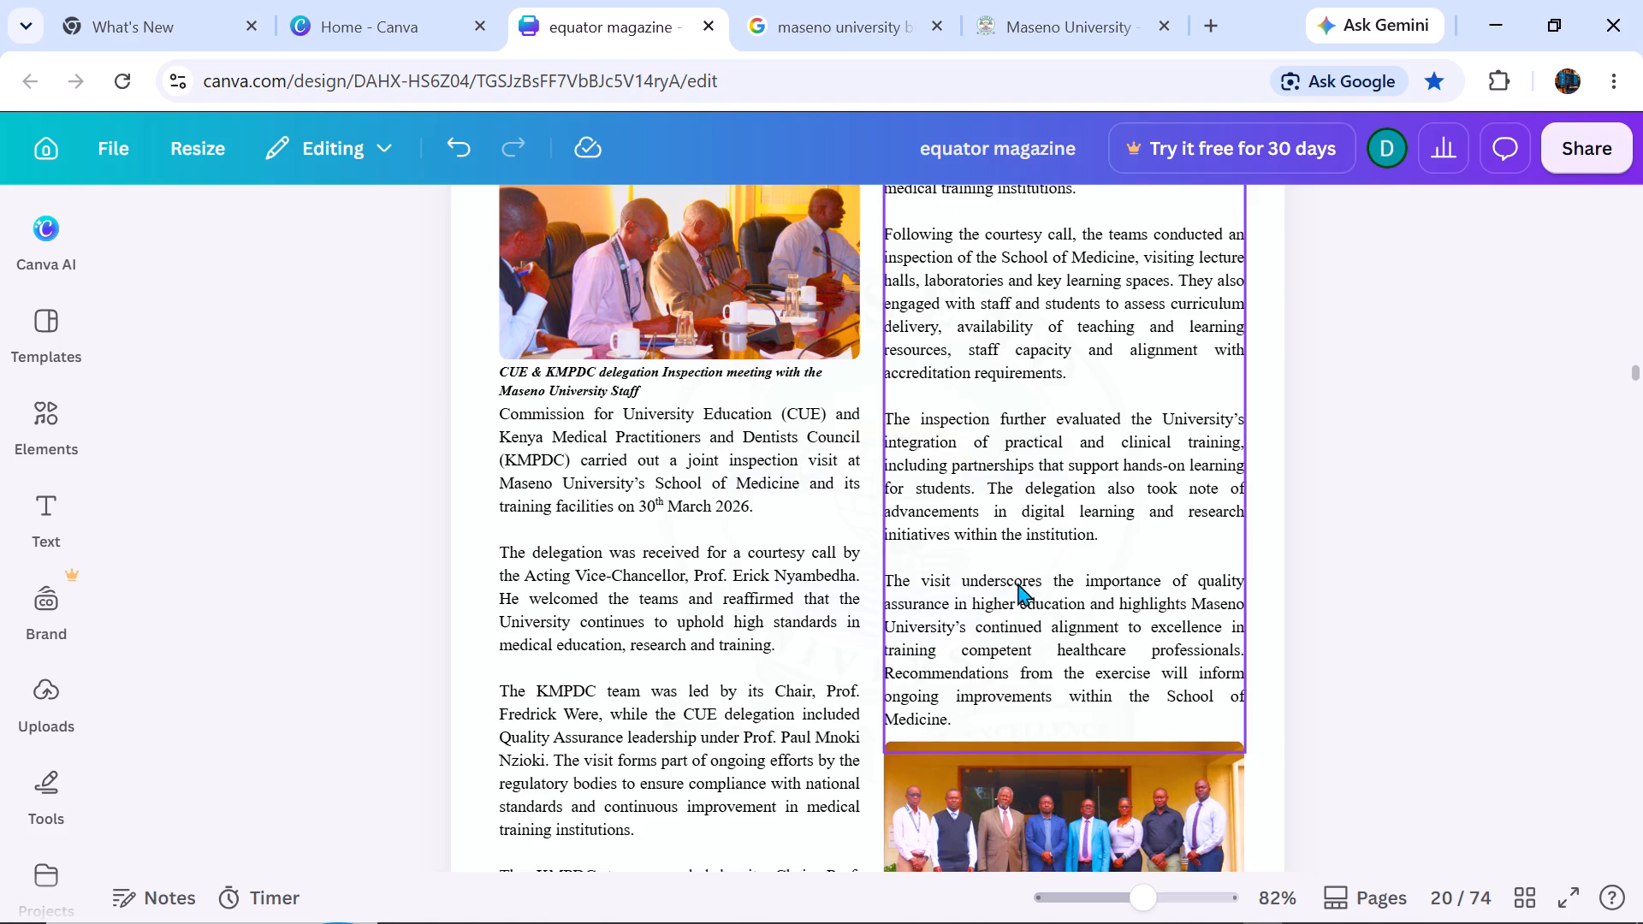
double_click(569, 577)
key("BackSpace")
key("BackSpace")
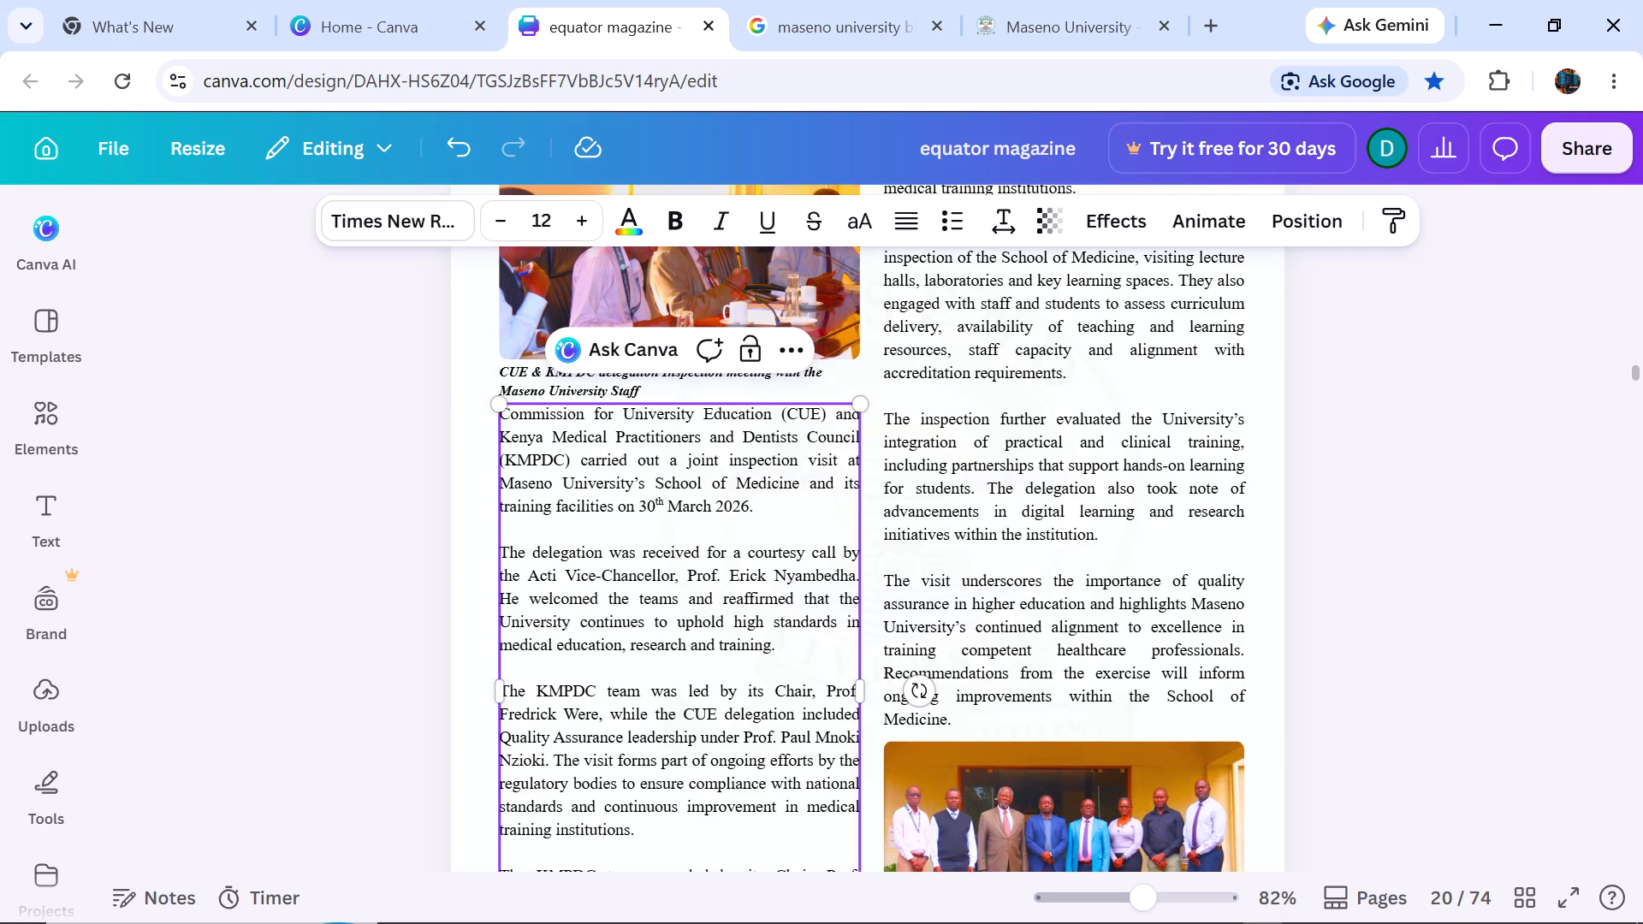
key("BackSpace")
key("BackSpace")
key("BackSpace")
key("g")
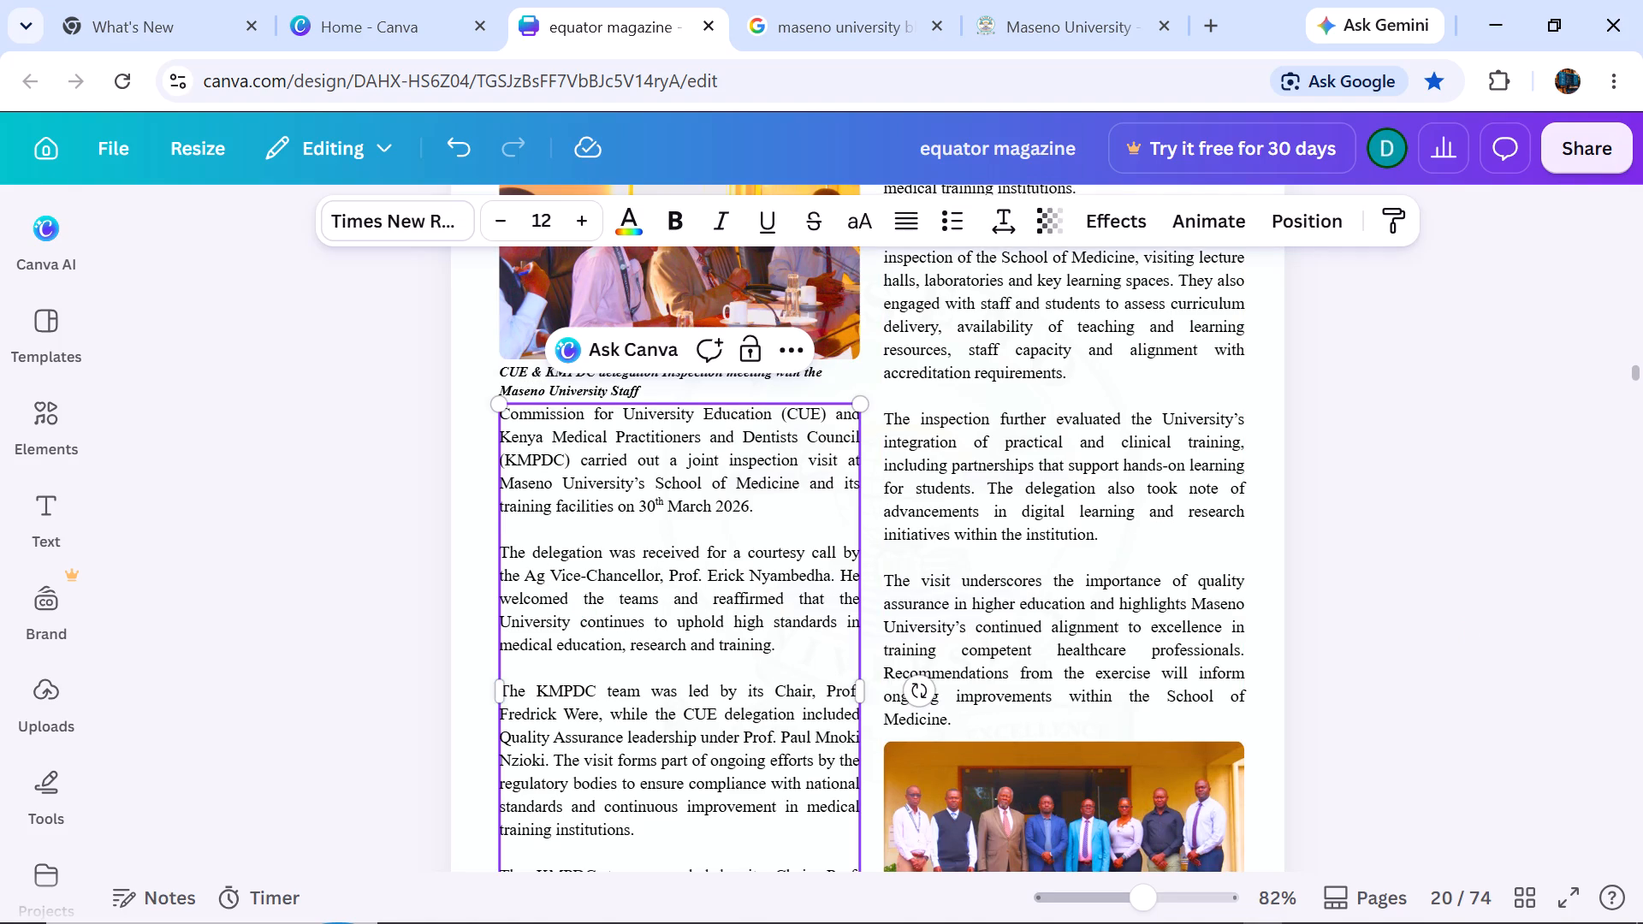
Change "INSTITUTION" to "INSTITUTE" in the KNDI accreditation inspection heading on page 21.
scroll(723, 728, "down", 3)
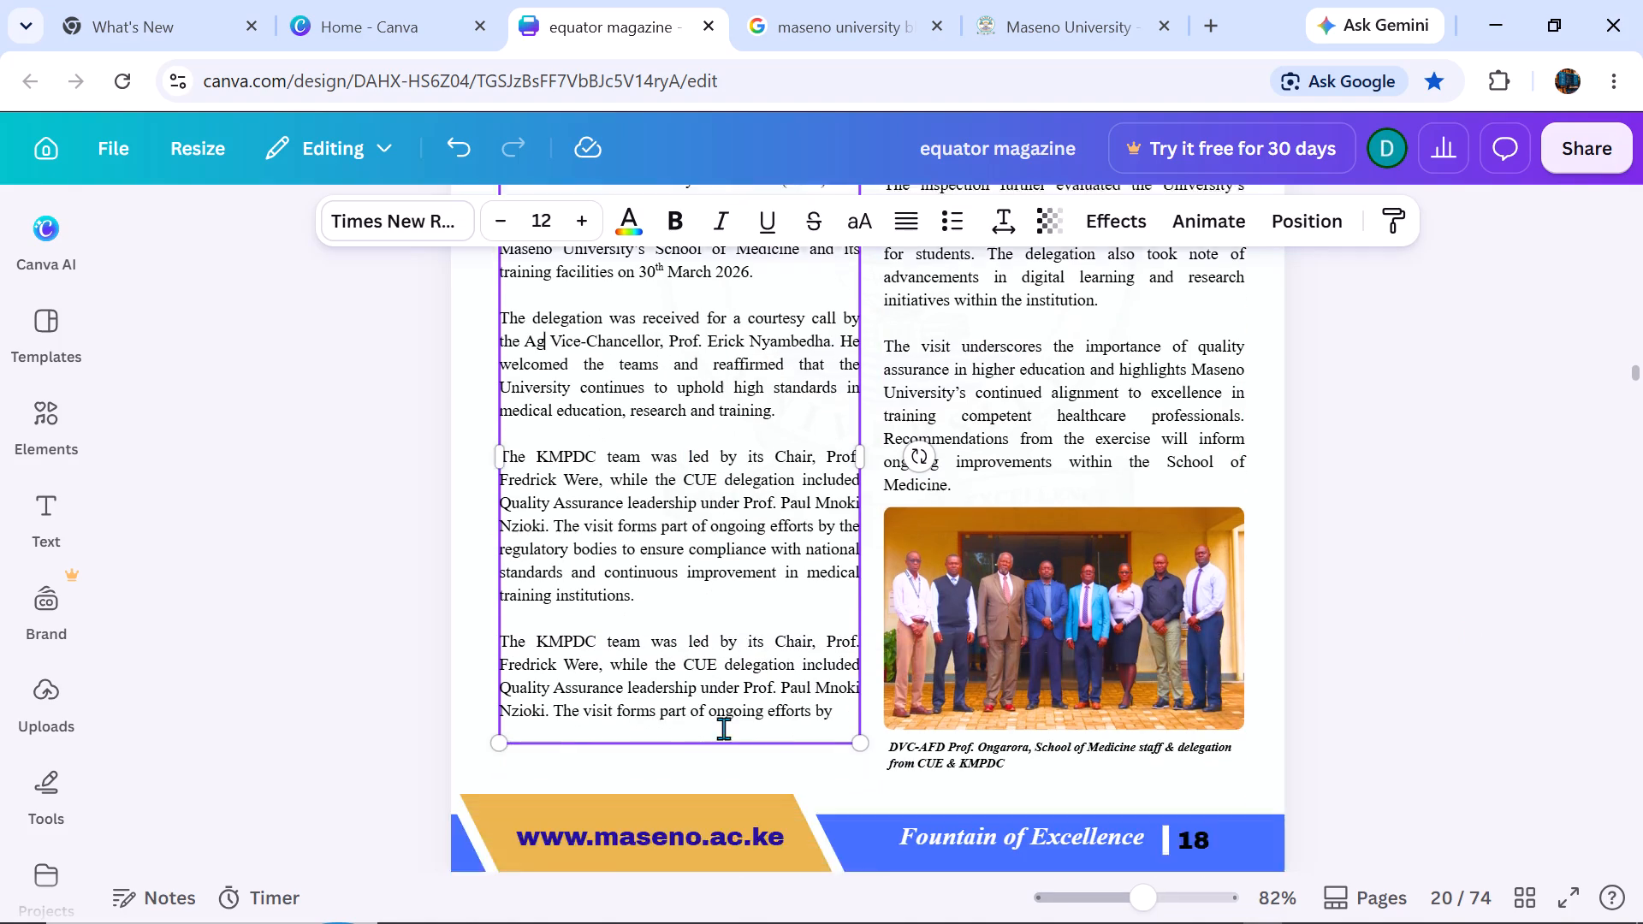
scroll(723, 728, "down", 5)
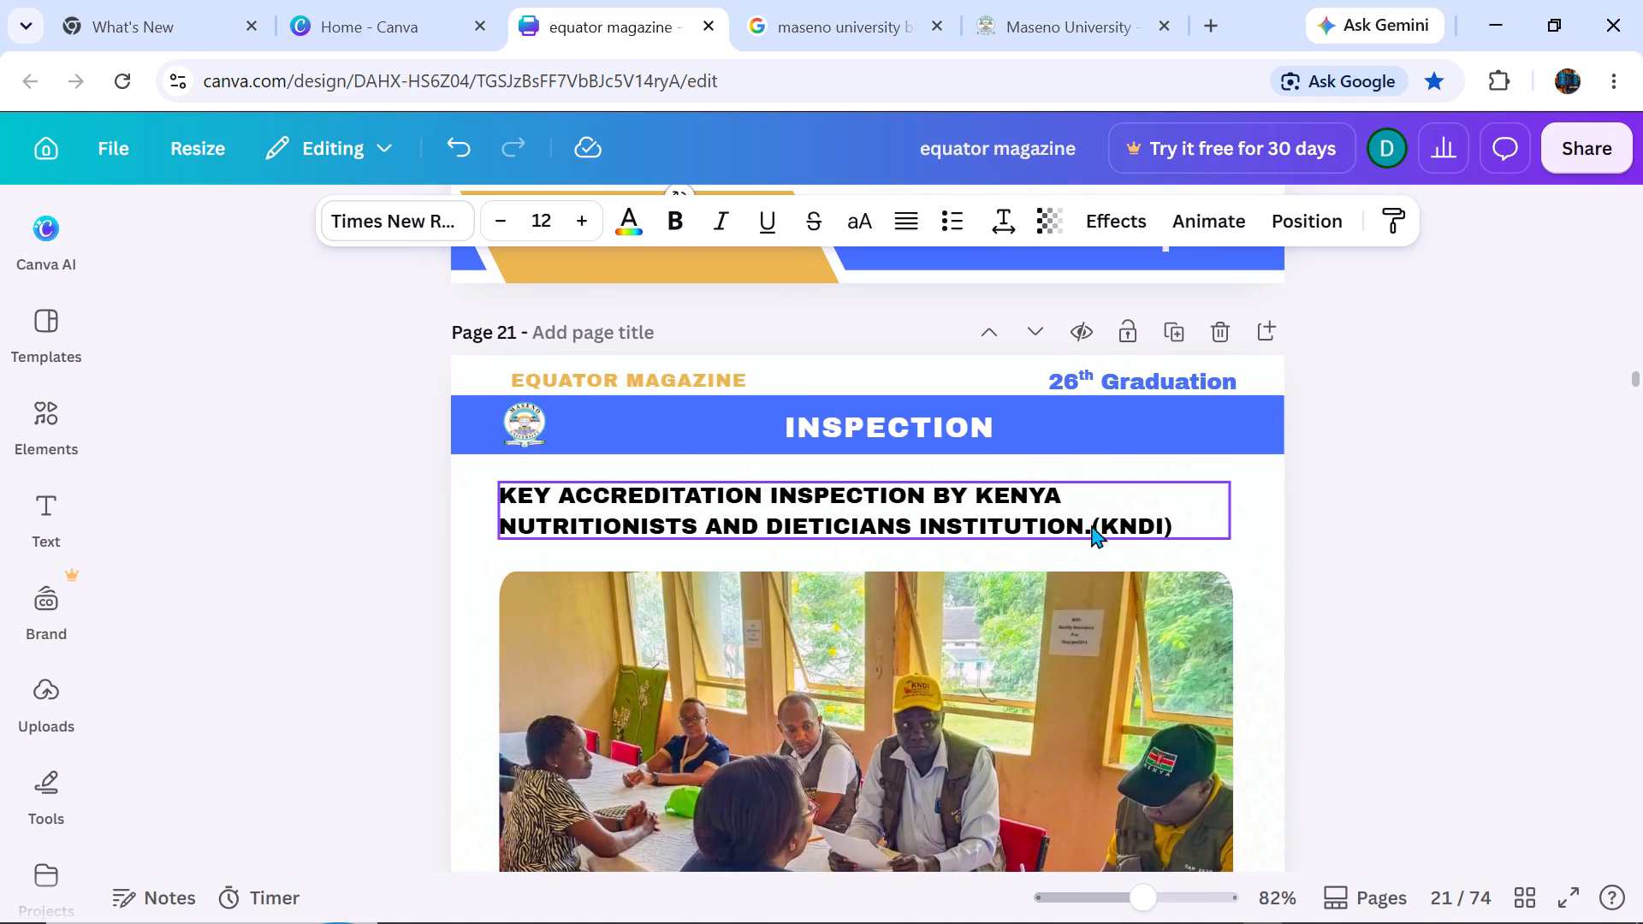
double_click(1076, 526)
key("BackSpace")
key("BackSpace")
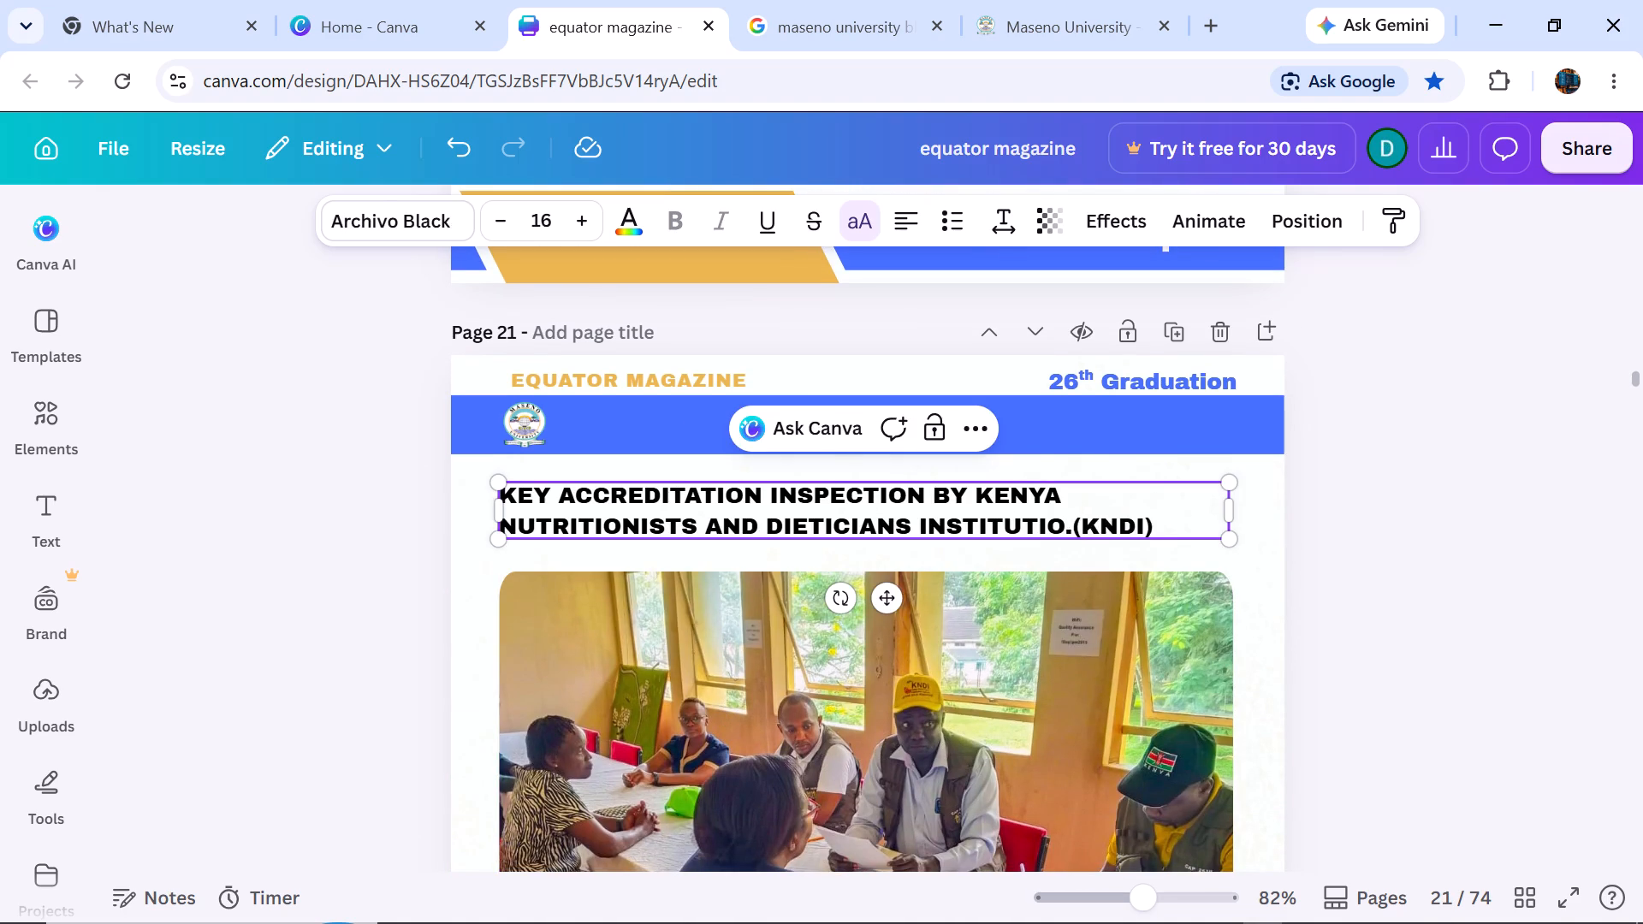
key("BackSpace")
key("e")
Look over the KNDI inspection article on pages 21 and 22 and the opening of page 23 for errors.
scroll(1076, 526, "down", 4)
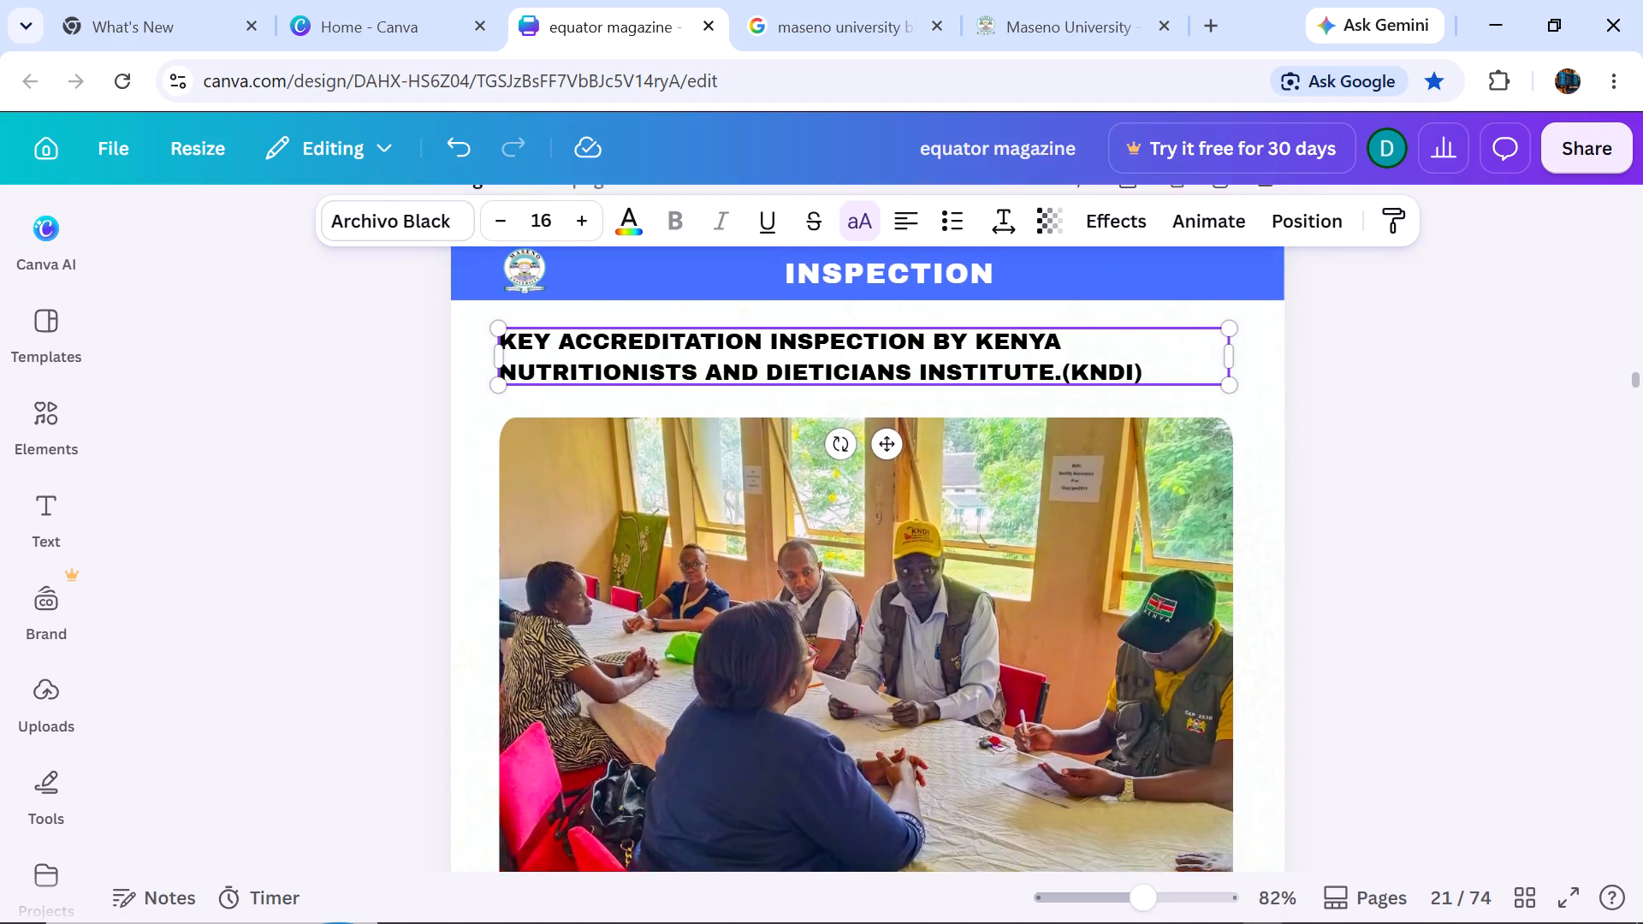
scroll(1076, 526, "down", 7)
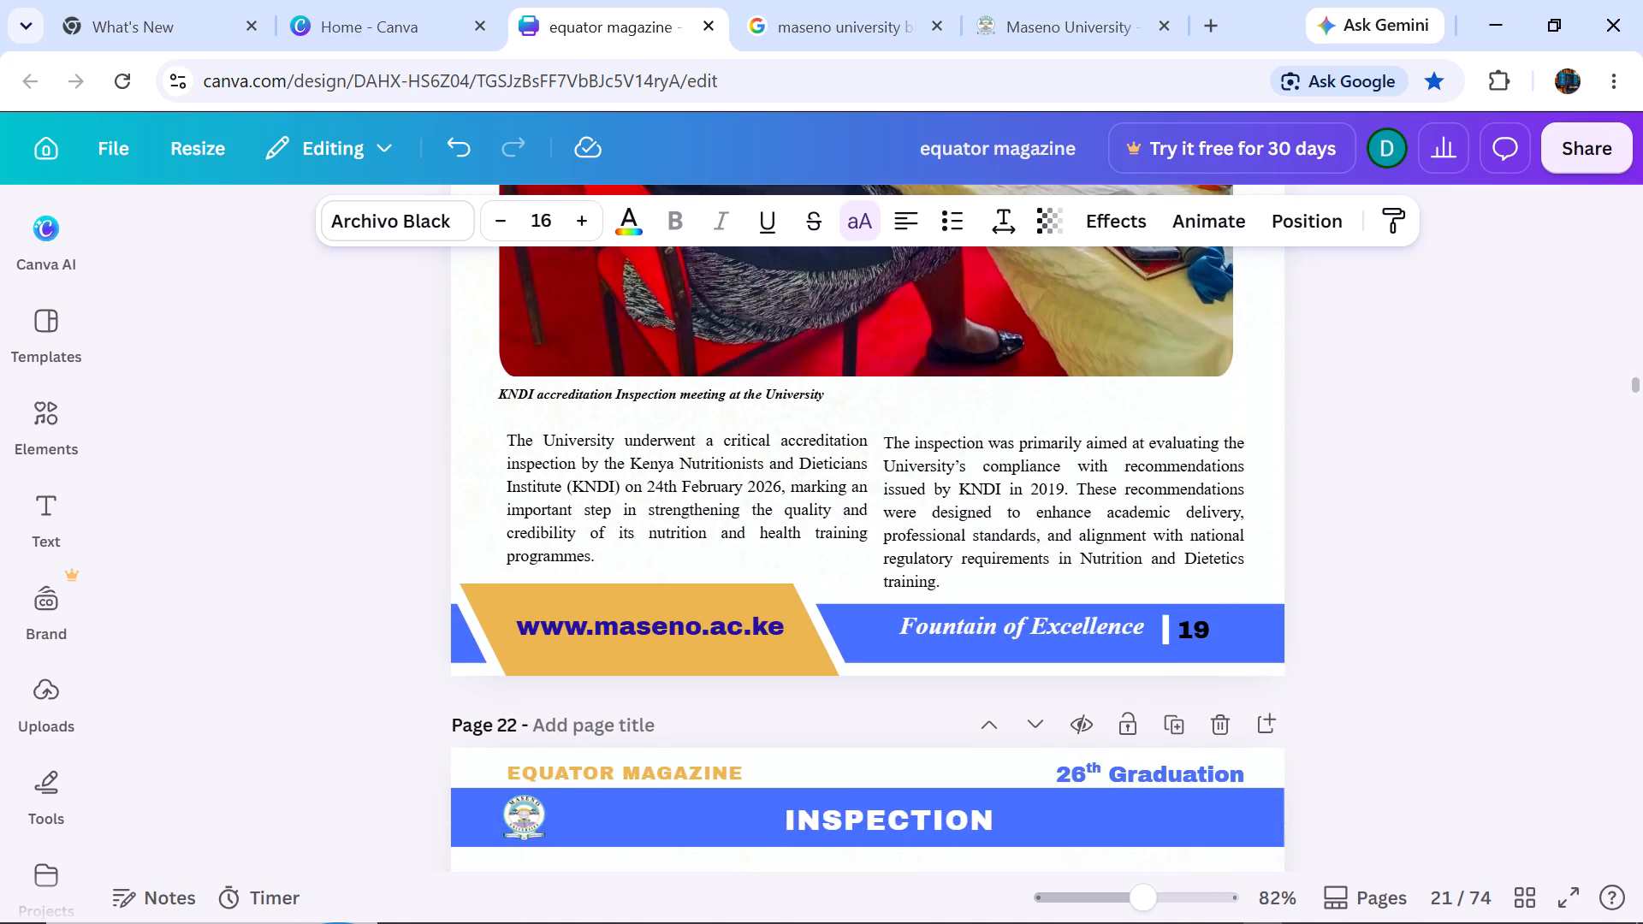
scroll(1076, 526, "down", 3)
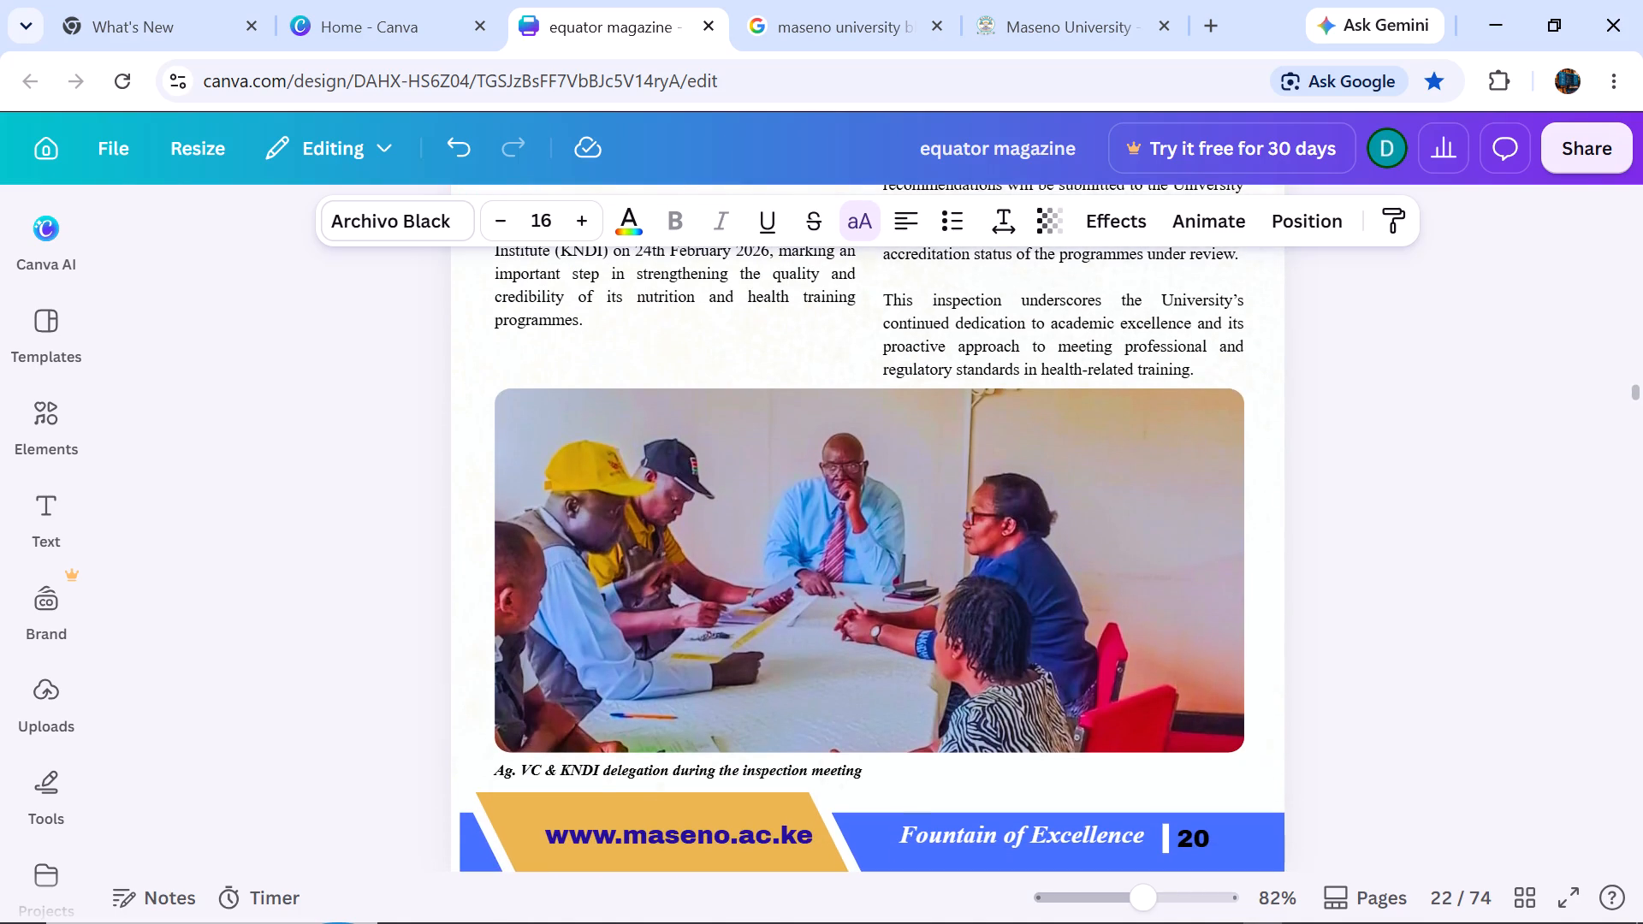
scroll(1076, 526, "down", 4)
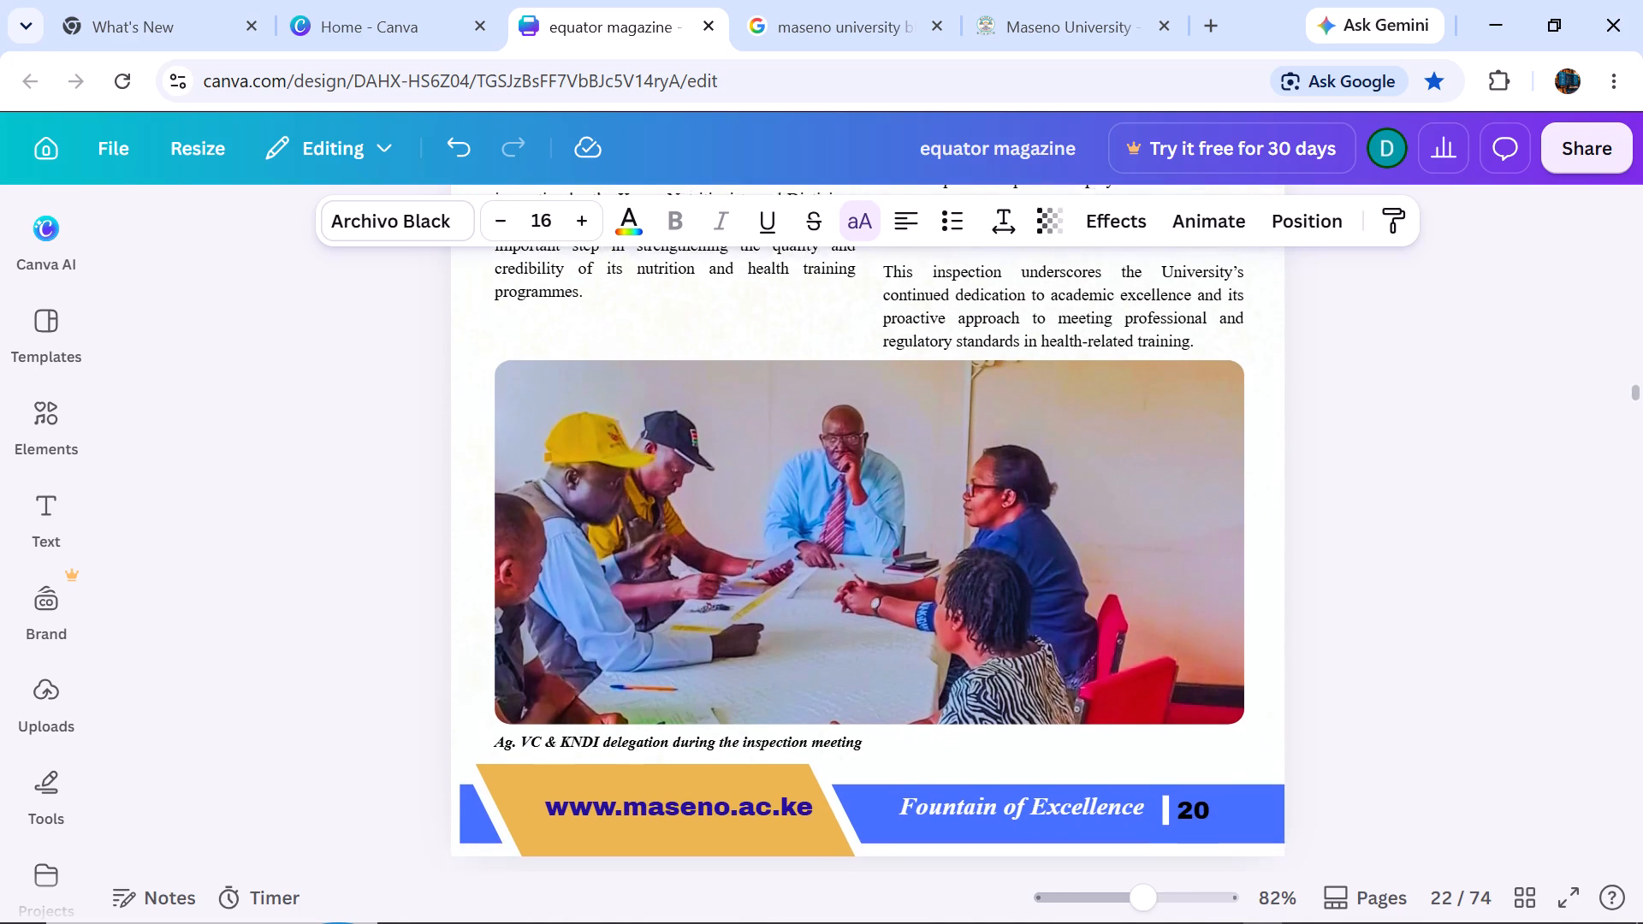
scroll(1076, 526, "down", 7)
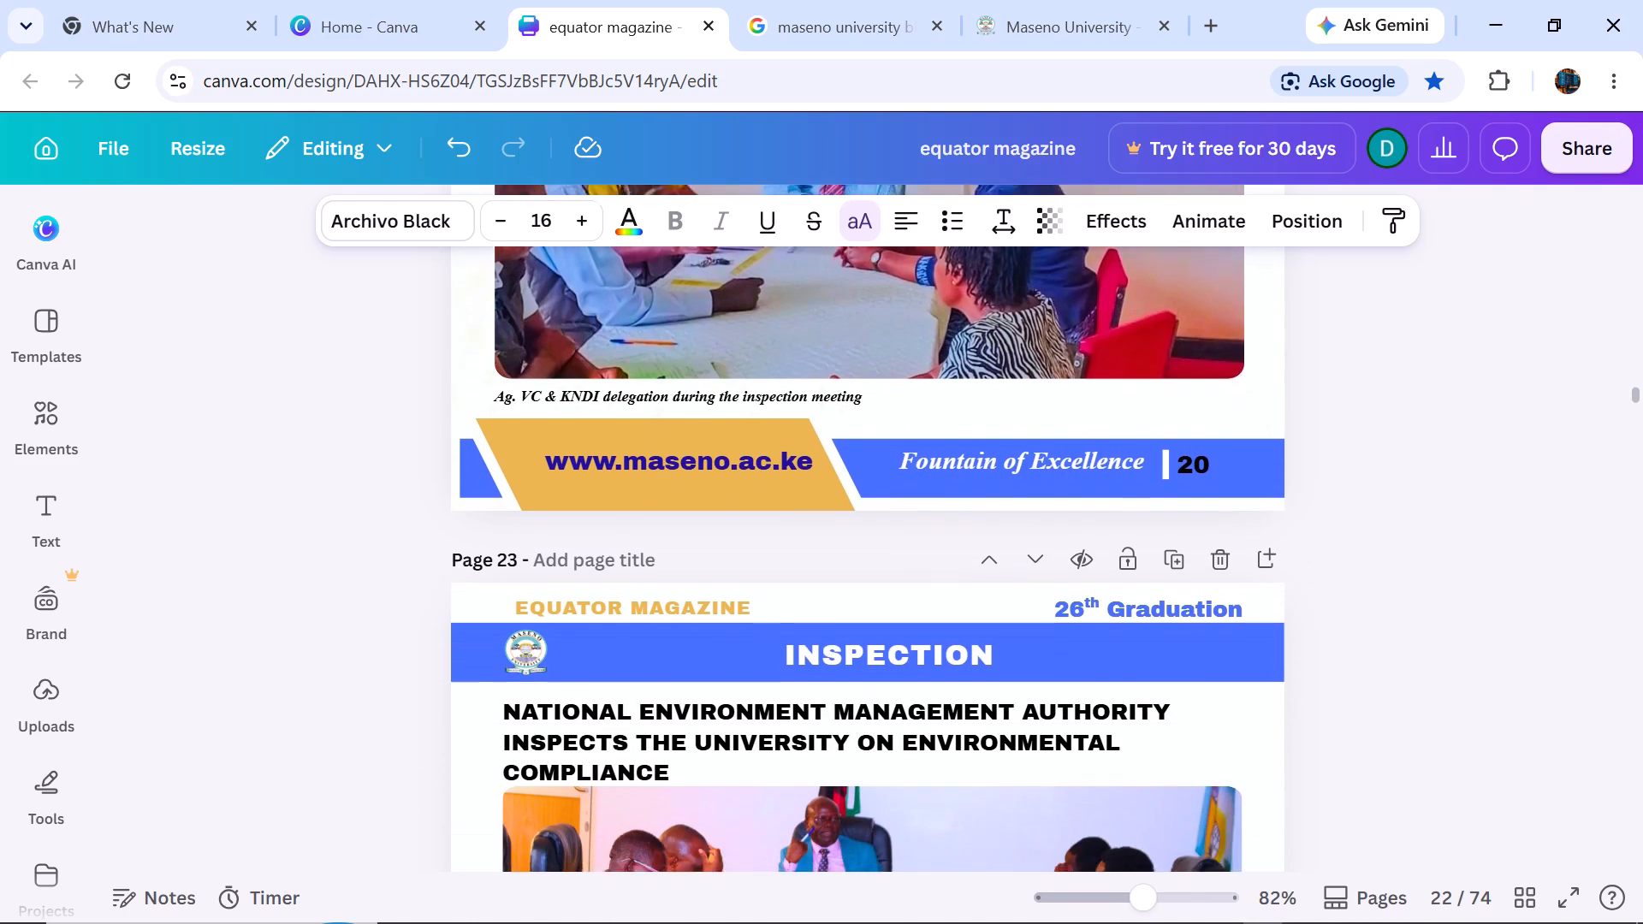
scroll(1076, 526, "down", 3)
Recheck the inspection articles on pages 18 to 22, comparing their headings, photos, captions and column text.
scroll(1074, 529, "up", 6)
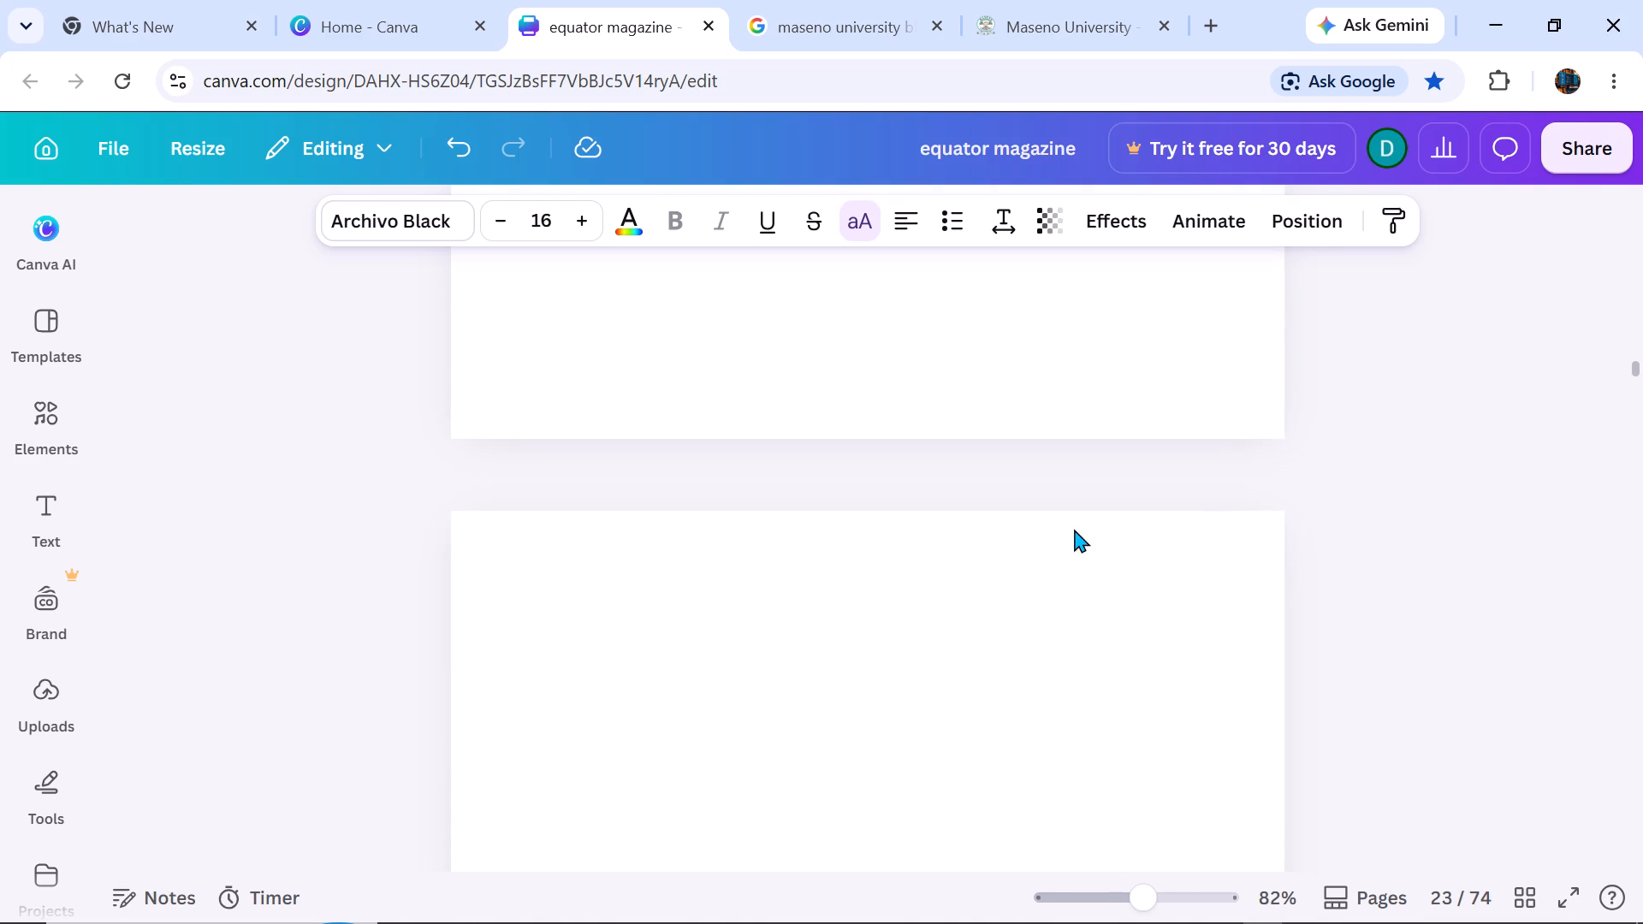
scroll(1432, 536, "up", 2)
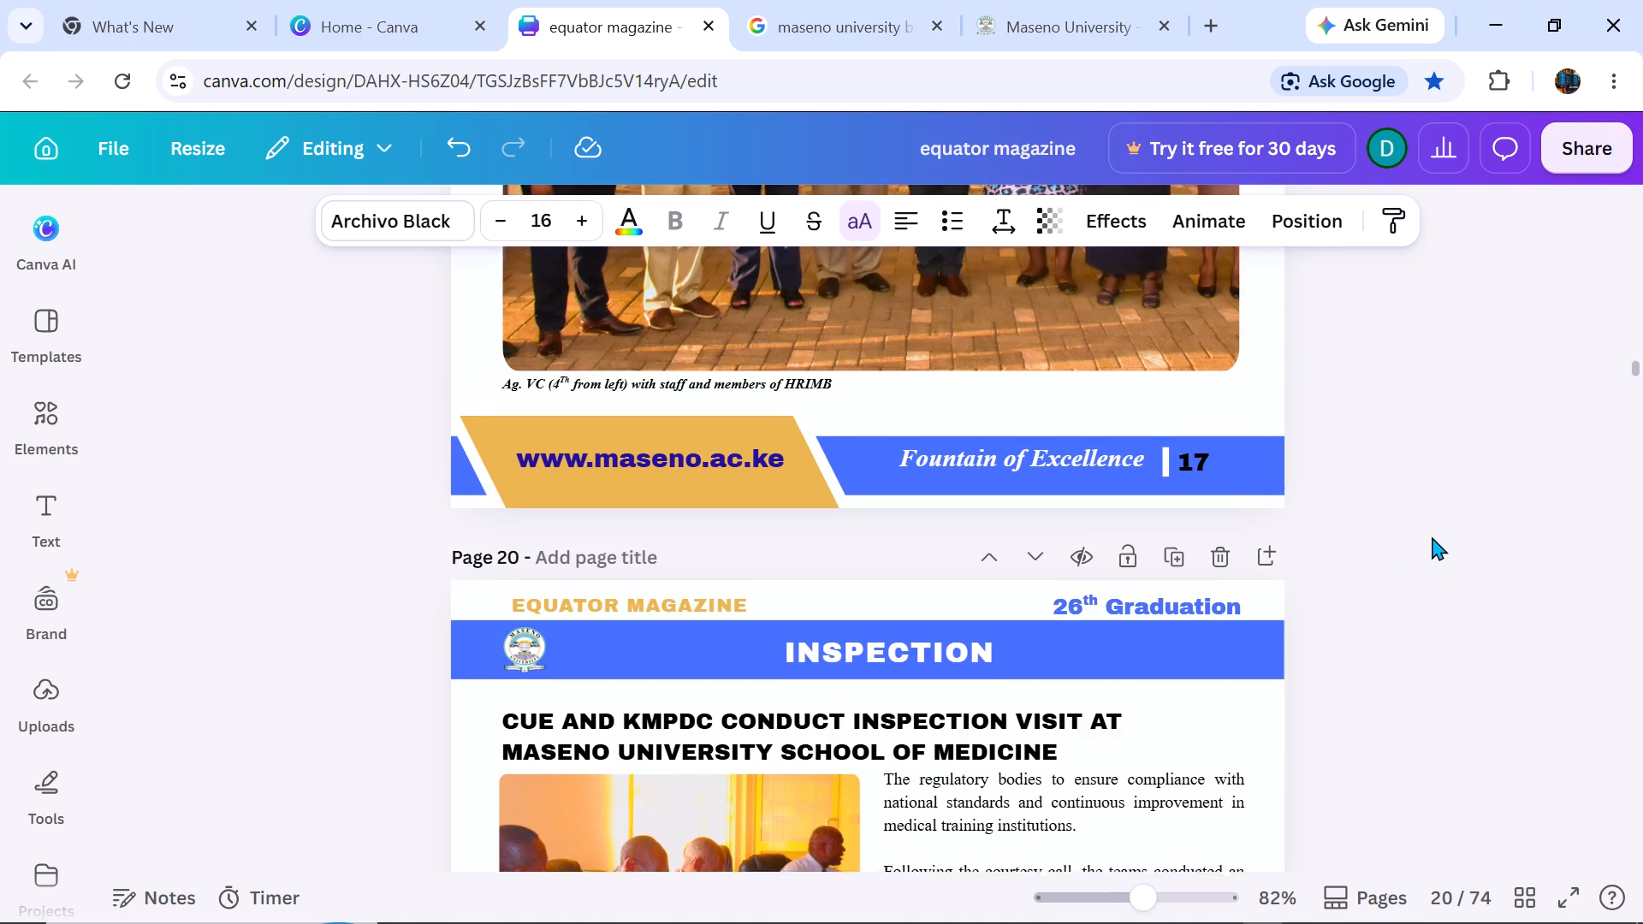
scroll(1432, 536, "up", 2)
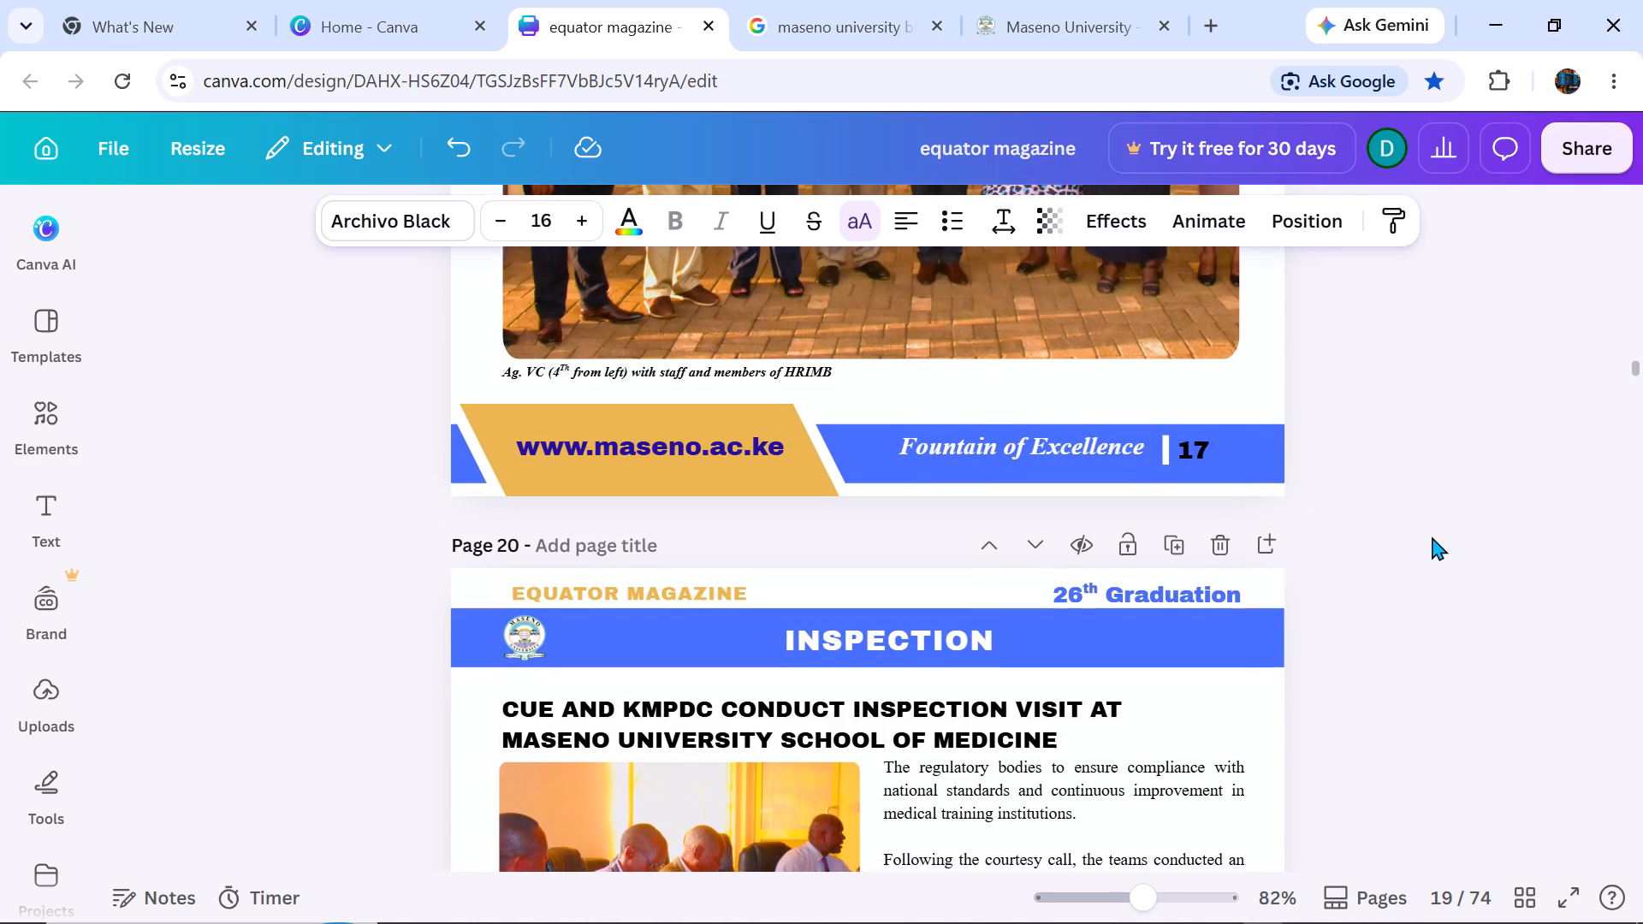
scroll(1432, 536, "up", 1)
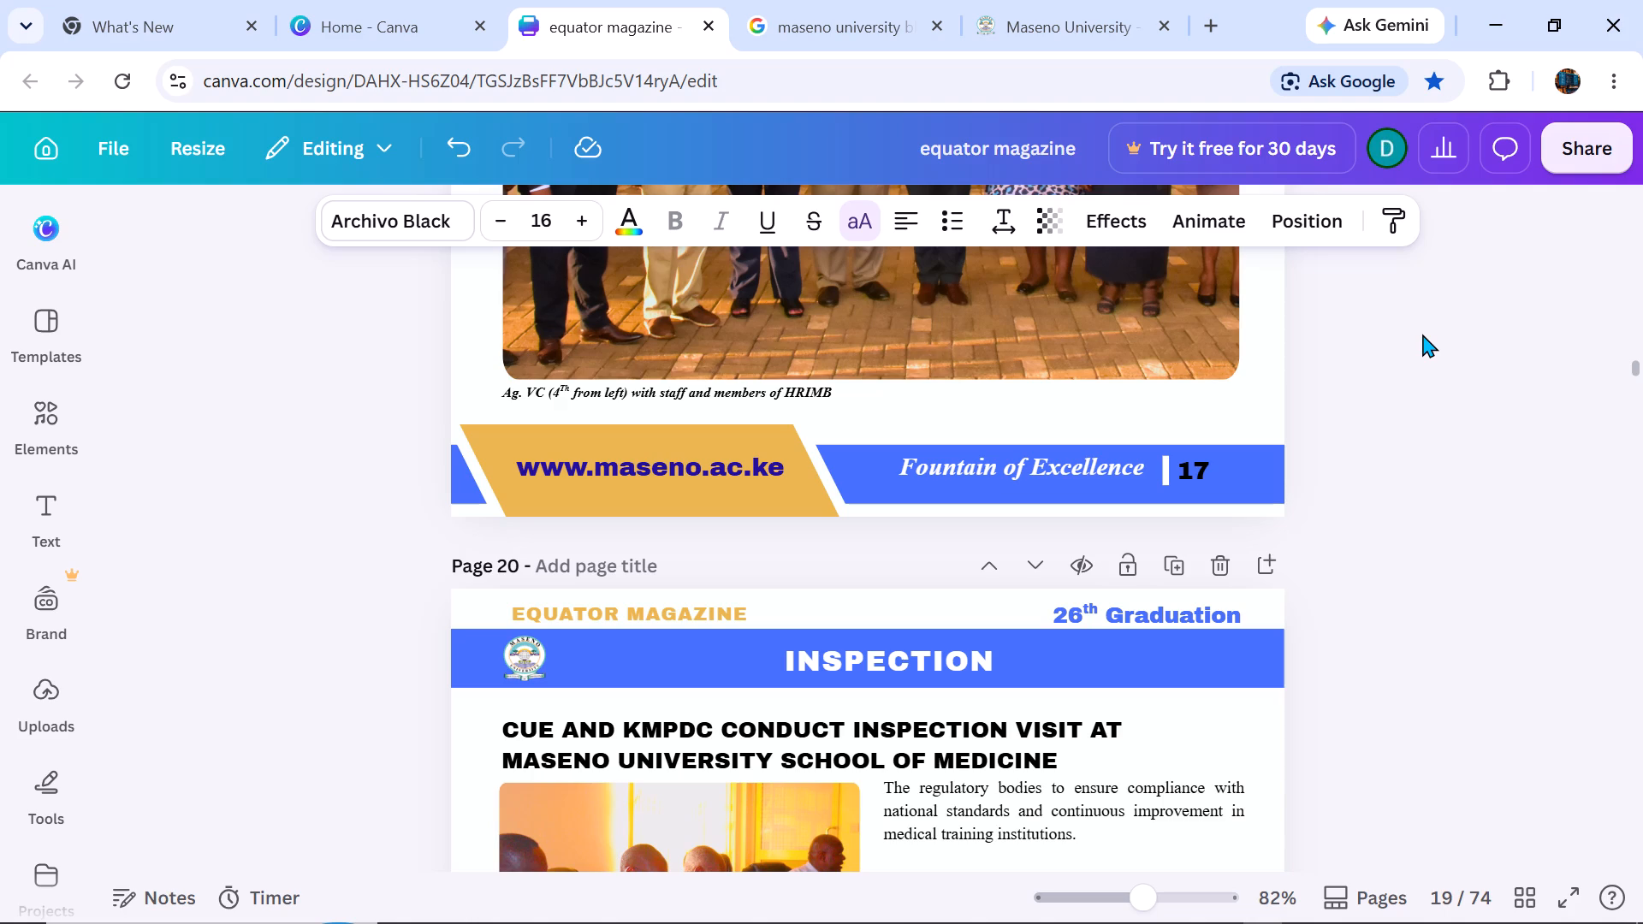
scroll(1422, 334, "up", 1)
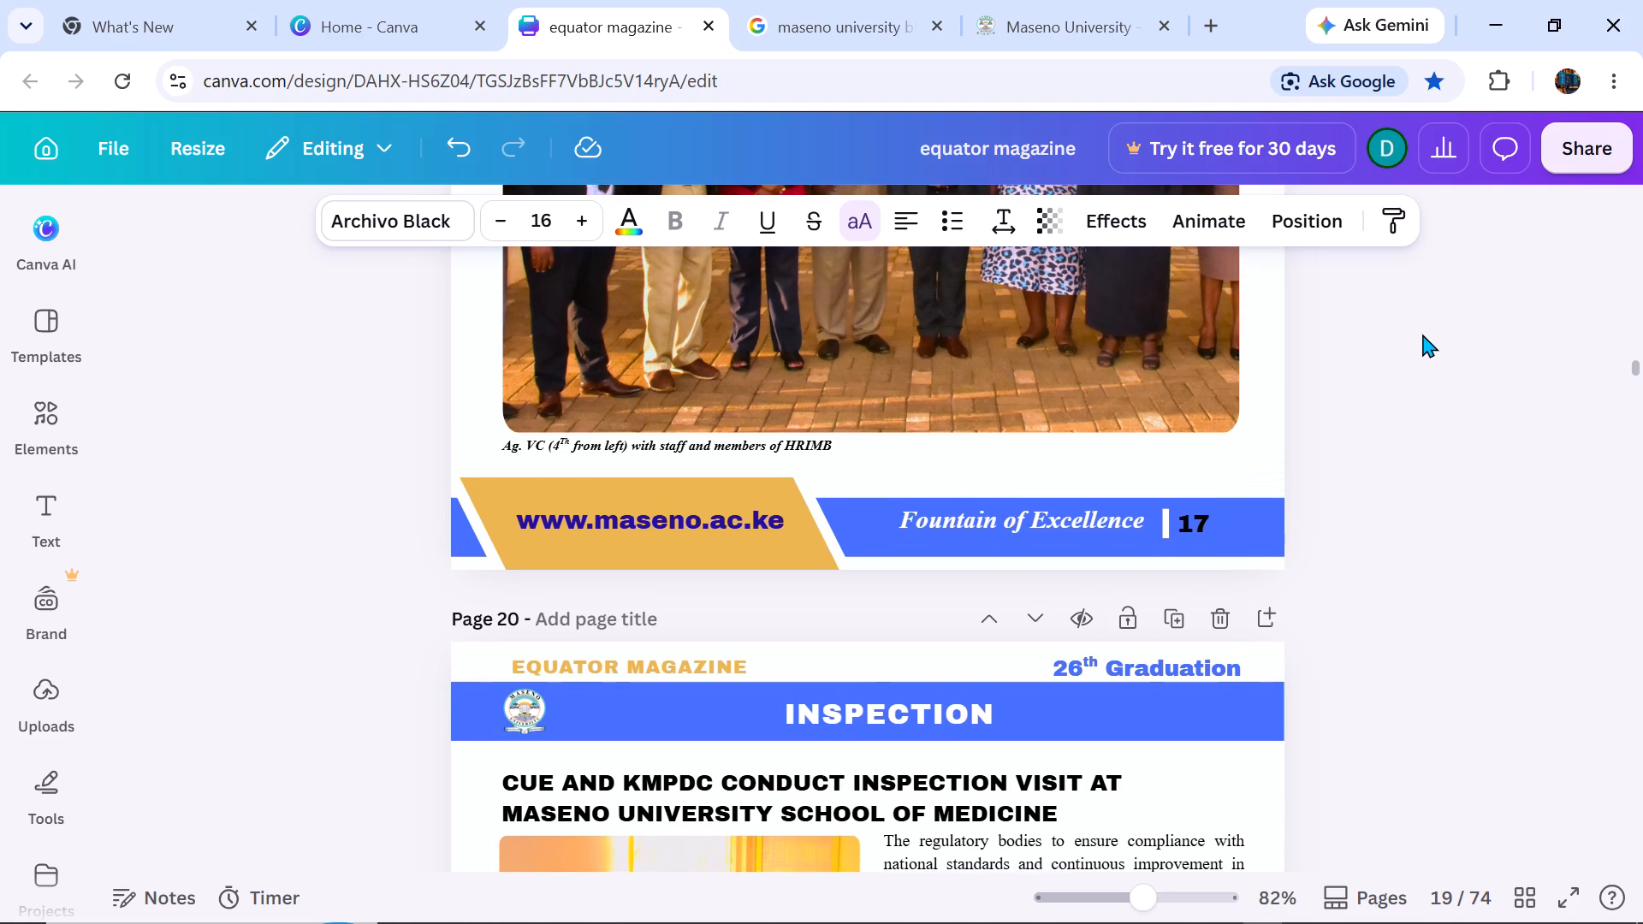
scroll(1422, 334, "up", 11)
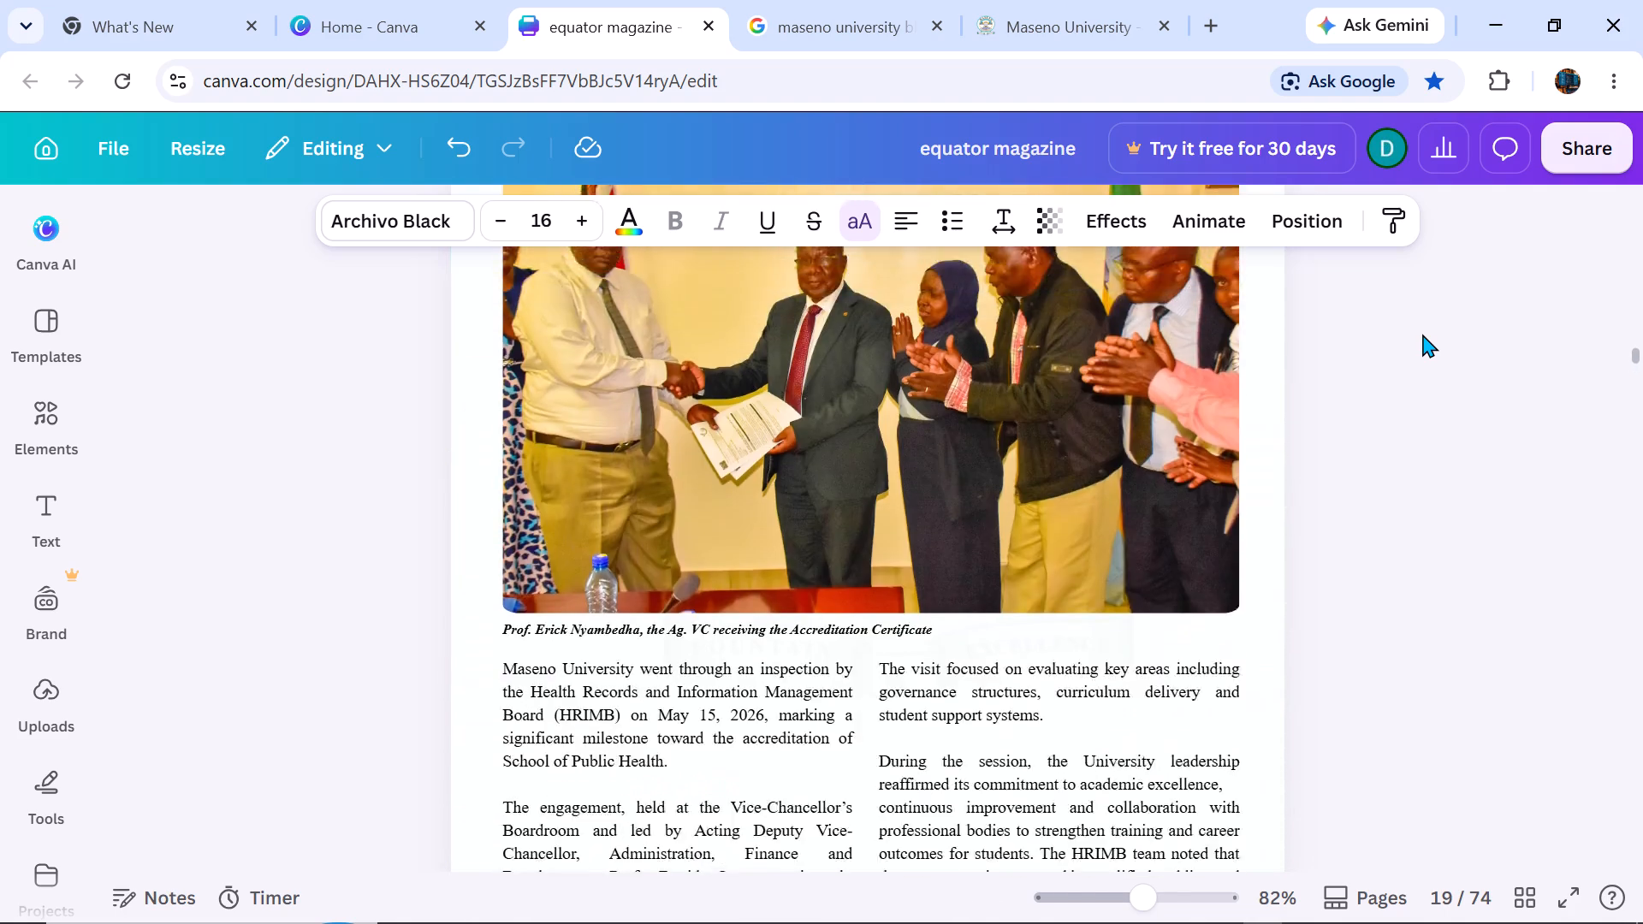
scroll(1422, 334, "down", 10)
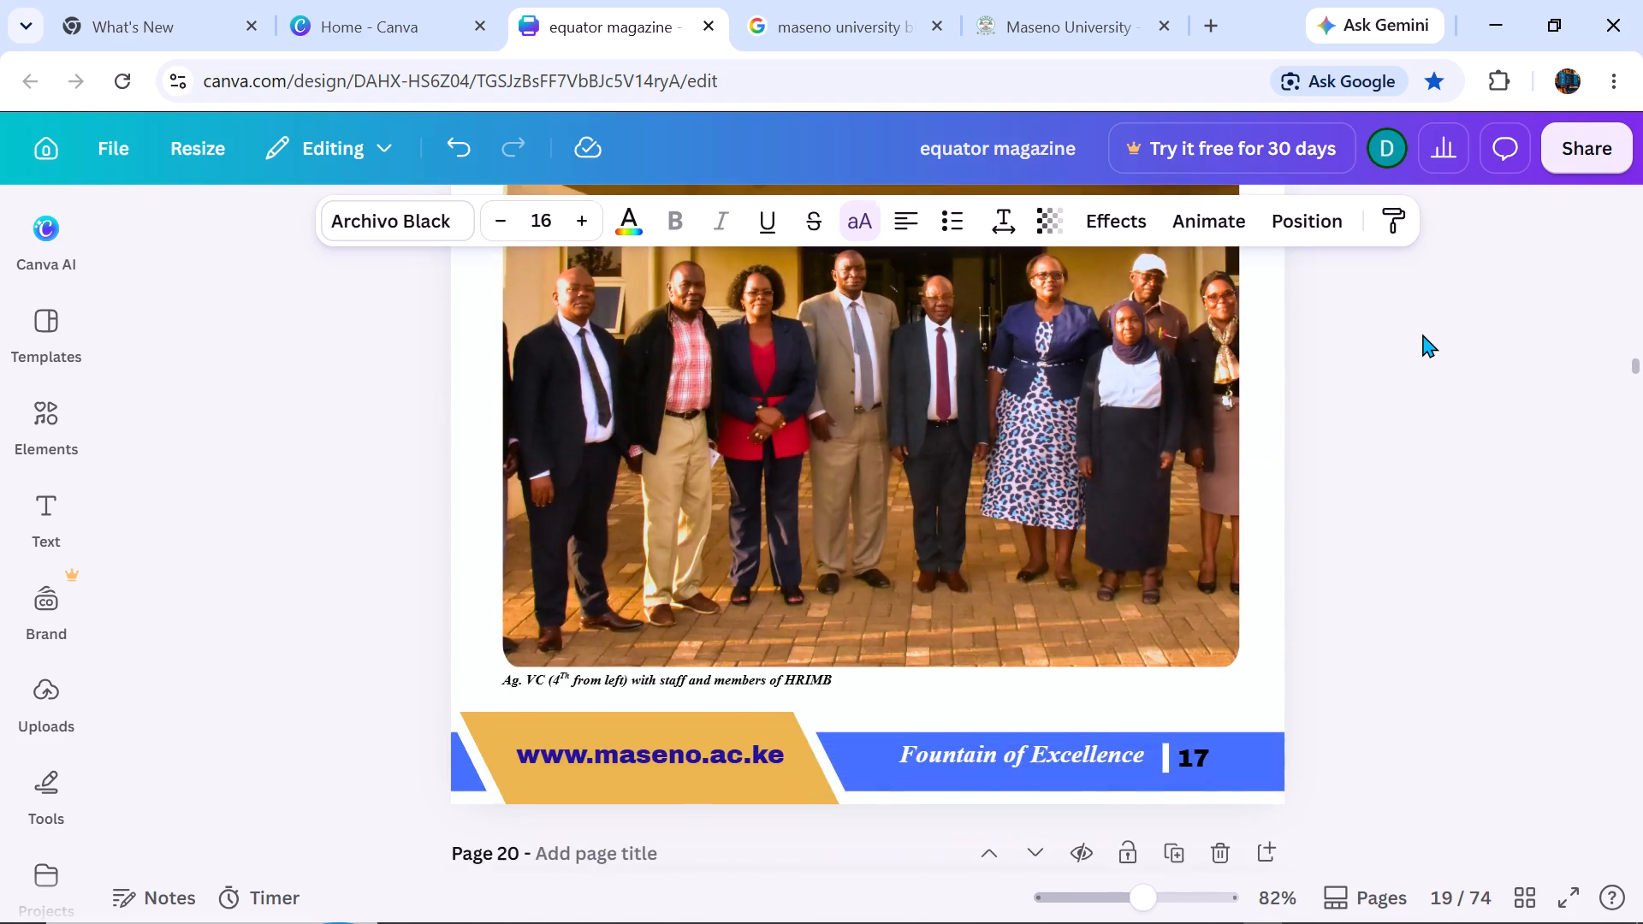
scroll(1422, 334, "down", 1)
scroll(1422, 334, "up", 13)
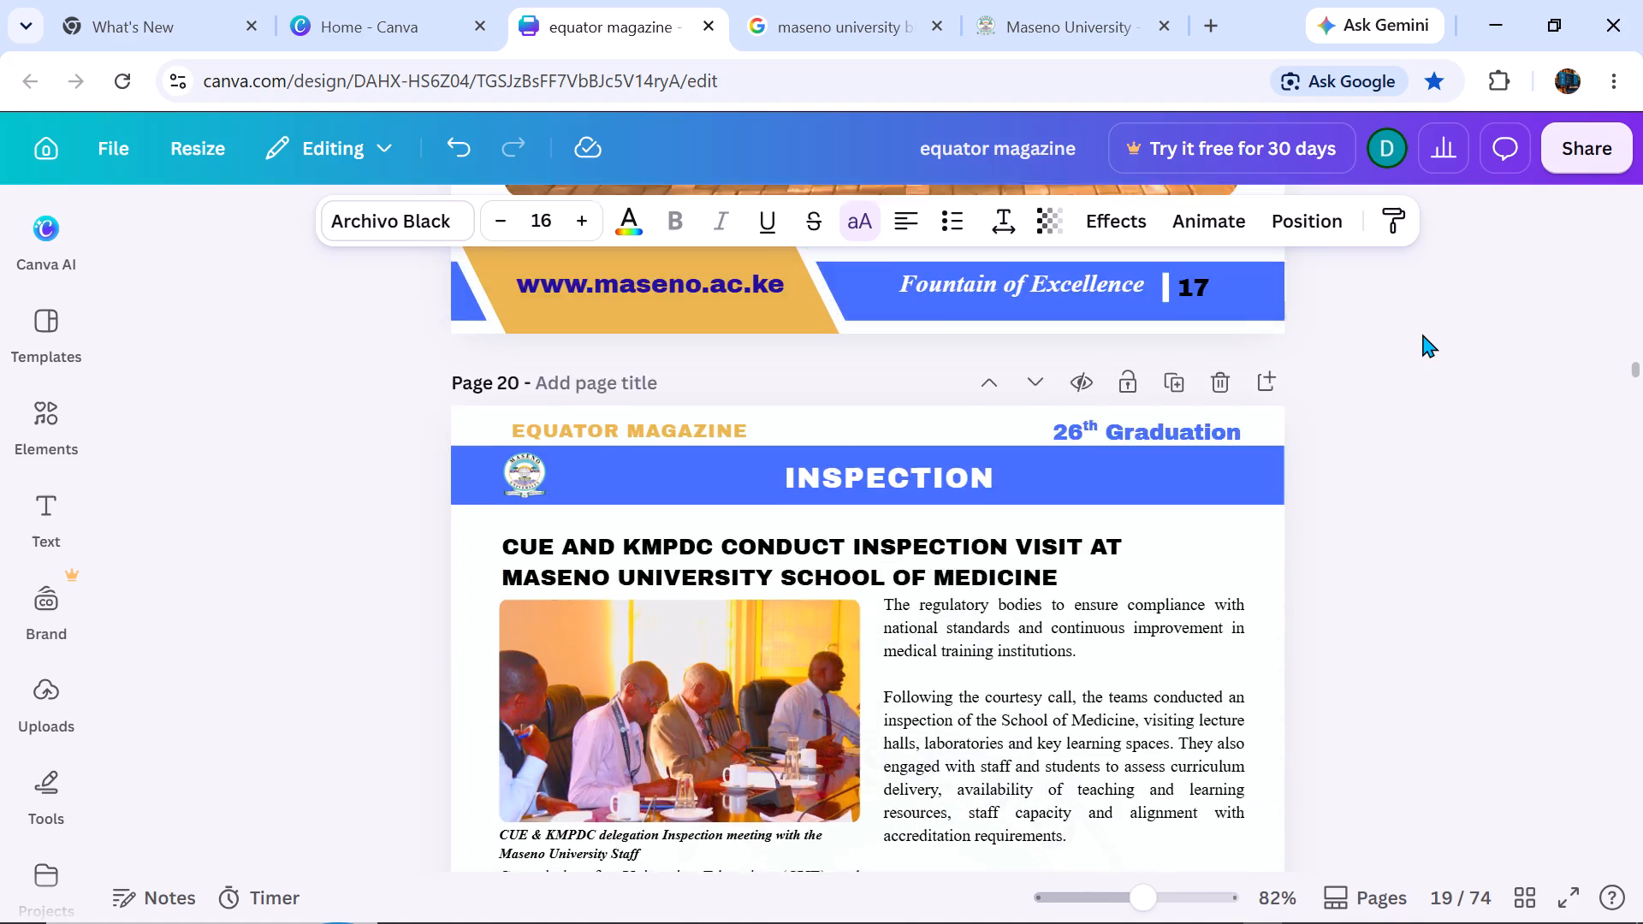
scroll(1422, 334, "up", 14)
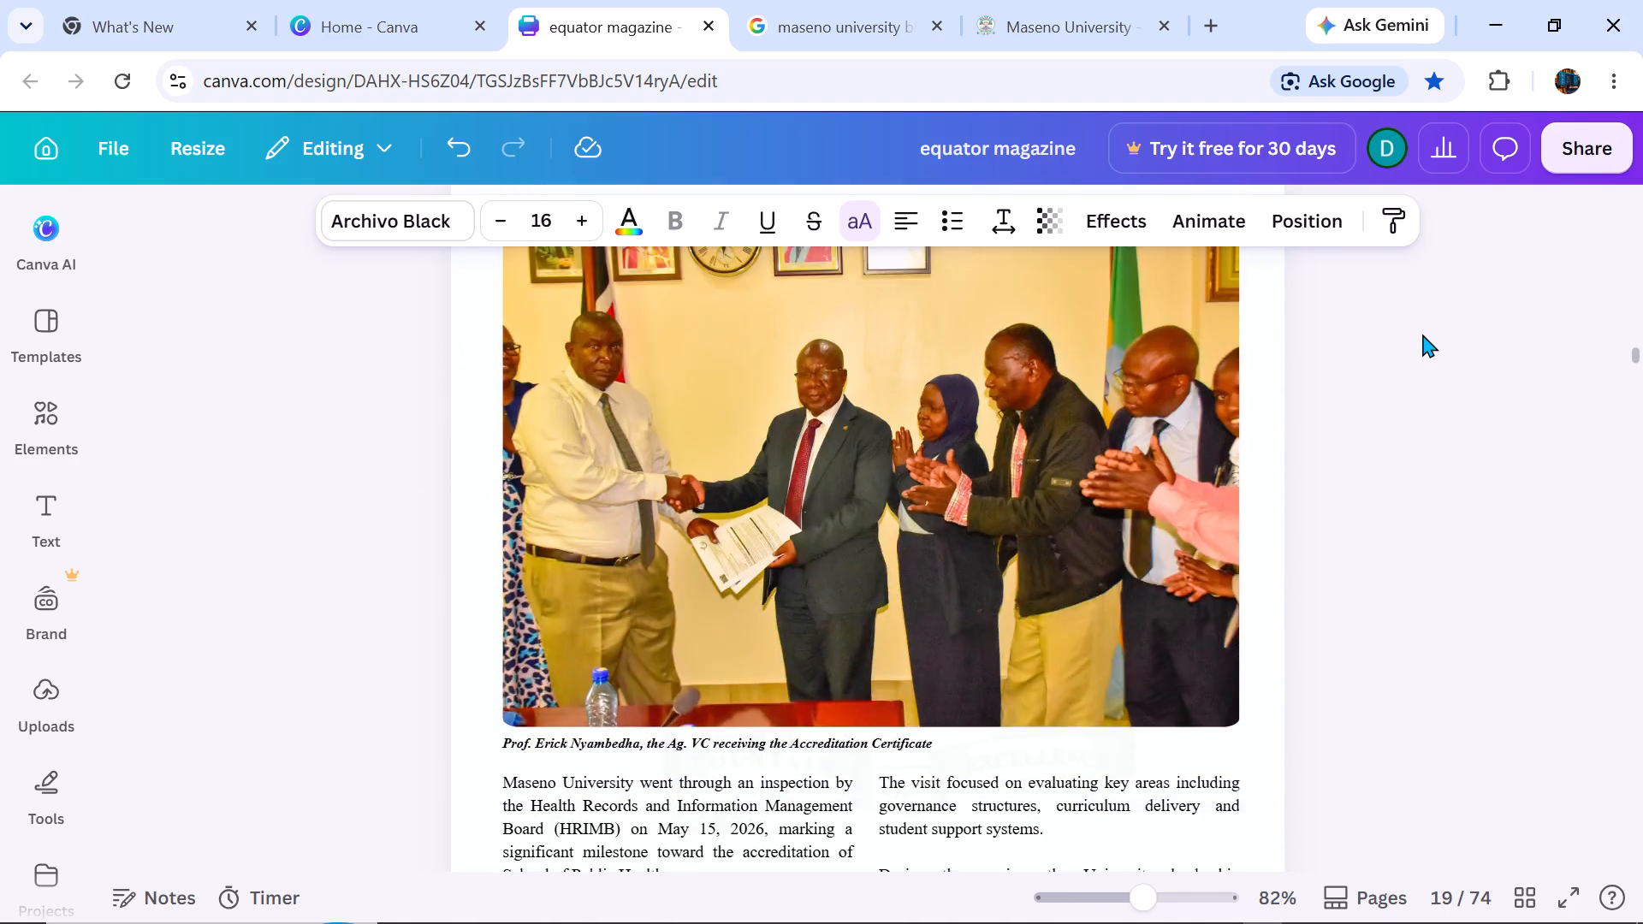
scroll(1422, 334, "up", 2)
scroll(1422, 334, "down", 7)
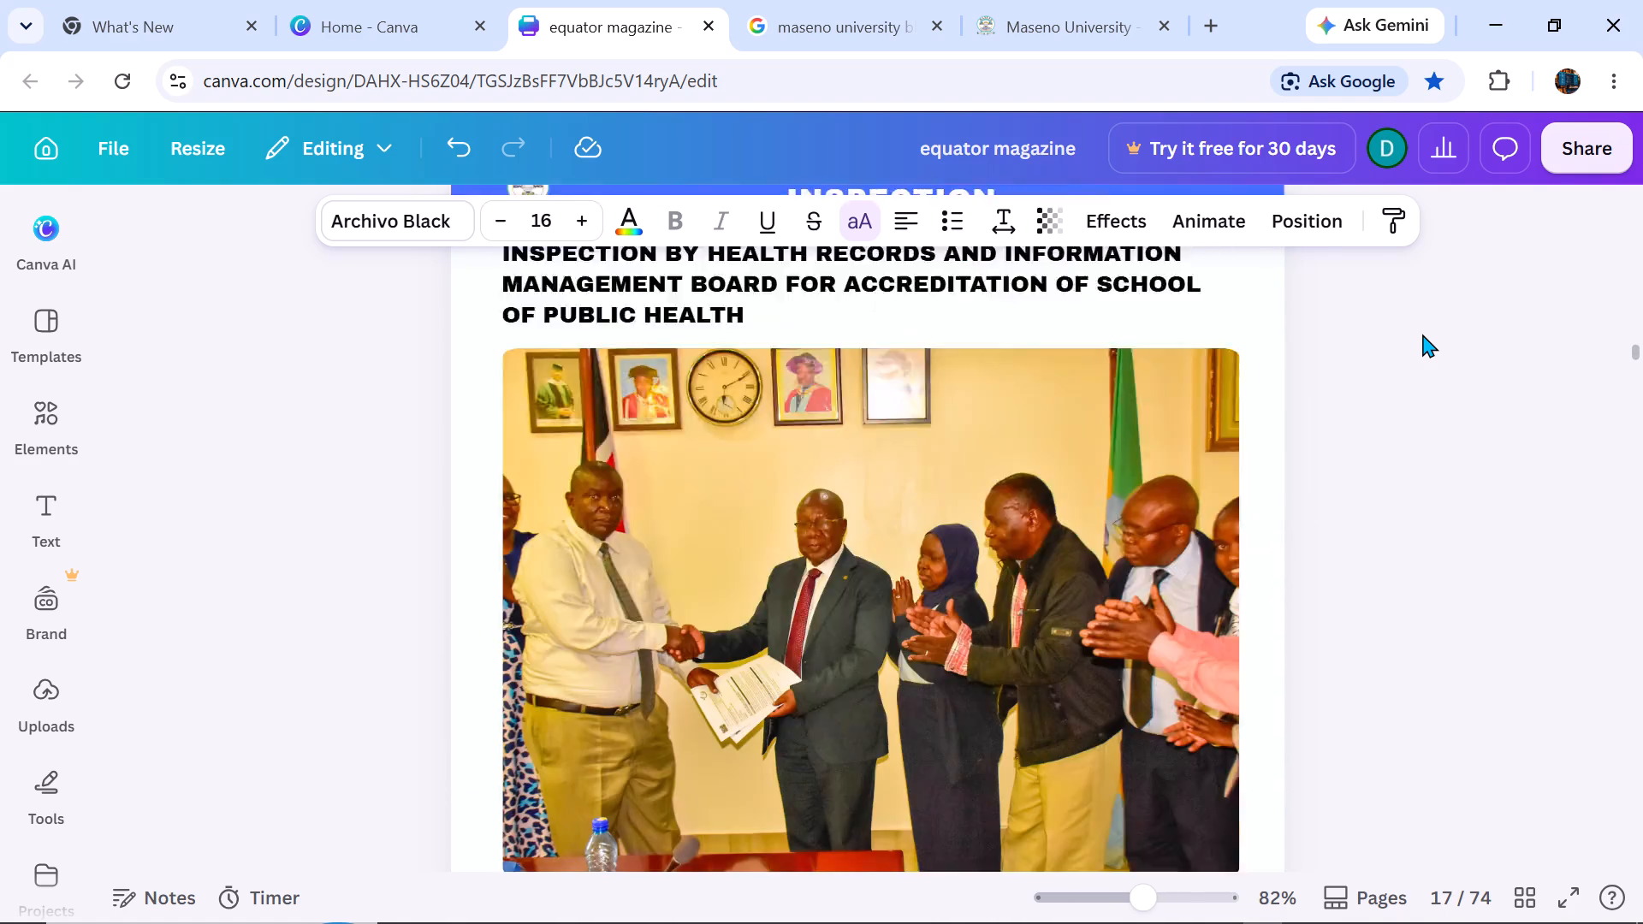
scroll(1422, 334, "down", 16)
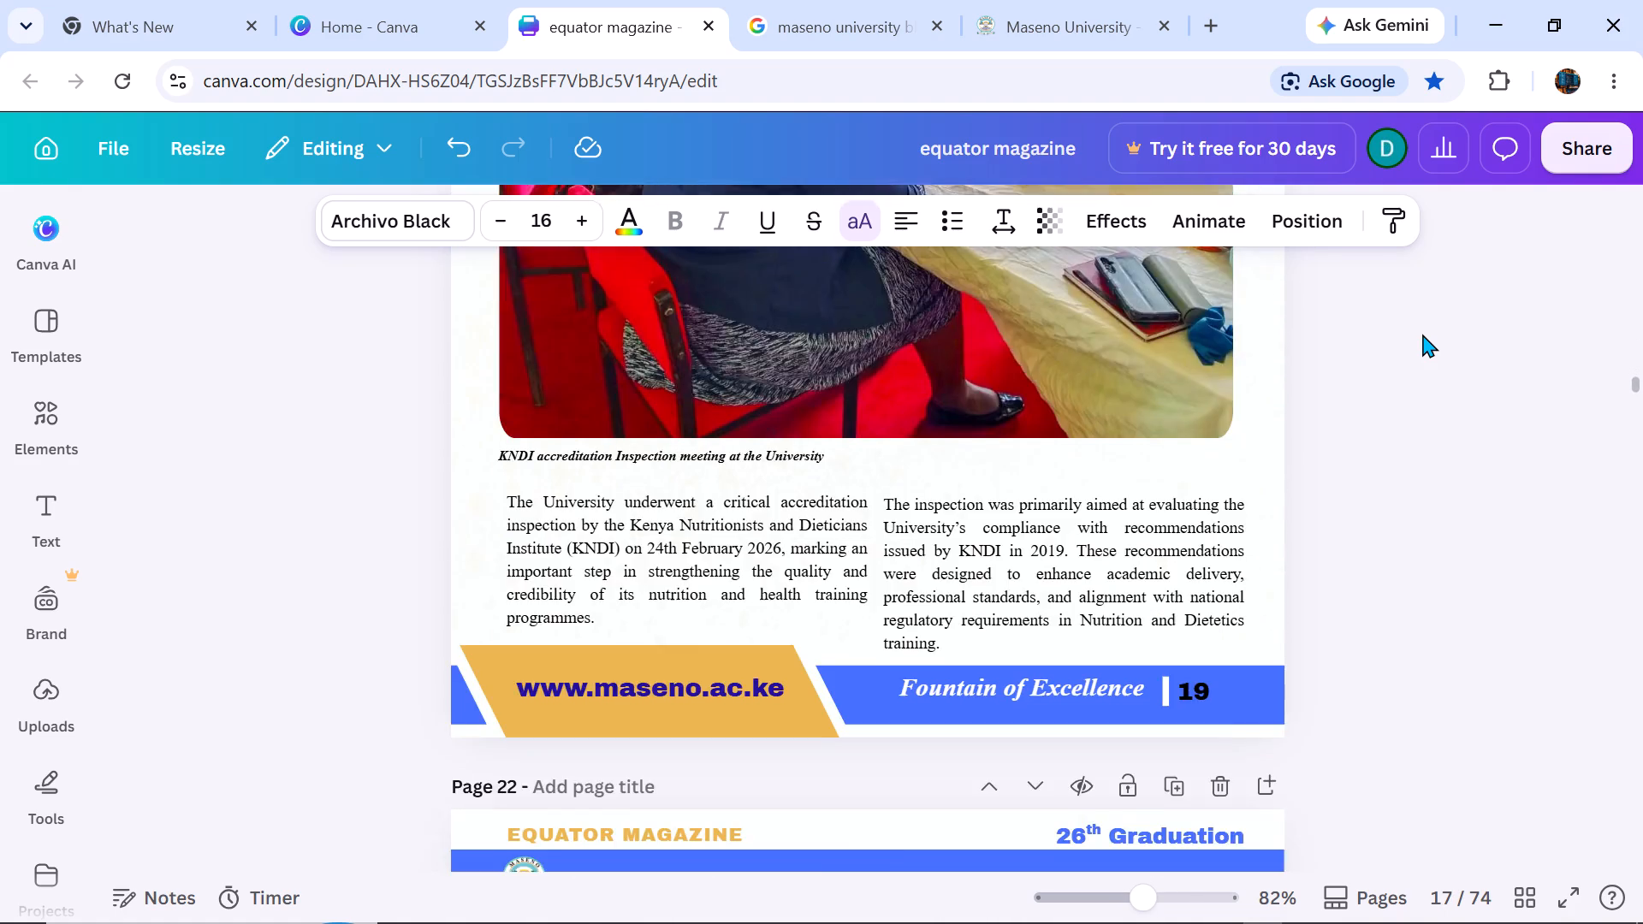
scroll(1422, 334, "down", 8)
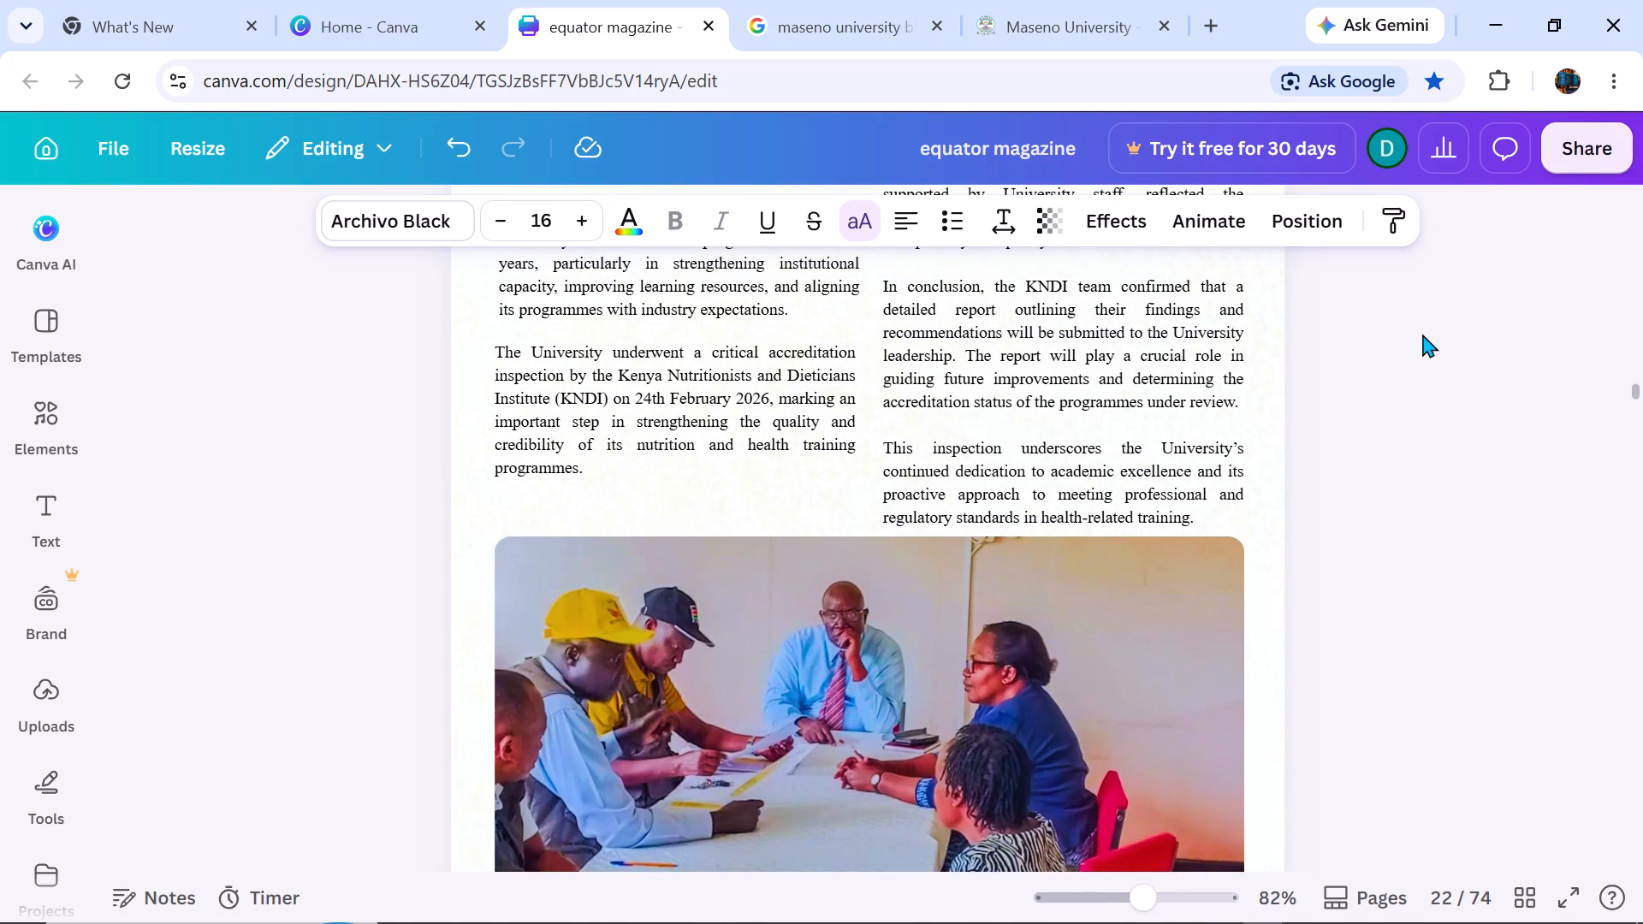
Delete the text box on page 22 beginning "The University underwent a critical accreditation inspection" below the first column.
double_click(619, 412)
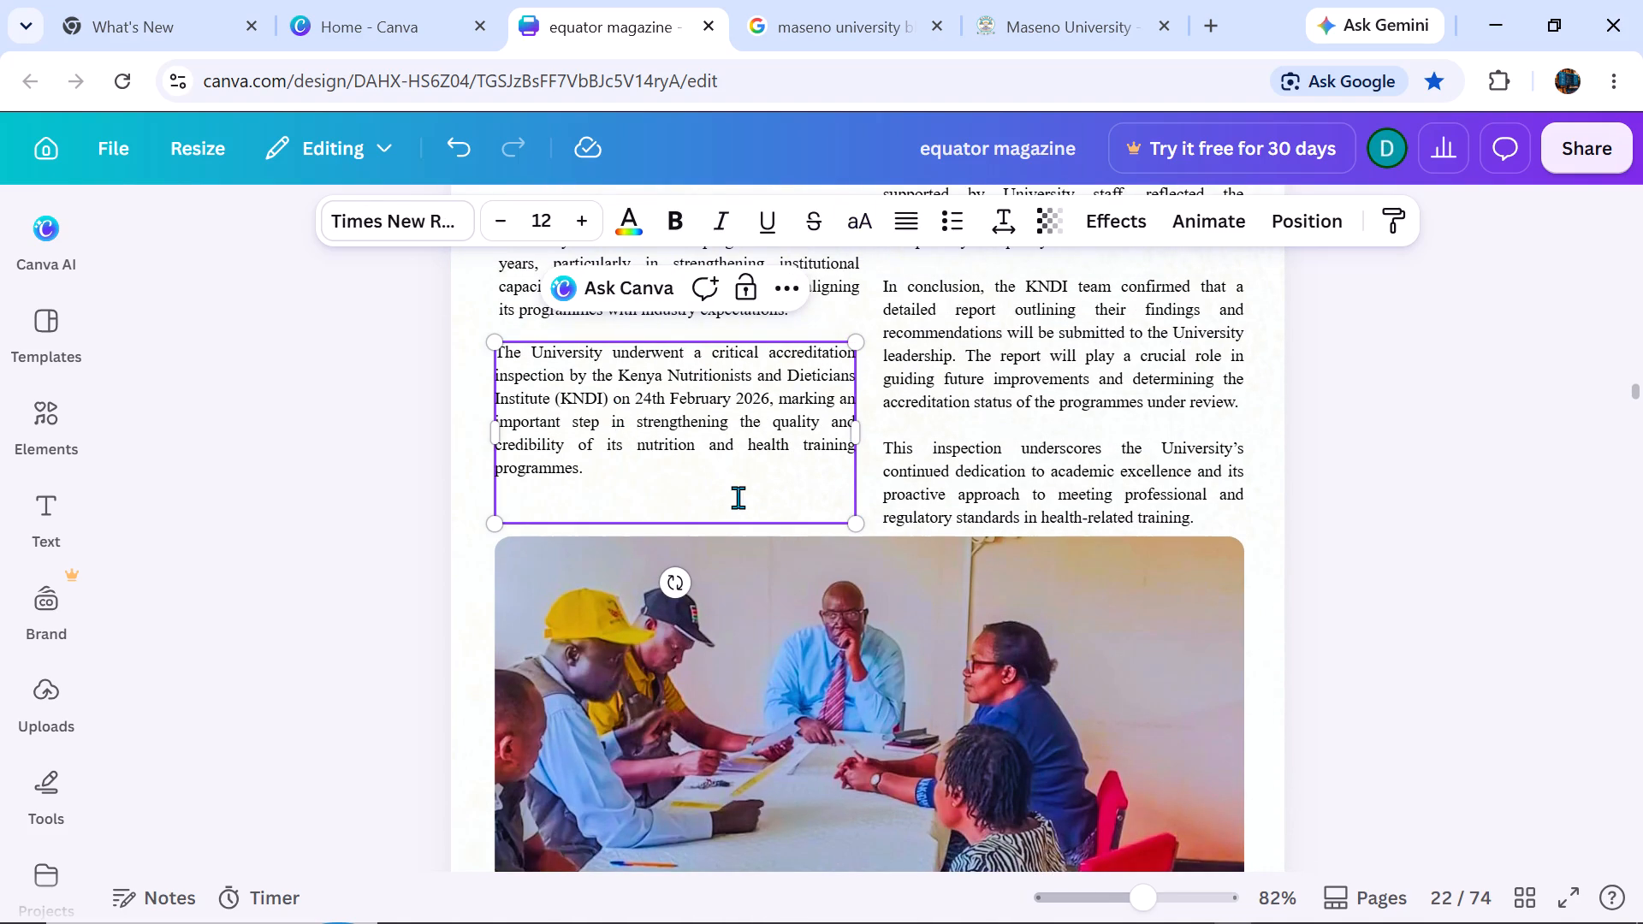
left_click(1451, 465)
left_click(739, 464)
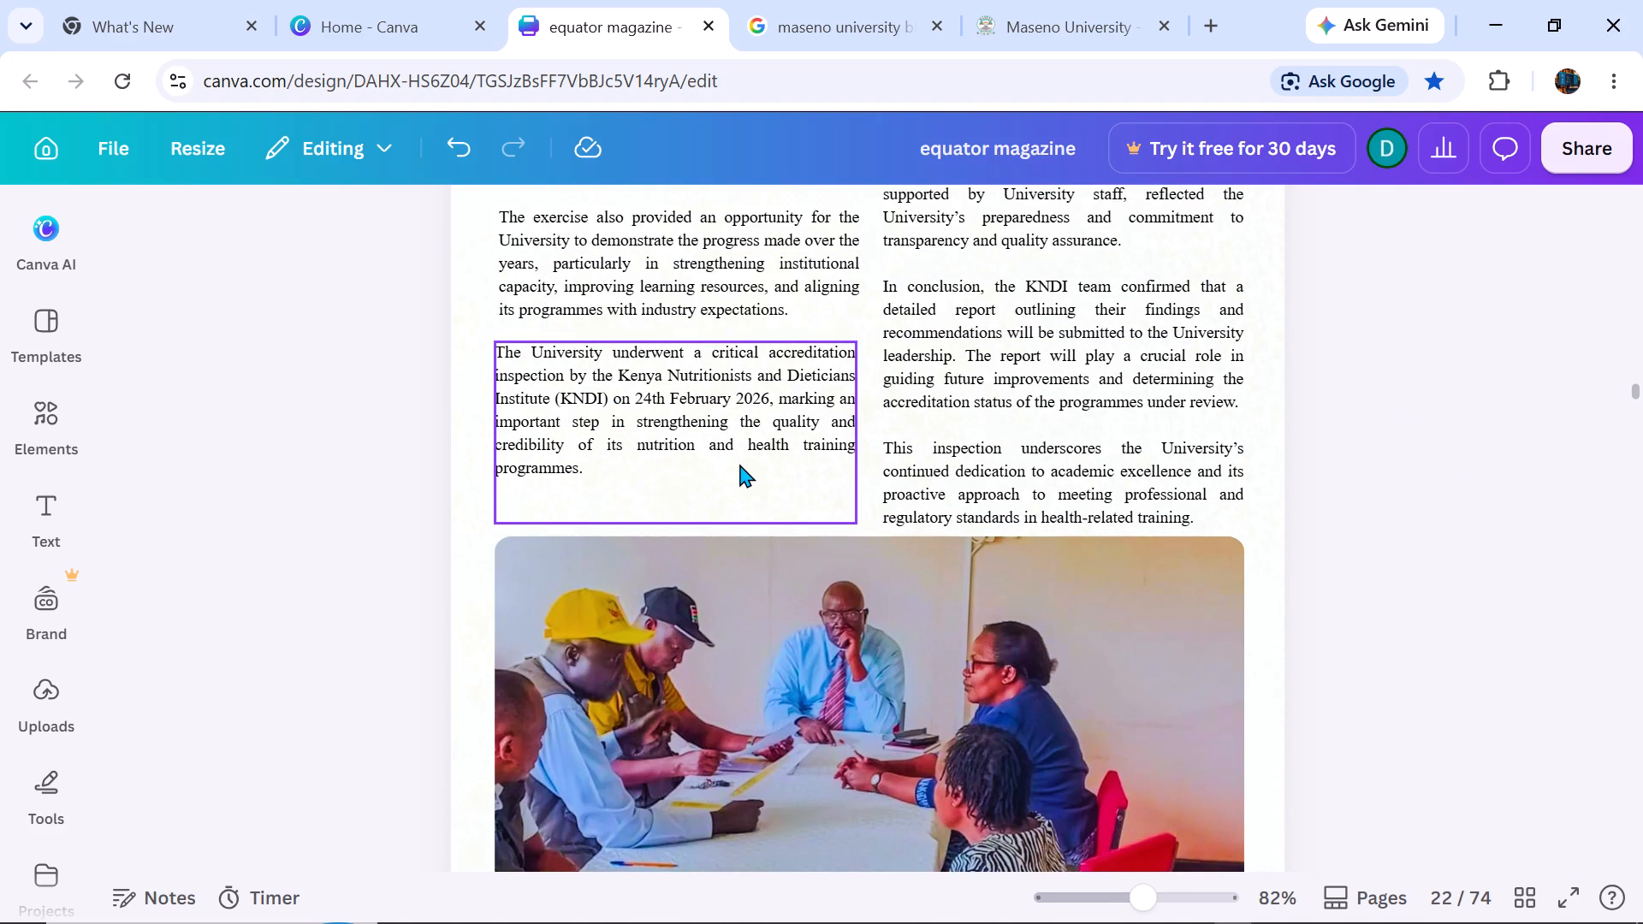
key("BackSpace")
Remove "and Health" after "Community Development" in the opening paragraph of page 22, before "(SPHCD)".
scroll(1547, 376, "up", 2)
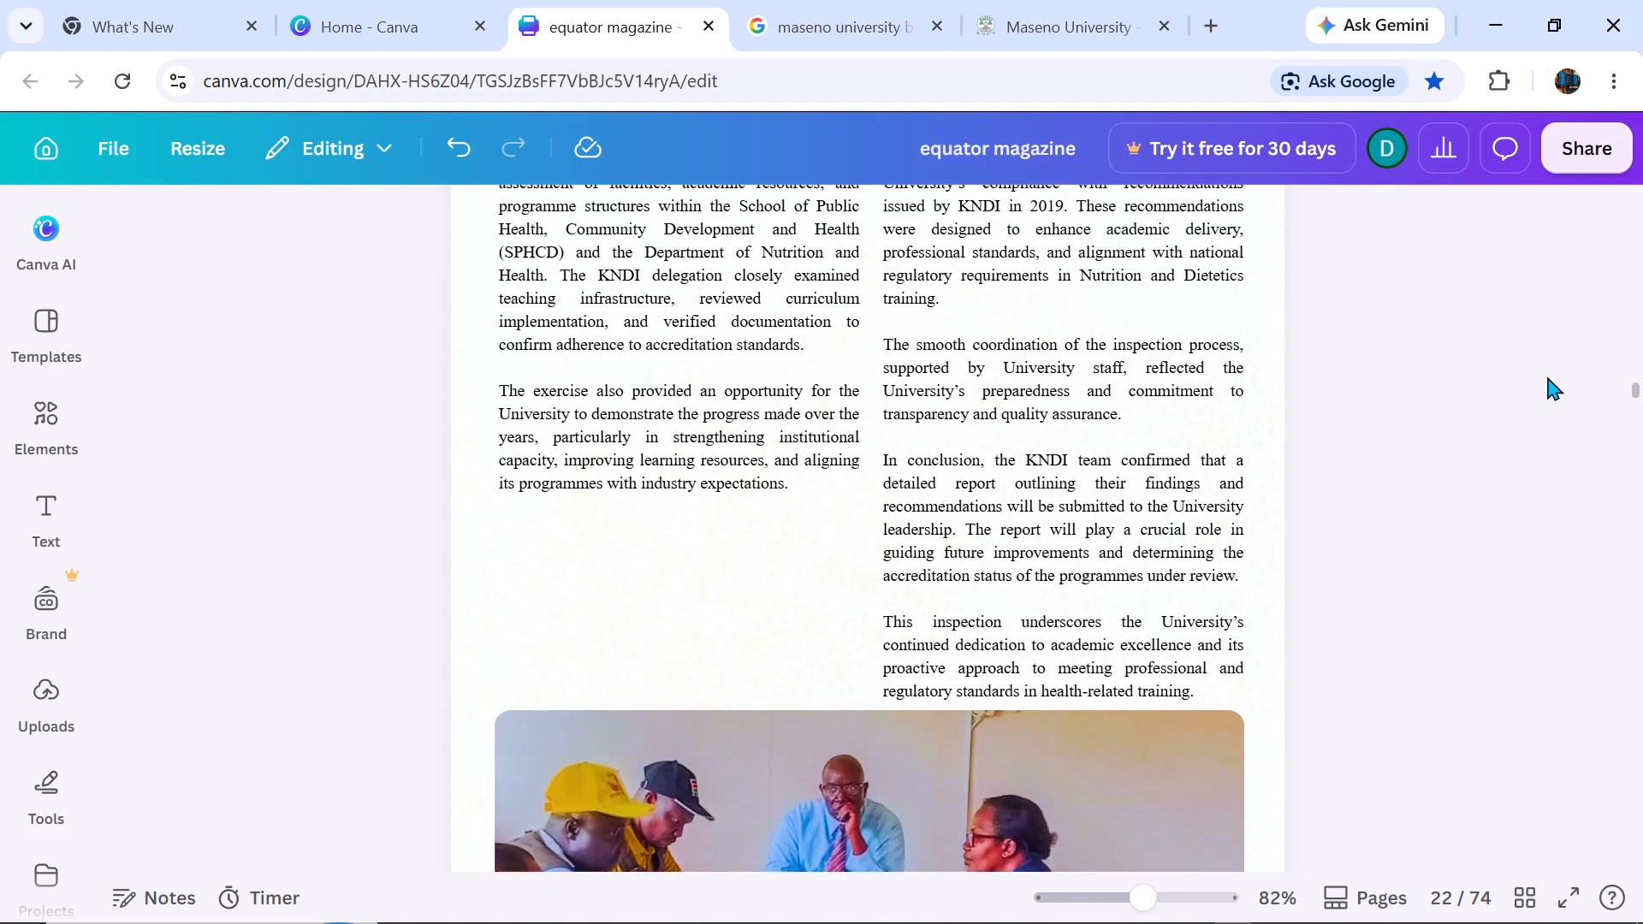
scroll(1547, 376, "up", 2)
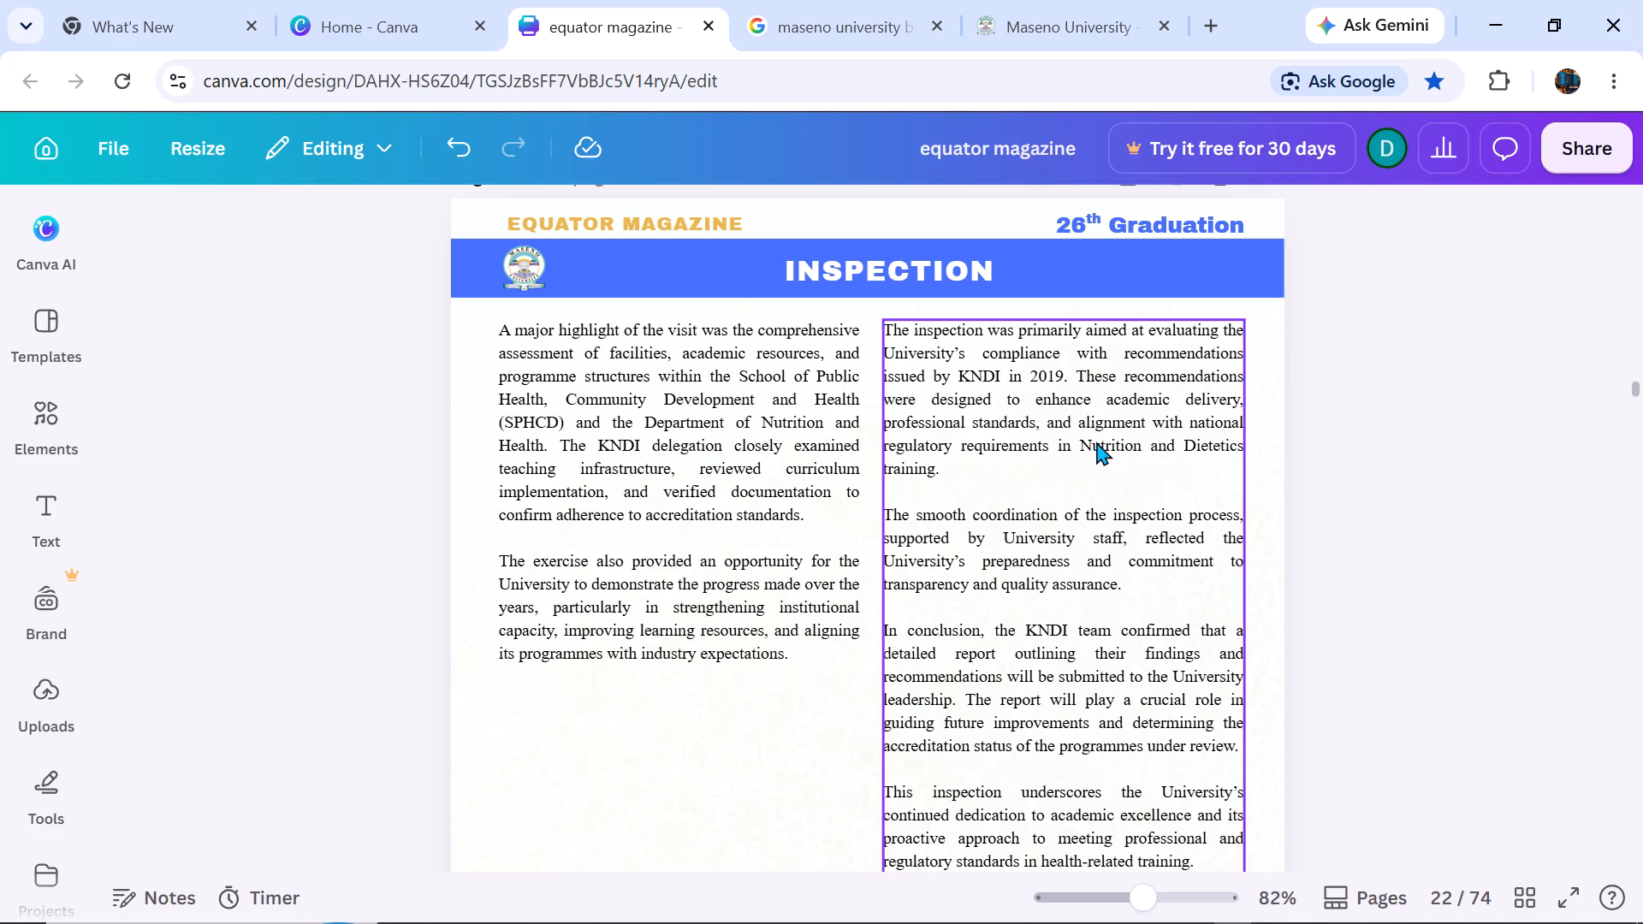
double_click(769, 401)
left_click(769, 401)
left_click_drag(769, 401, 858, 400)
key("BackSpace")
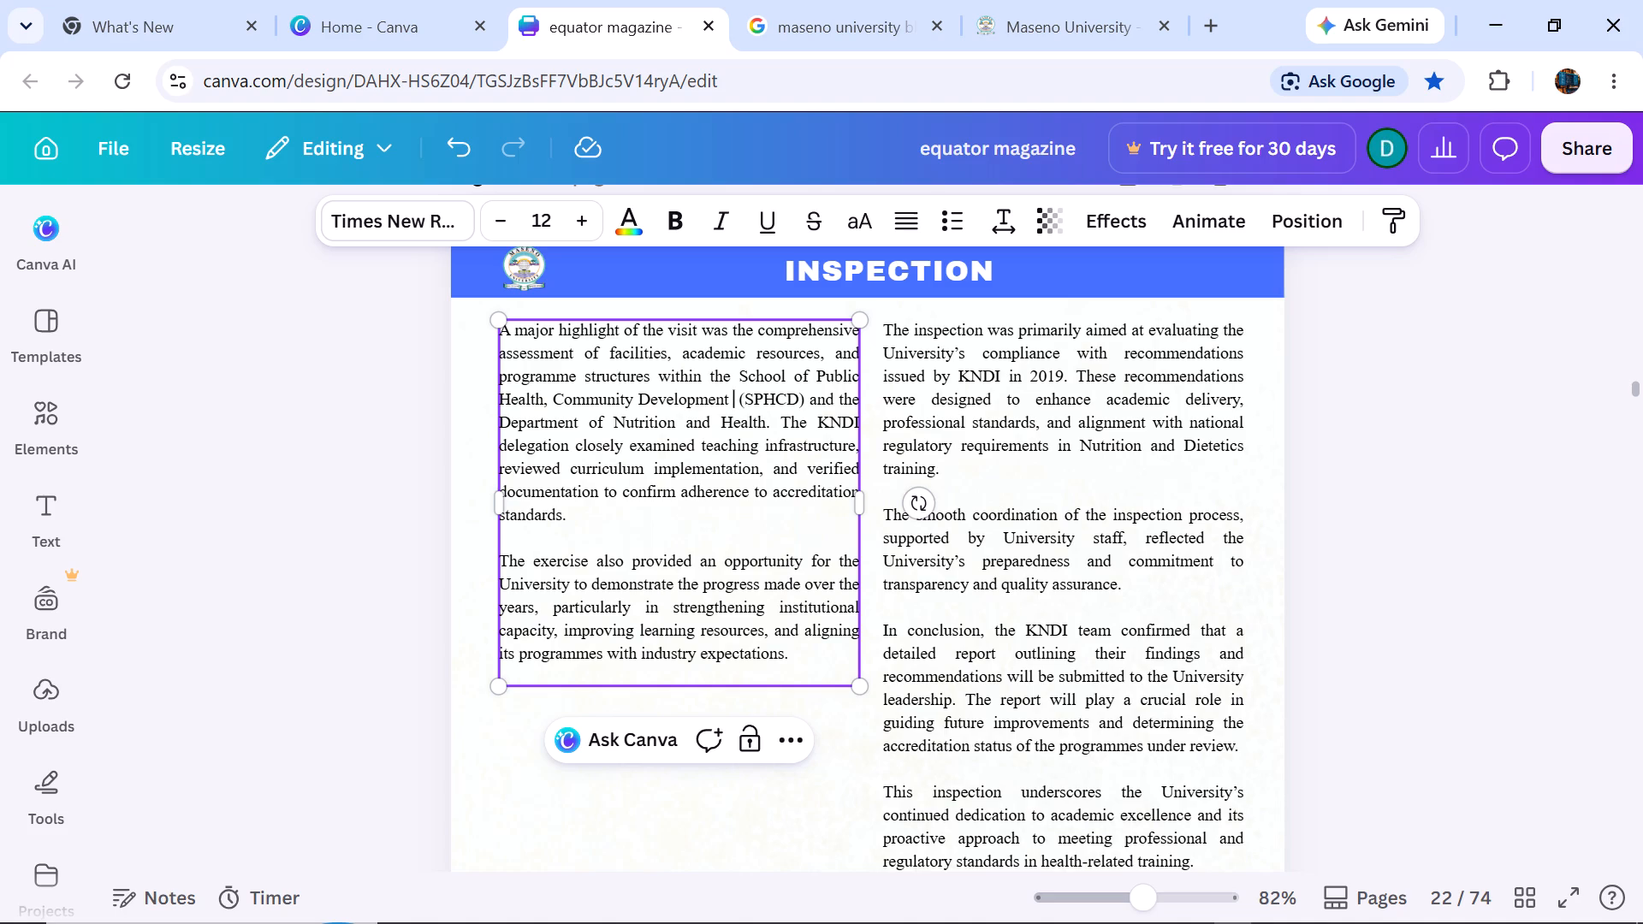
Delete the second column's opening paragraph on page 22, "The inspection was primarily aimed at…", along with the leftover blank line.
double_click(1103, 424)
left_click(960, 490)
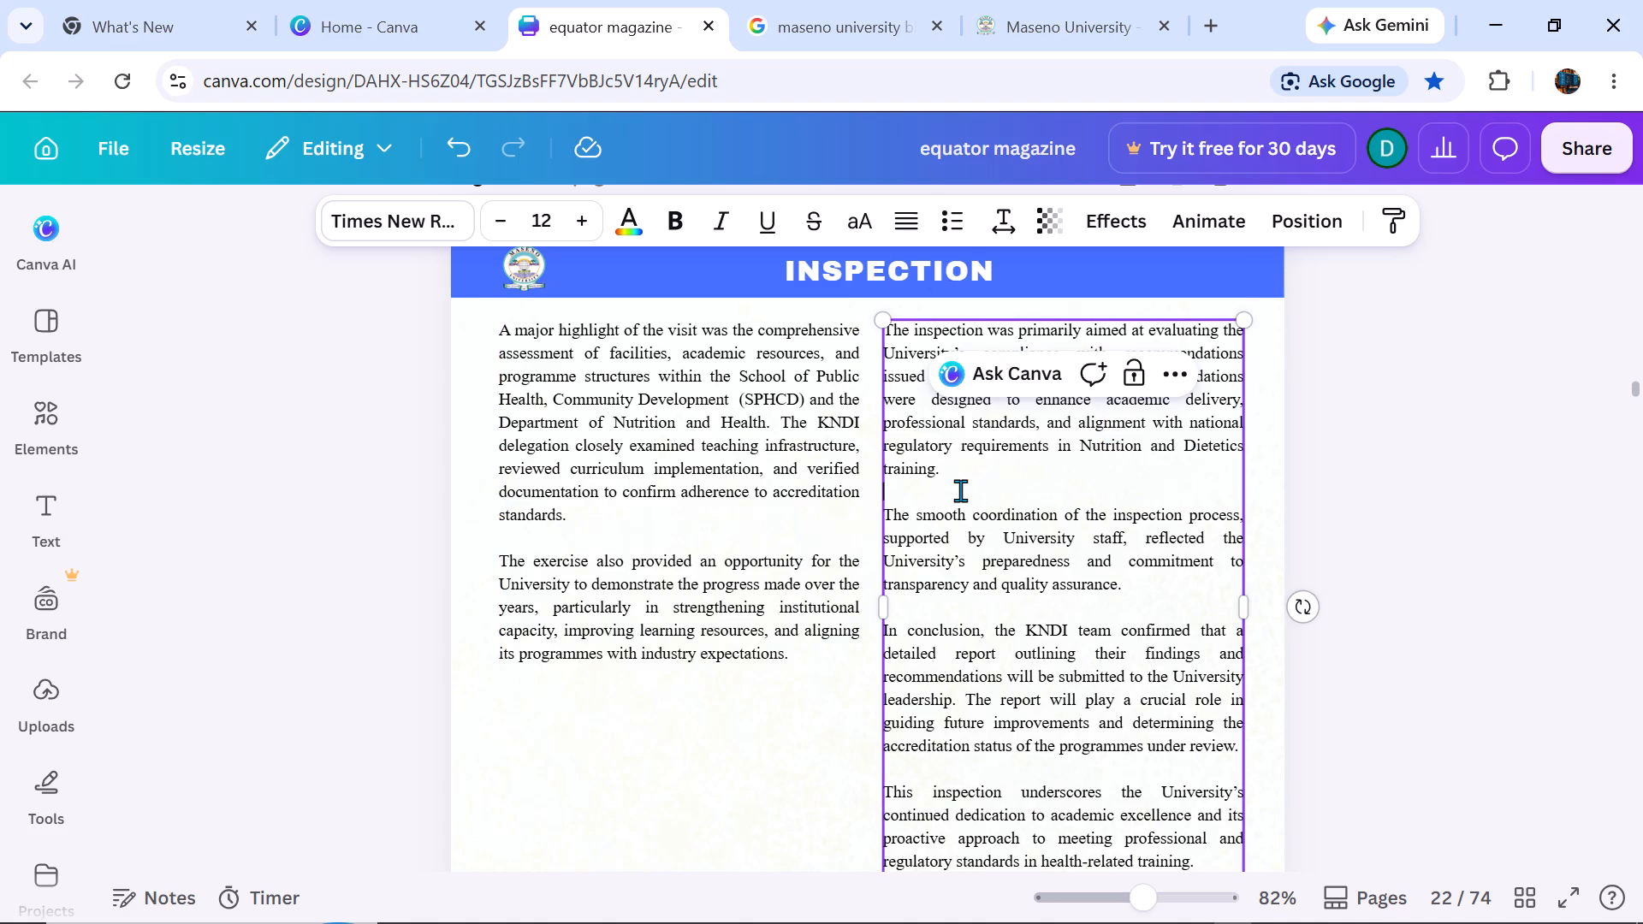
left_click_drag(960, 490, 871, 332)
key("BackSpace")
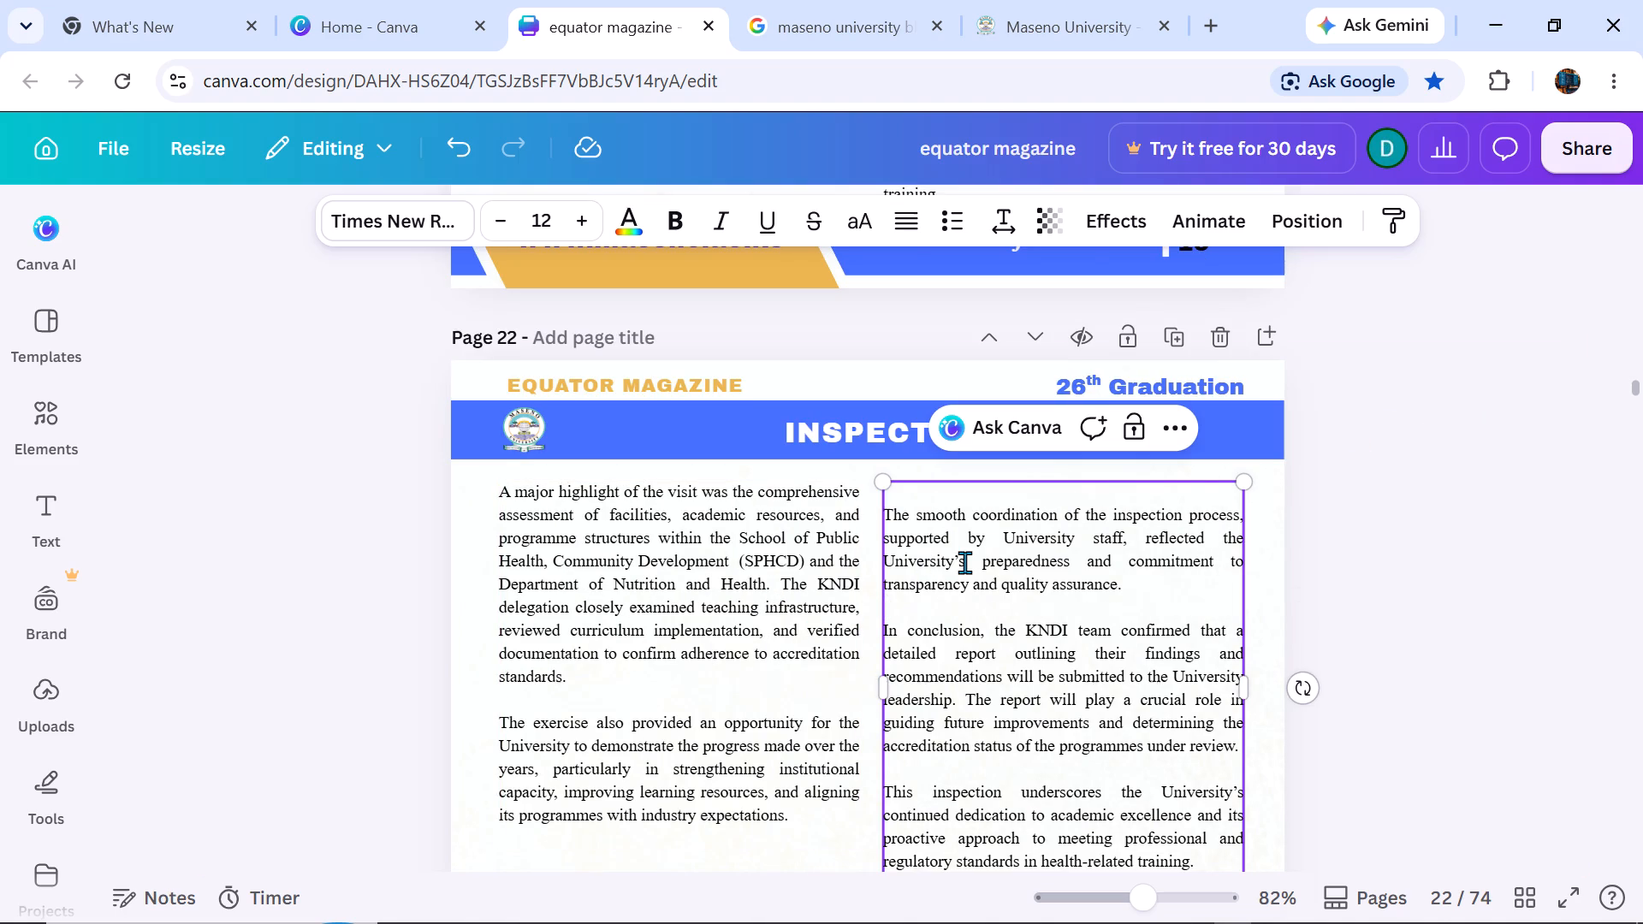
key("Down")
key("BackSpace")
left_click(1404, 718)
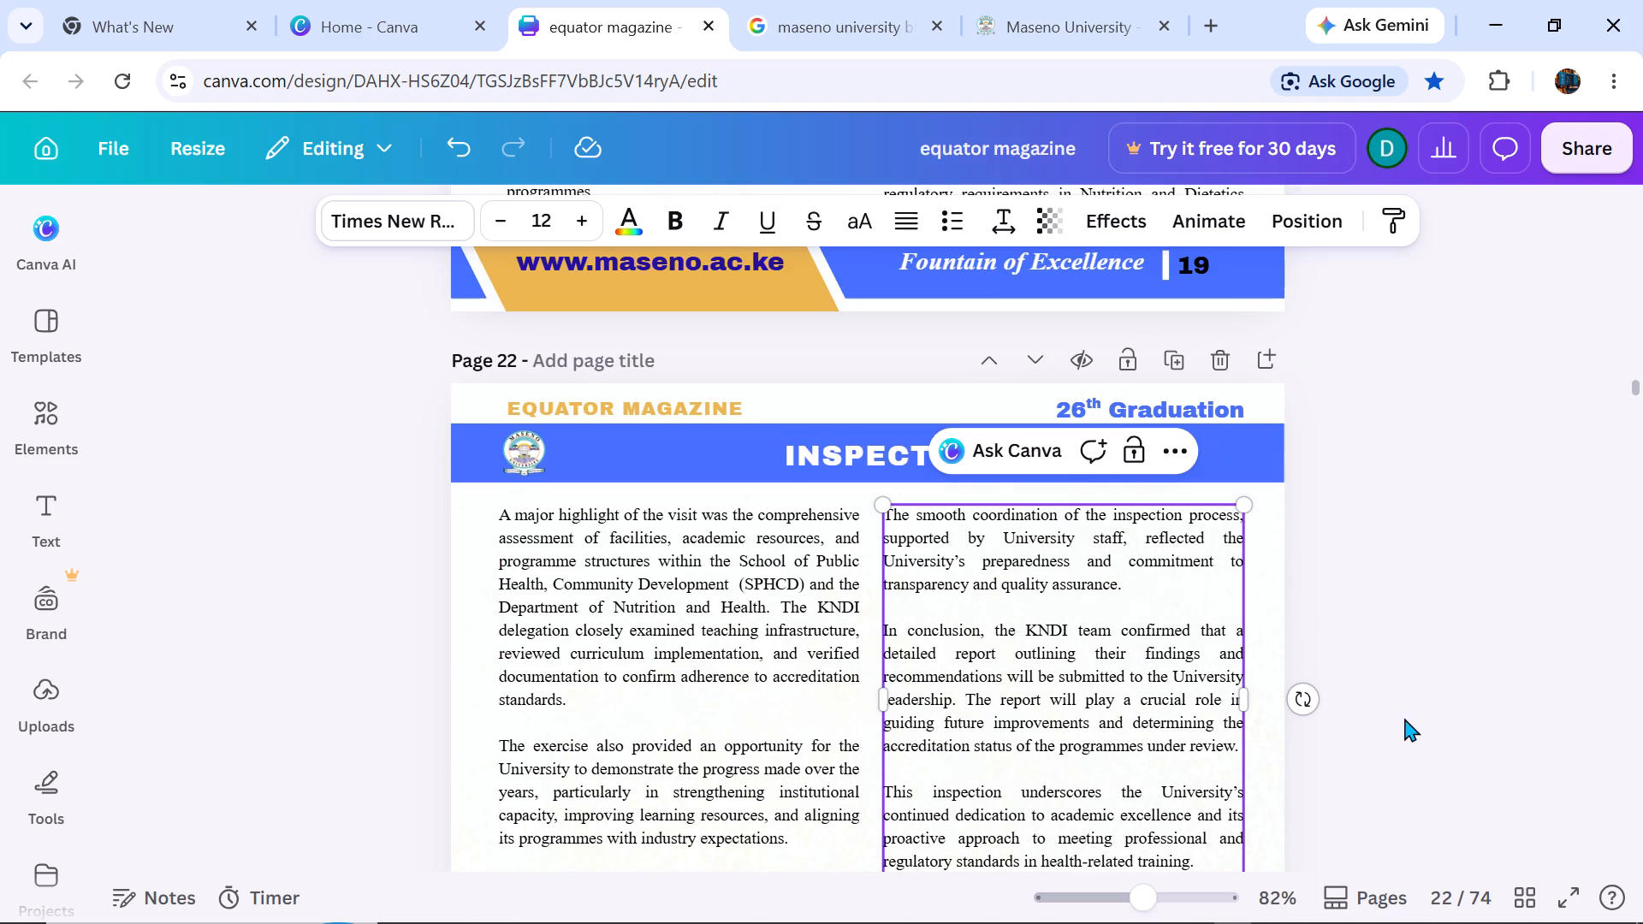
Extend the KNDI delegation meeting photo on page 22 upward into the empty space, to a height of about 12.7.
scroll(1404, 718, "down", 6)
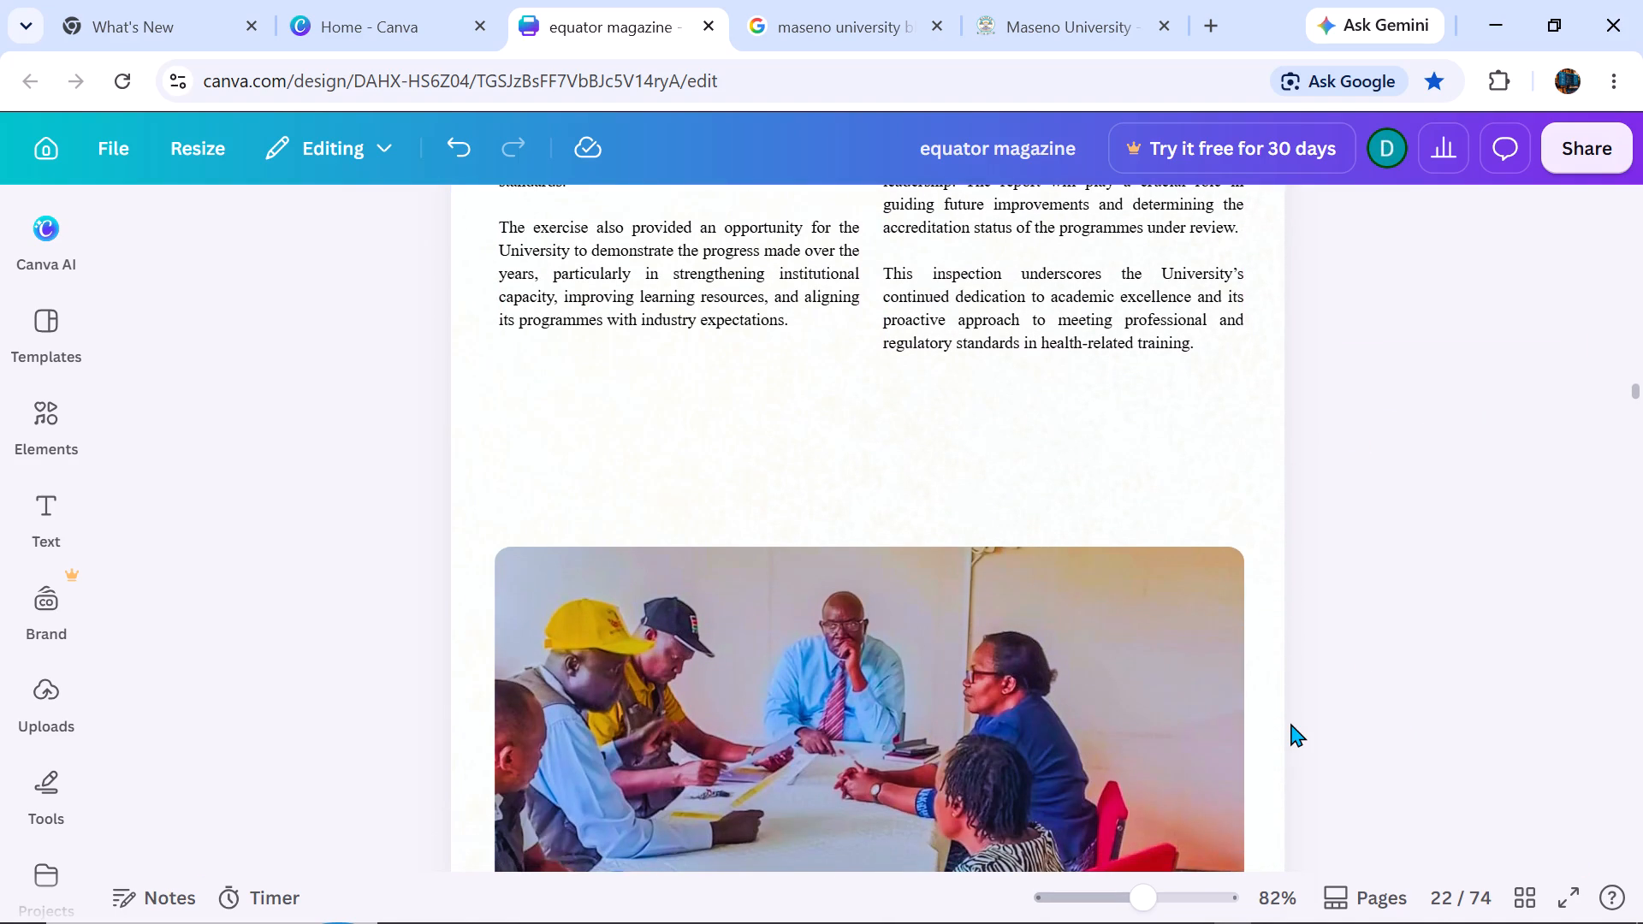
scroll(1290, 723, "down", 2)
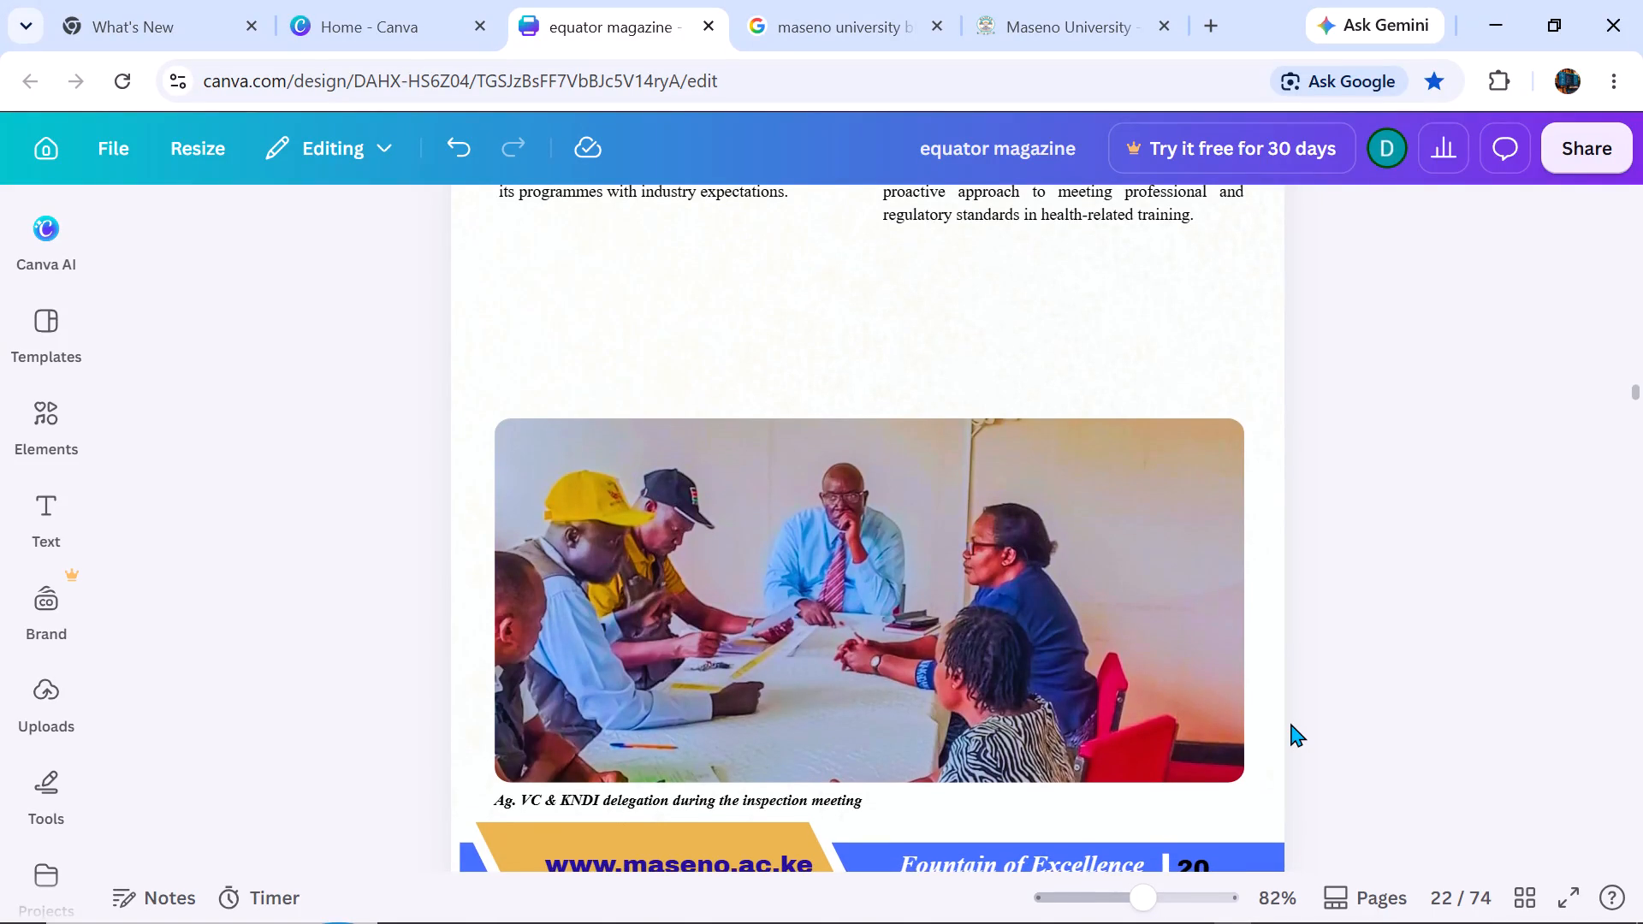
left_click(988, 619)
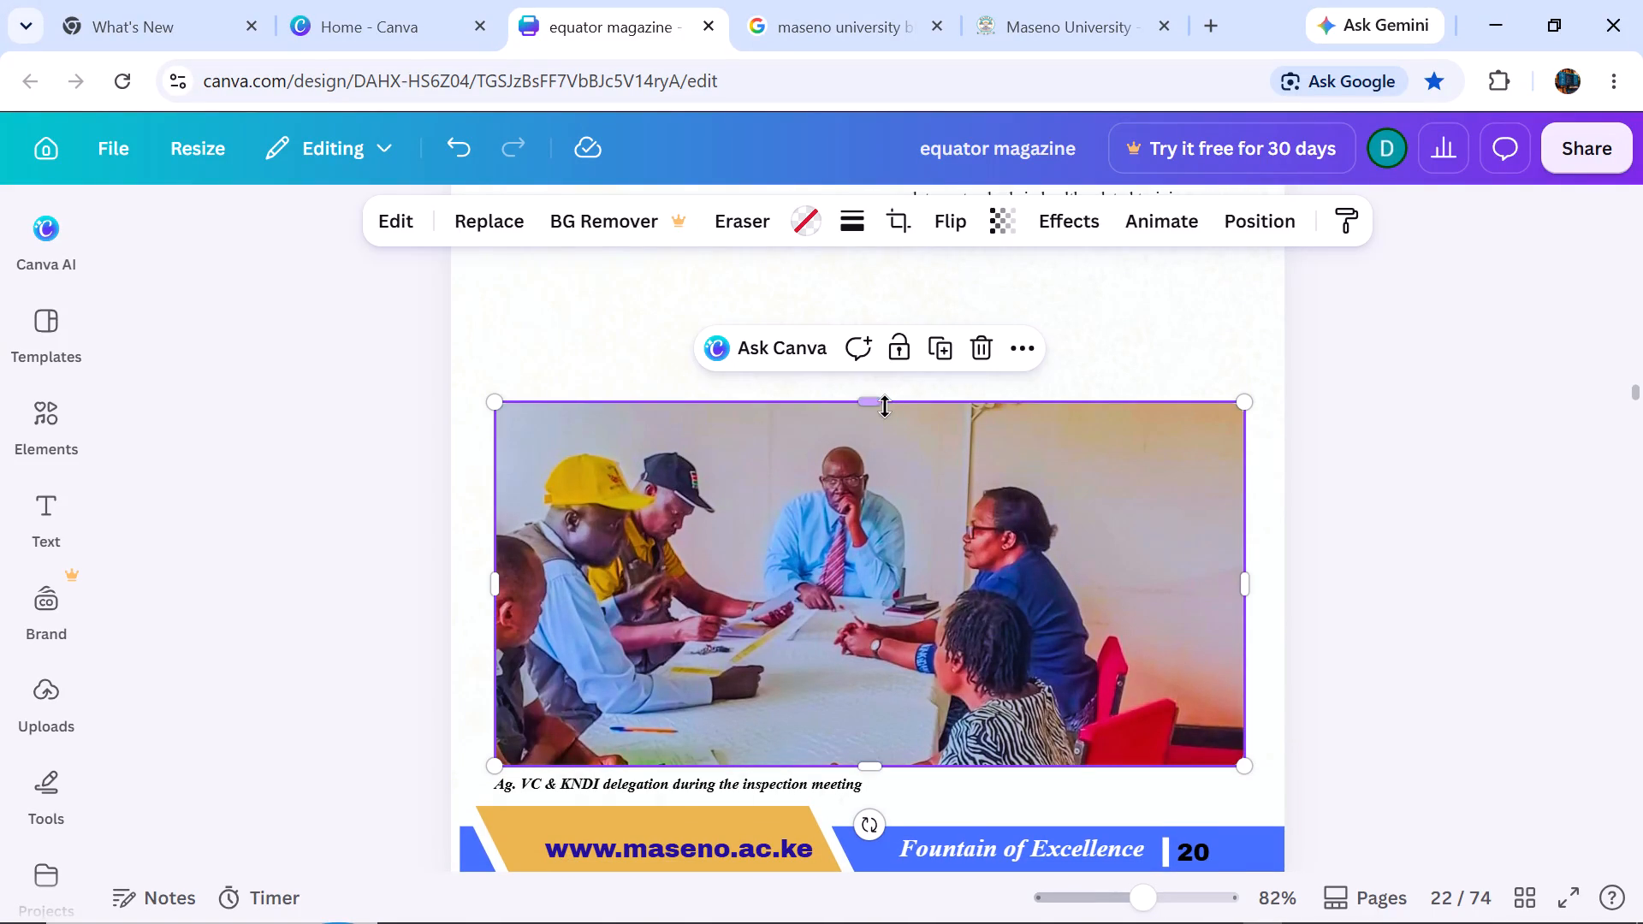
left_click_drag(866, 406, 881, 265)
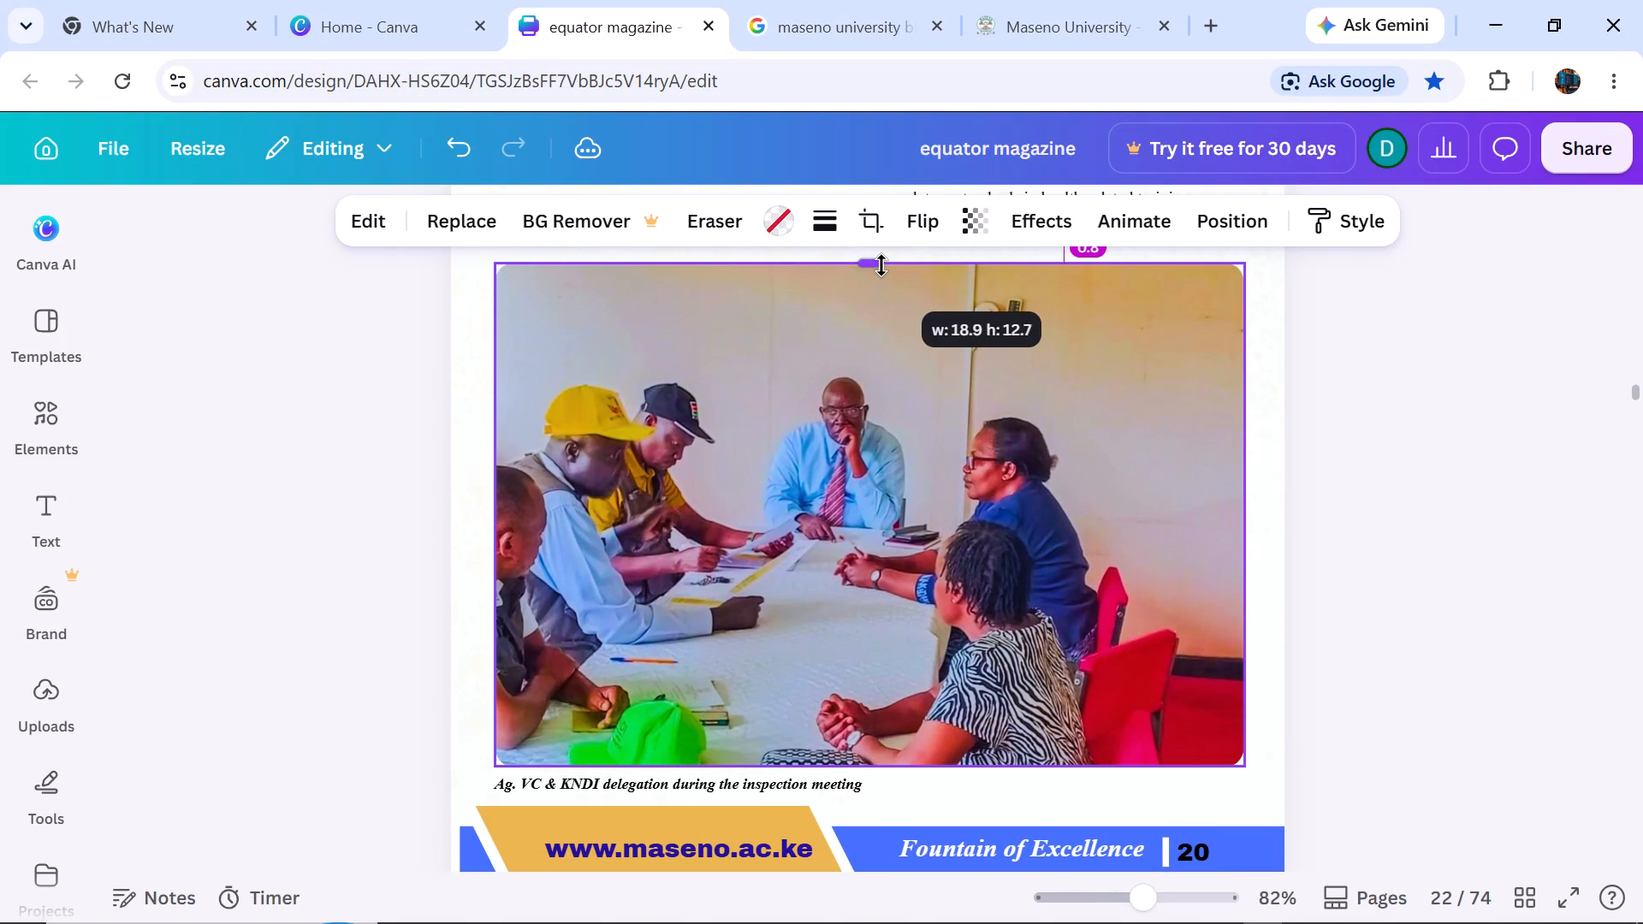
scroll(1402, 604, "up", 2)
scroll(1408, 511, "up", 1)
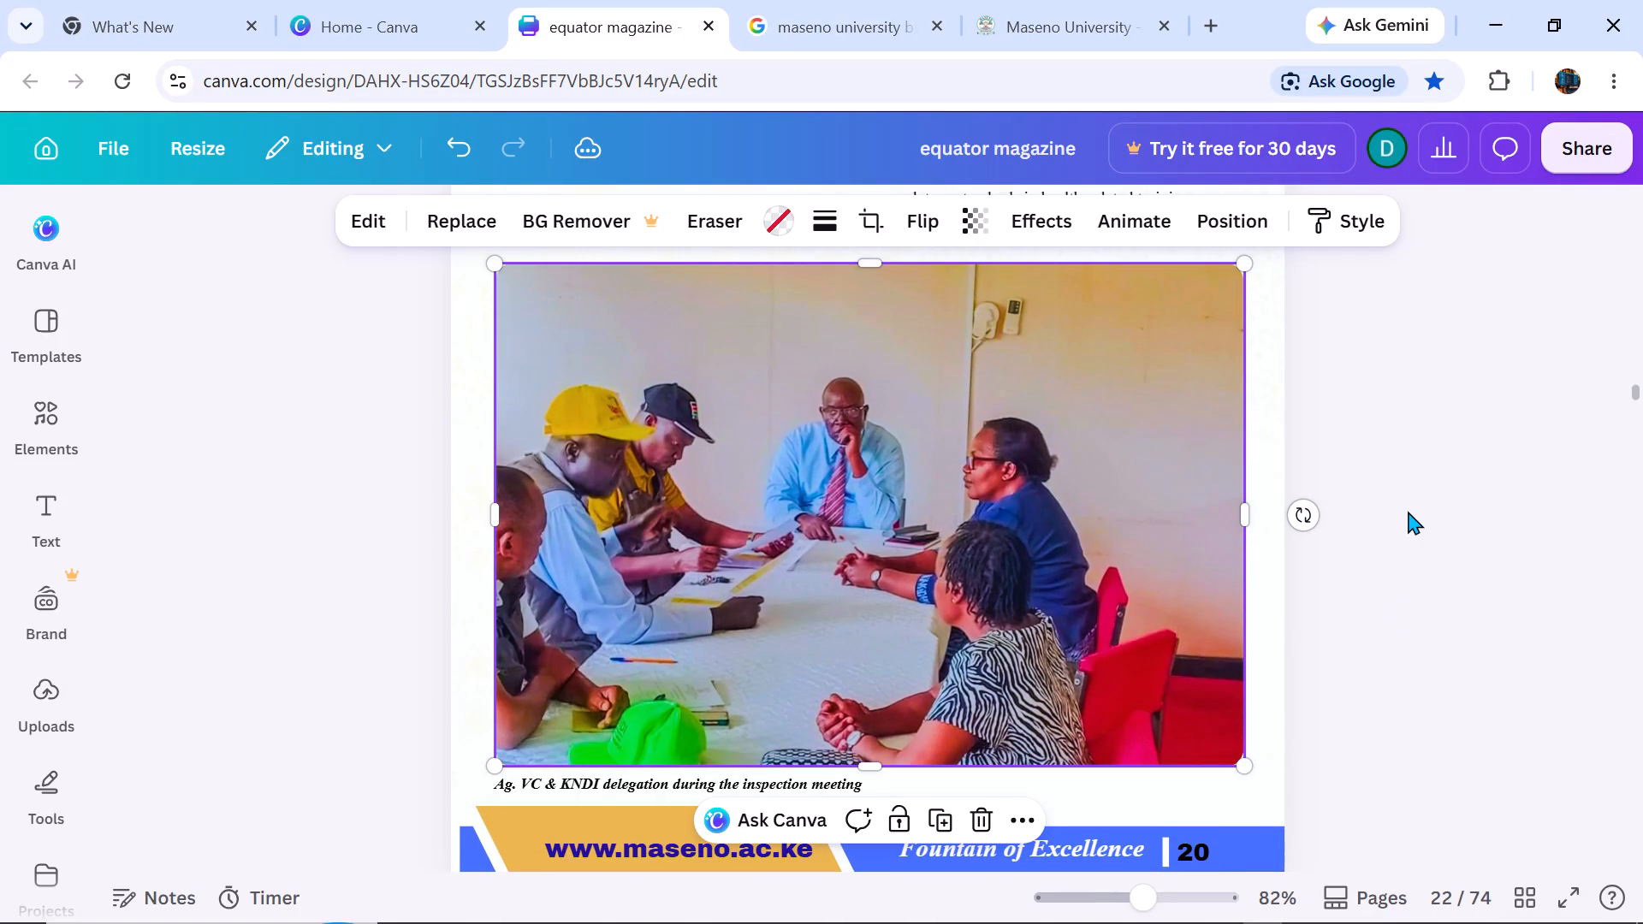
scroll(1408, 511, "up", 1)
left_click(1317, 385)
left_click(243, 512)
scroll(1603, 388, "up", 2)
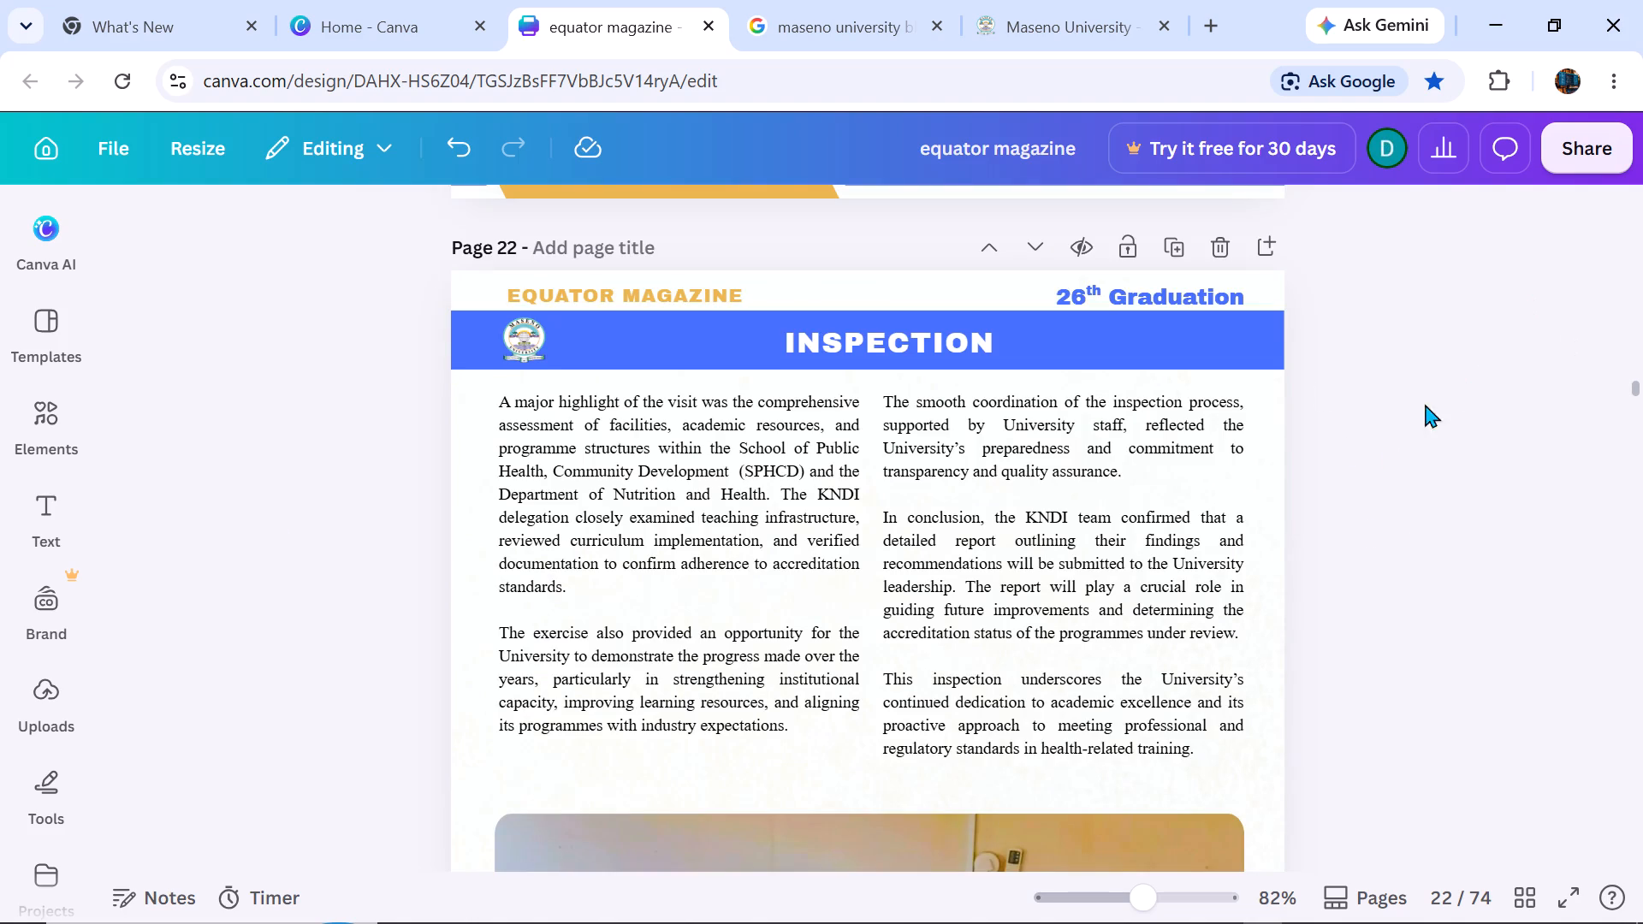
Extend the top edge of the meeting photo further, to just beneath the last line of the second column.
scroll(1367, 521, "down", 5)
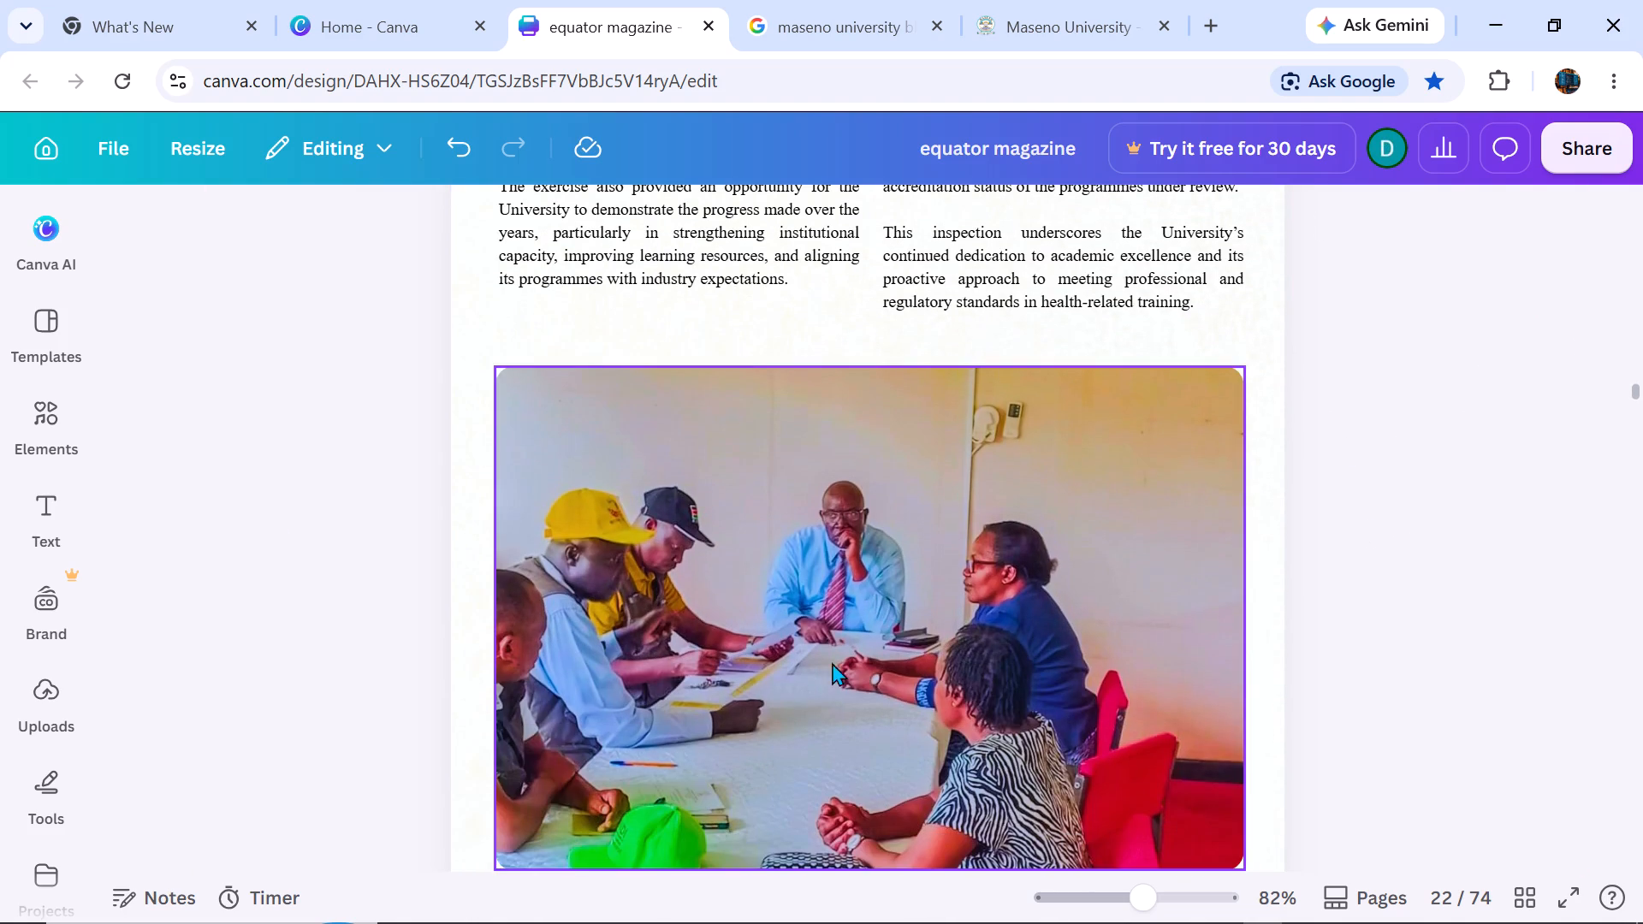
left_click(793, 669)
left_click_drag(867, 359, 867, 335)
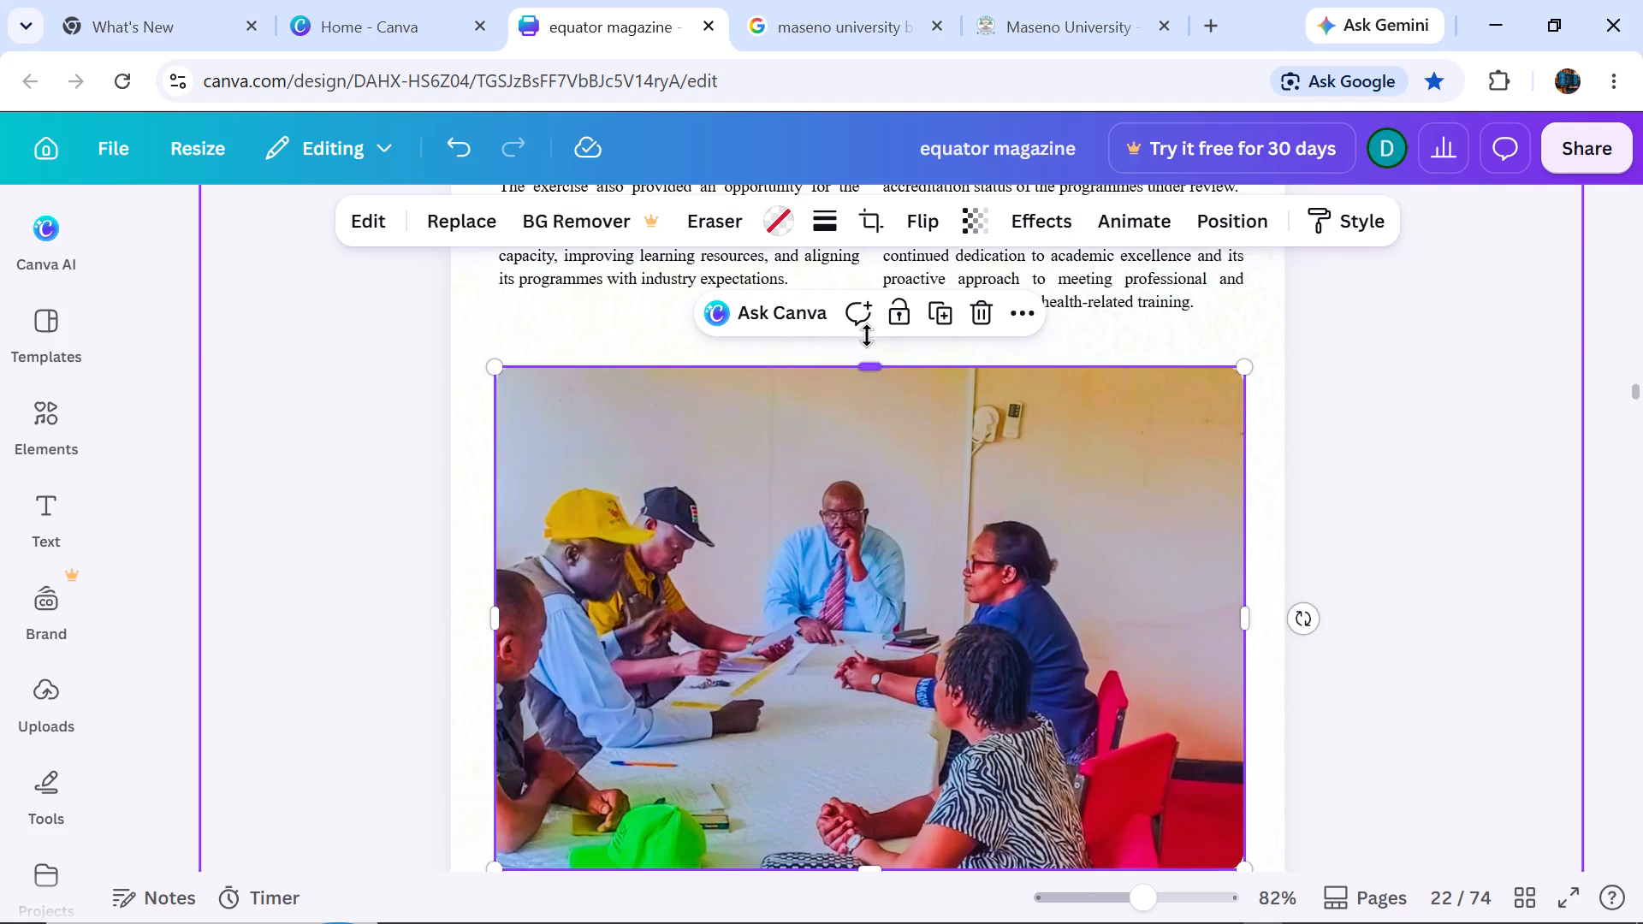
left_click_drag(867, 335, 867, 323)
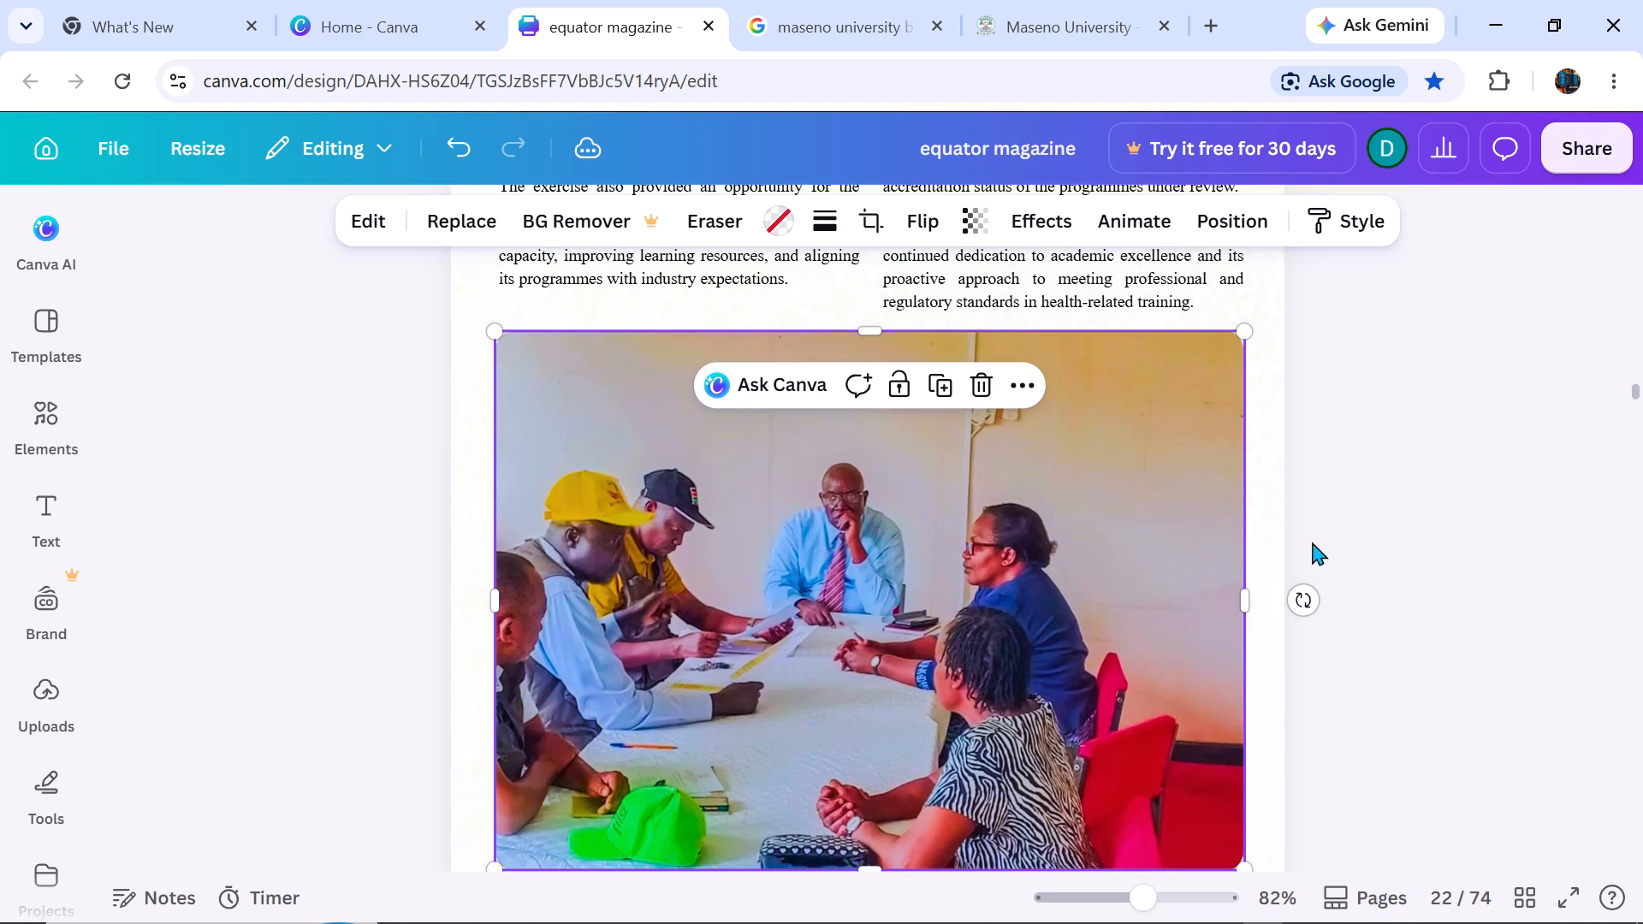
Adjust the crop of the meeting photo on page 22 by shifting the image slightly within its frame.
double_click(1027, 595)
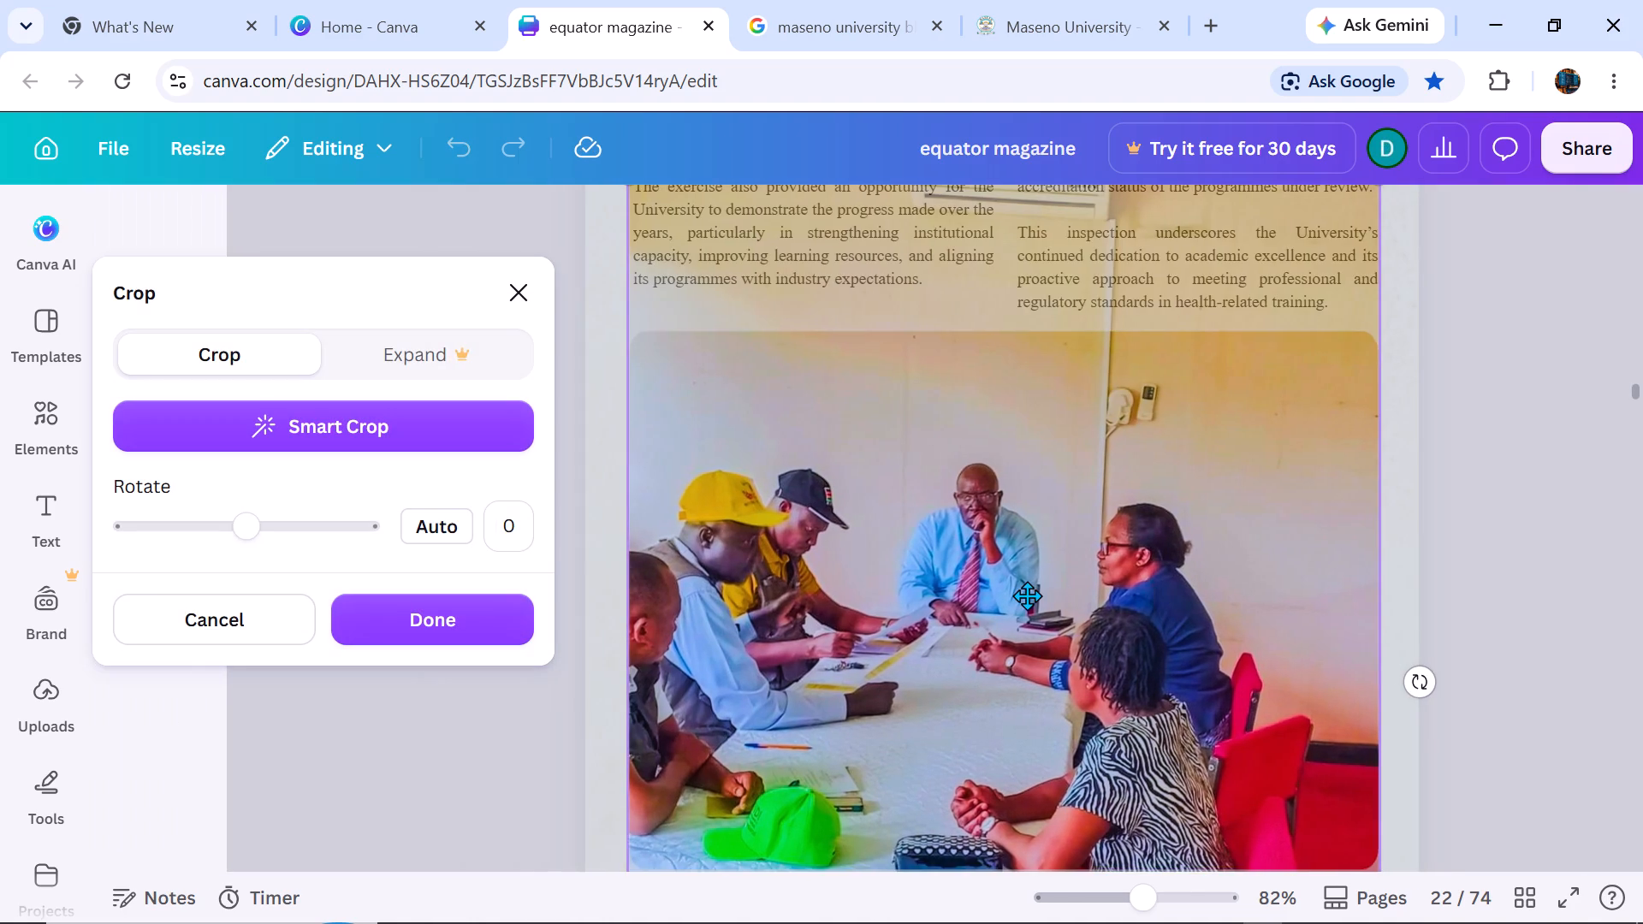
left_click_drag(980, 589, 1019, 589)
left_click_drag(1019, 589, 1047, 583)
left_click_drag(1062, 571, 1103, 572)
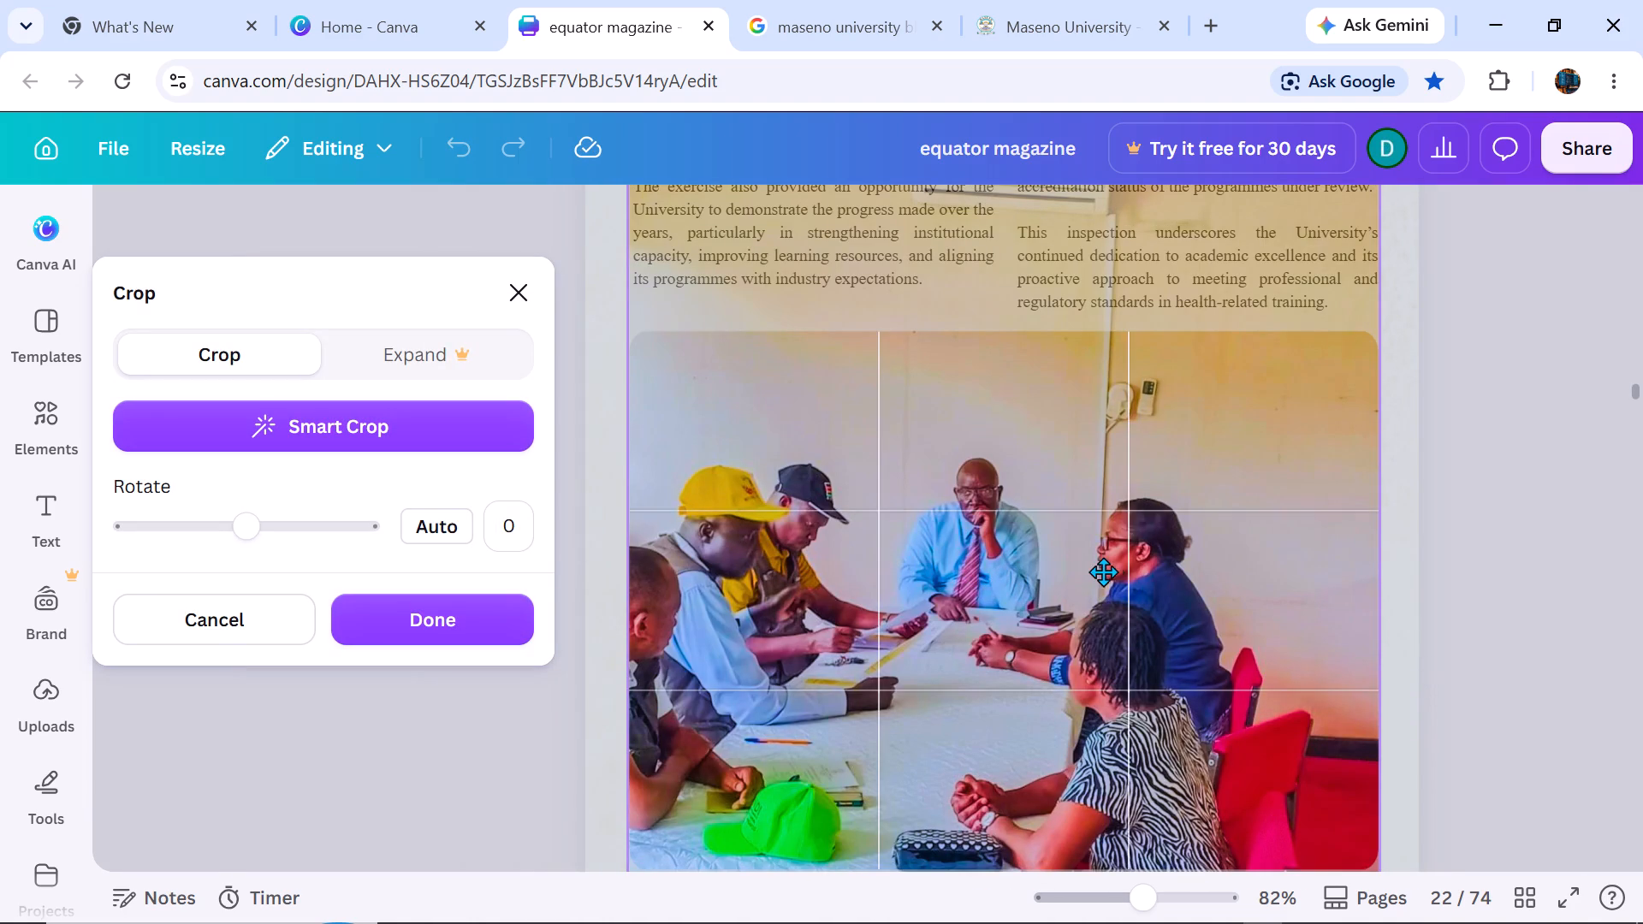
left_click_drag(1103, 572, 1112, 572)
left_click(1642, 571)
left_click(1593, 560)
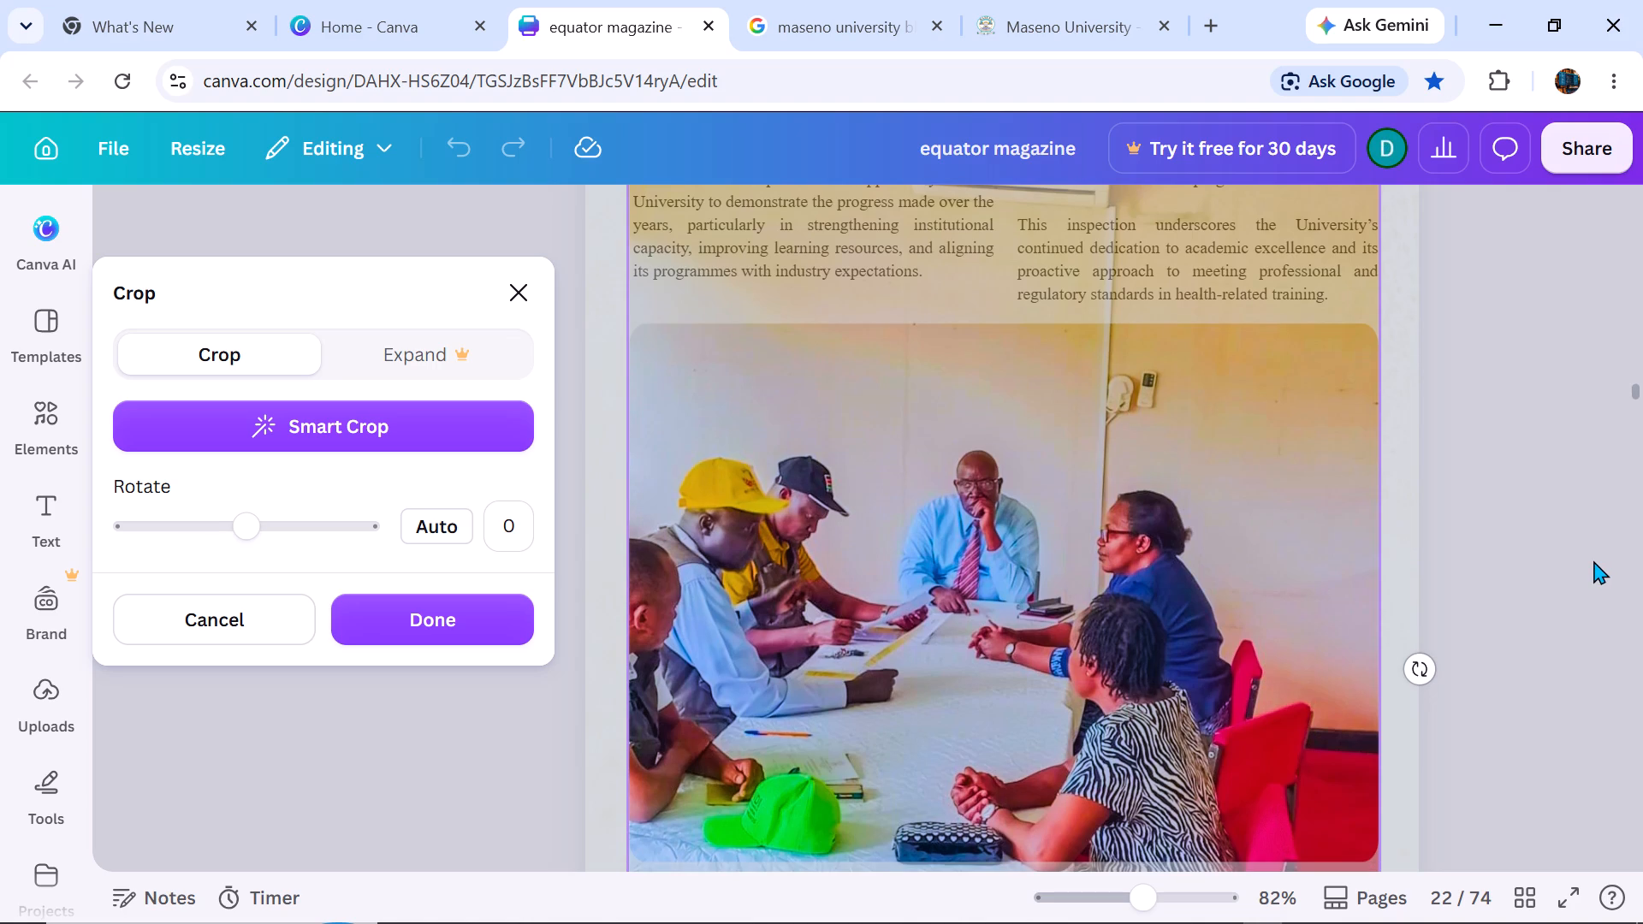
scroll(1593, 560, "down", 2)
scroll(1593, 560, "up", 1)
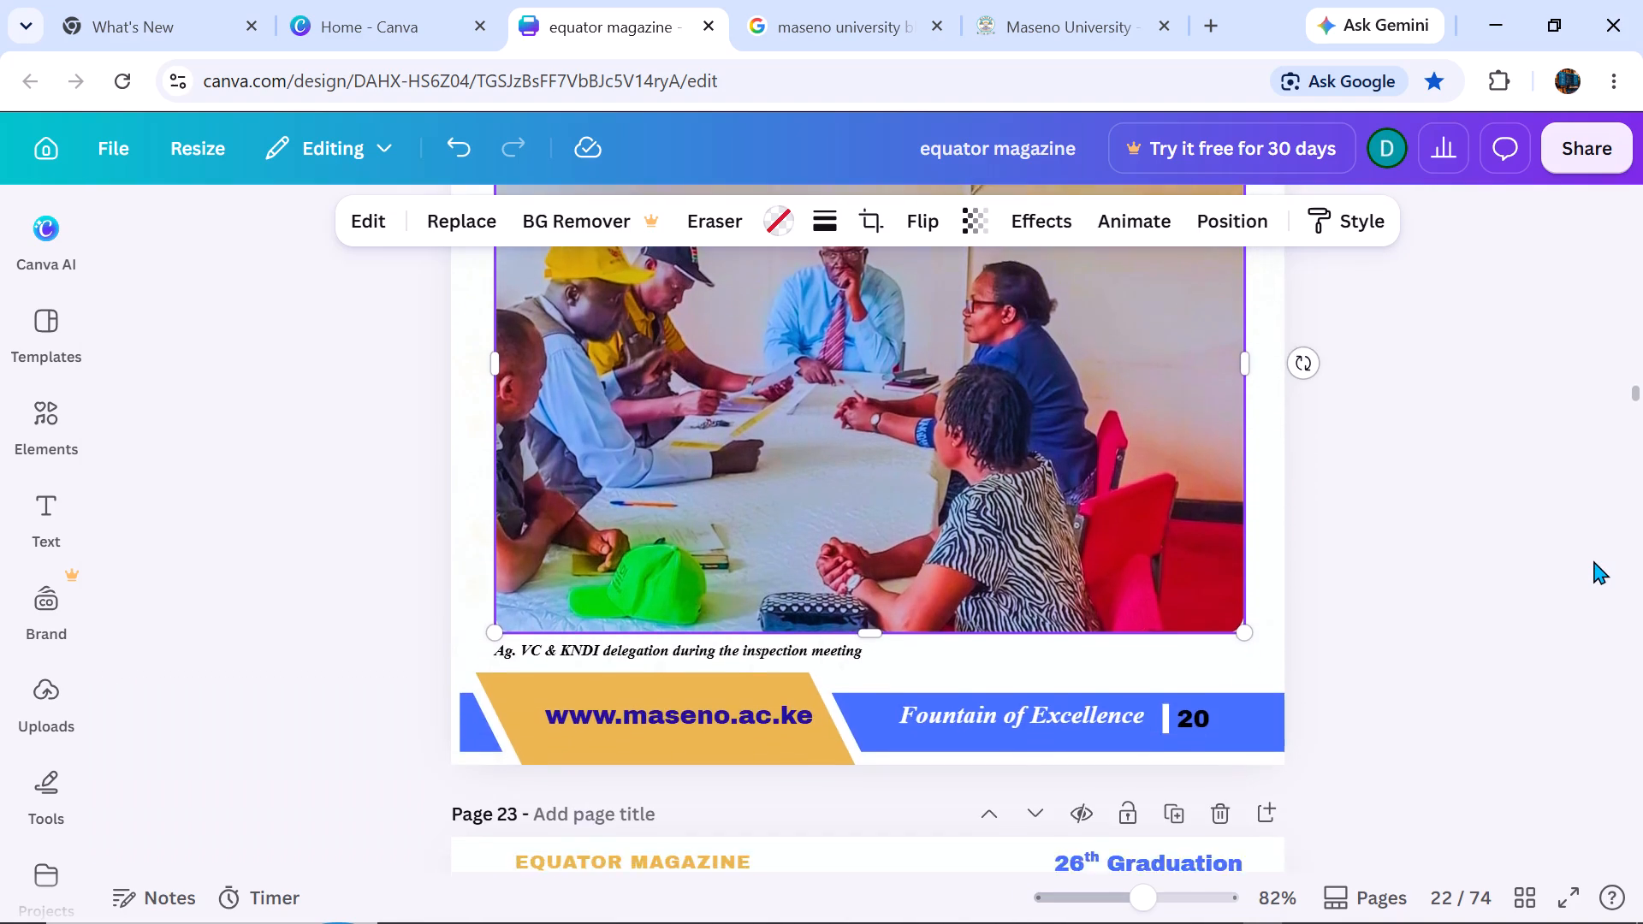
scroll(1593, 560, "up", 1)
left_click(1593, 560)
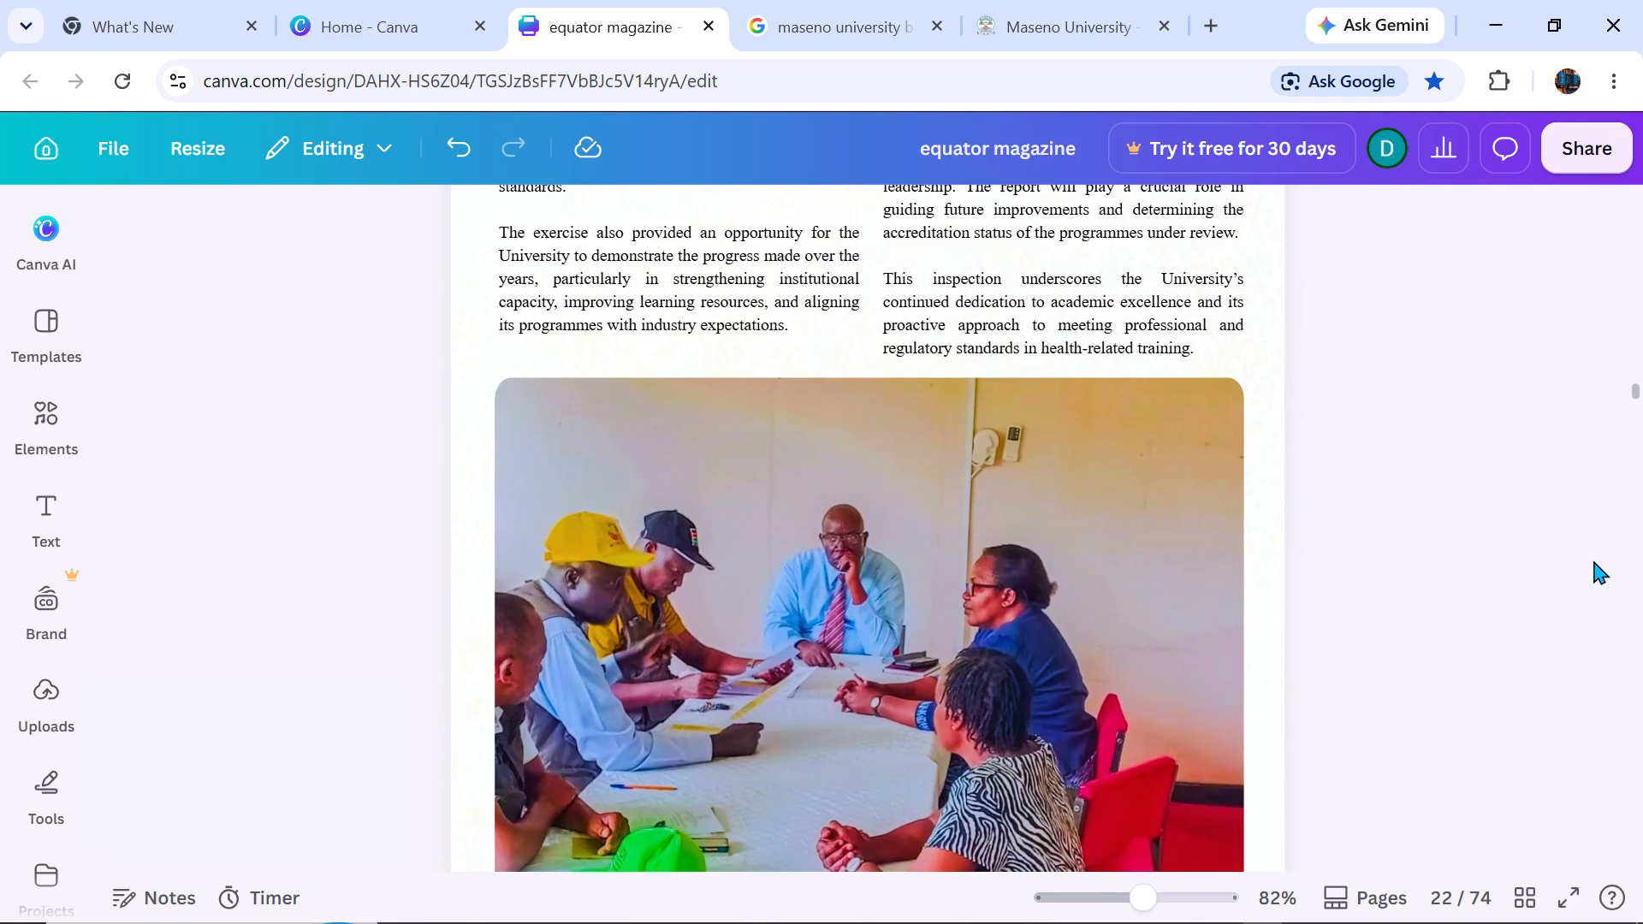
Remove the article "A" before "UNIVERSITY STATUS" in the Ramogi Institute heading on page 24.
scroll(1593, 560, "down", 3)
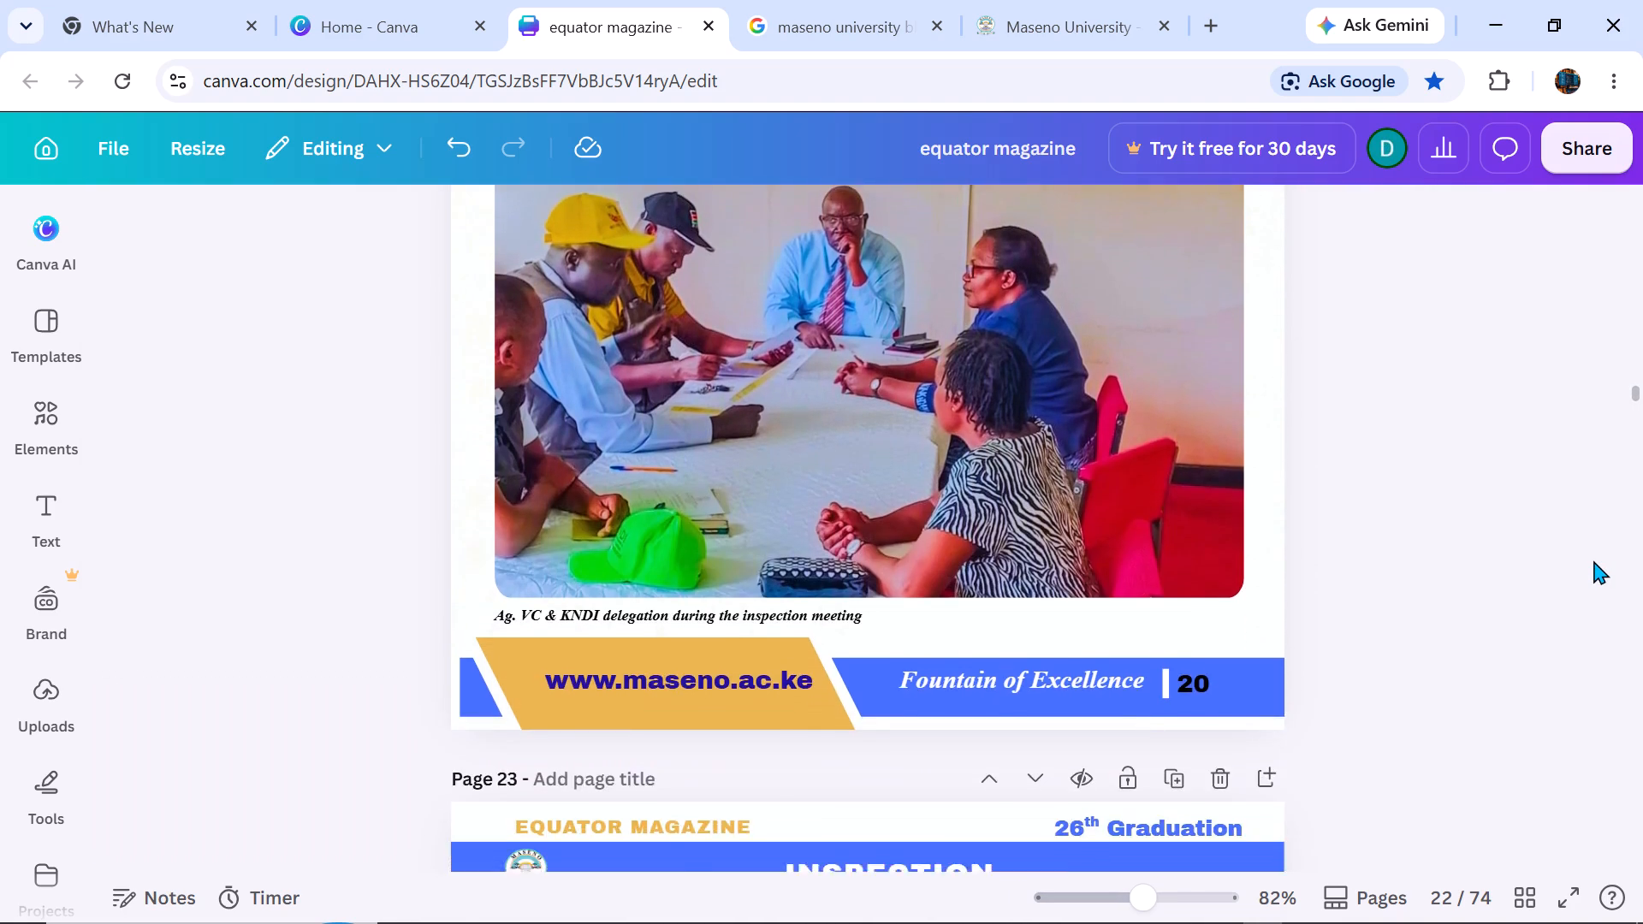
scroll(1593, 560, "down", 6)
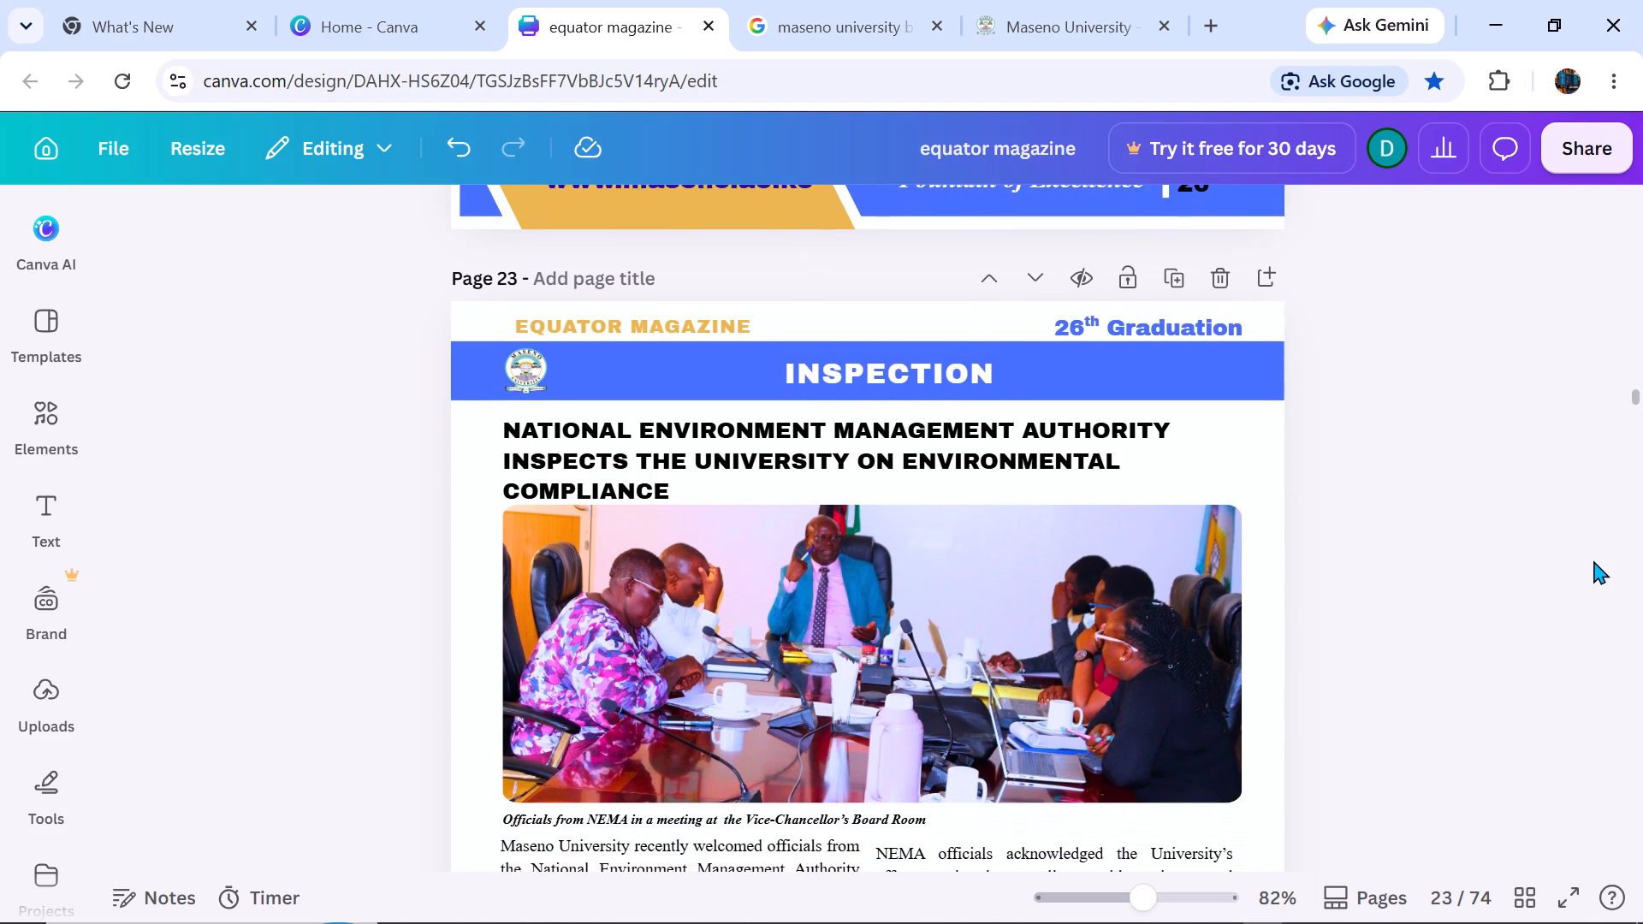
scroll(1593, 560, "down", 6)
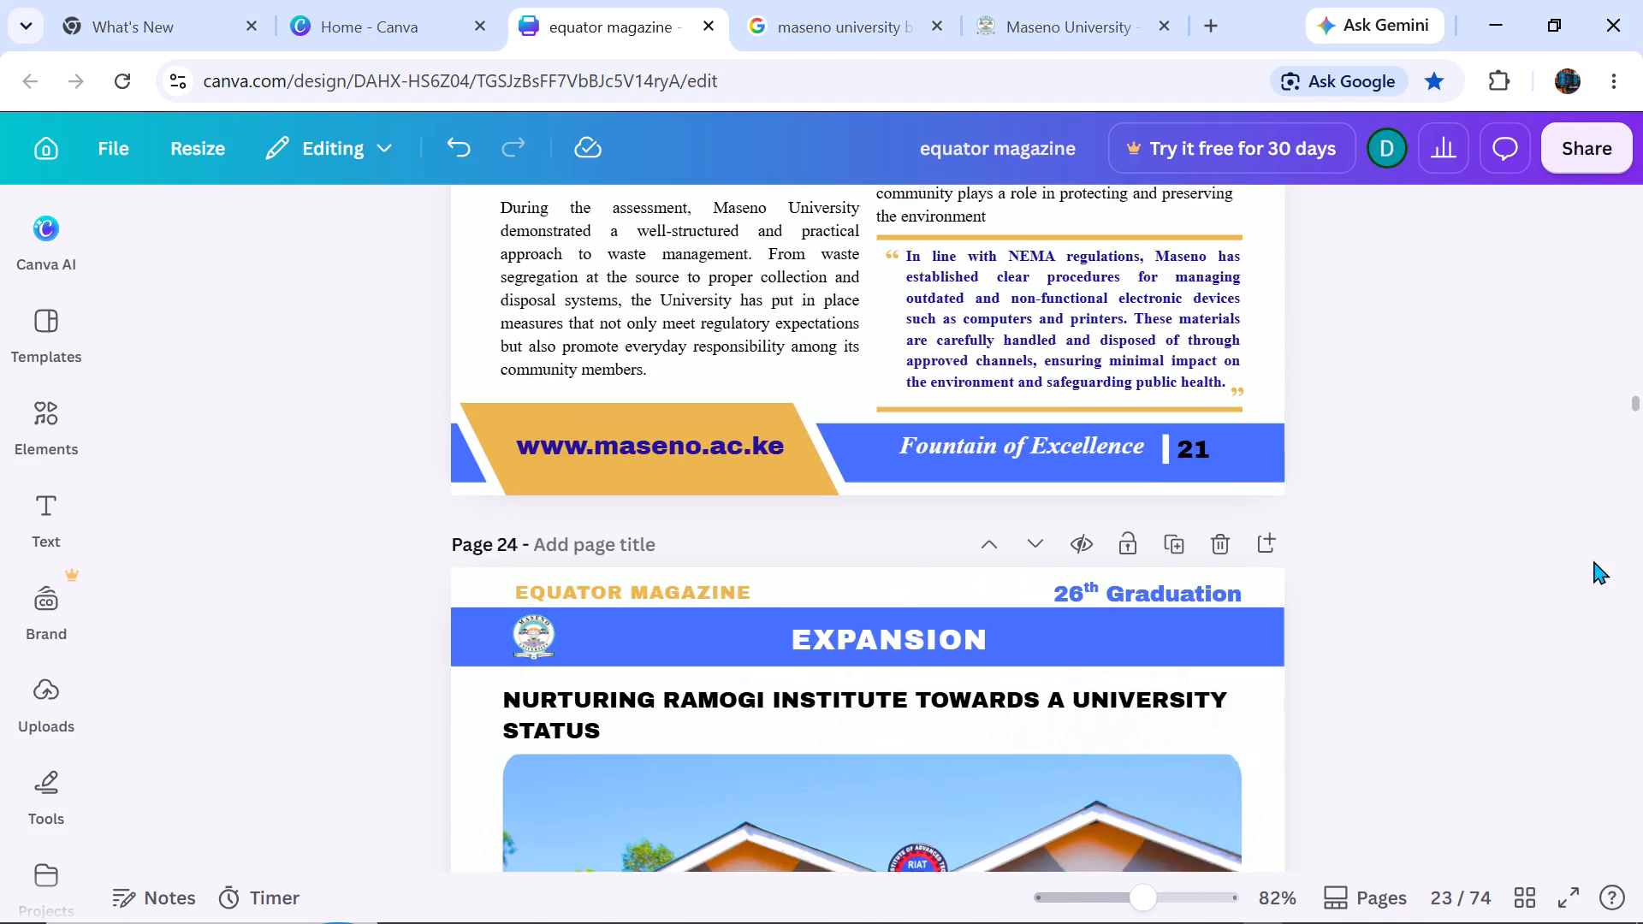
scroll(1593, 560, "down", 3)
double_click(1065, 382)
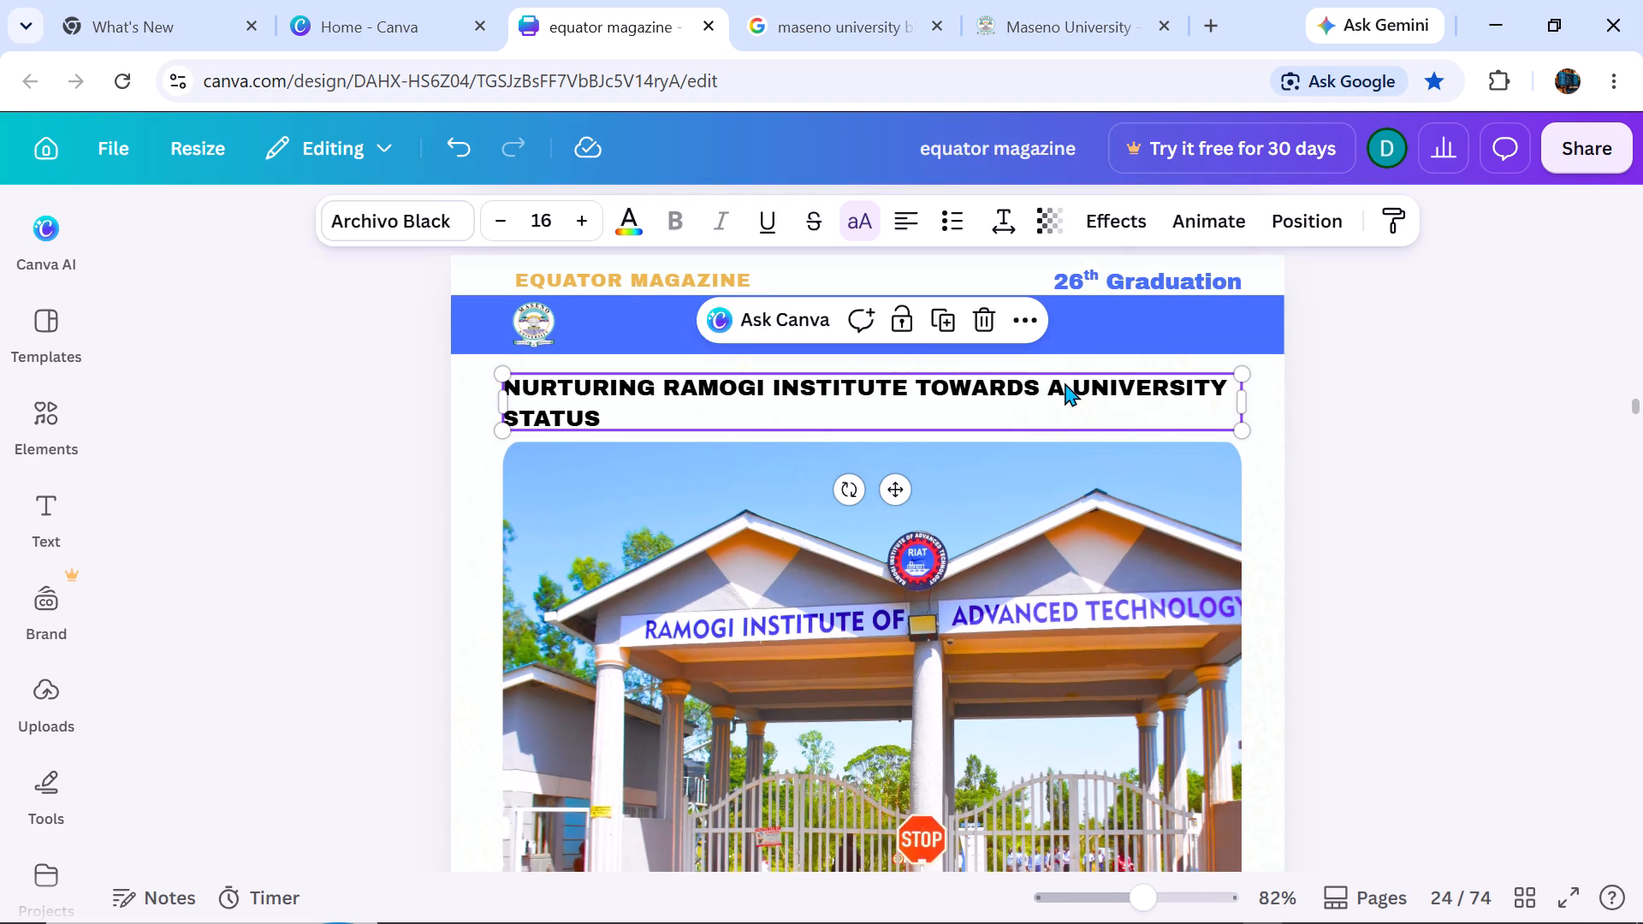
key("BackSpace")
key("BackSpace")
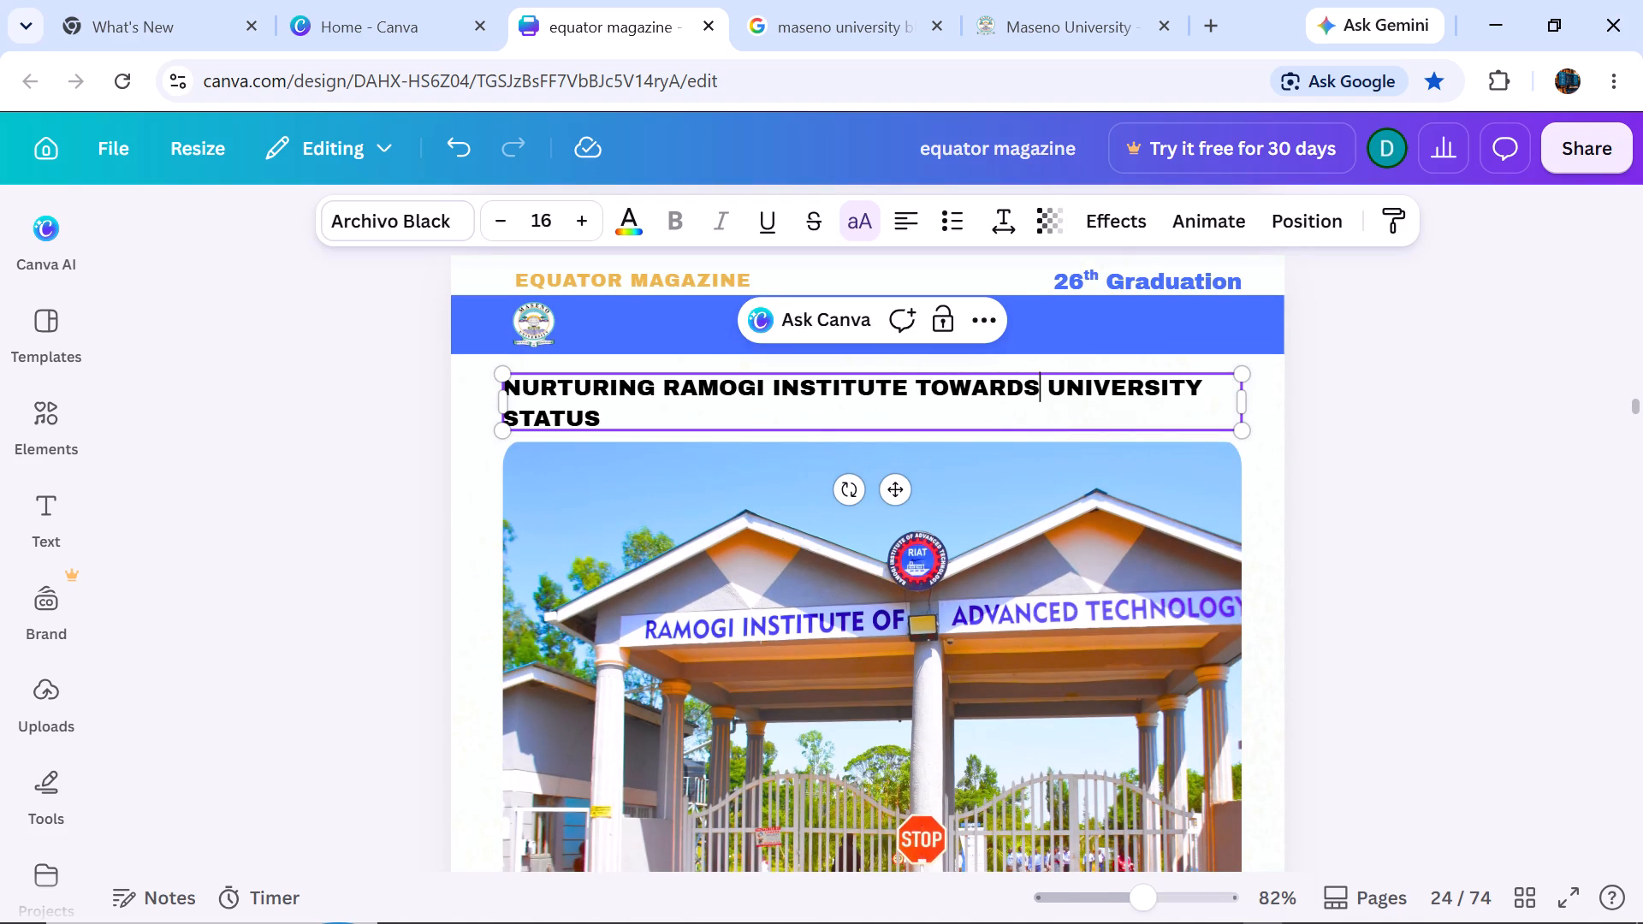
left_click(1393, 631)
Remove the comma after "fully-fledged Universities" in the first paragraph of the Ramogi Institute article on page 24.
scroll(1393, 631, "down", 1)
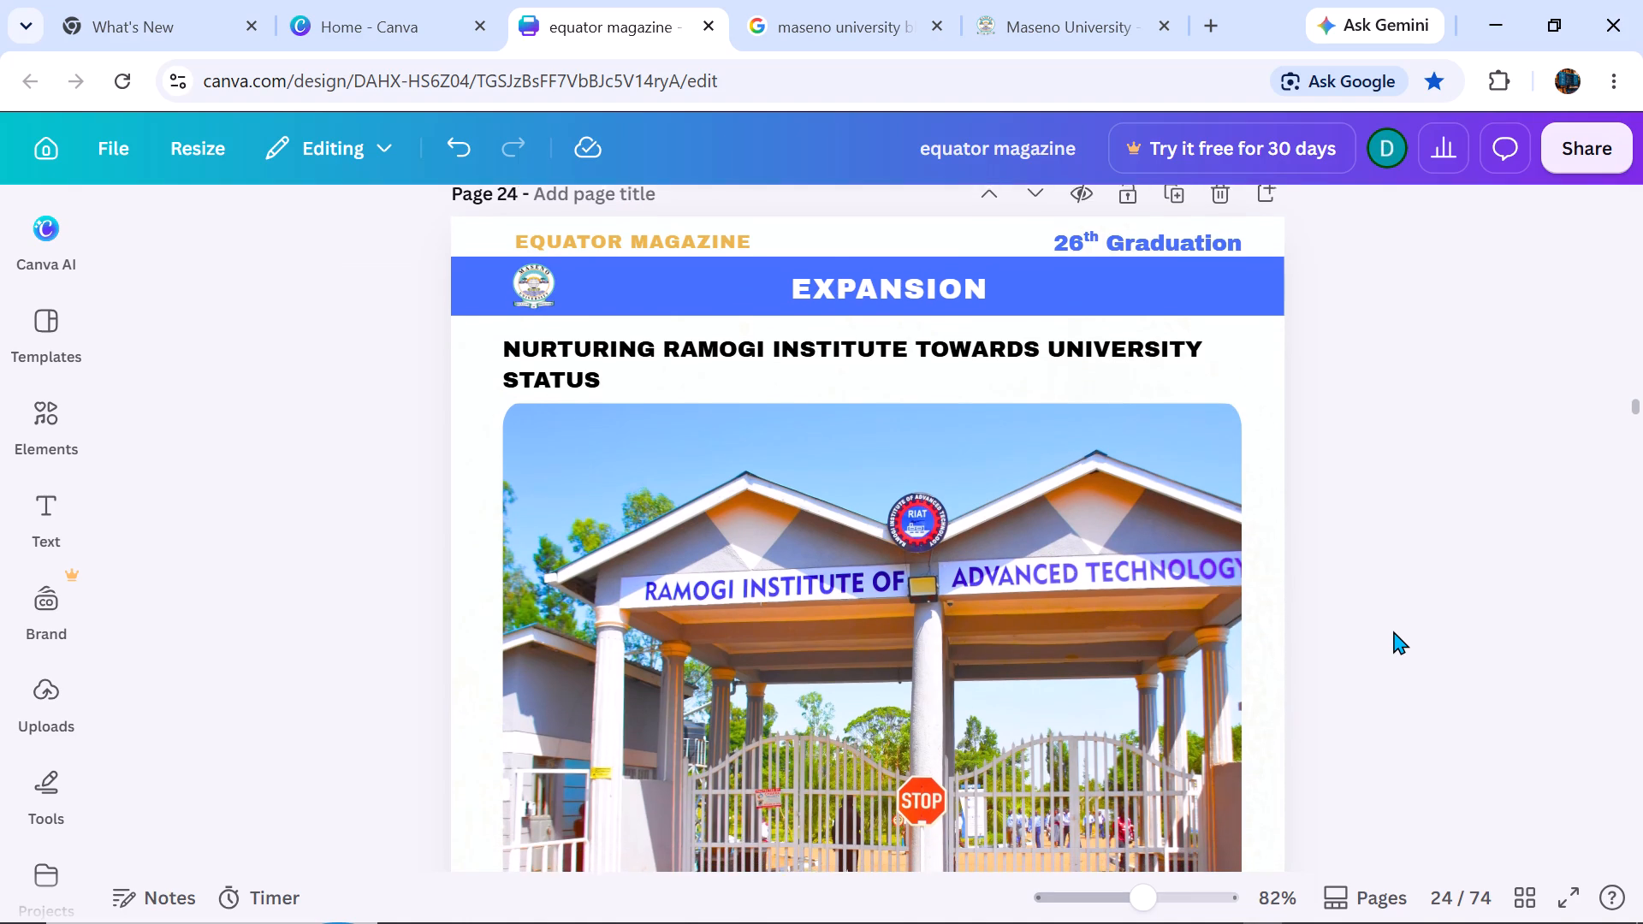
scroll(1393, 631, "down", 4)
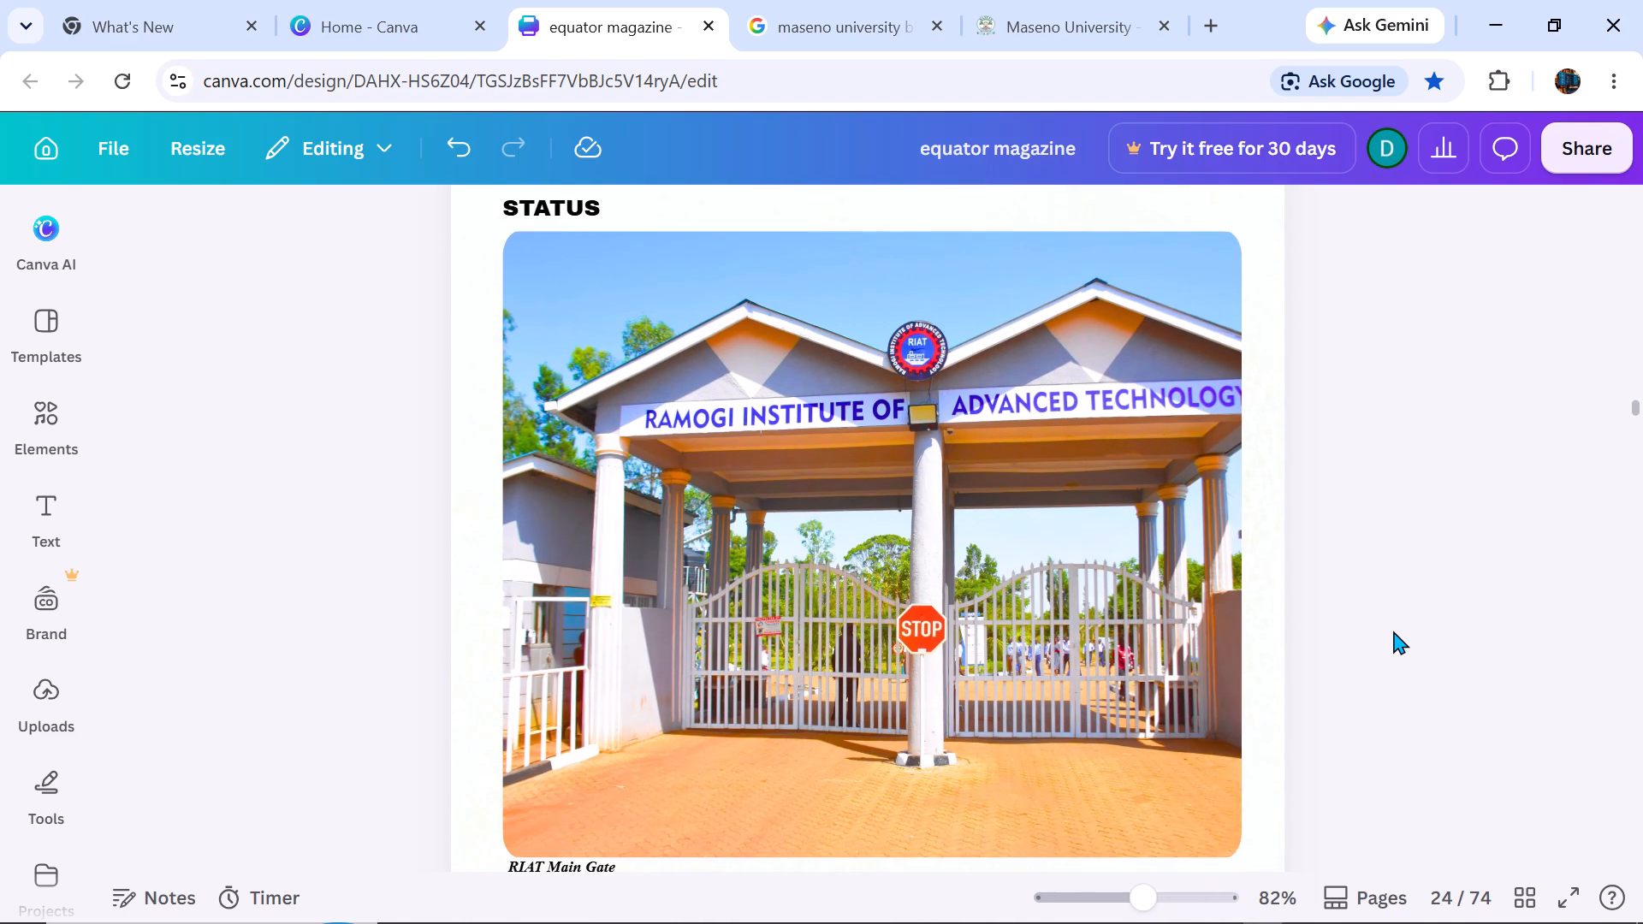
scroll(1393, 631, "down", 2)
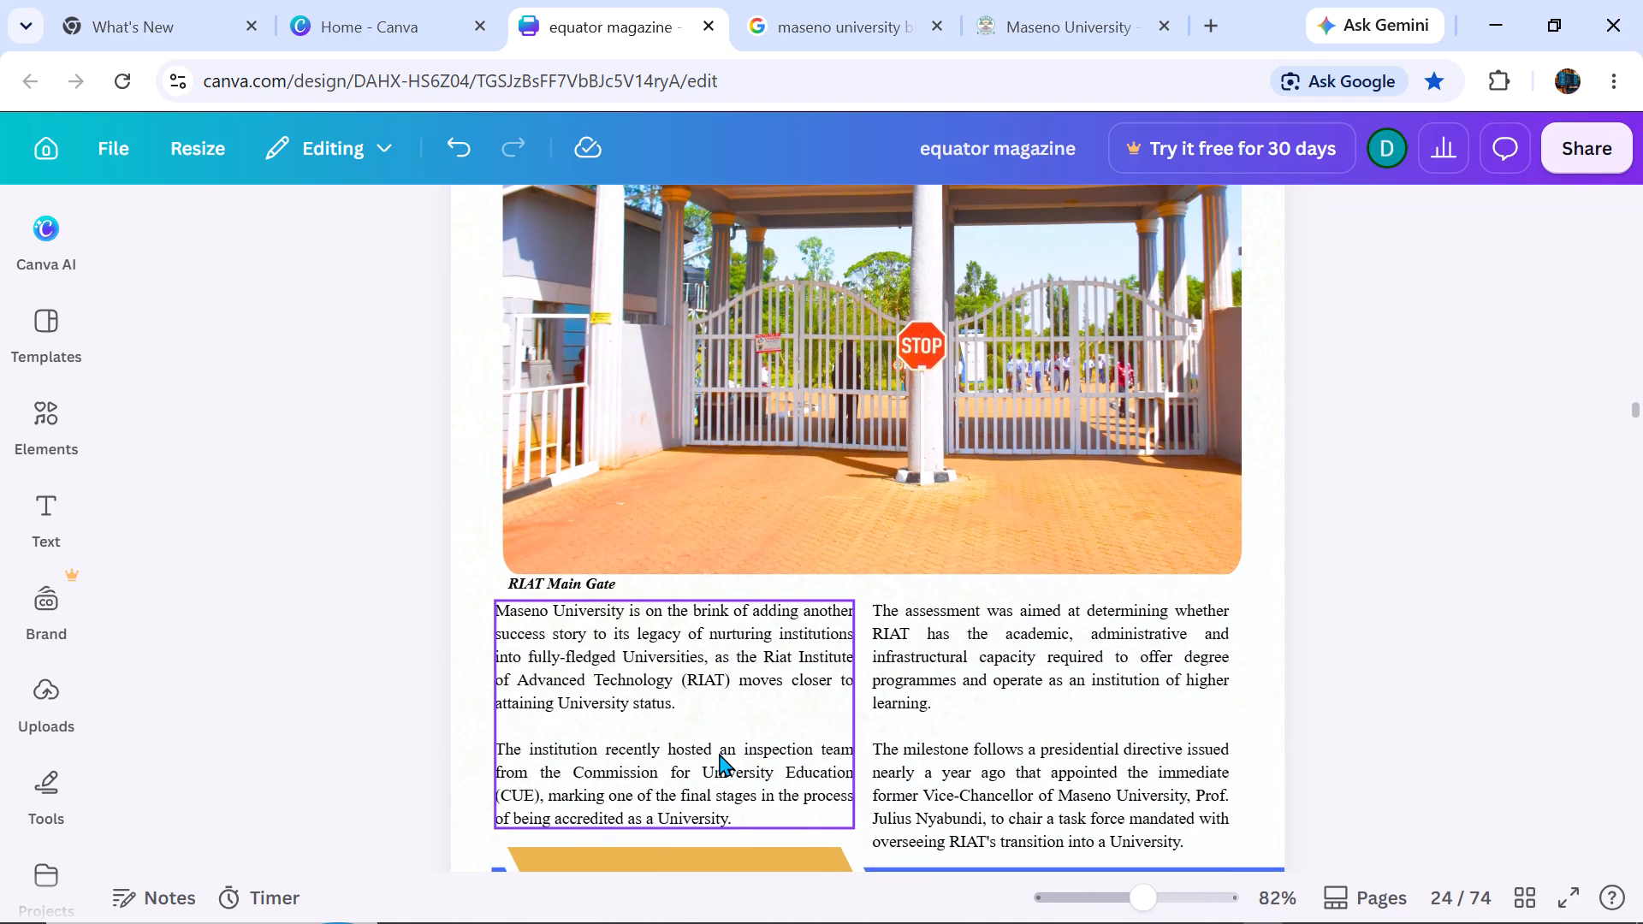
double_click(708, 654)
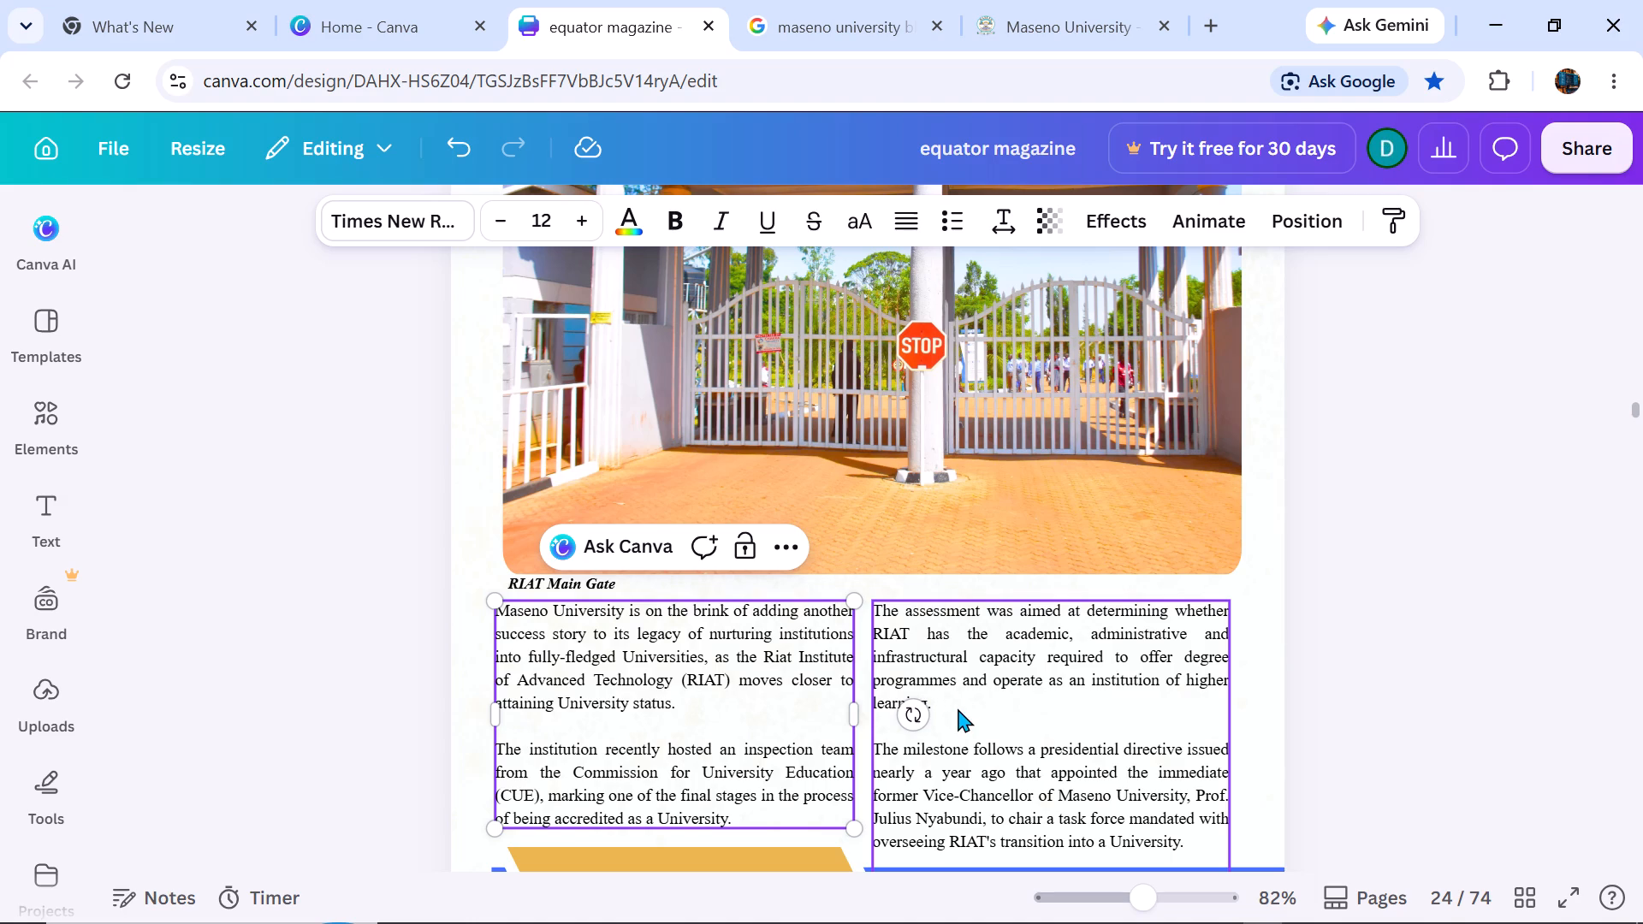
key("BackSpace")
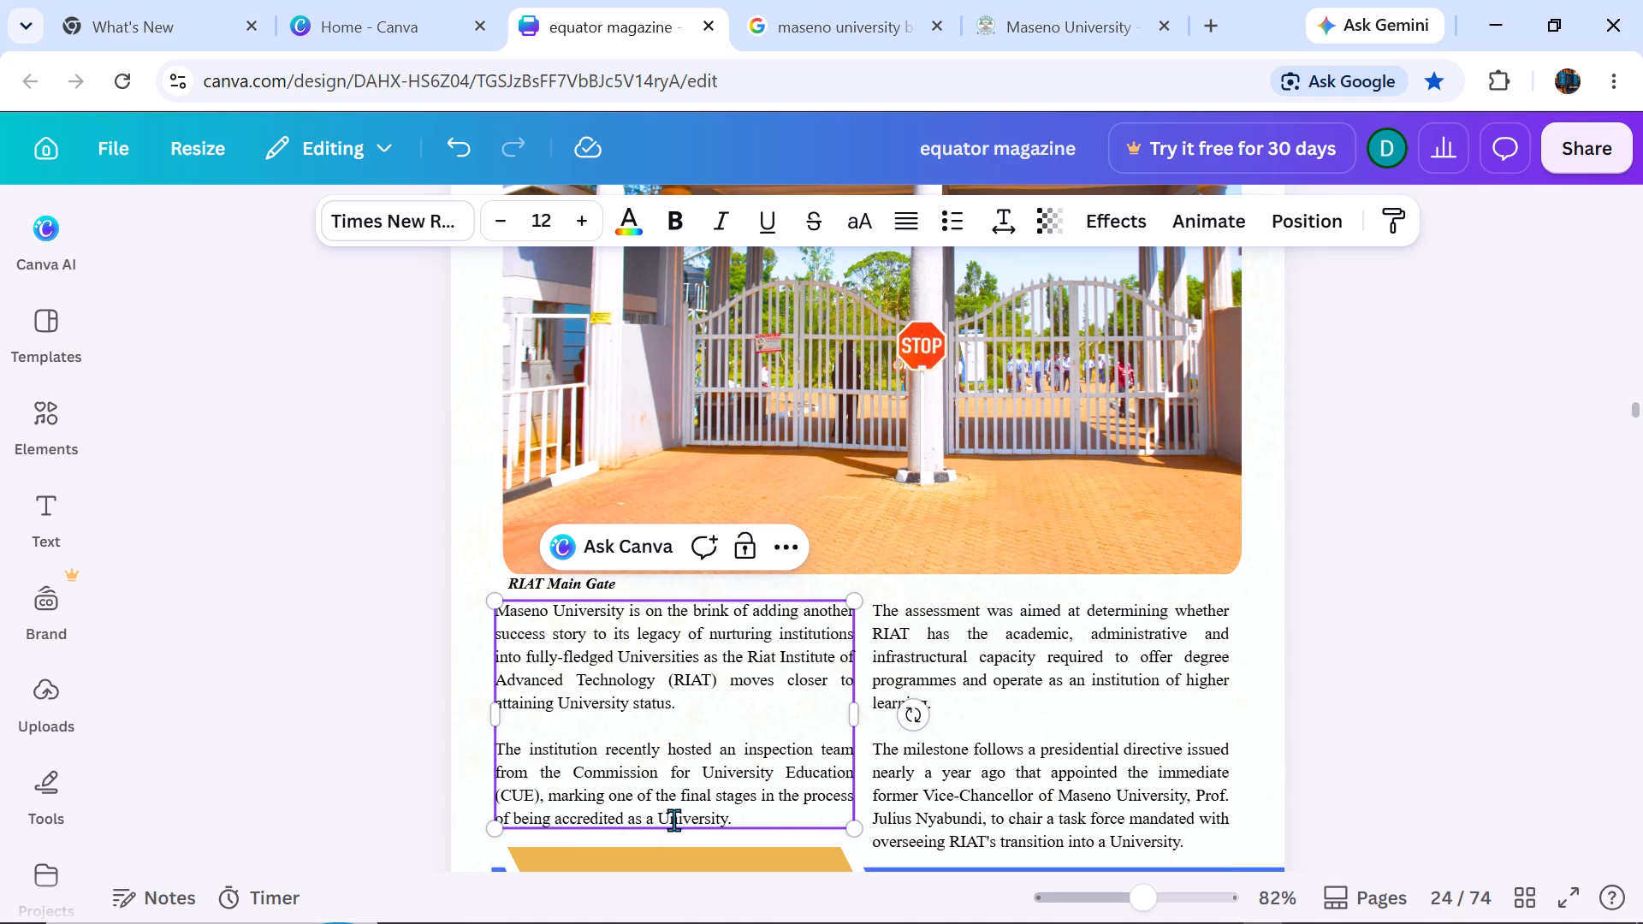
Extend the end of the second paragraph on page 24 to read "accredited as a University Collage.".
left_click(745, 817)
key("BackSpace")
key("BackSpace")
key("space")
type("Coll")
type("age")
key("period")
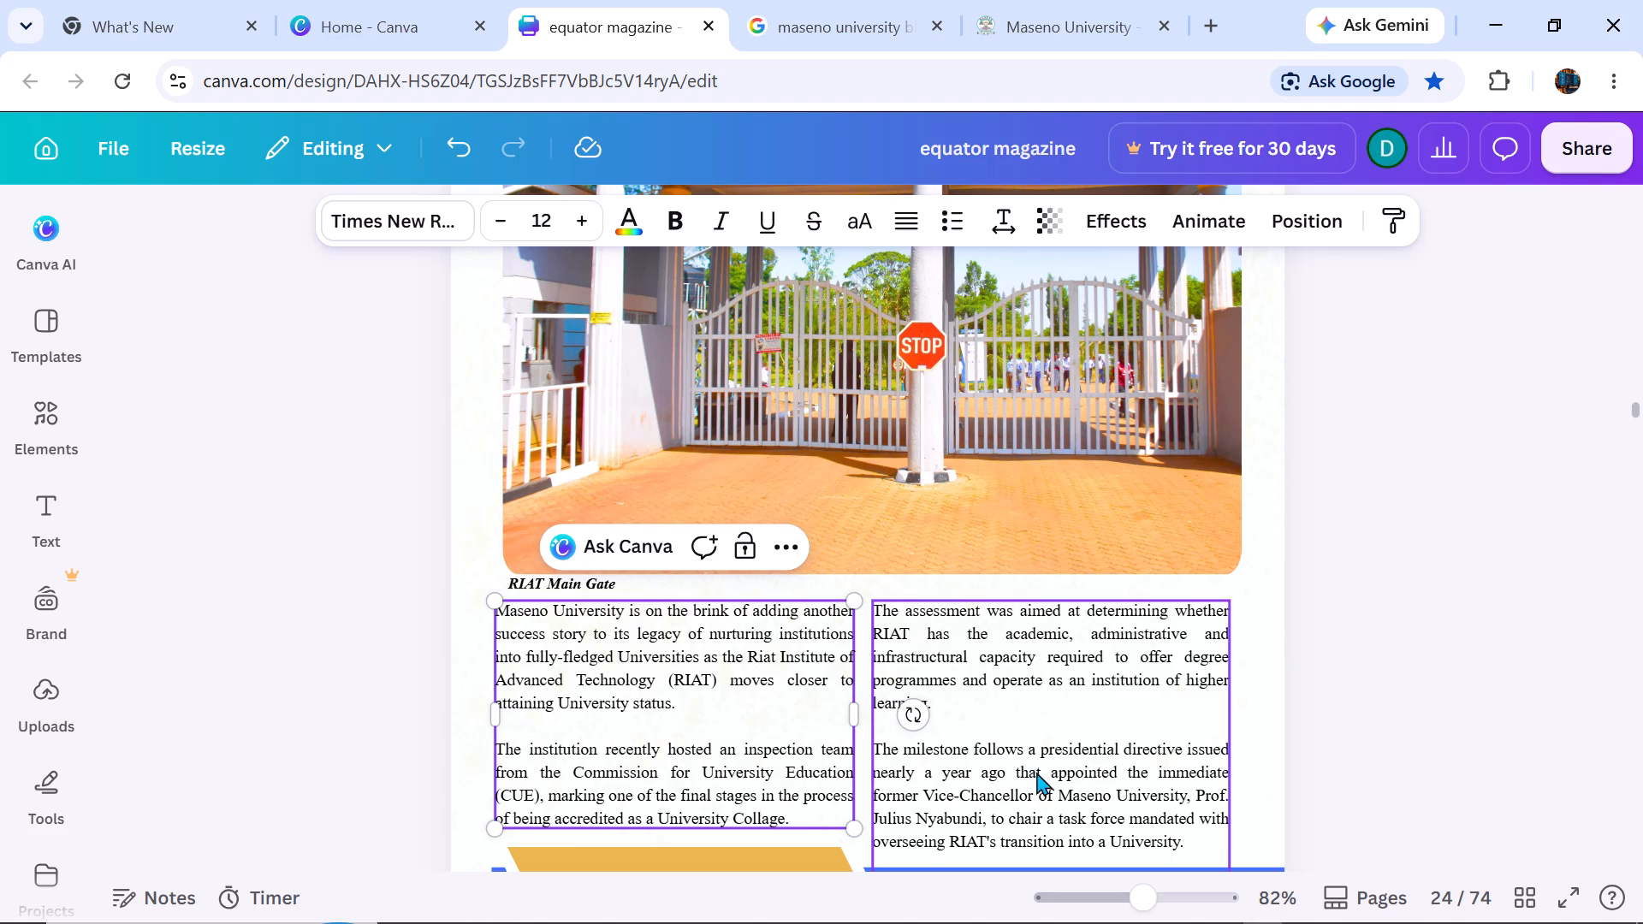
Capitalise "Presidential" in "The milestone follows a Presidential directive" in the second column on page 24.
double_click(1050, 748)
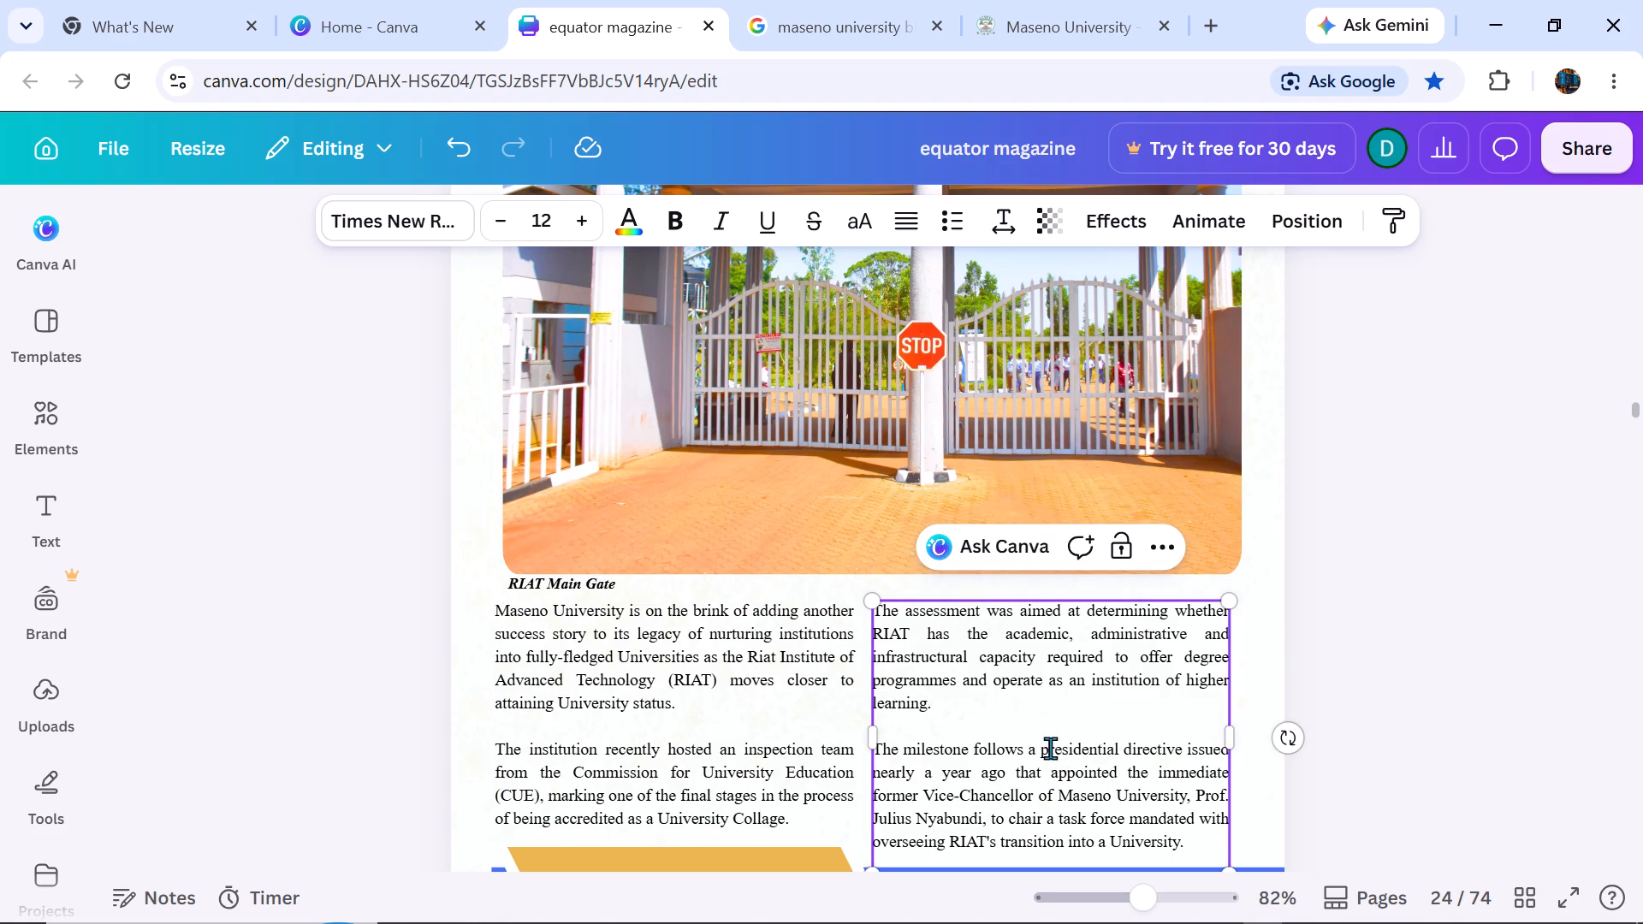
key("BackSpace")
key("shift+p")
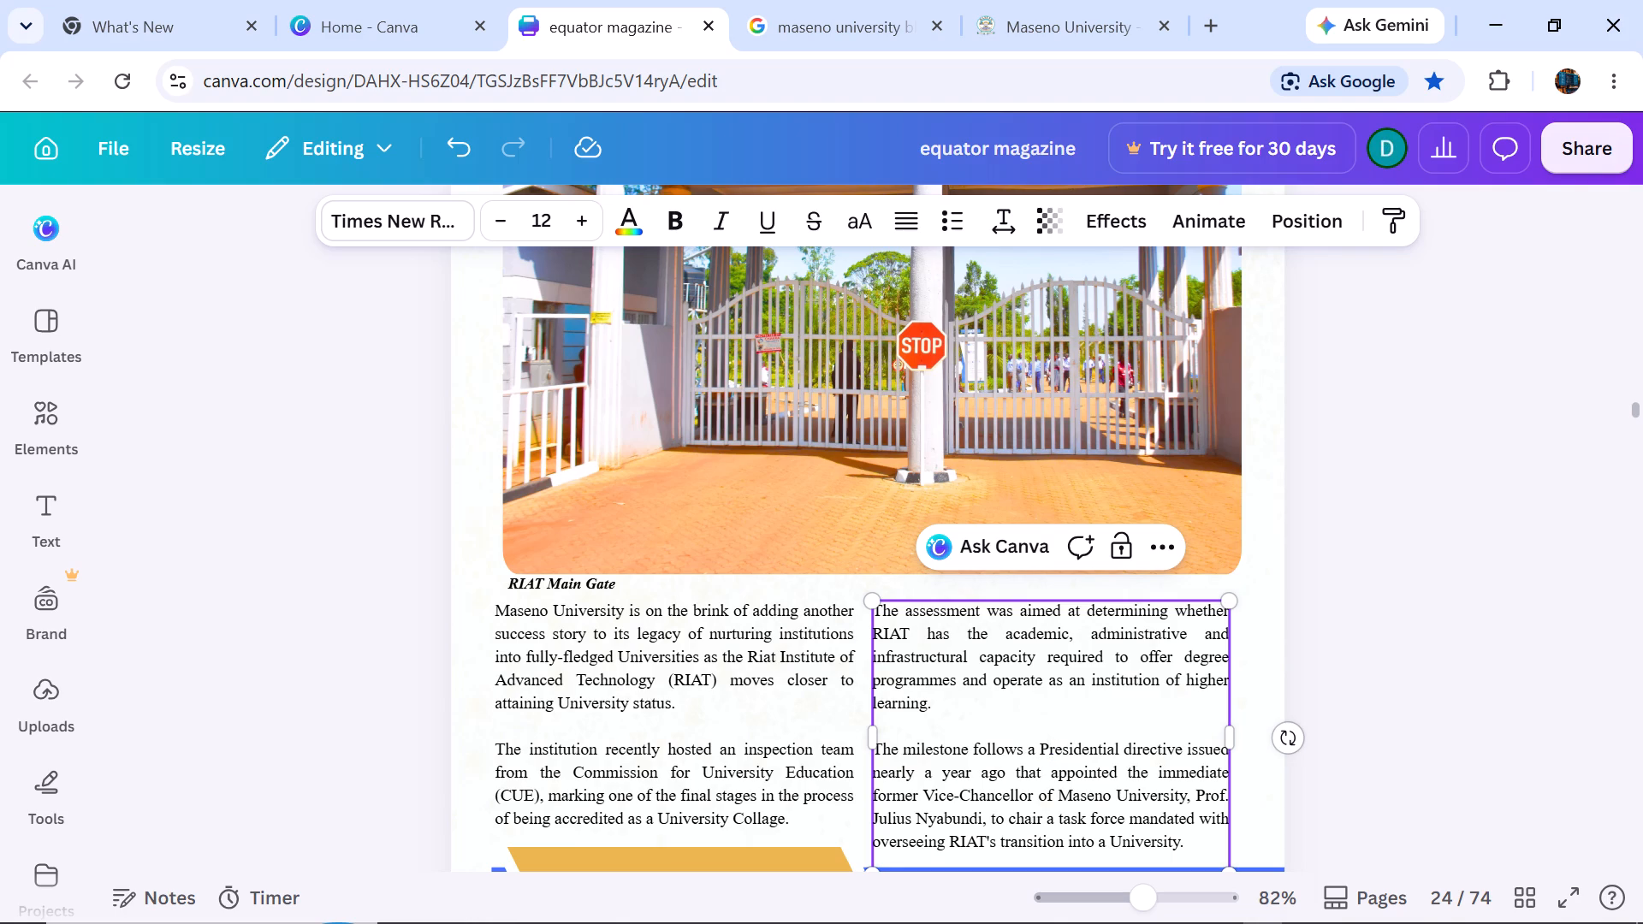
left_click(1406, 685)
Capitalise "Intelligence" in the opening words of the Artificial Intelligence Centre article on page 26.
scroll(1406, 685, "down", 2)
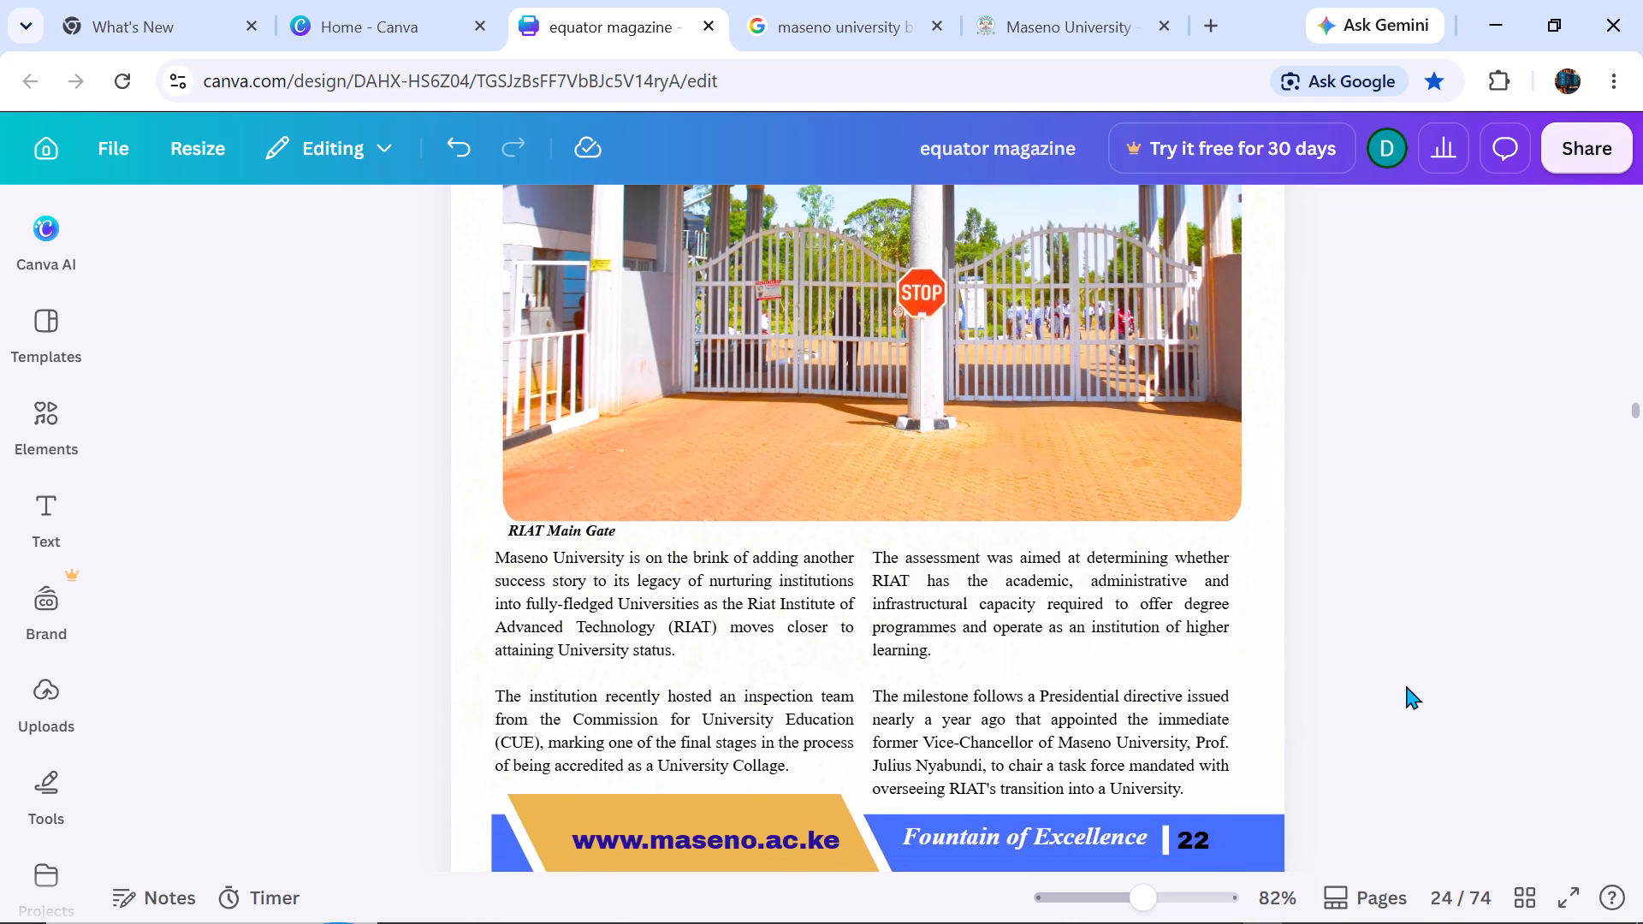
scroll(1406, 685, "down", 5)
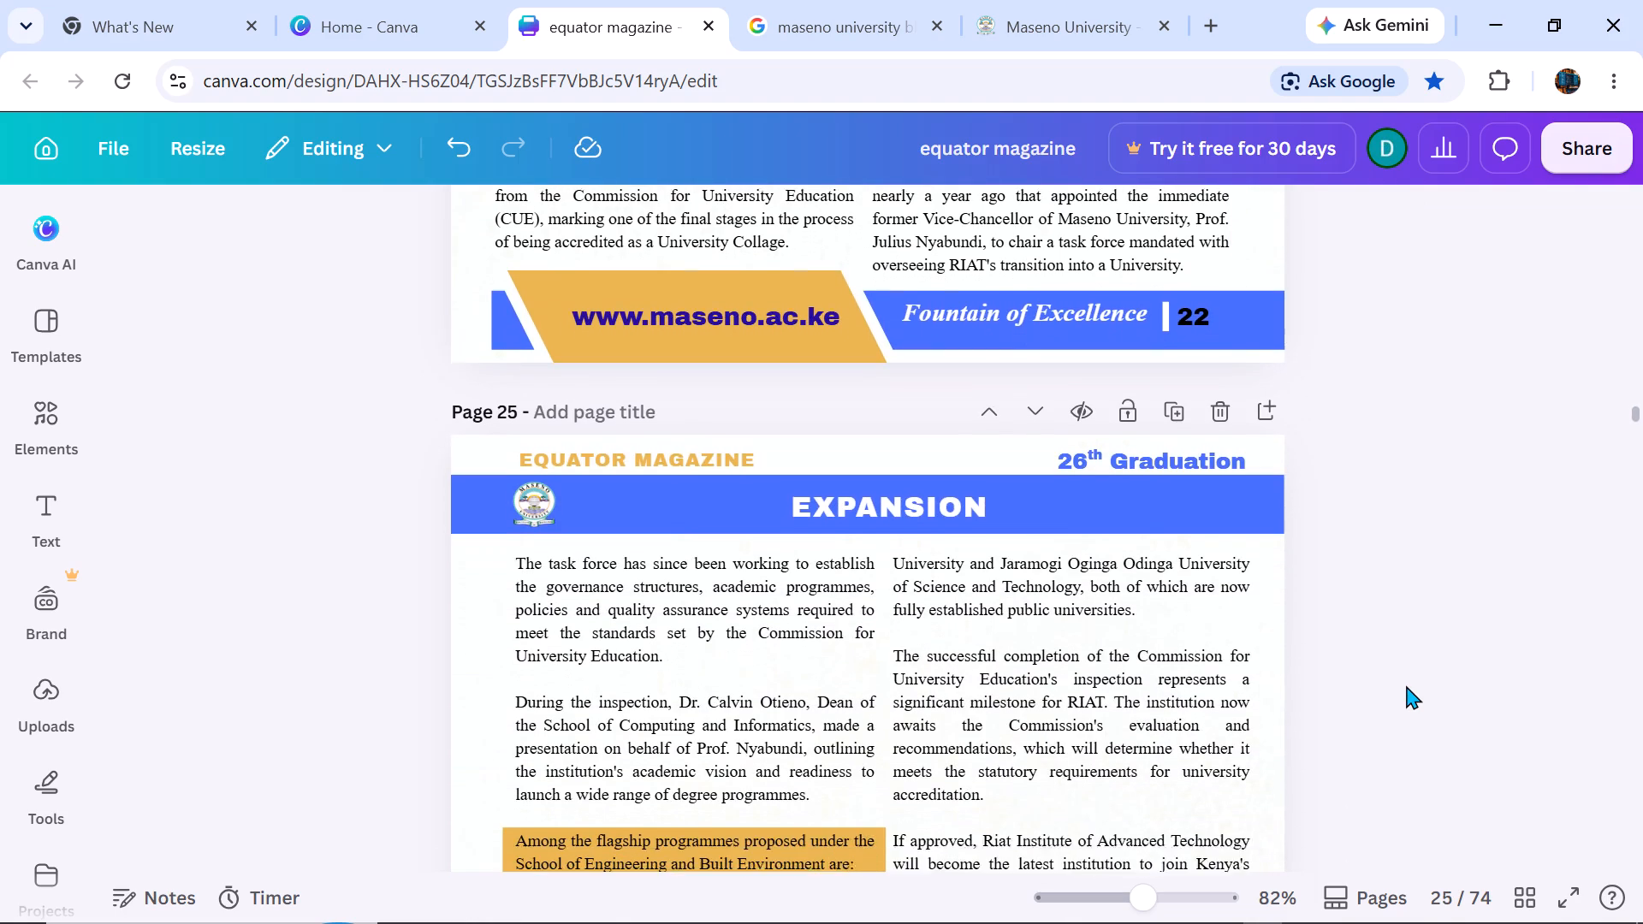
scroll(1406, 685, "down", 5)
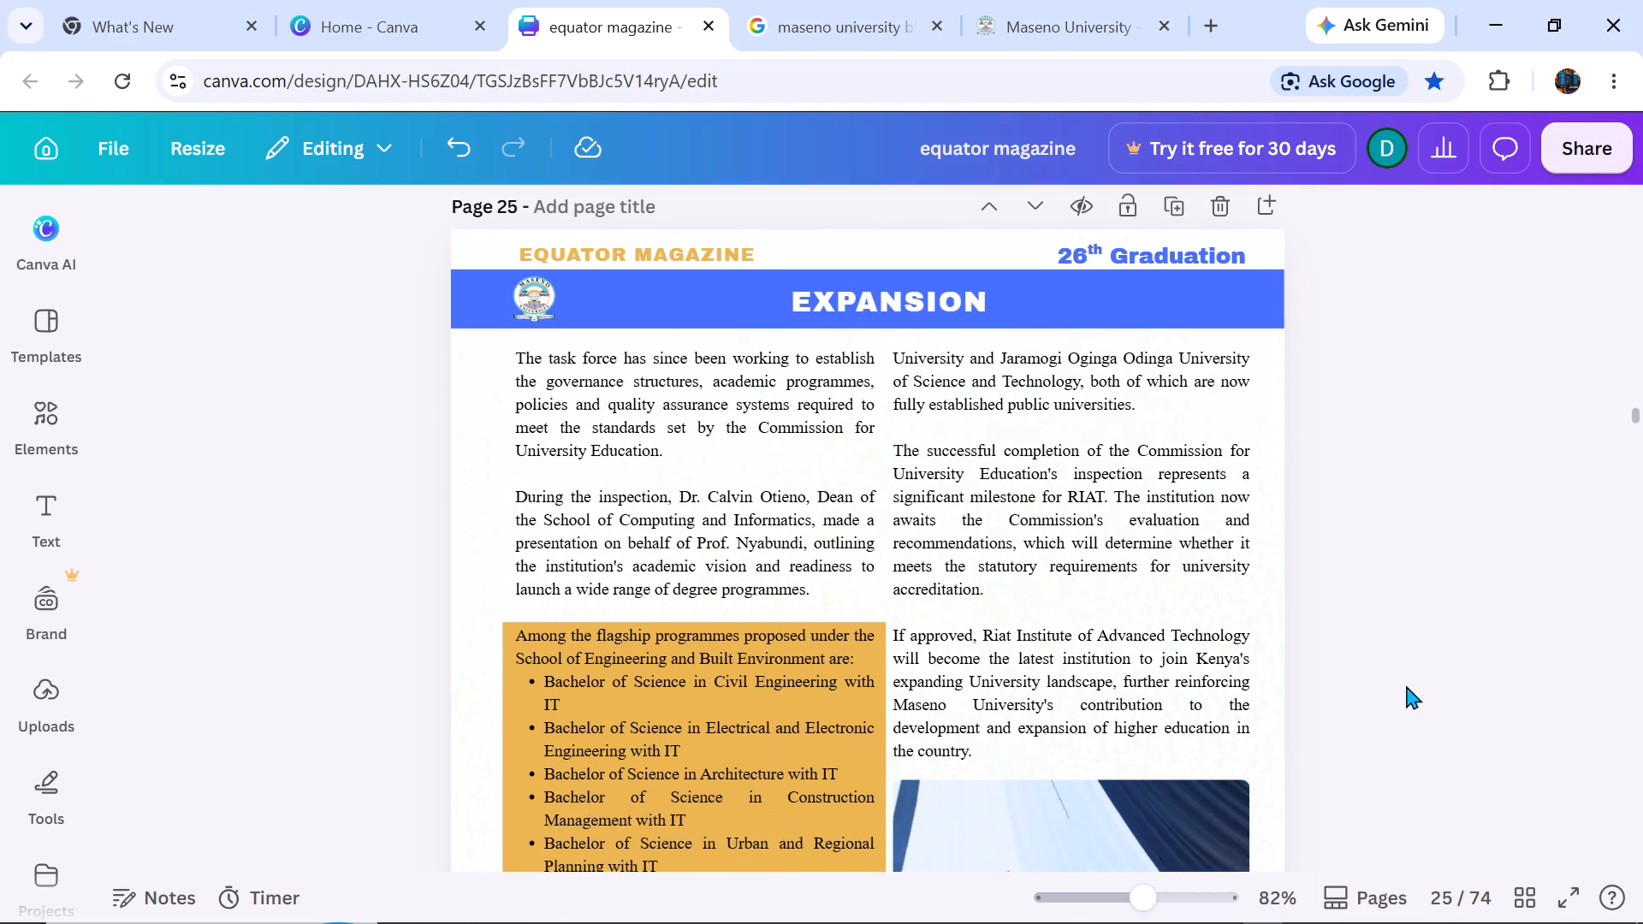
scroll(1406, 685, "down", 6)
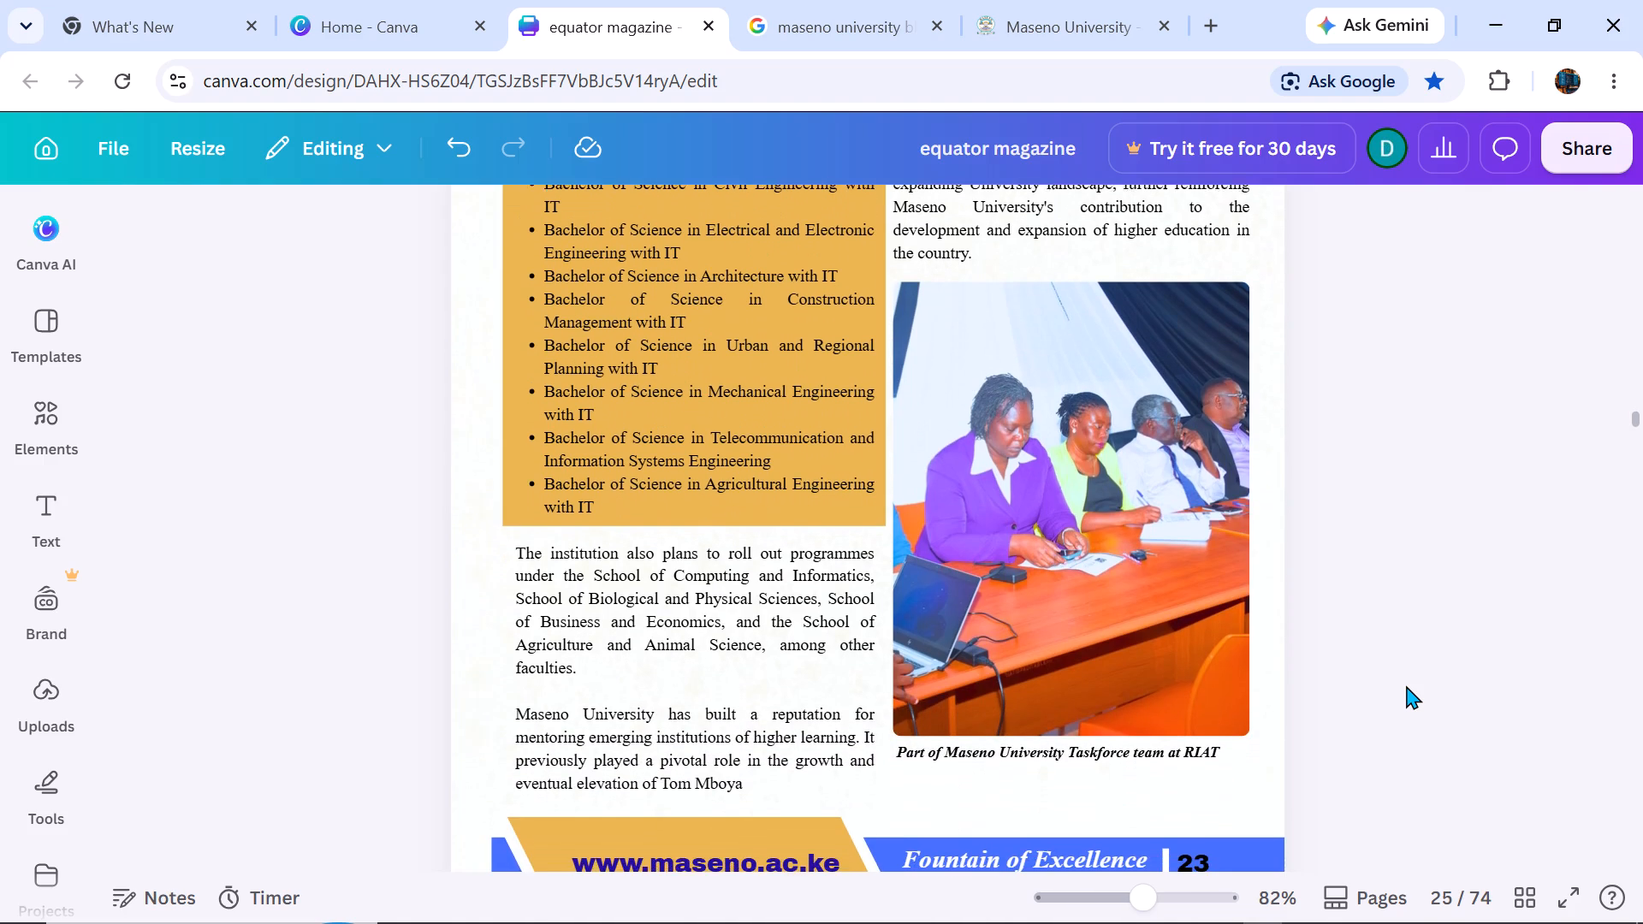
scroll(1406, 685, "down", 3)
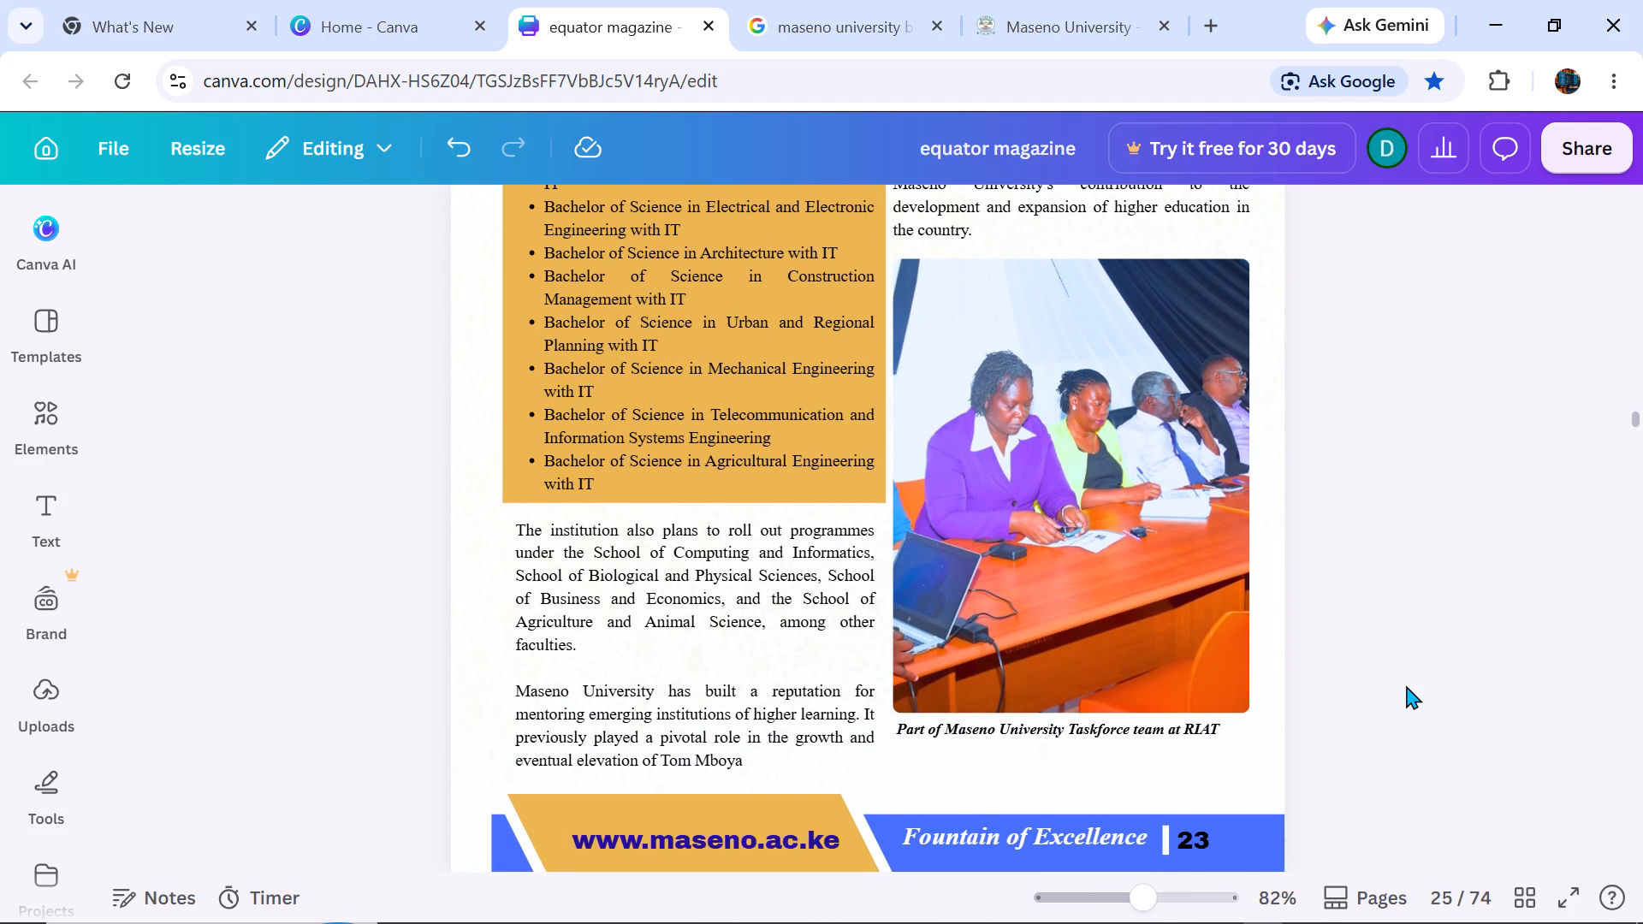
scroll(1406, 685, "down", 4)
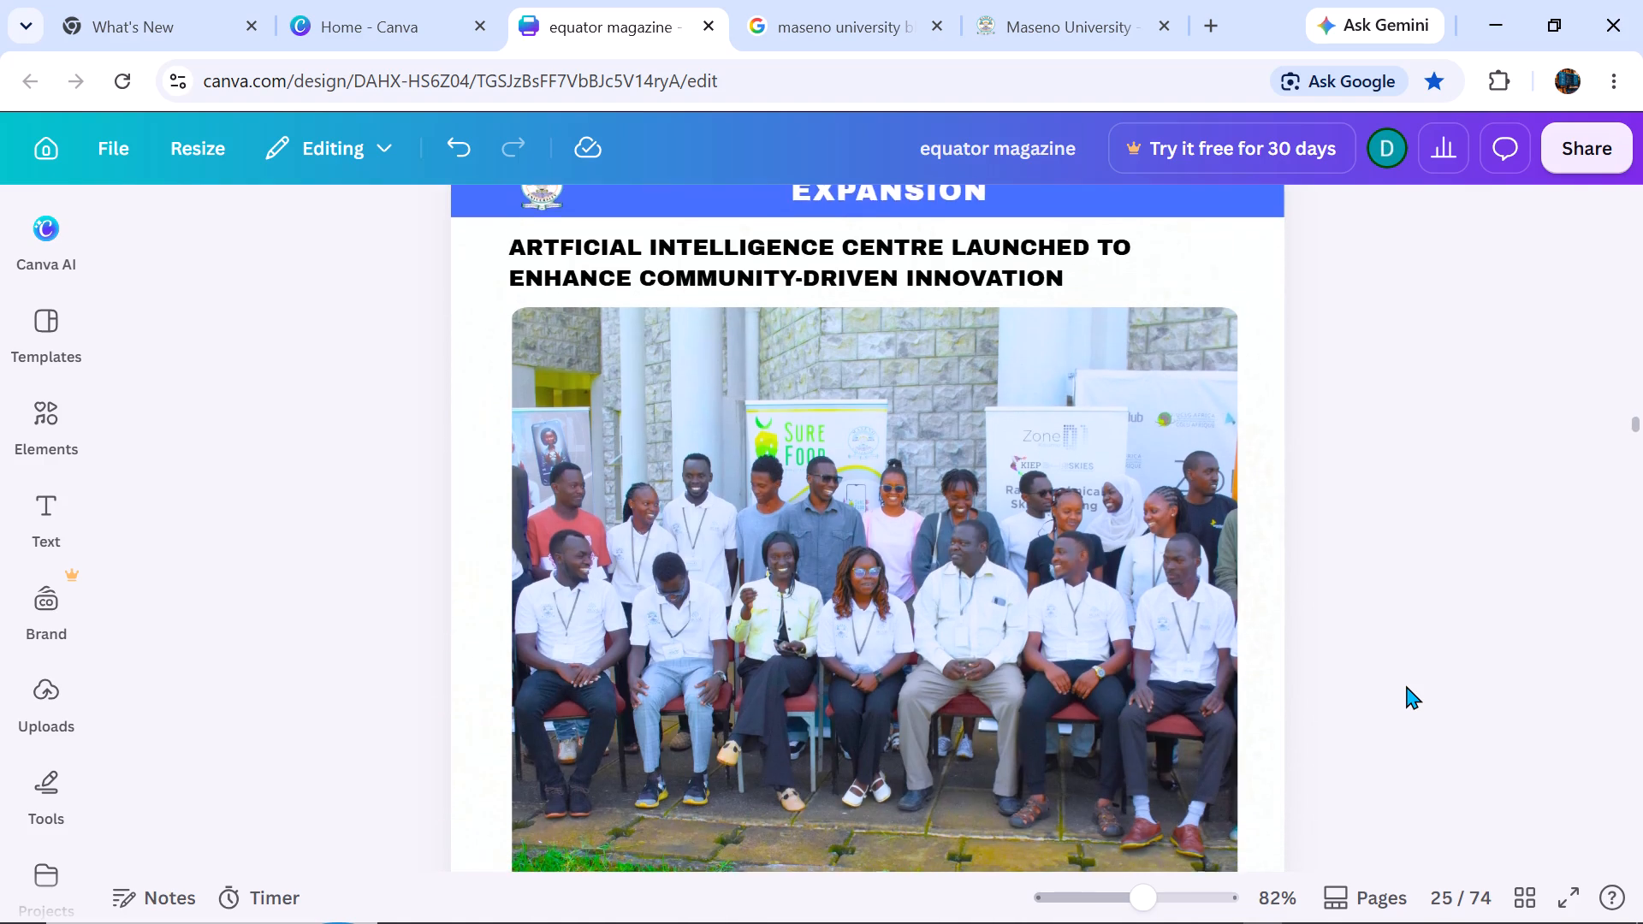
scroll(1406, 685, "down", 5)
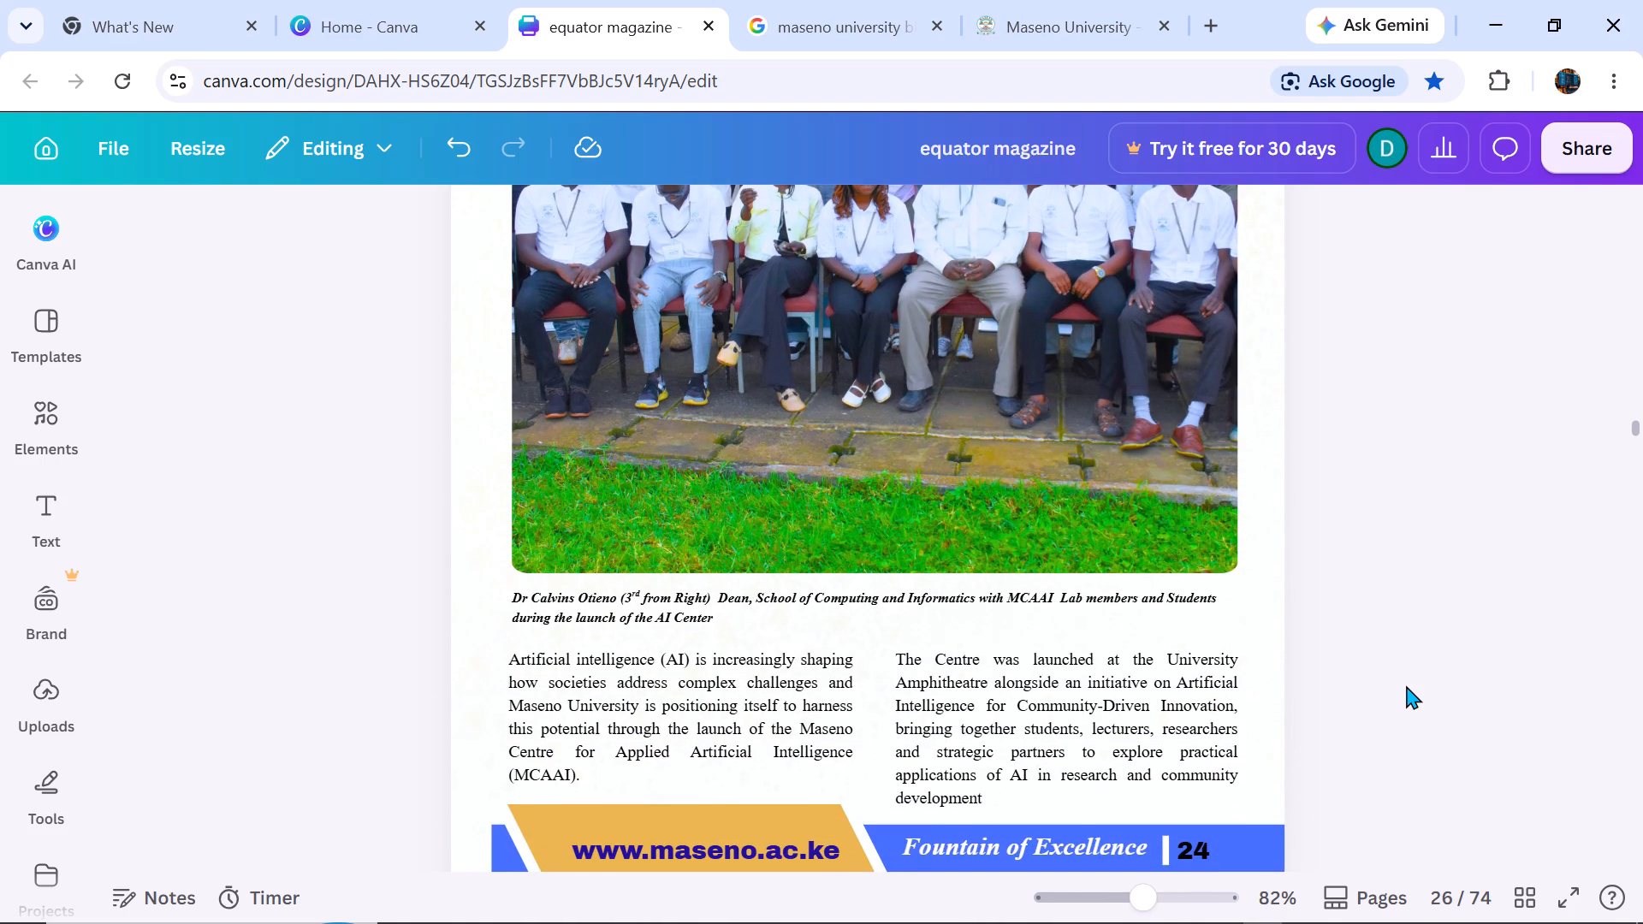
double_click(579, 658)
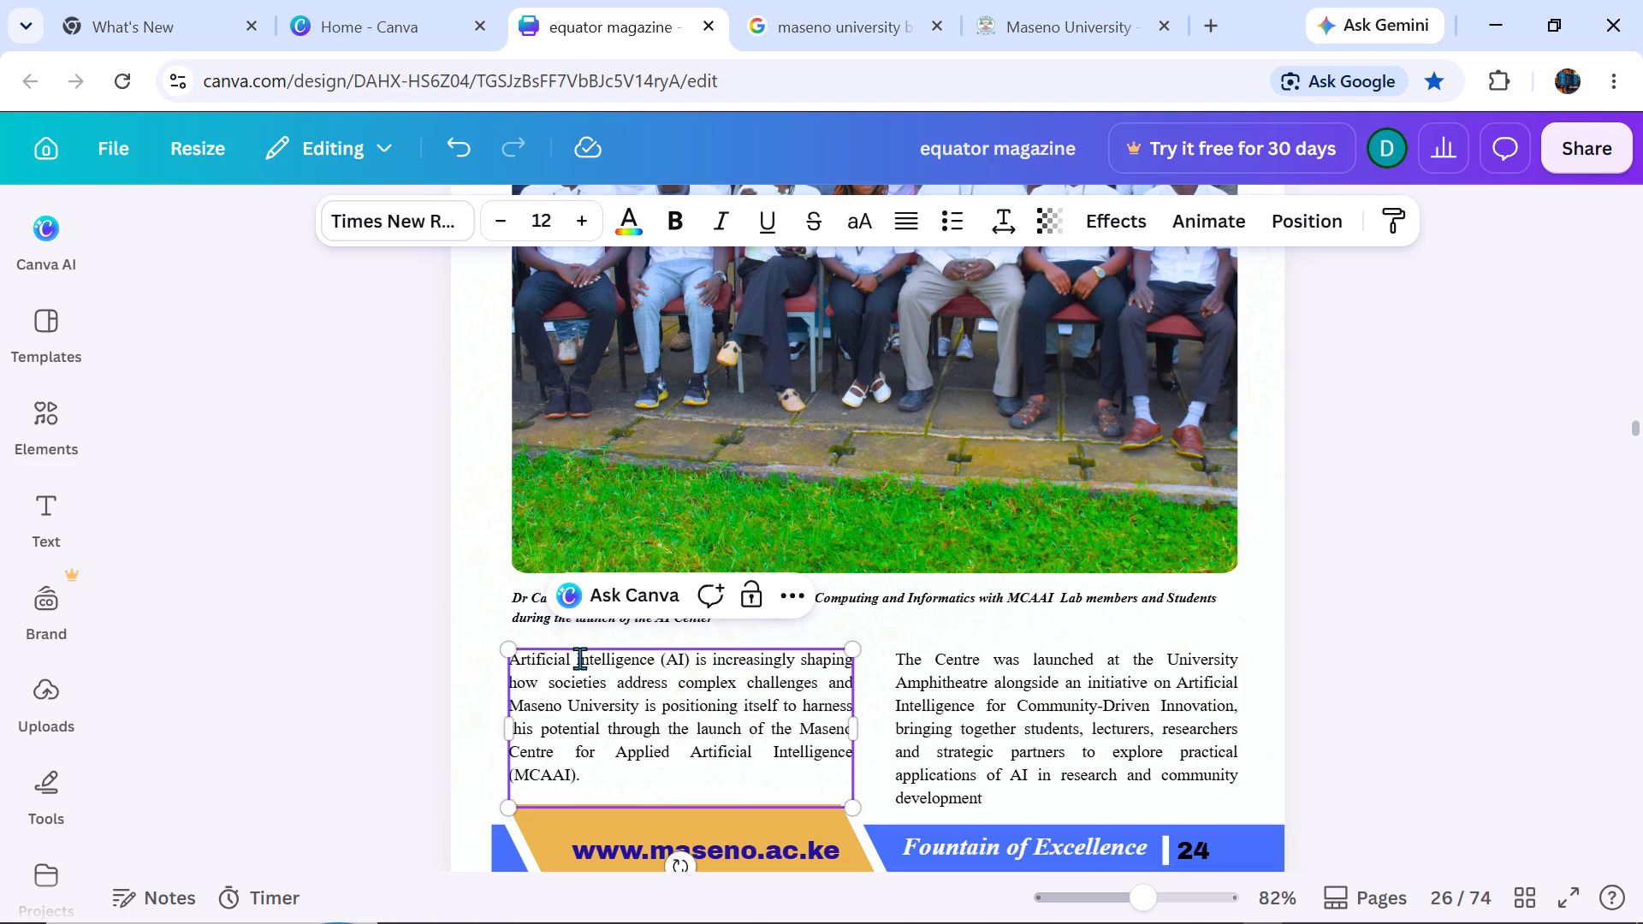
key("BackSpace")
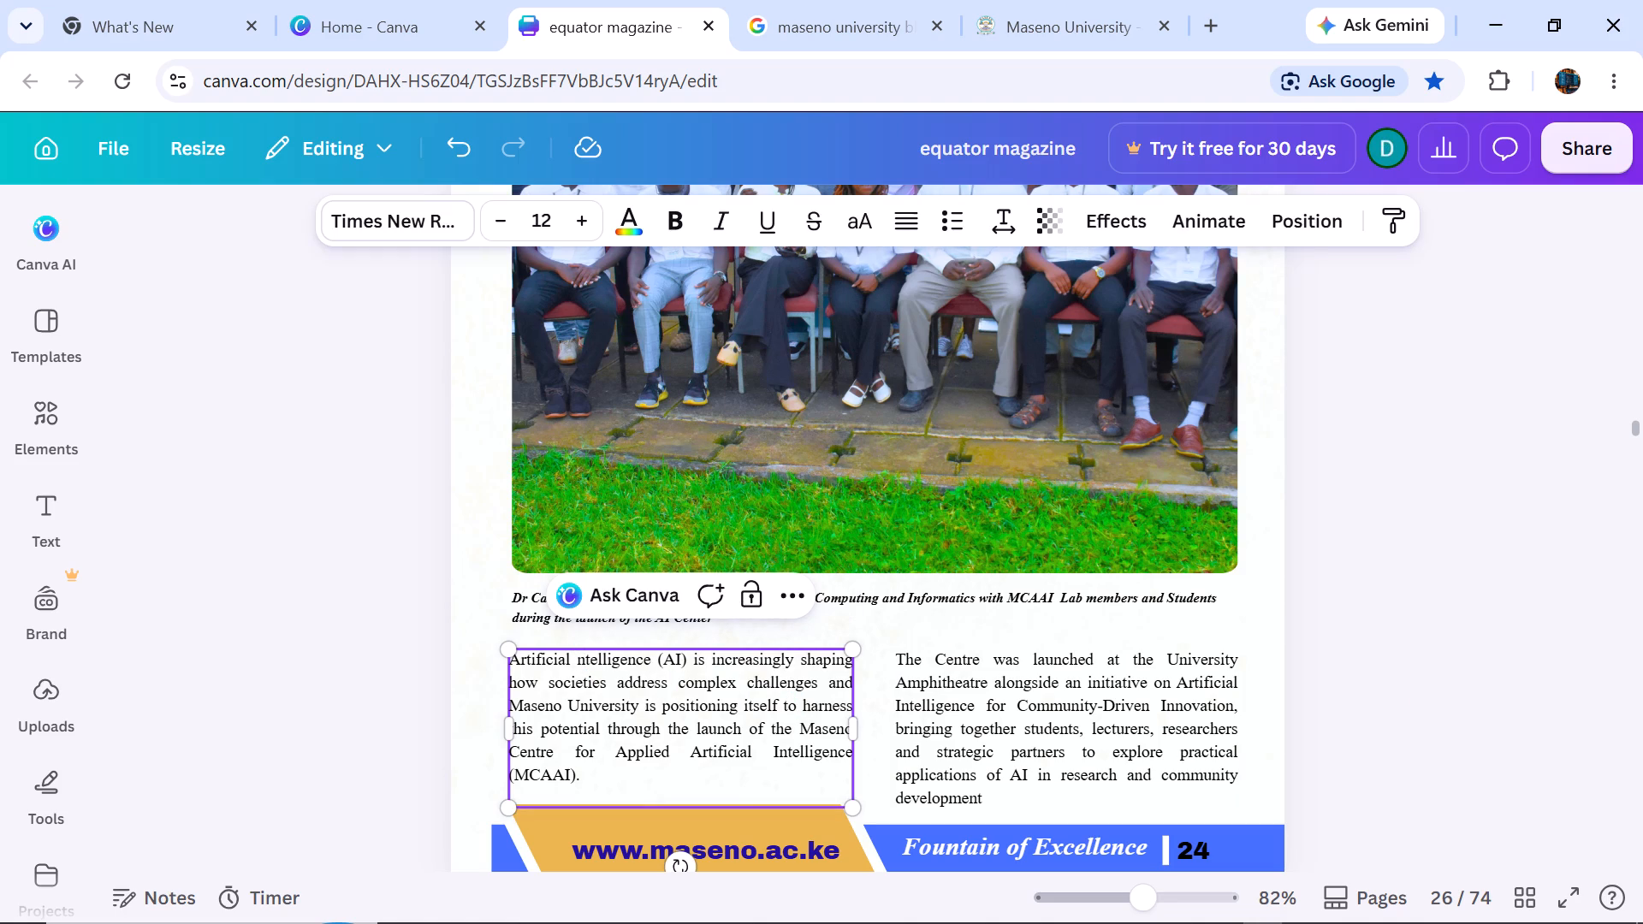
key("shift+i")
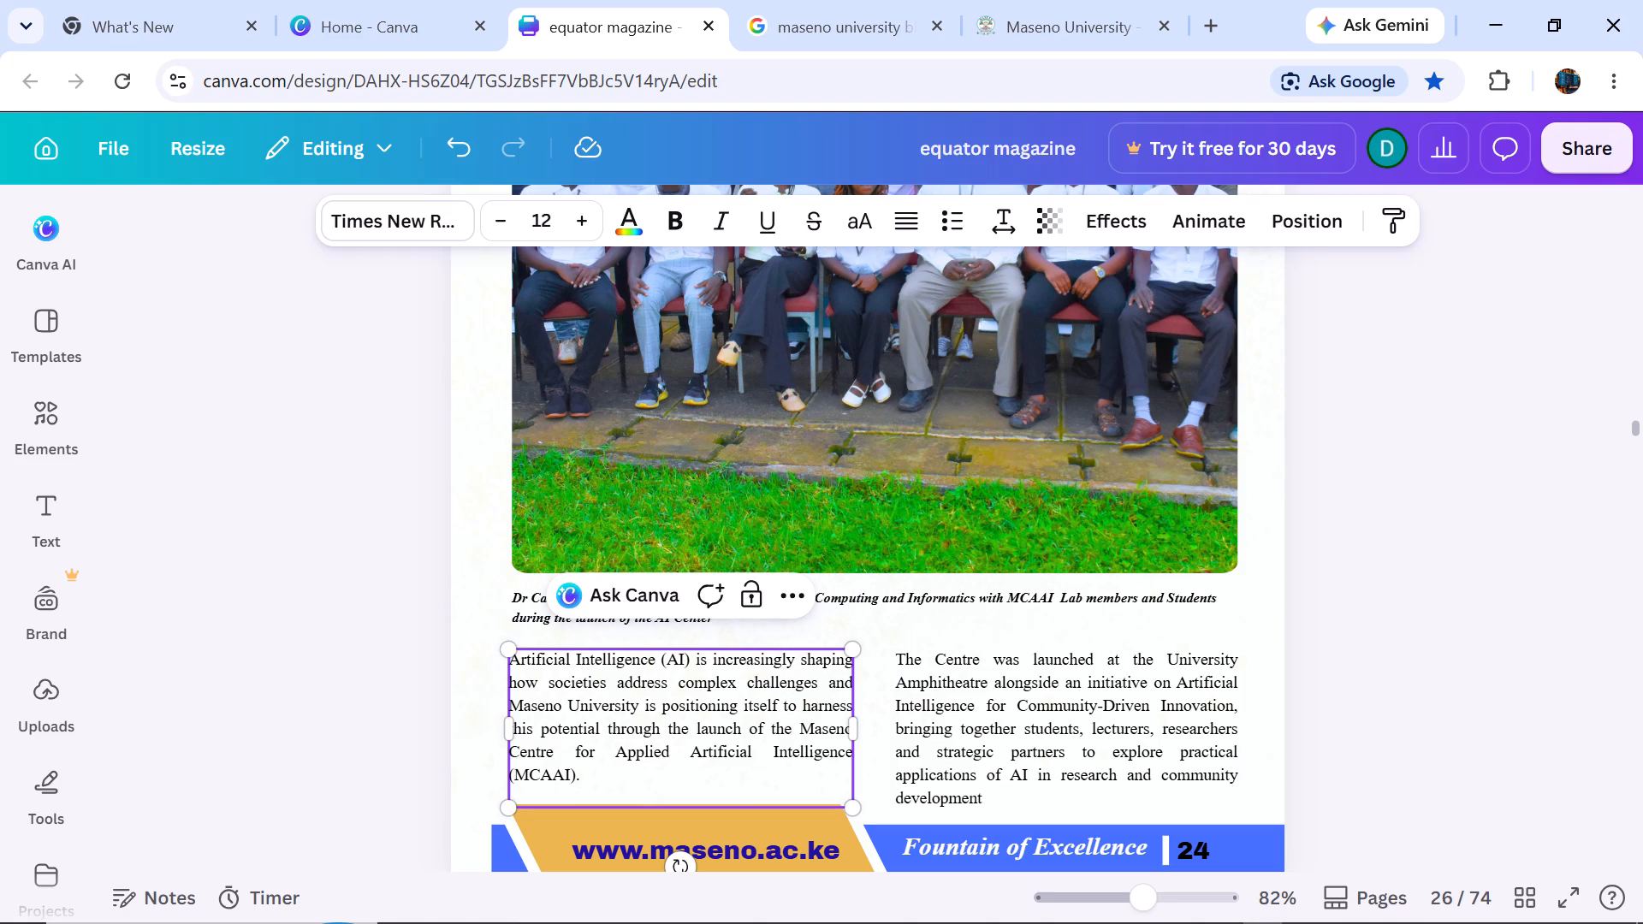
Add a full stop after "development" at the end of the second column on page 26.
double_click(989, 797)
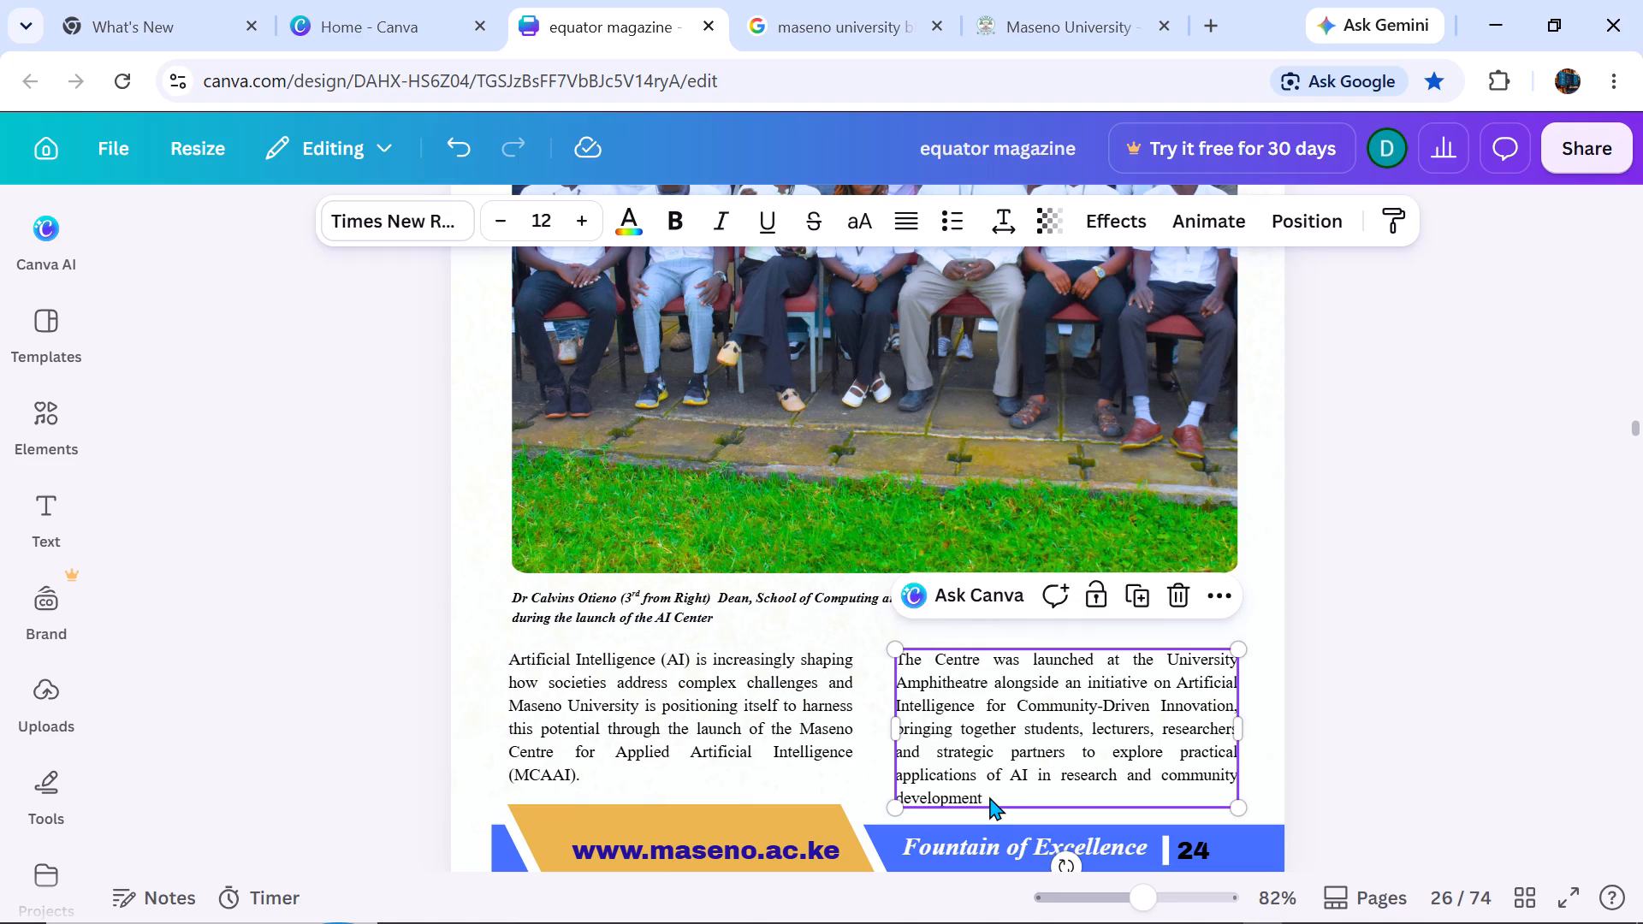
key("period")
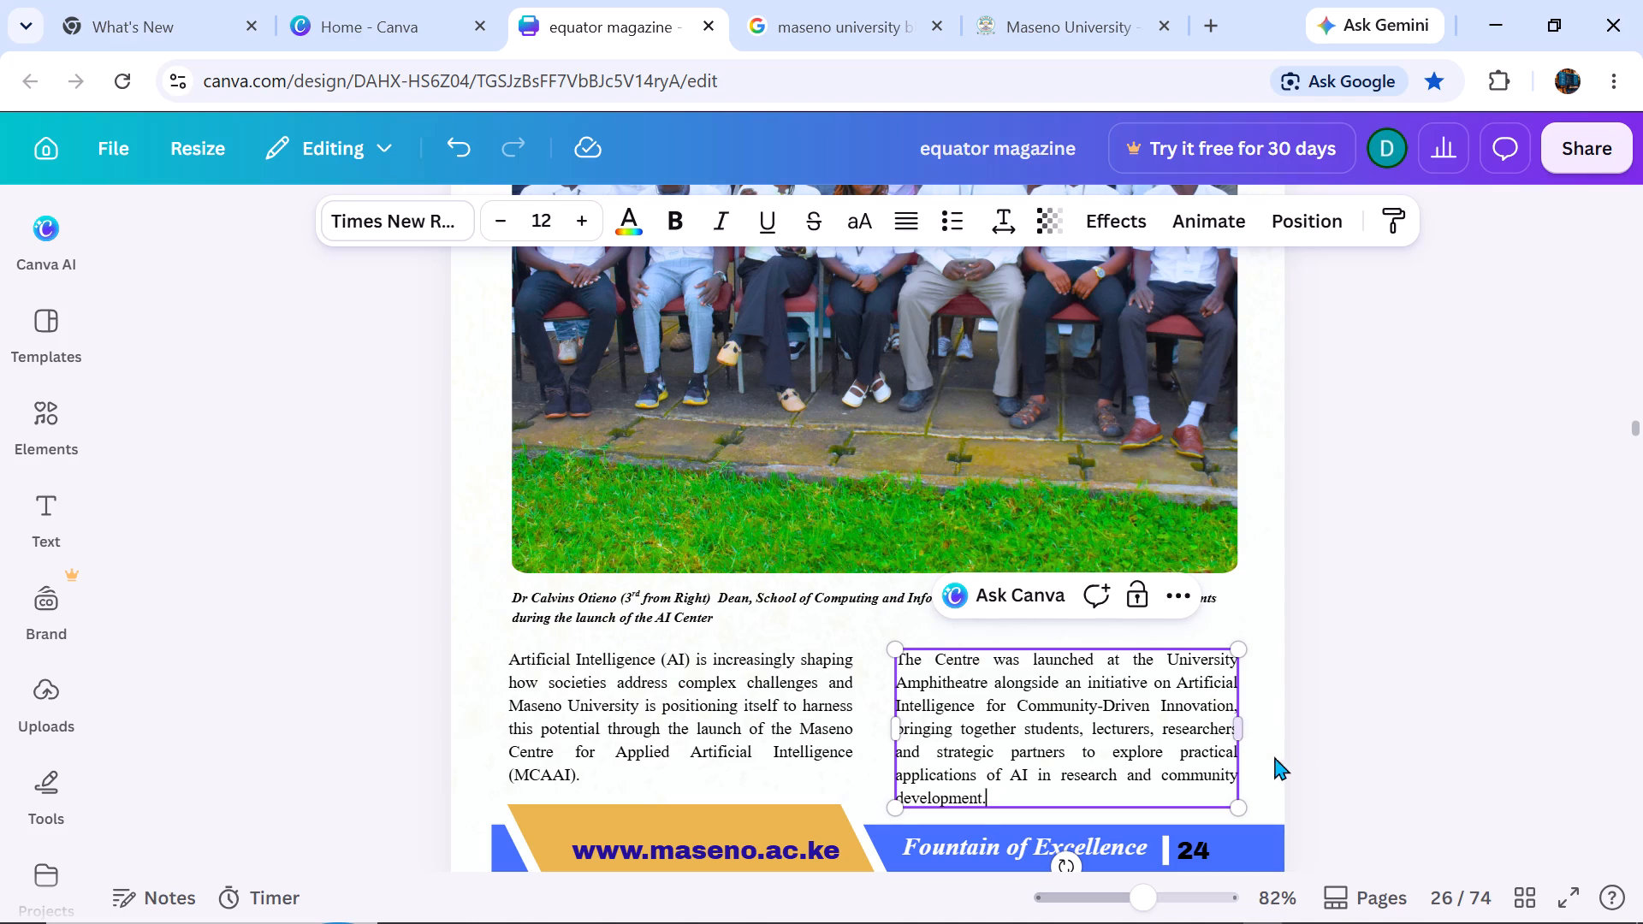
Reword "the center director" to "the director of the center" in the opening sentence of the second column on page 27.
scroll(1366, 772, "down", 1)
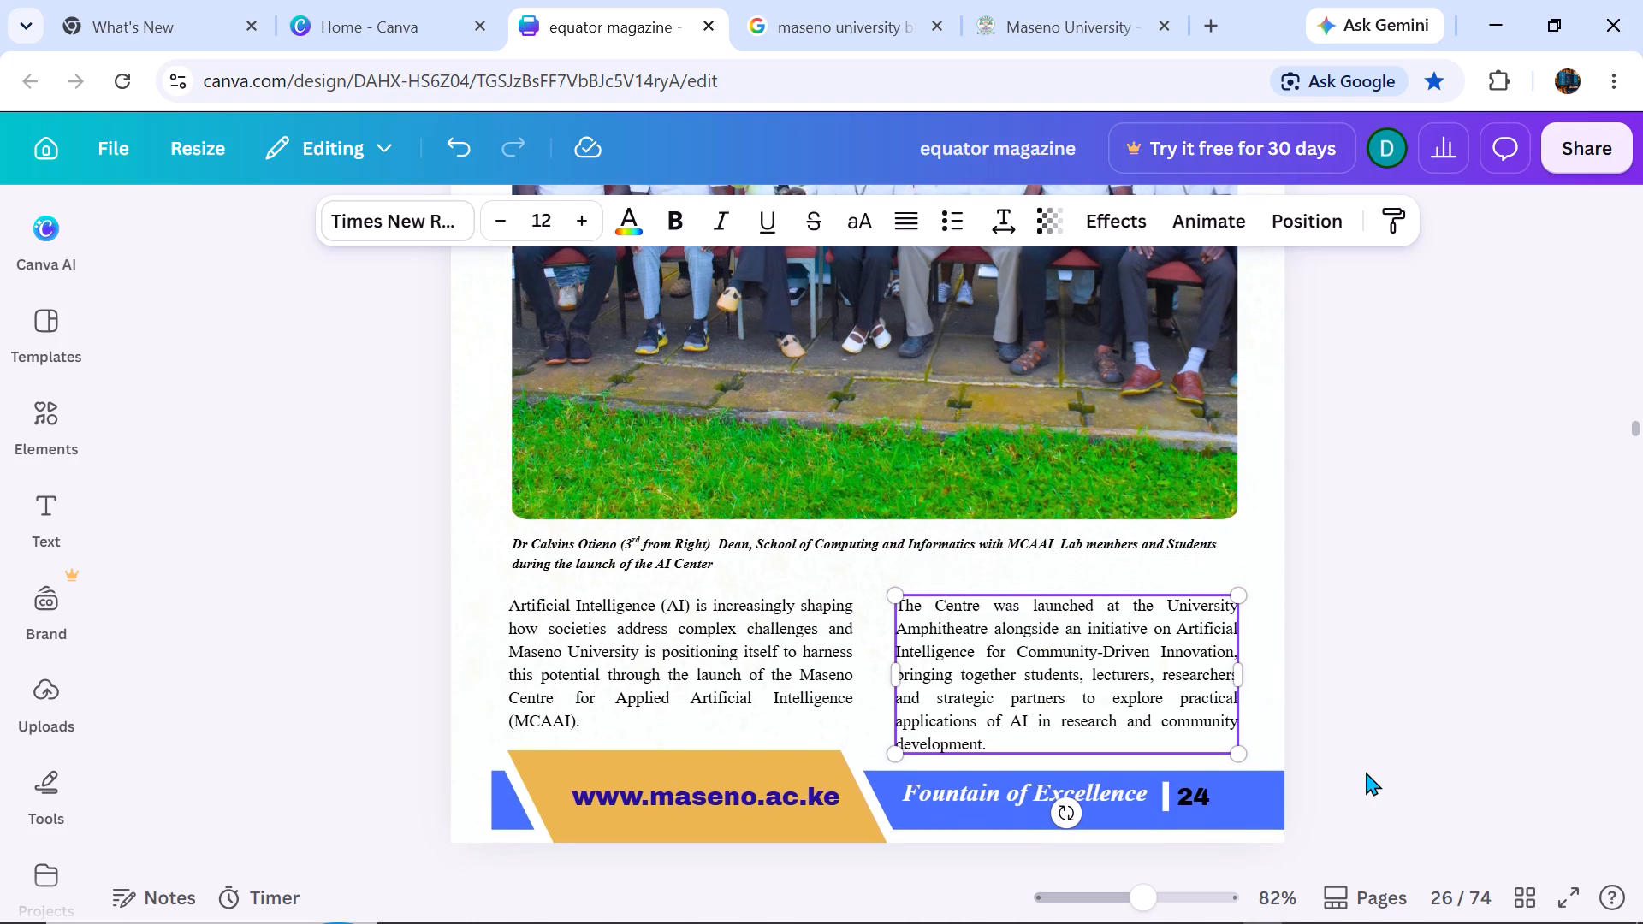
scroll(1366, 772, "down", 1)
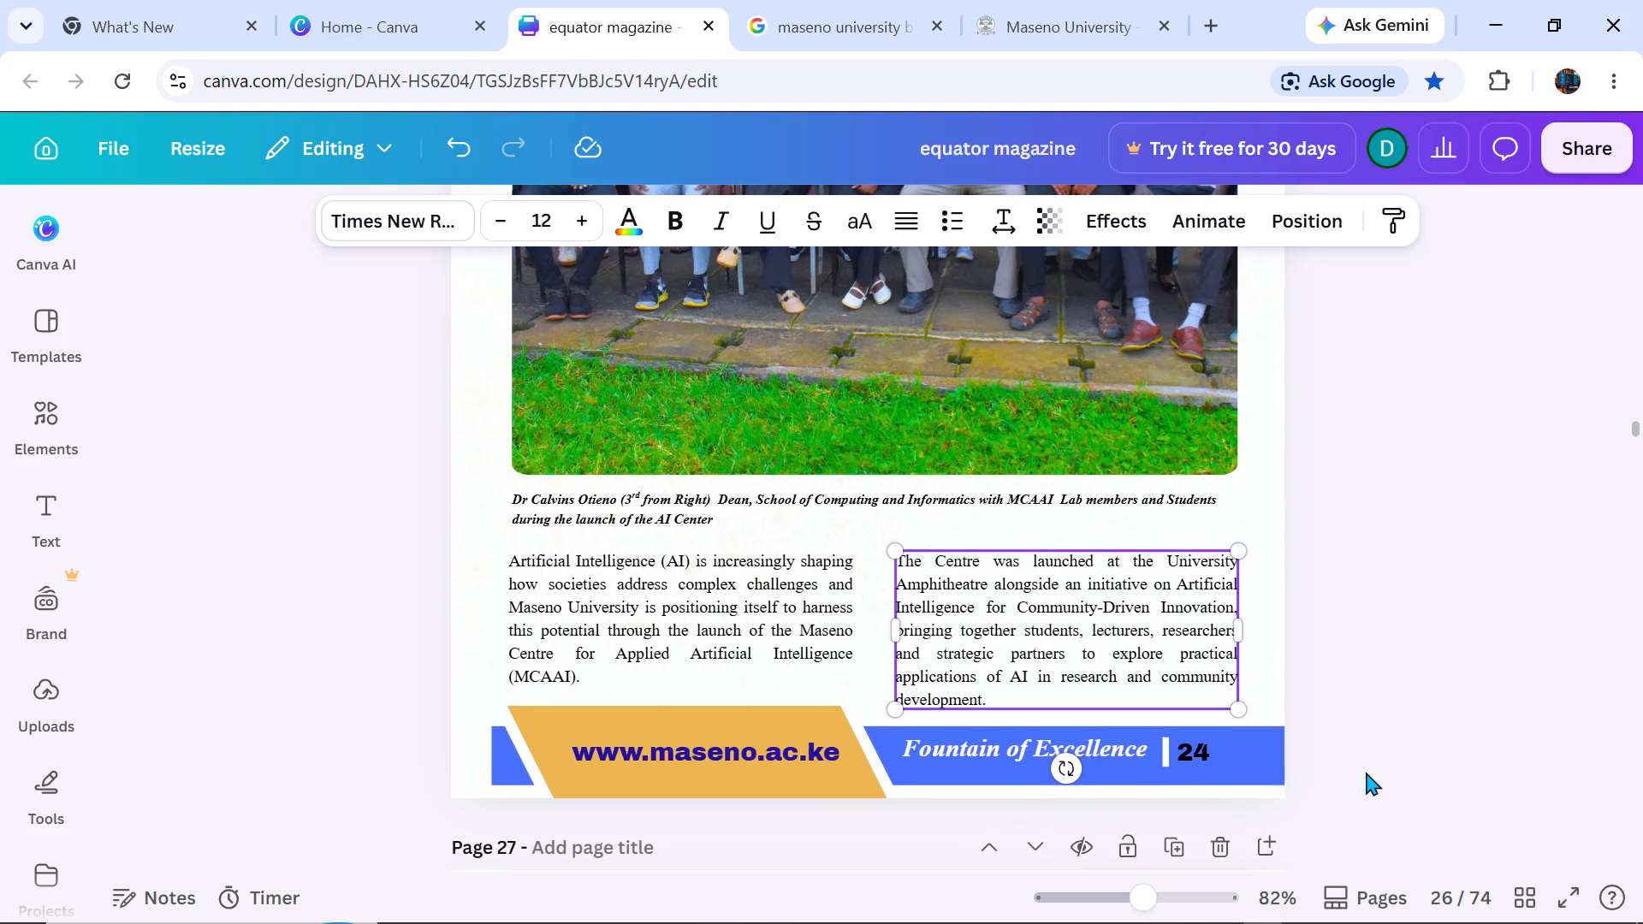
scroll(1366, 772, "down", 3)
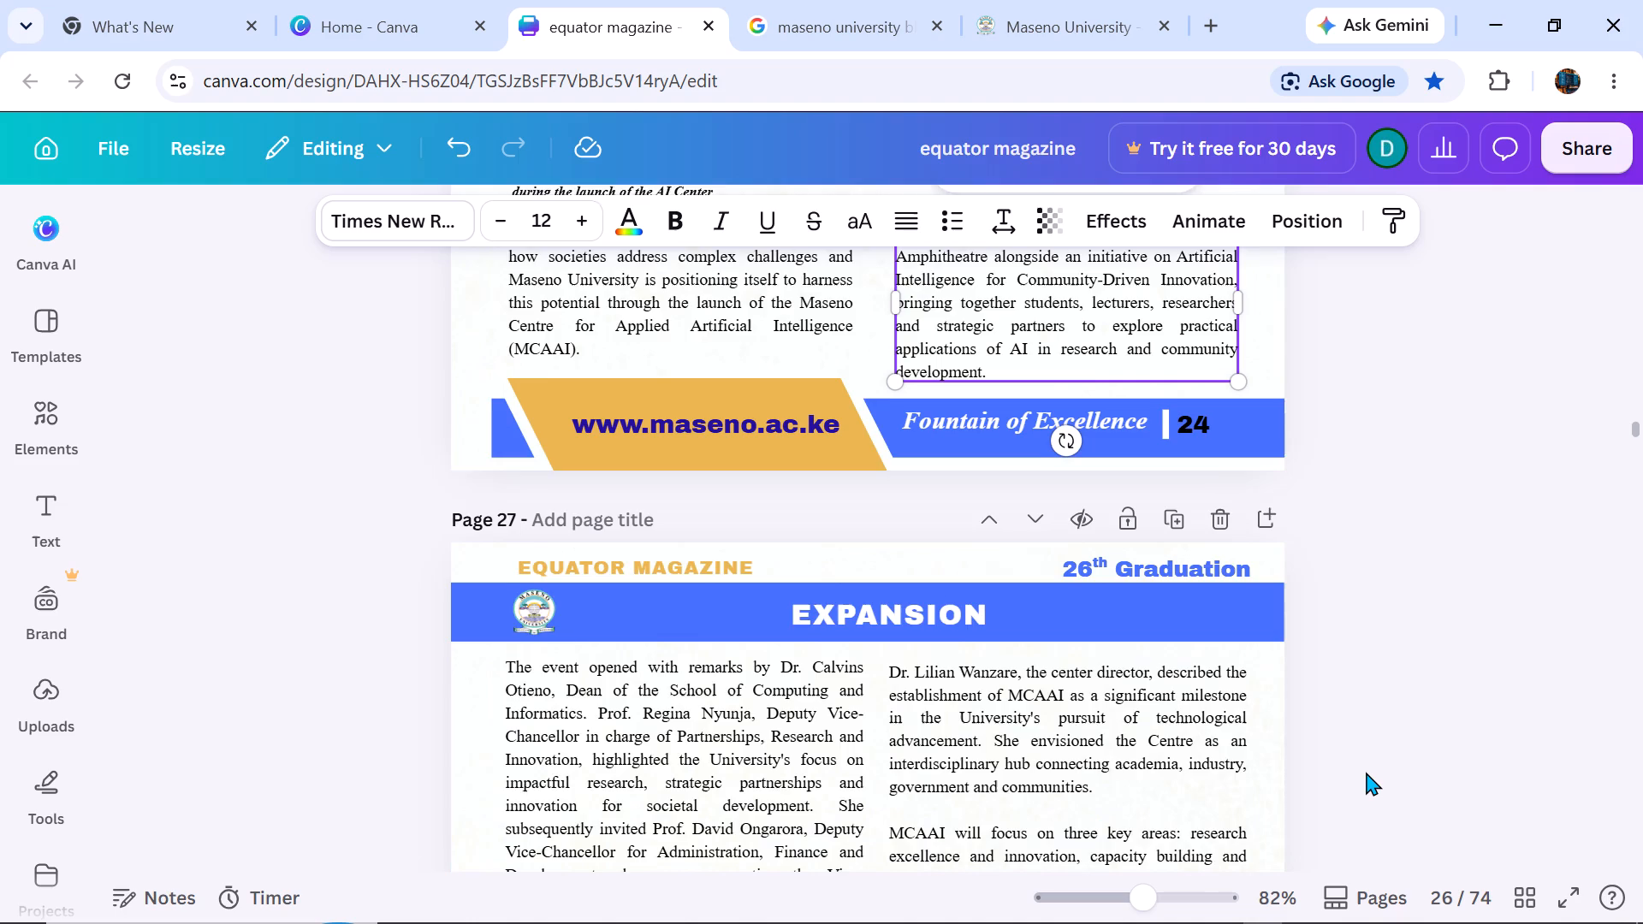
scroll(1366, 772, "down", 1)
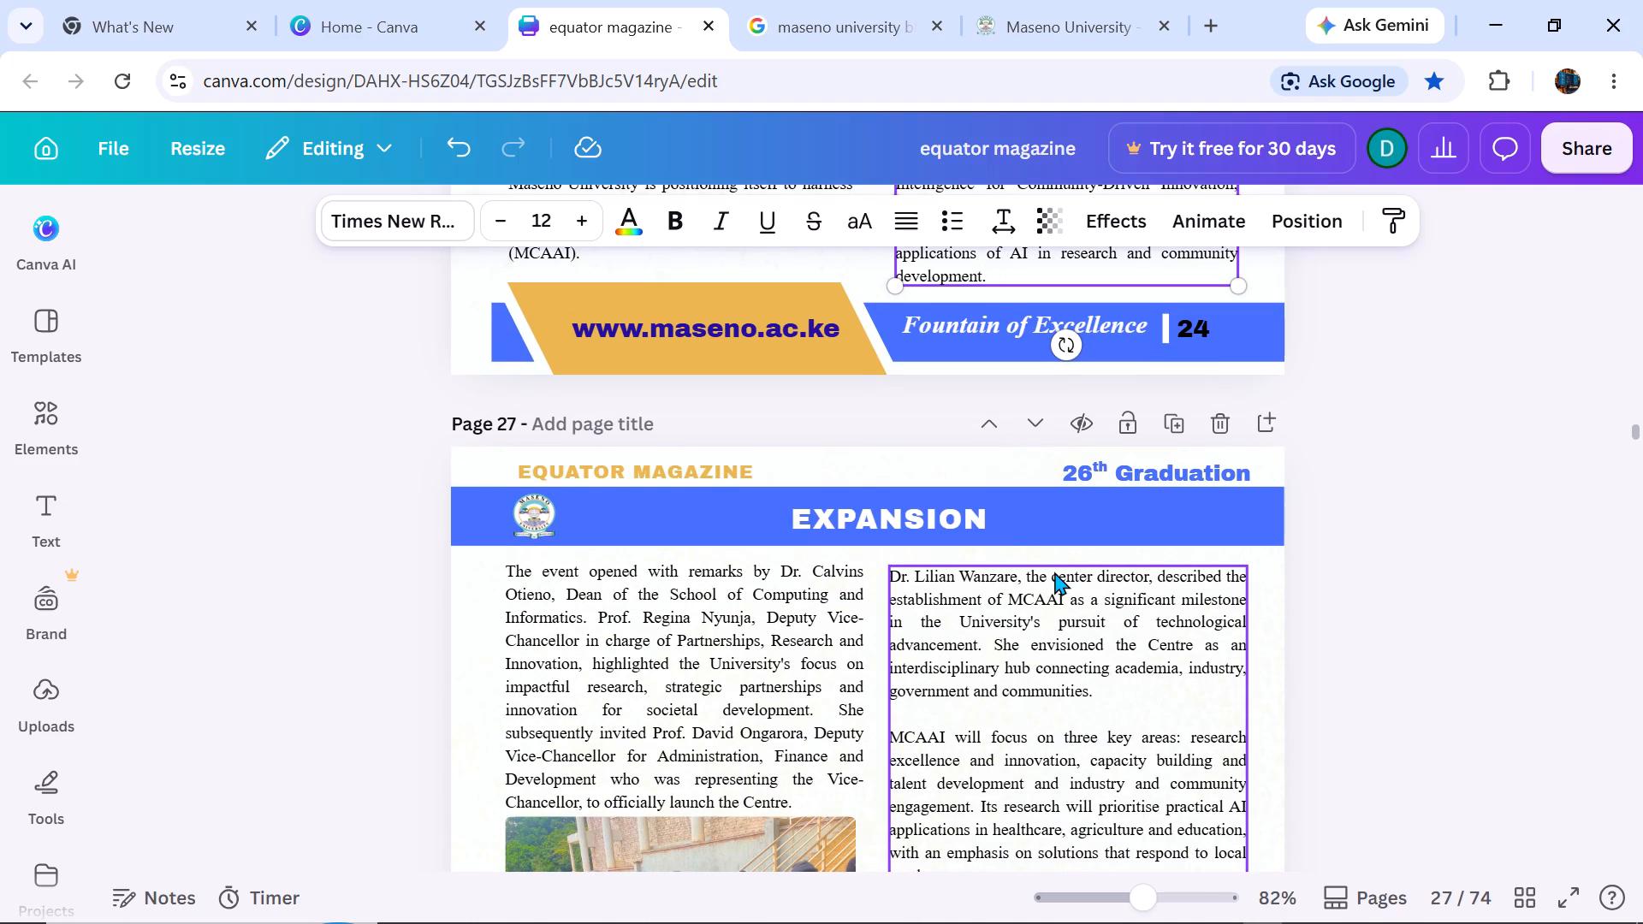
double_click(1055, 573)
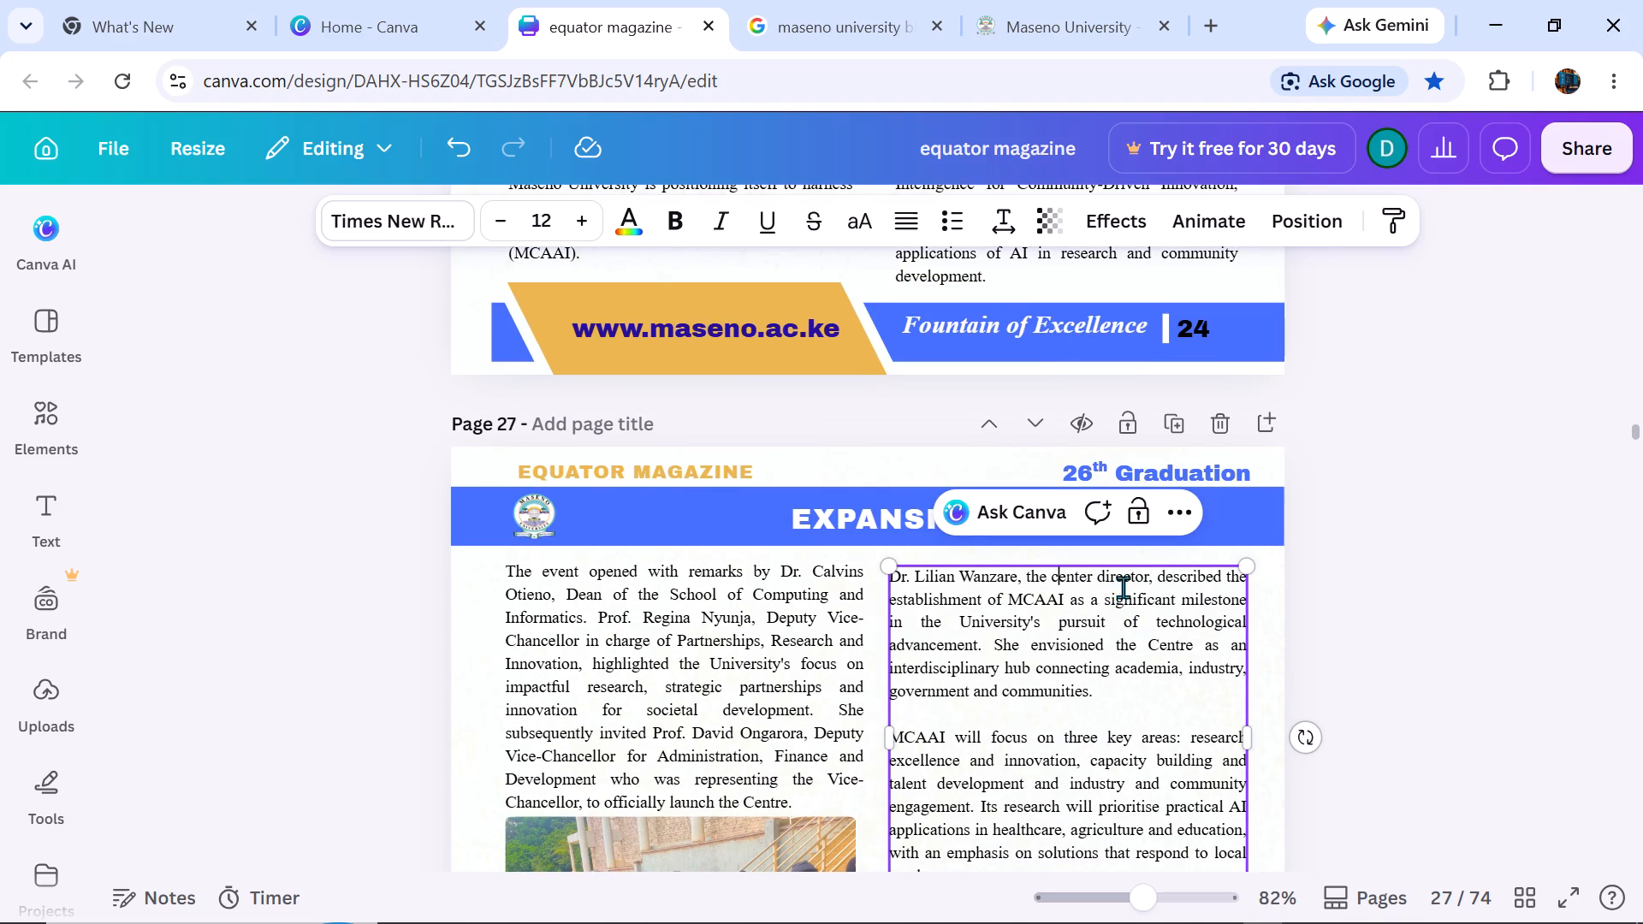
left_click_drag(1093, 579, 1057, 579)
left_click_drag(1057, 579, 1053, 579)
key("ctrl+x")
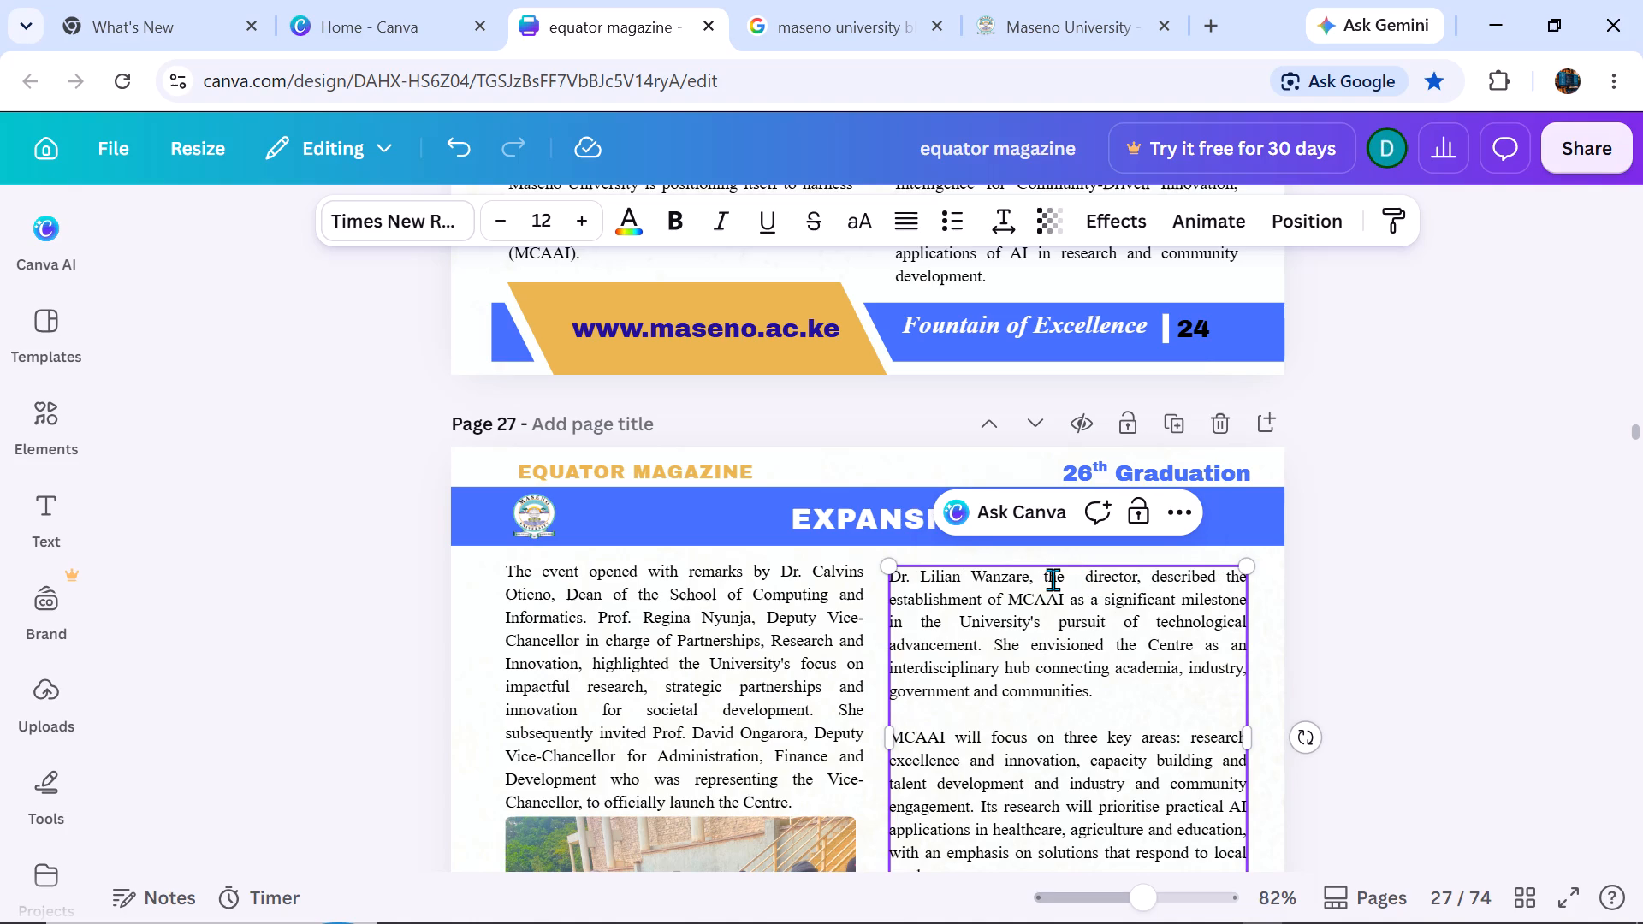
key("BackSpace")
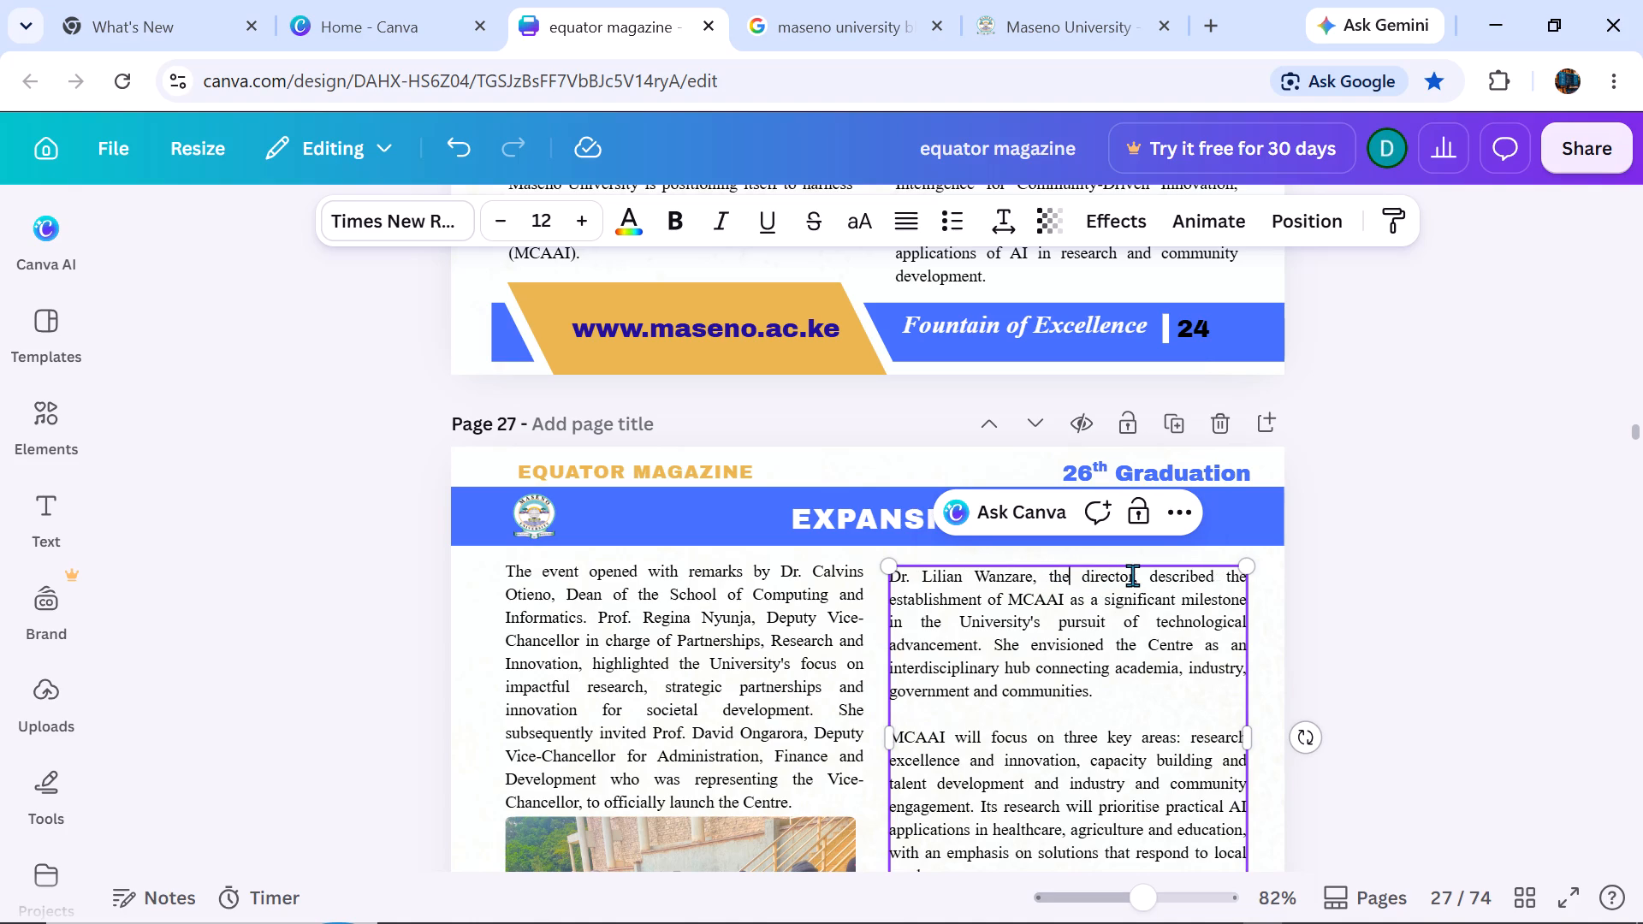
left_click(1132, 575)
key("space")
key("ctrl+v")
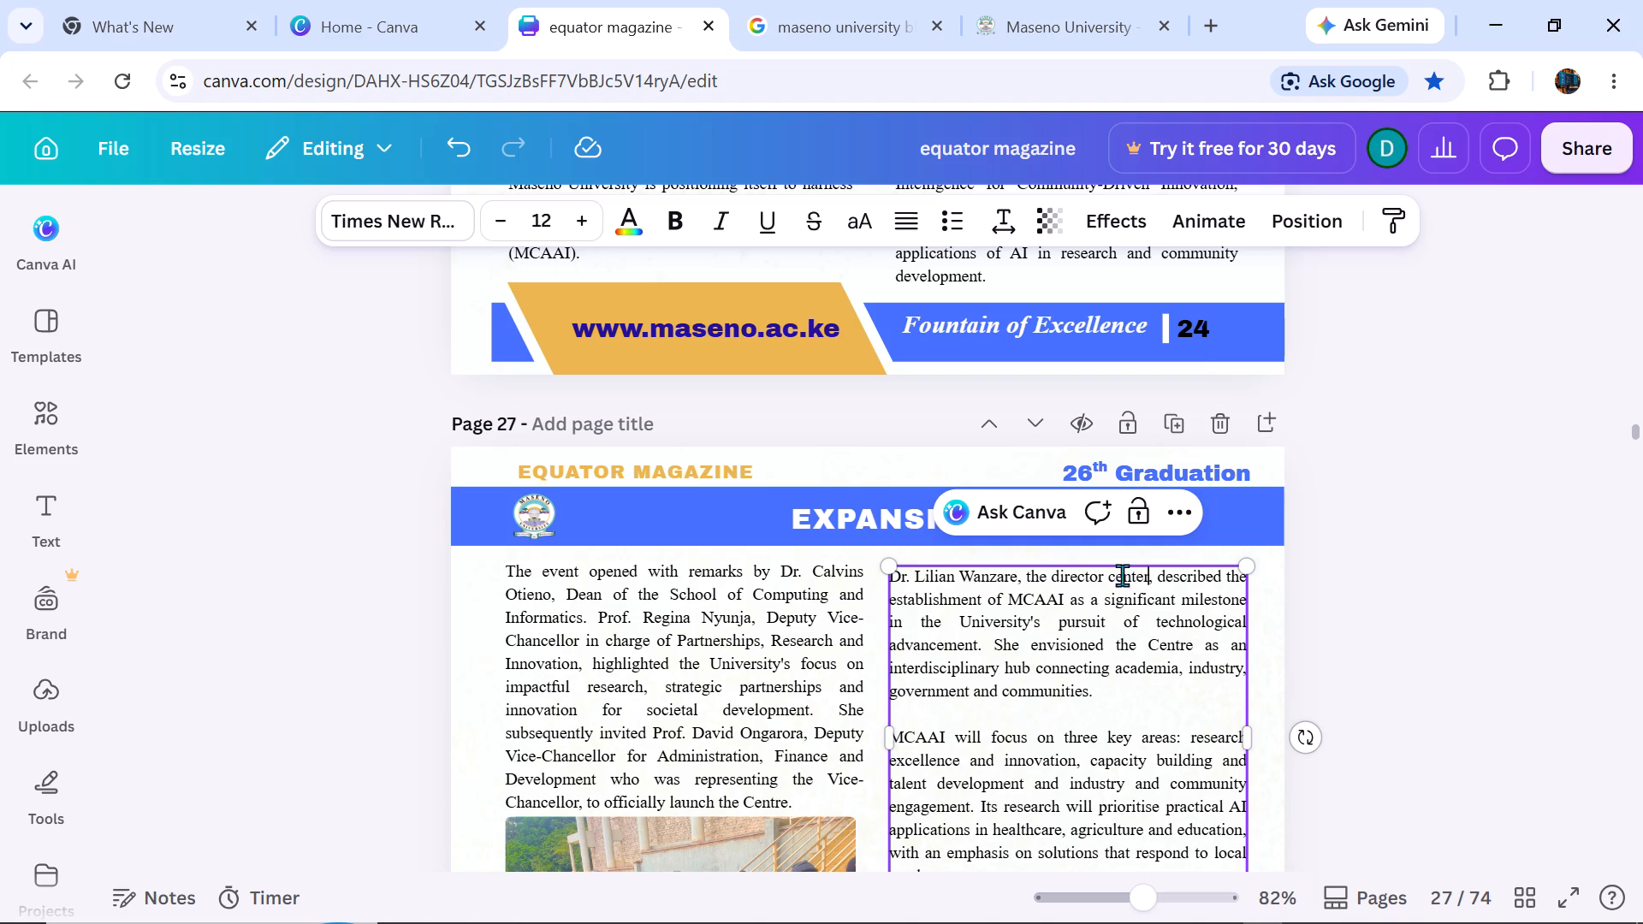
left_click(1112, 577)
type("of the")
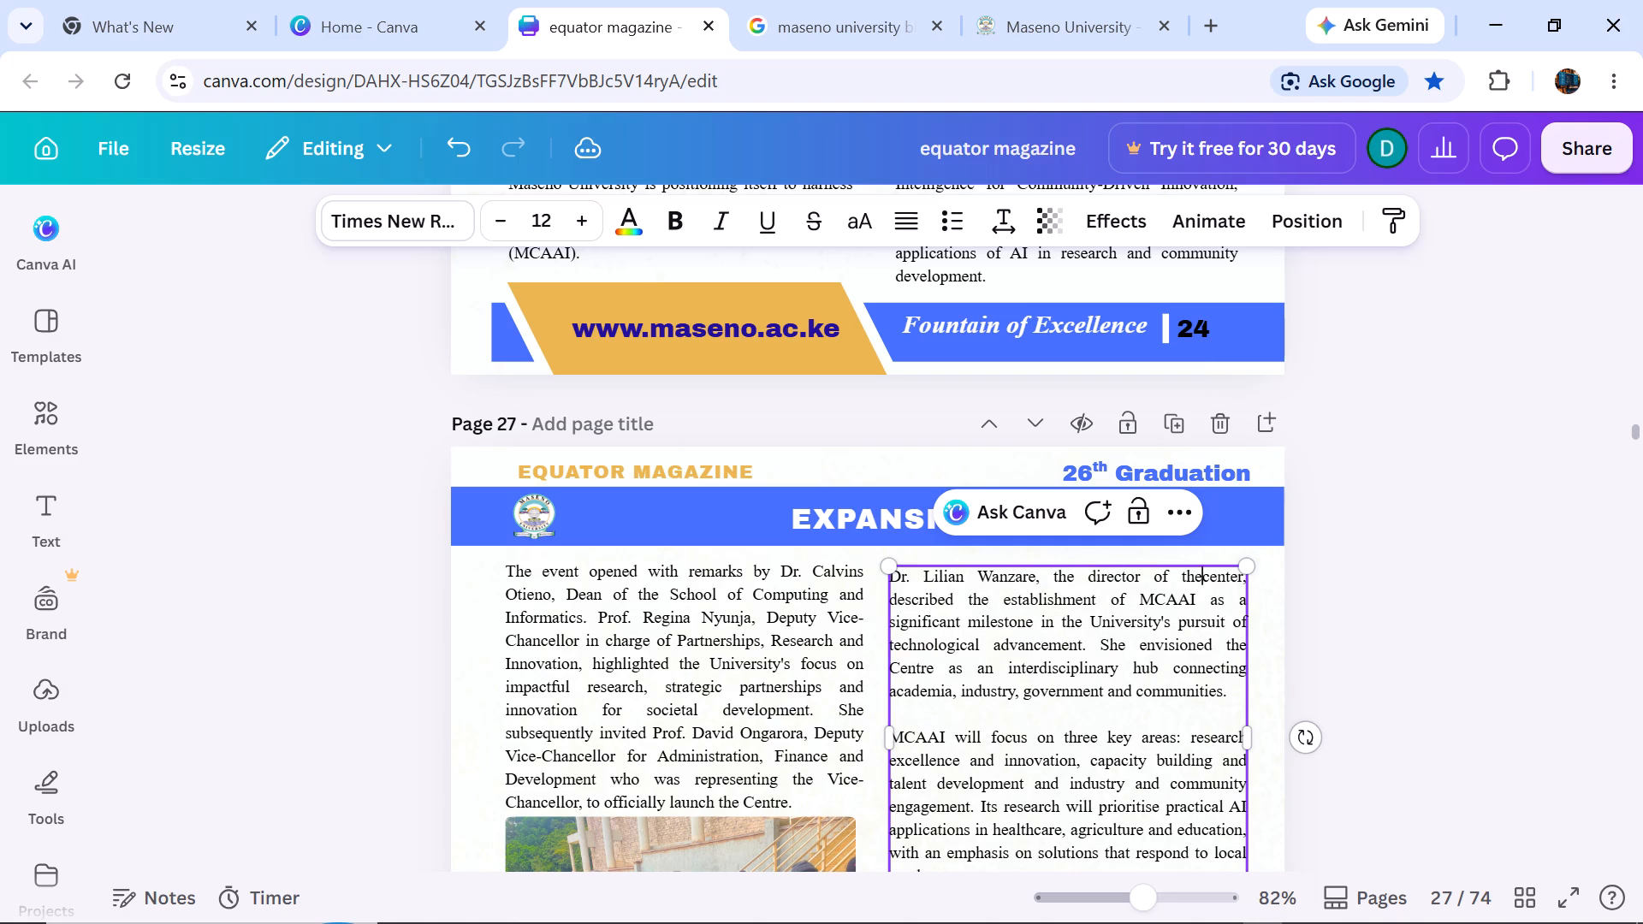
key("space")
Capitalise "Center" and "Director" in the phrase "the director of the center" in the second column on page 27.
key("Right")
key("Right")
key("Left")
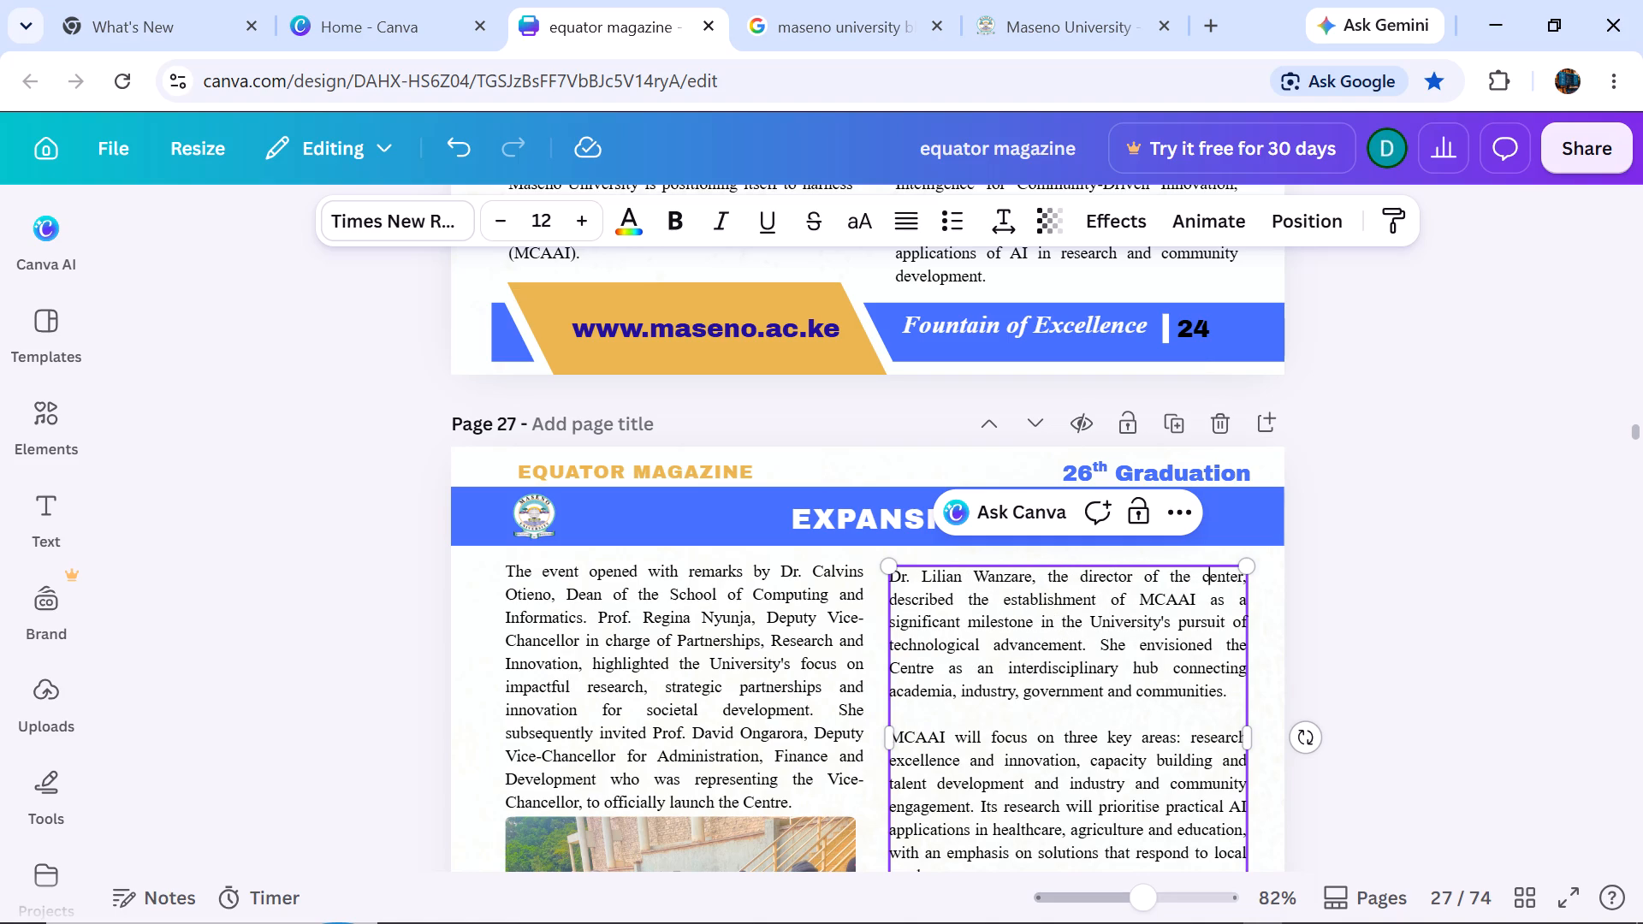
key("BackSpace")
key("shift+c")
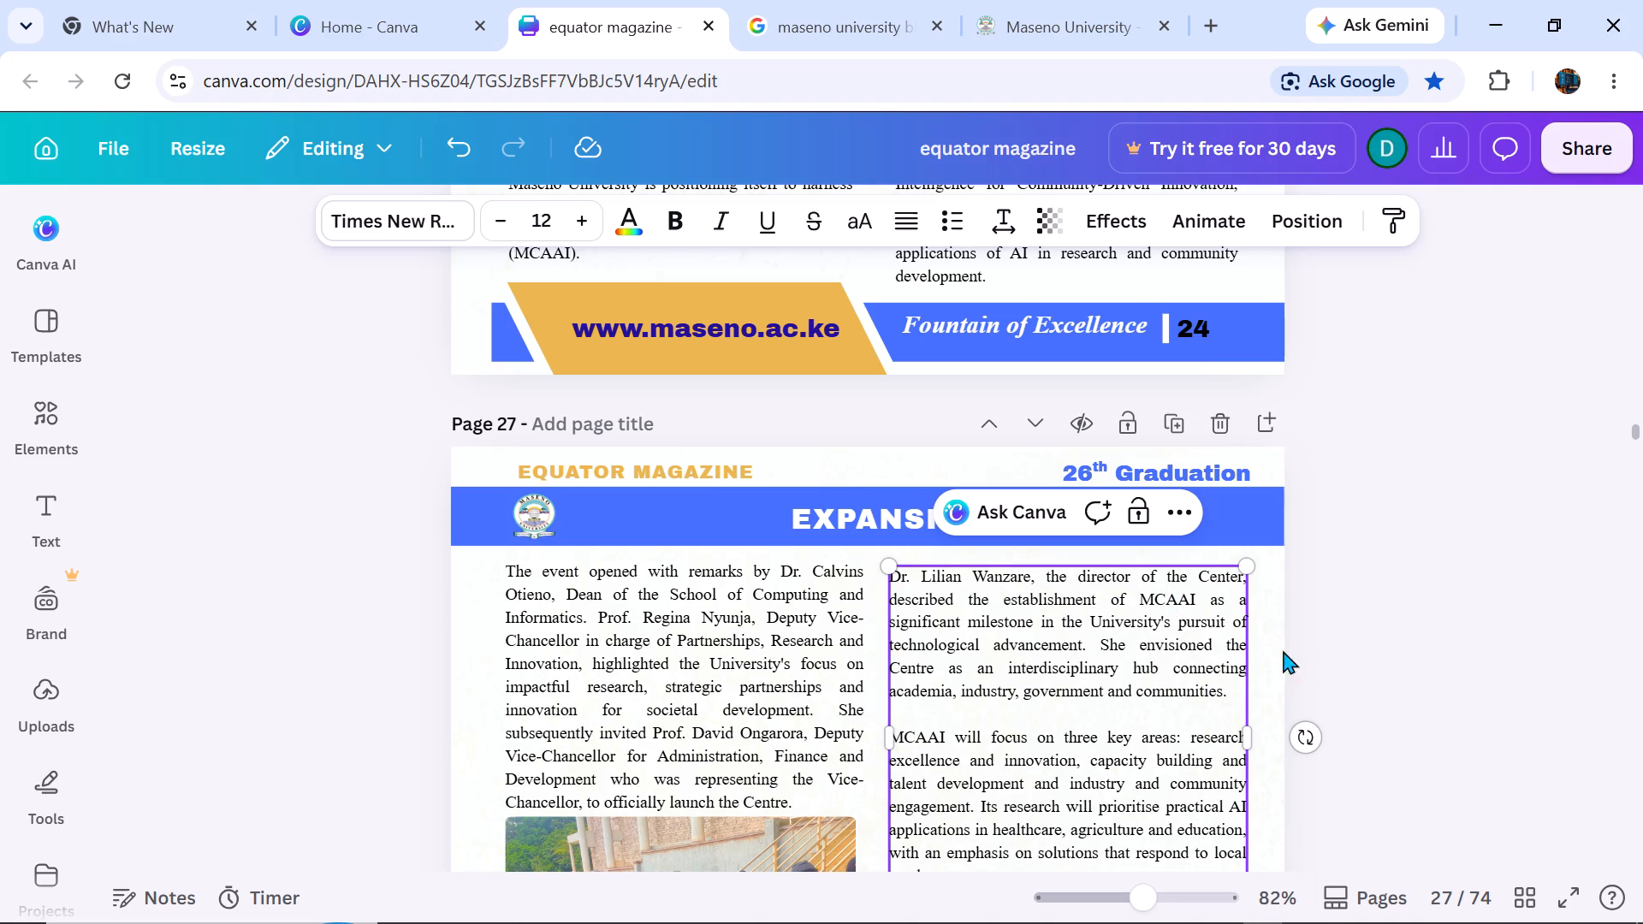
left_click(1086, 577)
key("BackSpace")
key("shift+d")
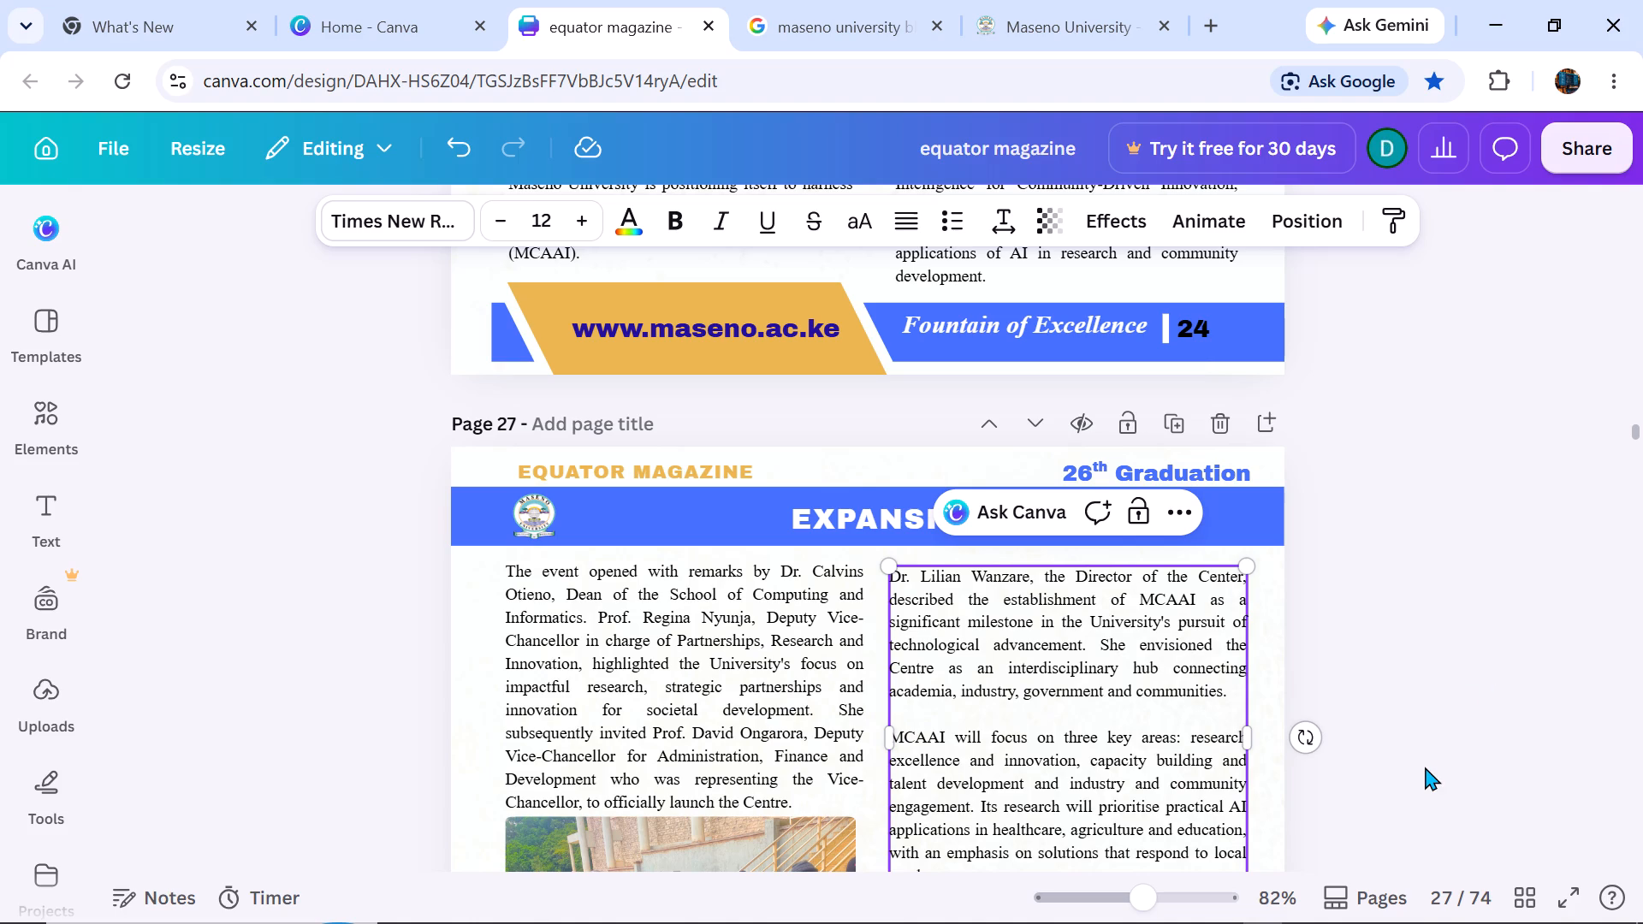
Open the first-column text on page 28 for editing at "has visited" in the Gulu University delegation sentence.
scroll(1425, 767, "down", 5)
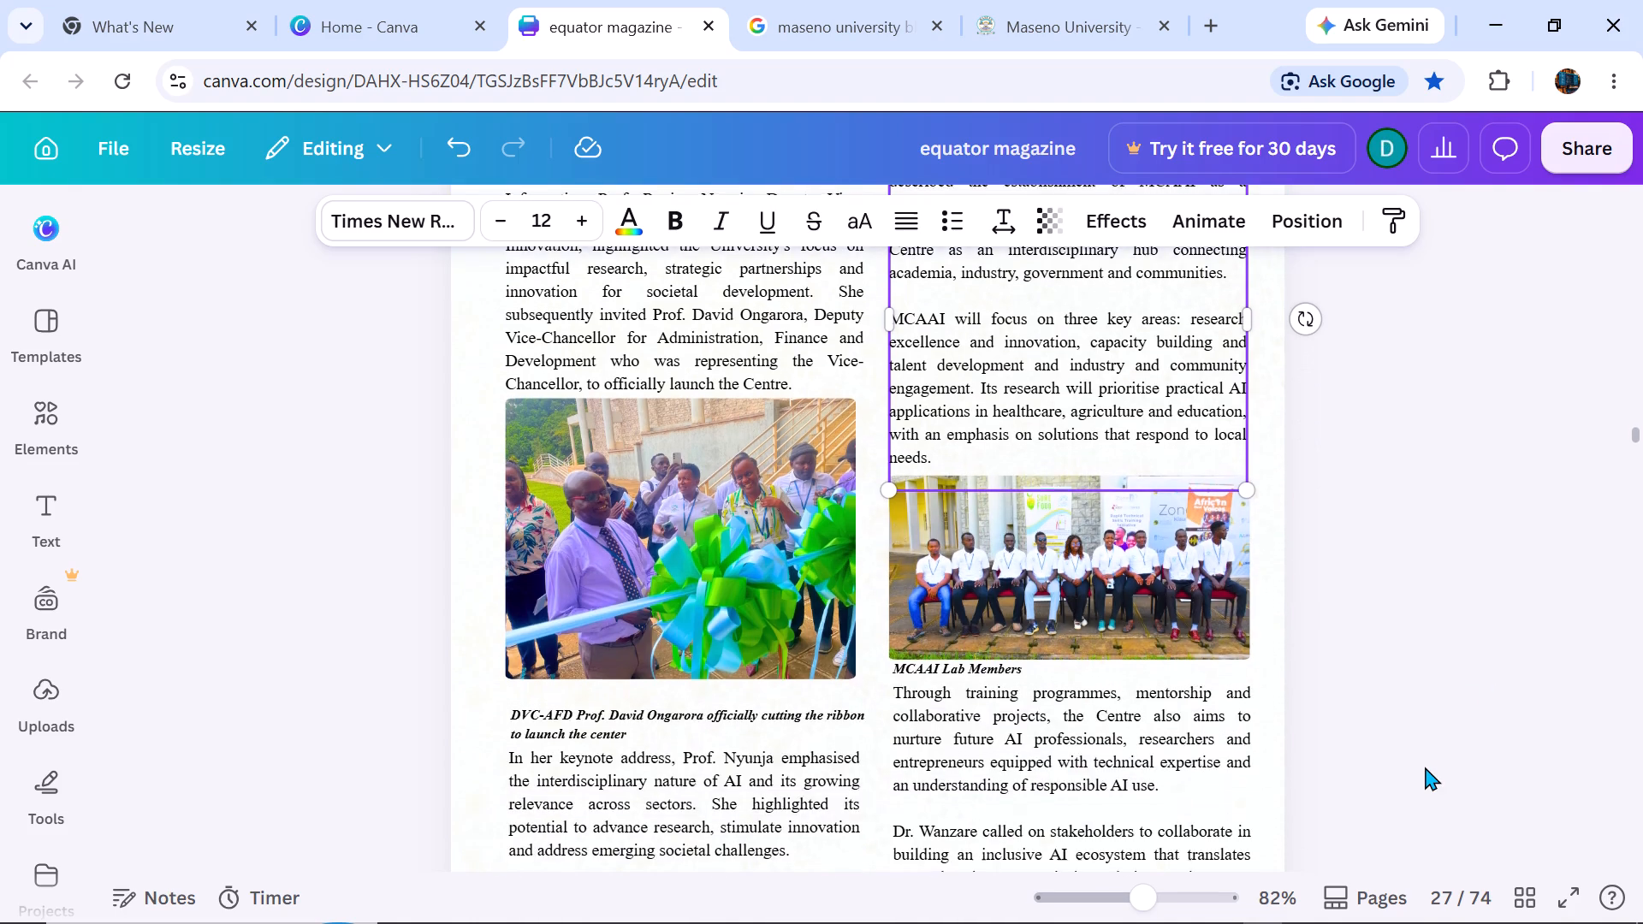
scroll(1425, 767, "down", 7)
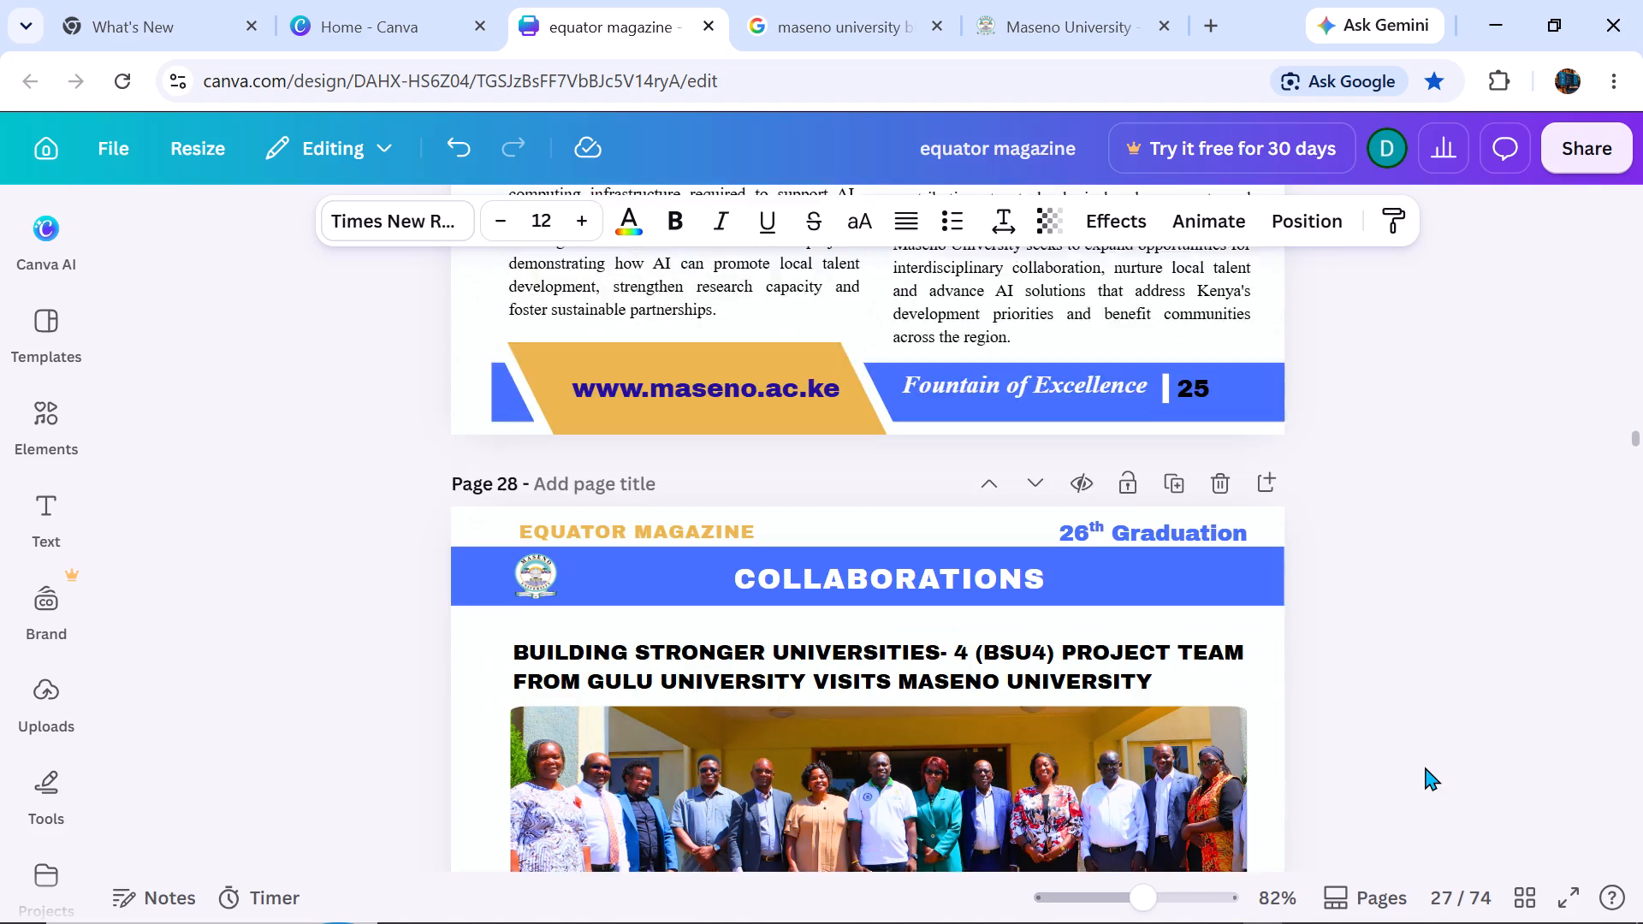
scroll(1425, 767, "down", 7)
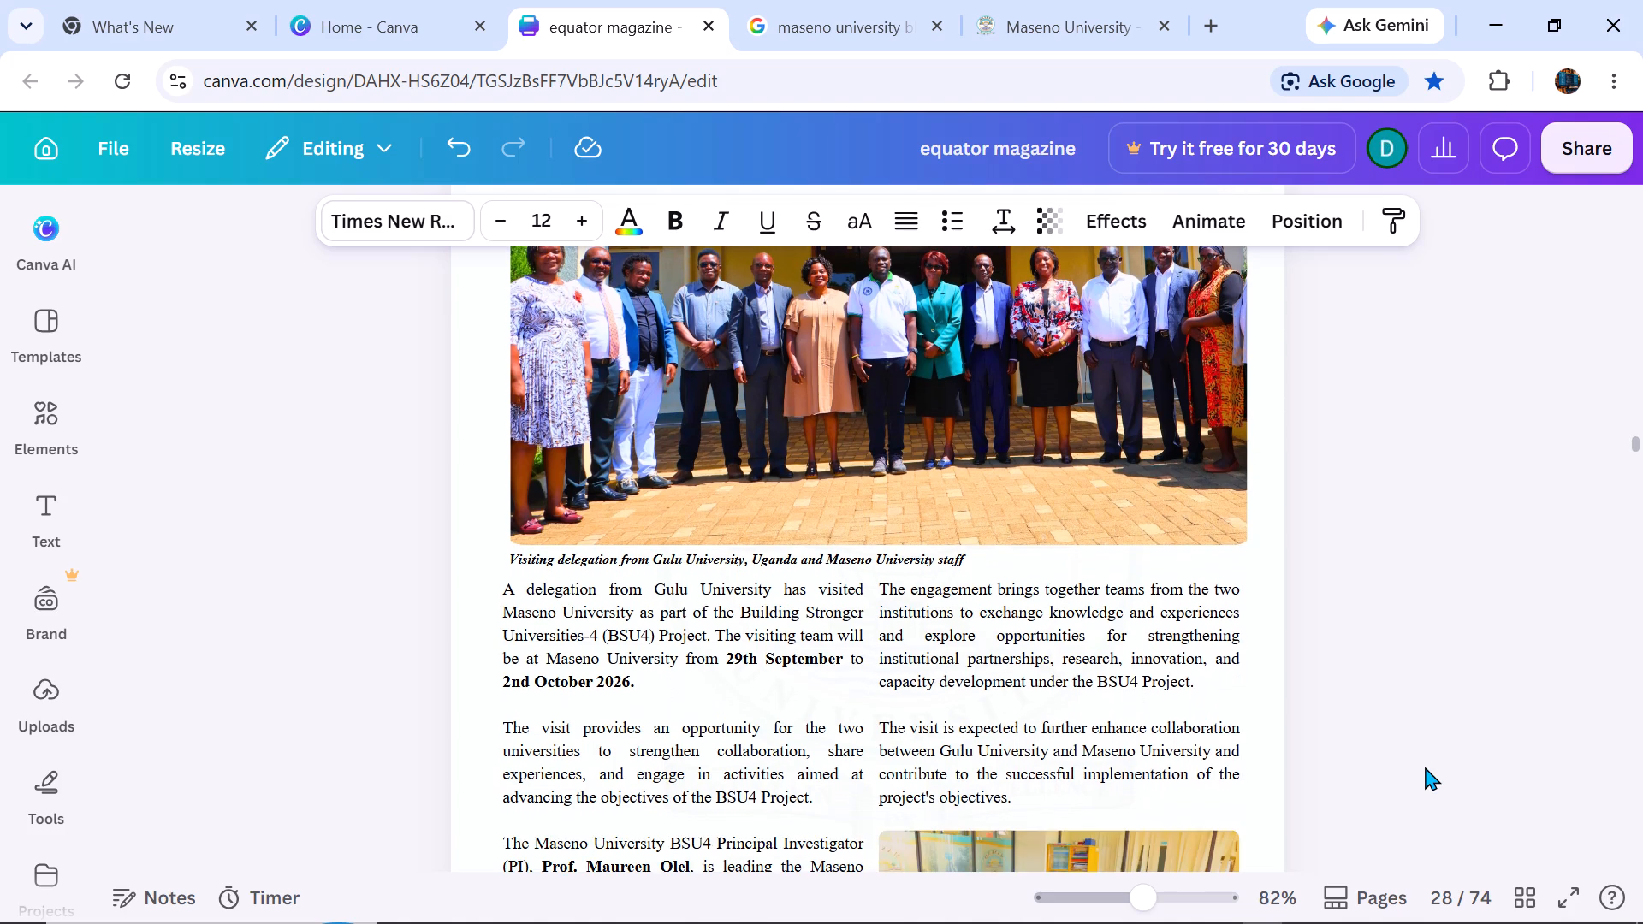
double_click(803, 594)
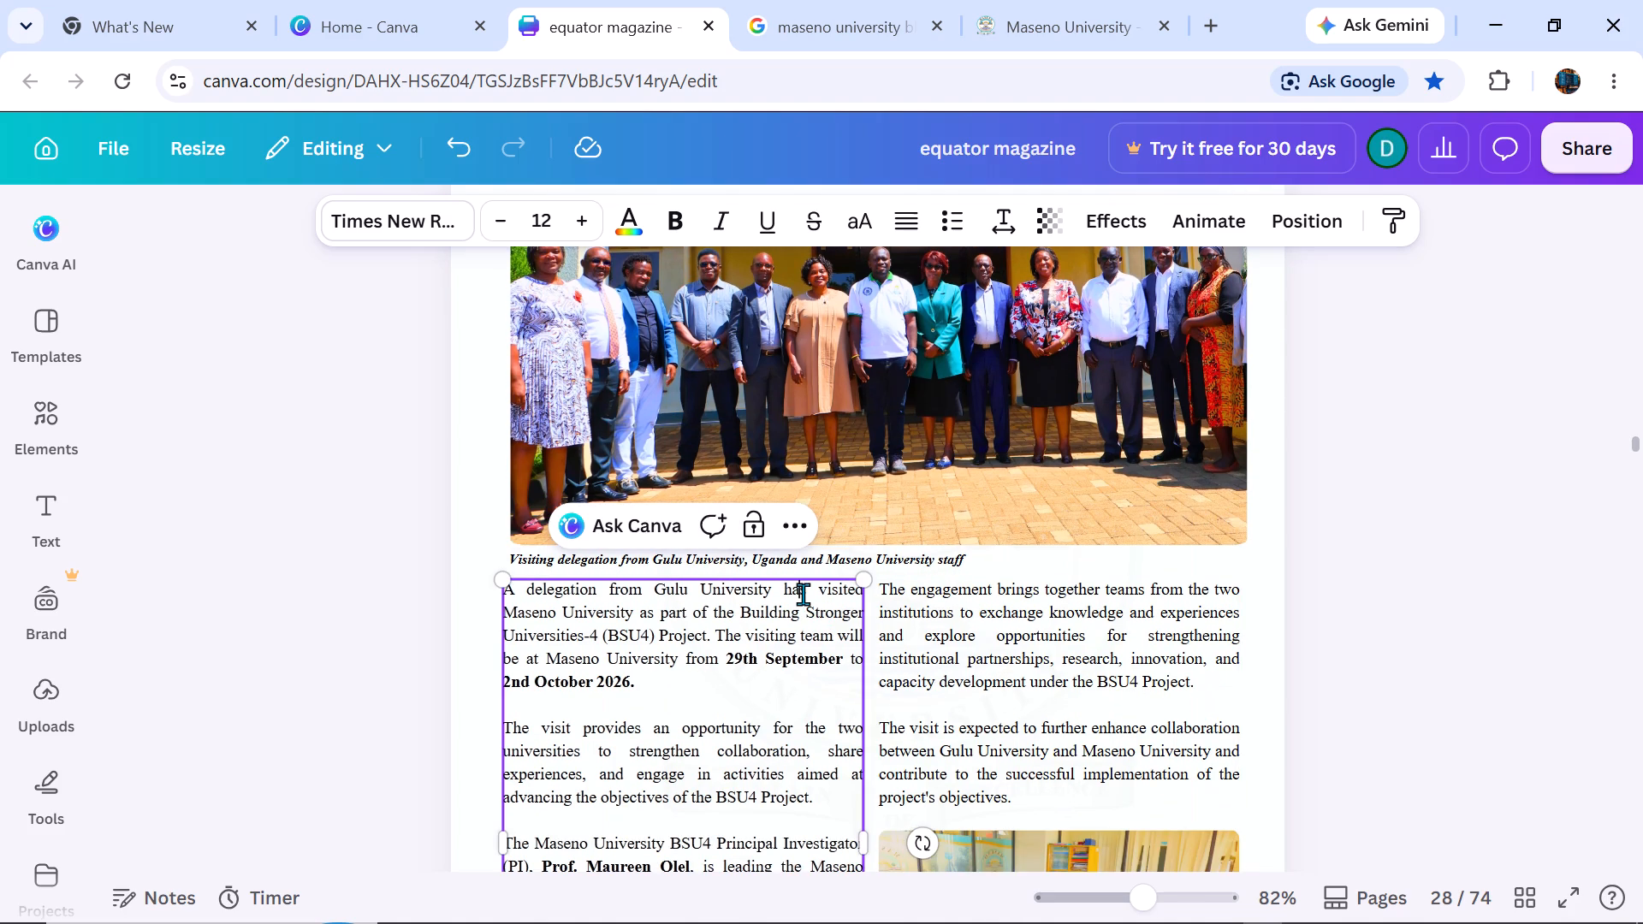
Remove "has" before "visited" in the first sentence of the Gulu University article on page 28.
key("Right")
key("Right")
key("BackSpace")
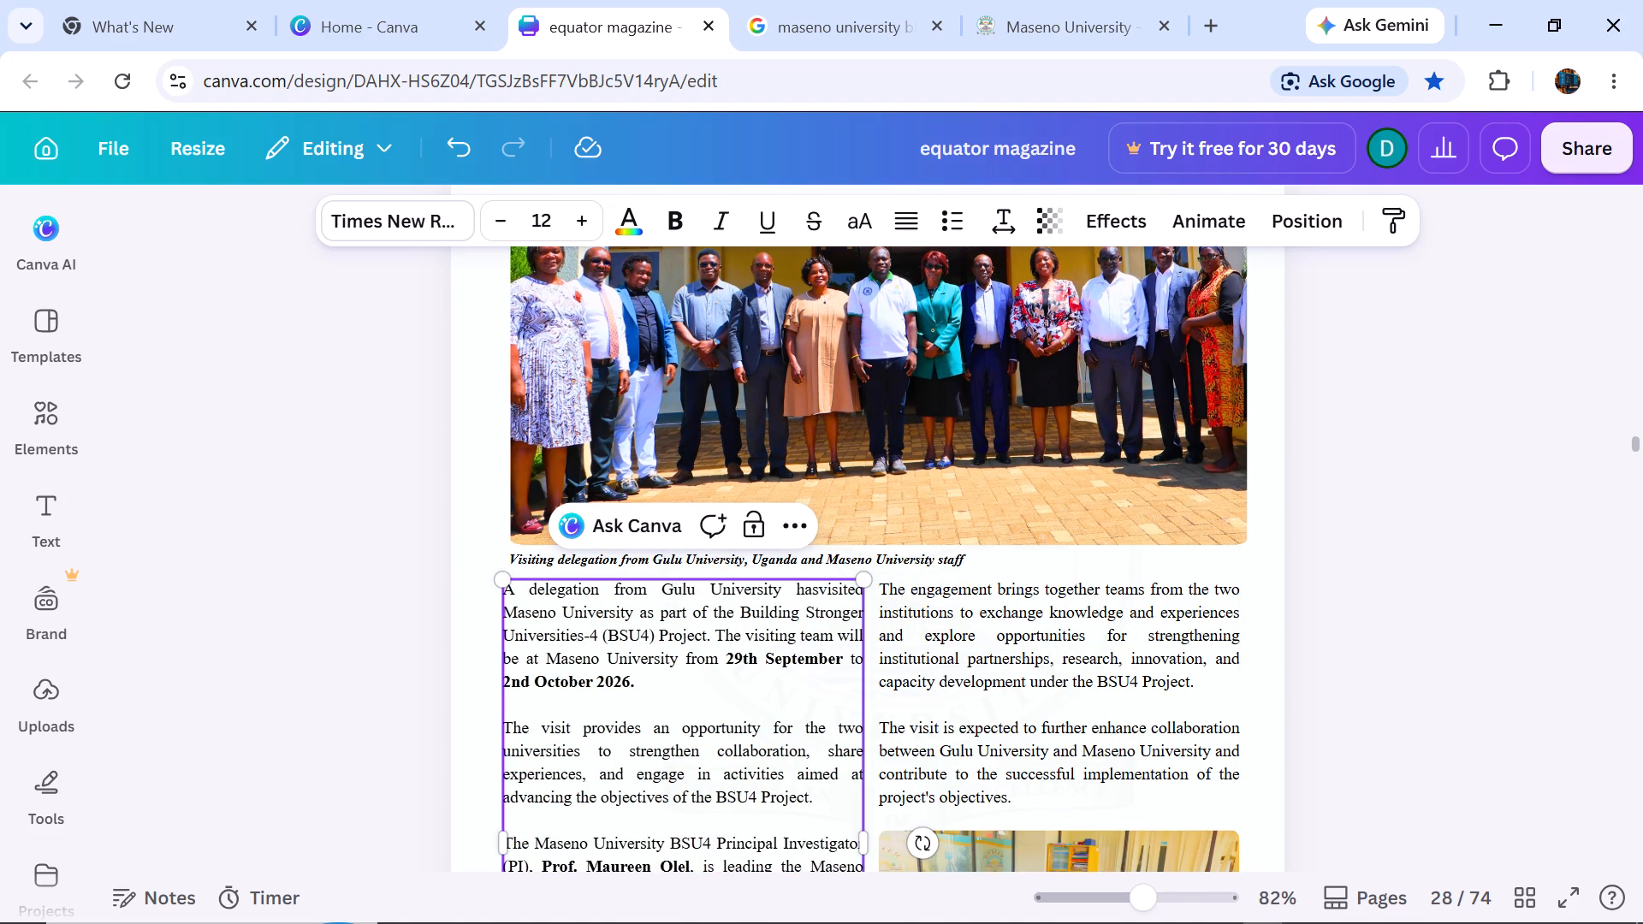
key("BackSpace")
key("BackSpace")
key("BackSpace")
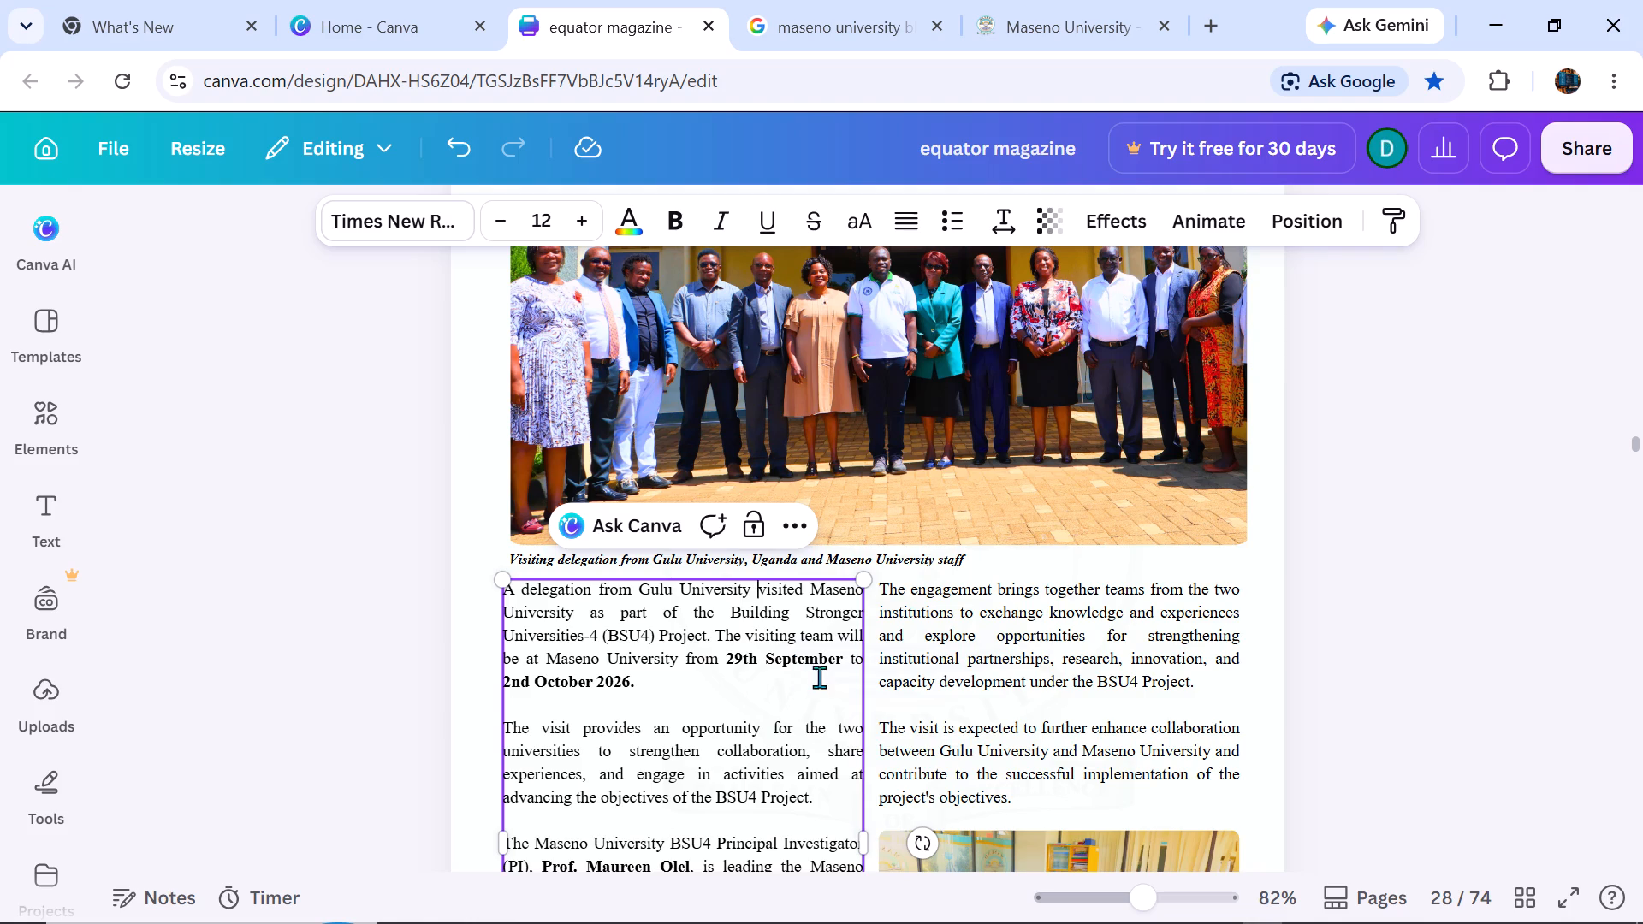
Change "will" to "was" after "The visiting team" in the first paragraph of the Gulu University article.
left_click(858, 639)
key("Right")
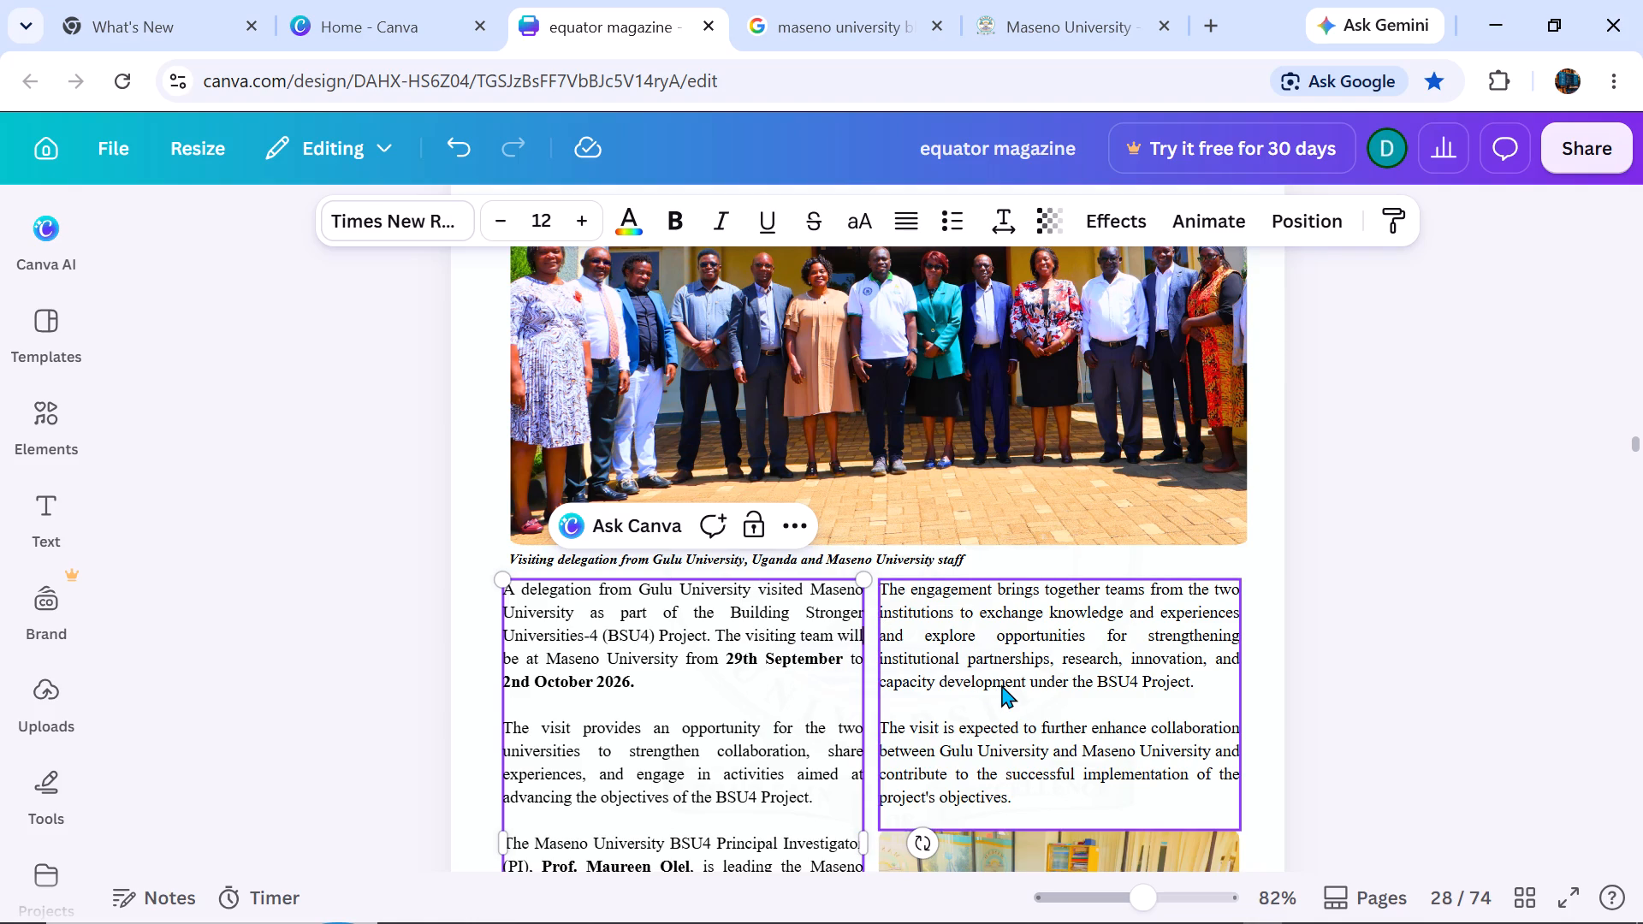
key("BackSpace")
key("BackSpace")
key("BackSpace")
type("as")
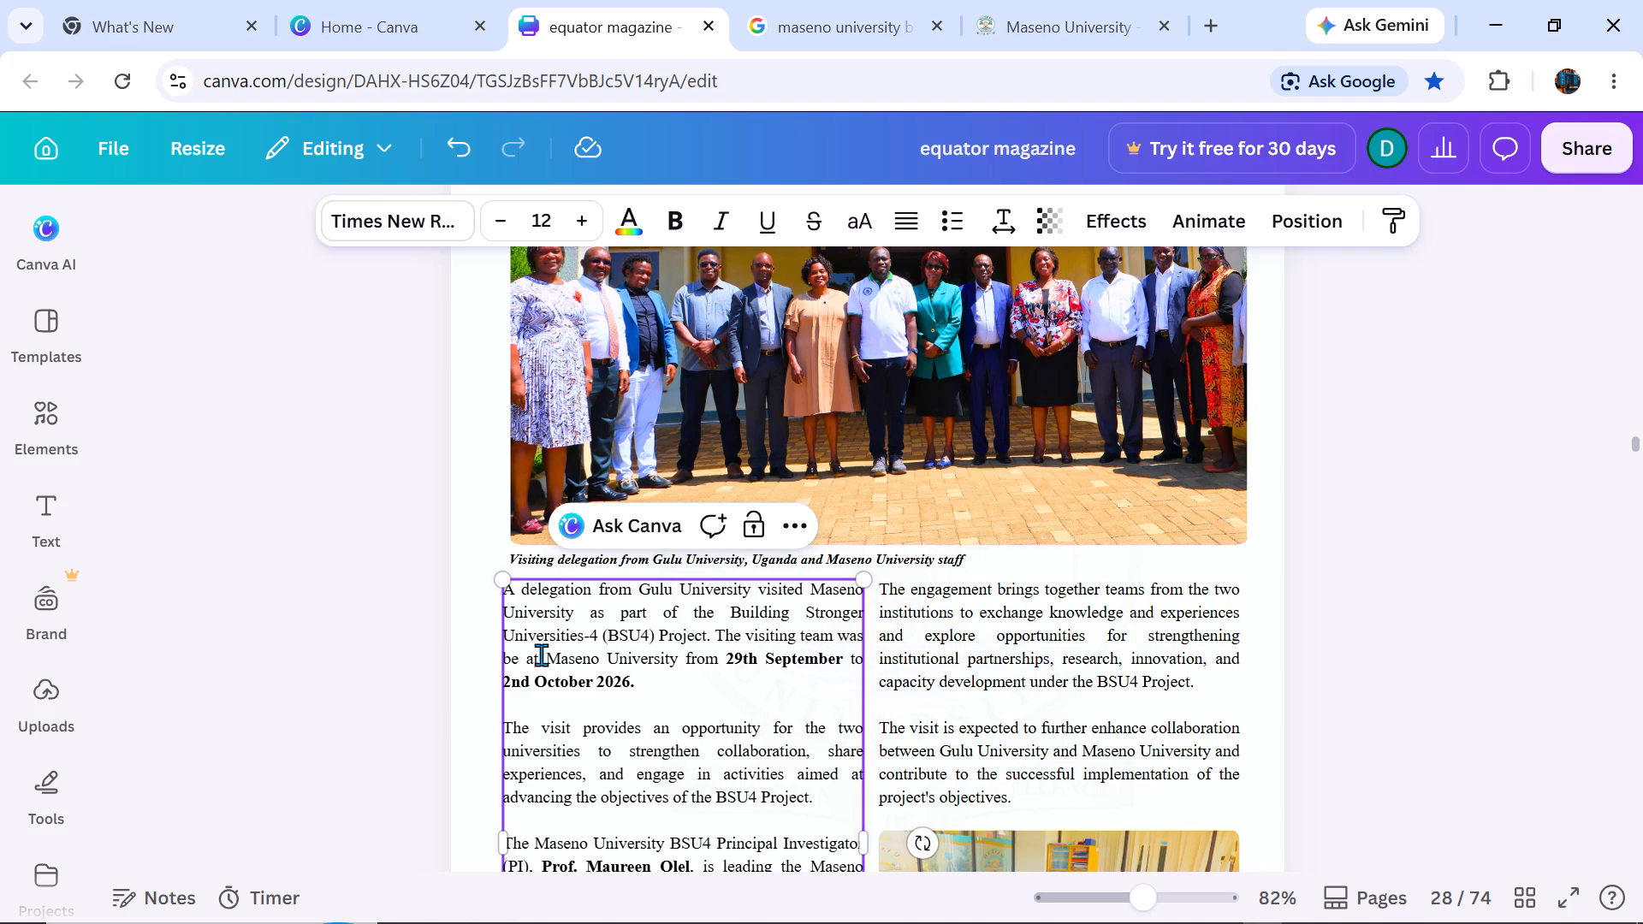
Replace "be at" with "in" before "Maseno University from 29th September" in the first paragraph.
left_click(515, 657)
key("Right")
key("Right")
key("Right")
key("BackSpace")
key("BackSpace")
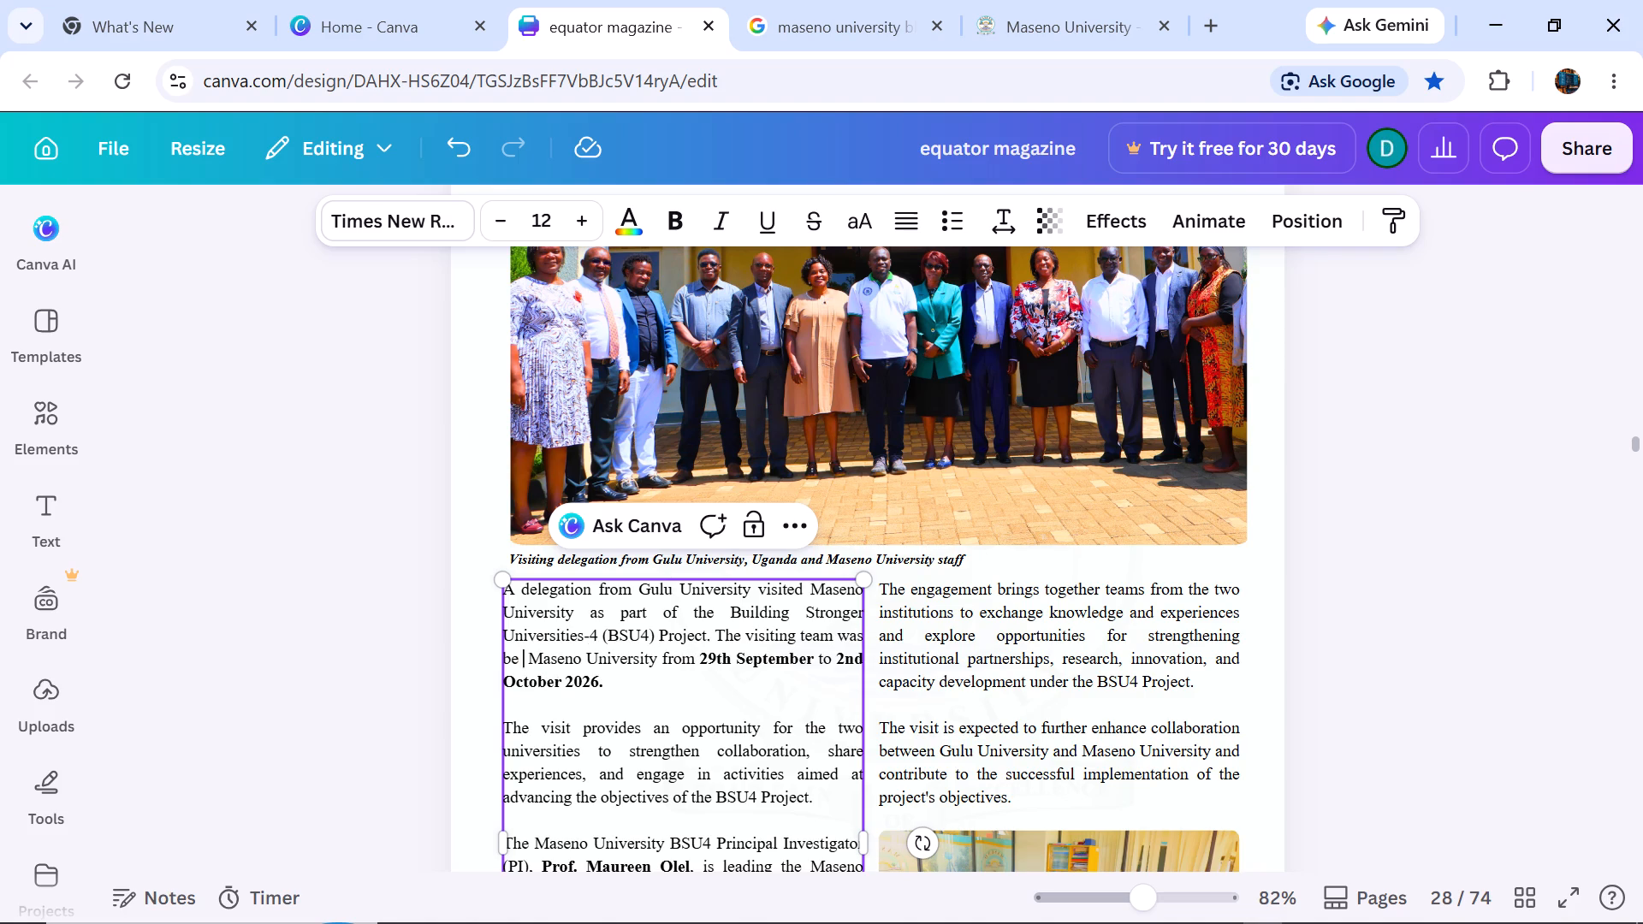
key("BackSpace")
key("BackSpace")
key("BackSpace")
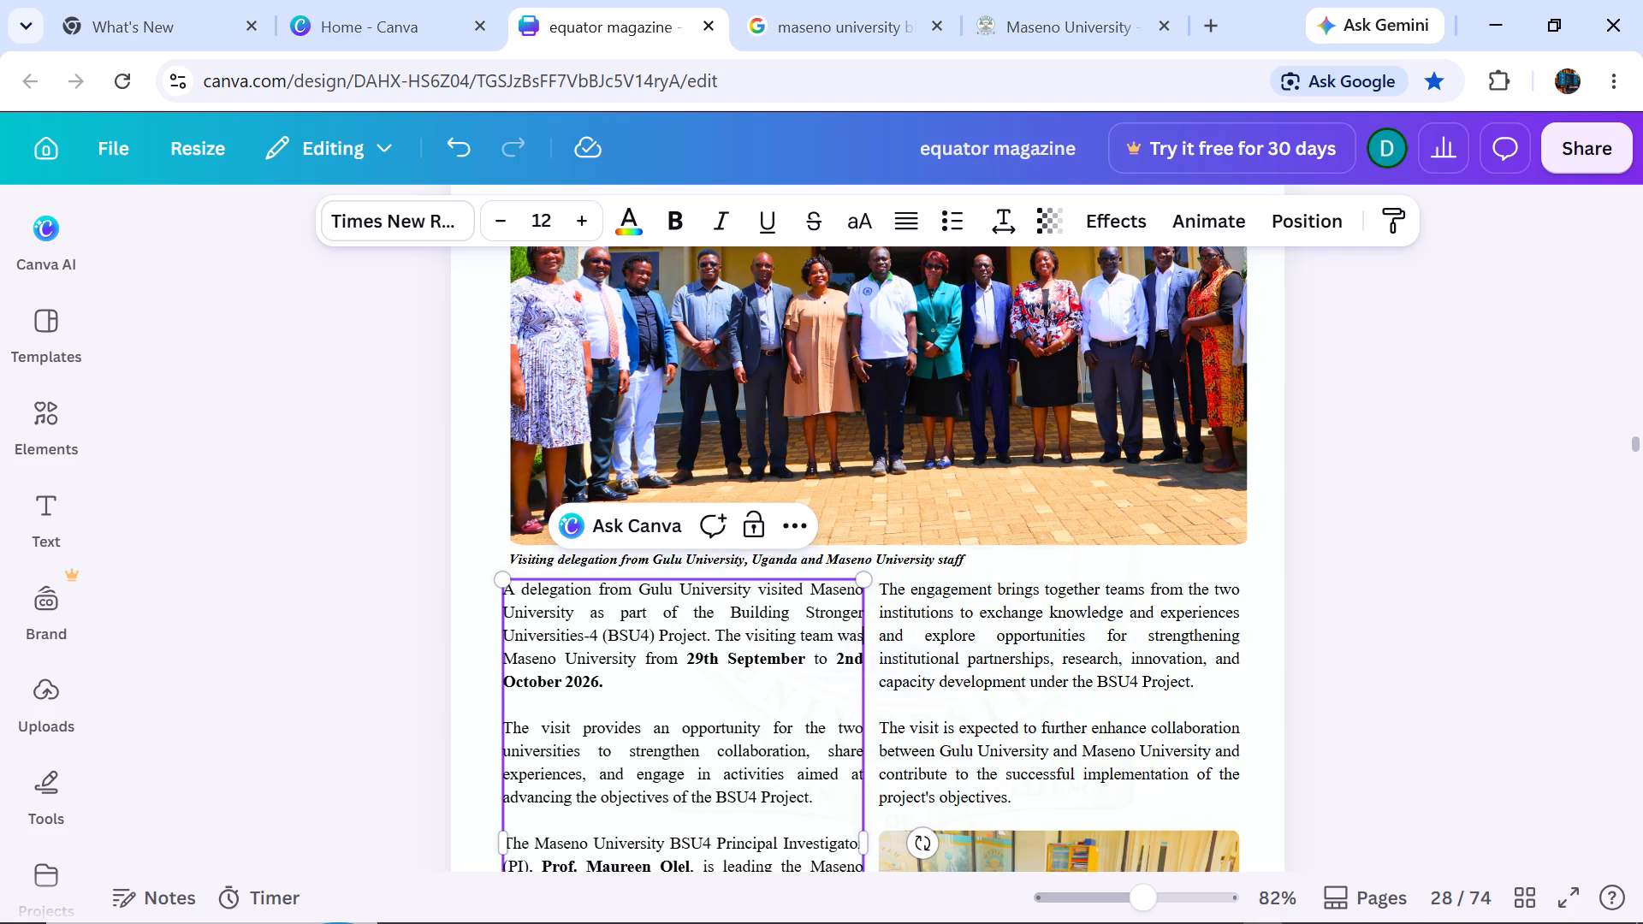
key("i")
type("n")
key("space")
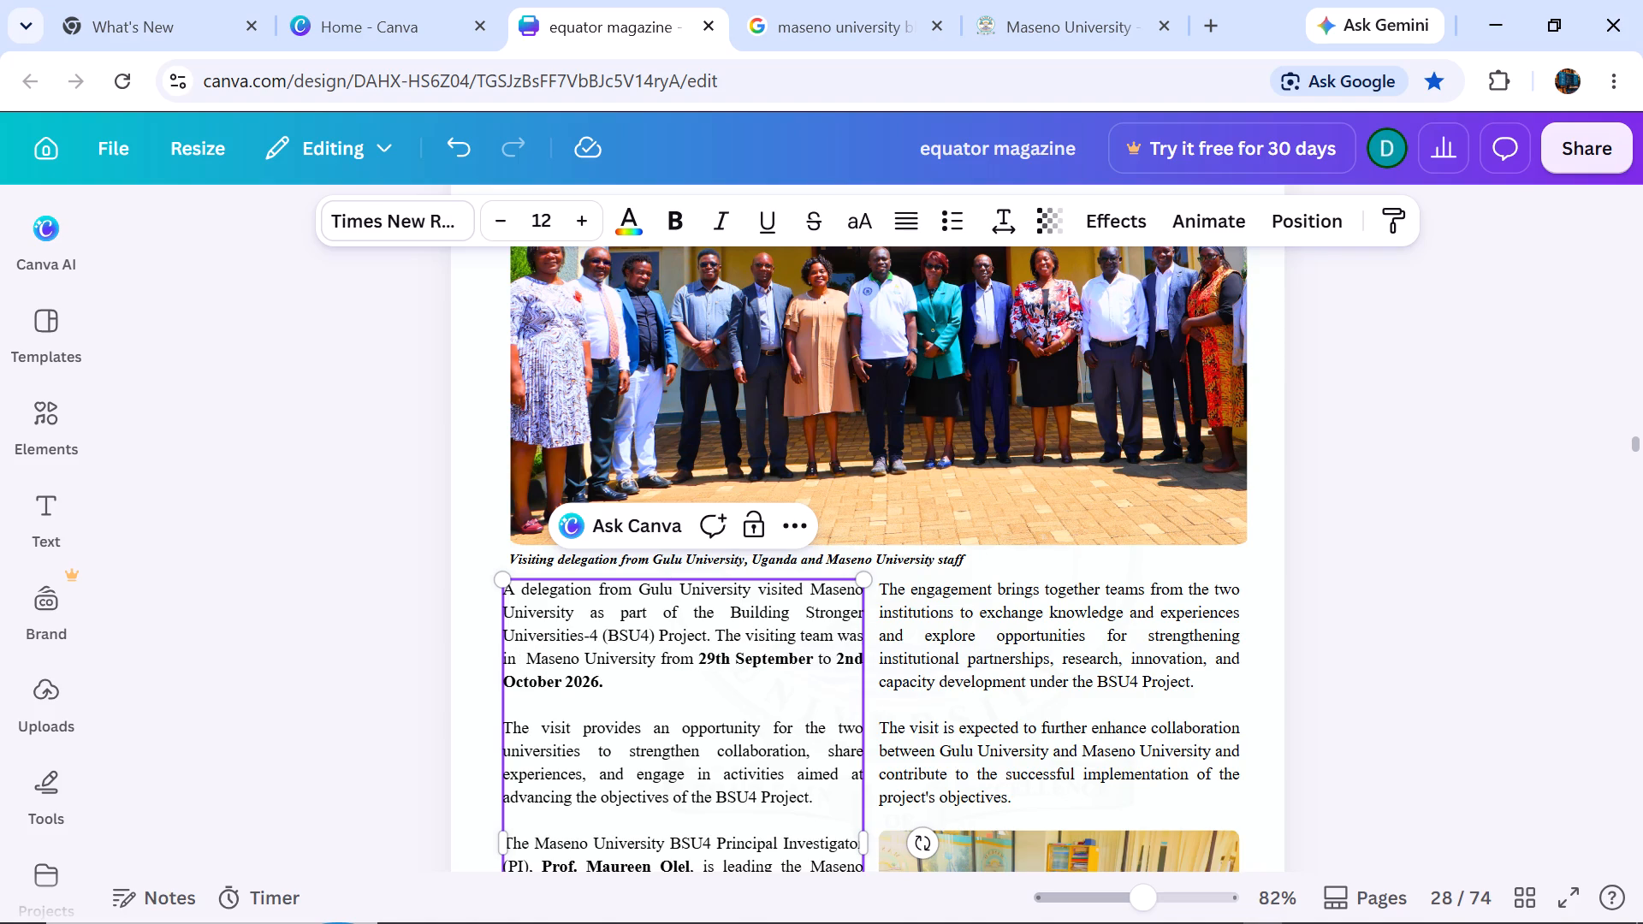
Change "is leading" to "lead" in the paragraph about the BSU4 Principal Investigator on page 28.
scroll(762, 788, "down", 1)
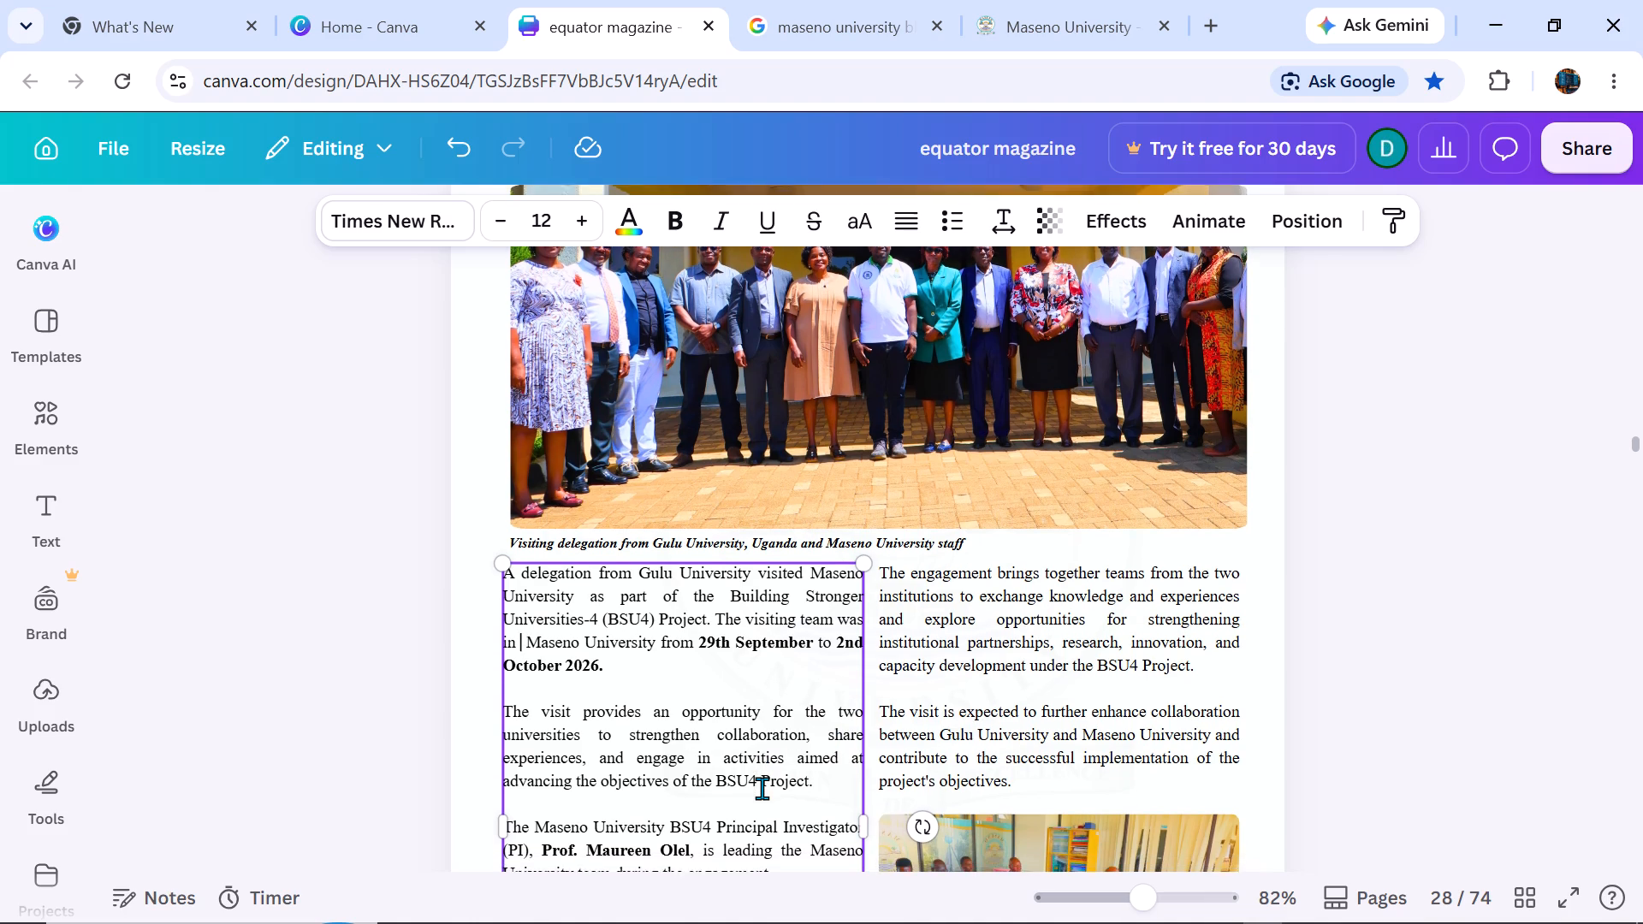
scroll(762, 788, "down", 2)
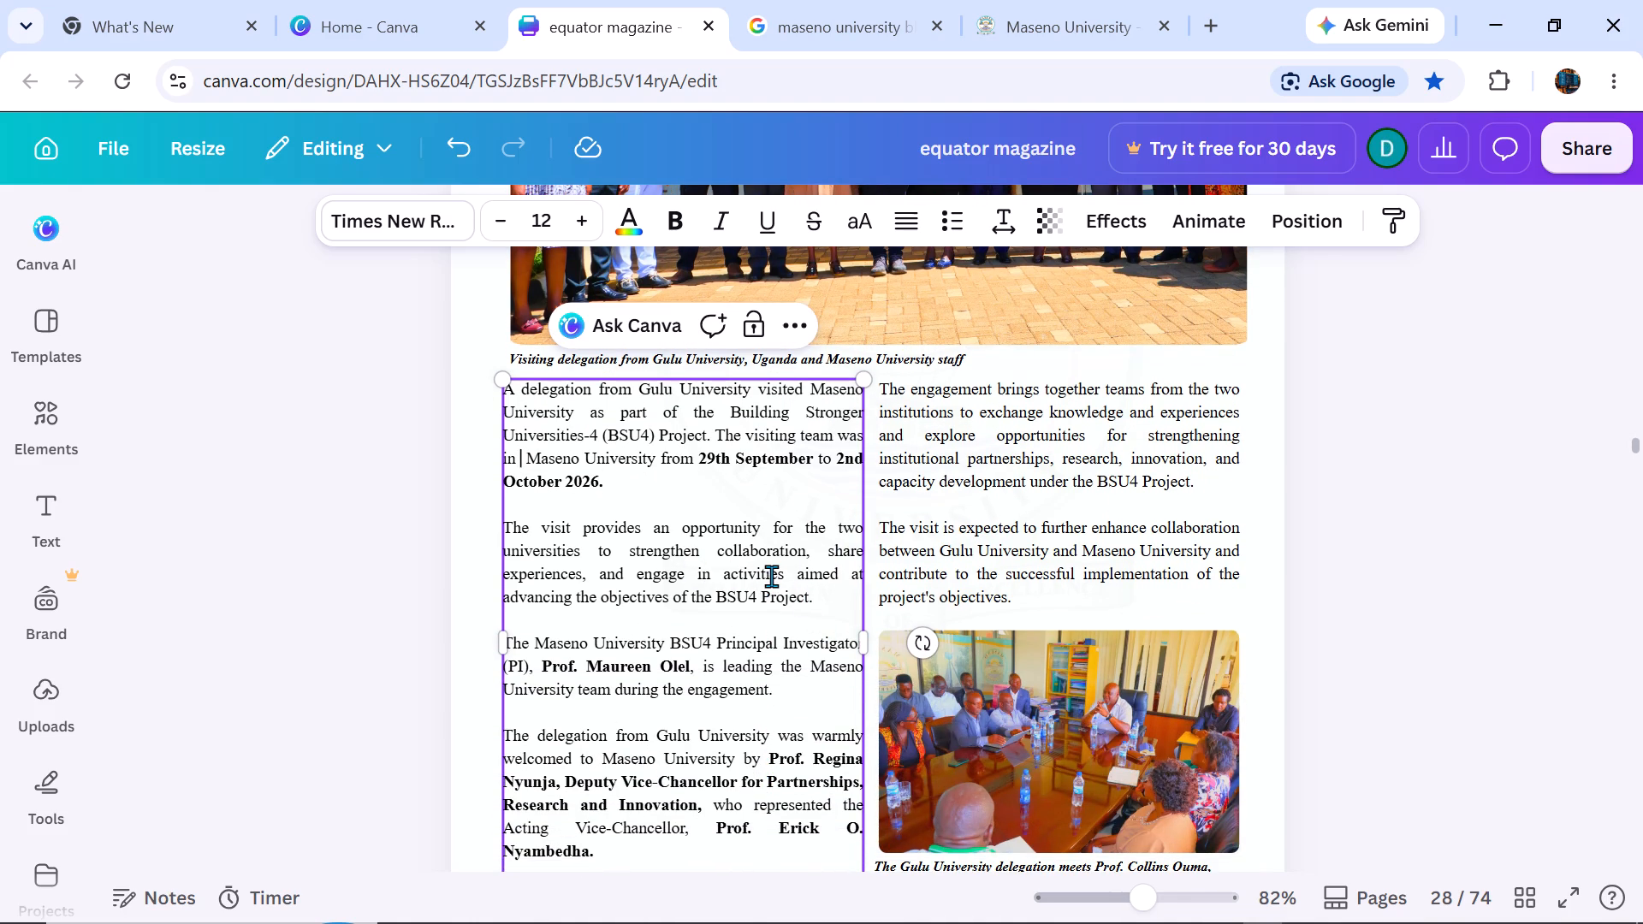
left_click(775, 674)
key("BackSpace")
key("BackSpace")
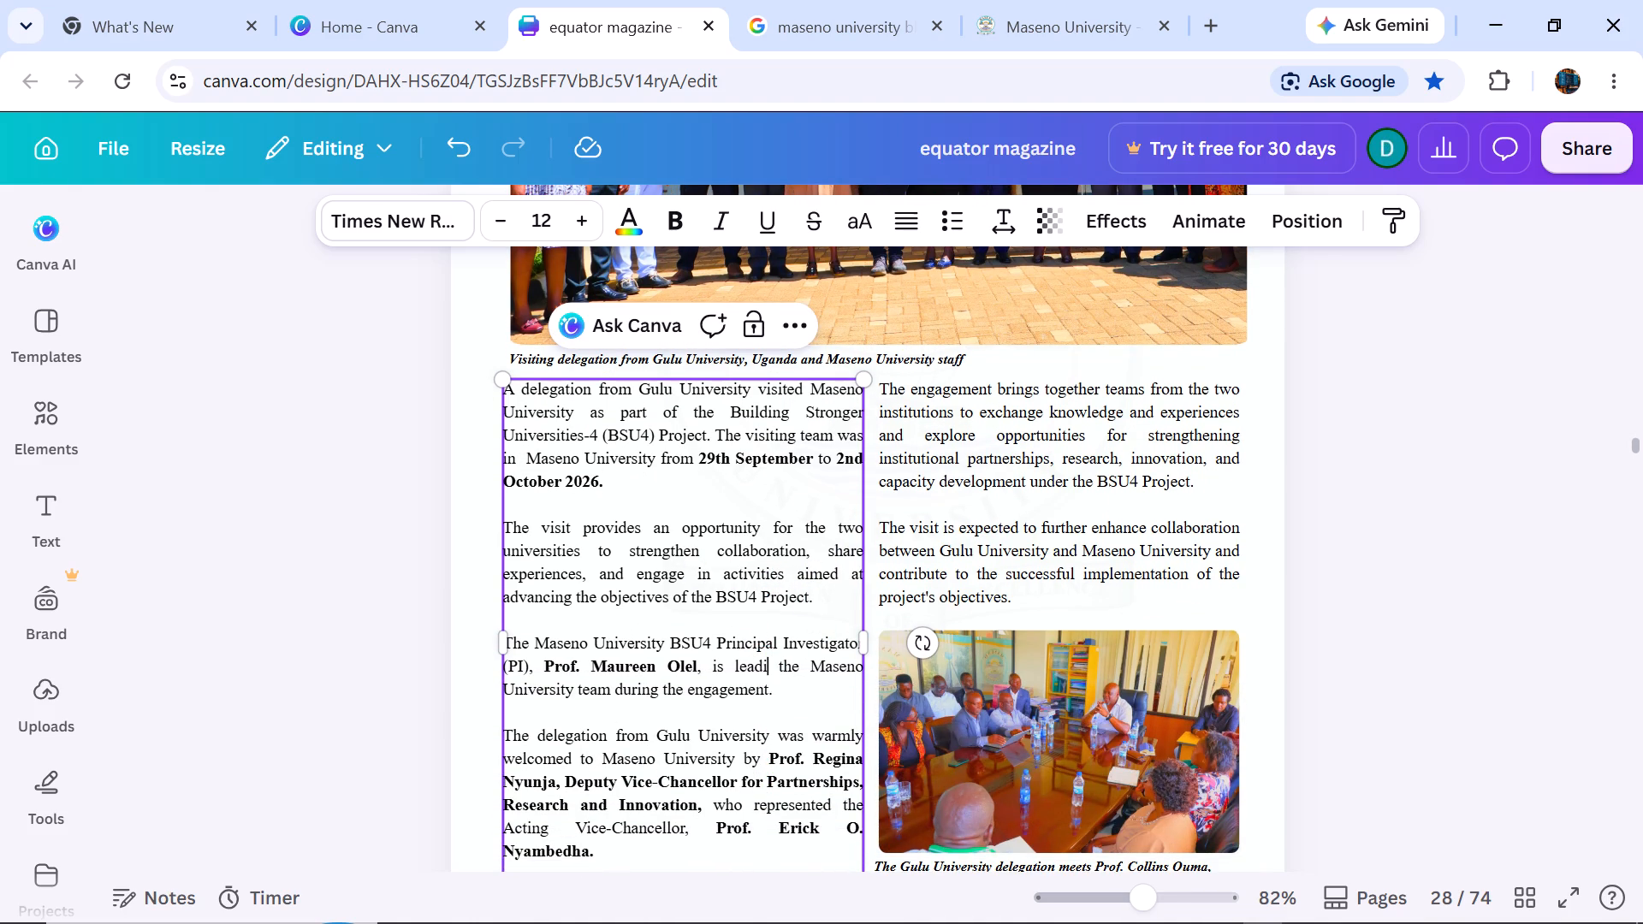
key("BackSpace")
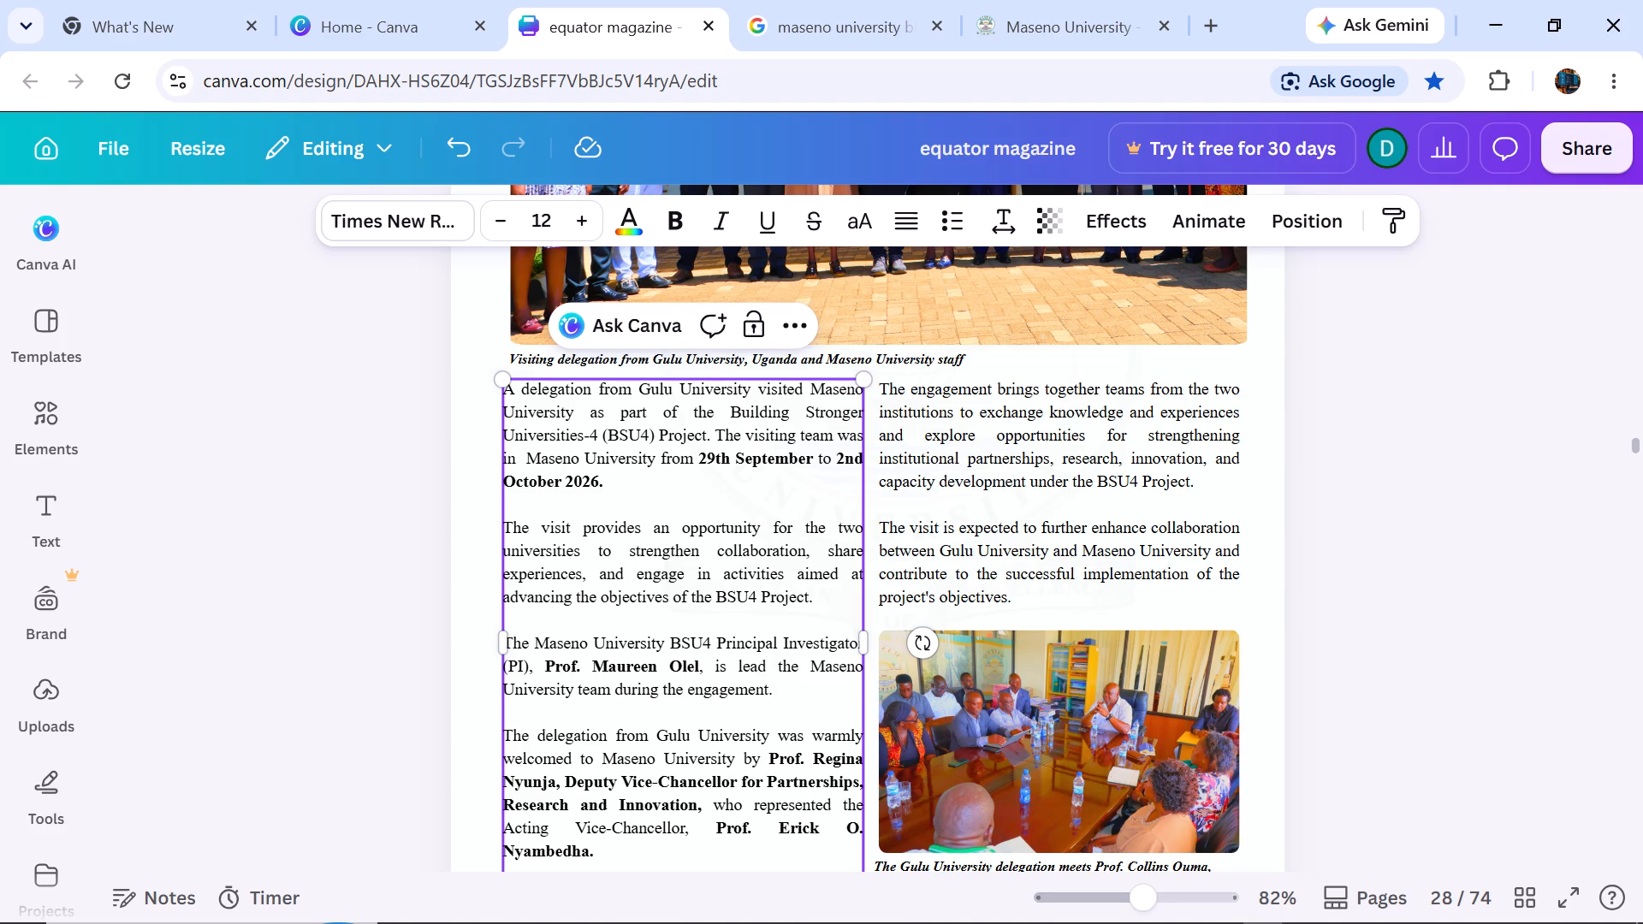
left_click(733, 667)
key("BackSpace")
key("BackSpace")
key("BackSpace")
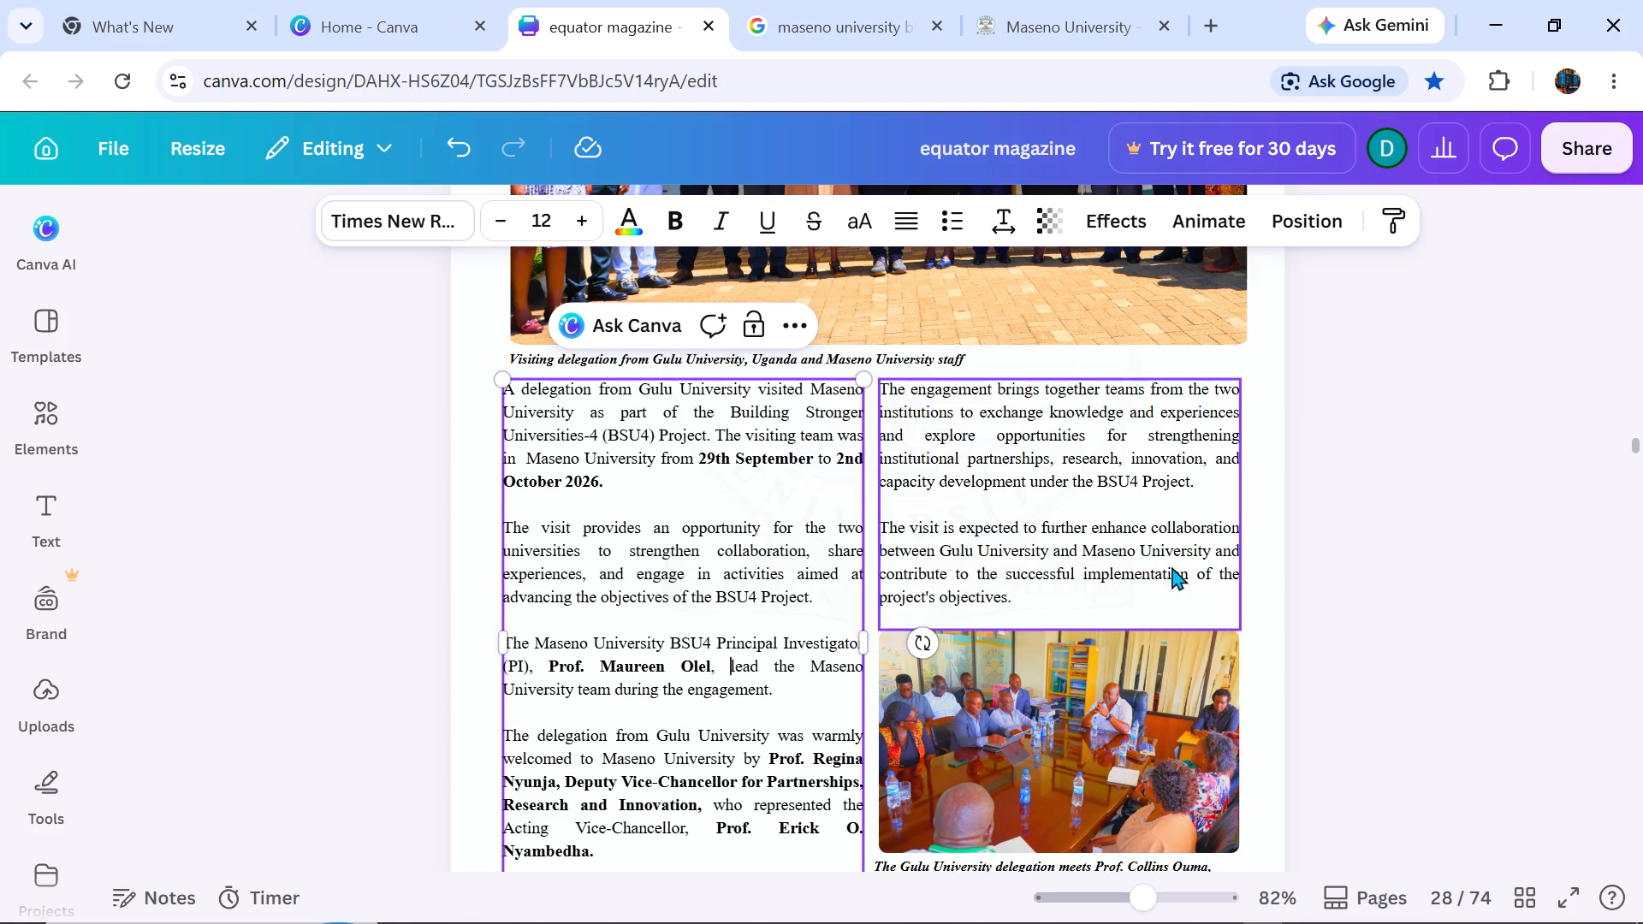
Change "brings" to "brought" in the sentence beginning "The engagement" in the second column on page 28.
double_click(1035, 388)
key("Right")
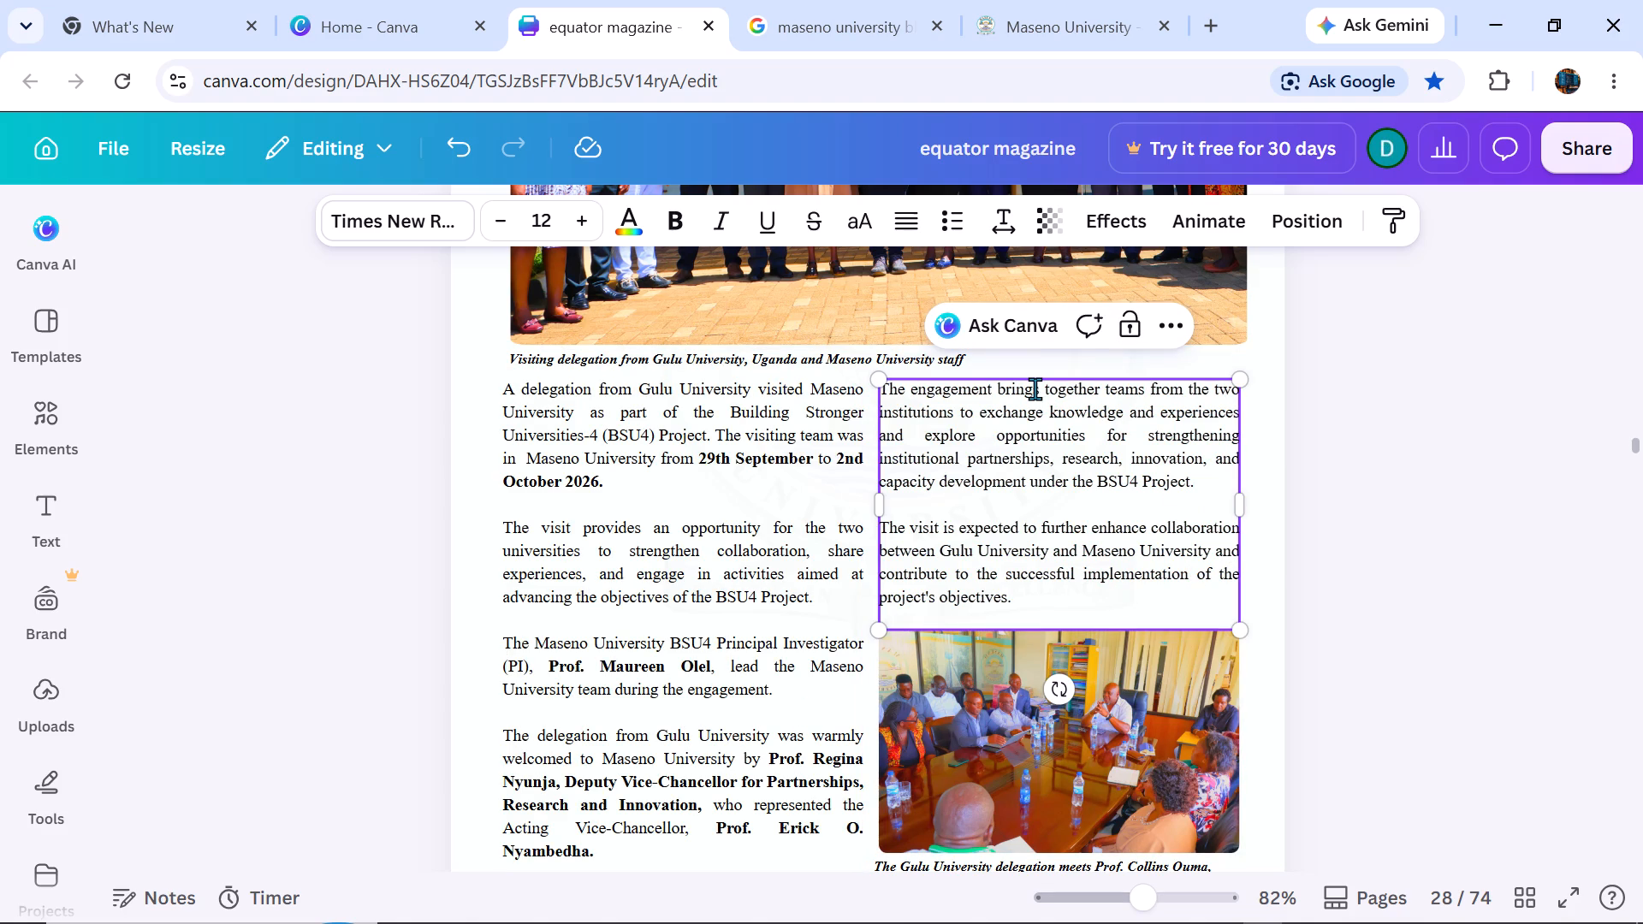
key("BackSpace")
key("BackSpace")
key("BackSpace")
key("BackSpace")
type("ought")
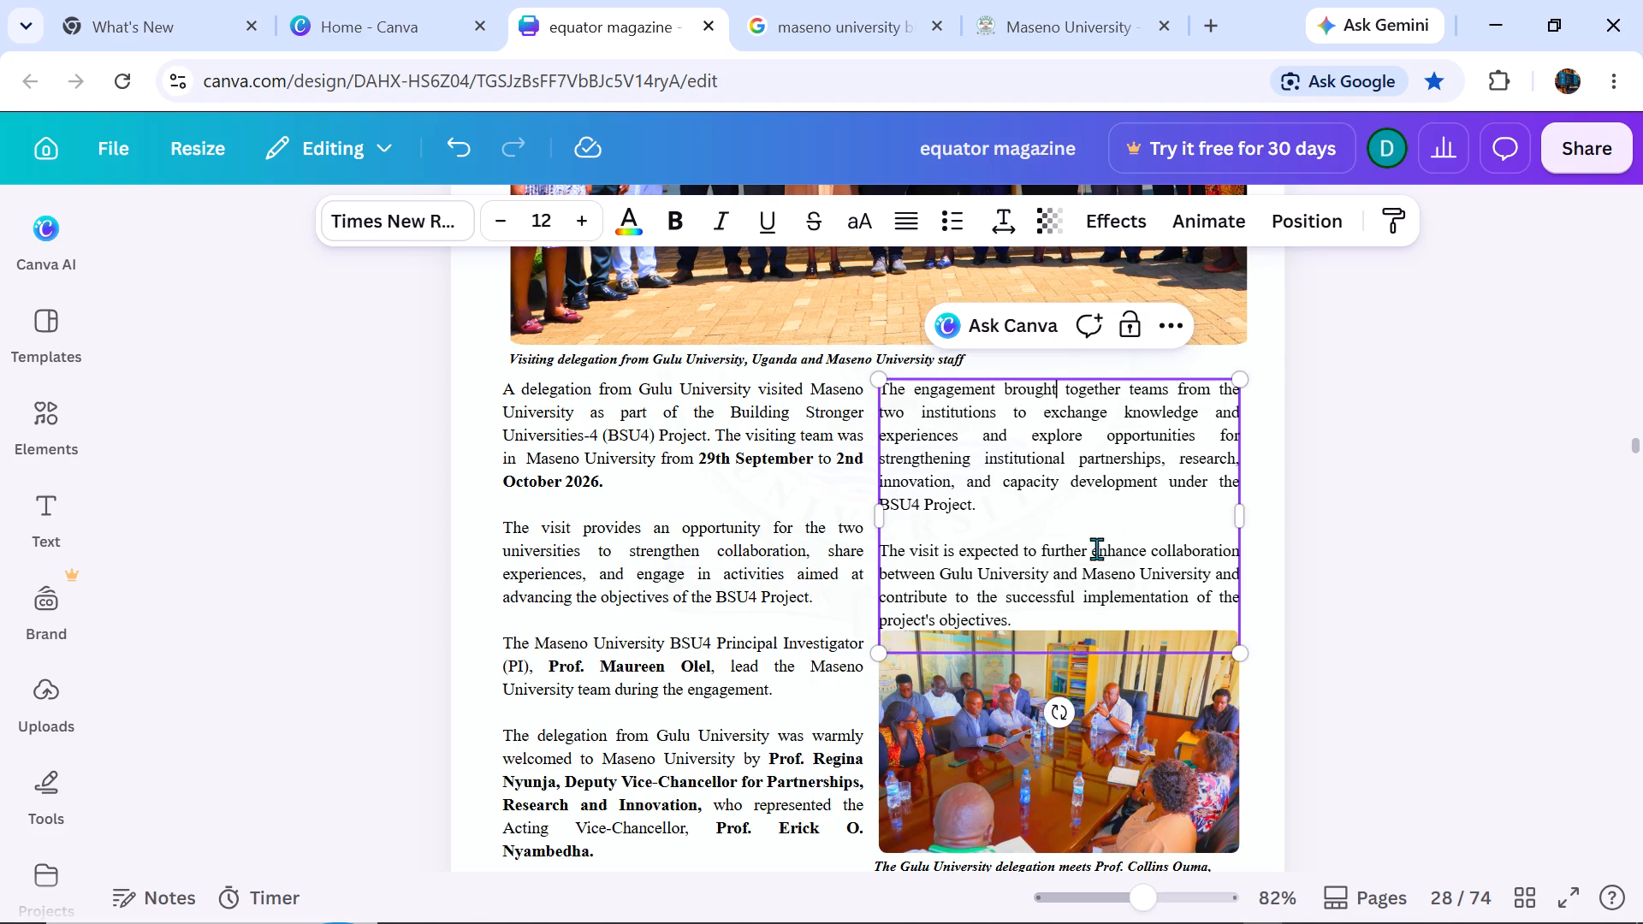
Change "is" to "was" in the sentence beginning "The visit is expected to further enhance" on page 28.
left_click(955, 551)
key("BackSpace")
key("BackSpace")
key("w")
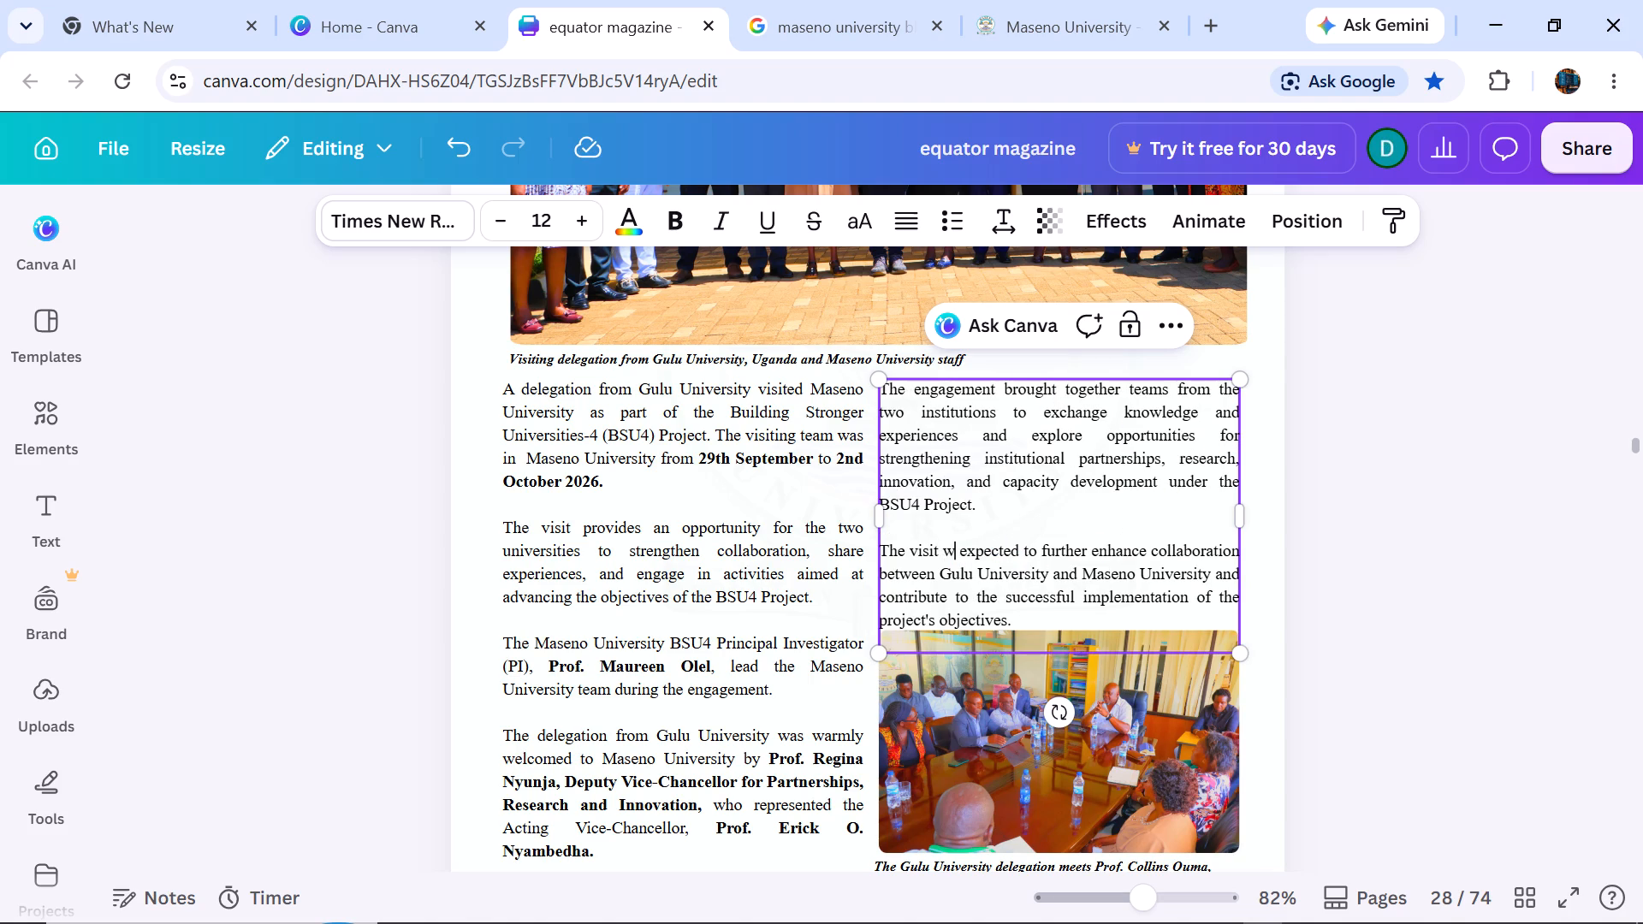
key("BackSpace")
key("a")
key("BackSpace")
type("wa")
key("s")
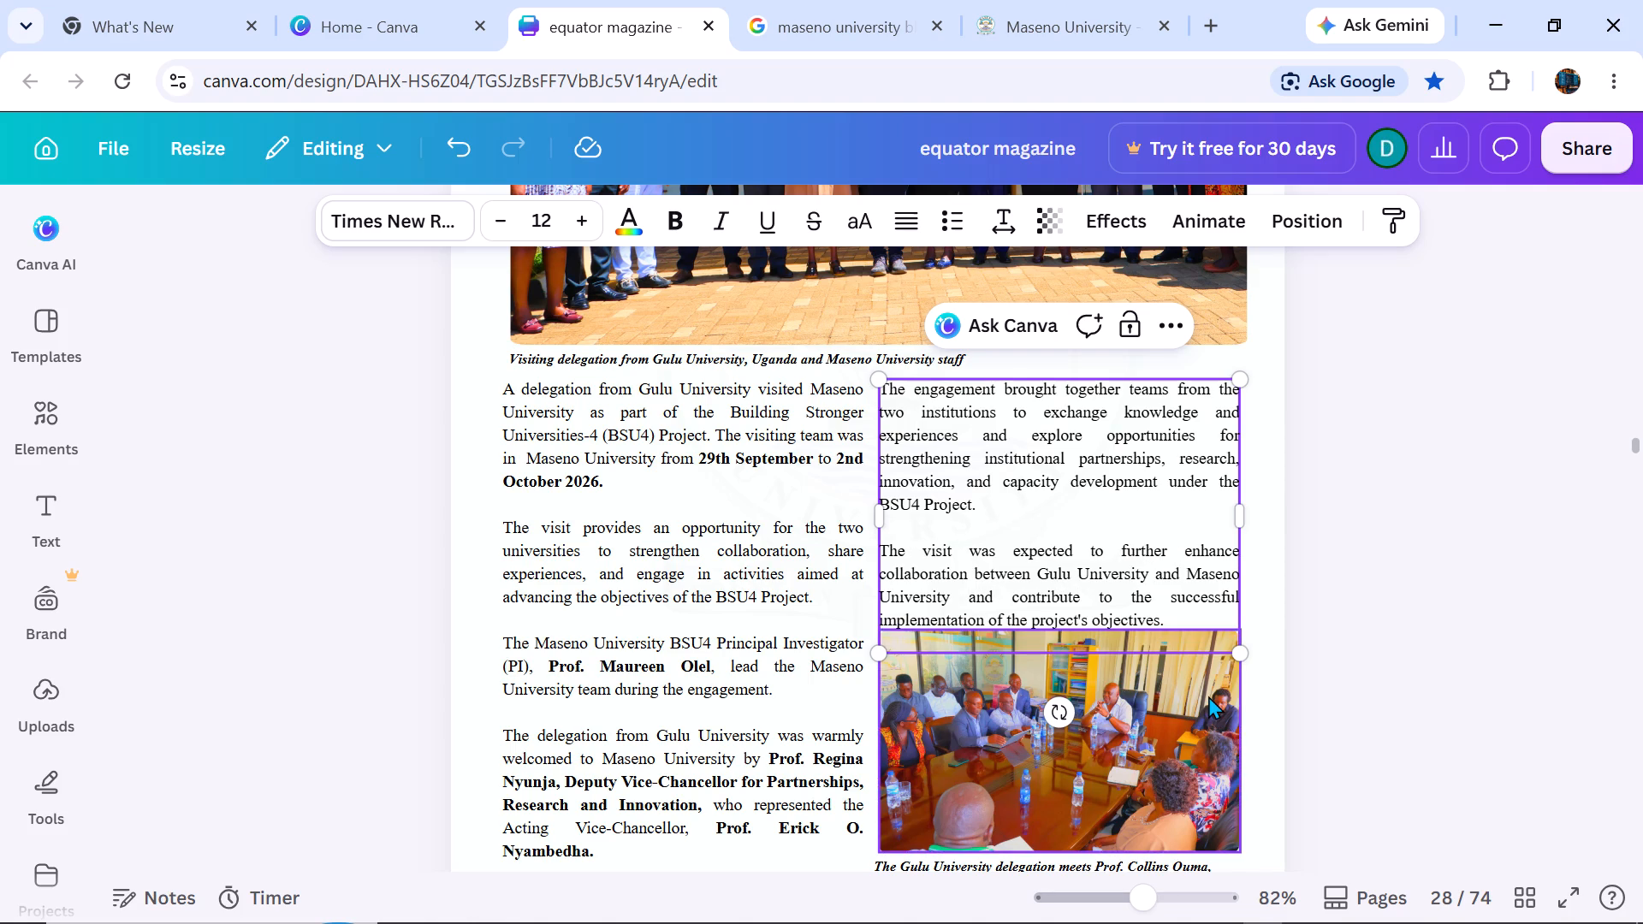
Shorten the delegation meeting photo from its top edge to a height of about 5.3 so it clears the text above.
left_click(1208, 696)
left_click_drag(1056, 620, 1056, 636)
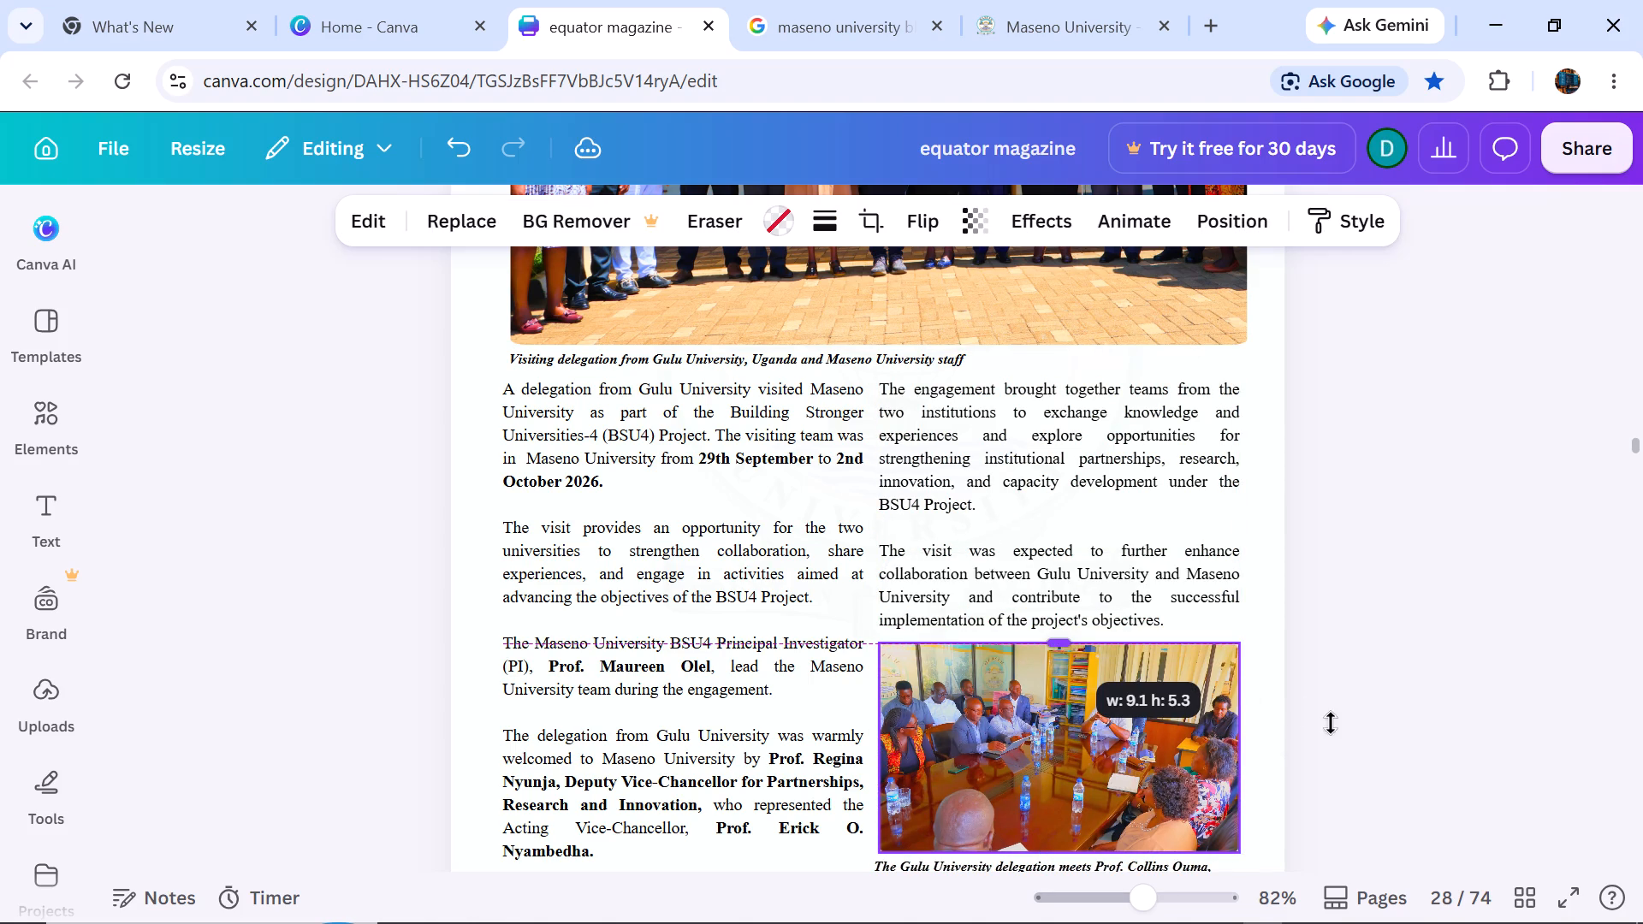
Change "In a meeting led by" to "A meeting led by" in the first paragraph of the Kilimanjaro Blind Trust Africa article on page 29.
scroll(1445, 751, "down", 7)
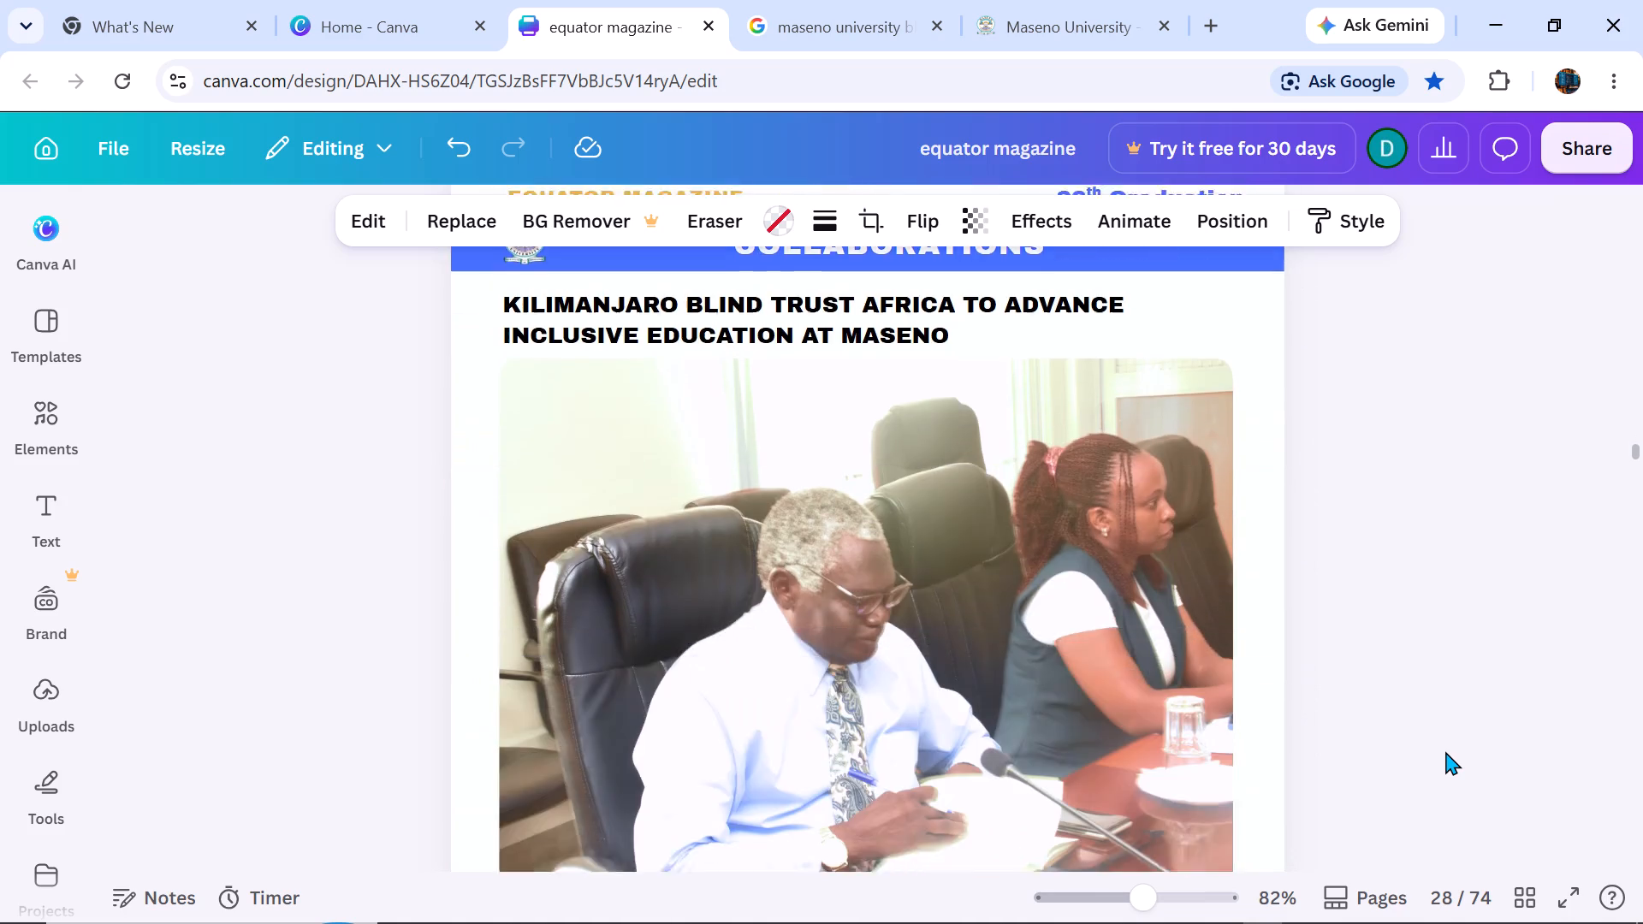
scroll(1445, 751, "down", 4)
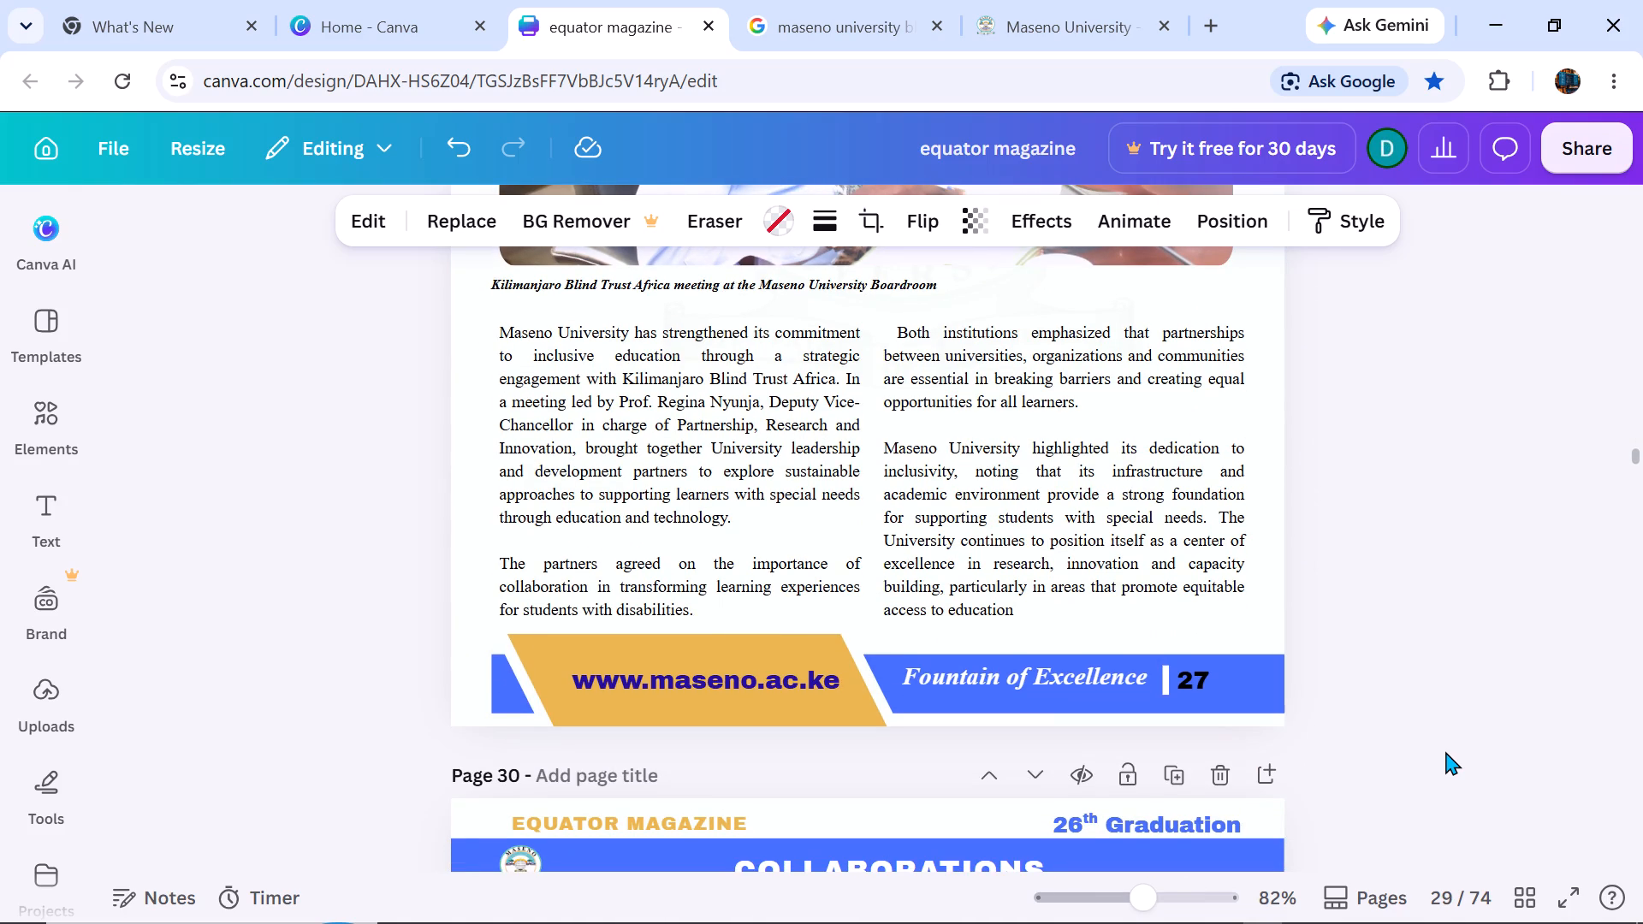
scroll(1445, 751, "down", 3)
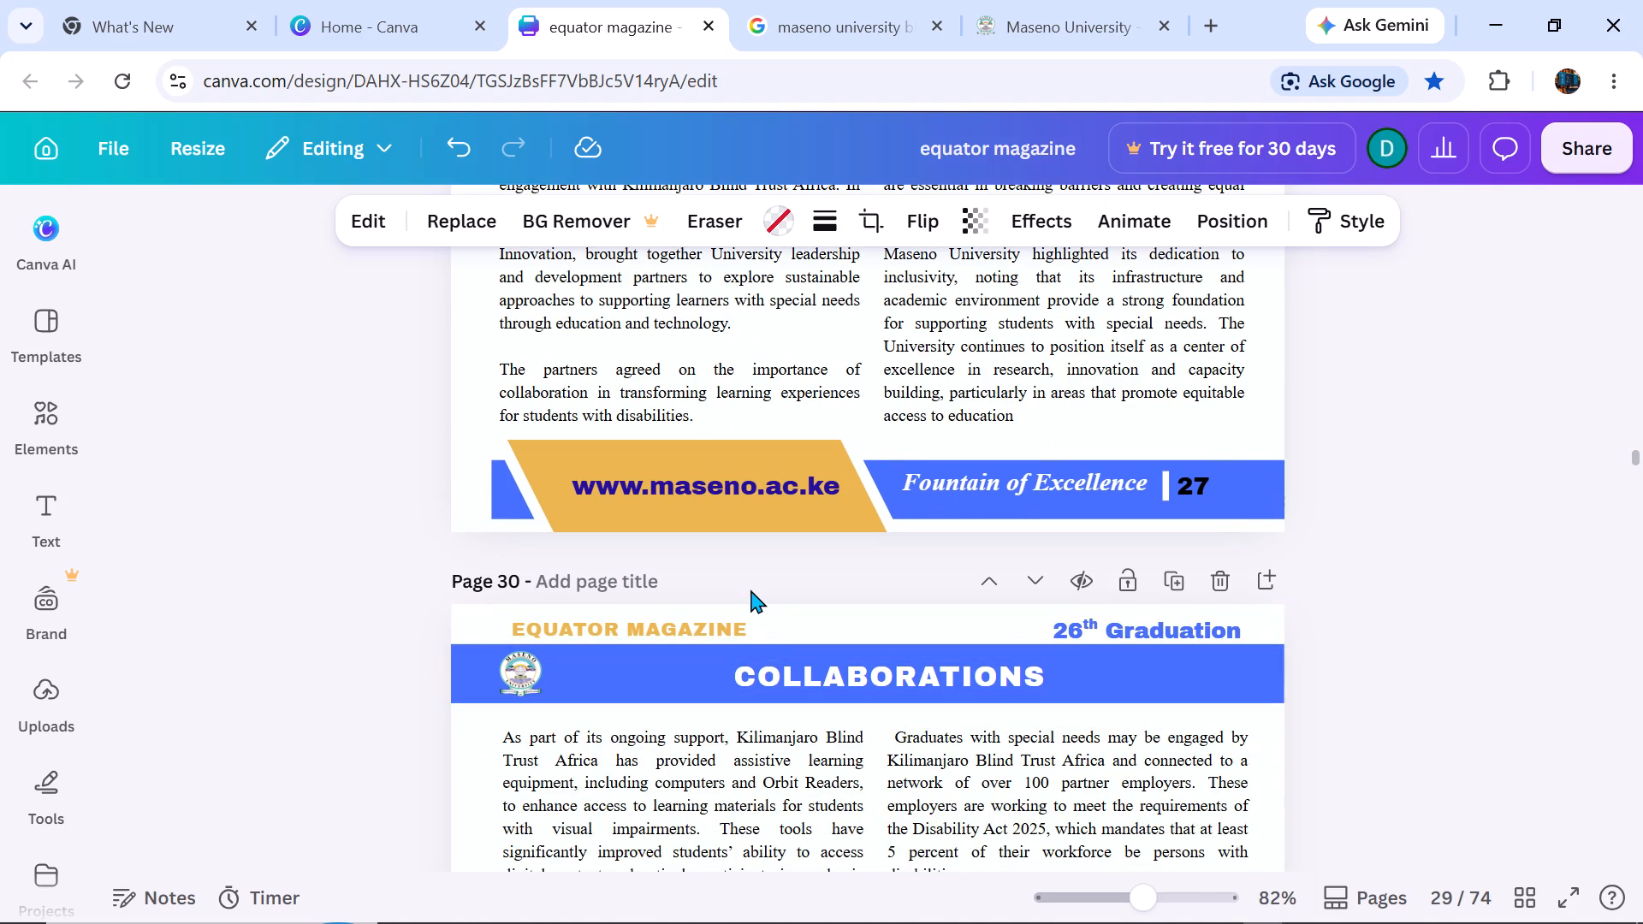
scroll(750, 589, "up", 2)
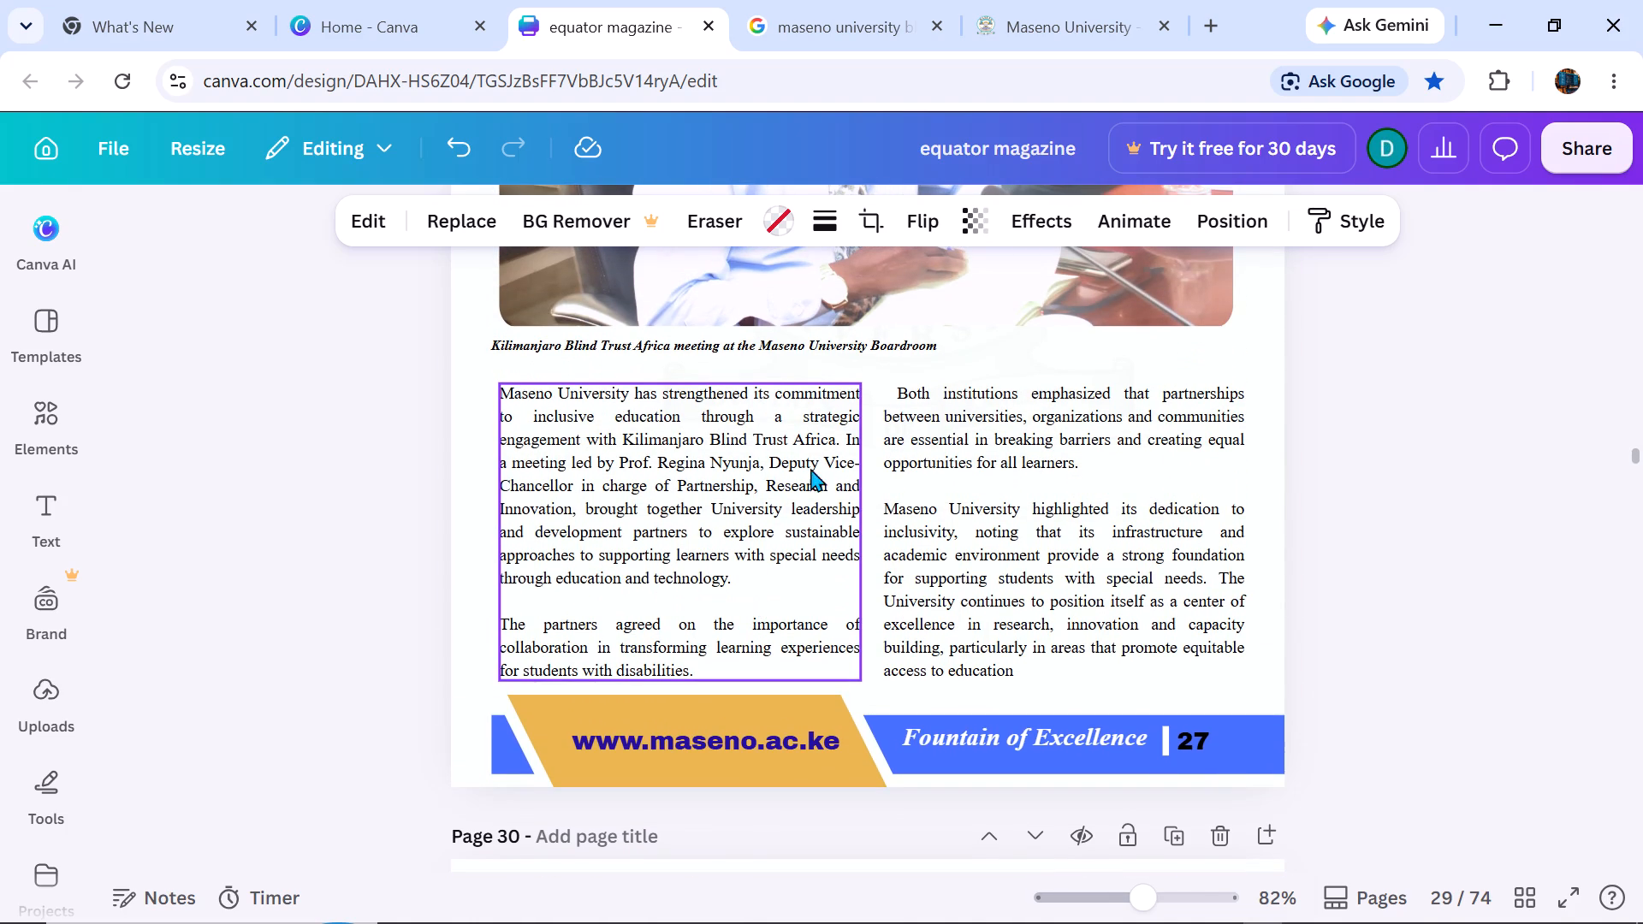
double_click(847, 441)
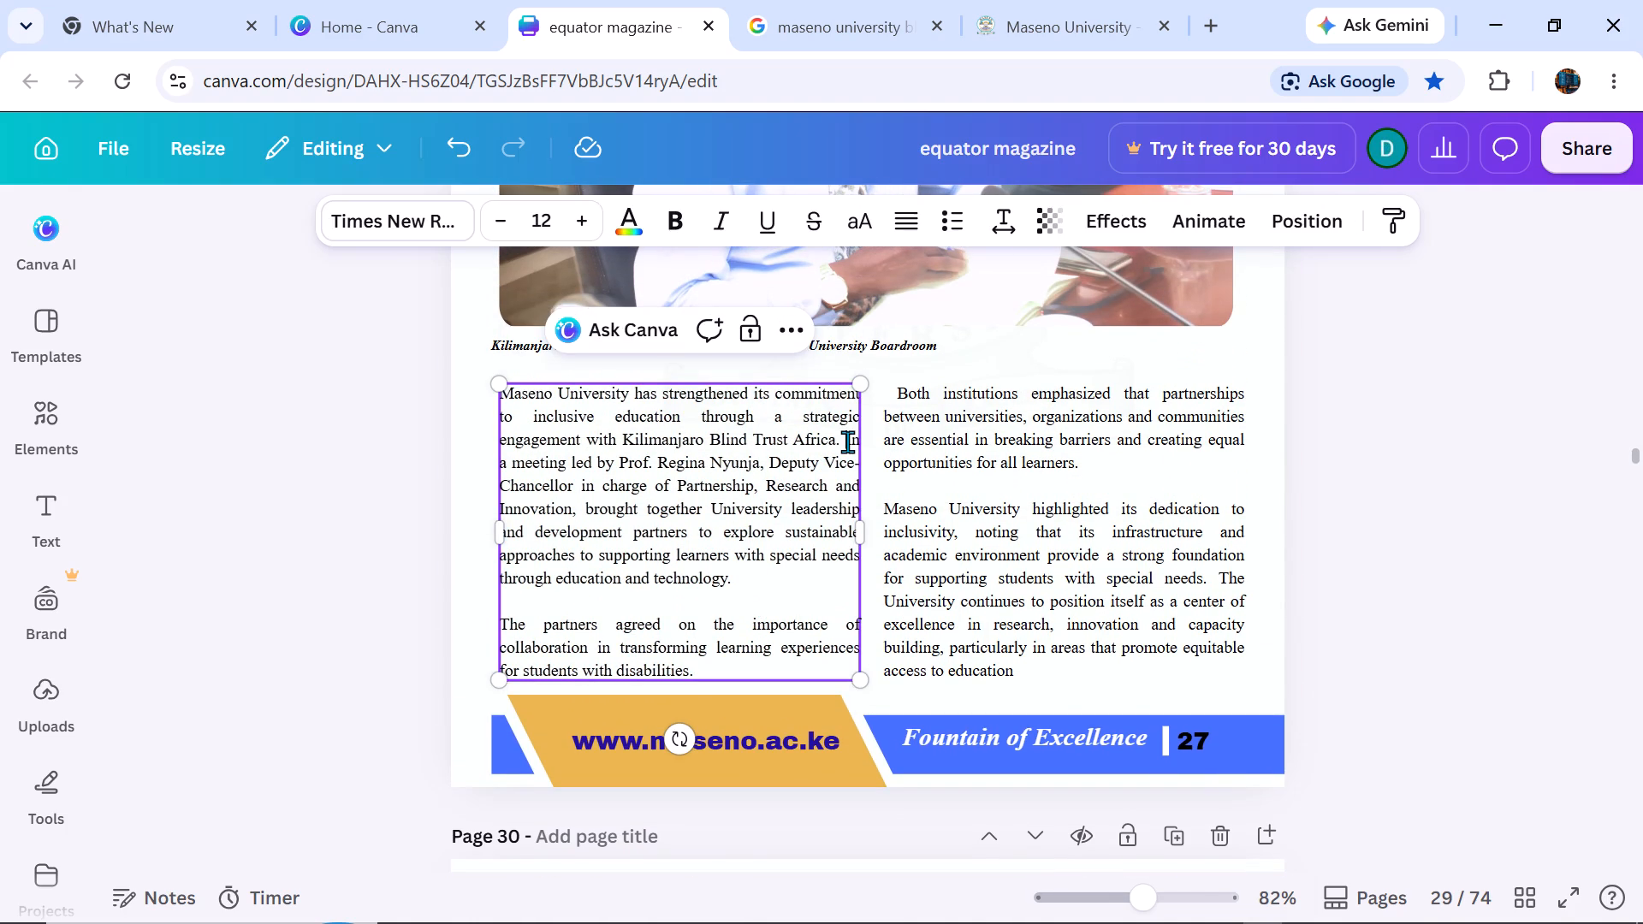
key("Right")
key("Right")
key("BackSpace")
key("BackSpace")
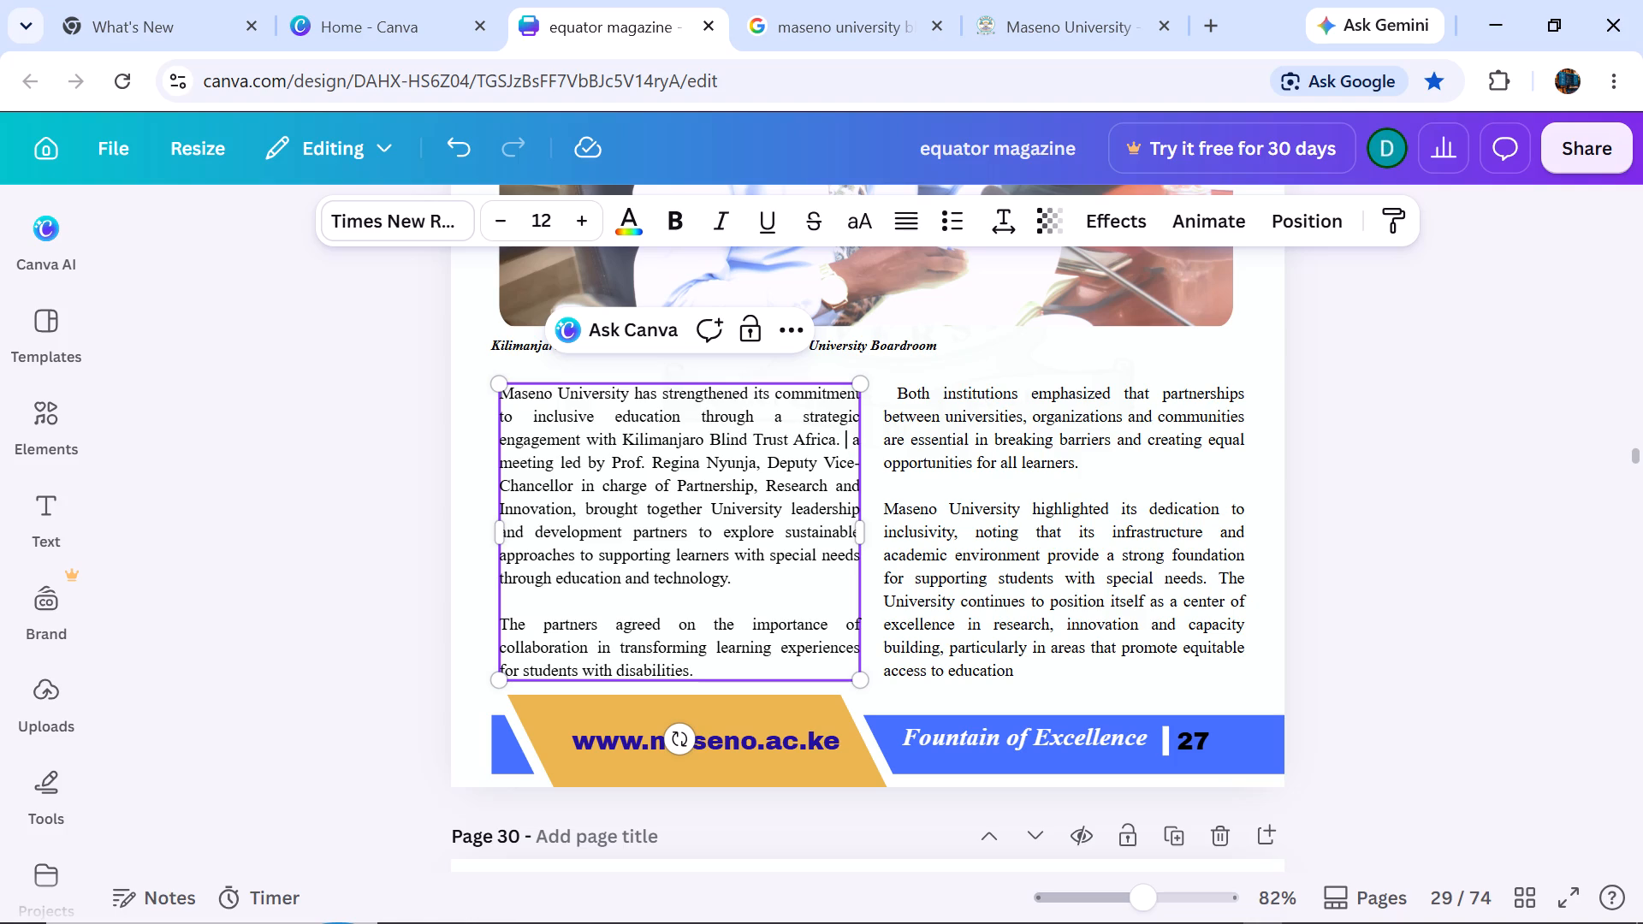
key("Right")
key("Right")
key("BackSpace")
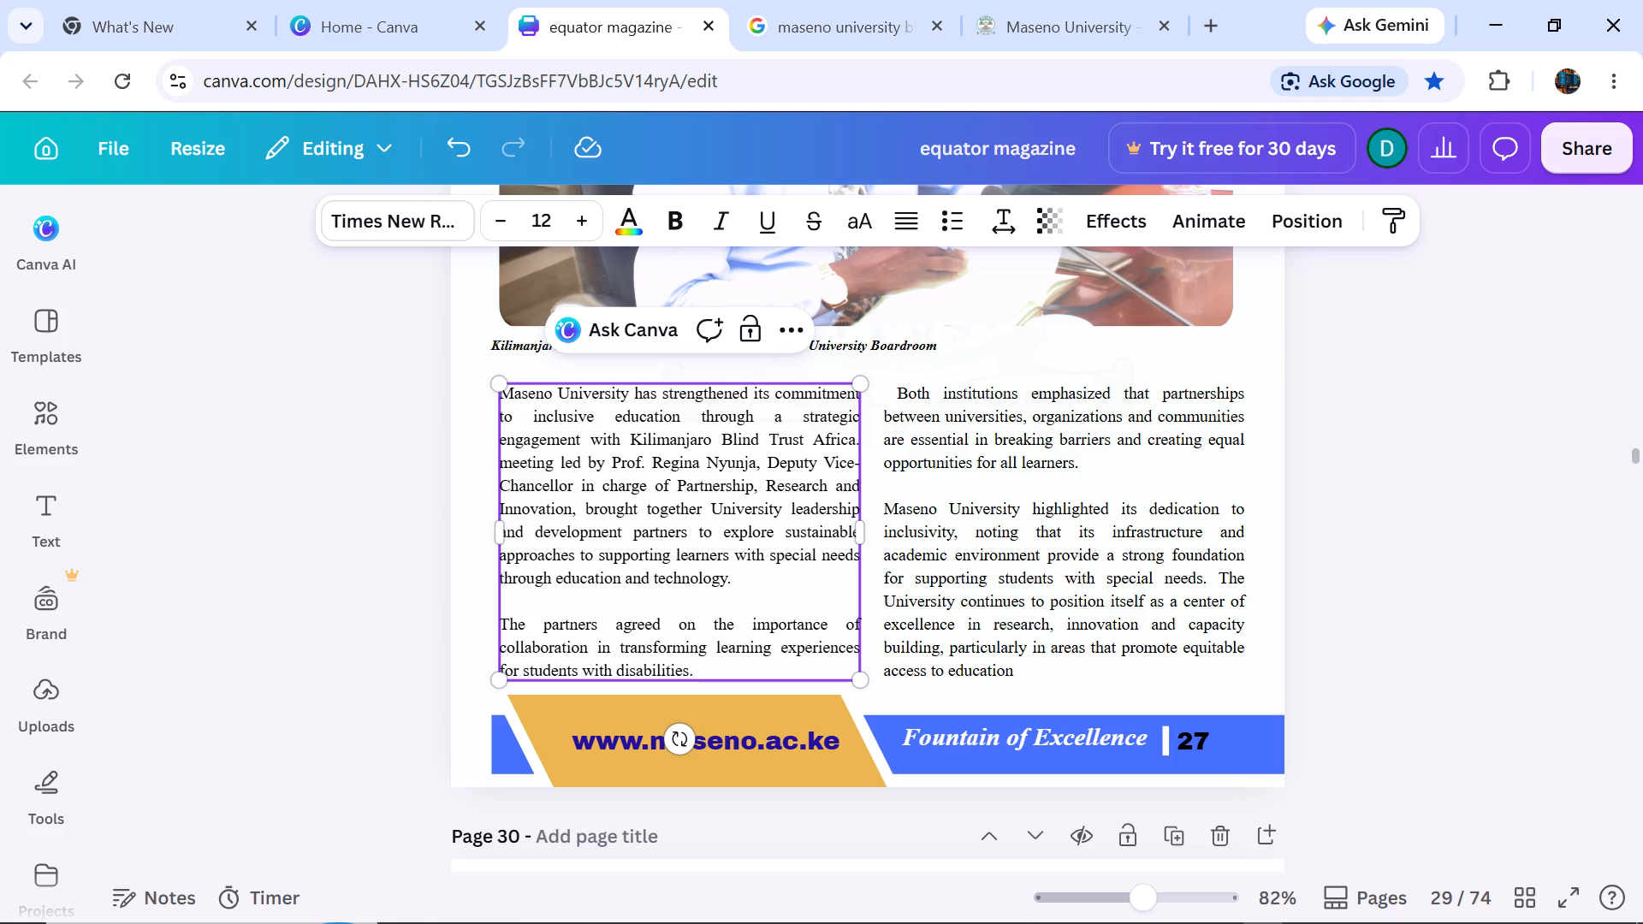
key("shift+a")
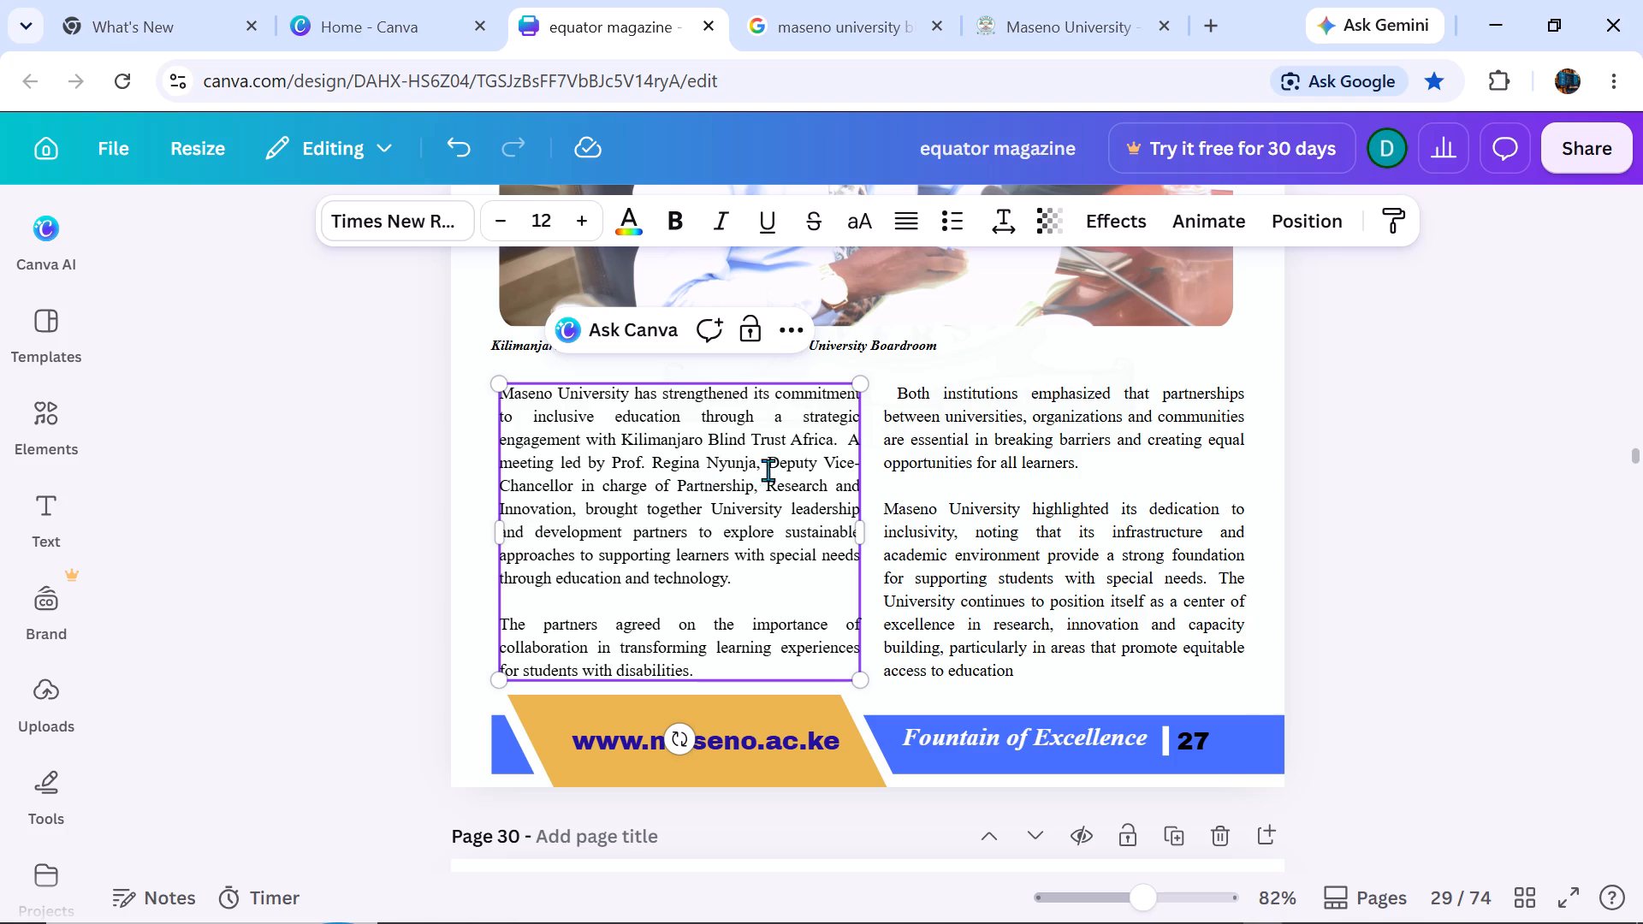
Change "Partnership" to "Partnerships" in the Deputy Vice-Chancellor's title in the same paragraph.
left_click(752, 488)
key("s")
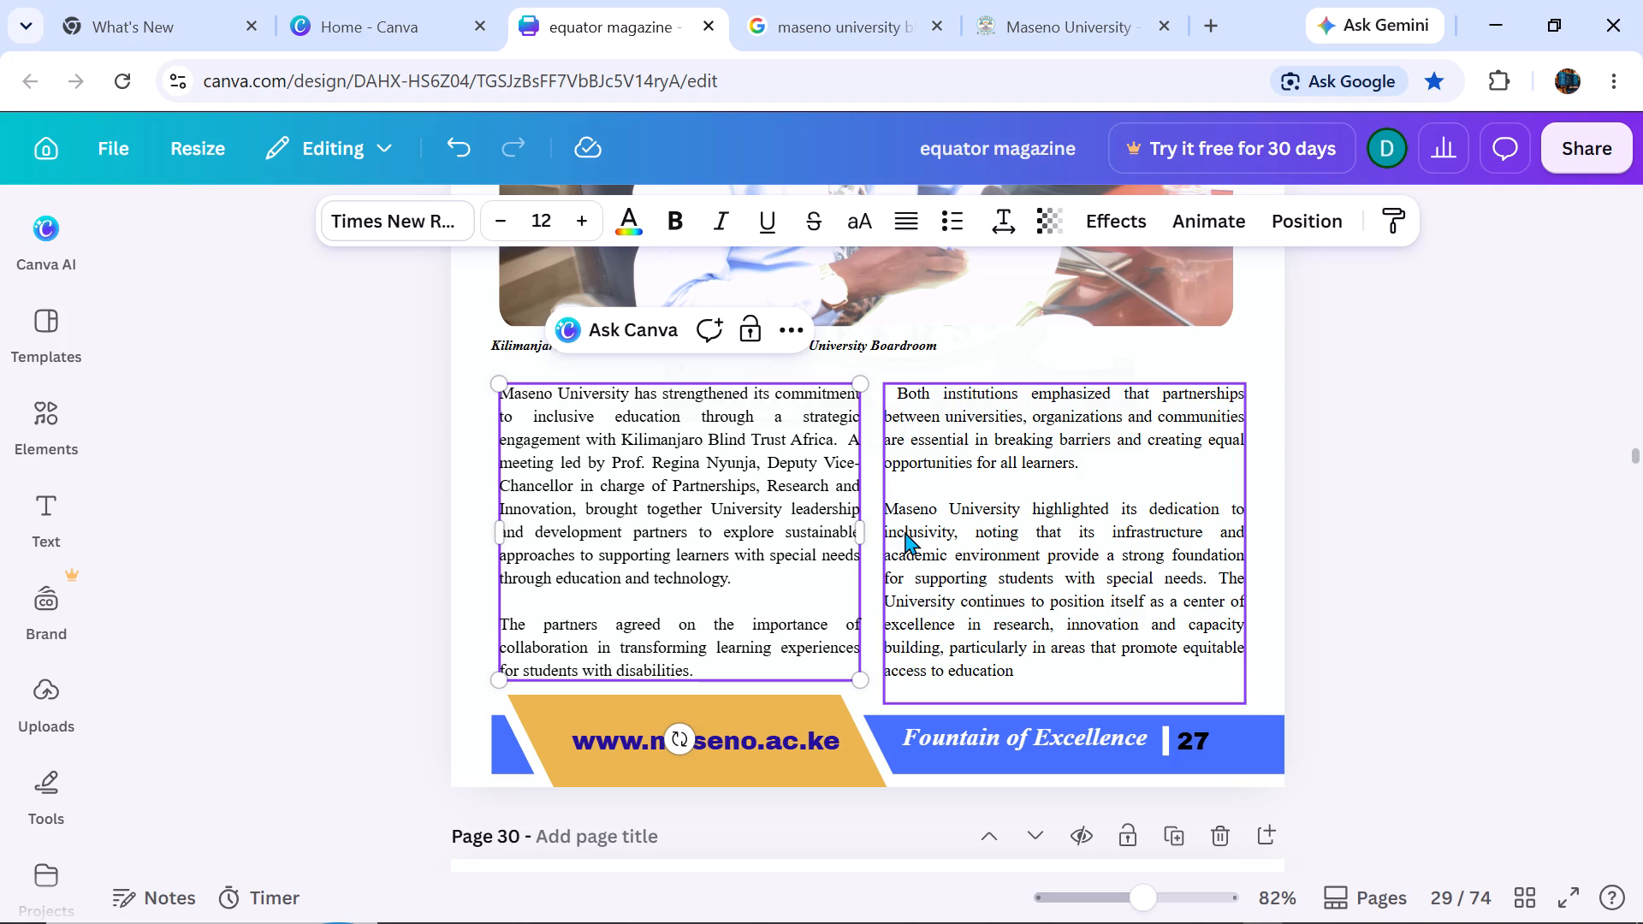
Replace "development" with "the" before "partners to explore sustainable approaches" in the first paragraph on page 29.
left_click(531, 529)
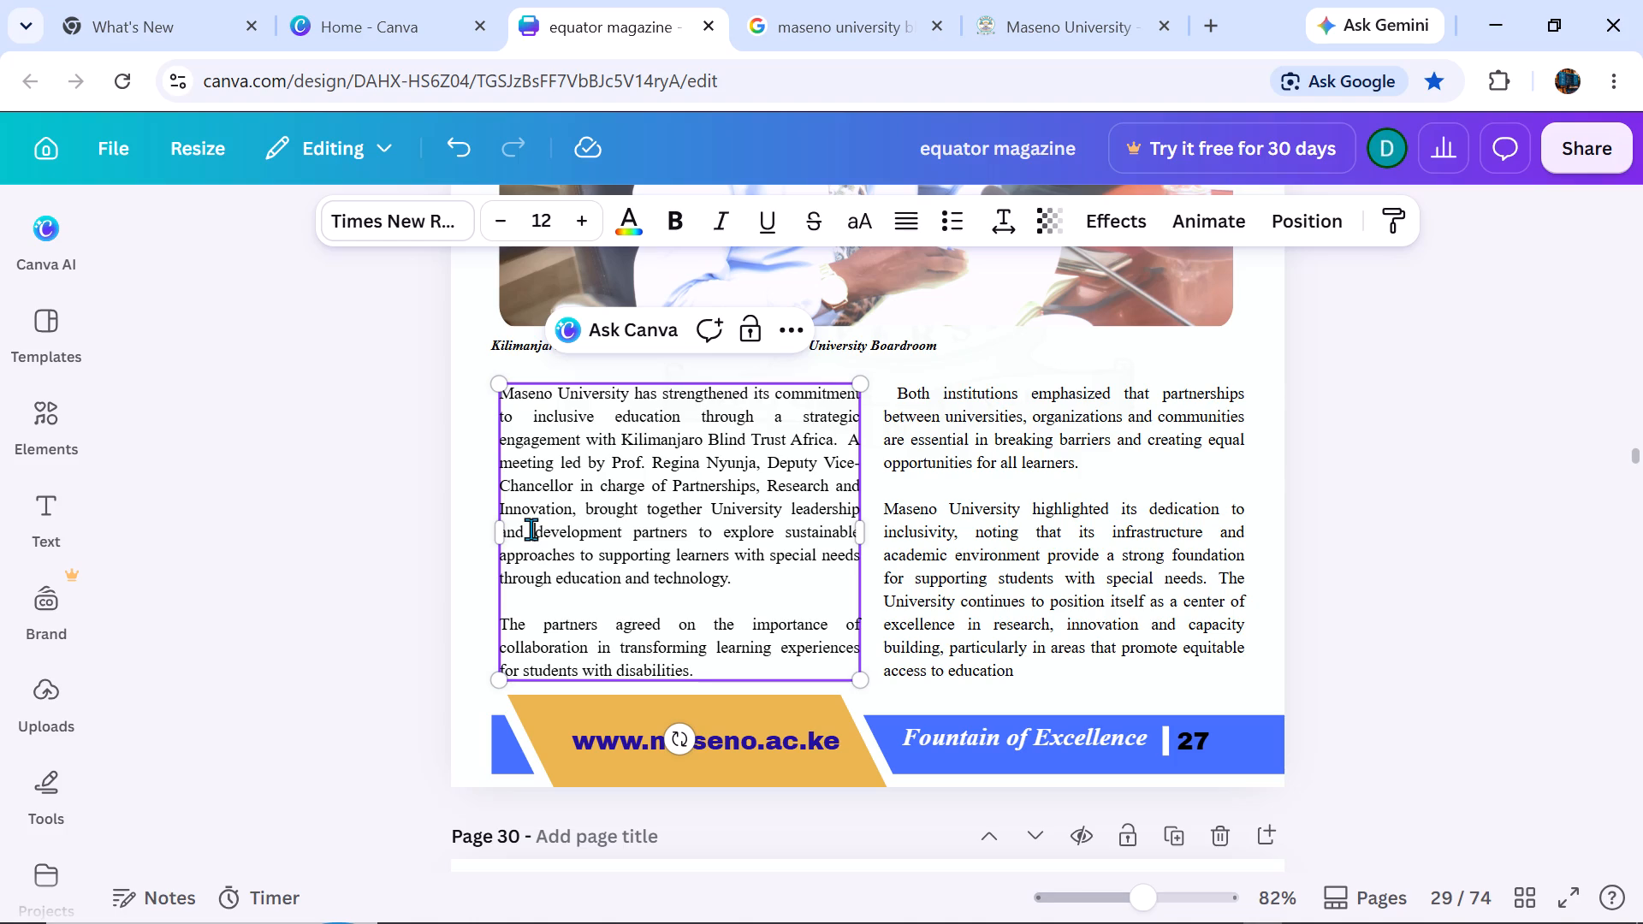
type("the")
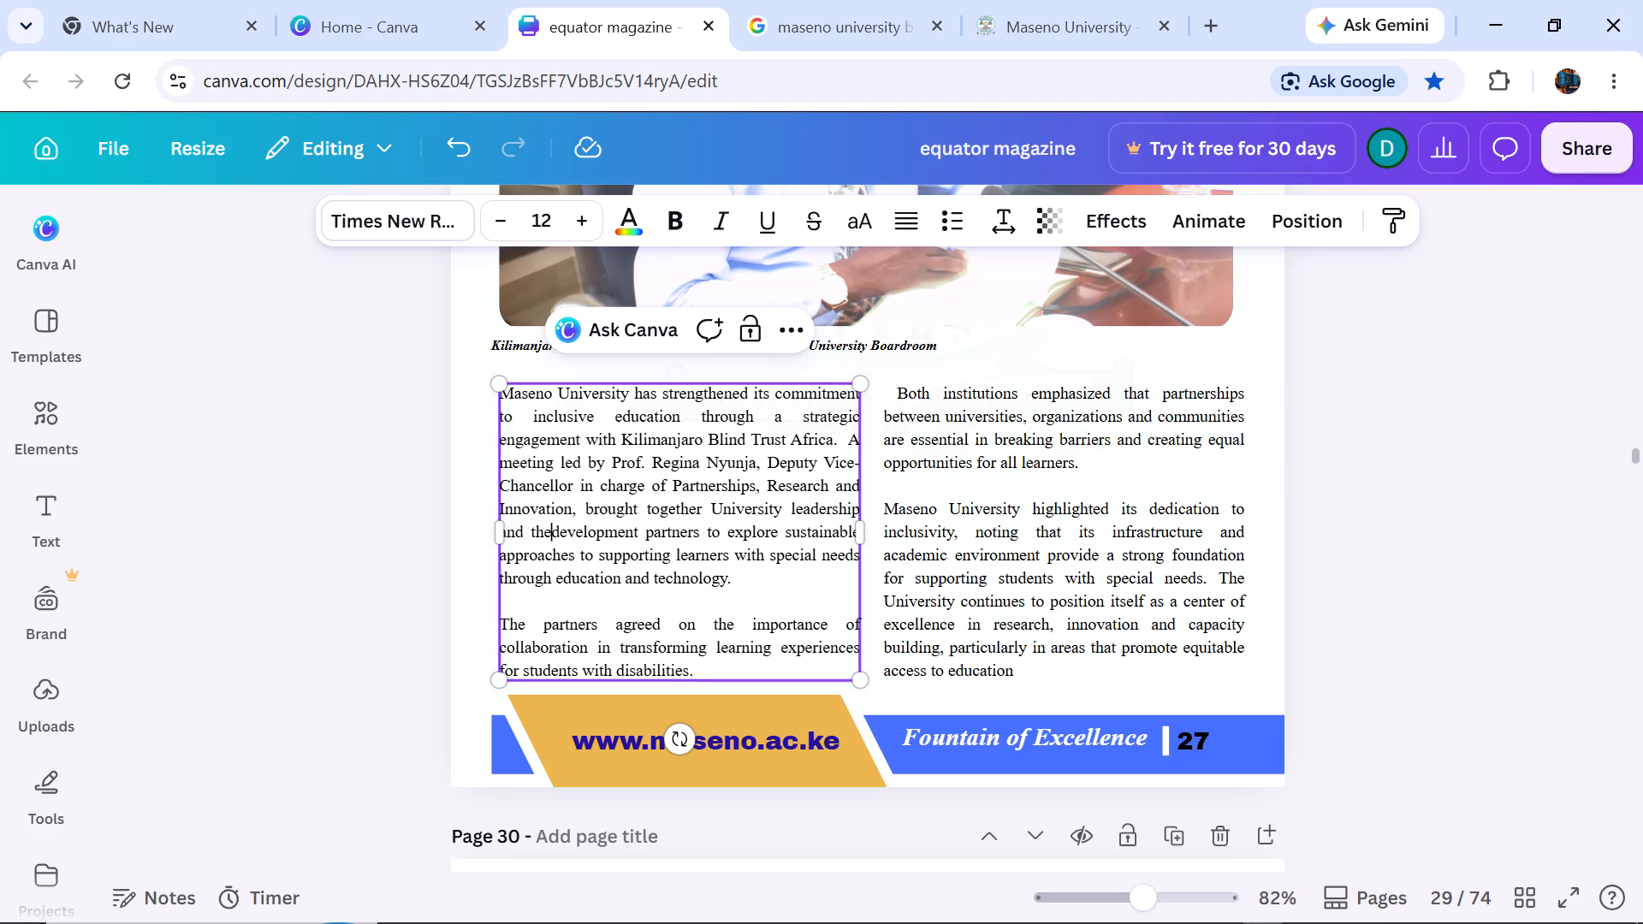
key("ctrl+shift+Right")
key("BackSpace")
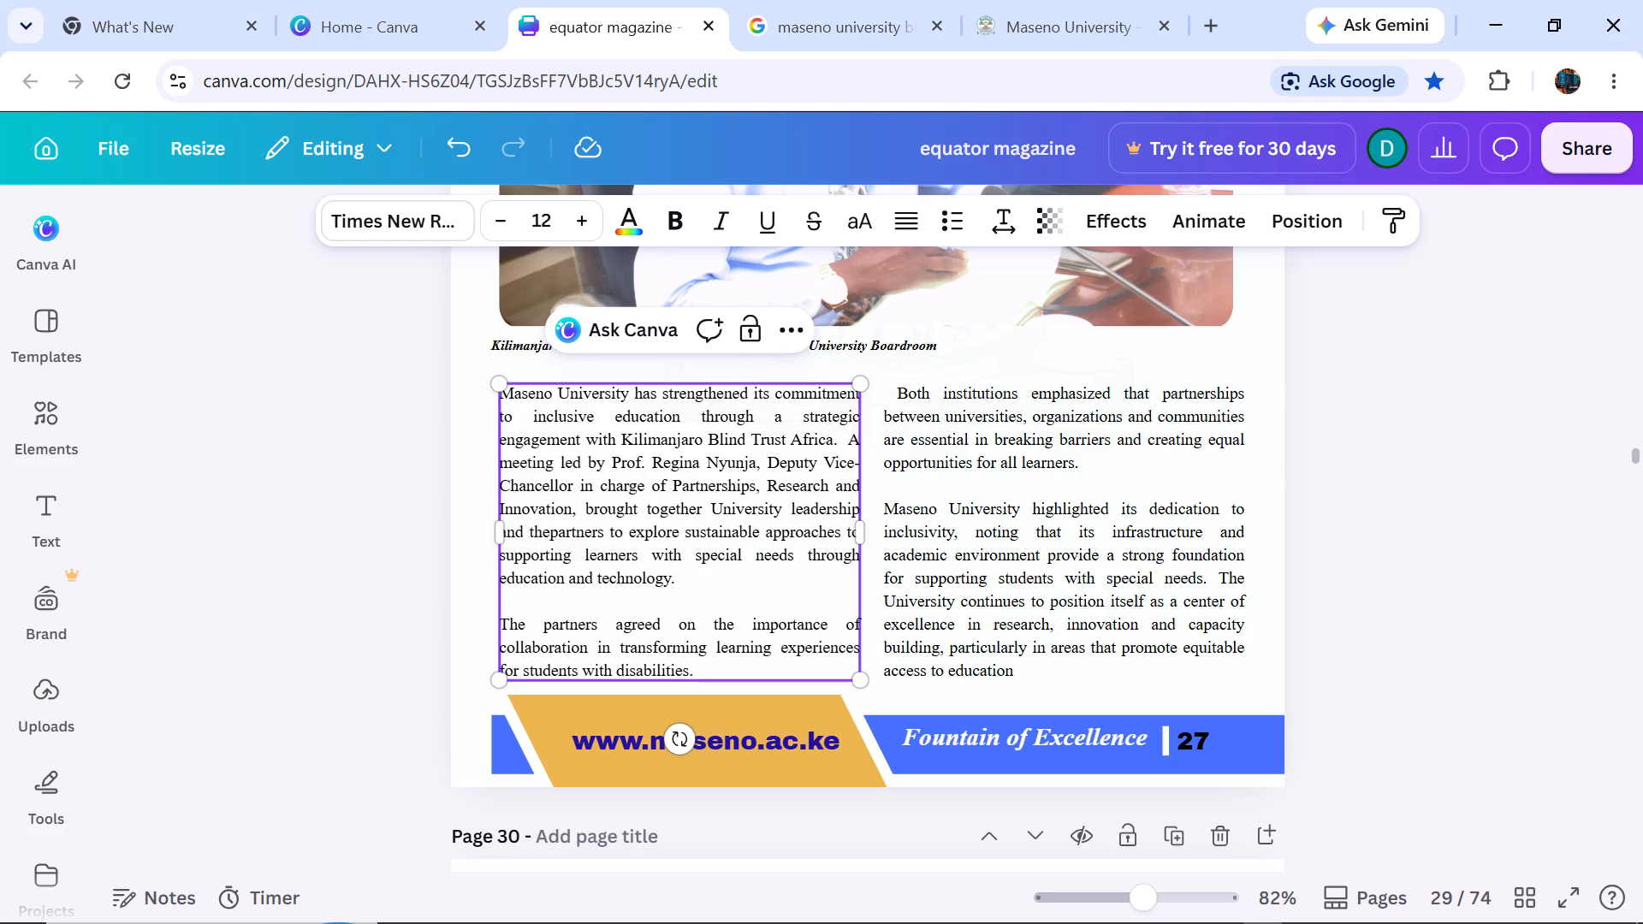
key("space")
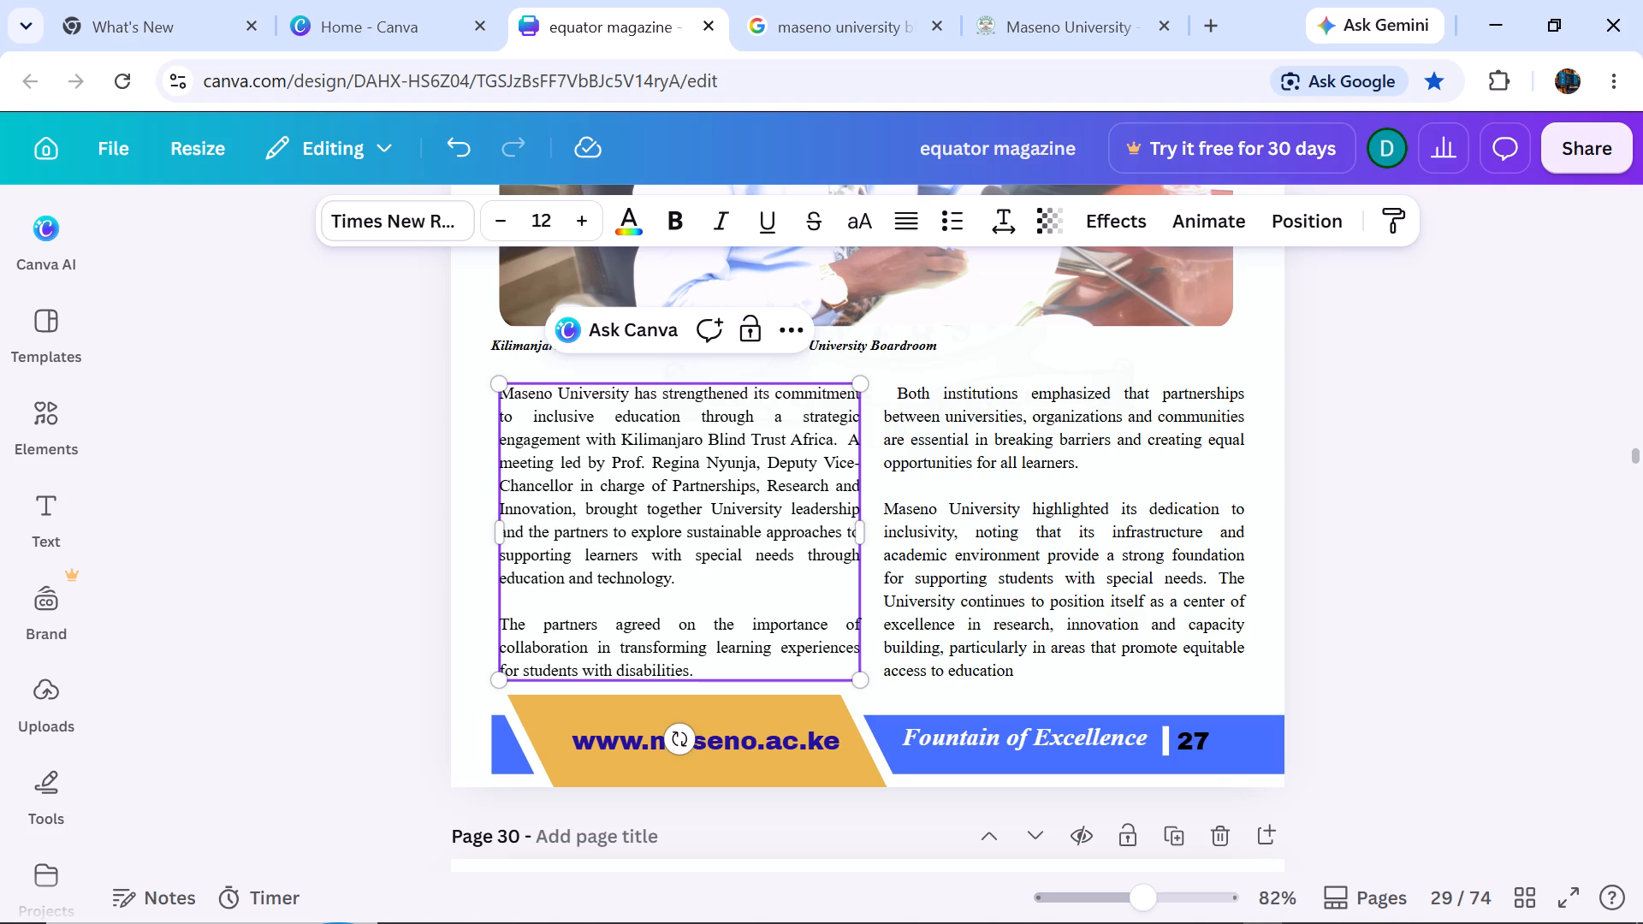
Read on through page 30 and look back over the earlier inspection and AI centre pages, returning to page 31.
scroll(531, 529, "down", 8)
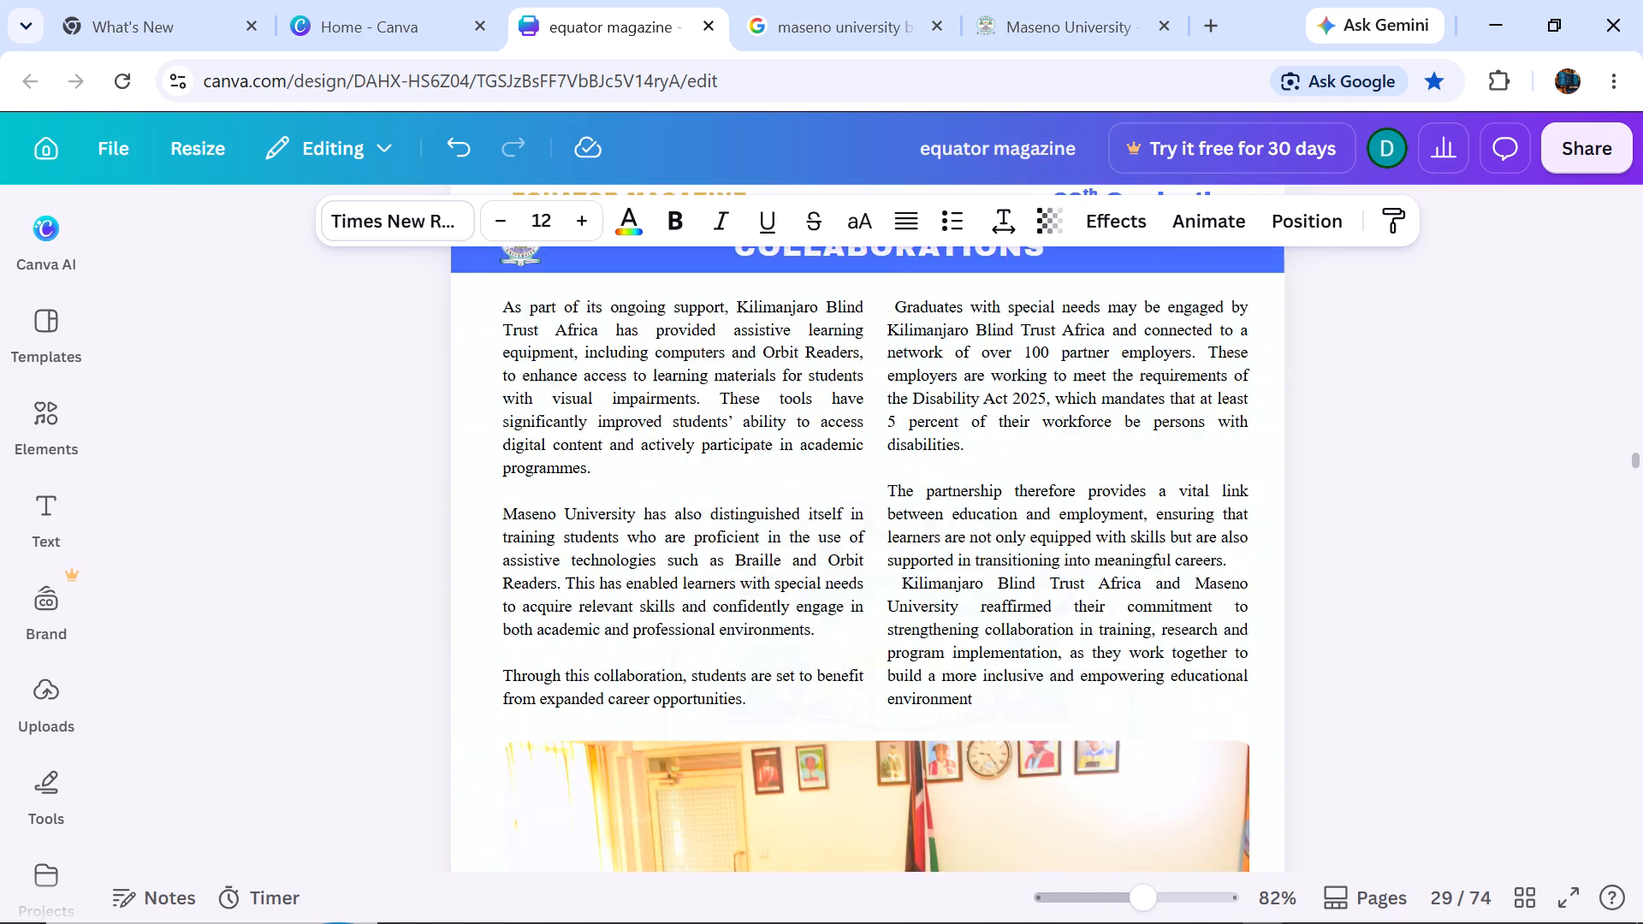
scroll(531, 529, "down", 2)
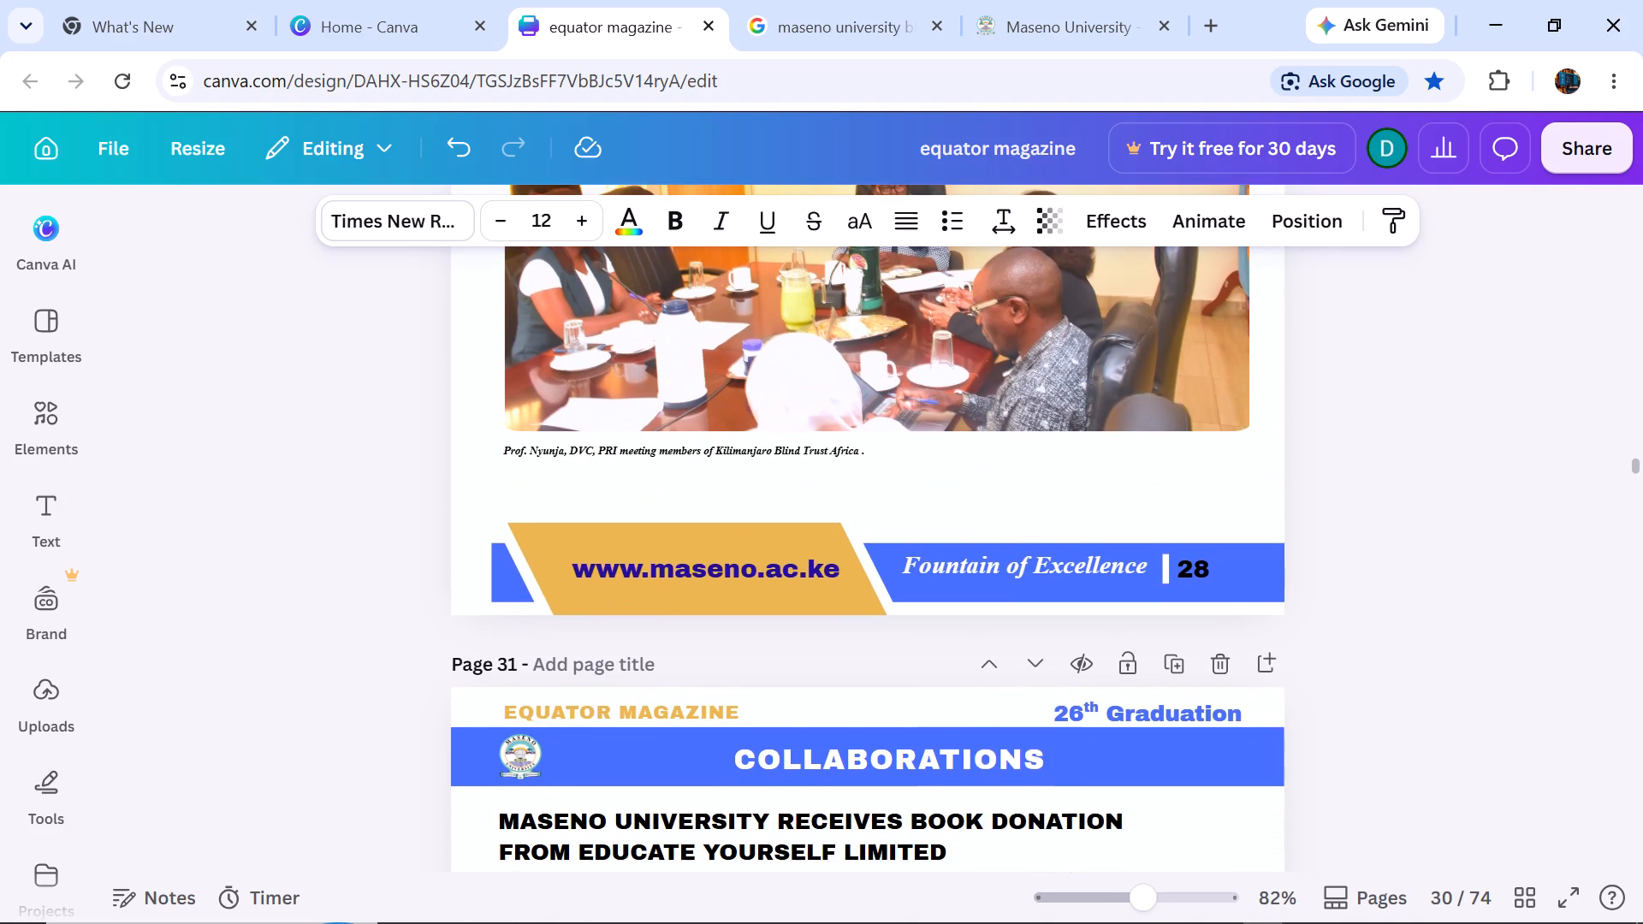
scroll(531, 529, "down", 1)
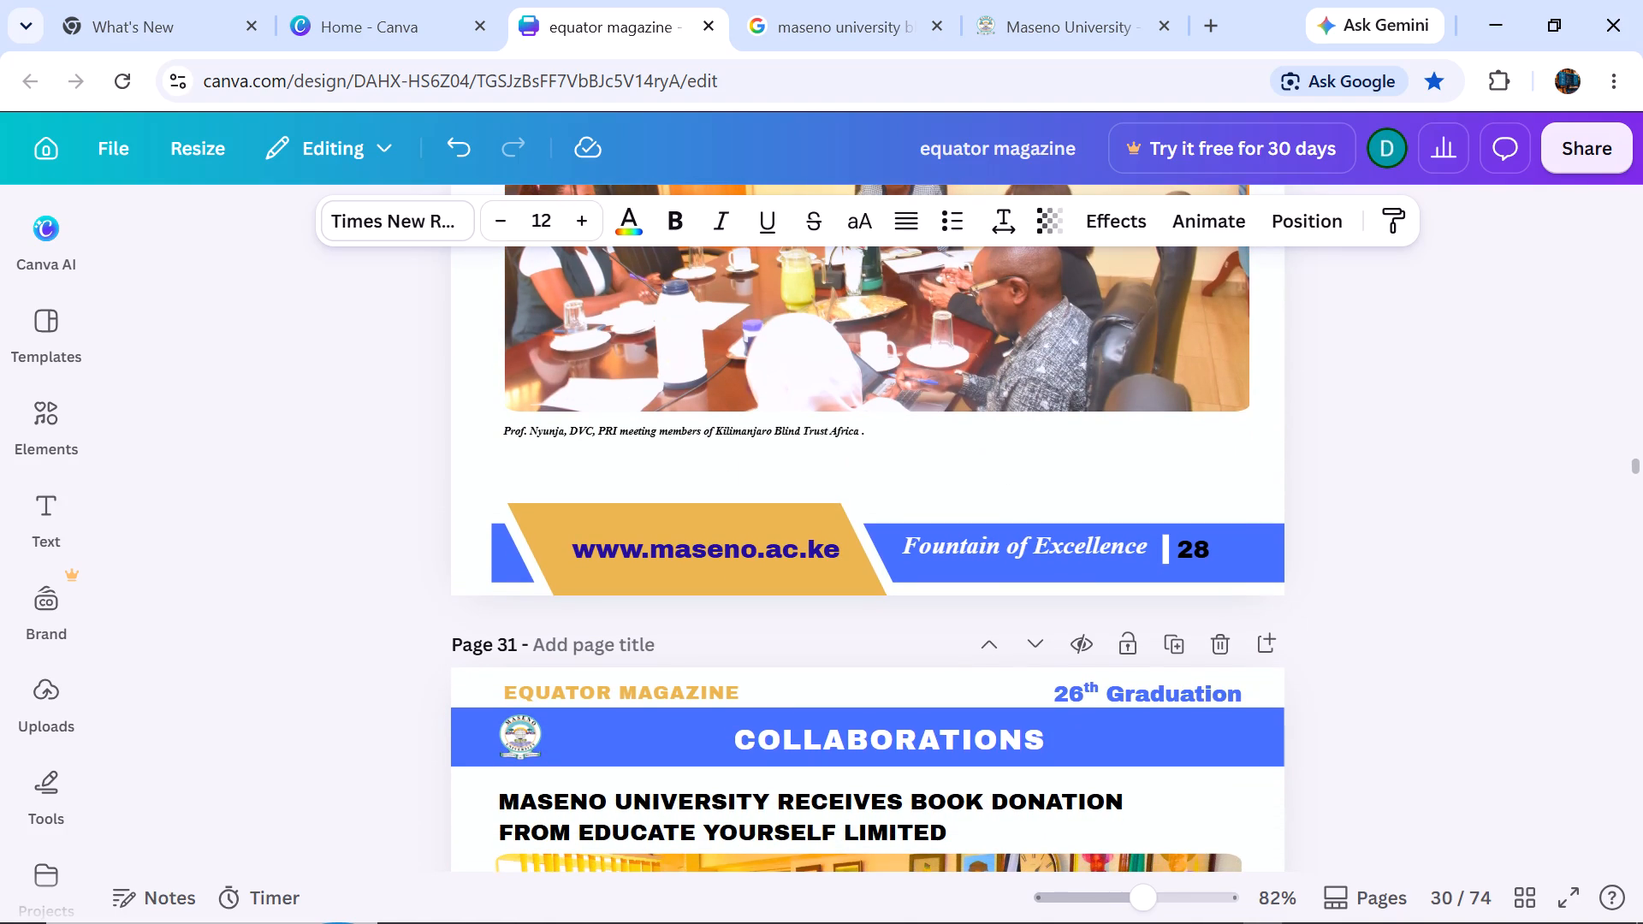
scroll(531, 529, "down", 1)
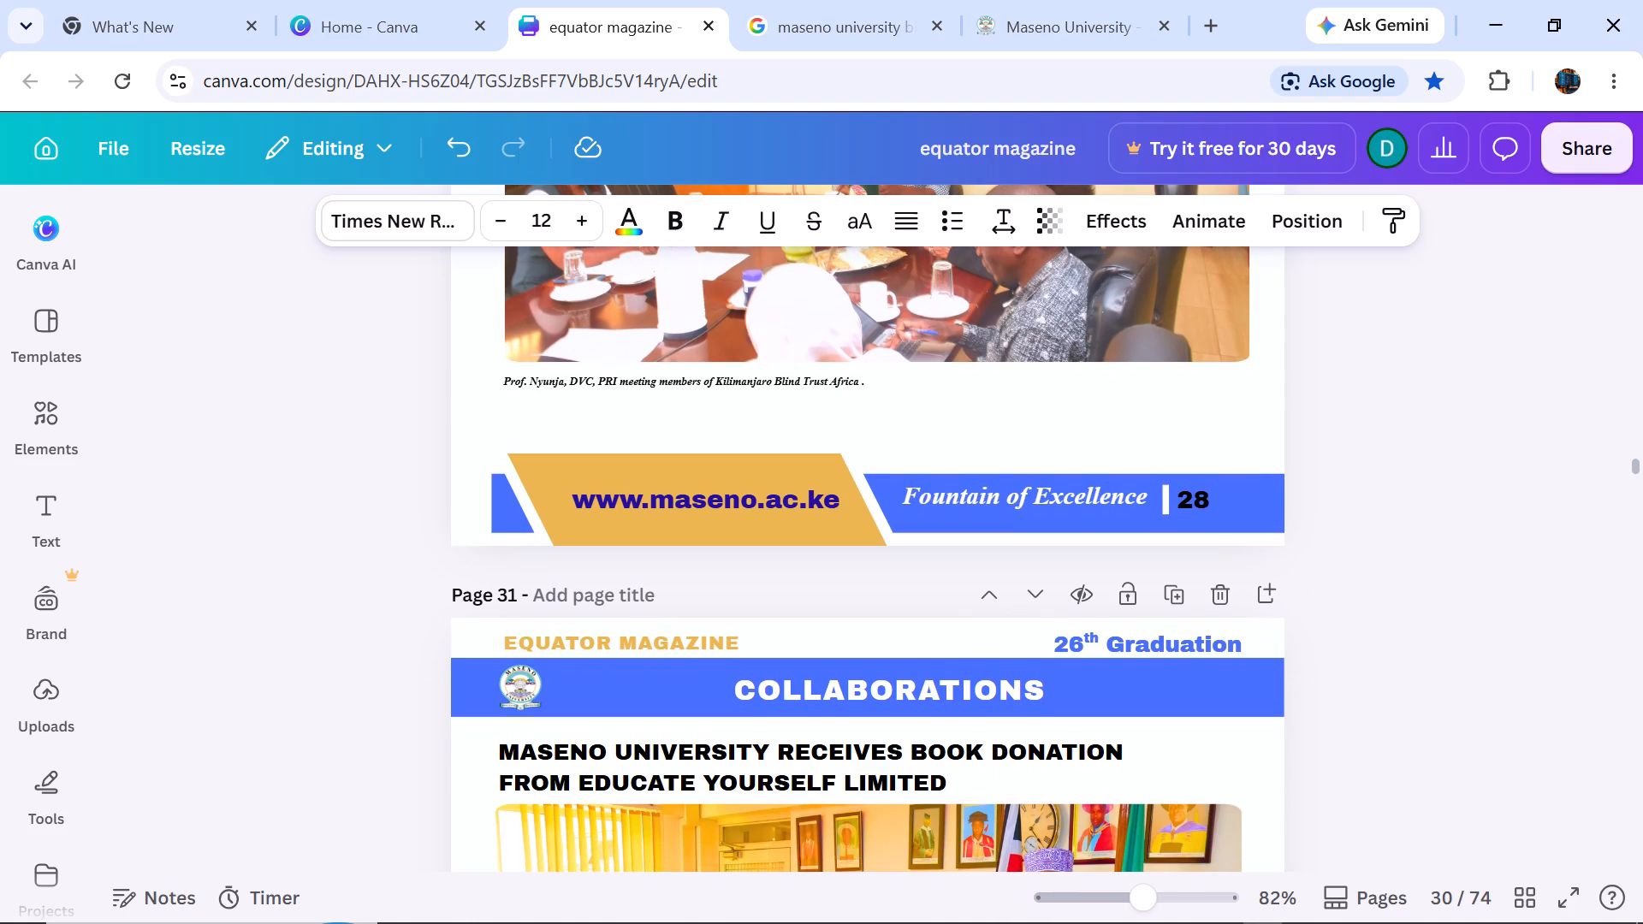
scroll(531, 529, "down", 3)
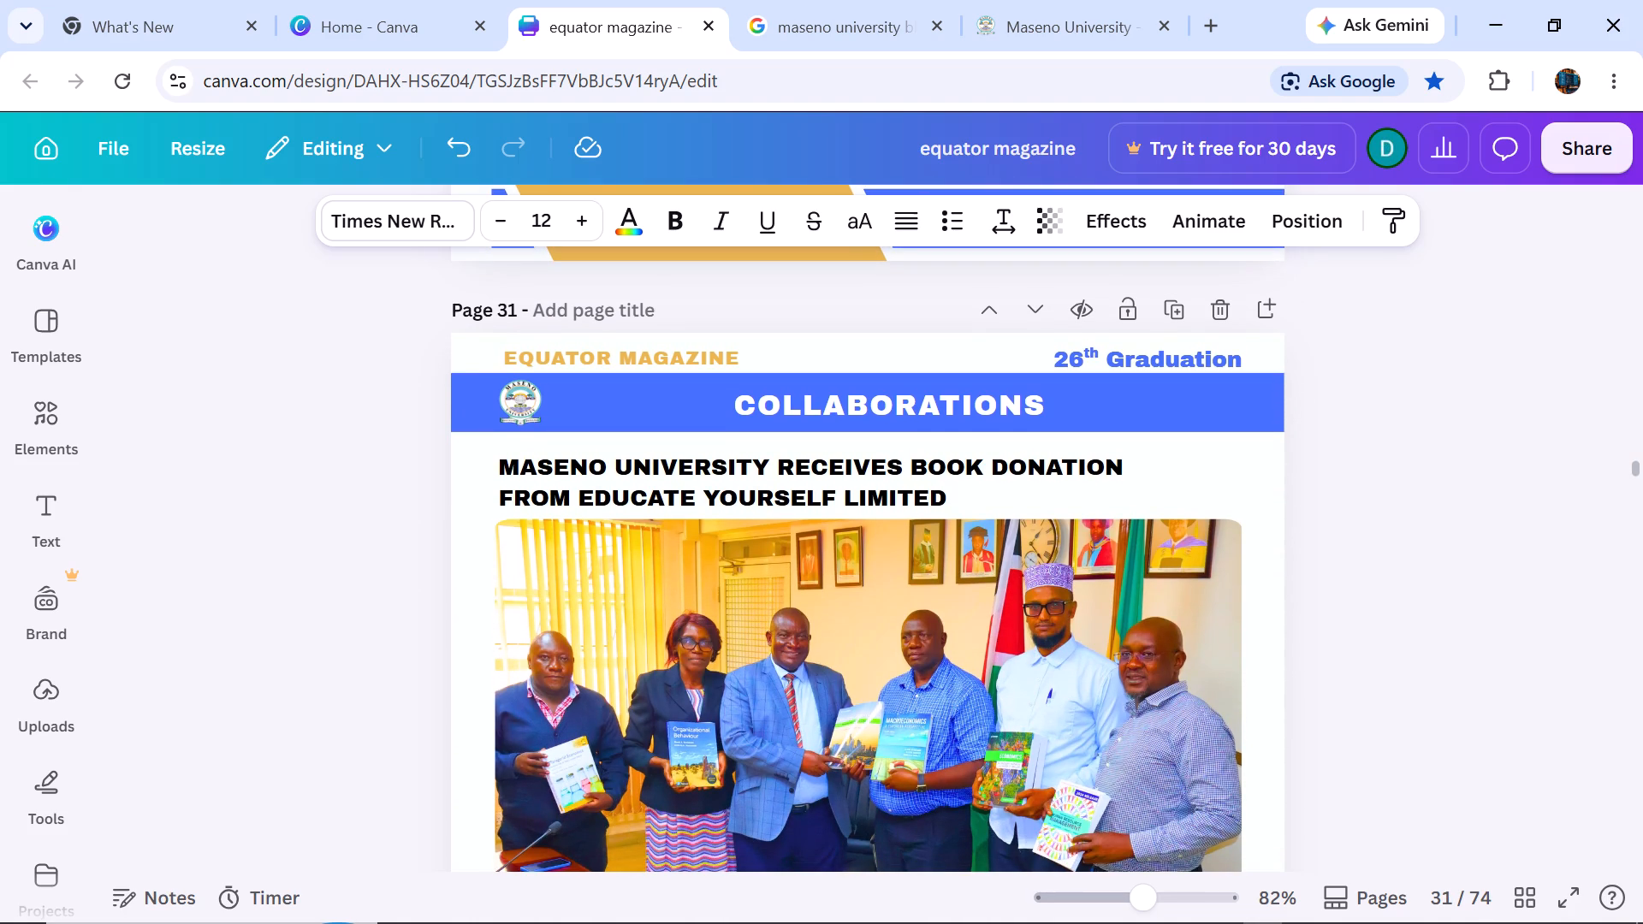
scroll(531, 529, "up", 10)
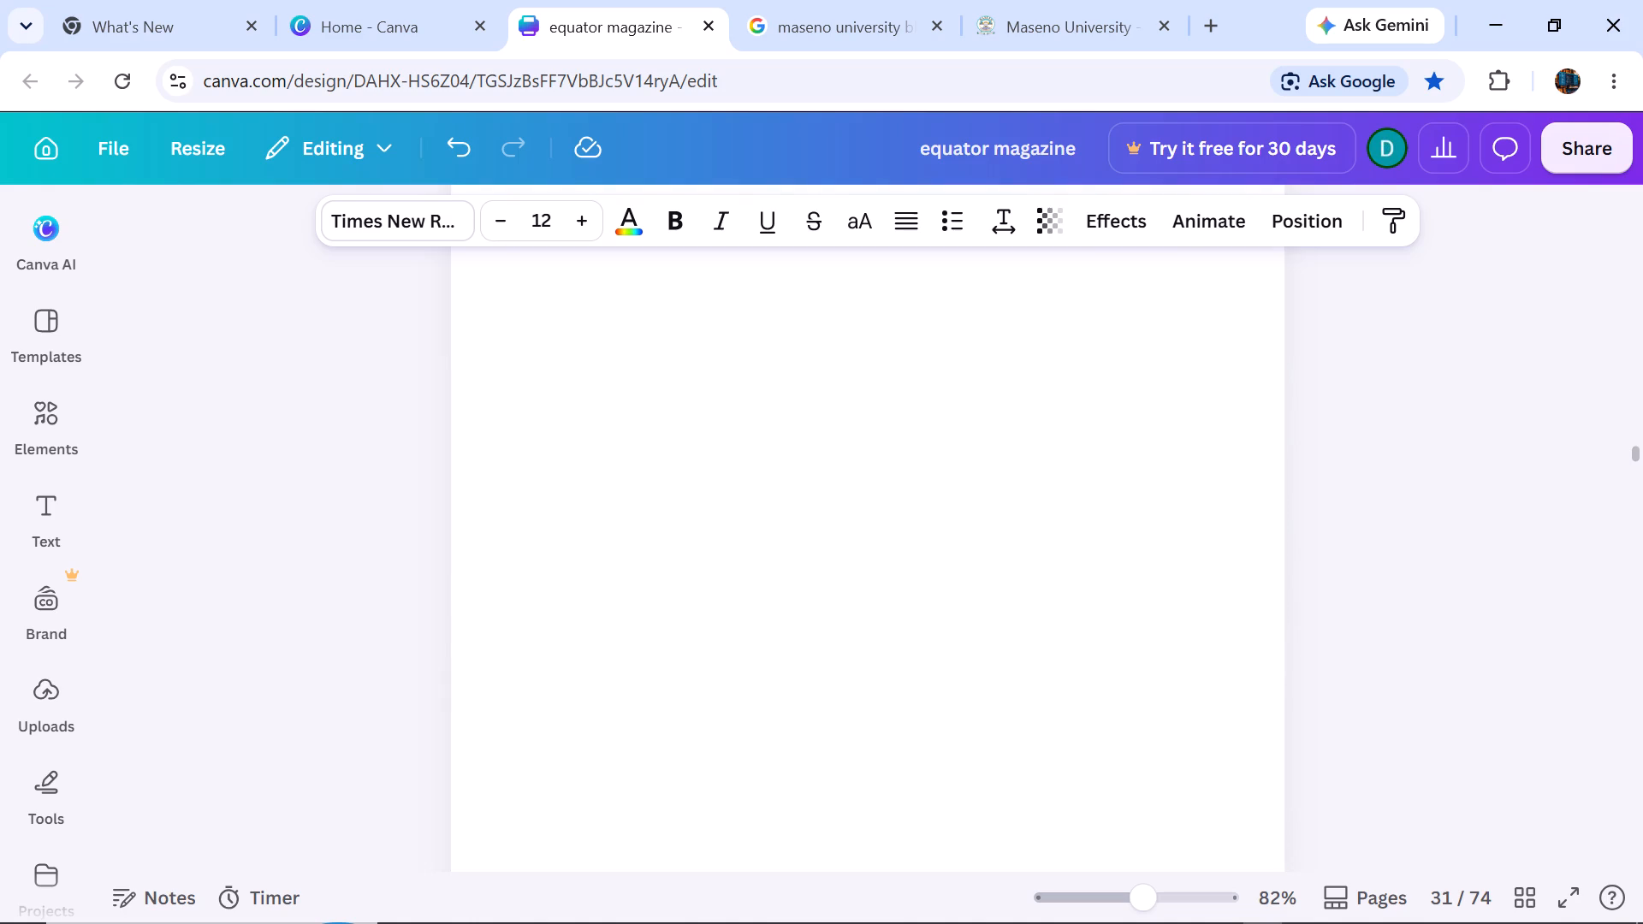
scroll(531, 529, "up", 4)
scroll(762, 454, "up", 10)
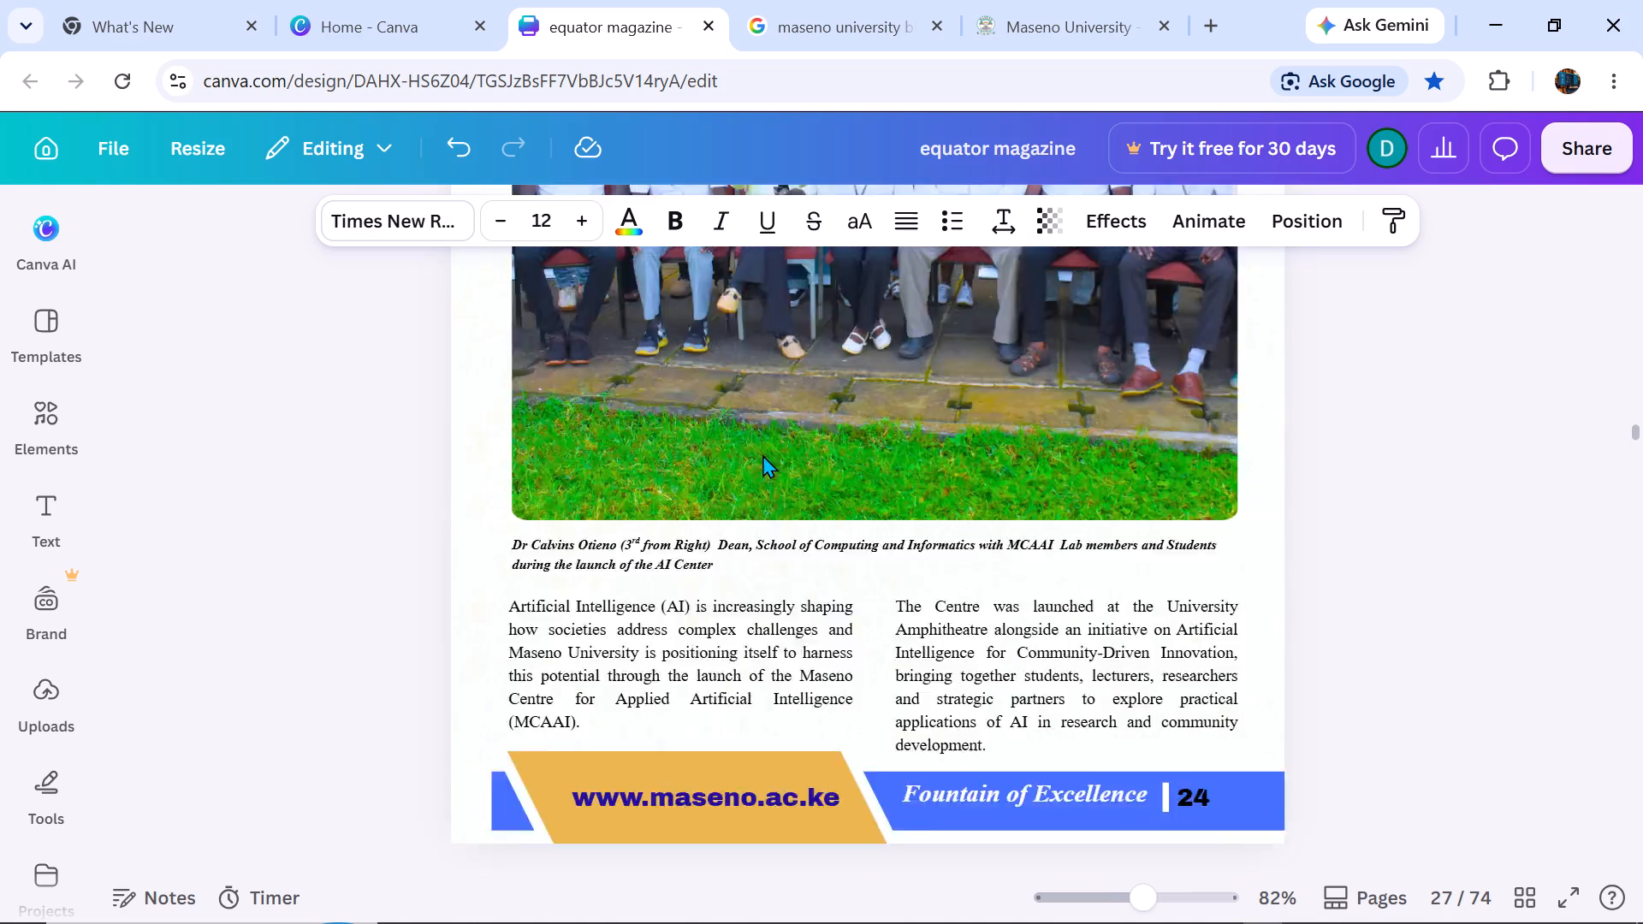
scroll(762, 454, "up", 19)
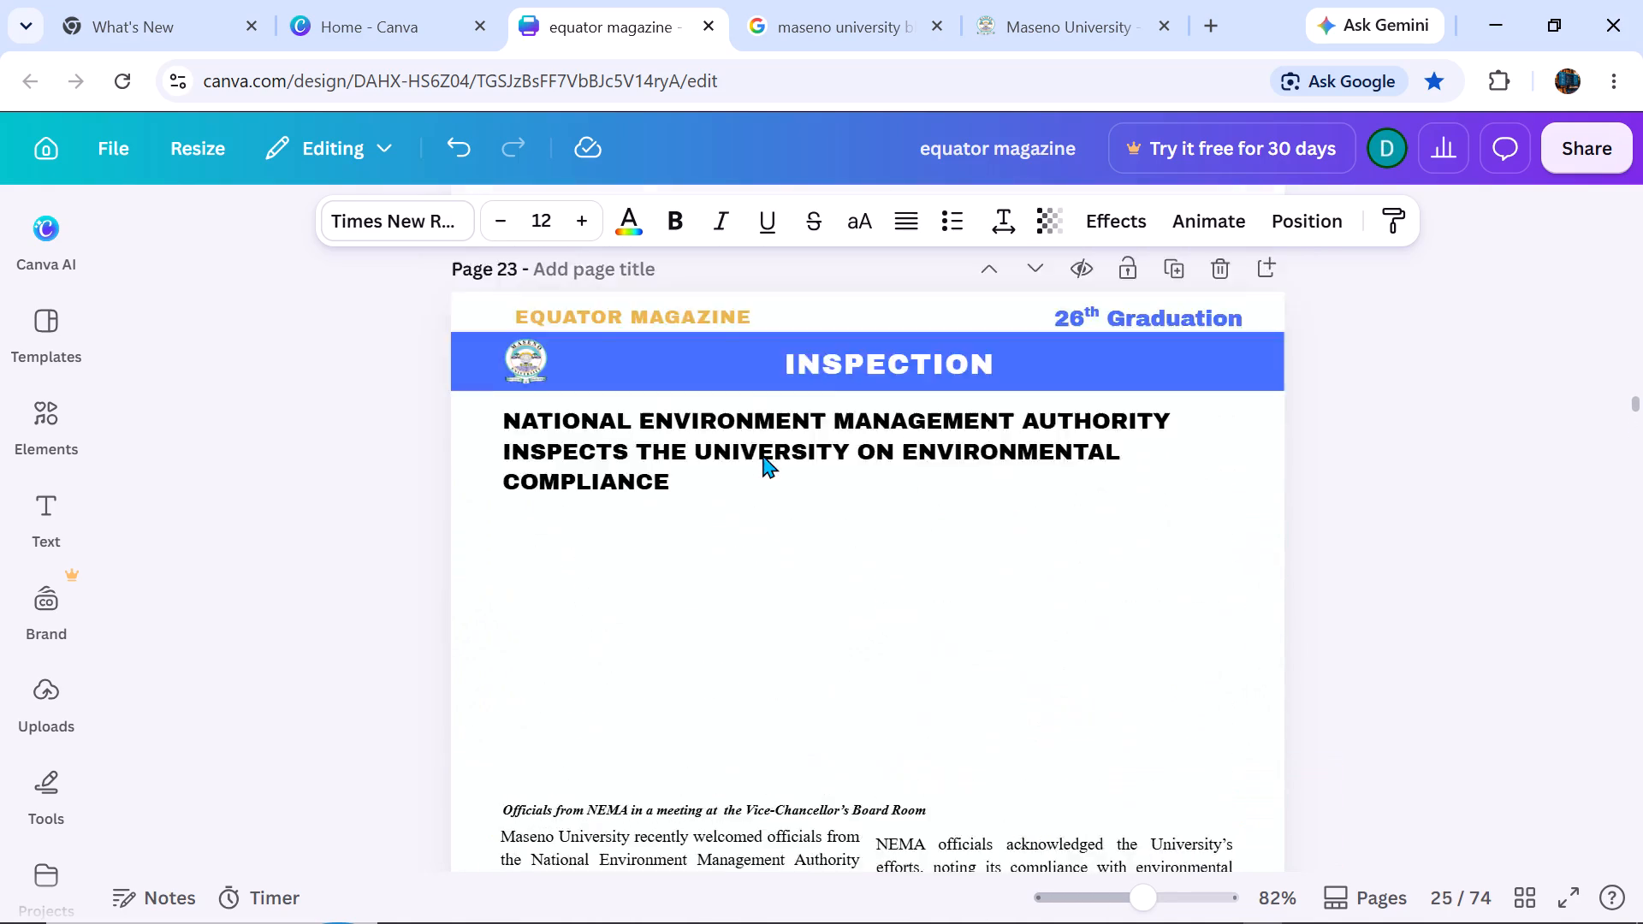
scroll(762, 454, "up", 11)
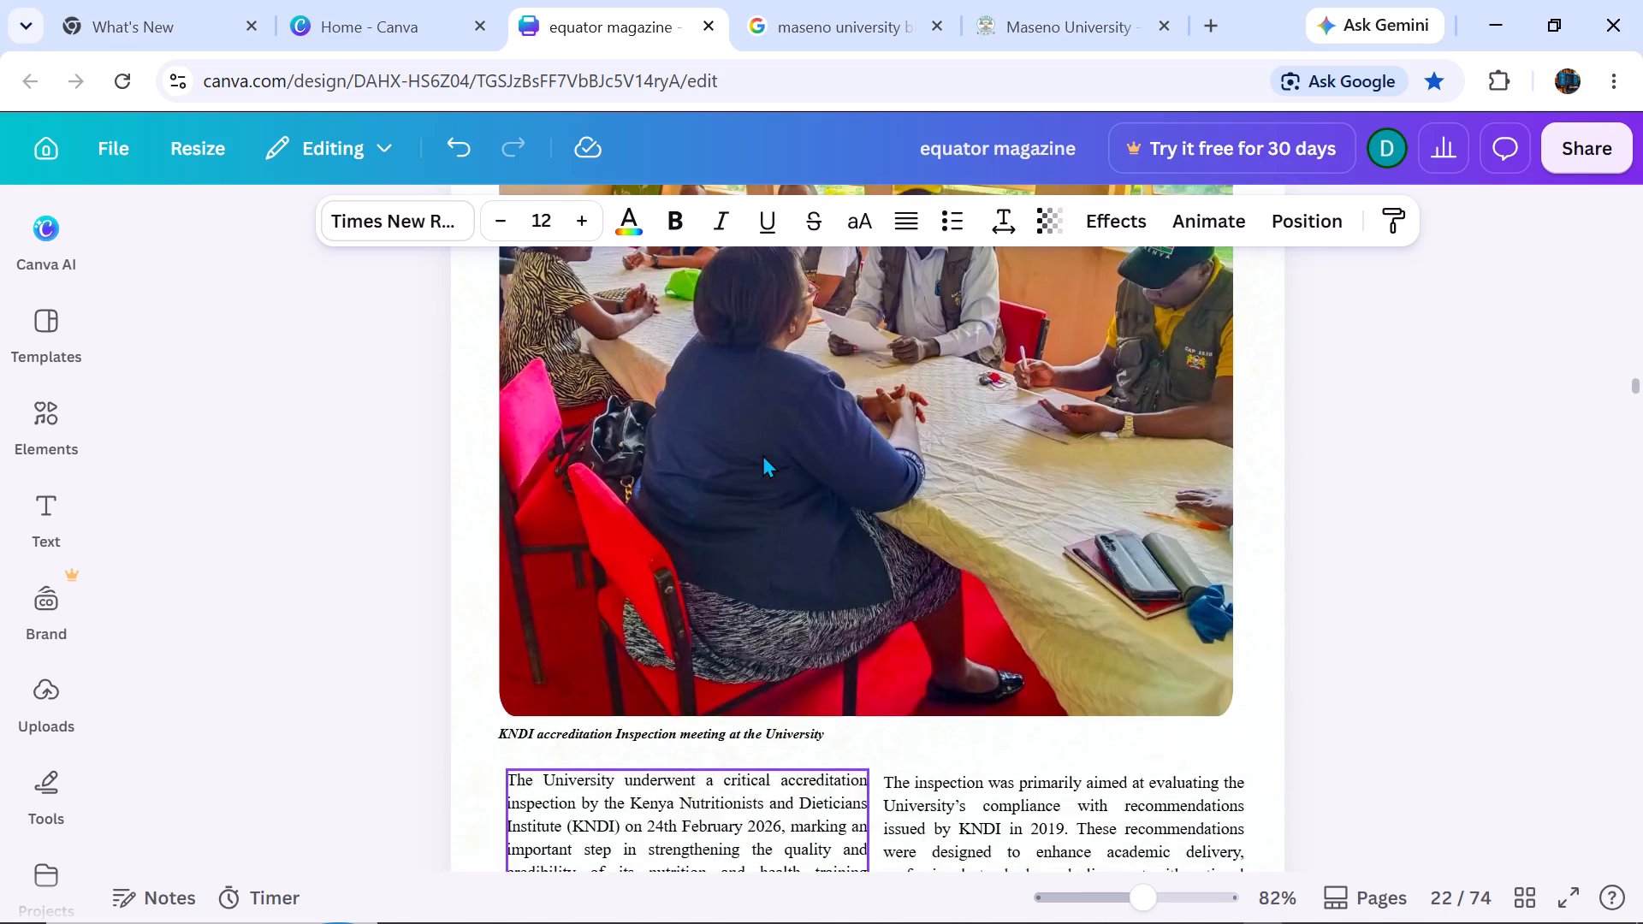
scroll(762, 454, "up", 2)
scroll(762, 454, "down", 2)
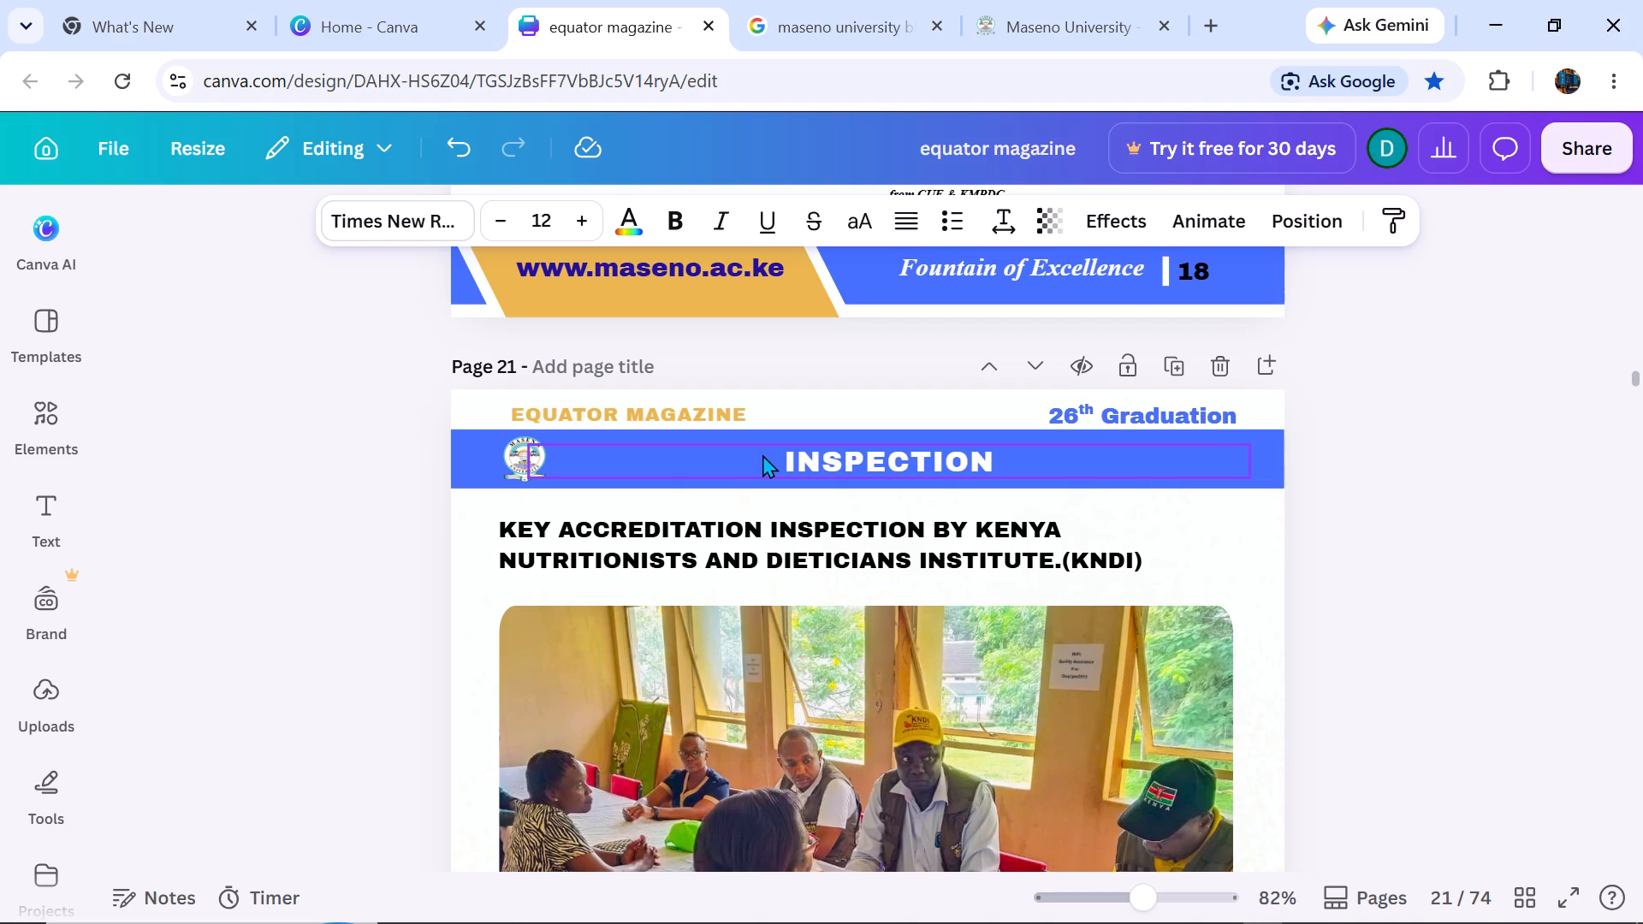
scroll(762, 454, "down", 6)
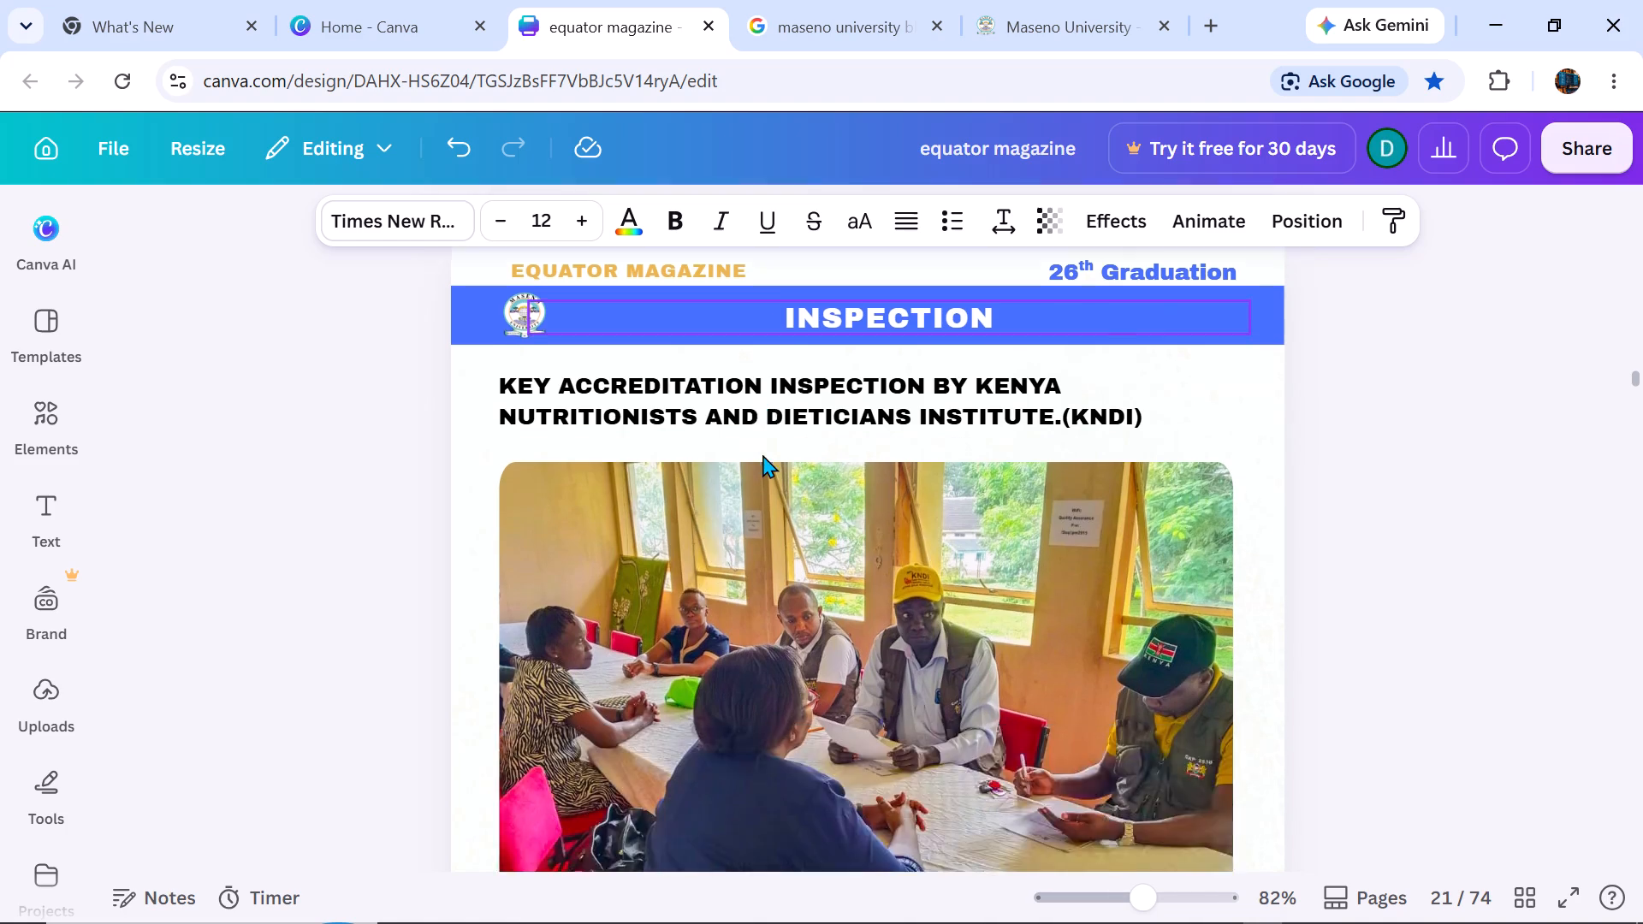
scroll(762, 454, "down", 17)
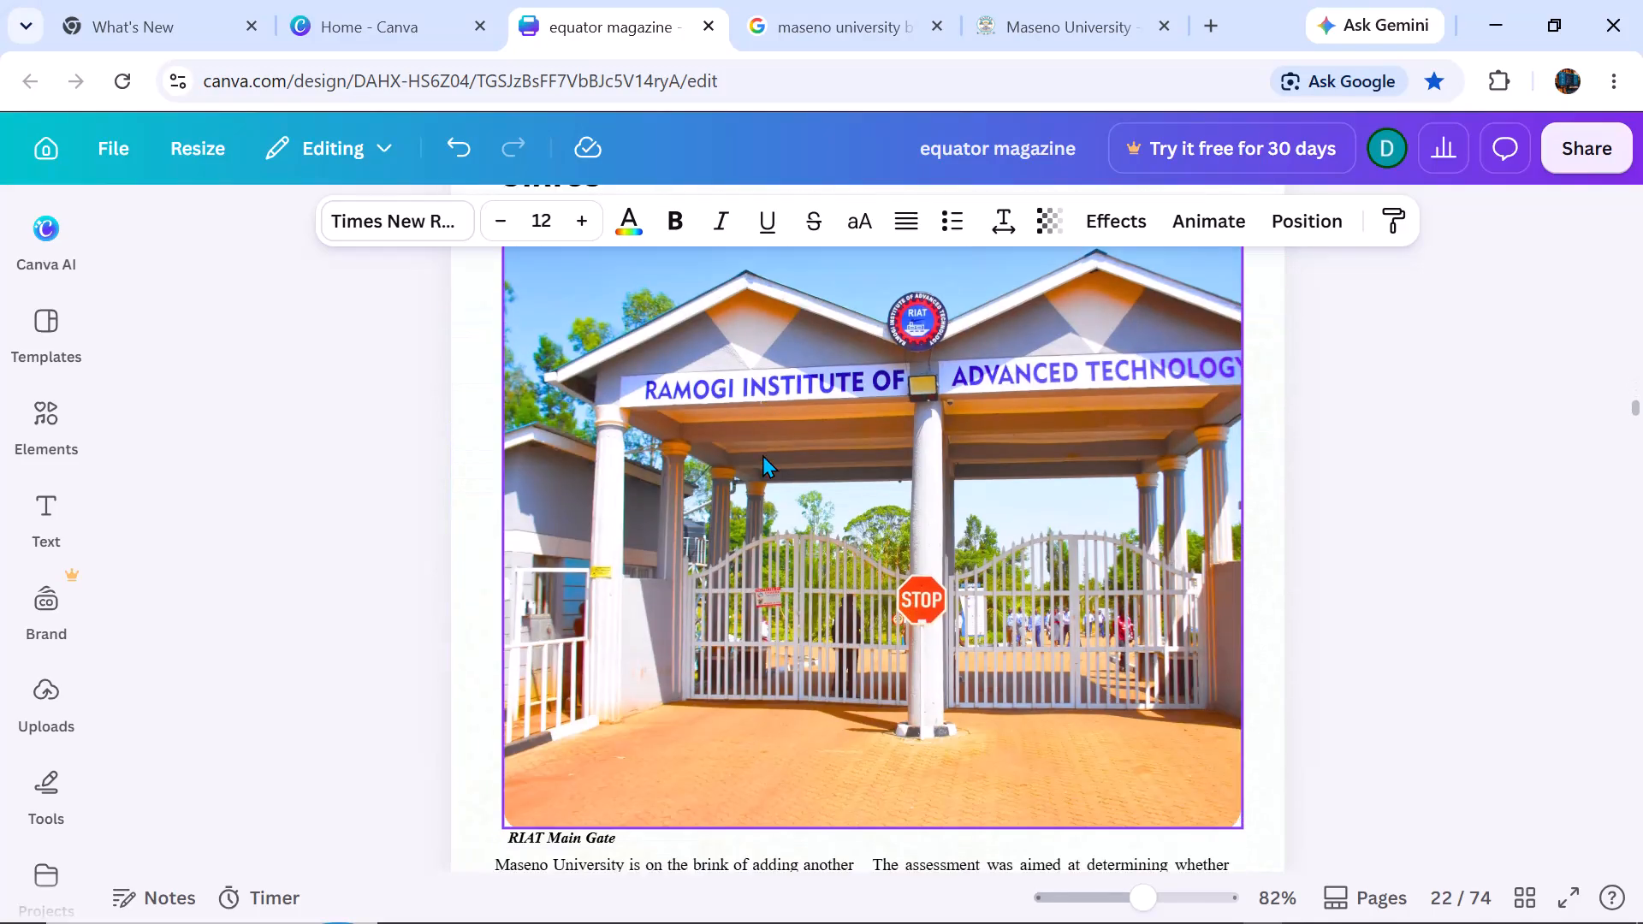
scroll(762, 454, "down", 17)
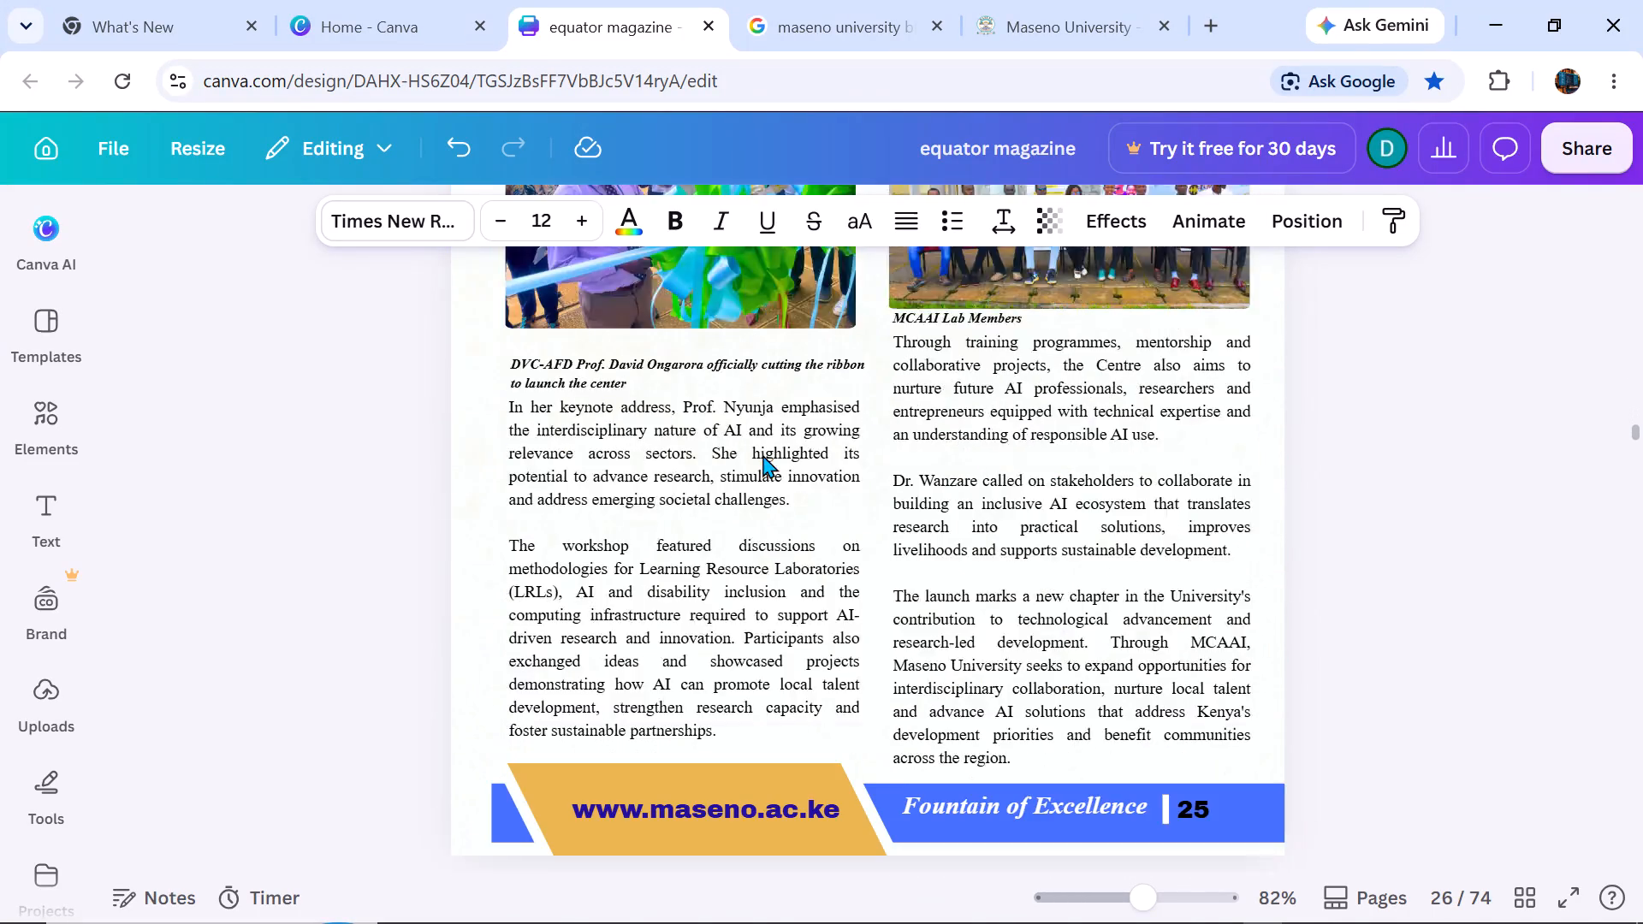
scroll(762, 454, "down", 10)
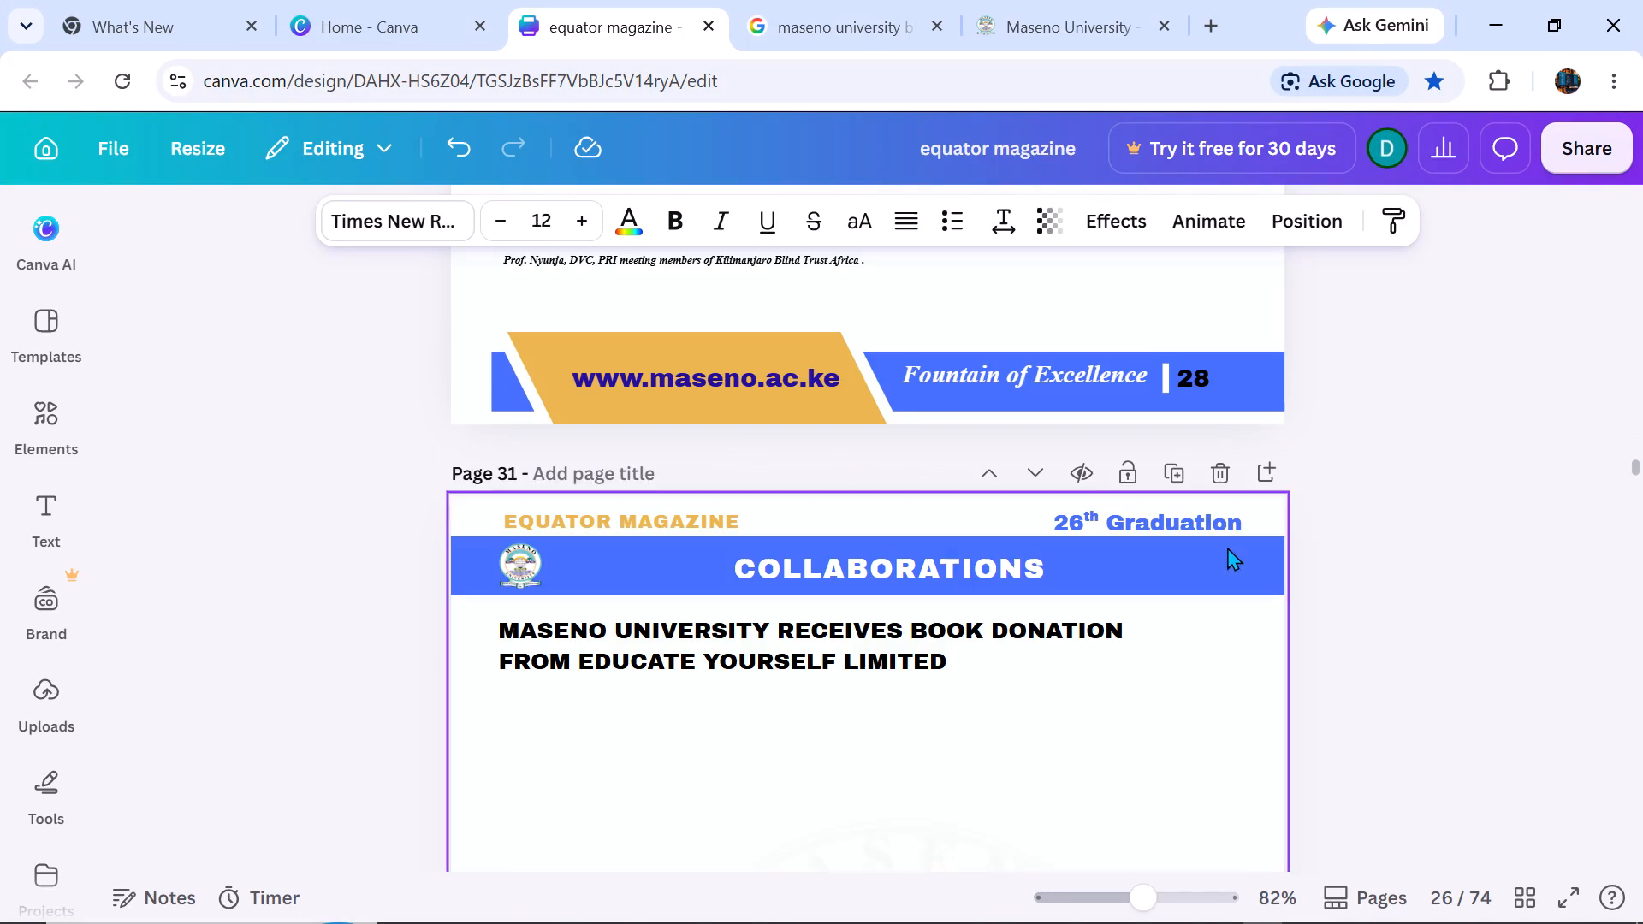
Remove "Maseno University" after "School of Business and Economics" in the page 31 book donation article, ending the sentence with a full stop.
scroll(1284, 600, "down", 3)
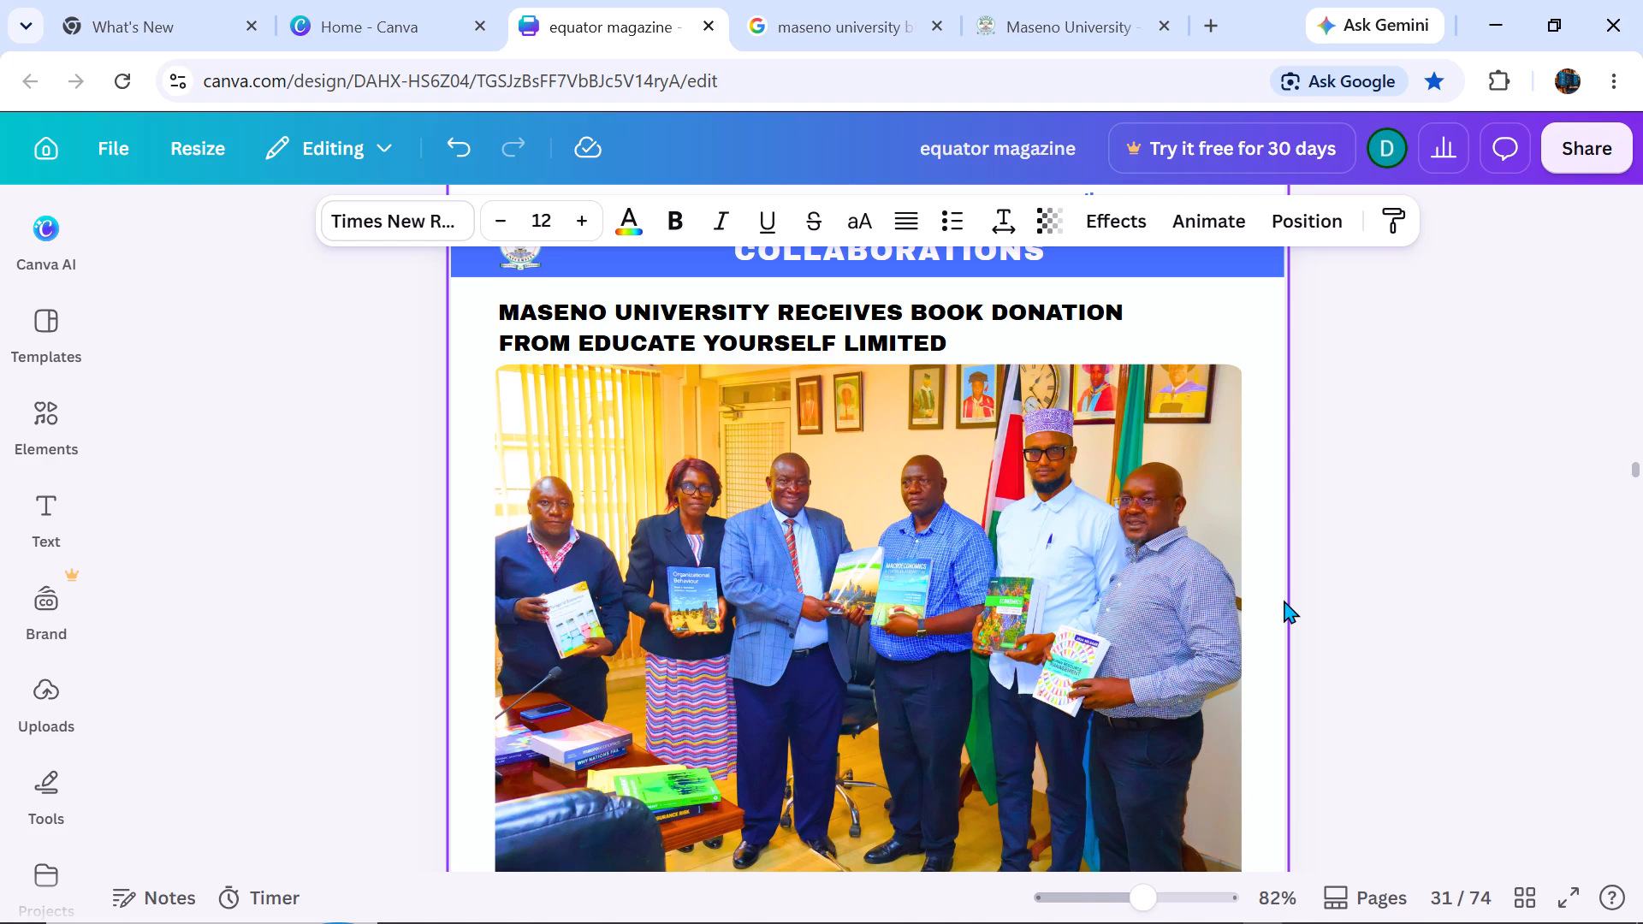
scroll(1051, 660, "down", 5)
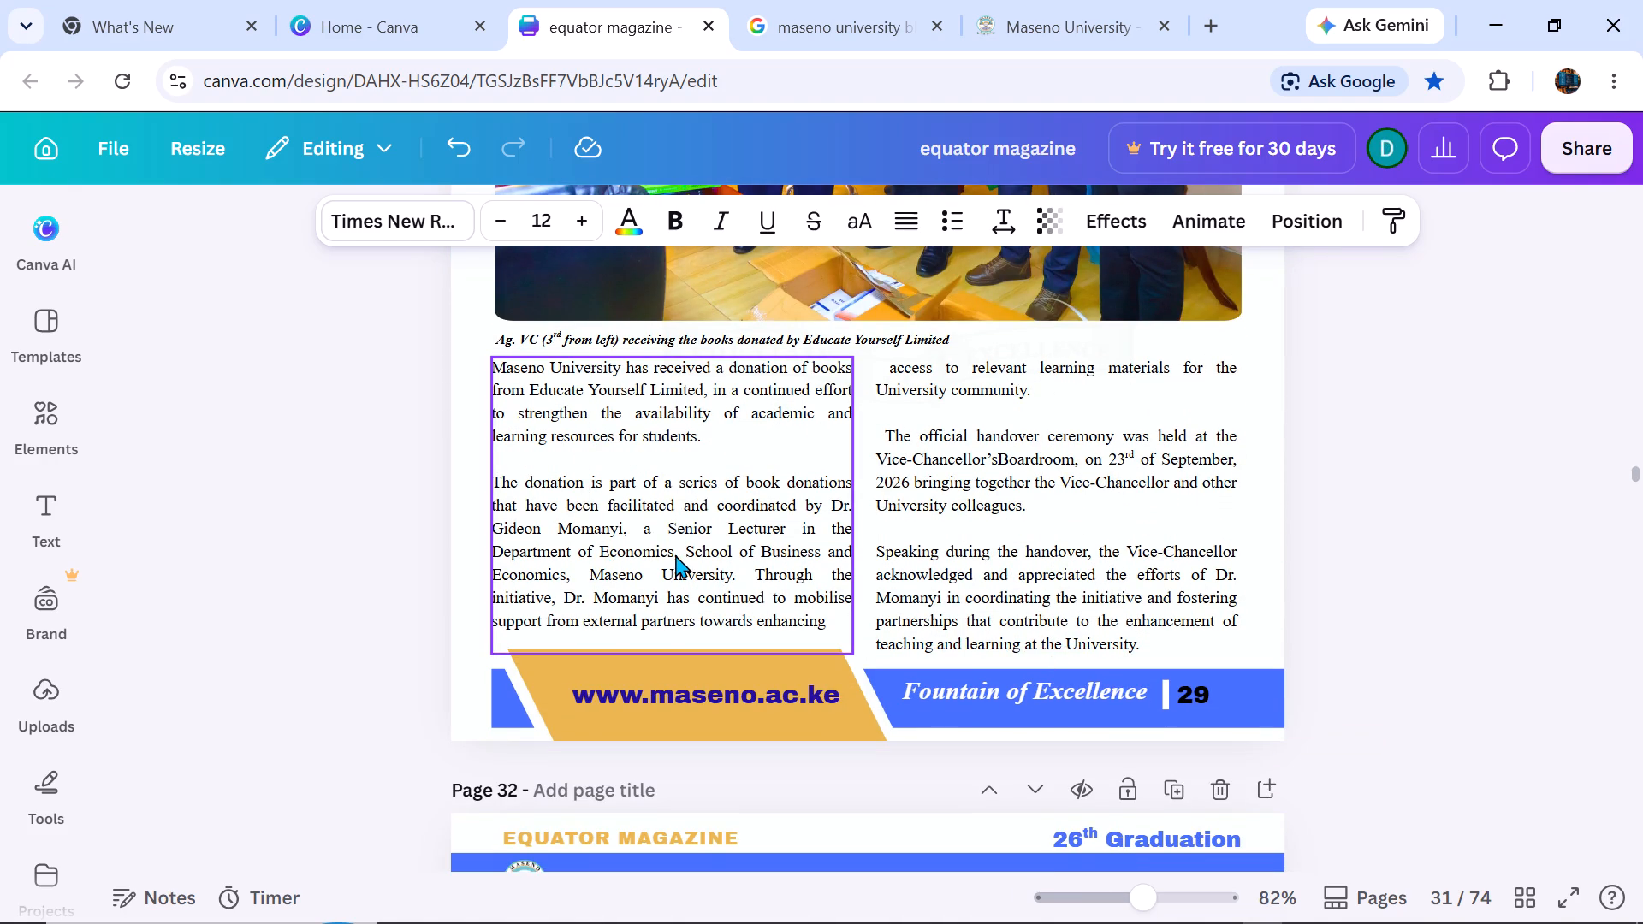
double_click(576, 580)
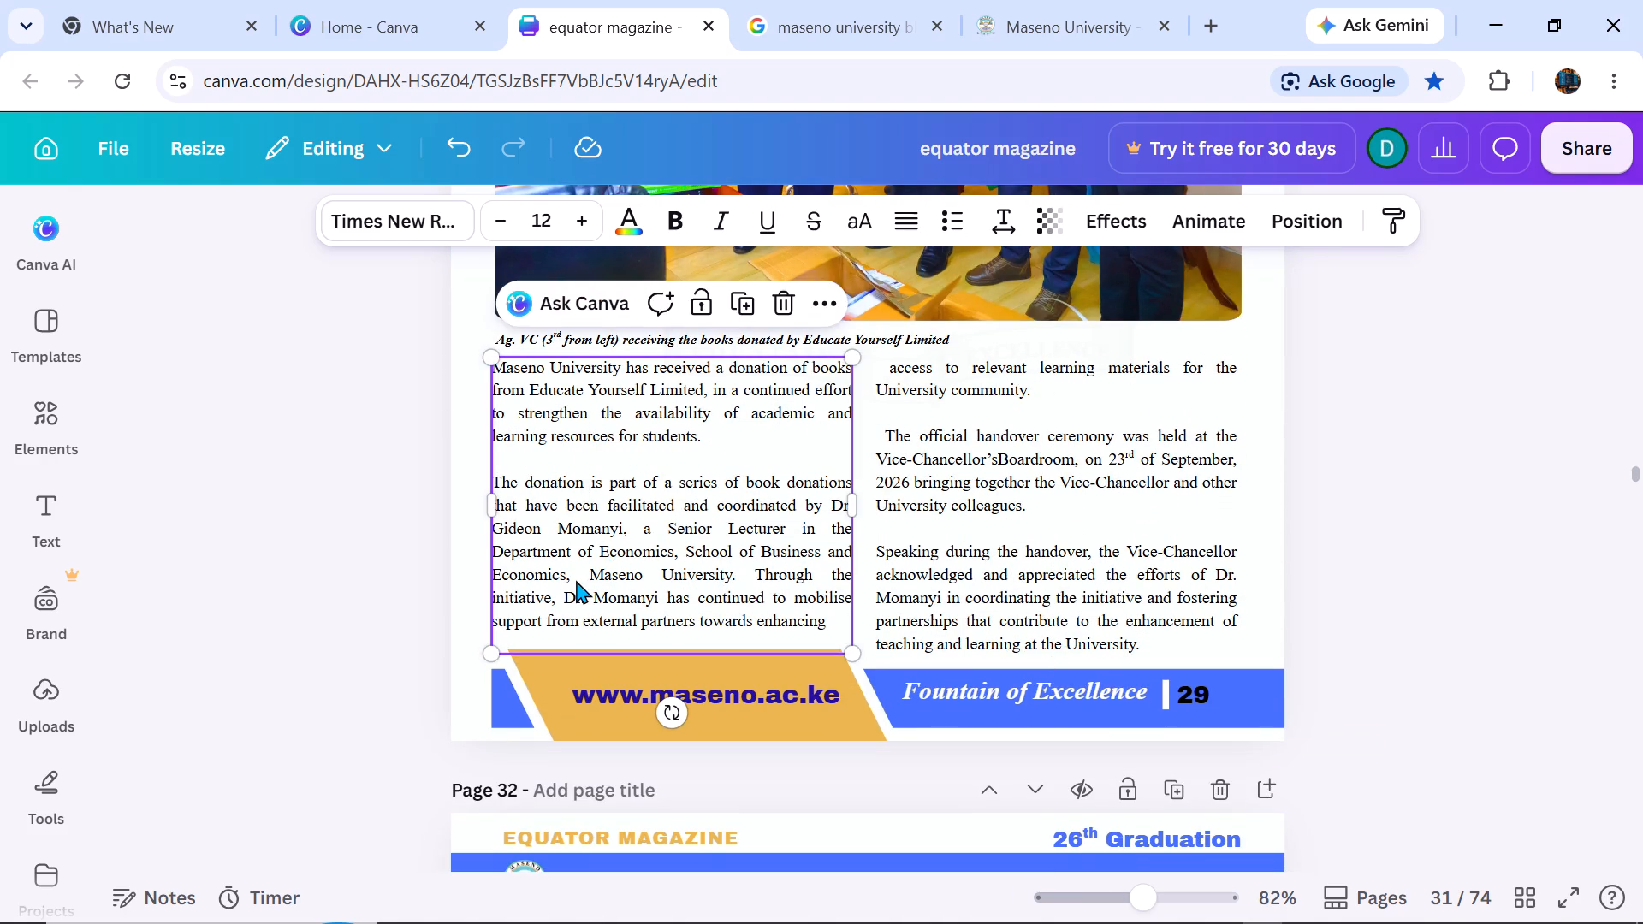
key("BackSpace")
key("period")
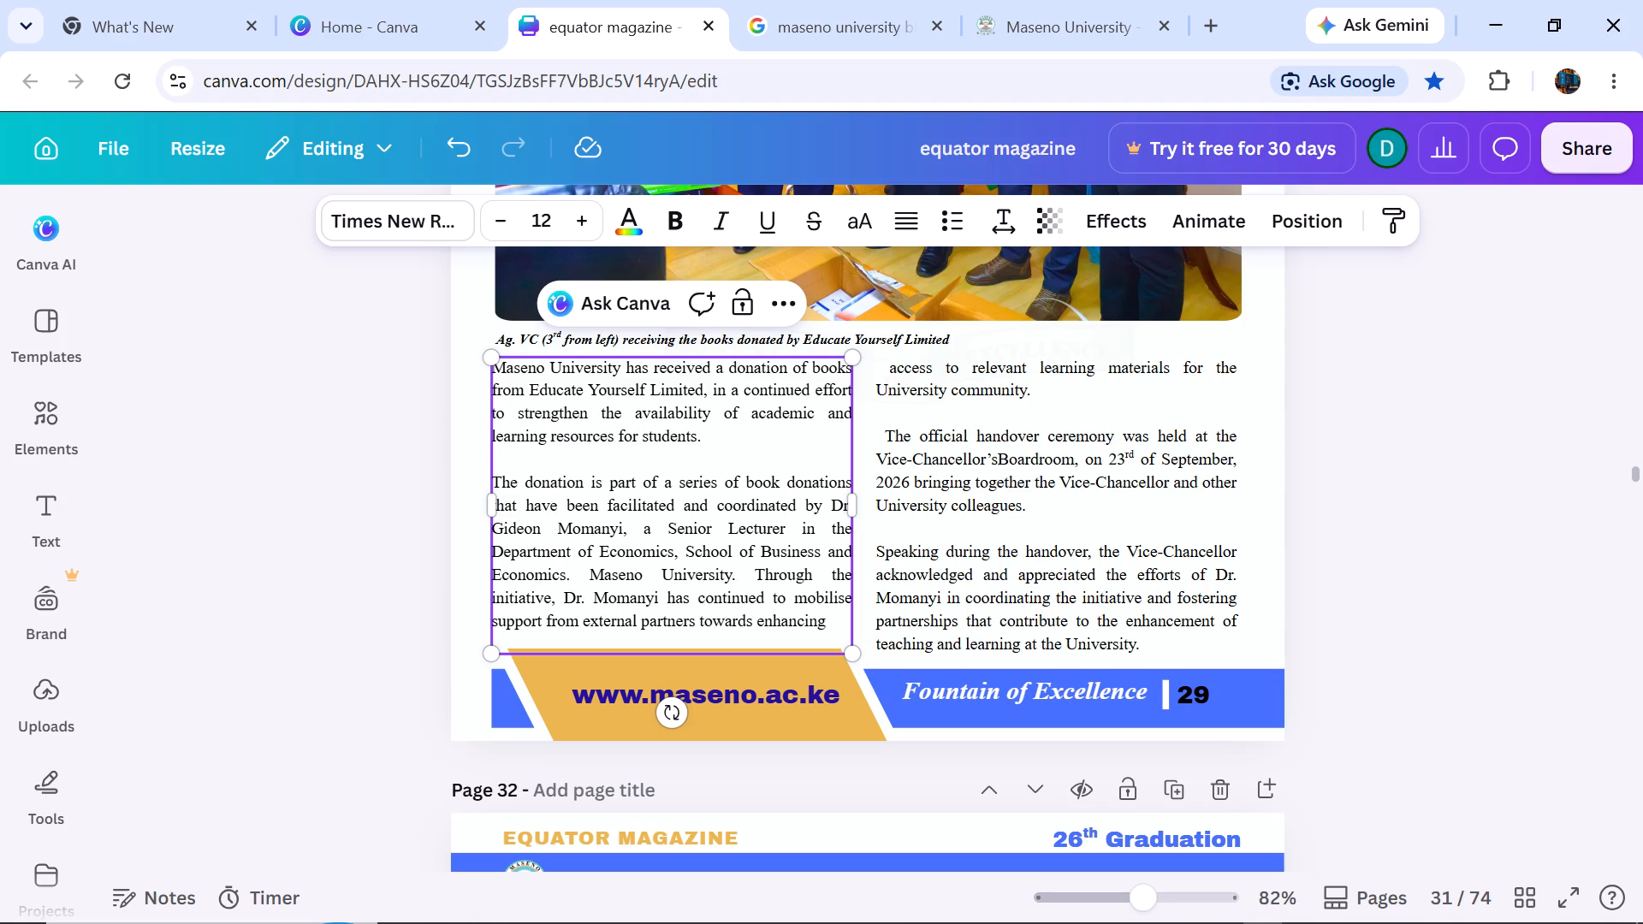
key("ctrl+shift+Right")
key("ctrl+shift+Right")
key("ctrl+shift+Right")
key("ctrl+shift+Right")
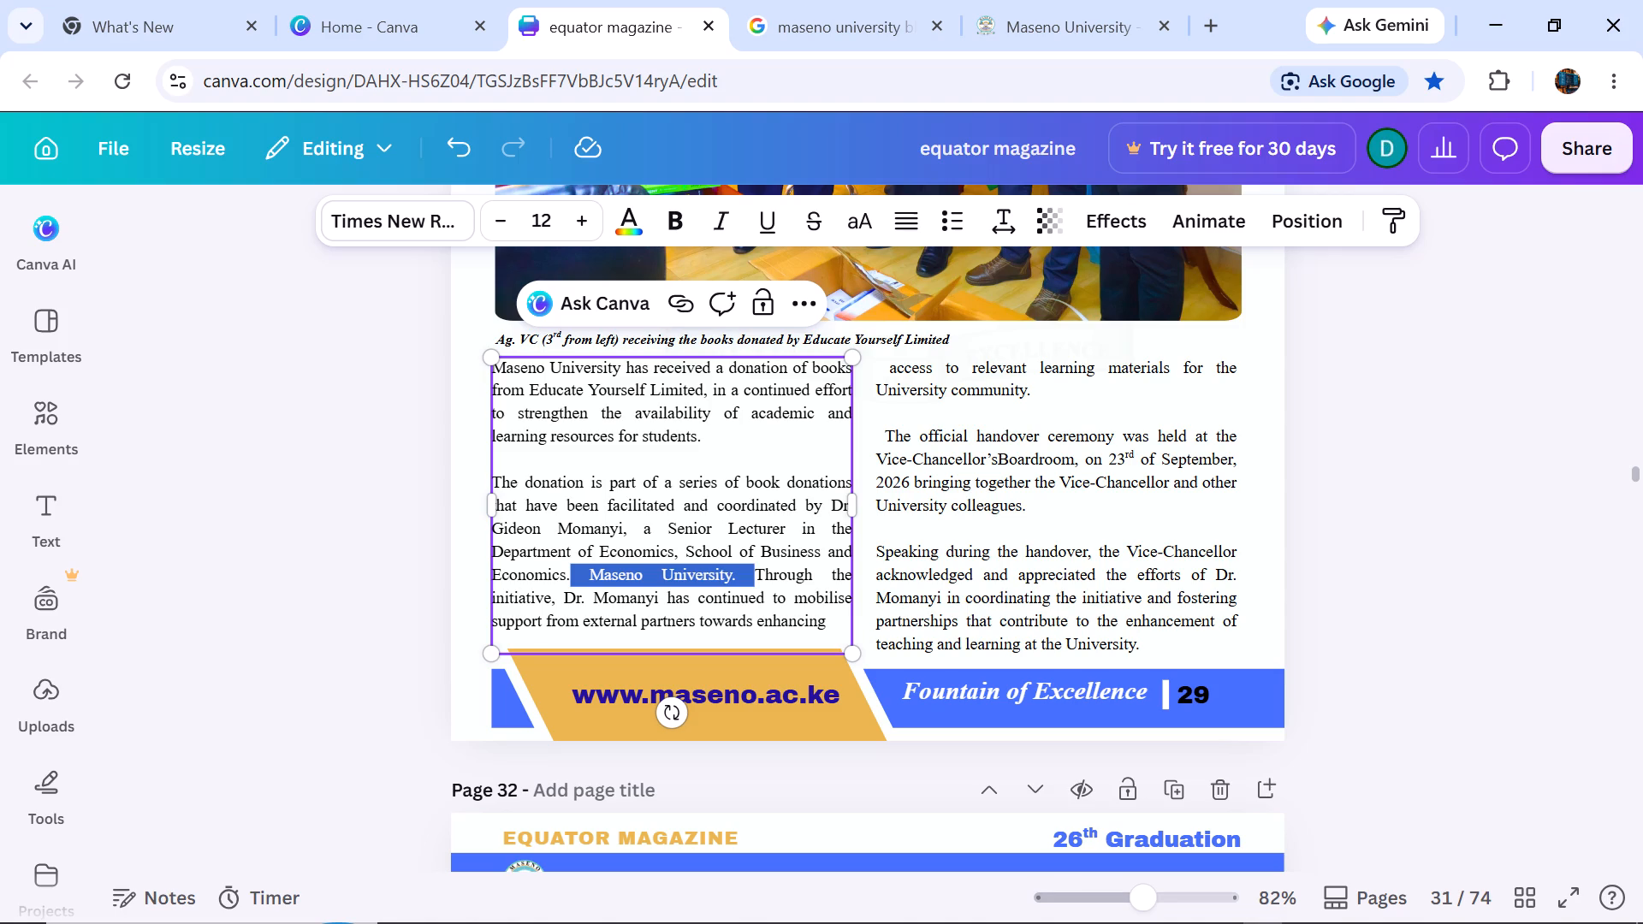
key("BackSpace")
key("space")
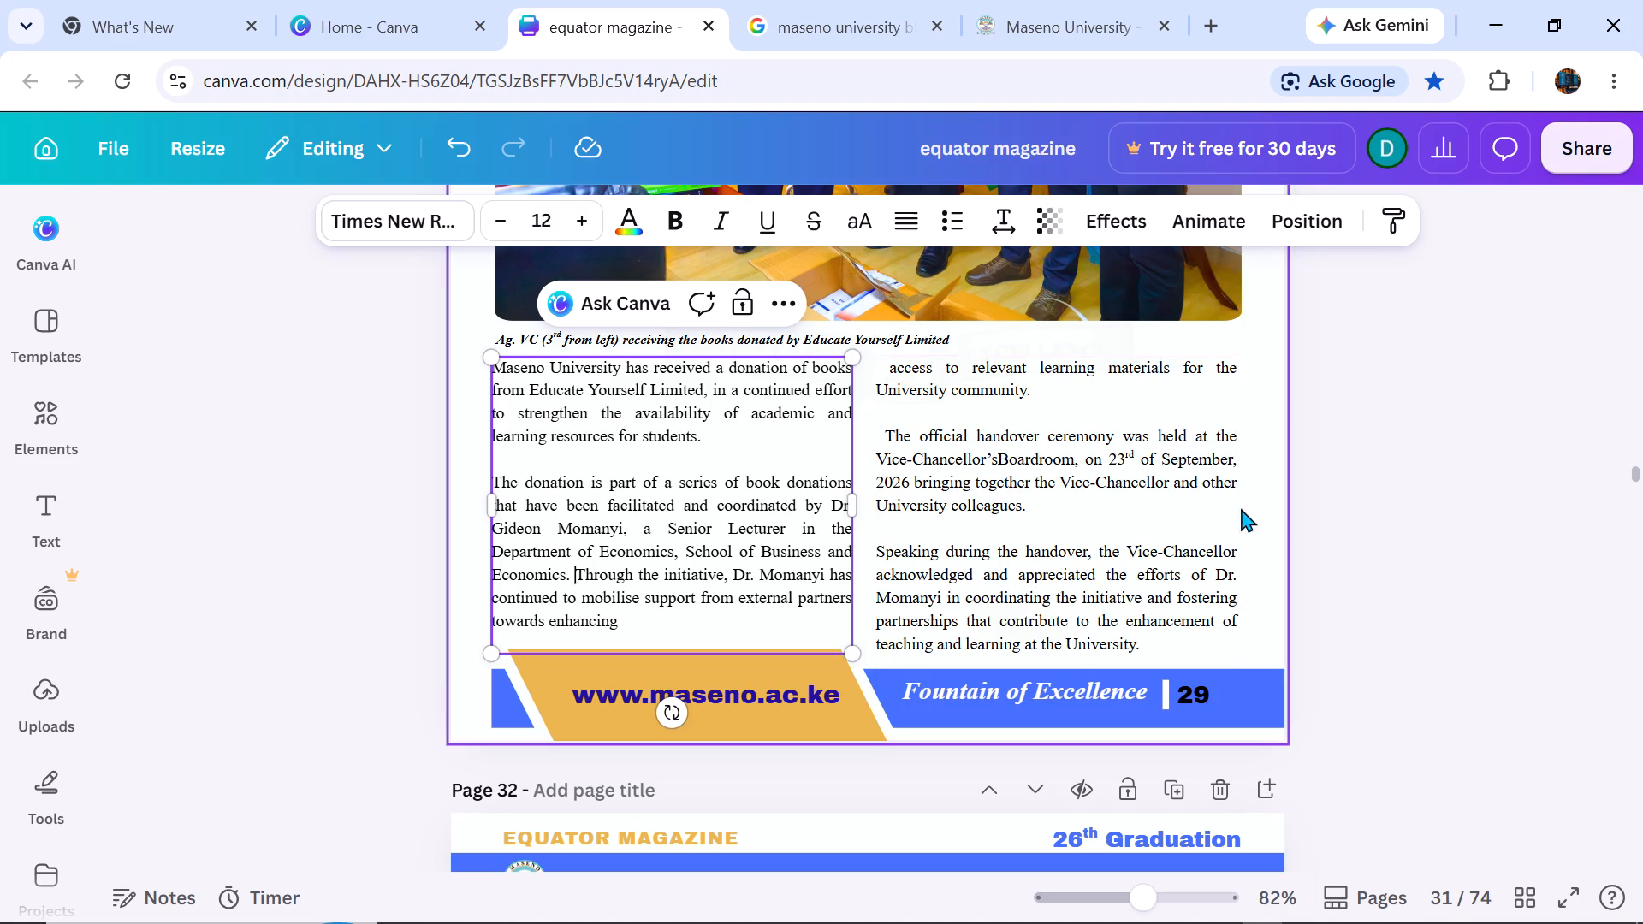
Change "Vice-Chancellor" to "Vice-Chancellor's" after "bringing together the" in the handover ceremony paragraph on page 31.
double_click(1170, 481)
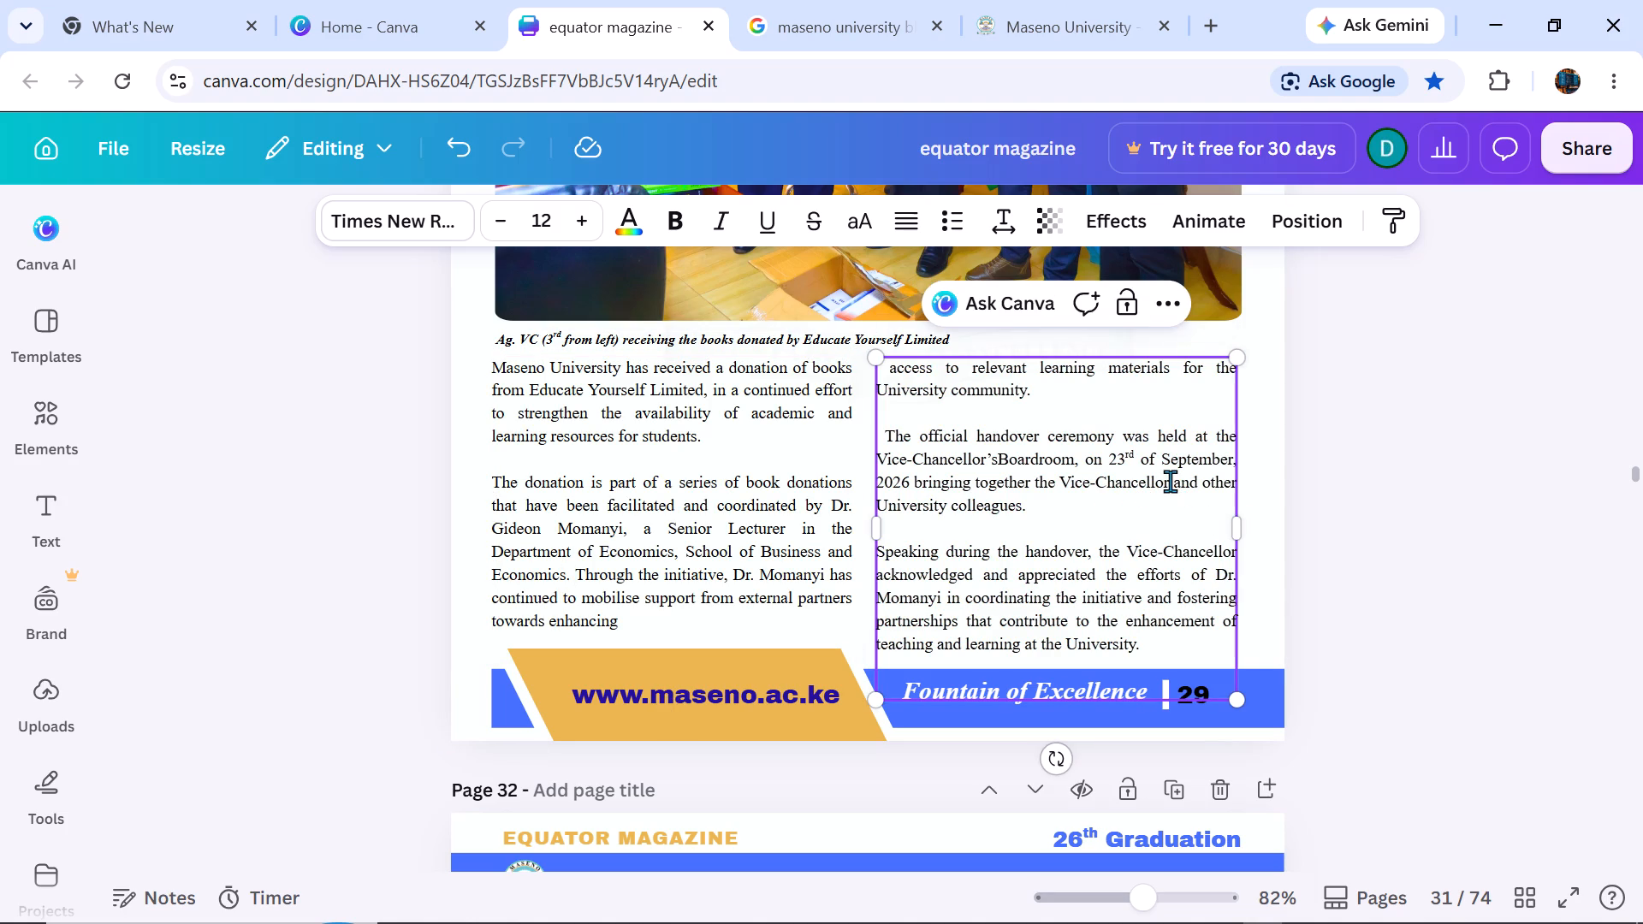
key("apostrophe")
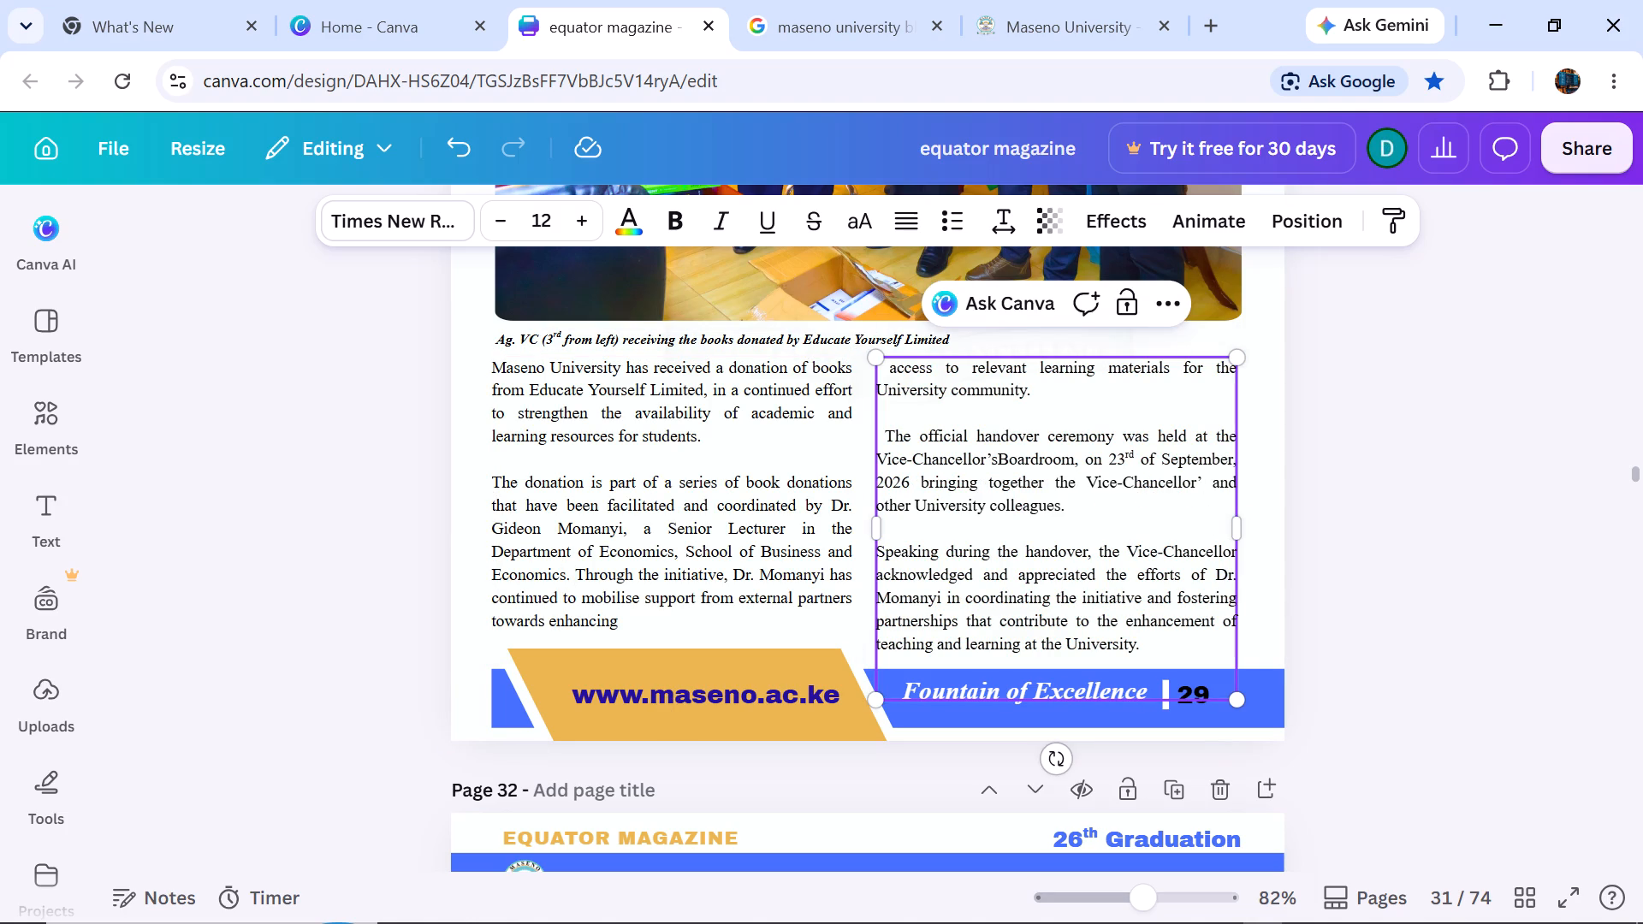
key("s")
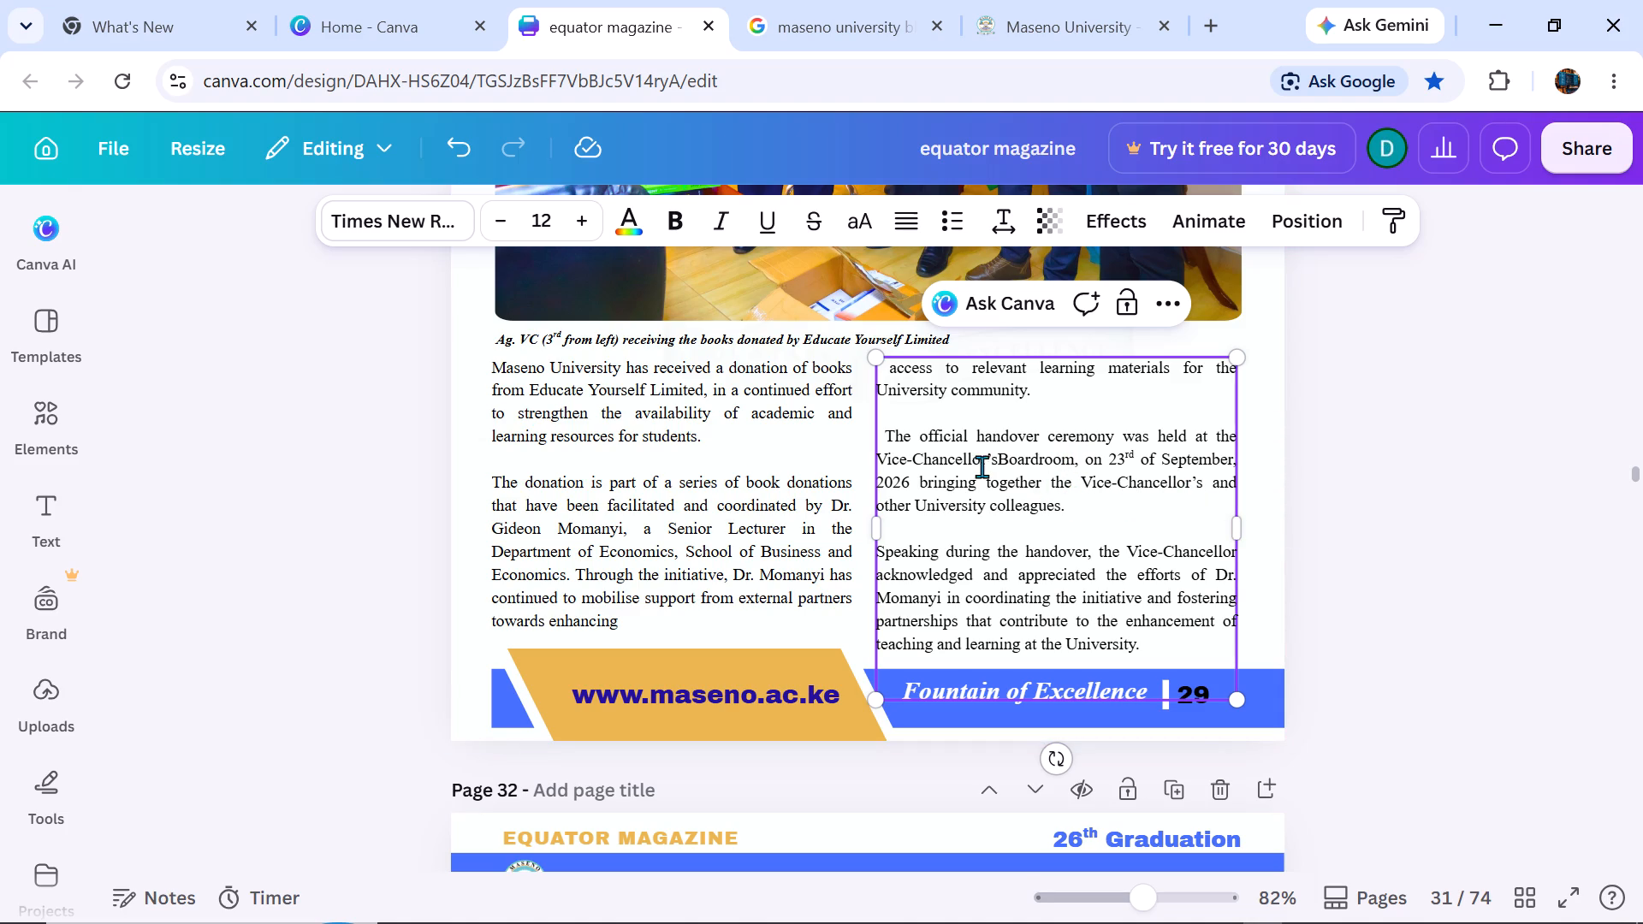
Correct the handover ceremony paragraph to read "Vice-Chancellor's Boardroom on 23rd of September", adding the missing space and dropping the comma.
left_click(1000, 455)
key("space")
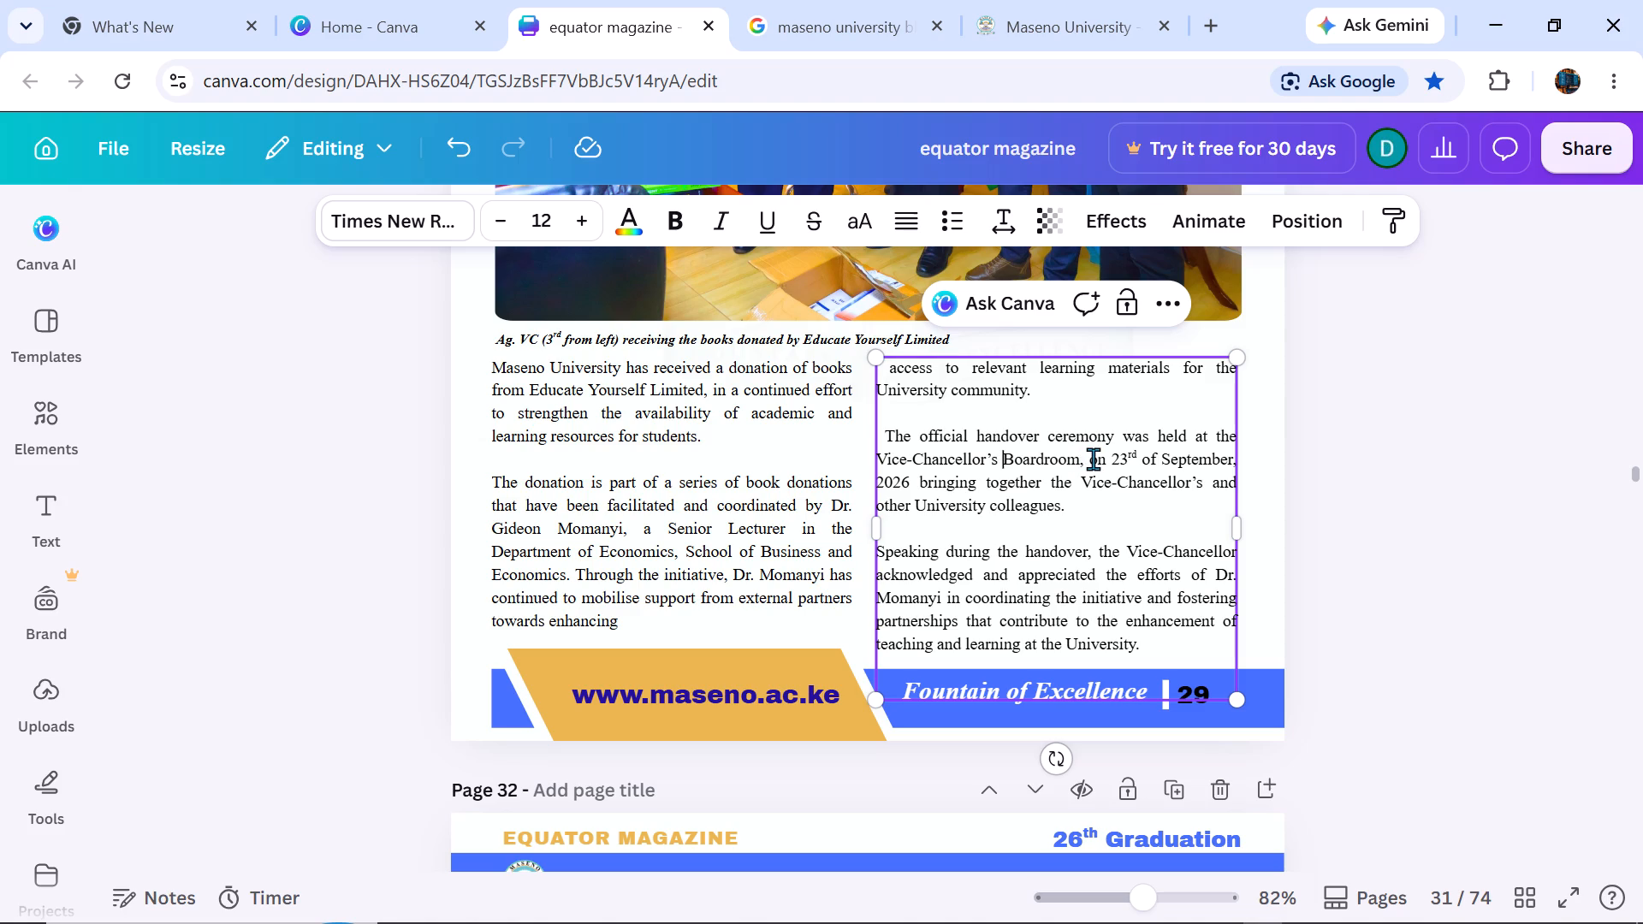
left_click(1093, 459)
key("BackSpace")
key("BackSpace")
key("space")
Delete the "bringing together" clause from the handover ceremony paragraph and end the sentence with a full stop directly after "2026".
left_click(1198, 478)
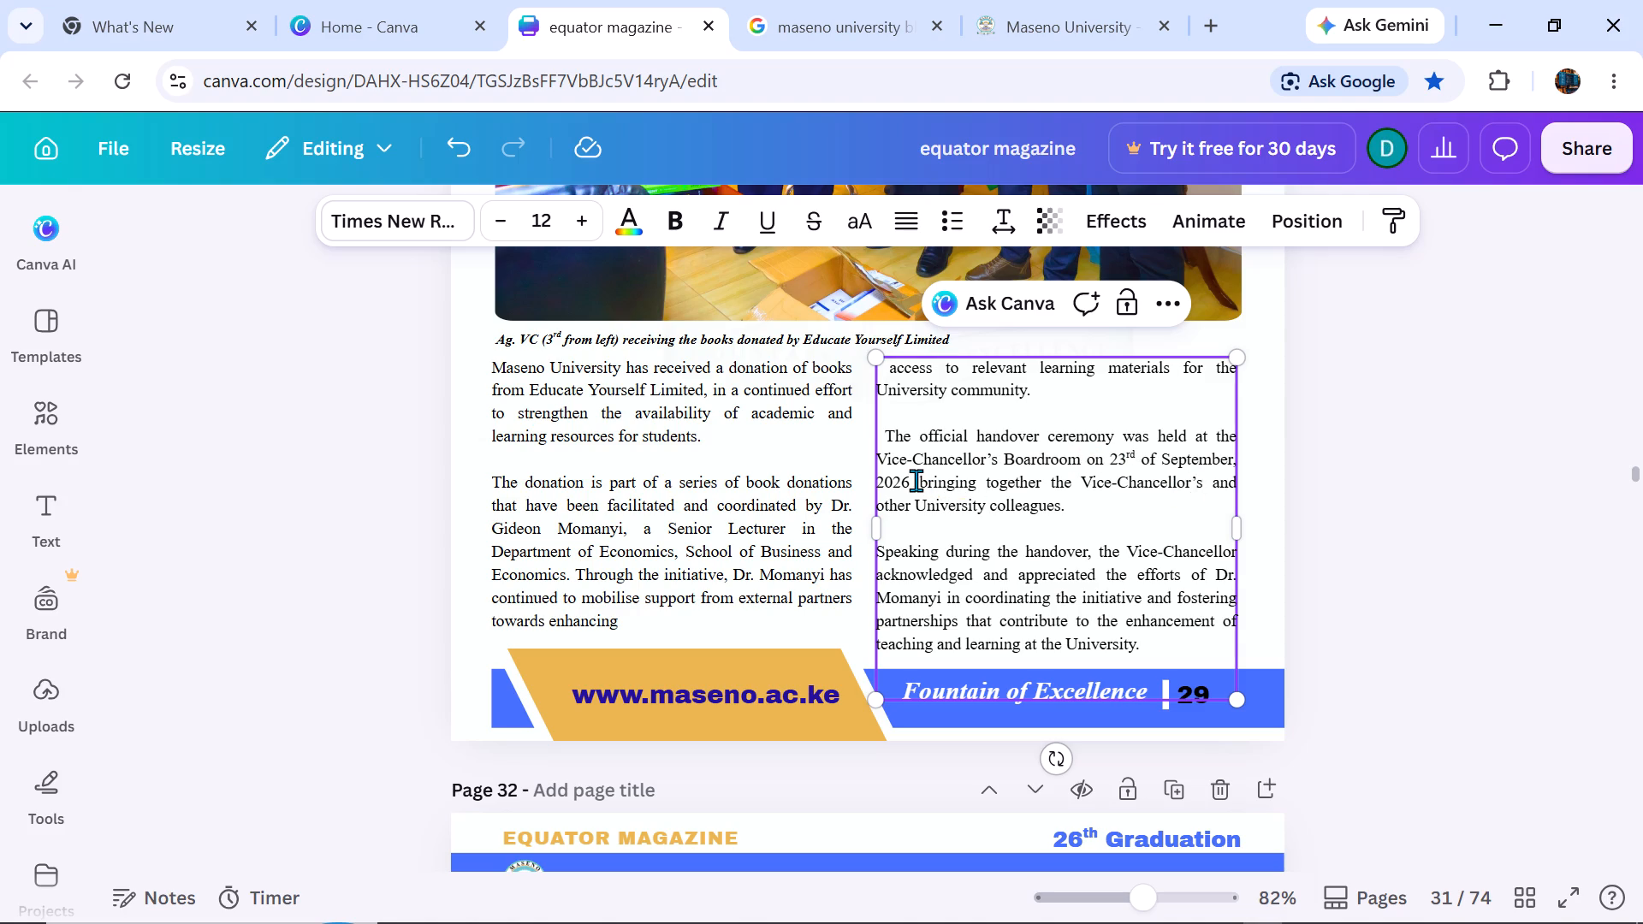
left_click_drag(916, 480, 1078, 512)
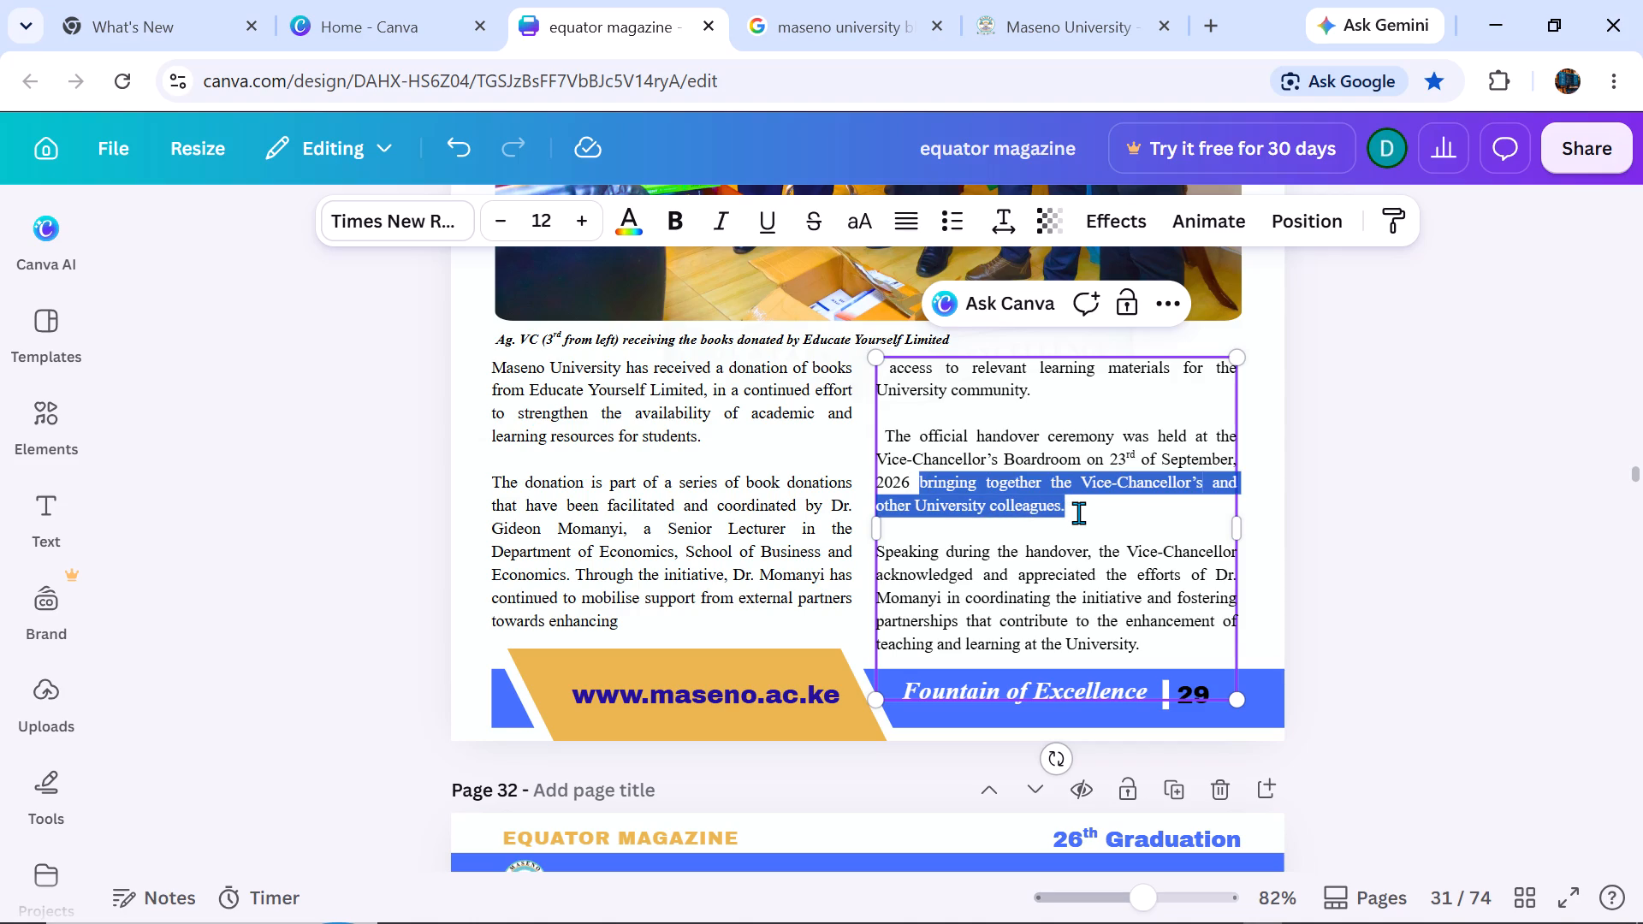
left_click_drag(1078, 512, 1082, 512)
key("period")
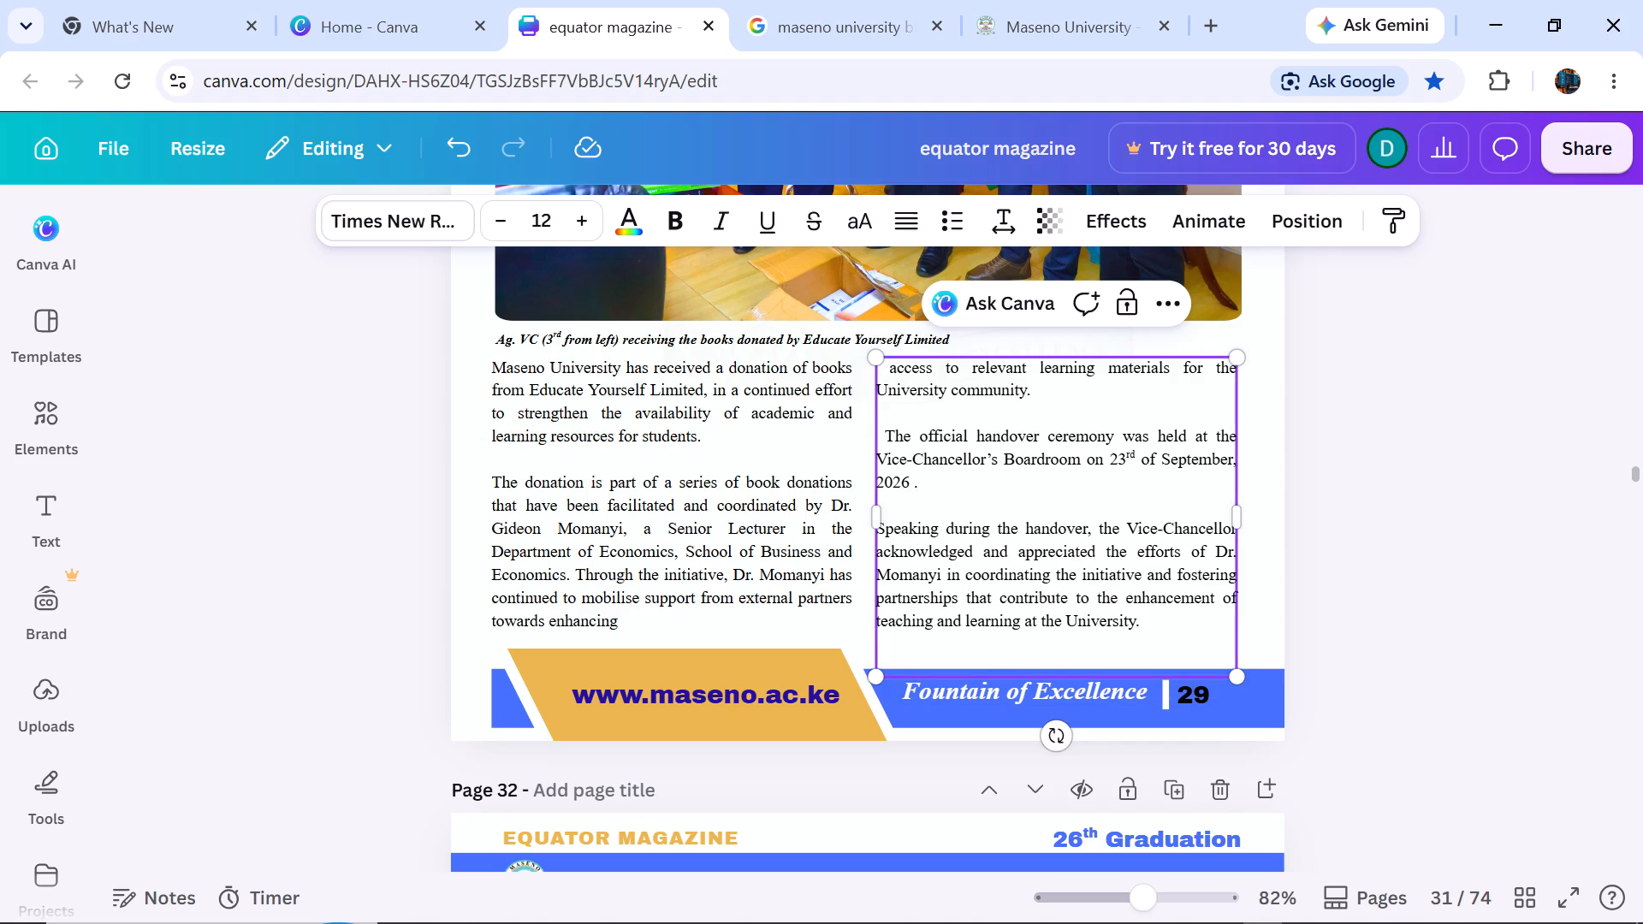
key("Left")
key("BackSpace")
Change "book donation initiative" to "book donations initiative" in the second column's first paragraph on page 32.
scroll(1082, 512, "down", 4)
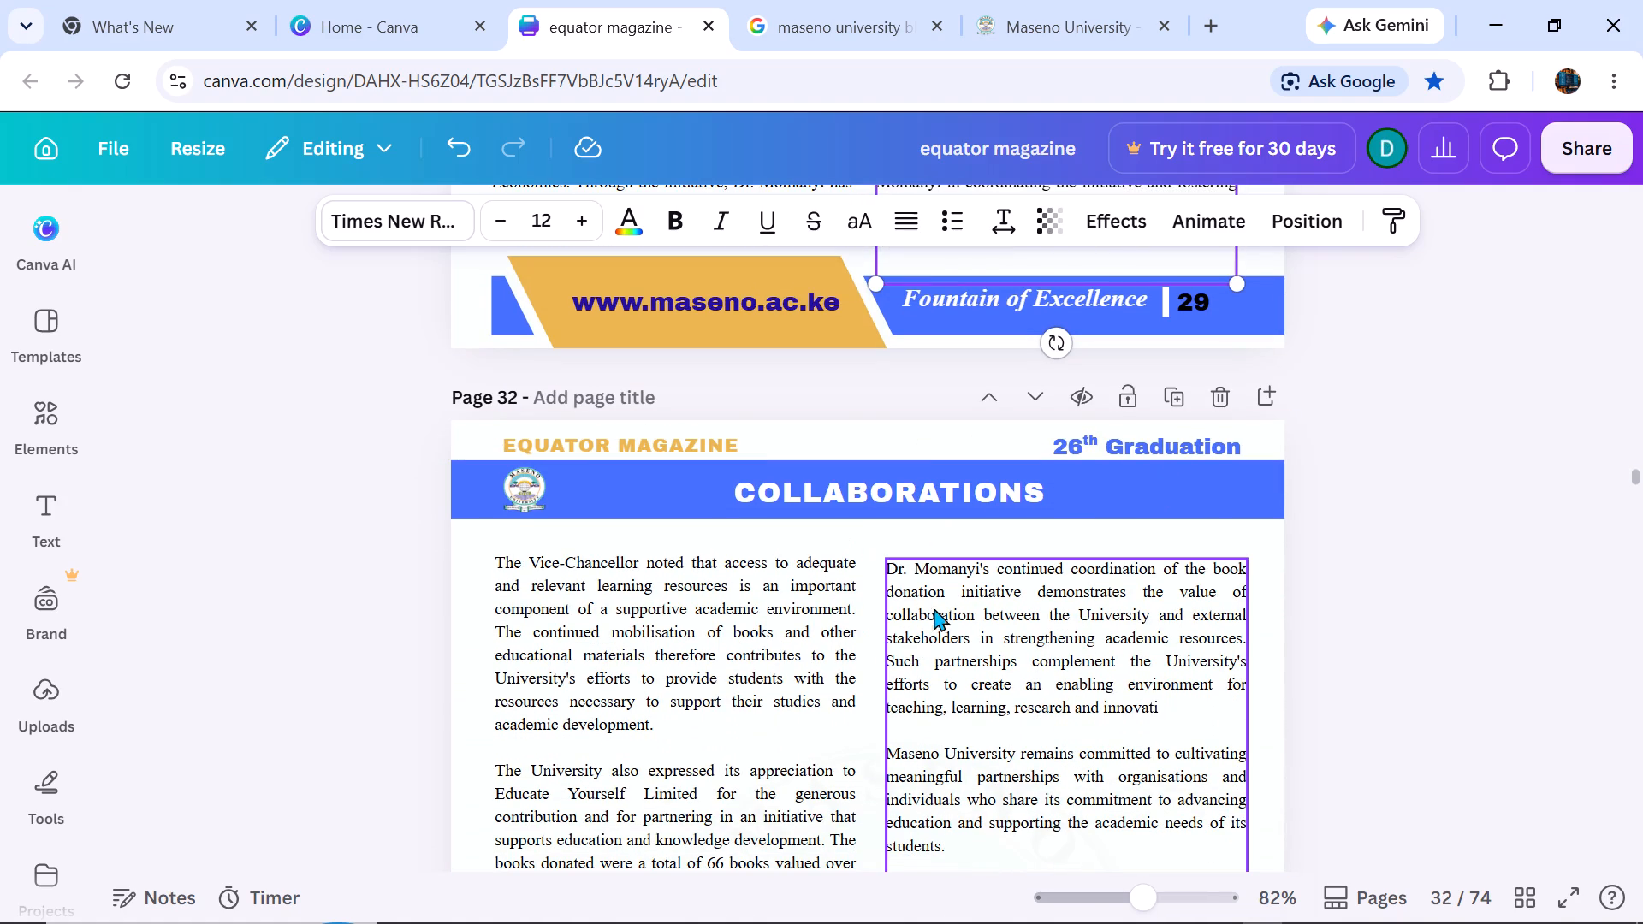
double_click(947, 587)
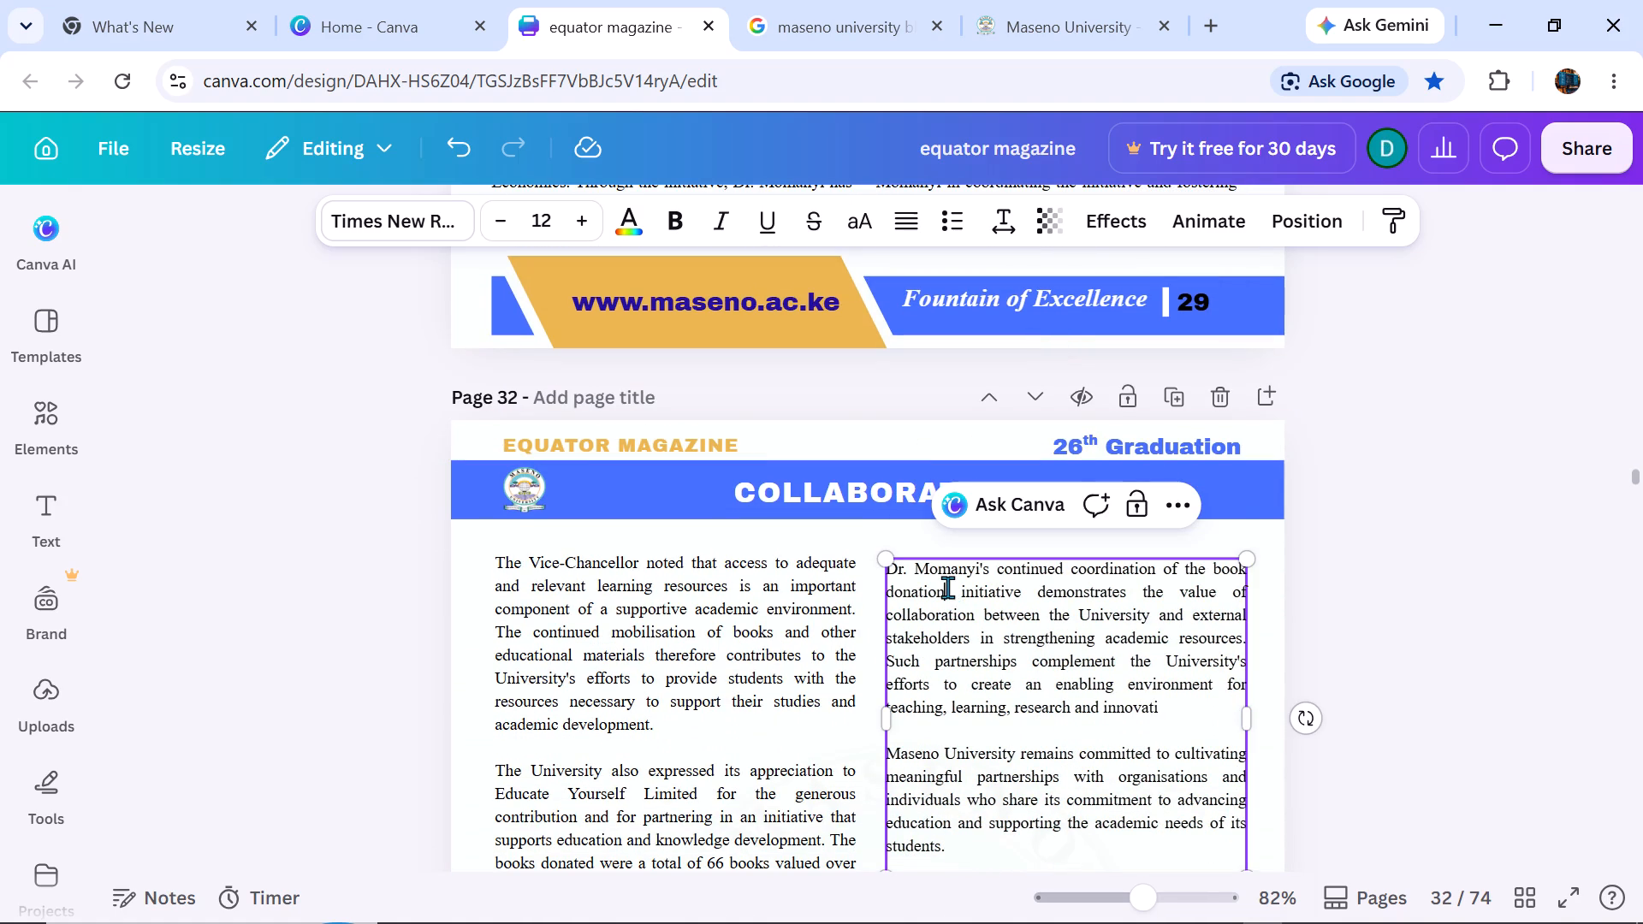
key("s")
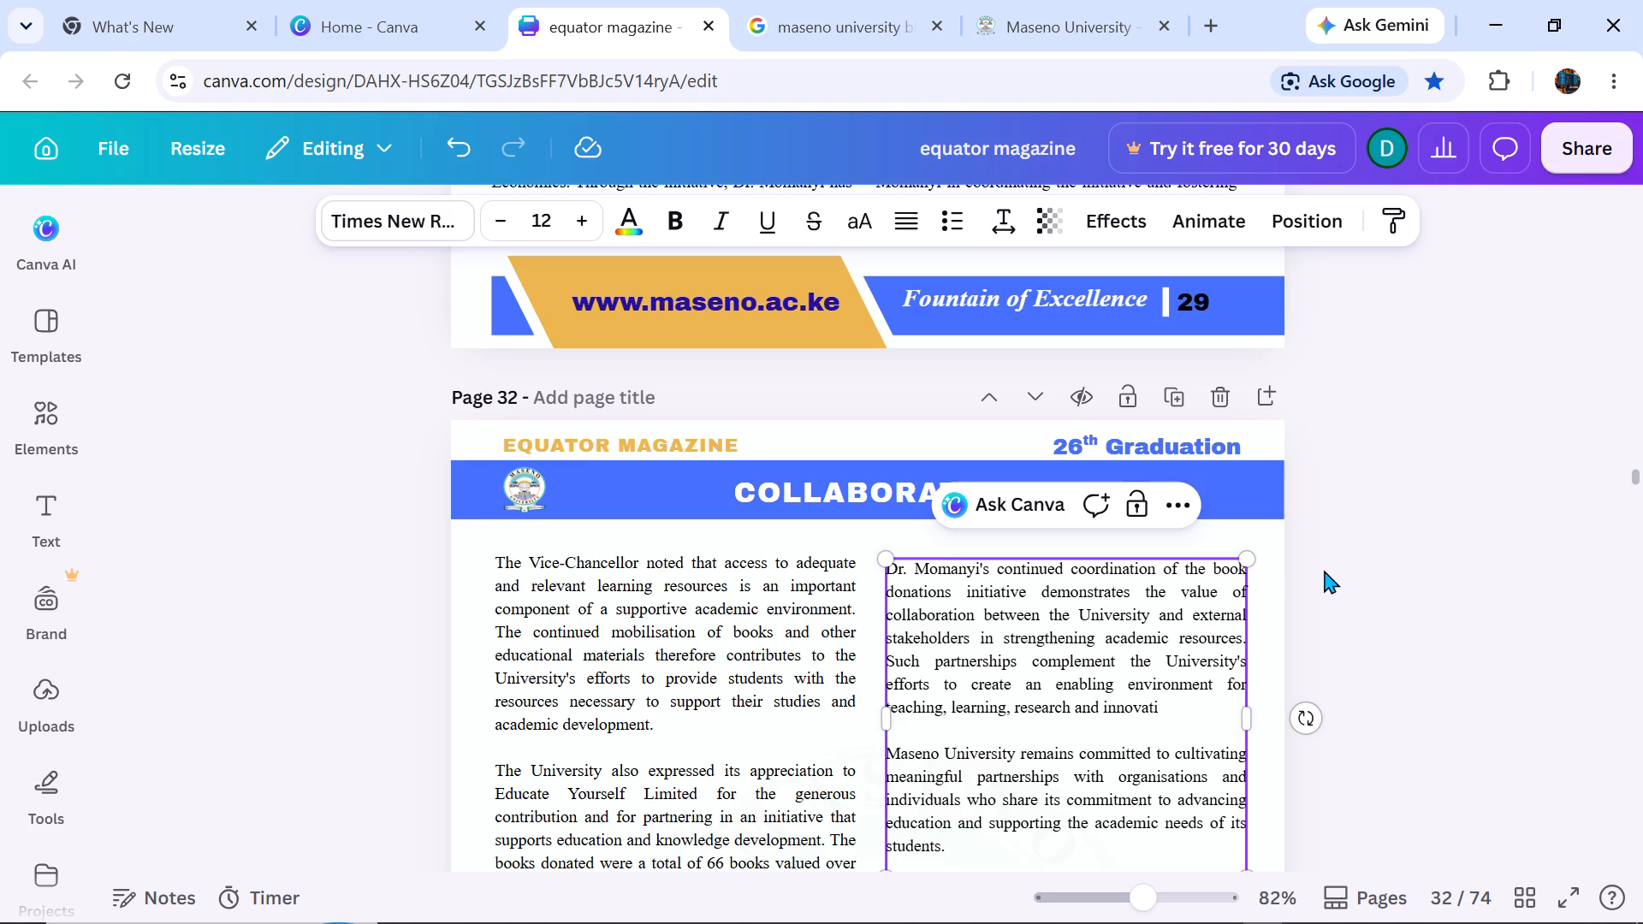
Correct "Kenya shillingson" to "Kenya Shillings." at the end of the University's appreciation paragraph on page 32.
scroll(1324, 570, "down", 1)
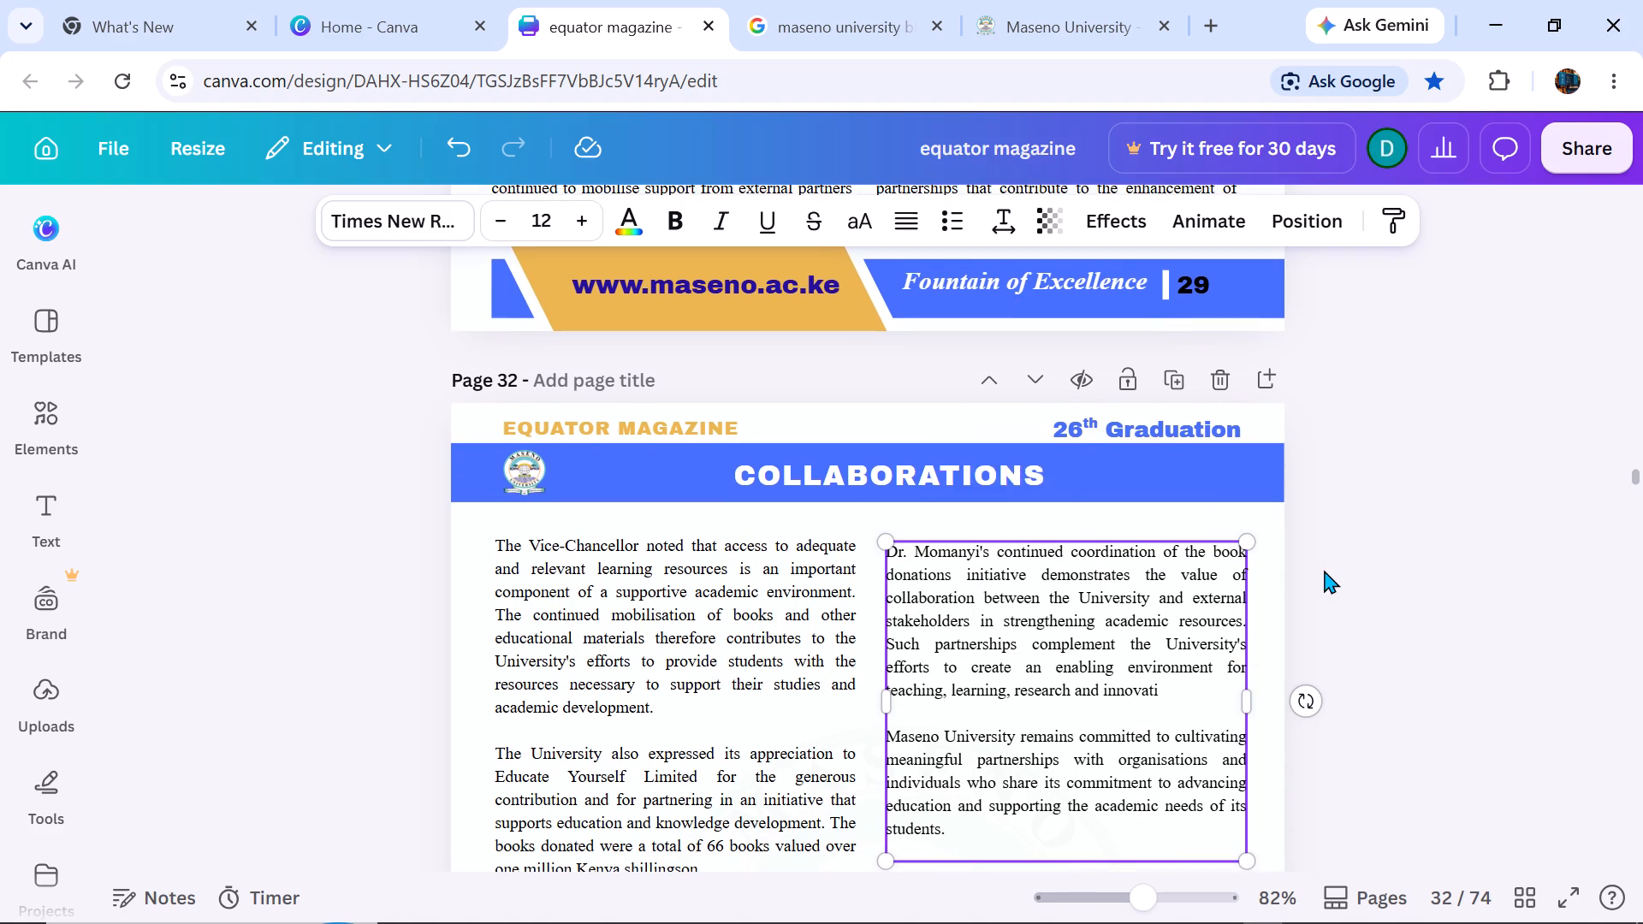
scroll(1324, 570, "down", 3)
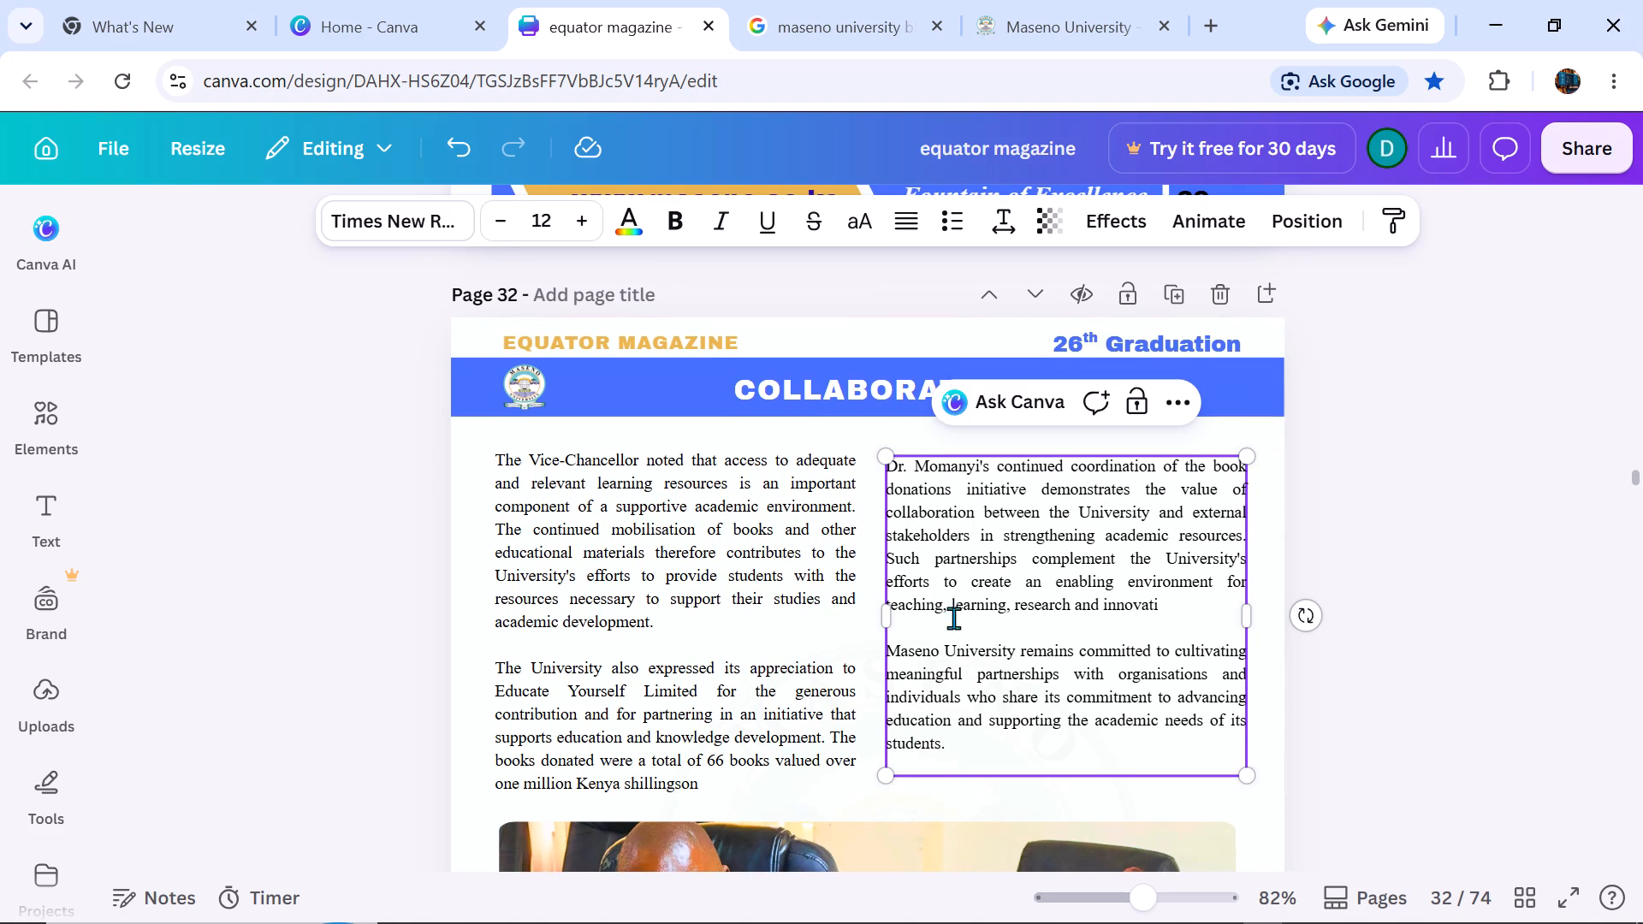
double_click(623, 781)
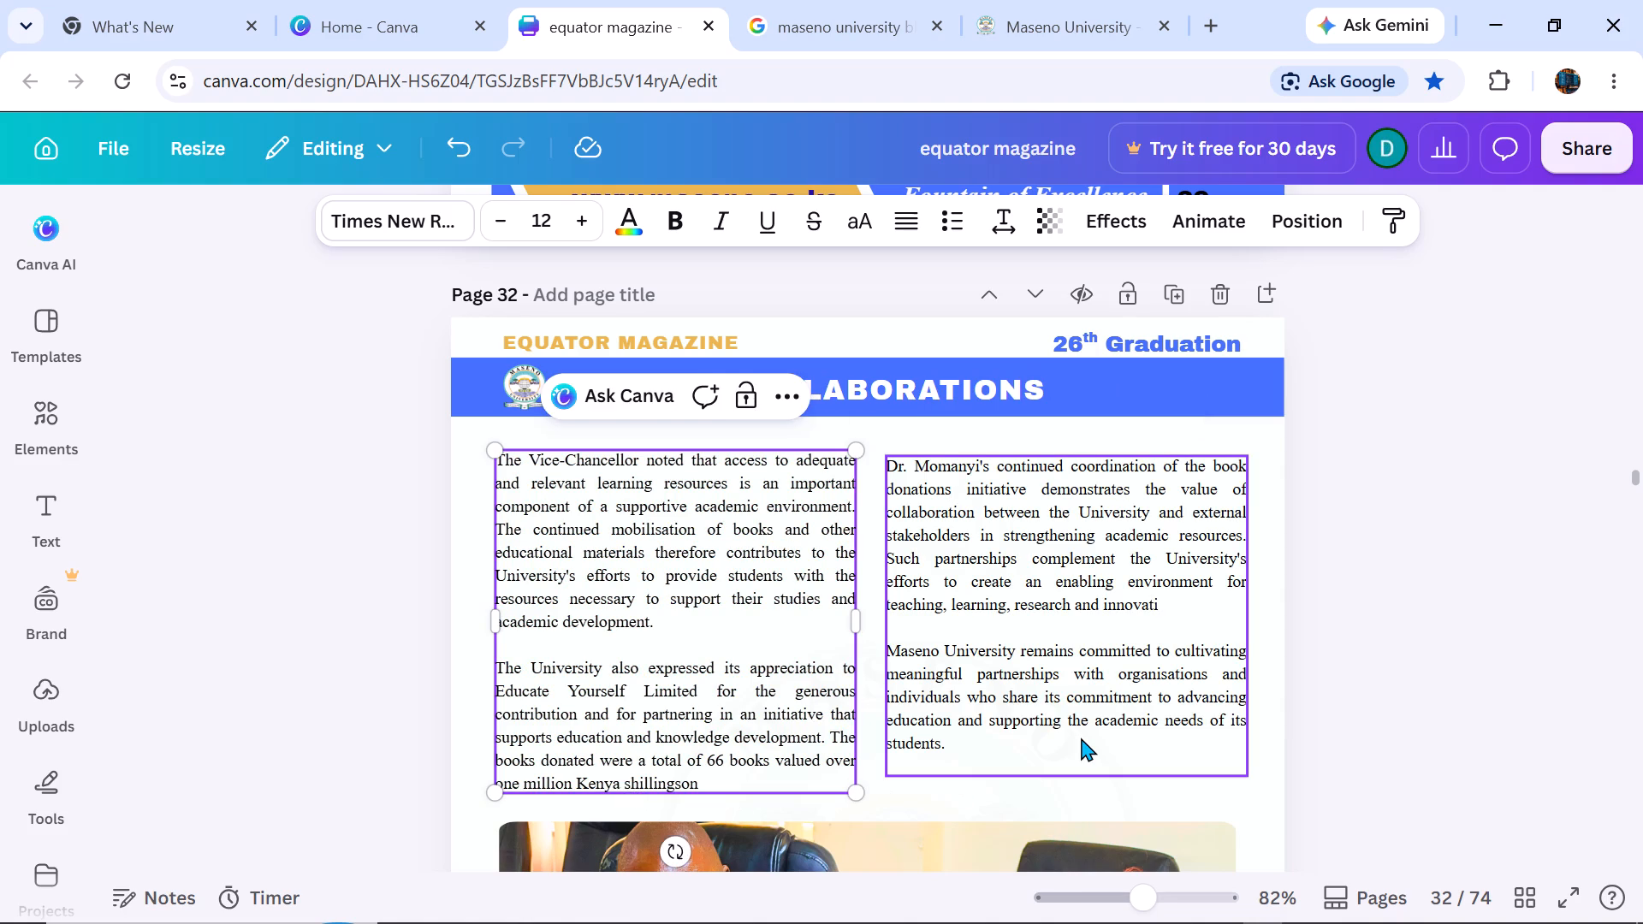
key("Left")
key("s")
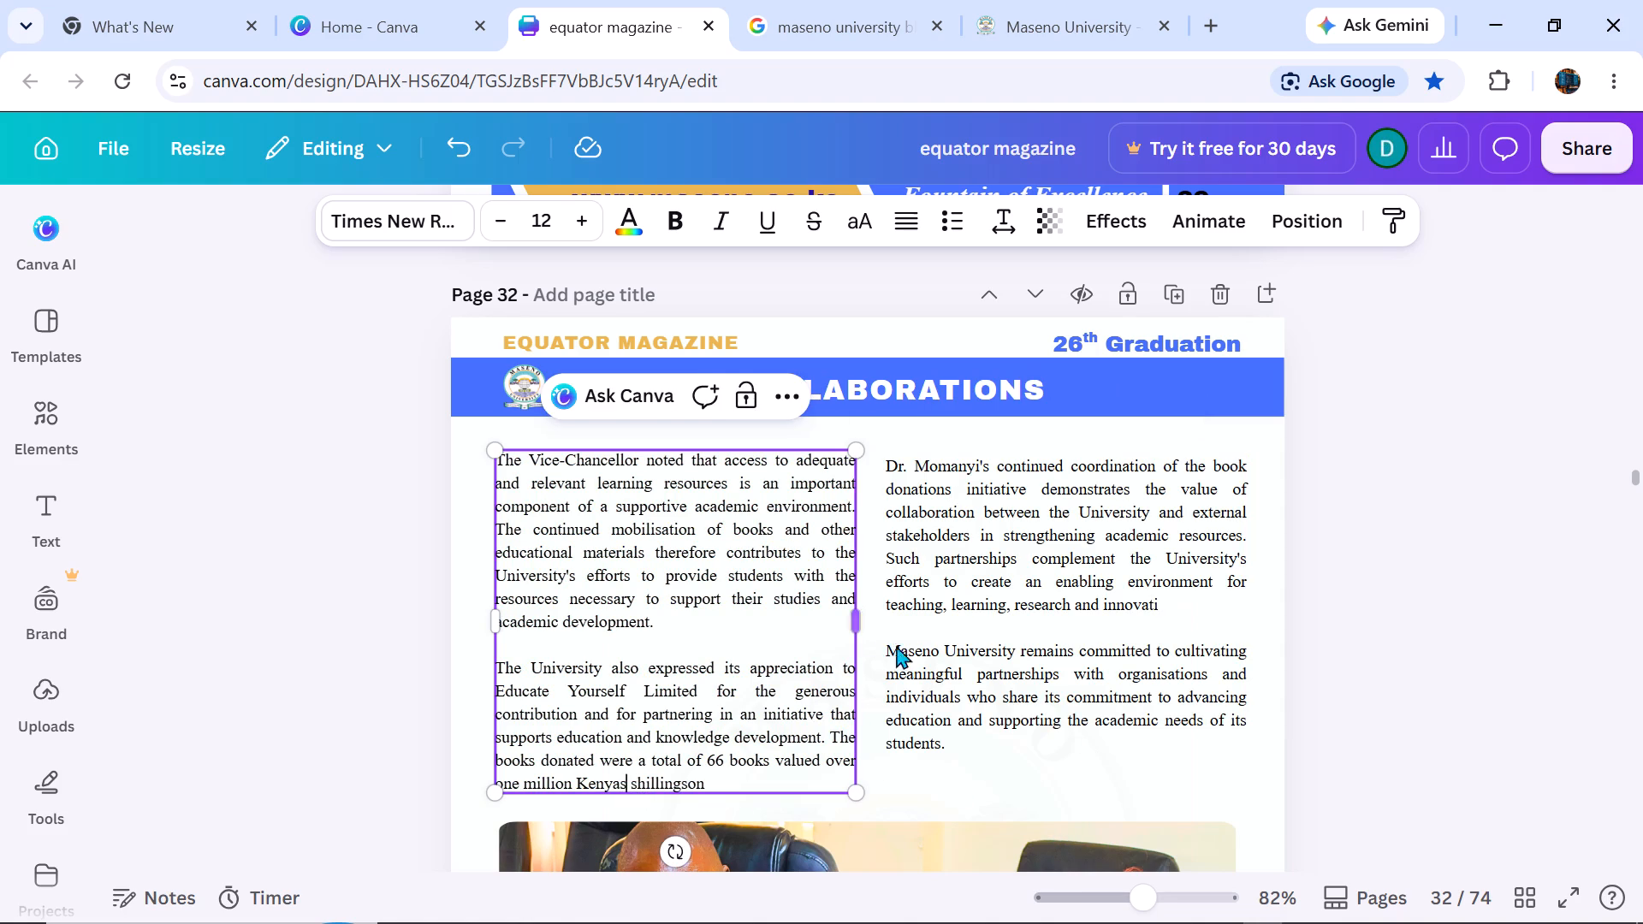
key("BackSpace")
key("Right")
key("Right")
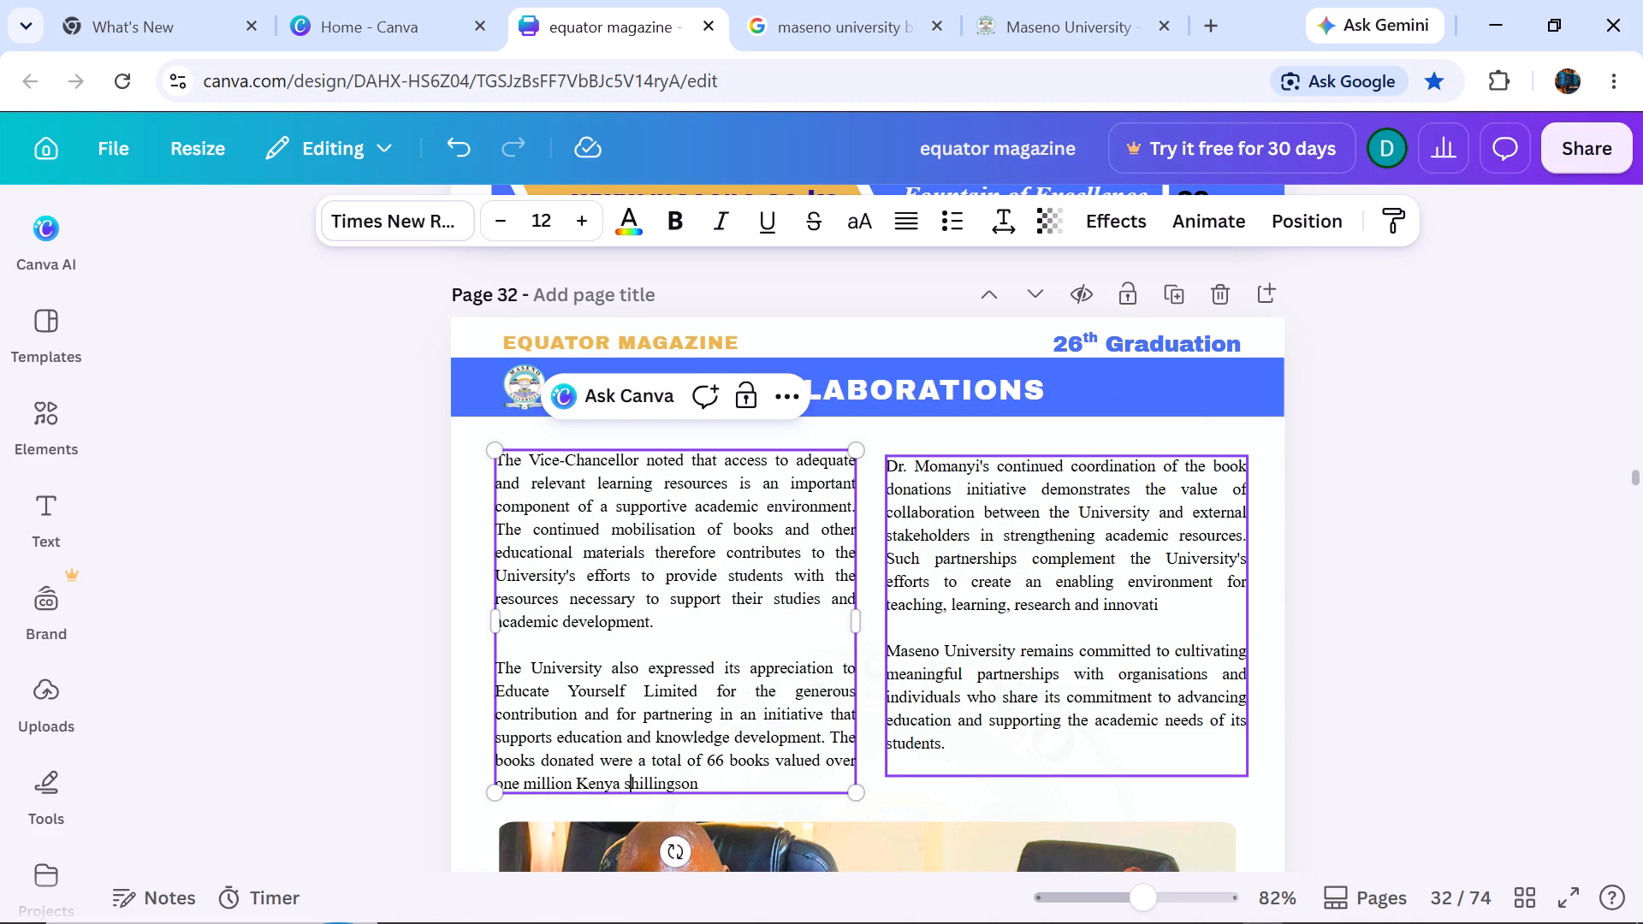
key("BackSpace")
key("shift+s")
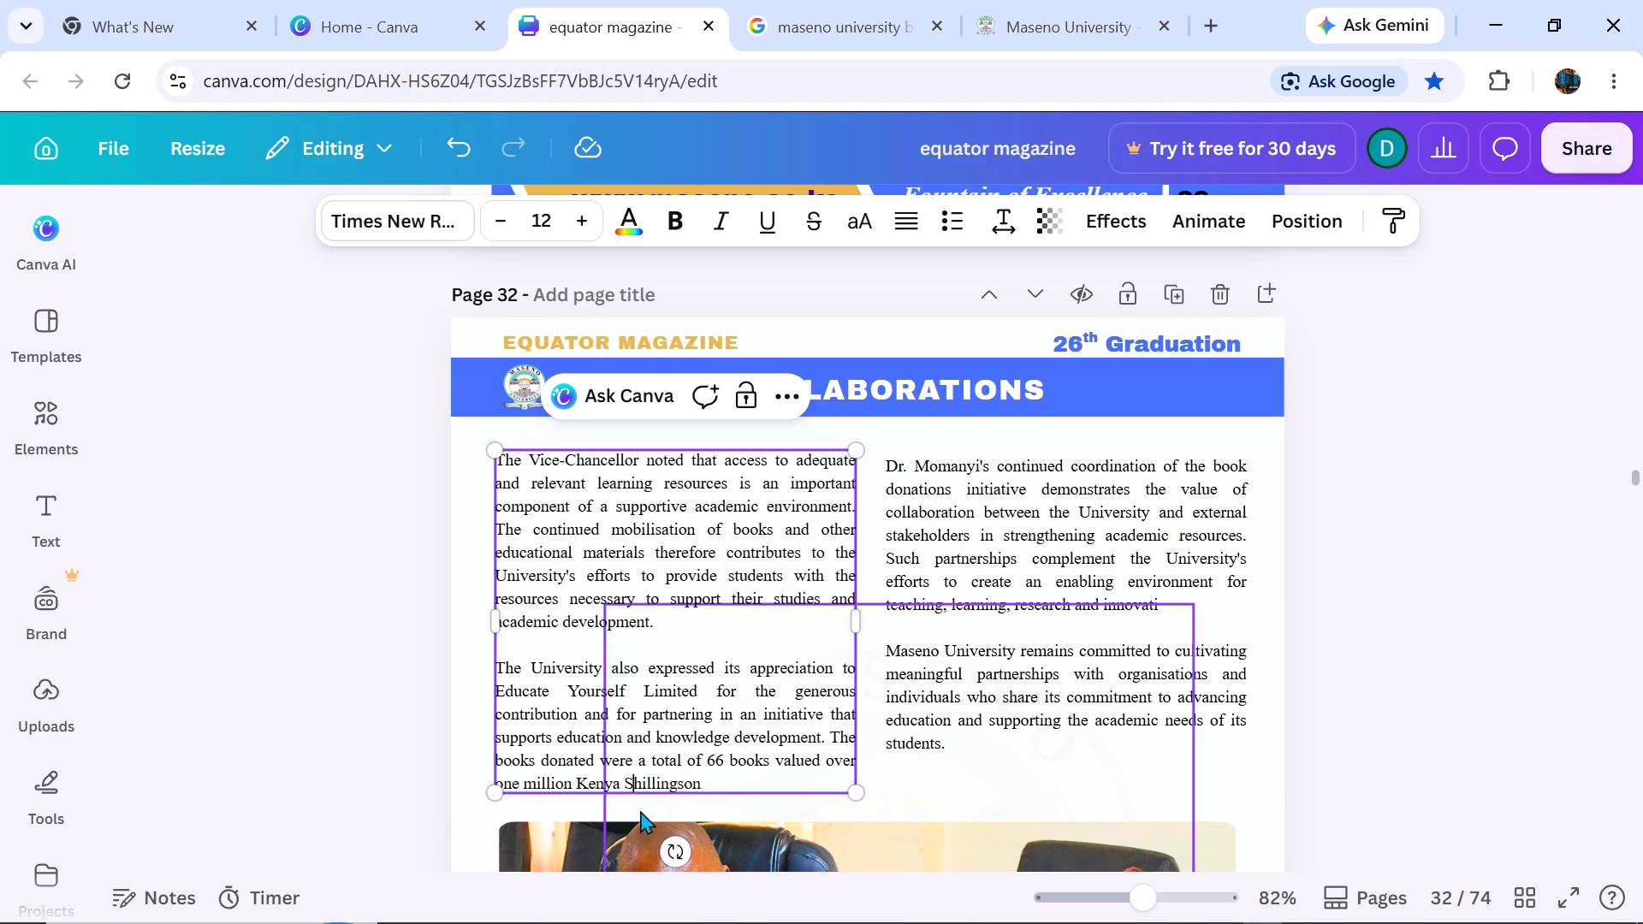
left_click(707, 789)
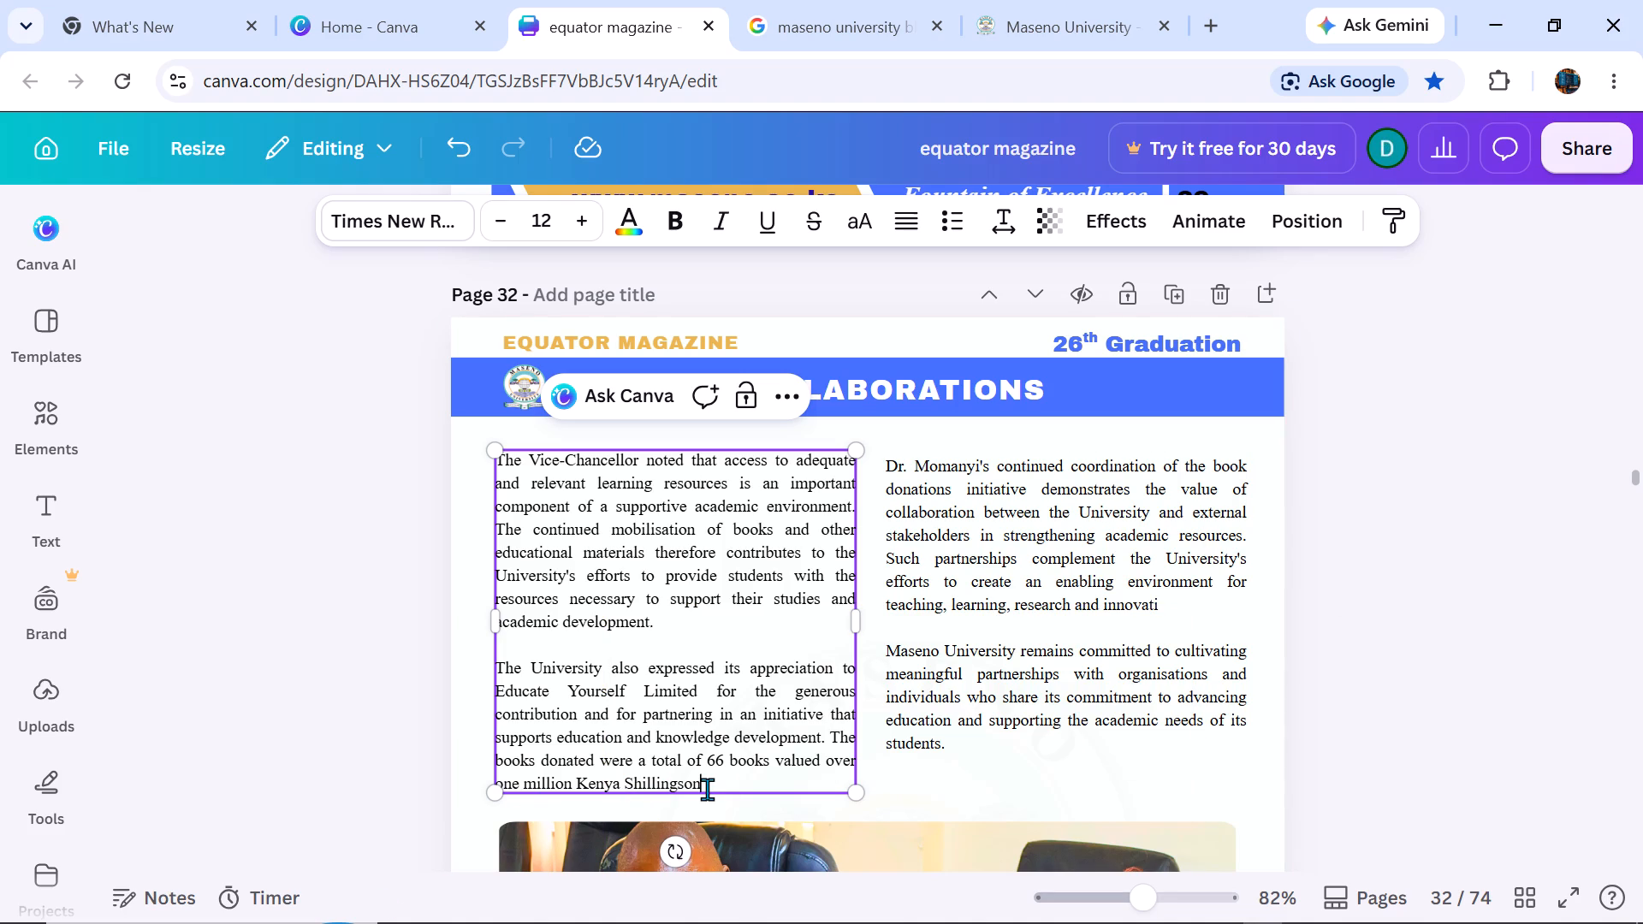
key("BackSpace")
key("BackSpace")
key("period")
Replace "mobilisation" with "donations" before "of books and other educational materials" in the first paragraph on page 32.
left_click_drag(701, 530, 685, 530)
left_click_drag(685, 530, 611, 526)
type("donations")
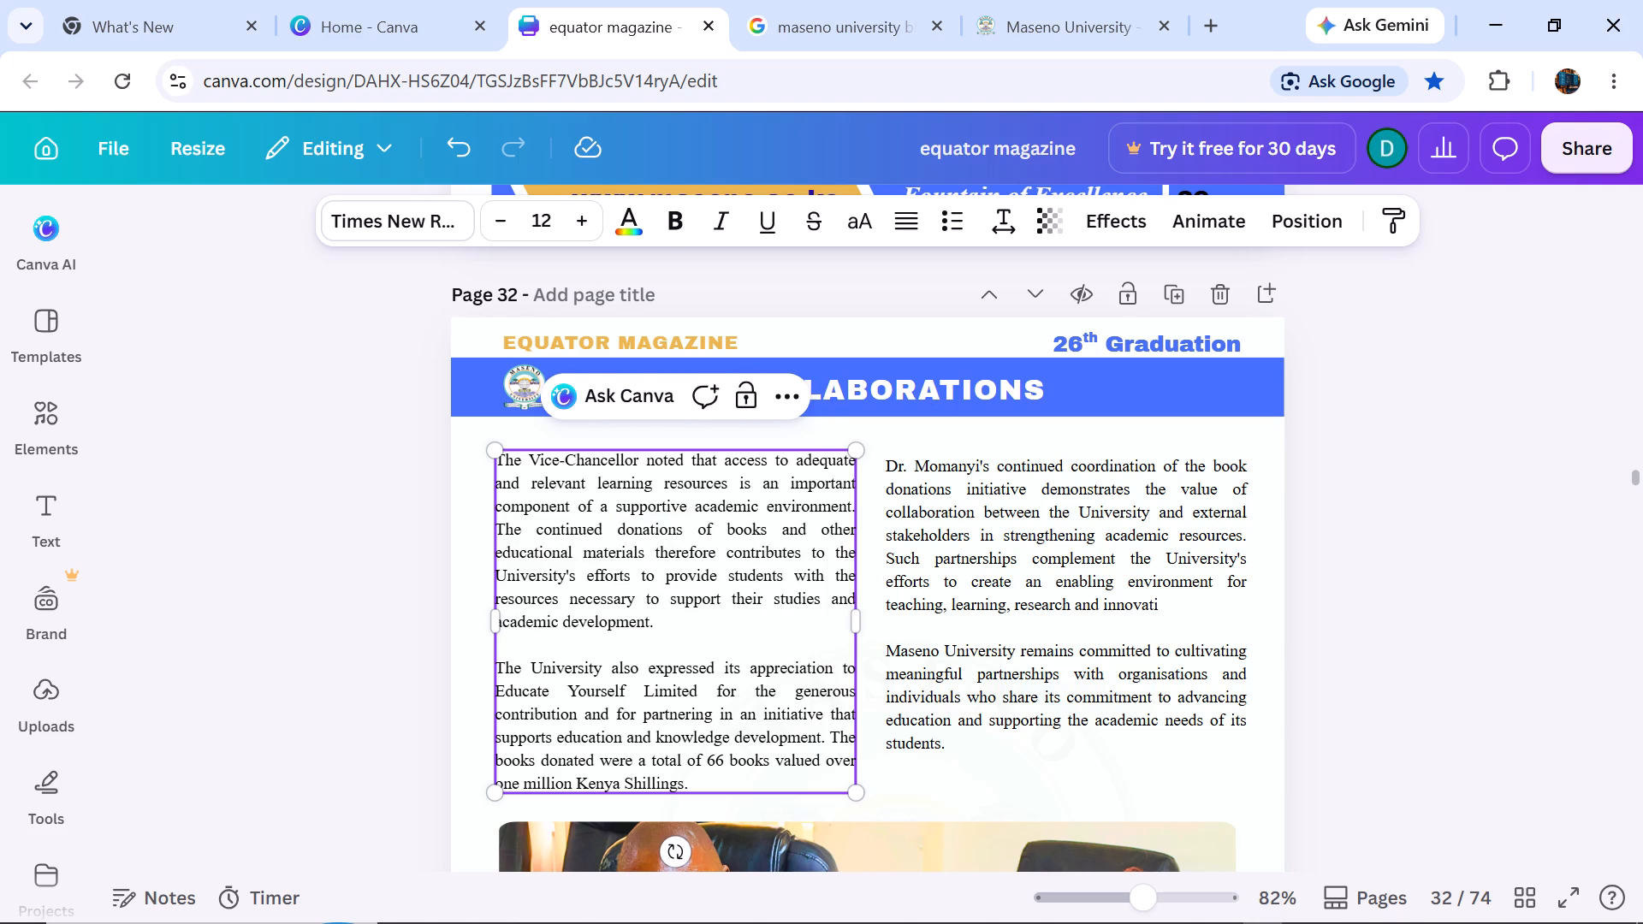
Replace "strengthening" with "increased" before "academic resources" in the second column's first paragraph on page 32.
double_click(978, 536)
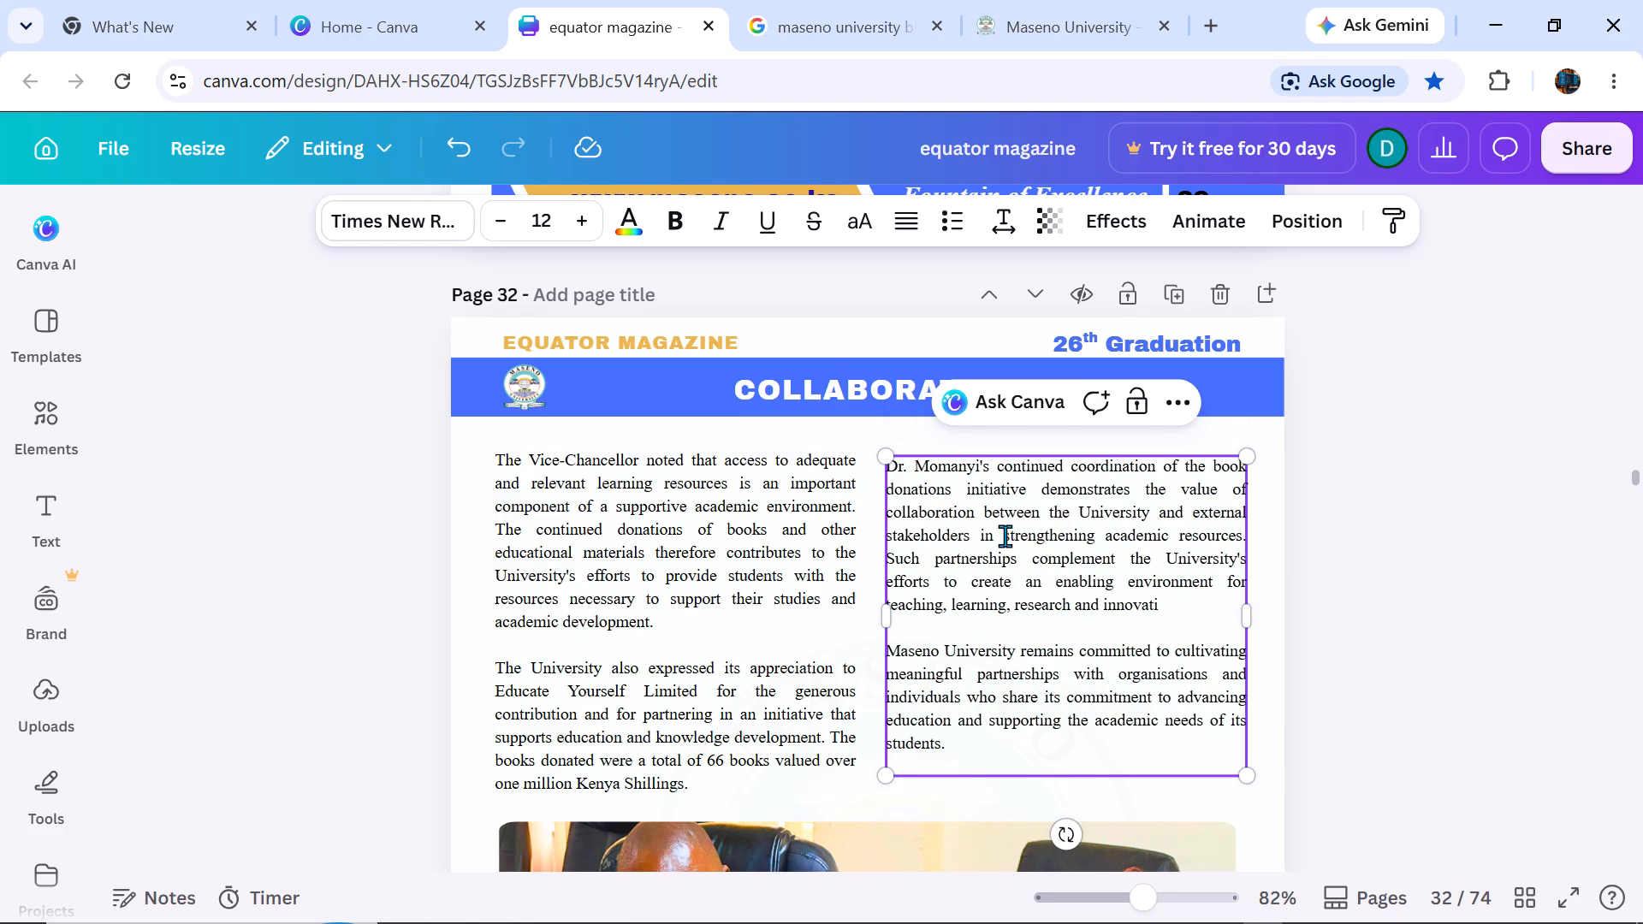
left_click_drag(1005, 536, 1066, 536)
left_click_drag(1066, 536, 1072, 536)
type("increasing")
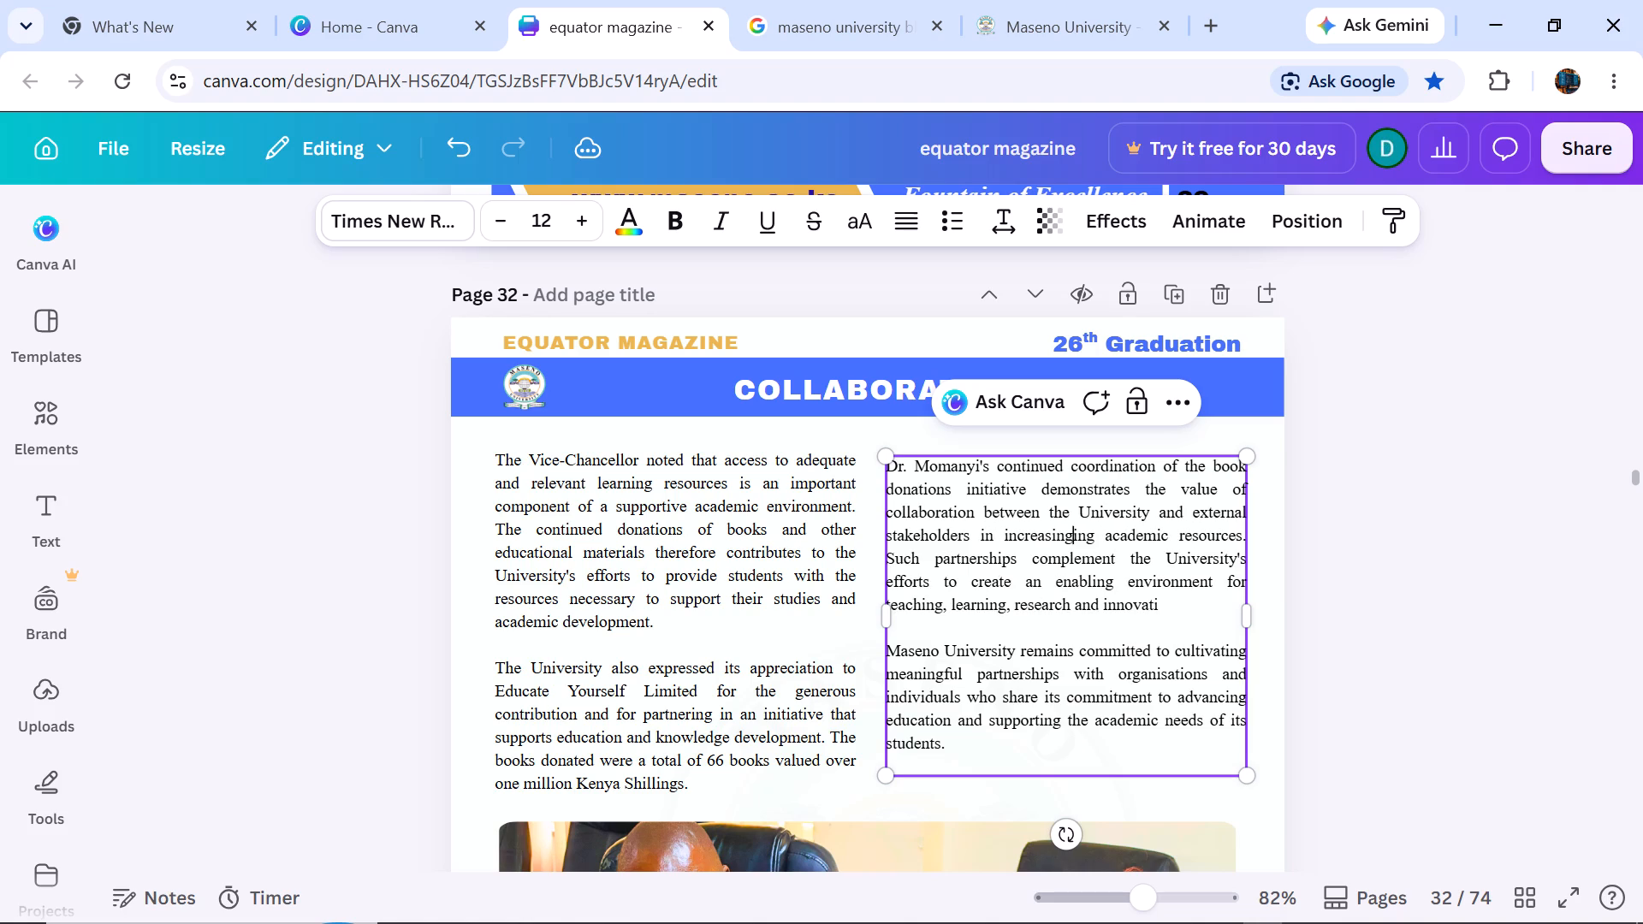
key("BackSpace")
key("BackSpace")
key("BackSpace")
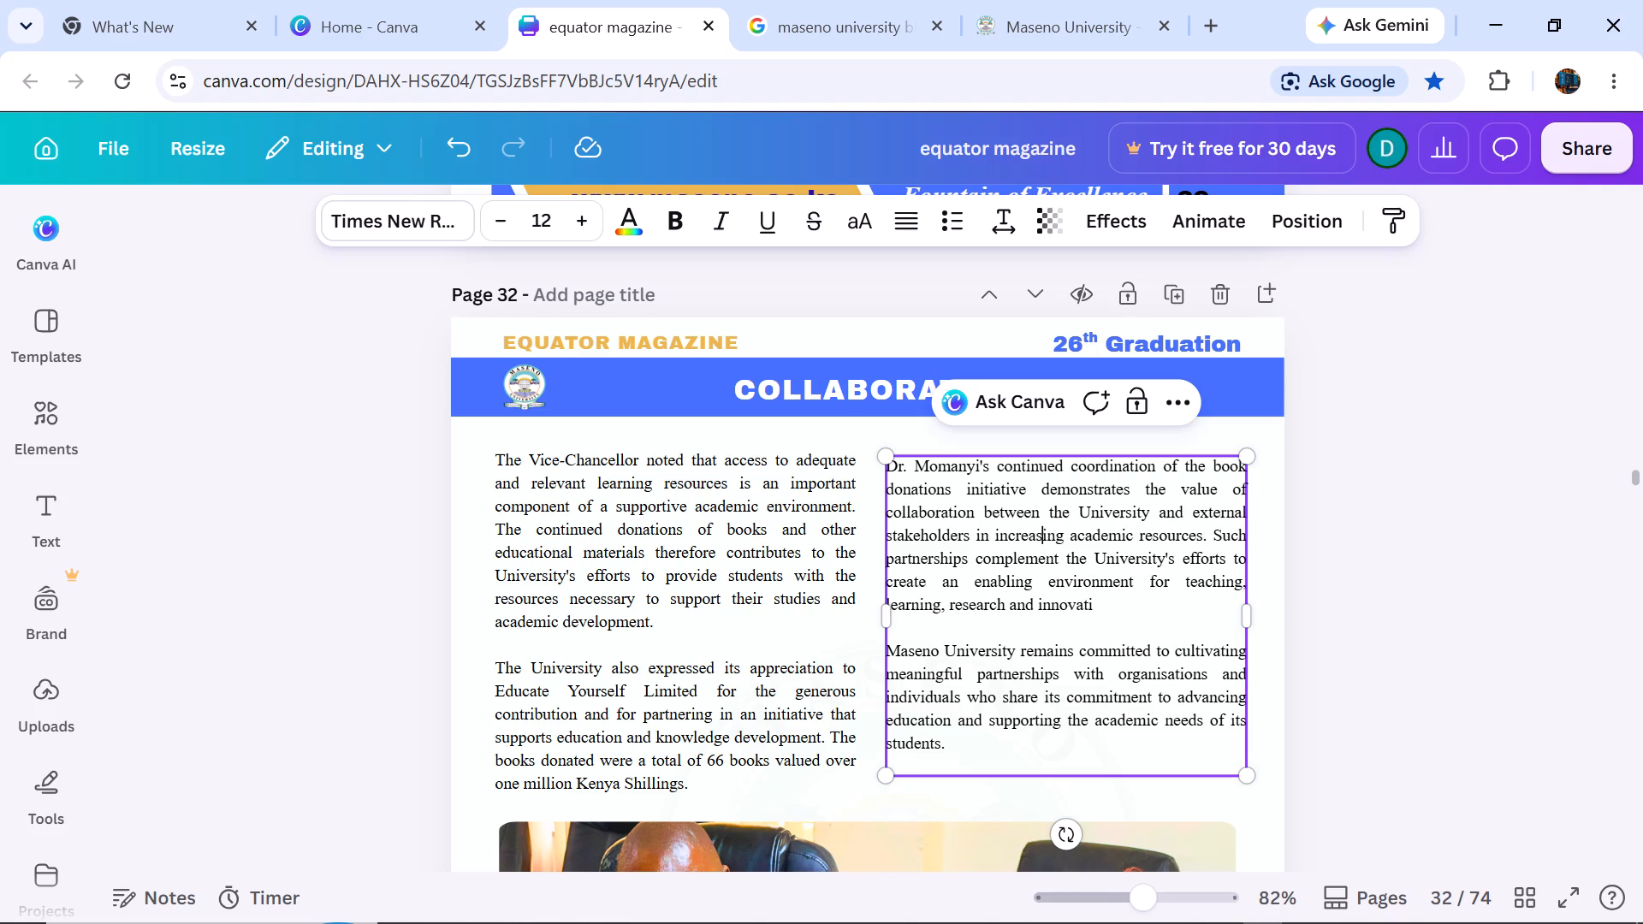
key("Right")
key("Right")
key("Right")
key("BackSpace")
key("BackSpace")
key("BackSpace")
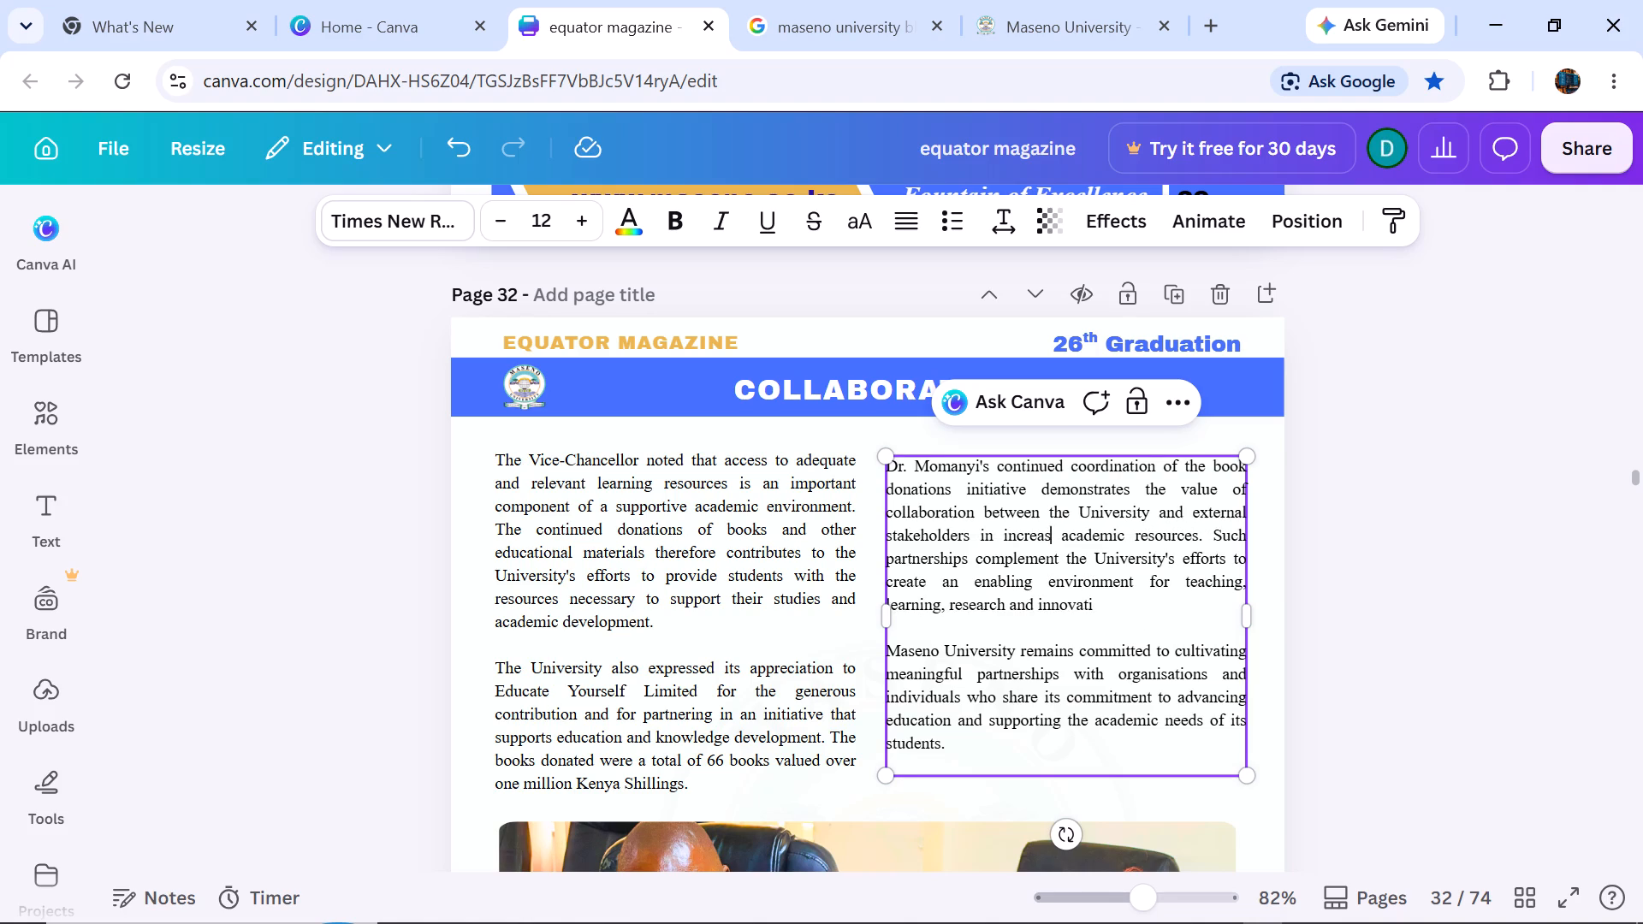
type("ed")
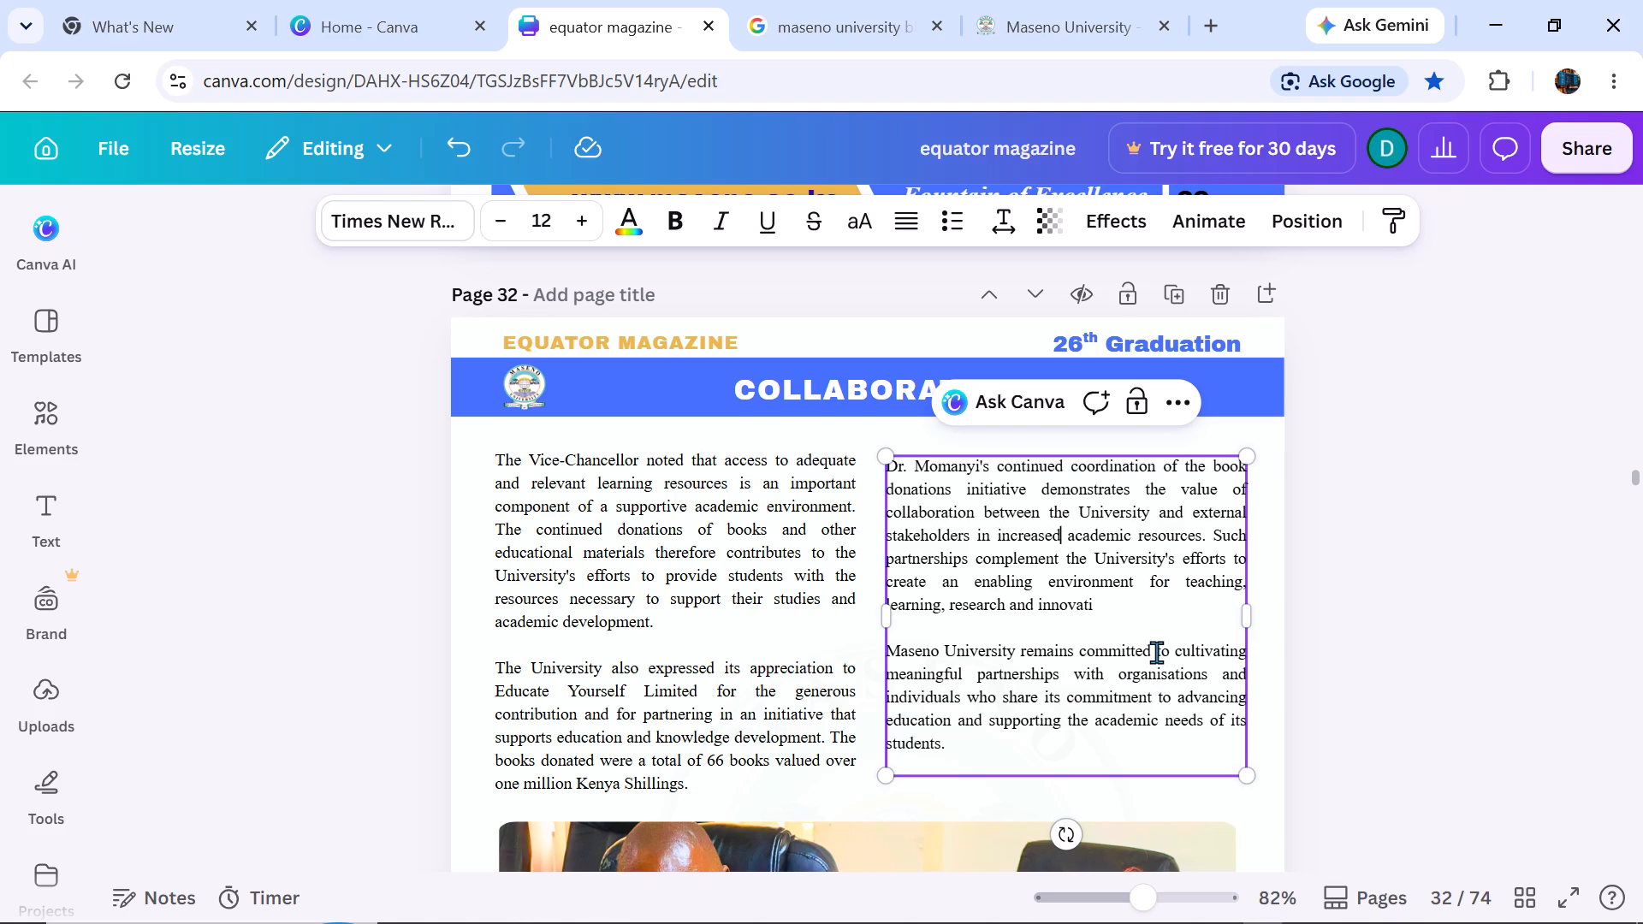
Replace "committed to" with "Focused on" before "cultivating meaningful partnerships" in the second column's last paragraph on page 32.
left_click_drag(1150, 652, 1082, 652)
key("f")
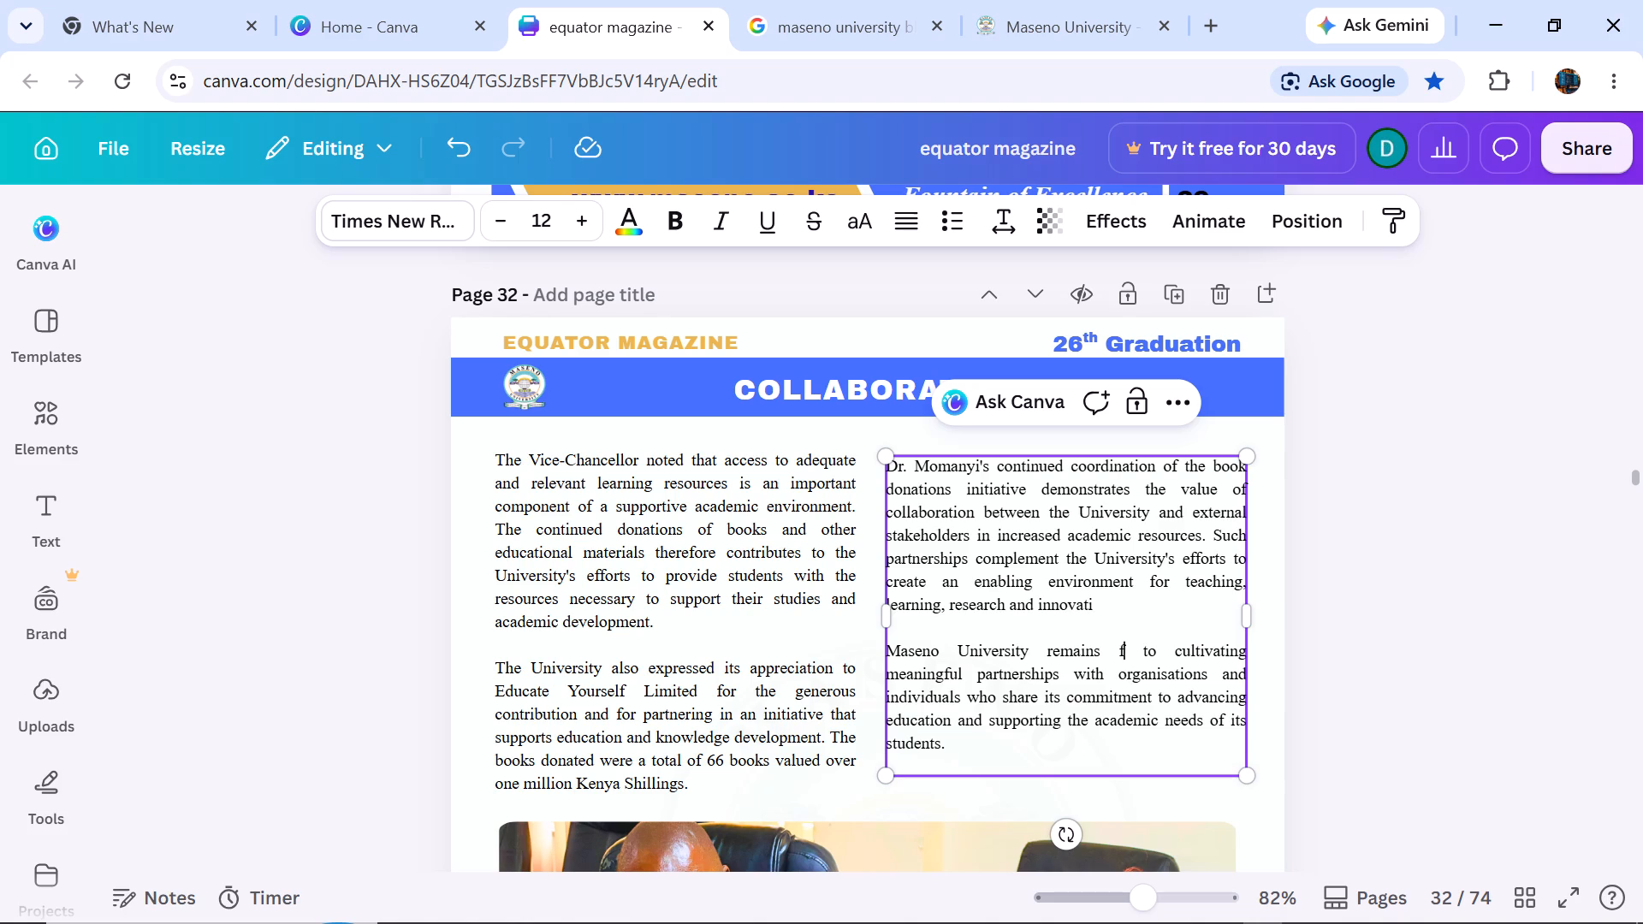
key("BackSpace")
type("Focused")
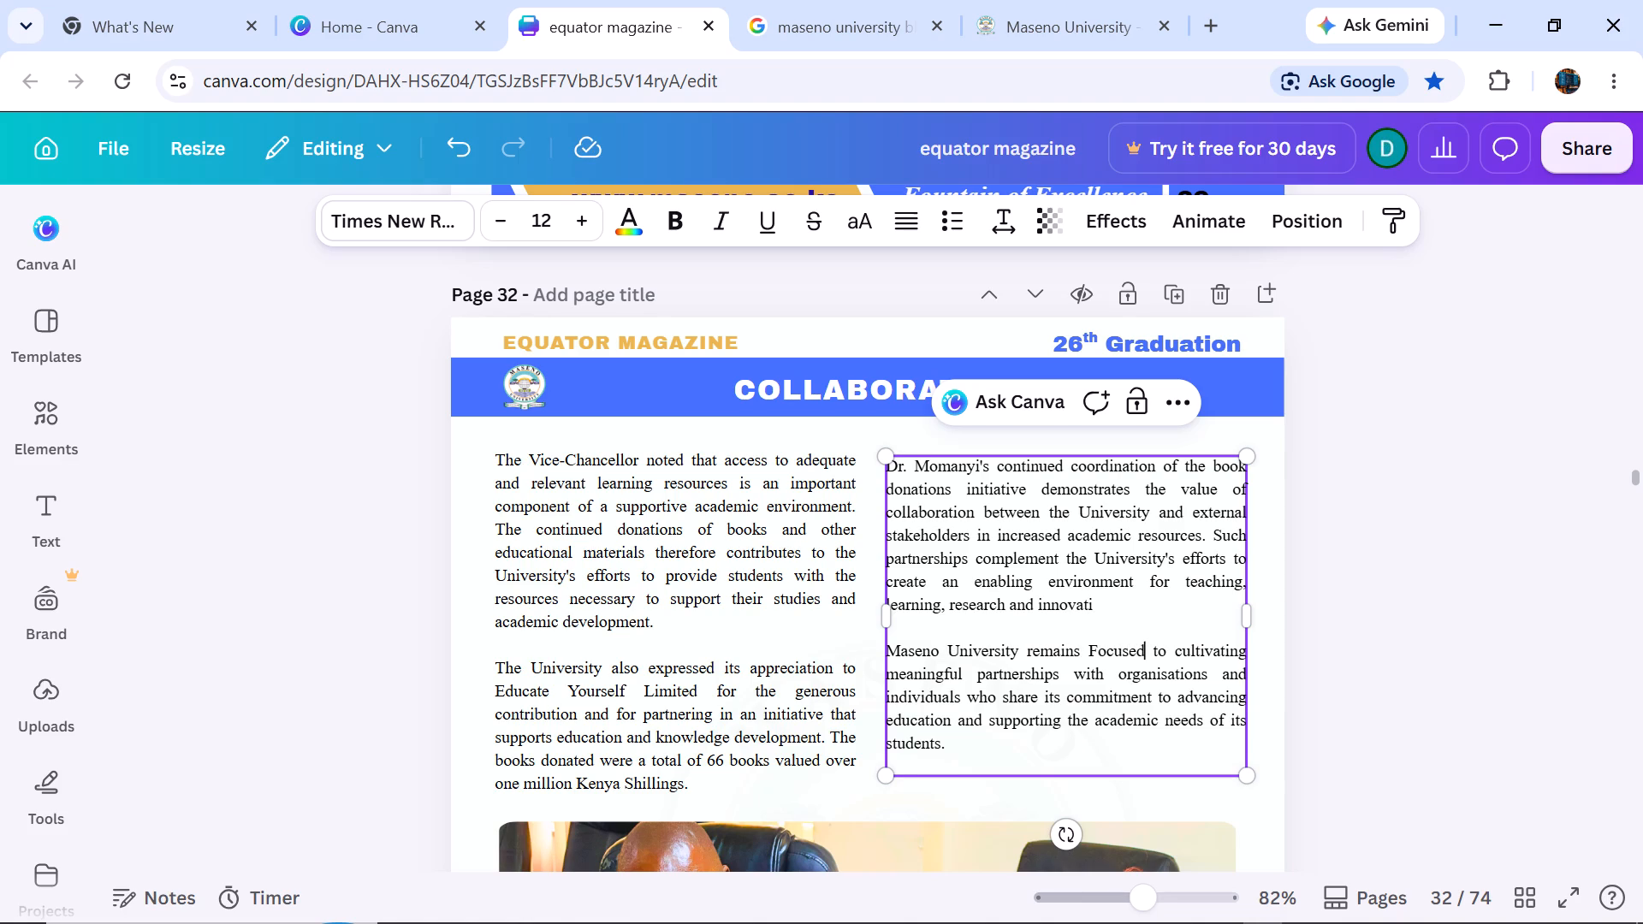
key("Right")
key("Right")
key("BackSpace")
key("Right")
key("n")
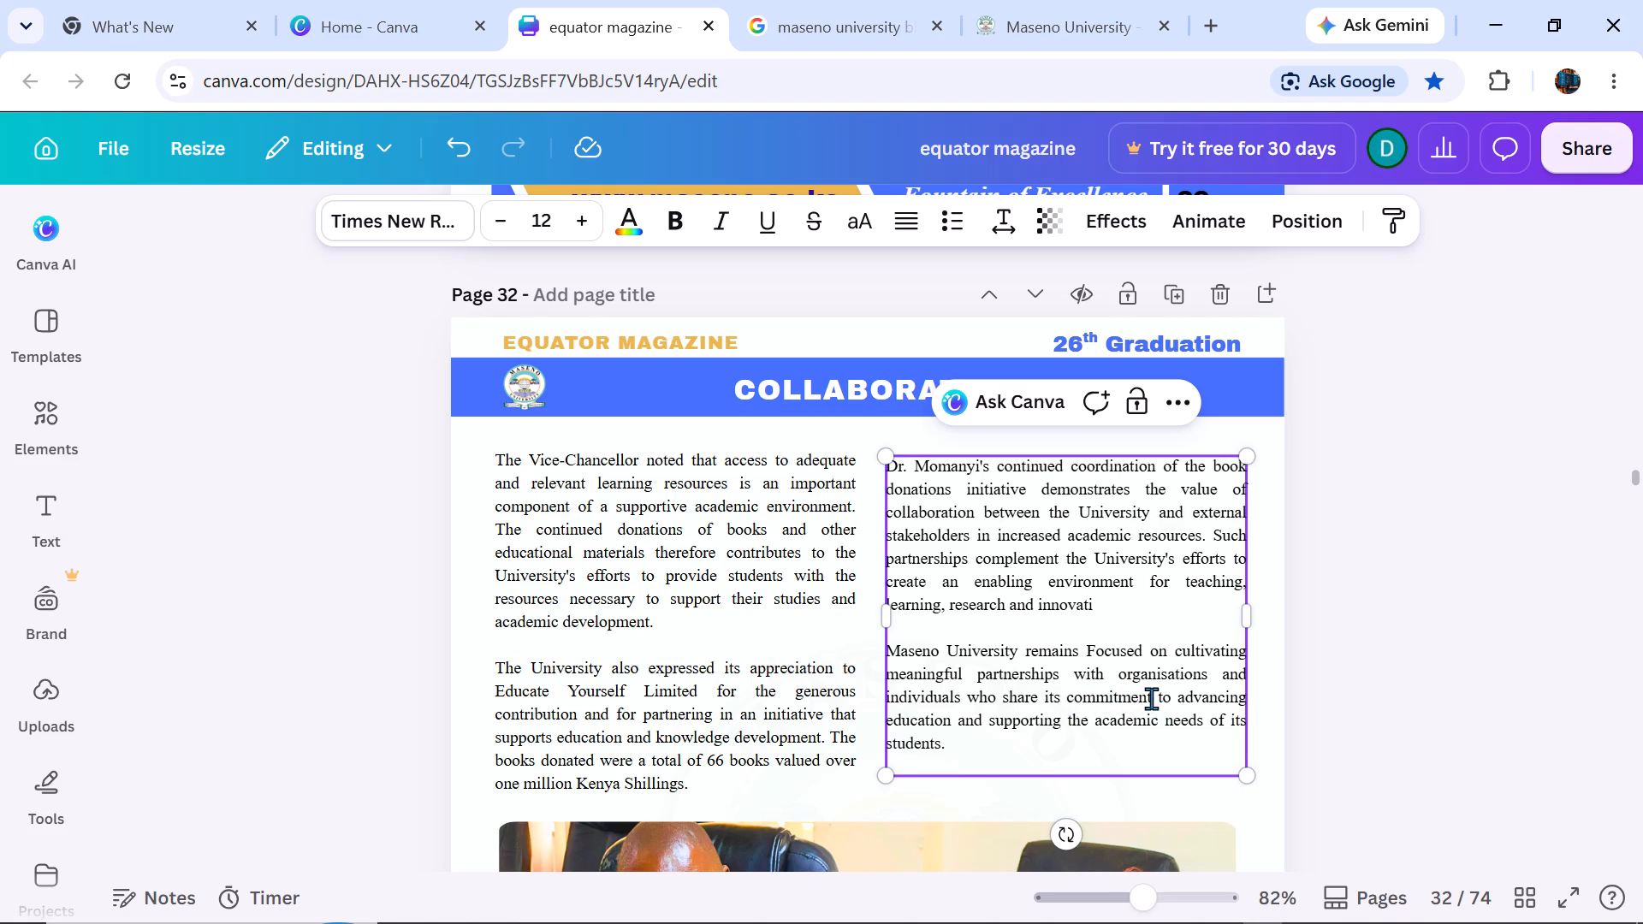
Replace "commitment to" with "mission in" before "advancing education" in the second column's last paragraph on page 32.
left_click_drag(1154, 697, 1067, 695)
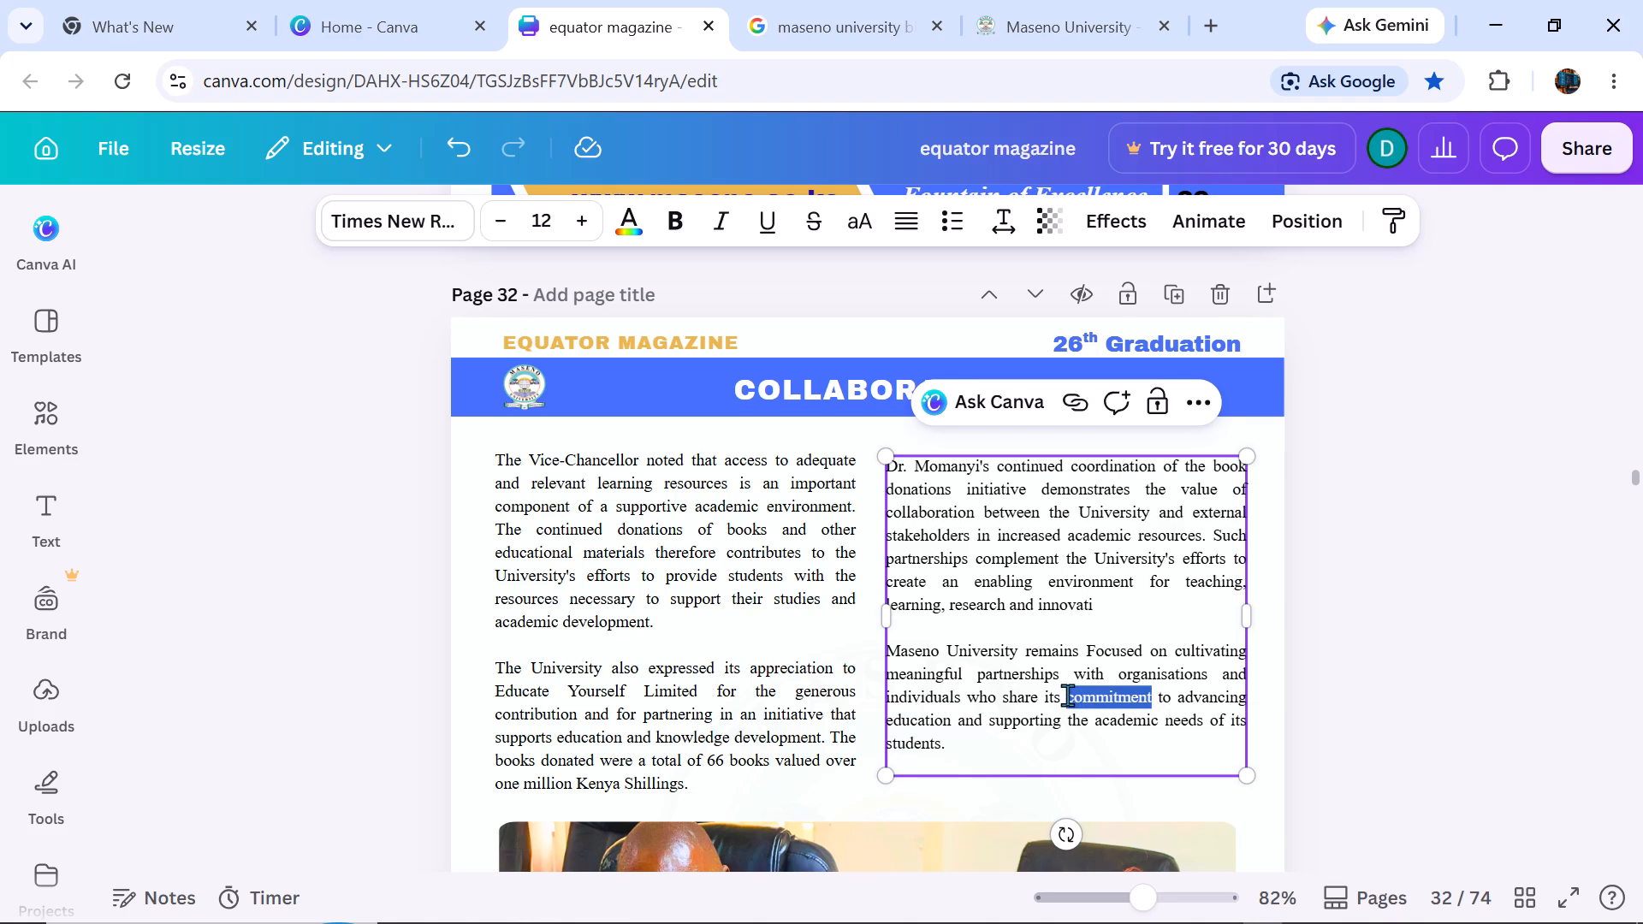
type("mission")
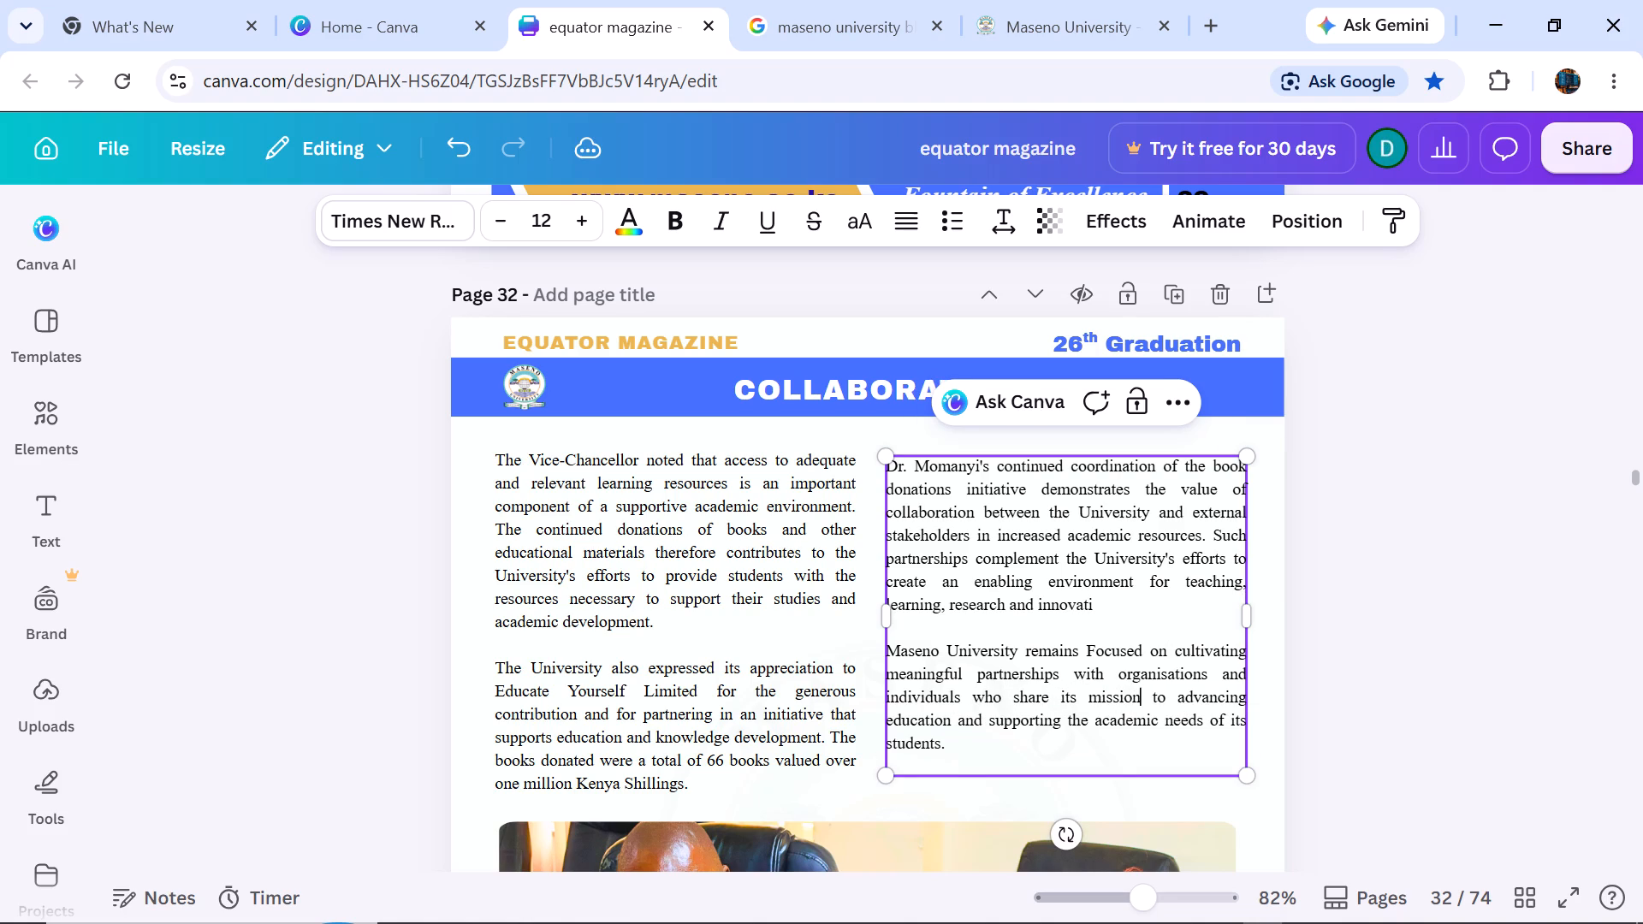
key("Right")
key("Right")
key("Right")
key("BackSpace")
key("BackSpace")
type("in")
Change "hosted" to "held" before "a high-level Scientific Seminar" in the cervical cancer article's first paragraph on page 33.
scroll(1067, 695, "down", 4)
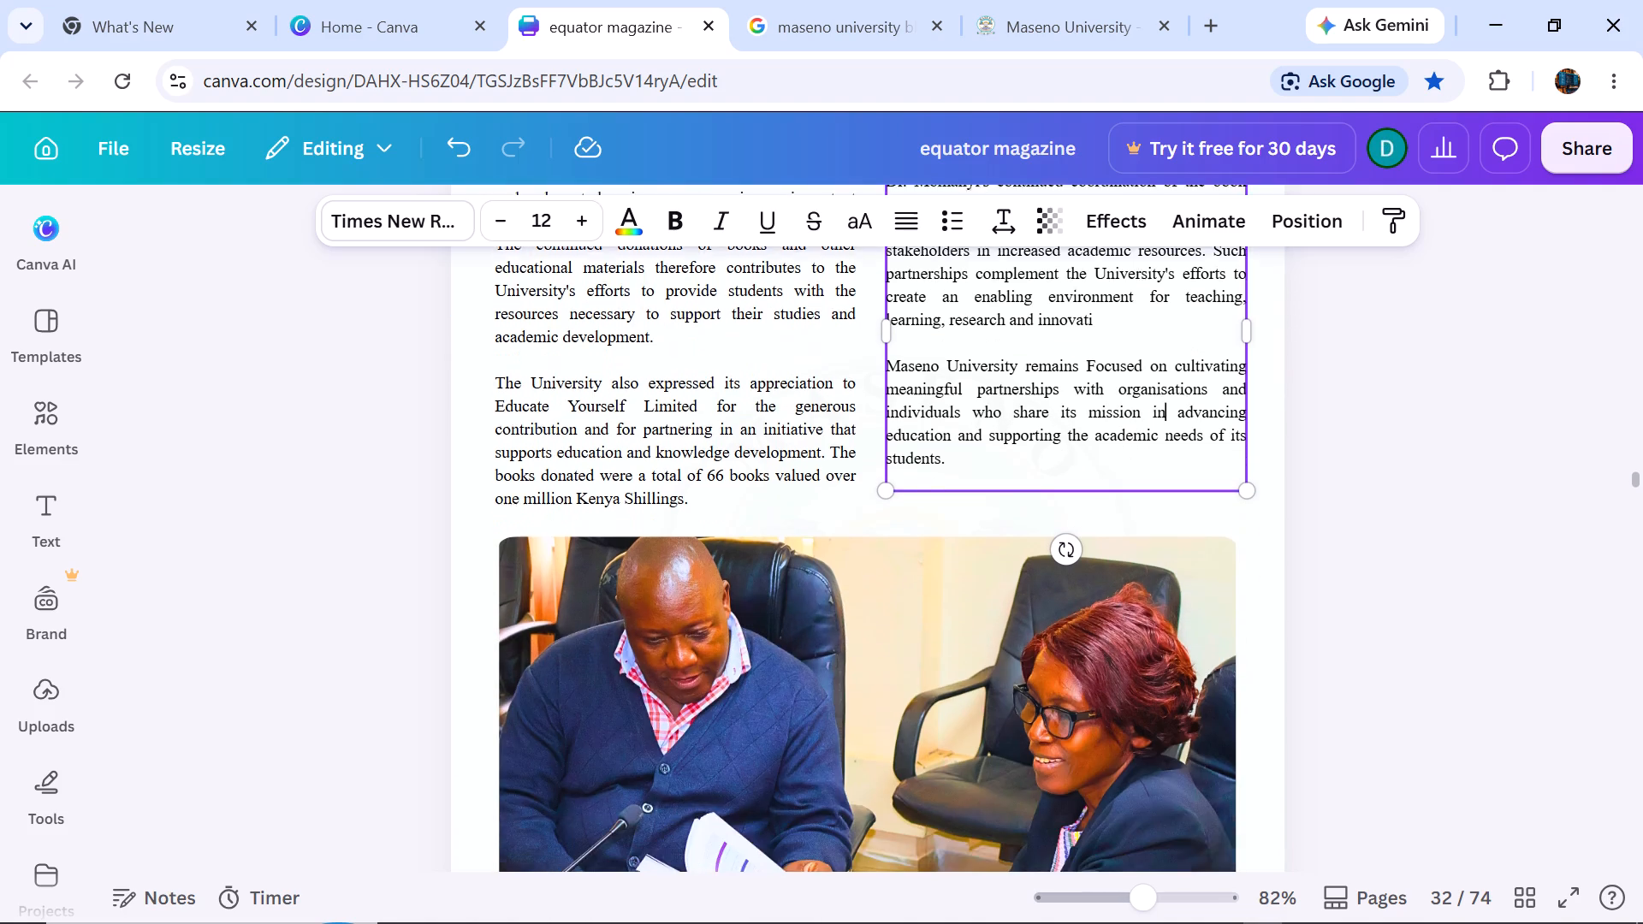
scroll(1067, 695, "down", 8)
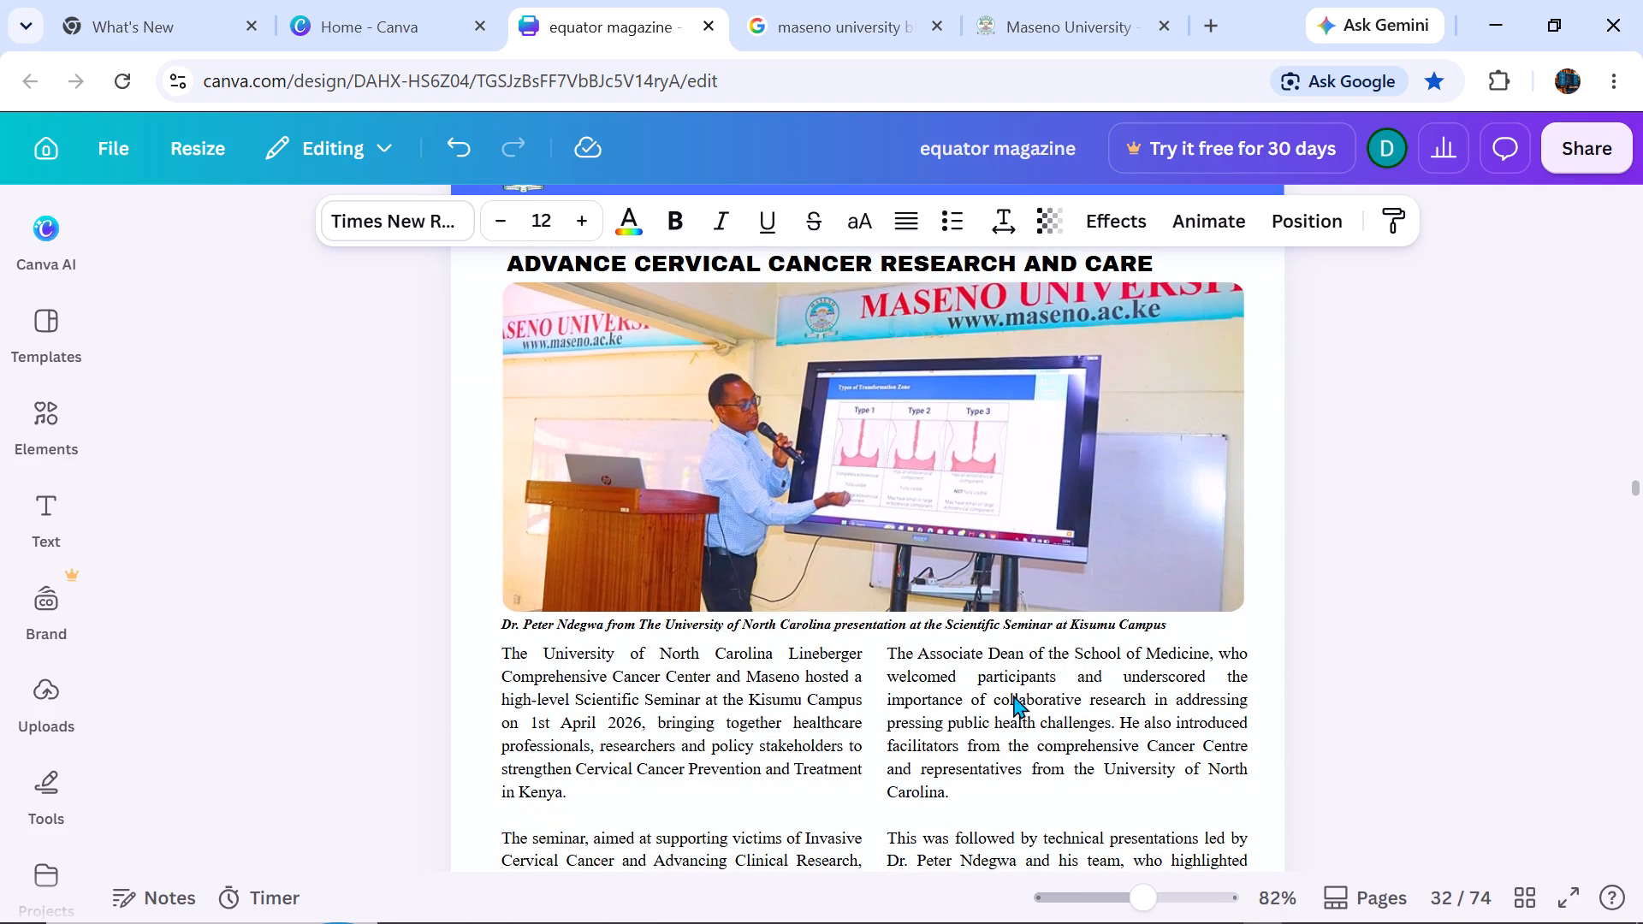
double_click(849, 676)
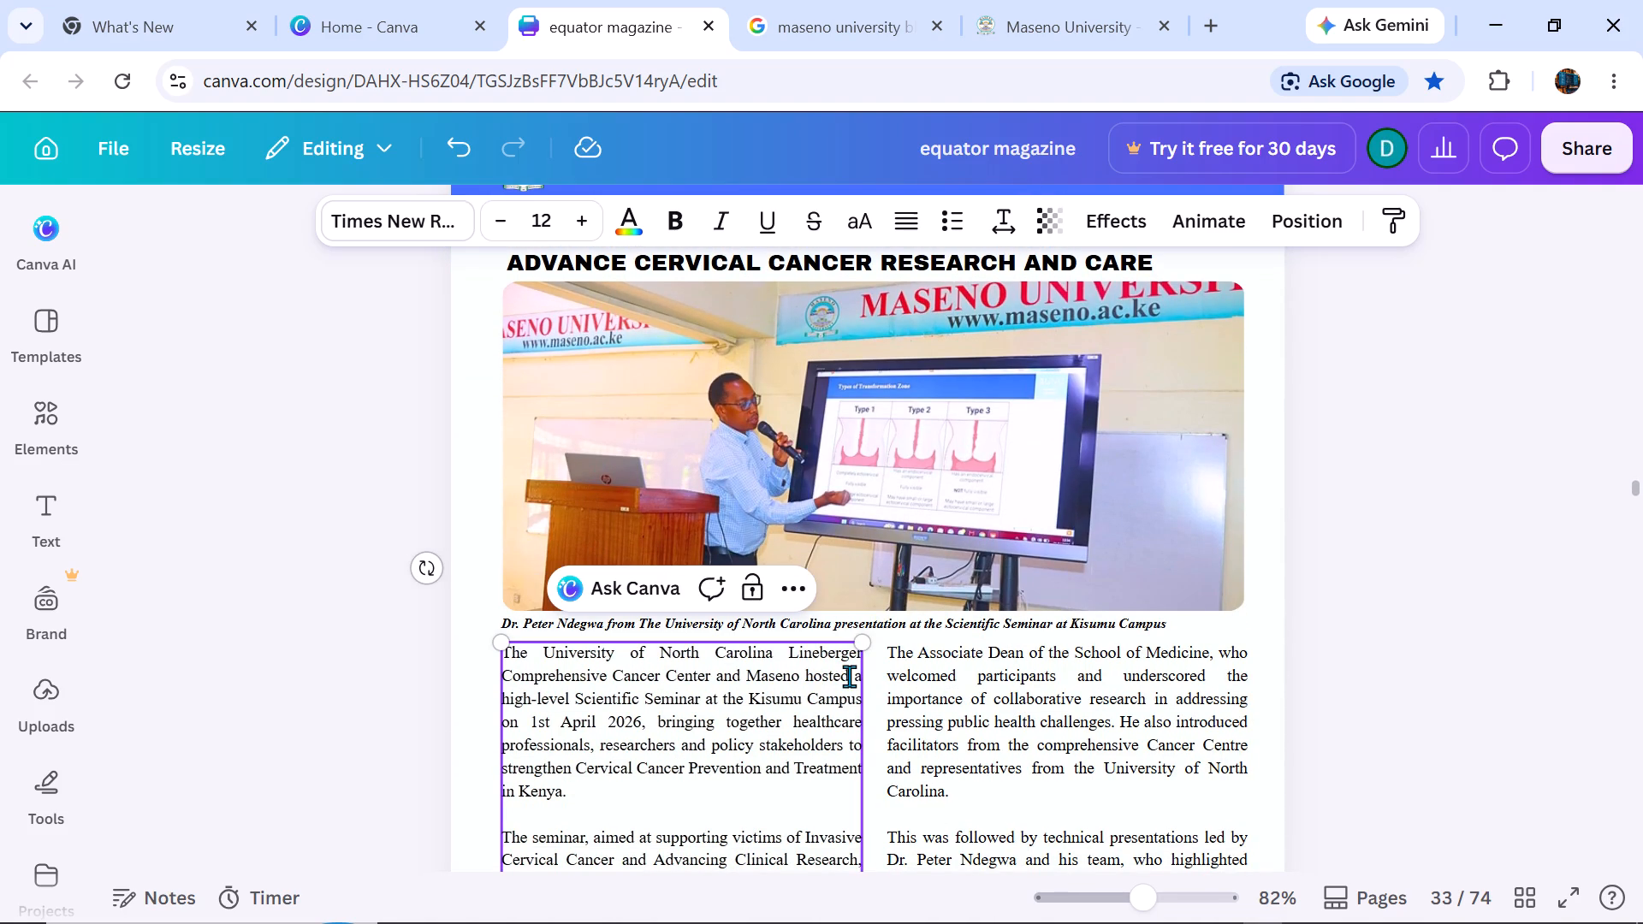
key("BackSpace")
key("BackSpace")
key("BackSpace")
key("BackSpace")
key("BackSpace")
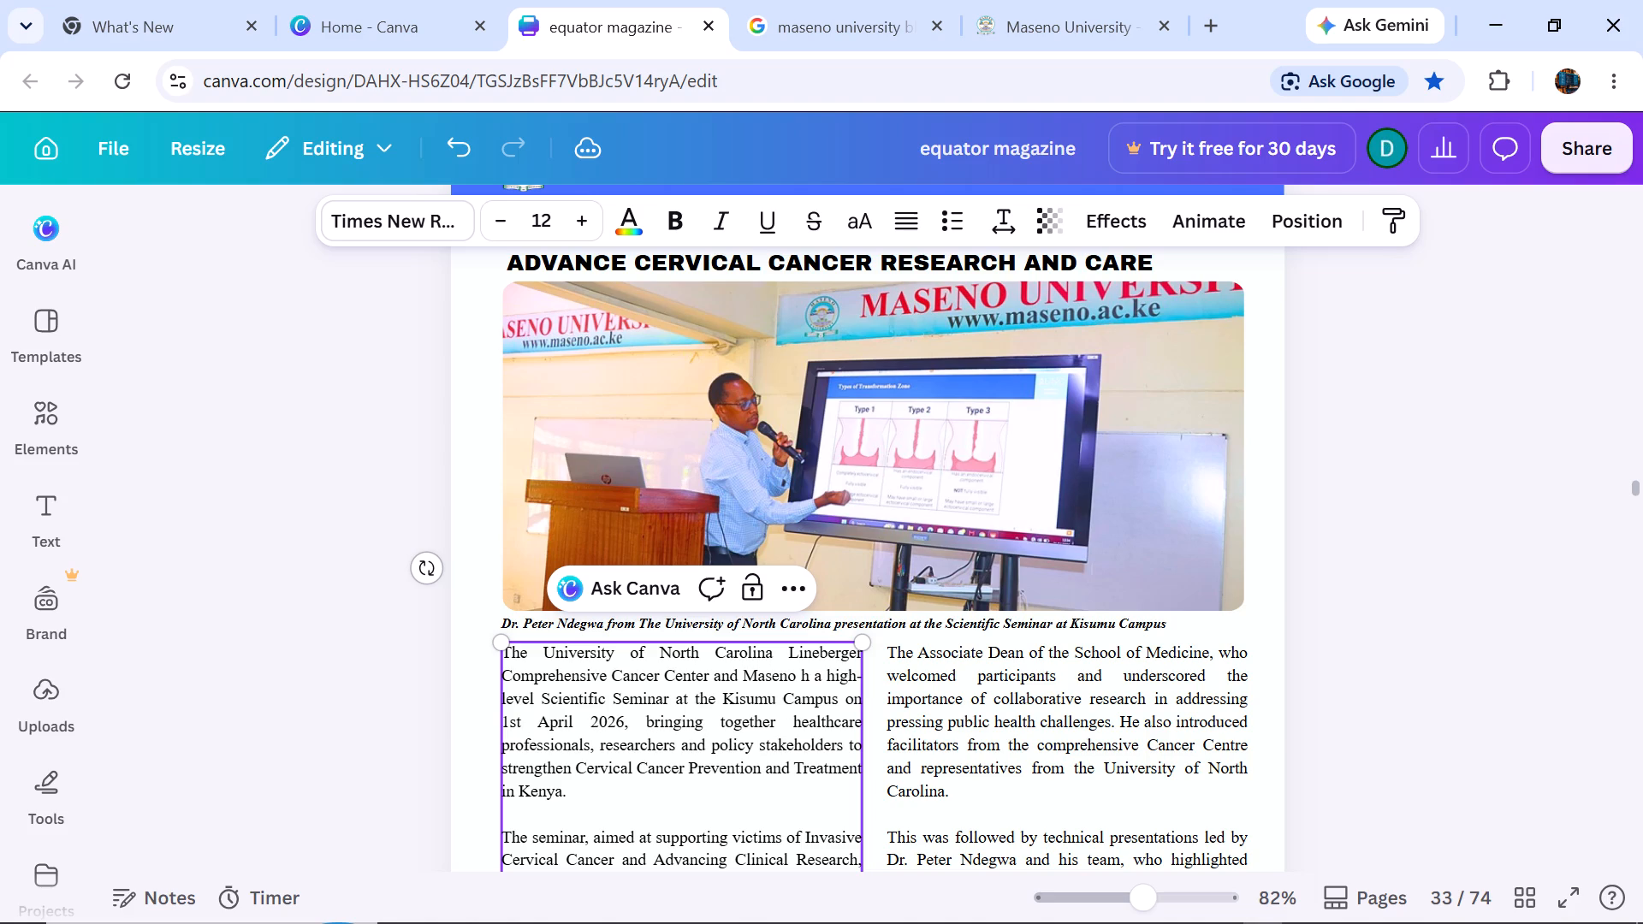
type("eld")
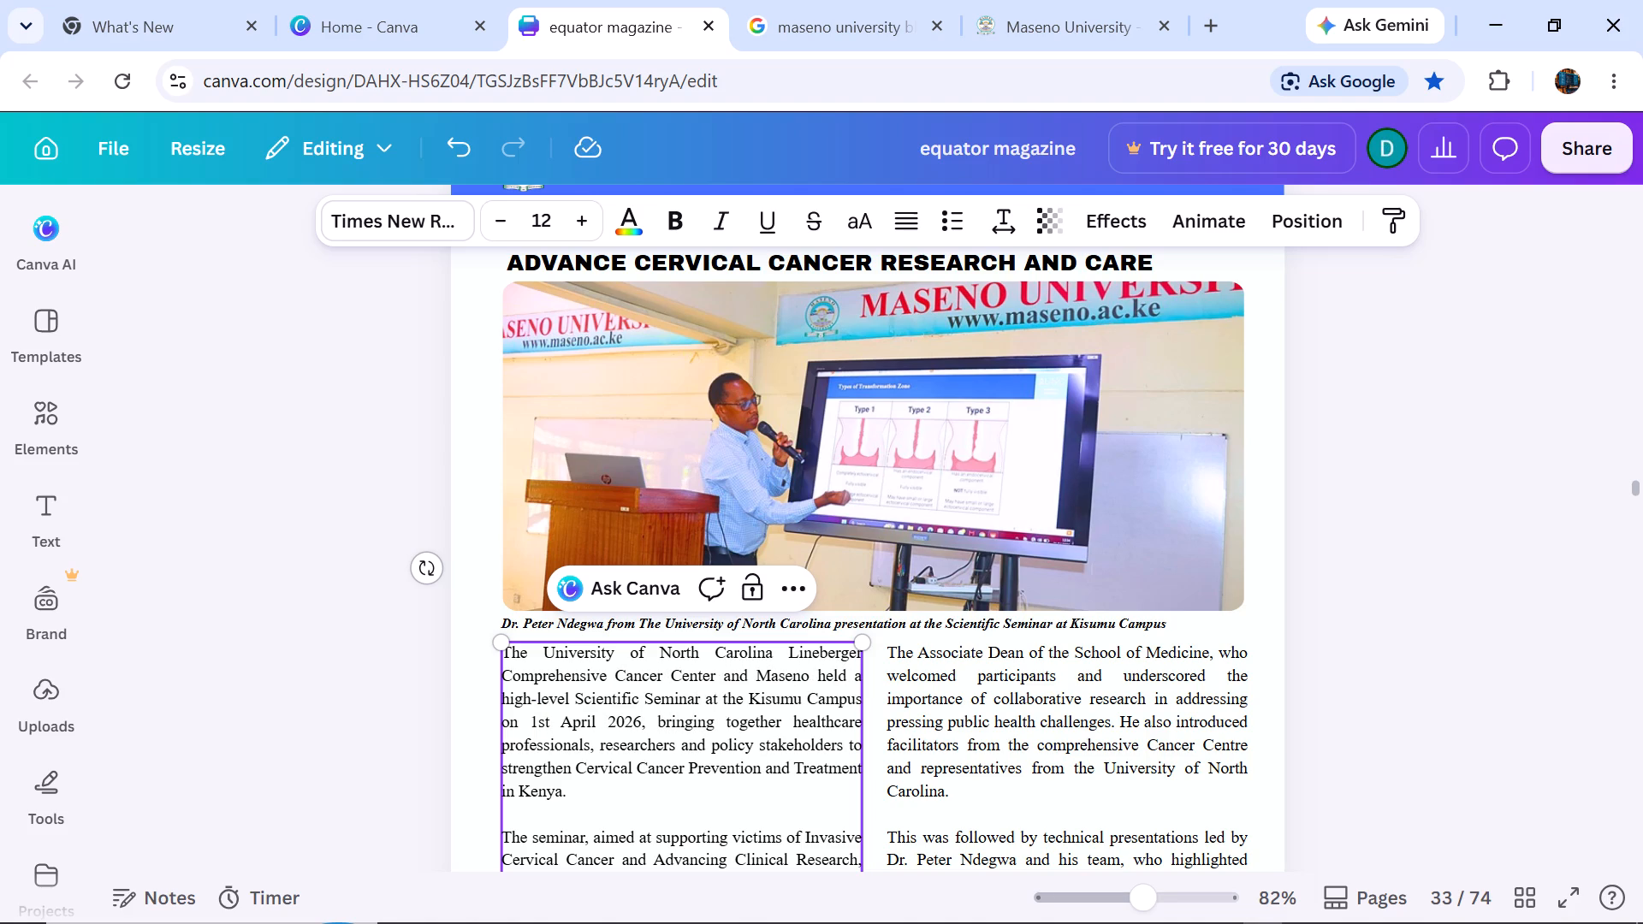
Replace "its commitment to" with "importance of" after "reaffirmed" in the University of Maryland Eastern Shore article's first paragraph on page 35.
scroll(849, 676, "down", 9)
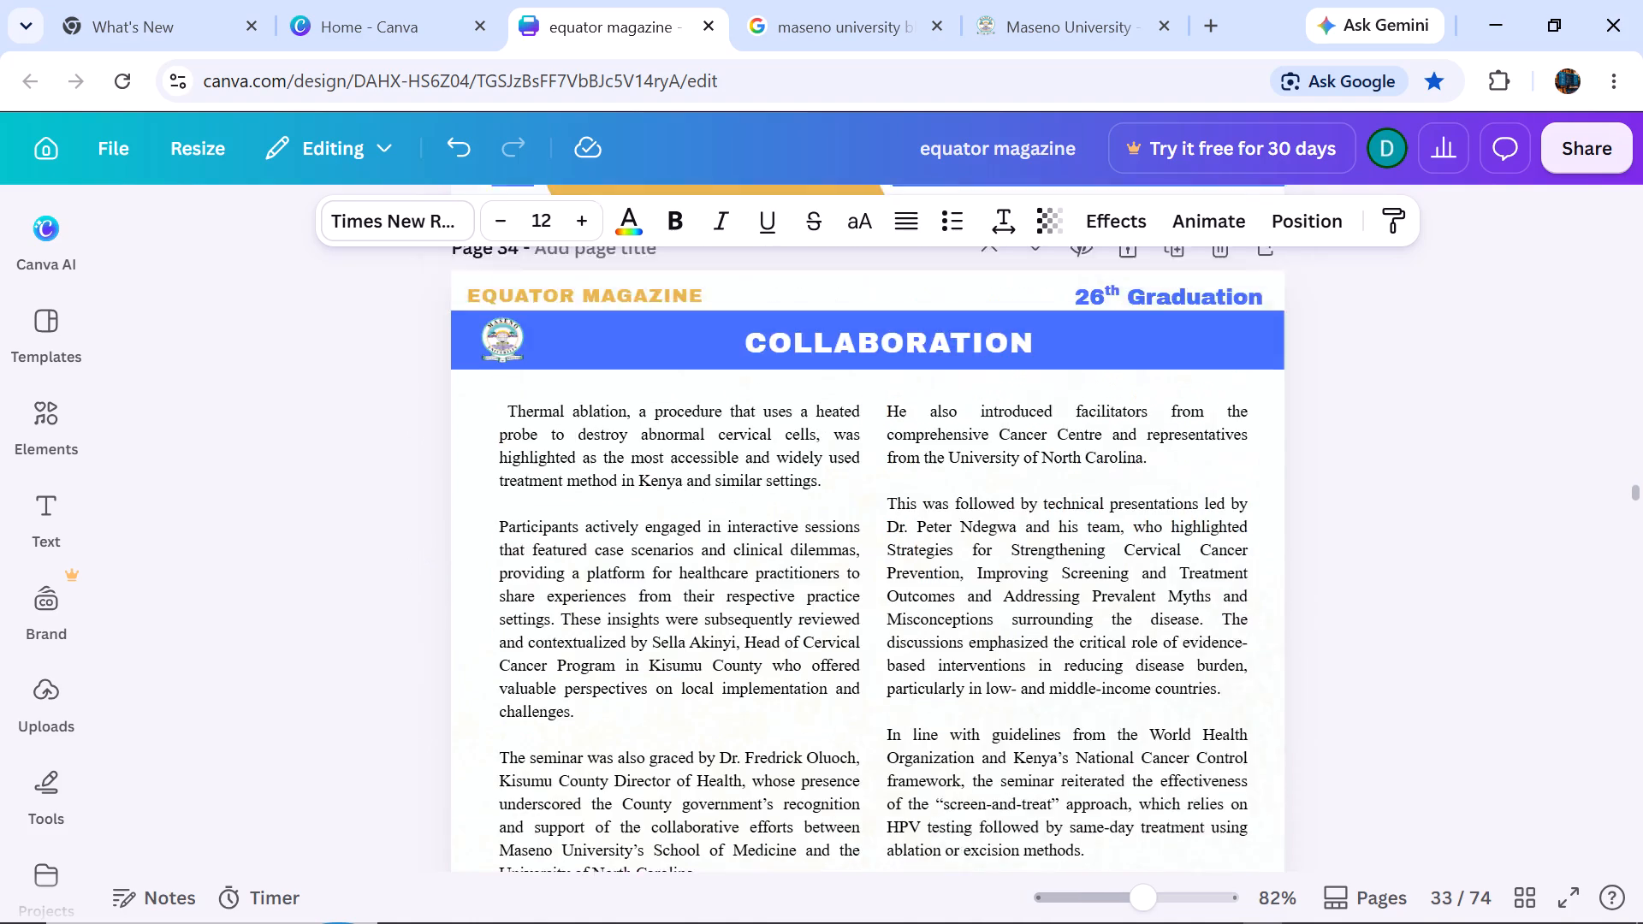
scroll(849, 676, "down", 6)
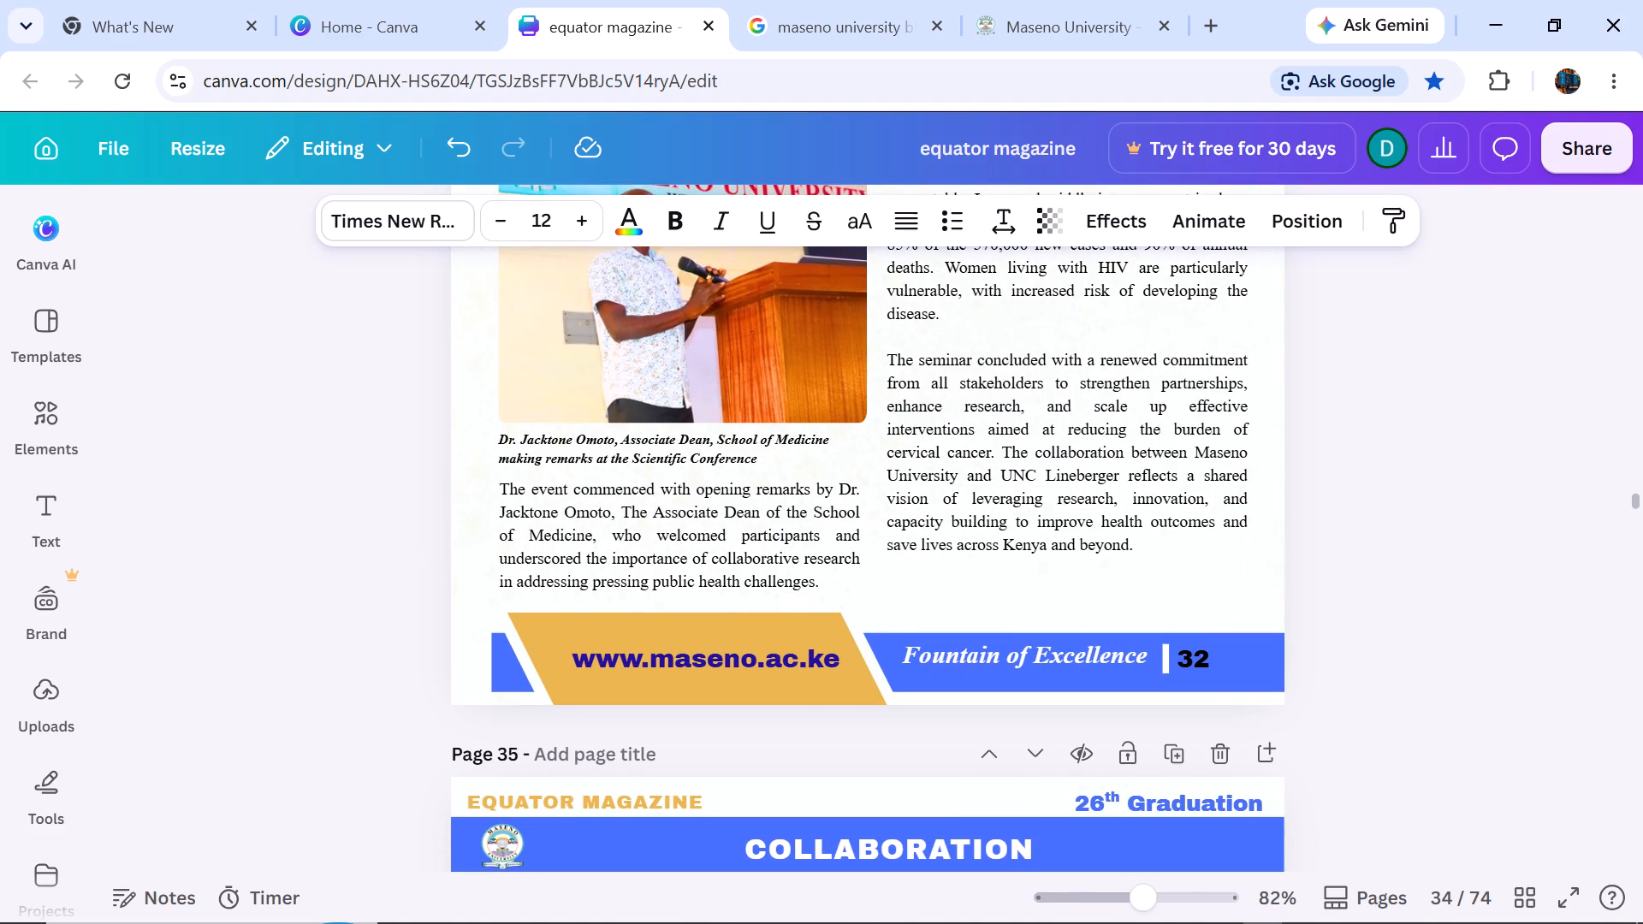
scroll(849, 676, "down", 5)
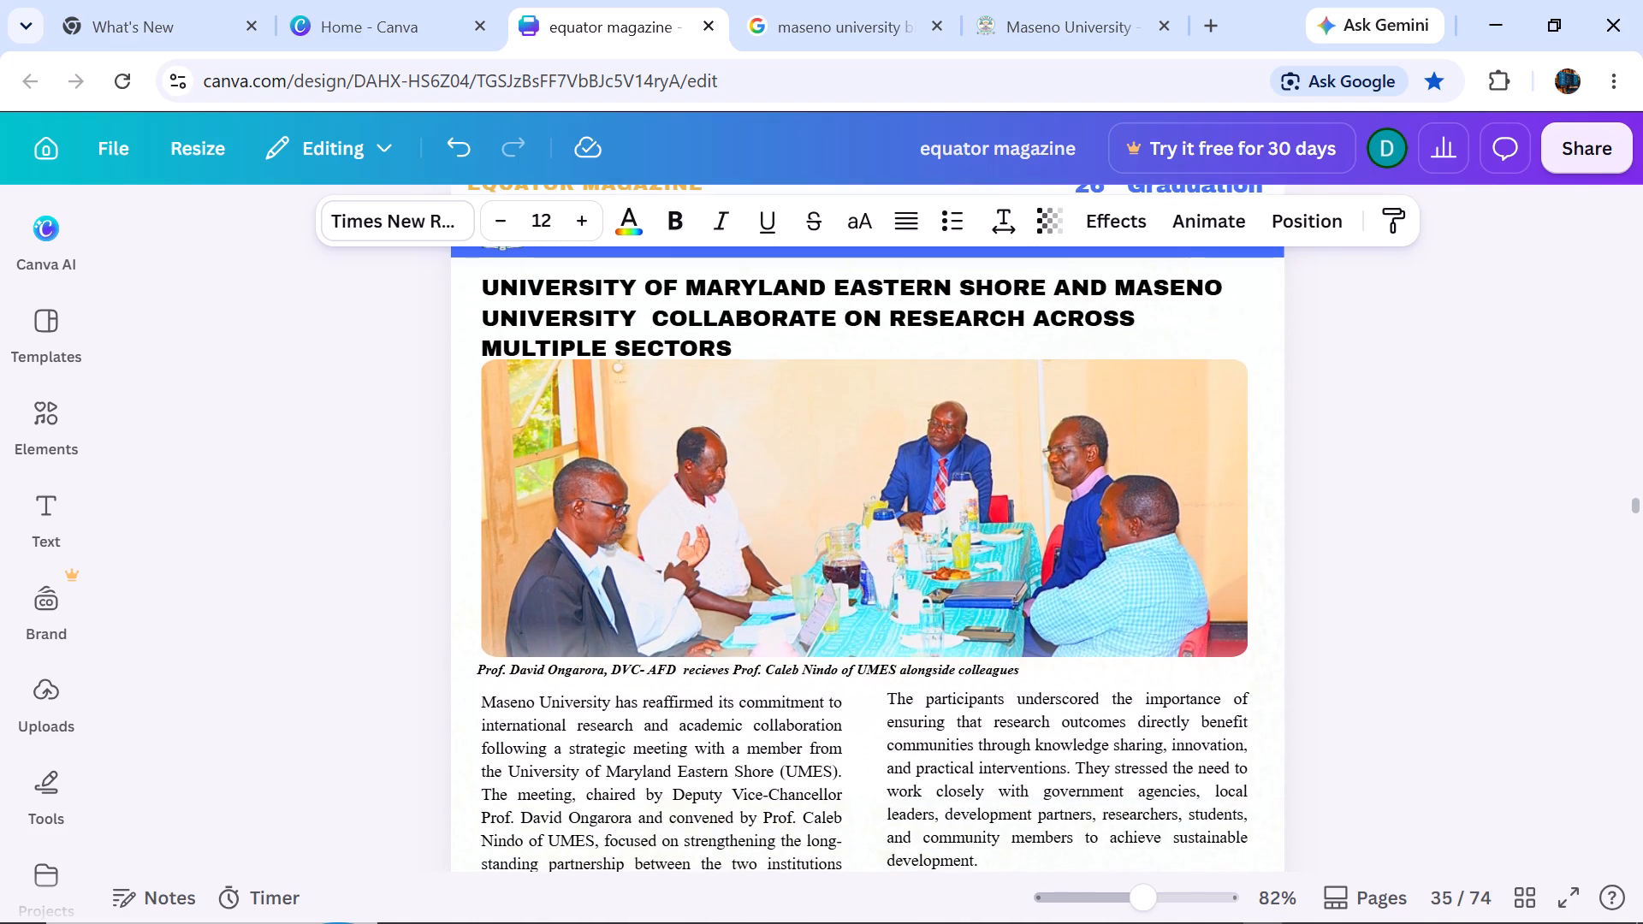
double_click(726, 702)
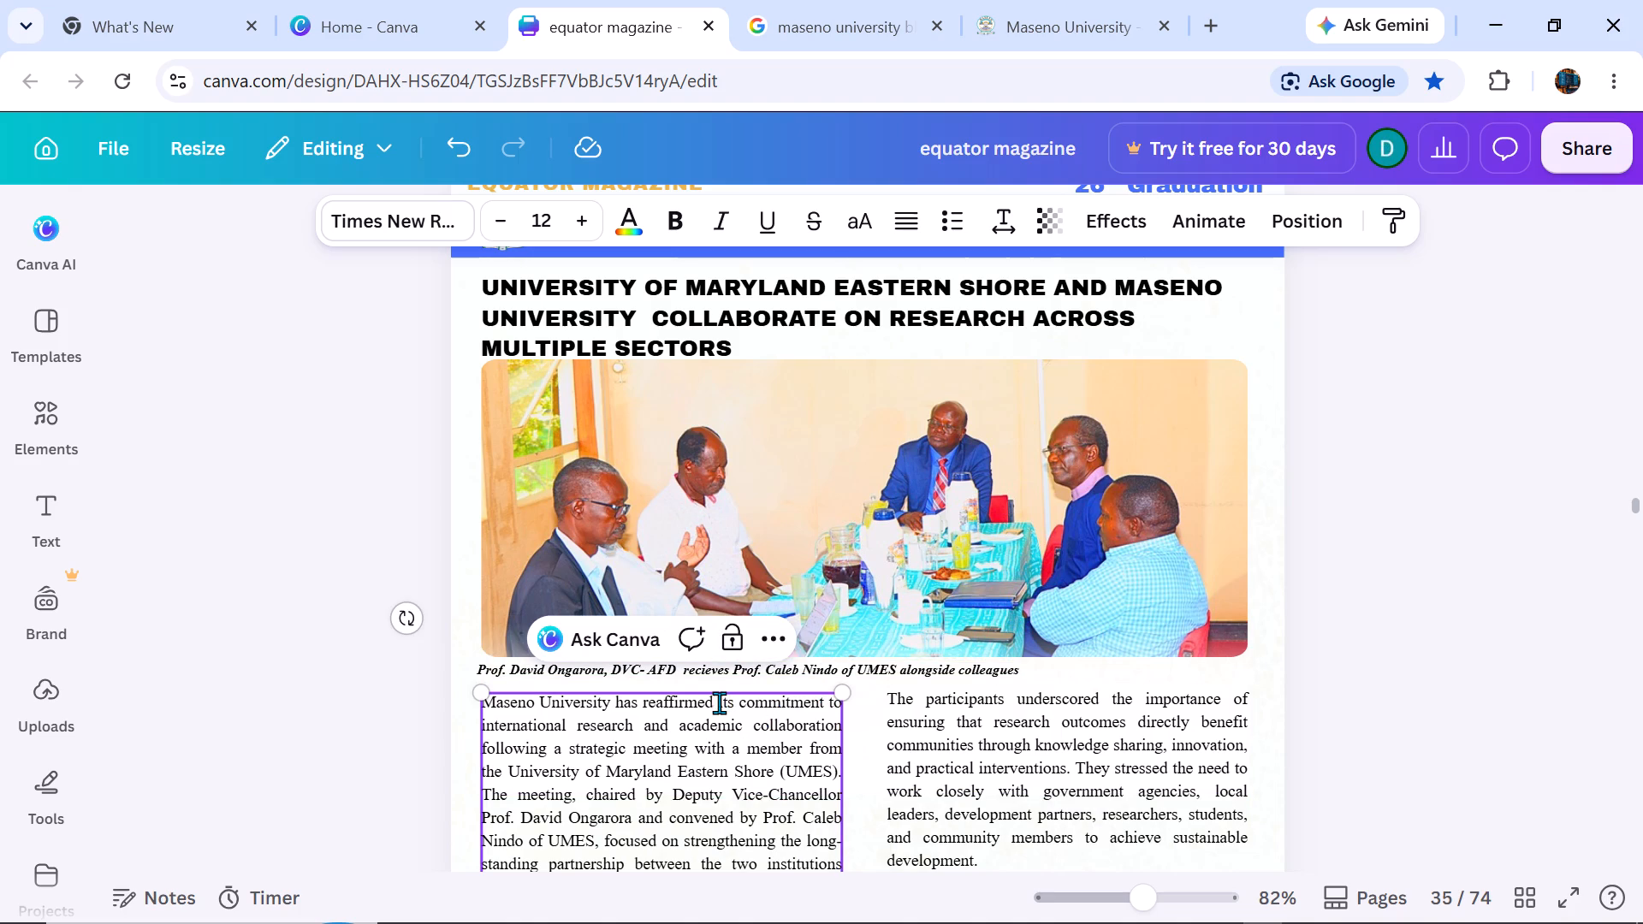
left_click_drag(721, 703, 782, 703)
left_click_drag(782, 703, 833, 703)
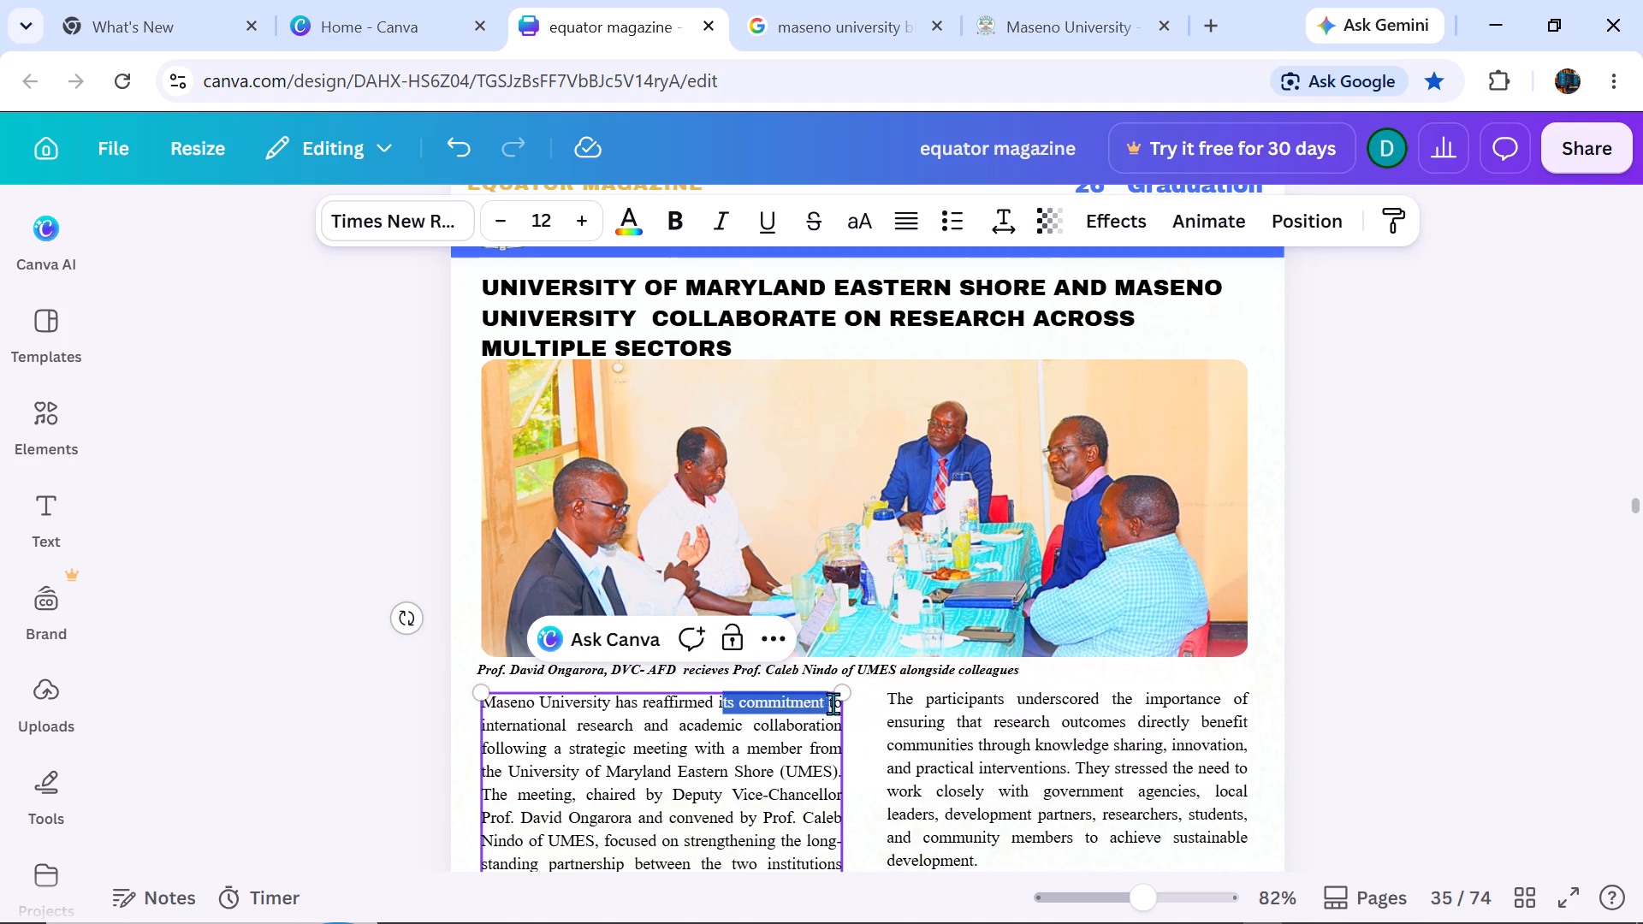
left_click_drag(833, 703, 862, 700)
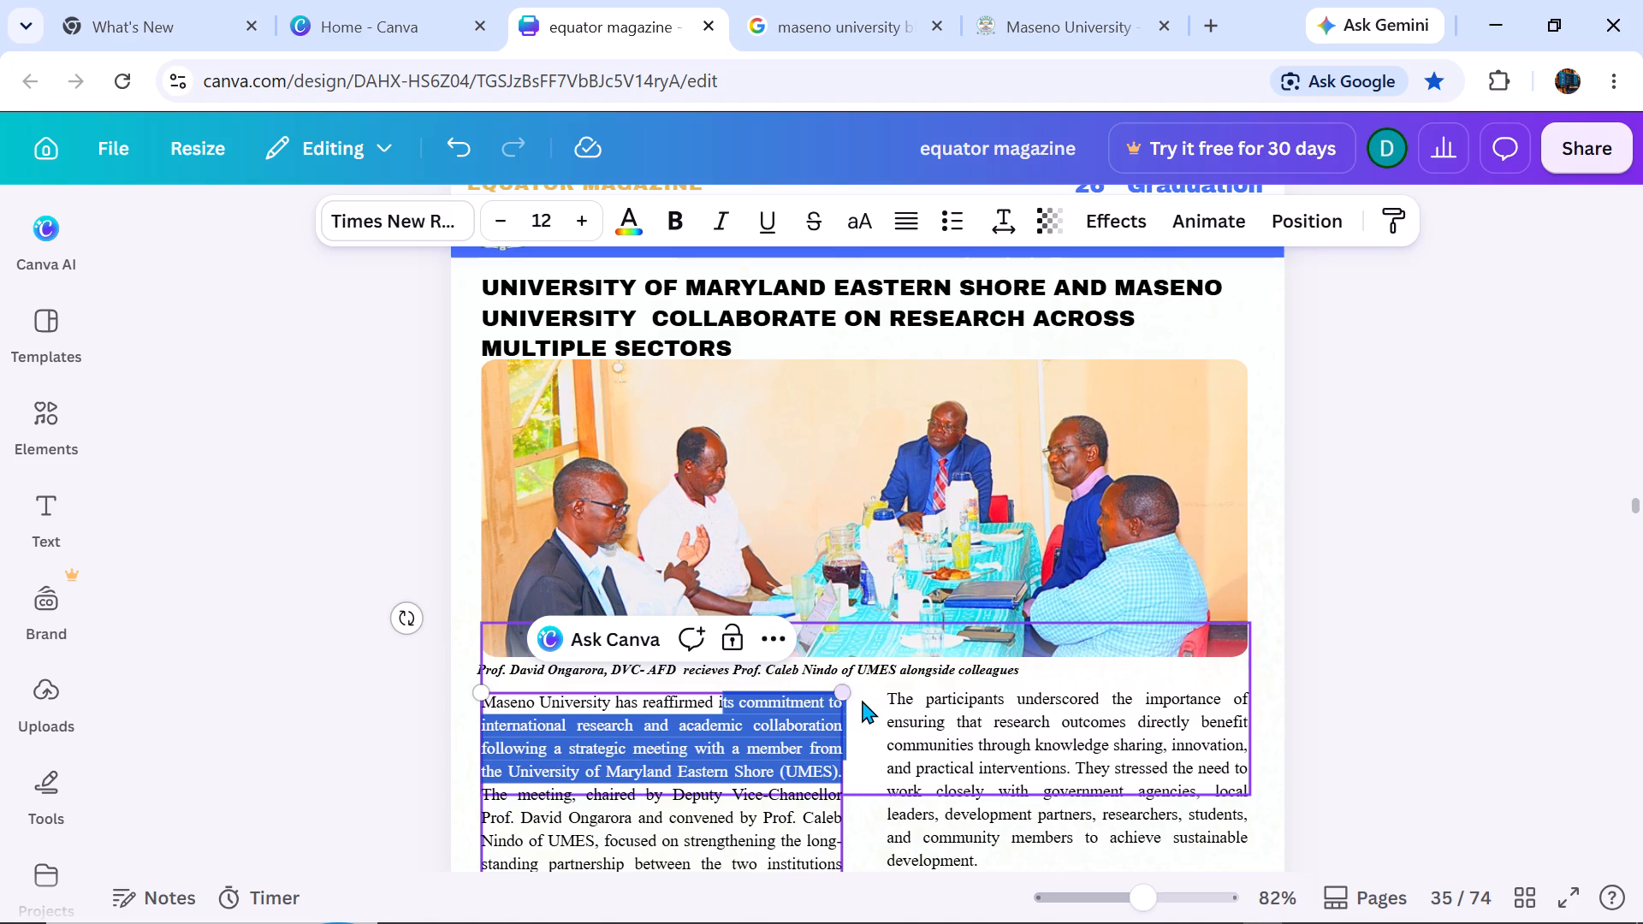
left_click_drag(862, 700, 832, 698)
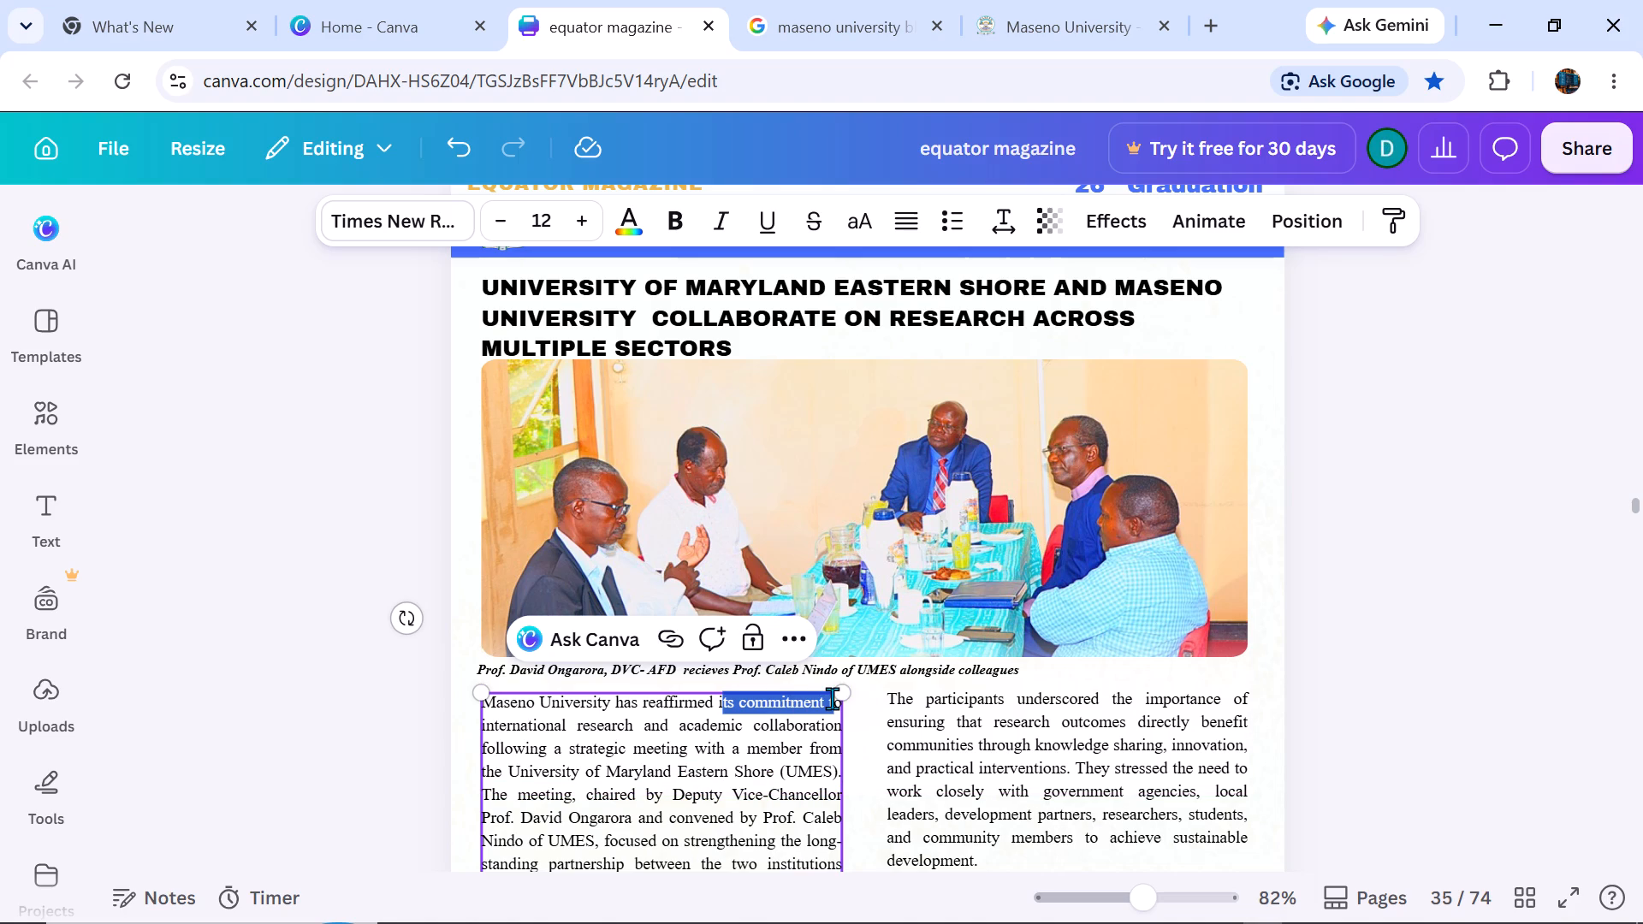
key("BackSpace")
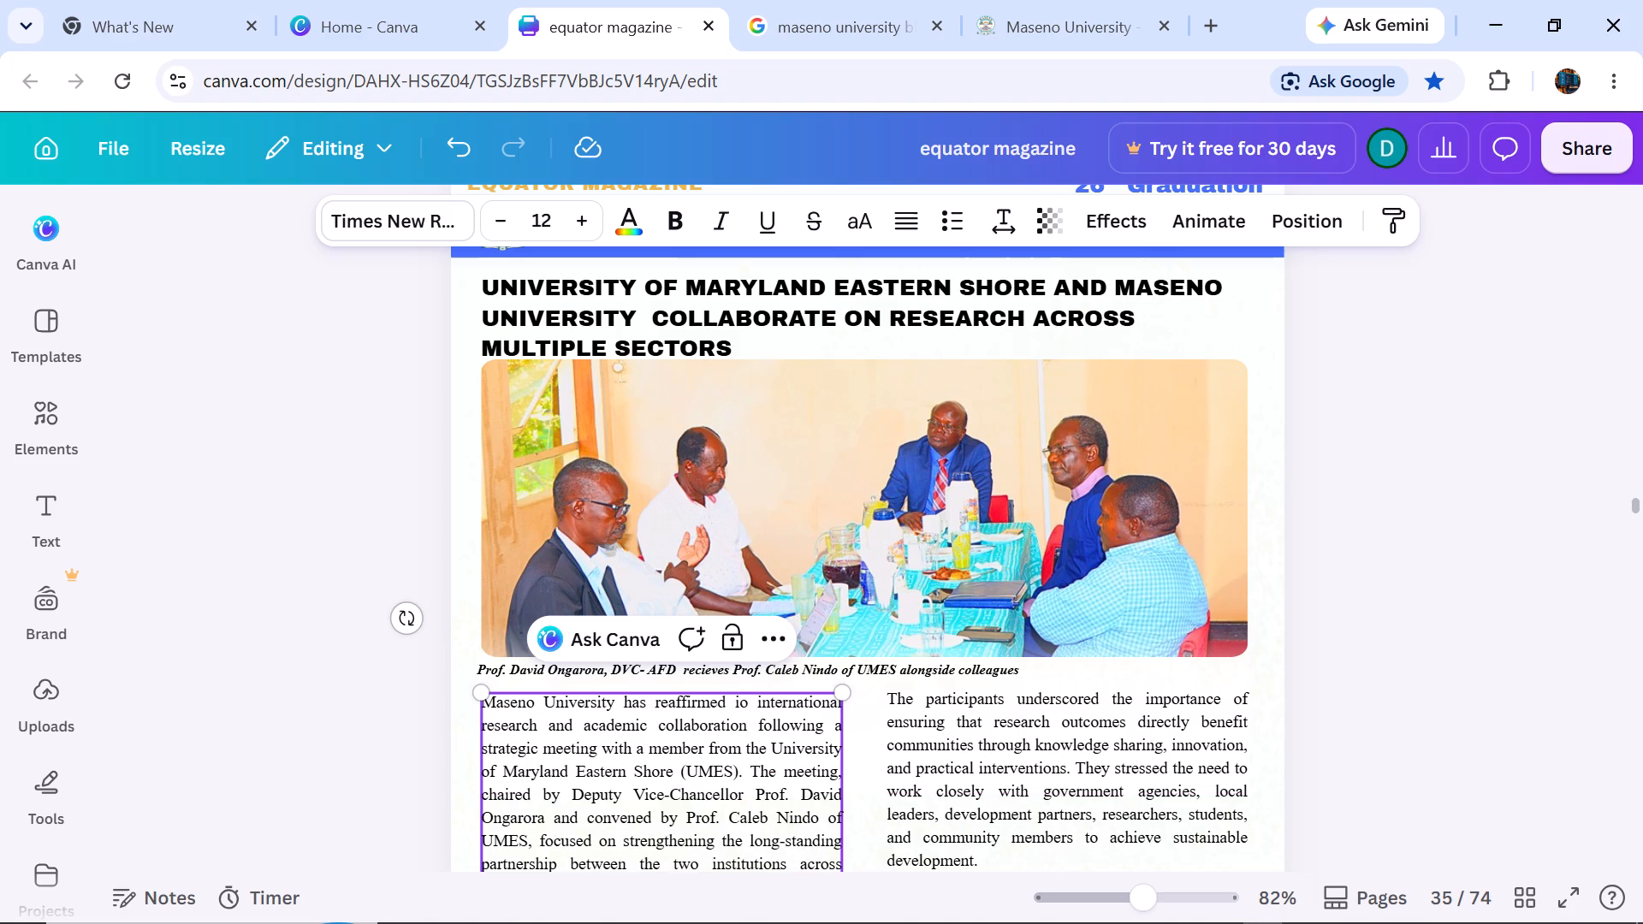
key("m")
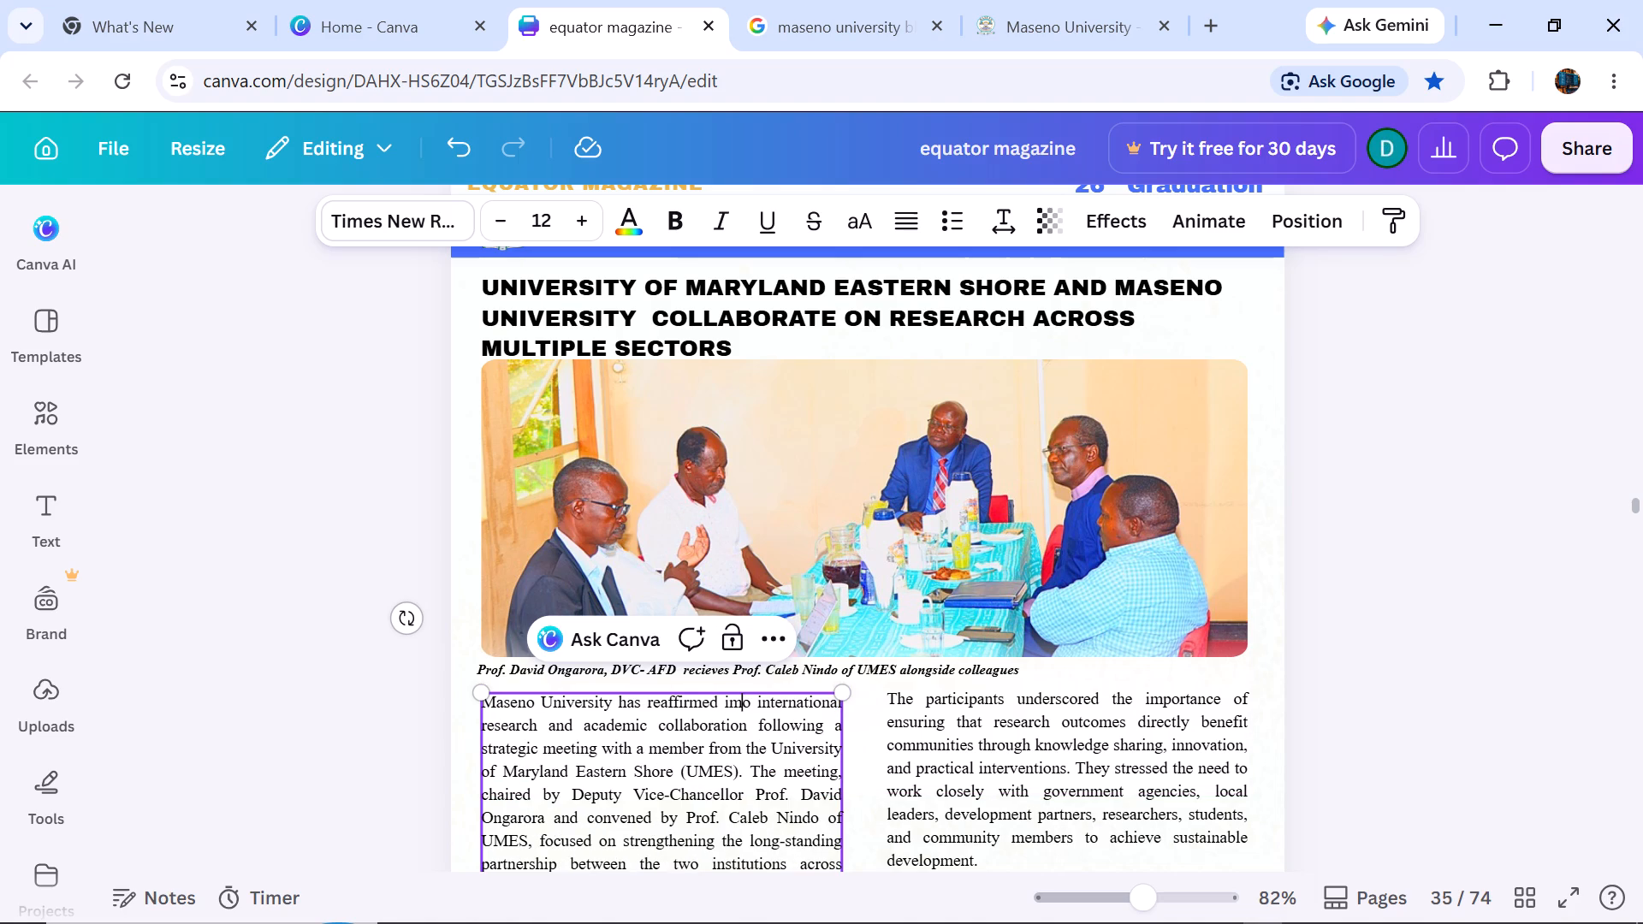
key("p")
key("Right")
type("rtance of")
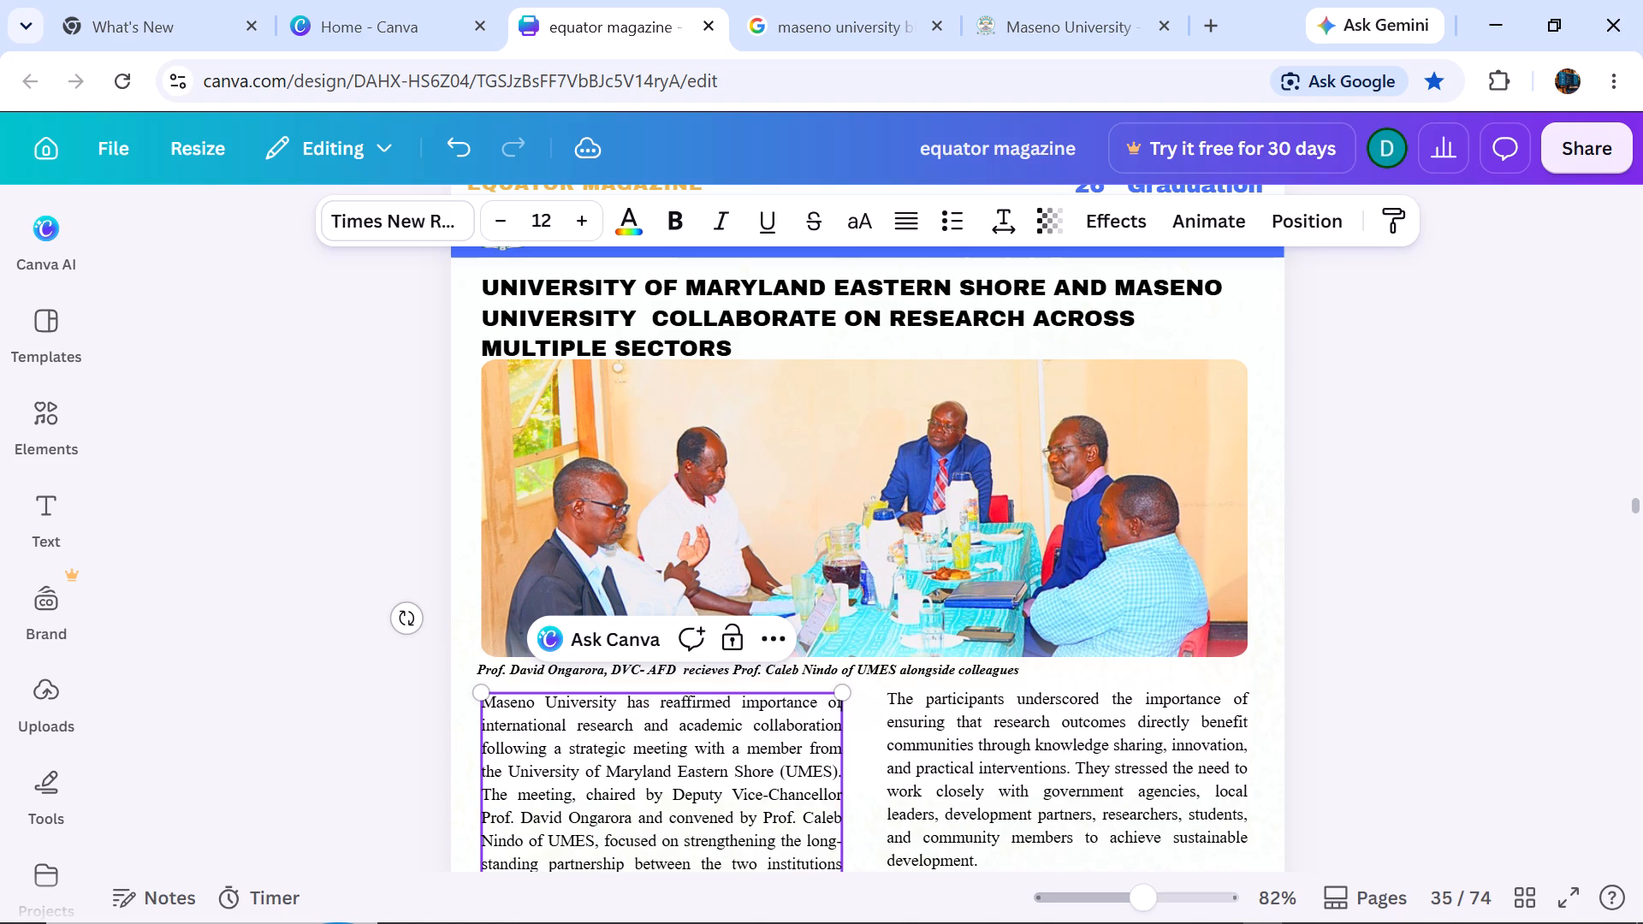
Insert "the" between "reaffirmed" and "importance of" in the first paragraph on page 35.
key("Left")
key("Left")
key("Left")
key("Left")
key("Left")
key("Left")
key("Left")
key("Left")
key("Left")
key("Left")
key("Left")
key("Left")
key("Left")
key("Left")
key("space")
type("the")
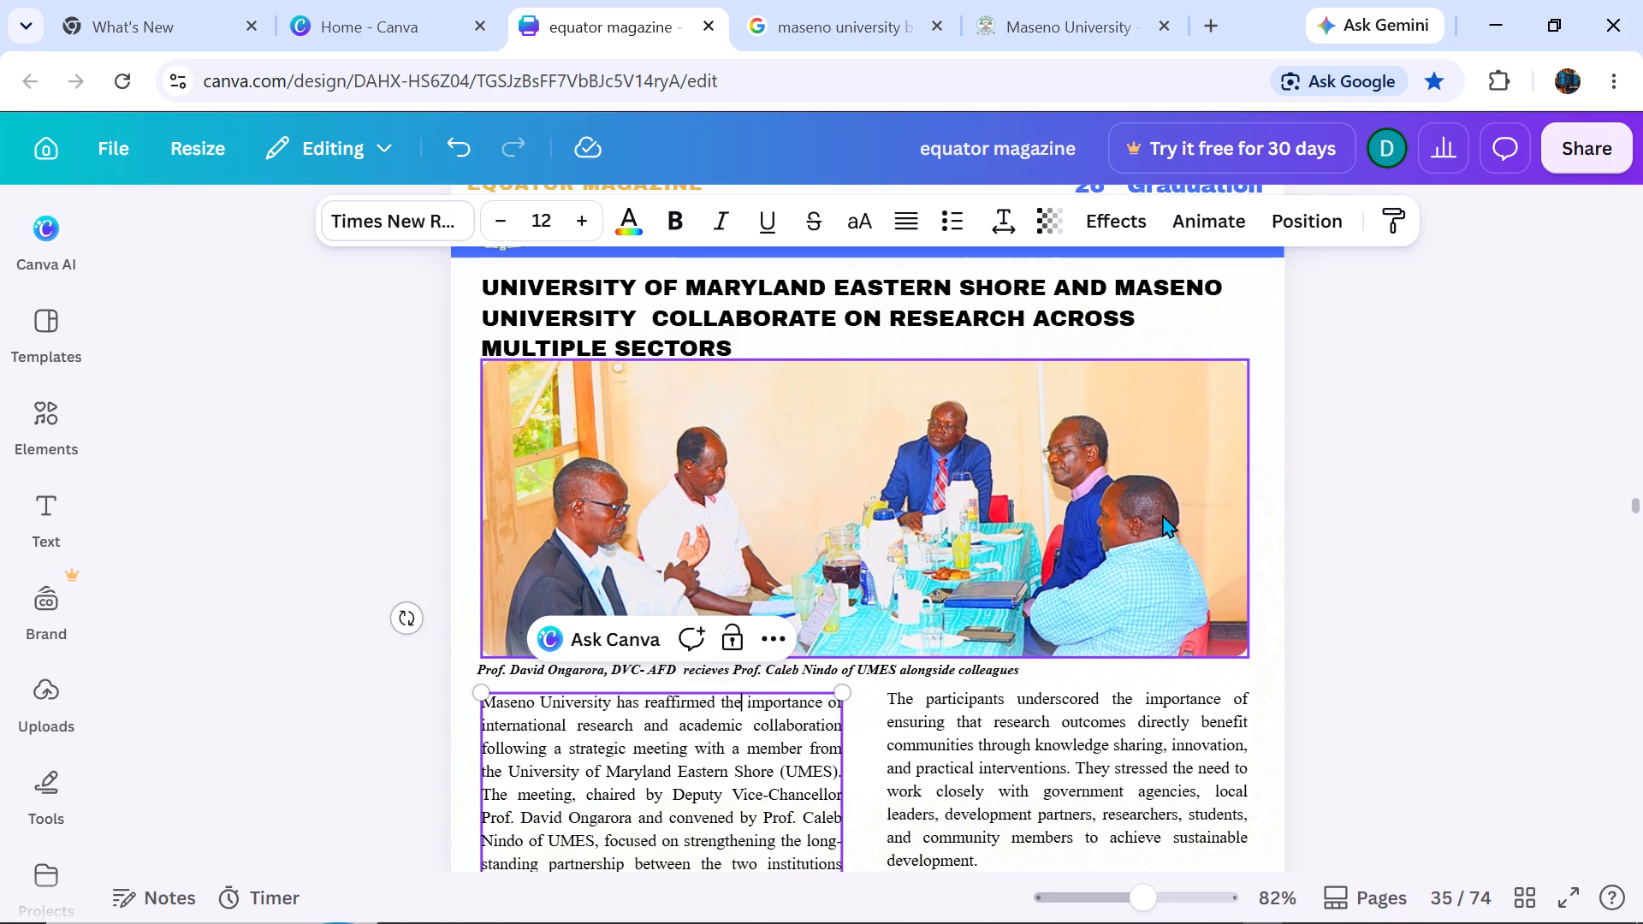
Change "Maasai" to "Maa" in the list of languages opening the second column on page 37.
scroll(1162, 514, "down", 10)
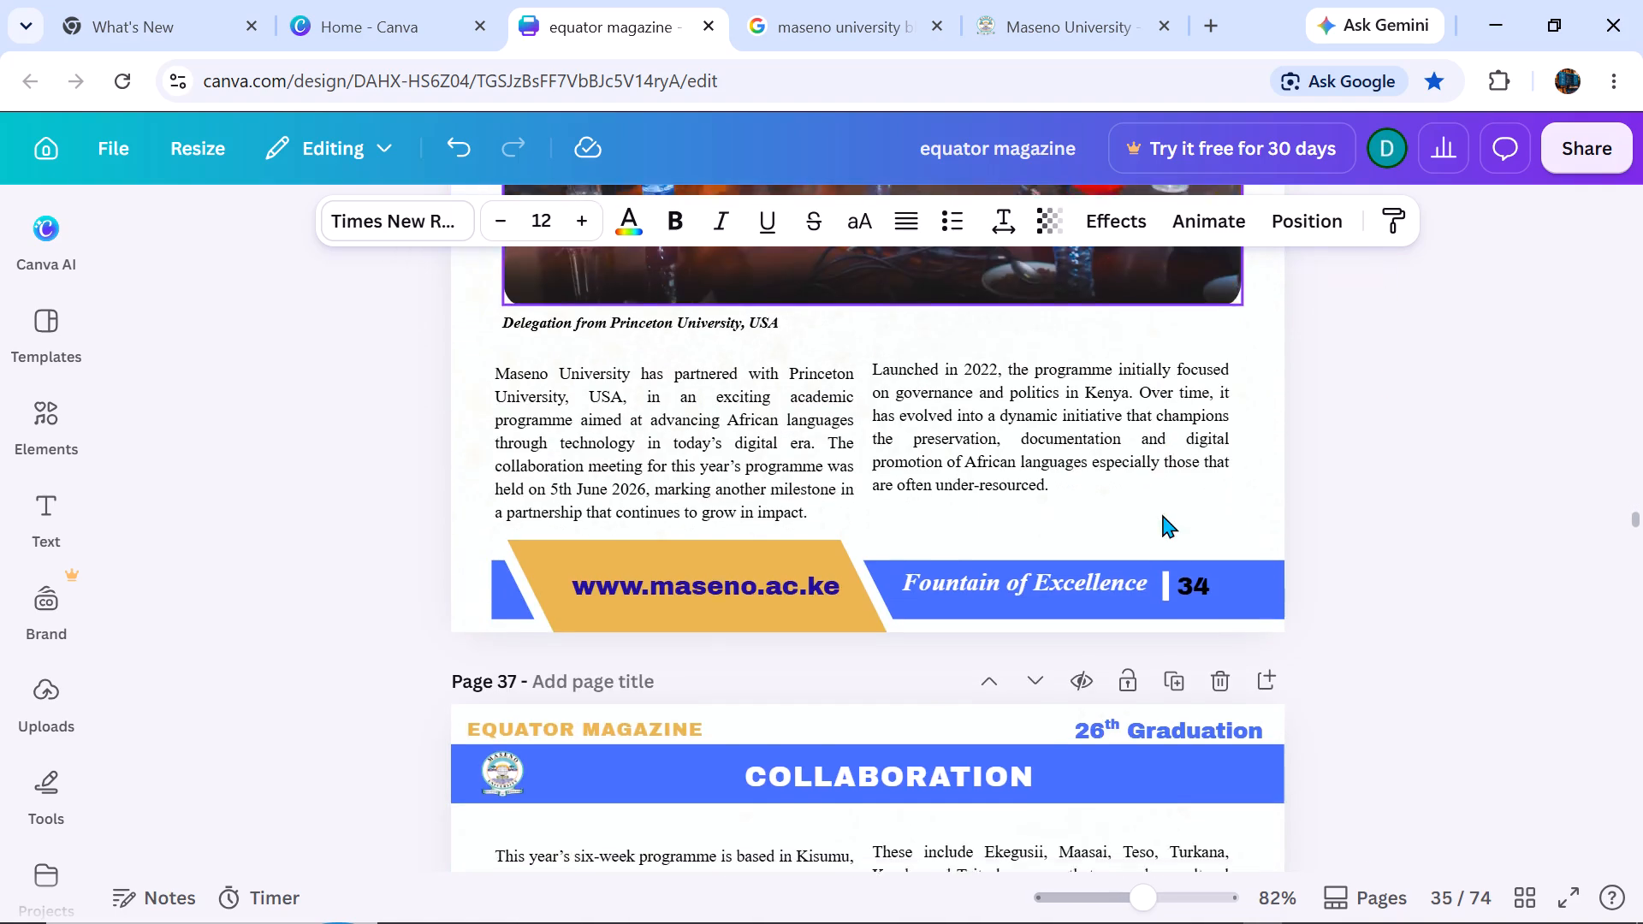
scroll(1162, 514, "down", 3)
scroll(1162, 514, "up", 1)
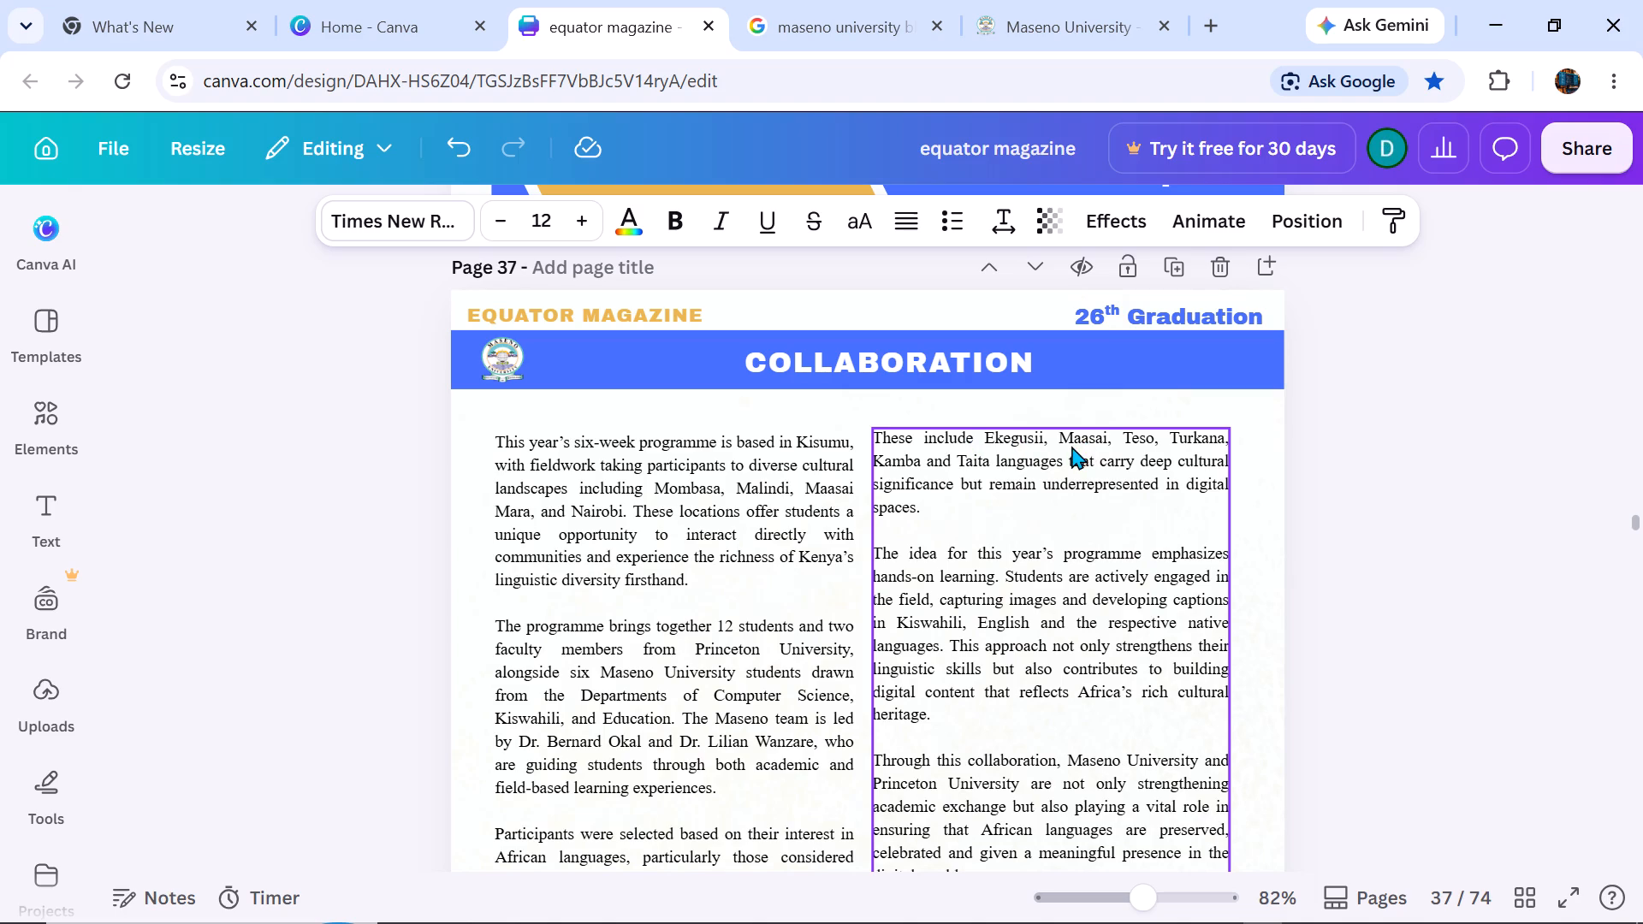
double_click(1106, 433)
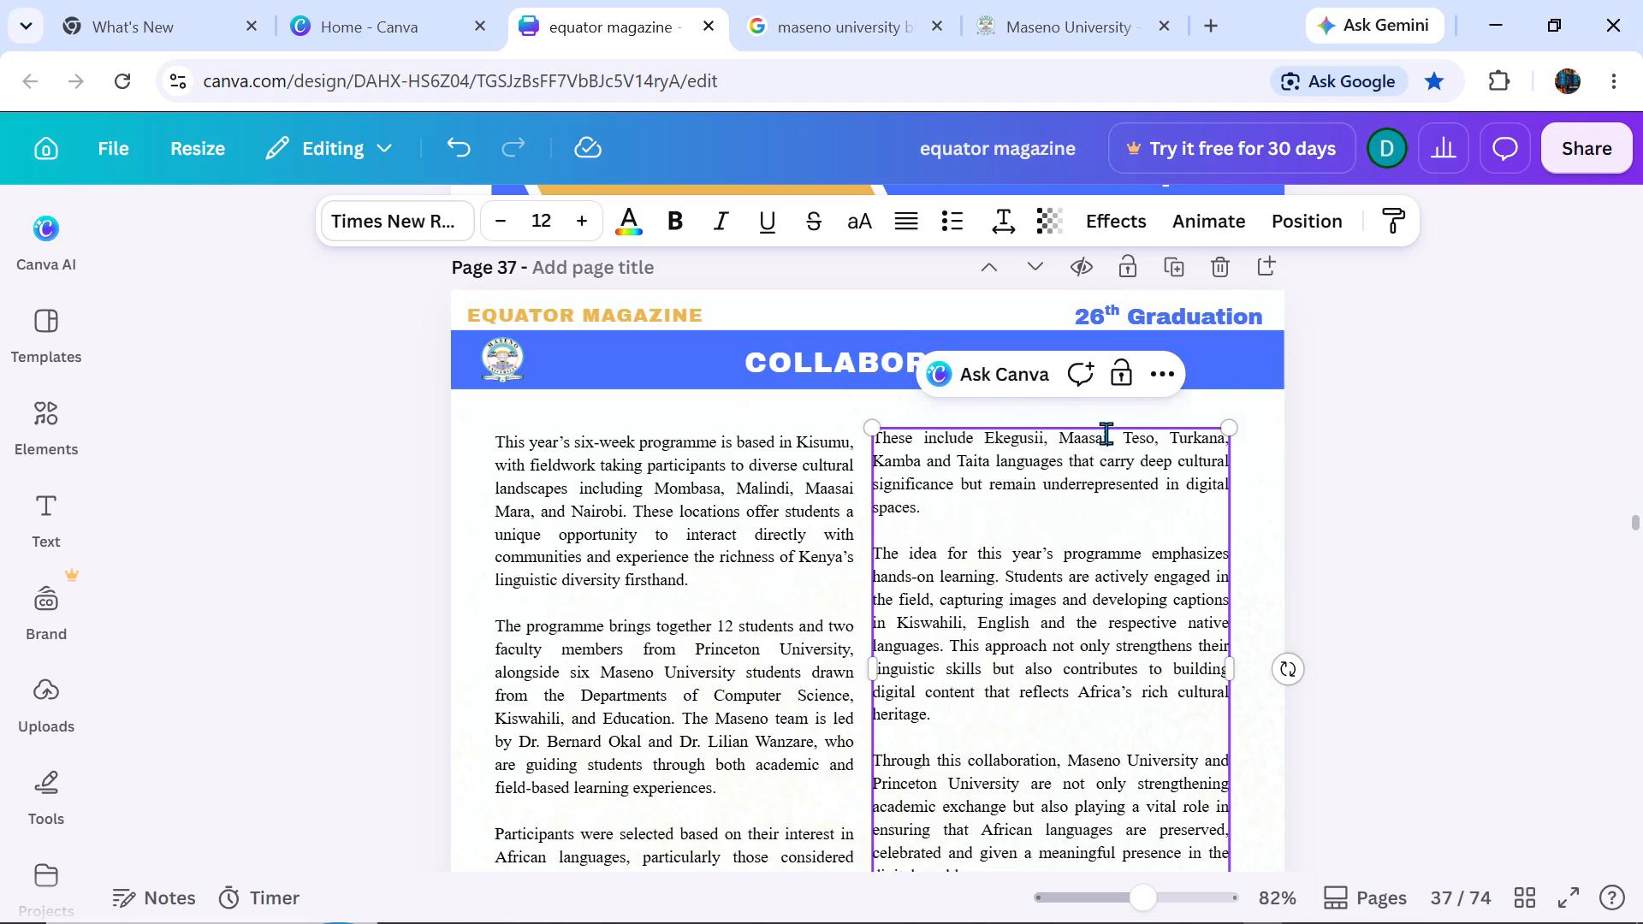
key("BackSpace")
key("BackSpace")
key("BackSpace")
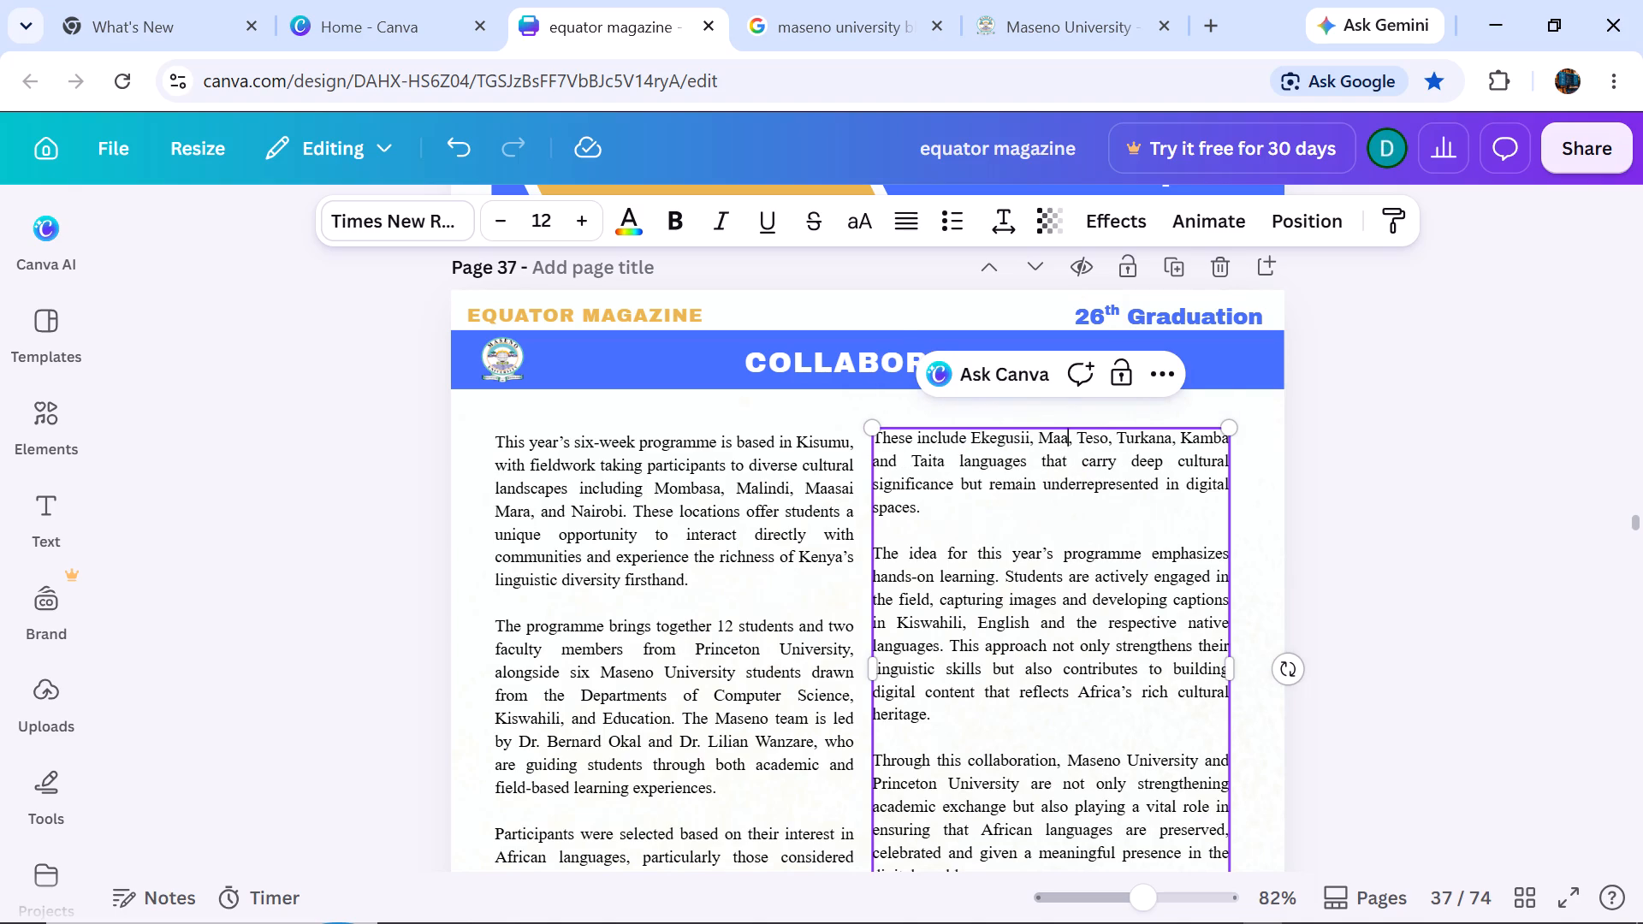
Change "Teso" to "Ateso" in the list of languages opening the second column on page 37.
key("Right")
key("Right")
key("Right")
key("BackSpace")
type("At")
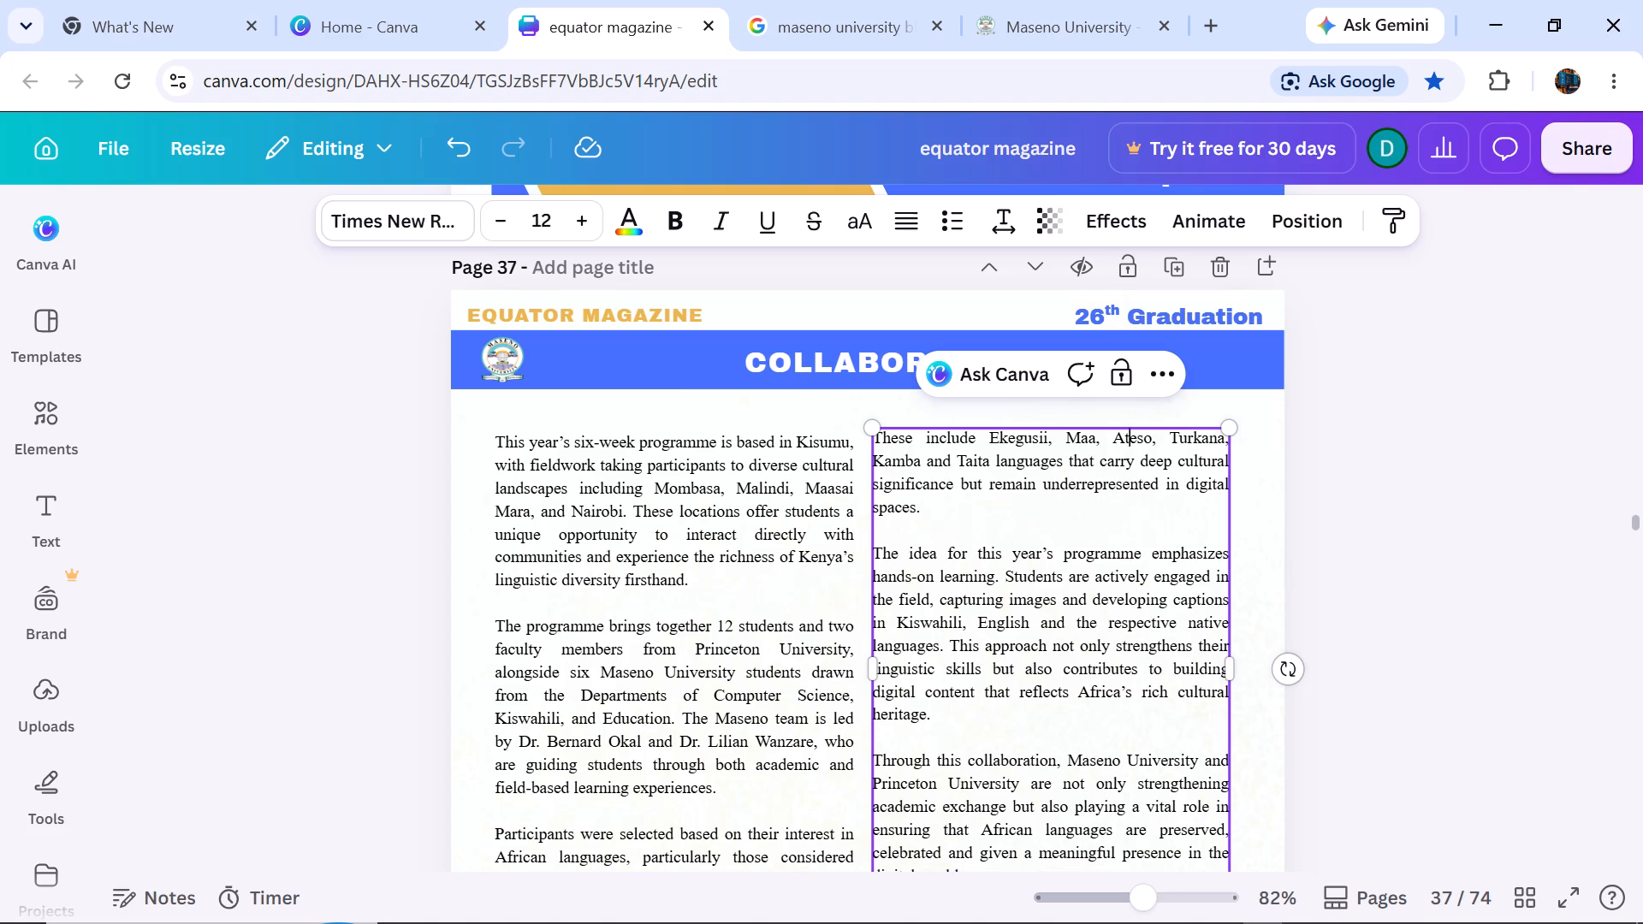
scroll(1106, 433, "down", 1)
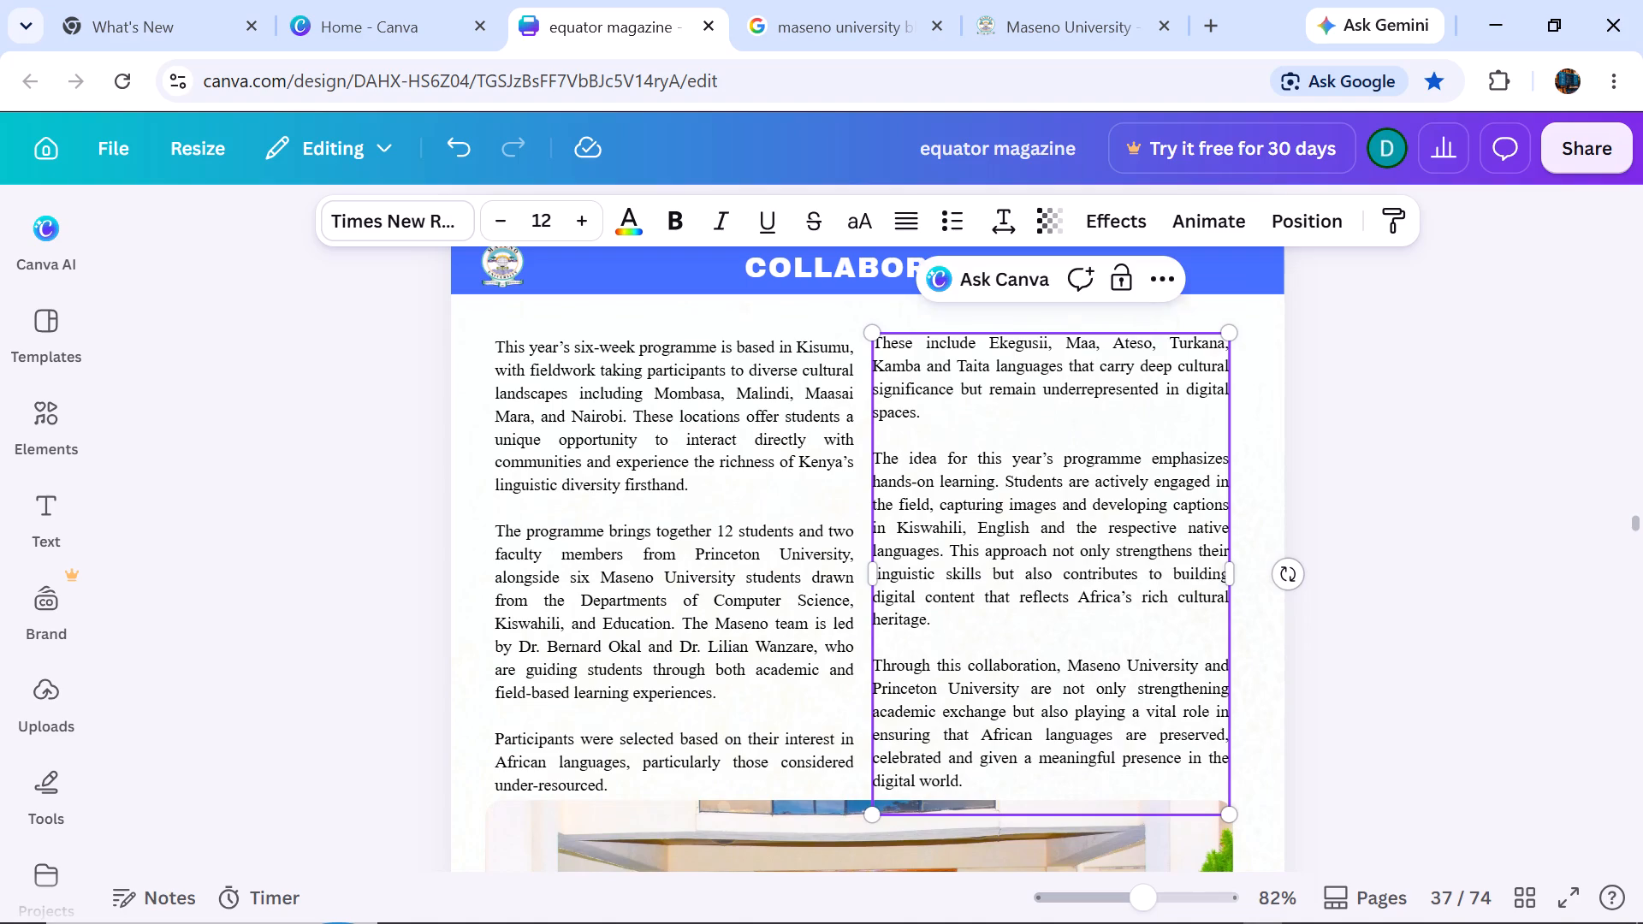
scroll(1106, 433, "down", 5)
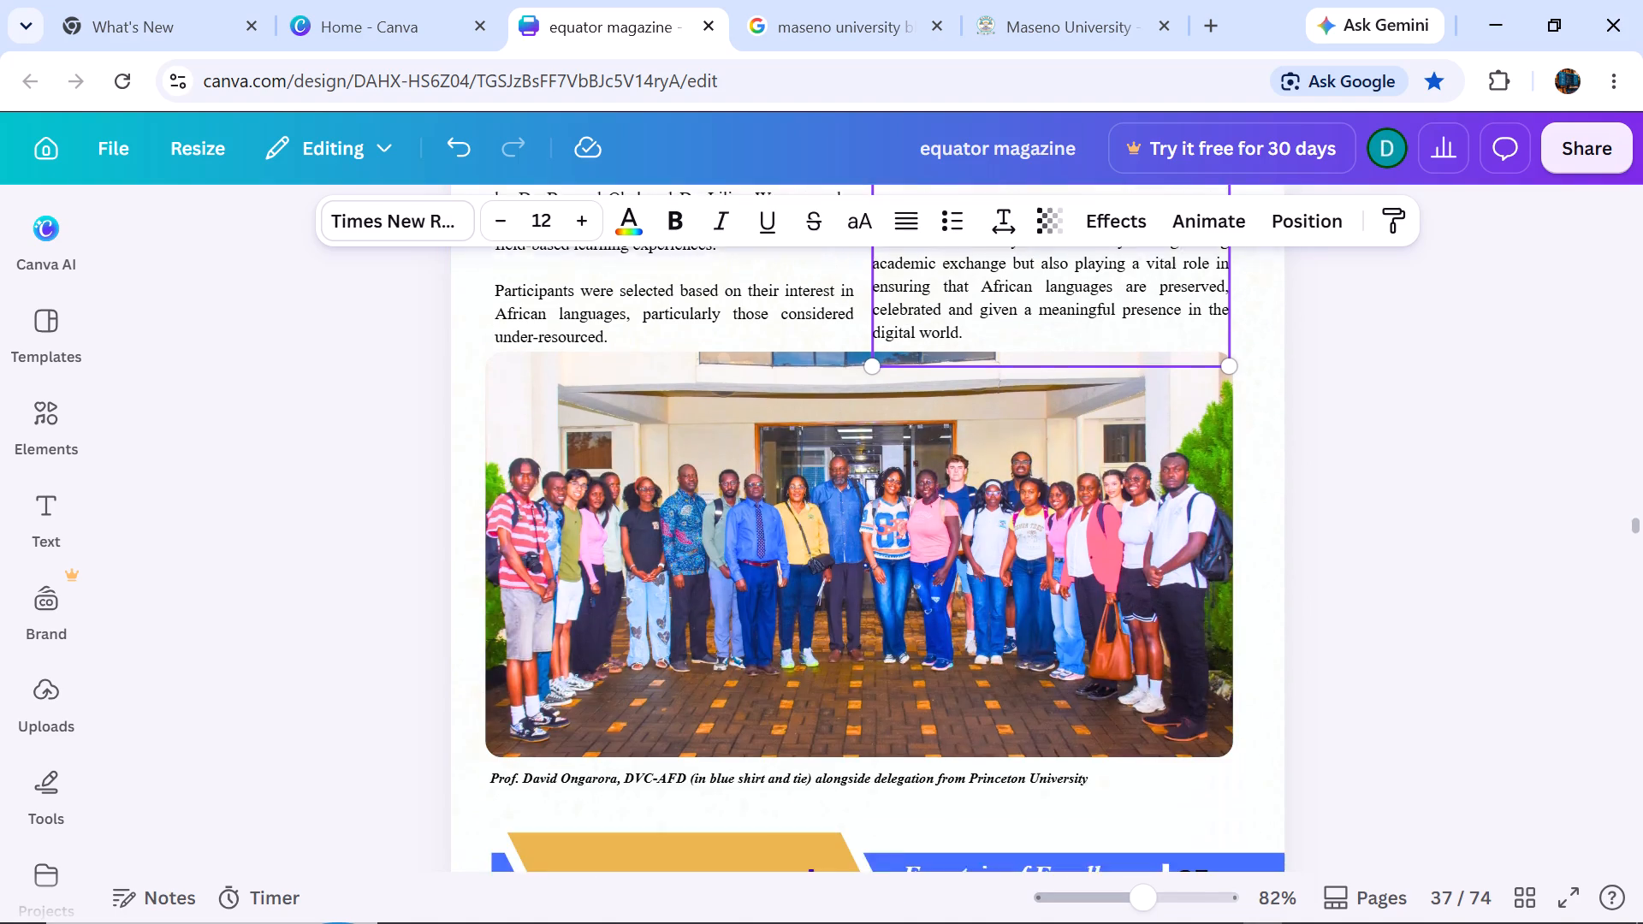
Increase the font size of the caption under the Princeton University delegation group photo on page 37 to 12.
scroll(1106, 433, "down", 9)
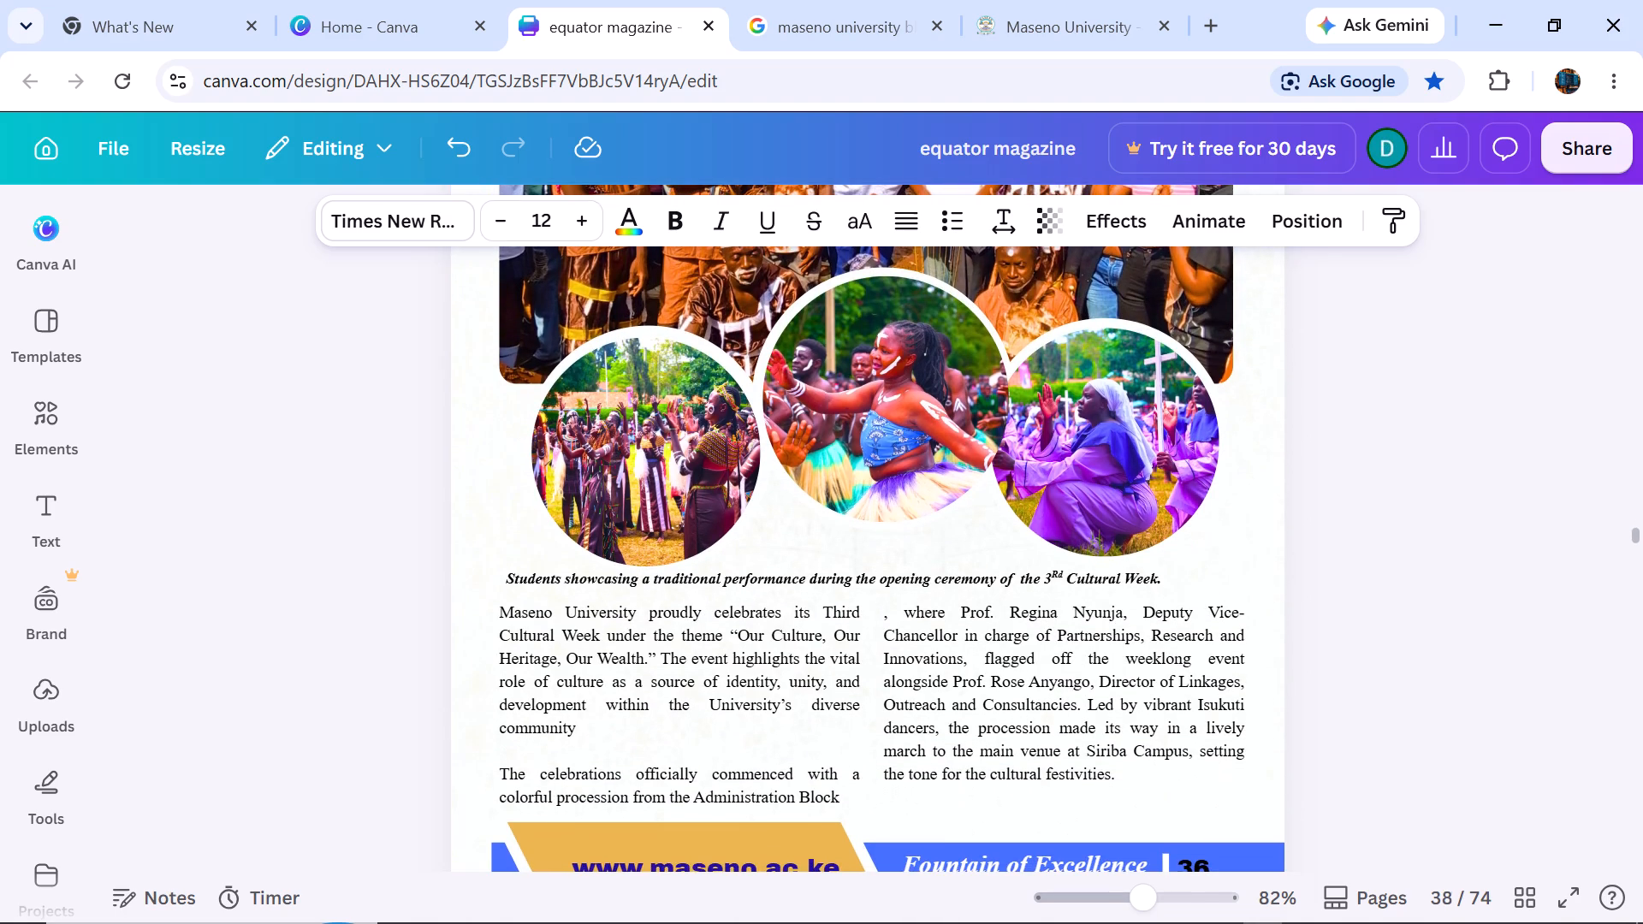
scroll(1106, 433, "down", 5)
scroll(1106, 433, "up", 1)
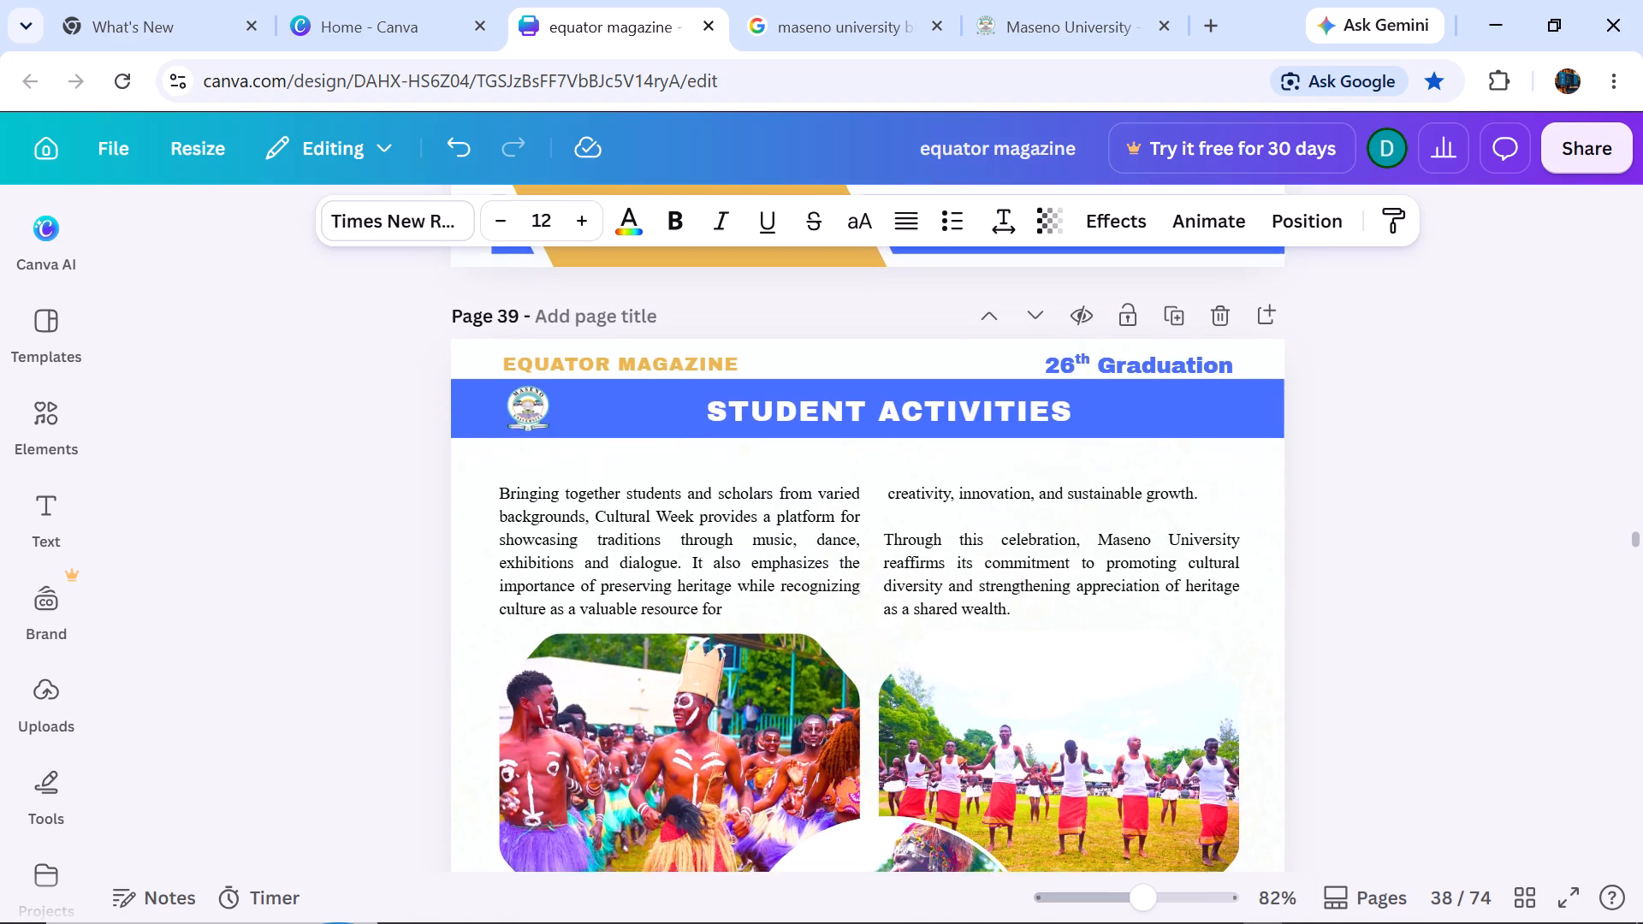
scroll(1106, 433, "up", 5)
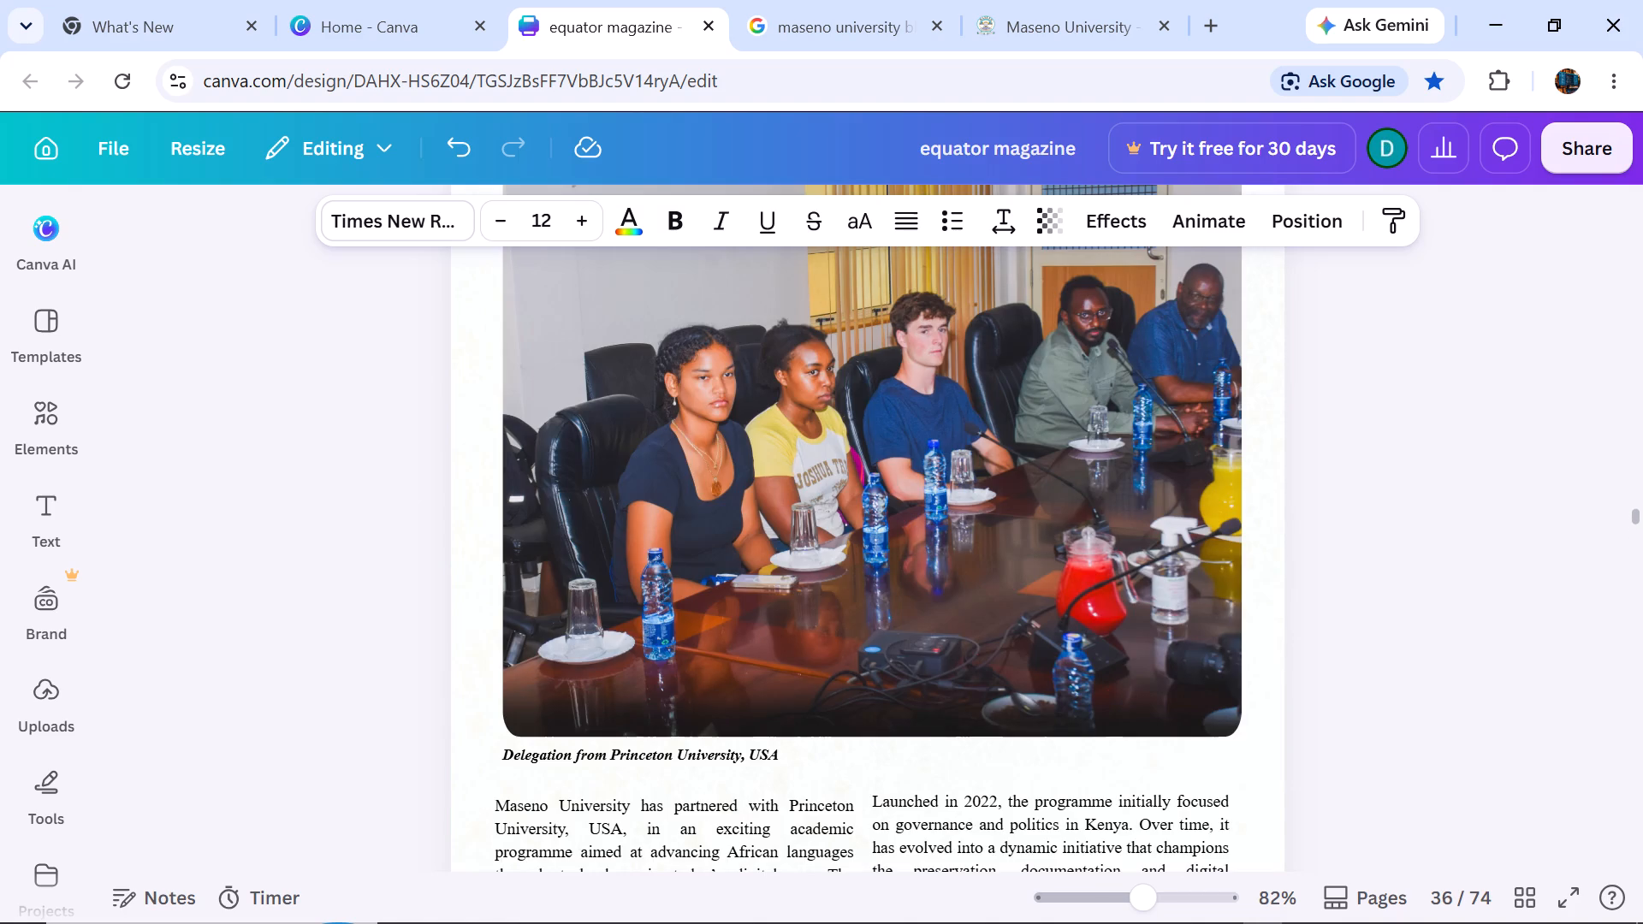
scroll(1106, 433, "down", 8)
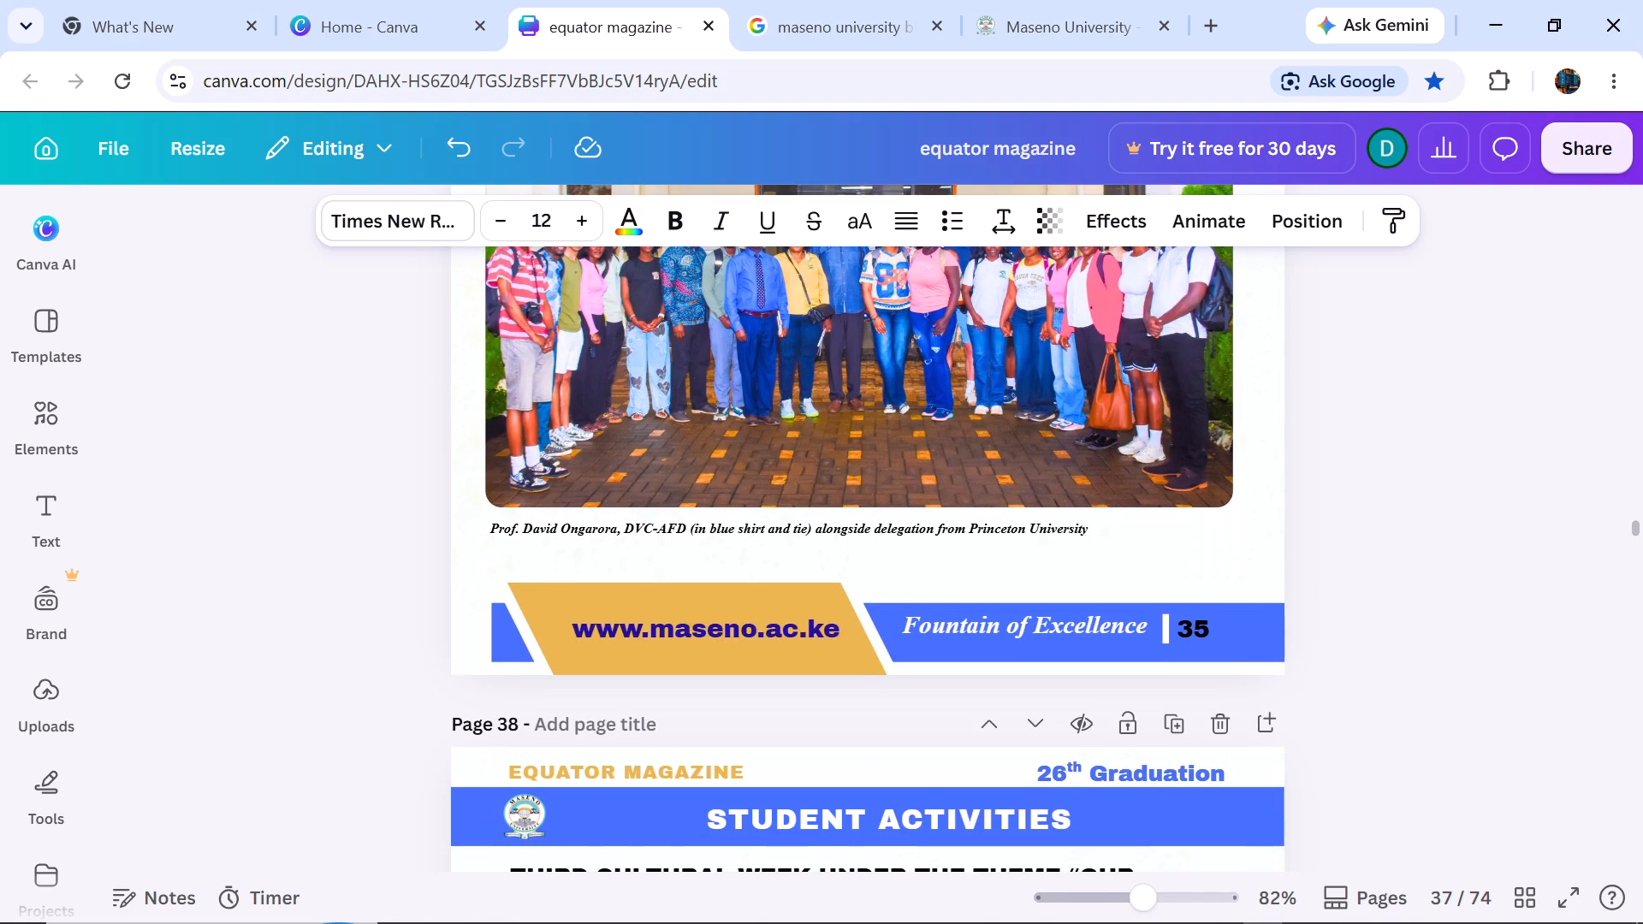
left_click(841, 537)
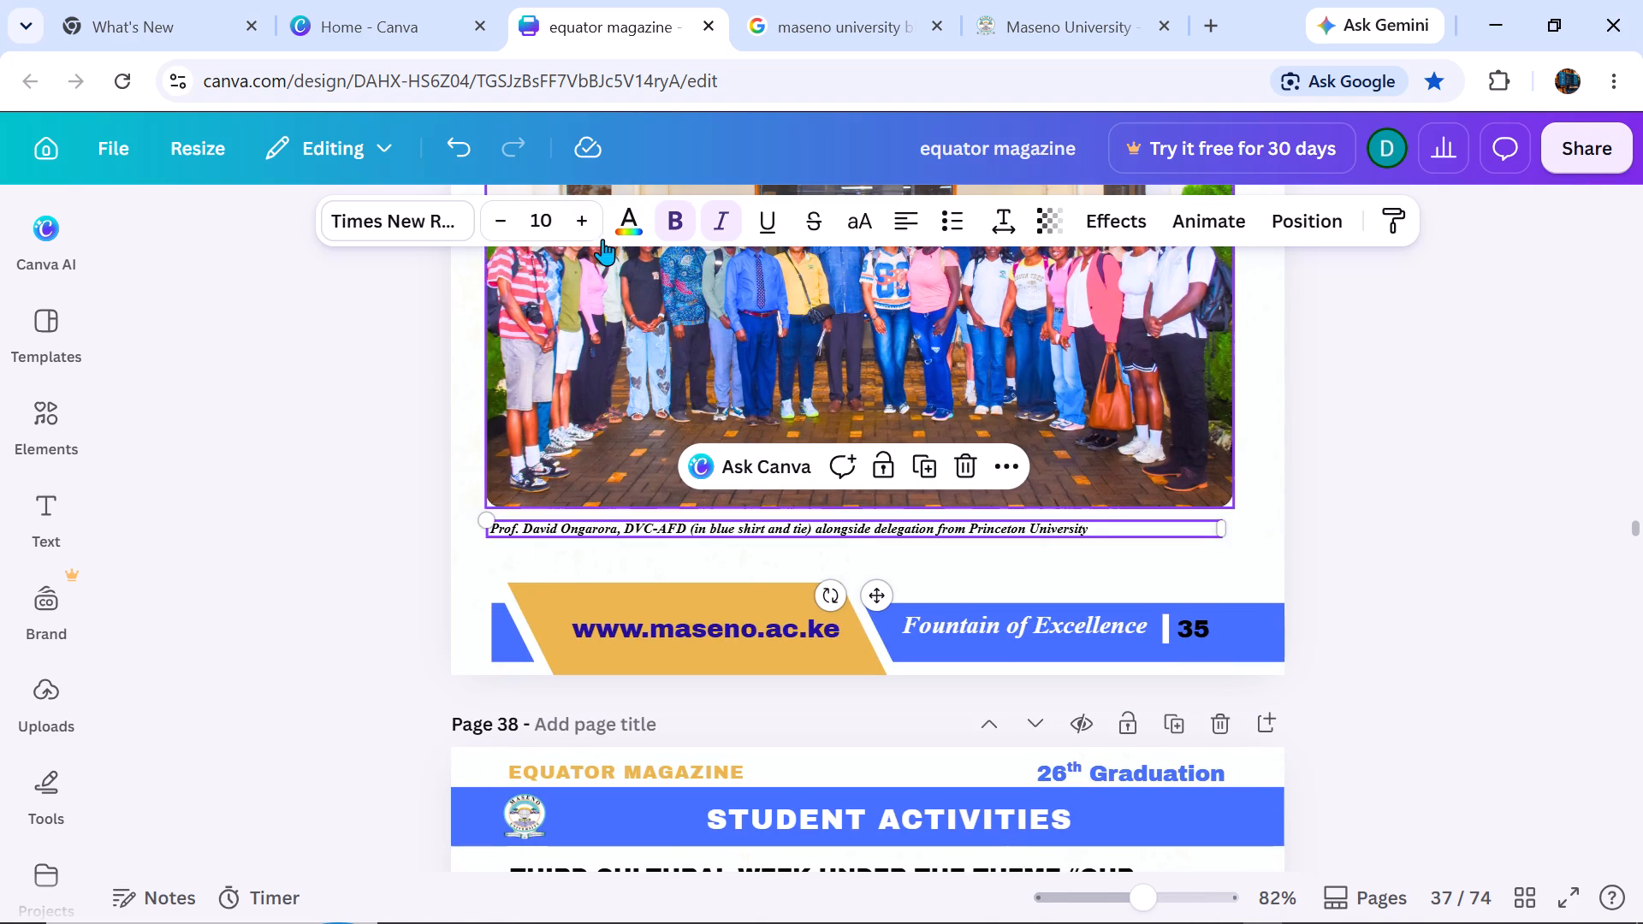
left_click(572, 204)
left_click(572, 204)
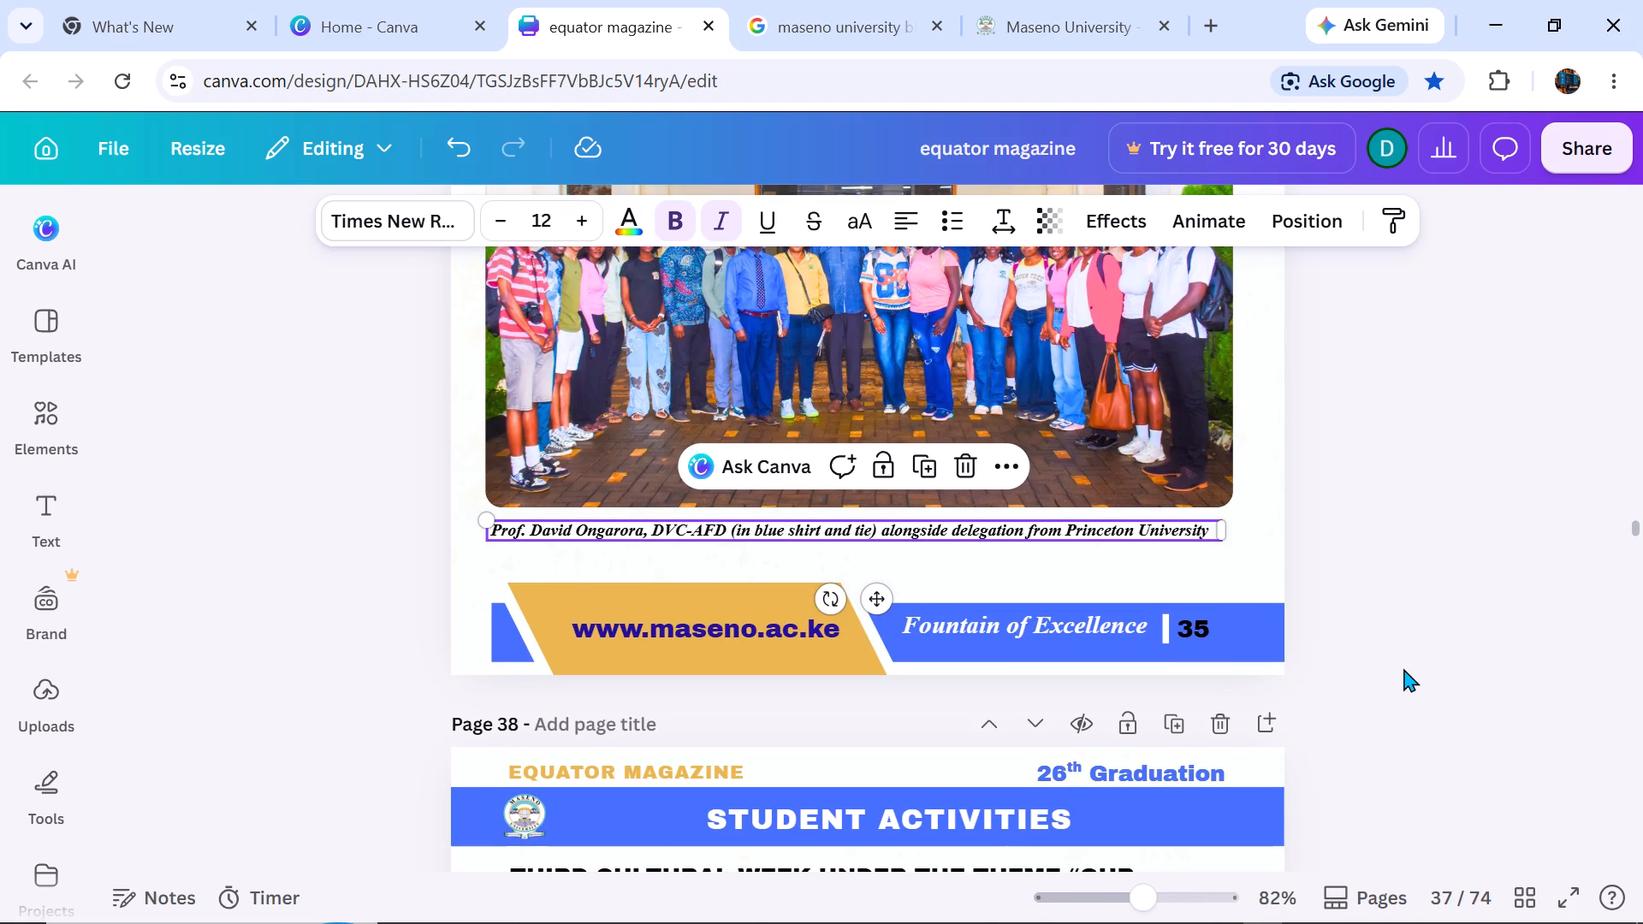
left_click(1403, 668)
Put the first paragraph on page 38 in past tense, changing "celebrates" to "celebrated" and "highlights" to "highlighted".
scroll(1403, 668, "down", 9)
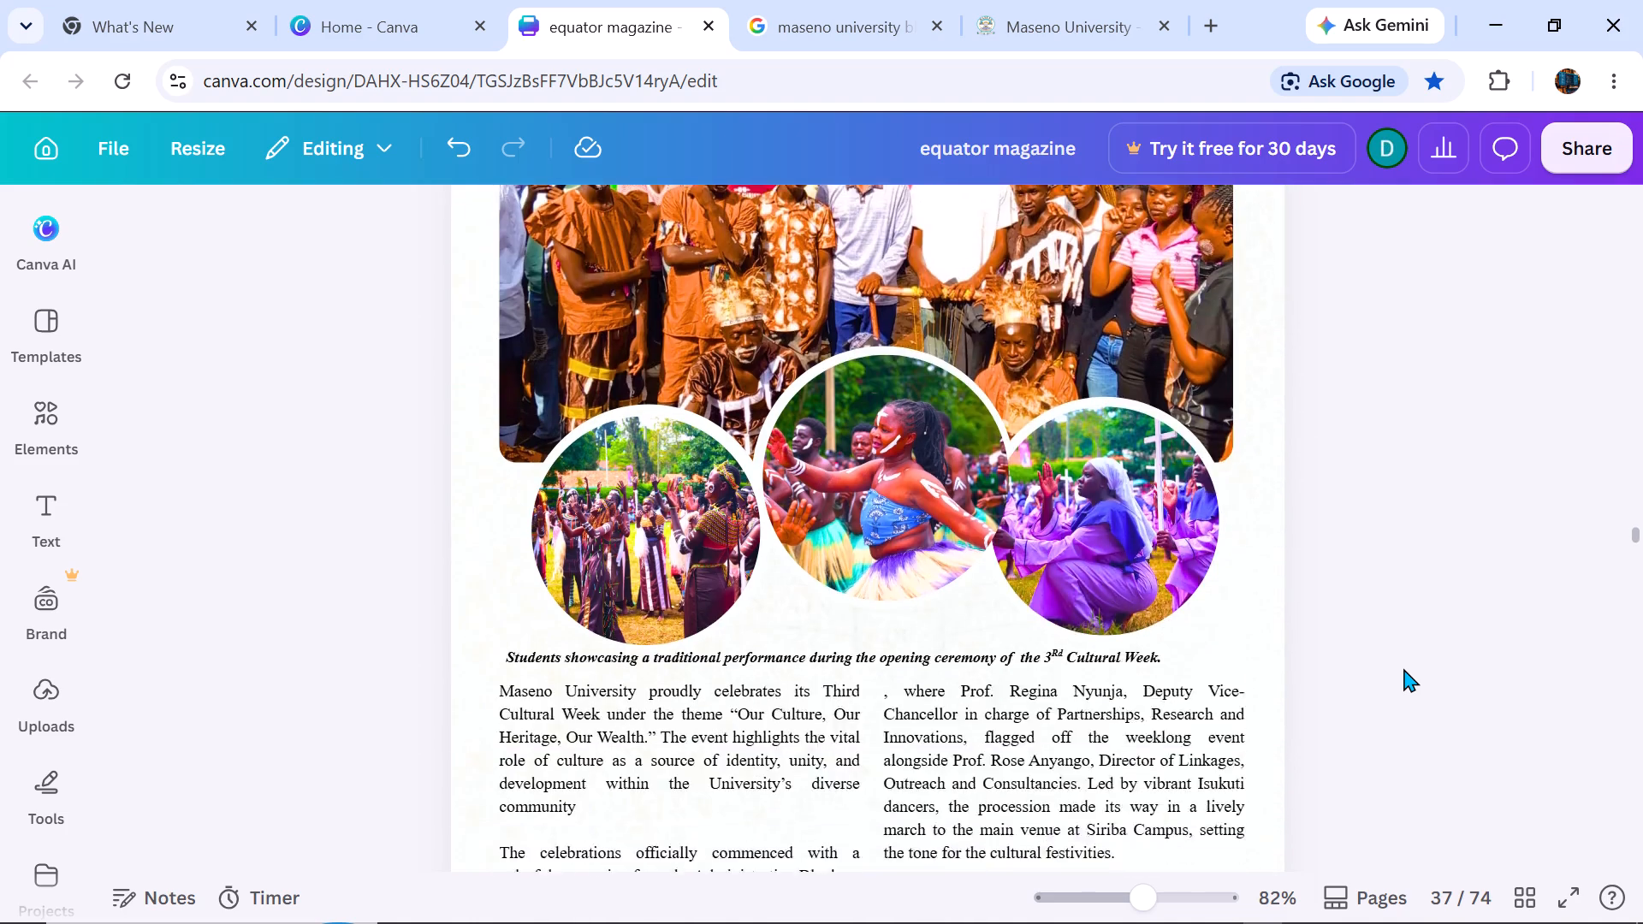
left_click(781, 490)
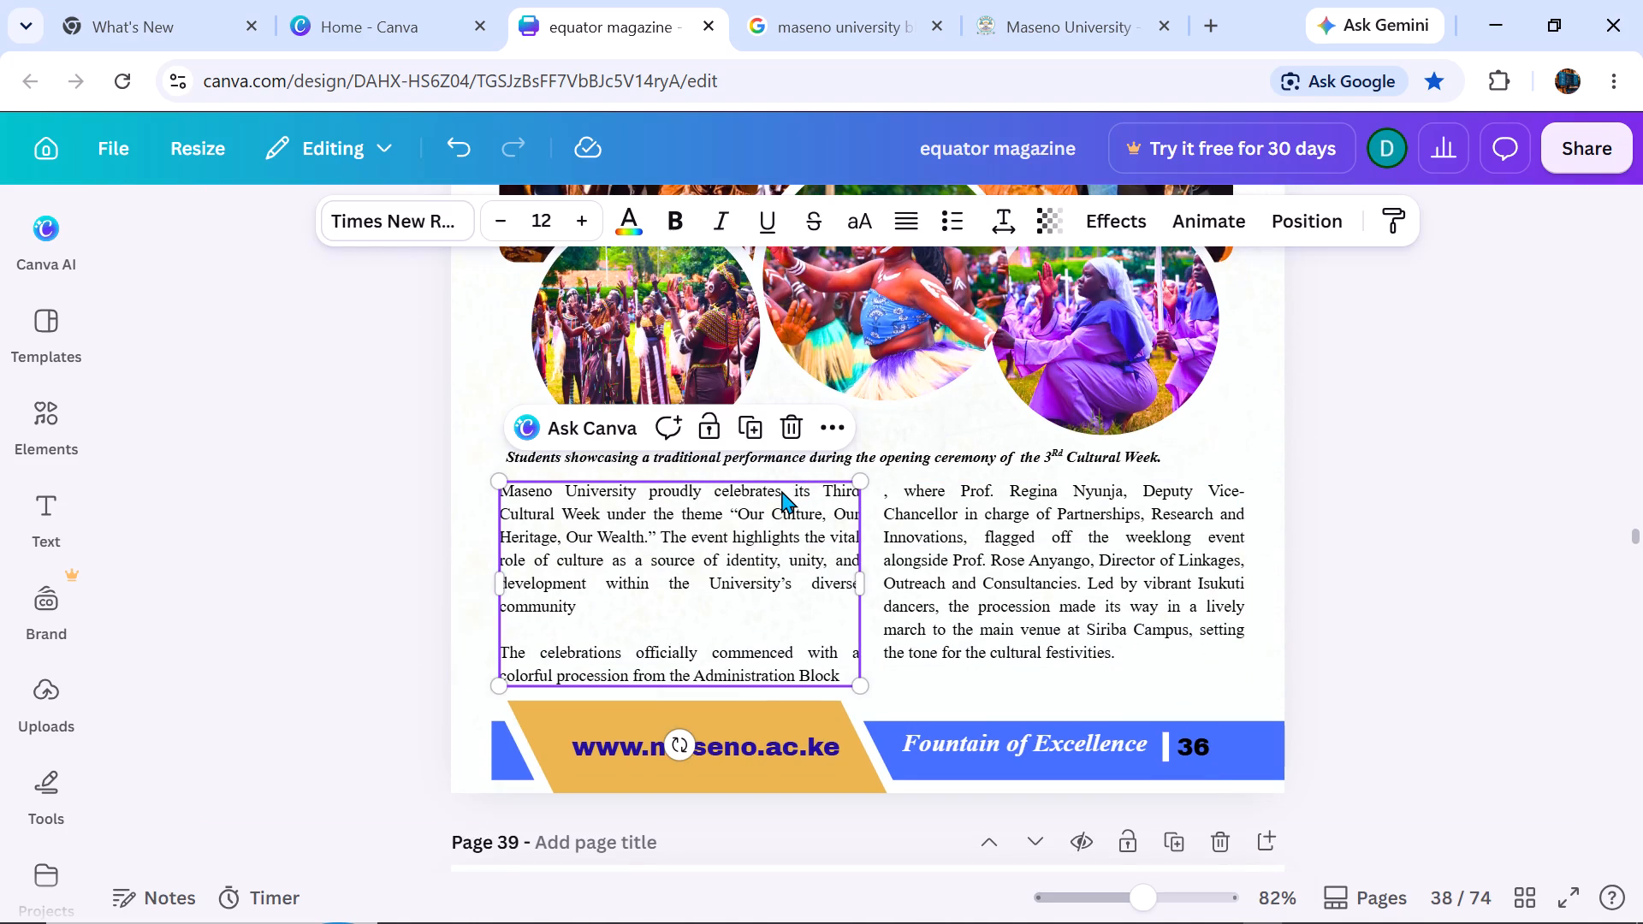
left_click(781, 490)
left_click(781, 490)
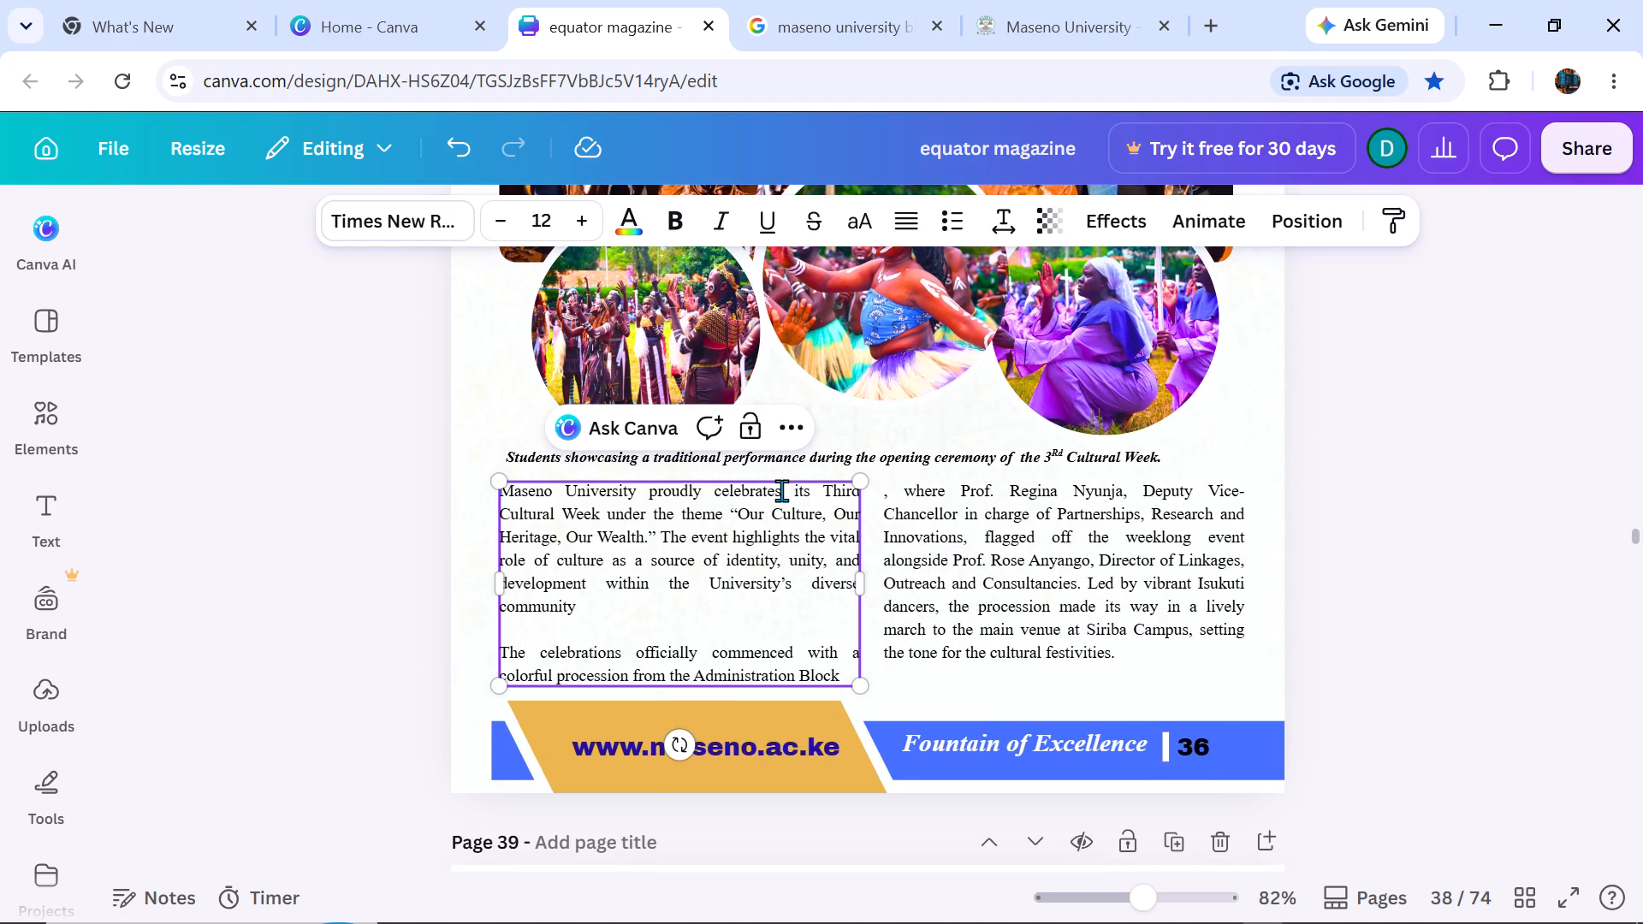
key("BackSpace")
key("d")
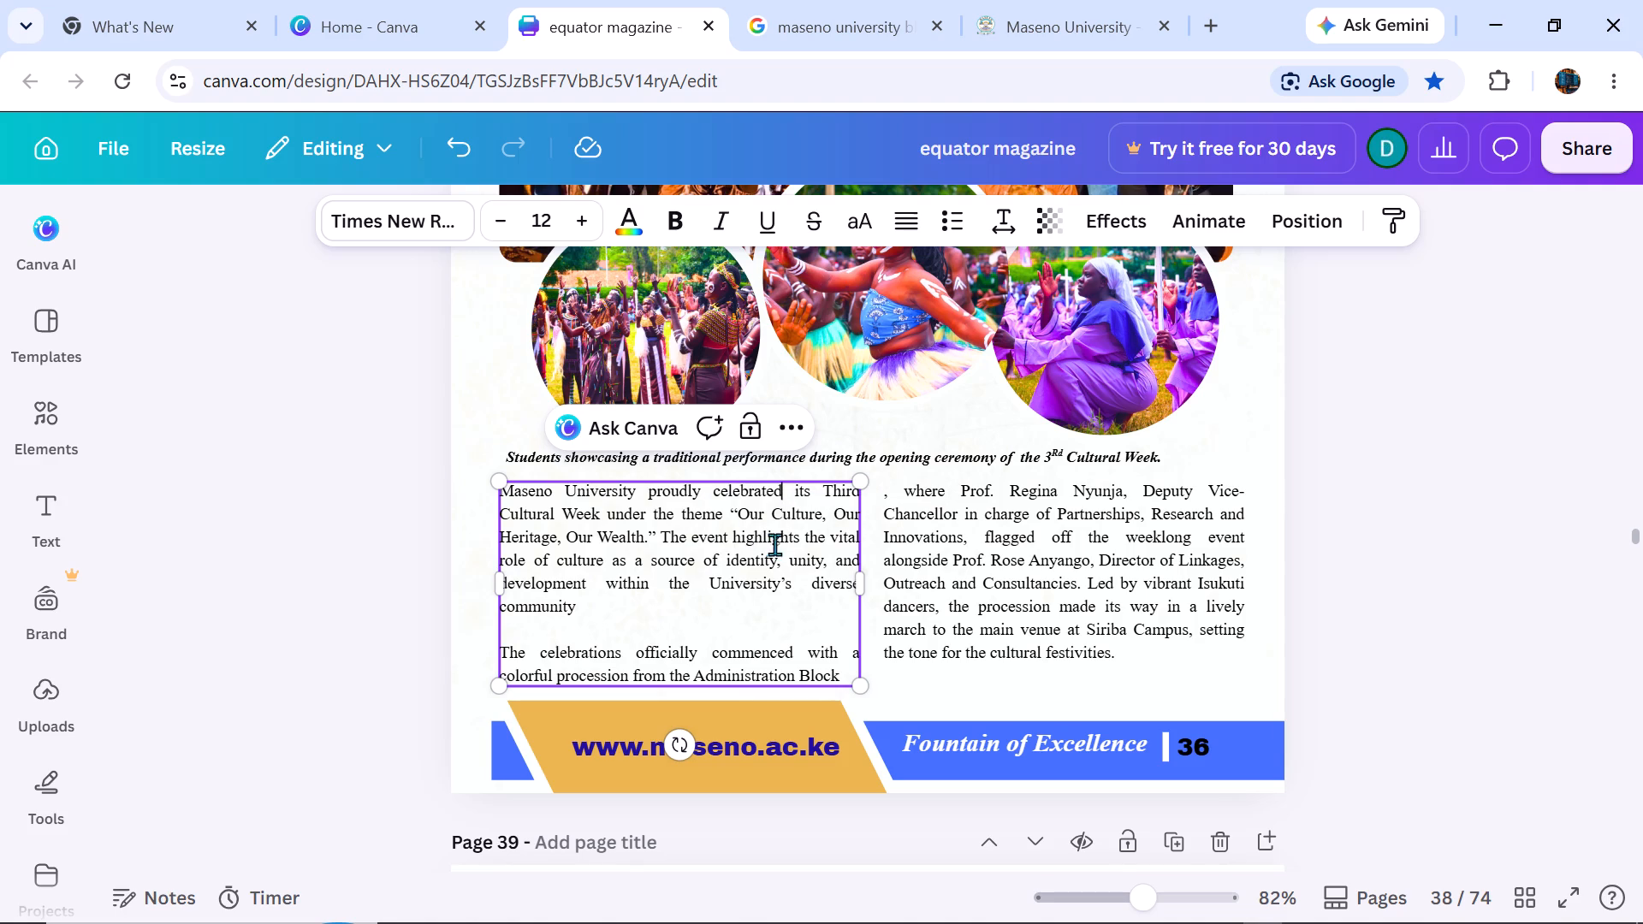
left_click(799, 542)
key("BackSpace")
type("ed")
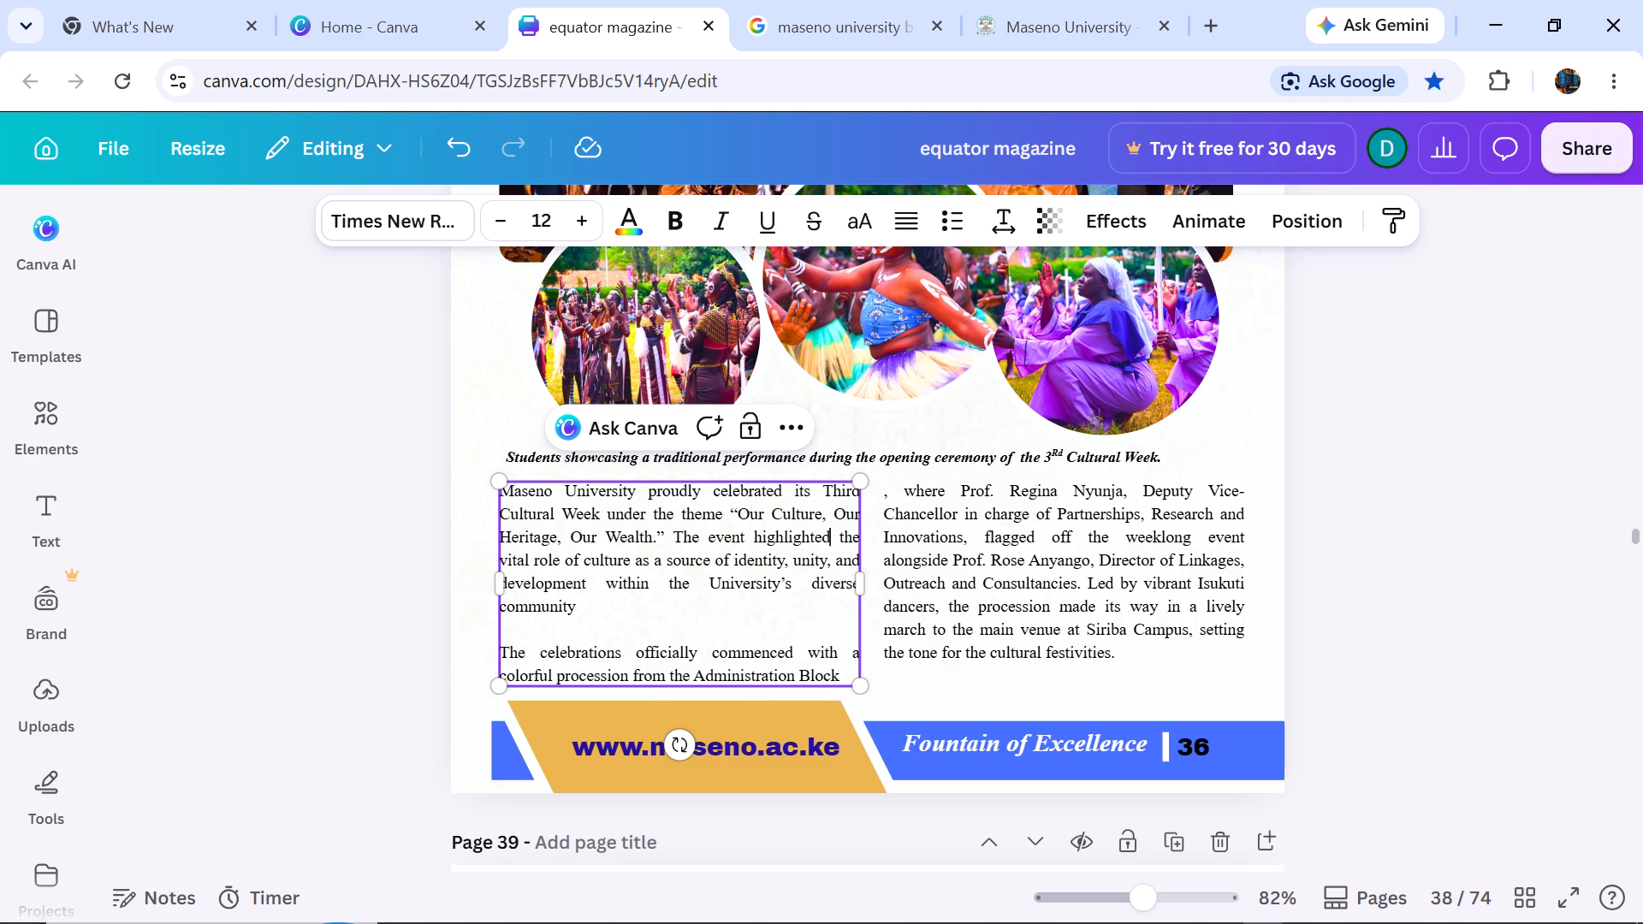
Change "community" to "communities" at the end of page 38's first paragraph and close the sentence with a period.
left_click(588, 609)
key("BackSpace")
type("ies")
key("period")
Change "colorful" to the British spelling "colourful" in the second paragraph on page 38.
left_click(529, 673)
key("u")
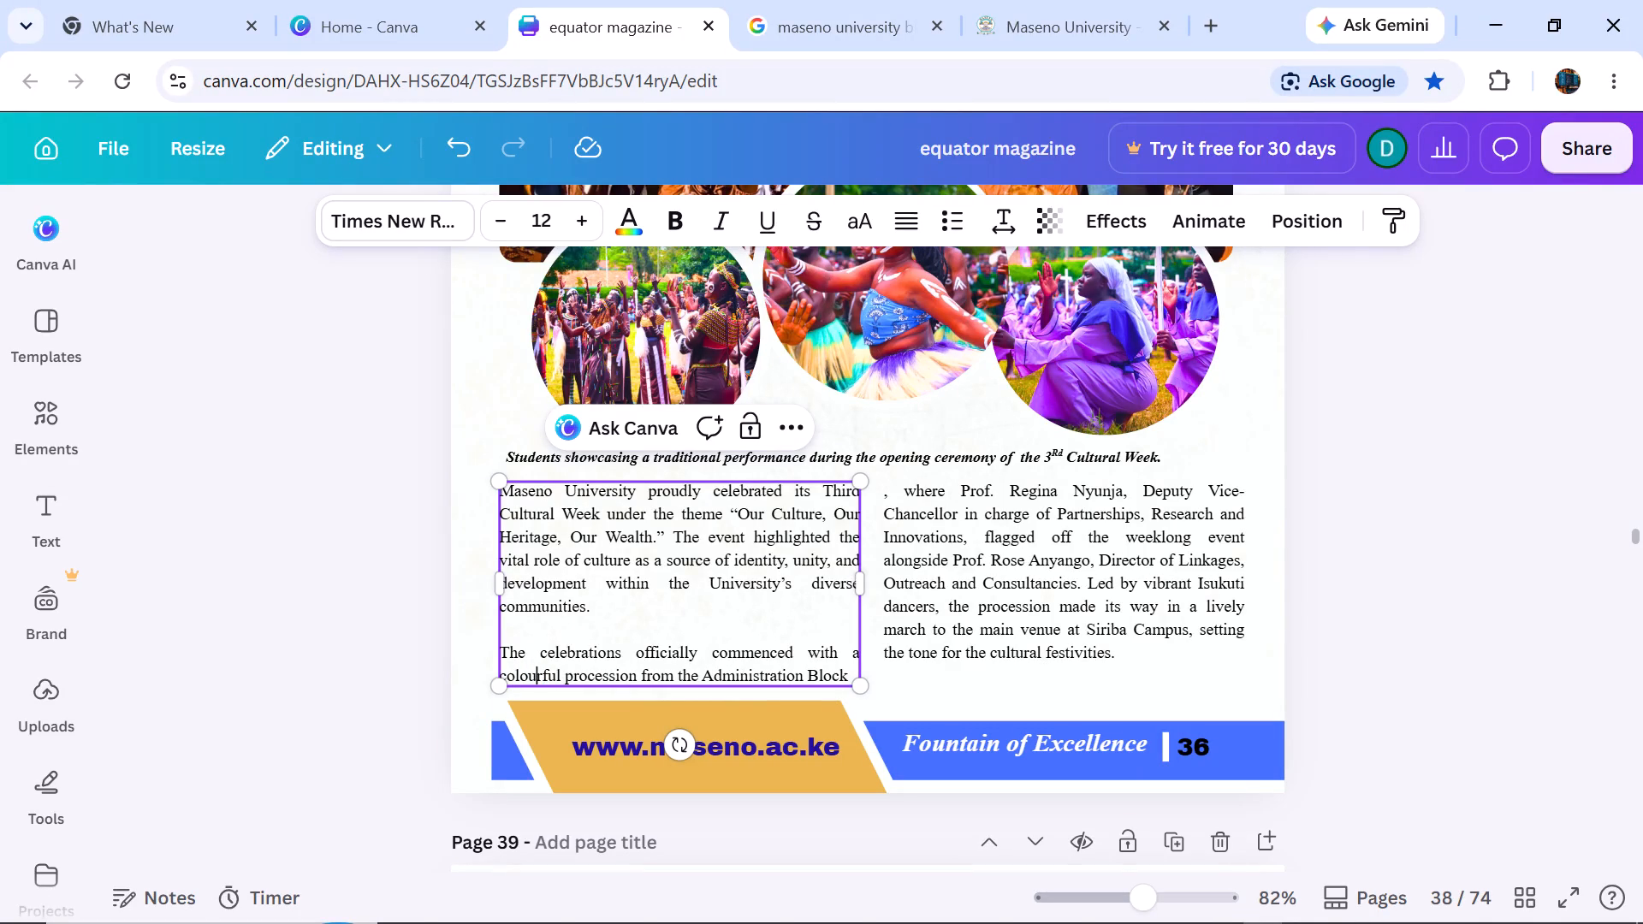
Move the stray comma opening page 38's second column to directly after "Administration Block" in the first column.
left_click(848, 673)
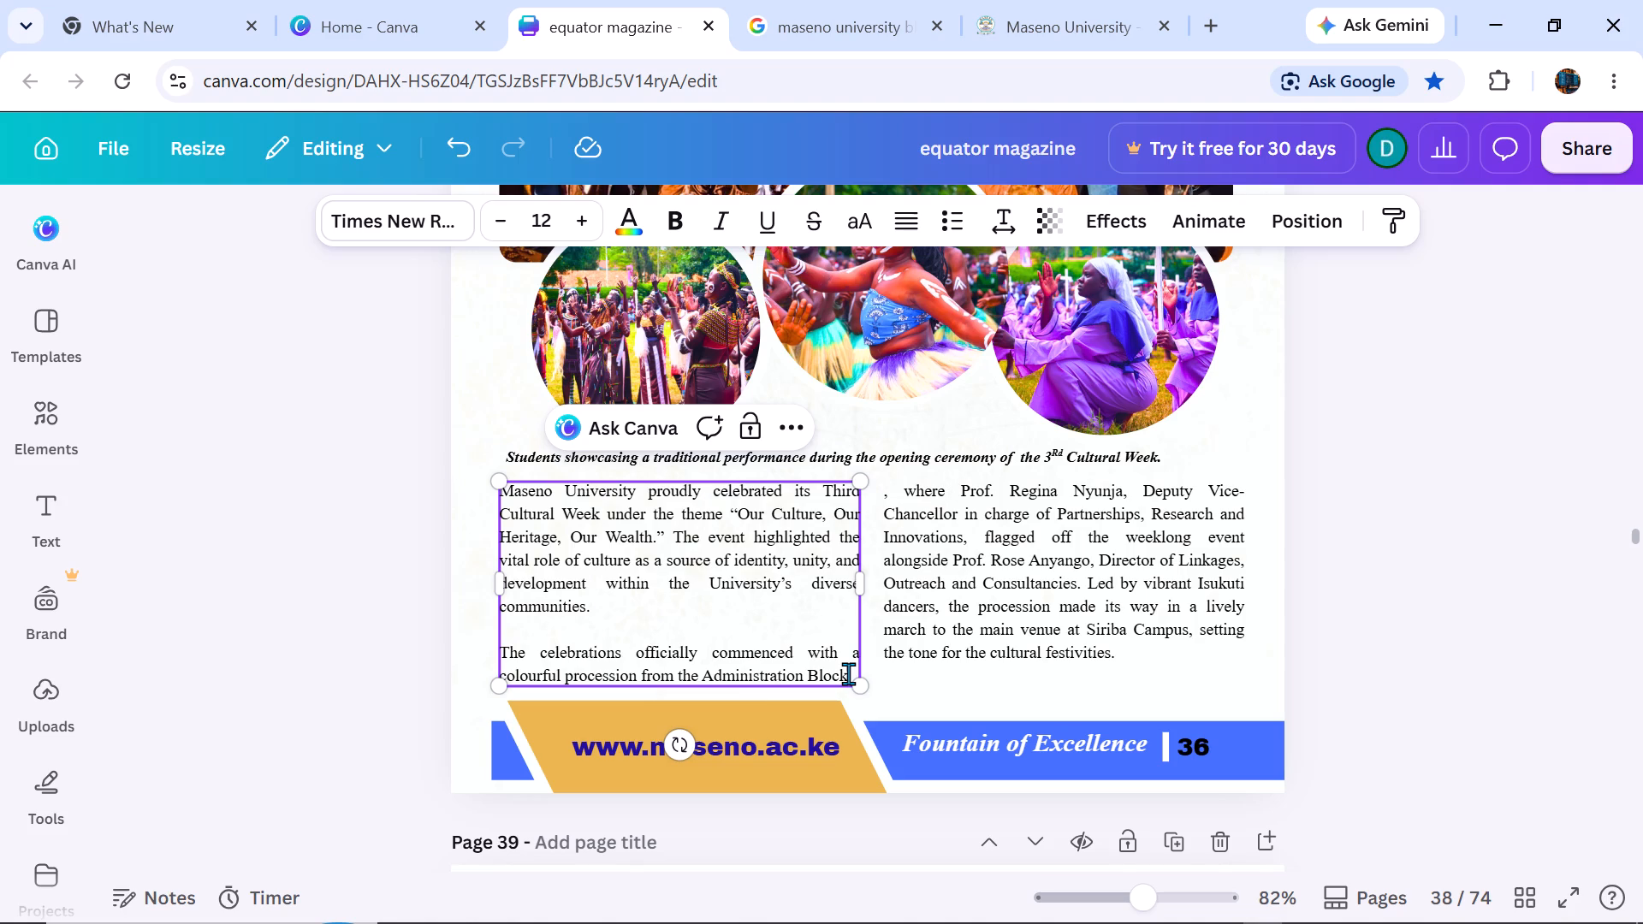
key("comma")
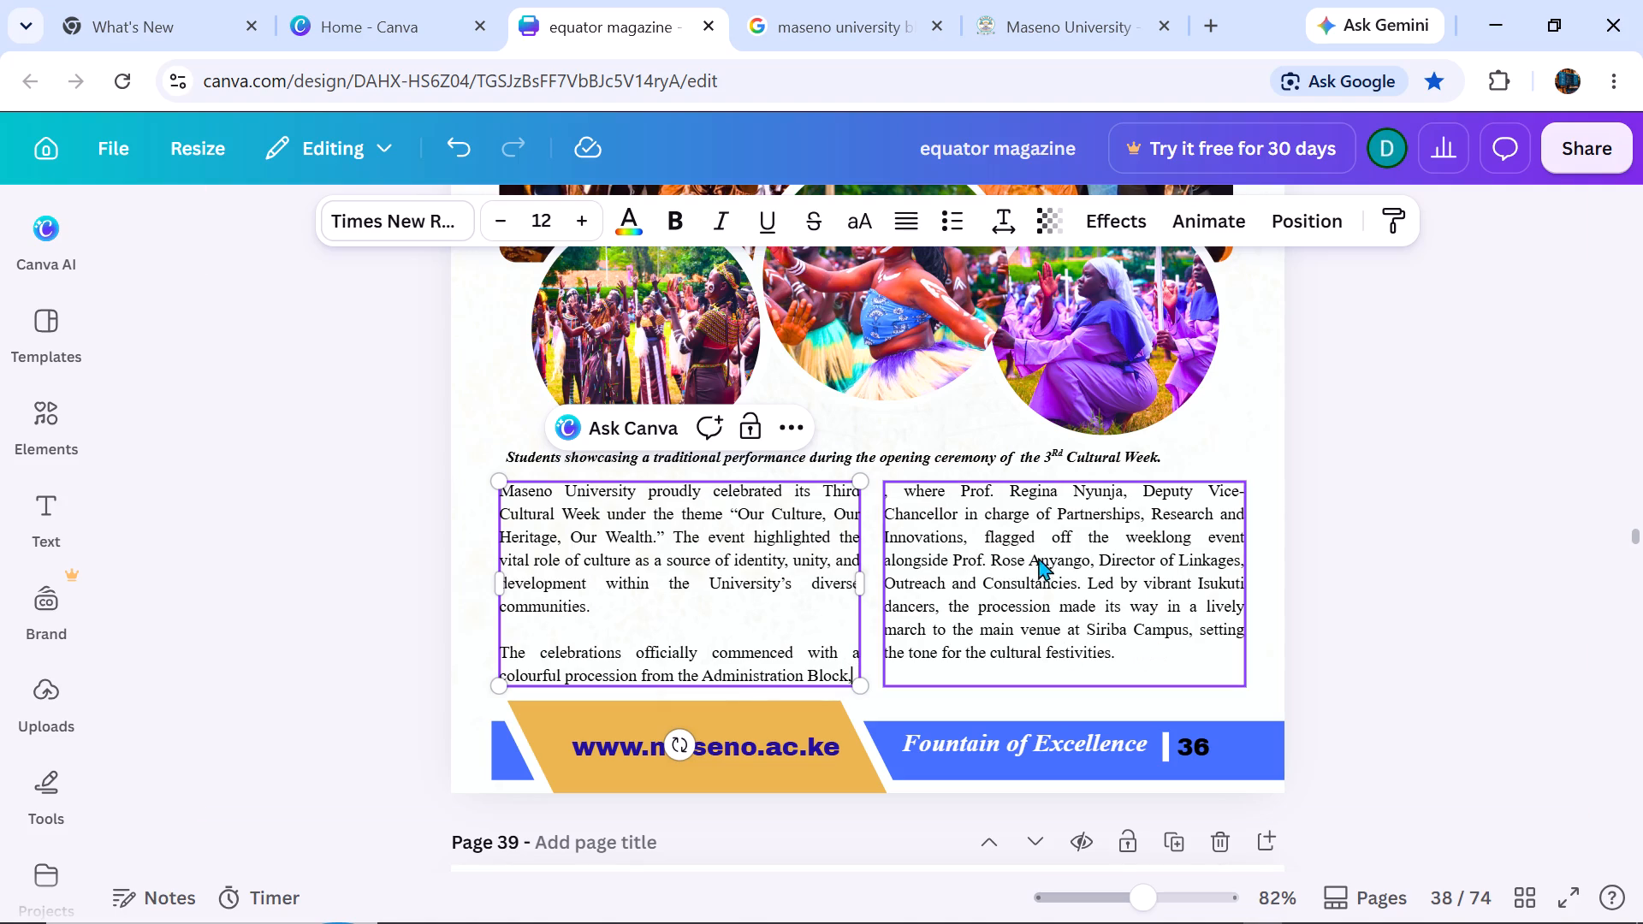
double_click(904, 491)
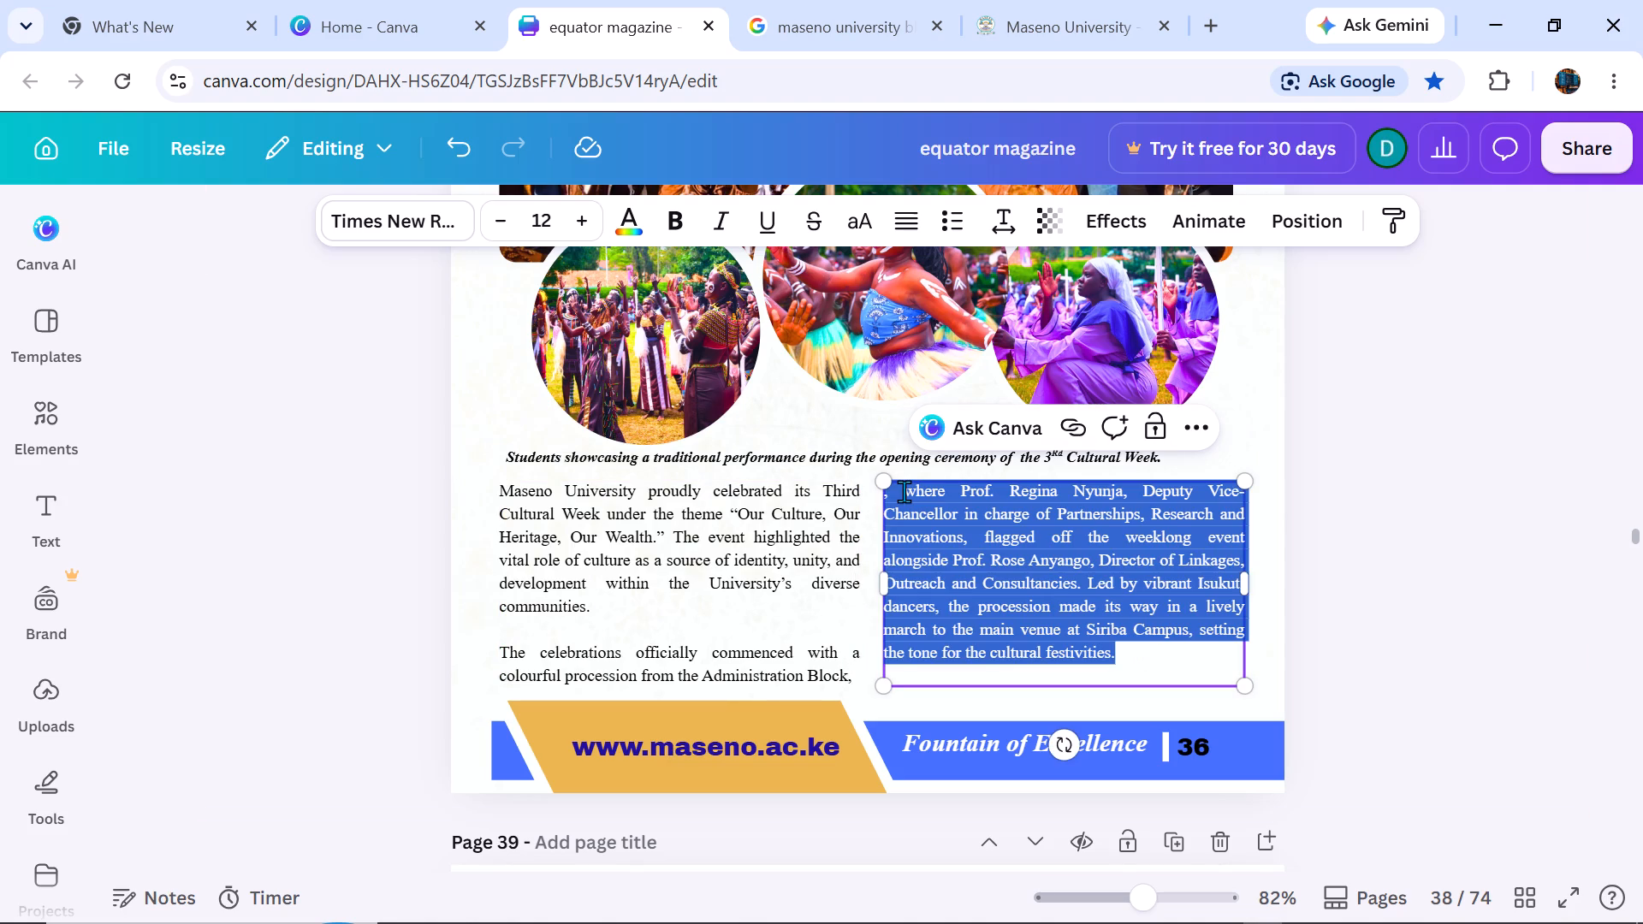
left_click(904, 491)
key("BackSpace")
key("BackSpace")
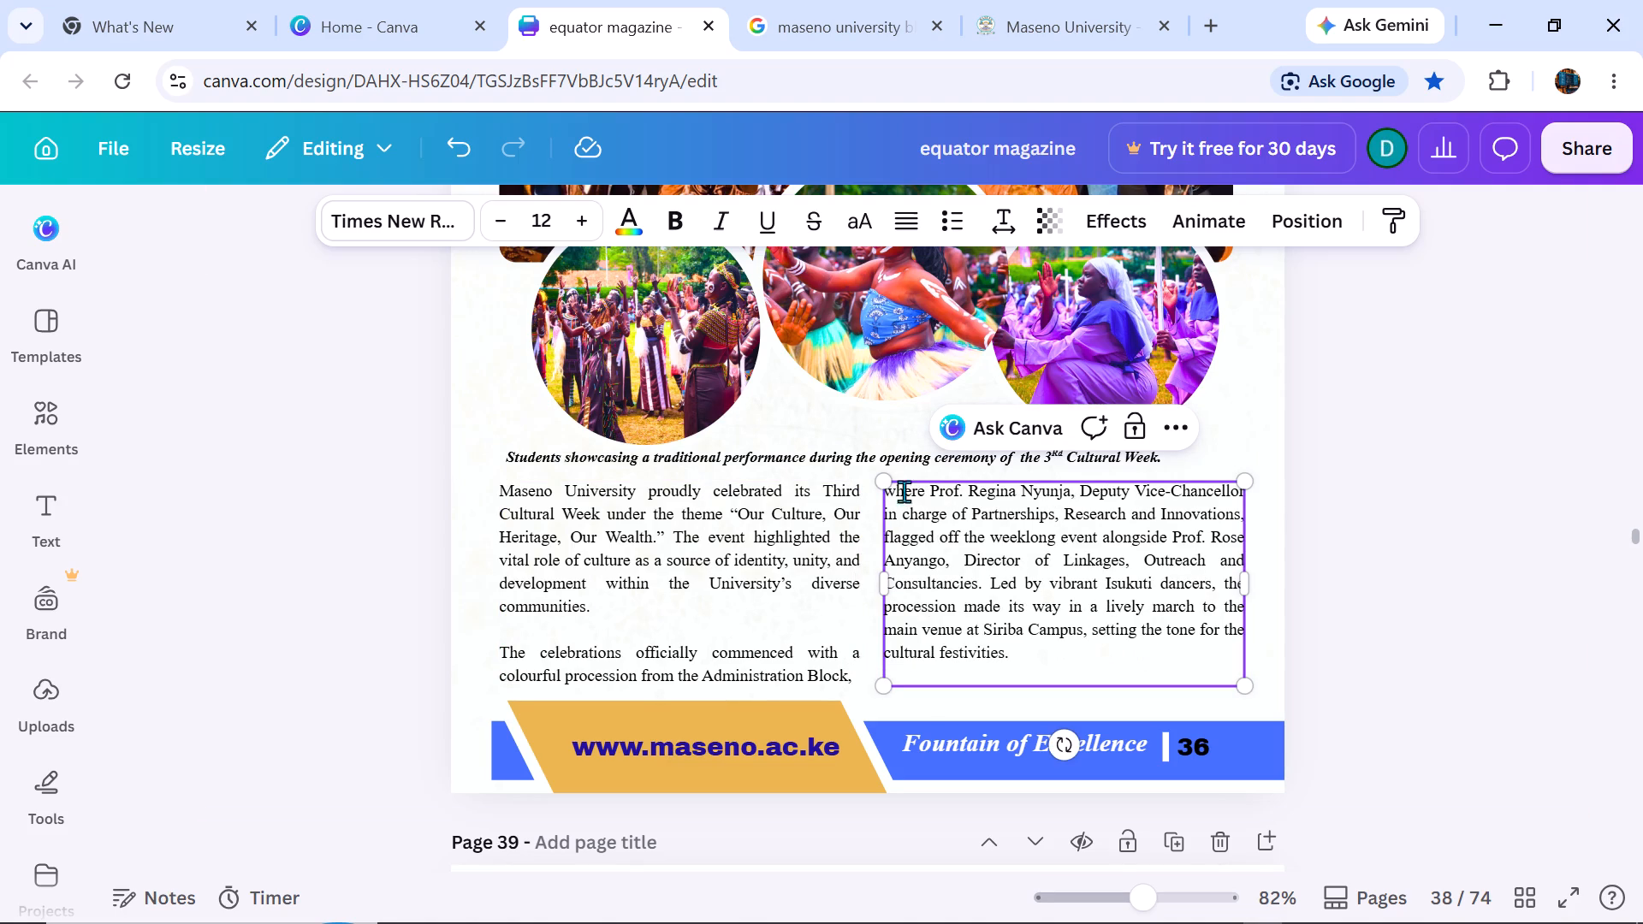
Replace "reaffirms its commitment to" with "demonstrates the significance of" in the "Through this celebration" paragraph on page 39.
scroll(1110, 545, "down", 8)
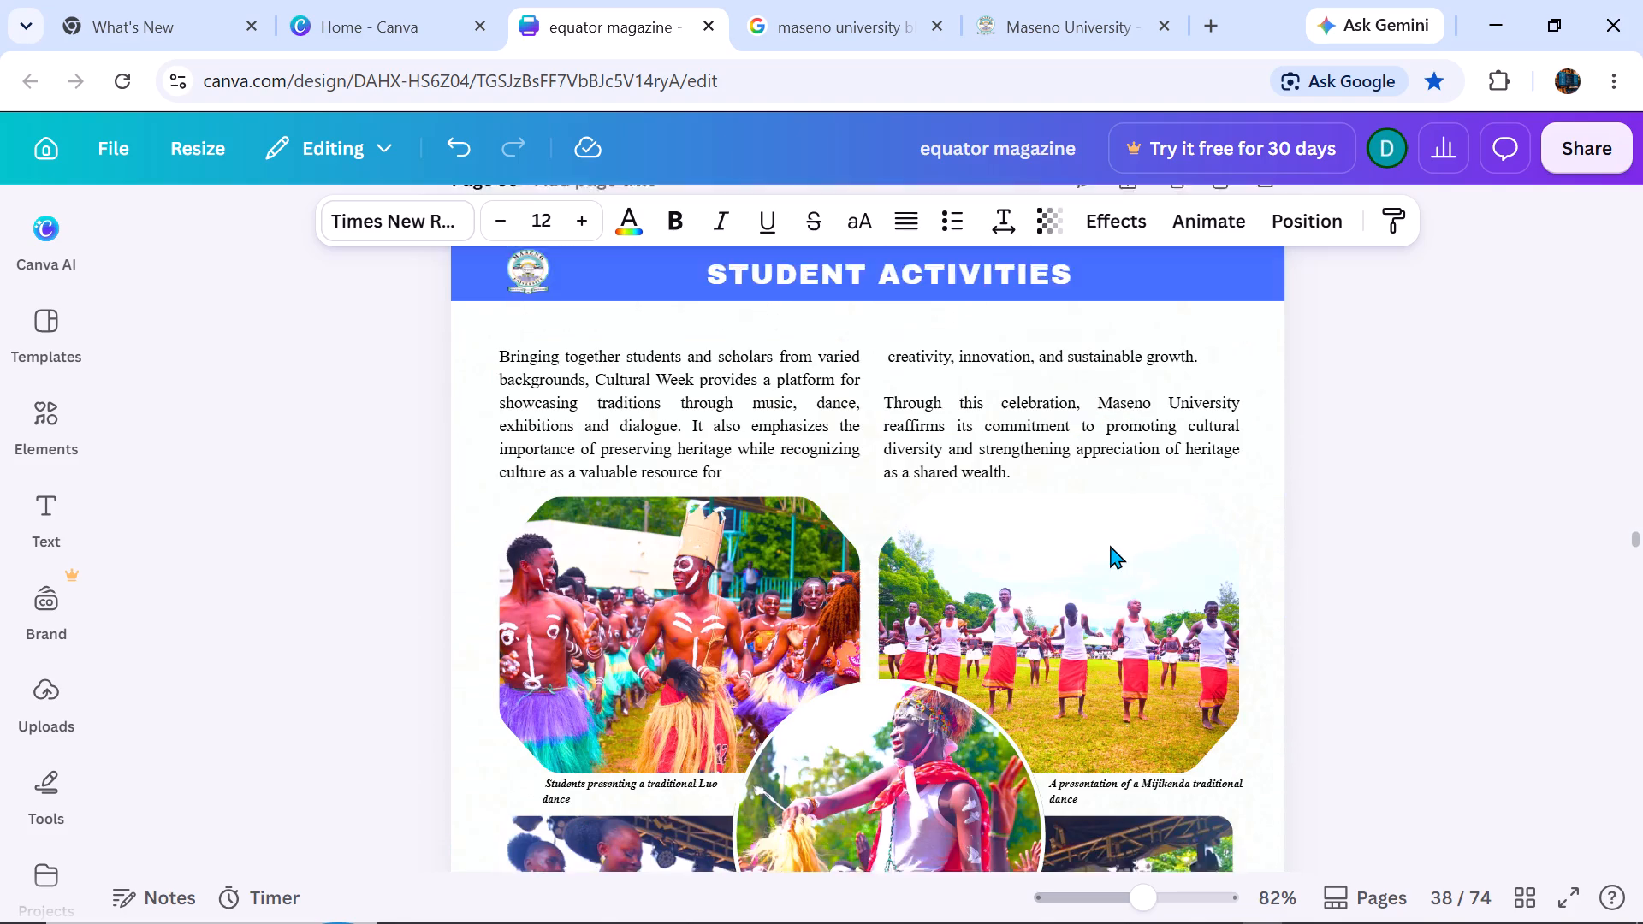
scroll(1110, 545, "up", 1)
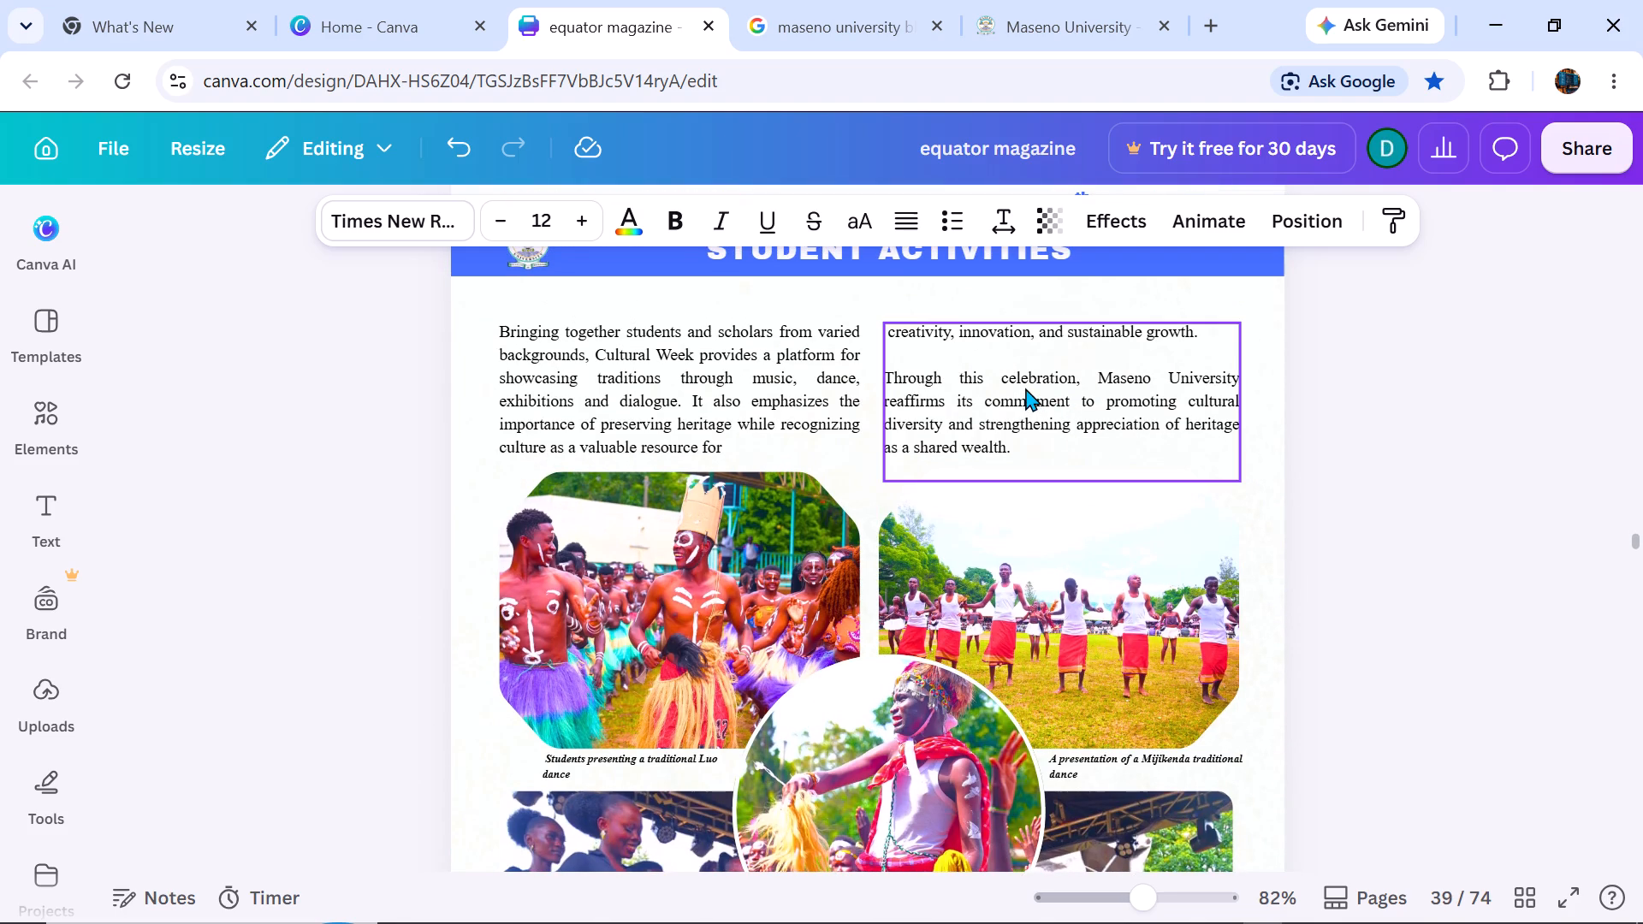
double_click(948, 395)
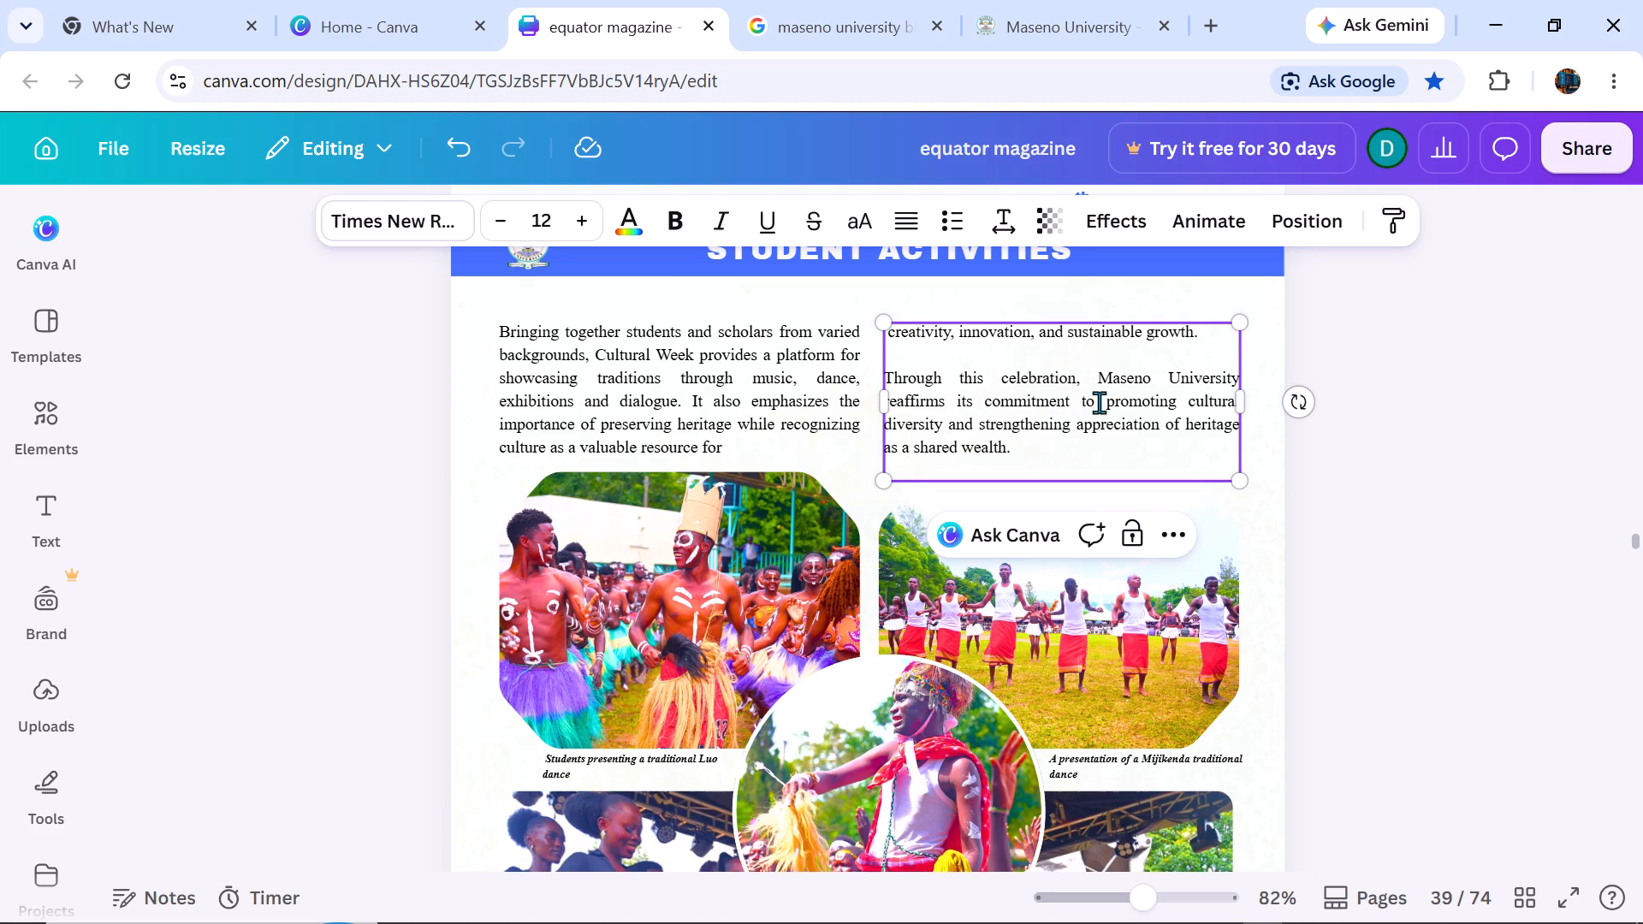
left_click_drag(1088, 398, 935, 404)
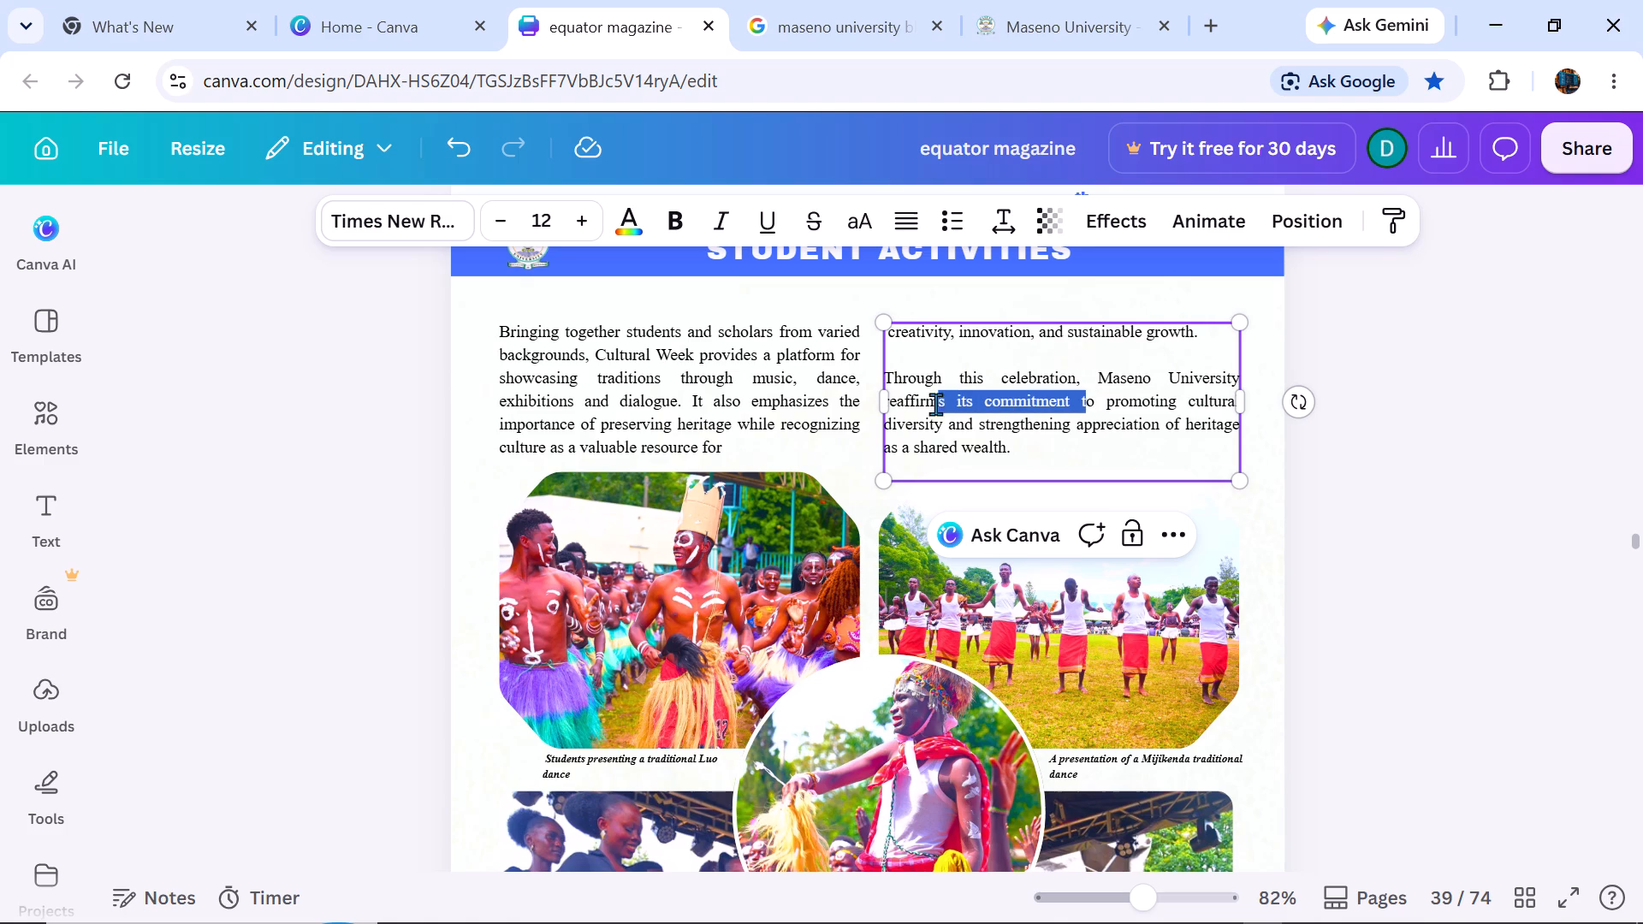
left_click_drag(935, 404, 891, 403)
left_click_drag(891, 403, 883, 407)
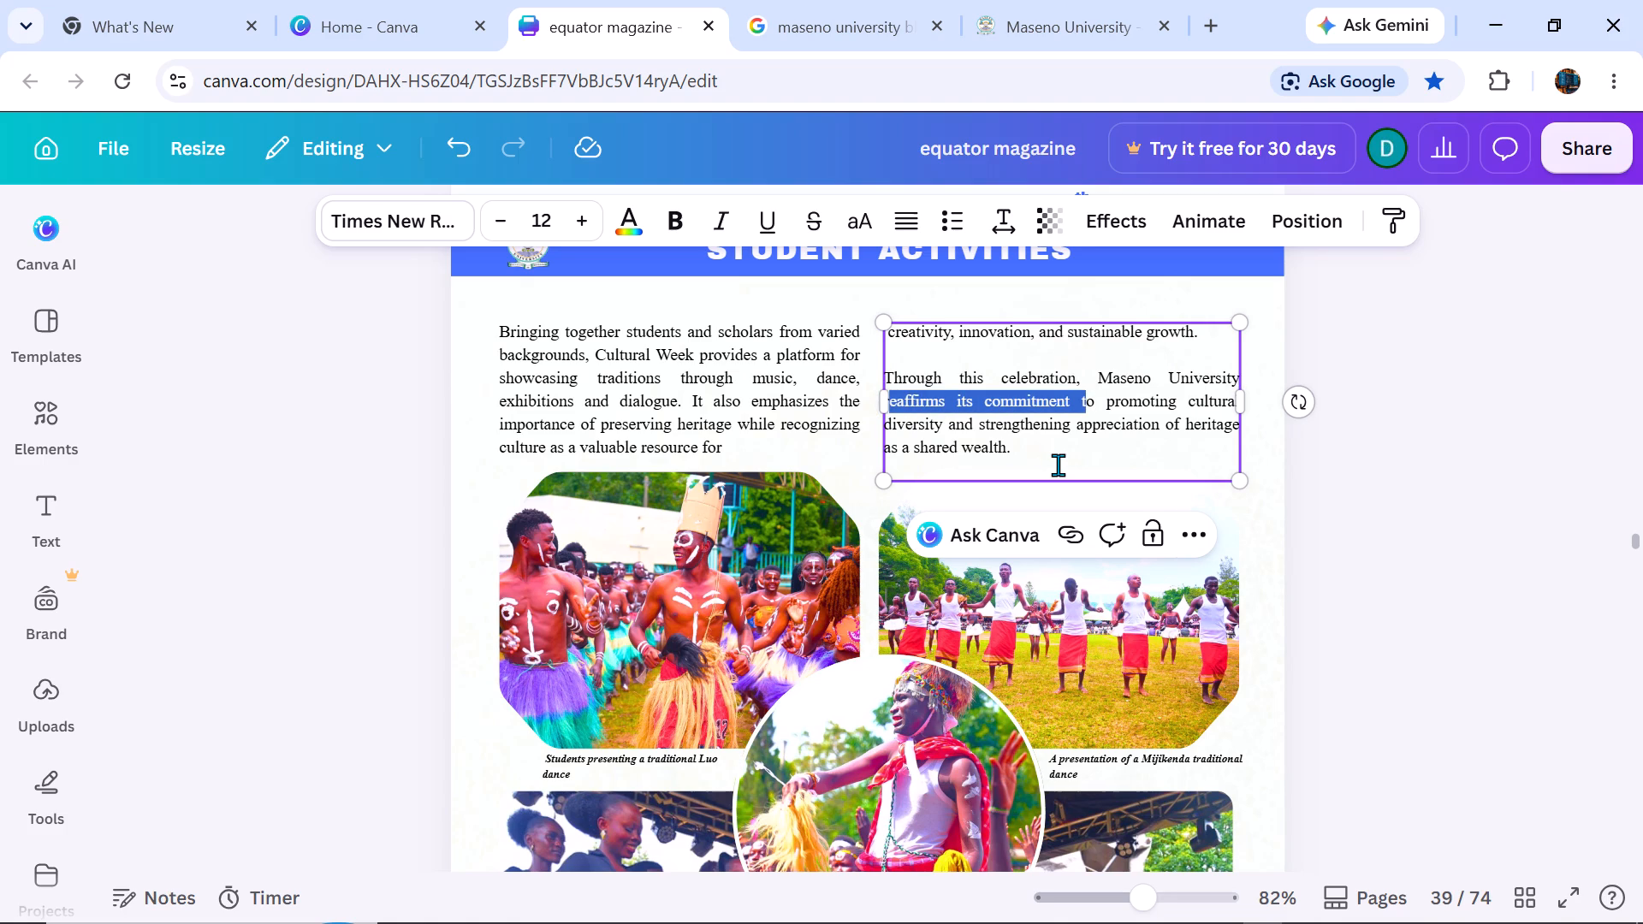
type("demon")
type("strates")
key("space")
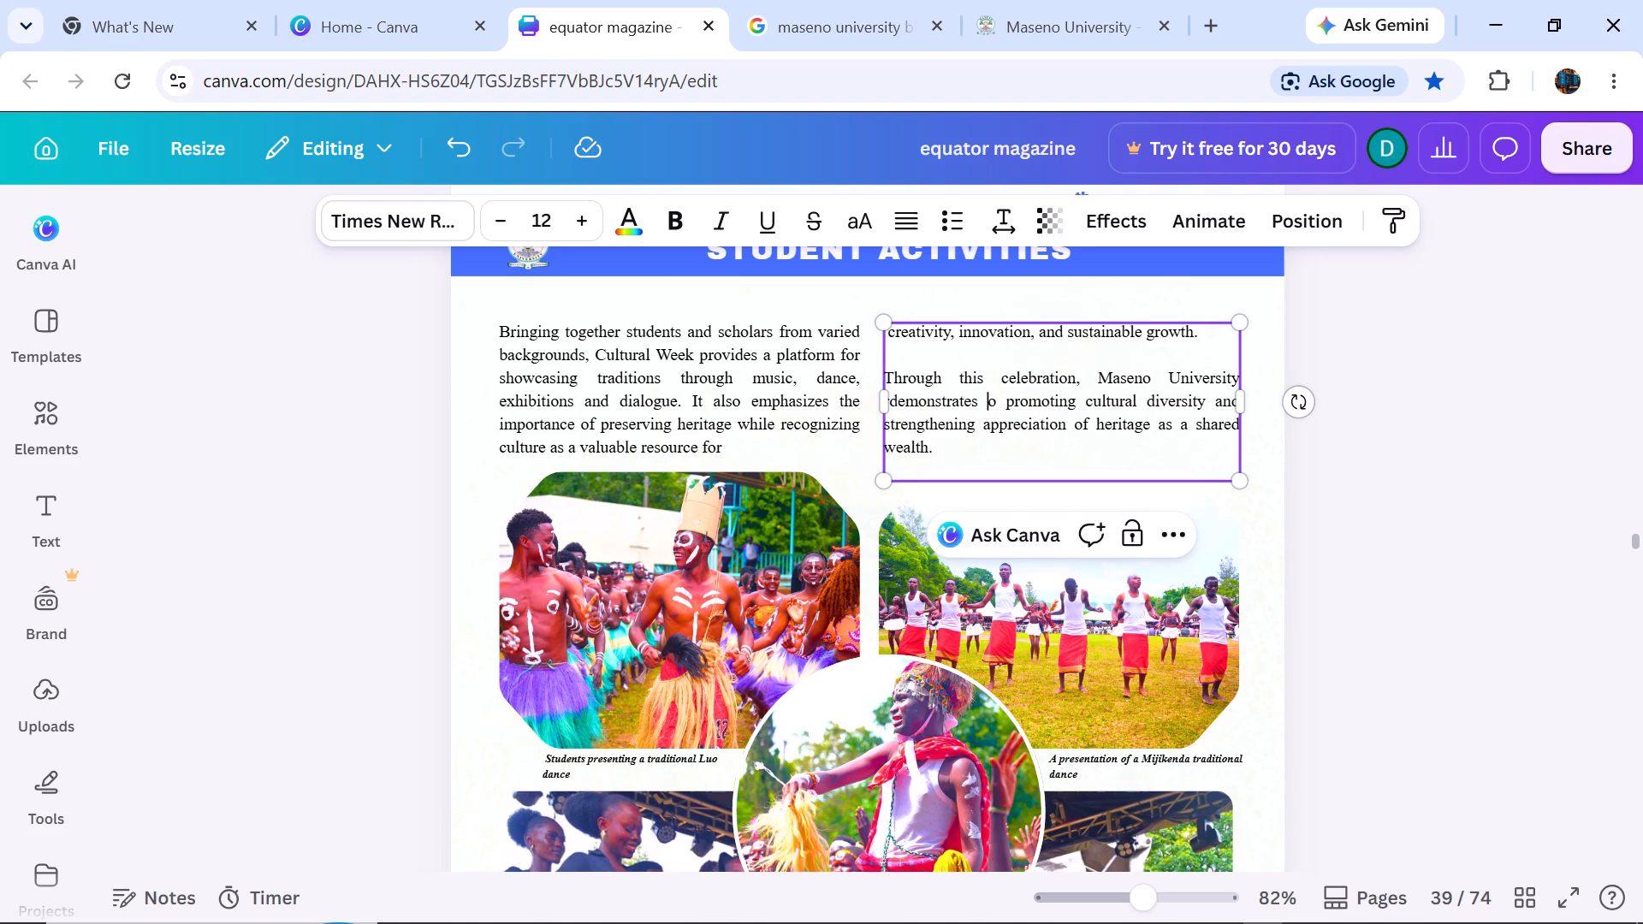
type("the significanc")
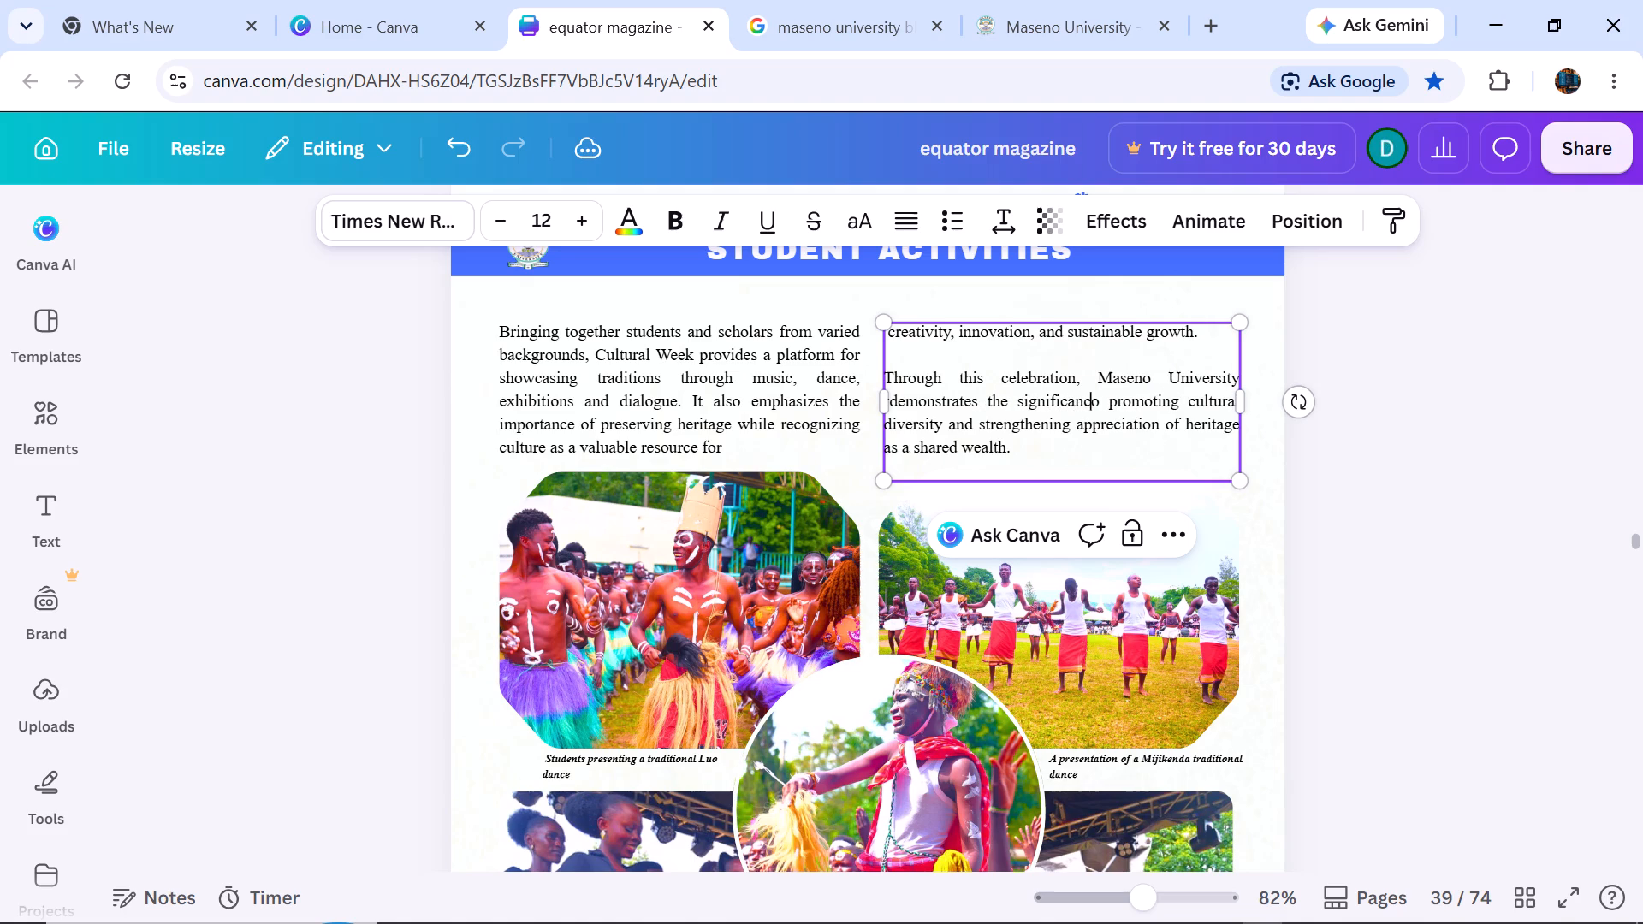
type("e o")
key("BackSpace")
key("Right")
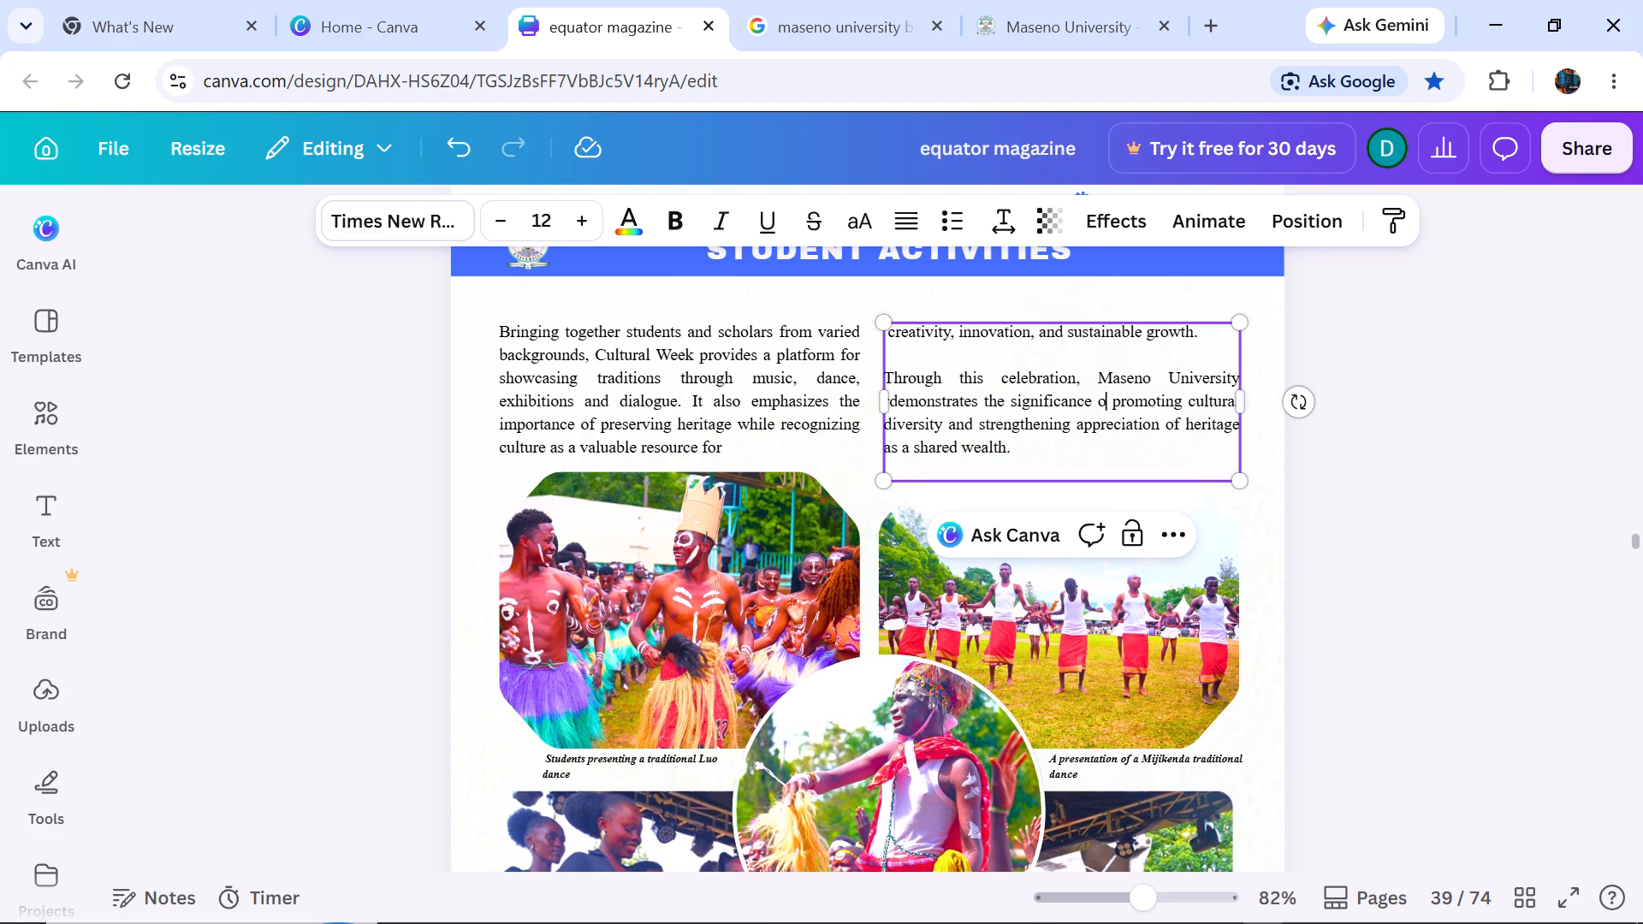
key("f")
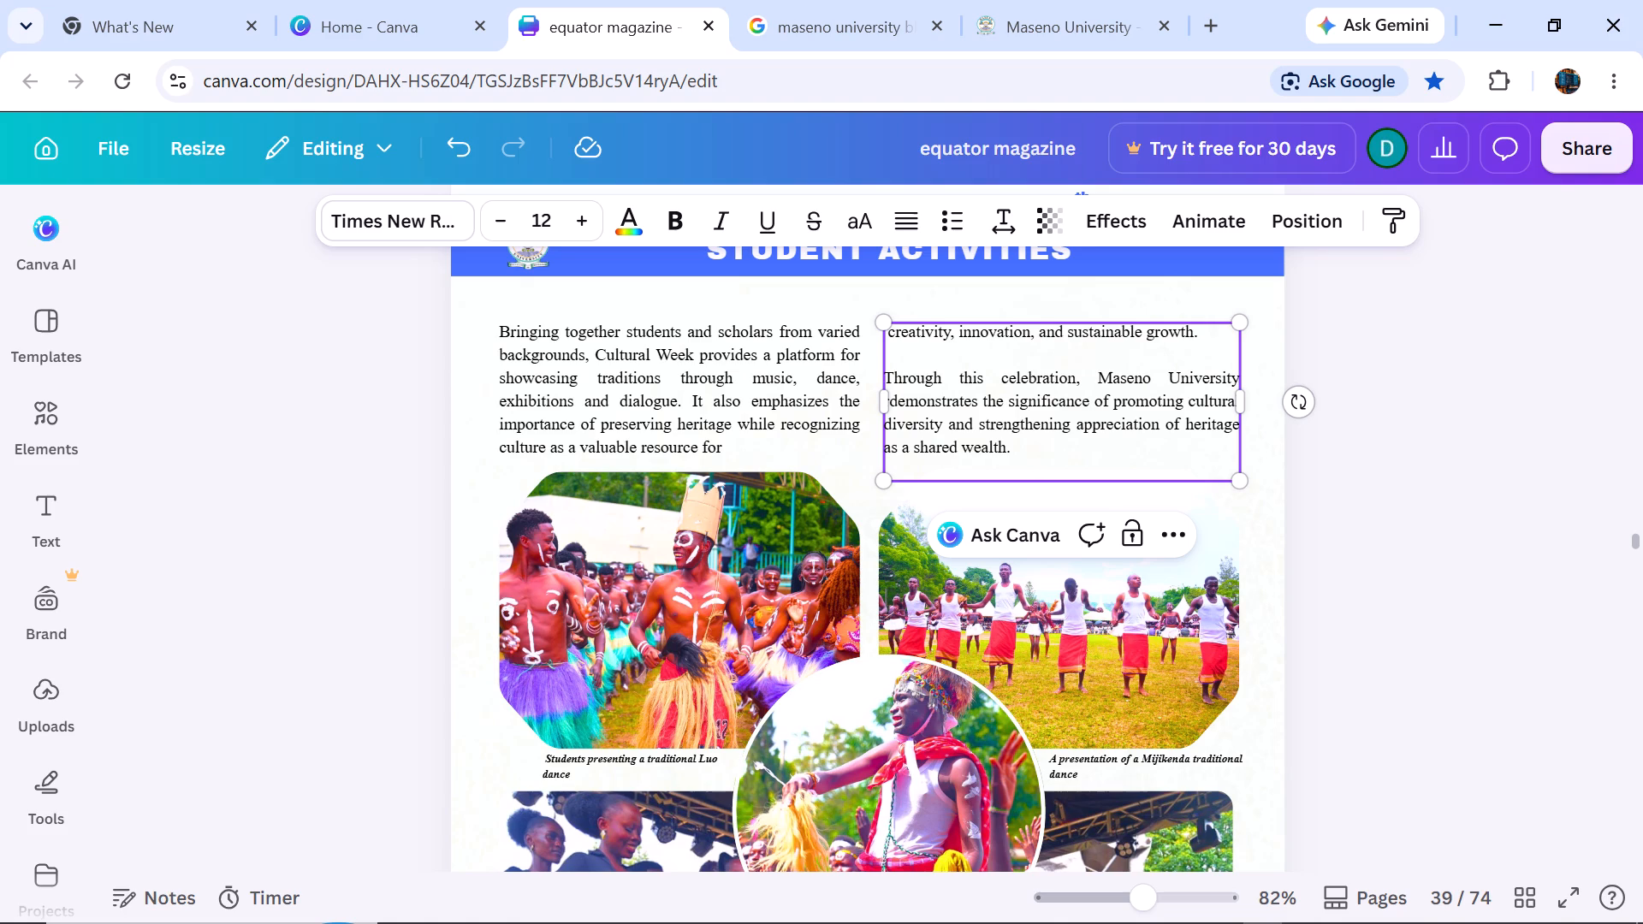
Delete the heartbeat line graphic below the second column at the bottom of page 40.
scroll(1512, 519, "down", 2)
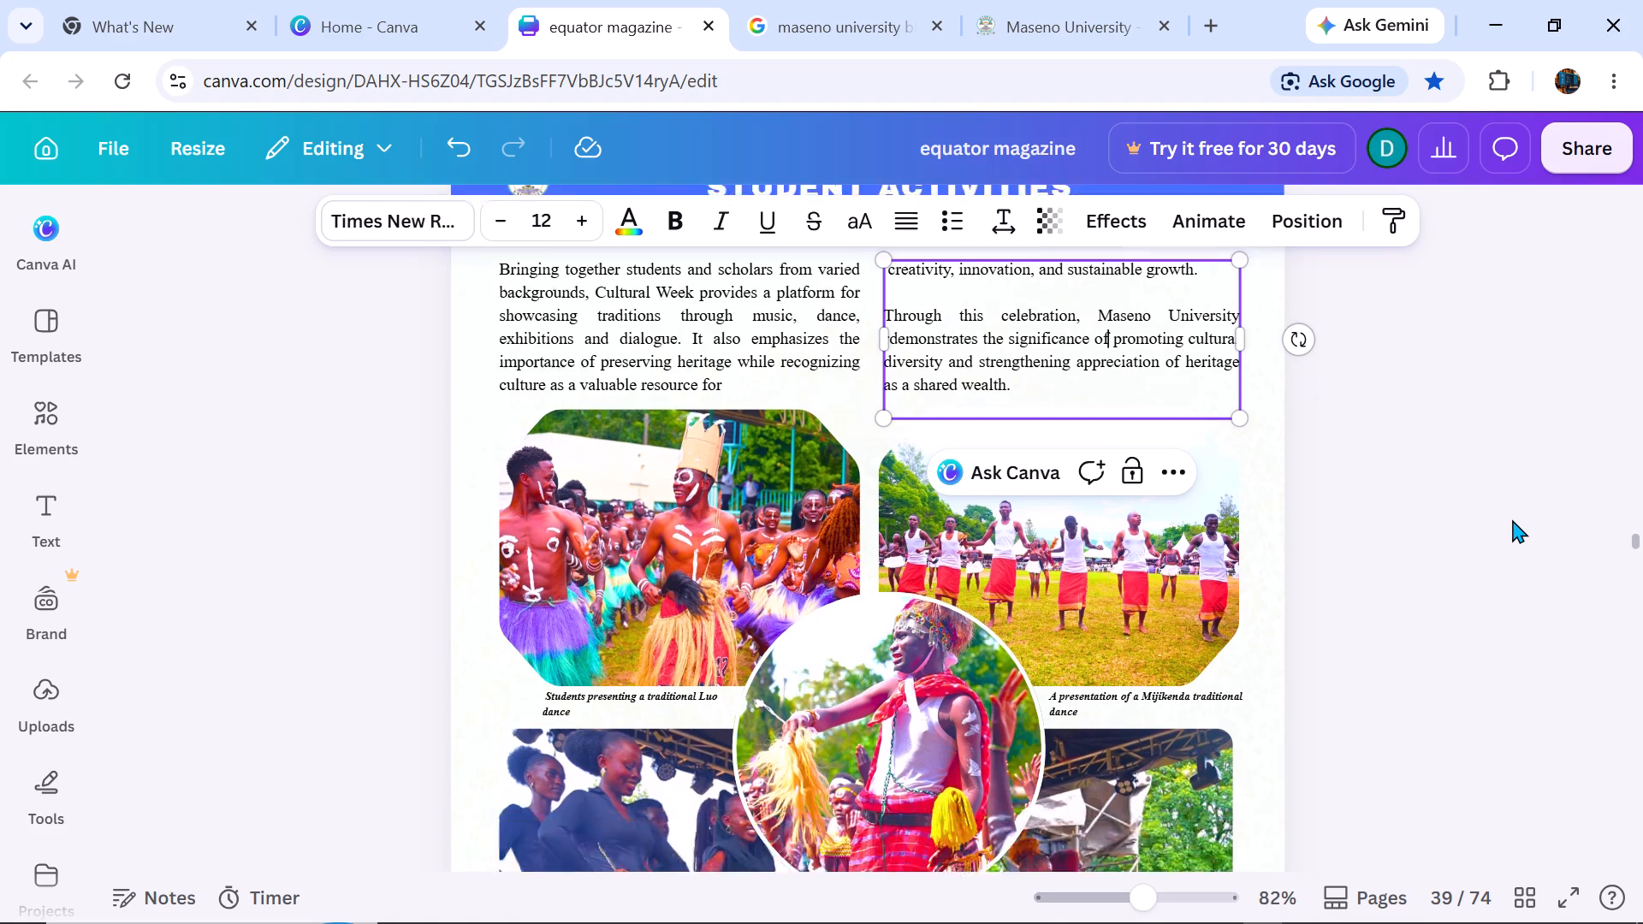
scroll(1512, 519, "down", 14)
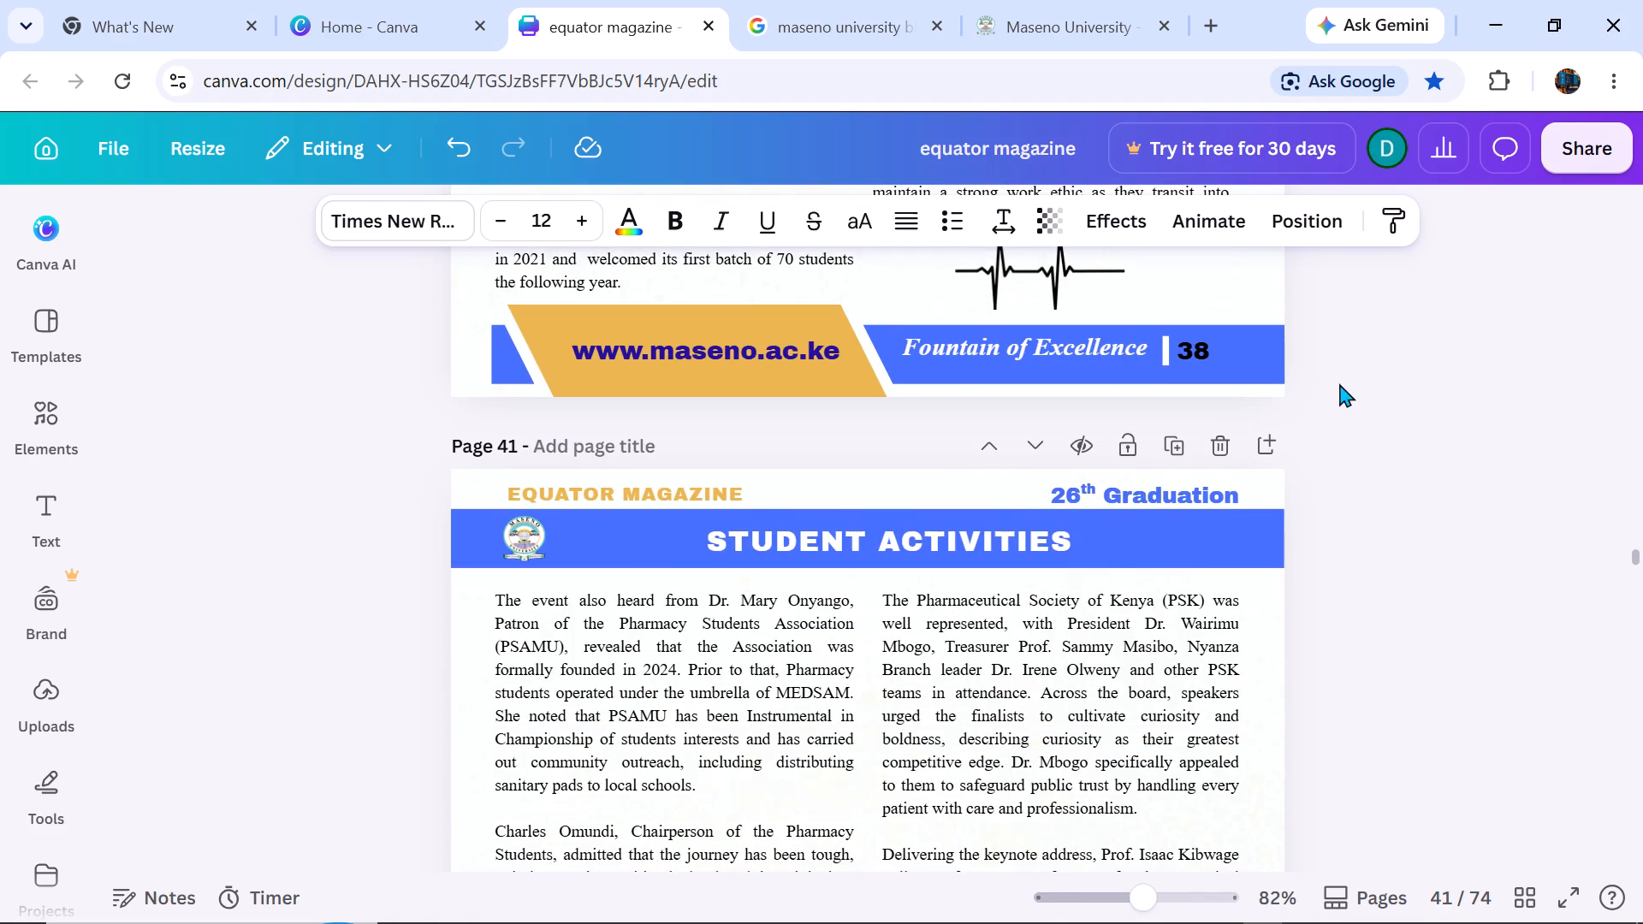
left_click(1056, 278)
key("BackSpace")
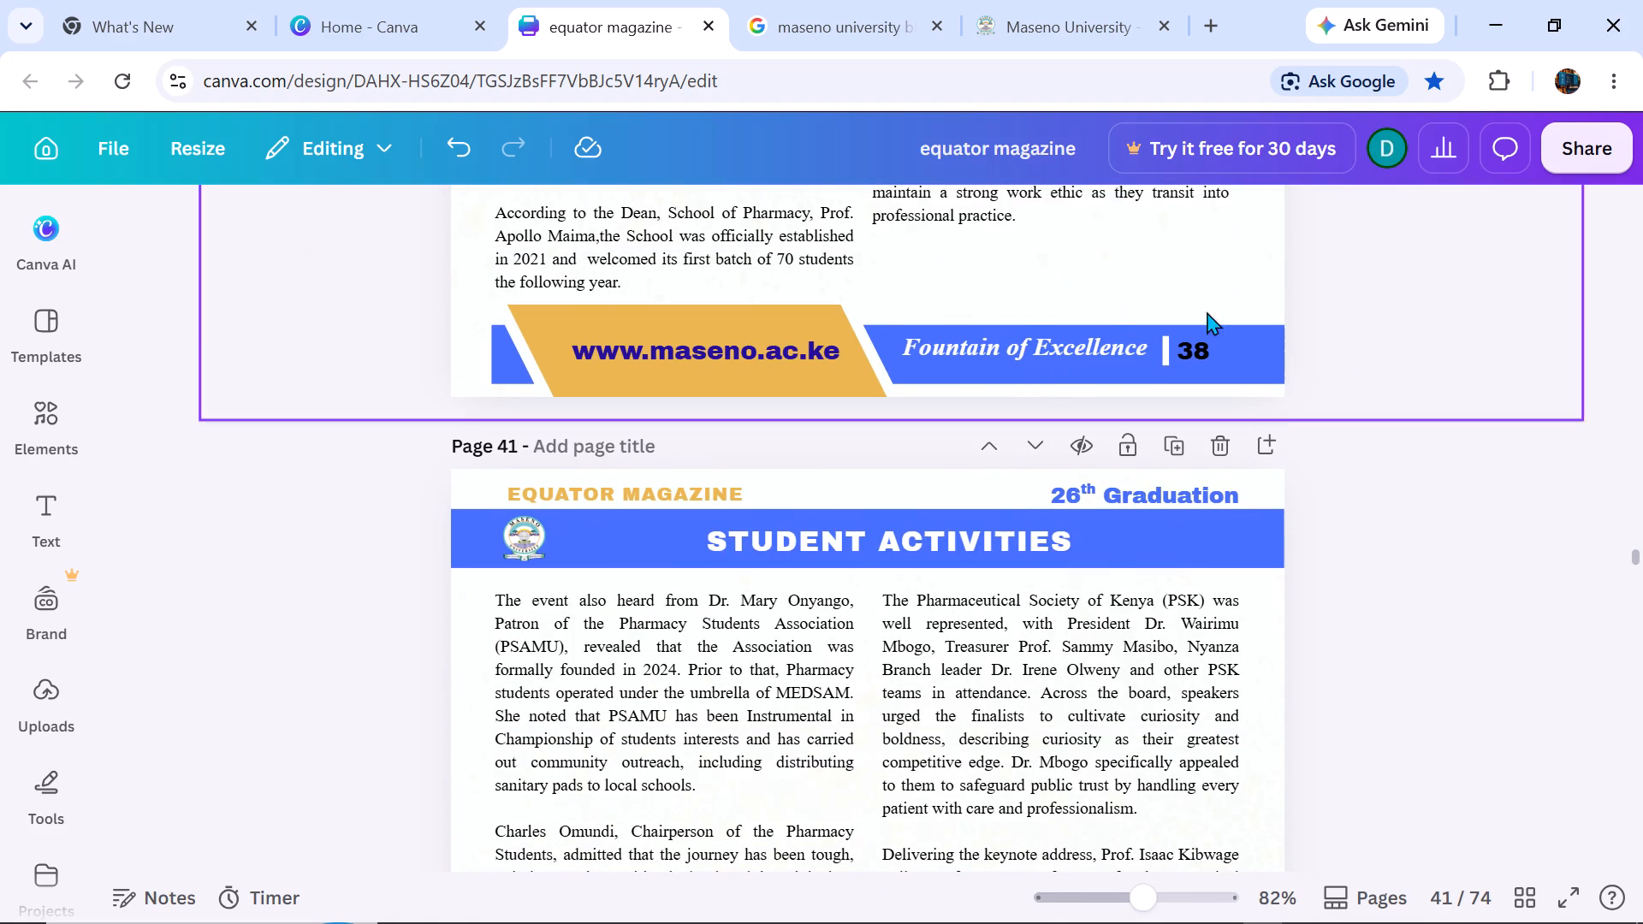
Insert "who" before "revealed that the Association" in the first paragraph on page 41.
scroll(1481, 397, "down", 1)
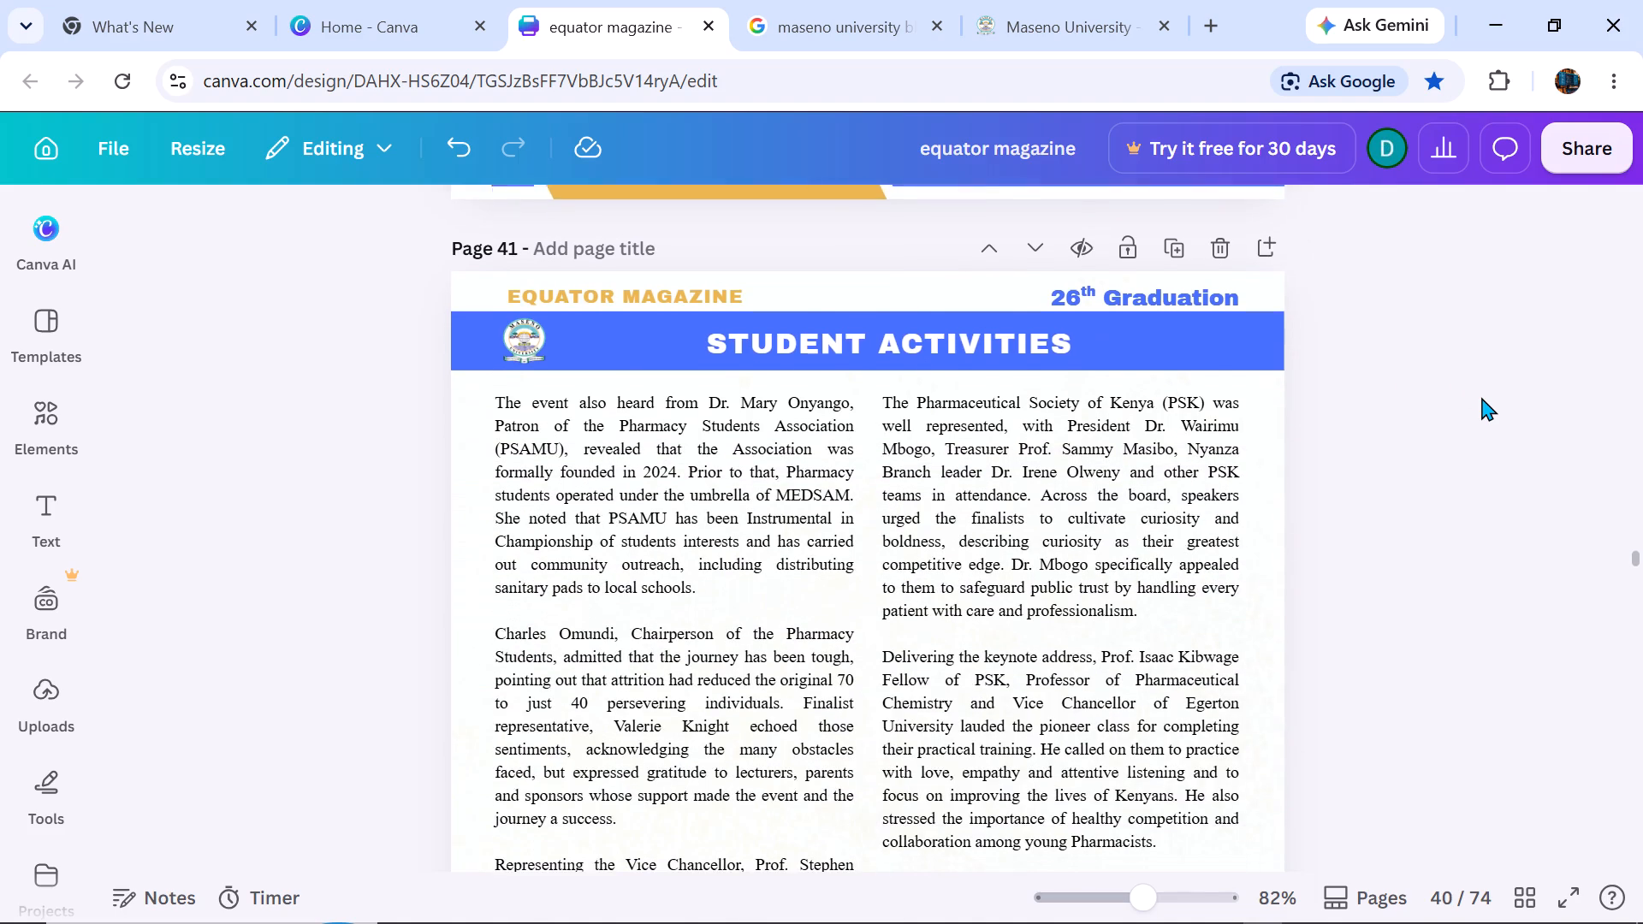
scroll(1481, 397, "down", 4)
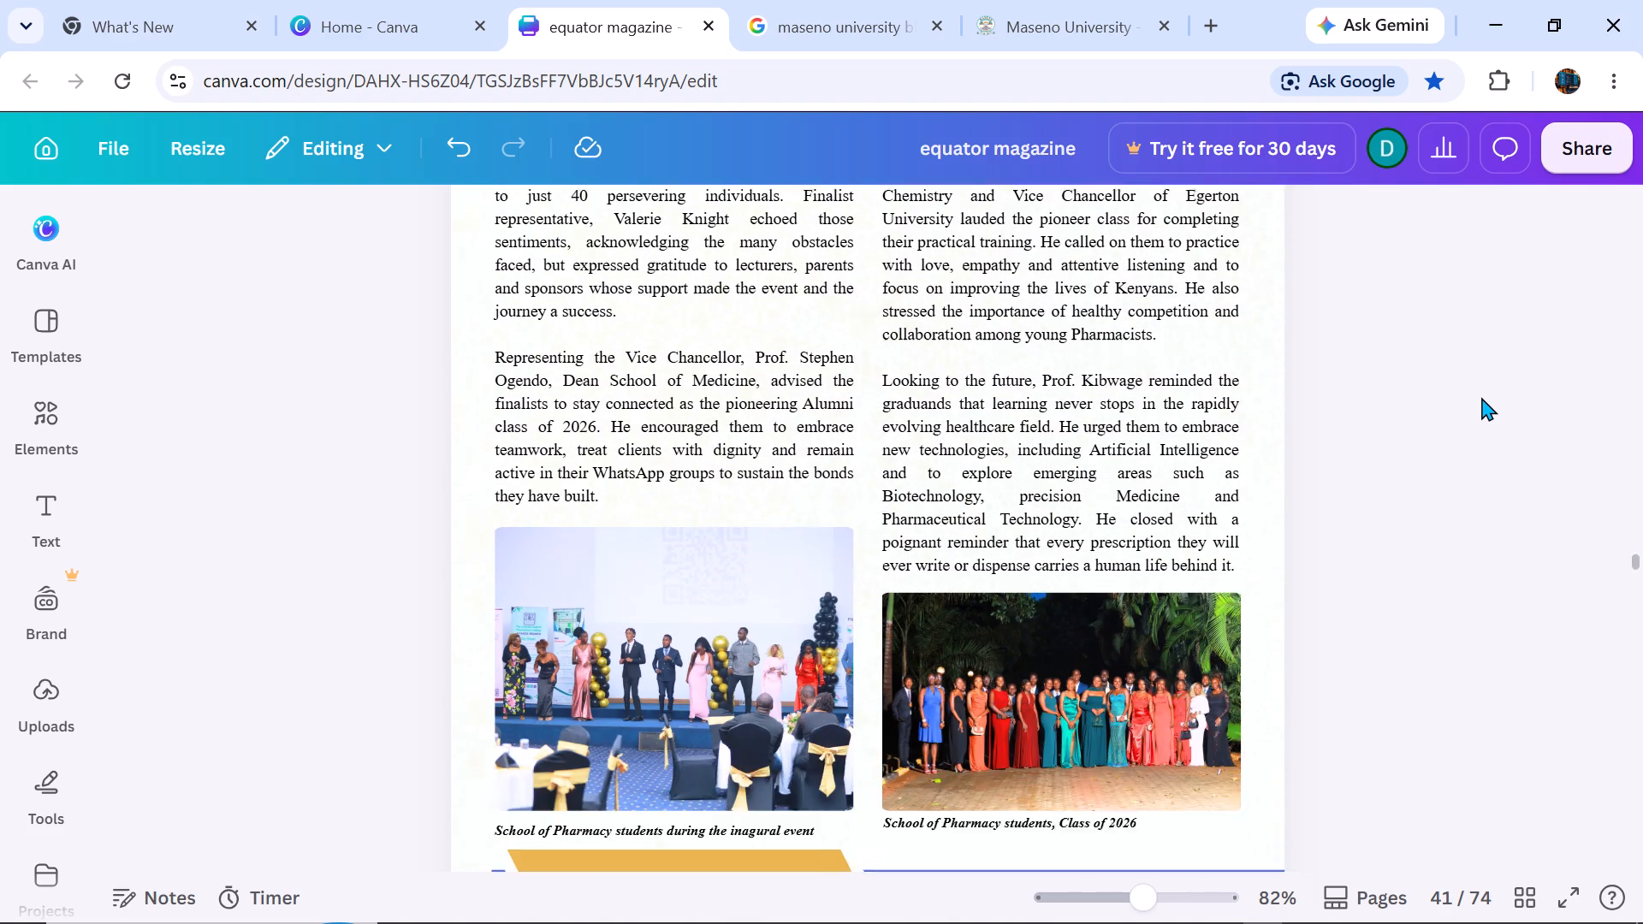
scroll(1481, 397, "up", 1)
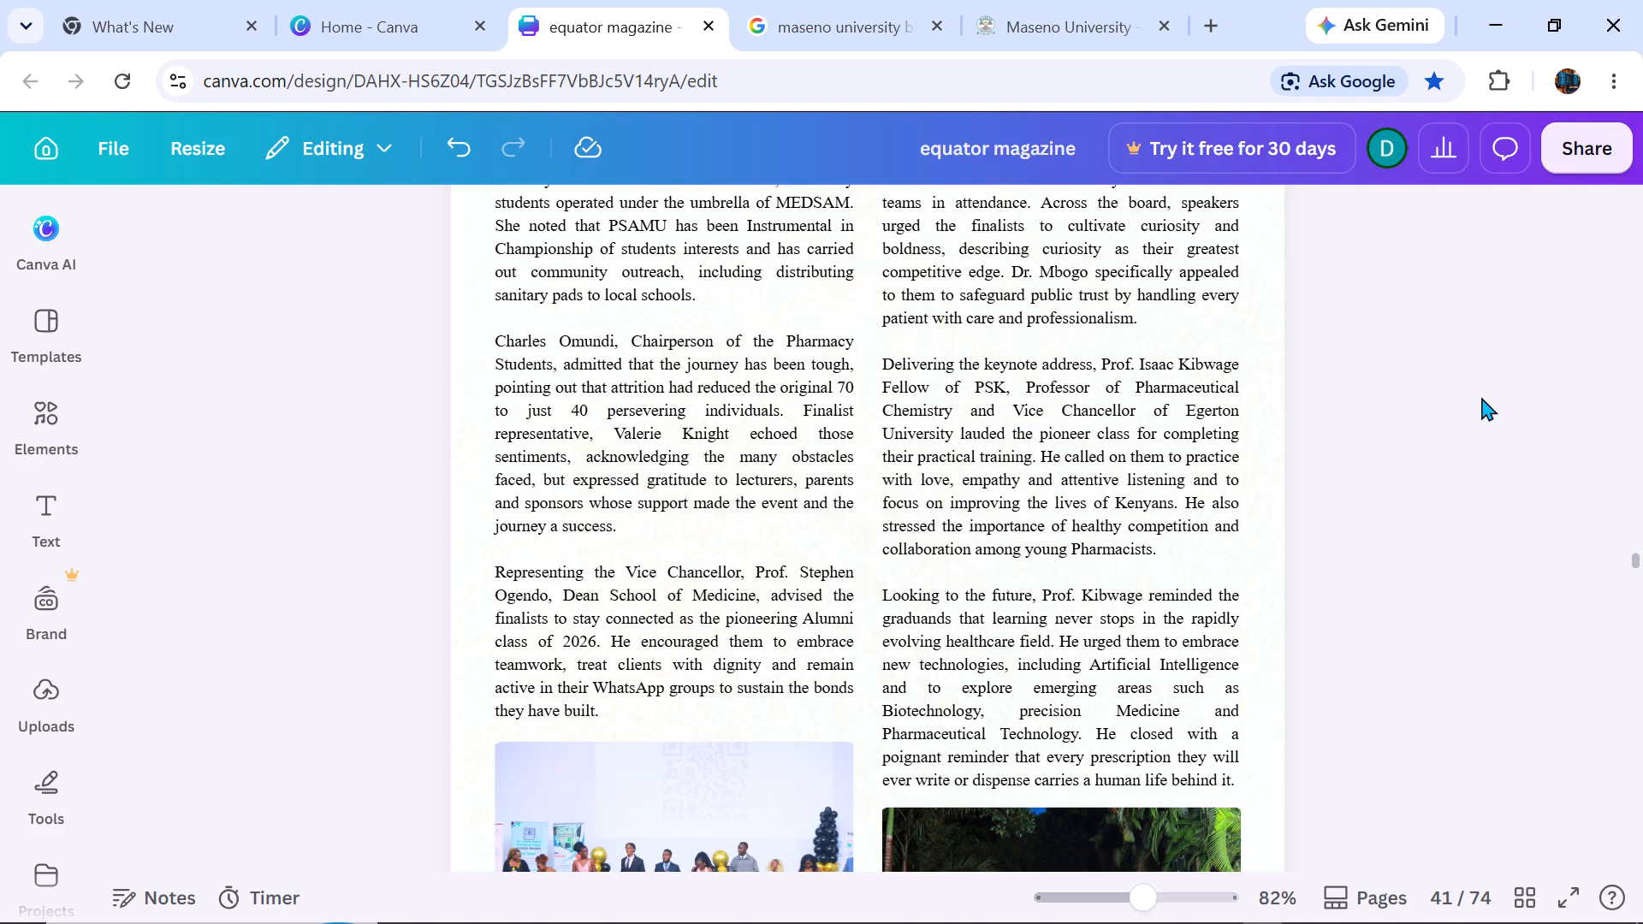
scroll(1481, 397, "up", 3)
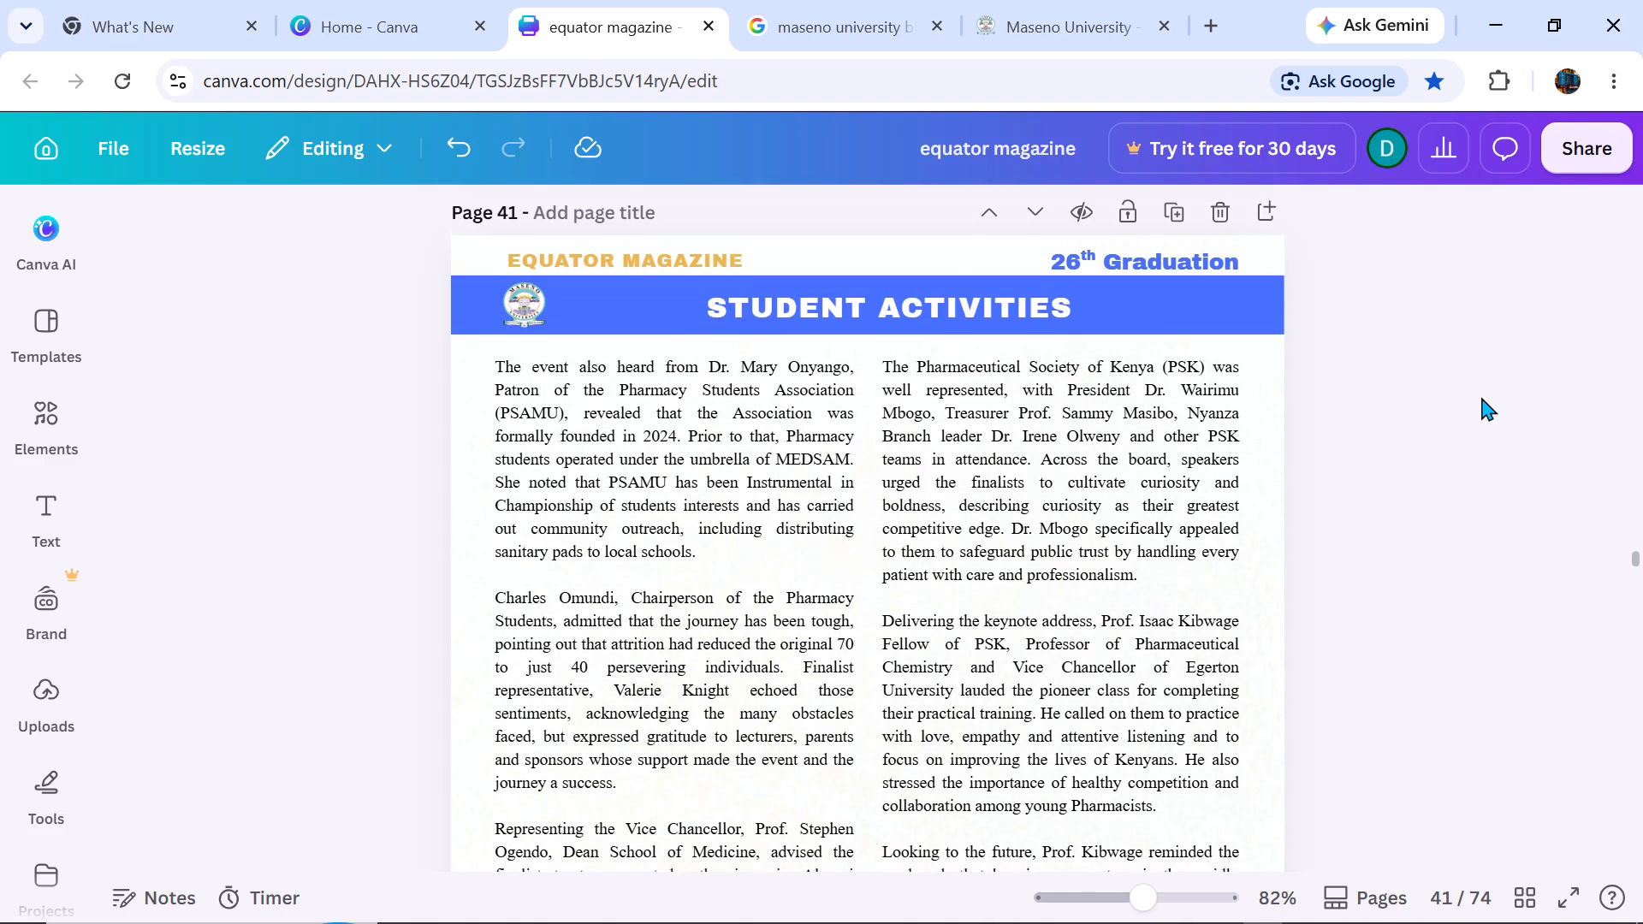
double_click(571, 413)
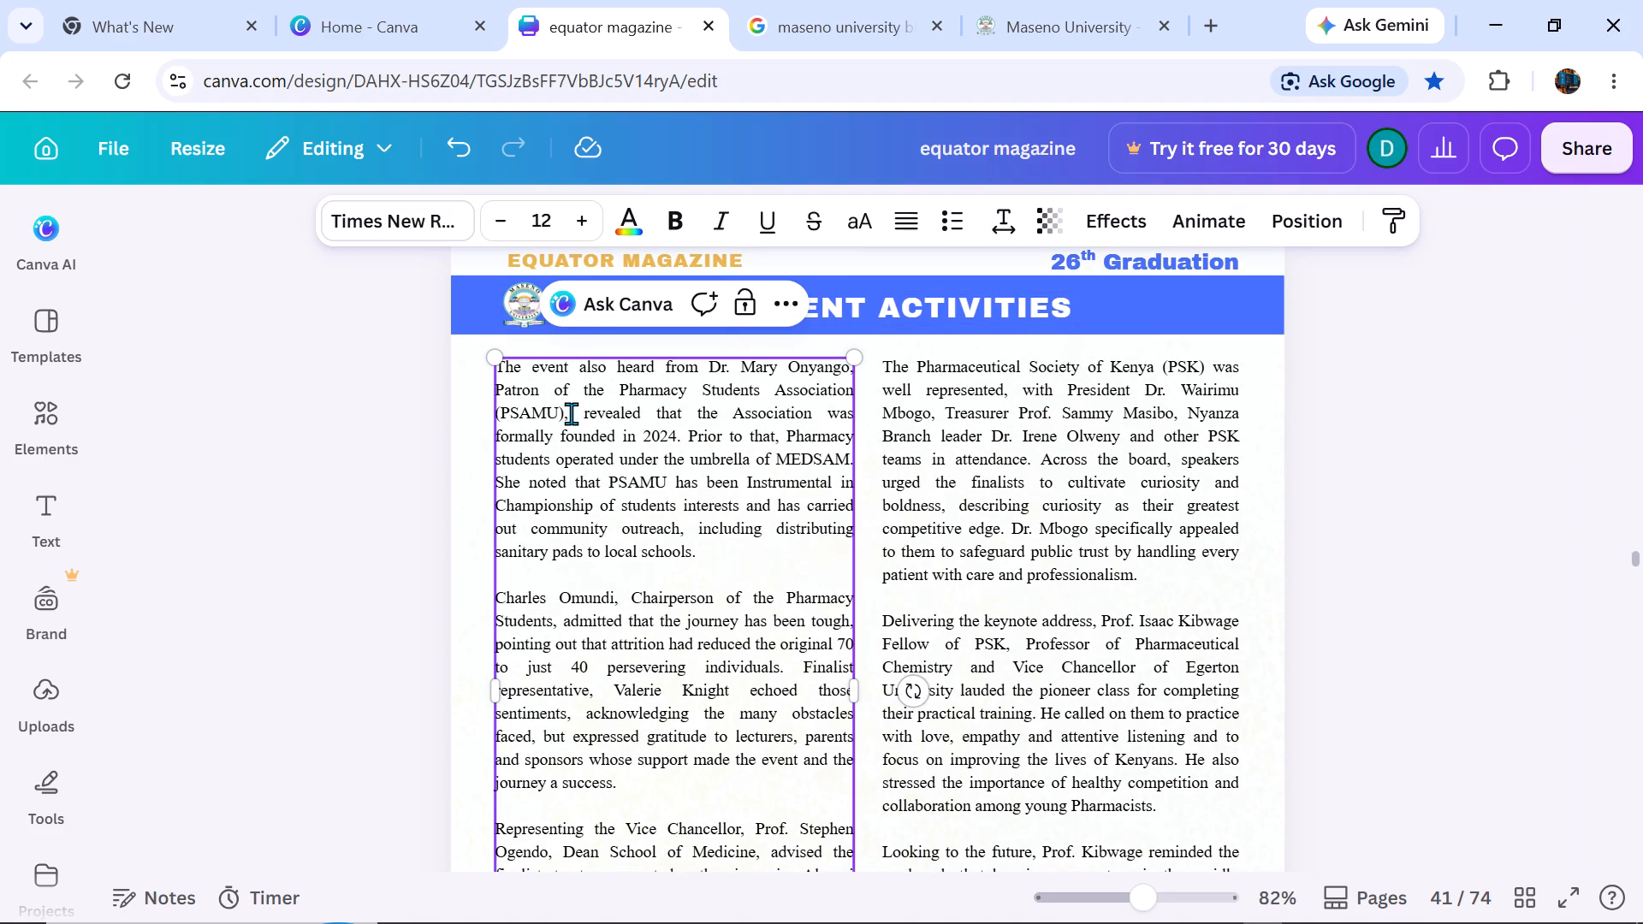
key("space")
type("who")
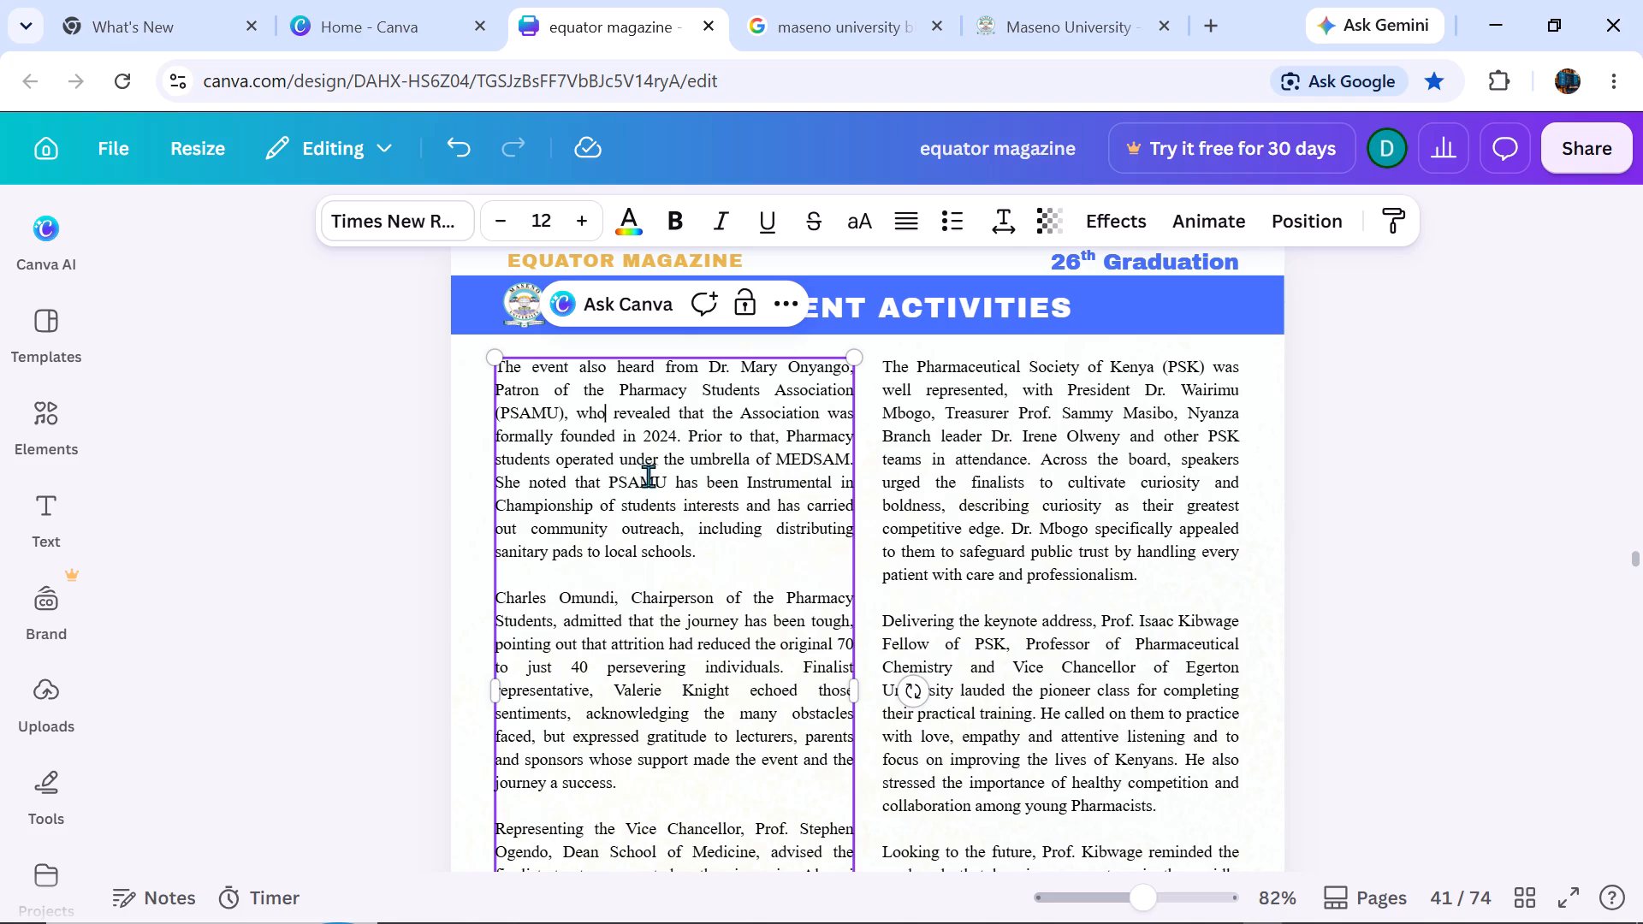
Lowercase the initial letters of "Instrumental" and "Championship" in the PSAMU sentence of page 41's first paragraph.
left_click(755, 480)
key("BackSpace")
key("i")
key("End")
key("End")
key("End")
key("End")
key("End")
key("ctrl+End")
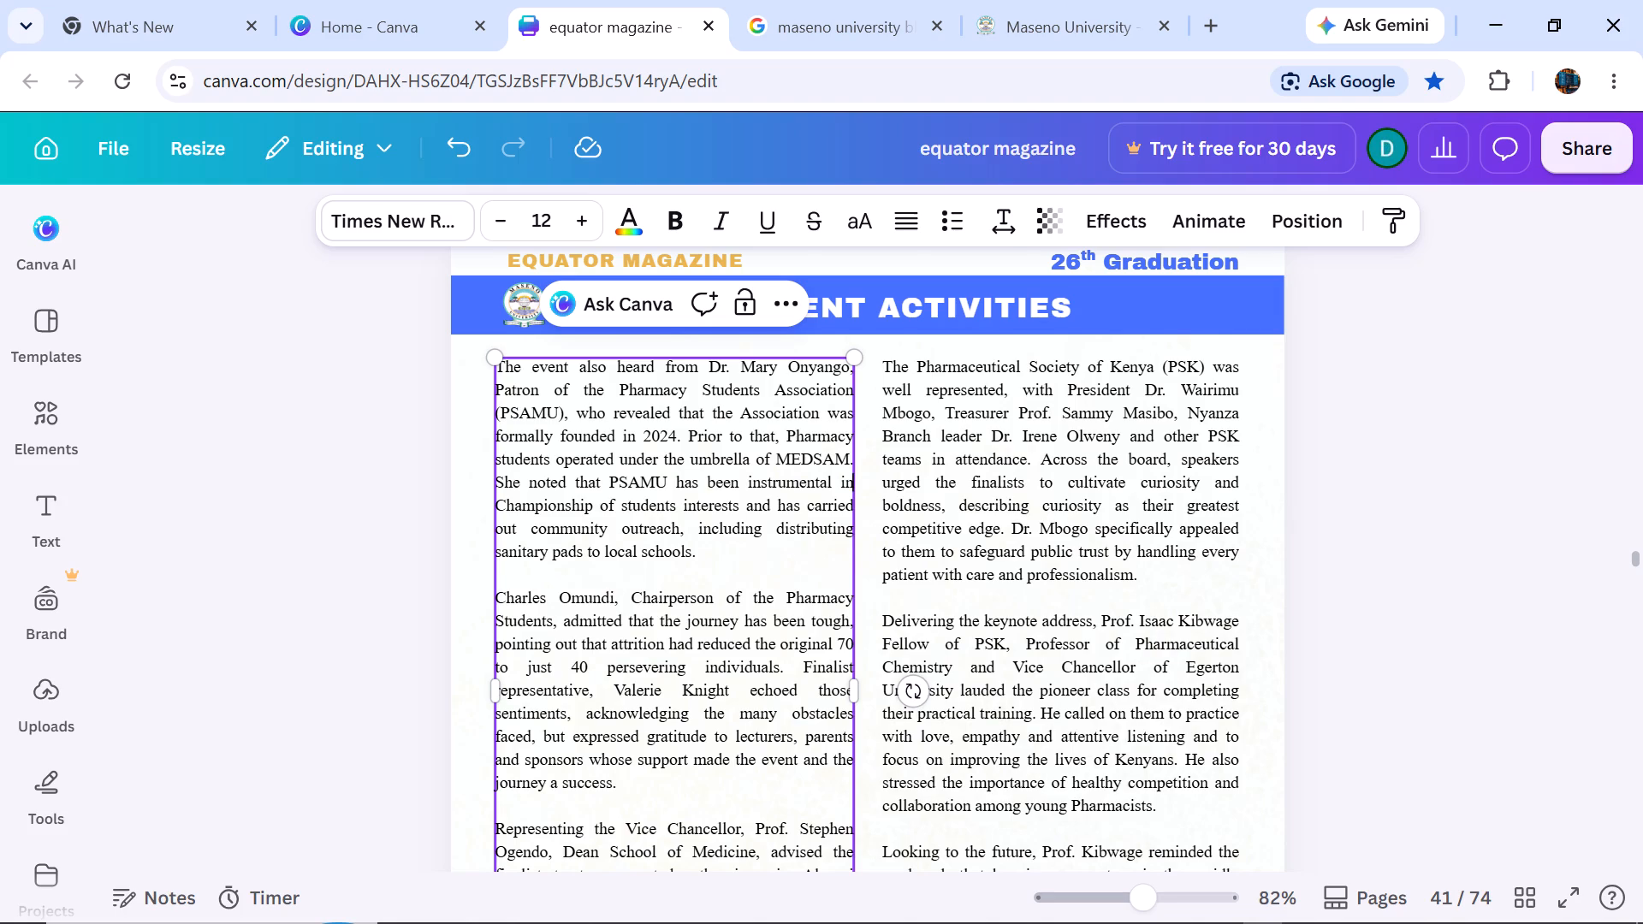
scroll(755, 480, "up", 5)
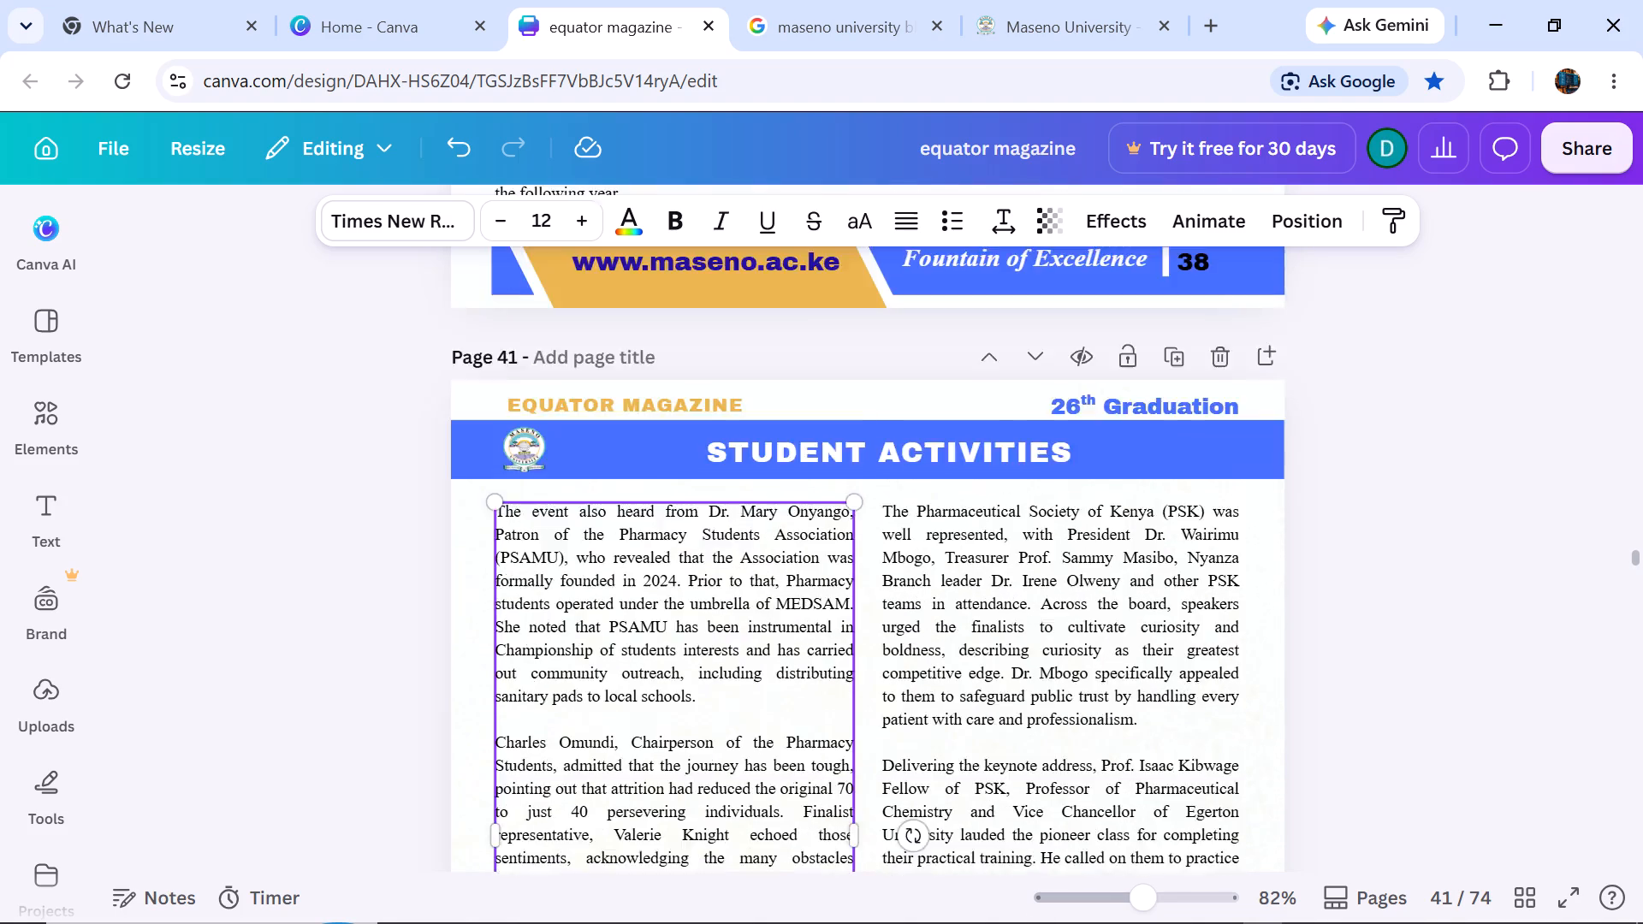
scroll(755, 480, "up", 5)
scroll(755, 480, "down", 3)
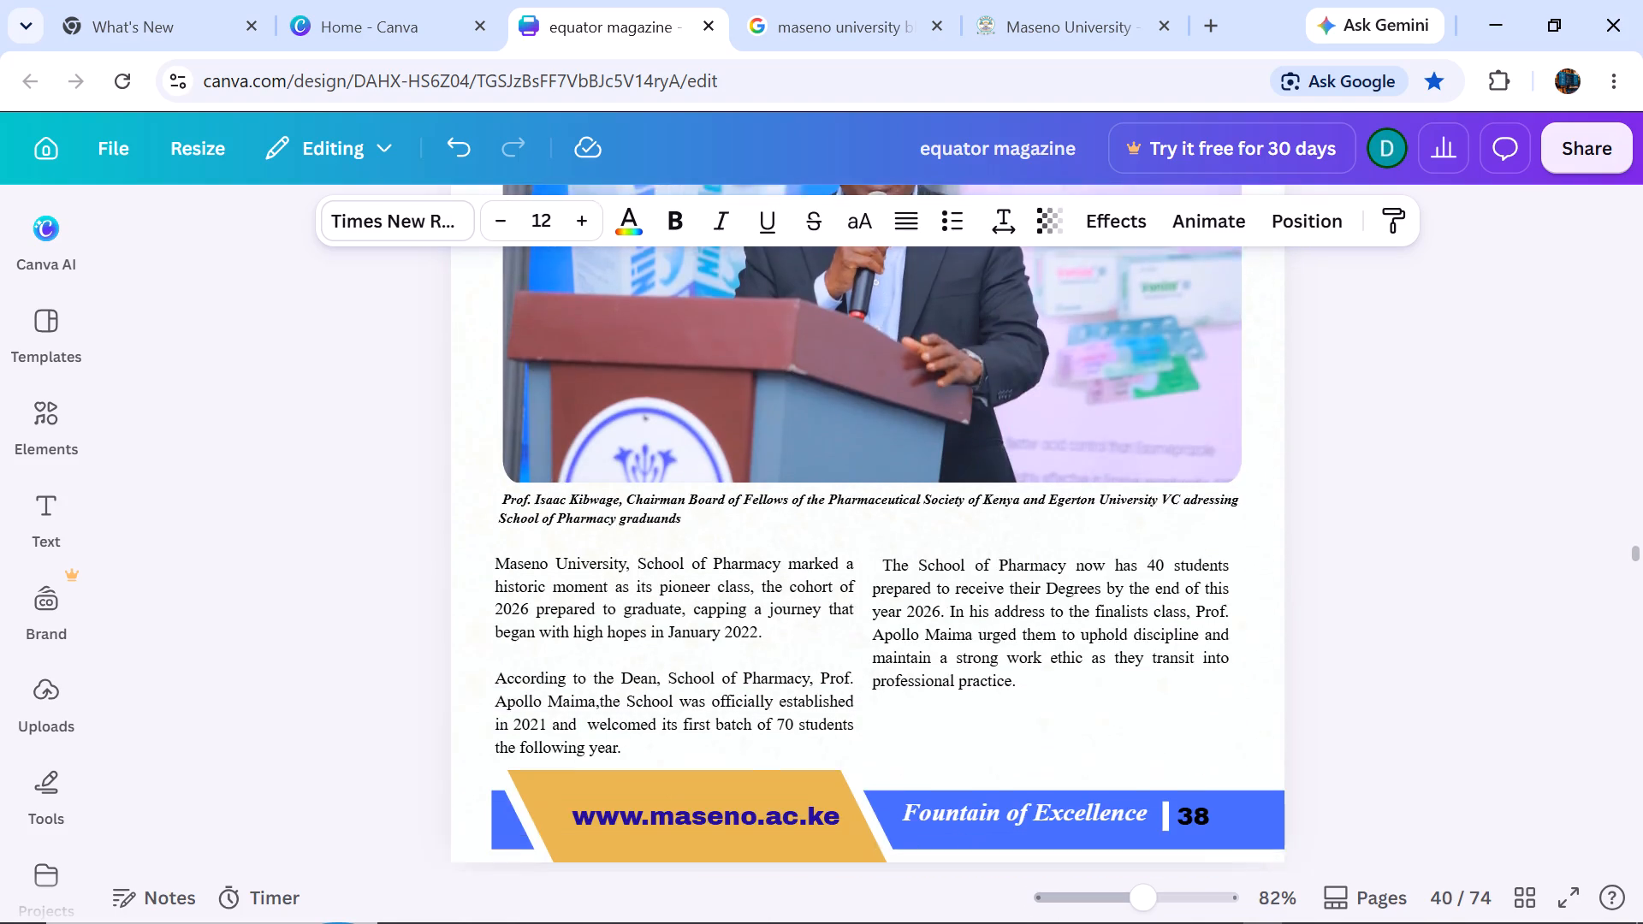
scroll(755, 480, "down", 1)
scroll(641, 573, "down", 2)
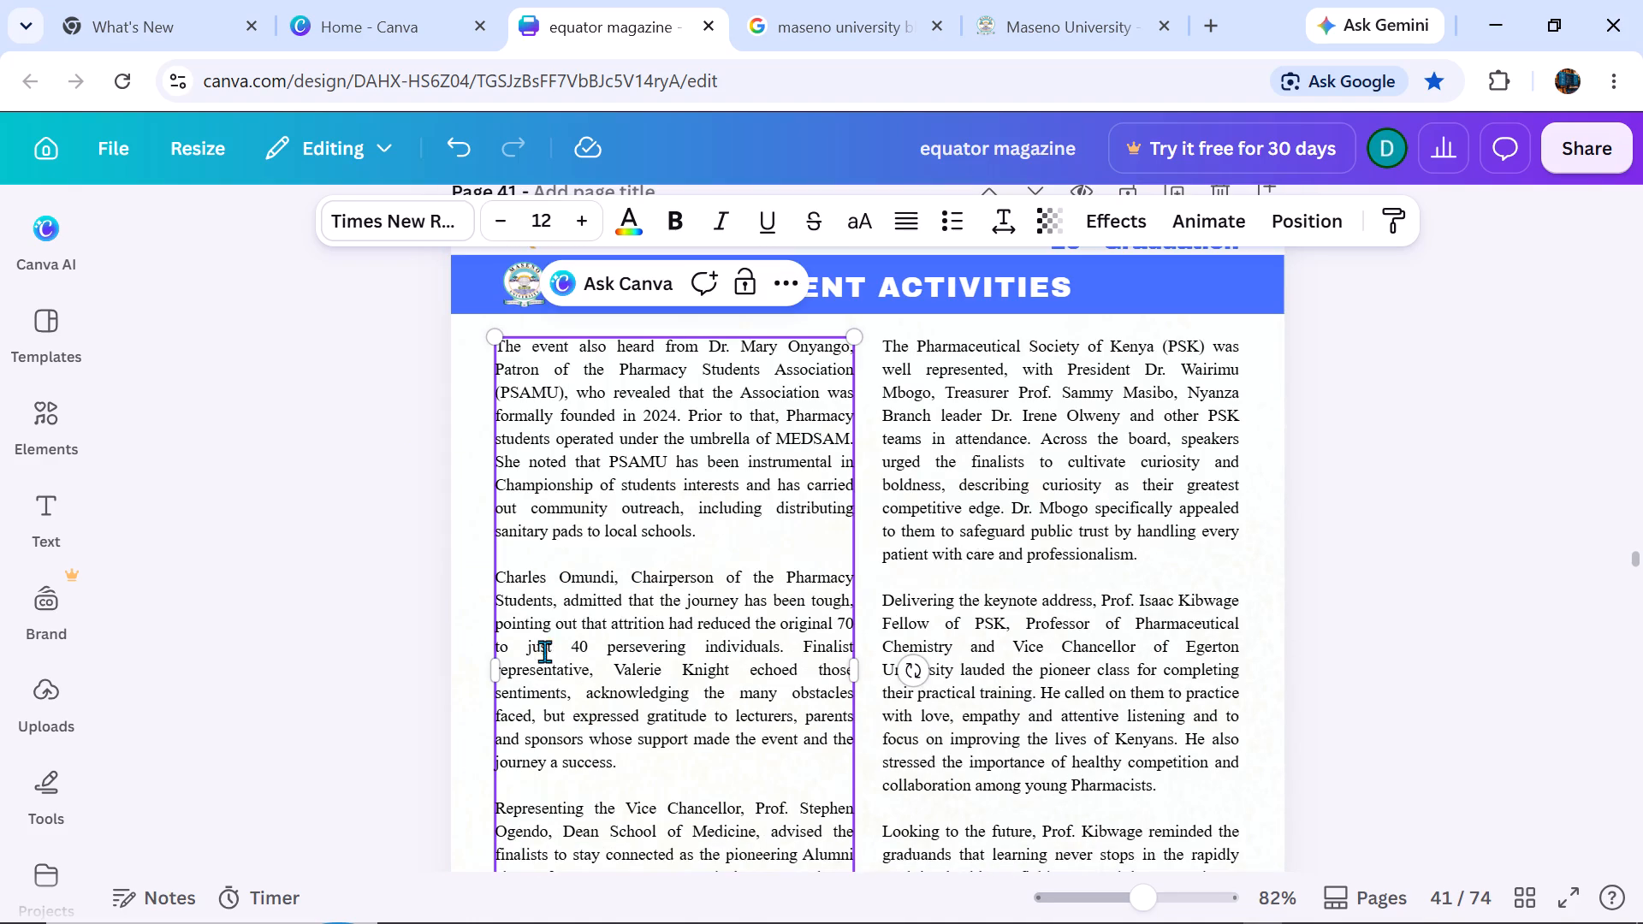
left_click(505, 484)
key("BackSpace")
key("c")
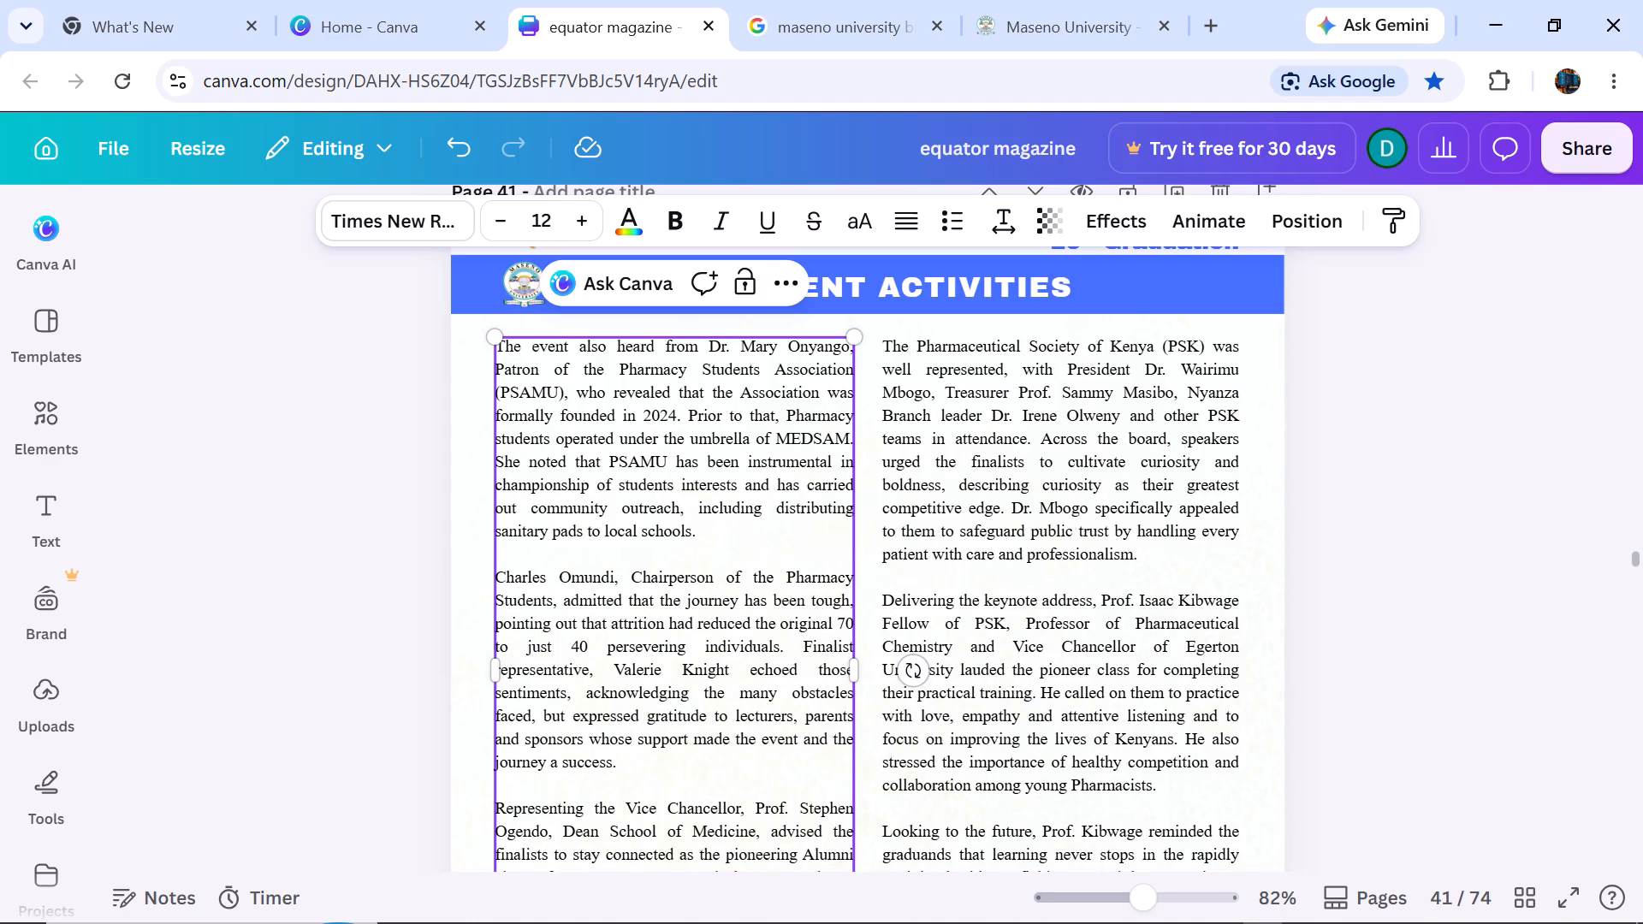
Replace "championship of" with "championing" before "students interests" in page 41's first paragraph.
key("Down")
key("Up")
key("Right")
key("Right")
key("Right")
key("Right")
key("Right")
key("Right")
key("Right")
key("Right")
key("Right")
key("Right")
key("Right")
key("BackSpace")
key("BackSpace")
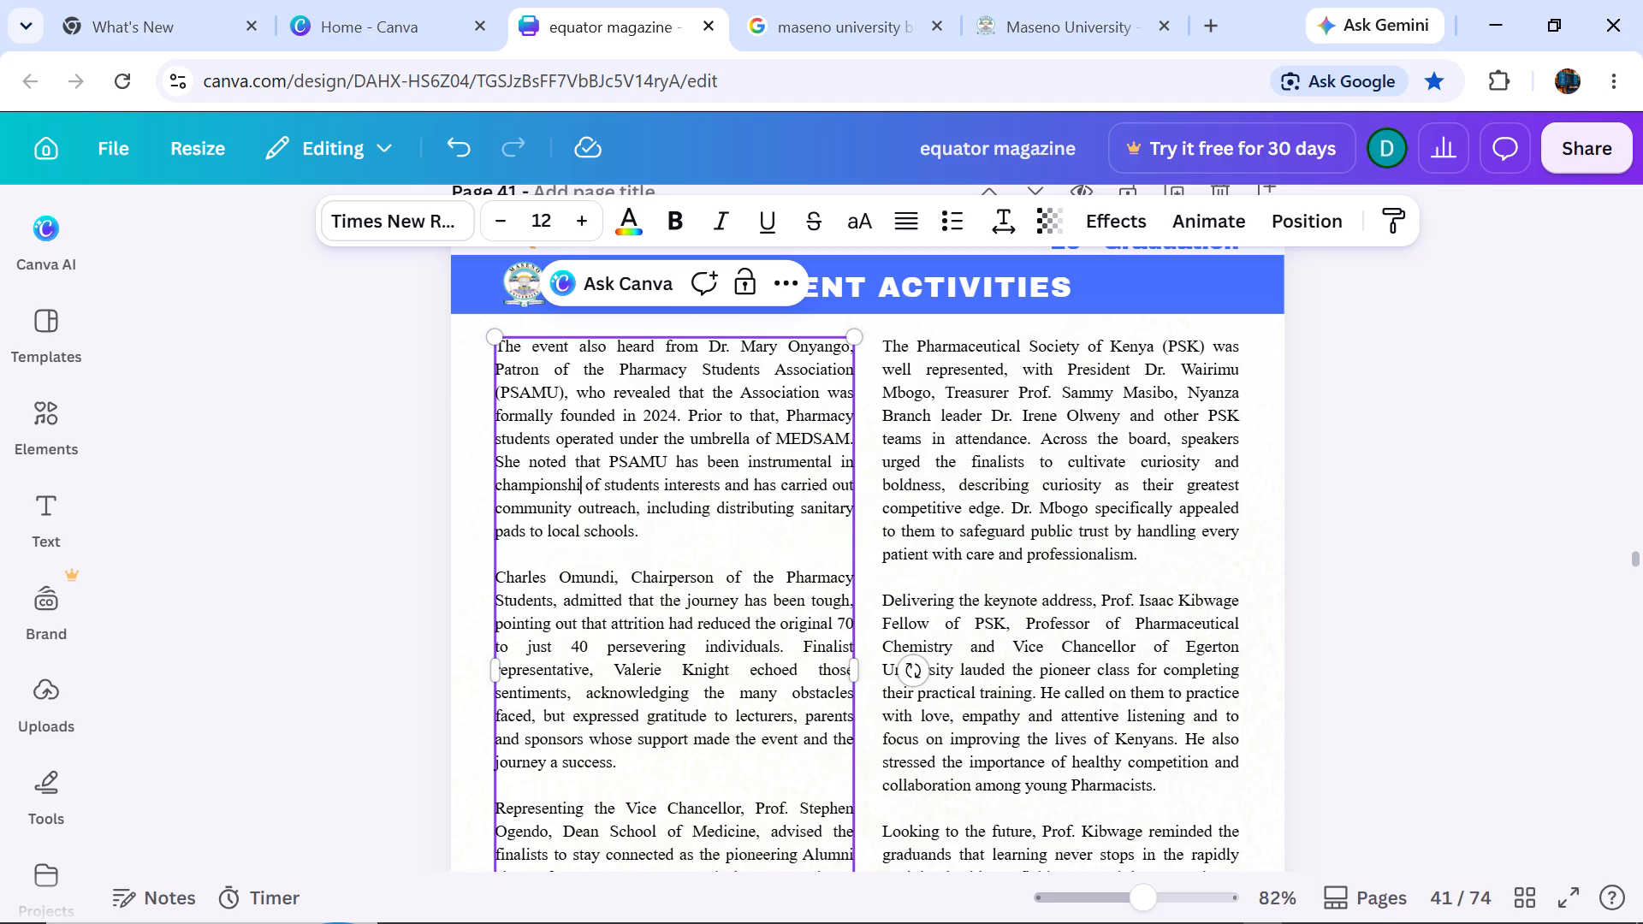
key("BackSpace")
key("BackSpace")
type("ing")
key("space")
key("BackSpace")
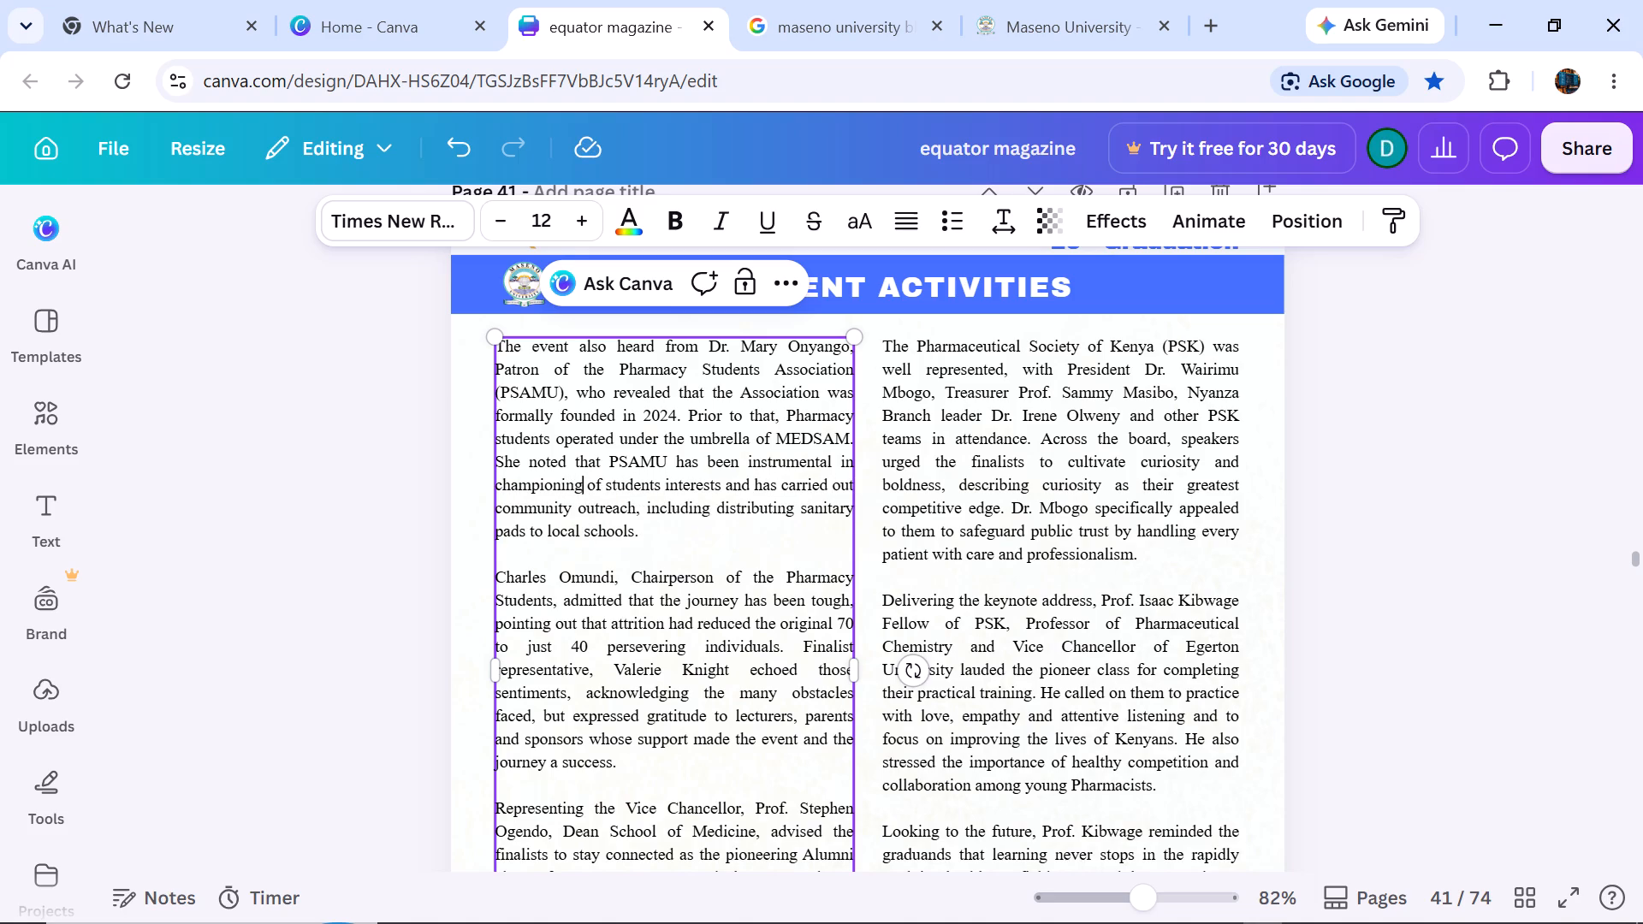
key("Right")
key("Right")
key("Right")
key("Right")
key("BackSpace")
key("BackSpace")
key("BackSpace")
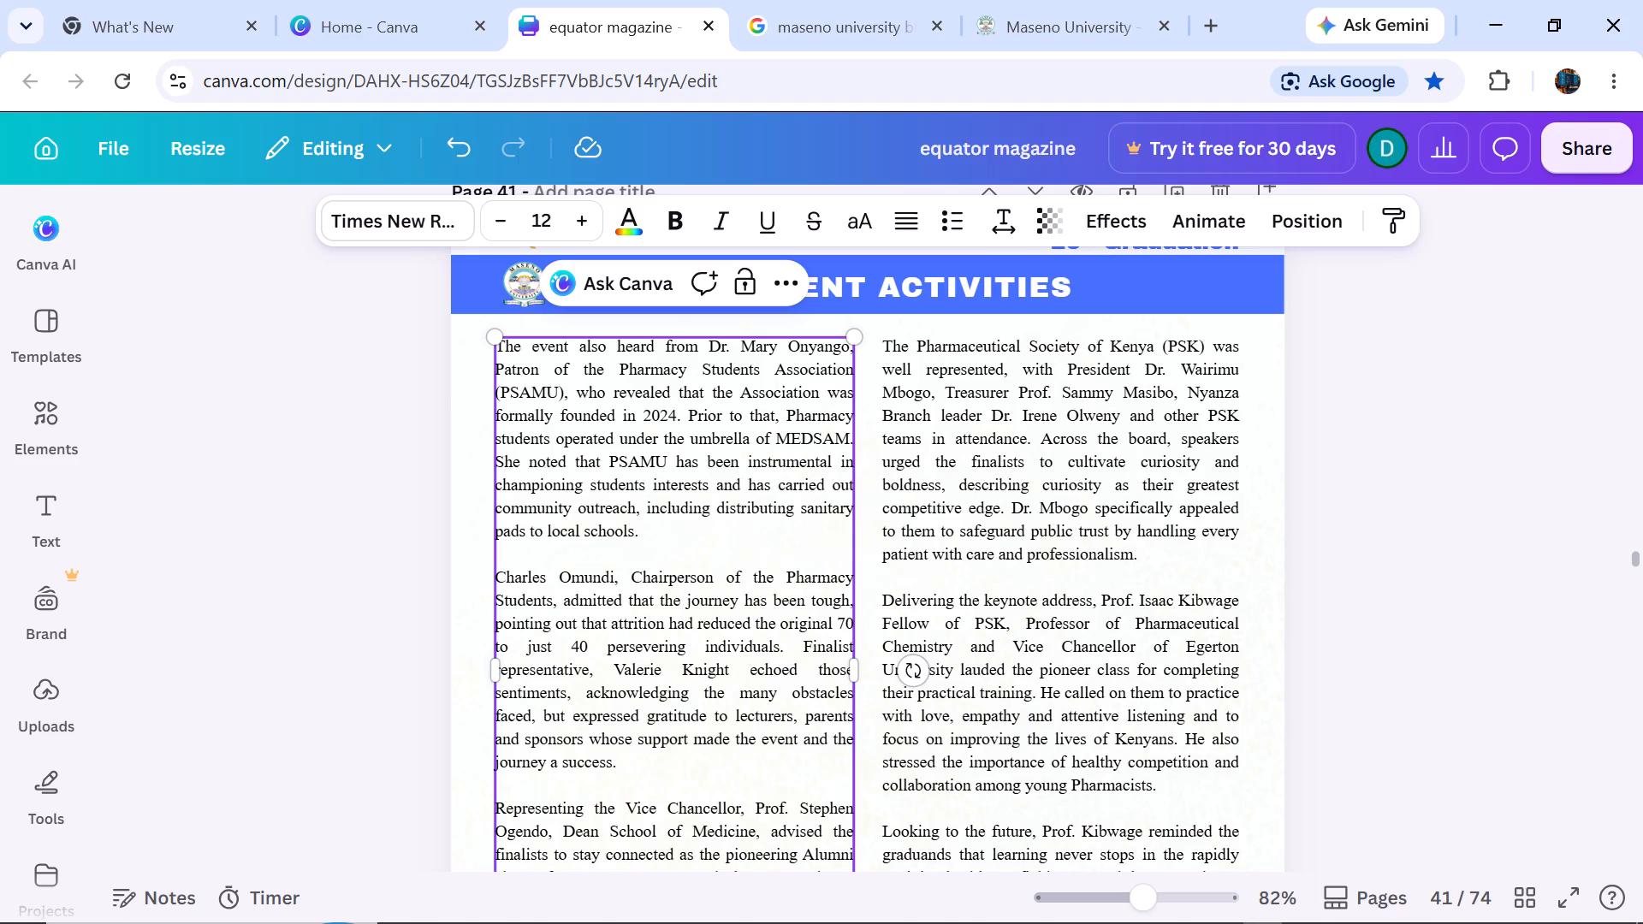
Hyphenate "Vice-Chancellor" in the "Representing the Vice Chancellor" paragraph on page 41.
scroll(728, 574, "down", 3)
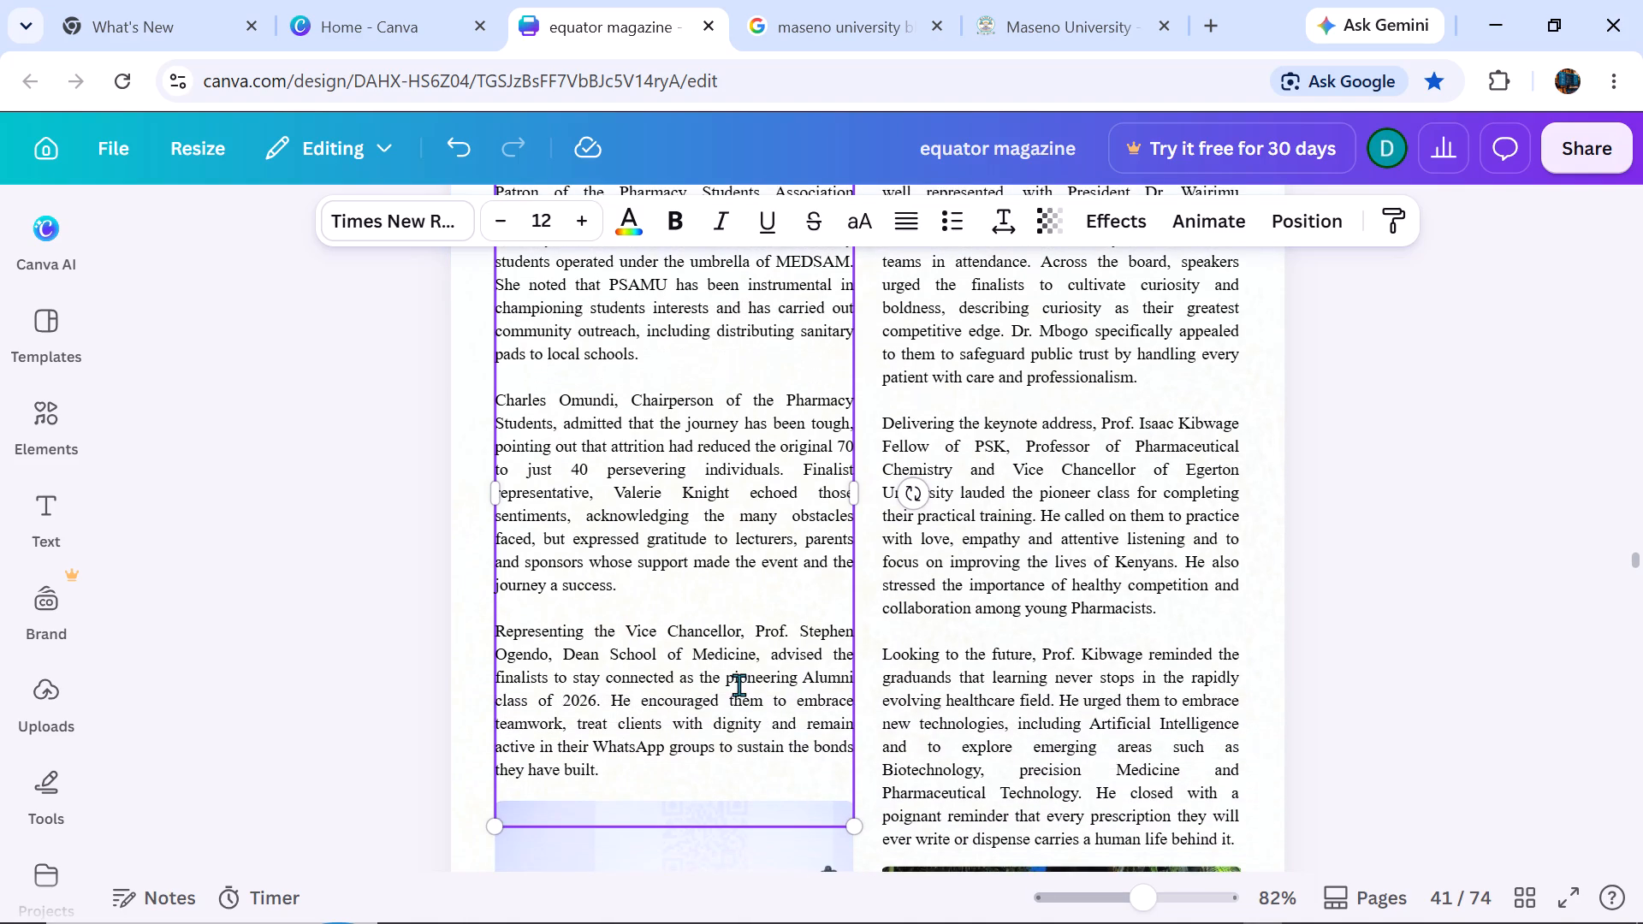
left_click(666, 638)
key("BackSpace")
key("minus")
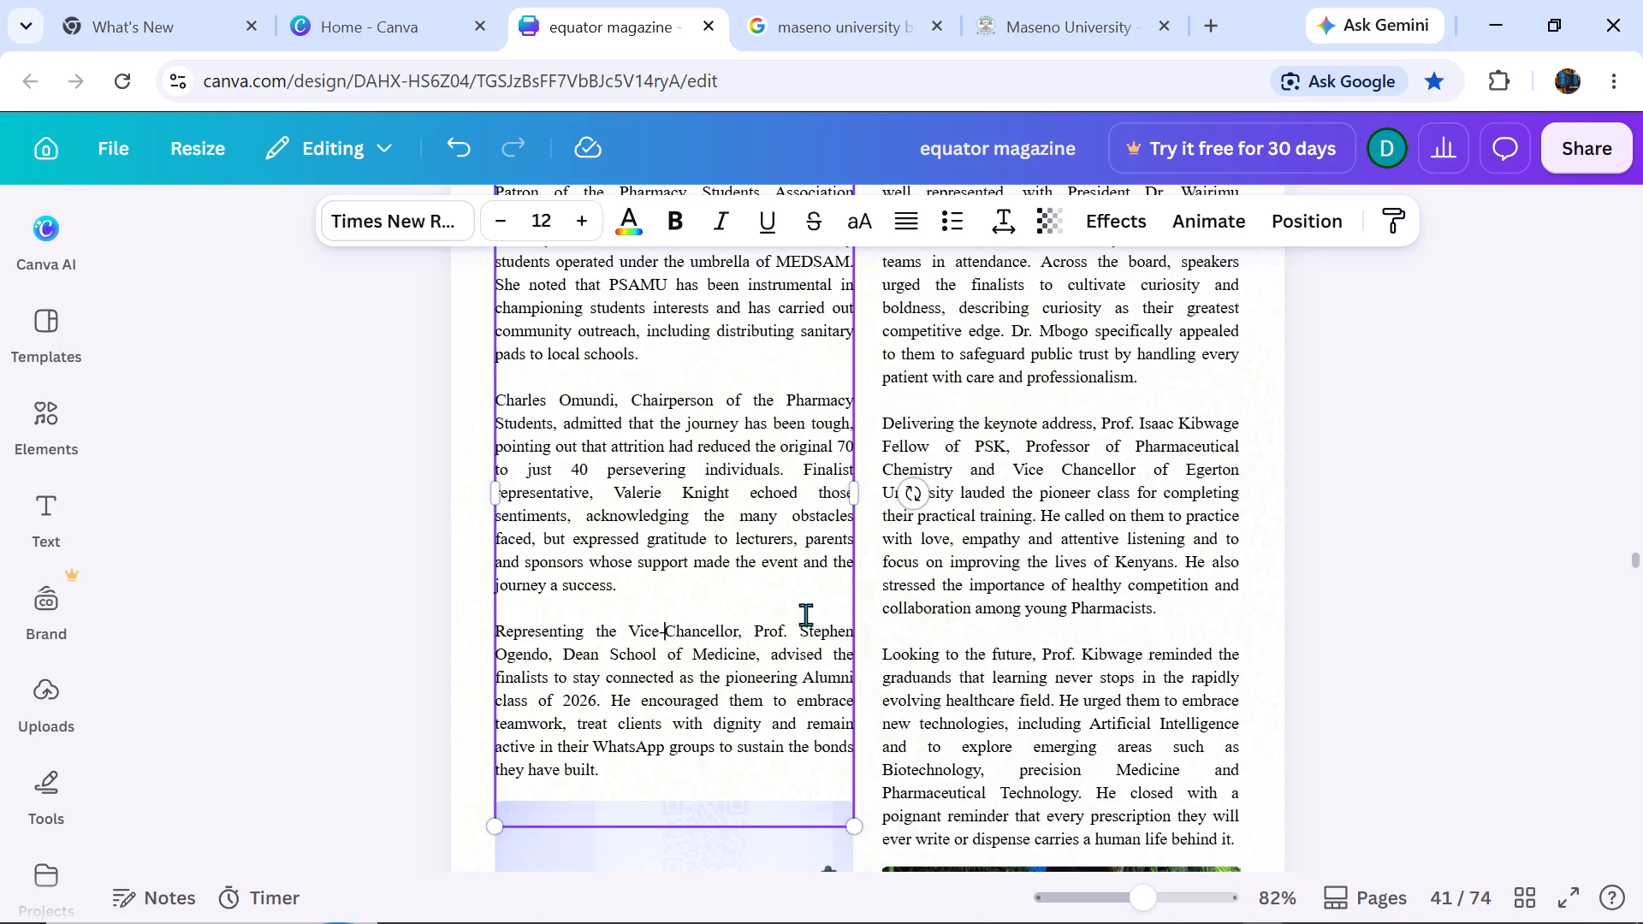
Replace "with" with "by" after "well represented," in the opening paragraph of page 41's second column.
scroll(1017, 626, "up", 2)
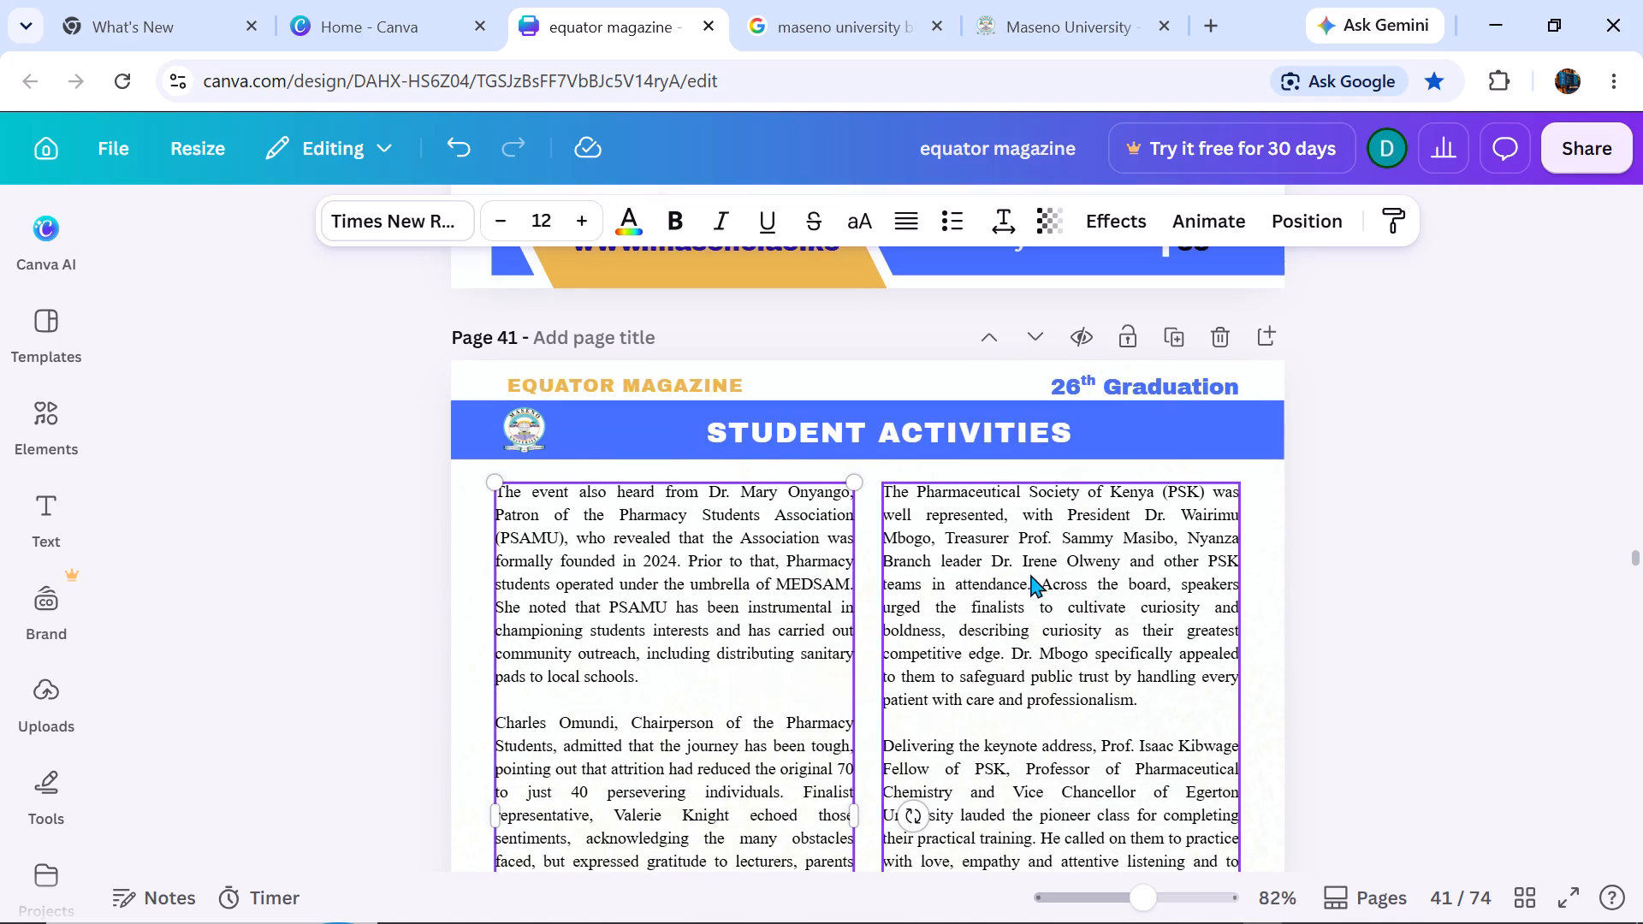
double_click(1050, 515)
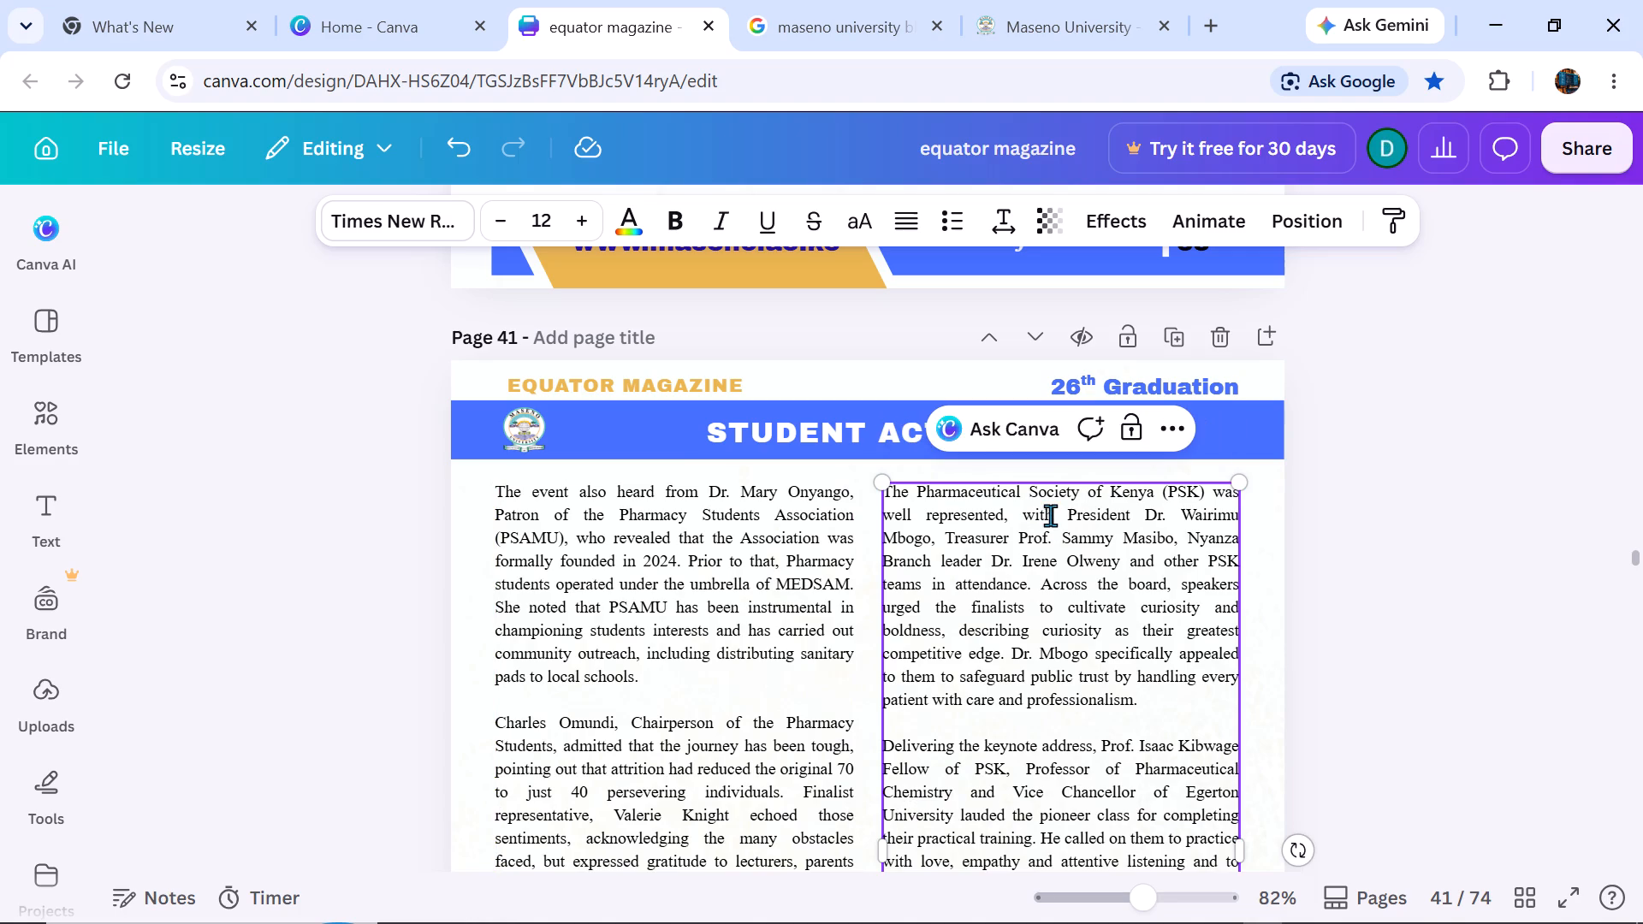
key("BackSpace")
key("BackSpace")
key("BackSpace")
key("BackSpace")
key("BackSpace")
key("space")
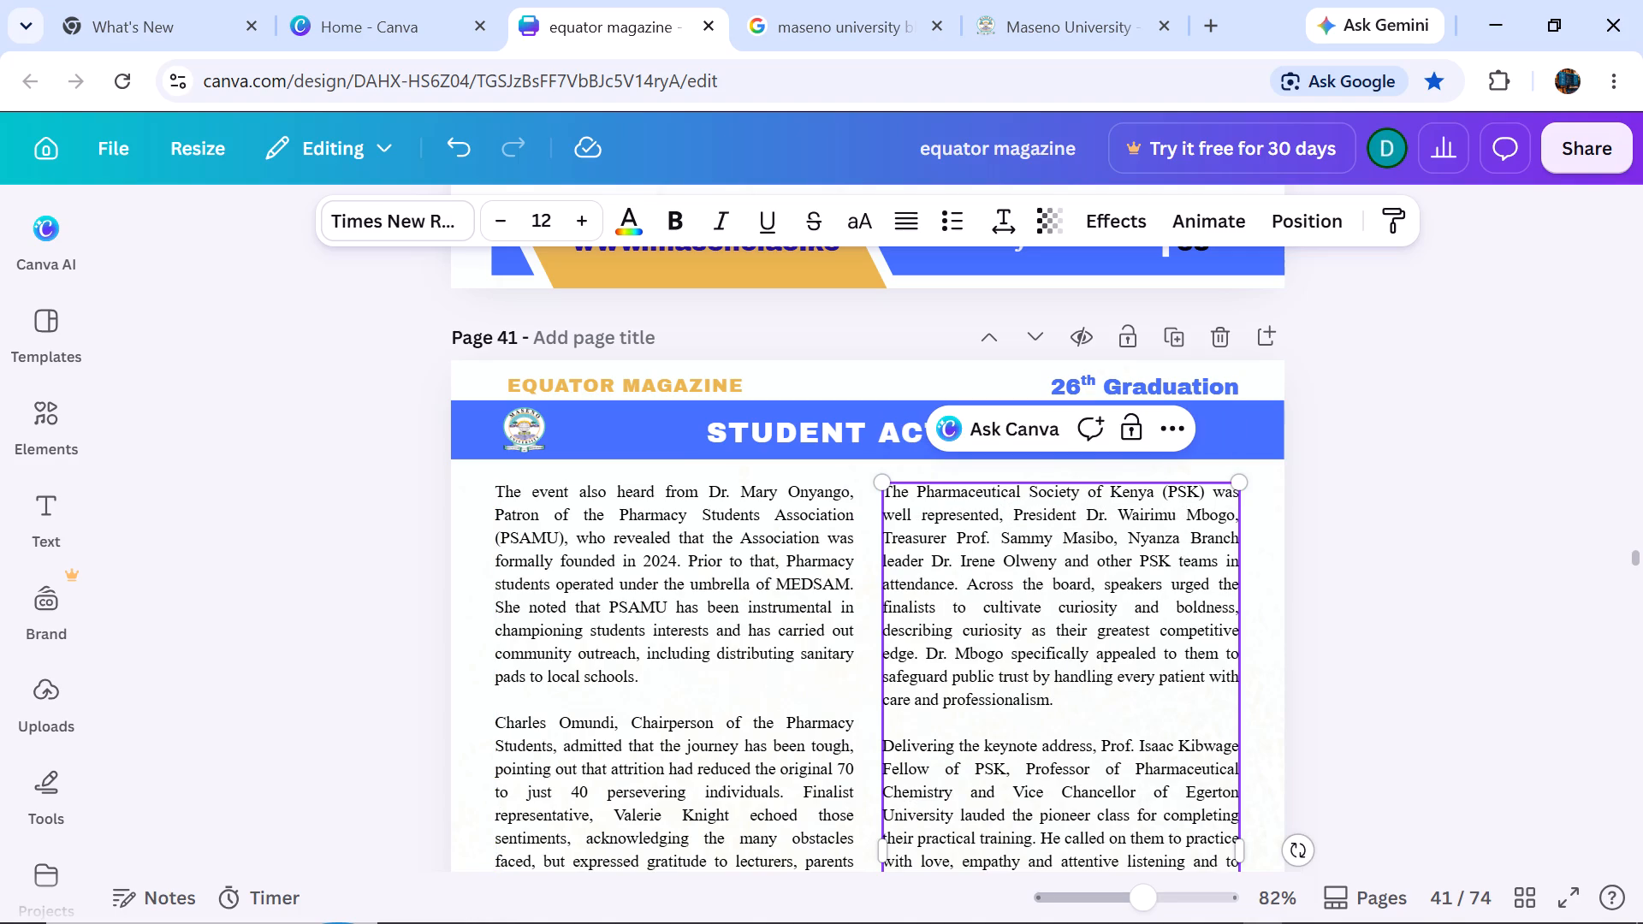
type("by")
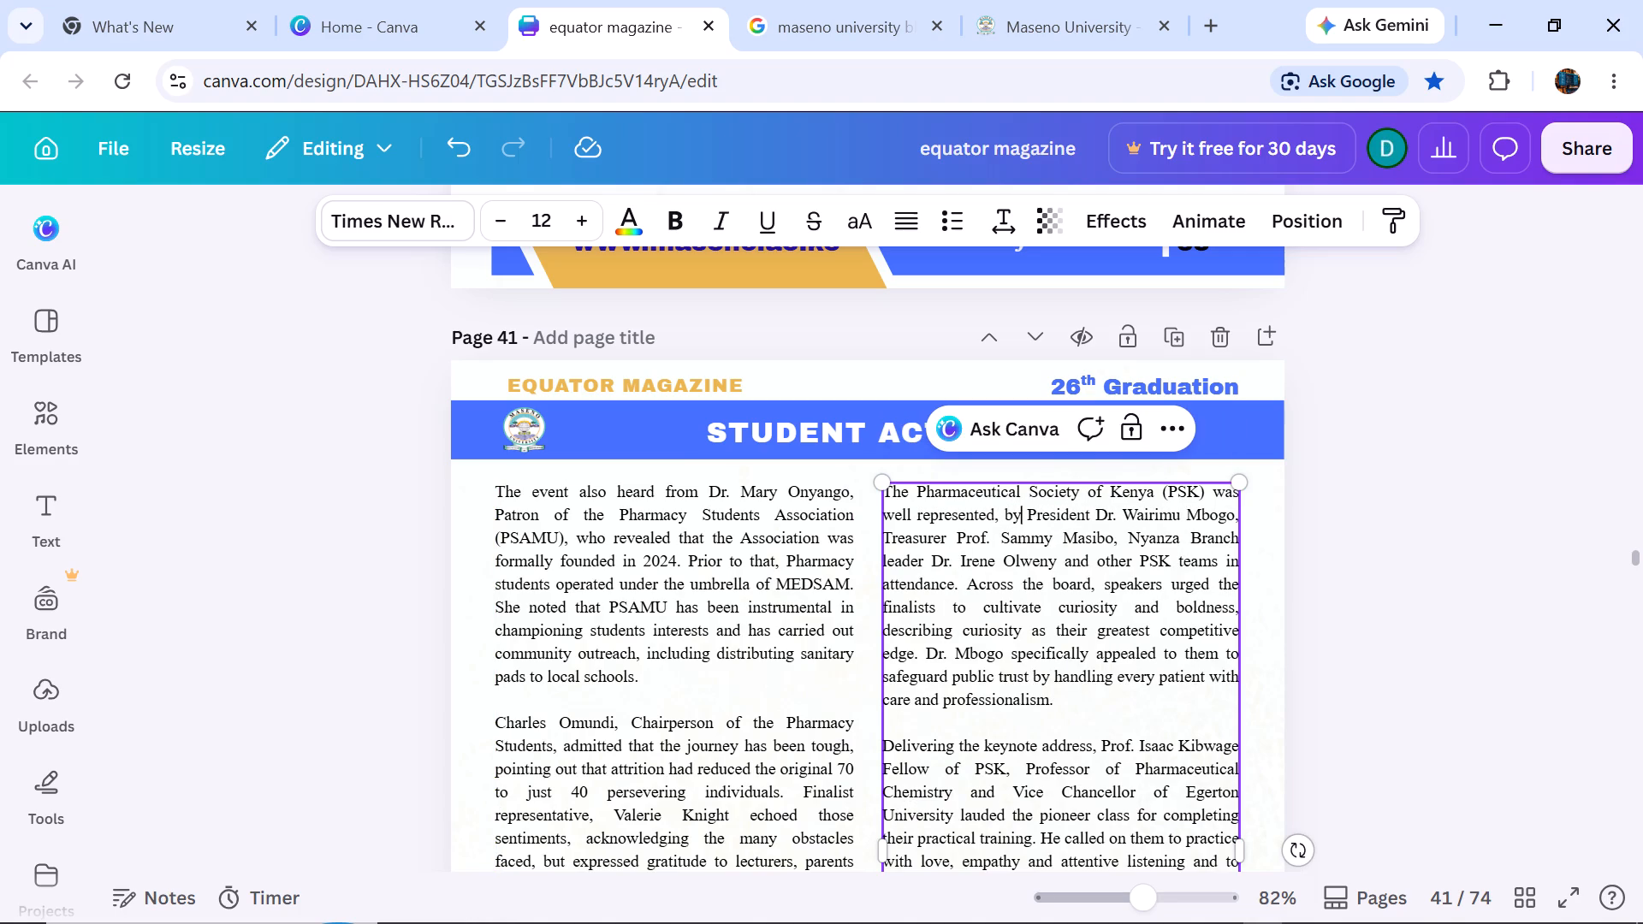
Add a semicolon after "Nyanza Branch leader" in the Pharmaceutical Society of Kenya paragraph on page 41.
left_click(924, 561)
key("semicolon")
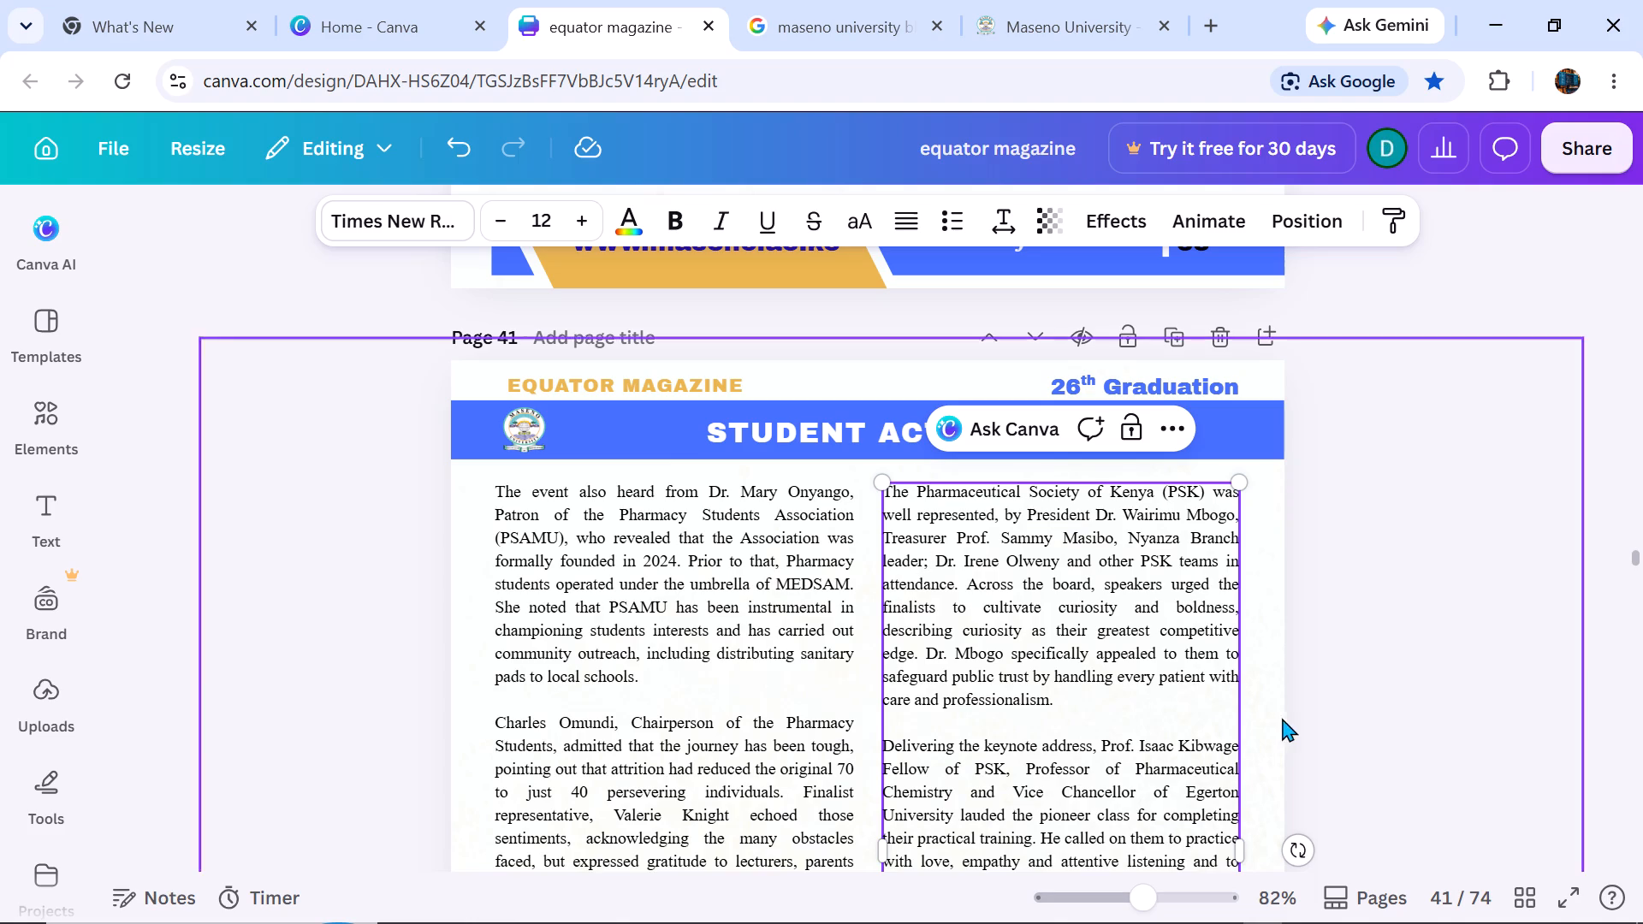
Insert "its" between "by" and "President" in the Pharmaceutical Society of Kenya paragraph.
left_click(1029, 515)
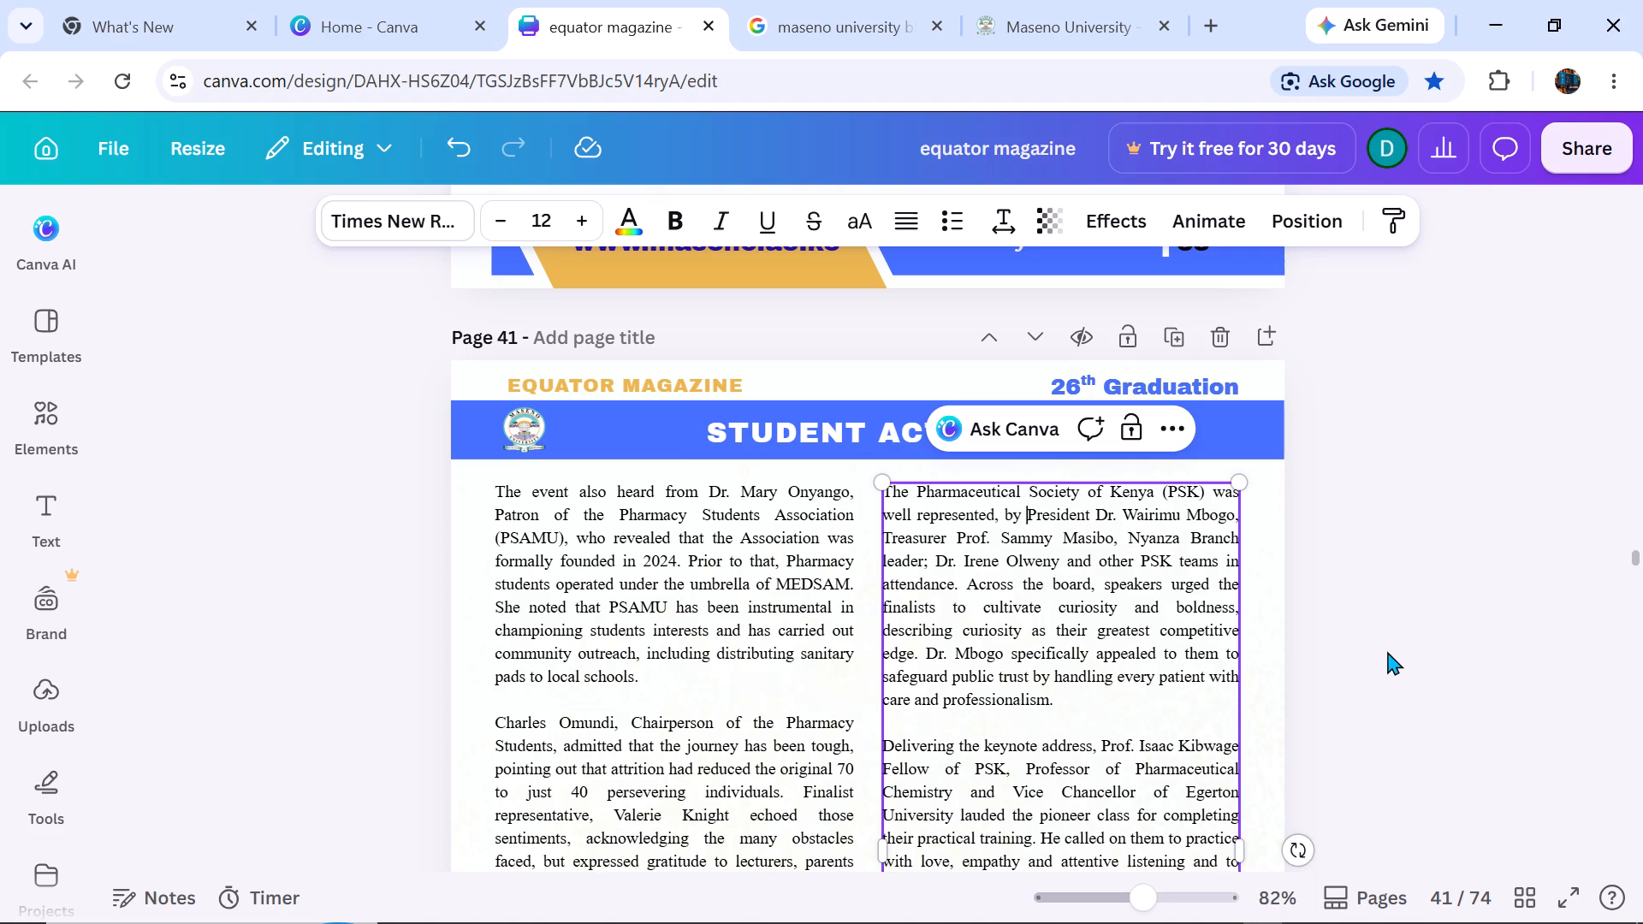
type("its")
key("space")
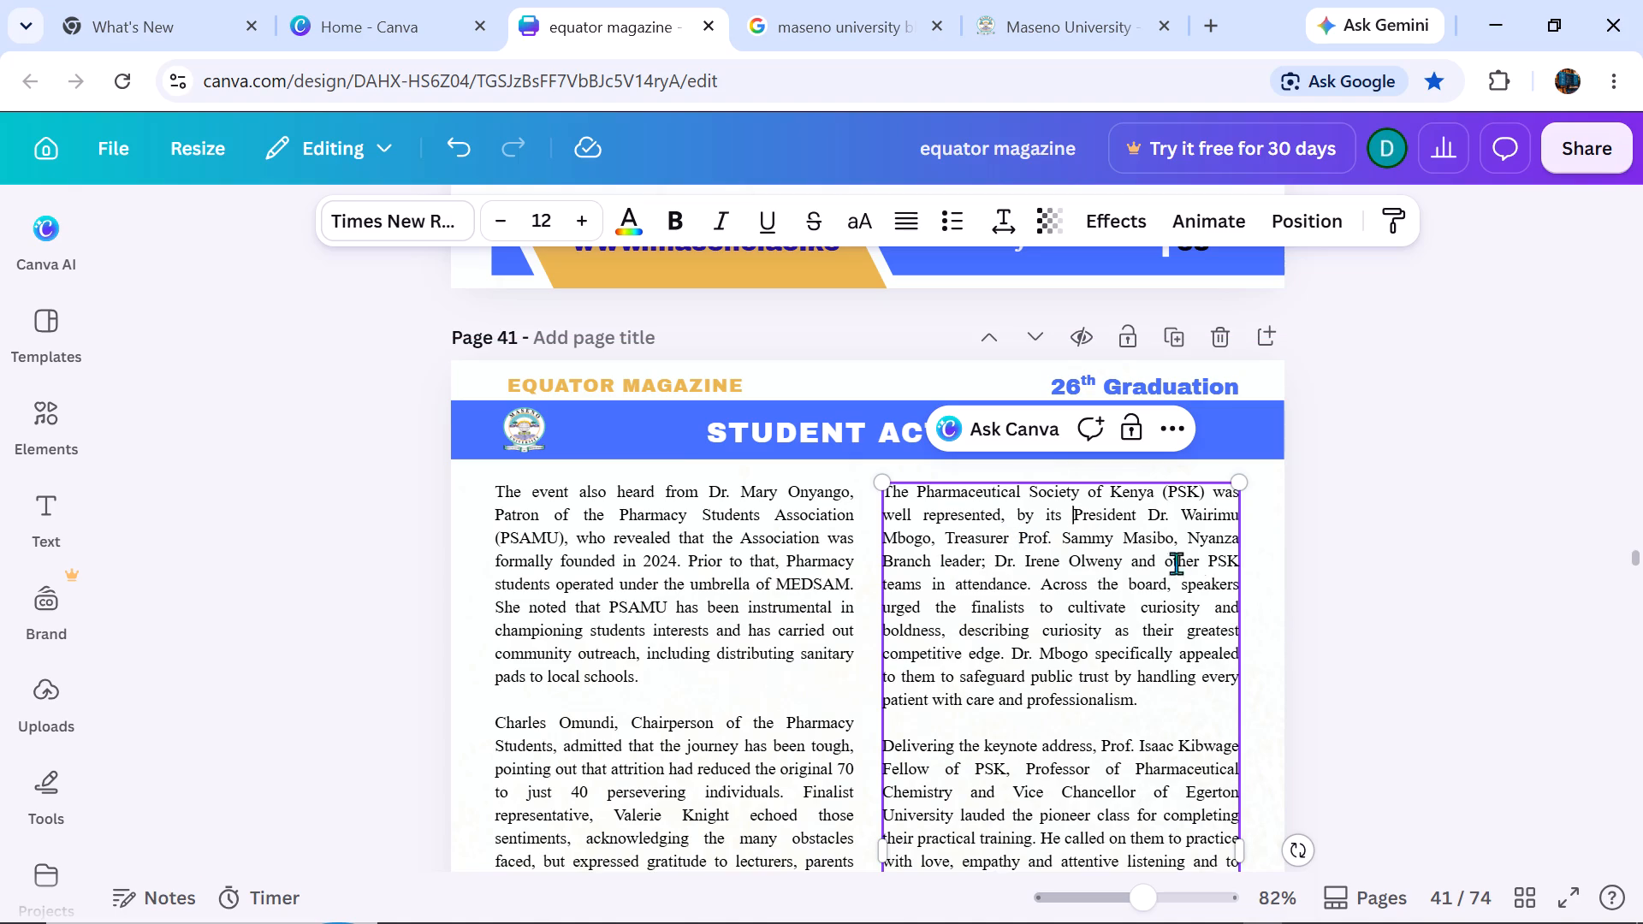
Replace the comma between the President's name and "Treasurer" with a semicolon in the Pharmaceutical Society of Kenya paragraph.
key("Right")
key("Right")
key("Right")
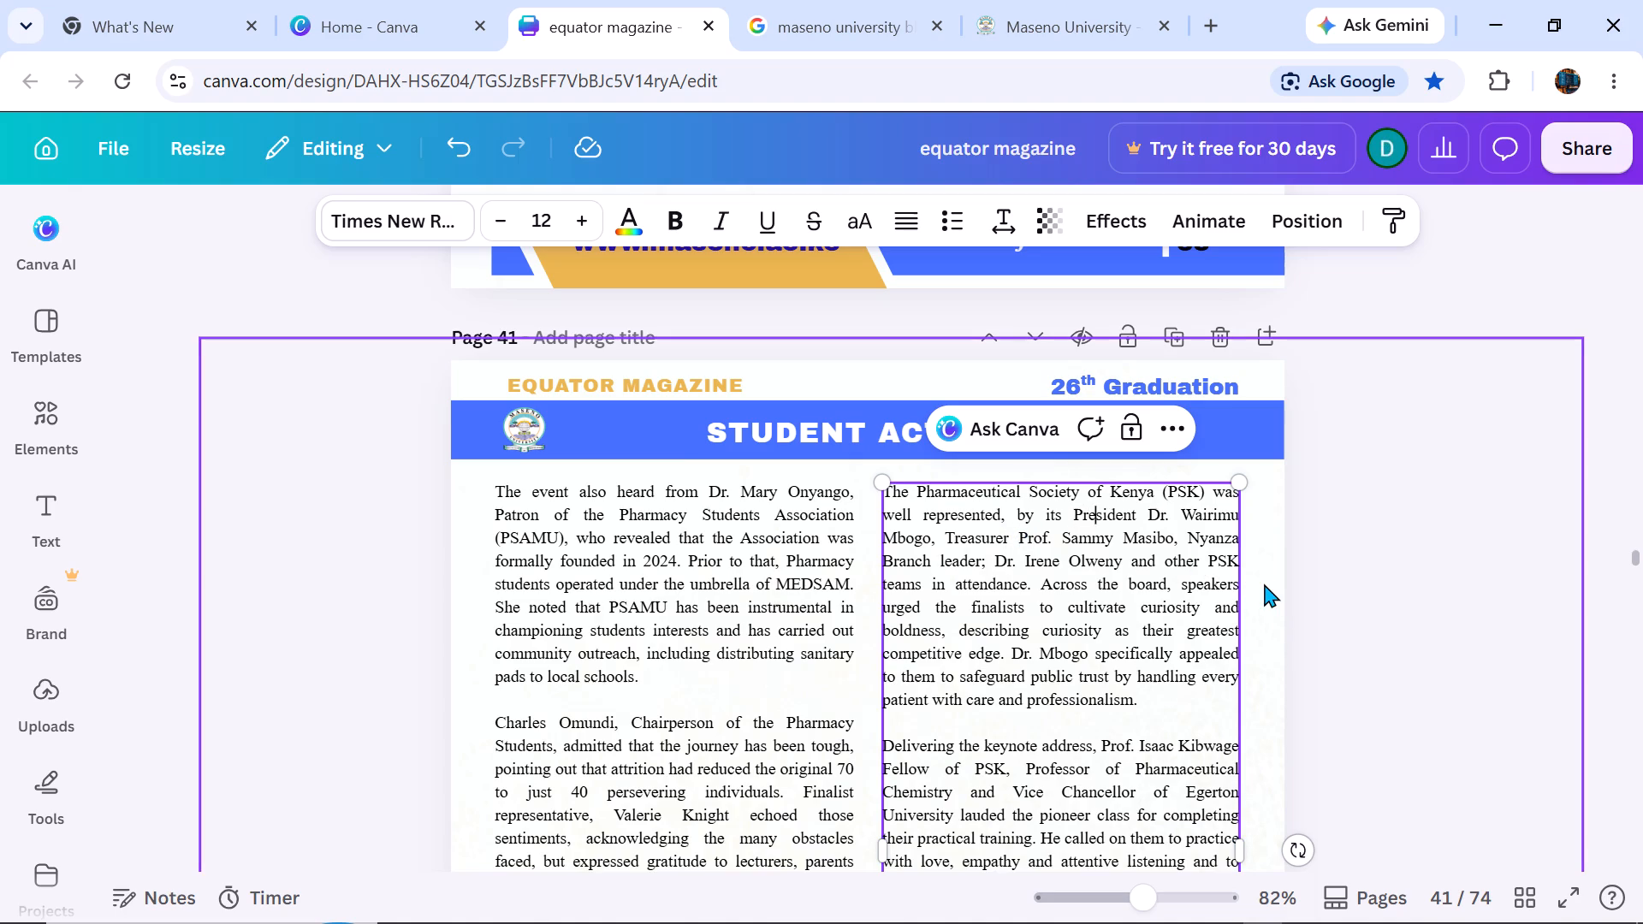
key("Right")
key("Right")
key("Right")
key("Right")
key("Right")
key("Right")
key("ctrl+Right")
key("ctrl+Right")
key("ctrl+Right")
key("ctrl+Right")
key("ctrl+Right")
key("Right")
key("BackSpace")
key("semicolon")
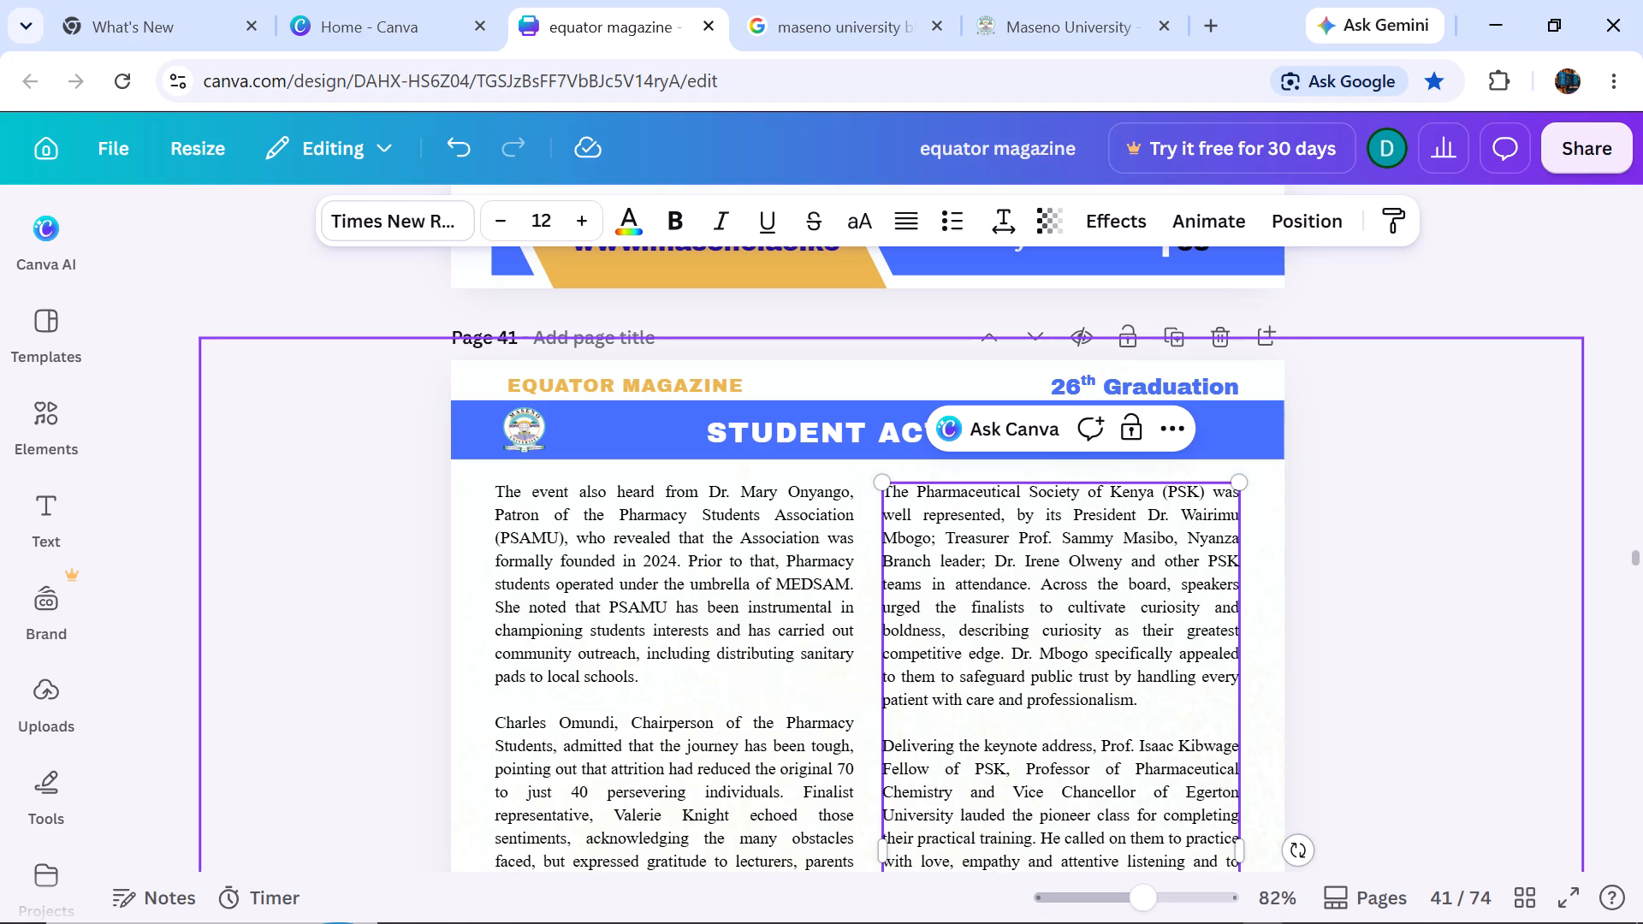
Insert a comma after "Treasurer" in the Pharmaceutical Society of Kenya paragraph on page 41.
key("Right")
key("Right")
key("Right")
key("Right")
key("Right")
key("Right")
key("Right")
key("Right")
key("Right")
key("Right")
key("comma")
Check the punctuation of the remaining officials' names and titles up to "Nyanza Branch leader" in the same paragraph.
key("Right")
key("Right")
key("Right")
key("Right")
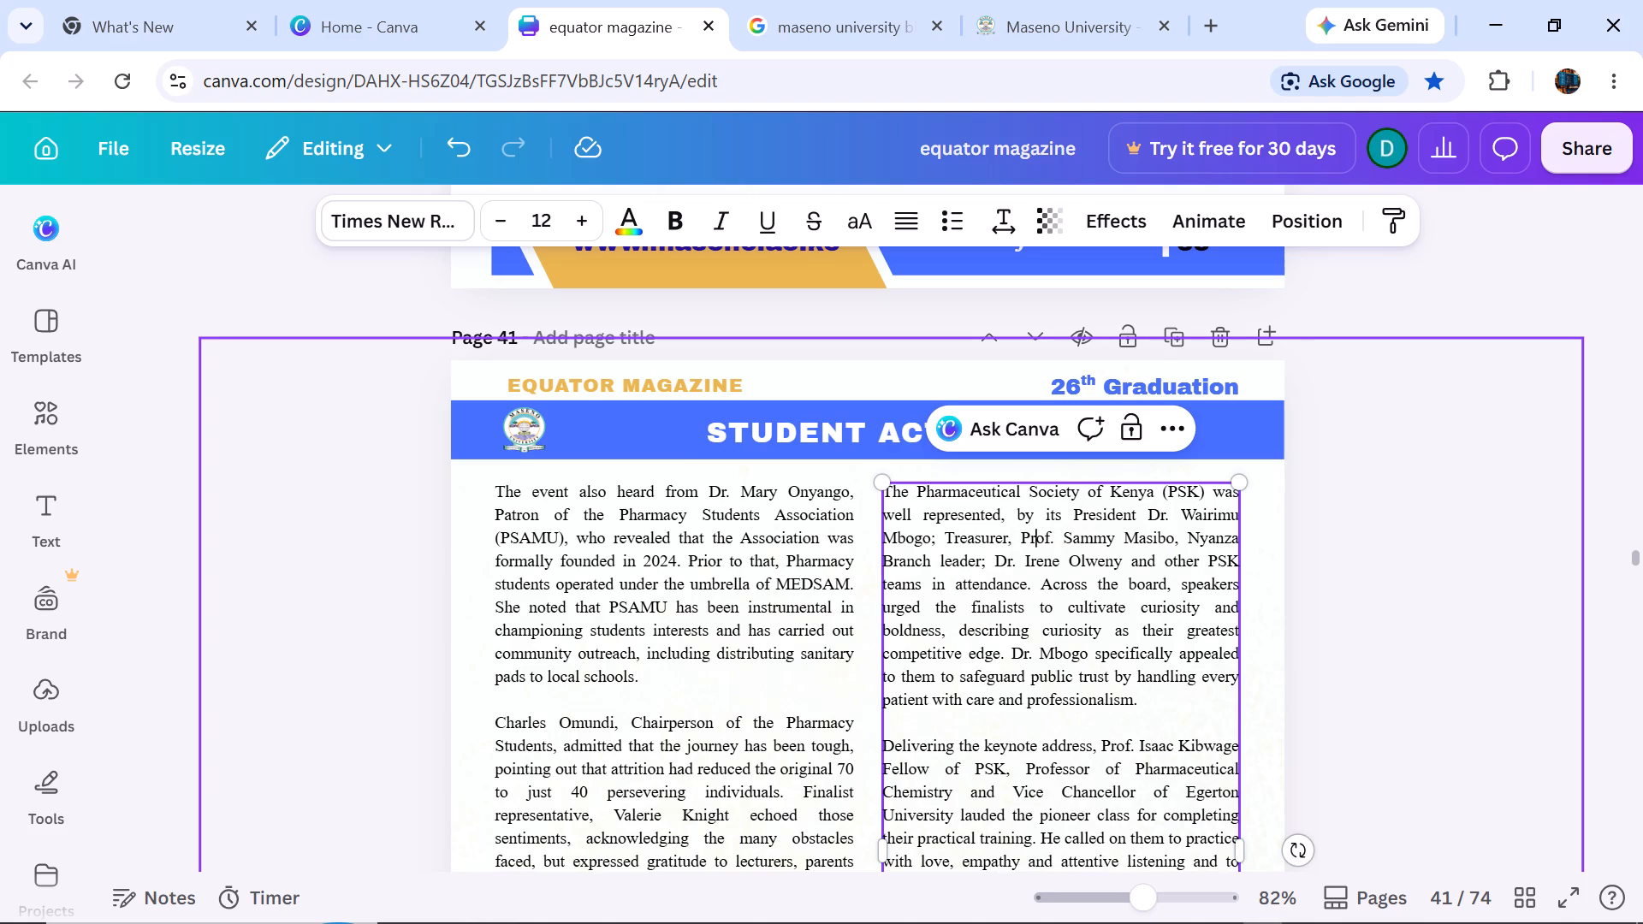
key("ctrl+Right")
key("ctrl+Right")
key("ctrl+Right")
key("ctrl+Right")
key("Right")
key("ctrl+Right")
key("ctrl+Right")
key("ctrl+Right")
key("ctrl+Right")
key("Right")
Insert "the Chairman Bord of" after "Delivering the keynote address," in page 41's second column.
scroll(1074, 708, "down", 2)
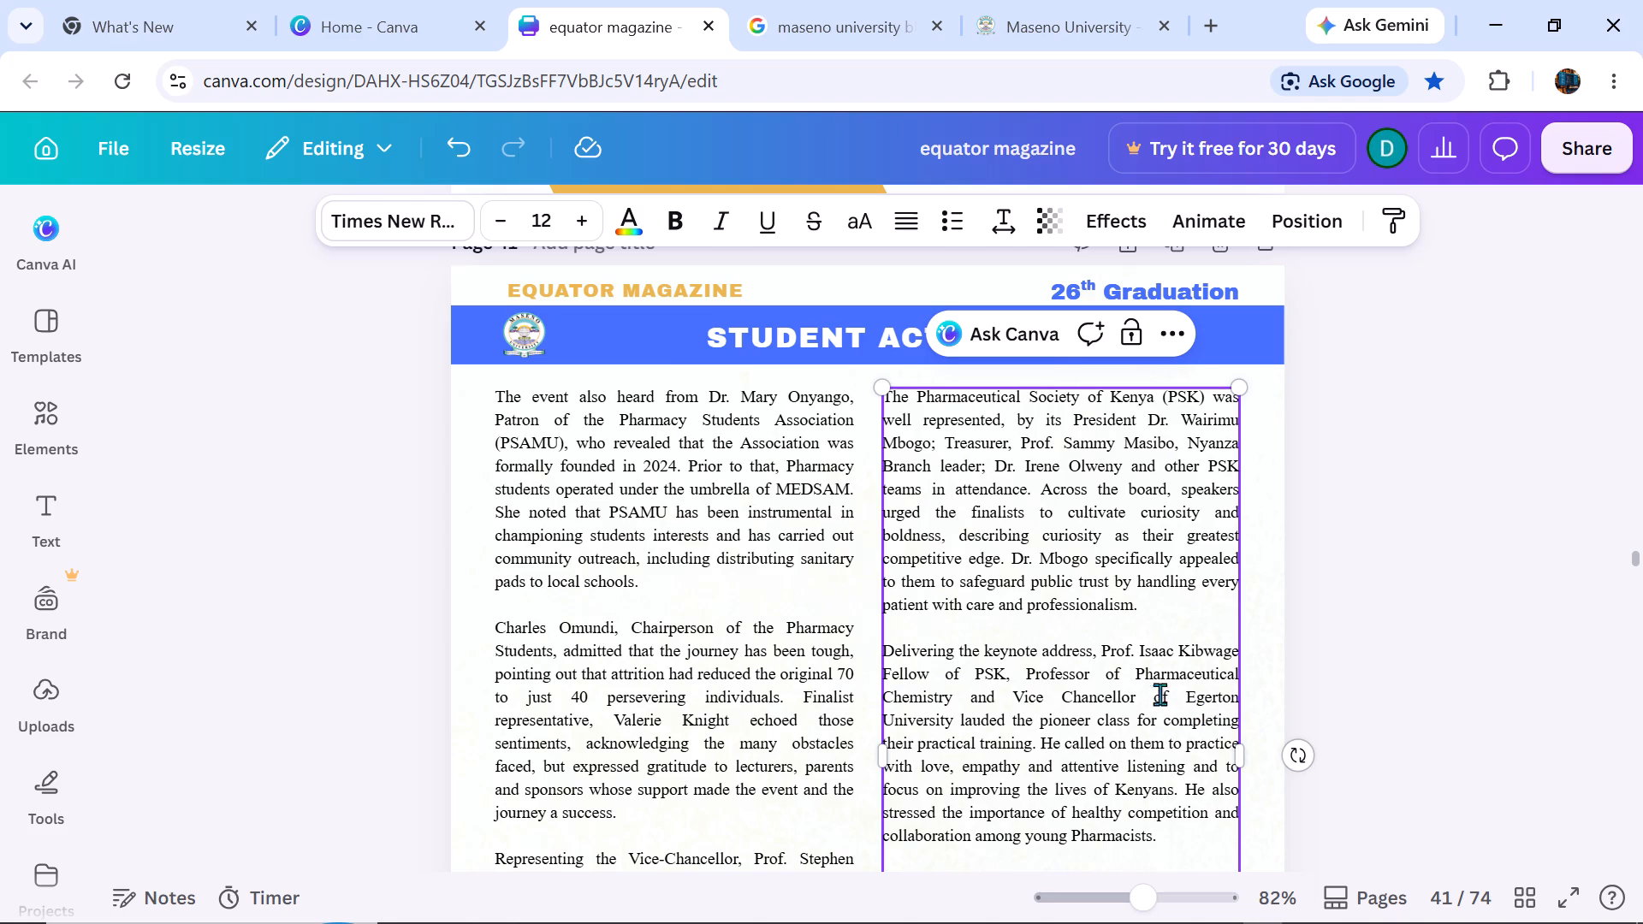
left_click(1098, 652)
key("space")
type("the Chairman B")
type("ord")
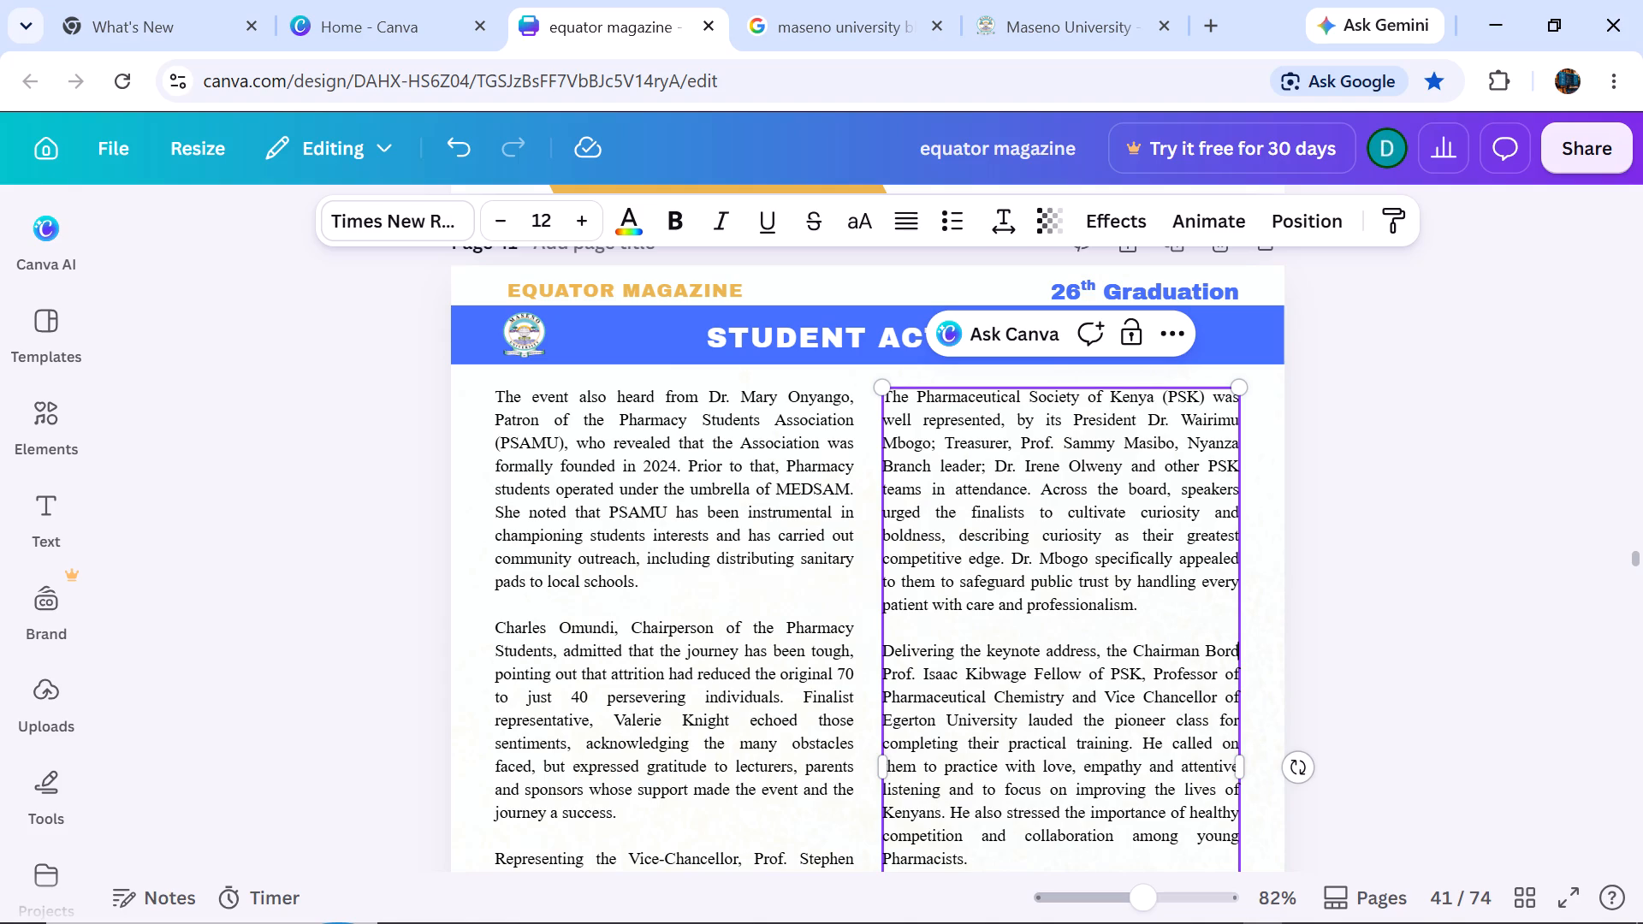
key("space")
type("of")
Add a comma after "Chairman" in the keynote address paragraph, keeping a space before the following word.
key("Left")
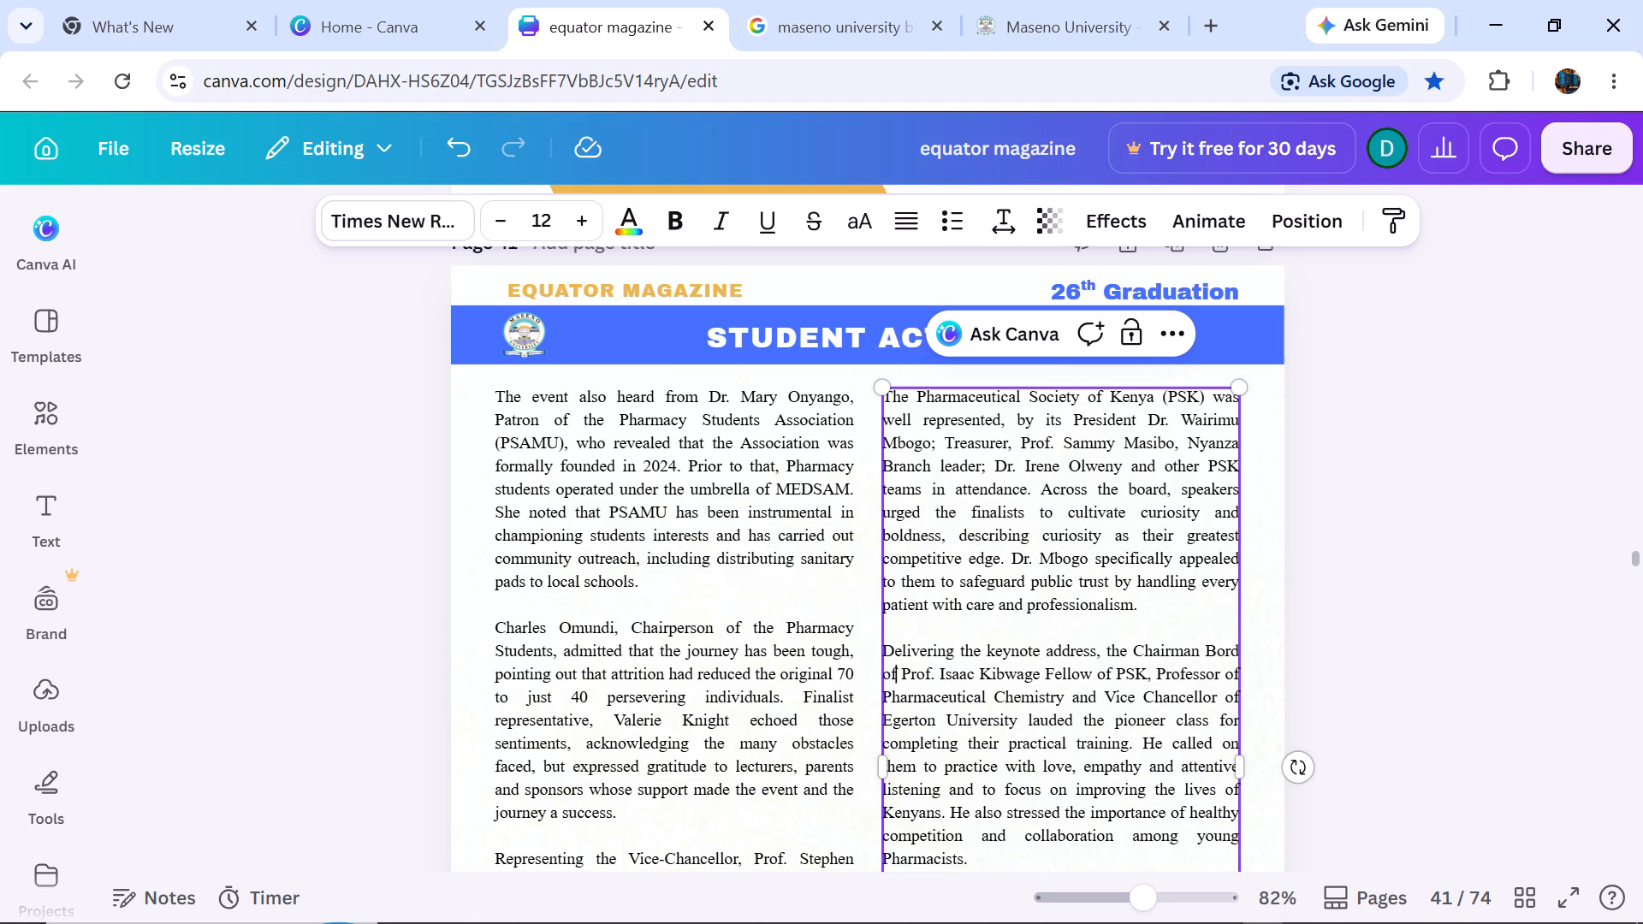
key("Left")
key("Left")
key("Left")
key("ctrl+Left")
key("ctrl+Left")
key("ctrl+Left")
key("ctrl+Right")
key("ctrl+Right")
key("Left")
type(",")
key("space")
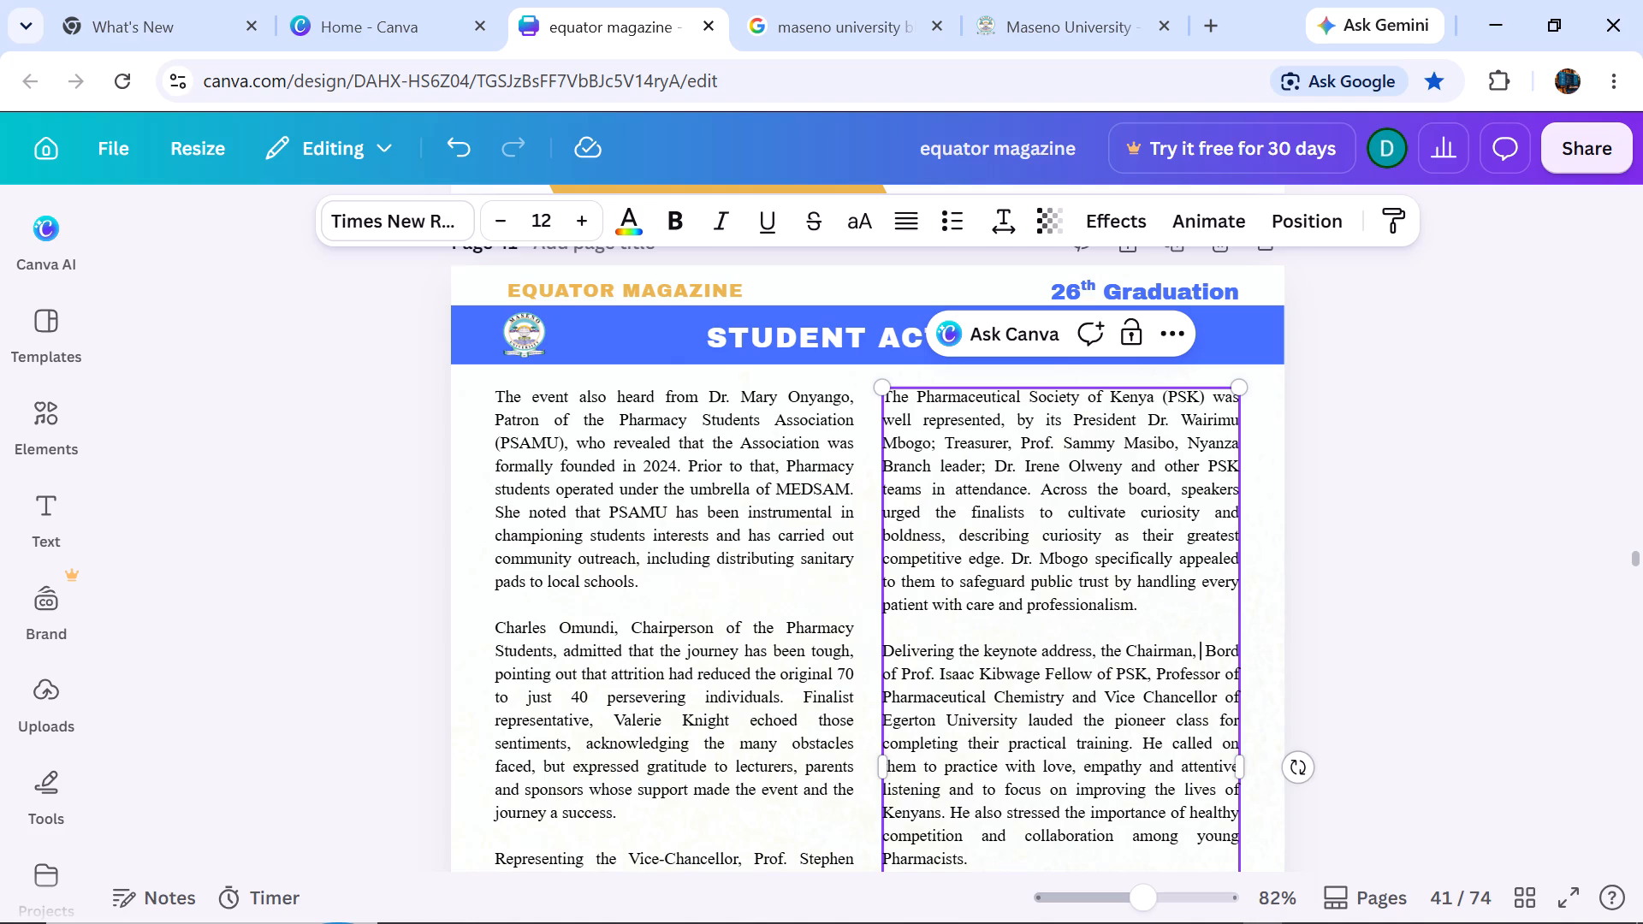
Correct the spelling of "Bord" to "Board" in the keynote speaker's title.
key("Right")
key("Right")
key("Right")
key("a")
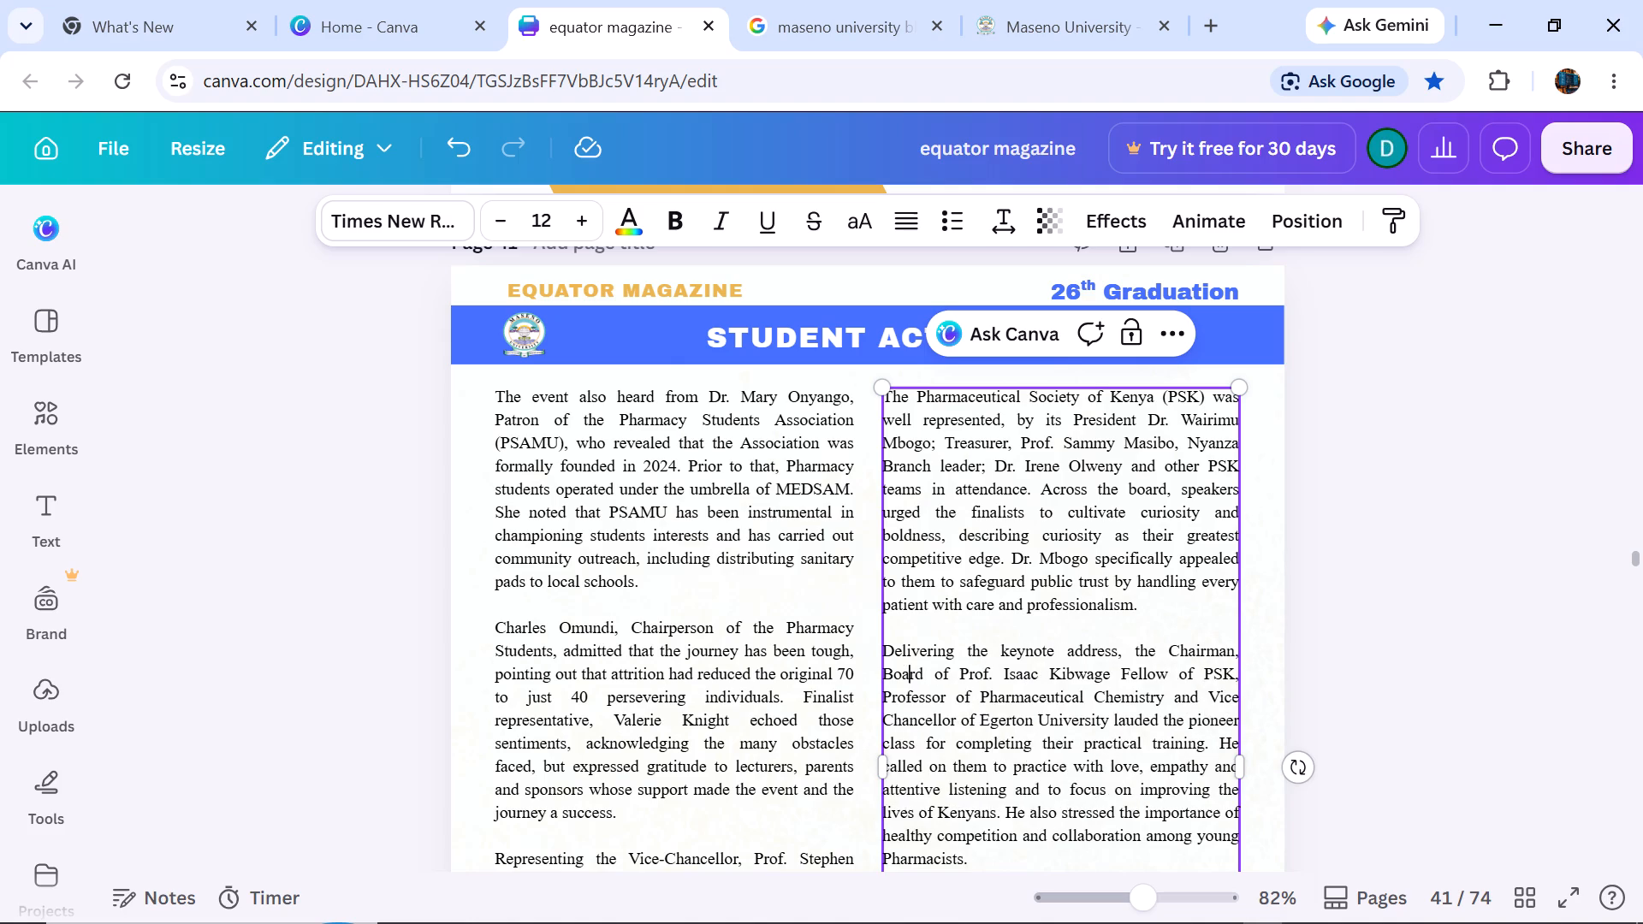
Insert "fellows," after "Board of" in the keynote speaker's title.
key("Right")
key("Right")
key("Right")
key("Right")
key("Right")
key("space")
type("fellows")
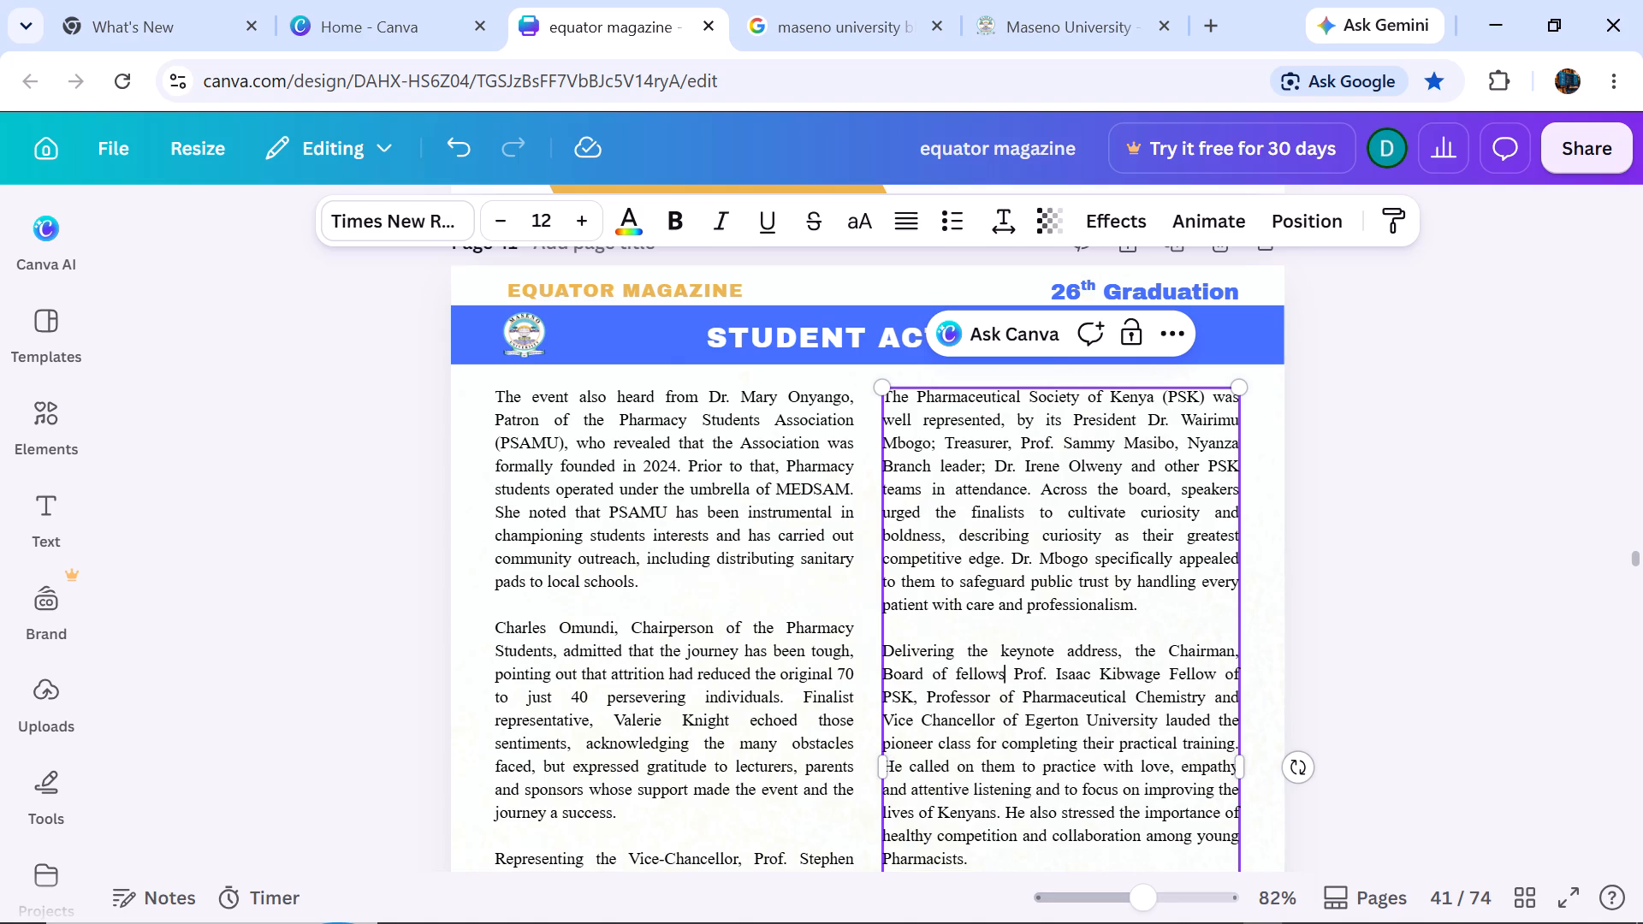
key("comma")
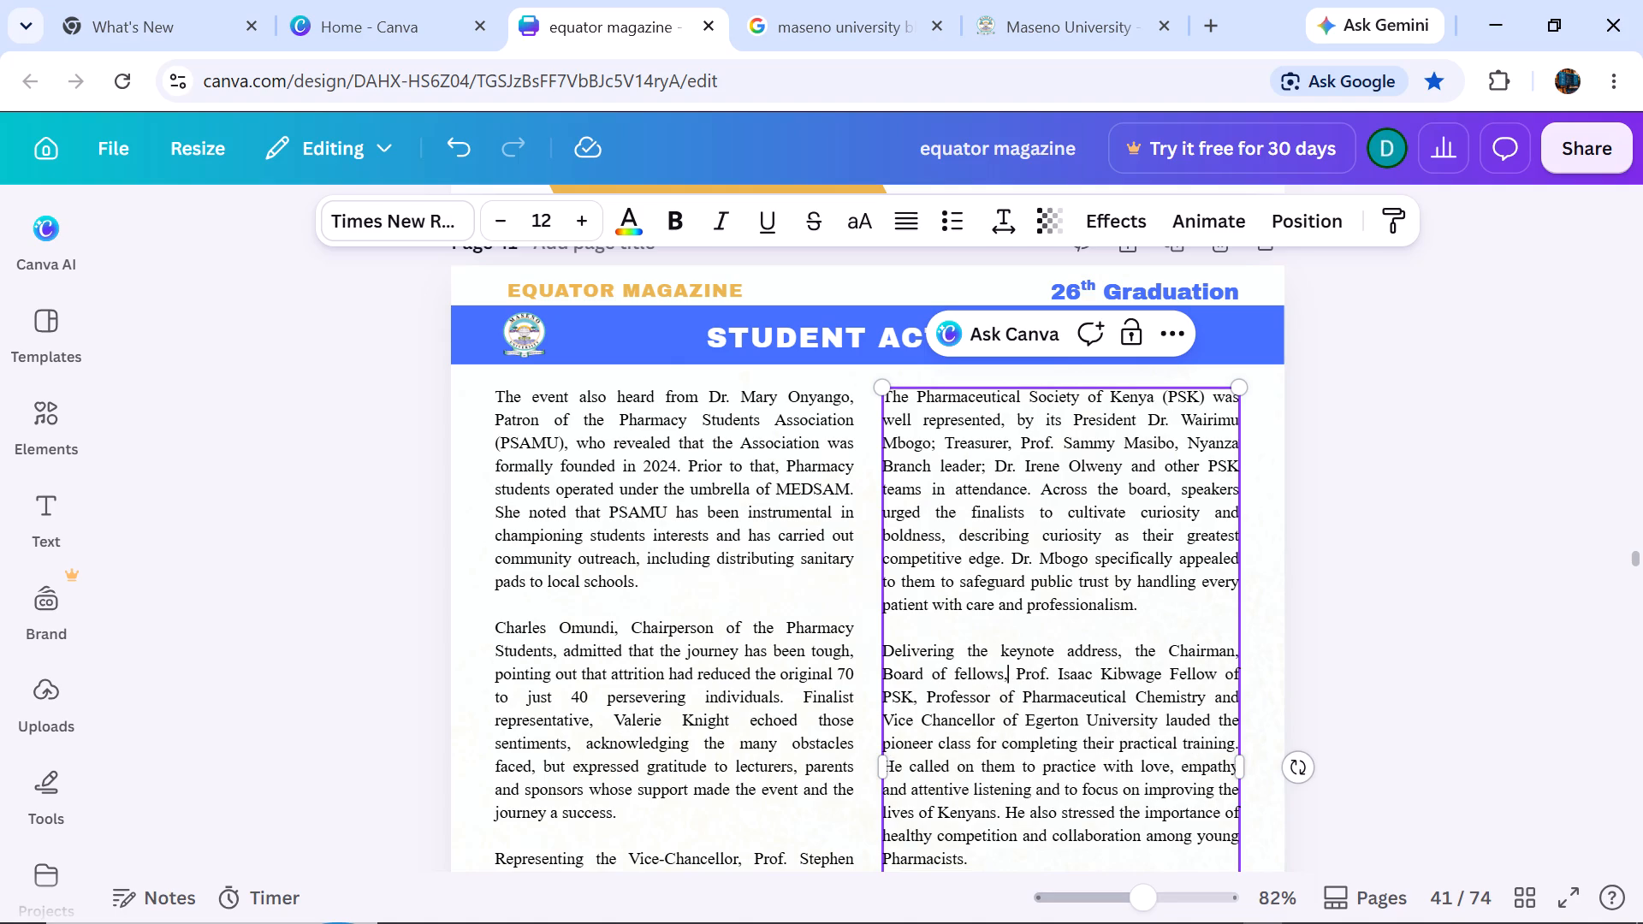
Capitalise "fellows" as "Fellows" in the keynote speaker's title.
key("ctrl+Left")
key("ctrl+Left")
key("ctrl+Left")
key("ctrl+Right")
key("Right")
key("BackSpace")
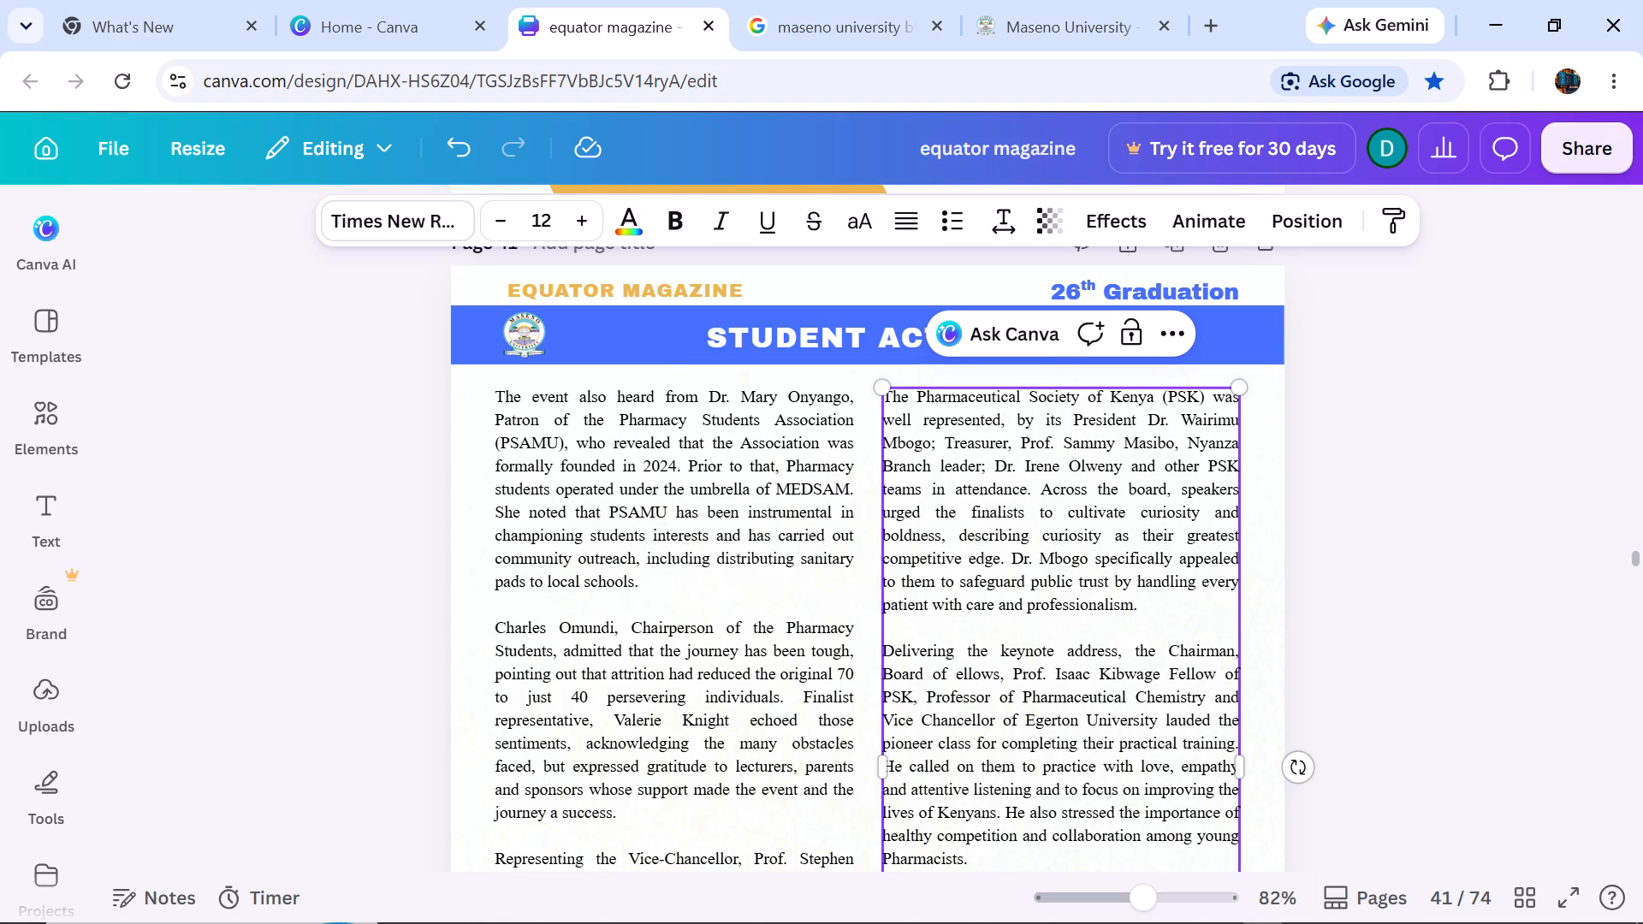
key("shift+f")
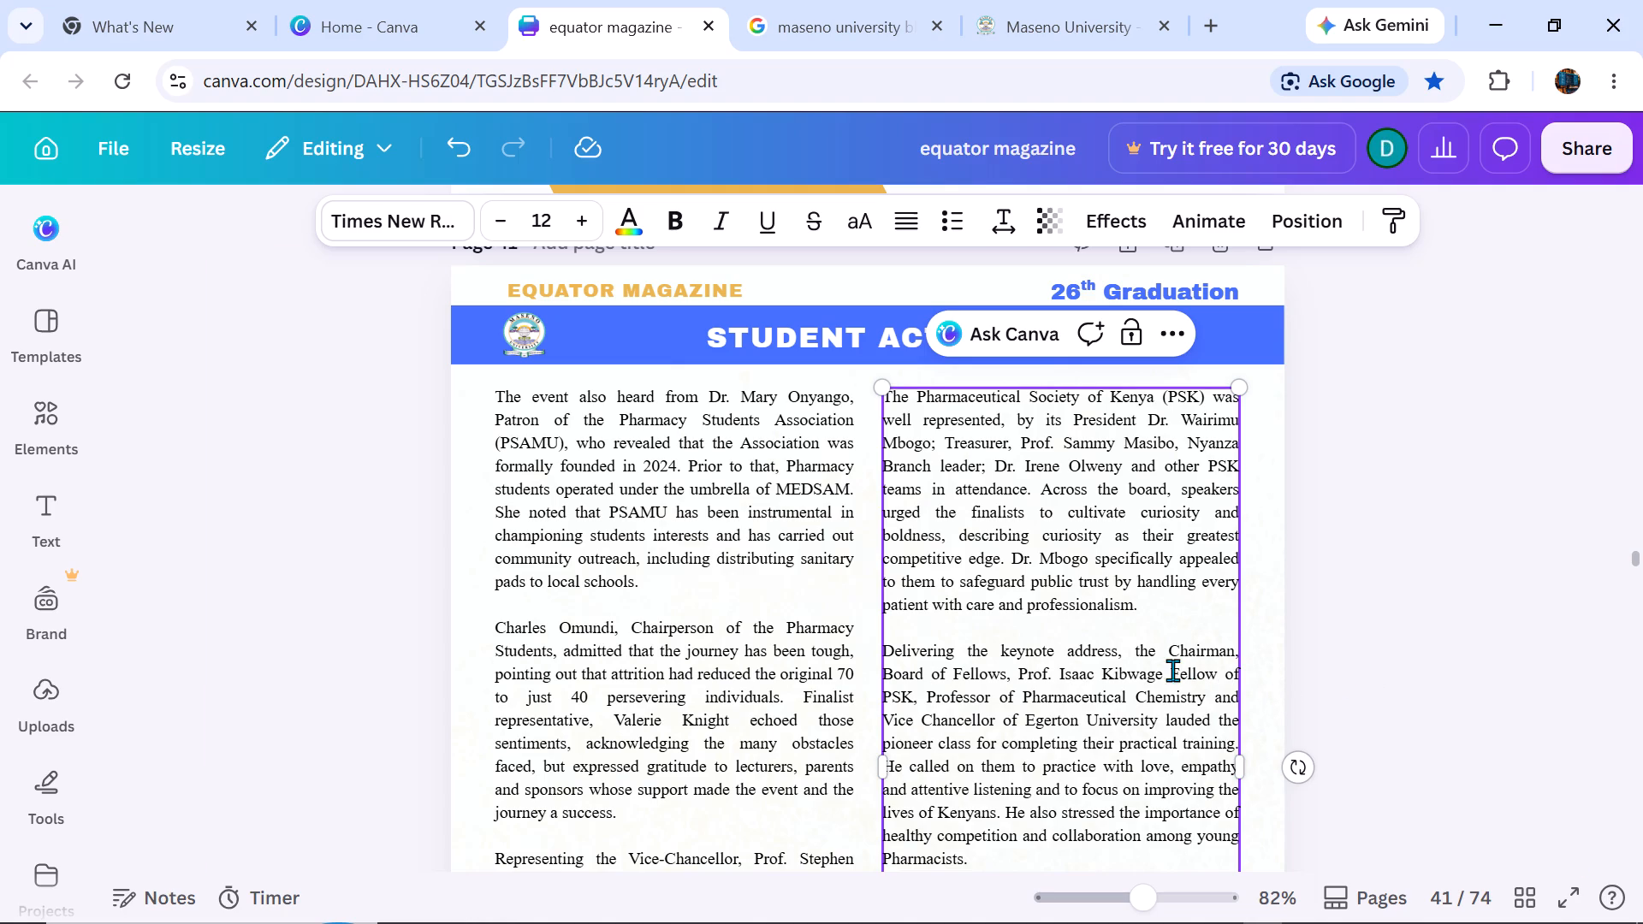
Move "Fellow of PSK" from after the keynote speaker's name to directly after "Board of Fellows", before the comma.
left_click_drag(1171, 670, 1180, 674)
left_click_drag(1180, 674, 1239, 681)
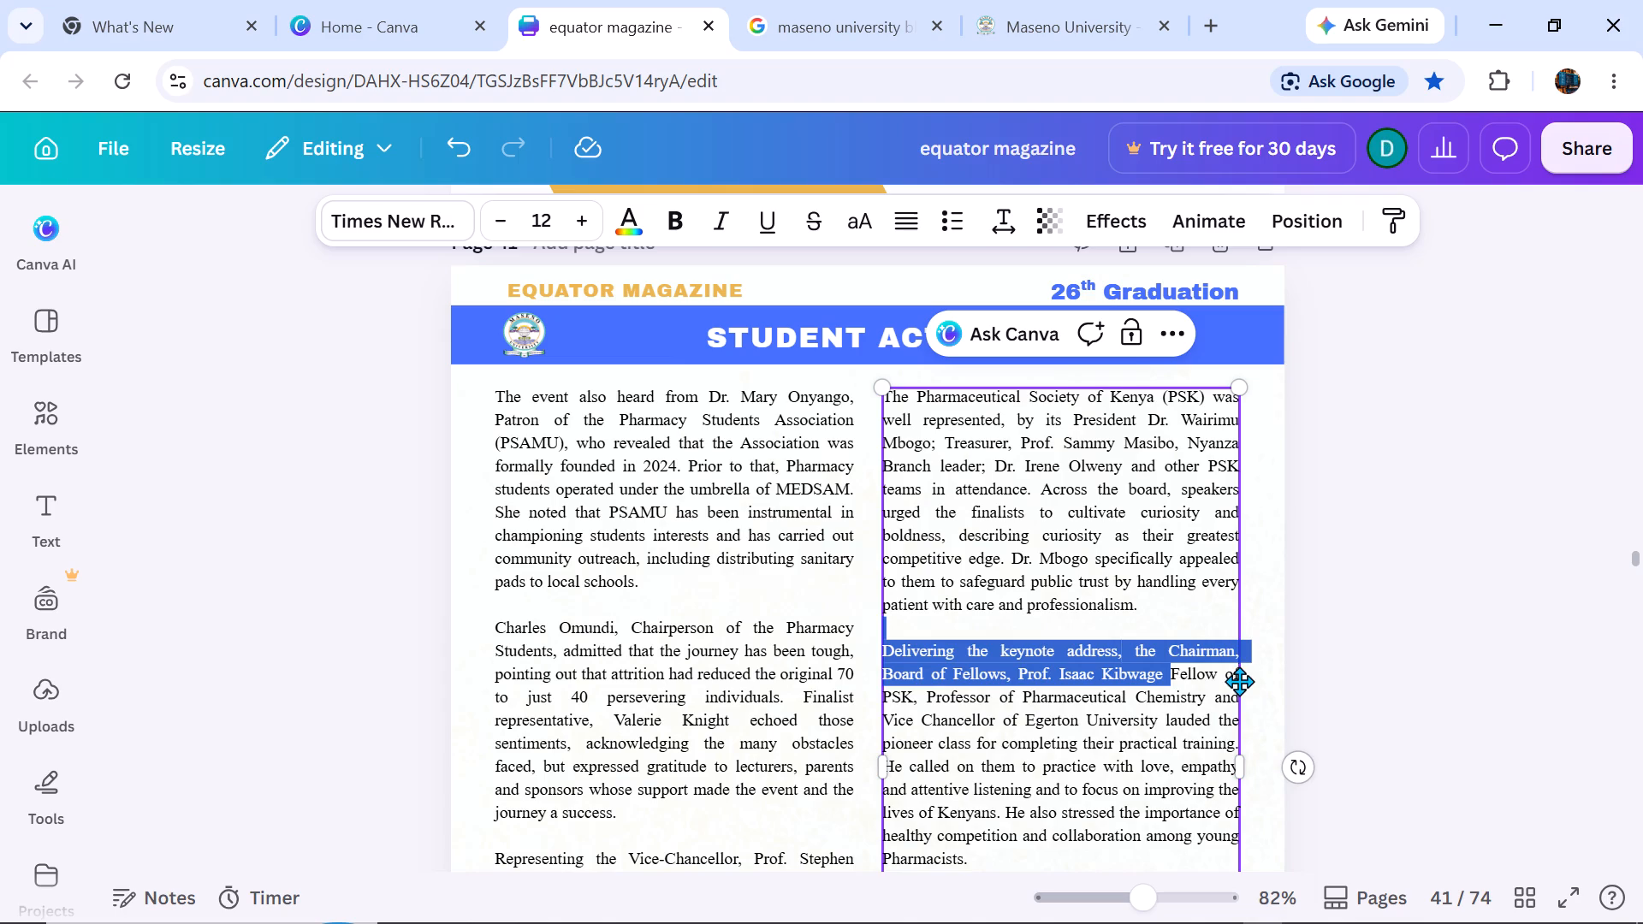
left_click_drag(1239, 681, 1237, 681)
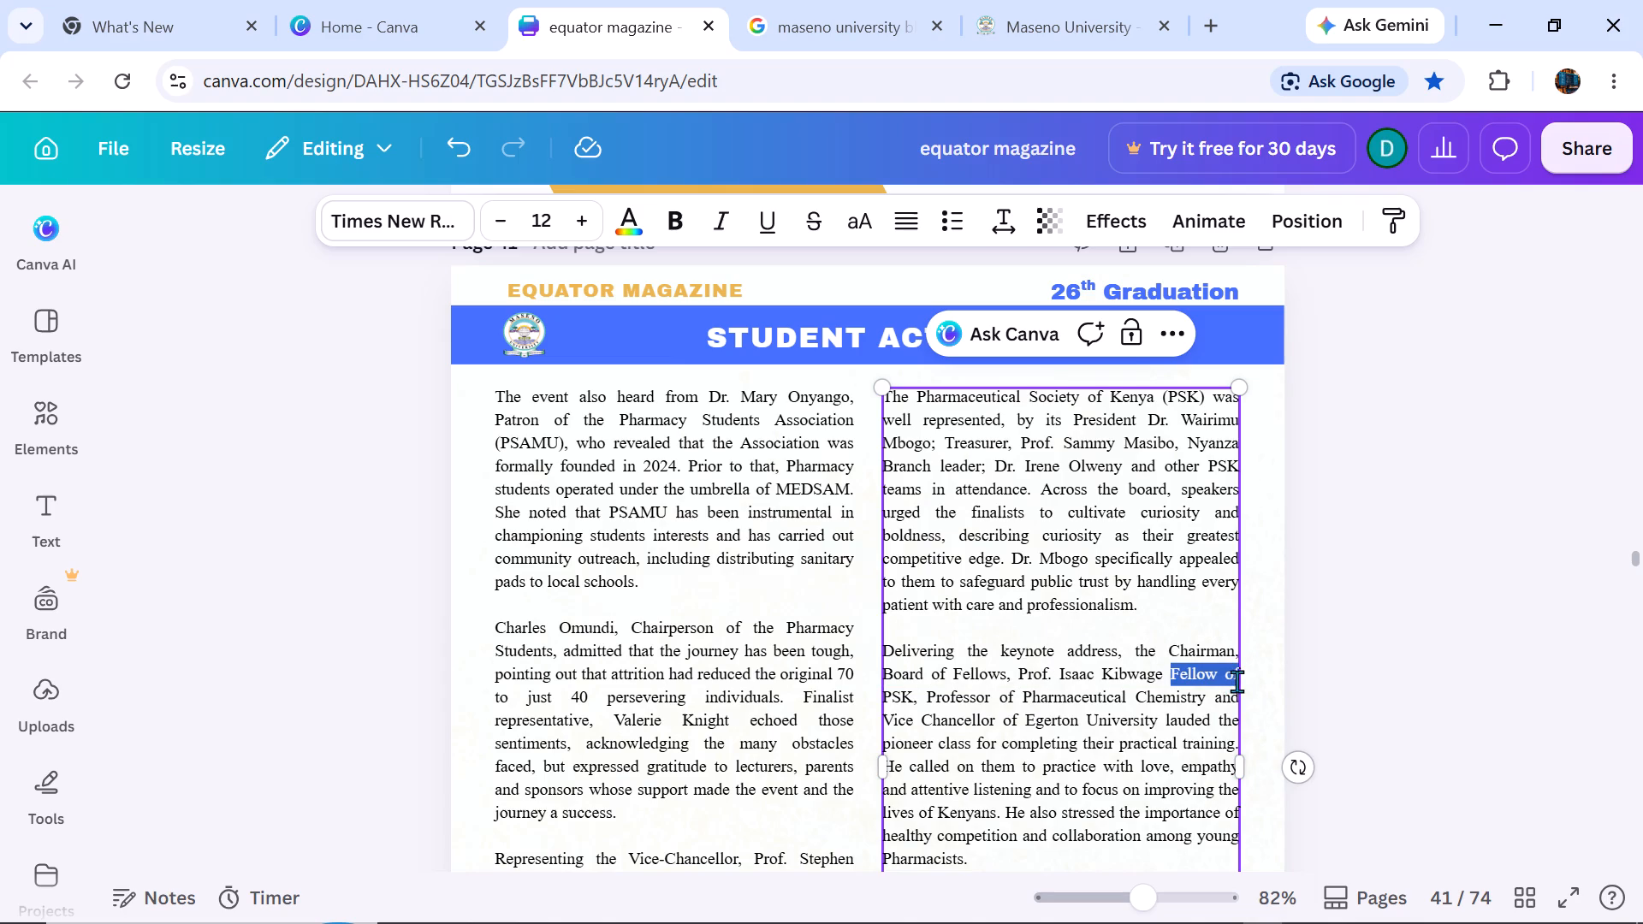
left_click_drag(1237, 681, 908, 696)
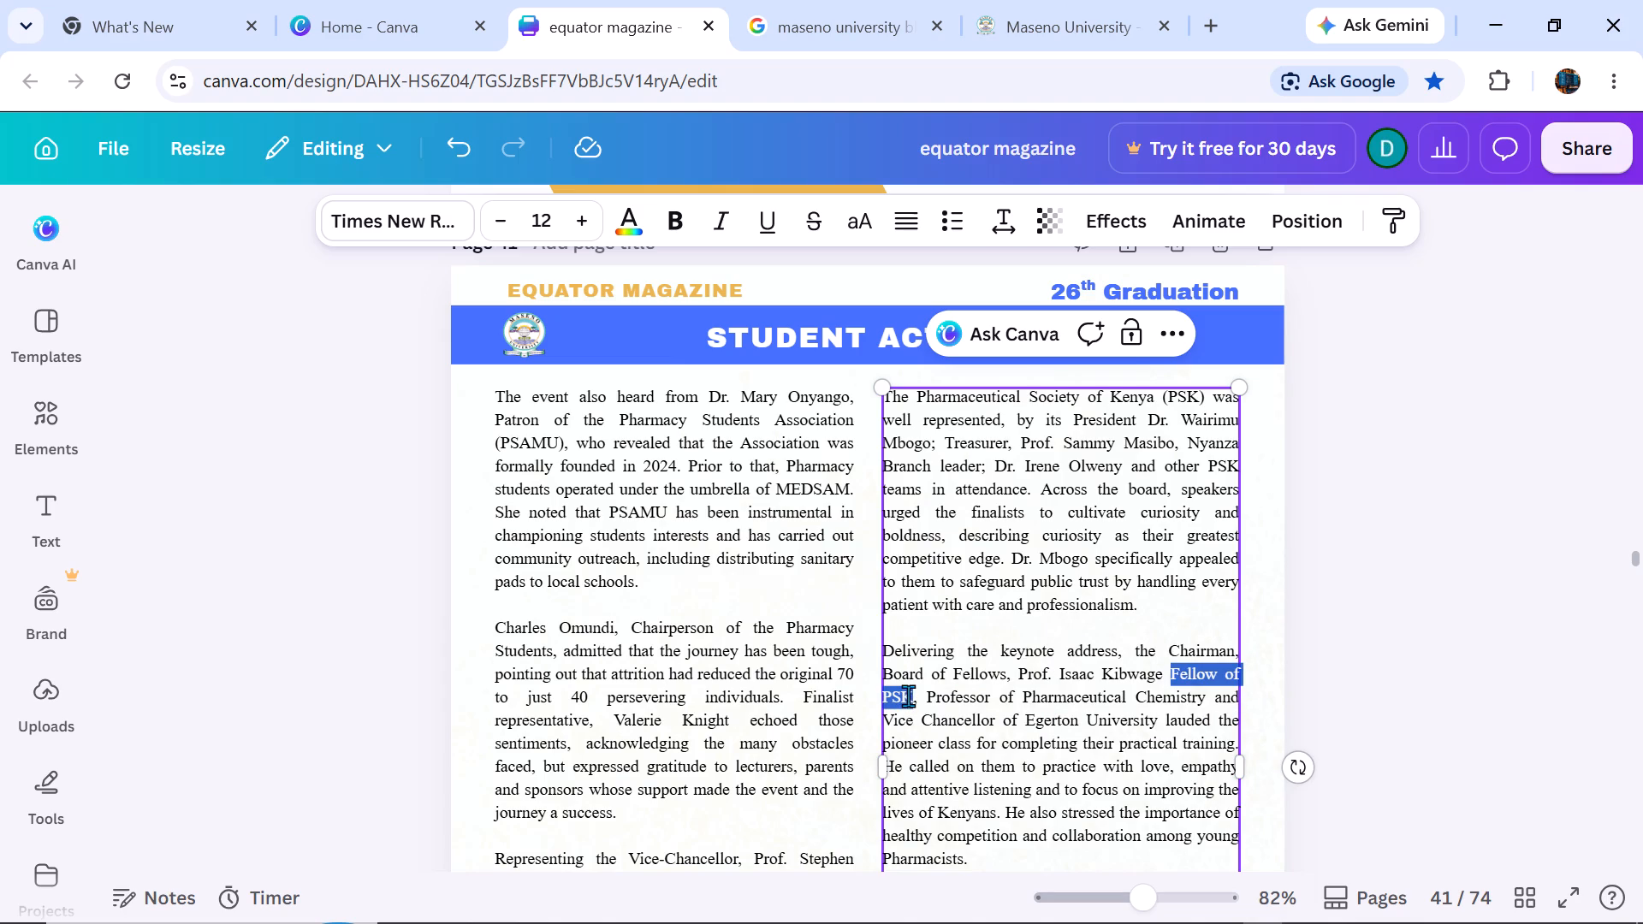
left_click_drag(908, 696, 912, 696)
key("ctrl+x")
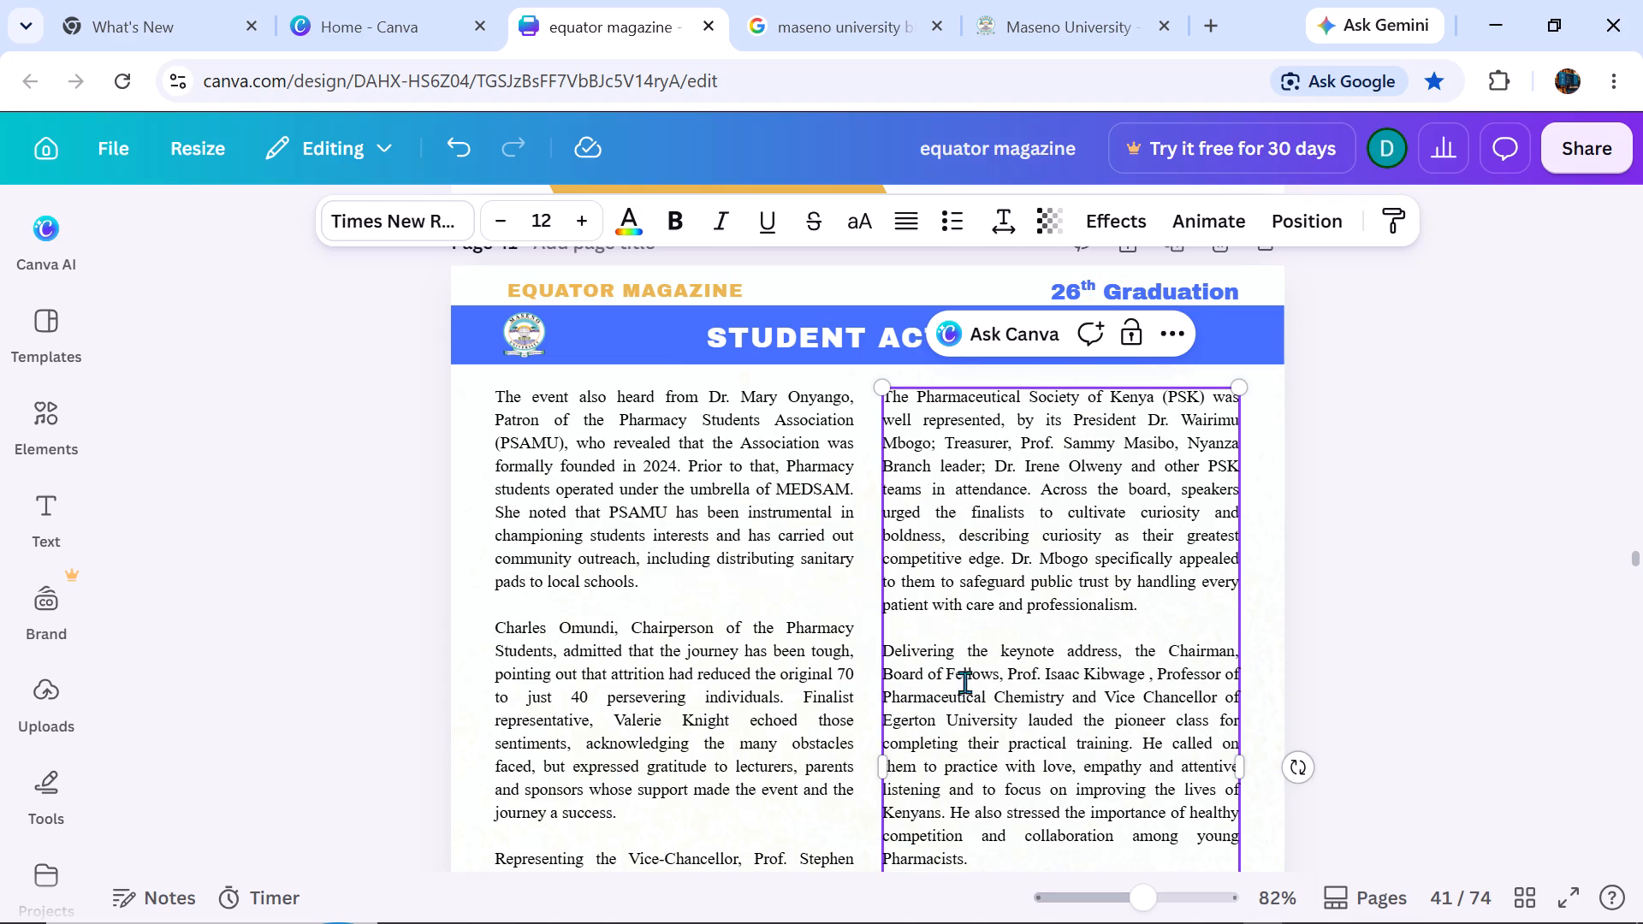
left_click(995, 672)
key("Right")
key("space")
key("ctrl+v")
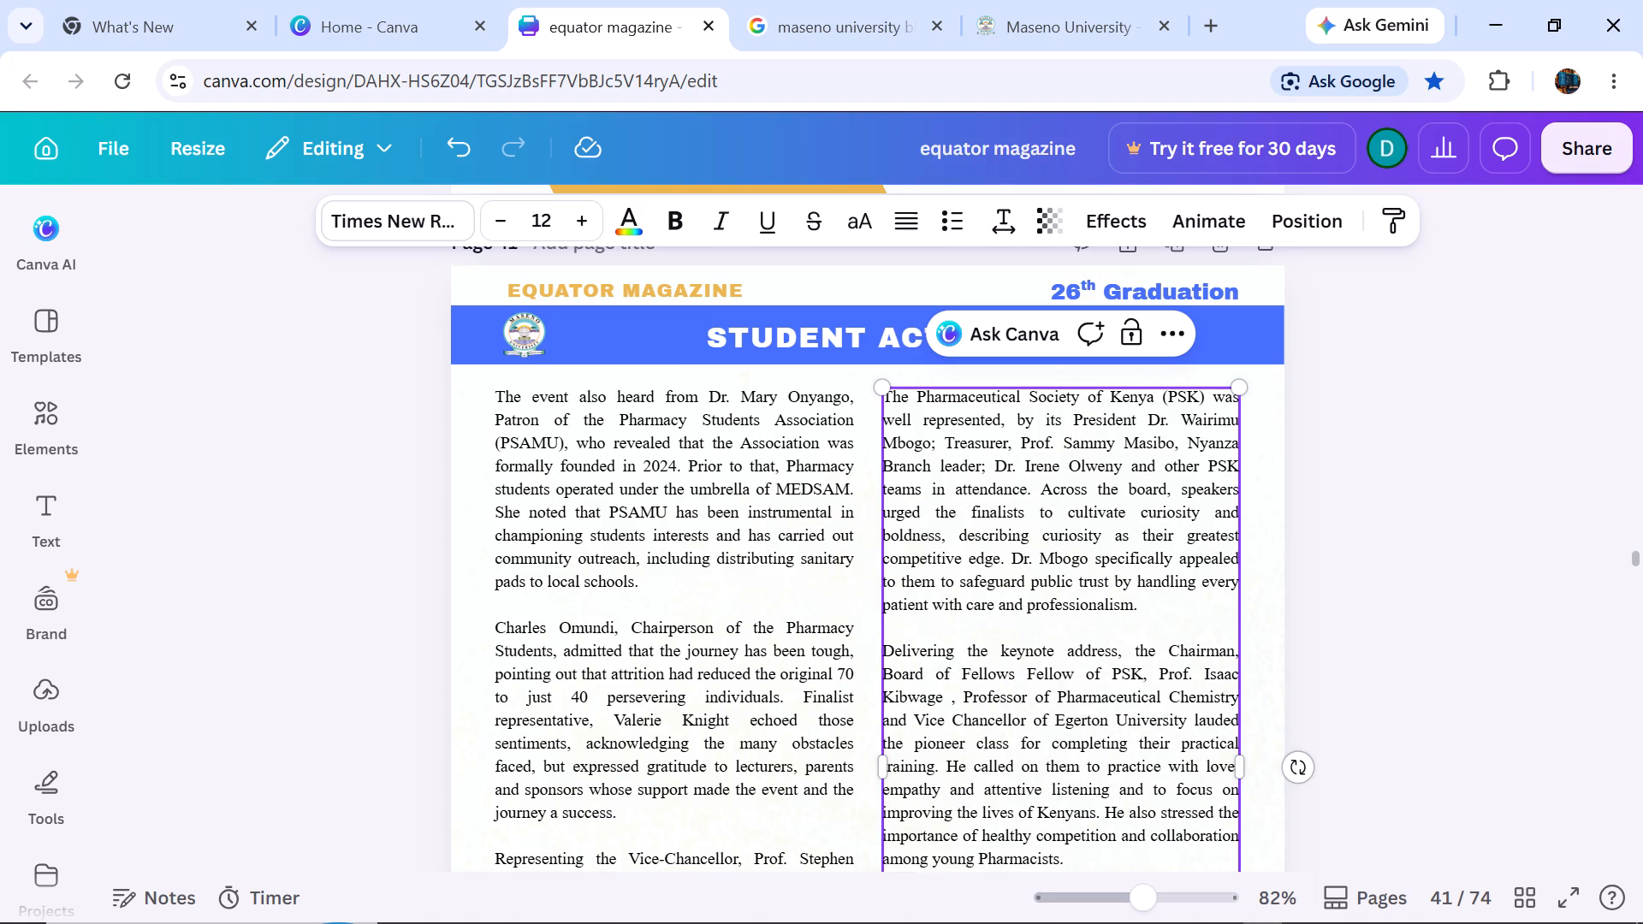
Delete the redundant "Fellow" so the keynote speaker's title reads "Board of Fellows of PSK".
left_click(1107, 673)
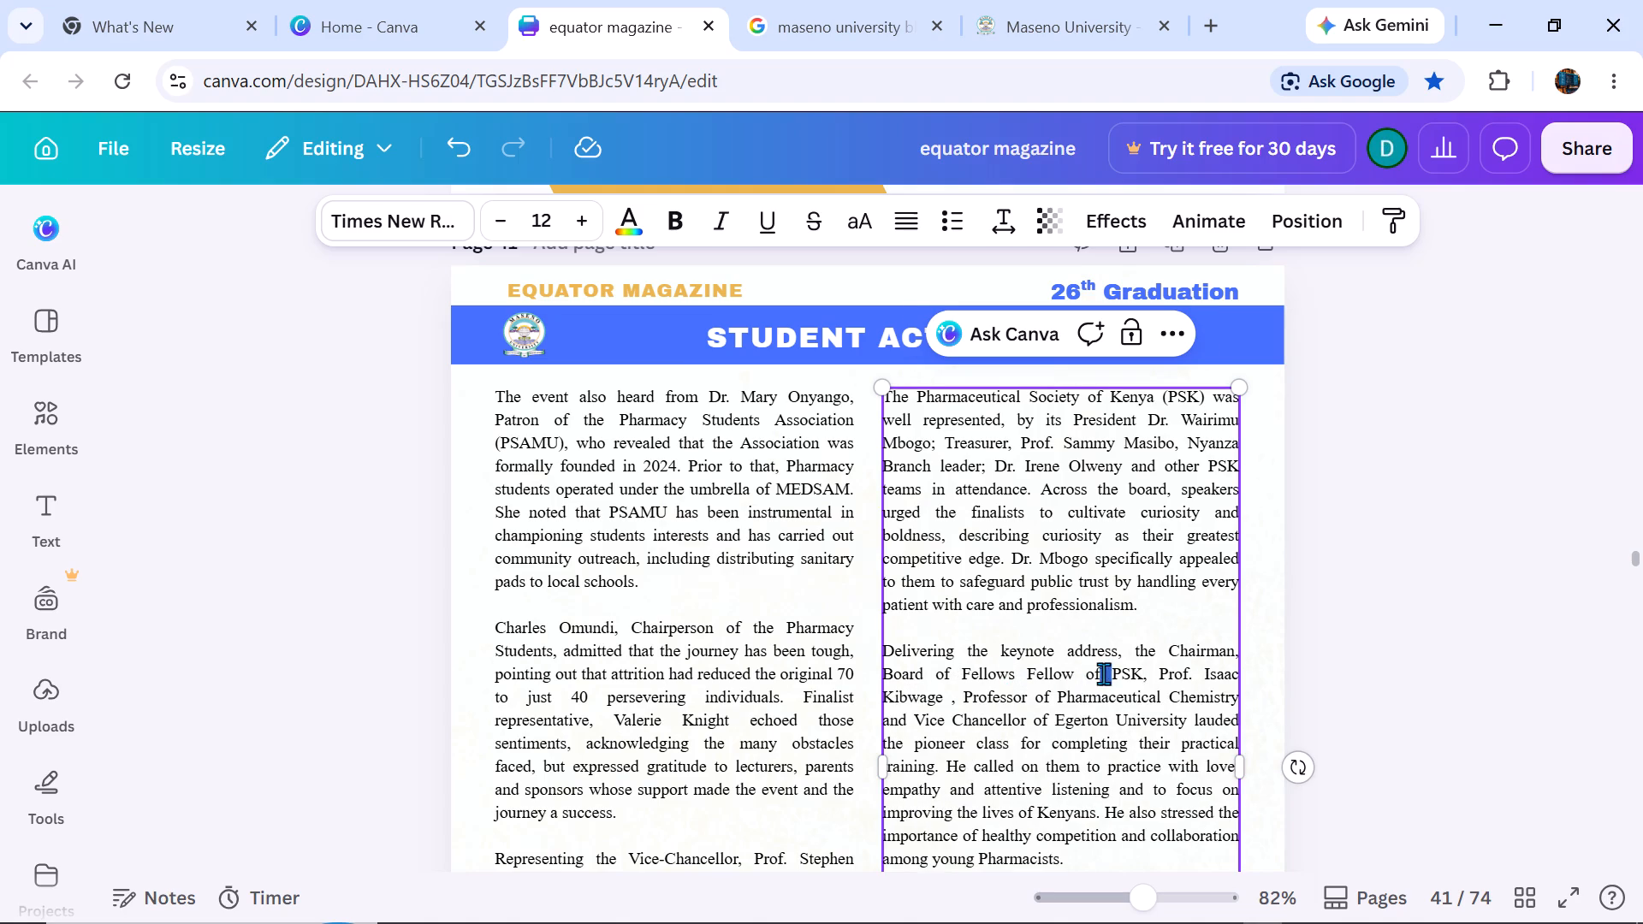
left_click(1103, 673)
left_click_drag(1084, 673, 1020, 673)
key("BackSpace")
key("space")
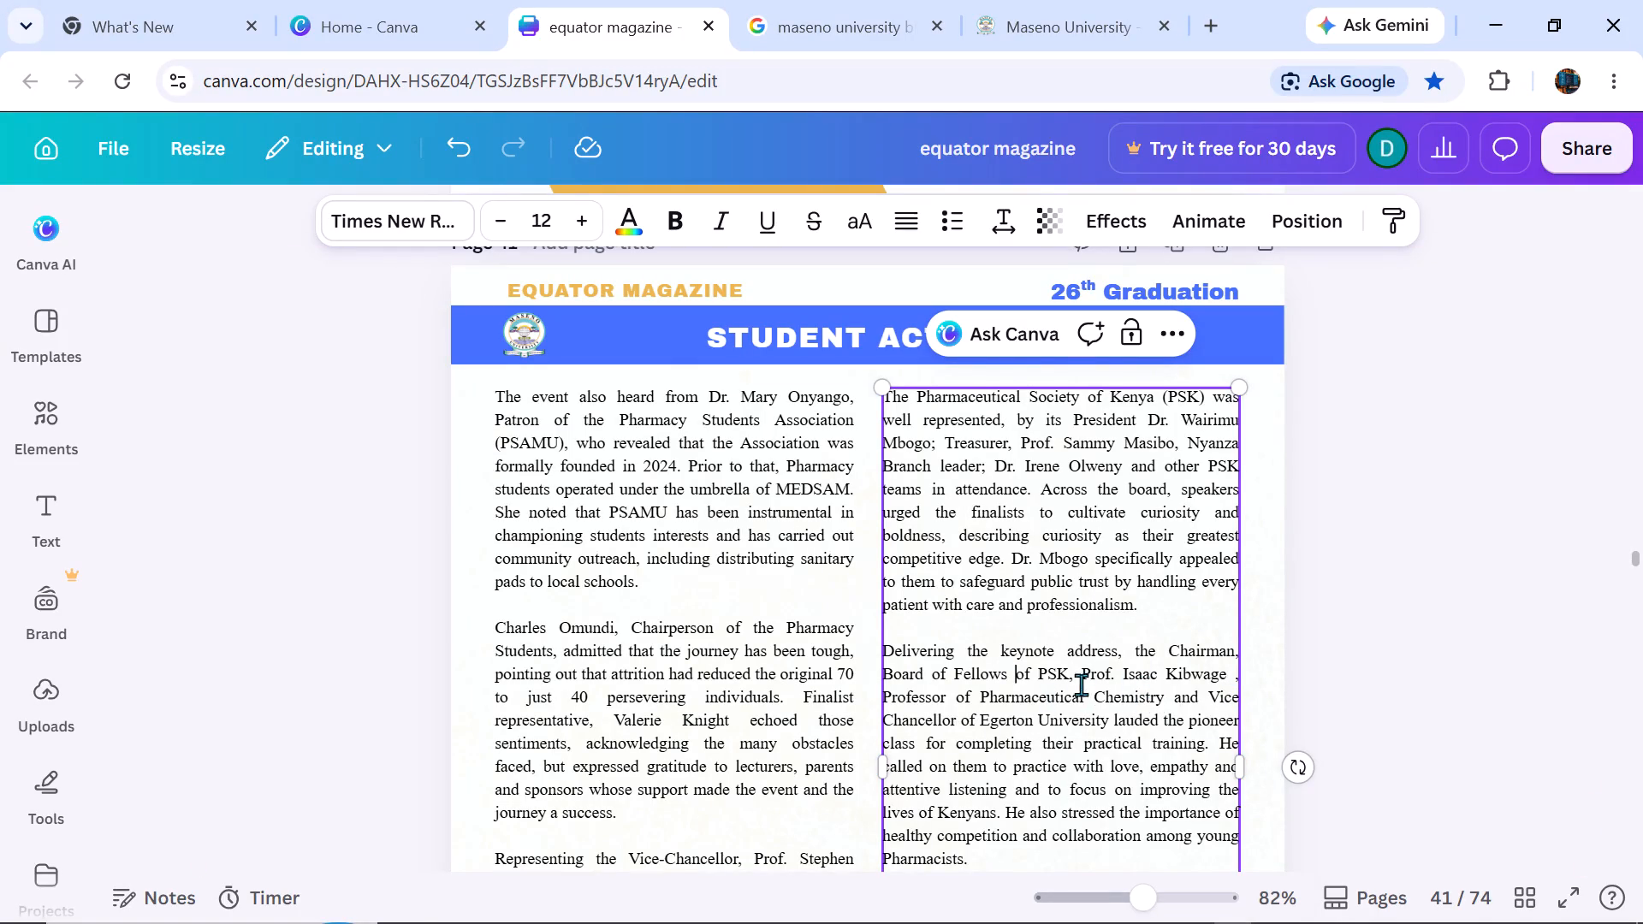
Remove the stray space before the comma following the keynote speaker's name.
left_click(1232, 677)
key("BackSpace")
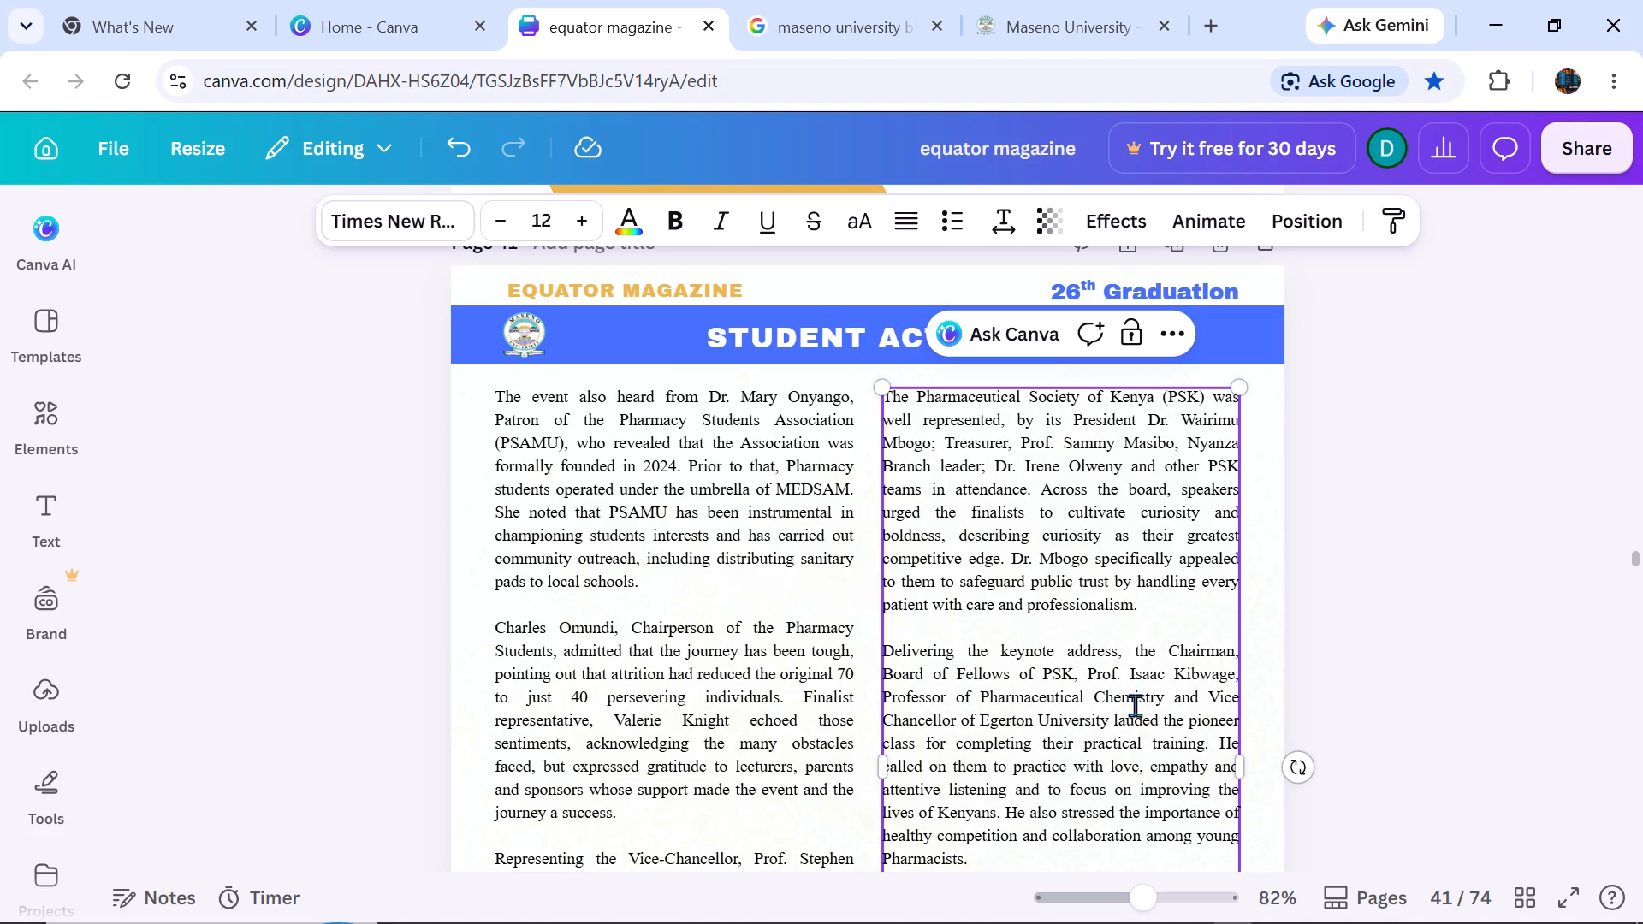
Hyphenate "Vice Chancellor" as "Vice-Chancellor" before "of Egerton University" in the keynote address paragraph.
left_click(885, 723)
key("BackSpace")
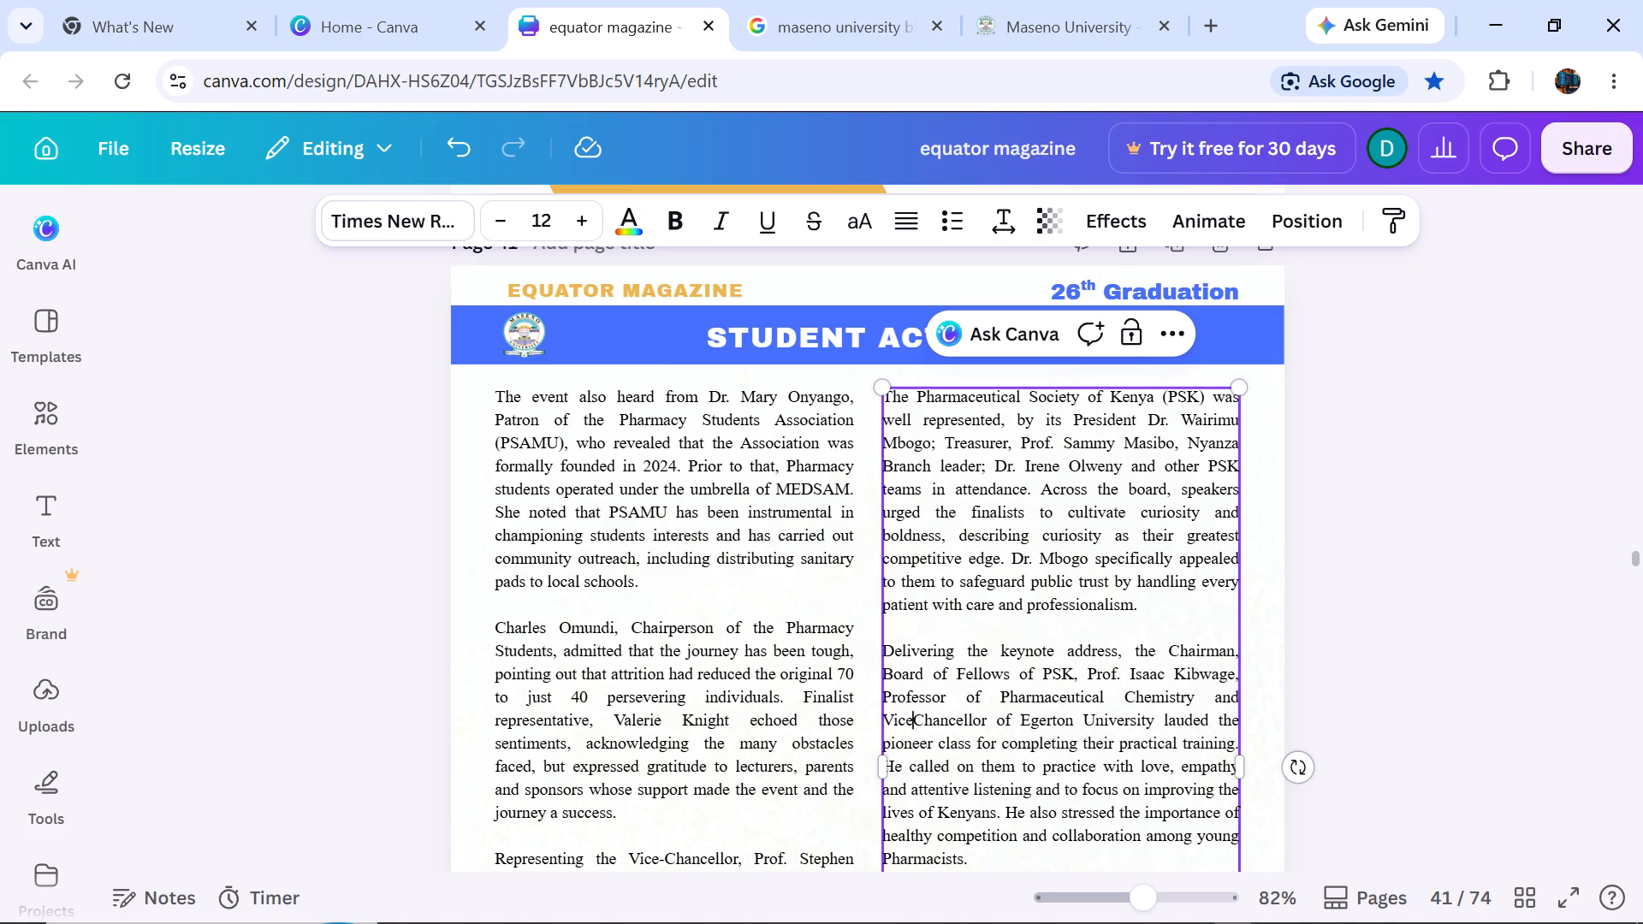
key("minus")
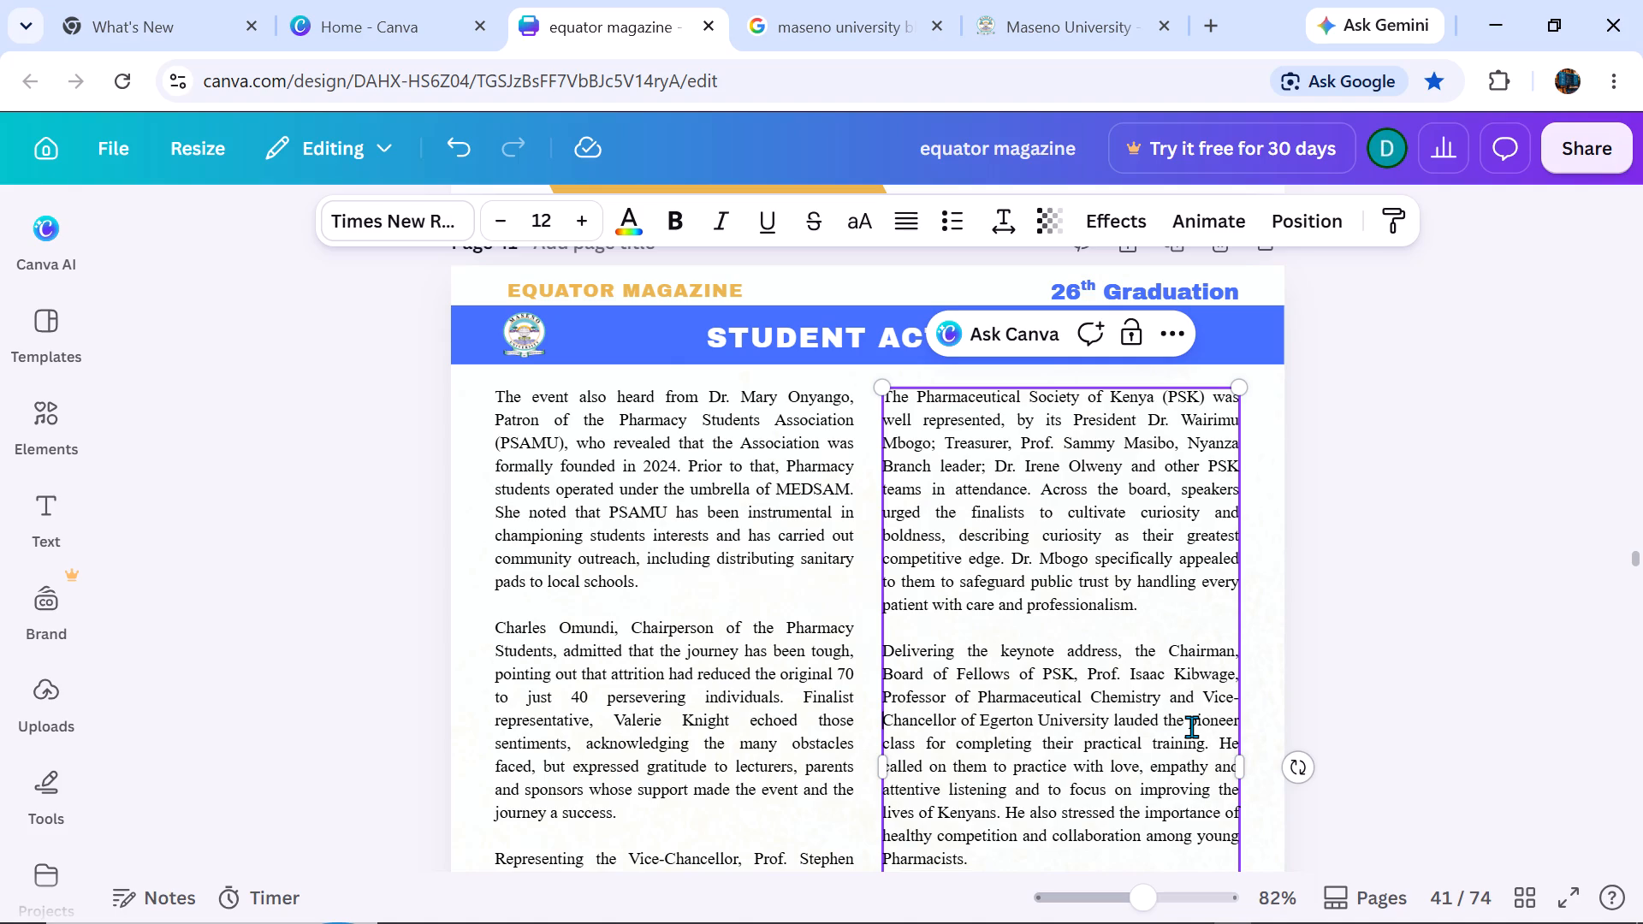
Replace "collaboration" with "networking" in the keynote paragraph's sentence about healthy competition among young Pharmacists.
scroll(1191, 726, "down", 1)
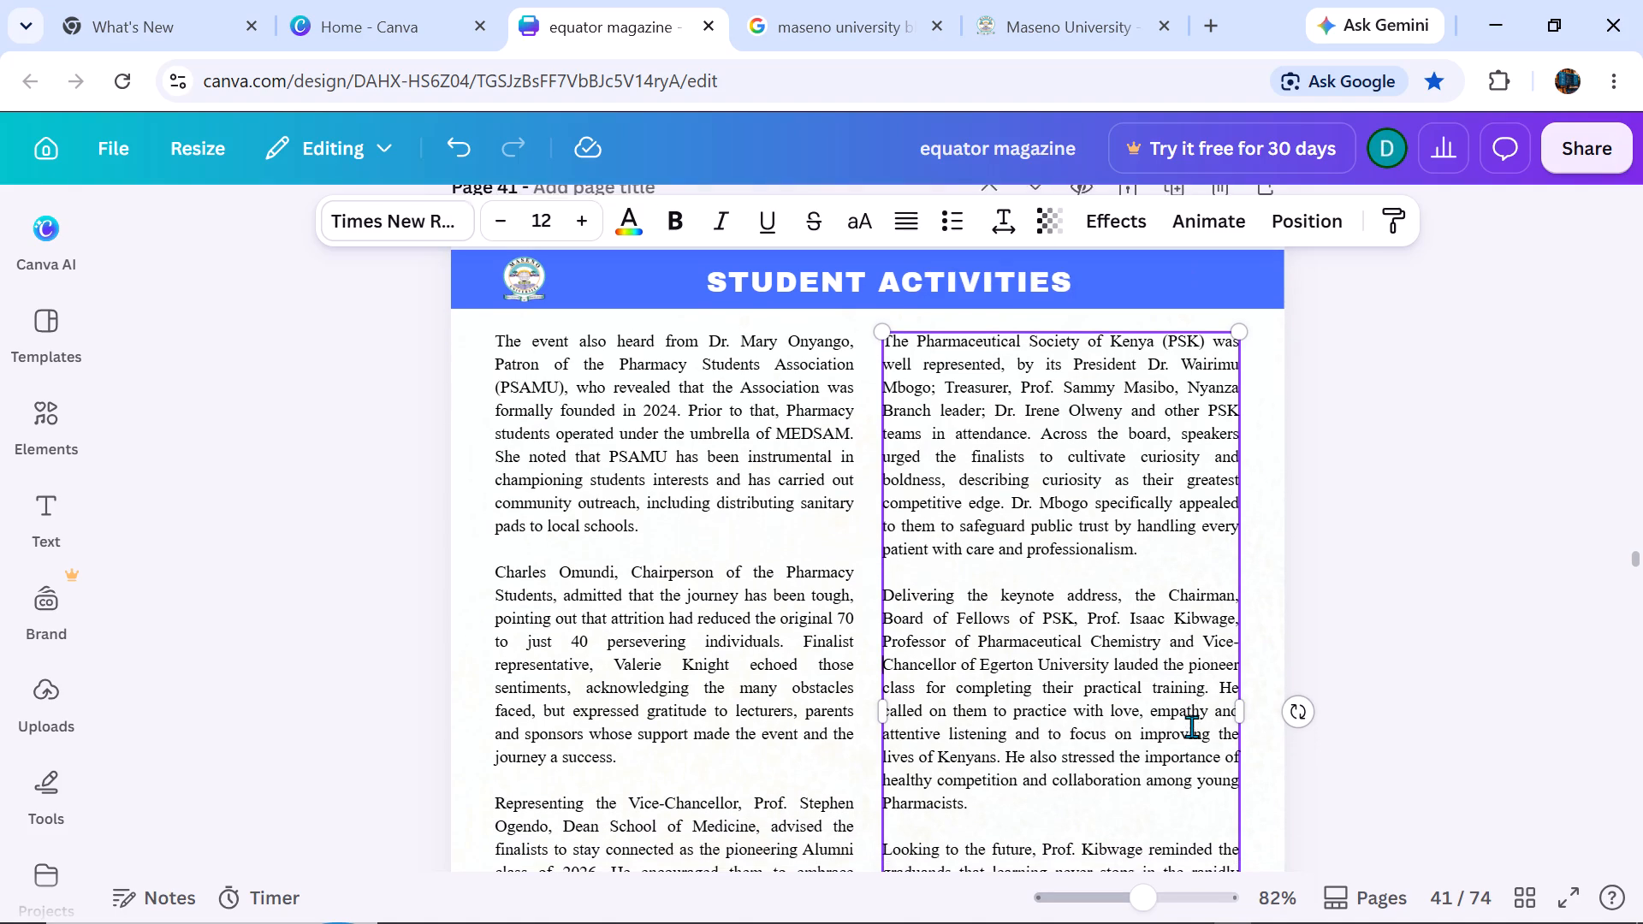
scroll(1191, 726, "down", 2)
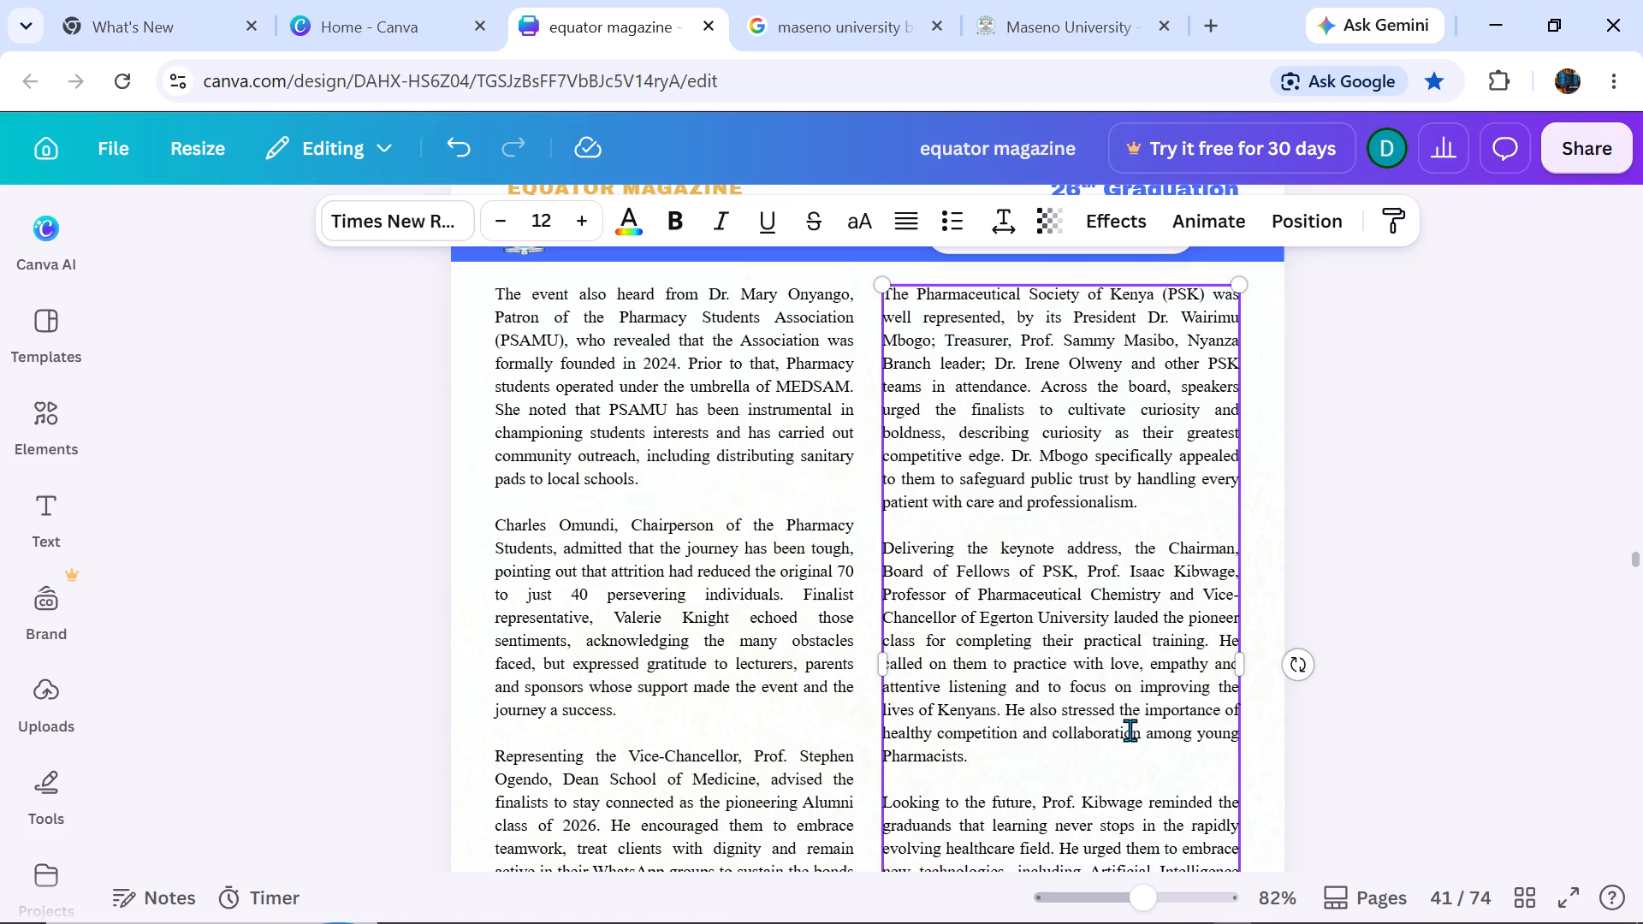
left_click_drag(1138, 730, 1052, 730)
type("netw")
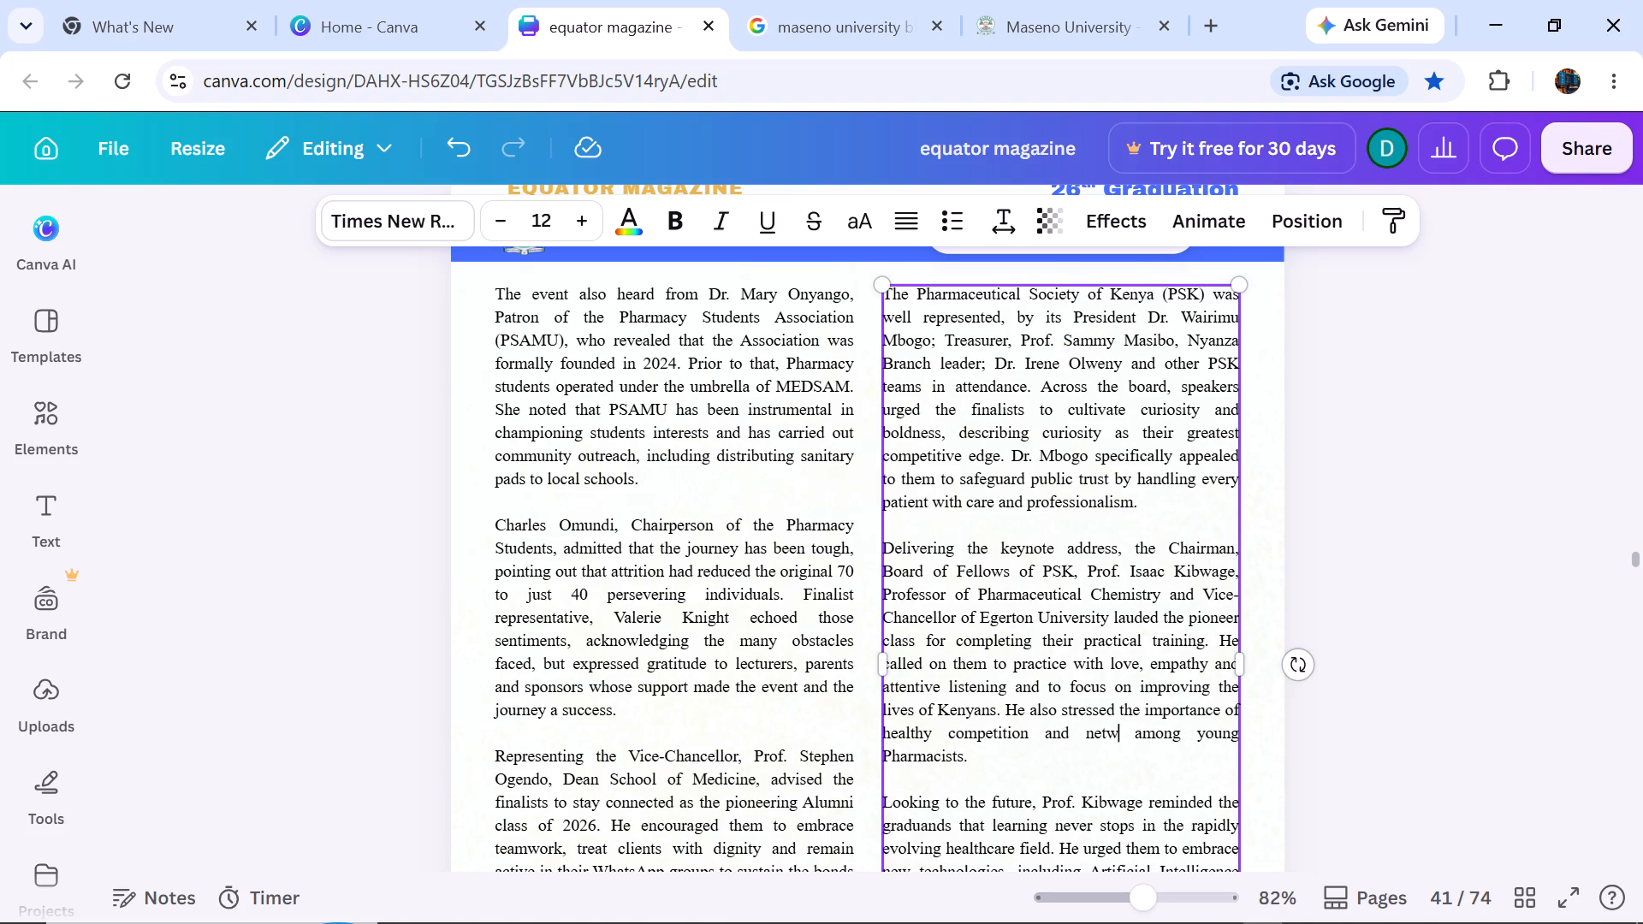
type("or")
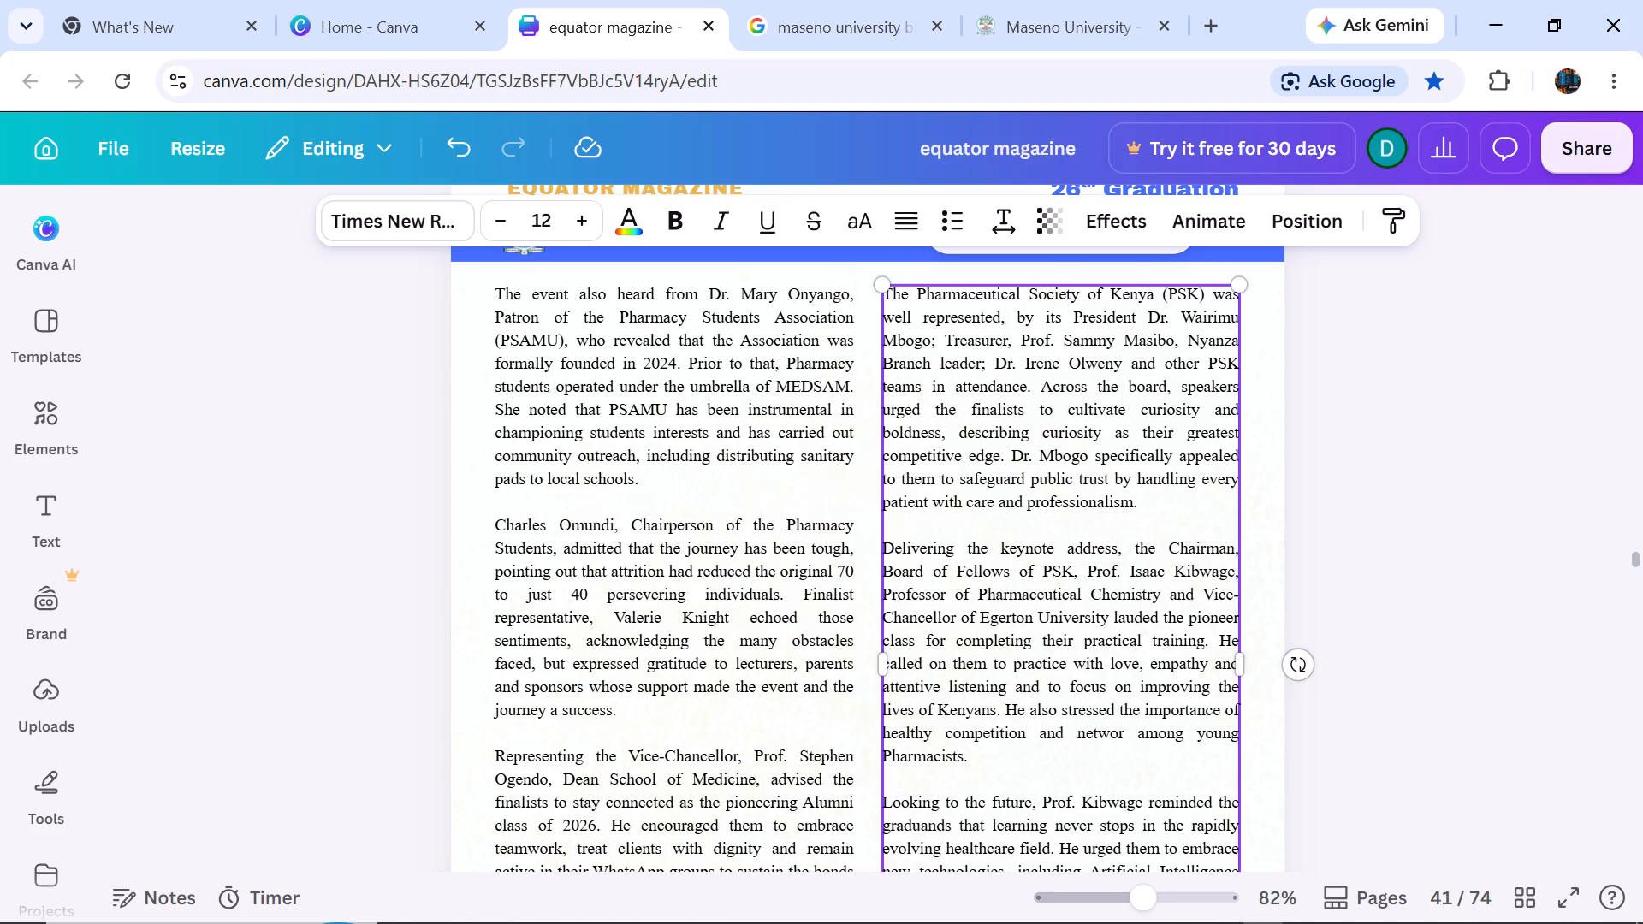
type("king")
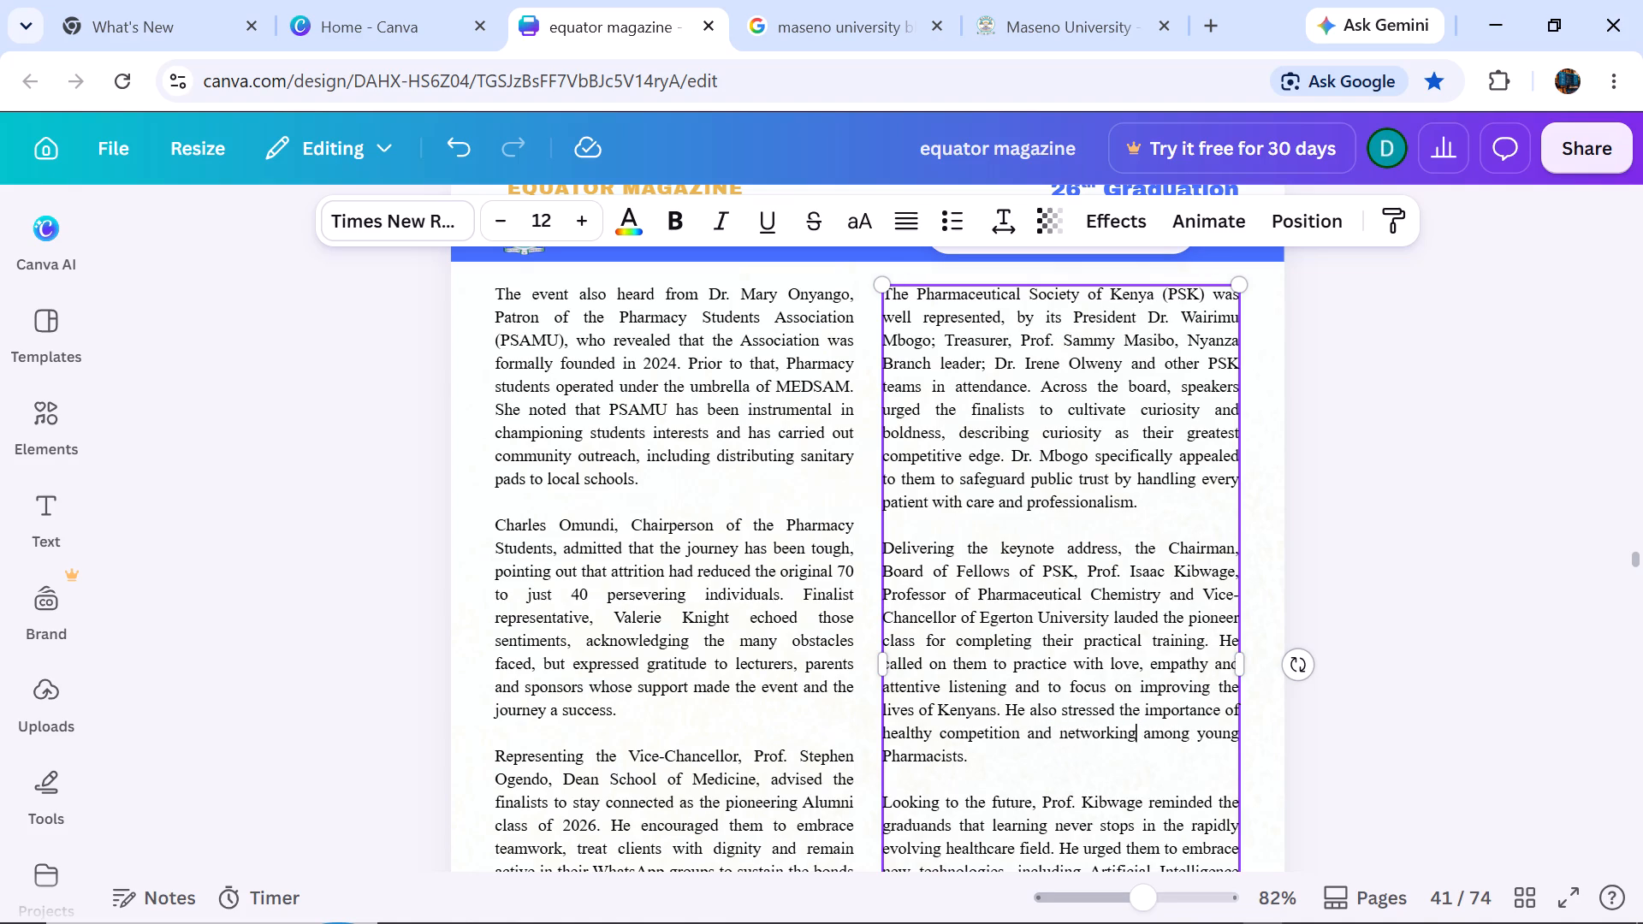
Capitalise "precision" as "Precision" before "Medicine" in the paragraph beginning "Looking to the future".
scroll(1065, 817, "down", 2)
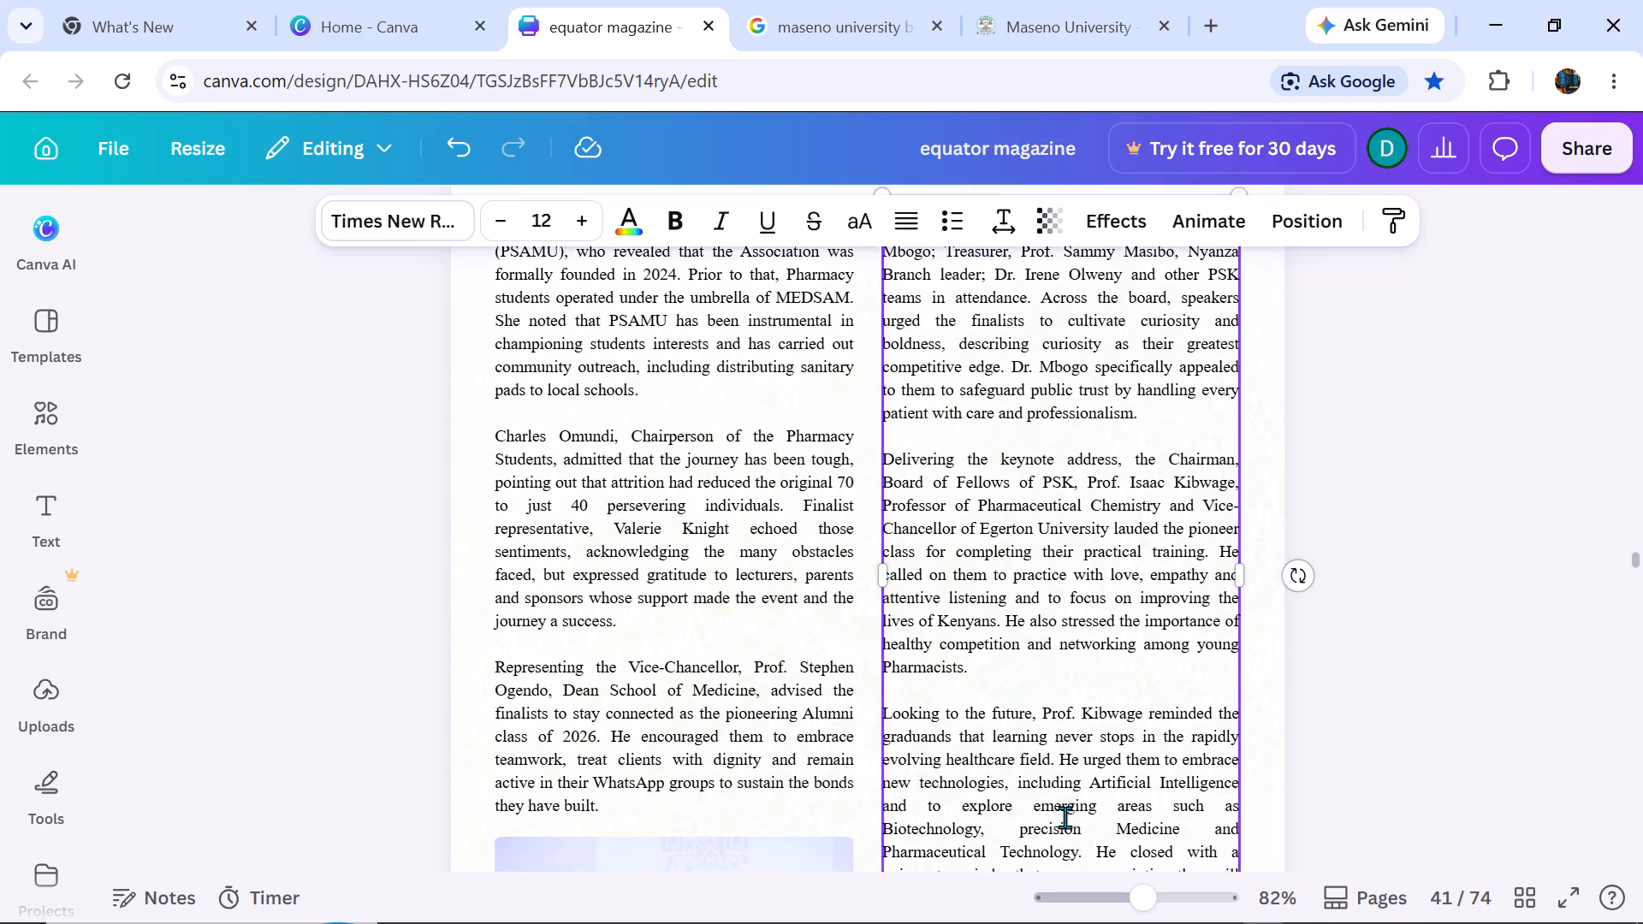
scroll(1065, 817, "down", 2)
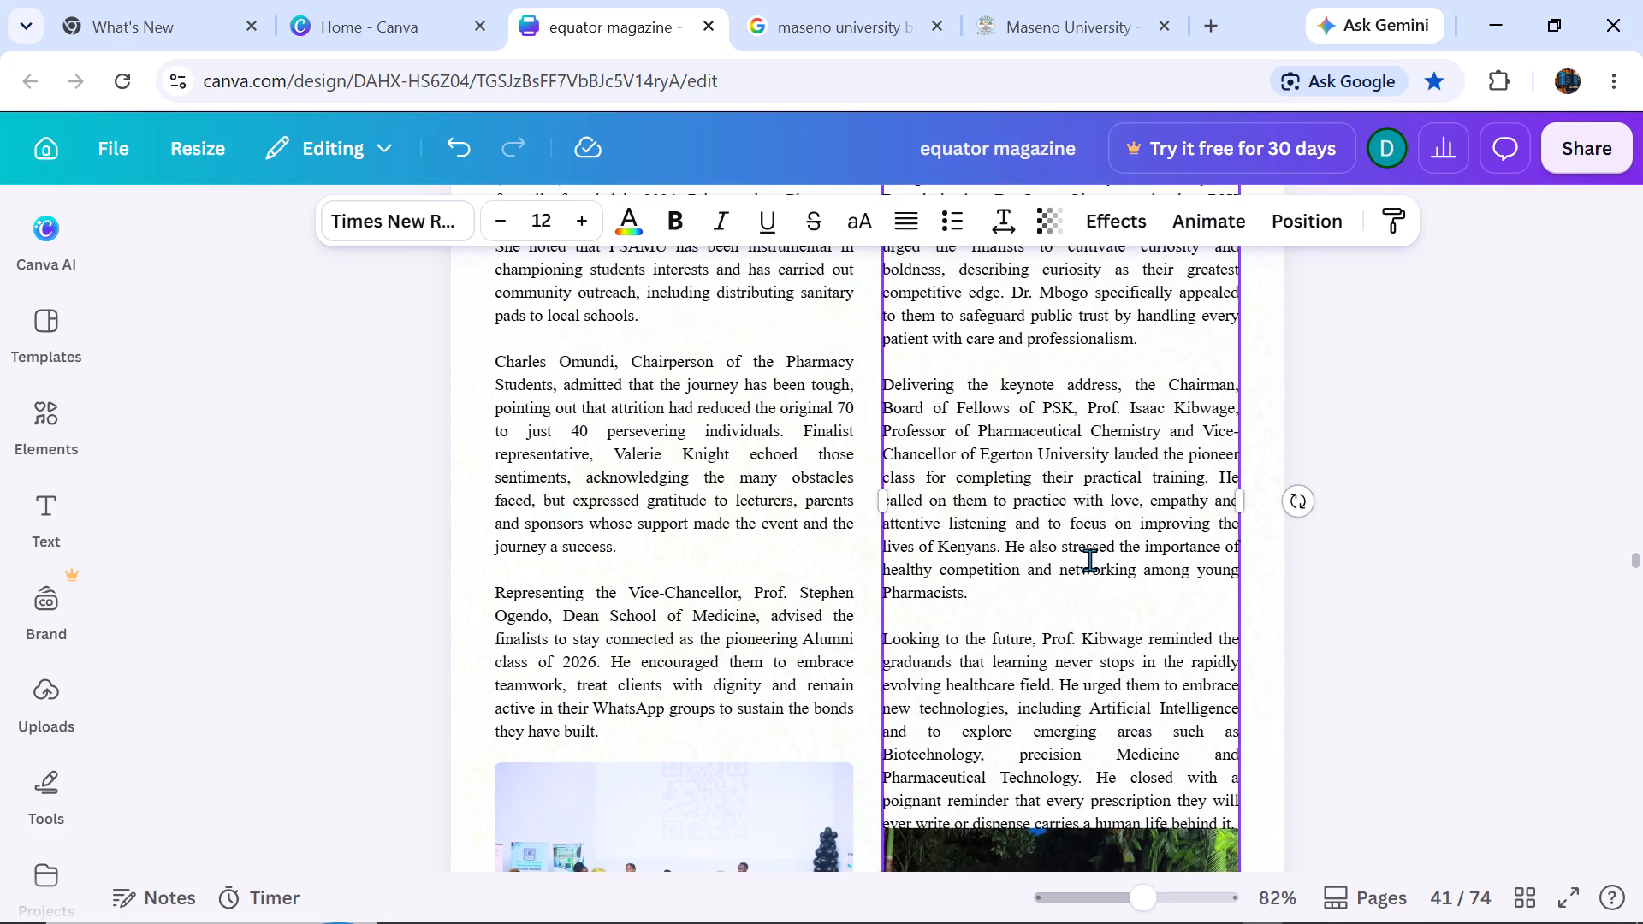
left_click(1030, 753)
key("BackSpace")
key("shift+p")
Crop the top edge of the Class of 2026 group photo so it sits just below the article's last line.
scroll(1030, 753, "down", 3)
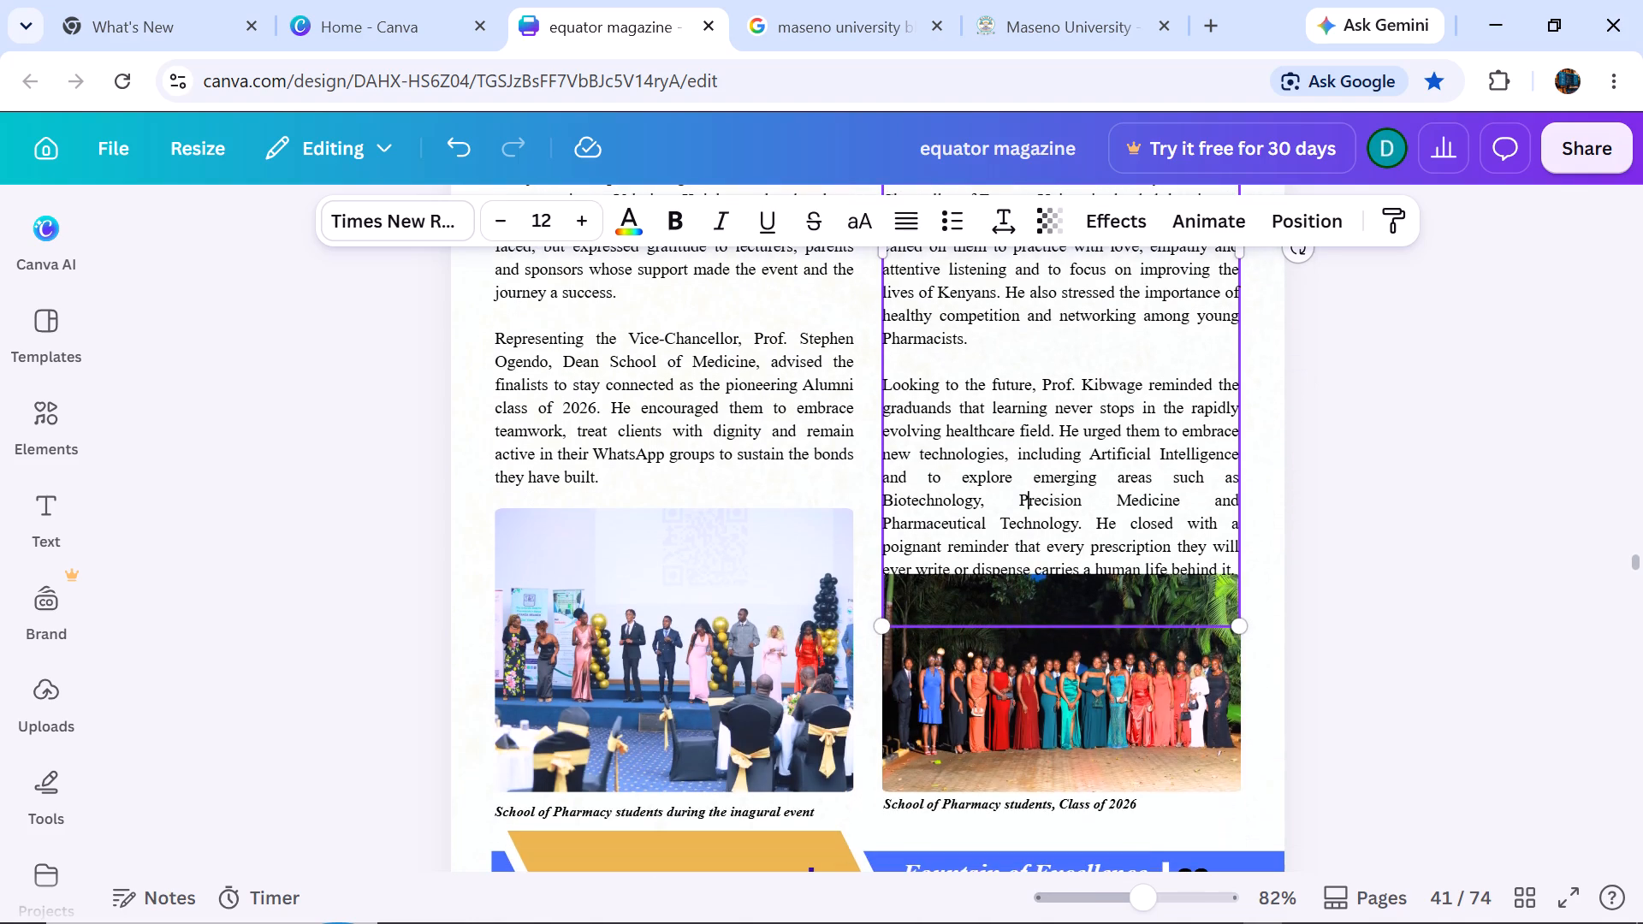
left_click(1385, 752)
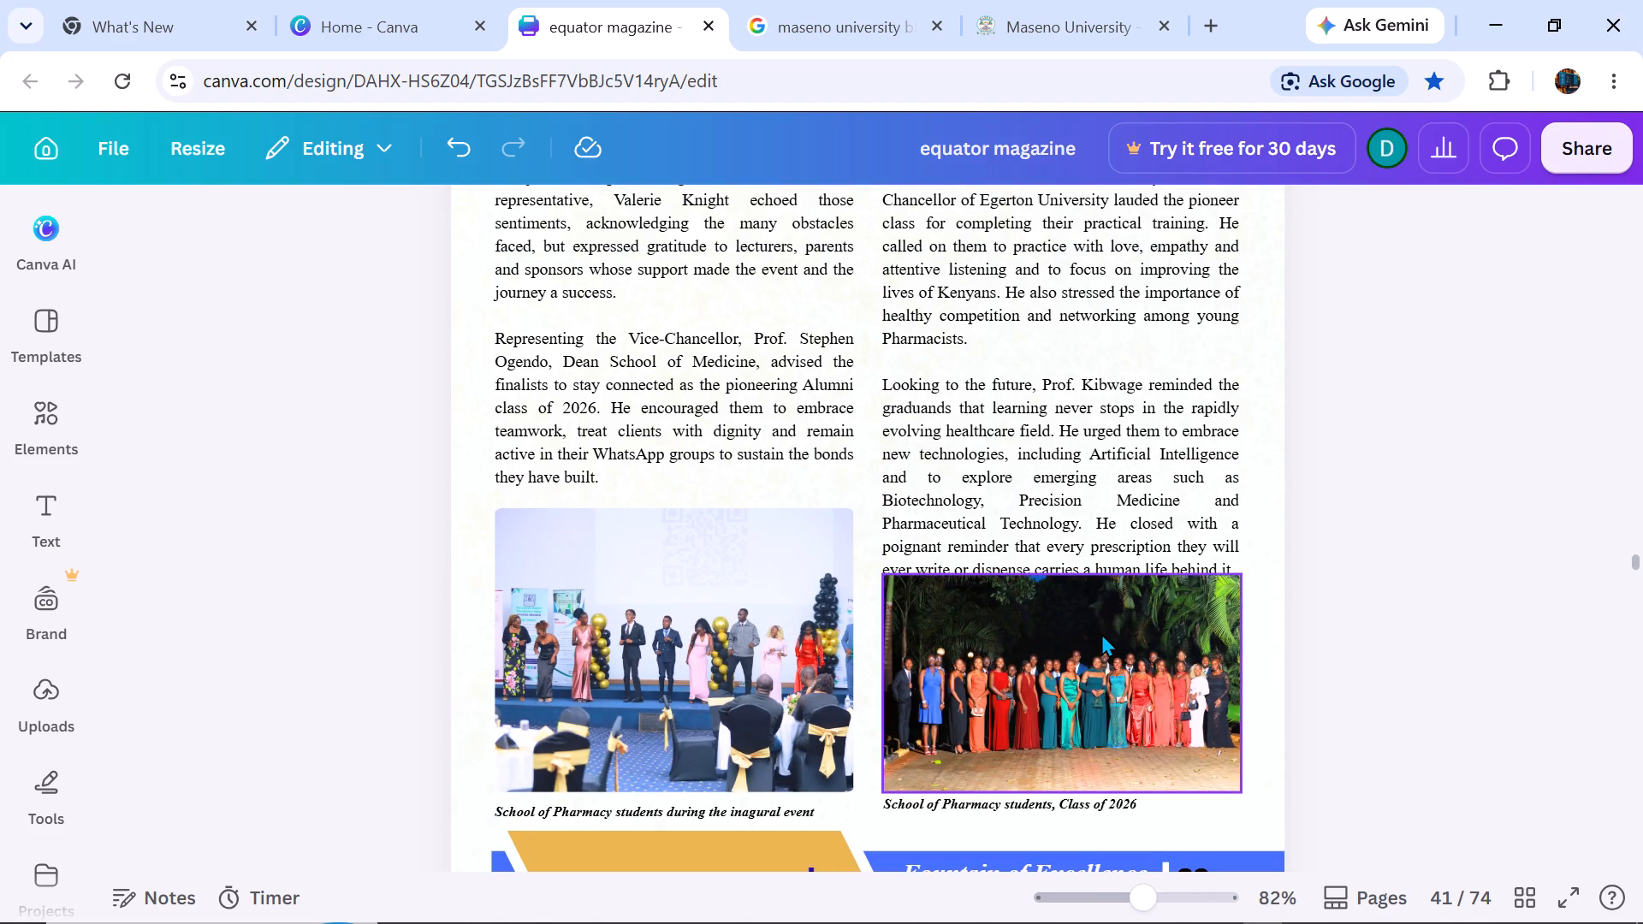
left_click(1101, 633)
left_click_drag(1067, 571, 1071, 635)
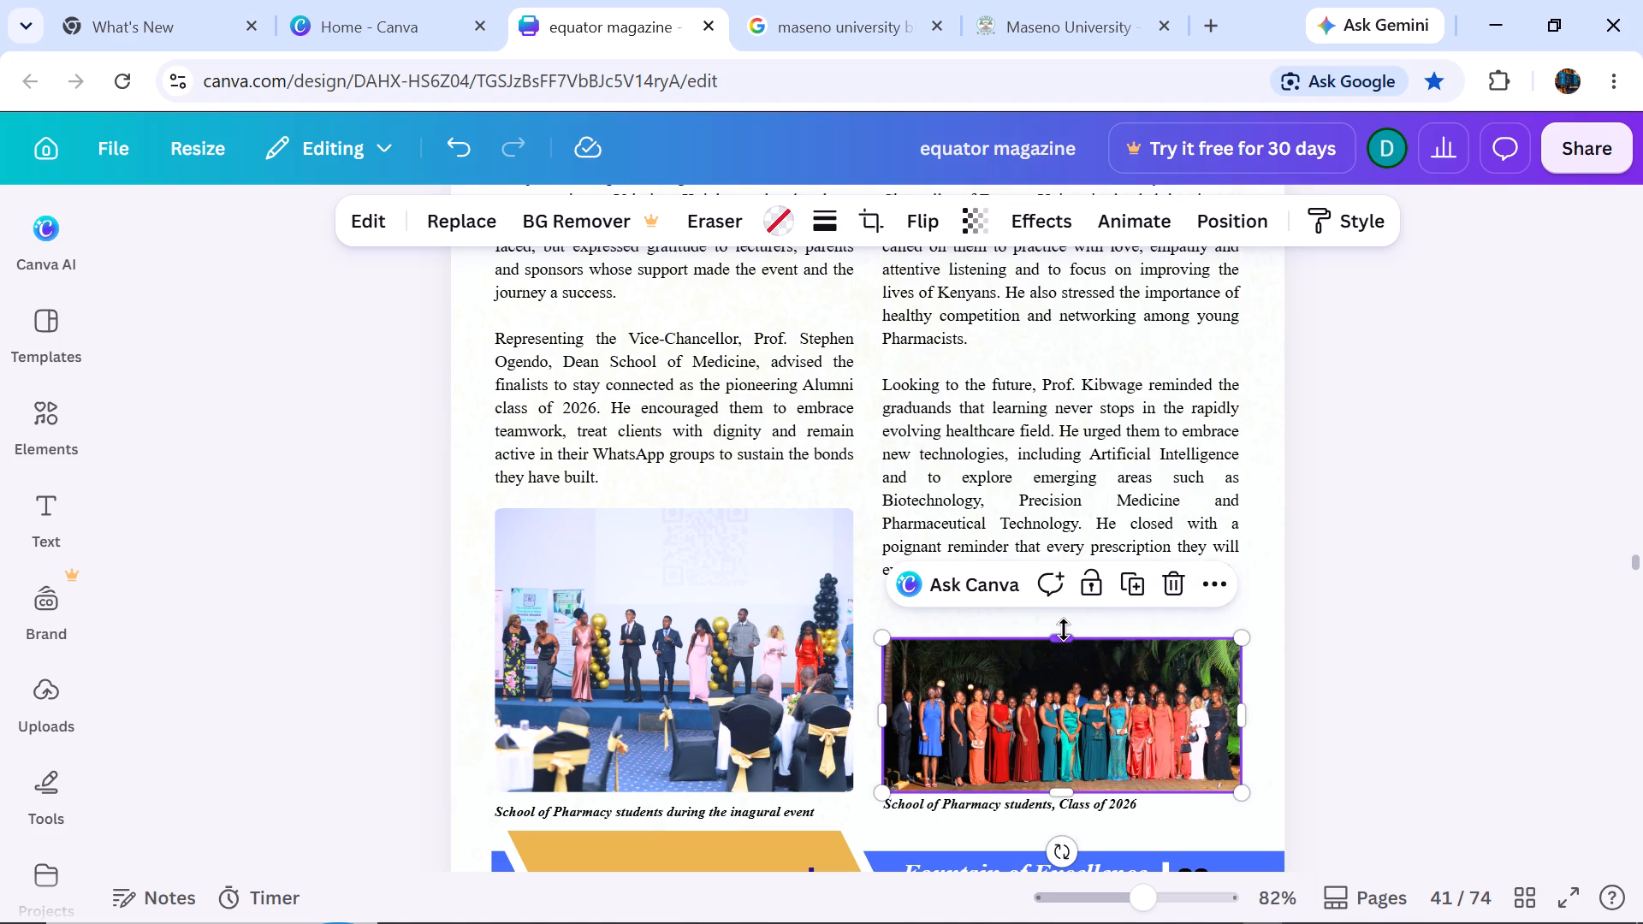
left_click_drag(1063, 630, 1063, 606)
left_click_drag(1063, 606, 1063, 595)
left_click_drag(1063, 595, 1063, 590)
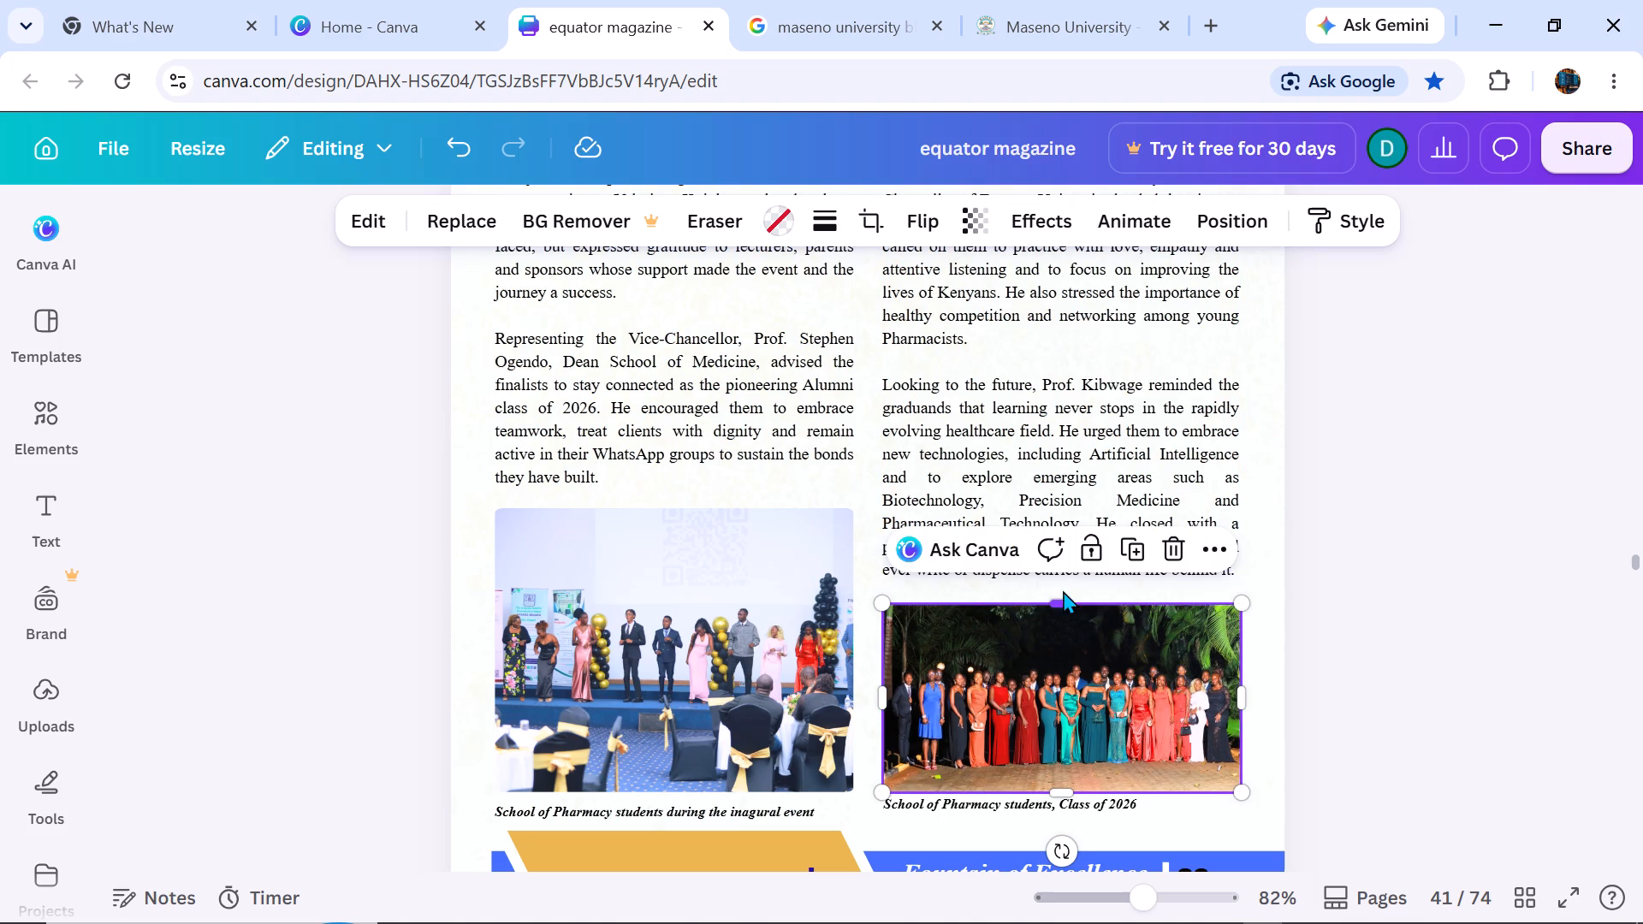
left_click_drag(1063, 590, 1063, 584)
left_click(1440, 772)
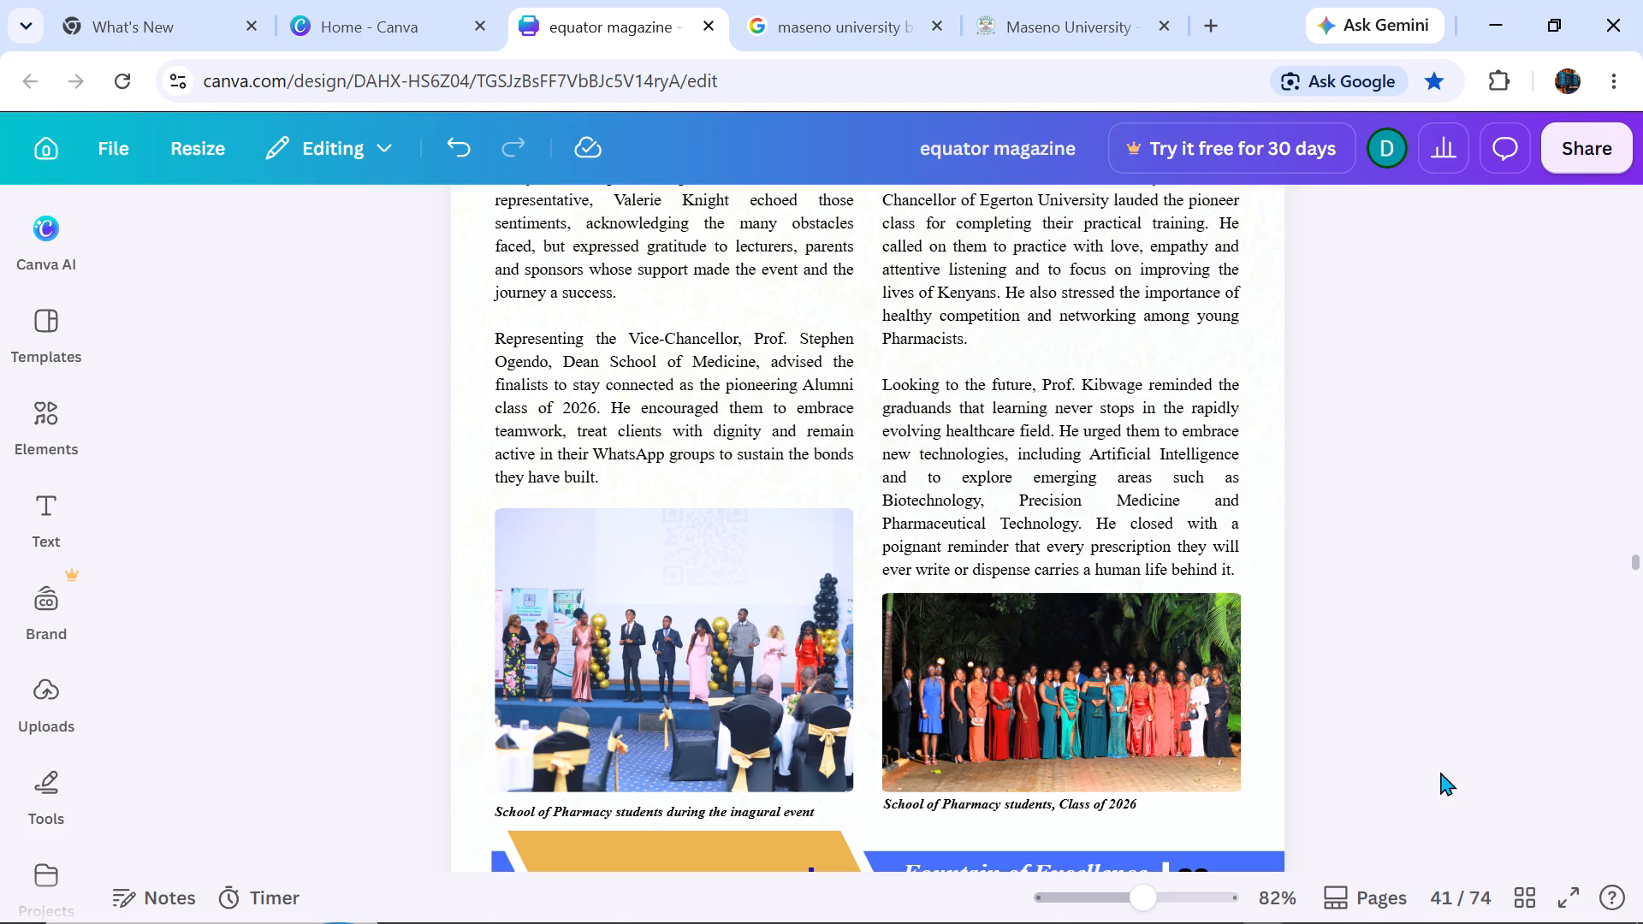
Change the opening of the photo caption on page 42 to "Maseno University exhibitors celebrate".
scroll(1440, 772, "down", 9)
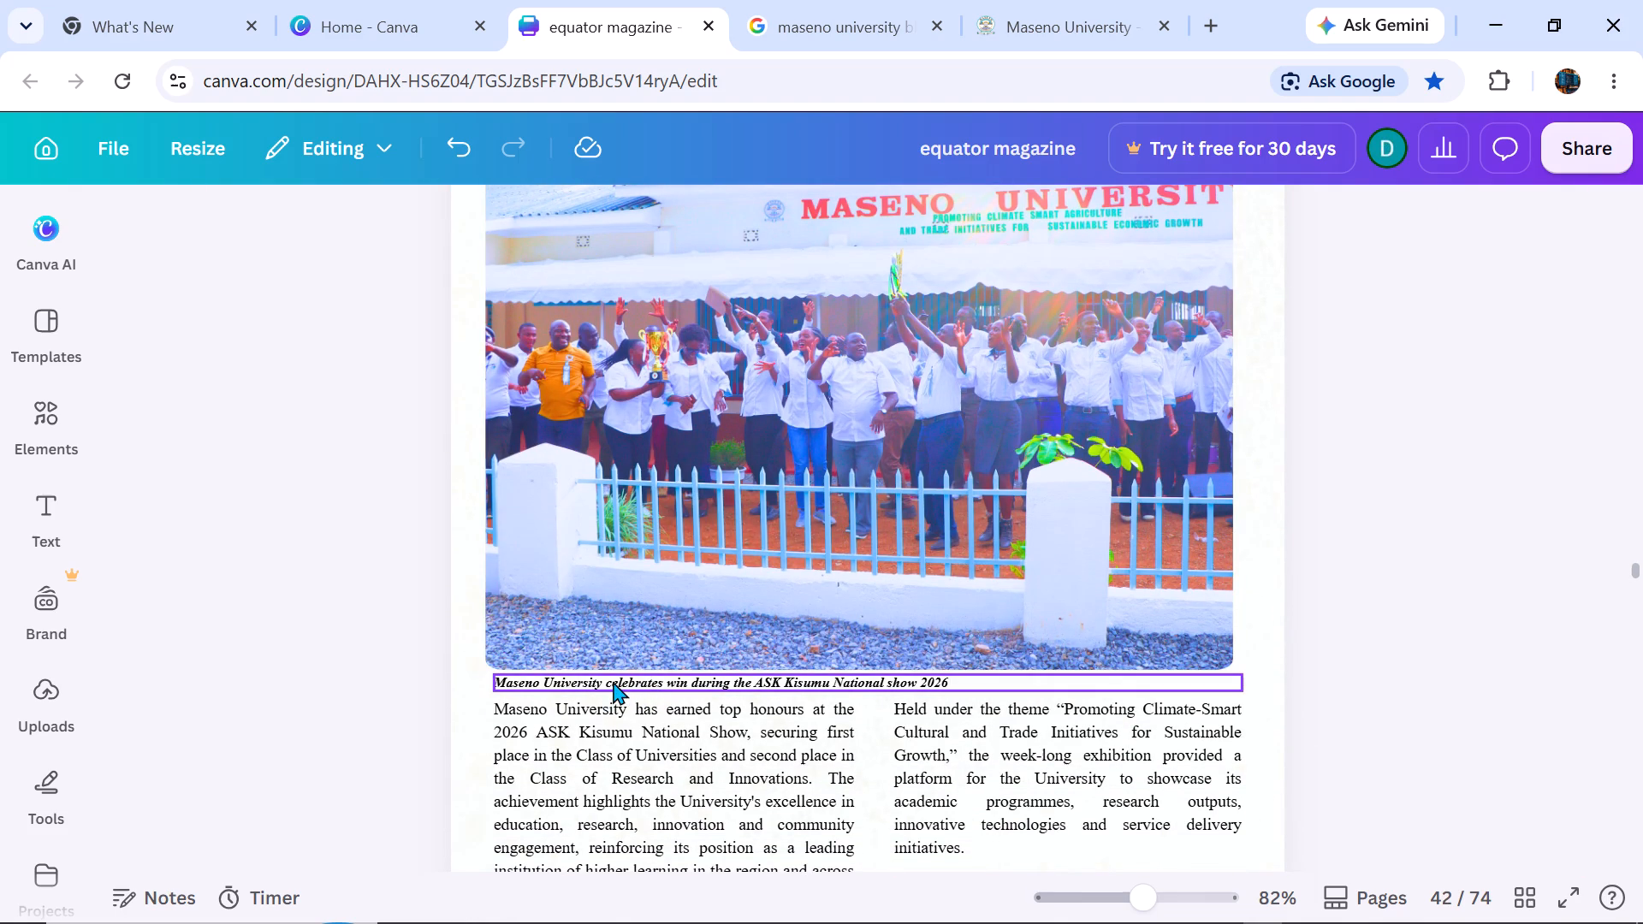
double_click(609, 681)
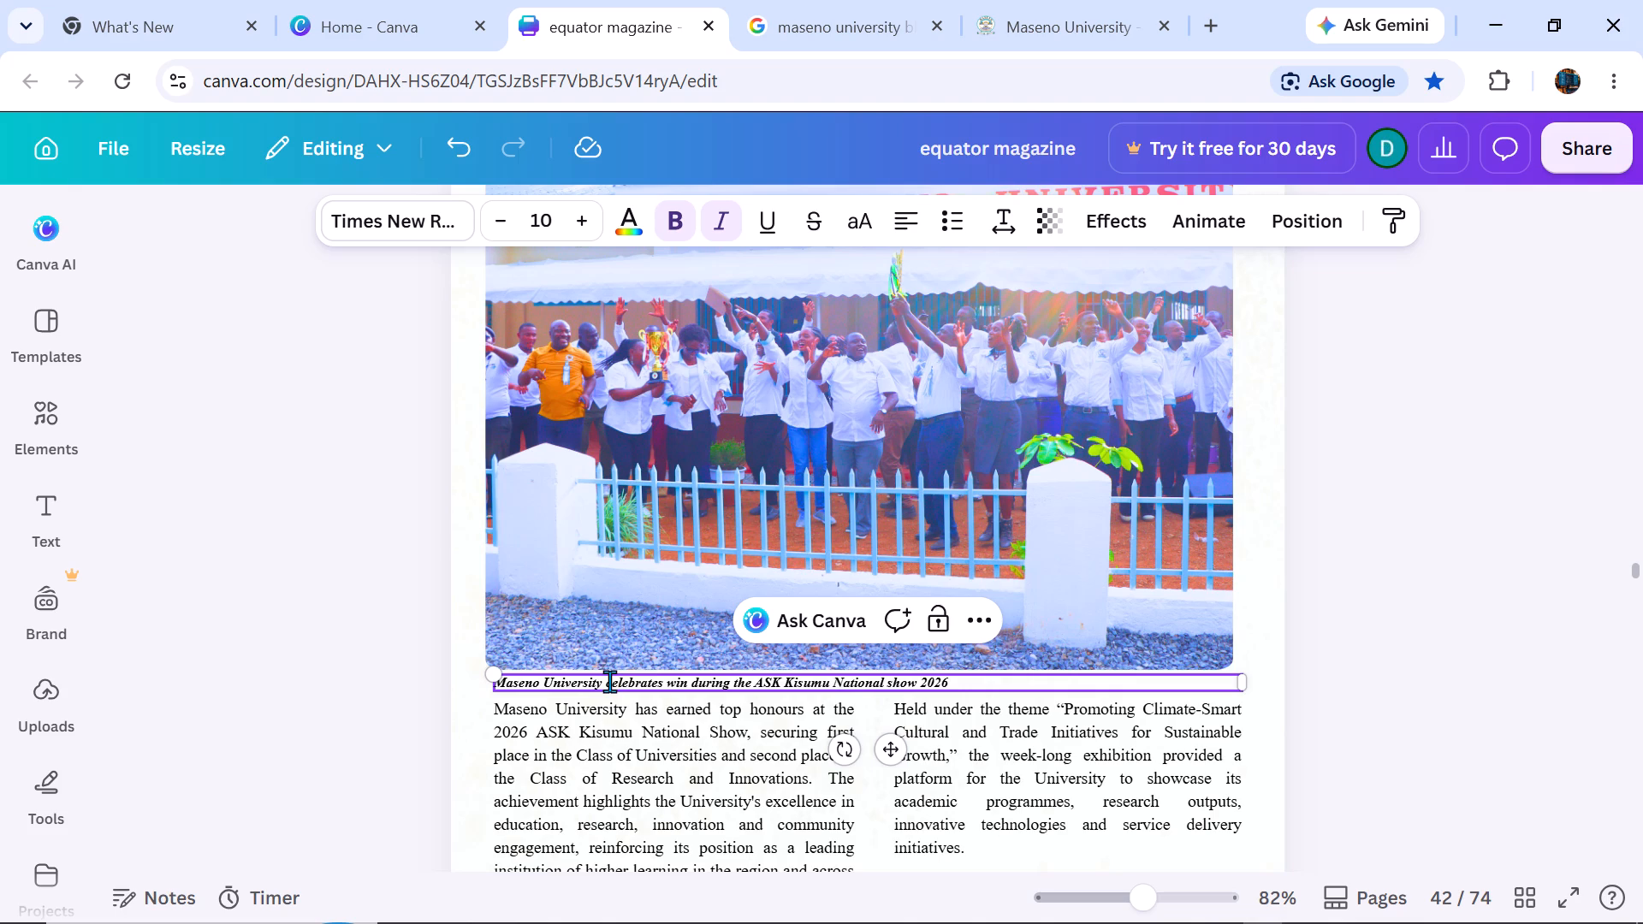
key("e")
type("xhin")
key("BackSpace")
type("bitors")
key("space")
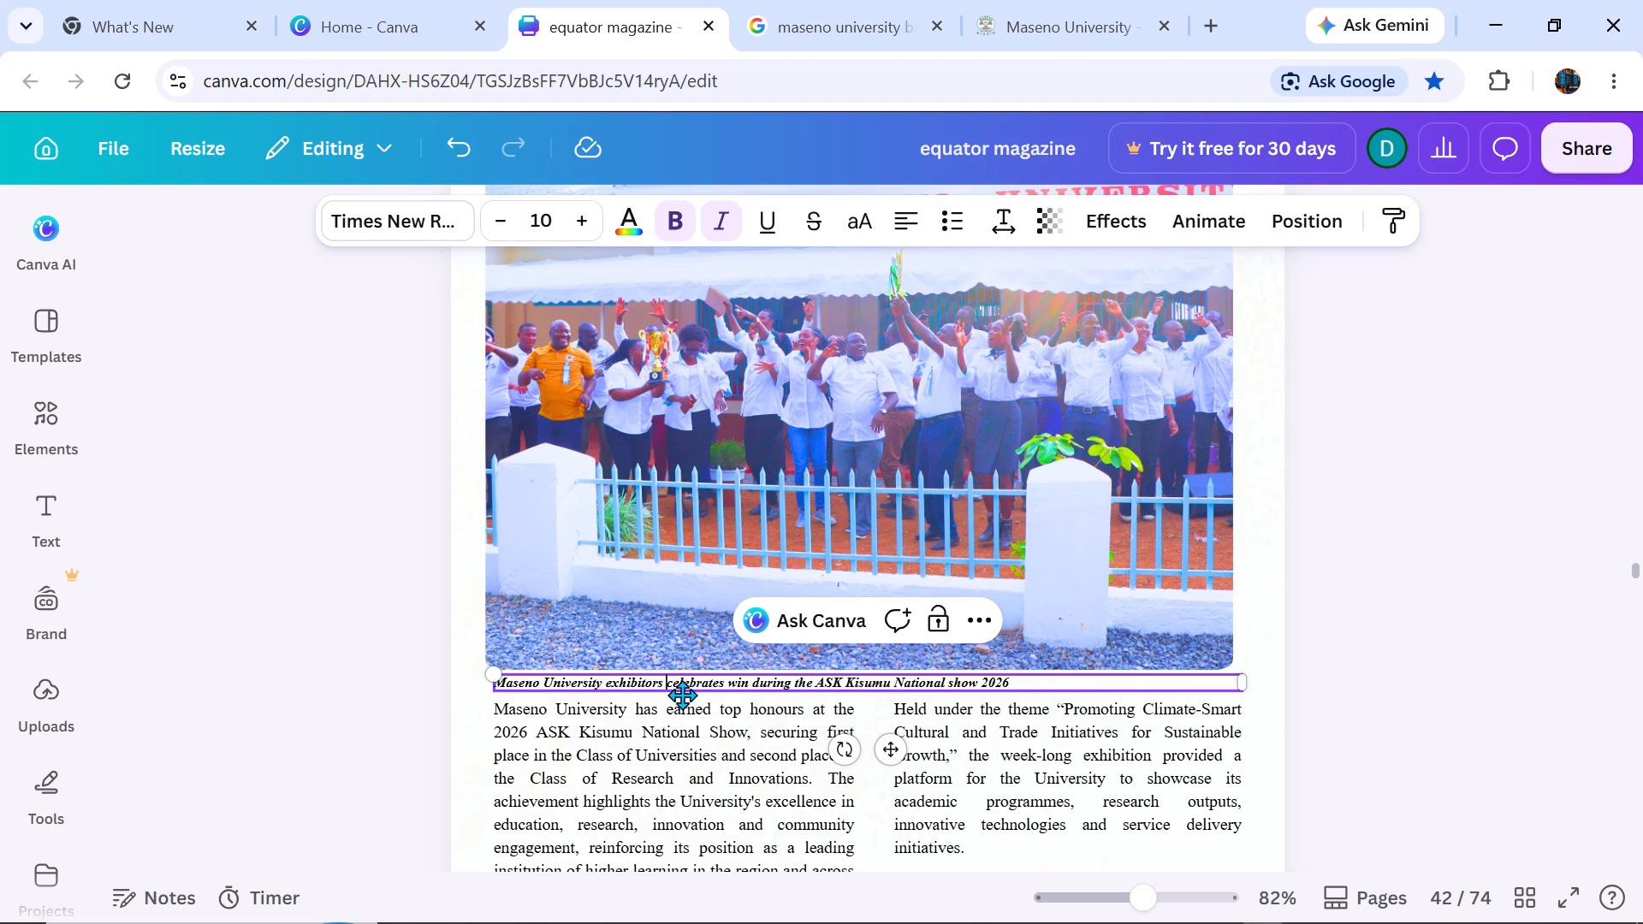
key("ctrl+Right")
key("BackSpace")
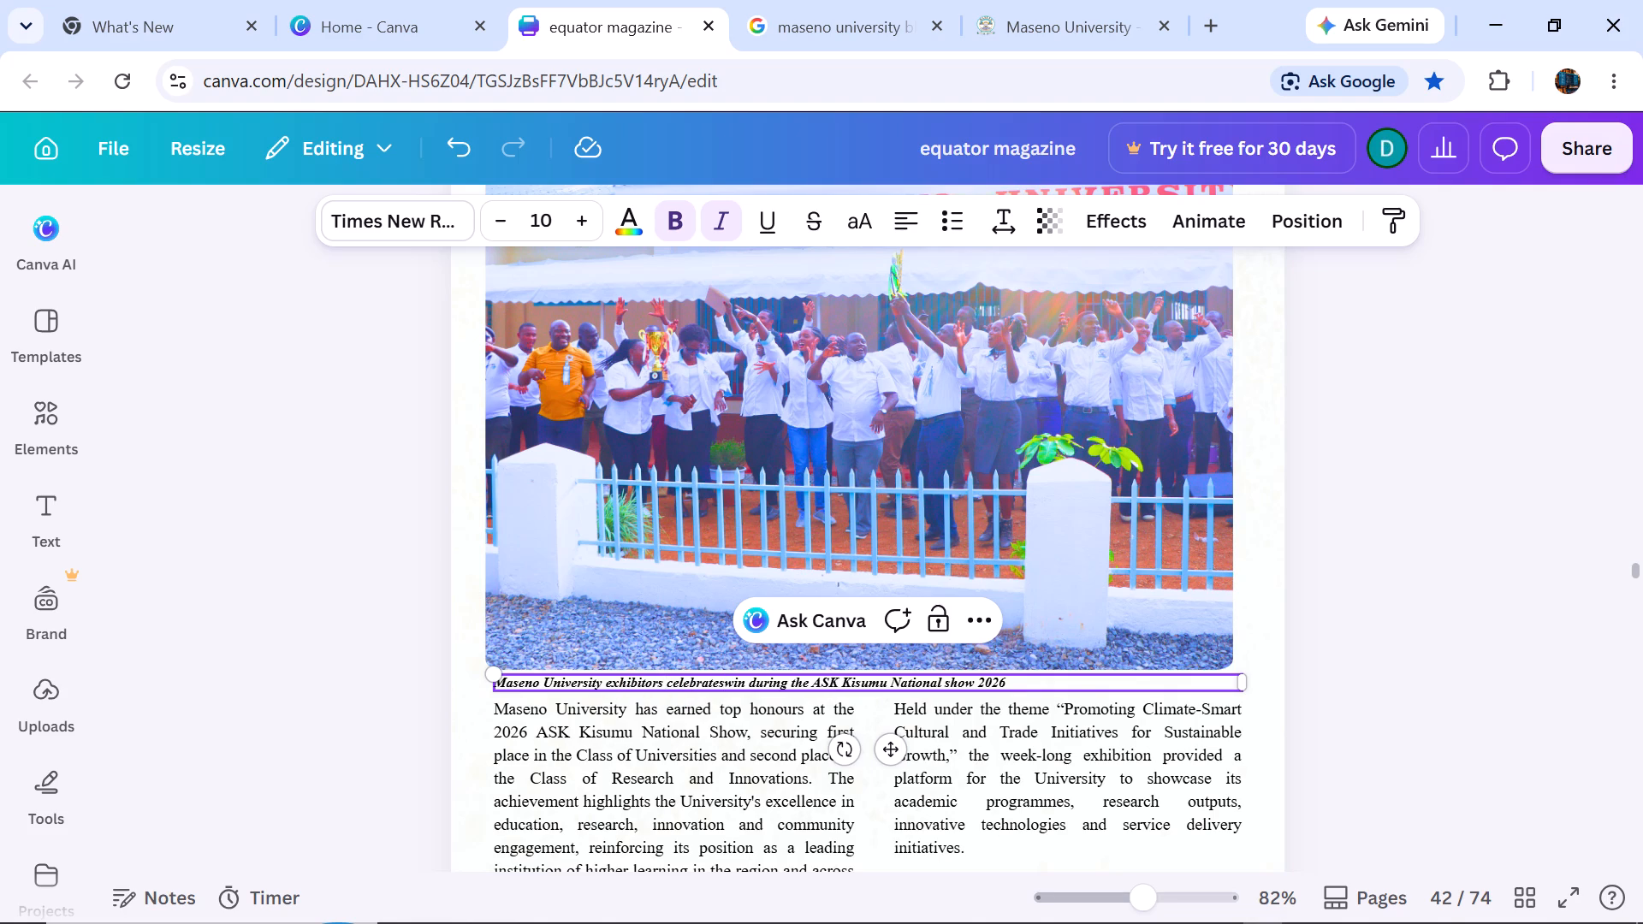
key("BackSpace")
key("space")
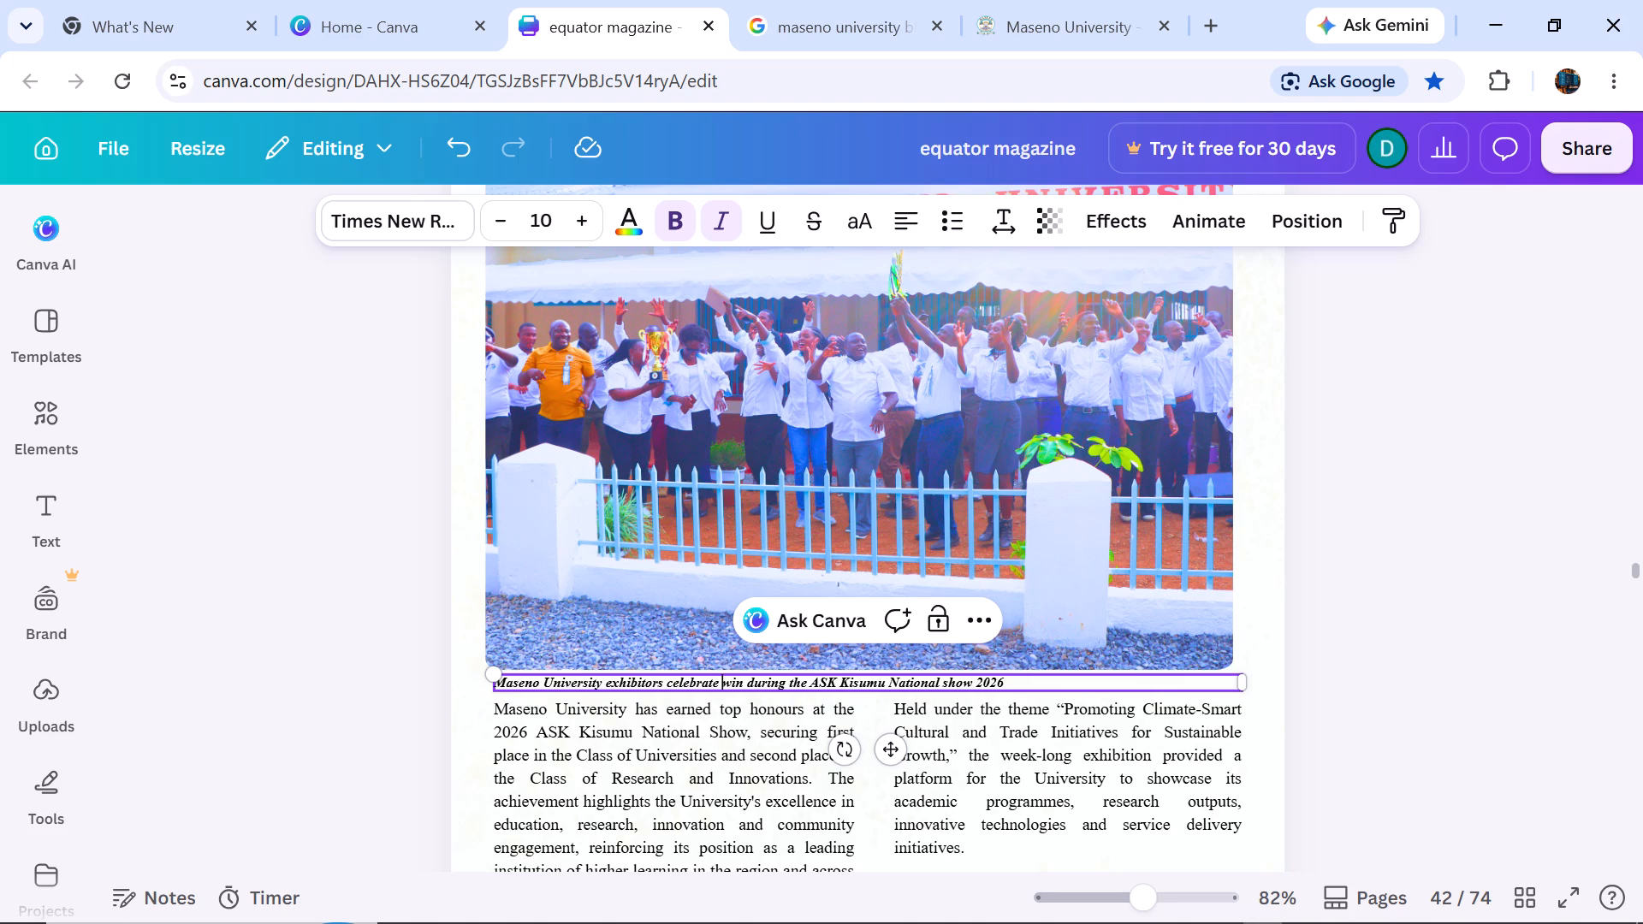
Replace "win during" with "winning at" in the page 42 photo caption.
key("Right")
key("Right")
key("Right")
type("ning")
key("space")
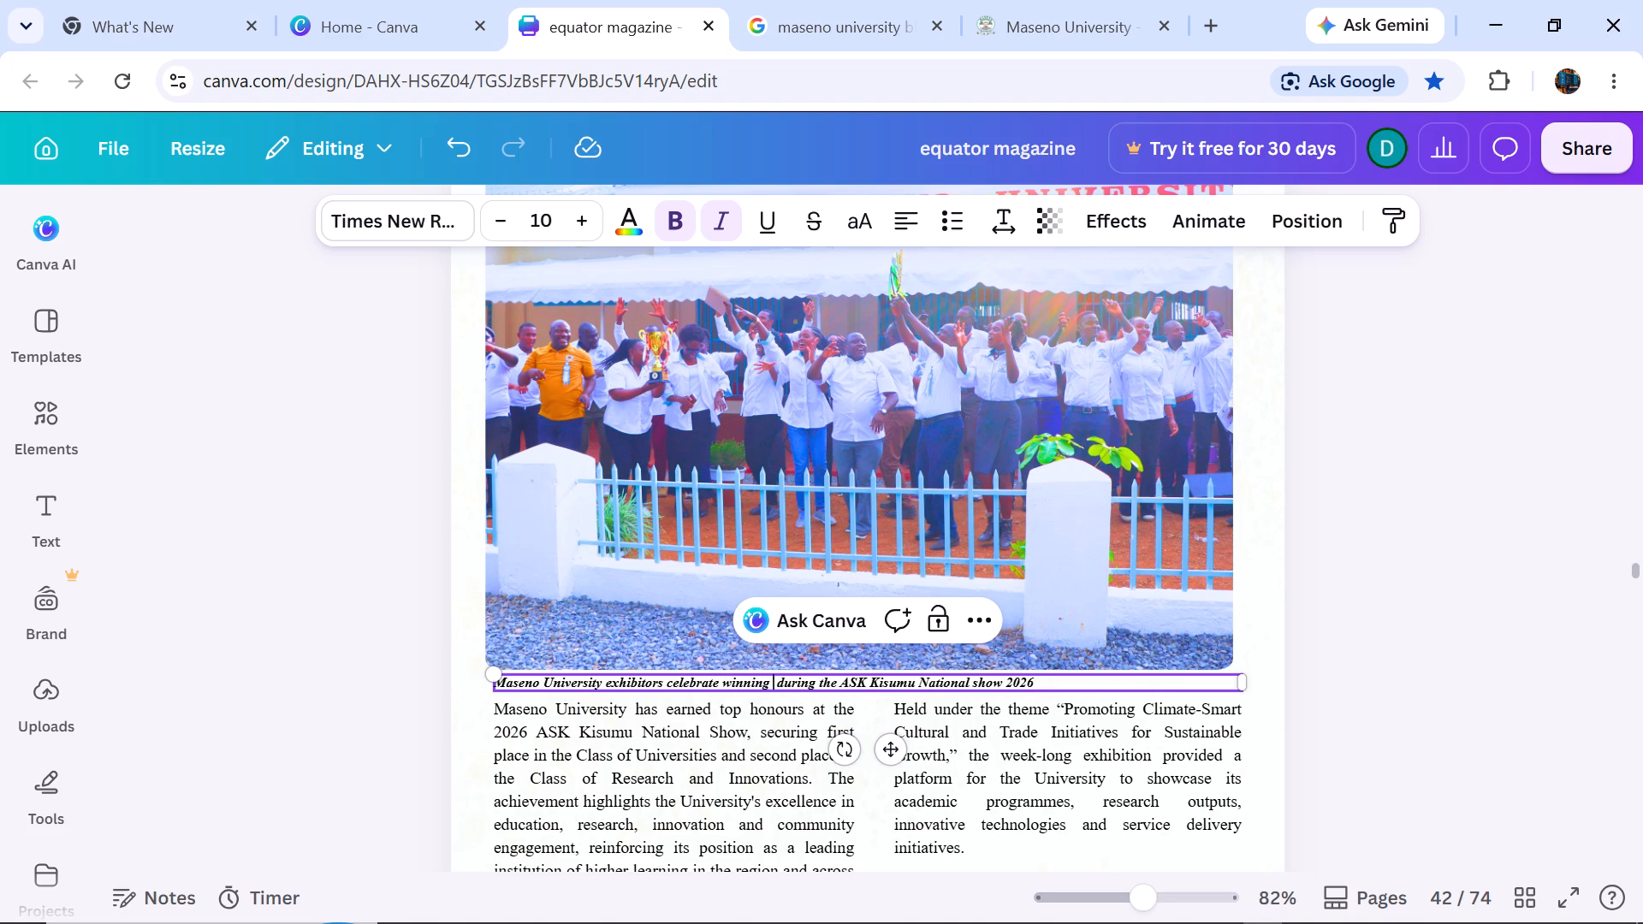
type("at")
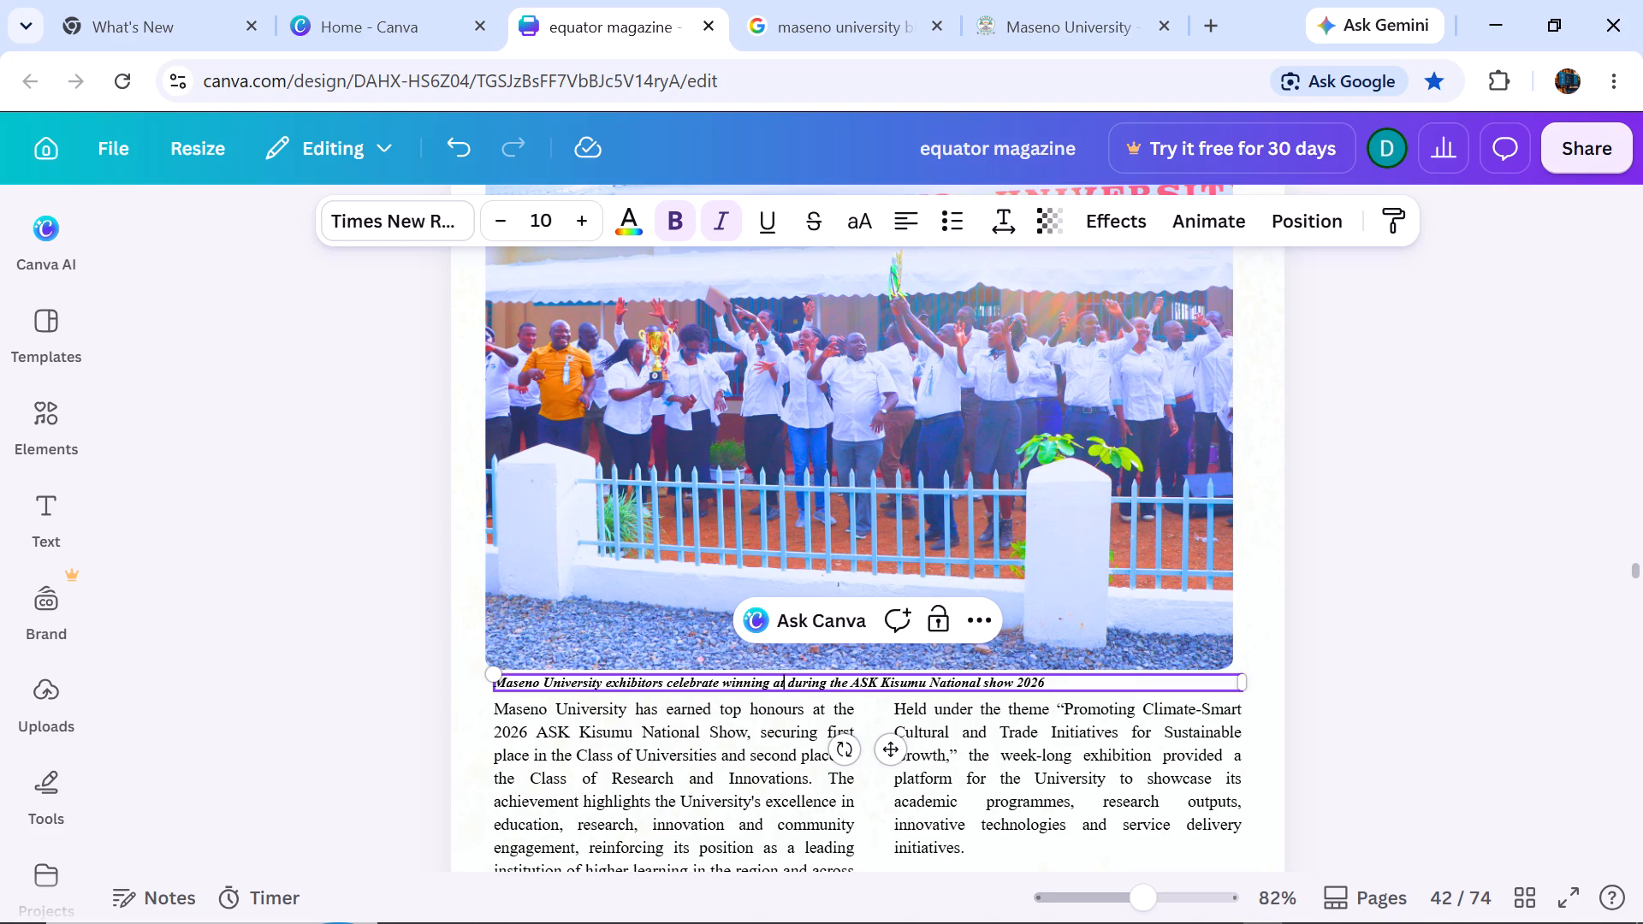
key("ctrl+shift+Right")
key("ctrl+shift+Right")
key("BackSpace")
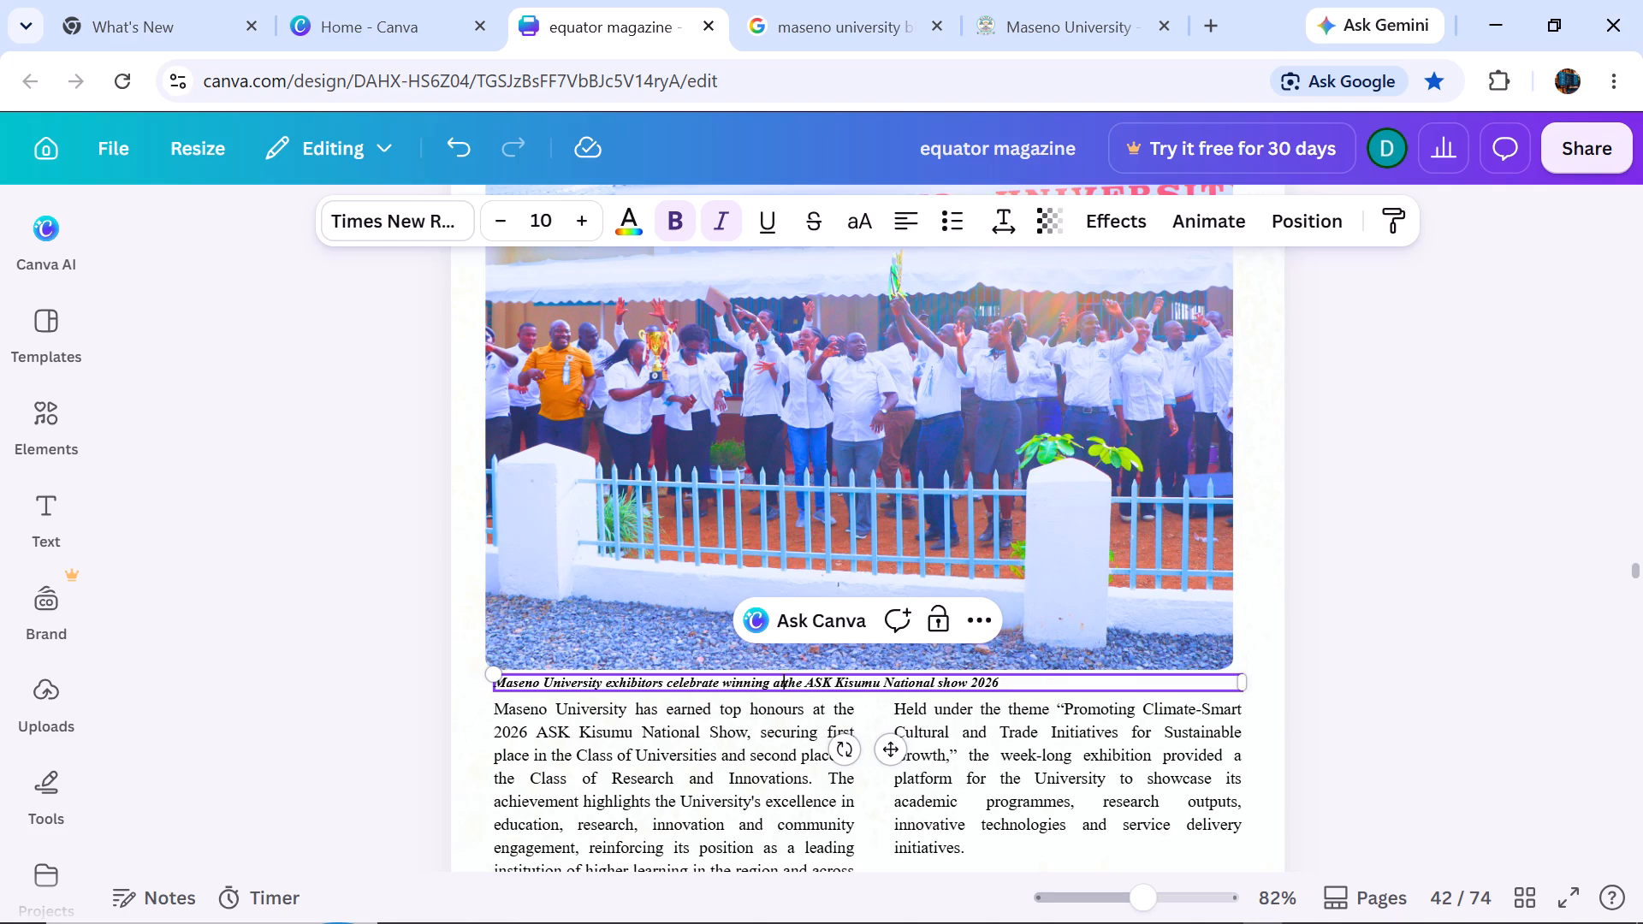
key("space")
Capitalise "show" as "Show" after "ASK Kisumu National" in the page 42 photo caption.
key("Right")
key("Right")
key("Right")
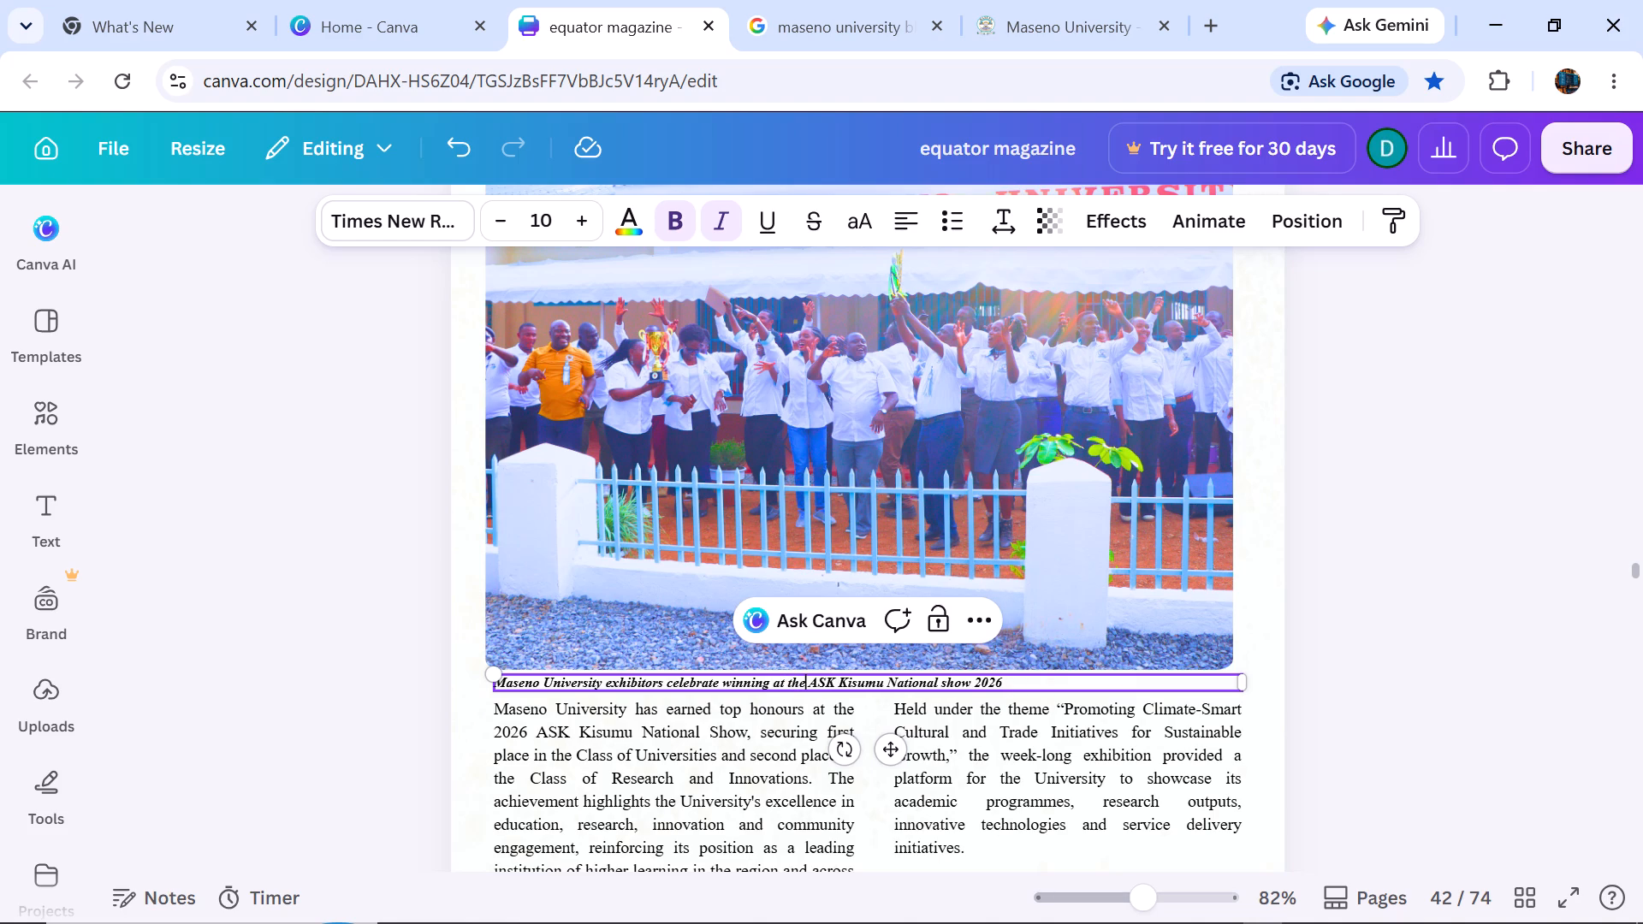
key("Right")
key("Right")
key("Right")
key("Right")
key("Right")
key("Right")
key("ctrl+Right")
key("ctrl+Right")
key("Right")
key("BackSpace")
key("shift+s")
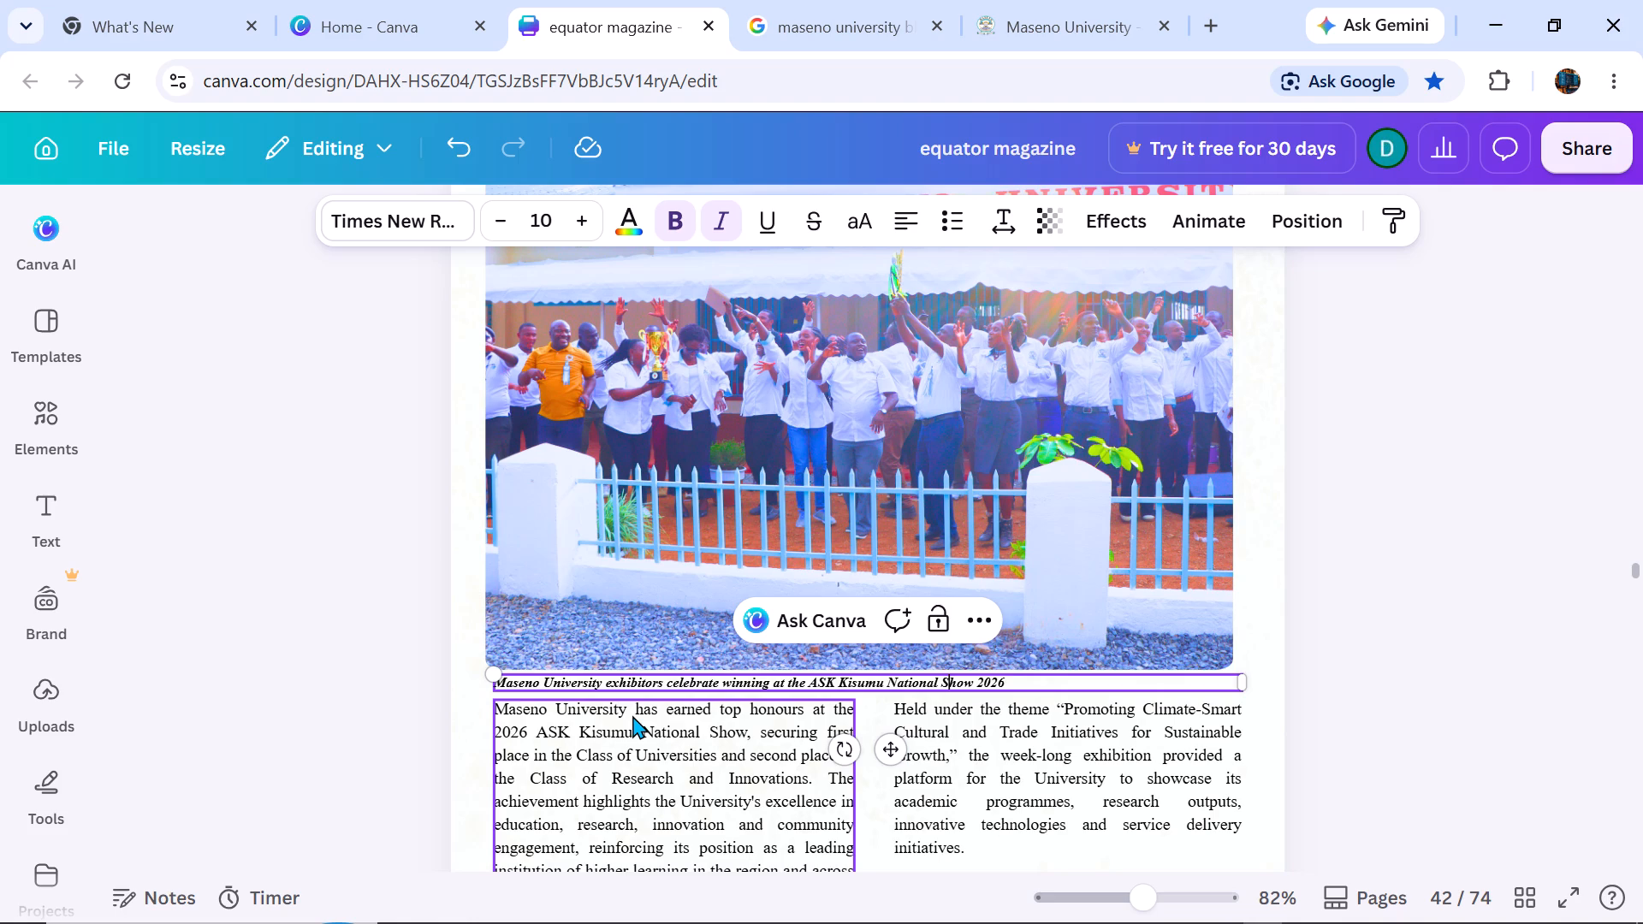
Delete "has" so the article's first sentence on page 42 begins "Maseno University earned top honours".
double_click(657, 708)
key("BackSpace")
key("BackSpace")
key("BackSpace")
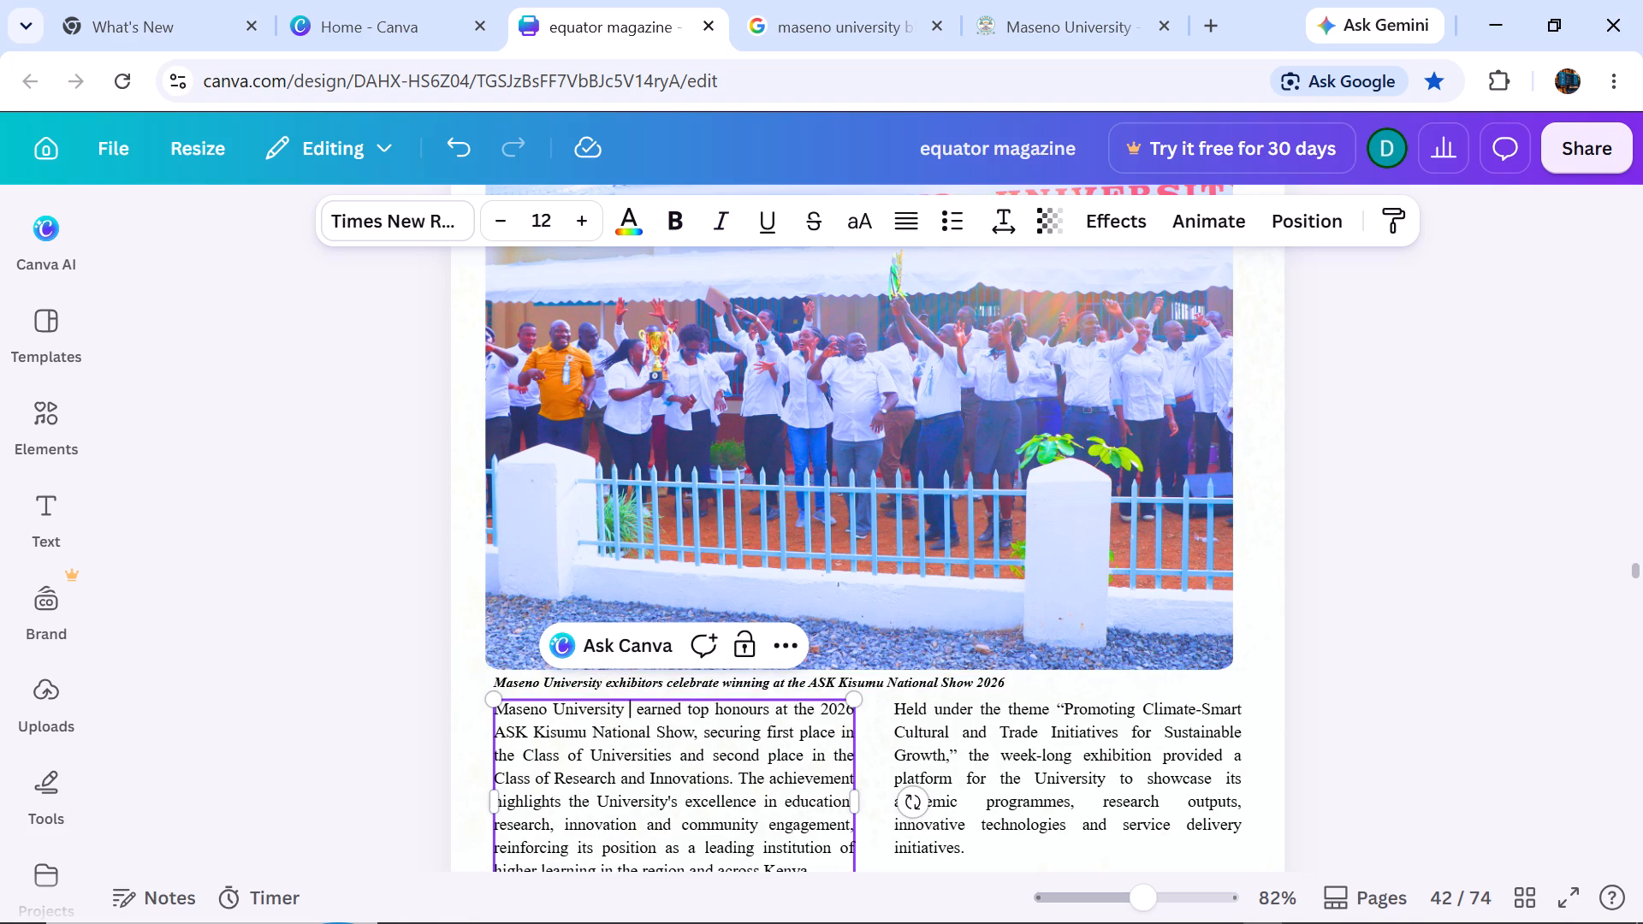
key("BackSpace")
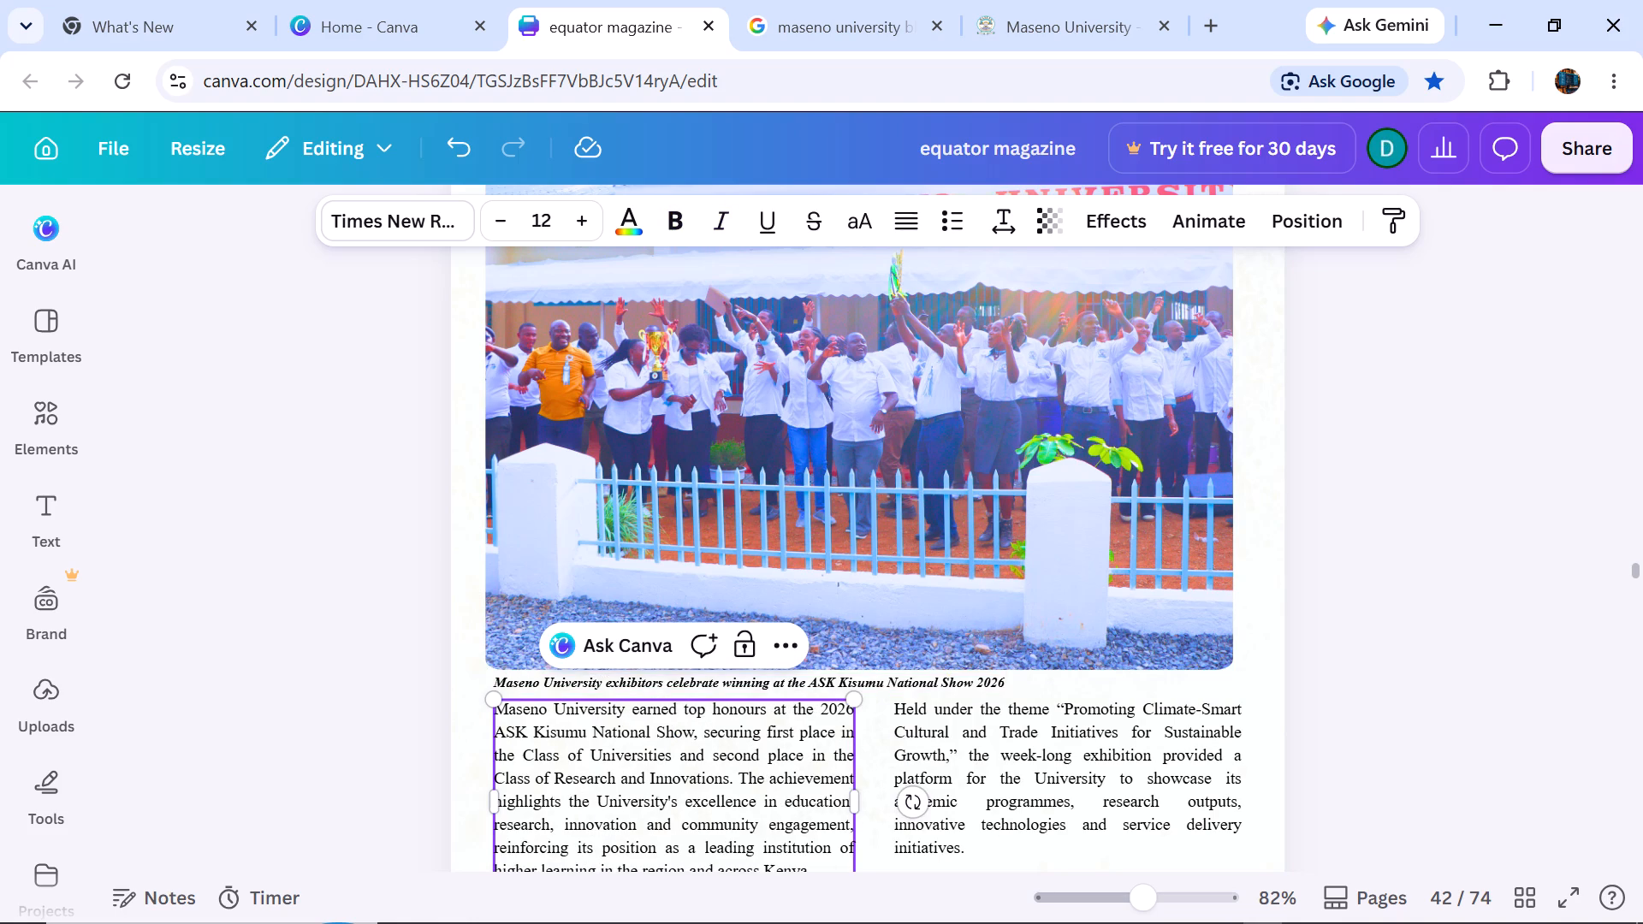
Delete "and" between "in the region" and "across Kenya" in the first paragraph's closing sentence.
scroll(589, 794, "down", 2)
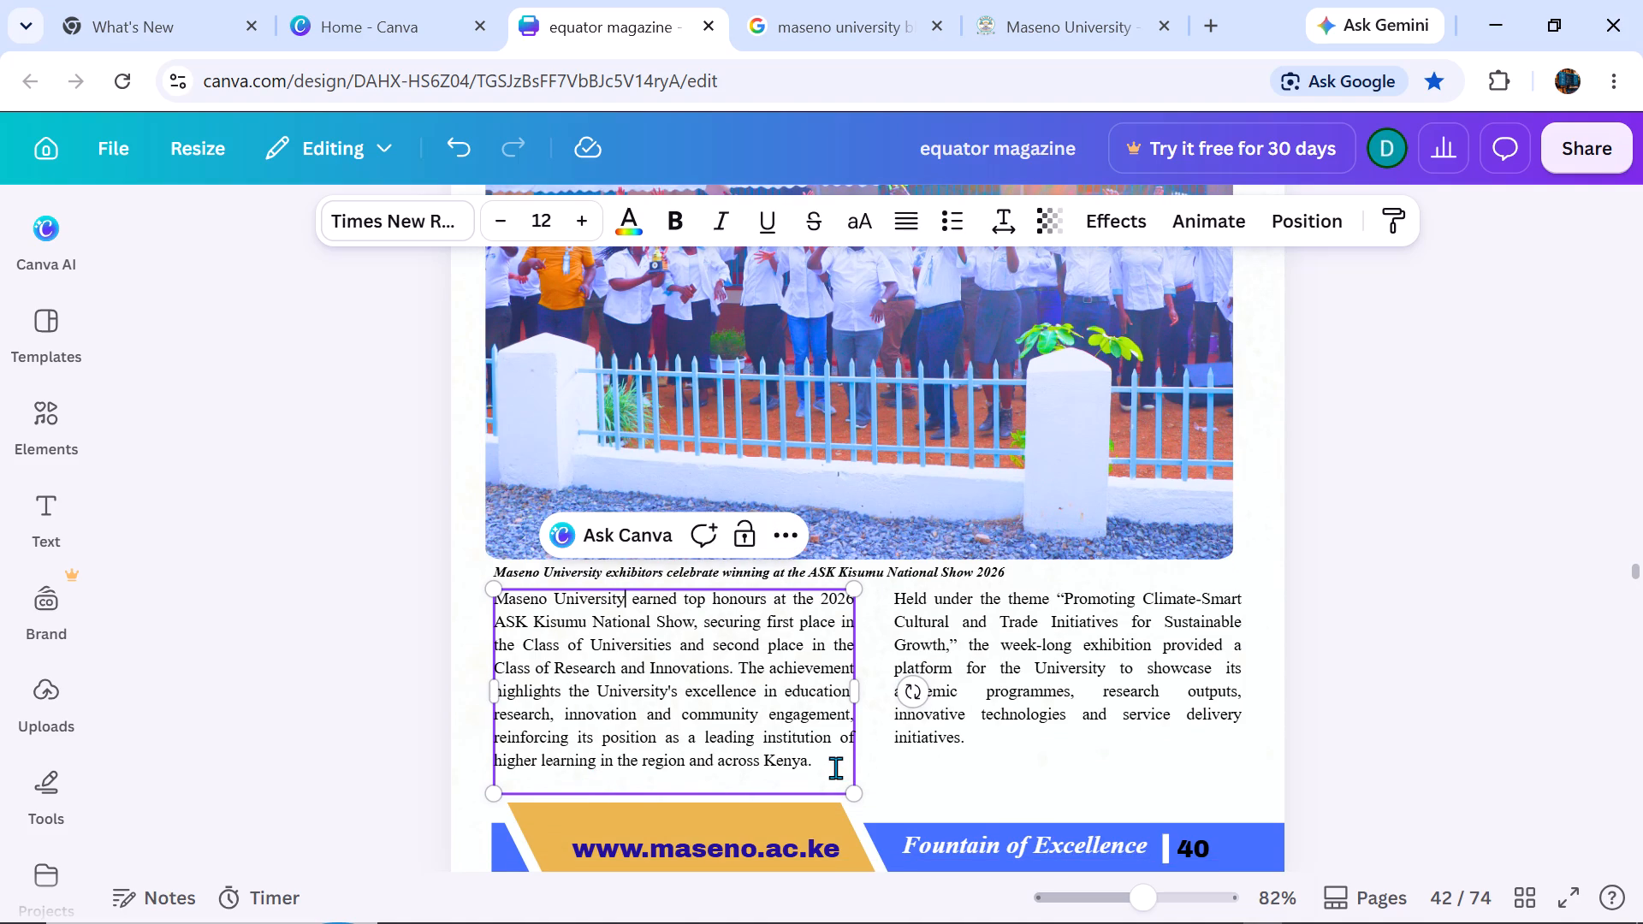
left_click(711, 758)
key("BackSpace")
key("BackSpace")
key("BackSpace")
key("BackSpace")
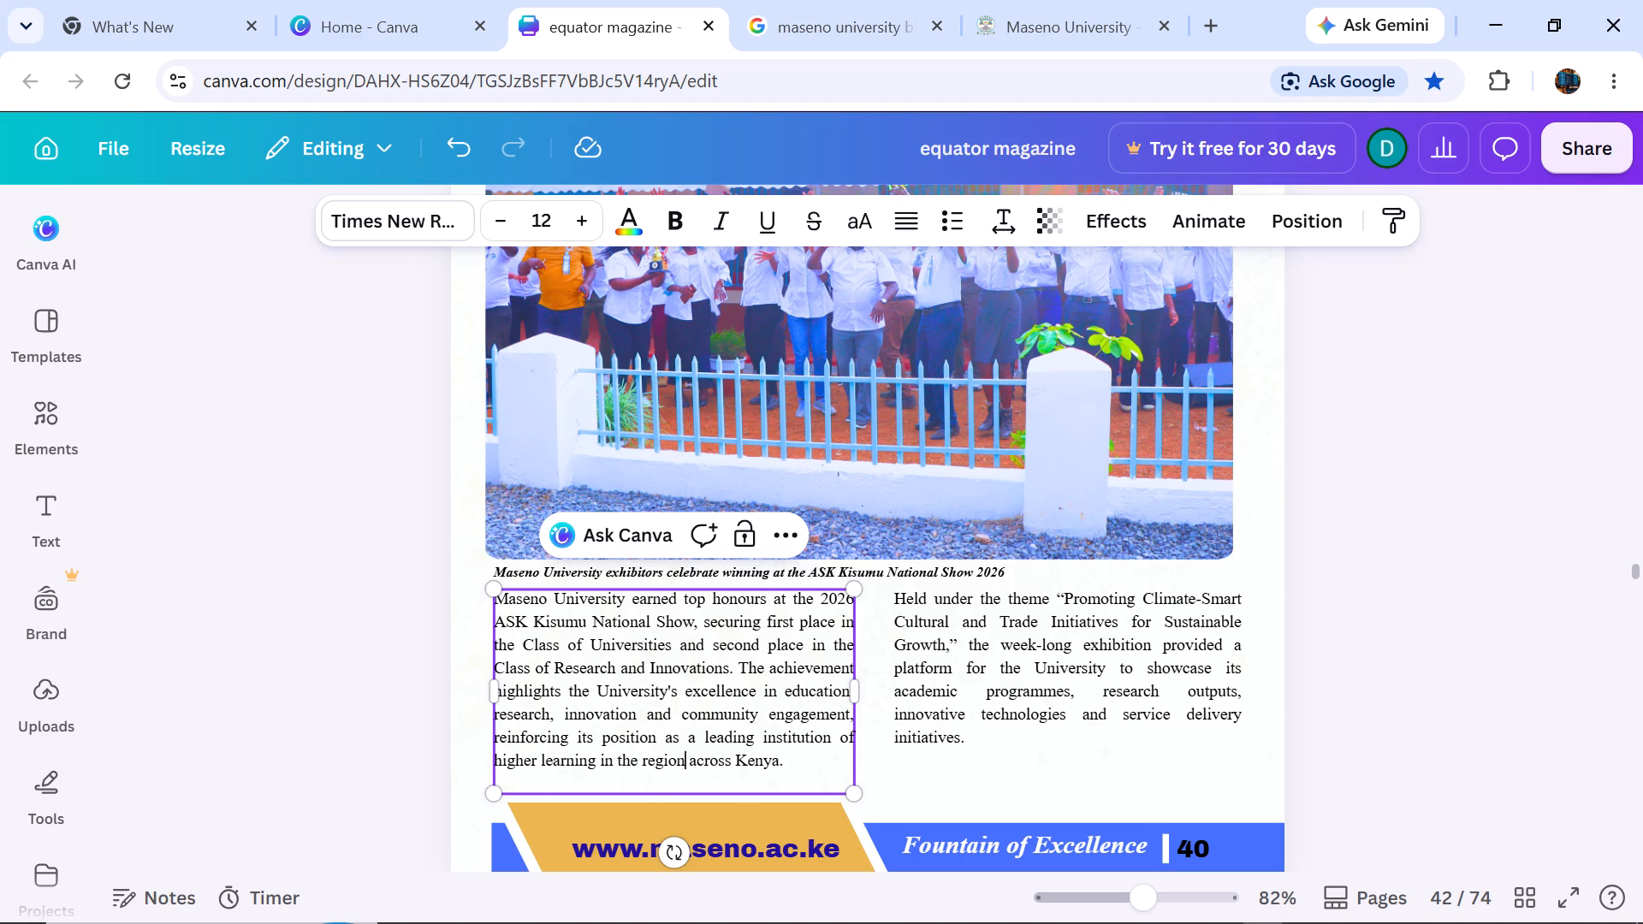
Extend the closing sentence of the first paragraph on page 42 so it ends "across Kenya and the world.".
left_click(798, 759)
key("BackSpace")
key("space")
type("across")
key("space")
key("BackSpace")
key("BackSpace")
key("BackSpace")
key("BackSpace")
key("BackSpace")
key("BackSpace")
type("nd the w")
type("orld")
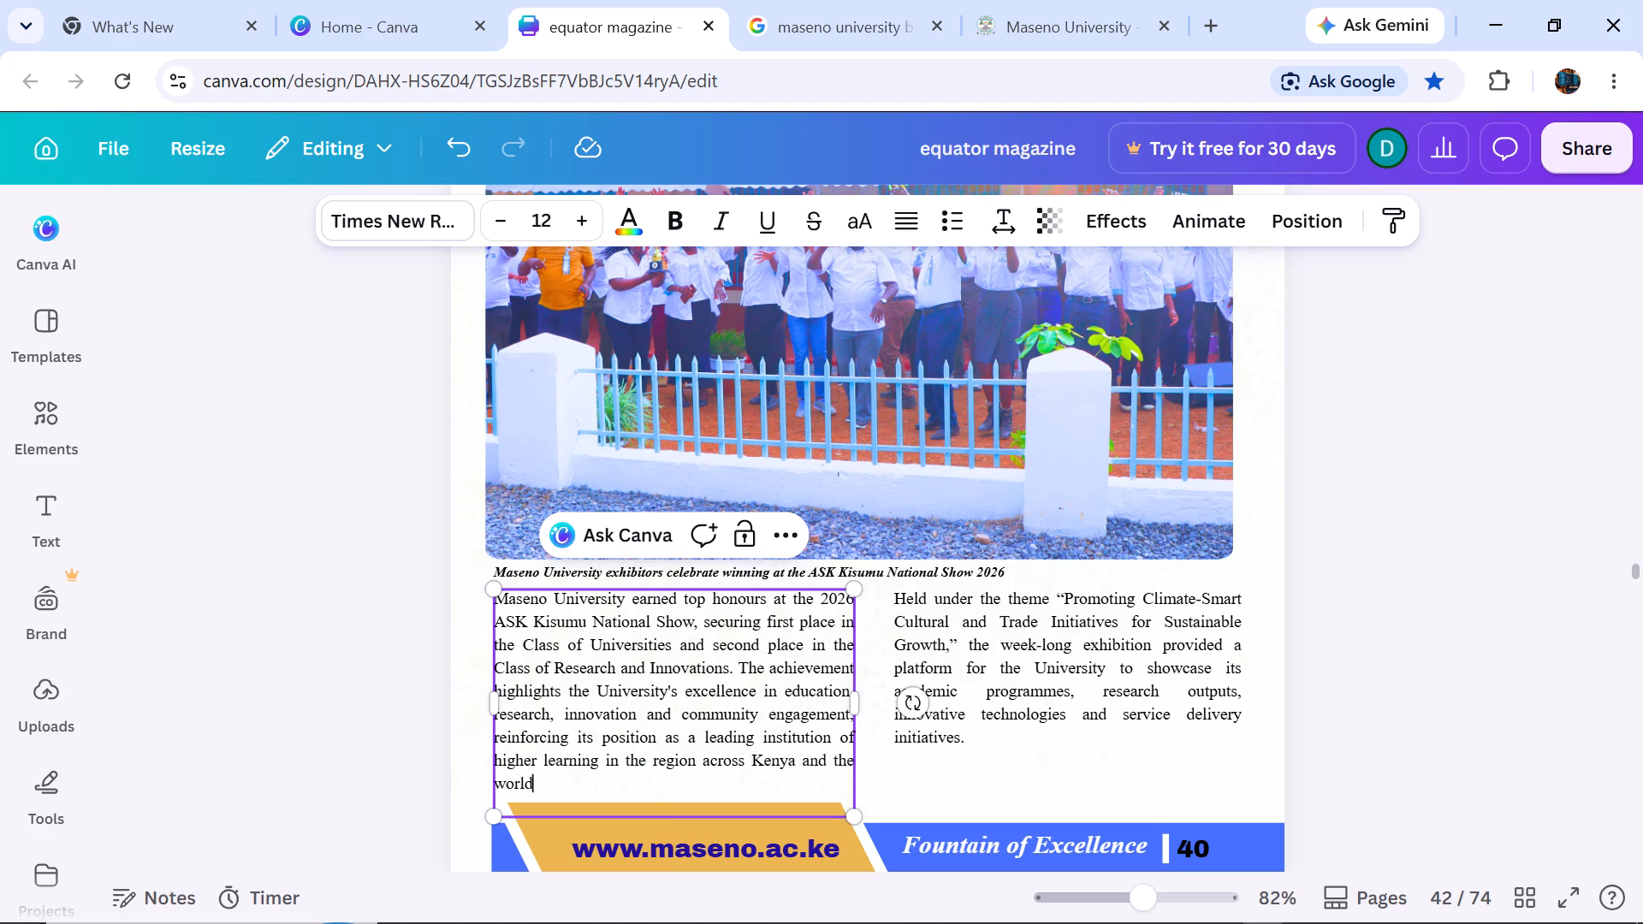
key("period")
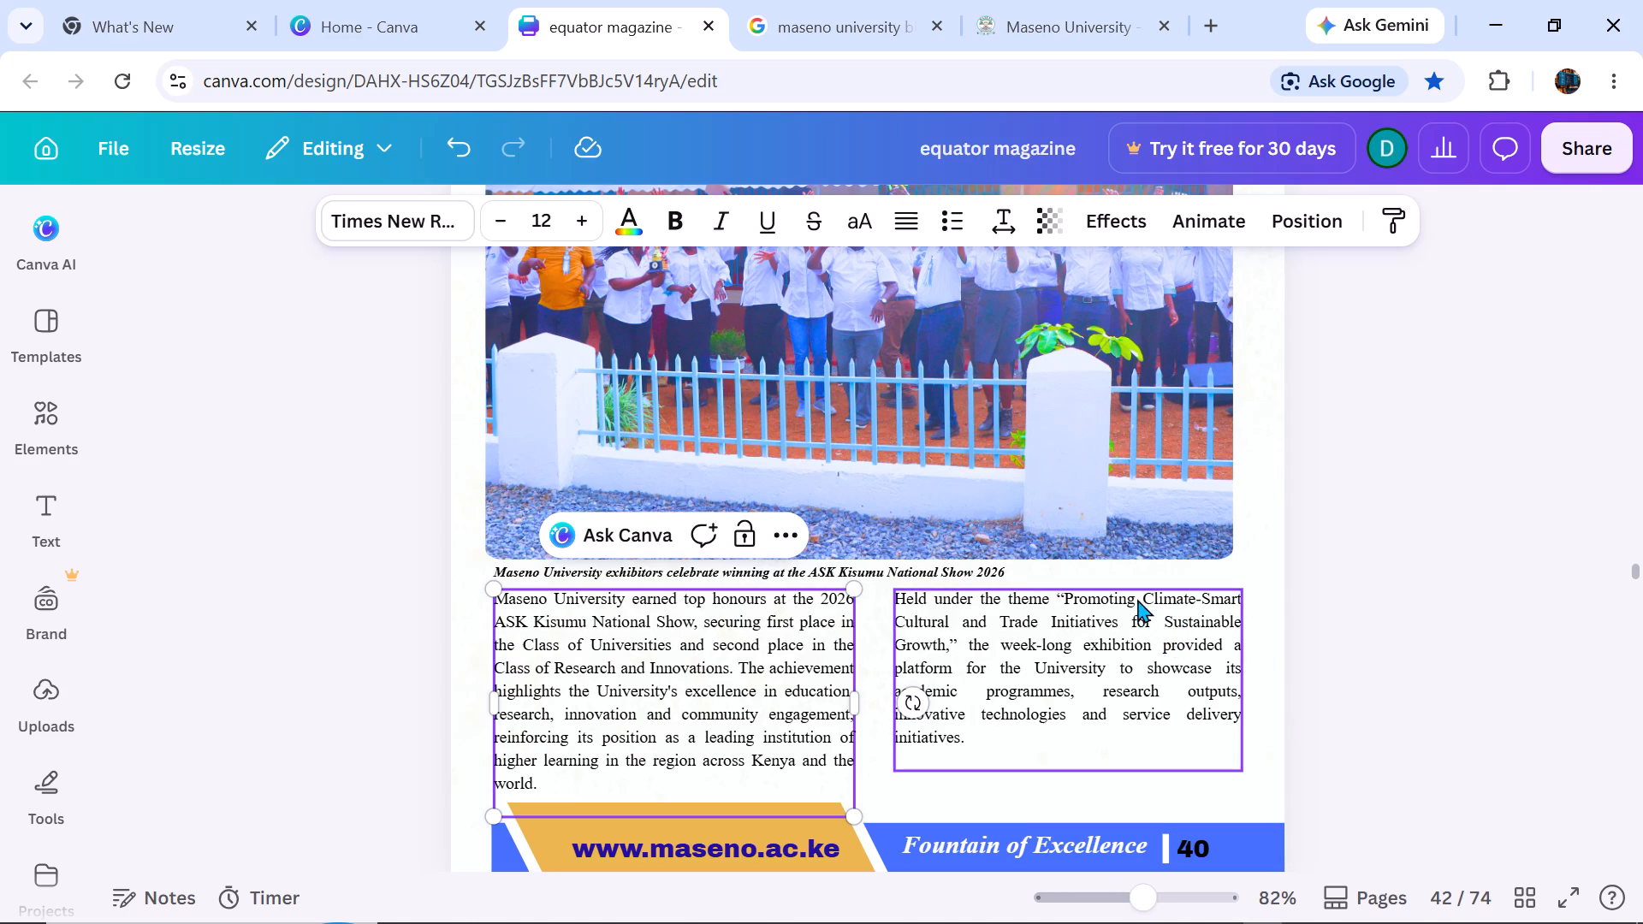
Insert "of" after "Held under the theme" in the second text column on page 42.
double_click(1052, 594)
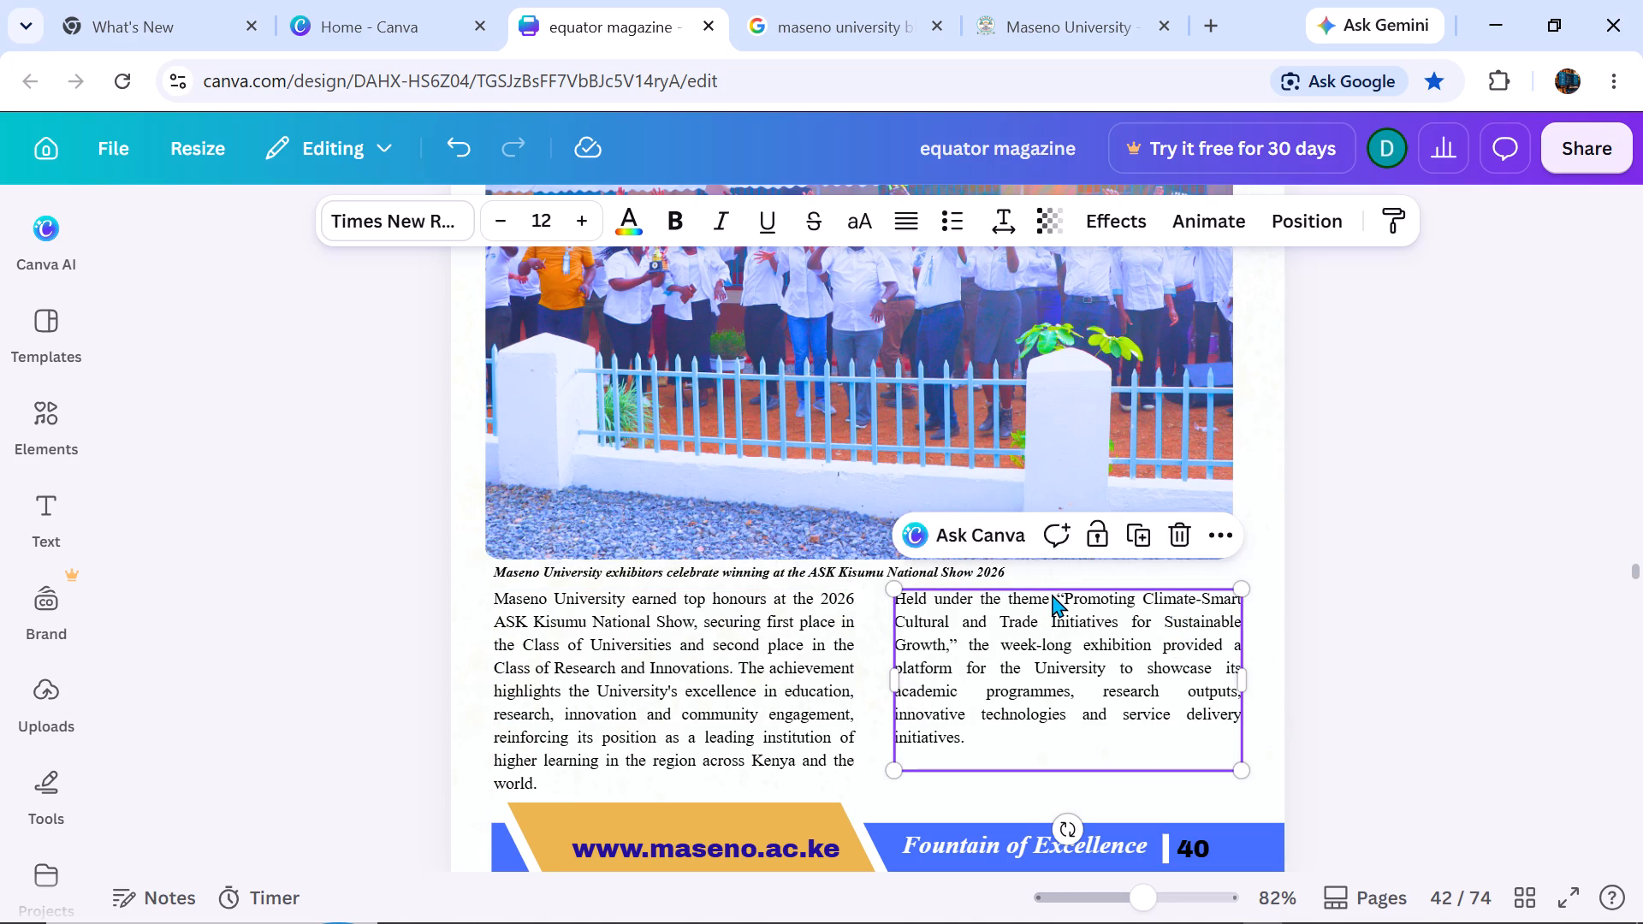
key("space")
type("of")
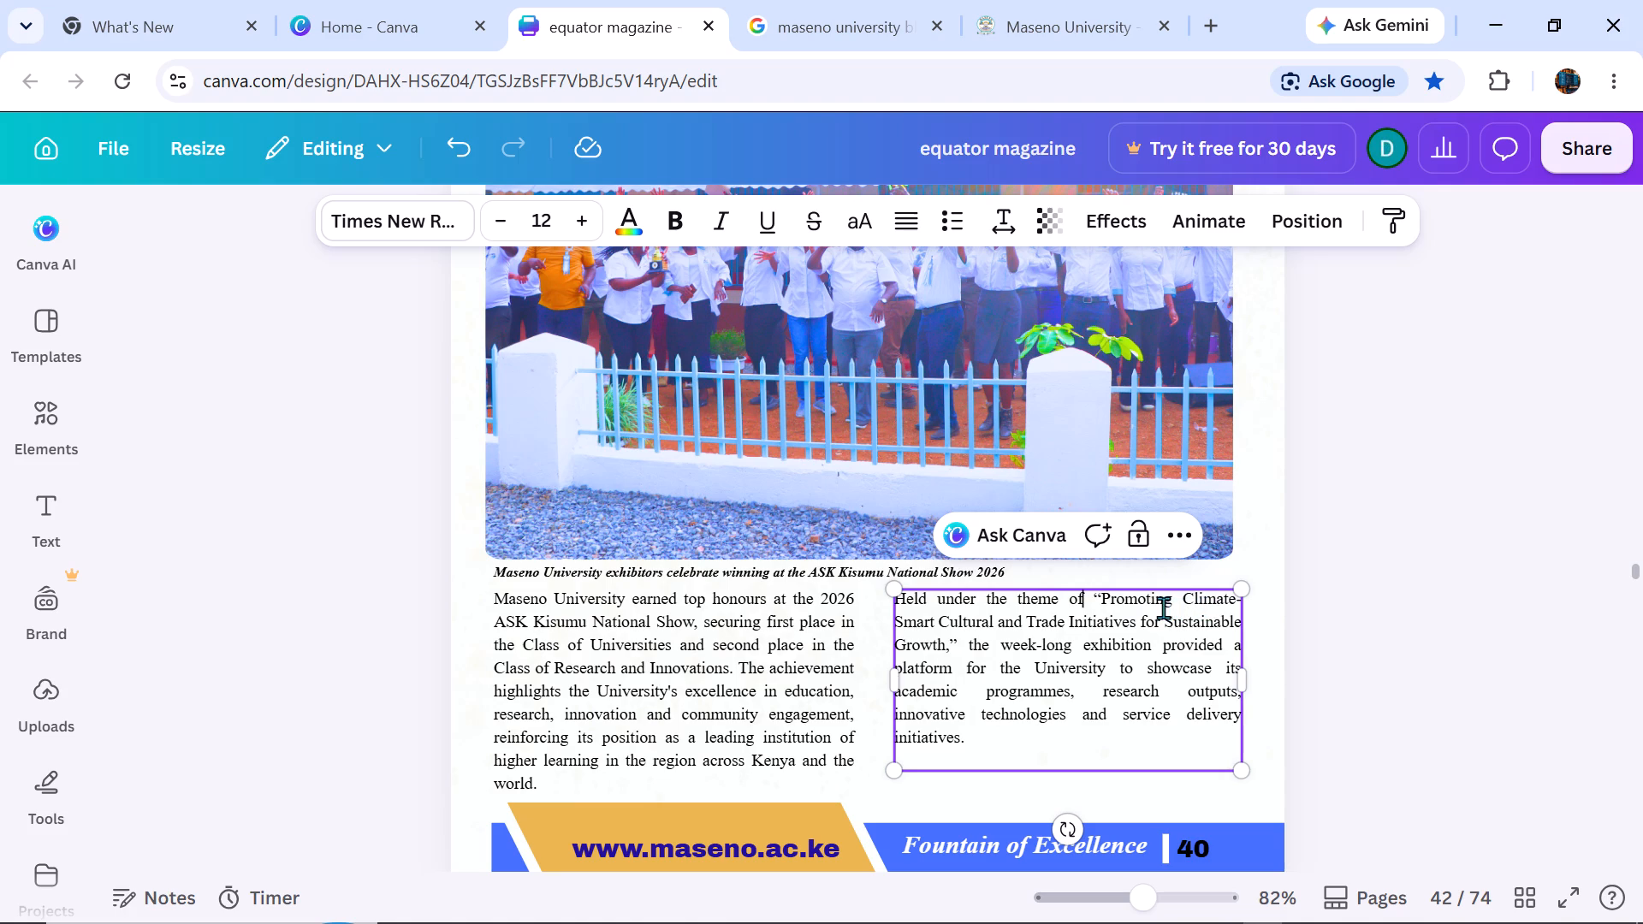
Replace "Cultural" with "Agriculture" in the quoted show theme in page 42's second text column.
left_click_drag(998, 626, 971, 626)
left_click_drag(971, 626, 942, 625)
left_click_drag(942, 625, 940, 625)
type("Agriculture")
key("space")
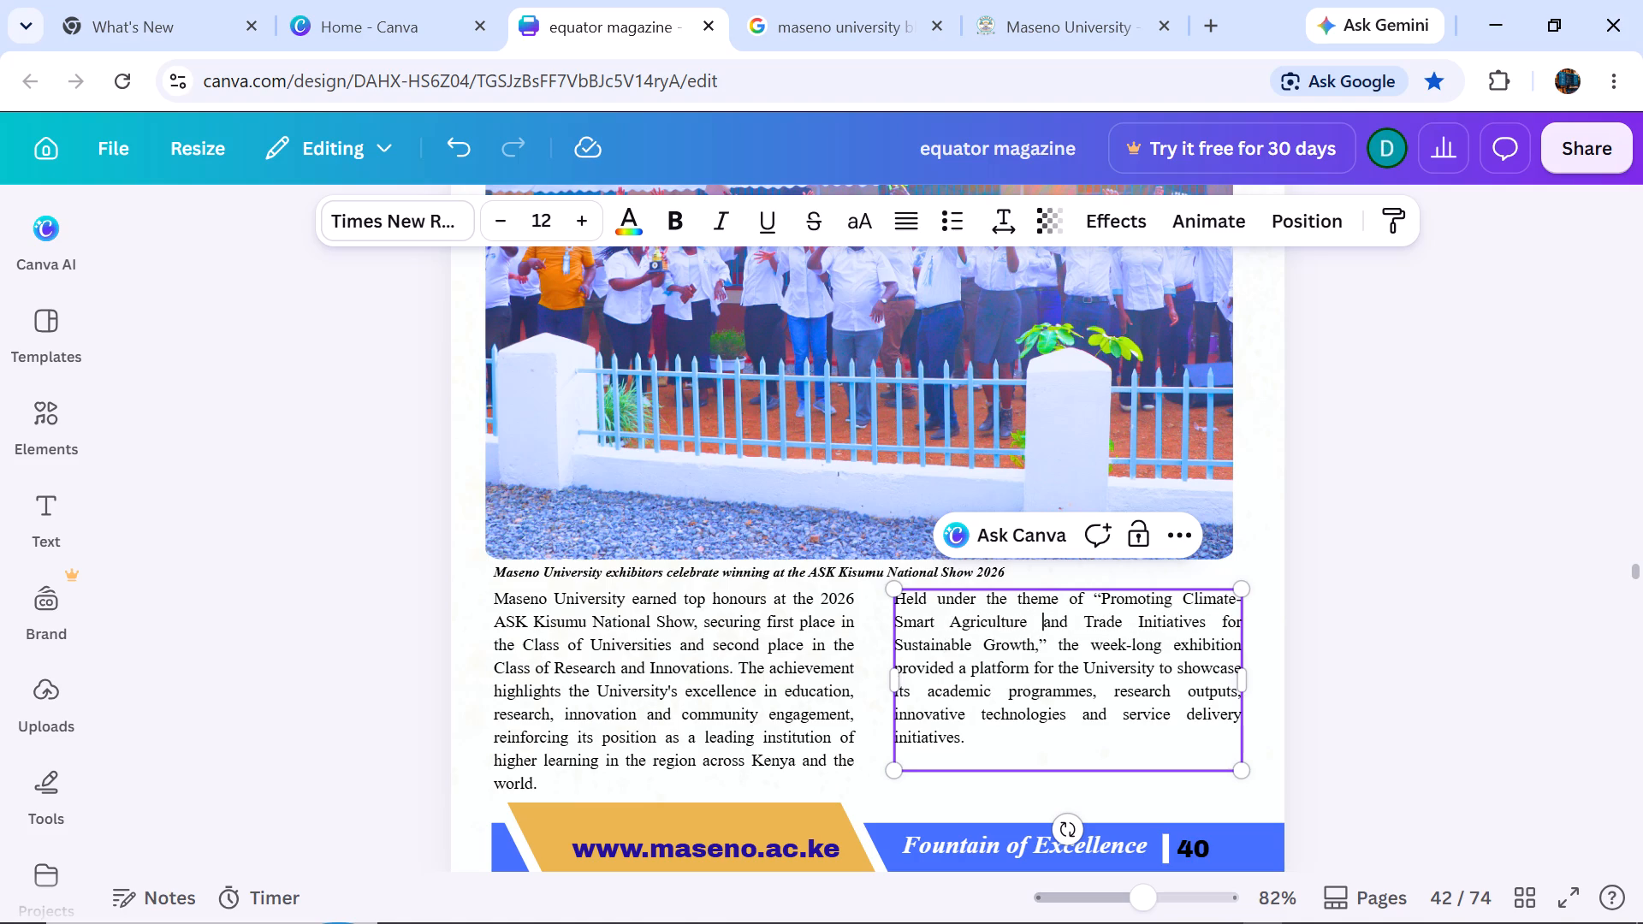
Replace the comma after "eCampus" with a semicolon in the first paragraph of page 43.
scroll(940, 625, "down", 5)
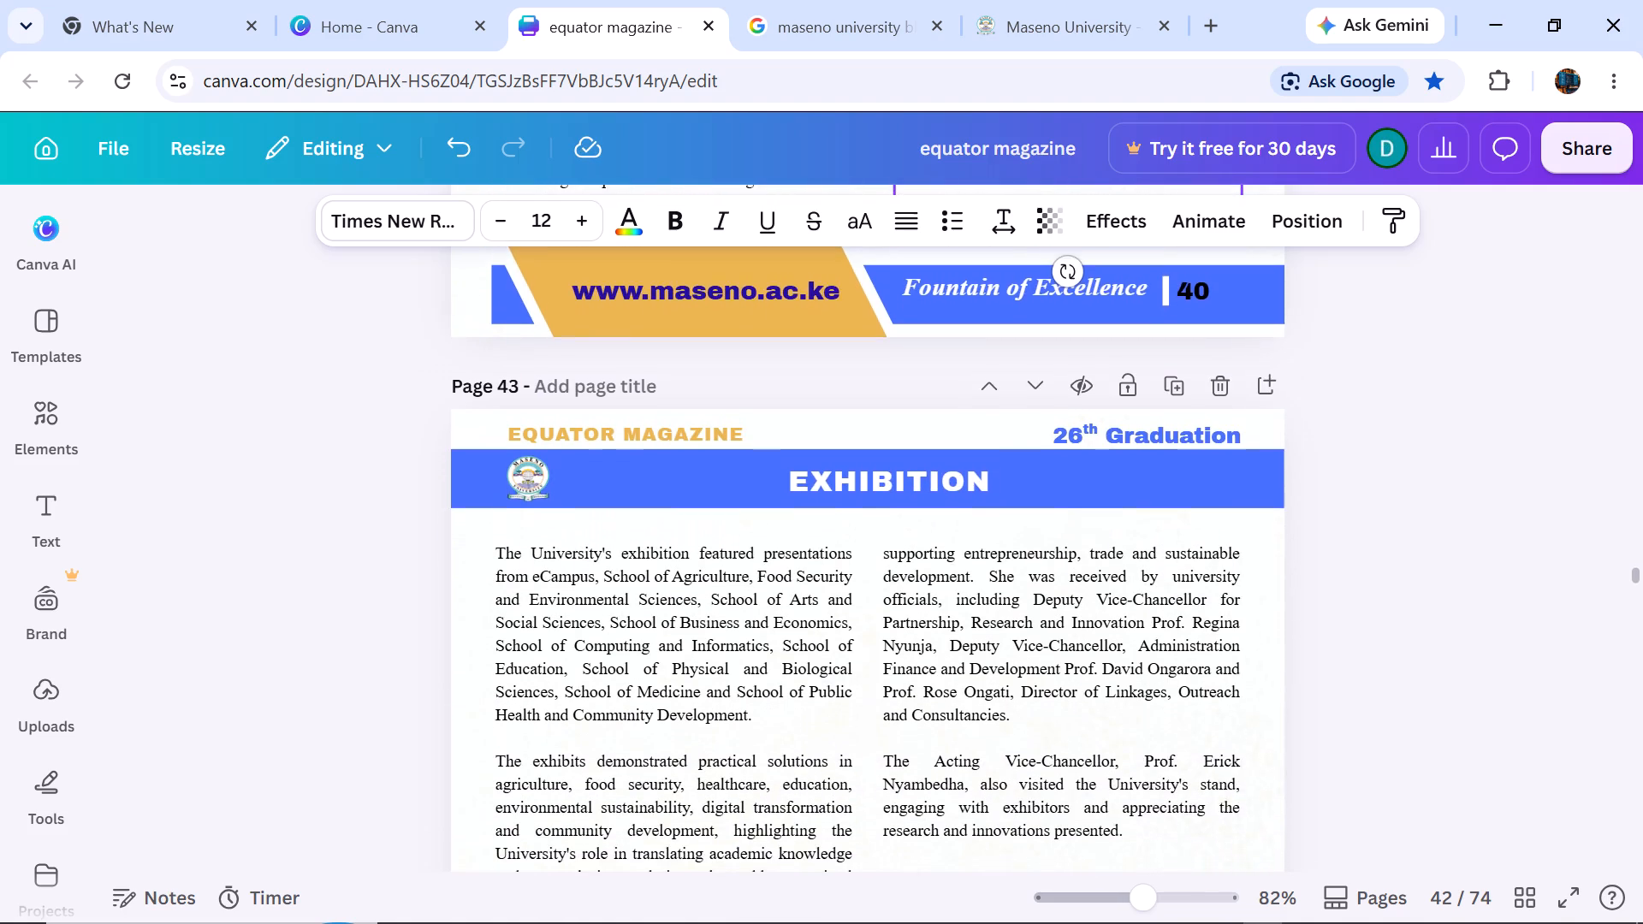
scroll(940, 625, "down", 2)
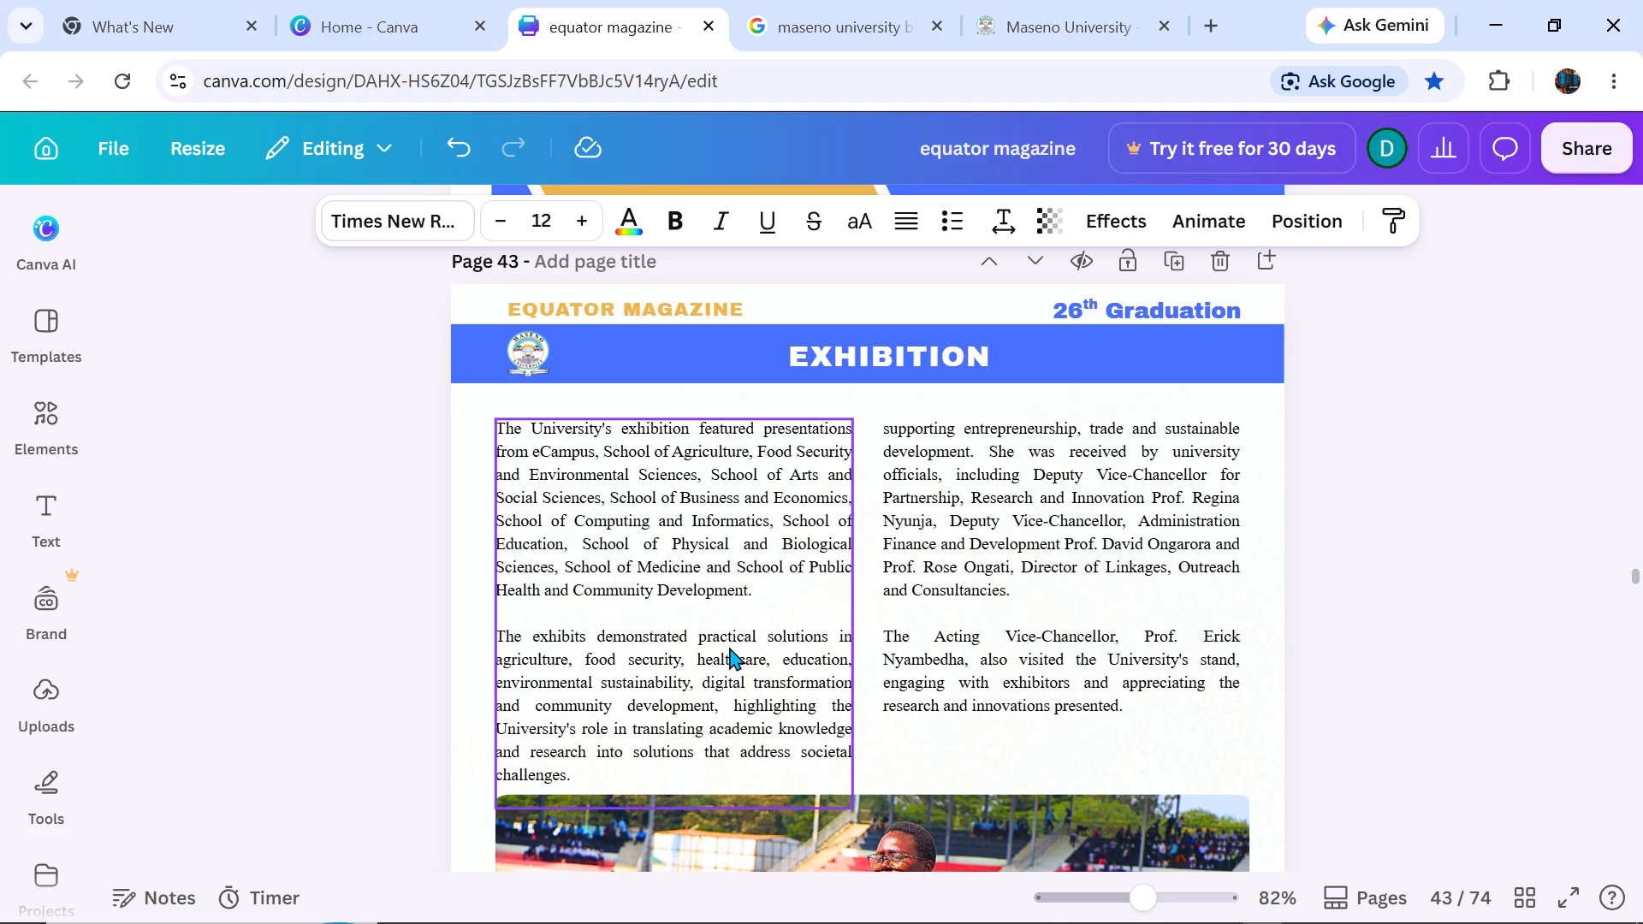
double_click(598, 457)
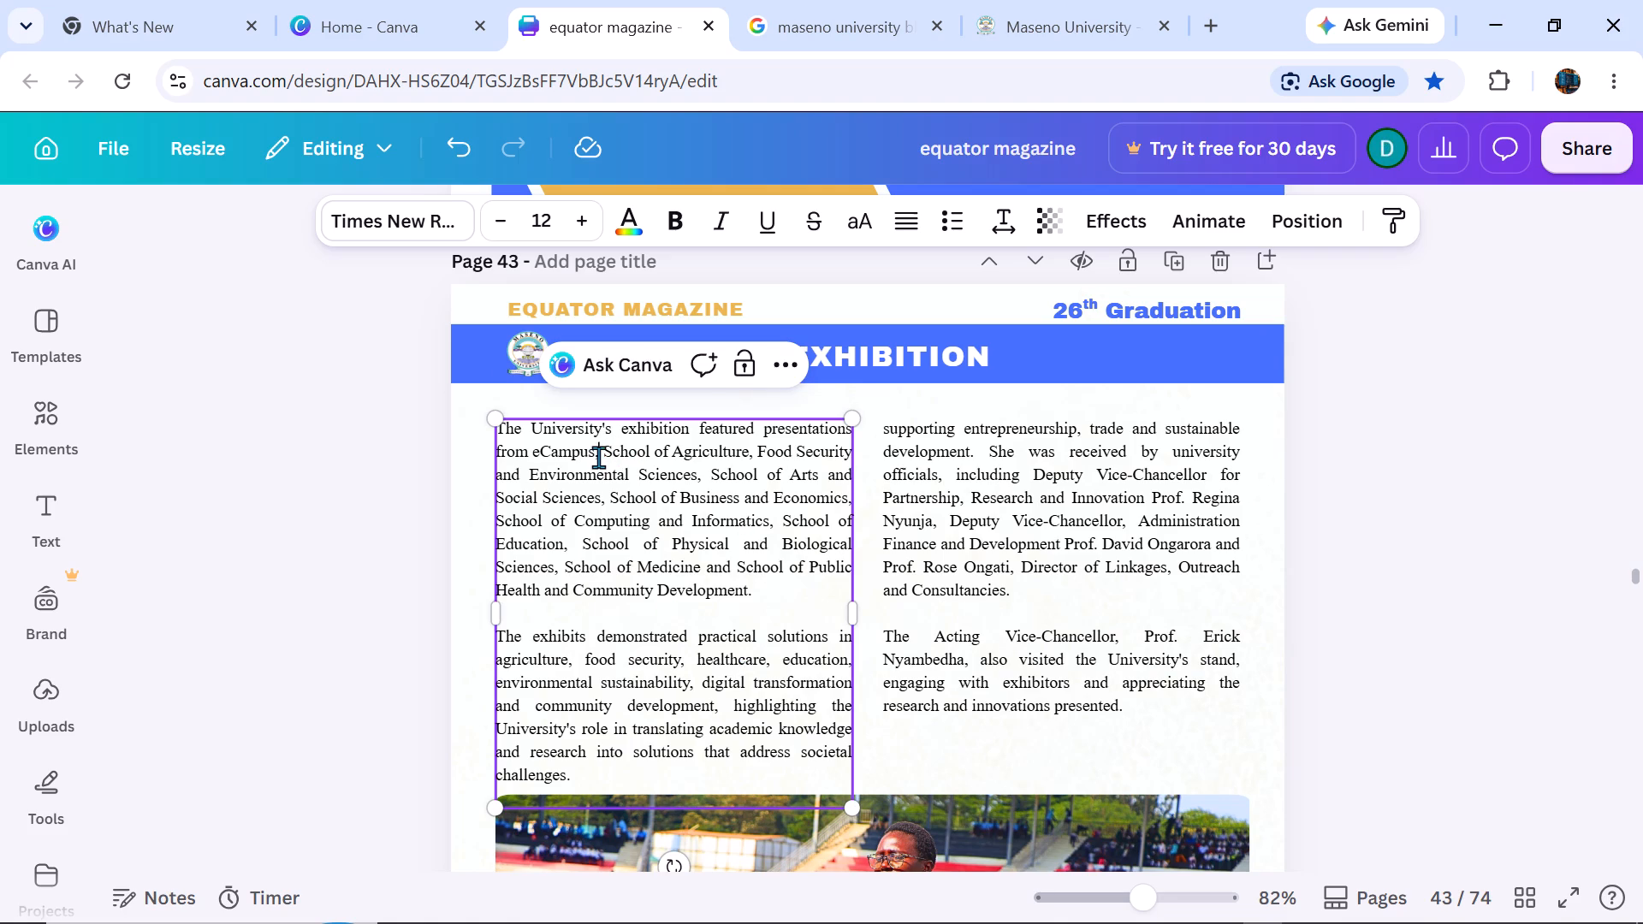
key("Left")
key("Right")
key("BackSpace")
key("semicolon")
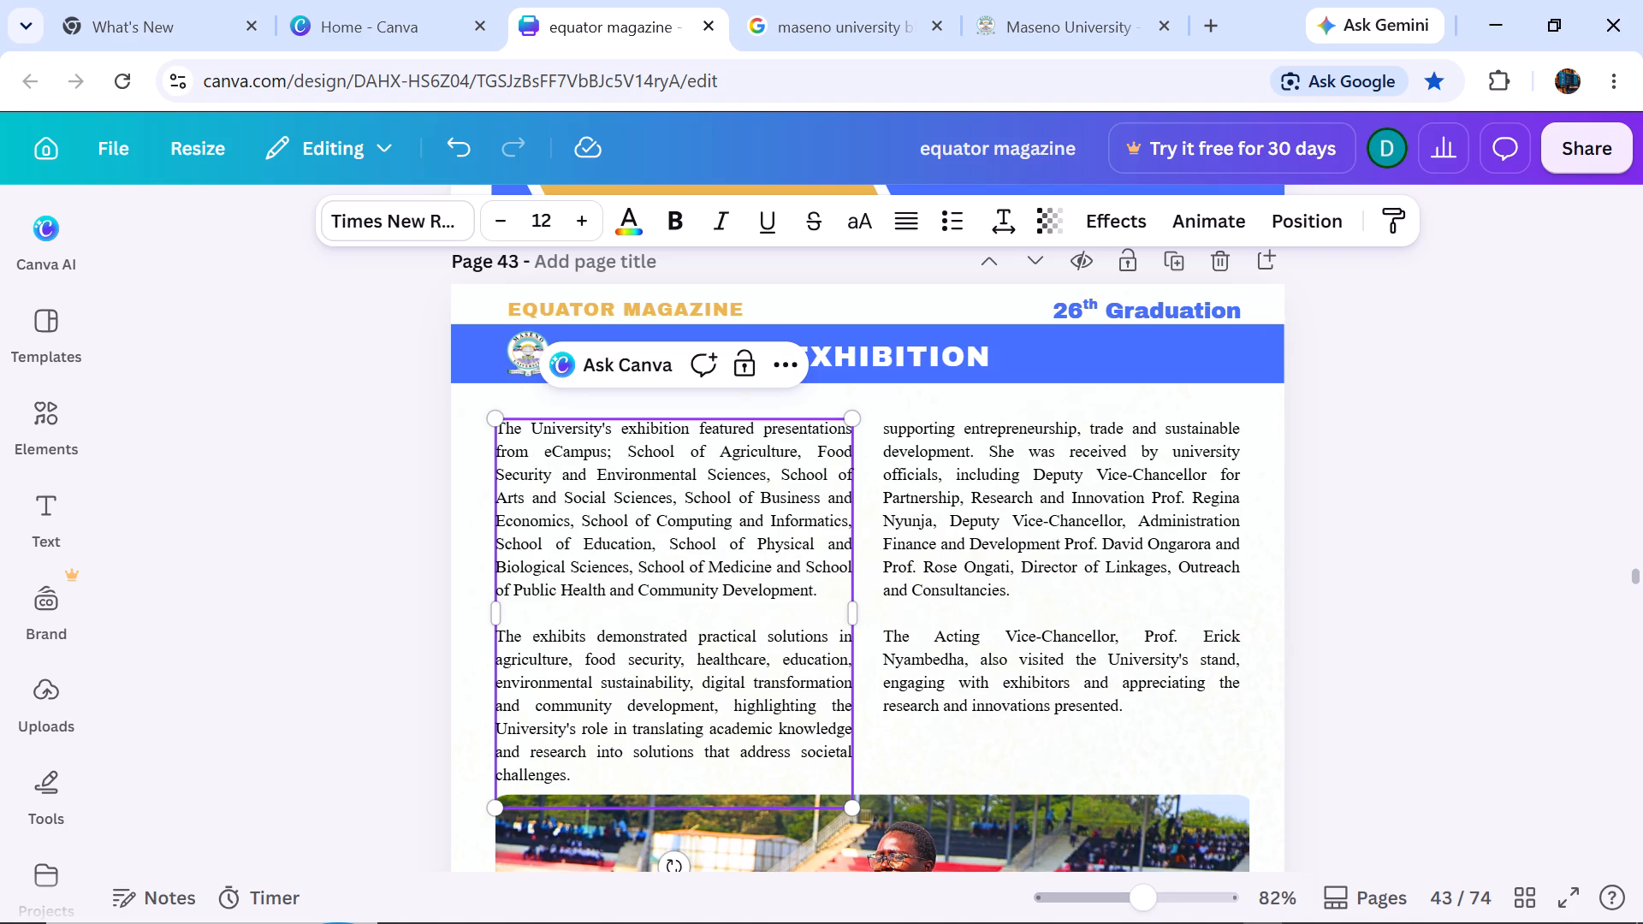
Replace the commas after "Environmental Sciences" and "Arts and Social Sciences" with semicolons in page 43's list of schools.
key("Right")
key("Right")
key("Right")
key("Right")
key("Right")
key("ctrl+Right")
key("ctrl+Right")
double_click(768, 475)
key("BackSpace")
key("semicolon")
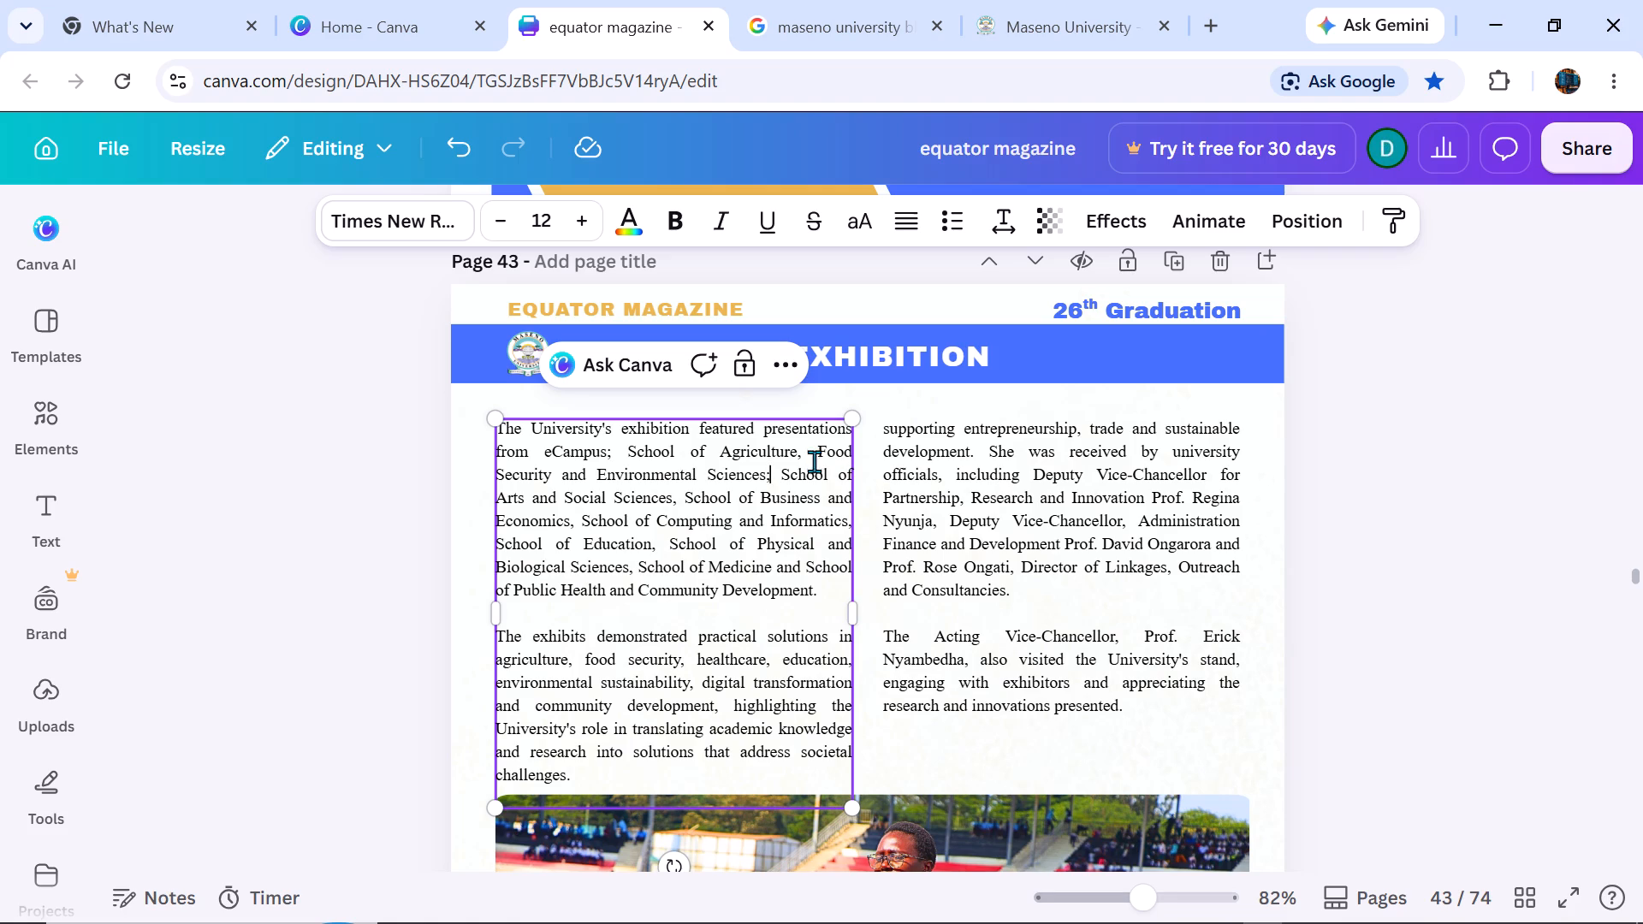
left_click(677, 498)
key("BackSpace")
key("semicolon")
Replace the commas after "Economics", "Informatics", "School of Education" and "Biological Sciences" with semicolons in page 43's list of schools.
left_click(575, 523)
key("BackSpace")
key("semicolon")
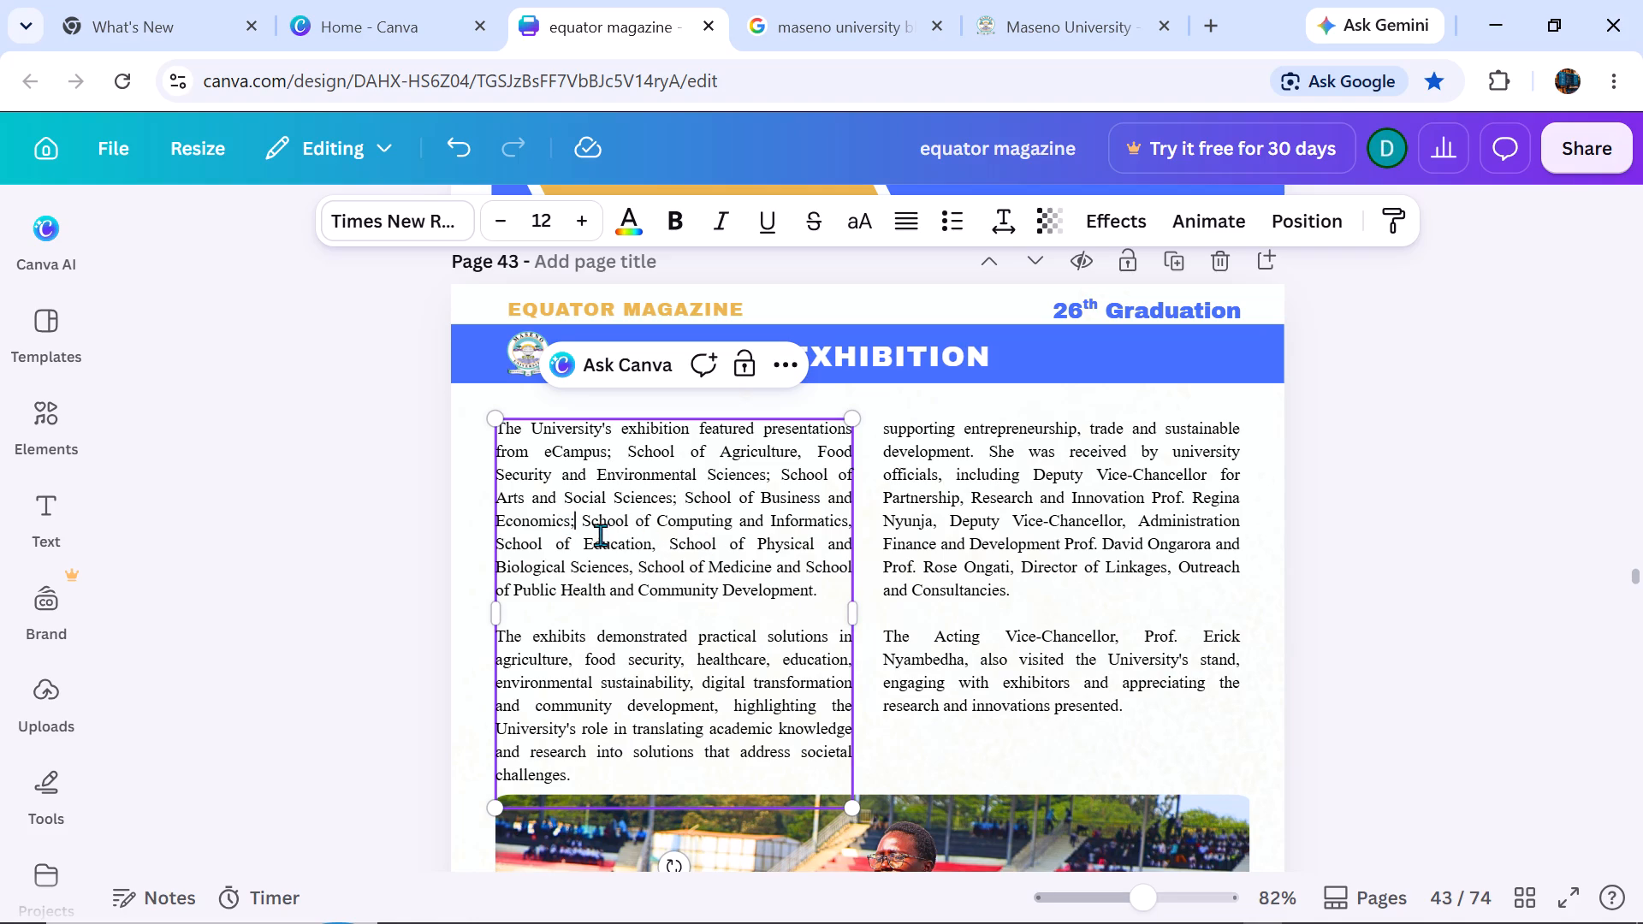
left_click(847, 517)
key("Right")
key("BackSpace")
key("semicolon")
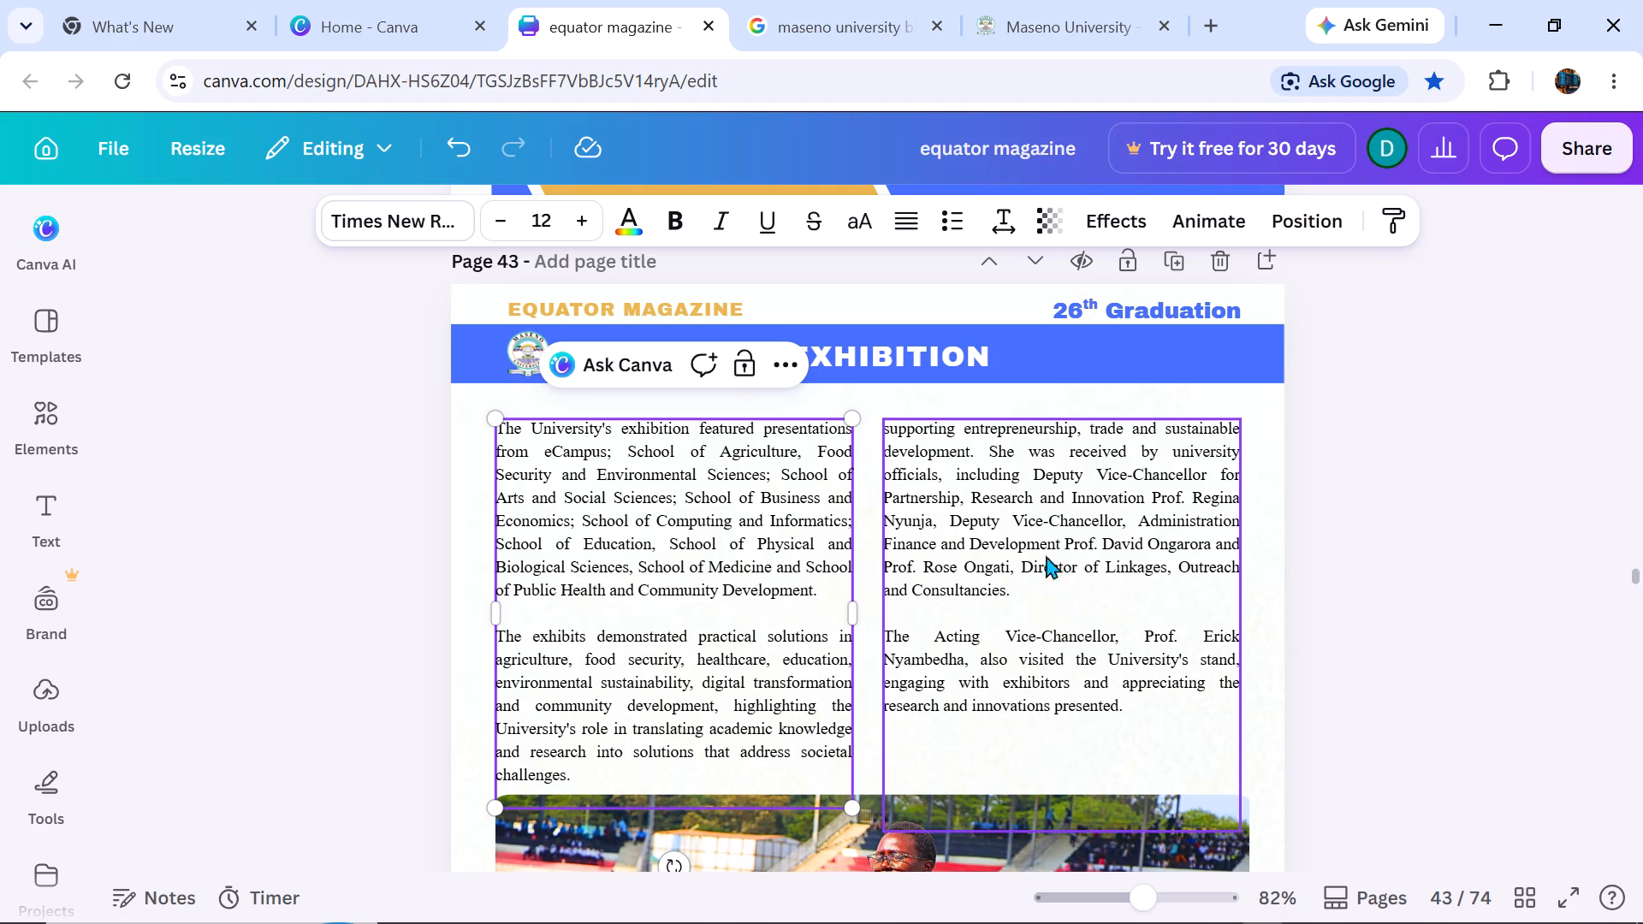
left_click(655, 550)
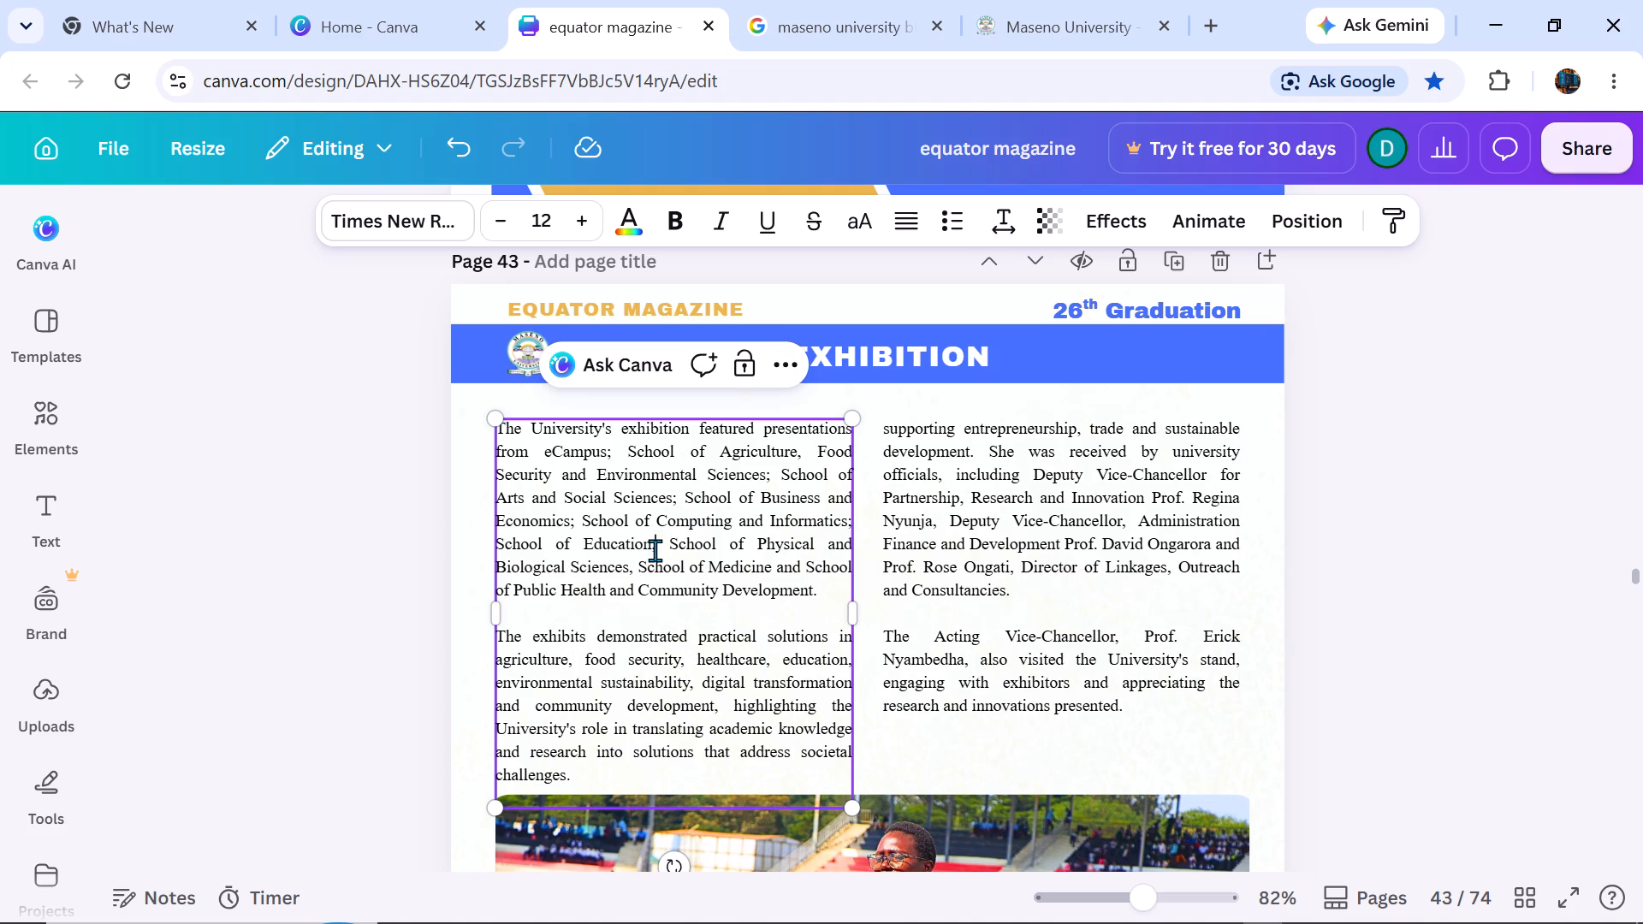
key("BackSpace")
key("semicolon")
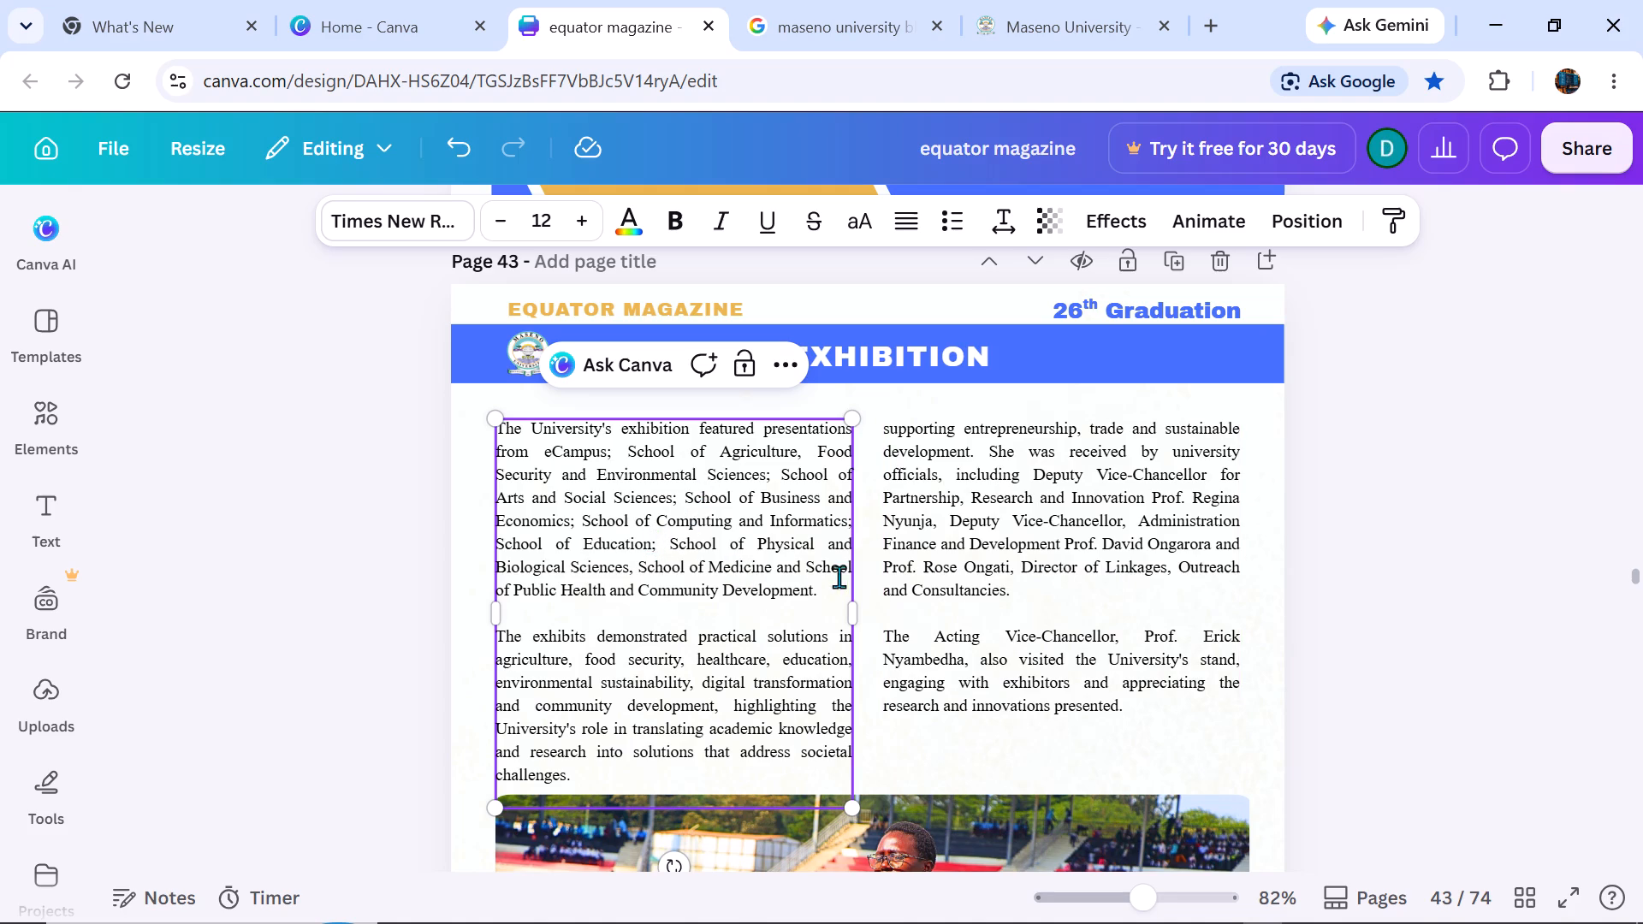
left_click(635, 569)
key("BackSpace")
key("semicolon")
Replace "highlighting" with "showcasing" in page 43's second paragraph, about the exhibits' practical solutions.
scroll(780, 568, "down", 1)
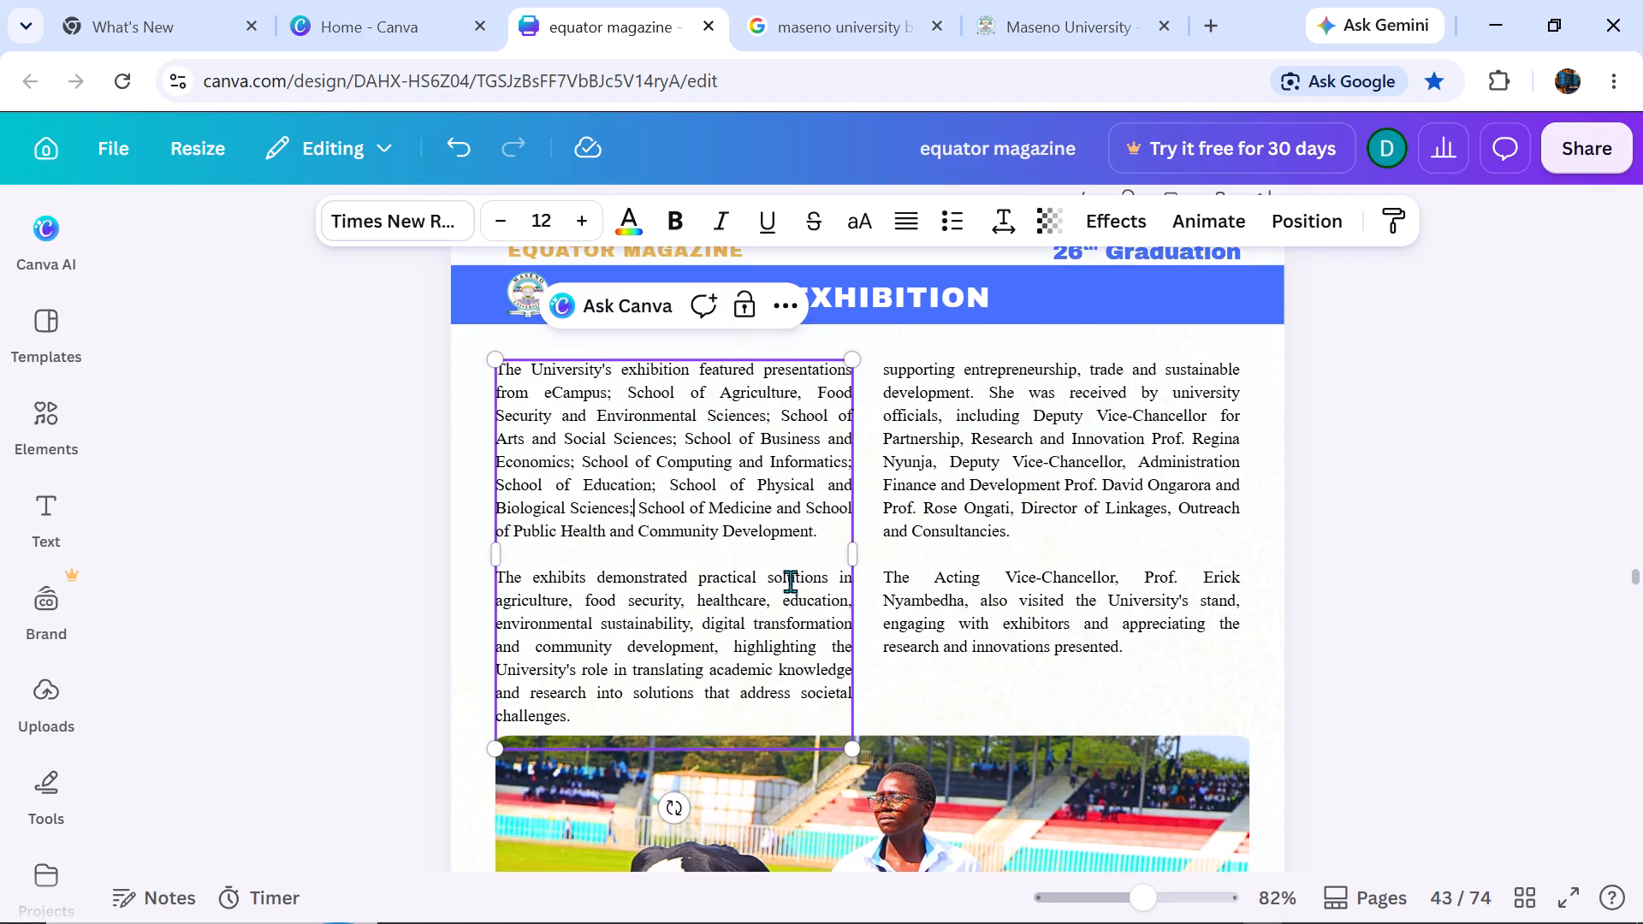
left_click_drag(817, 650, 733, 644)
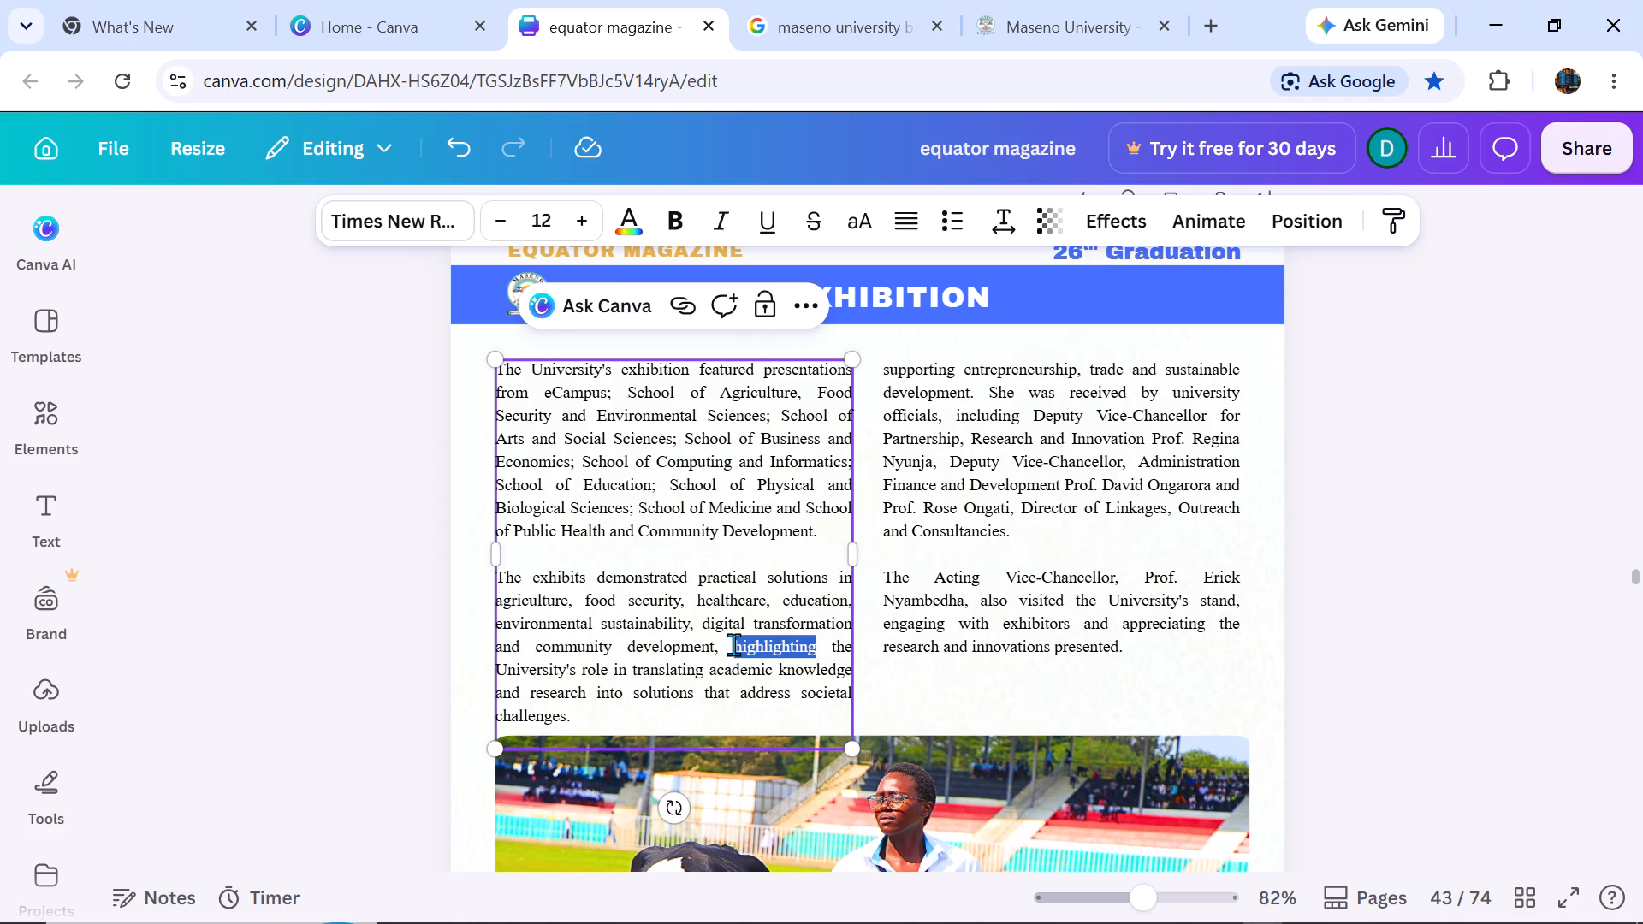
type("showcasing")
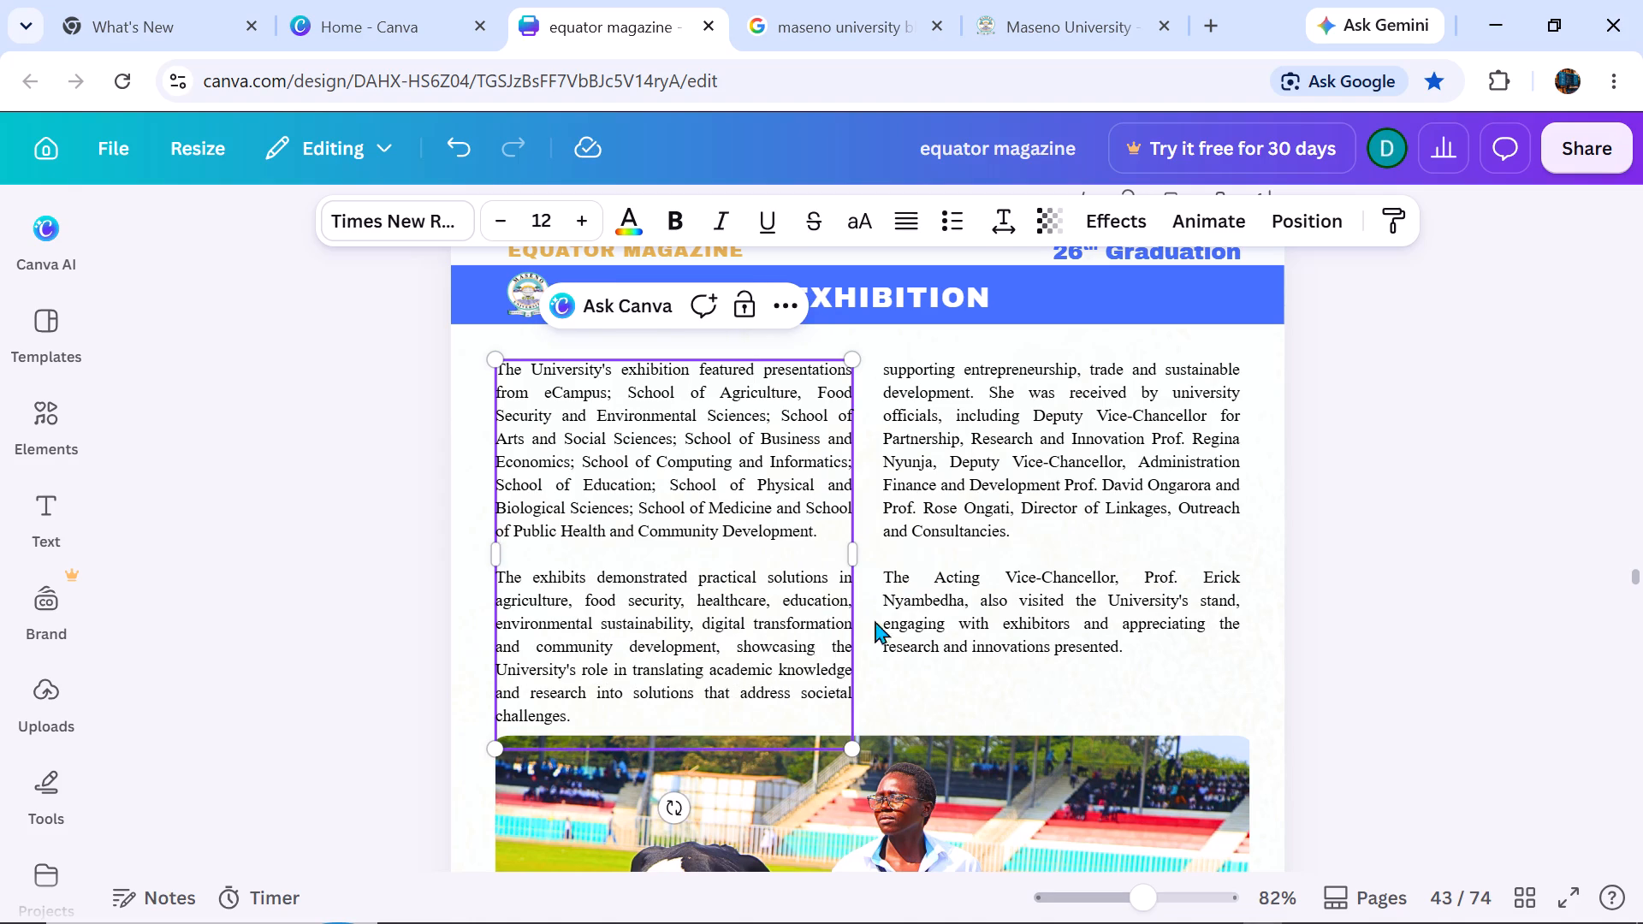
Capitalise "university" as "University" before "officials" in the upper second column on page 43.
double_click(1177, 389)
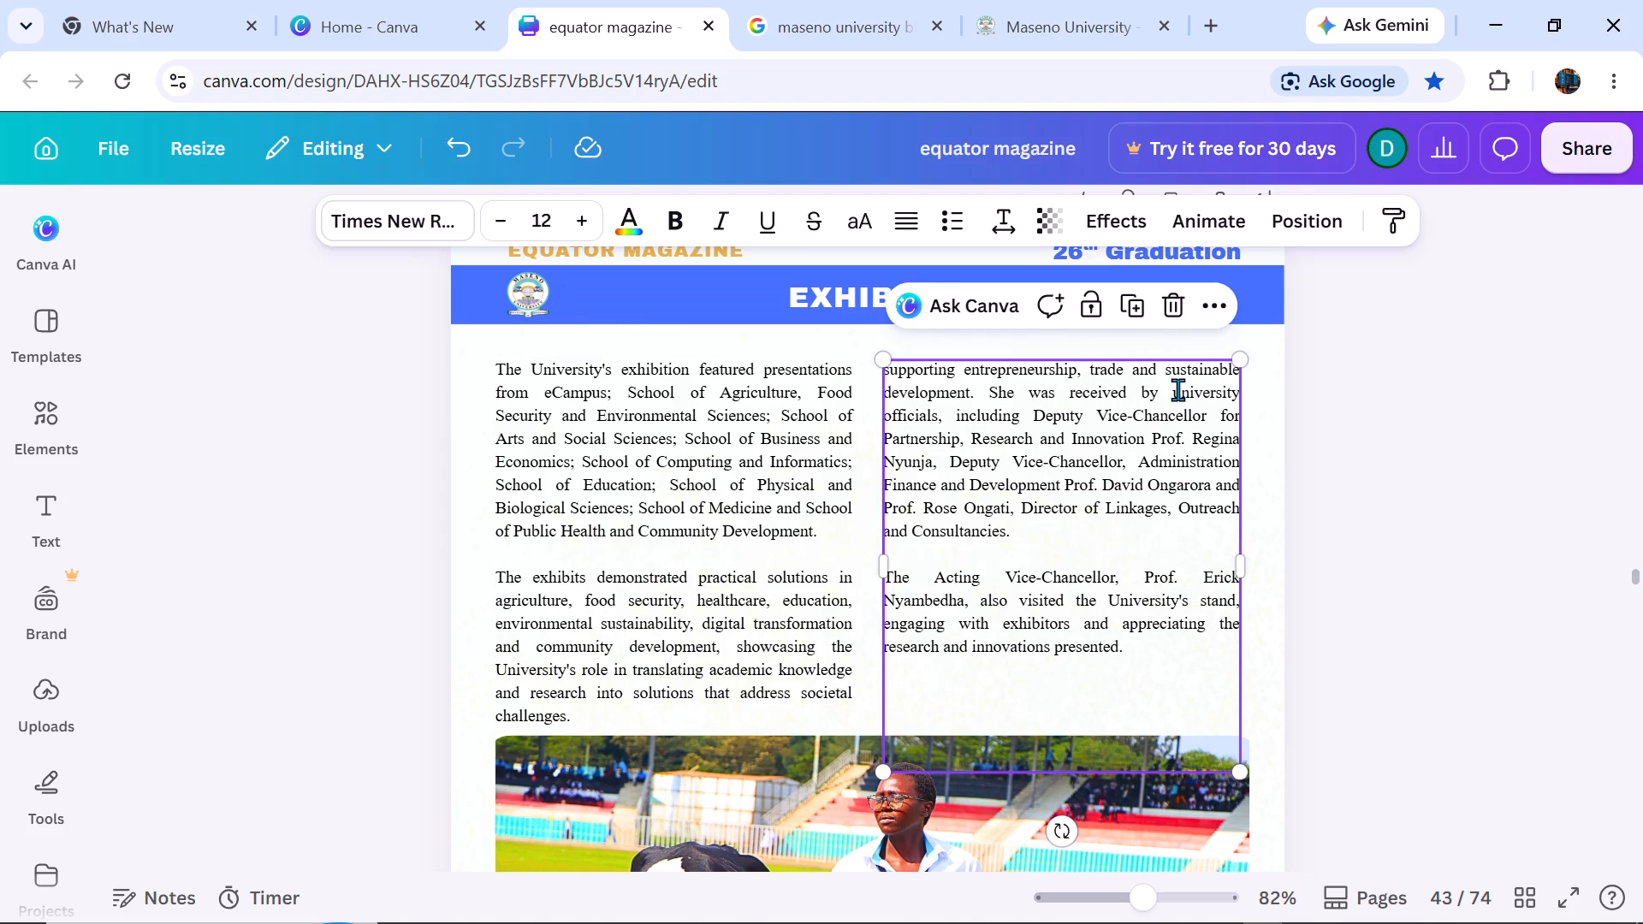
key("BackSpace")
key("shift+u")
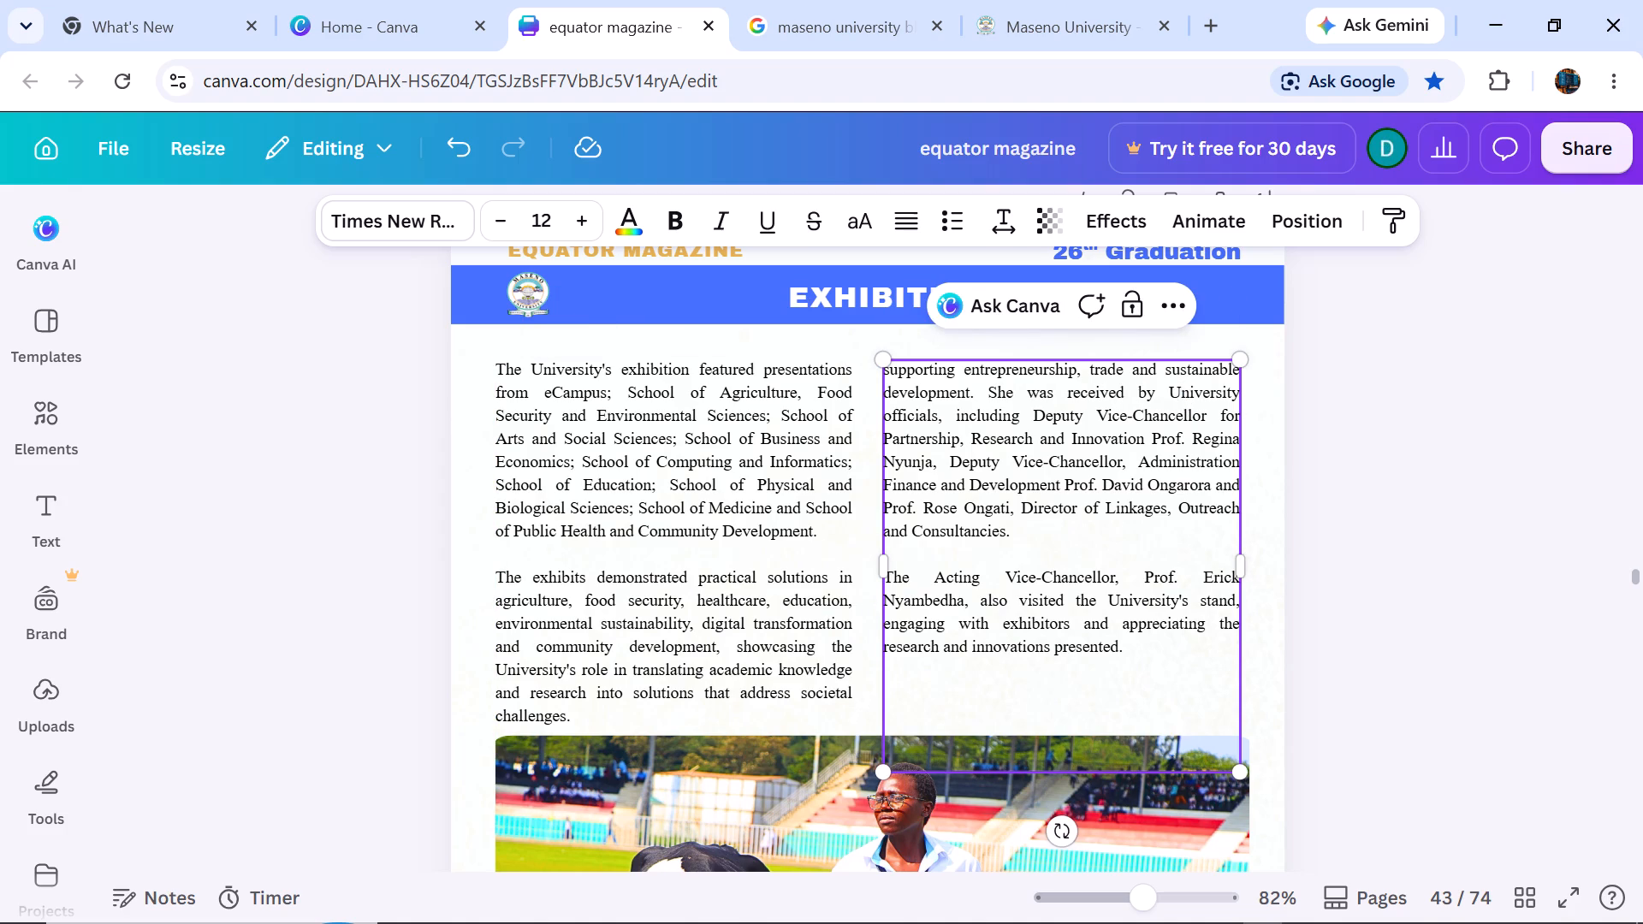
Review the Friesian photo caption and the text columns beneath it on page 43.
scroll(1233, 570, "down", 2)
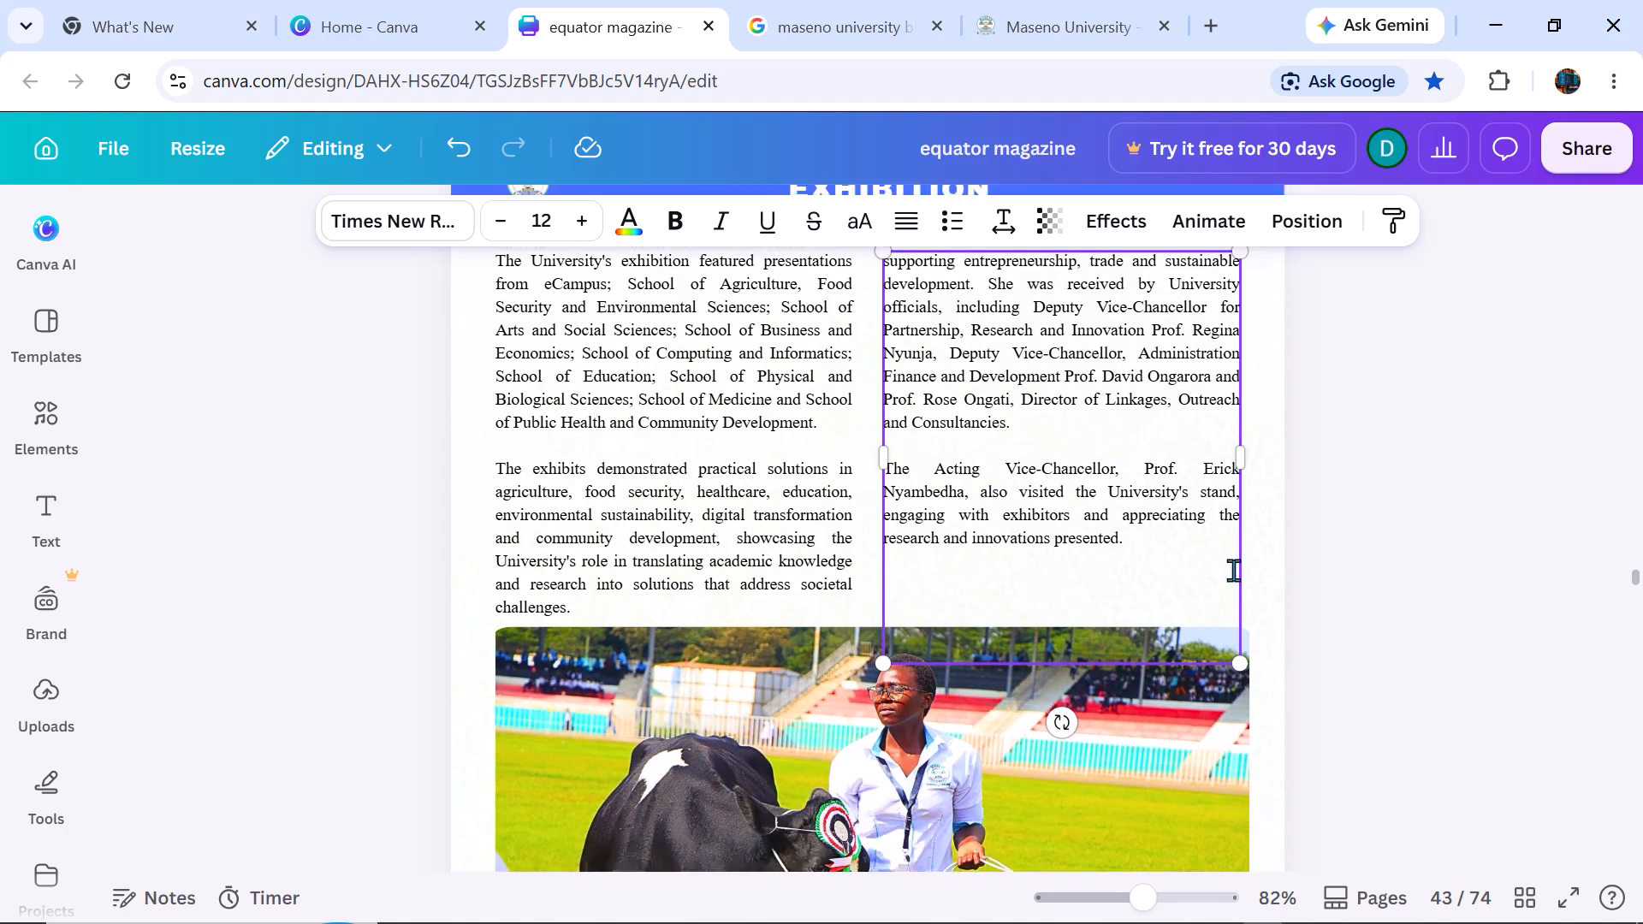
scroll(1233, 570, "down", 5)
scroll(1233, 570, "up", 1)
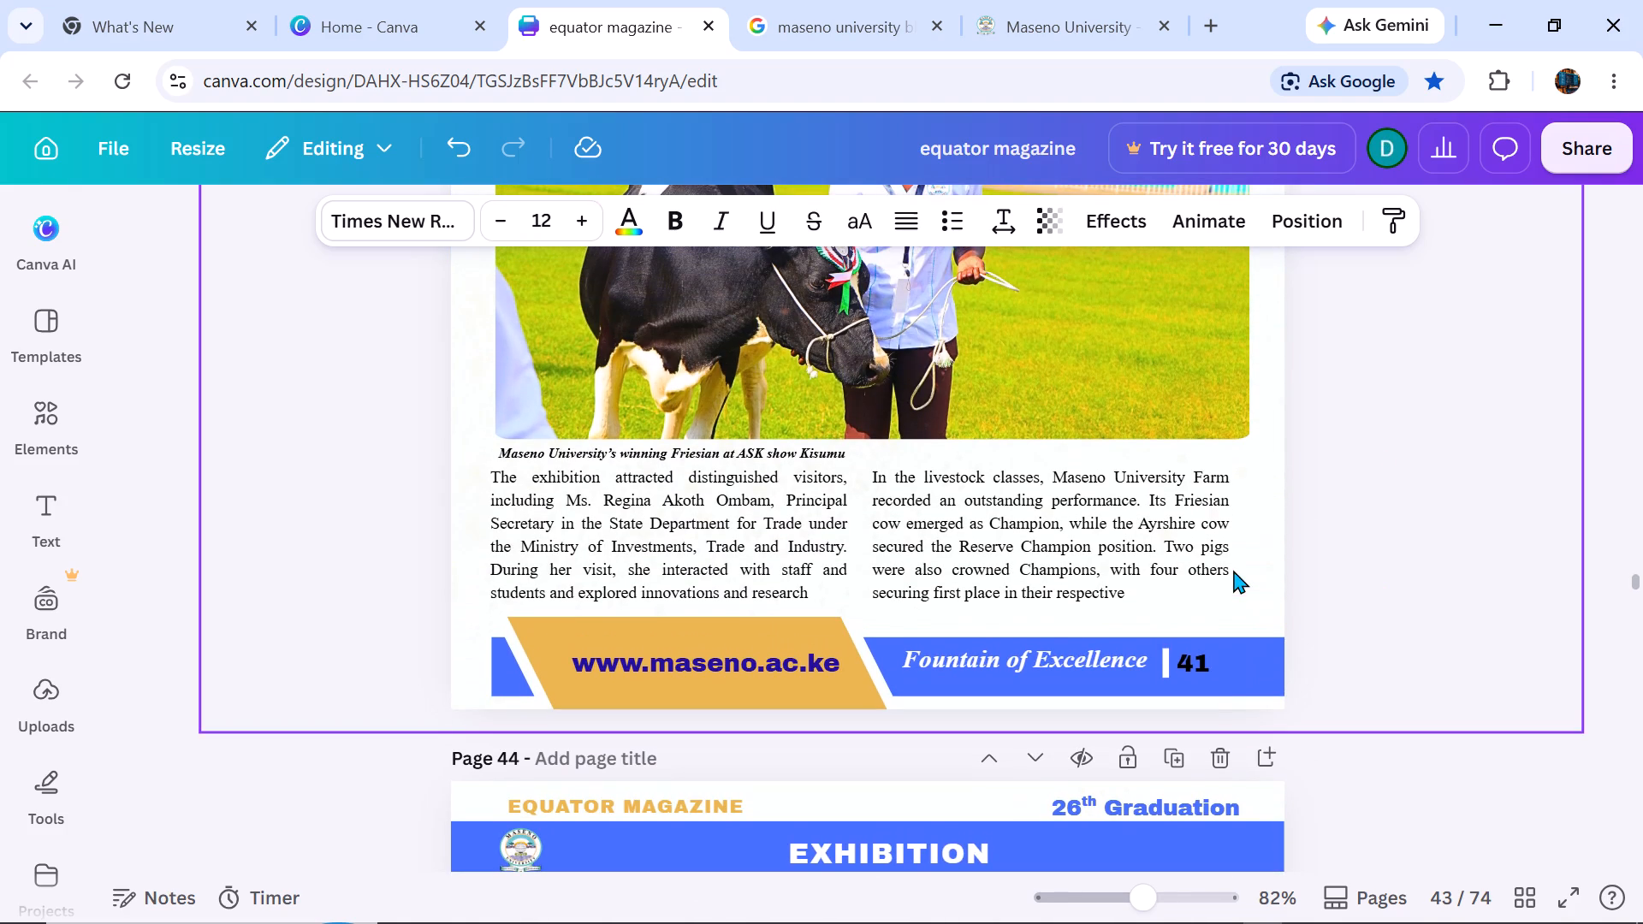
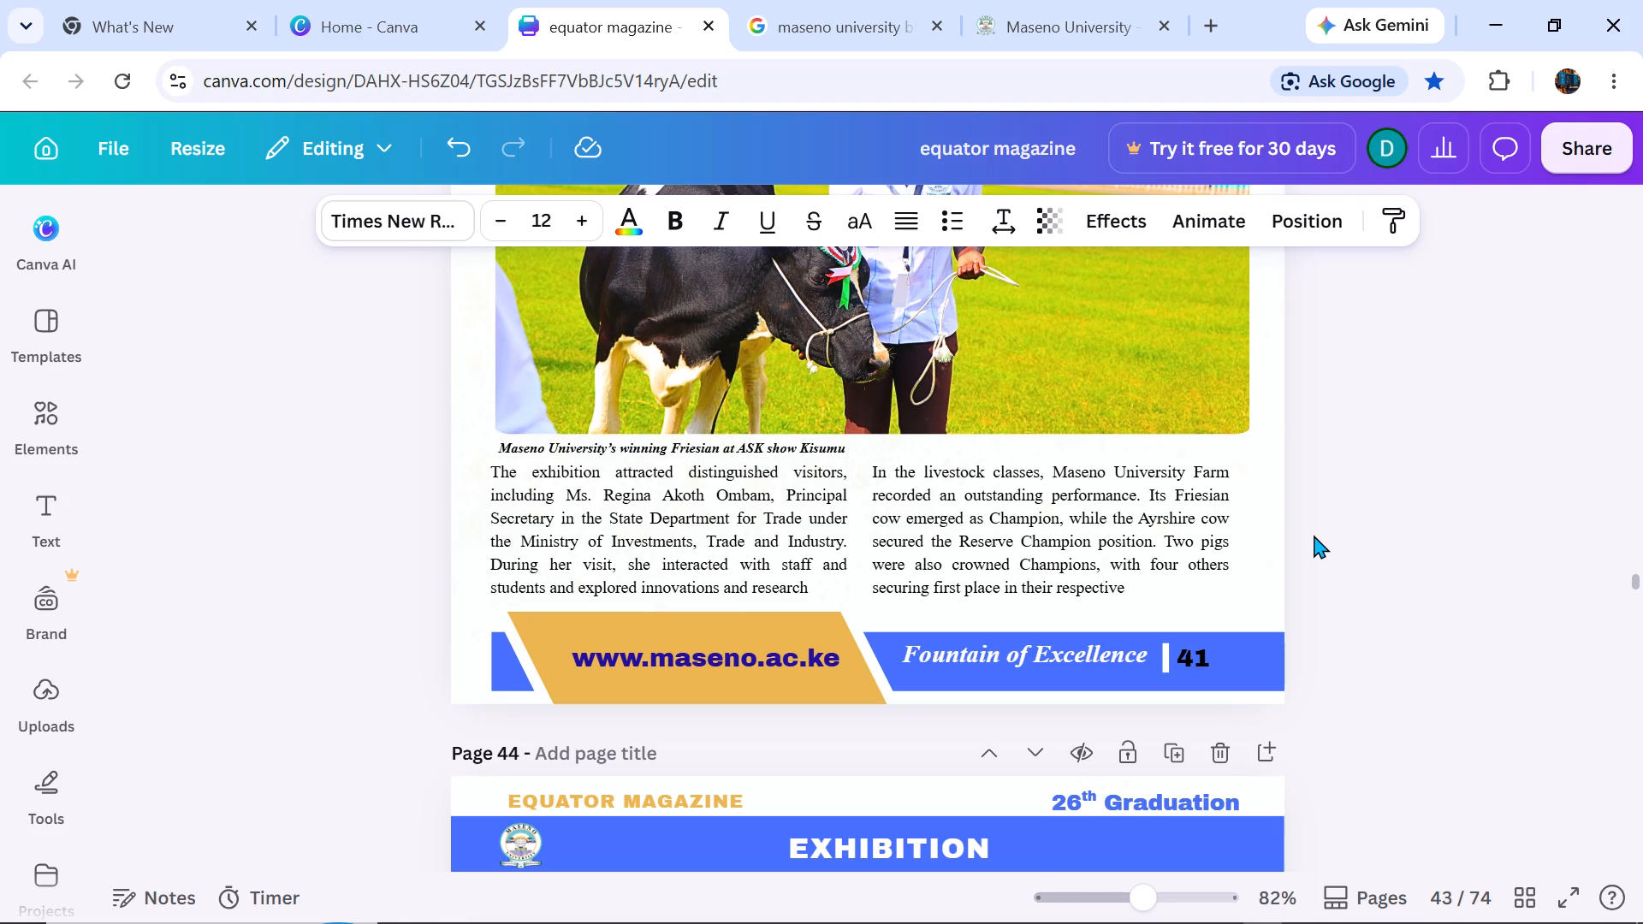
Change the professor's name label on page 45's portrait card from all capitals to title case.
scroll(1284, 529, "down", 10)
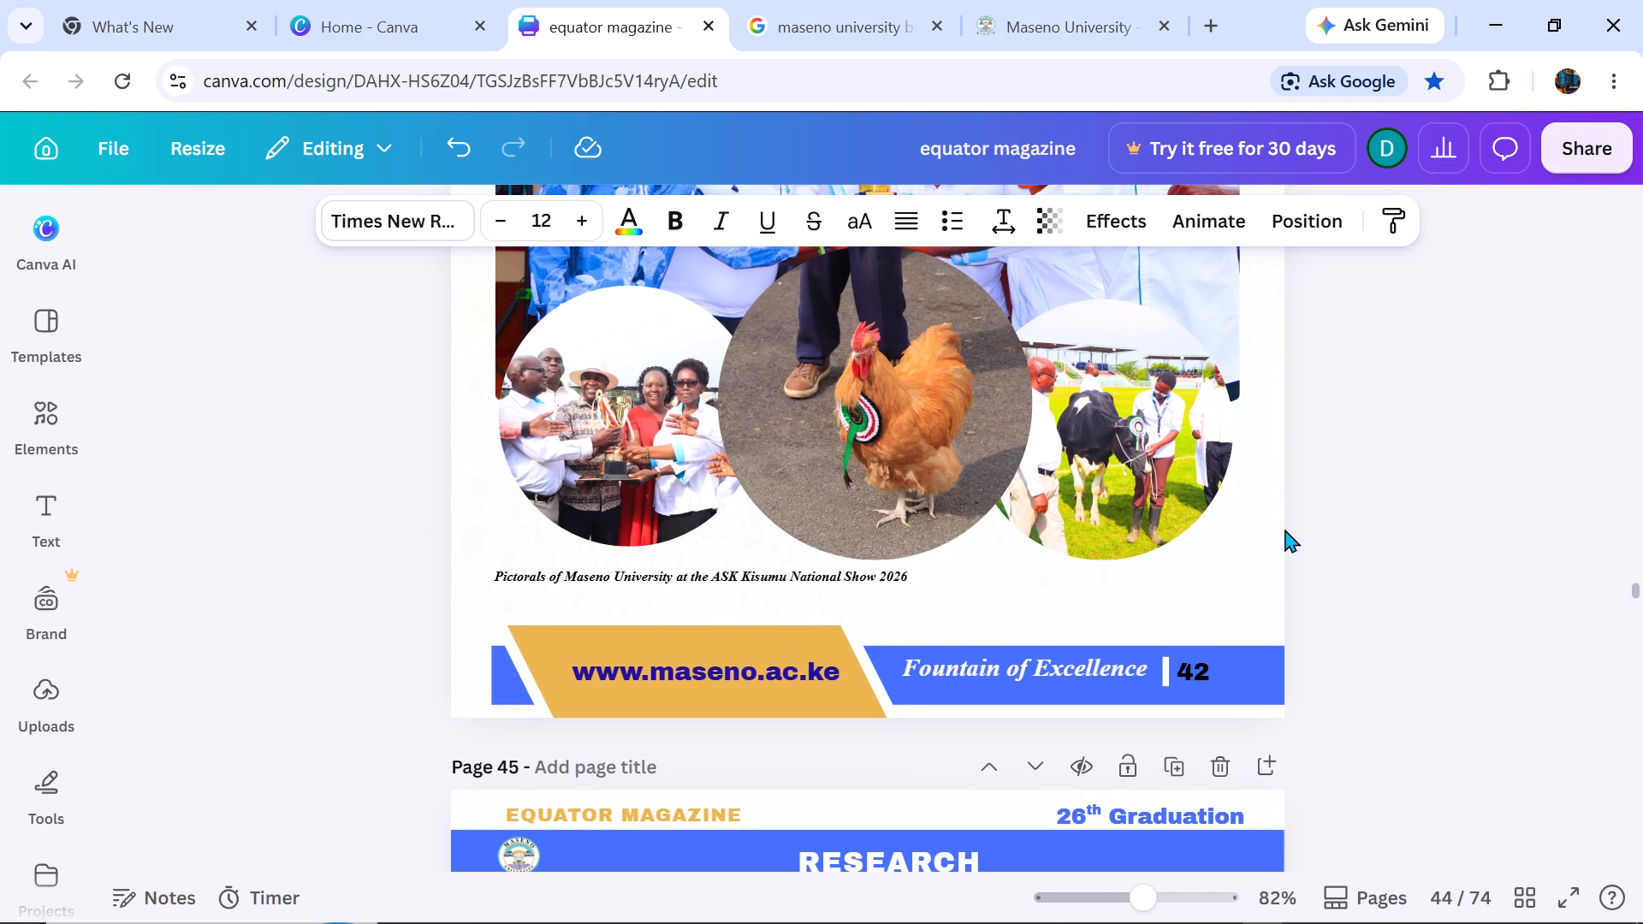
scroll(1284, 529, "down", 6)
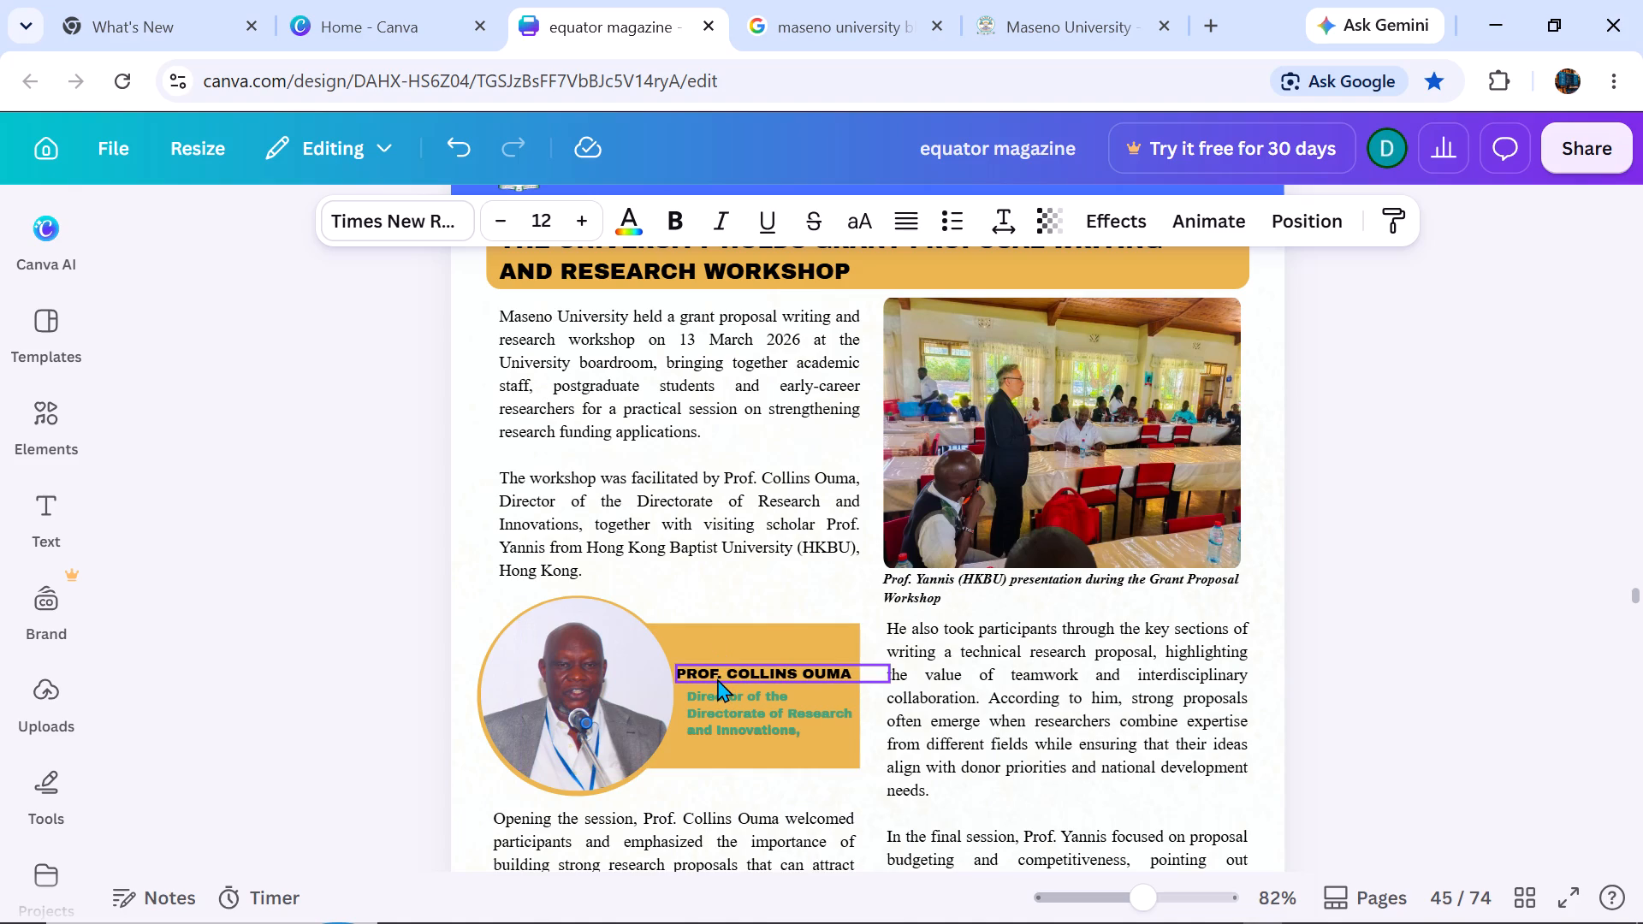
double_click(717, 677)
key("BackSpace")
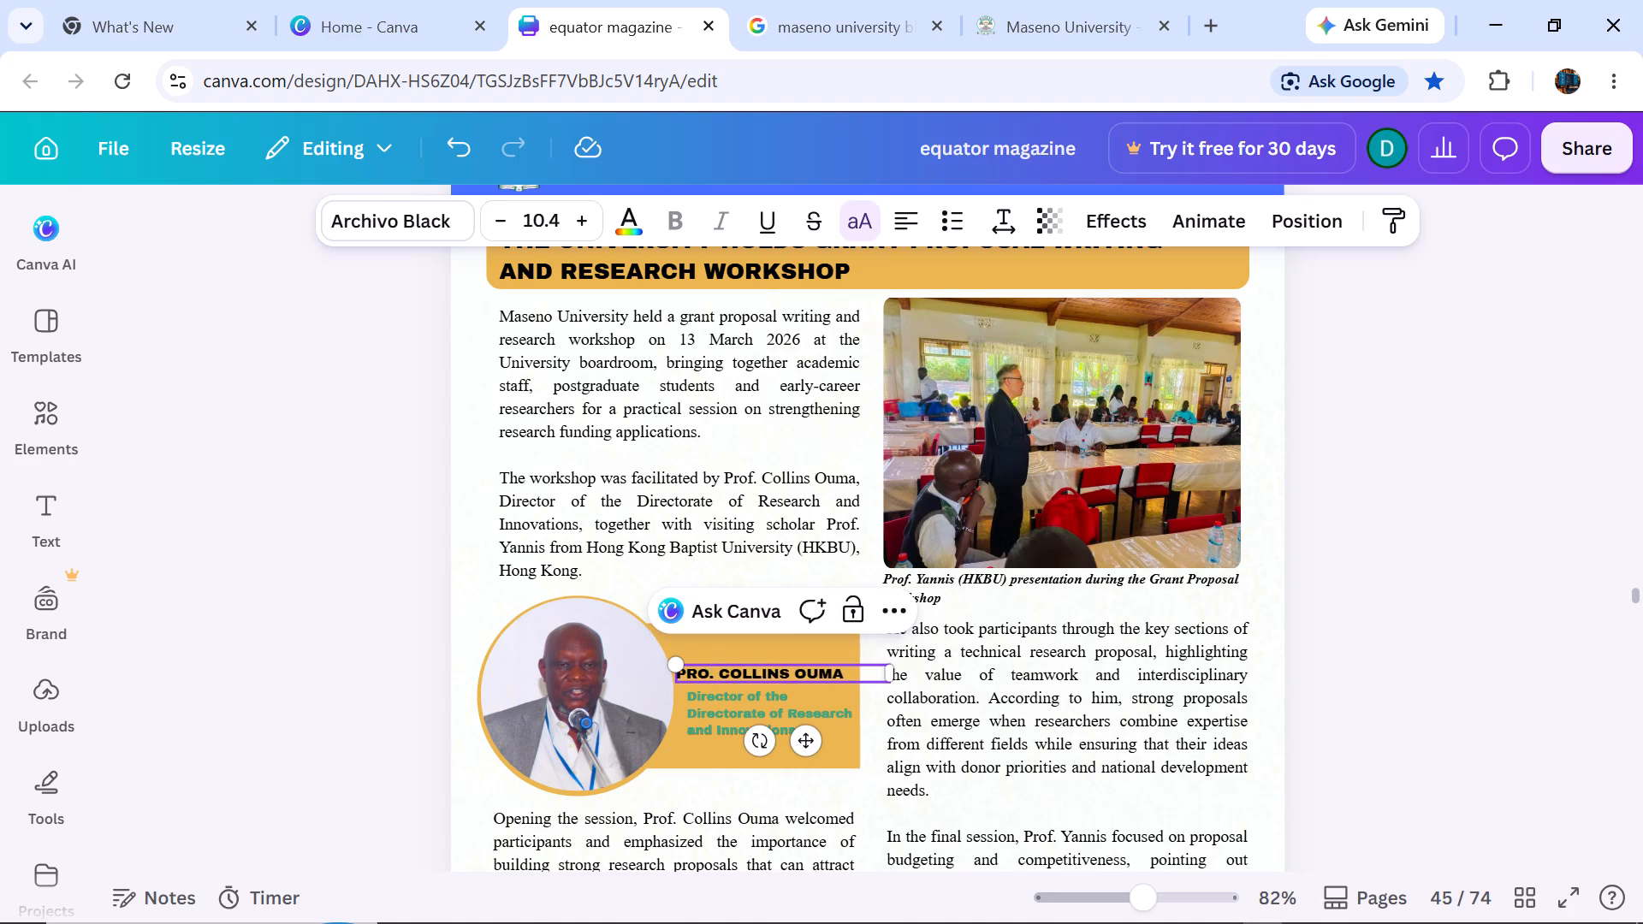
key("BackSpace")
key("BackSpace")
type("rof")
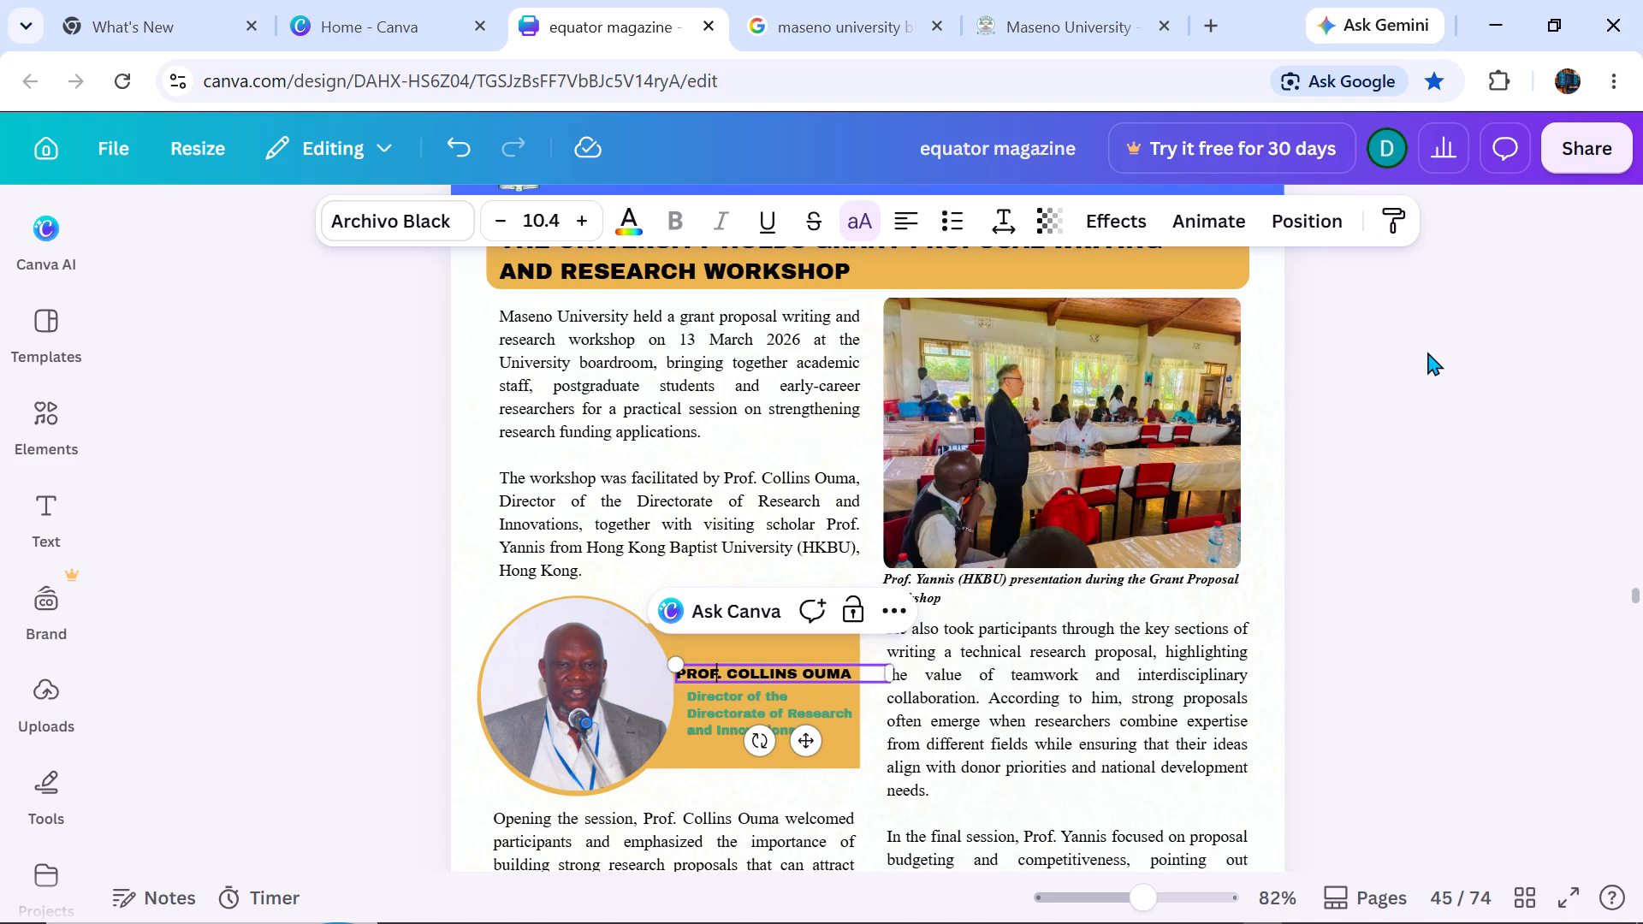
left_click(1427, 352)
left_click(758, 671)
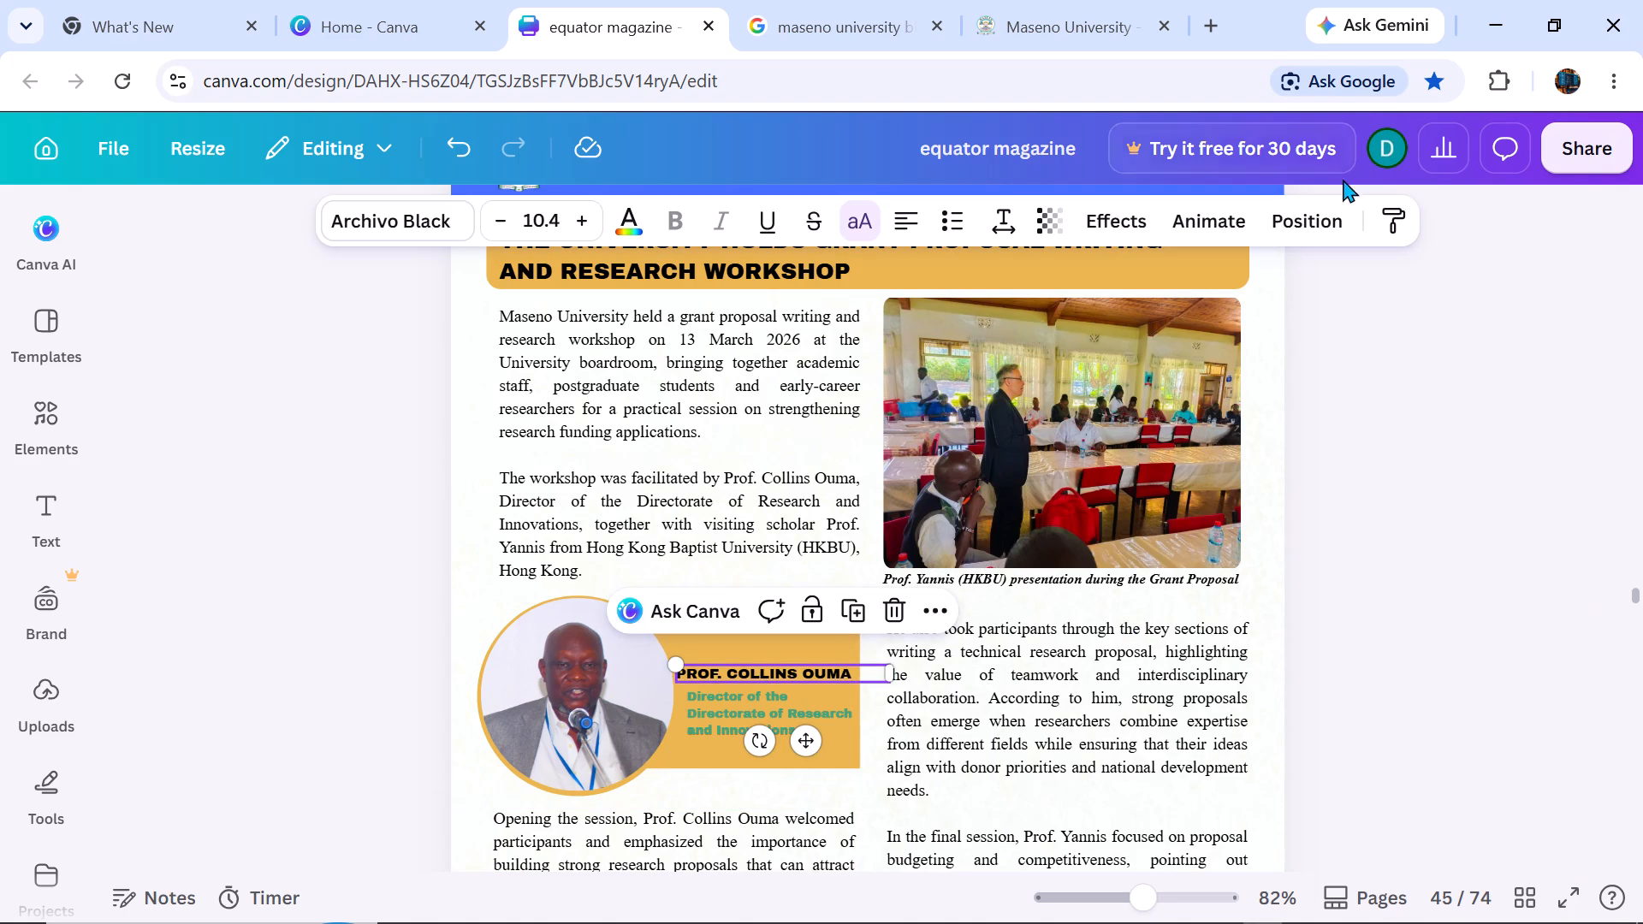
left_click(850, 222)
left_click(1434, 630)
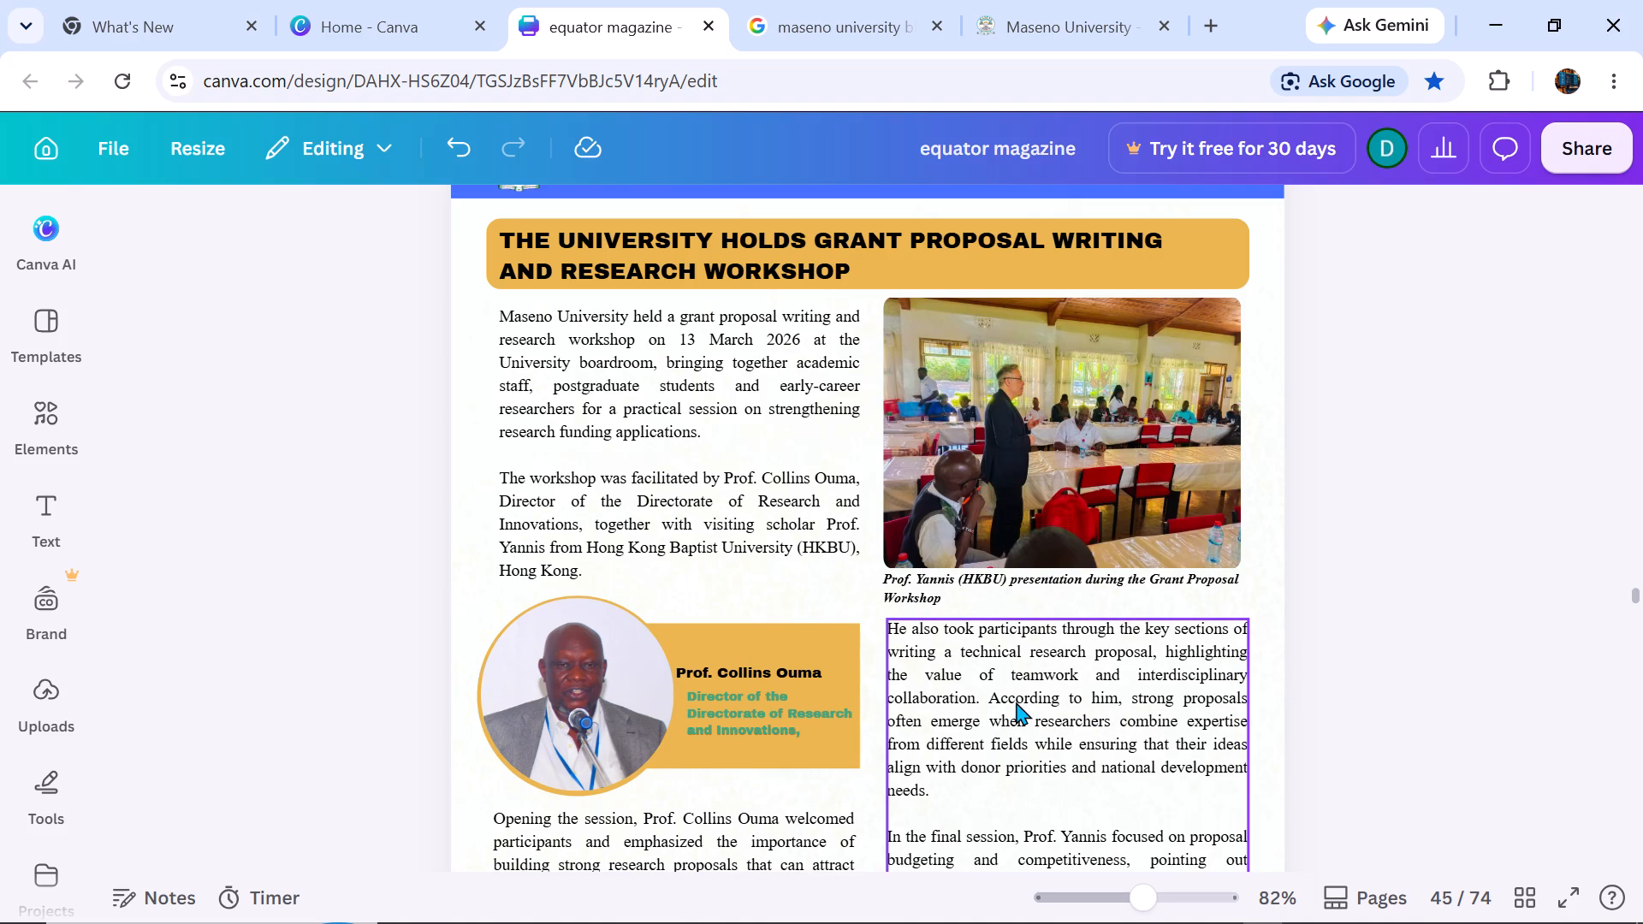
Replace "of the" after "Director" with a comma in the job title on page 45's portrait card.
double_click(791, 696)
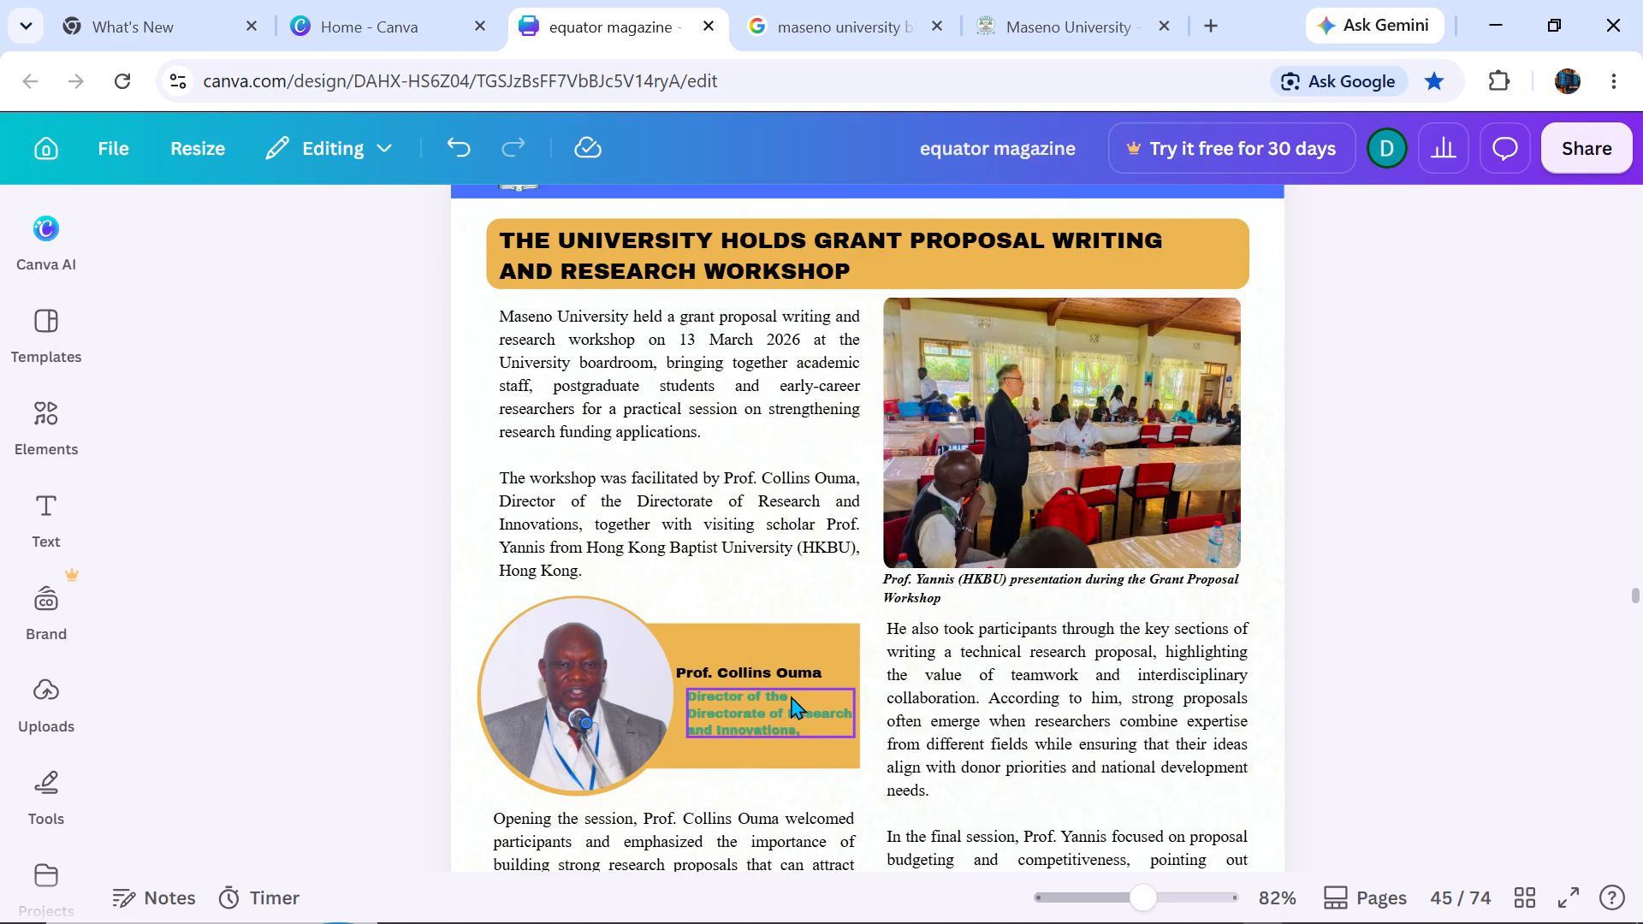
key("BackSpace")
key("BackSpace")
key("BackSpace")
key("BackSpace")
key("BackSpace")
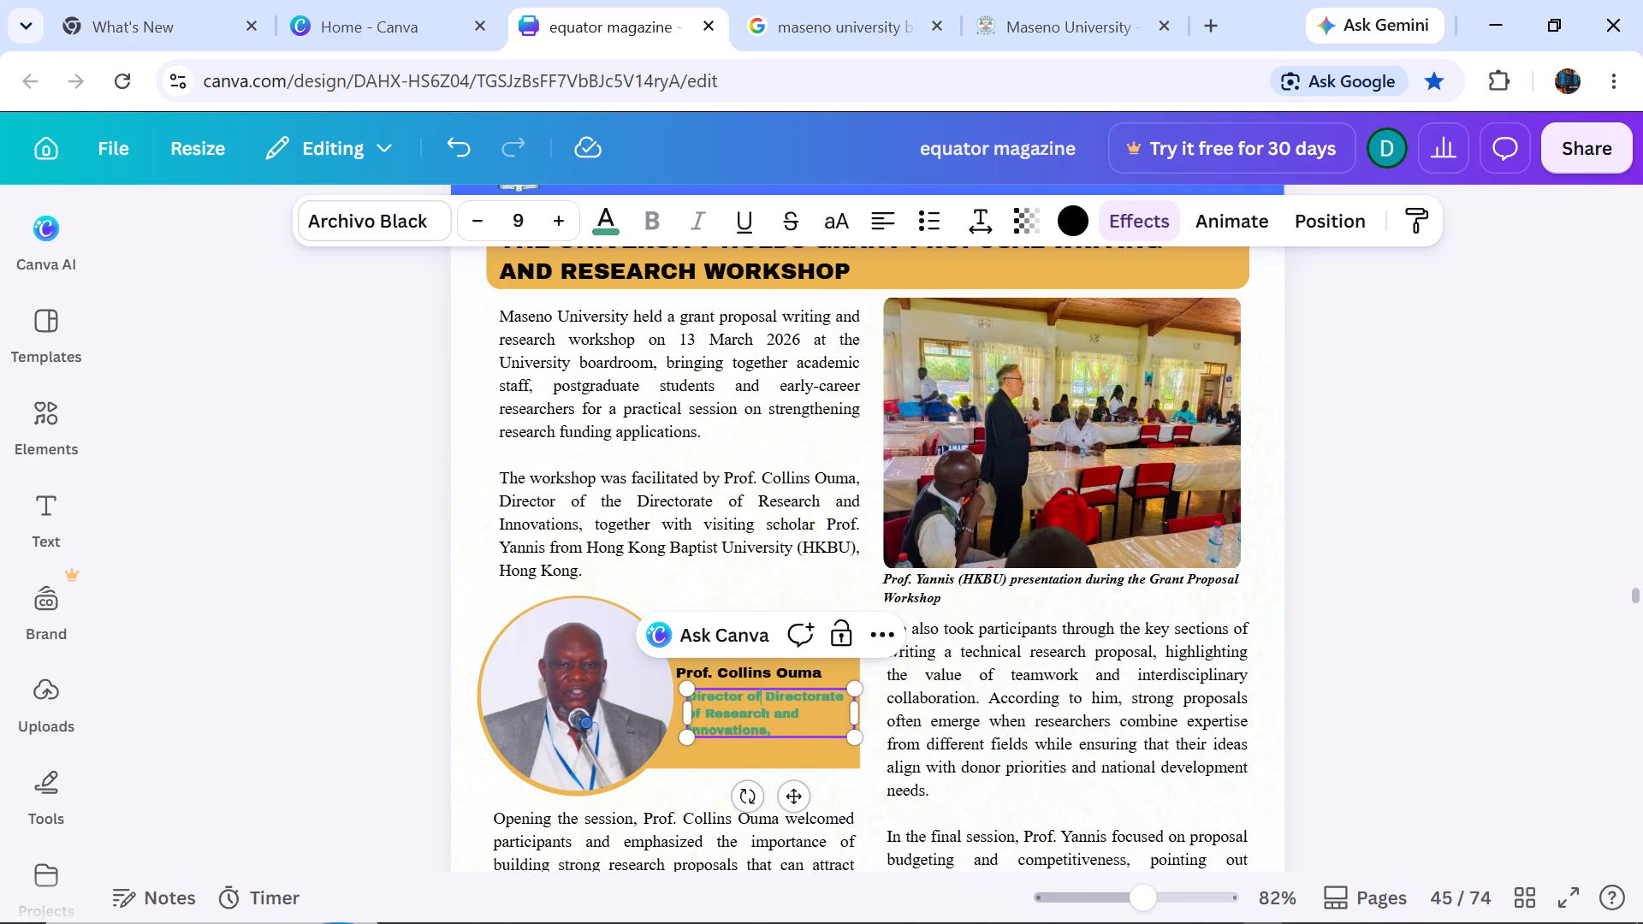
key("BackSpace")
key("BackSpace")
key("comma")
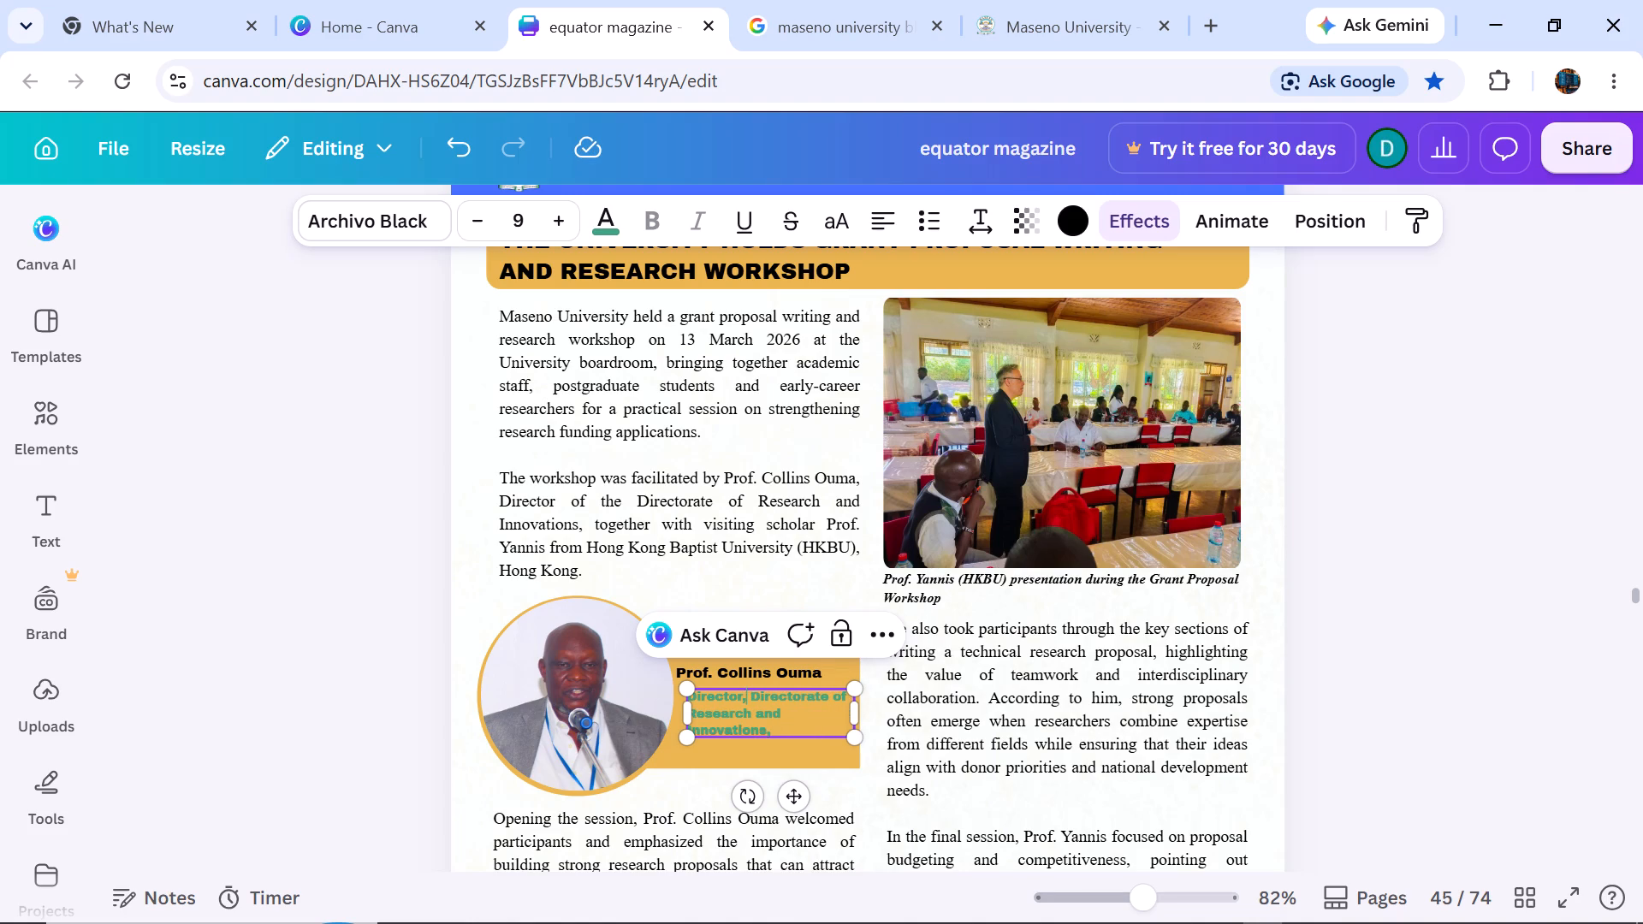
Delete "Directorate of" from the same job title, making it read "Director, Research and Innovations,".
key("Right")
key("Right")
key("Right")
key("Right")
key("Right")
key("Right")
key("Right")
key("Right")
key("Right")
key("Right")
key("Right")
key("Right")
key("Right")
key("Right")
key("Right")
key("BackSpace")
key("BackSpace")
key("BackSpace")
key("BackSpace")
key("BackSpace")
key("BackSpace")
key("BackSpace")
key("BackSpace")
key("BackSpace")
key("BackSpace")
key("BackSpace")
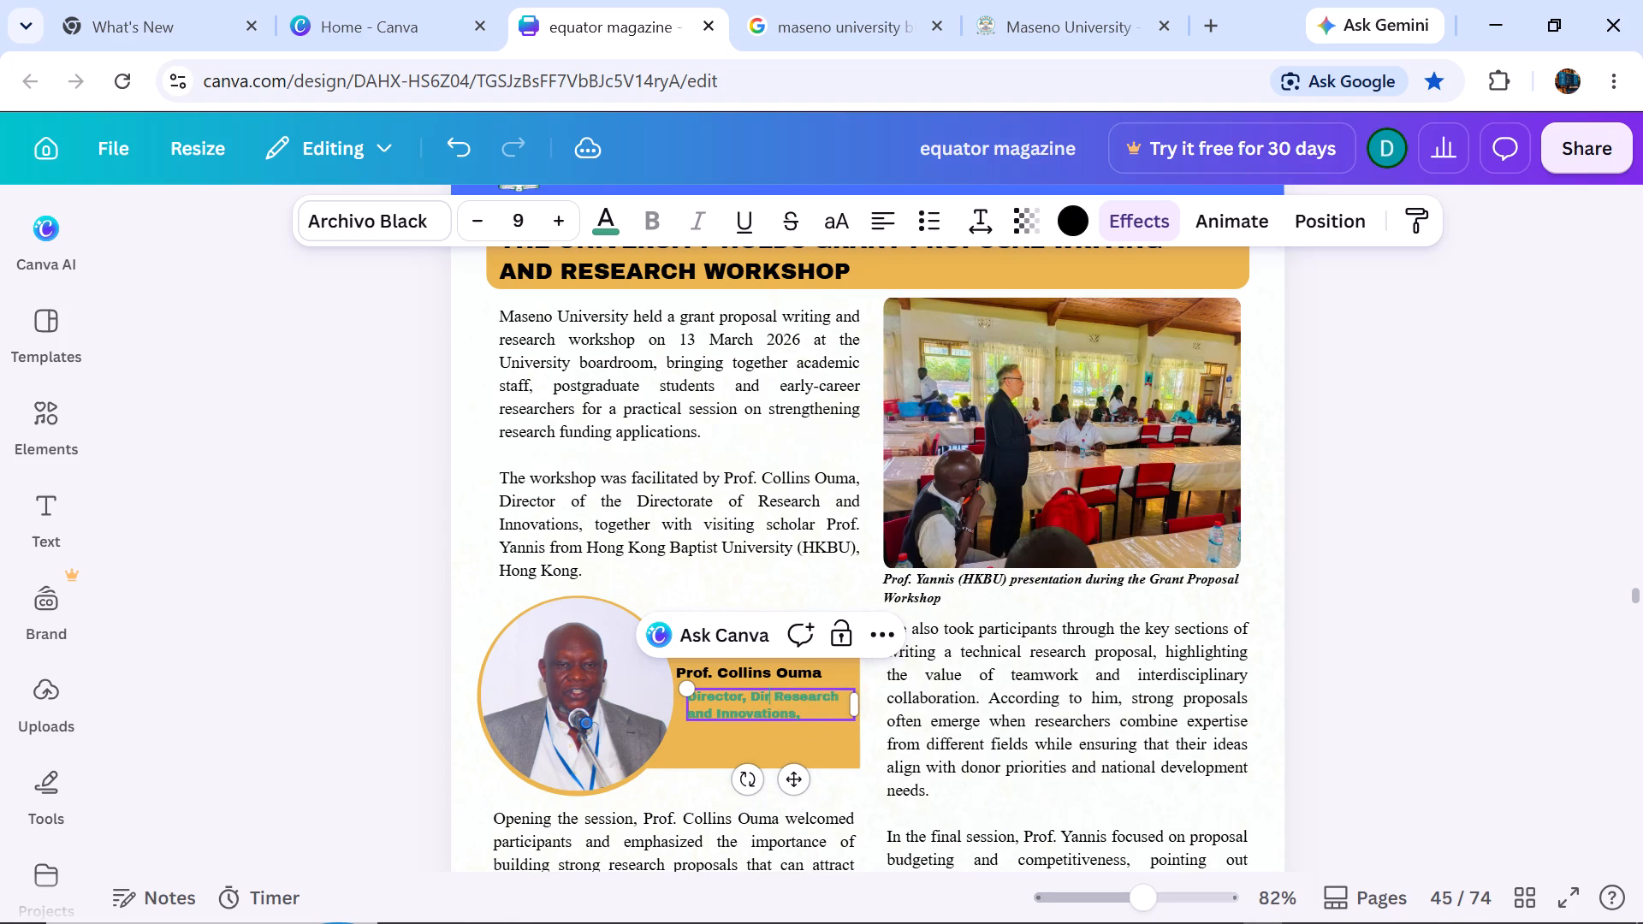
key("BackSpace")
key("BackSpace")
key("BackSpace")
key("BackSpace")
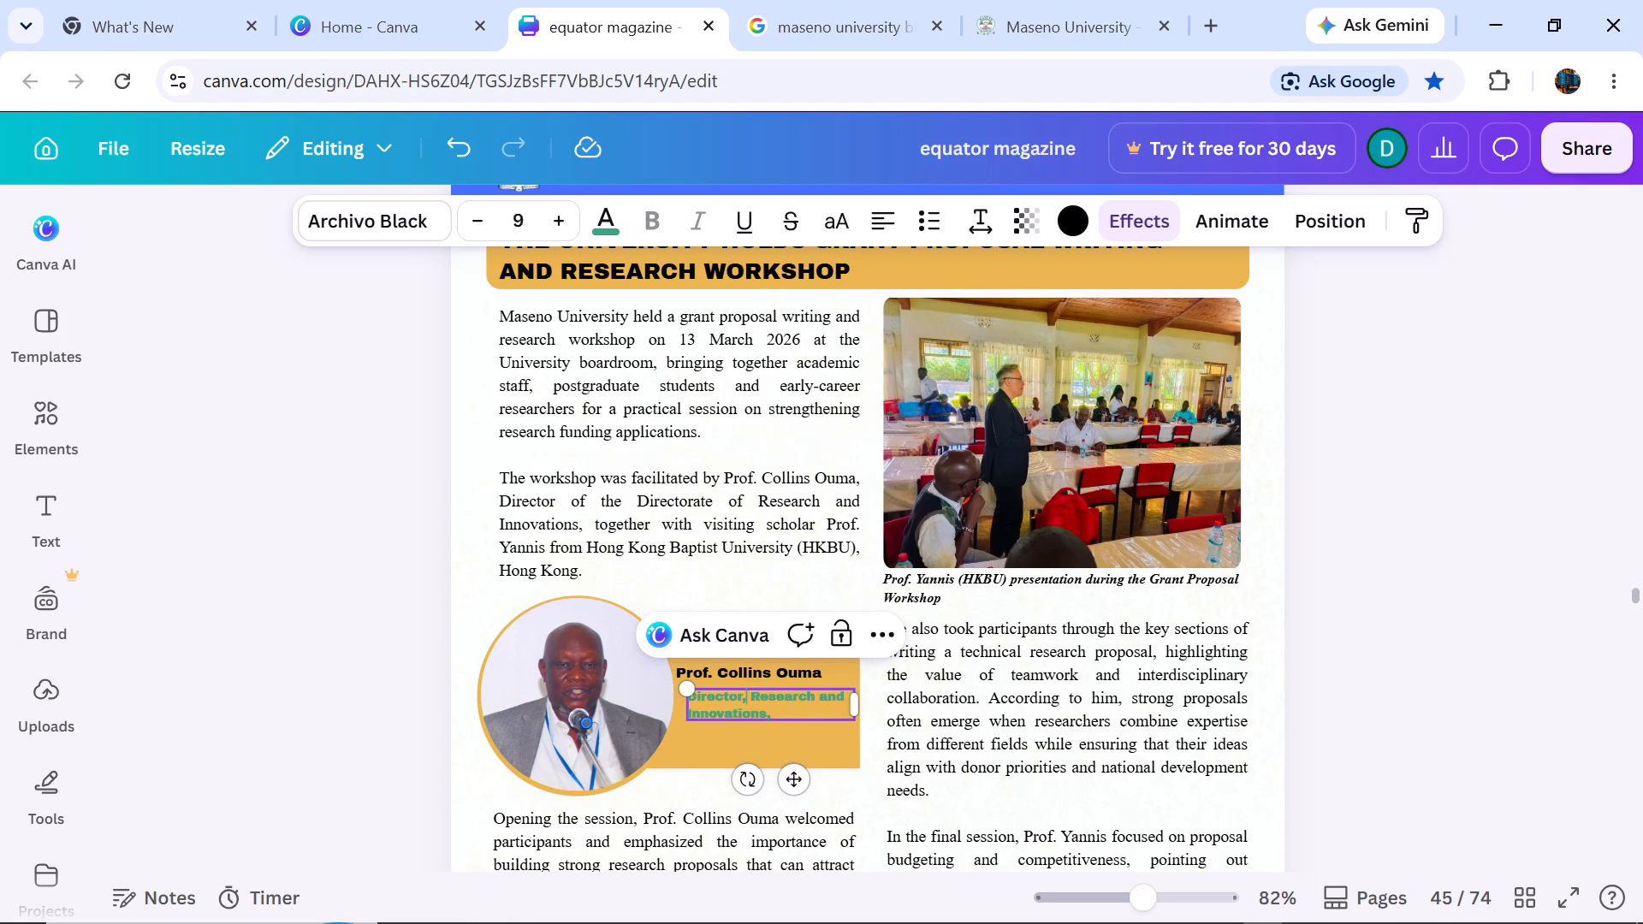
left_click(1417, 792)
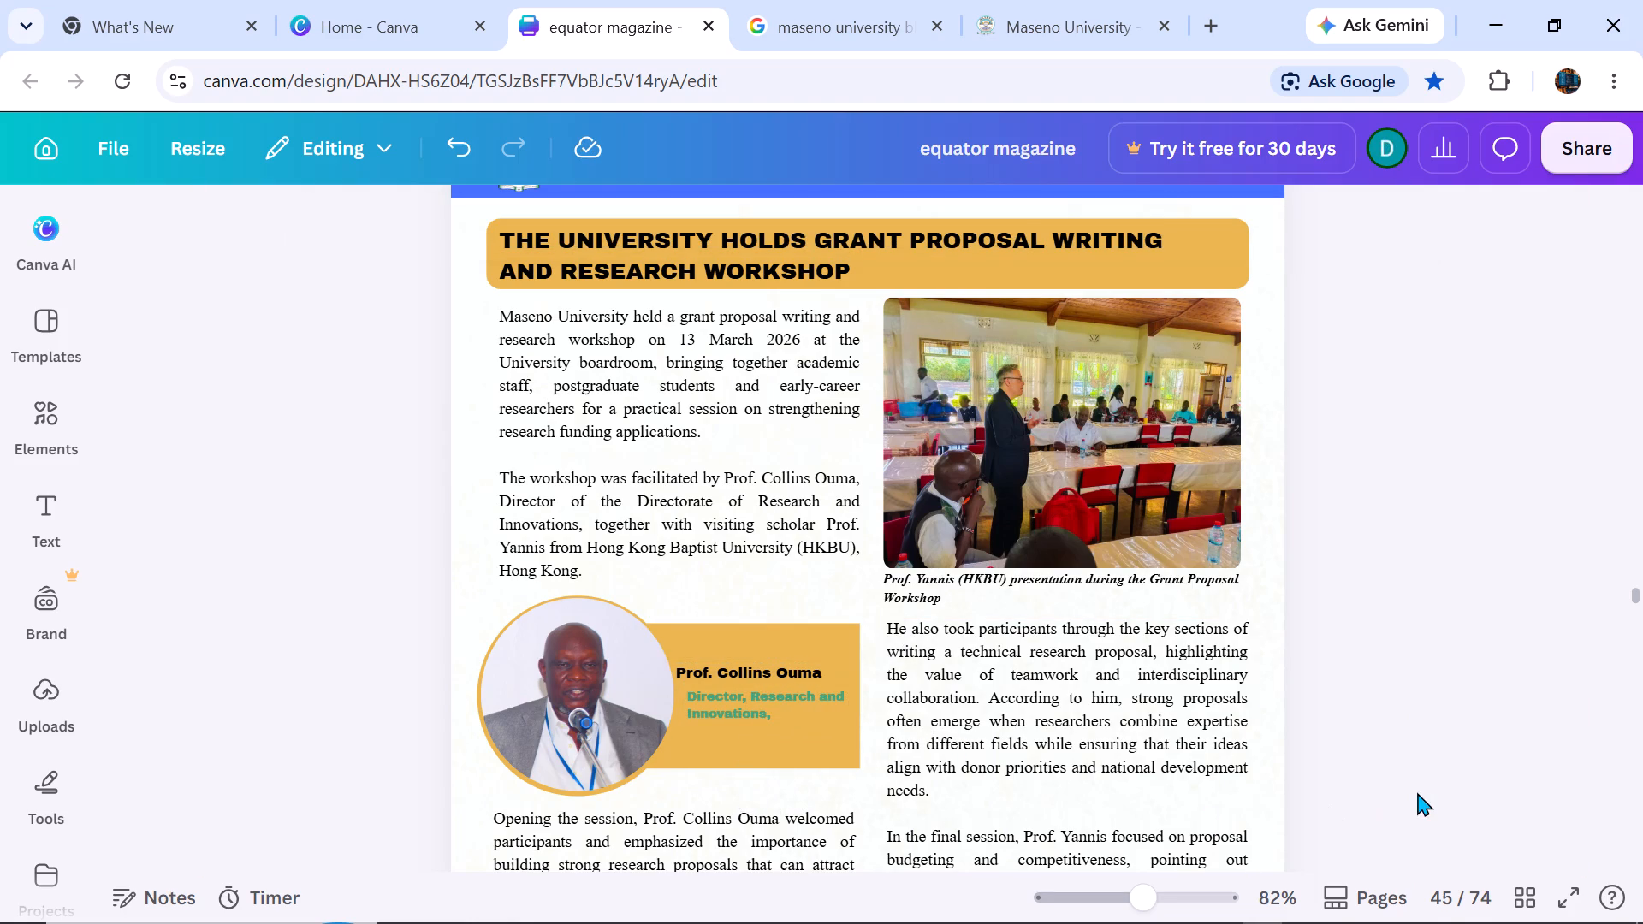
Nudge the job title text slightly left beneath the professor's name on page 45.
left_click(762, 710)
key("Left")
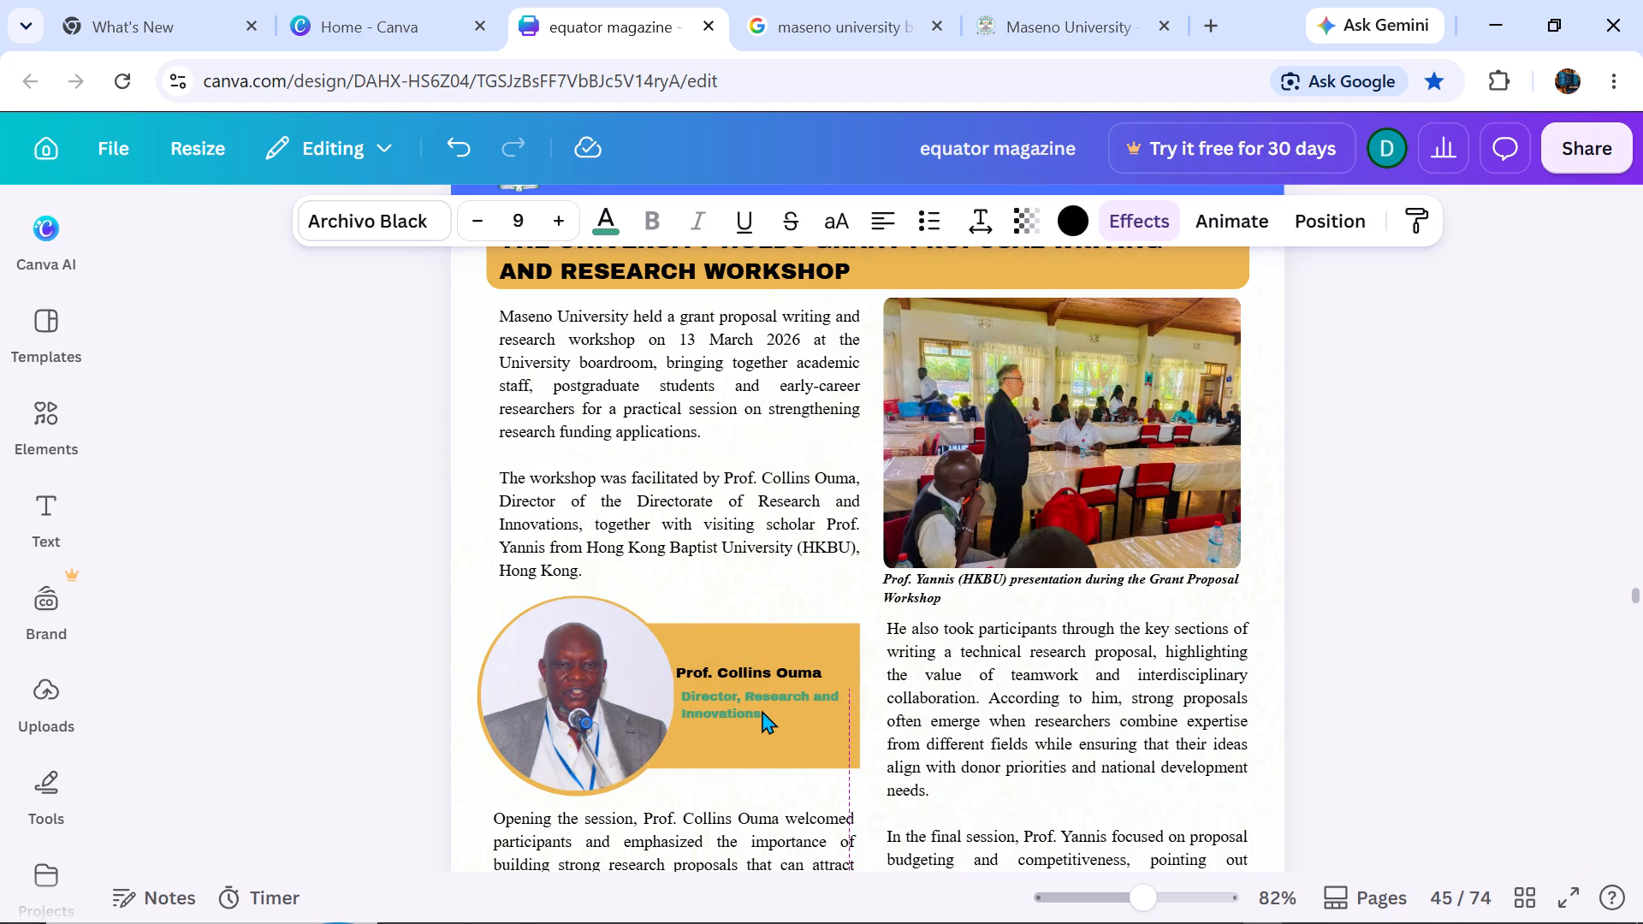
left_click(1382, 743)
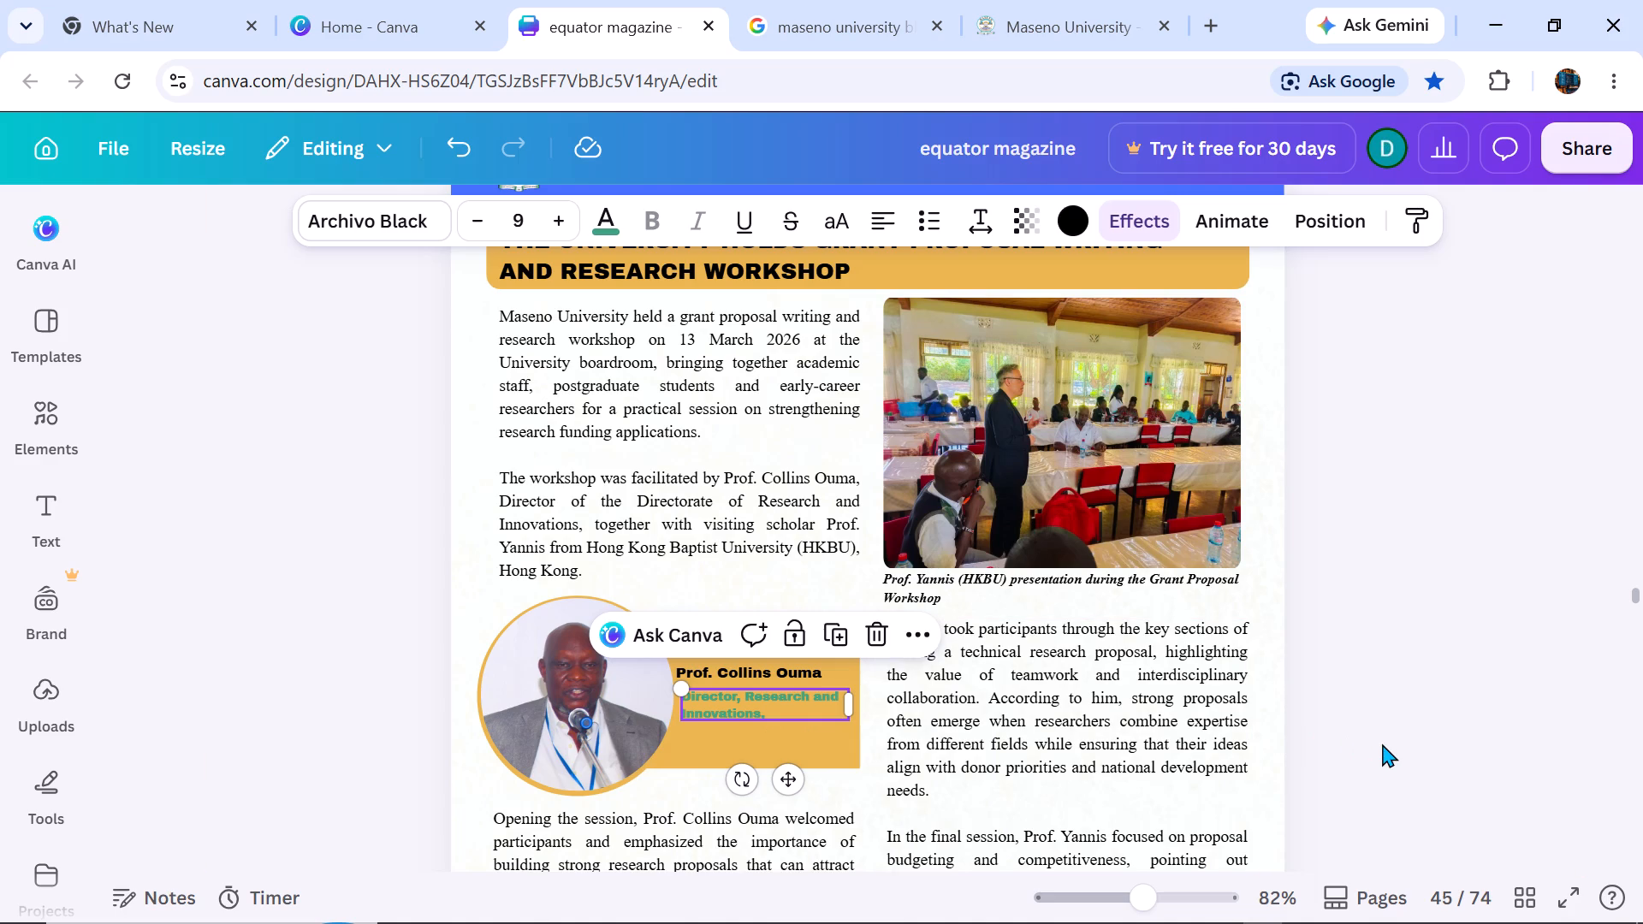
Replace "AND" after "UNIVERSITY OF ELDORET" with a comma in page 46's maternal and child health programme headline.
scroll(1382, 743, "down", 8)
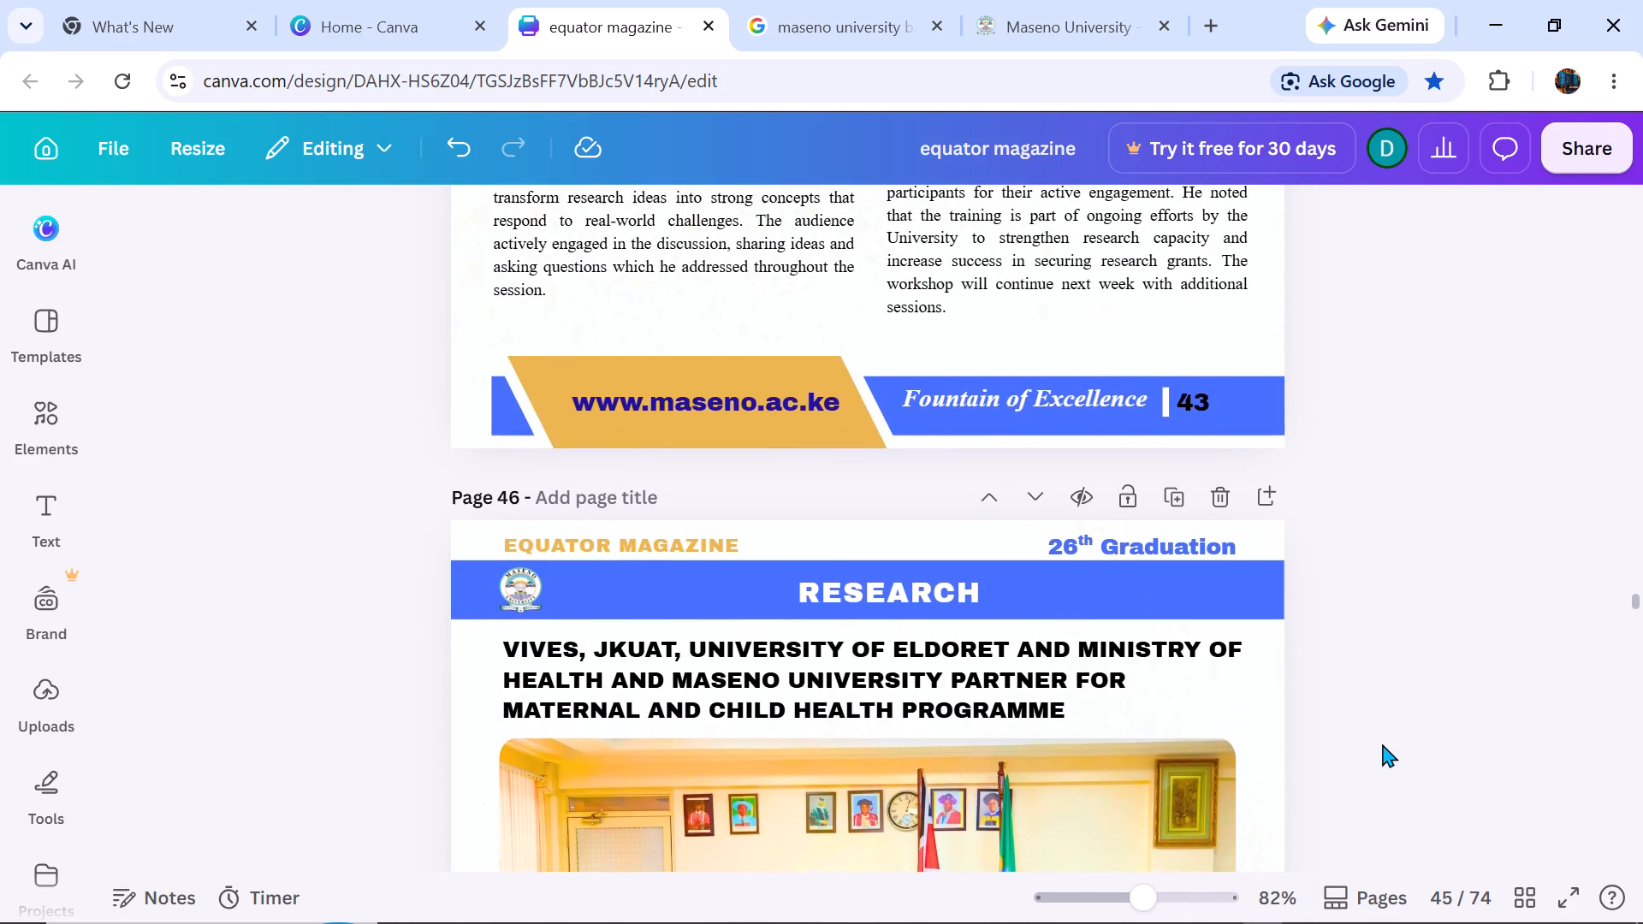
scroll(1382, 743, "down", 4)
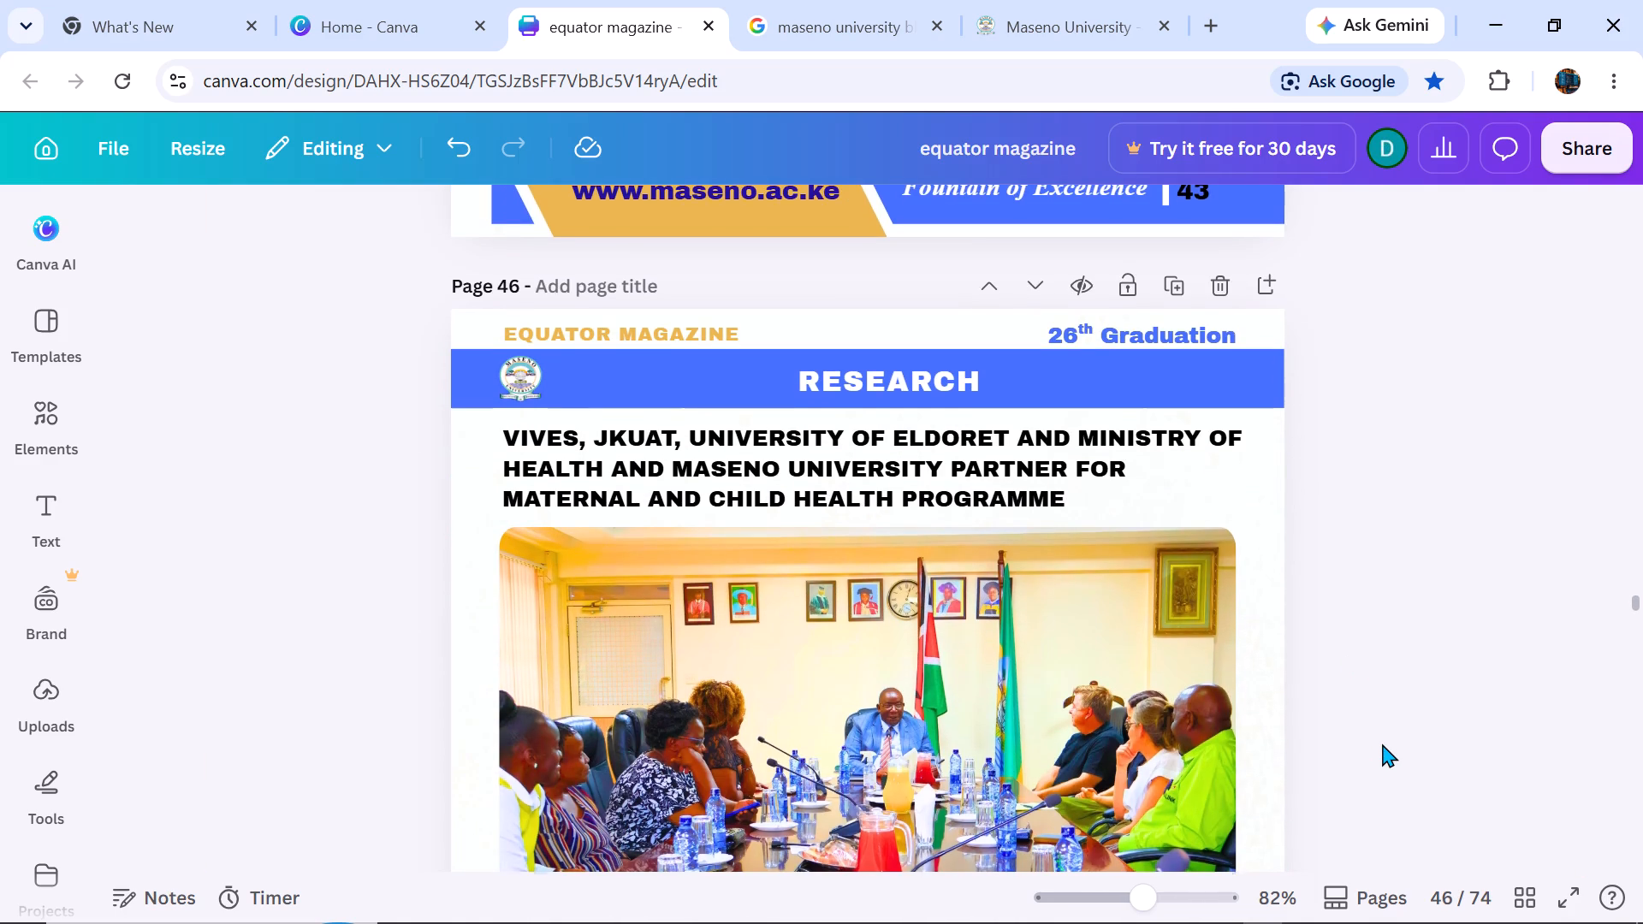
scroll(1382, 743, "down", 1)
scroll(1382, 743, "up", 1)
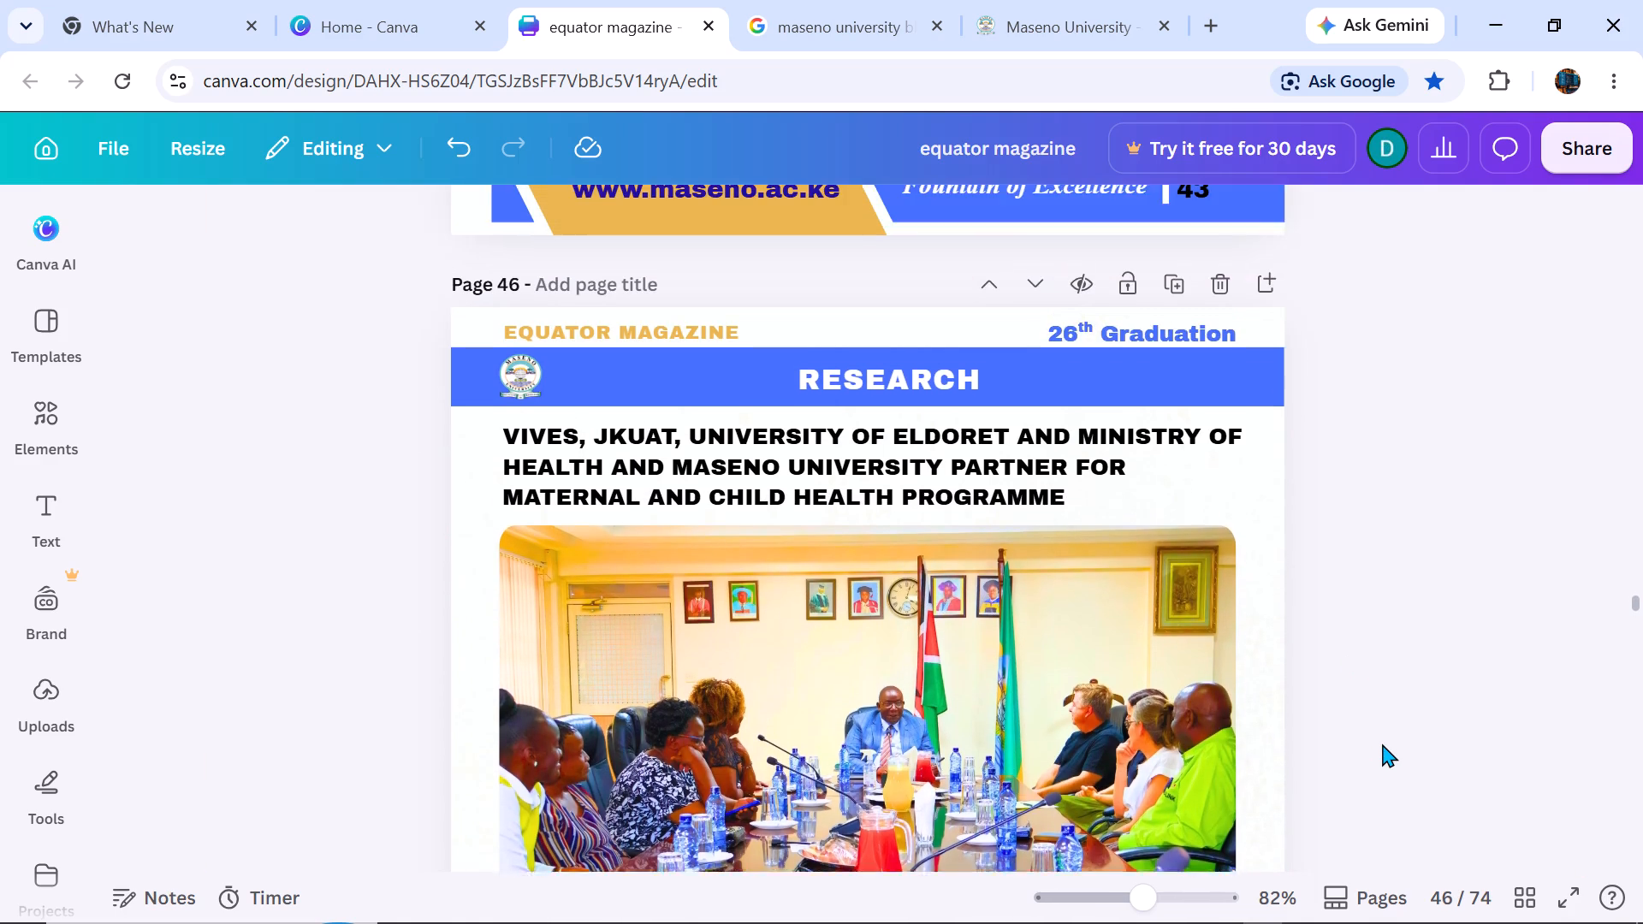
scroll(1382, 743, "up", 2)
right_click(1382, 743)
scroll(1382, 743, "down", 1)
left_click(1521, 749)
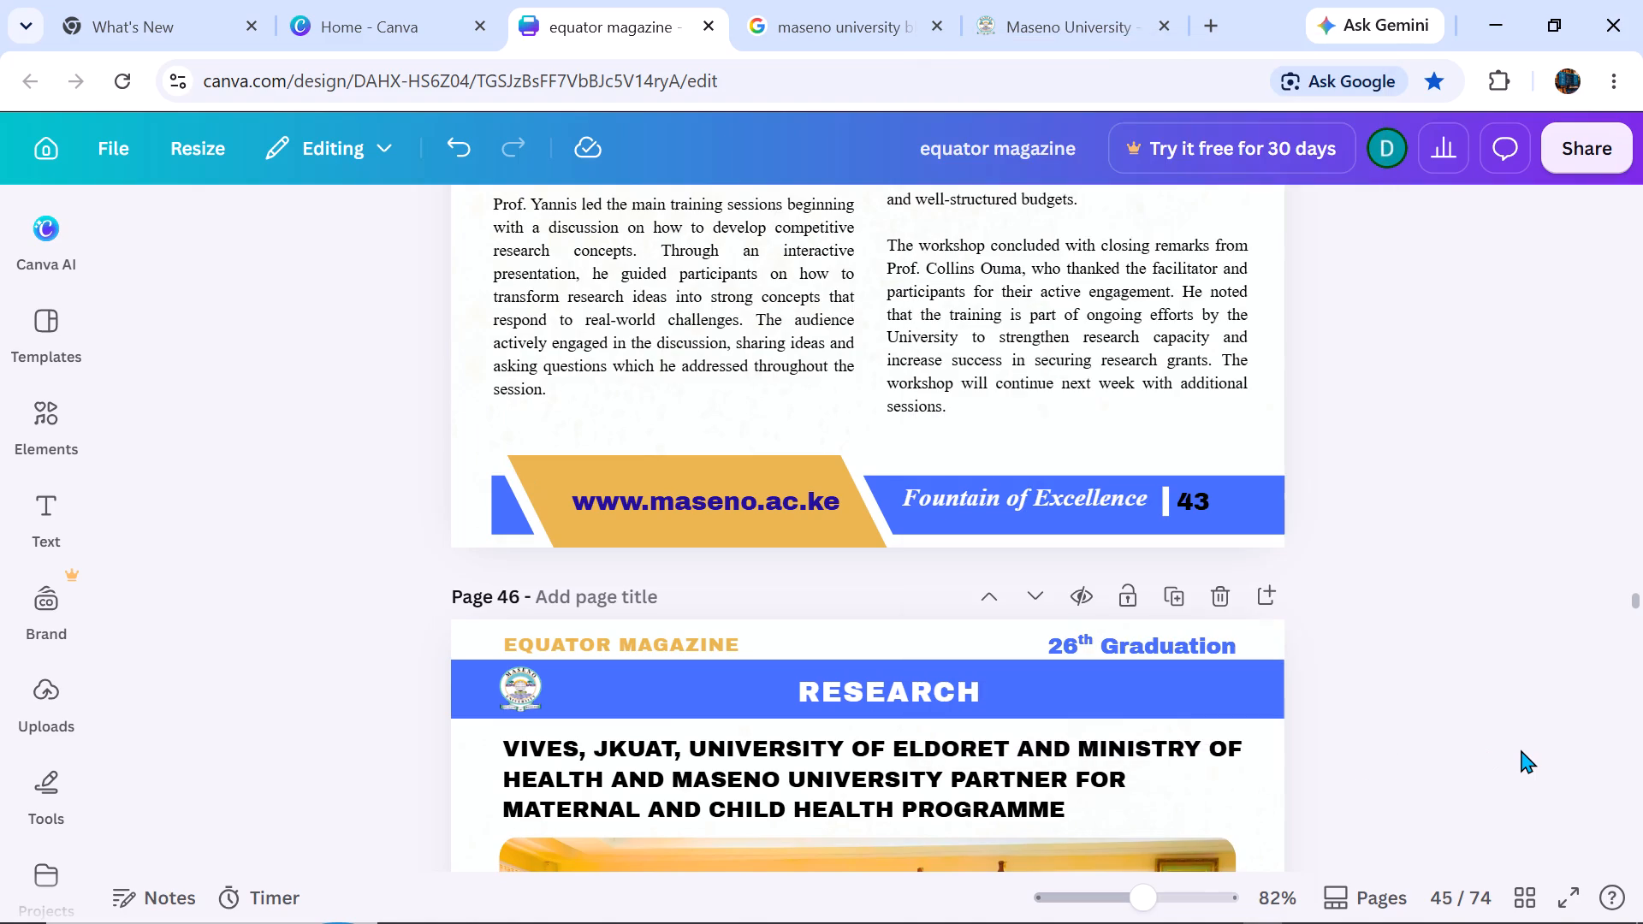
double_click(1061, 745)
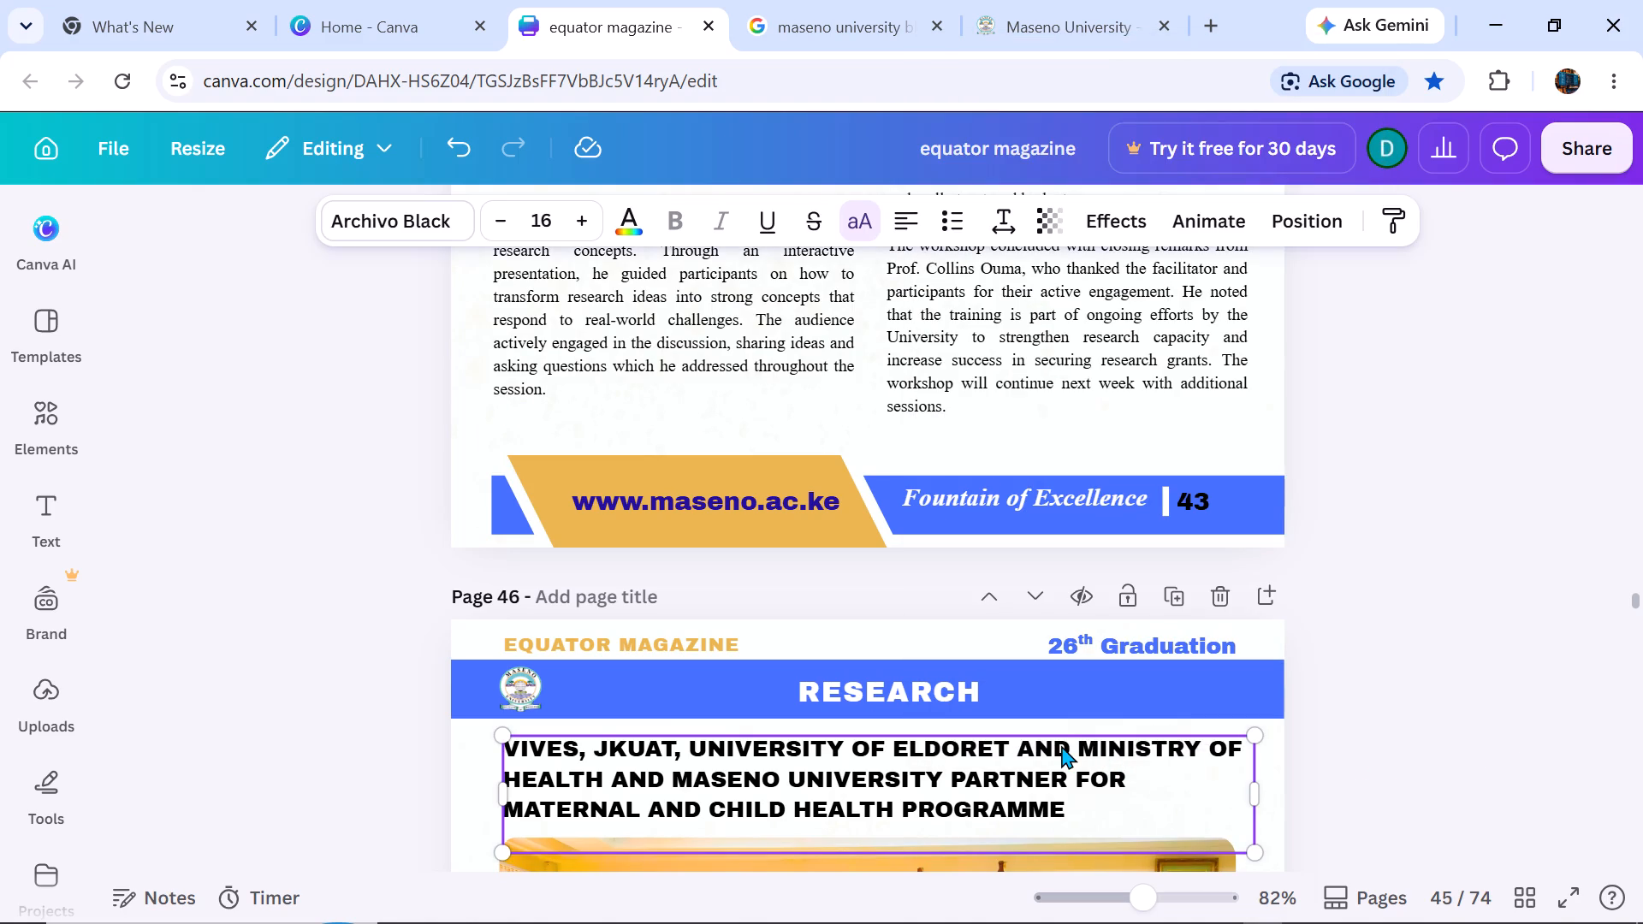
key("Right")
key("Right")
key("BackSpace")
key("BackSpace")
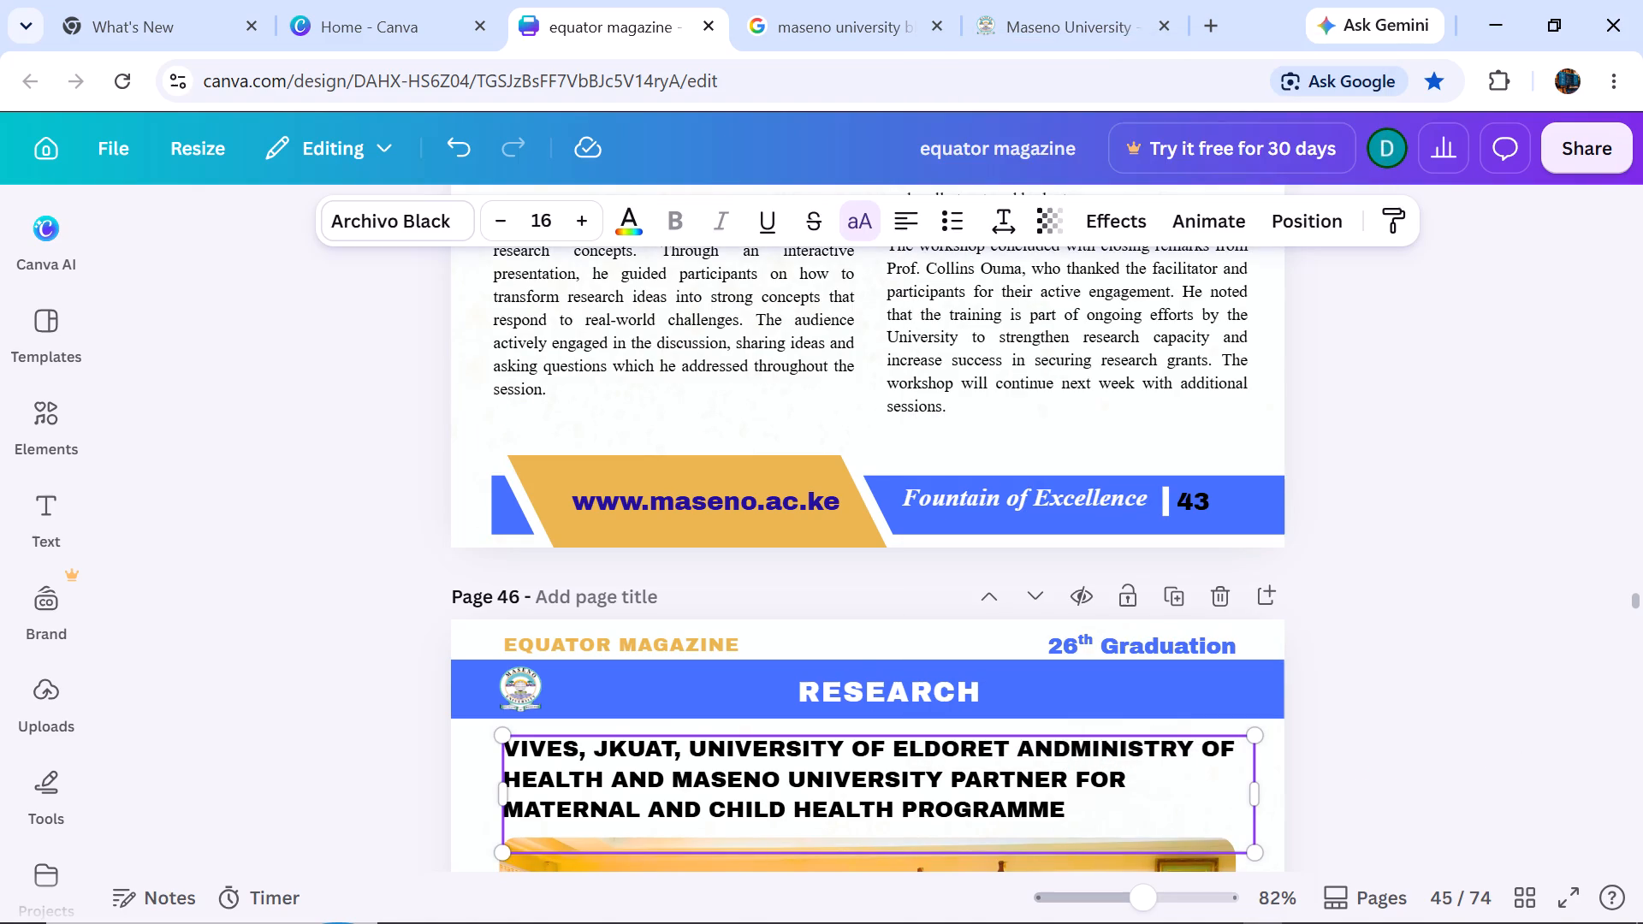
key("BackSpace")
key("BackSpace")
key("BackSpace")
key("space")
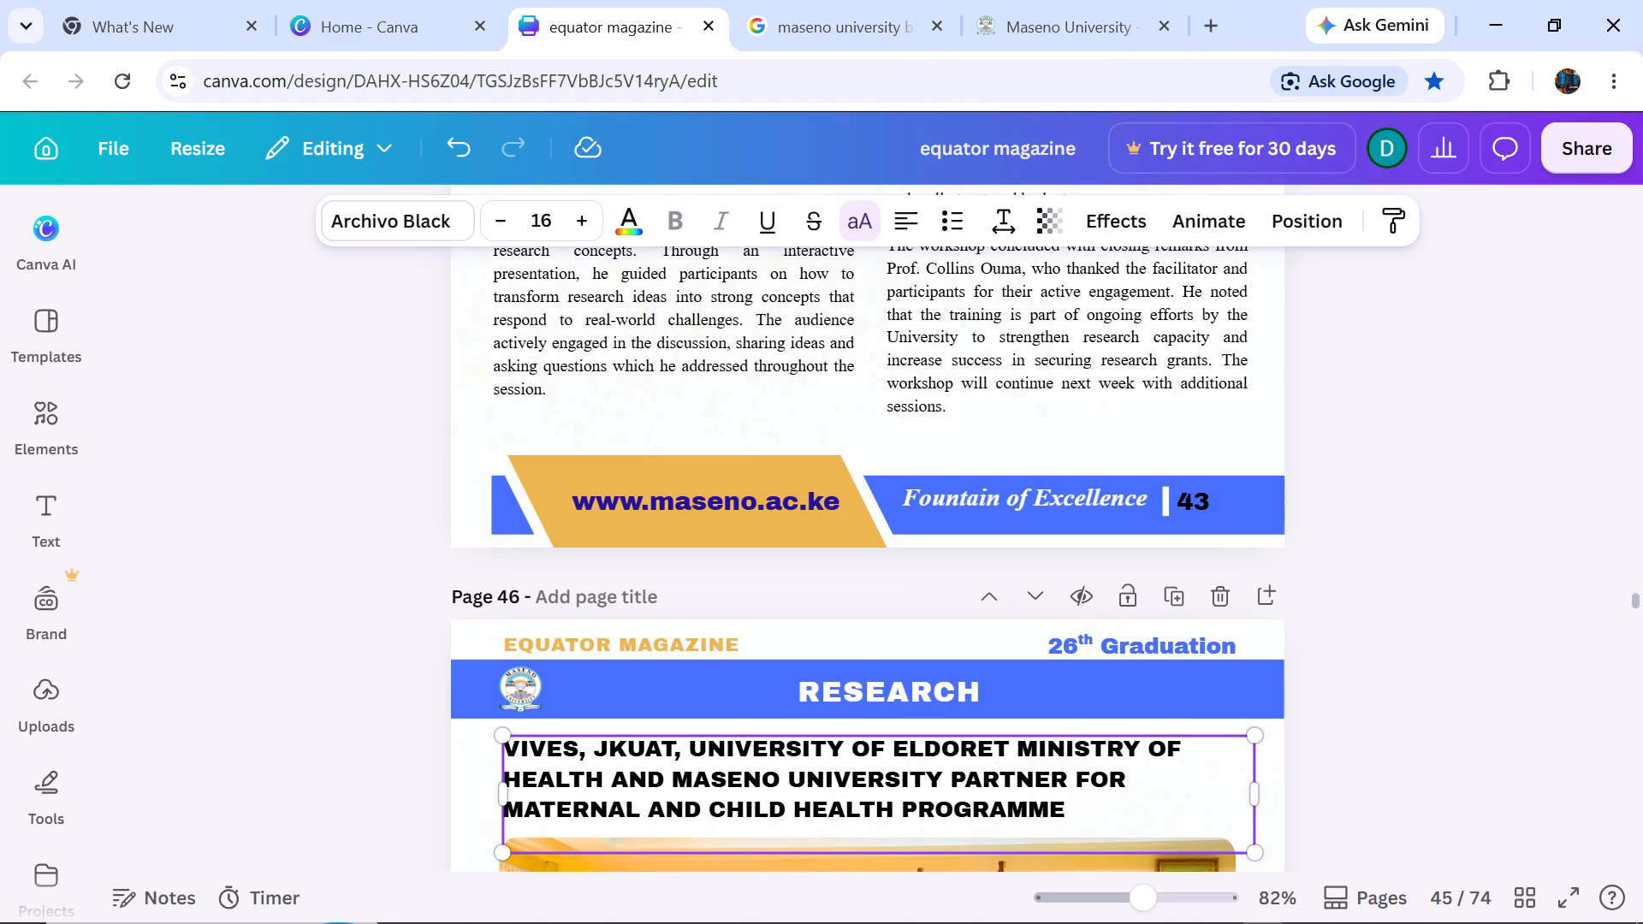
key("BackSpace")
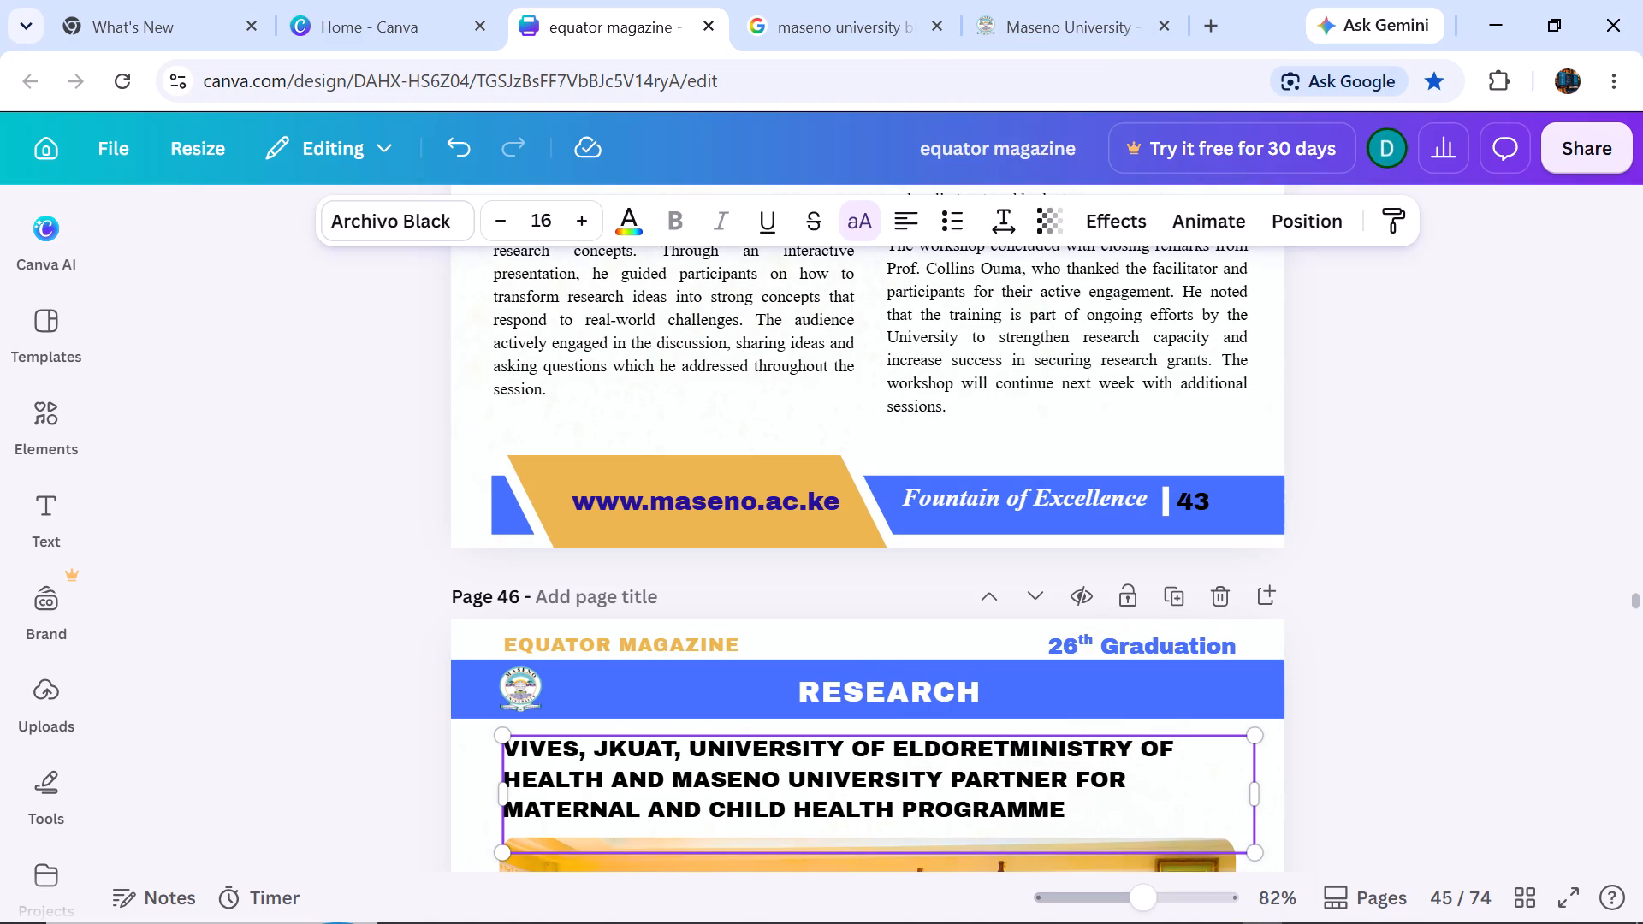
type(",")
key("space")
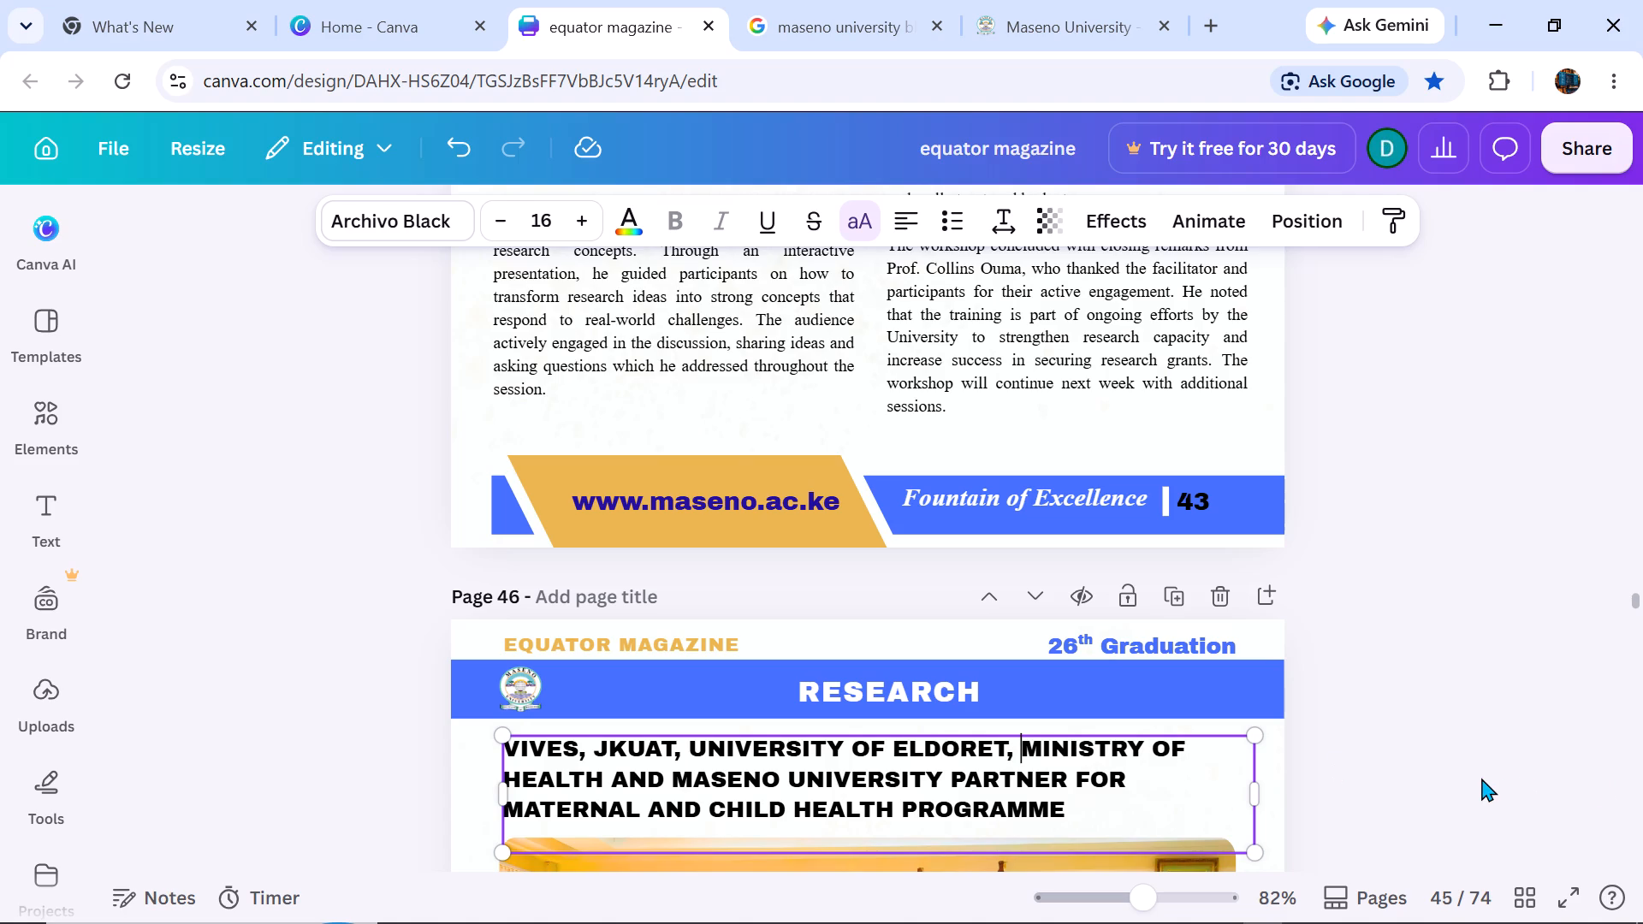
Delete "has" before "hosted a delegation" in the opening sentence of page 46's article.
scroll(1481, 778, "down", 5)
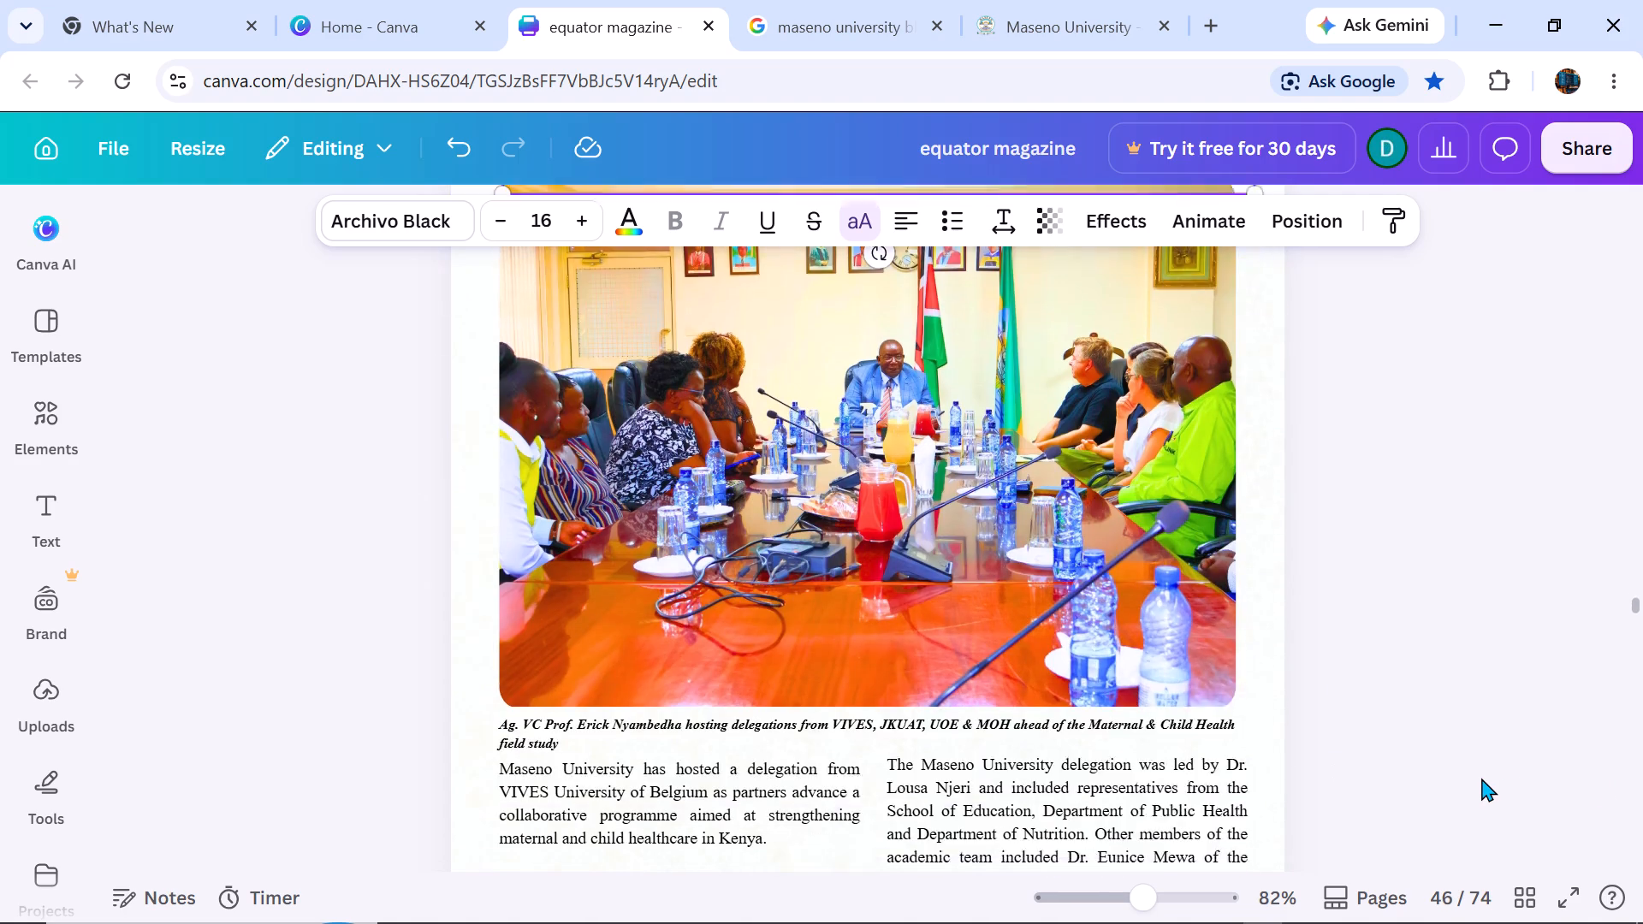
scroll(1481, 778, "down", 1)
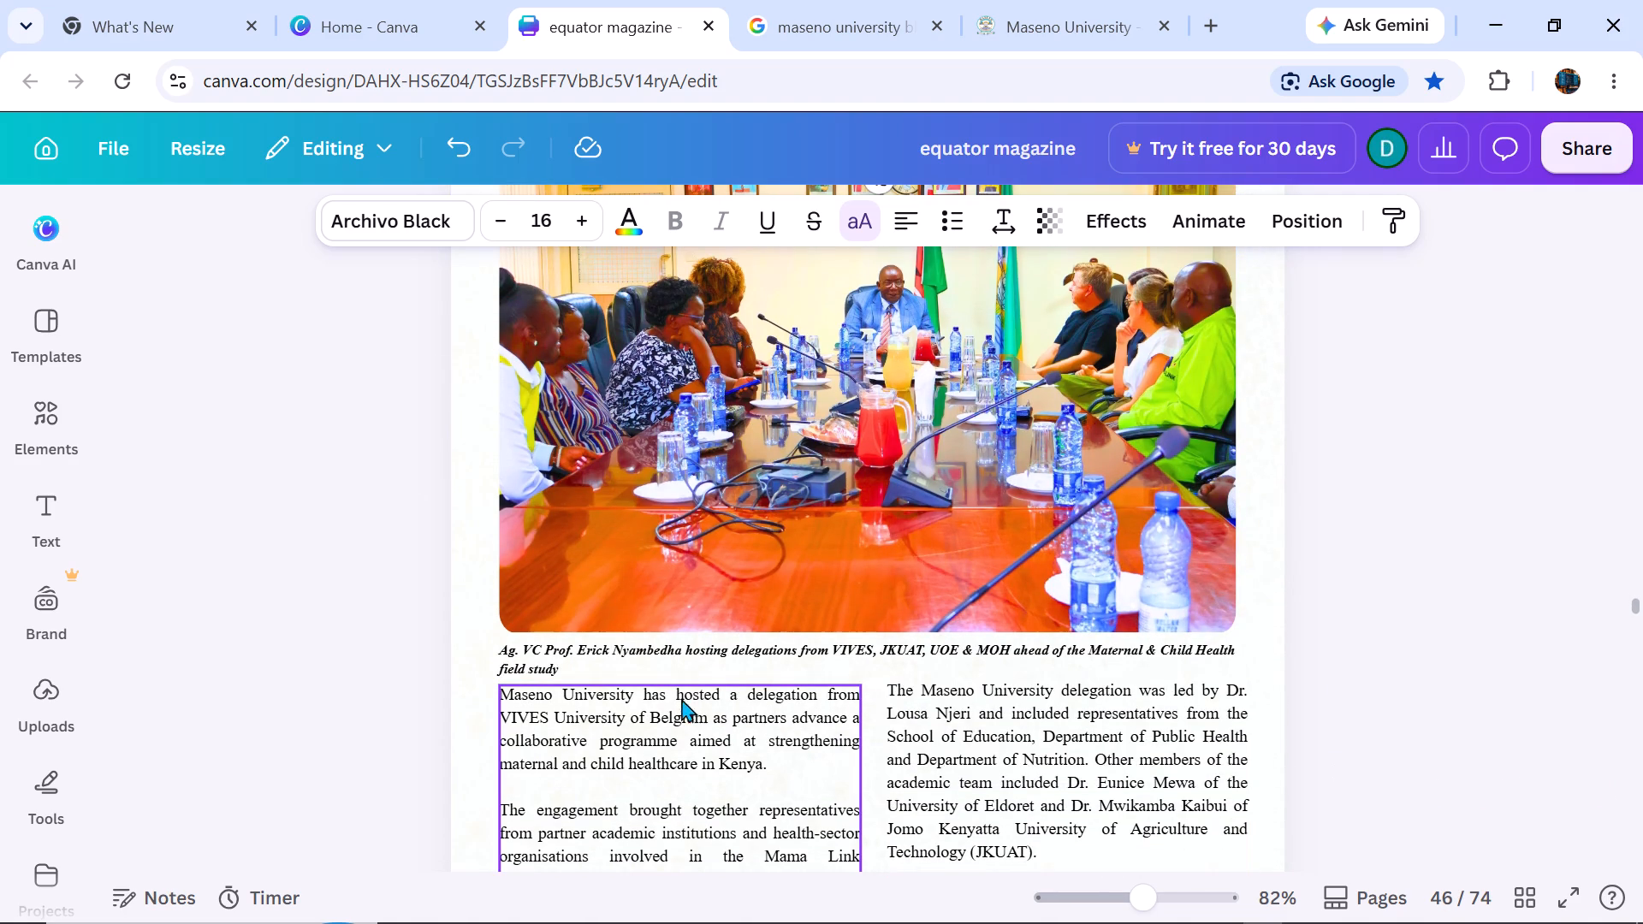
double_click(668, 692)
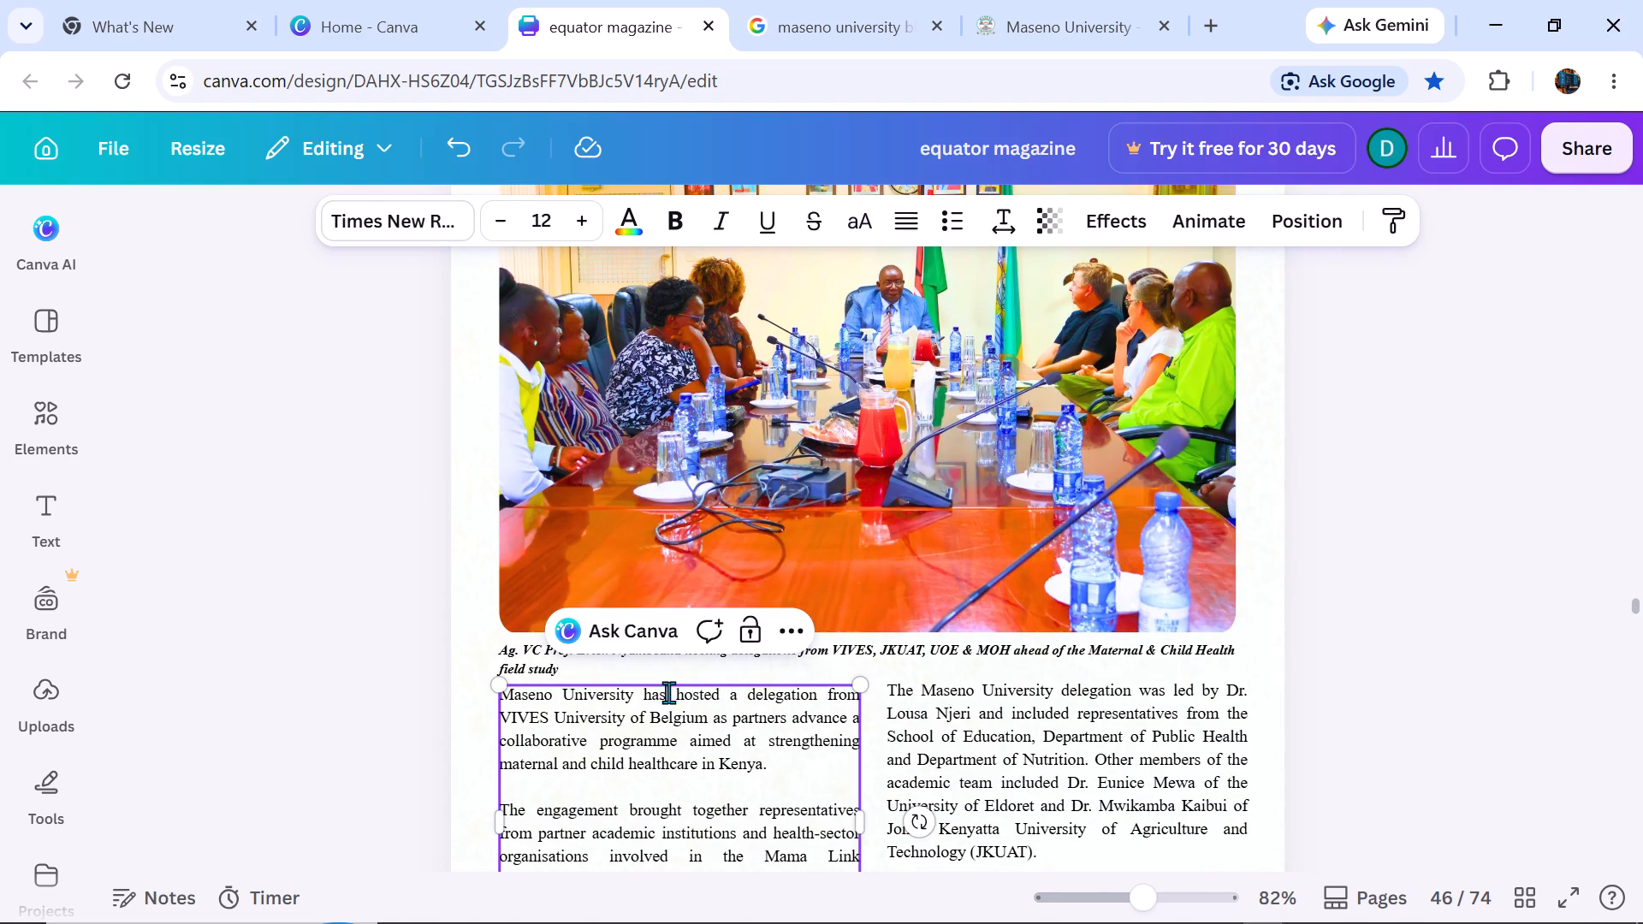
key("BackSpace")
key("BackSpace")
key("BackSpace")
key("BackSpace")
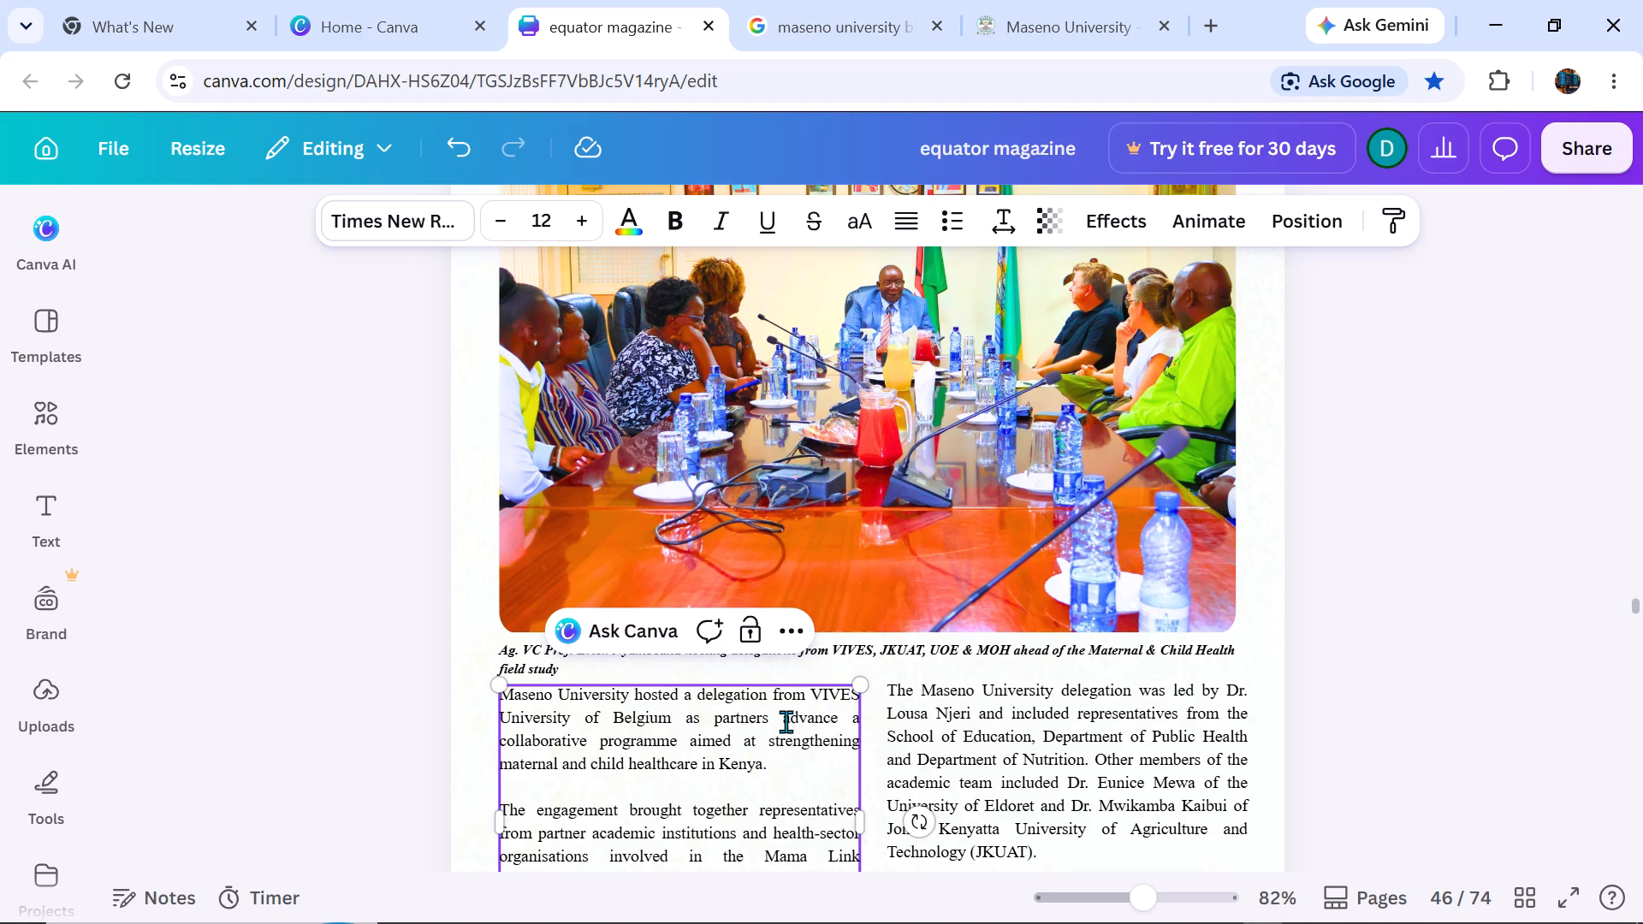
Insert "to" between "as partners" and "advance" in the first paragraph on page 46.
scroll(1217, 774, "down", 1)
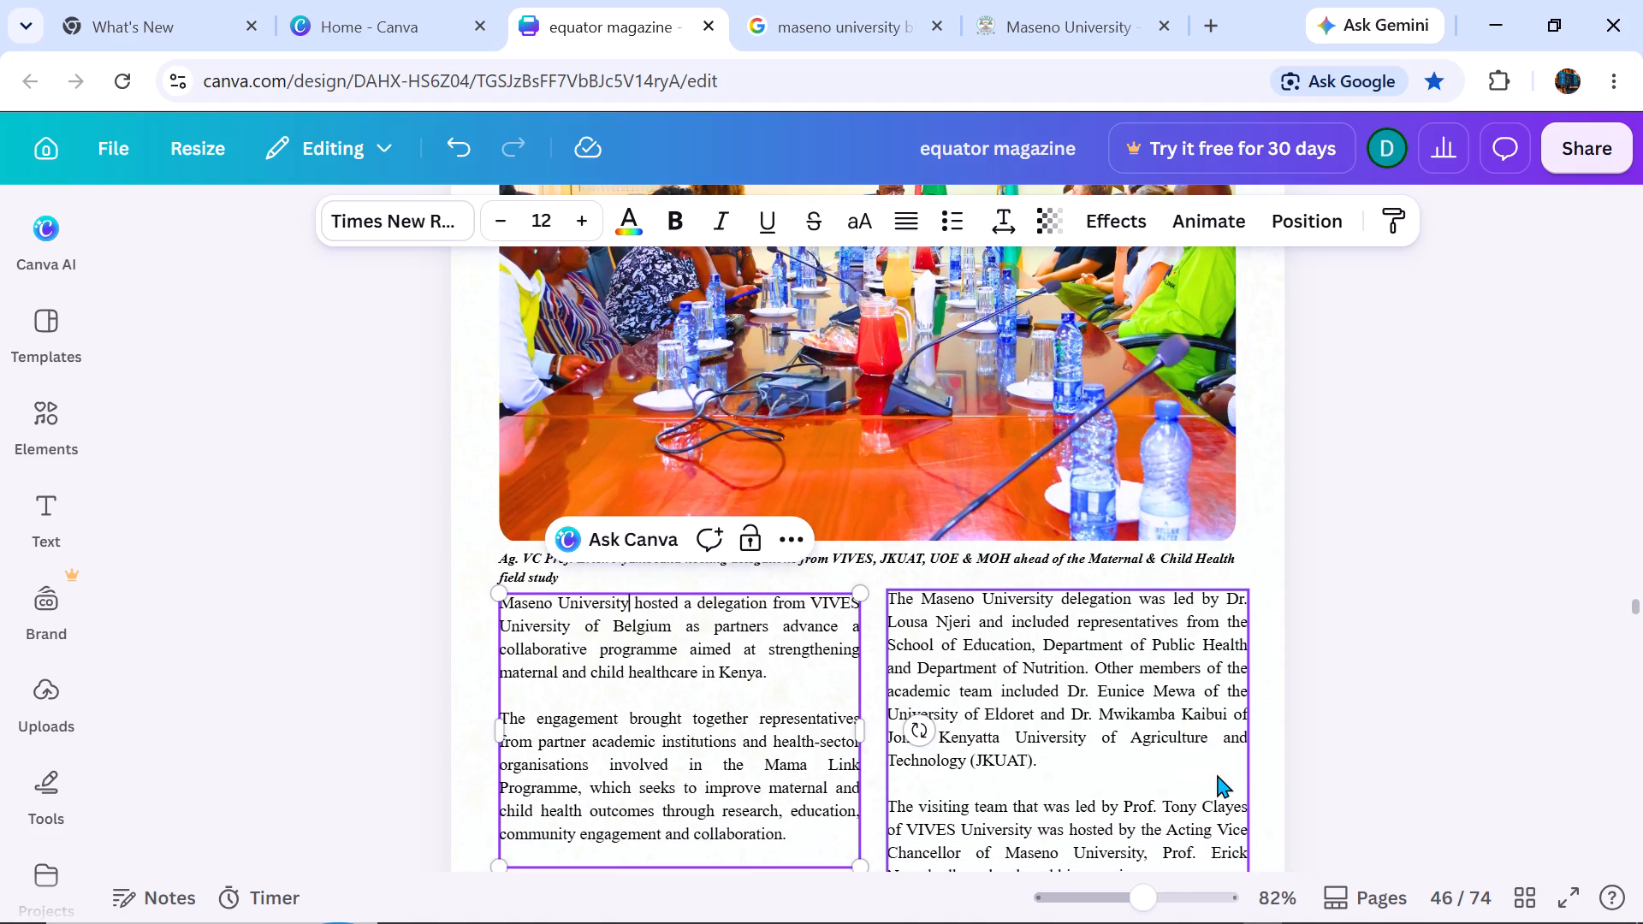
left_click(770, 625)
key("space")
type("to")
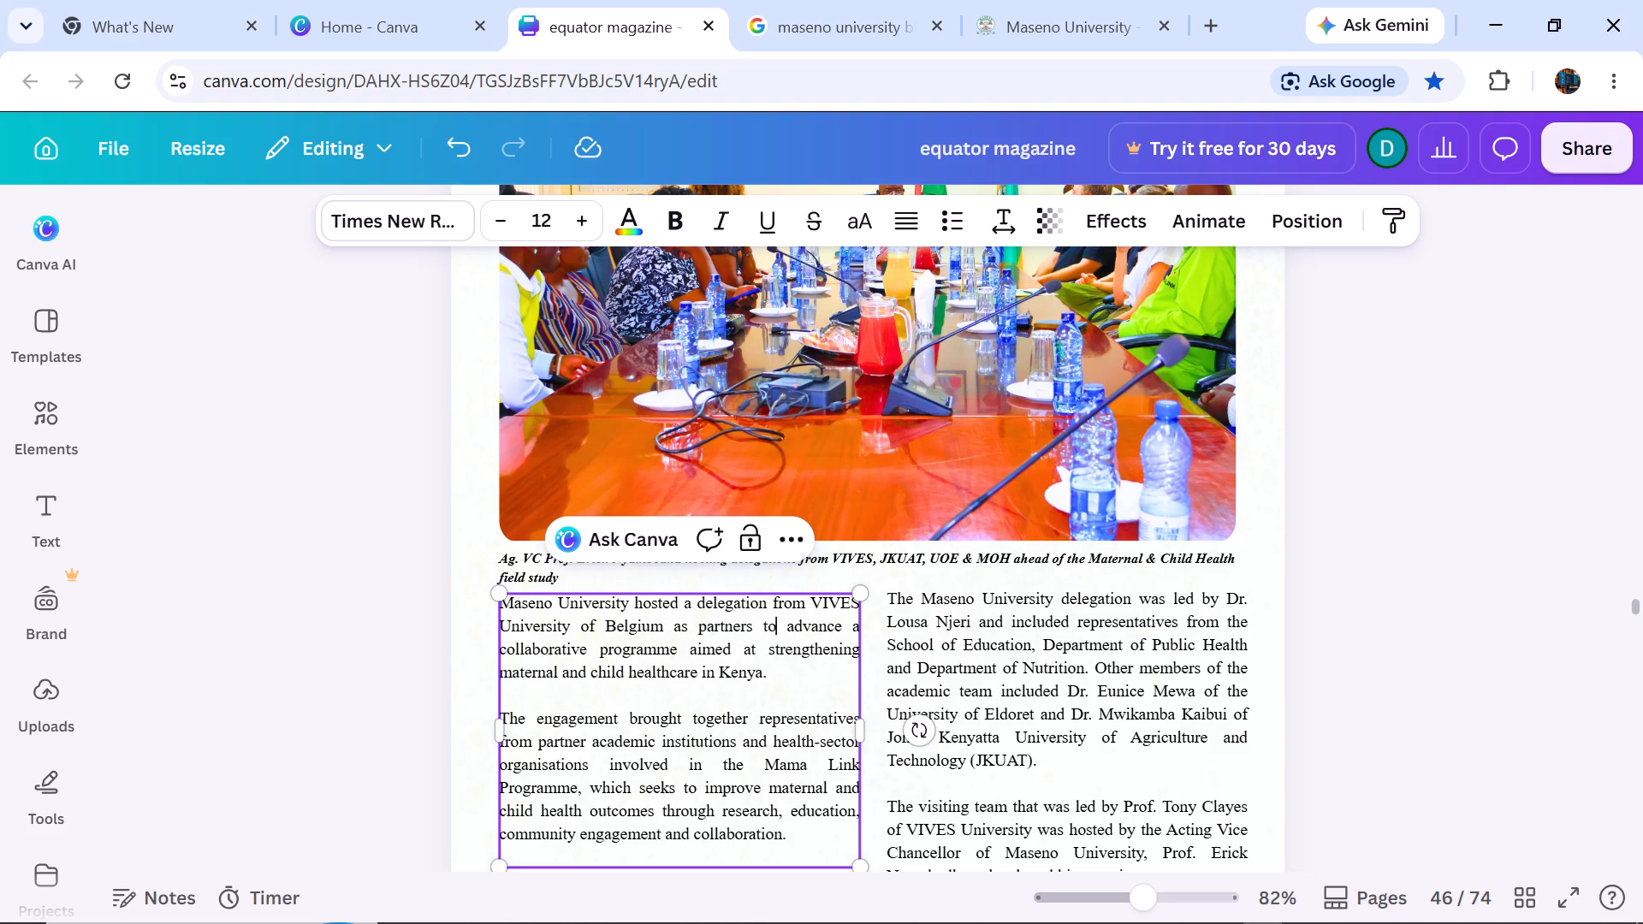
Delete "The" before "Maseno University delegation" at the start of page 46's second column.
double_click(918, 594)
key("BackSpace")
key("BackSpace")
key("BackSpace")
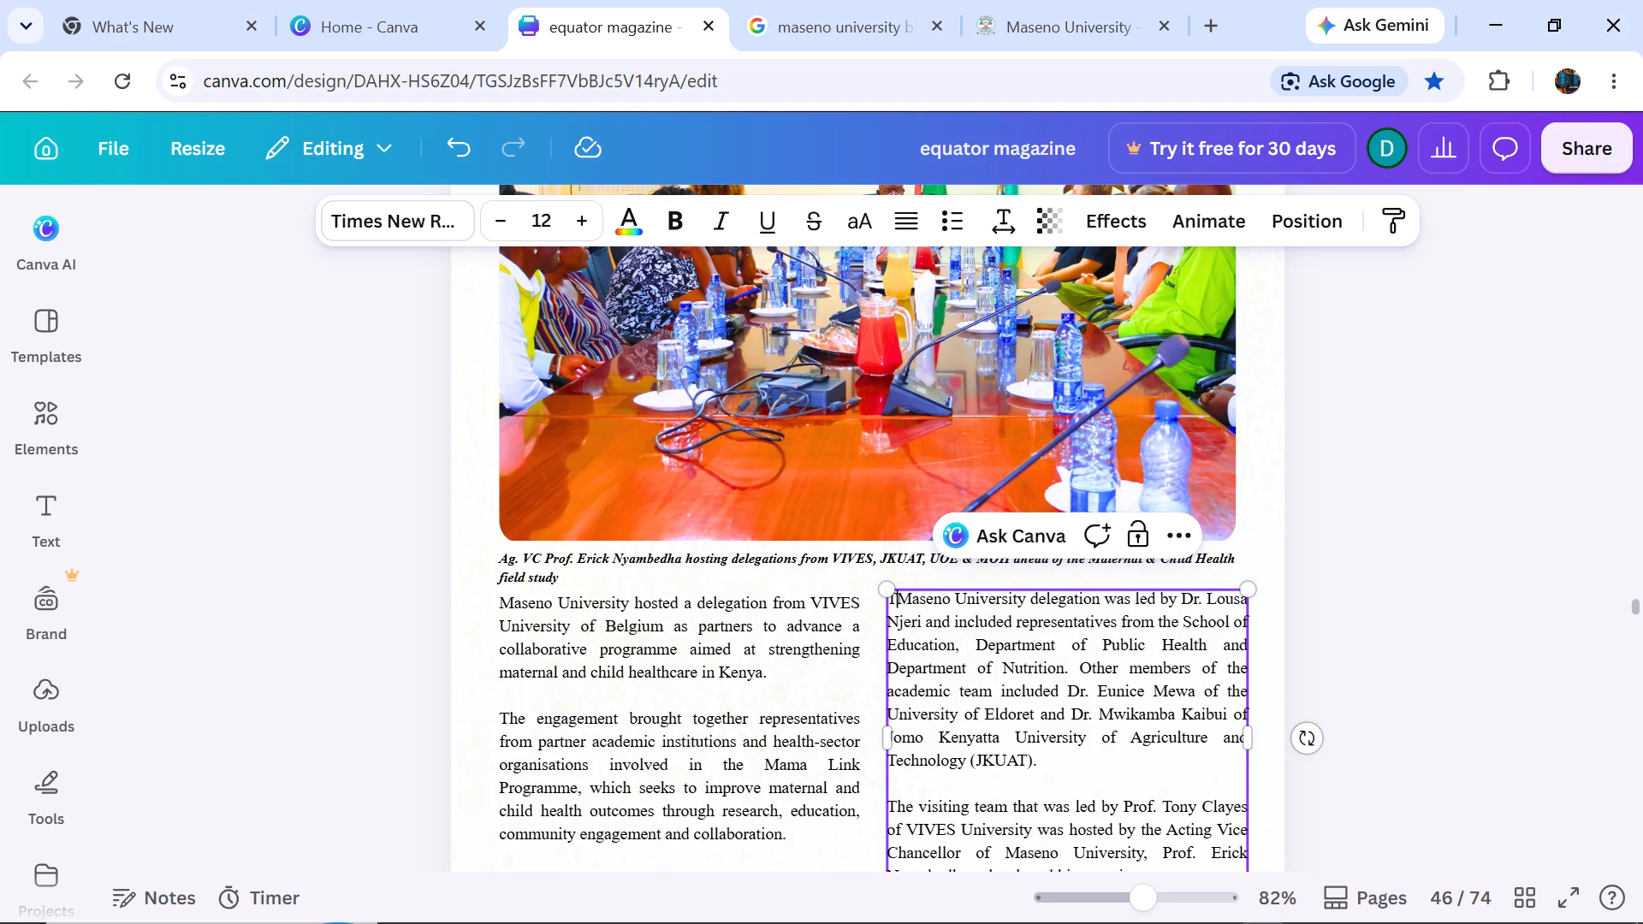
key("BackSpace")
left_click(1408, 702)
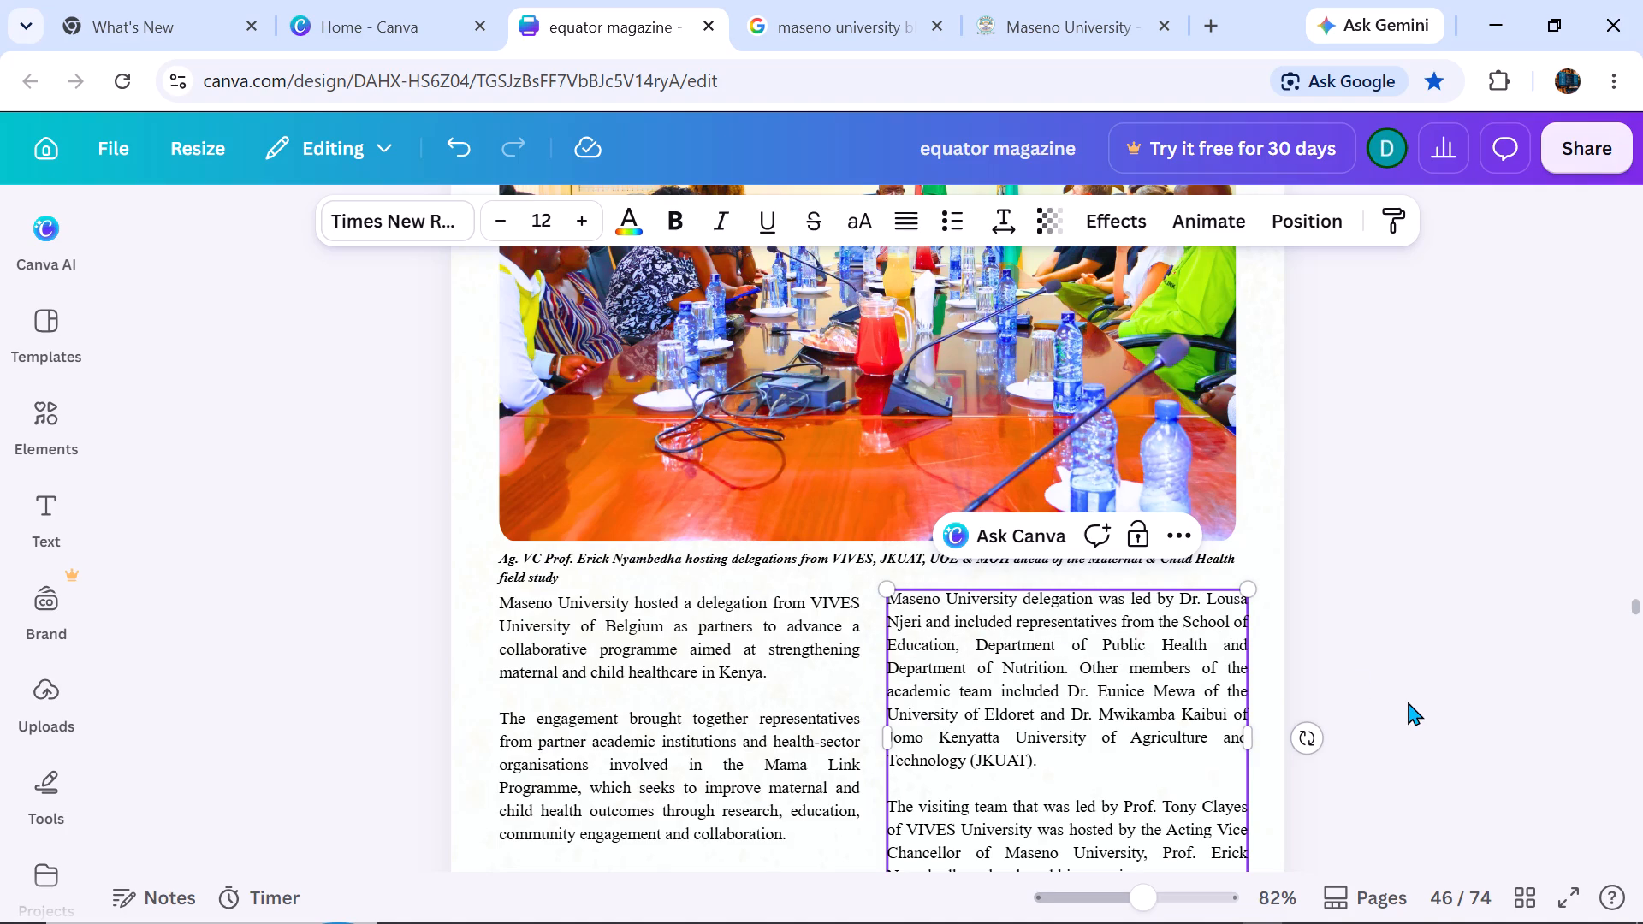
Hyphenate "Vice Chancellor" as "Vice-Chancellor" in the last paragraph of page 46's second column.
scroll(1408, 702, "down", 4)
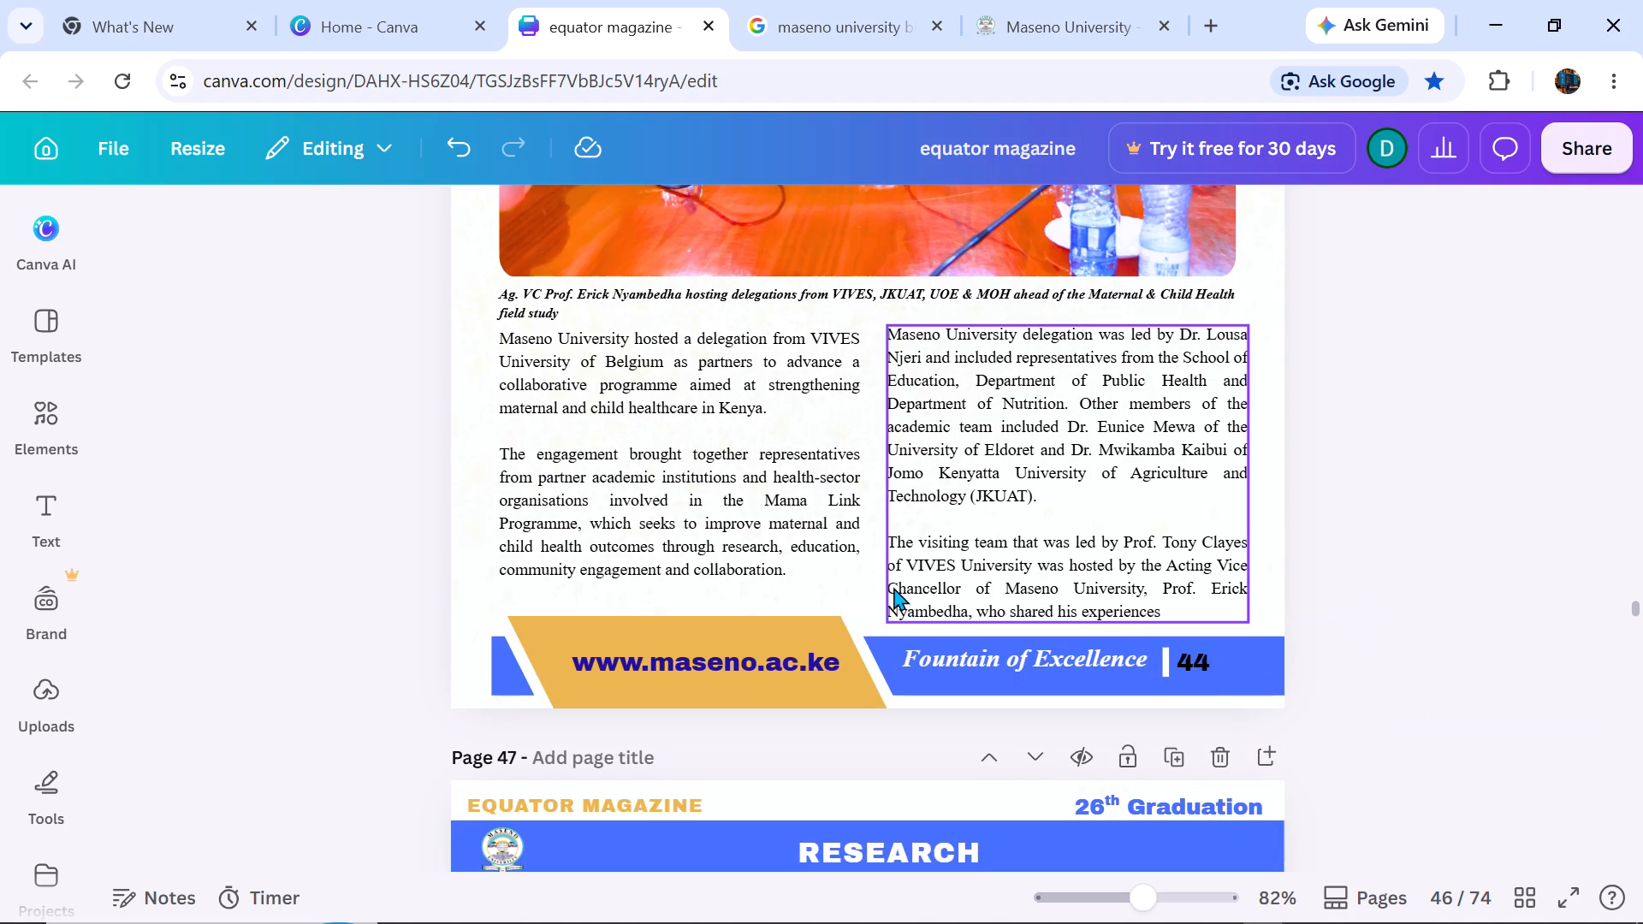
double_click(893, 587)
key("Left")
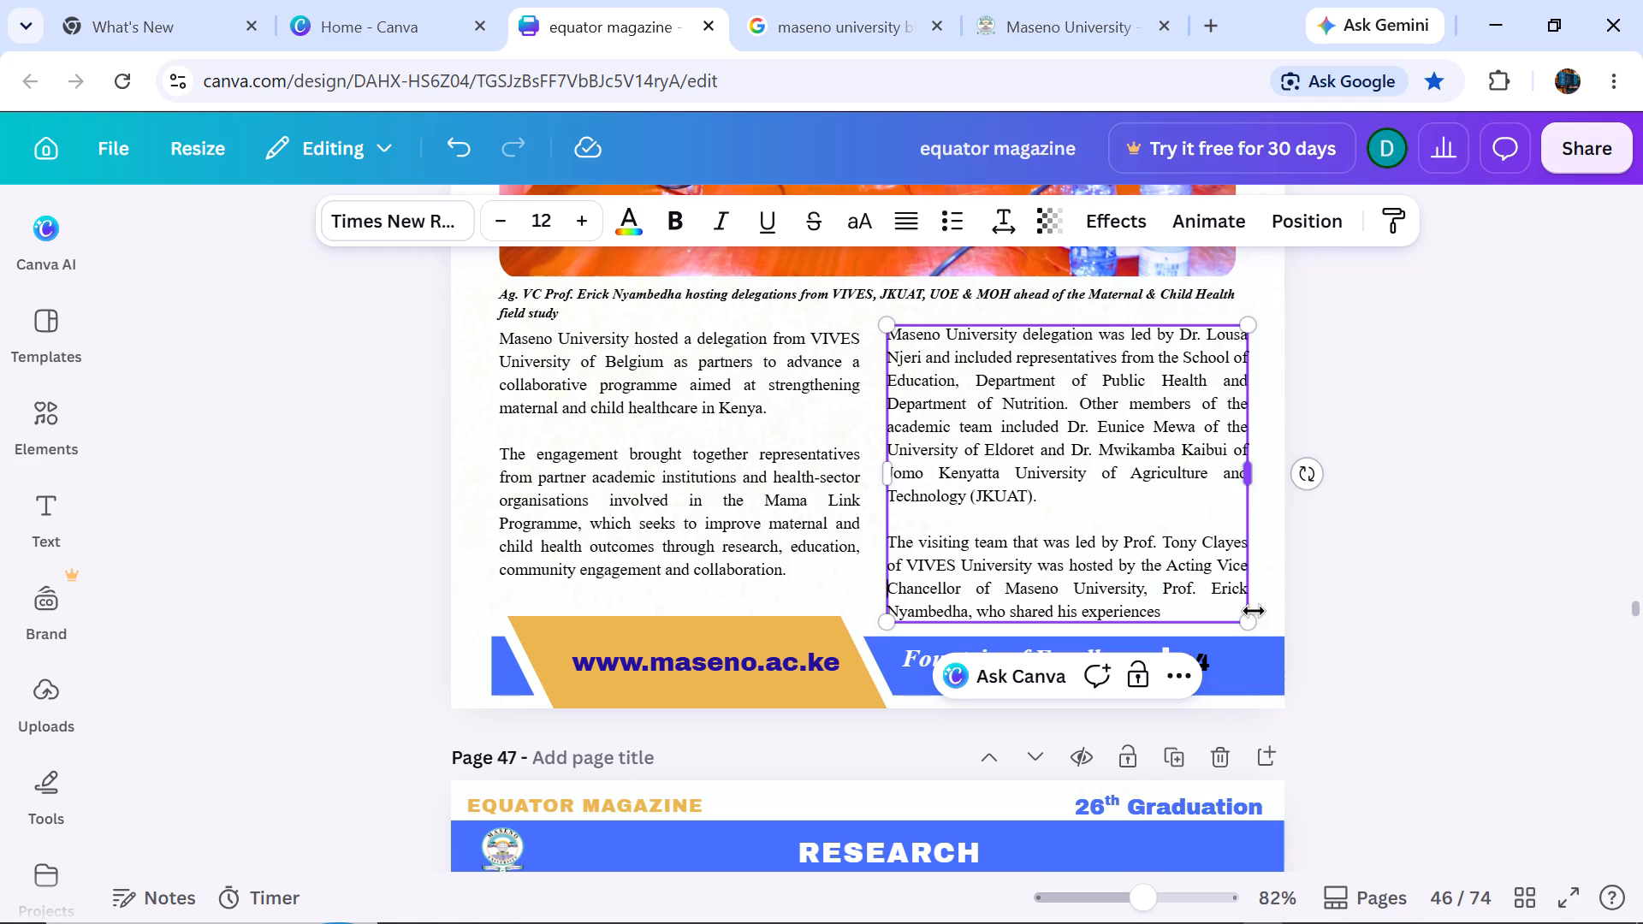
key("BackSpace")
key("minus")
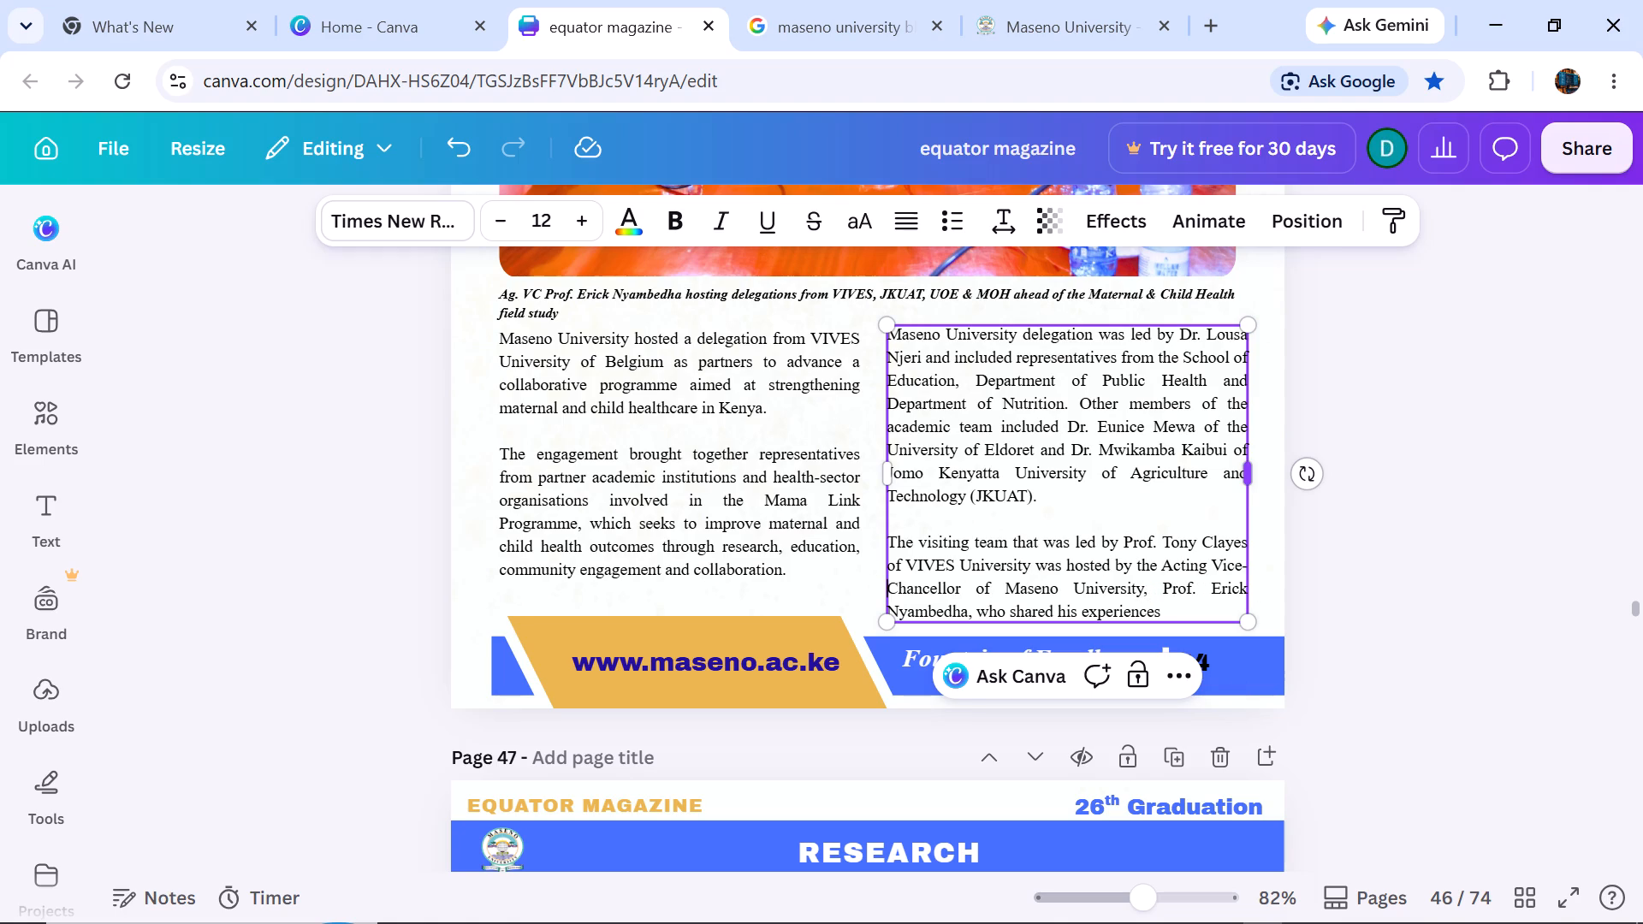
left_click(1450, 649)
Abbreviate "Acting" to "Ag" before "Vice-Chancellor" in the last paragraph of page 46's second column.
scroll(1450, 649, "down", 2)
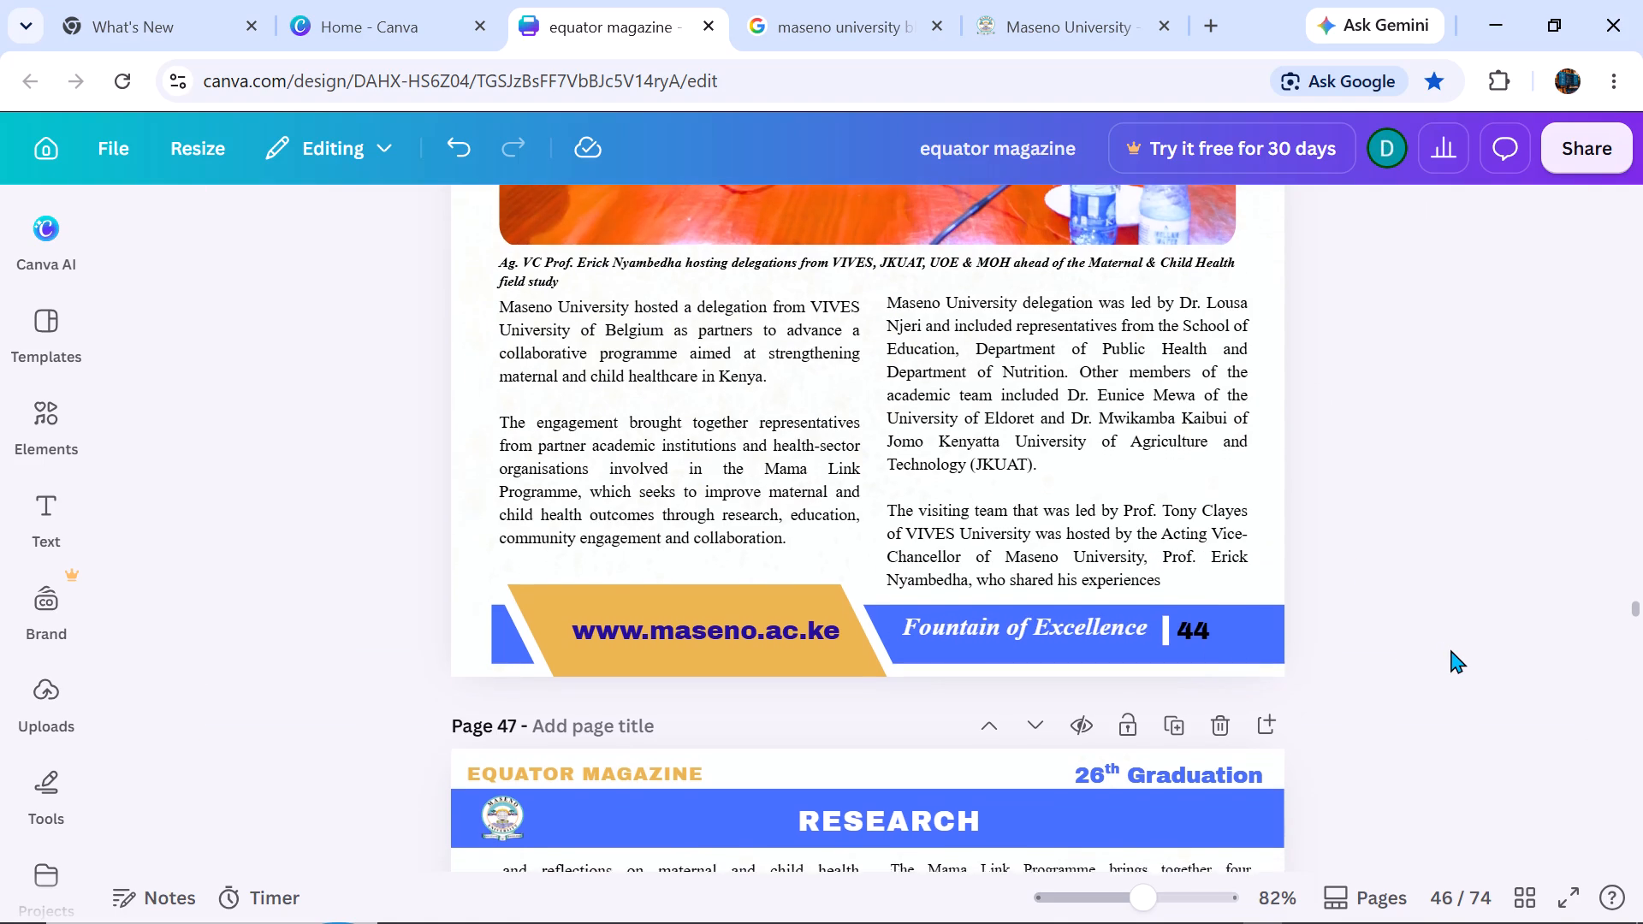
scroll(1450, 649, "down", 1)
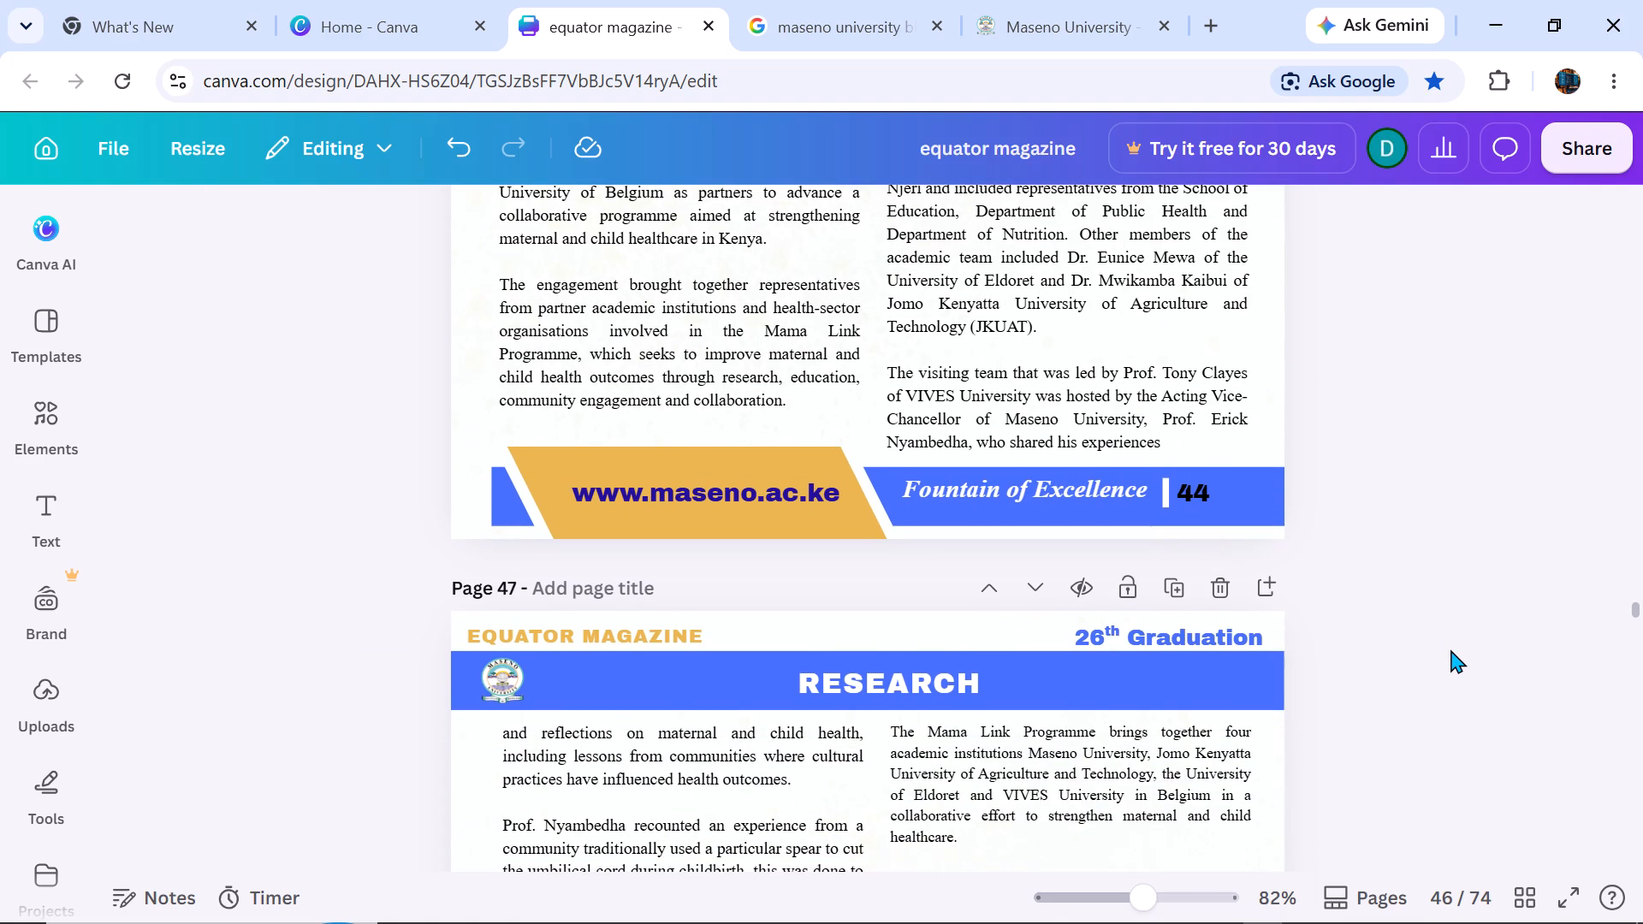
double_click(1207, 396)
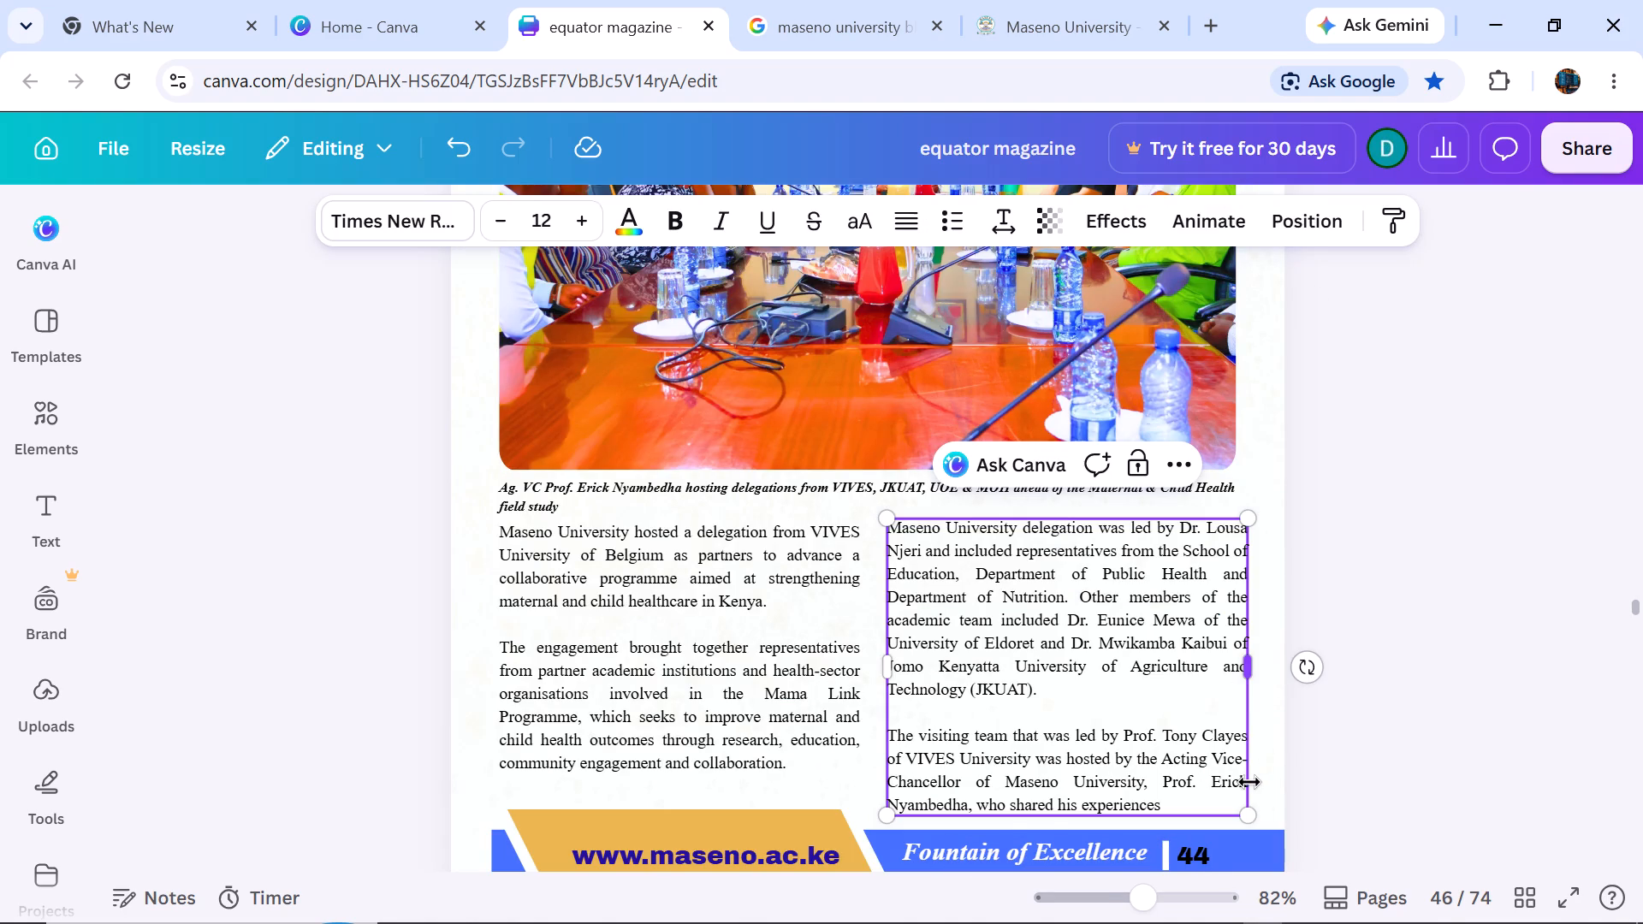
key("BackSpace")
key("BackSpace")
key("BackSpace")
key("BackSpace")
key("BackSpace")
key("g")
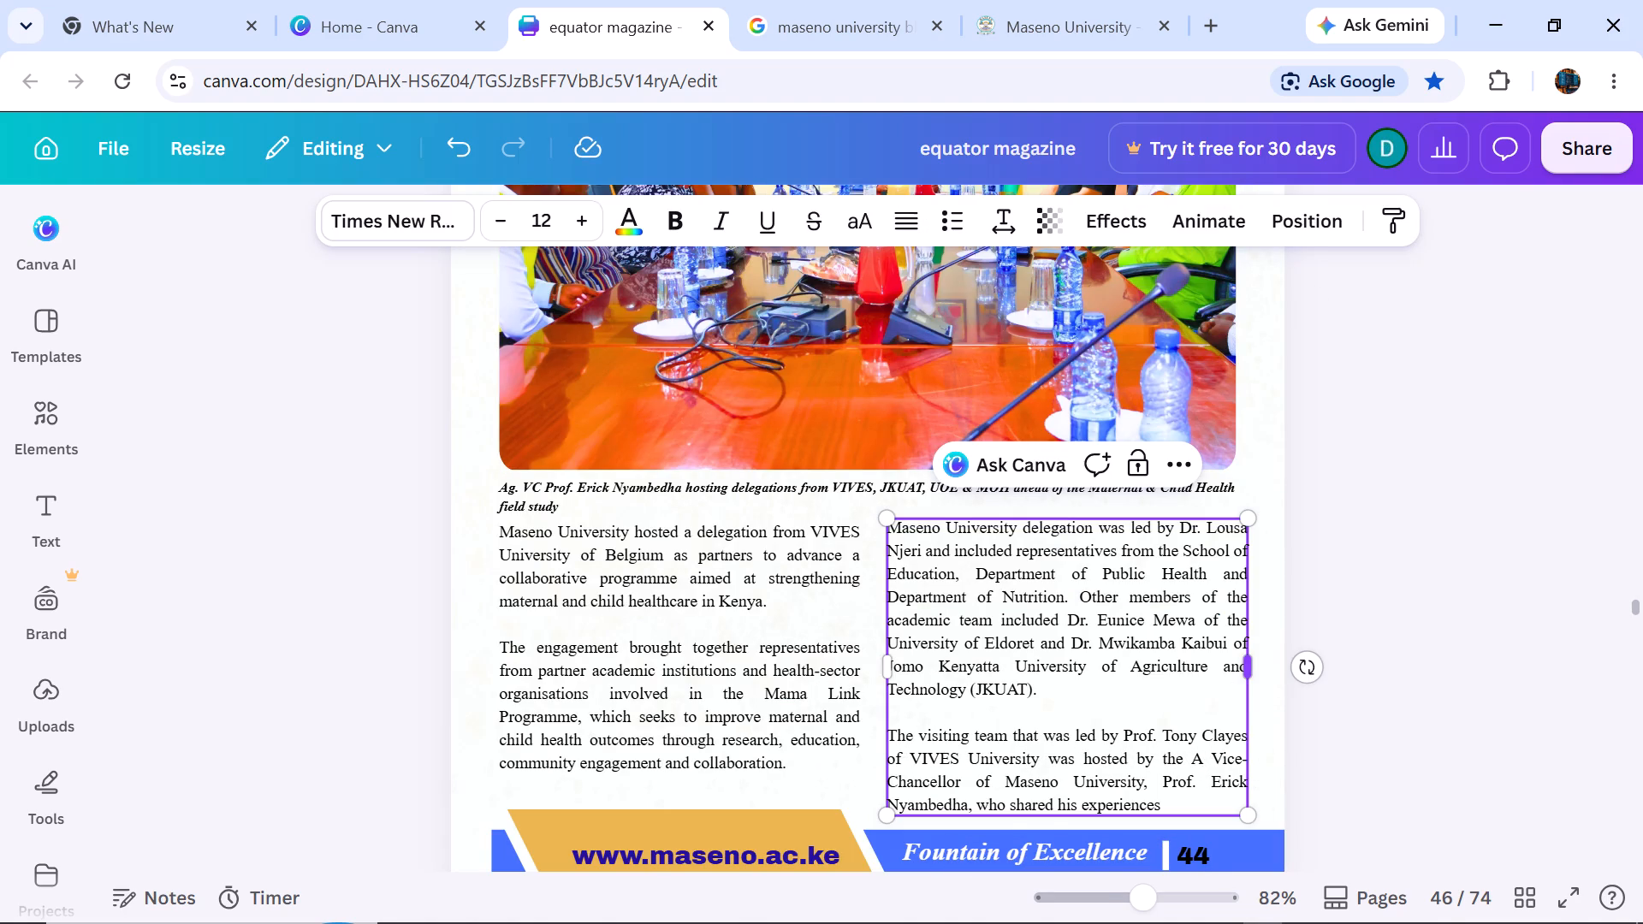
left_click(1360, 773)
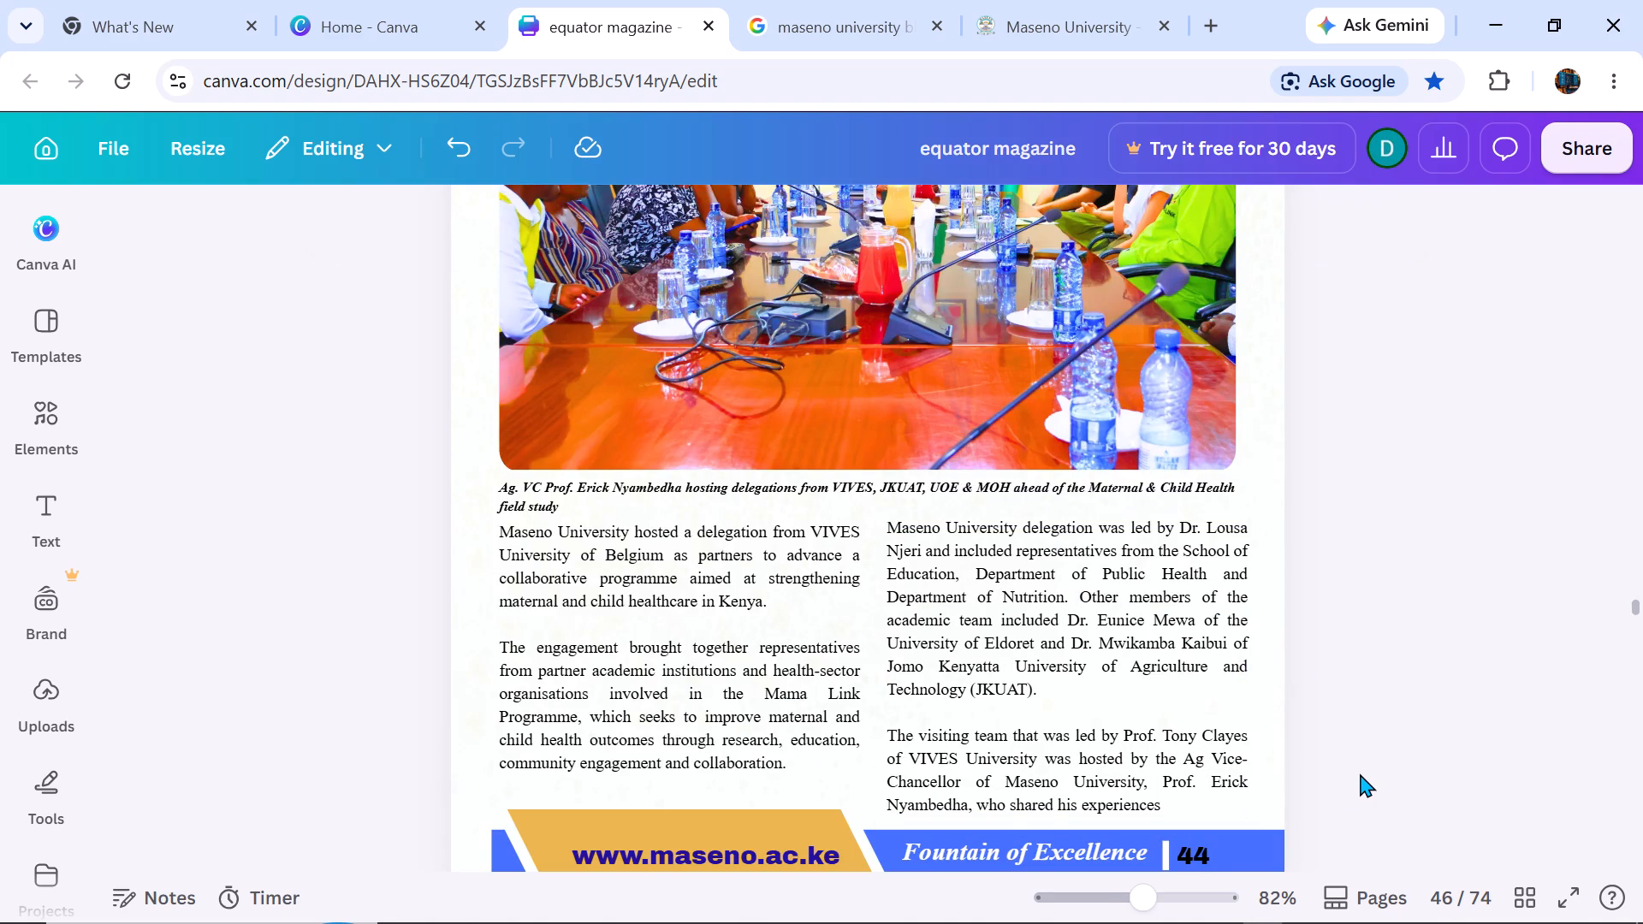
Insert "that" between "community" and "traditionally" in the second paragraph of page 47's first column.
scroll(1360, 773, "down", 2)
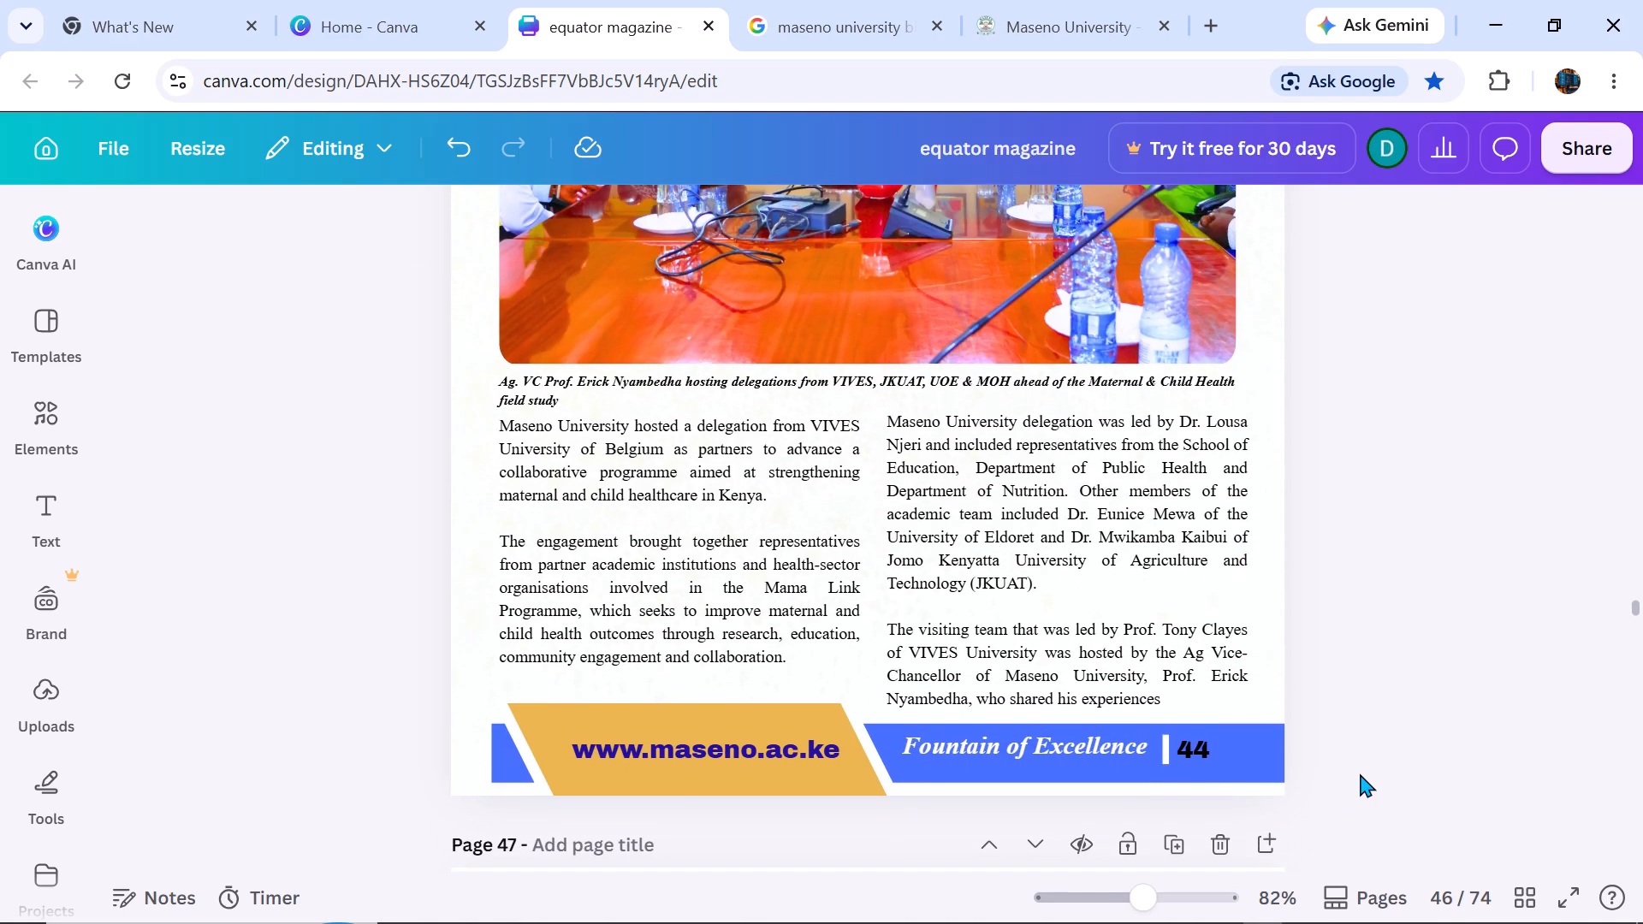
scroll(1360, 773, "down", 5)
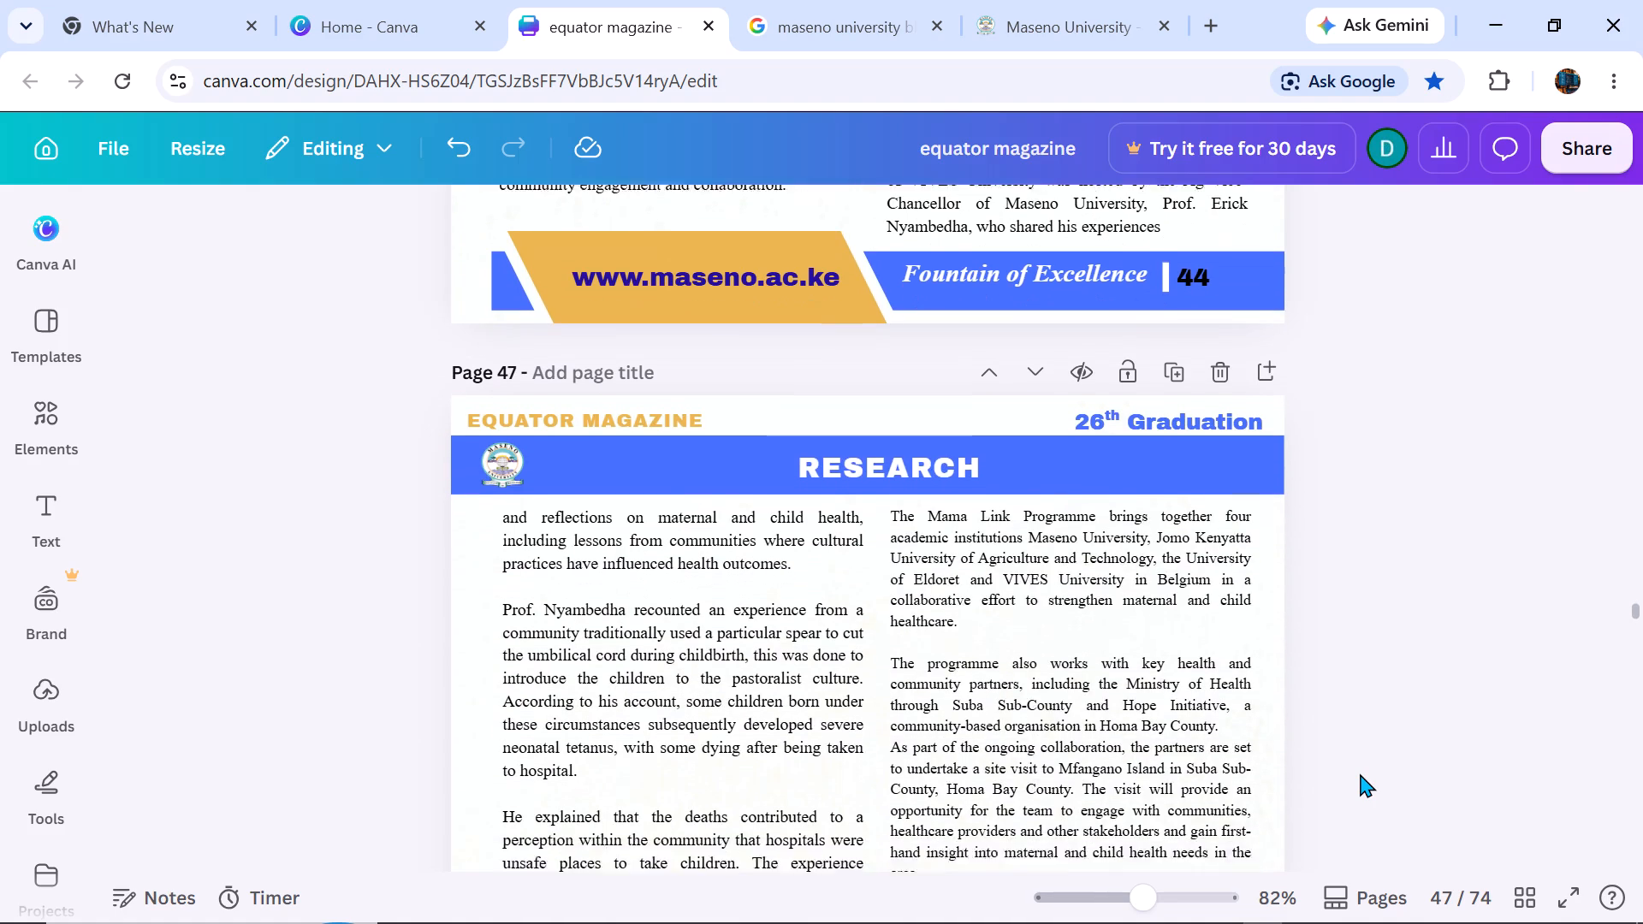
scroll(1360, 773, "down", 1)
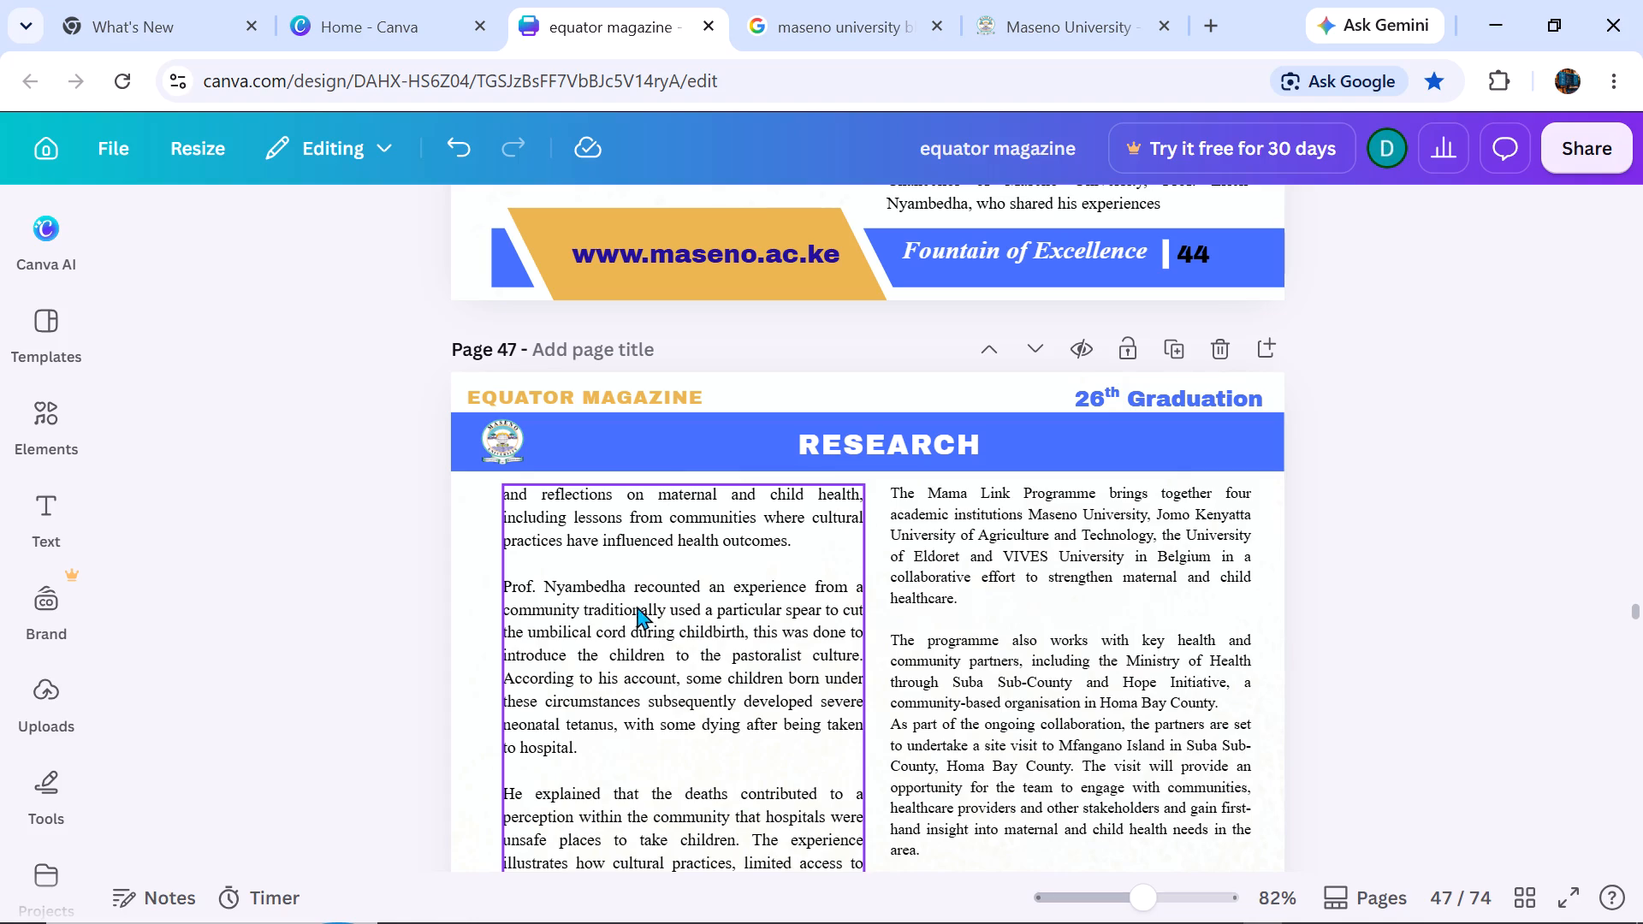
double_click(578, 611)
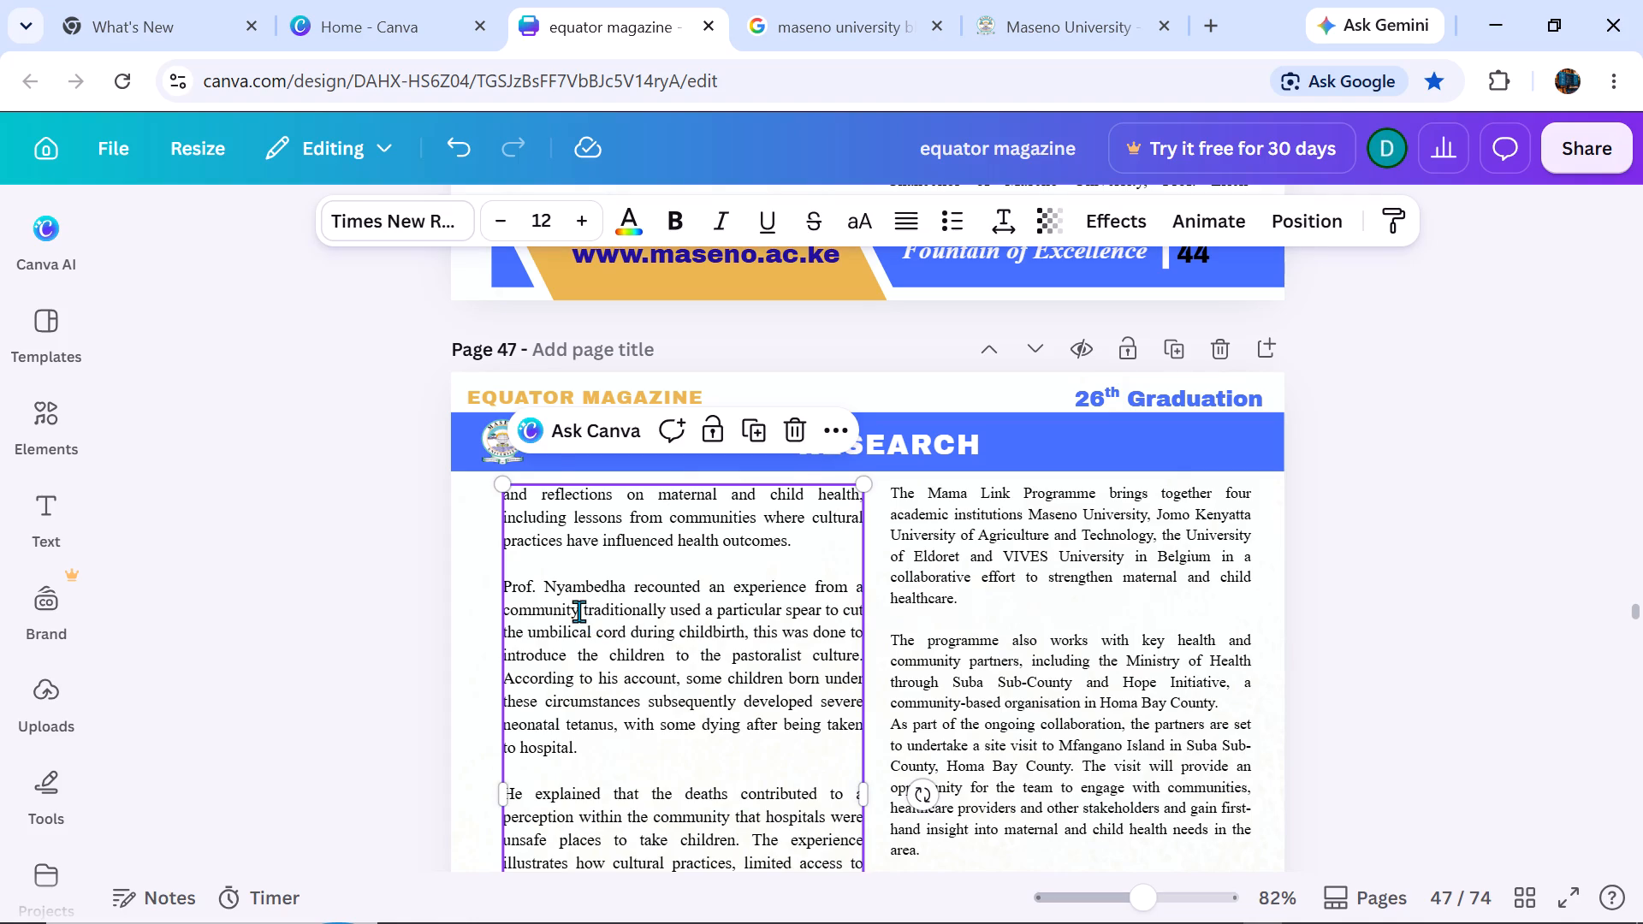
key("space")
type("that")
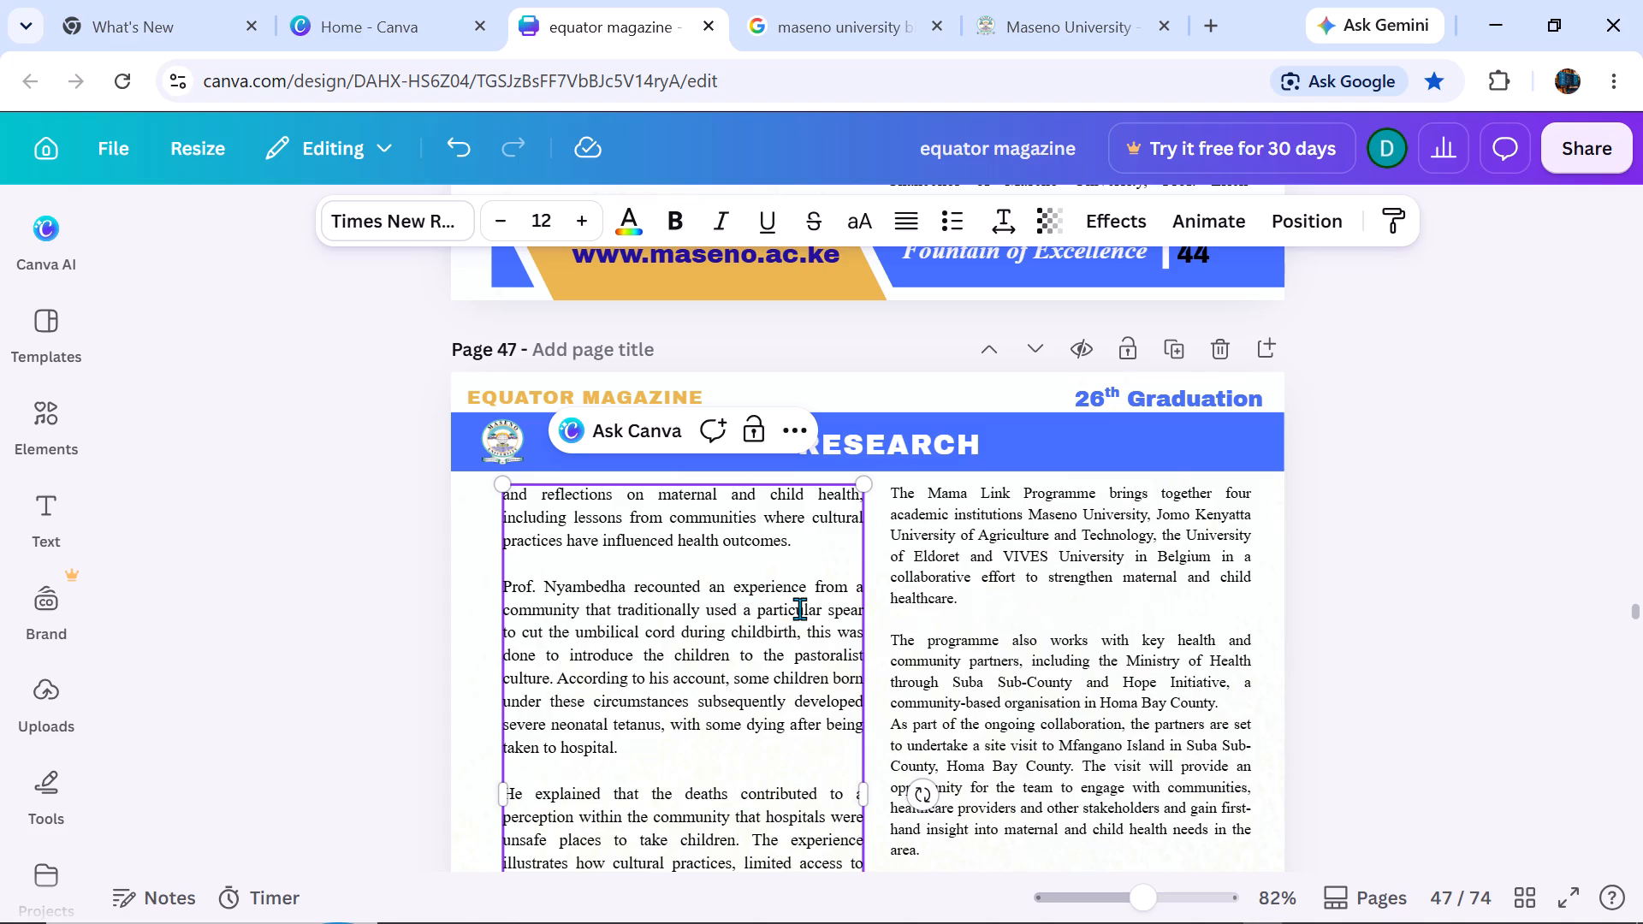
Change "used" to "uses" before "a particular spear" in the second paragraph of page 47's first column.
left_click(734, 615)
key("BackSpace")
key("s")
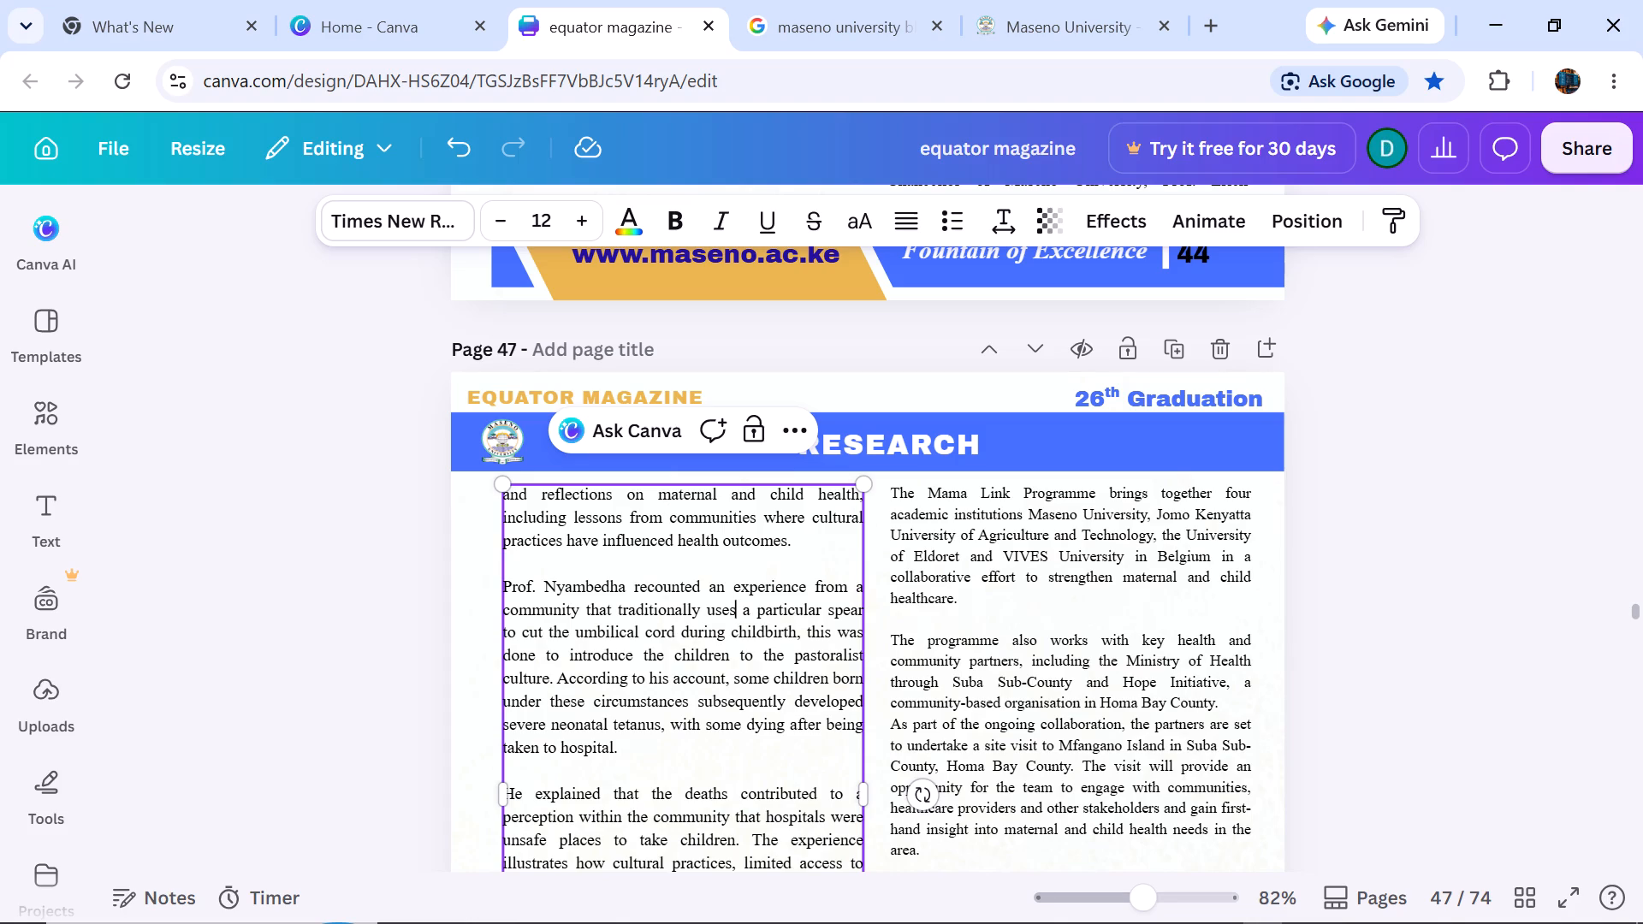
Replace the comma after "childbirth" with a full stop and capitalise "This" to start a new sentence on page 47.
scroll(832, 639, "down", 1)
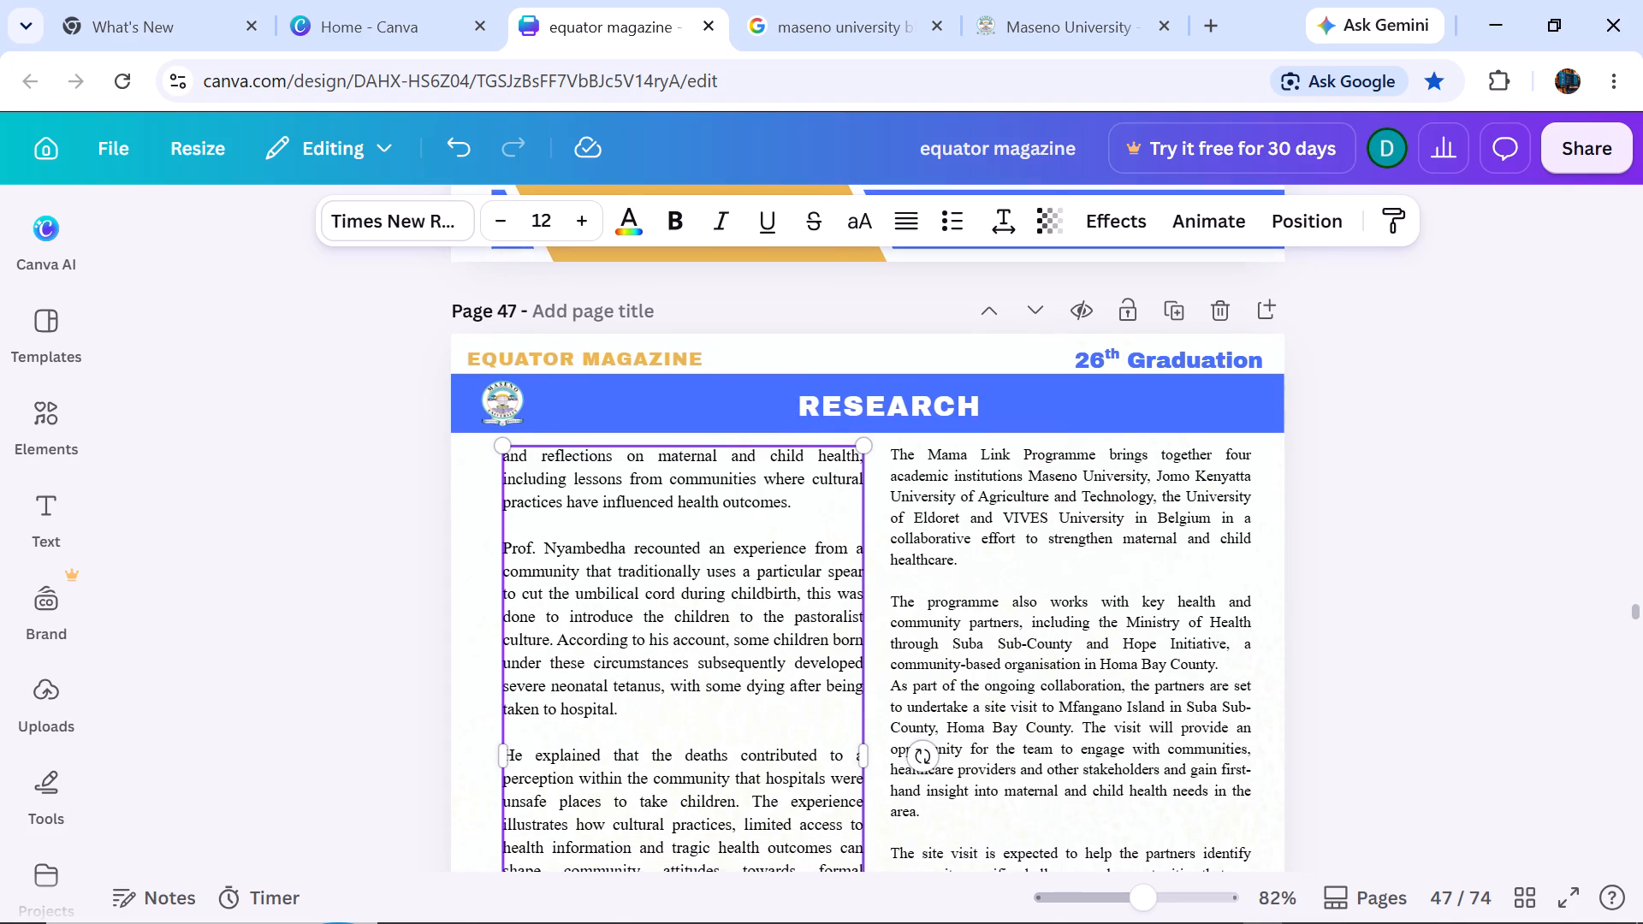
scroll(832, 639, "down", 1)
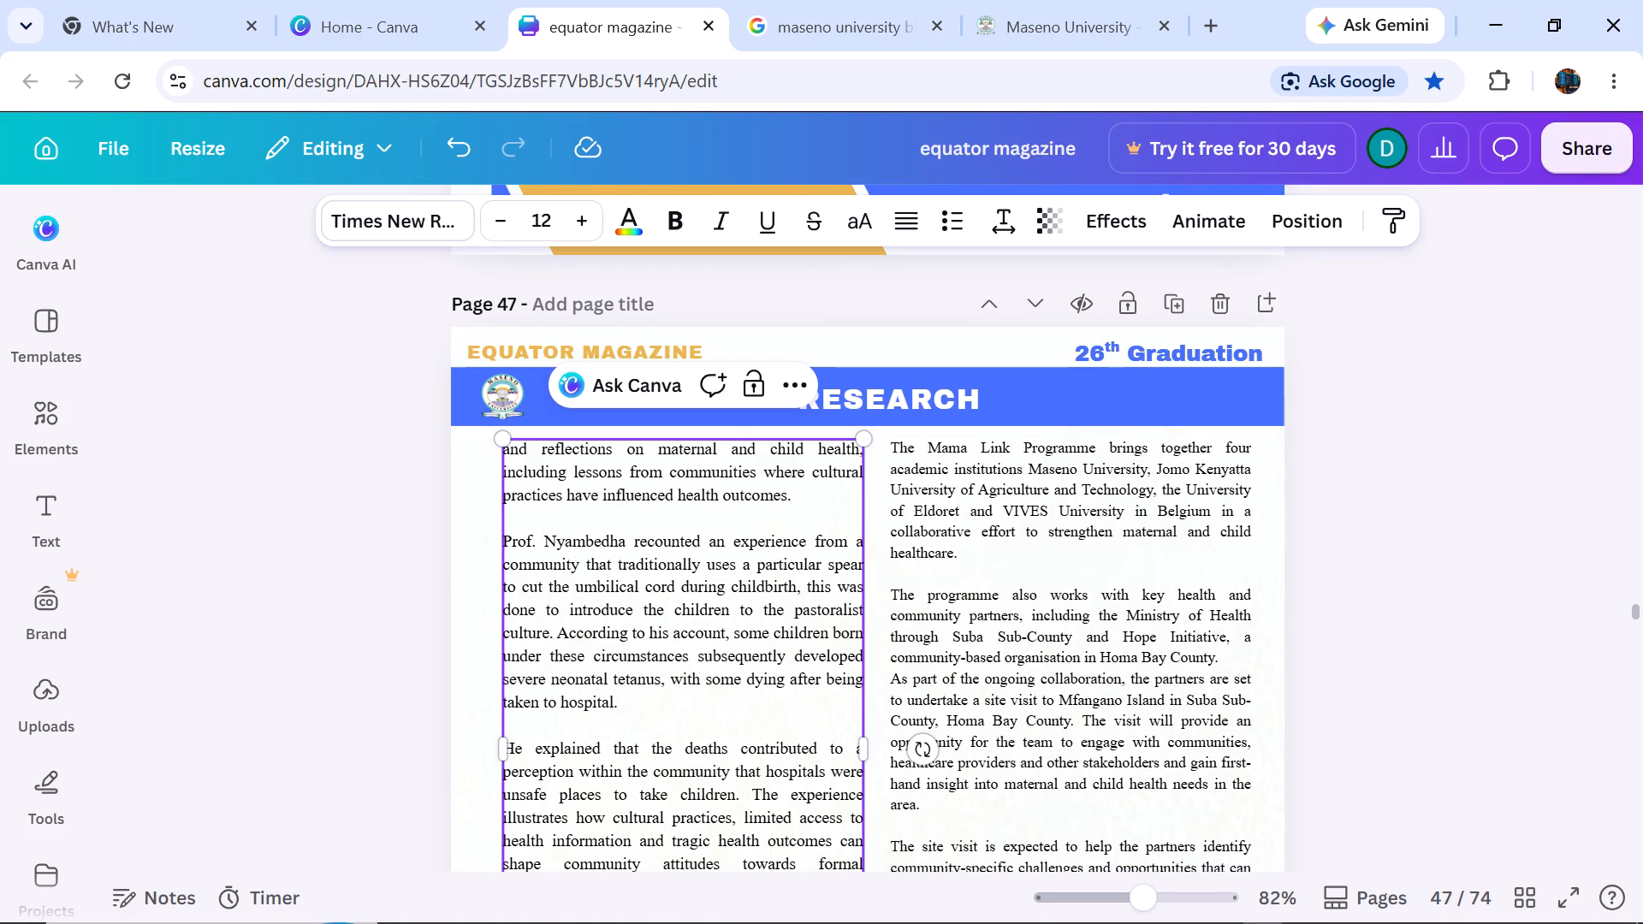
scroll(832, 639, "down", 2)
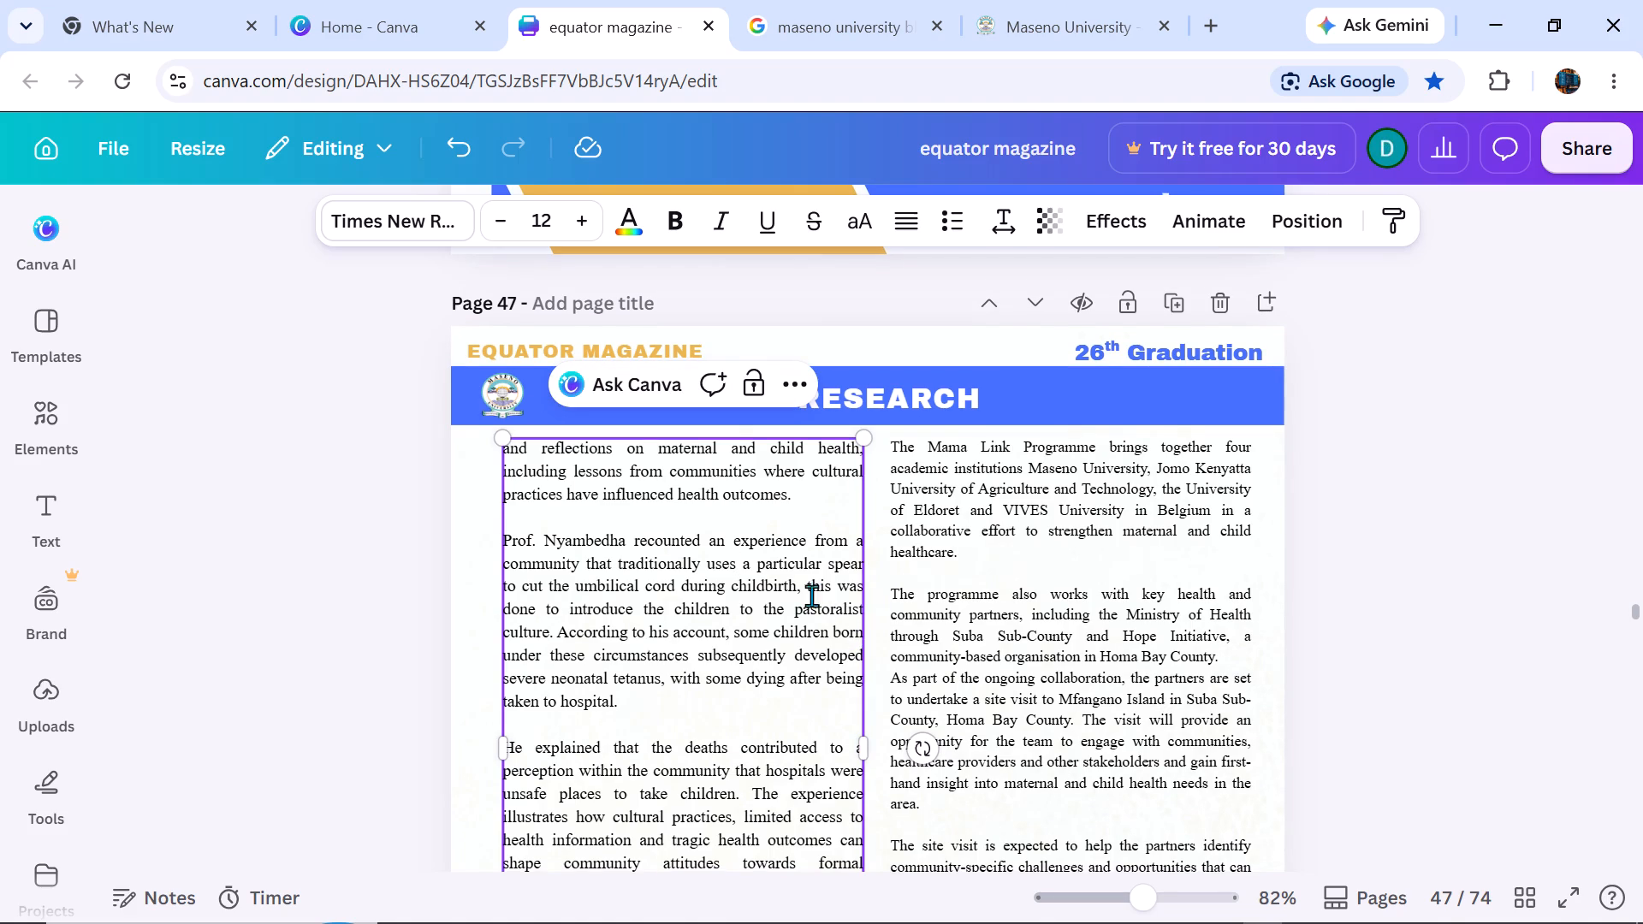
left_click(804, 588)
key("BackSpace")
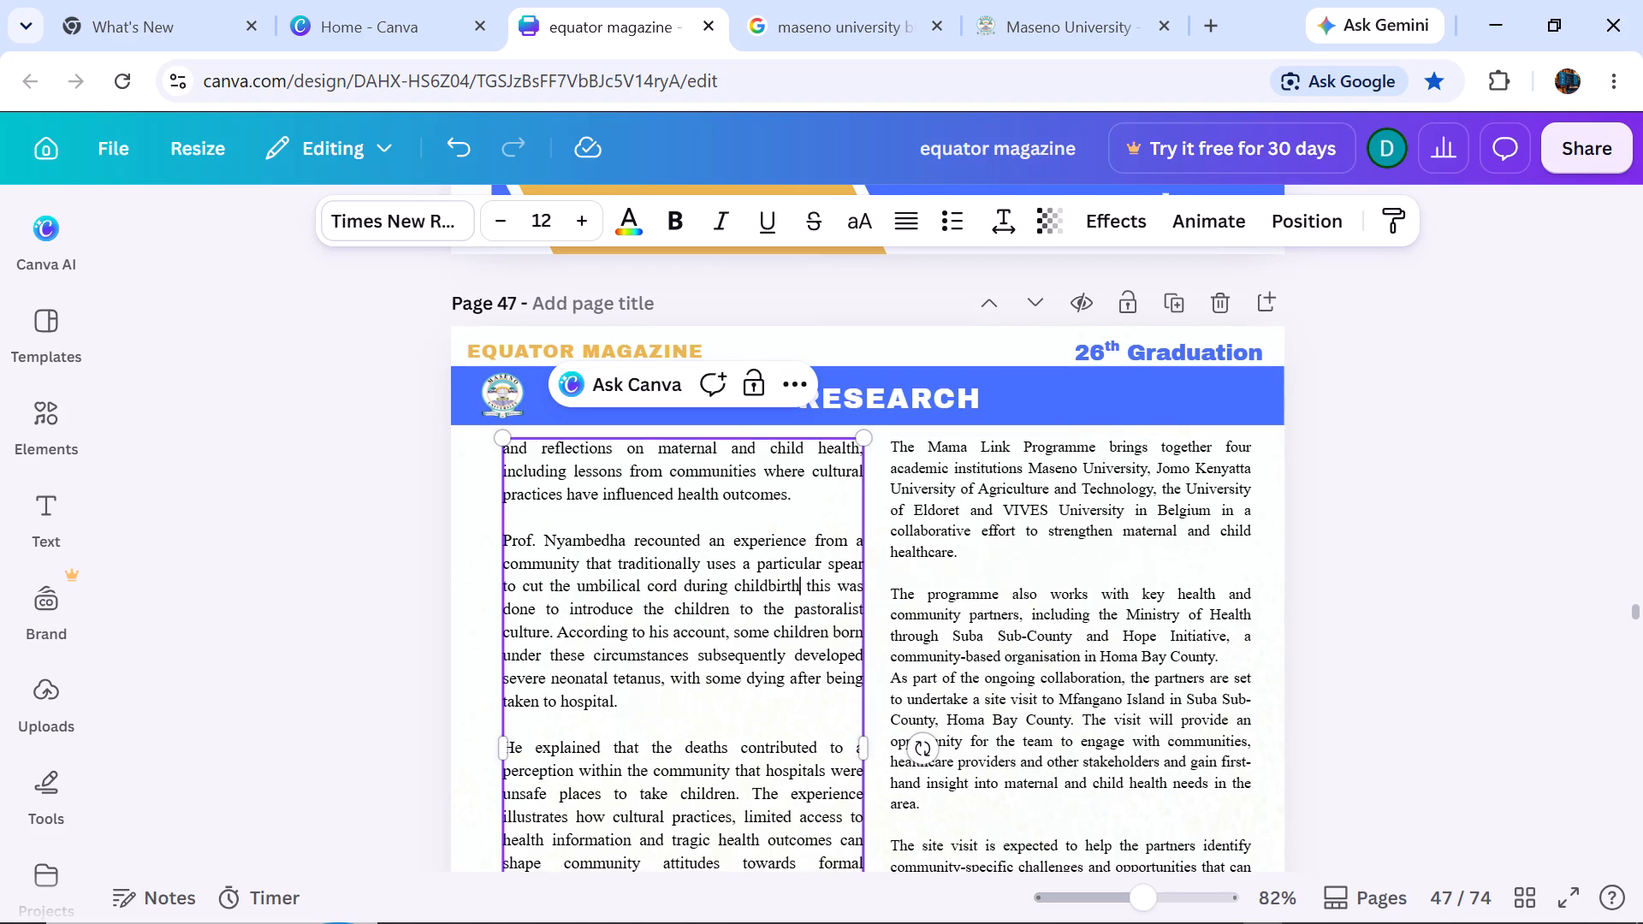
key("period")
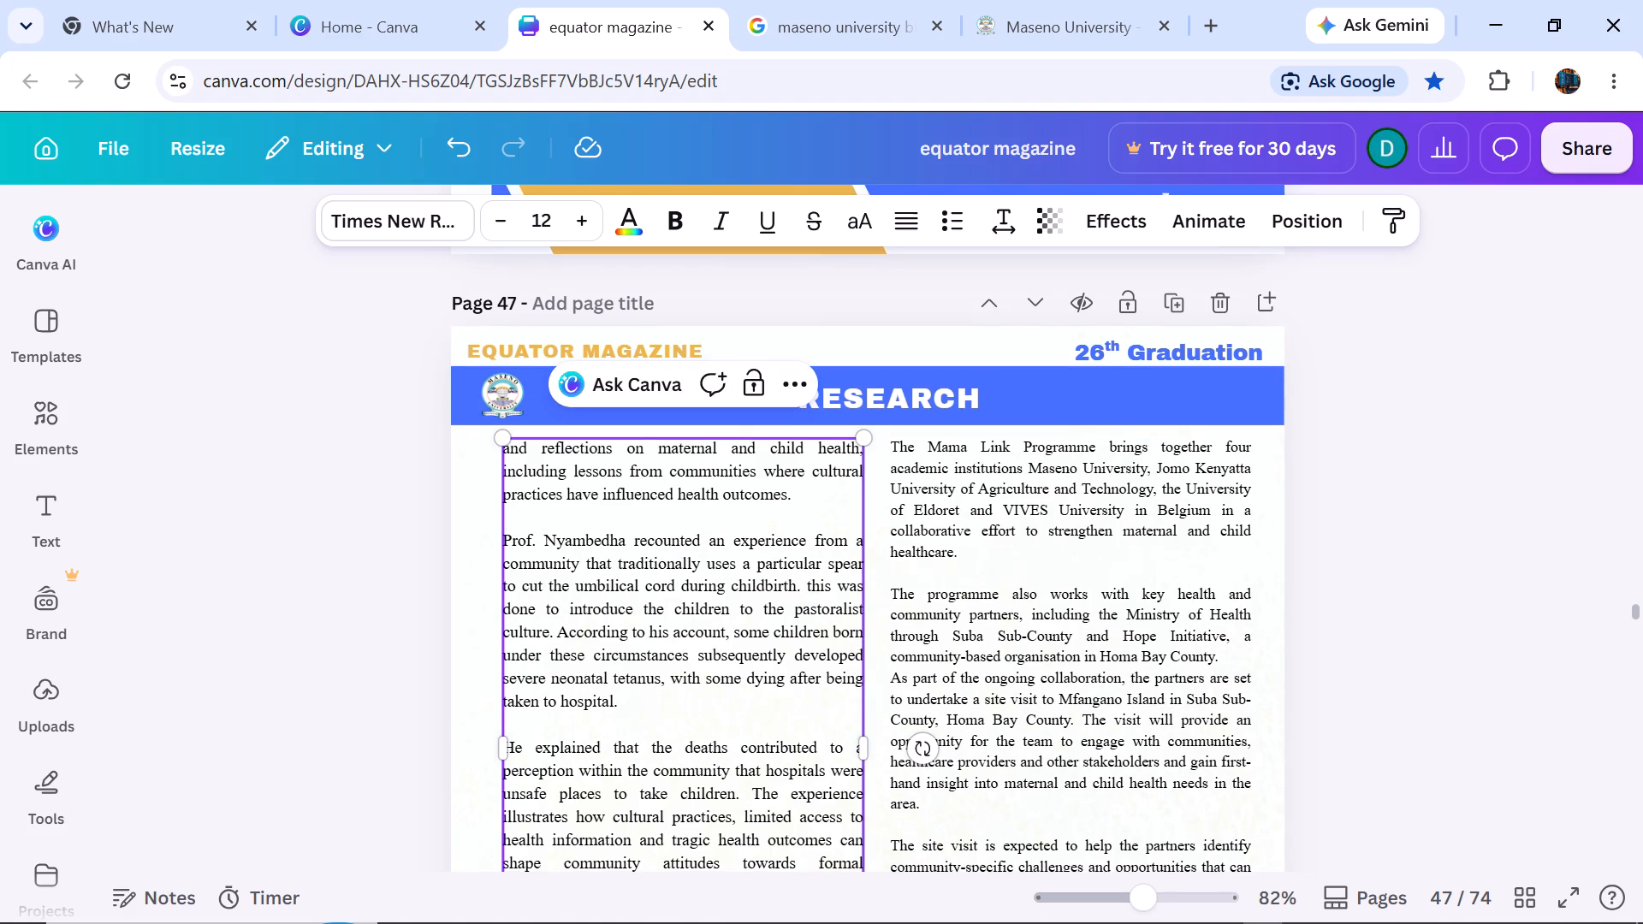
key("Right")
key("Right")
key("BackSpace")
key("shift+t")
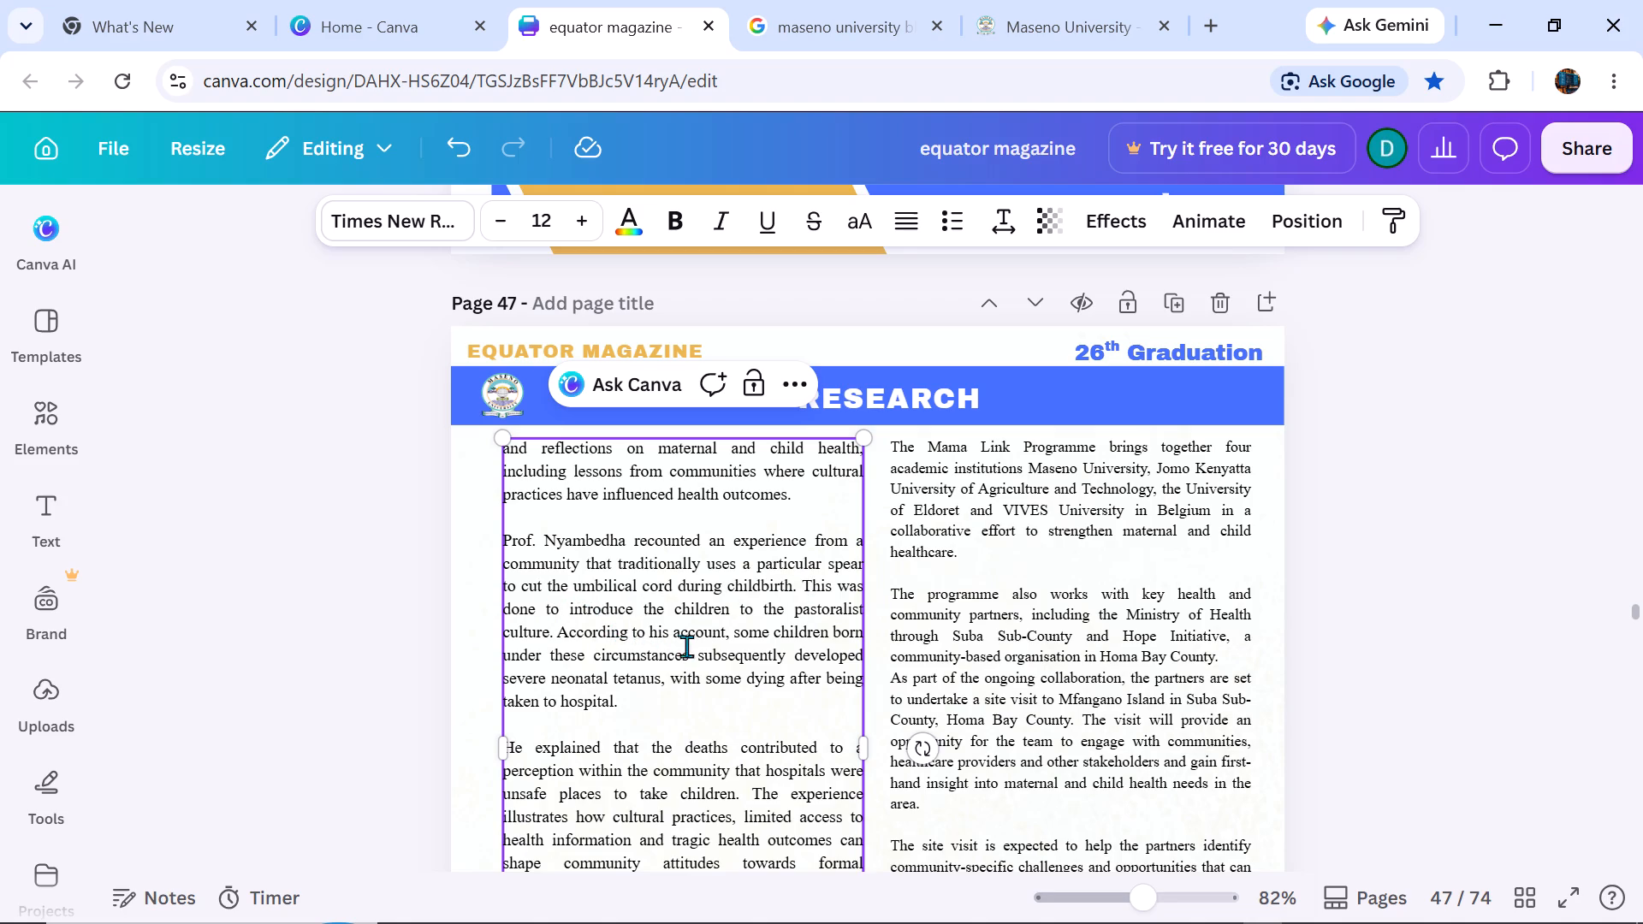
Replace "after" with "without" before "being taken to hospital" in page 47's first column.
scroll(754, 679, "down", 1)
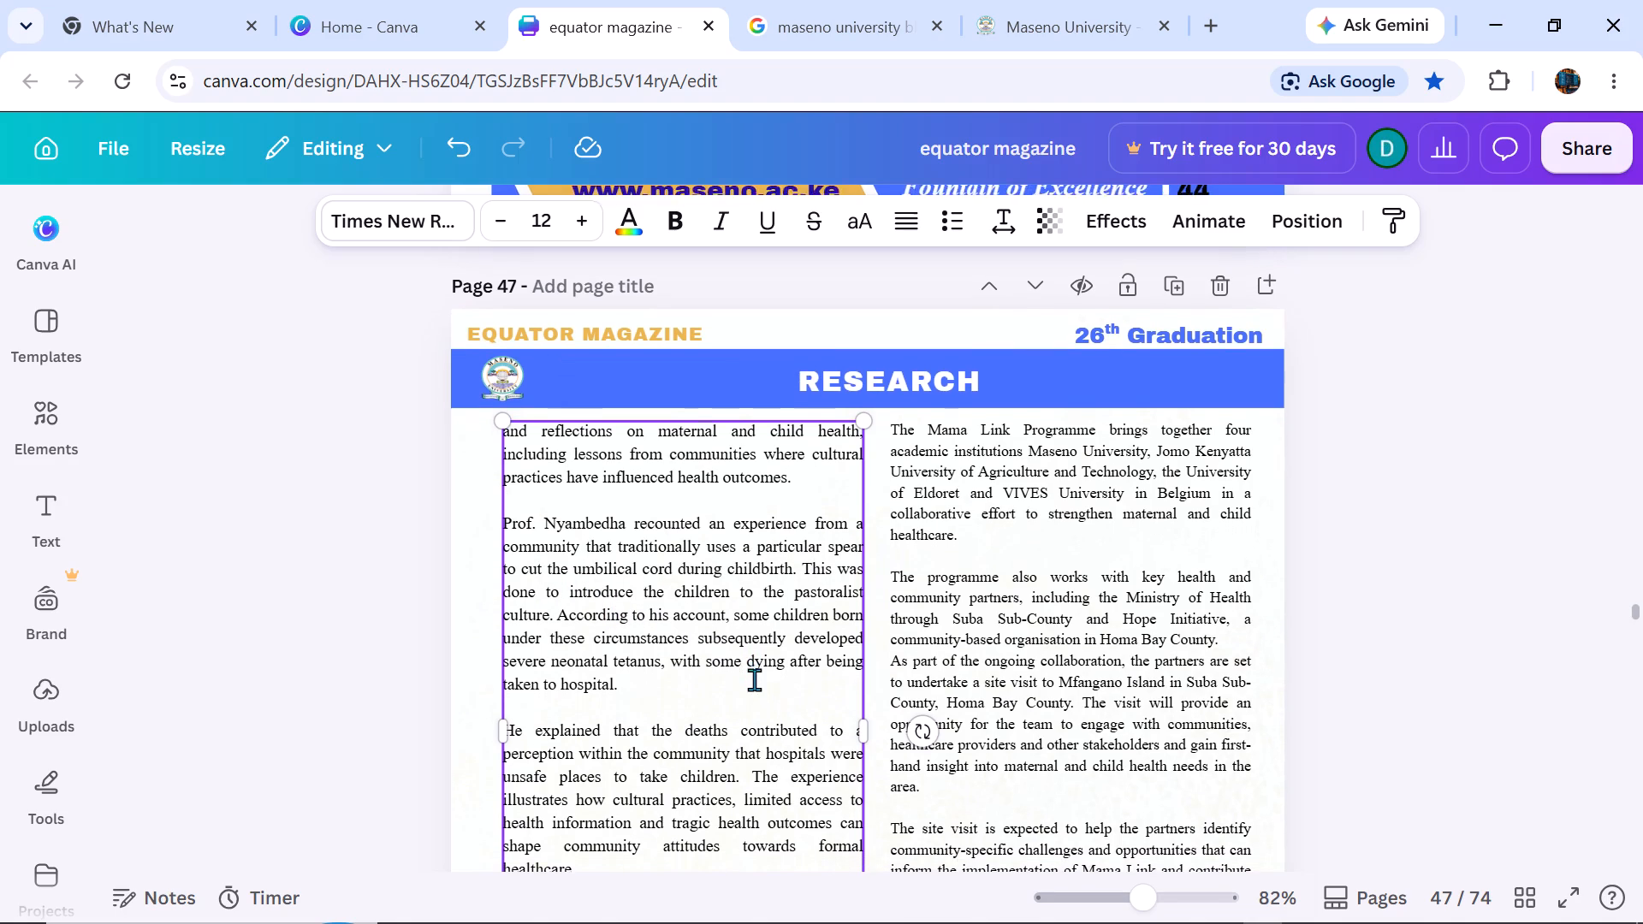
scroll(754, 679, "down", 1)
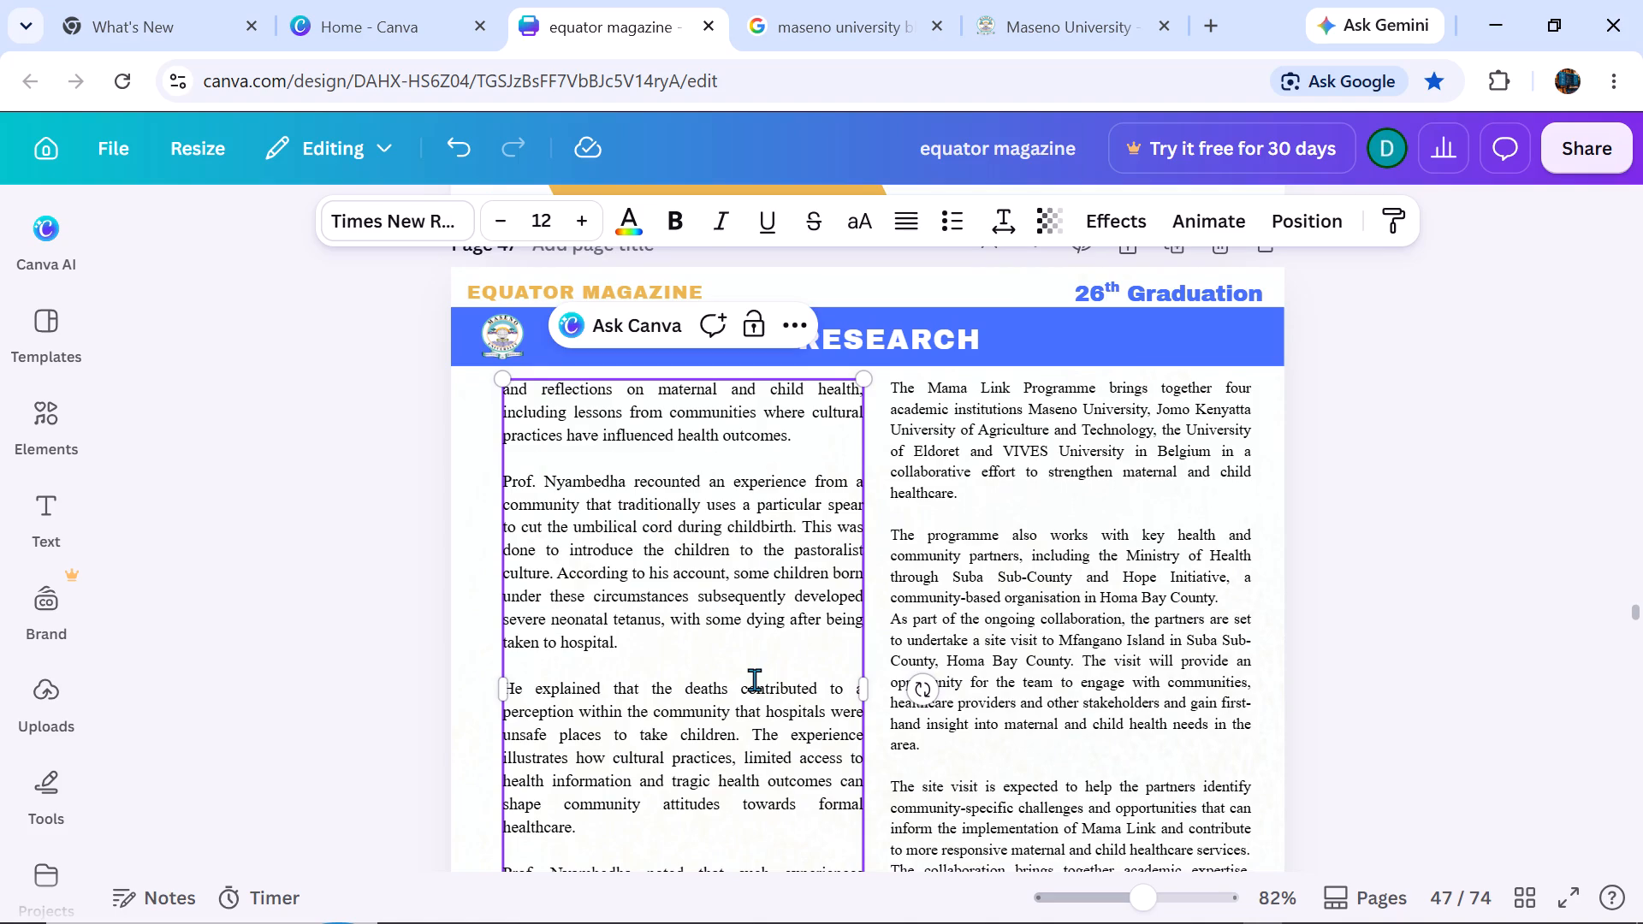
left_click(786, 623)
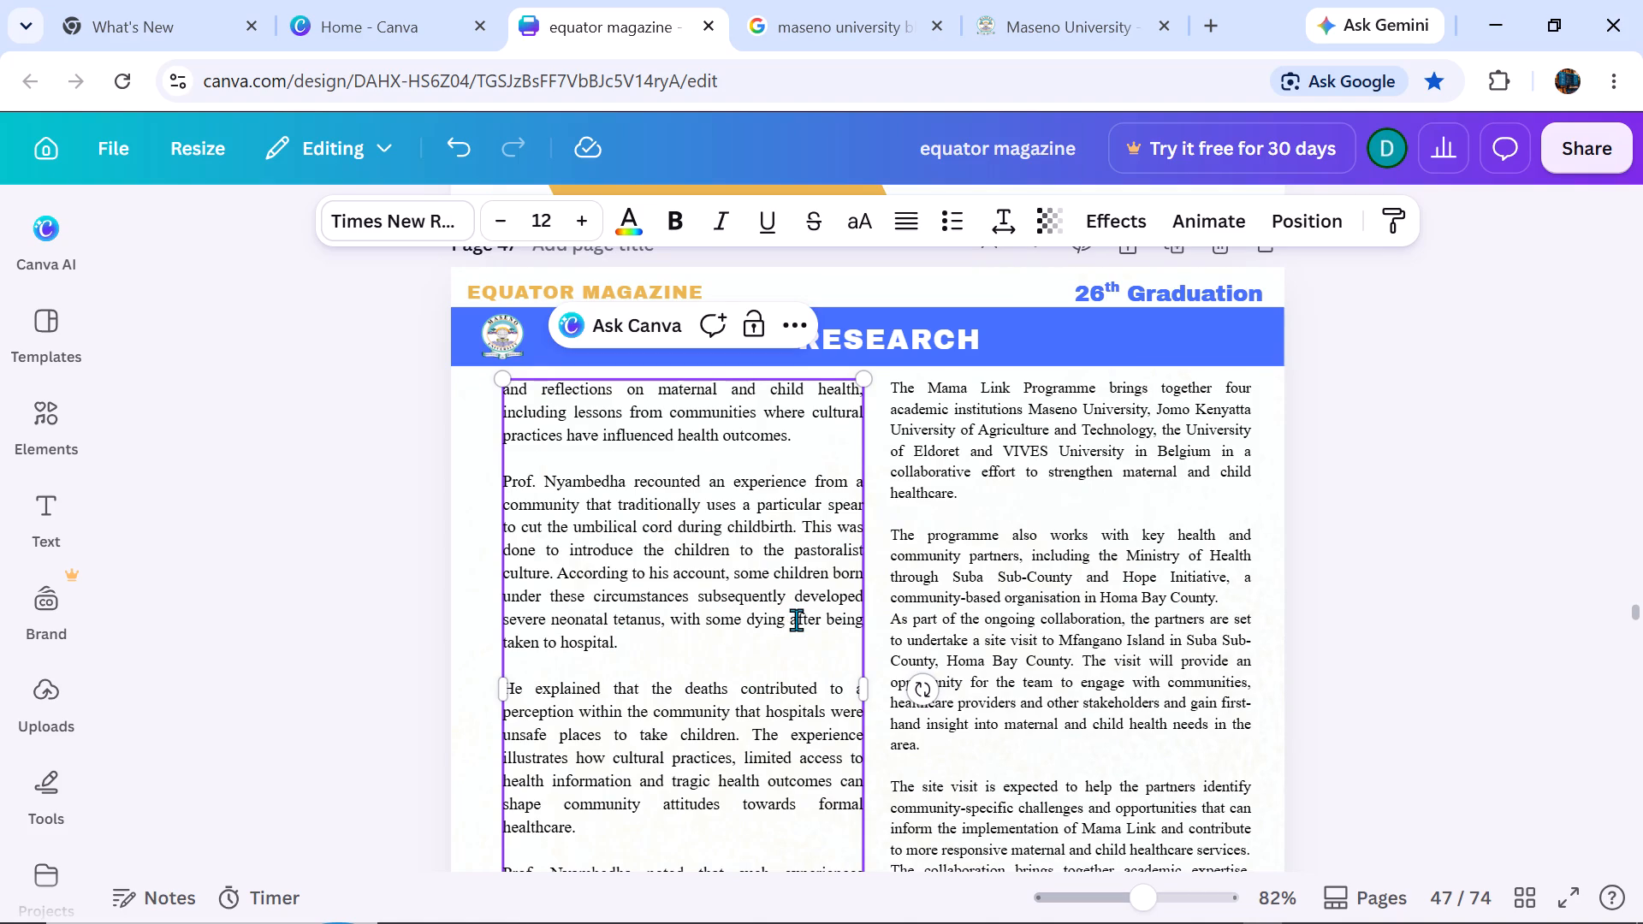
left_click(796, 619)
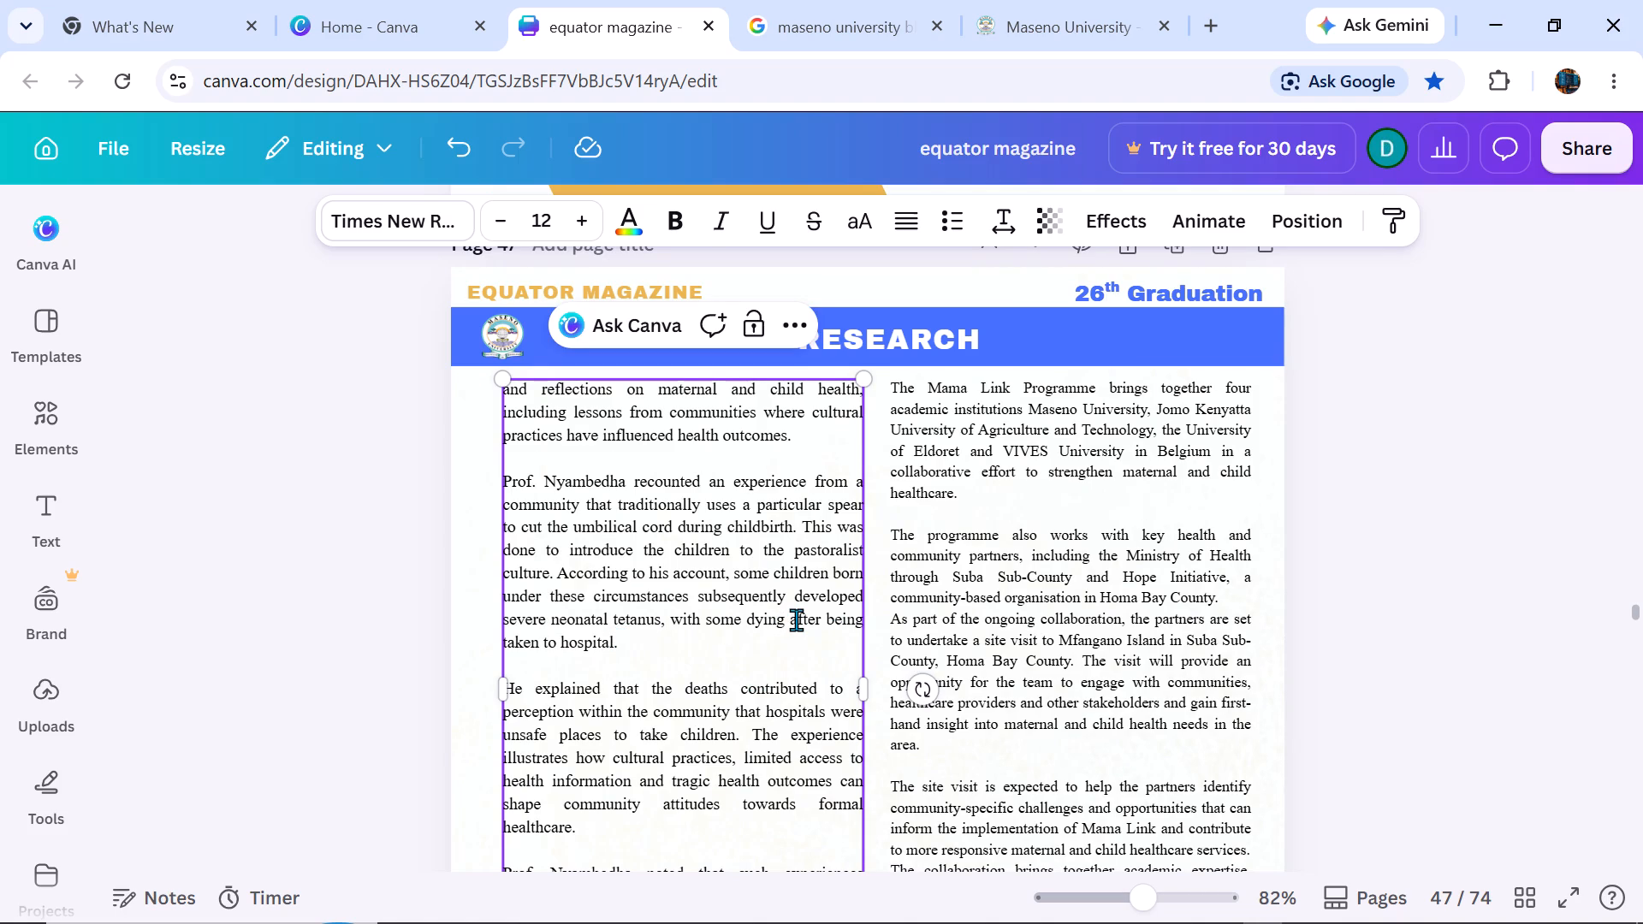
left_click(789, 617)
left_click_drag(789, 617, 798, 617)
left_click_drag(798, 617, 819, 621)
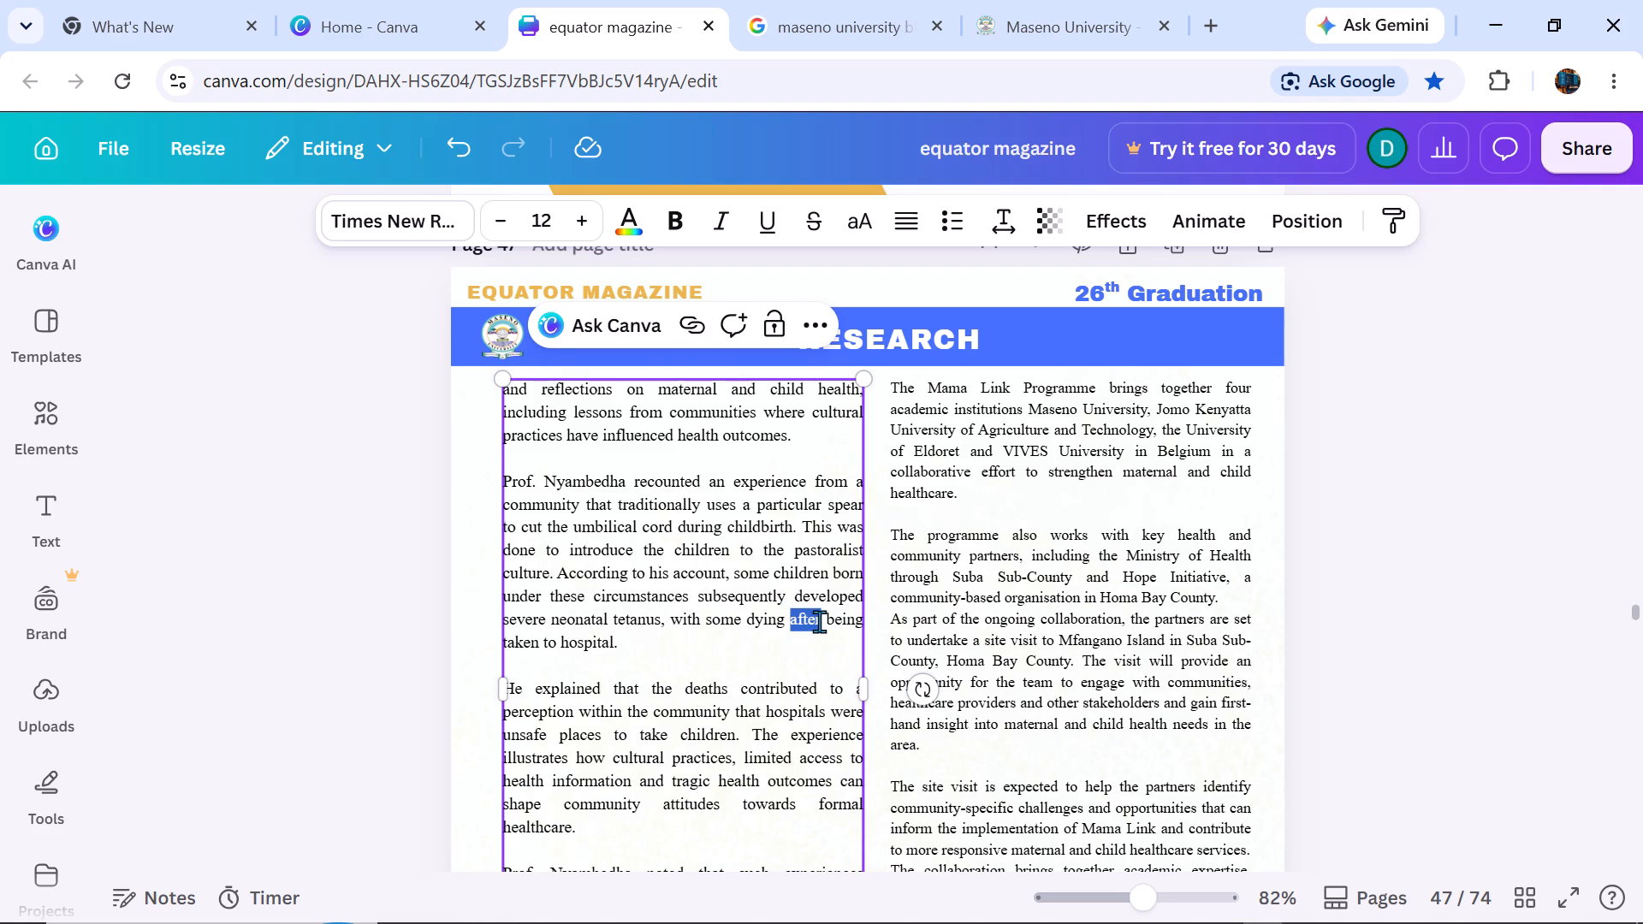
type("without")
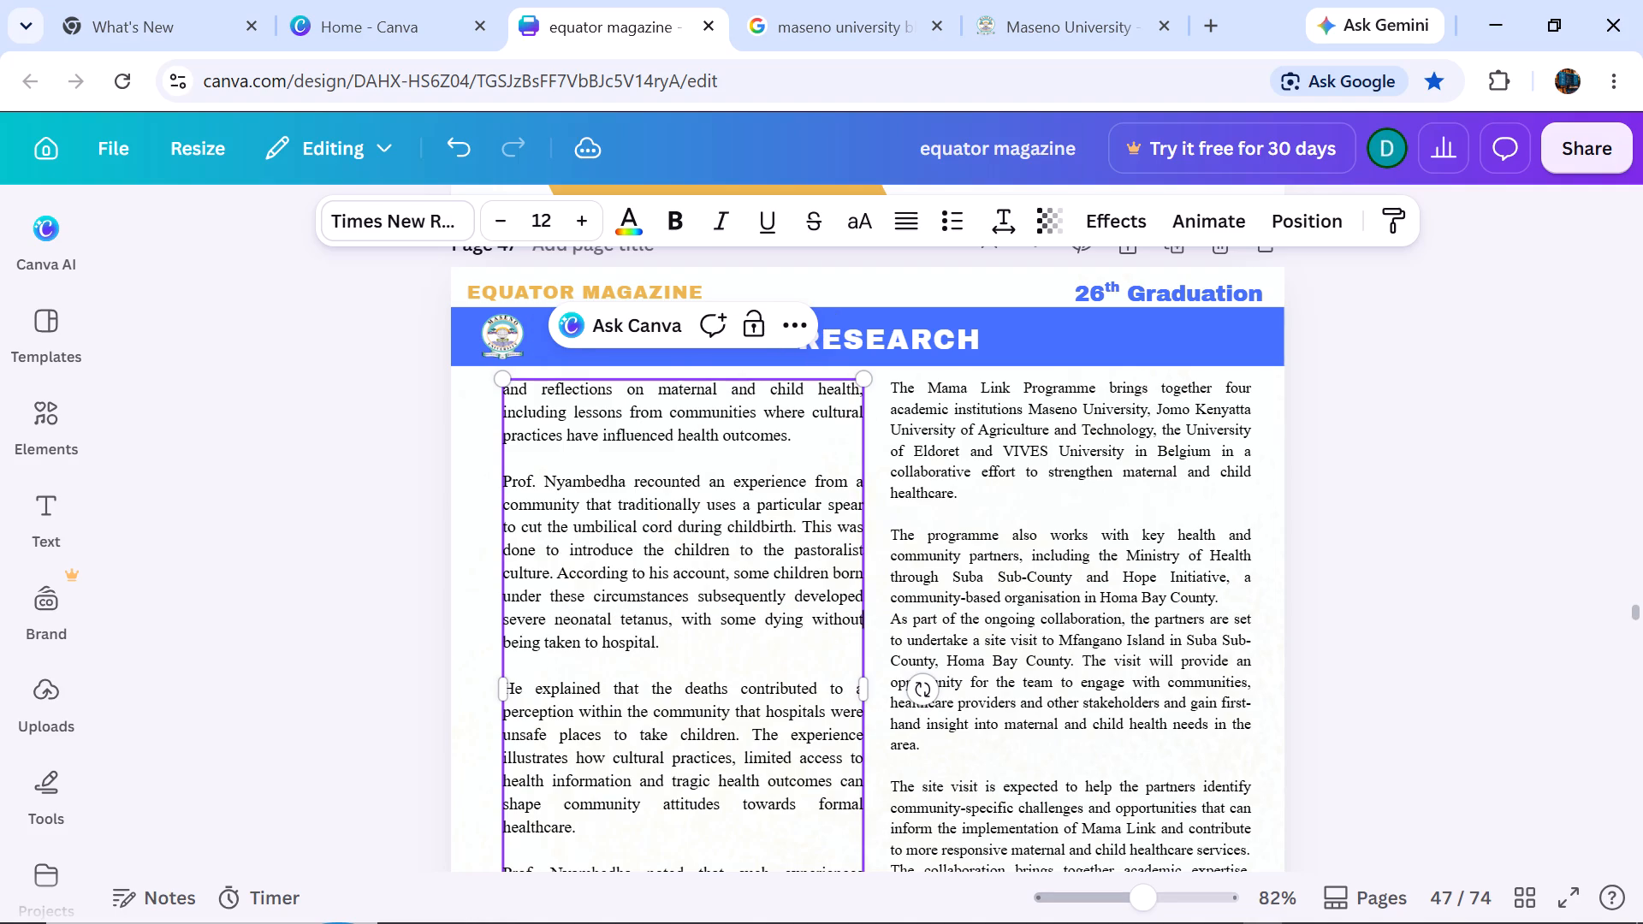
key("space")
Insert a colon after "academic institutions" in the Mama Link Programme paragraph at the start of page 47's second column.
scroll(1368, 743, "up", 1)
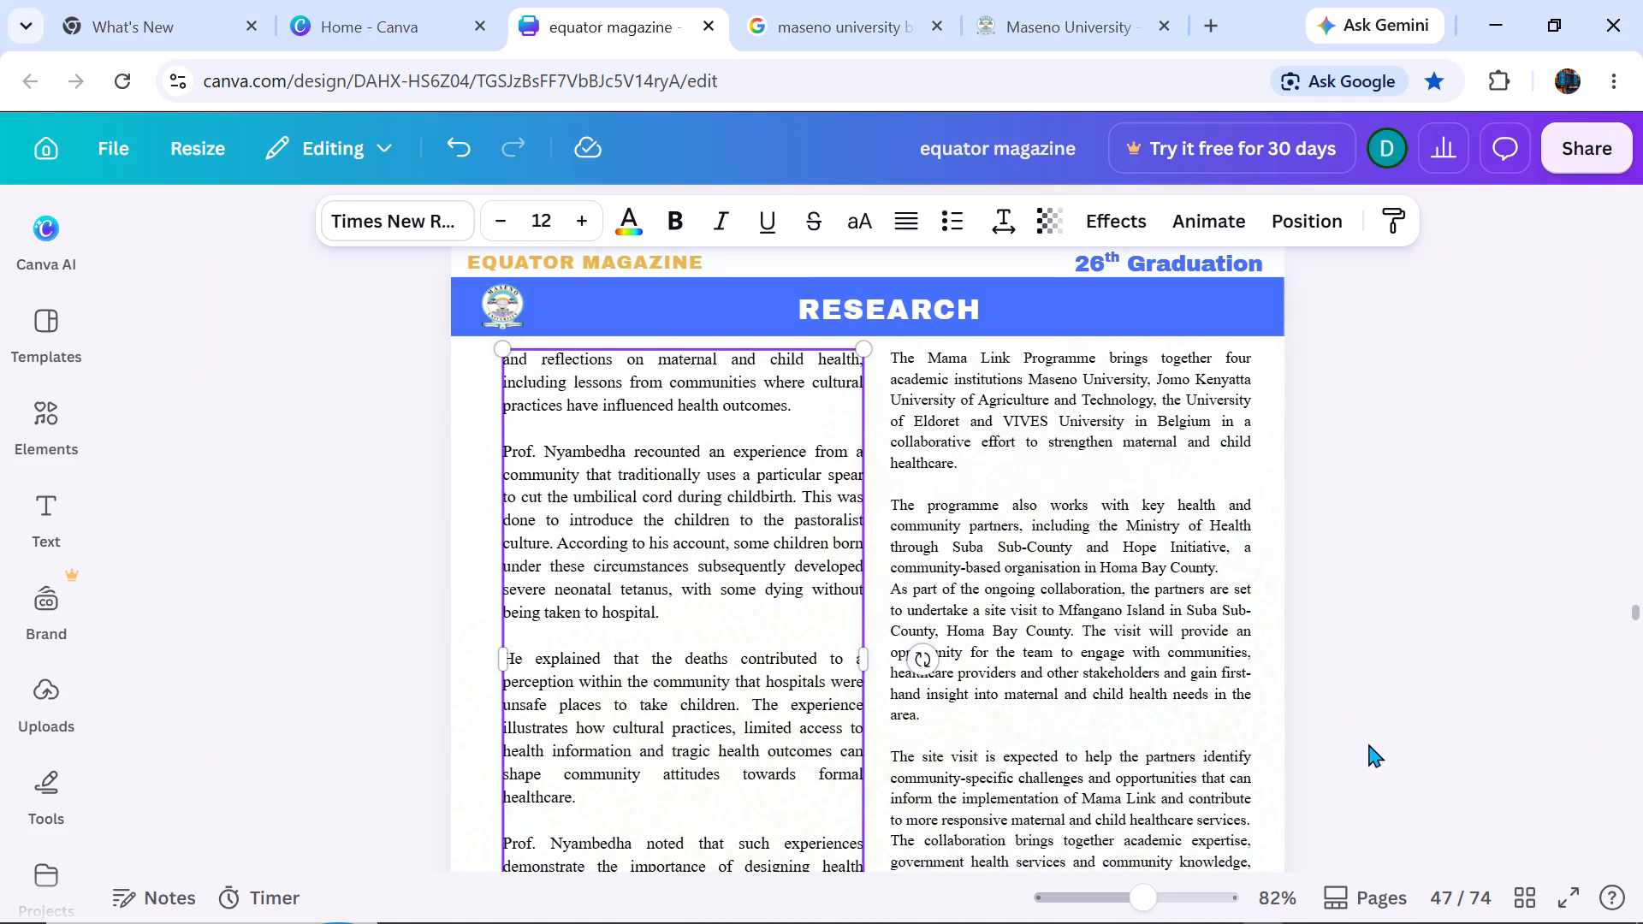
scroll(1368, 743, "up", 2)
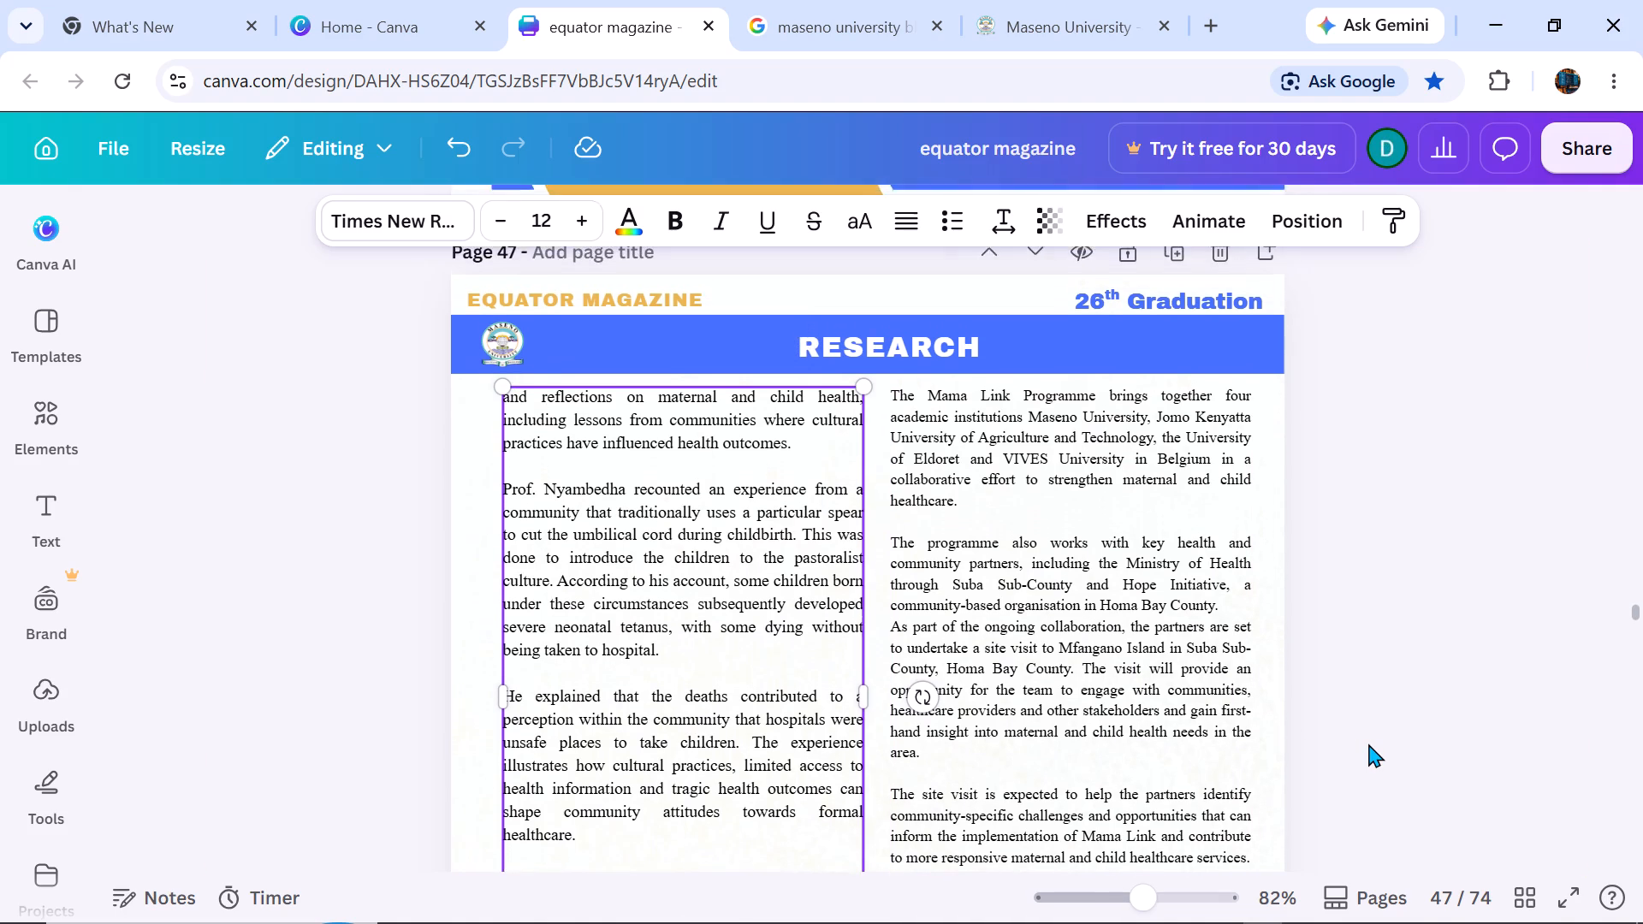
scroll(1368, 743, "up", 1)
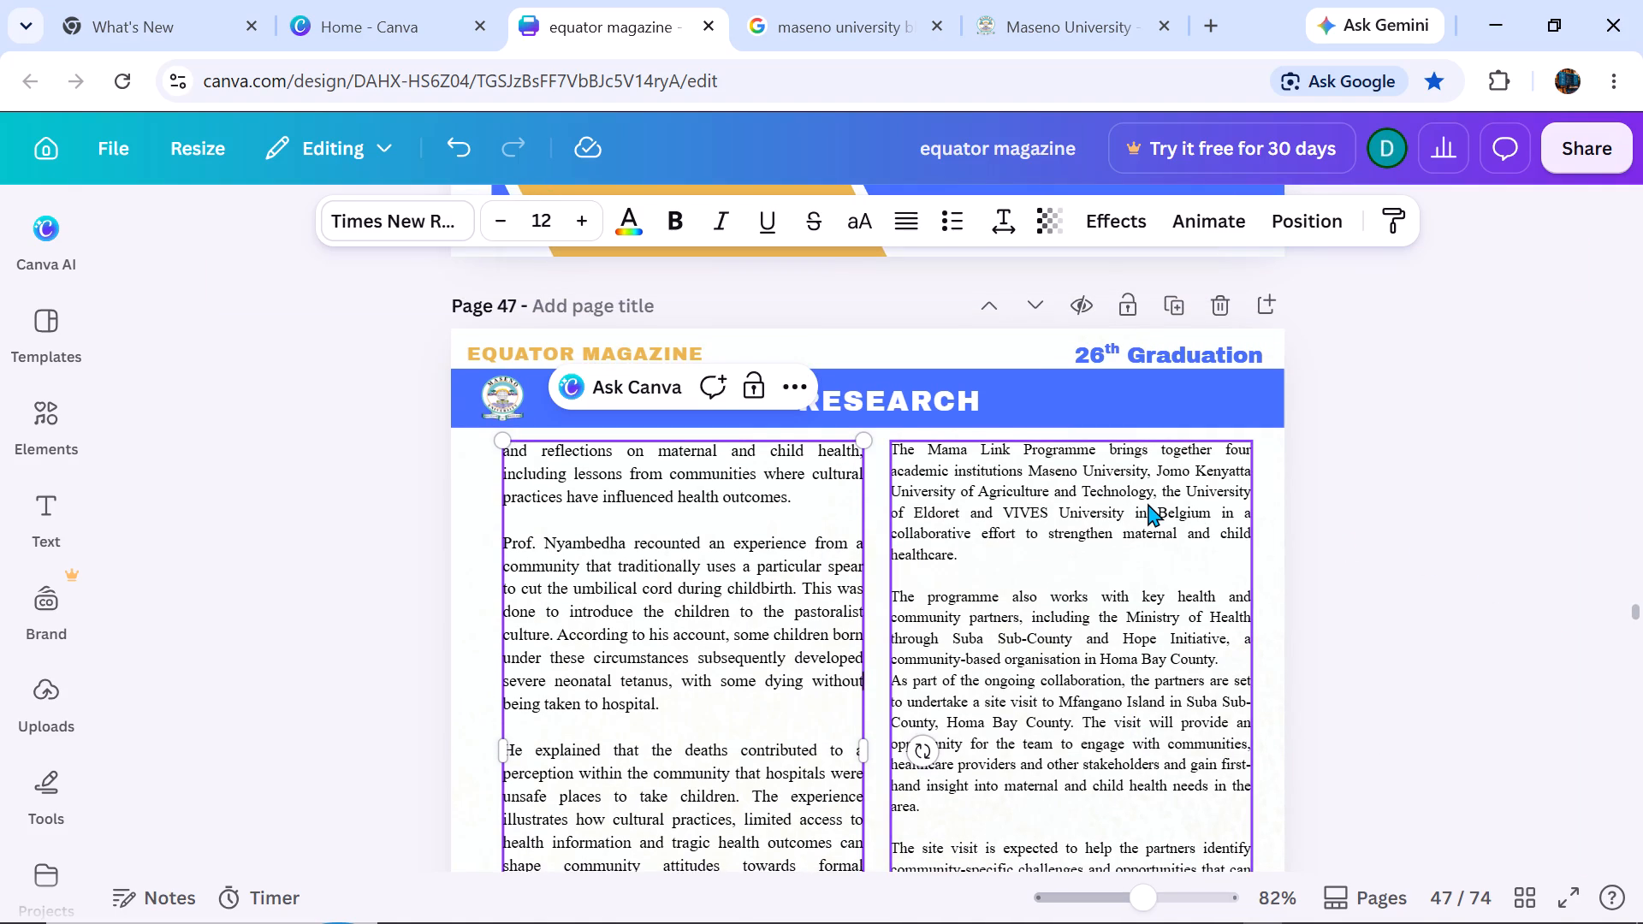
double_click(1059, 473)
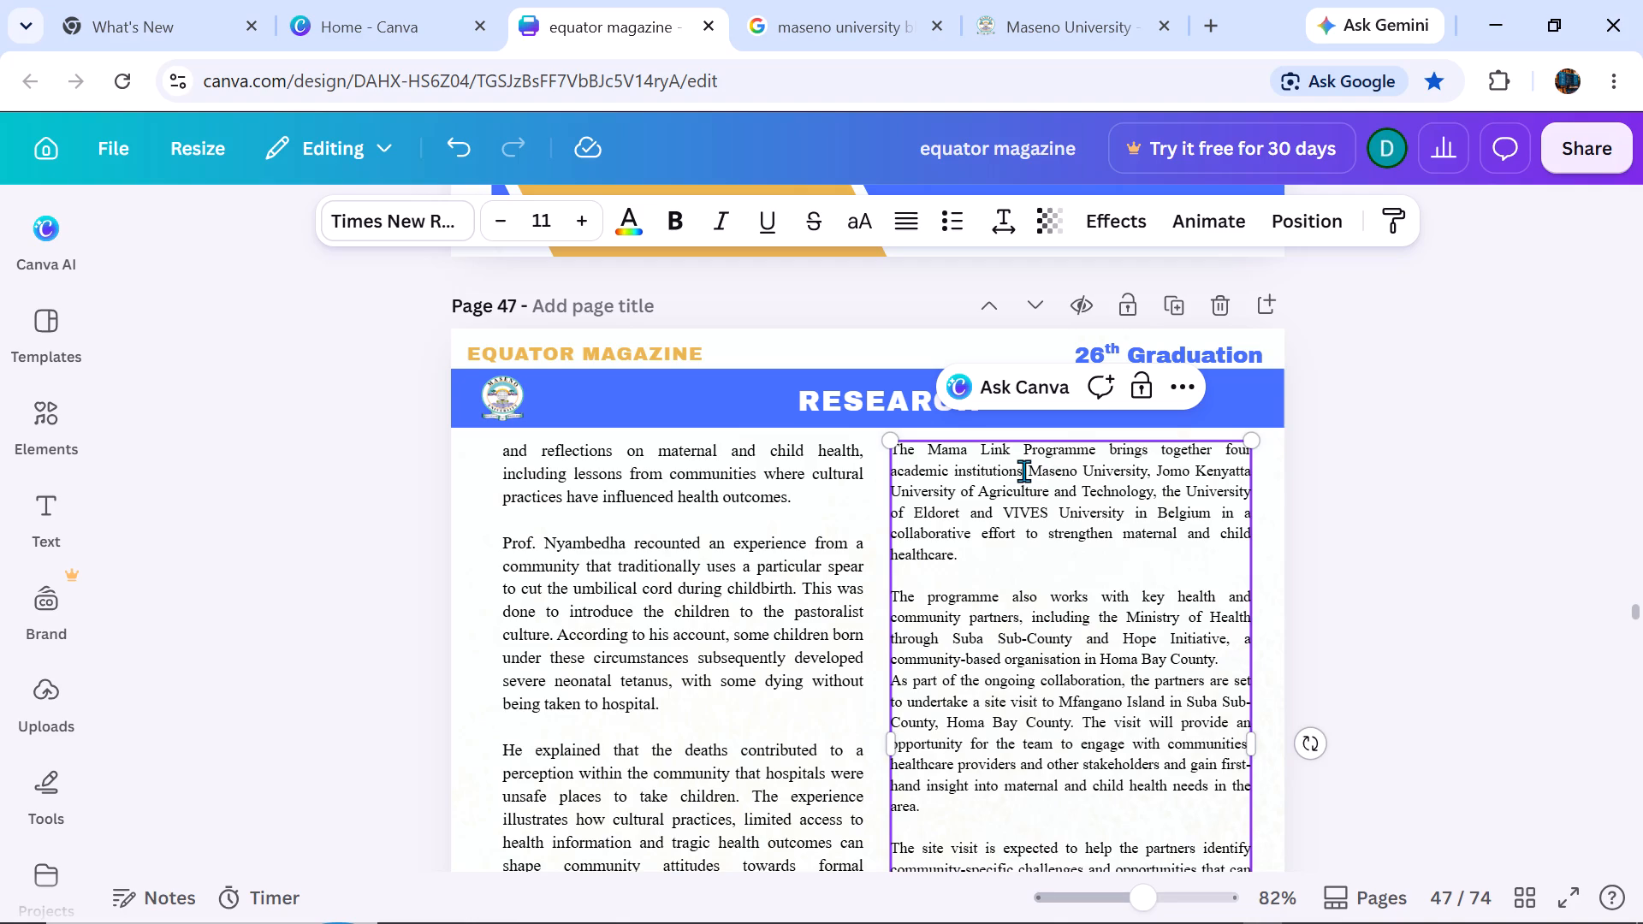
left_click(1023, 471)
key("shift+colon")
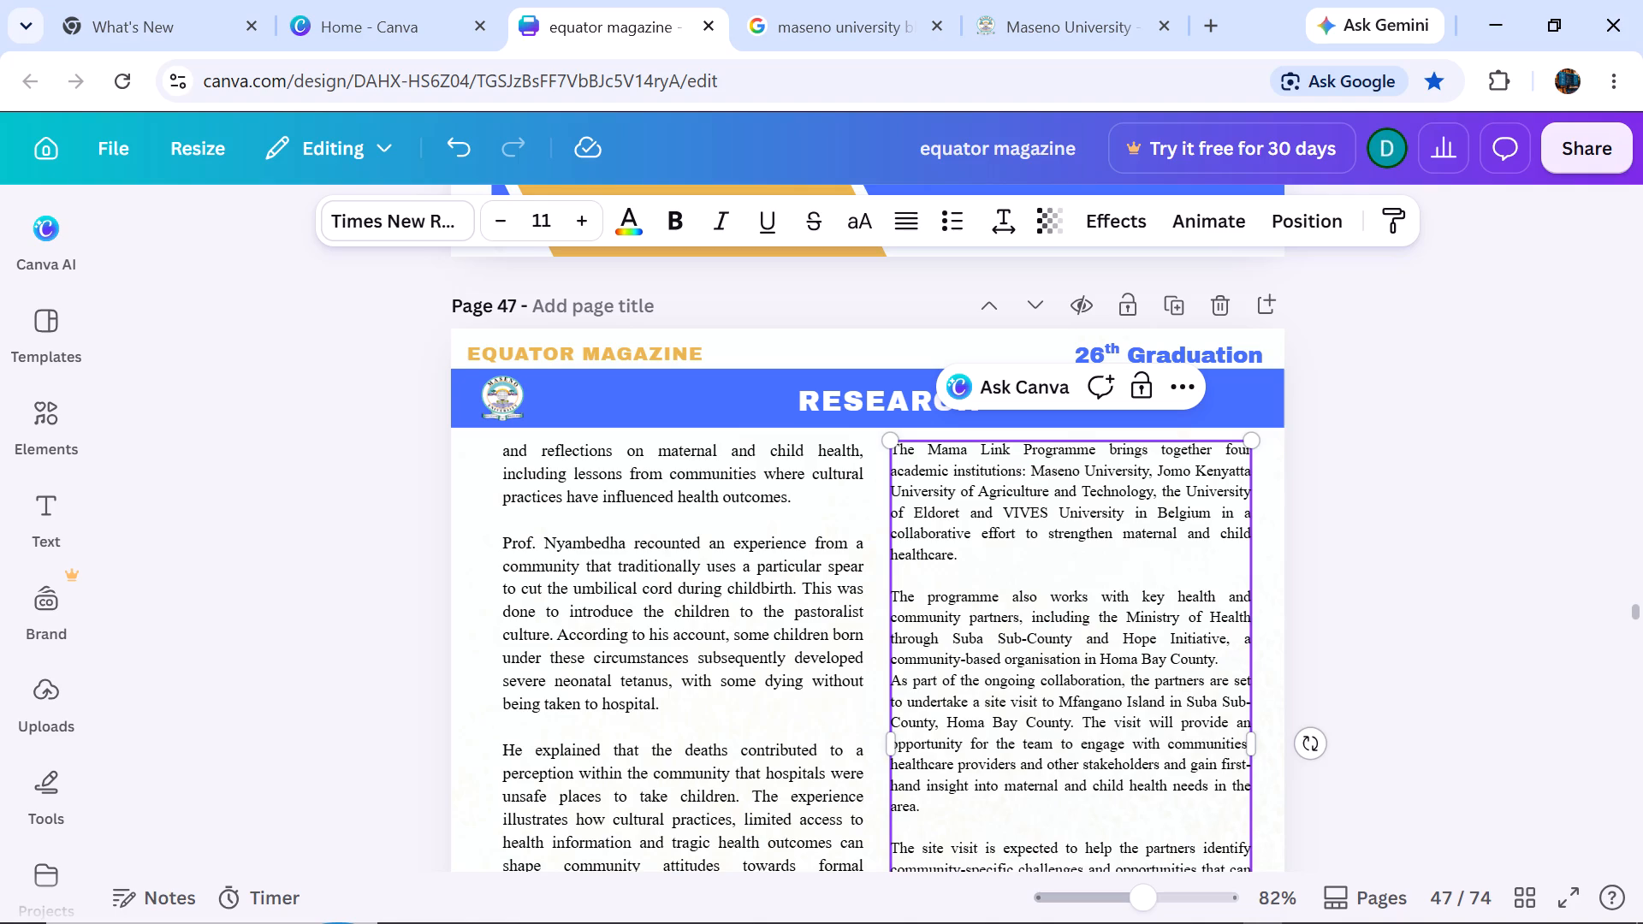
Cut "Maseno University," from the start of the institutions list in the Mama Link Programme paragraph, keeping a space after the colon.
key("ctrl+shift+Right")
key("ctrl+shift+Right")
key("ctrl+shift+Right")
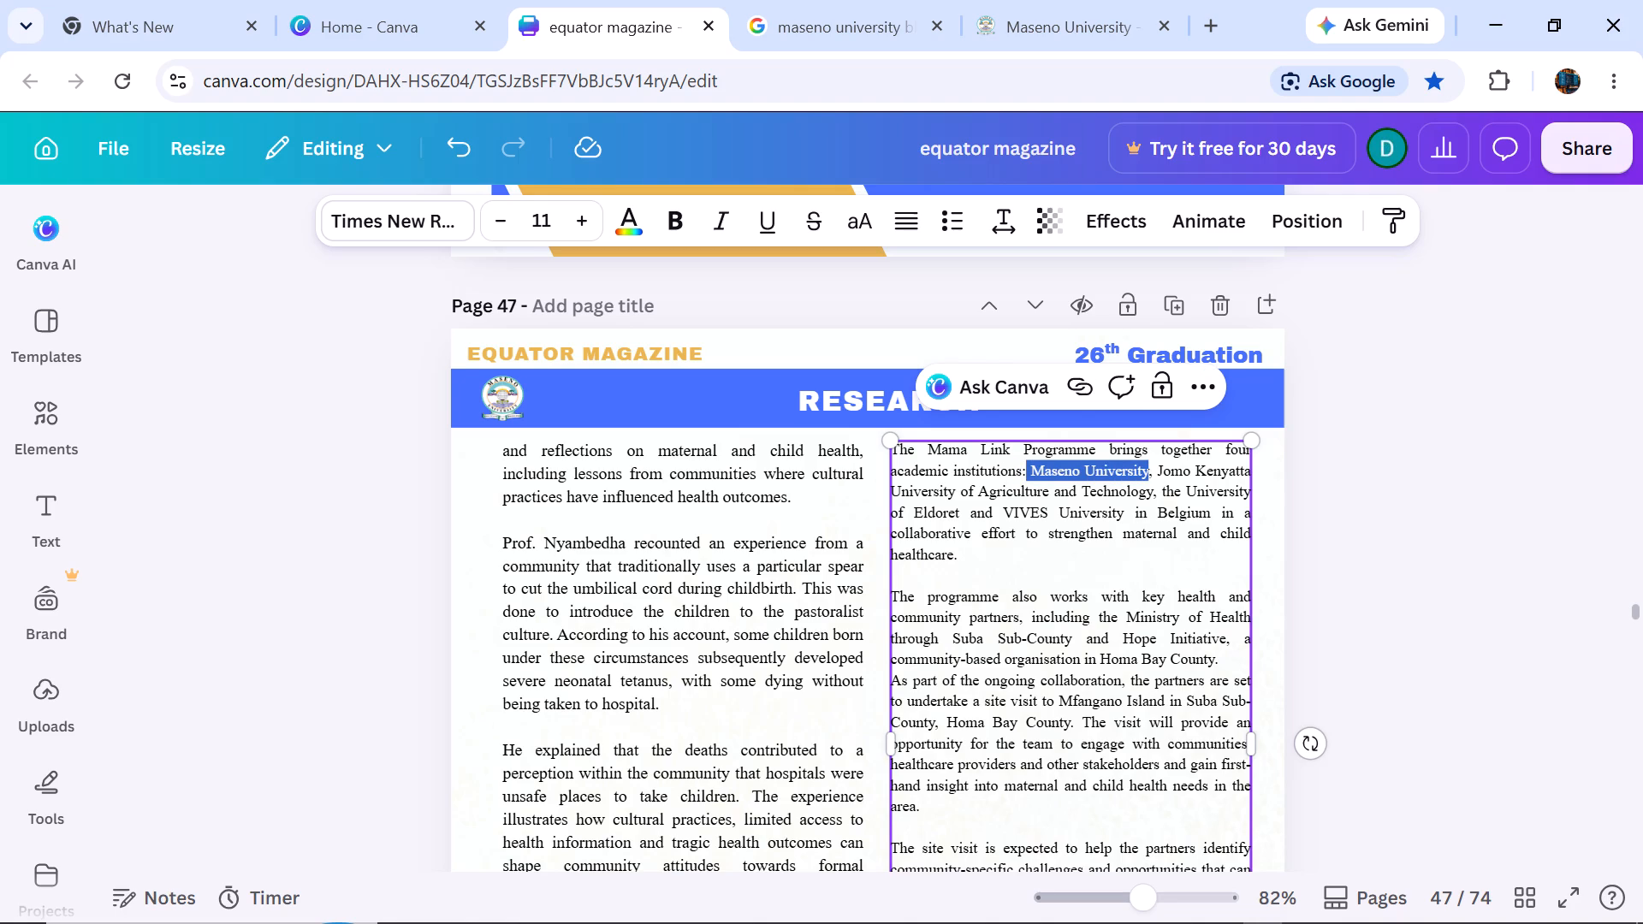
key("ctrl+shift+Right")
key("ctrl+x")
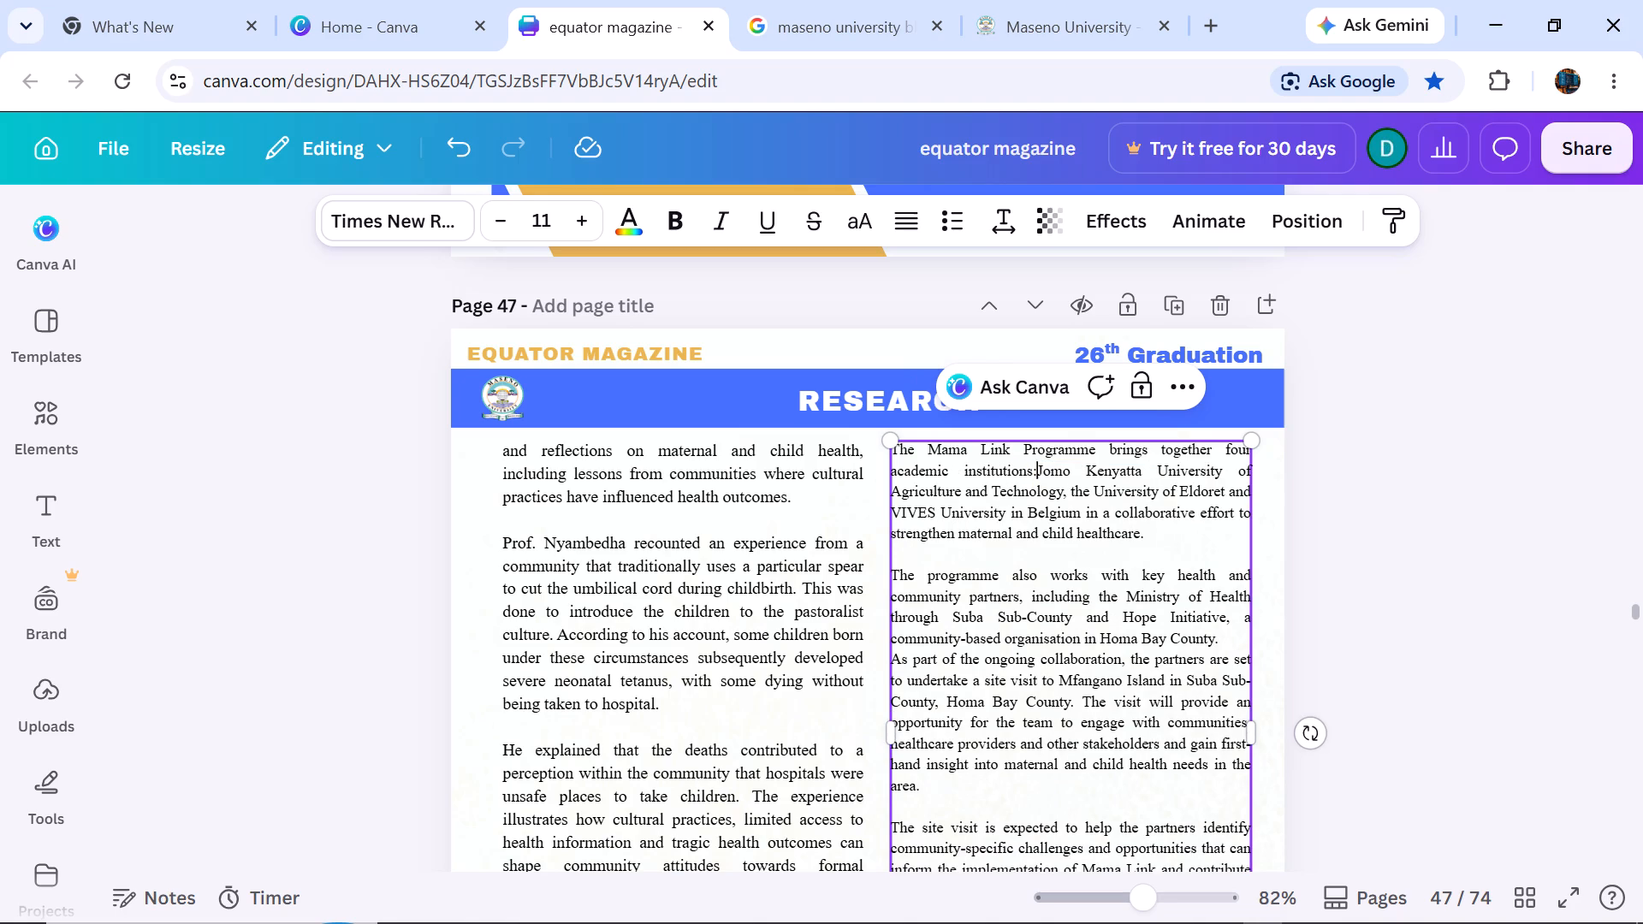
key("space")
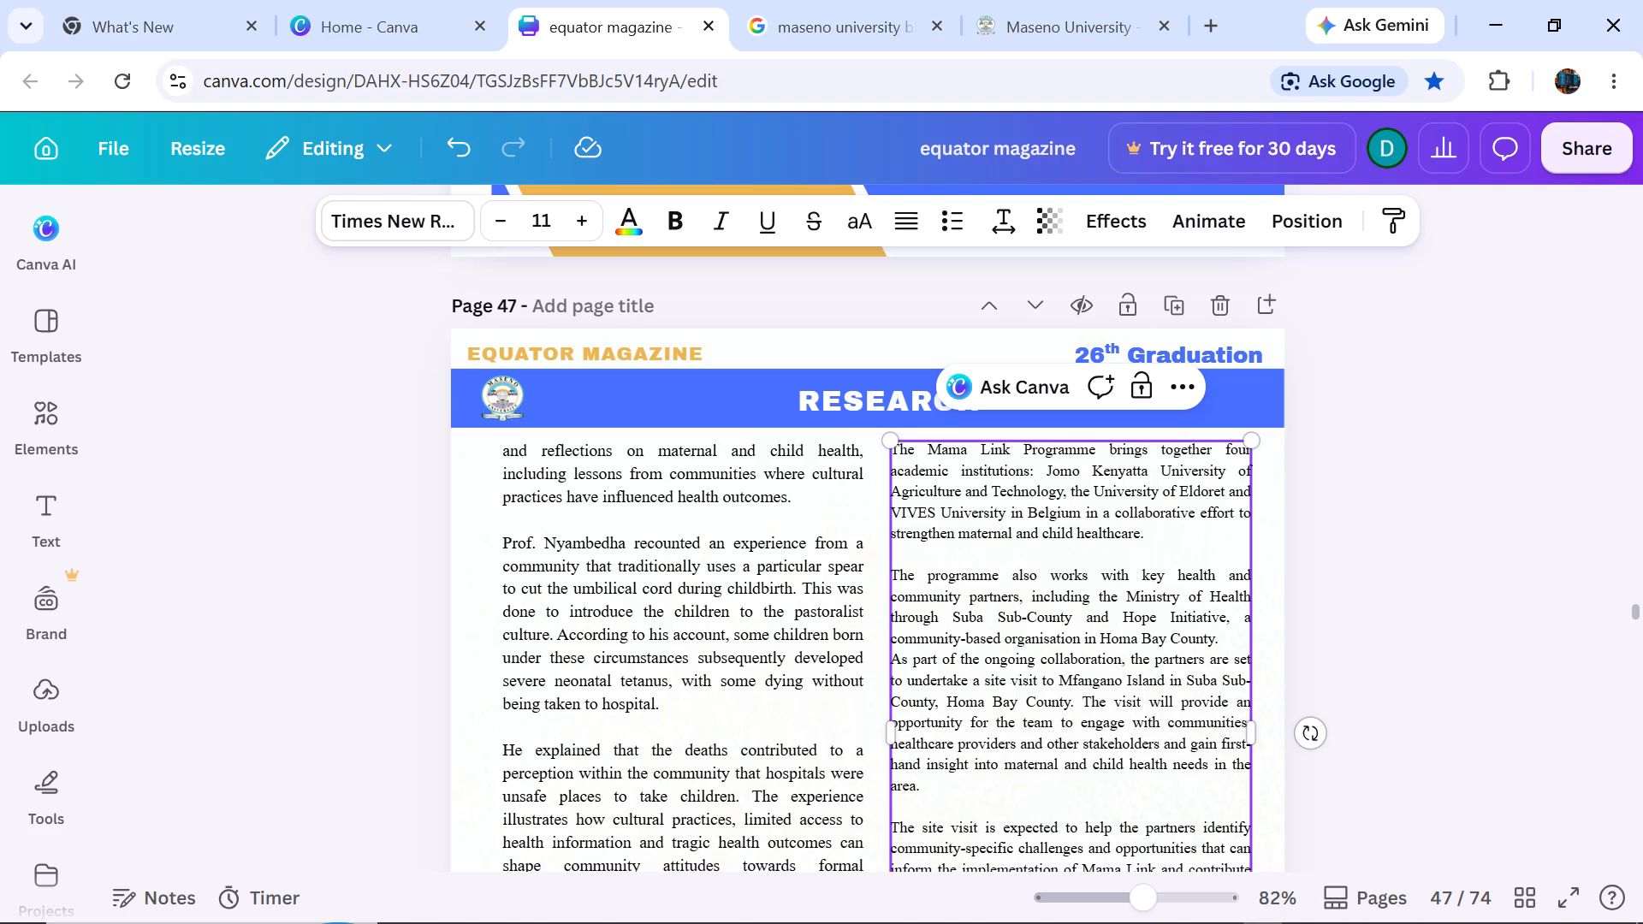
Delete "the" before "University of Eldoret" in the Mama Link Programme paragraph's institutions list.
left_click(1092, 491)
key("BackSpace")
key("BackSpace")
key("BackSpace")
key("BackSpace")
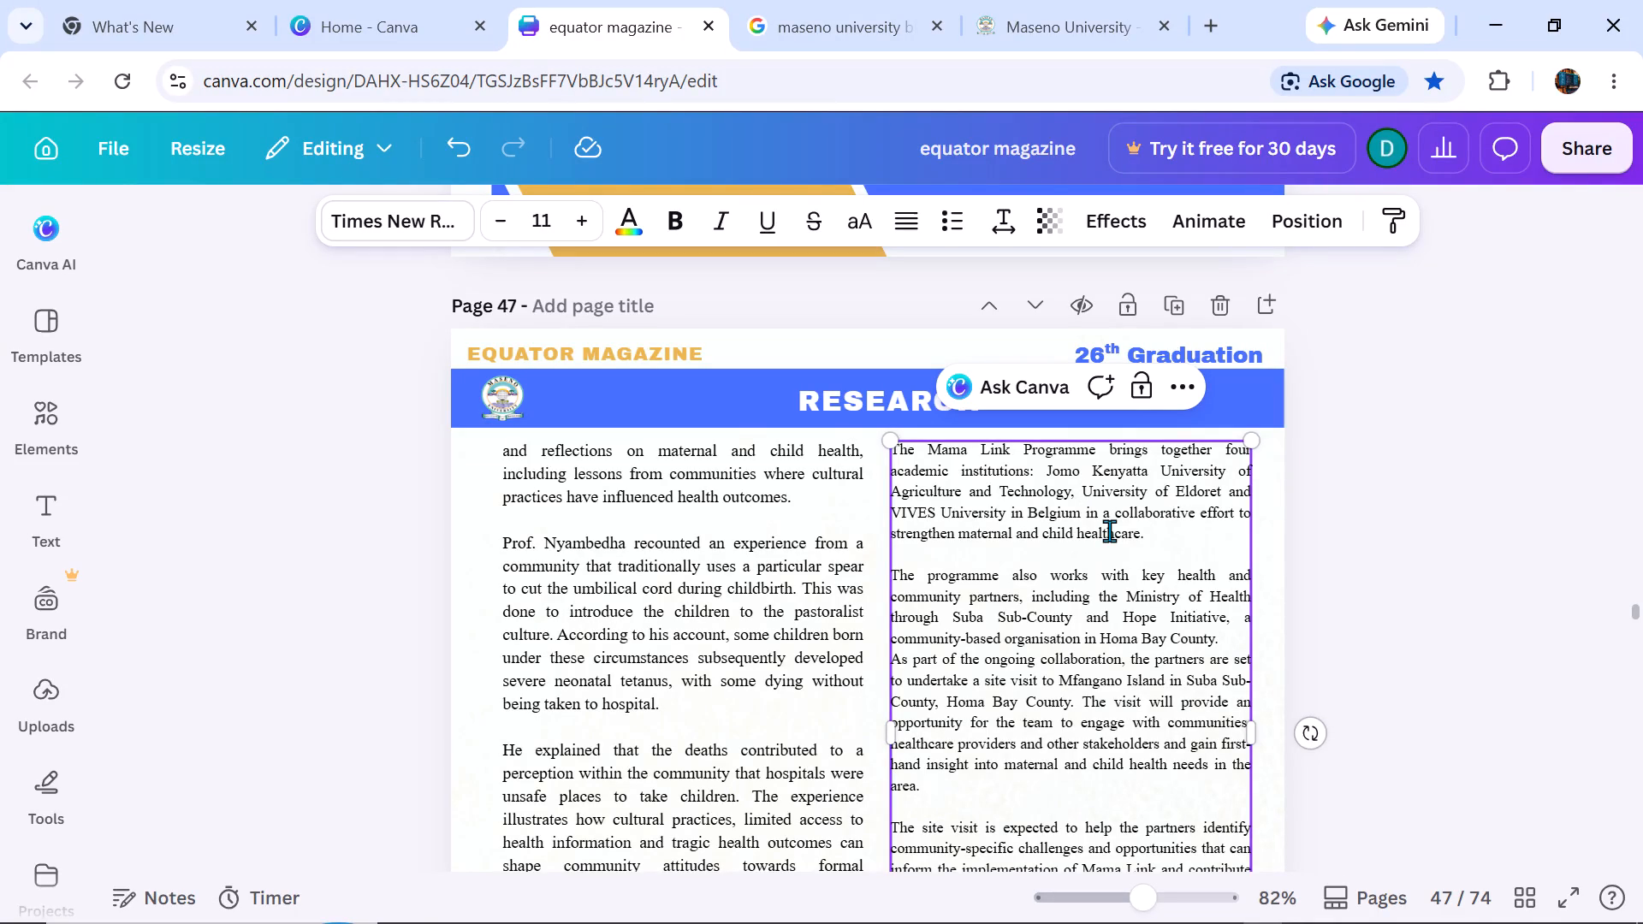
Replace "and" with a comma between "University of Eldoret" and "VIVES University" in the institutions list.
left_click(1243, 493)
key("Right")
key("Right")
key("BackSpace")
key("BackSpace")
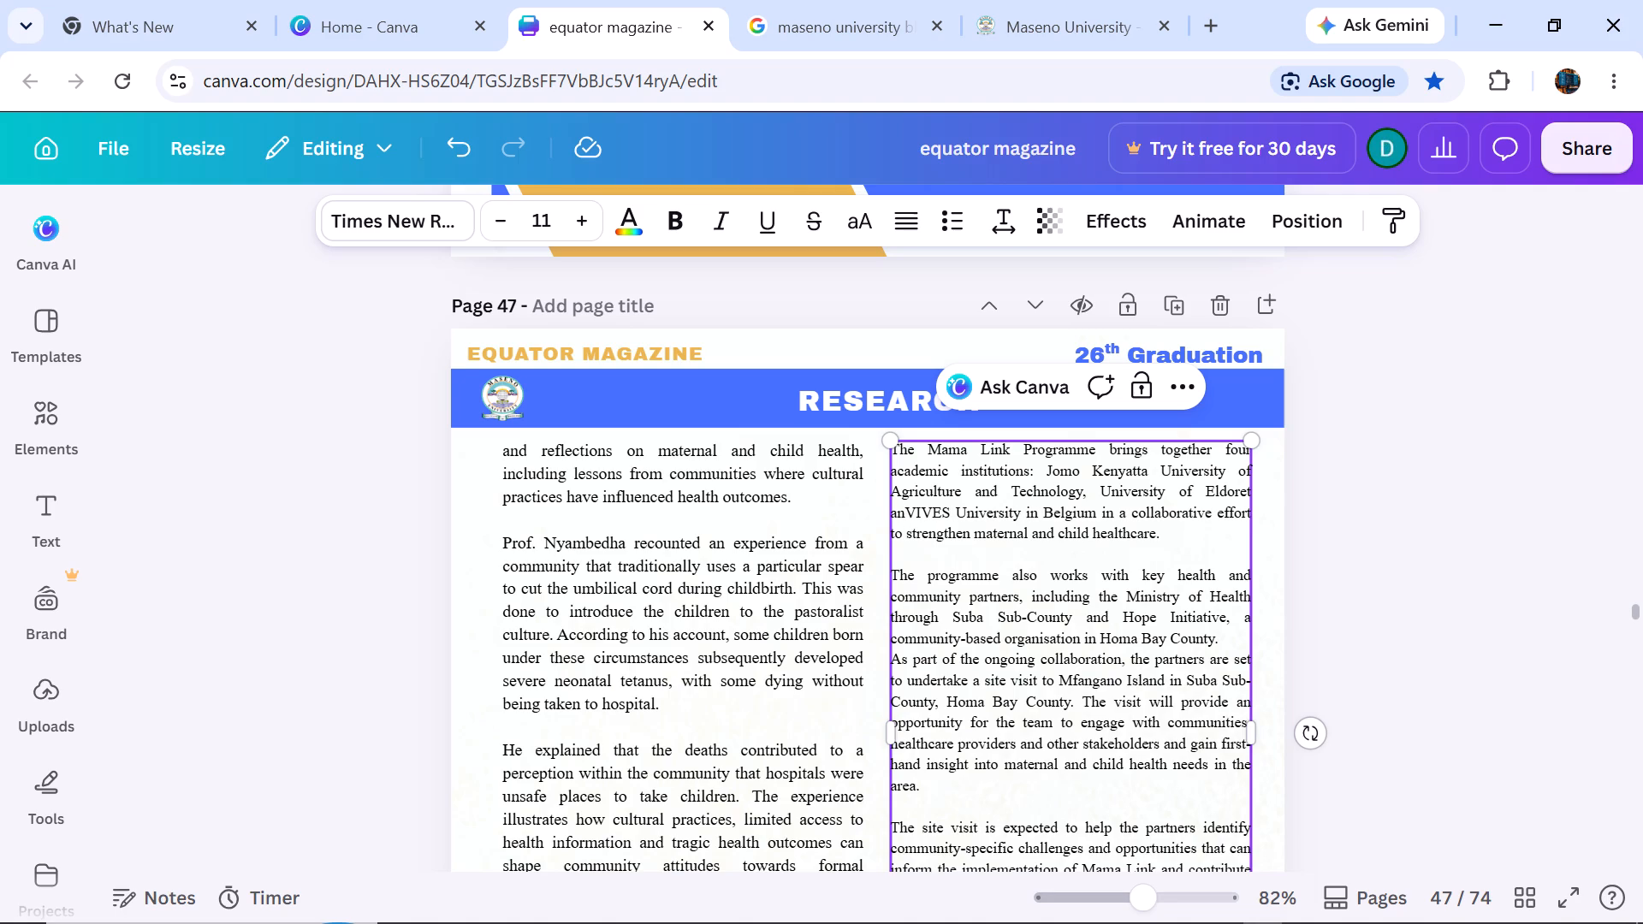
key("BackSpace")
key("BackSpace")
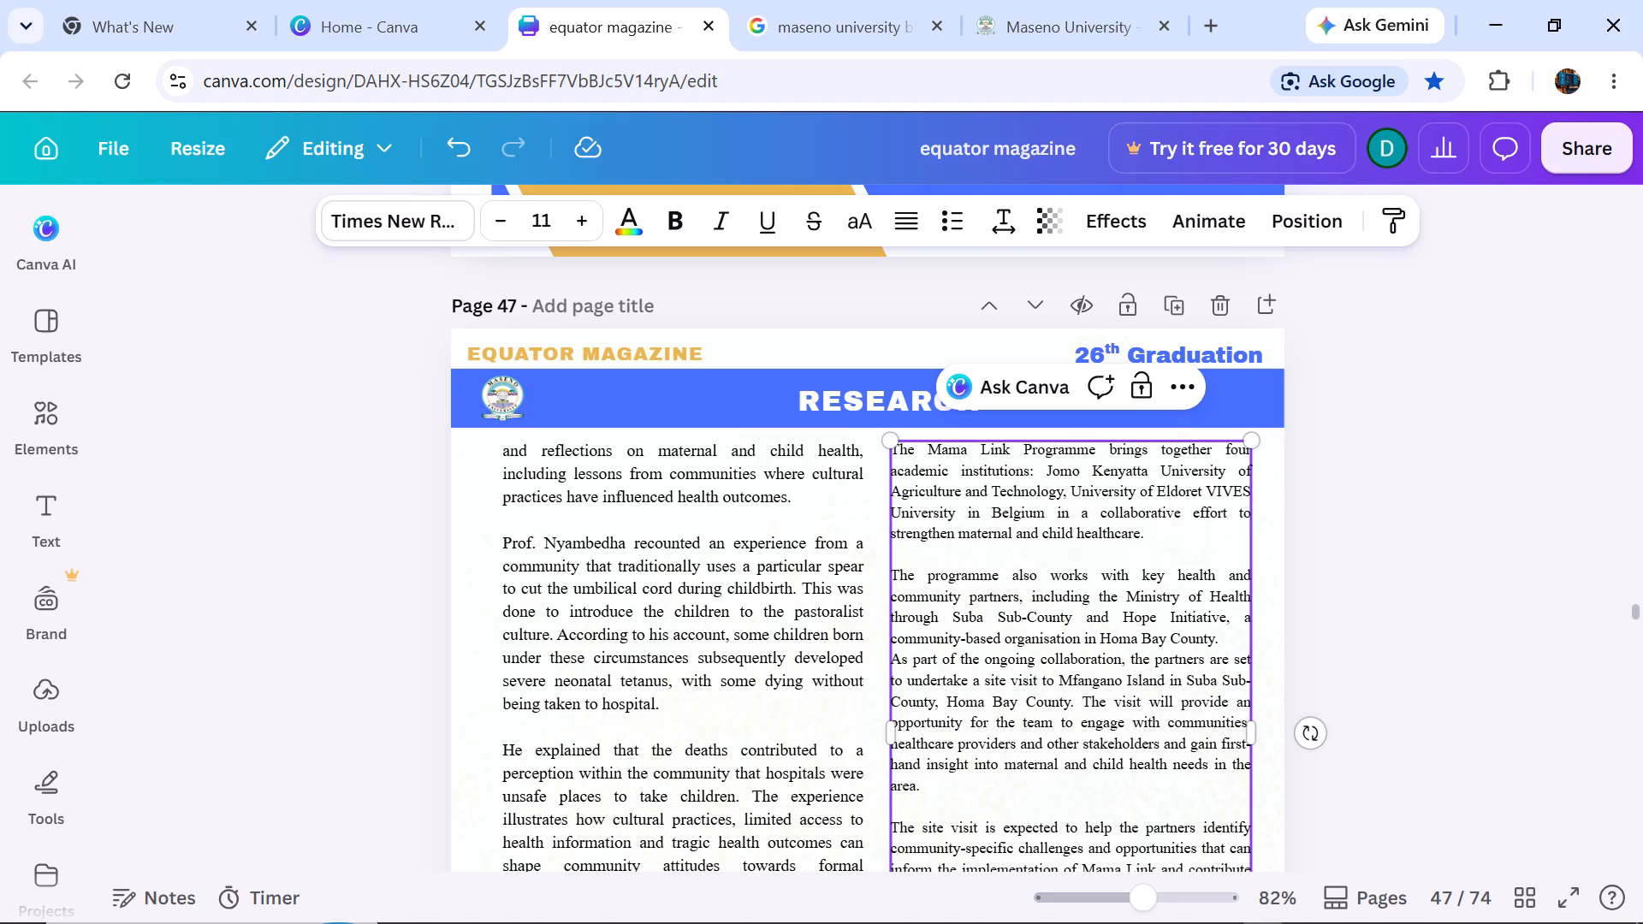
key("BackSpace")
type(",")
key("space")
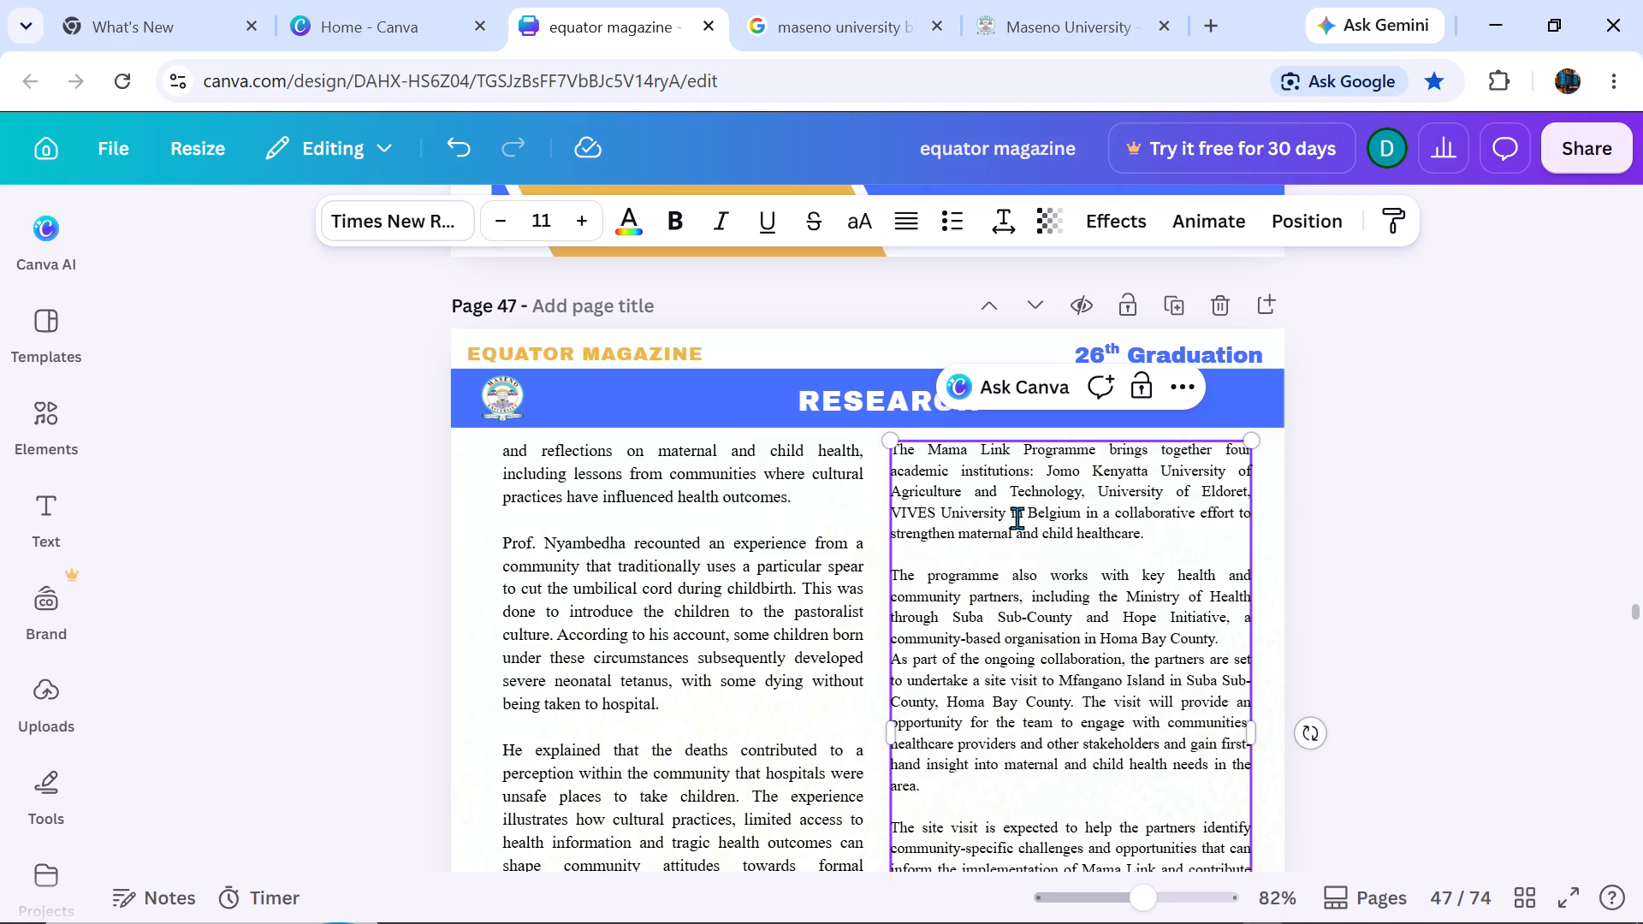
Add "and" plus the cut "Maseno University" after "VIVES University in Belgium", removing the comma that follows the pasted name.
left_click(1082, 510)
key("space")
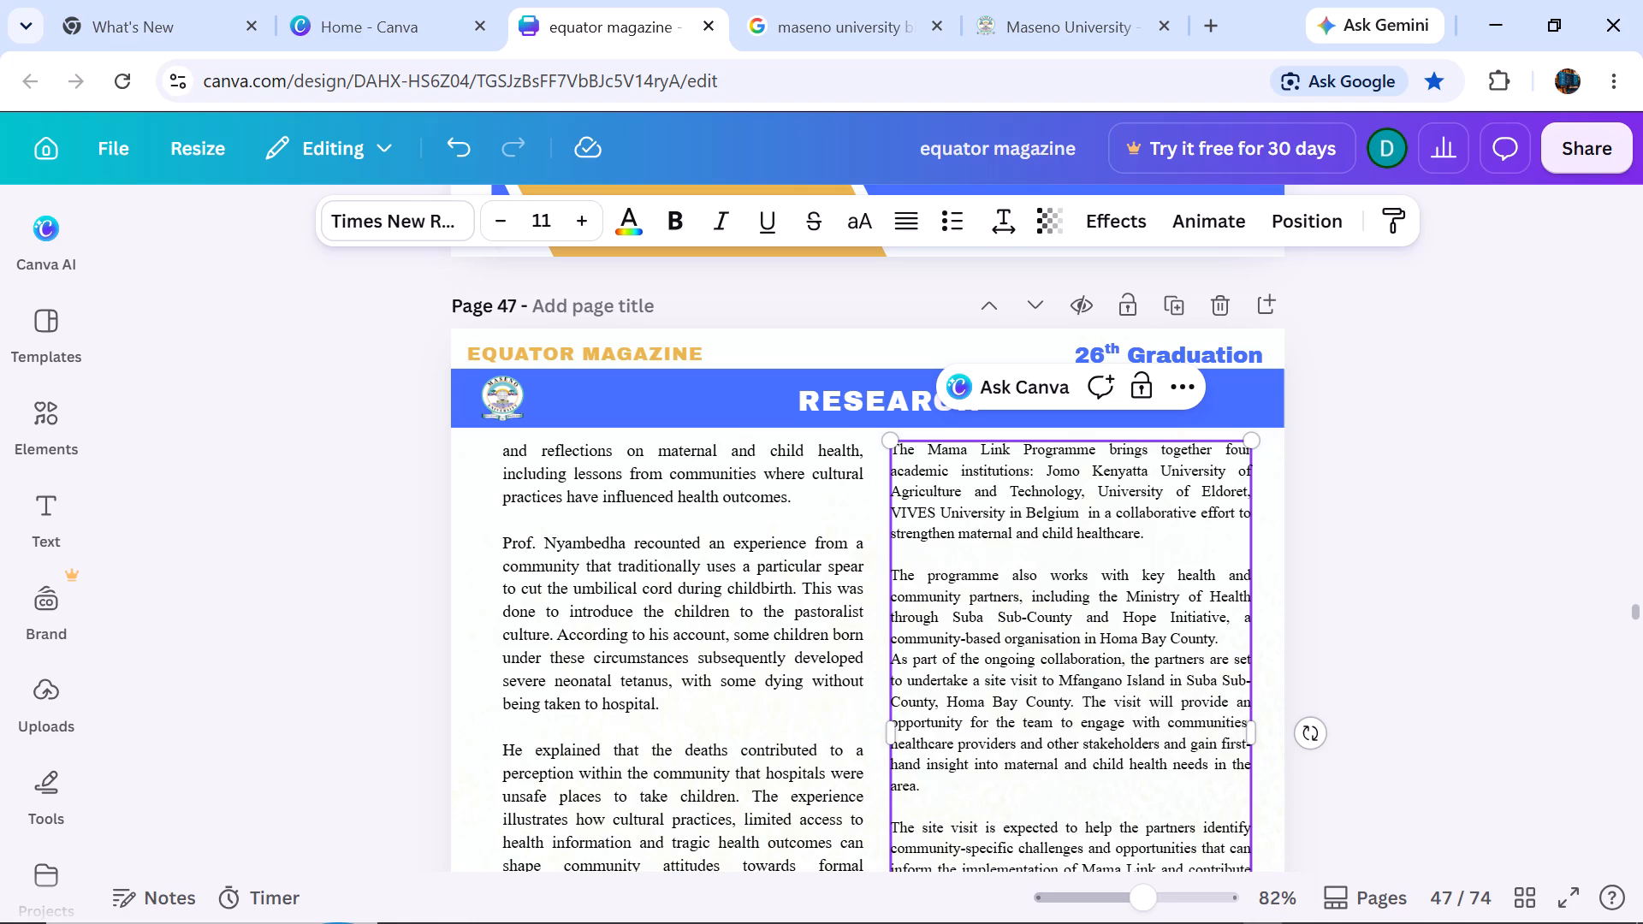
type("and v")
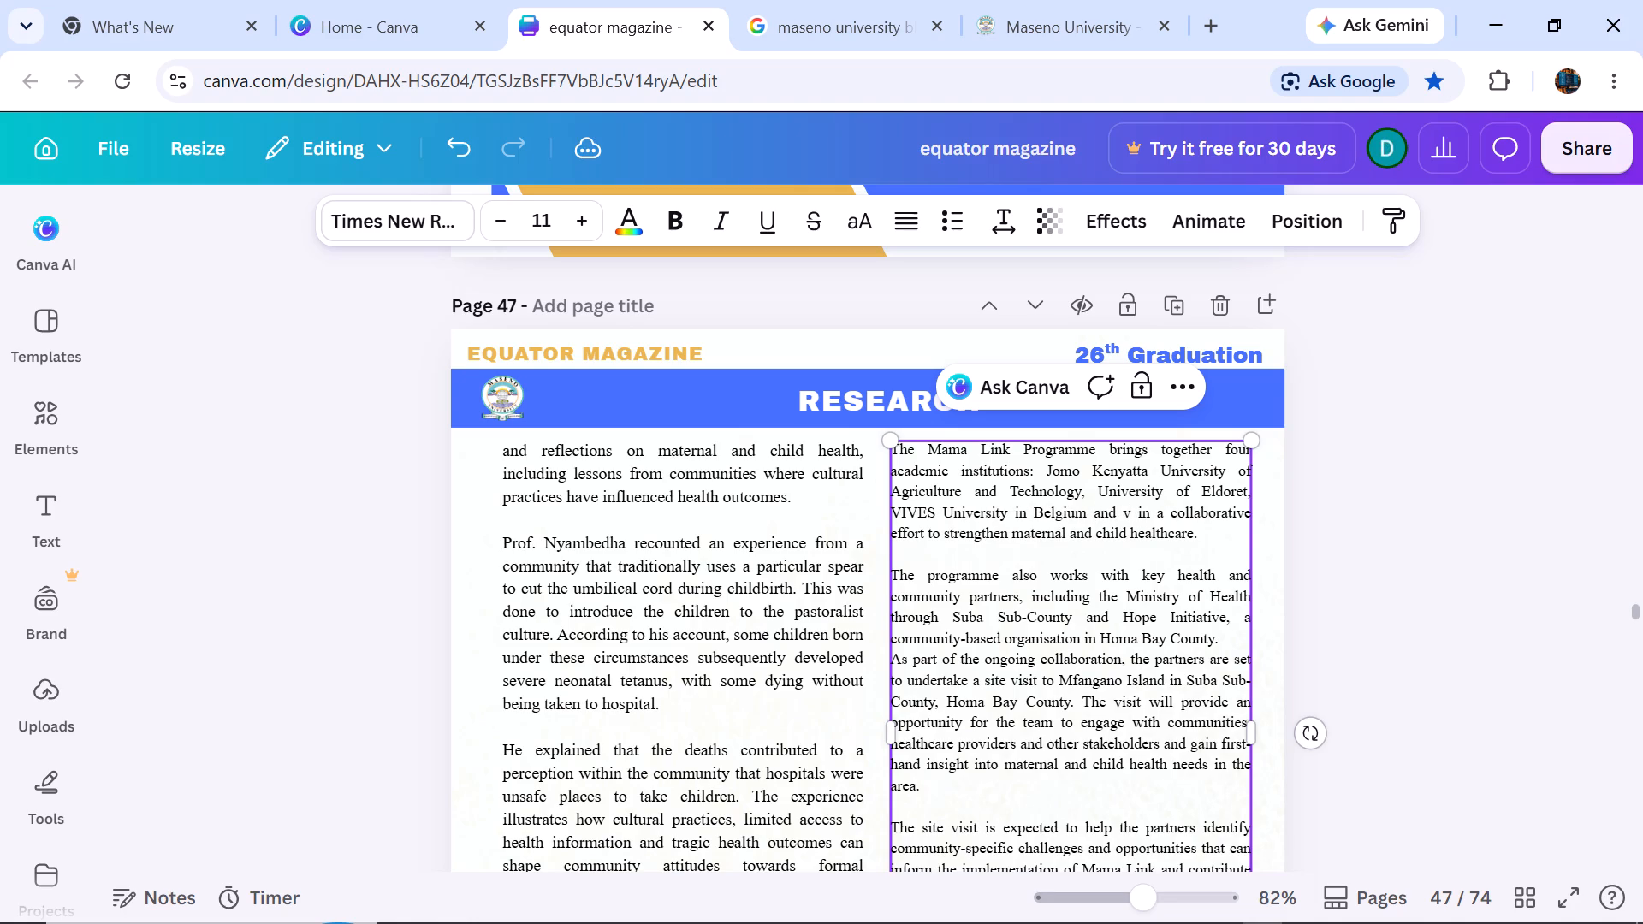
key("BackSpace")
key("ctrl+v")
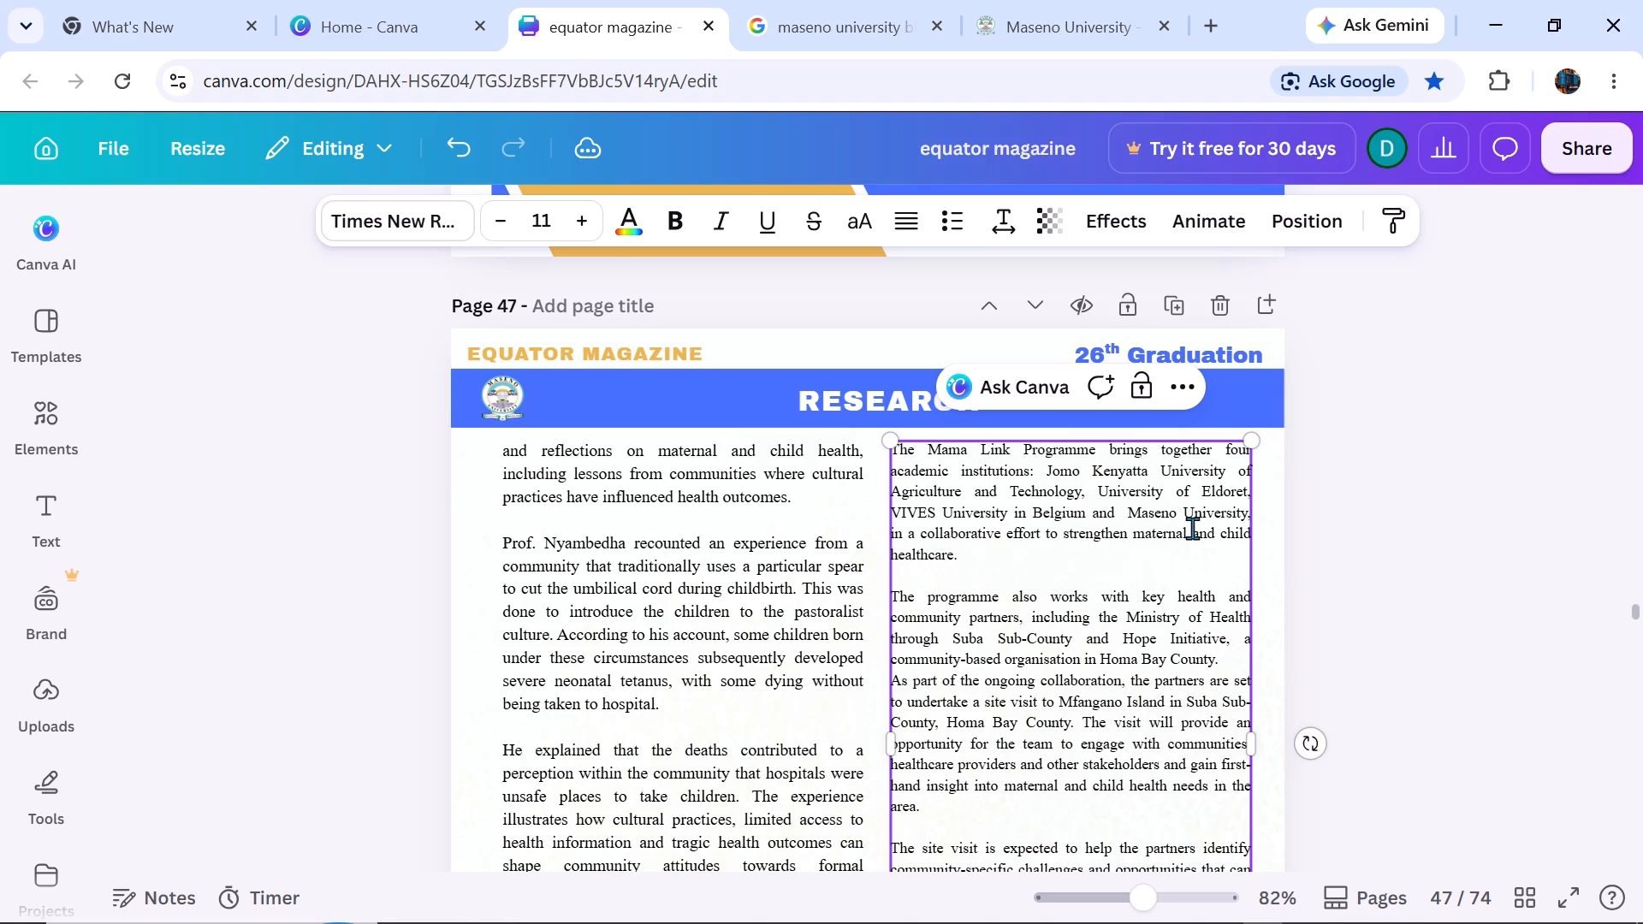
left_click(1239, 512)
key("Right")
key("Right")
key("BackSpace")
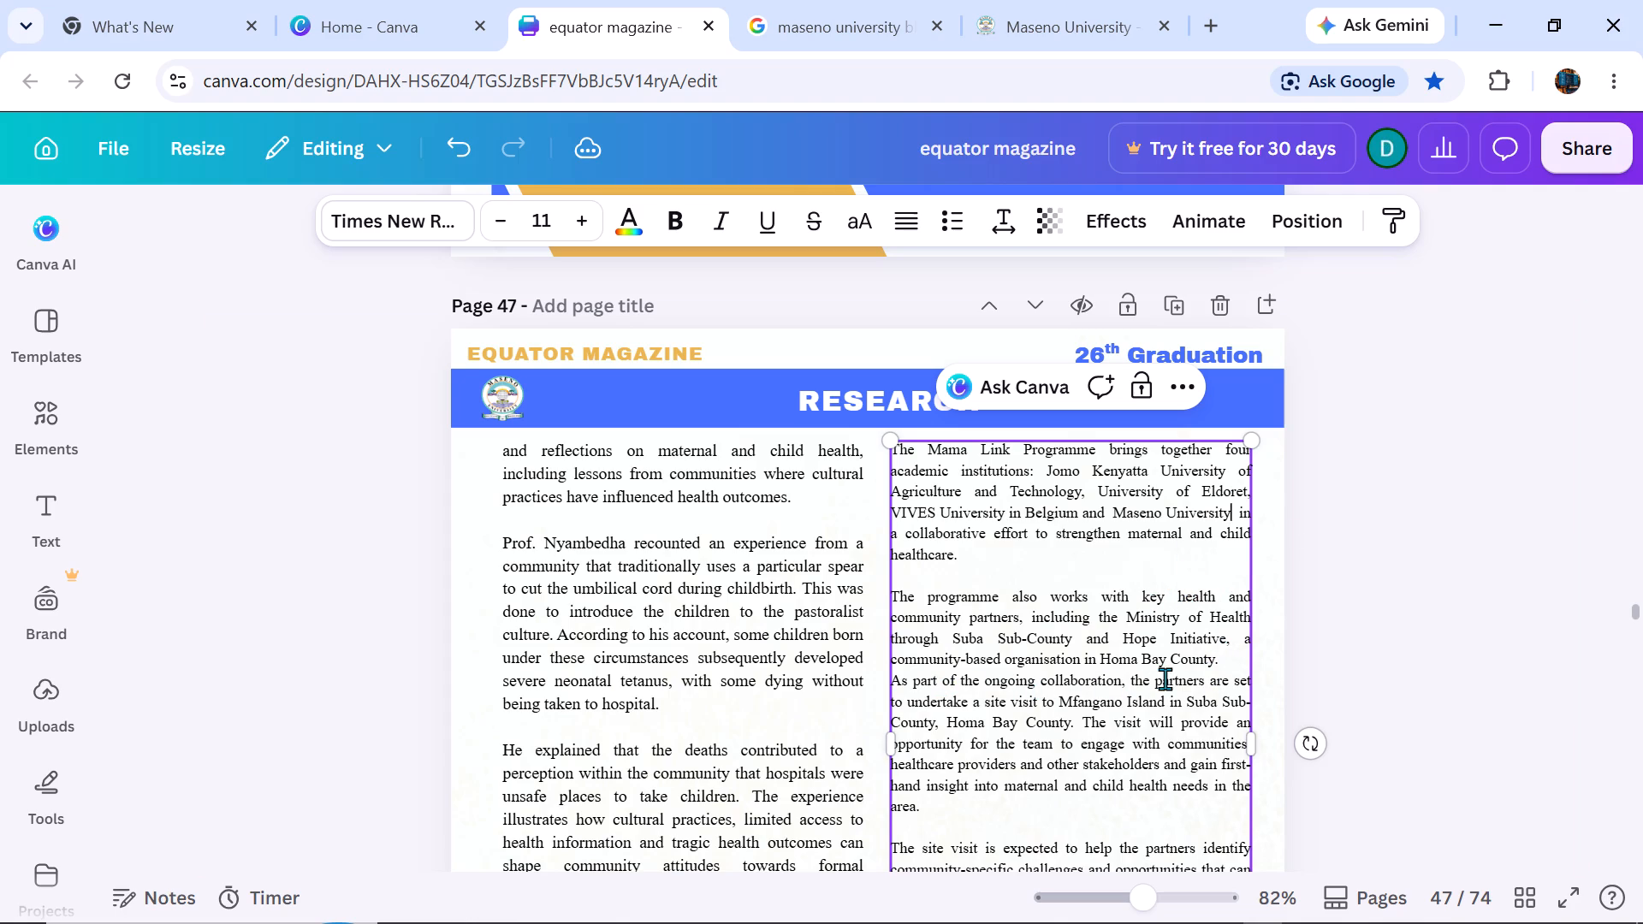
Change "are" to "were" in "the partners are set to undertake a site visit" in page 47's second column.
left_click(1226, 681)
key("BackSpace")
key("BackSpace")
key("BackSpace")
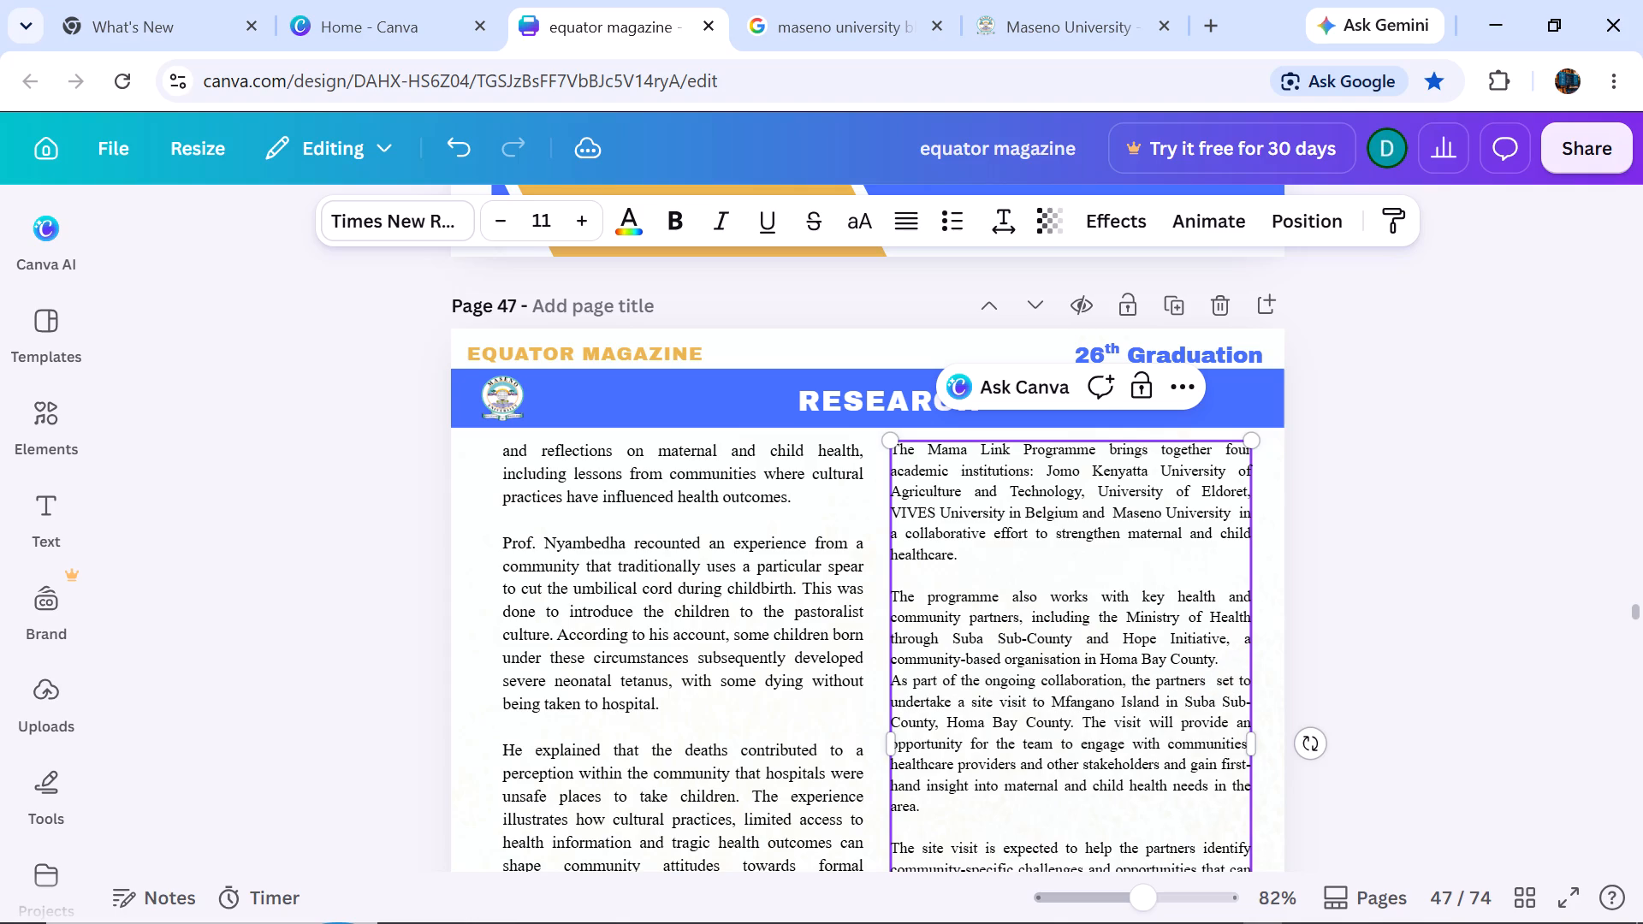
type("were")
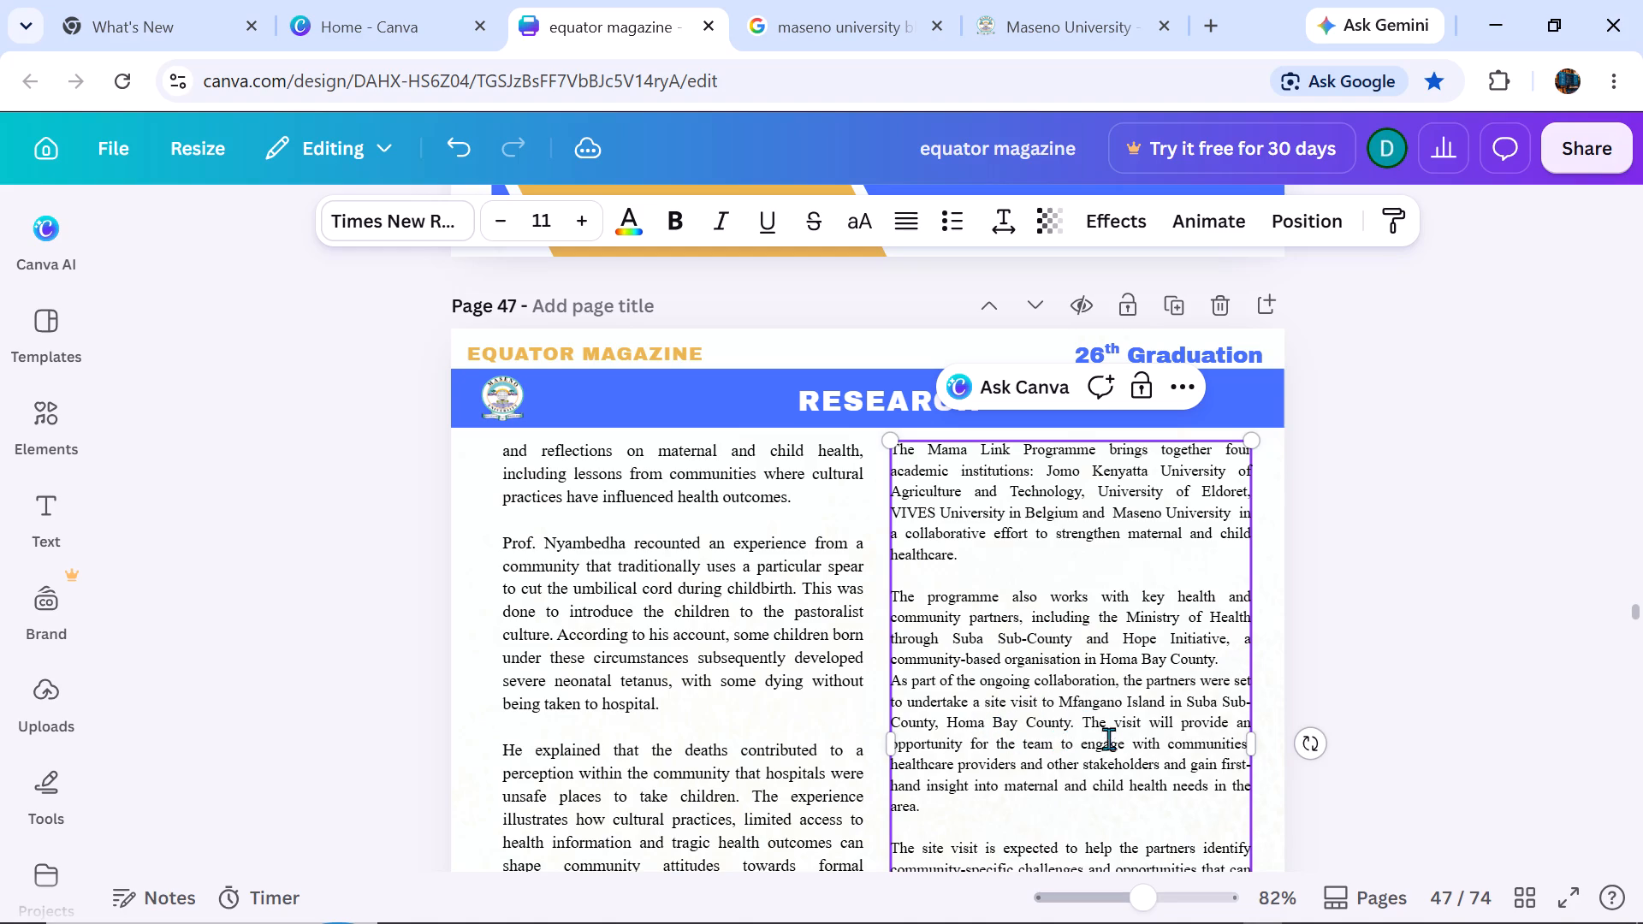
Change "provide" to "provided" in the sentence about the visit giving the team an opportunity to engage with communities.
left_click(1233, 720)
key("BackSpace")
type("d")
key("space")
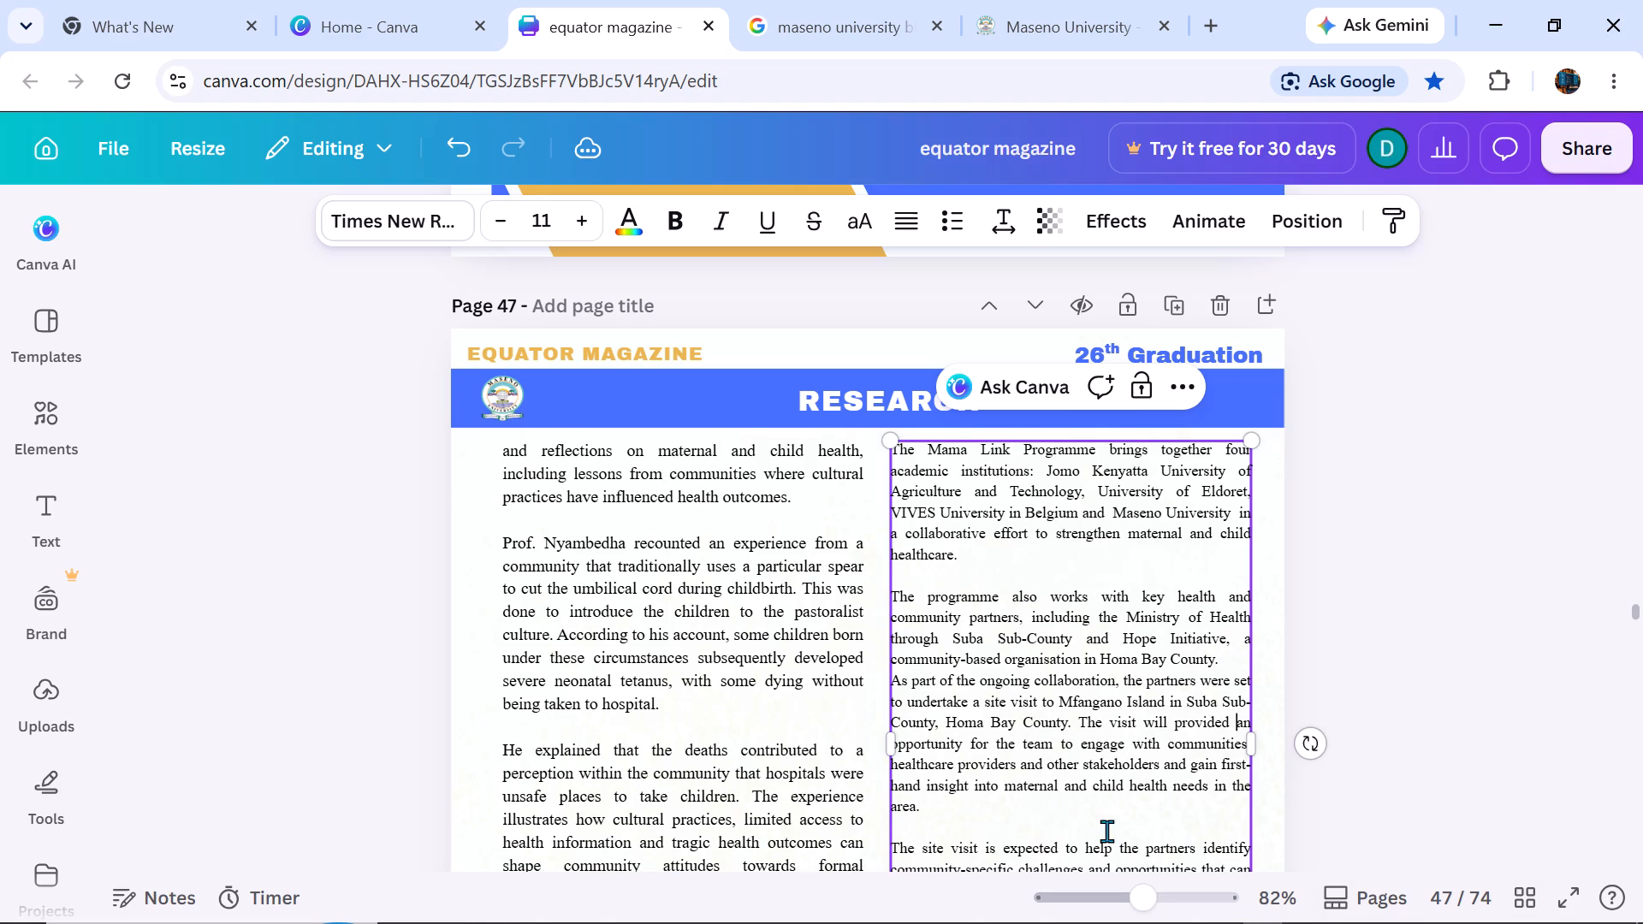
Change "is" to "was" in "The site visit is expected to help the partners" in page 47's last paragraph.
scroll(1106, 831, "down", 1)
left_click(992, 791)
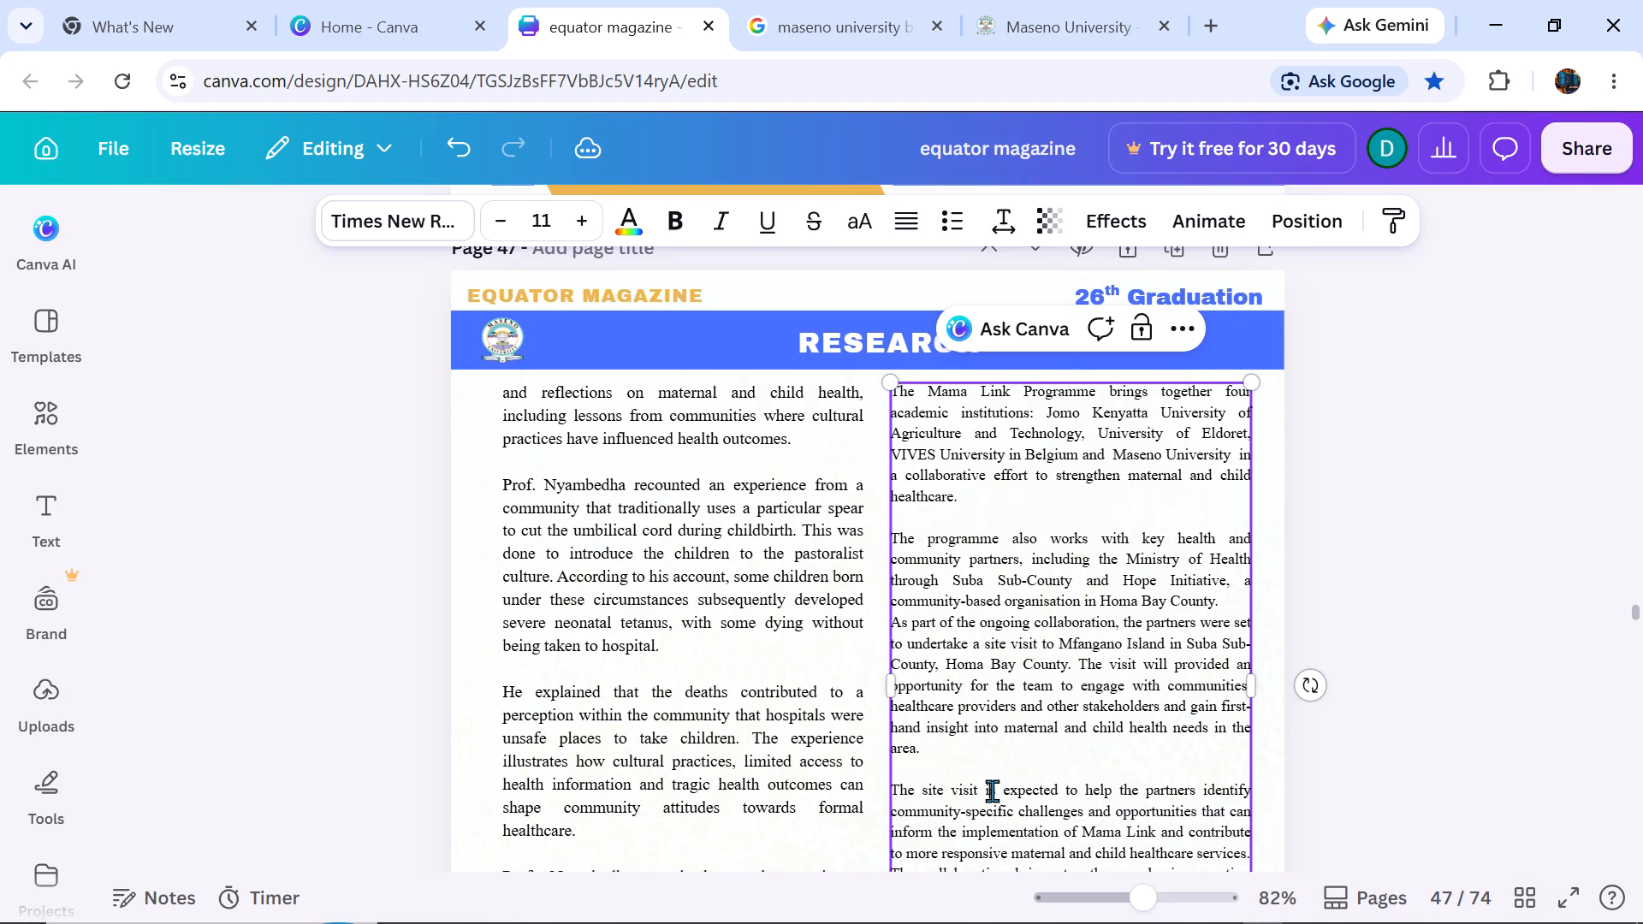
key("BackSpace")
type("wa")
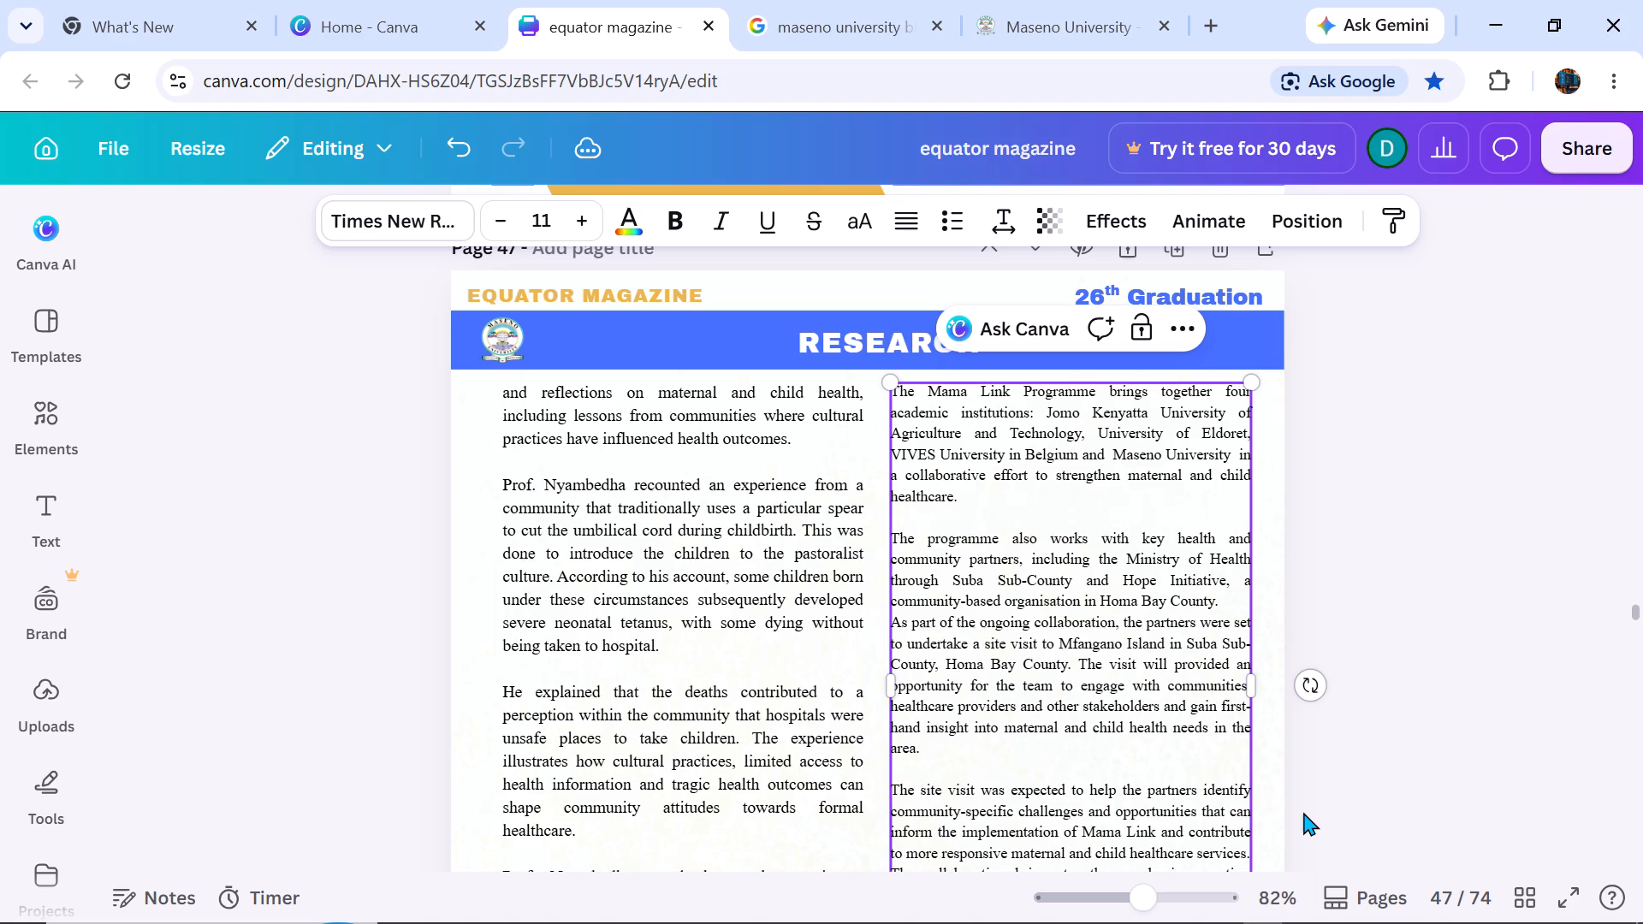
Review the rest of page 47 and resume editing the design while offline.
scroll(1303, 812, "down", 3)
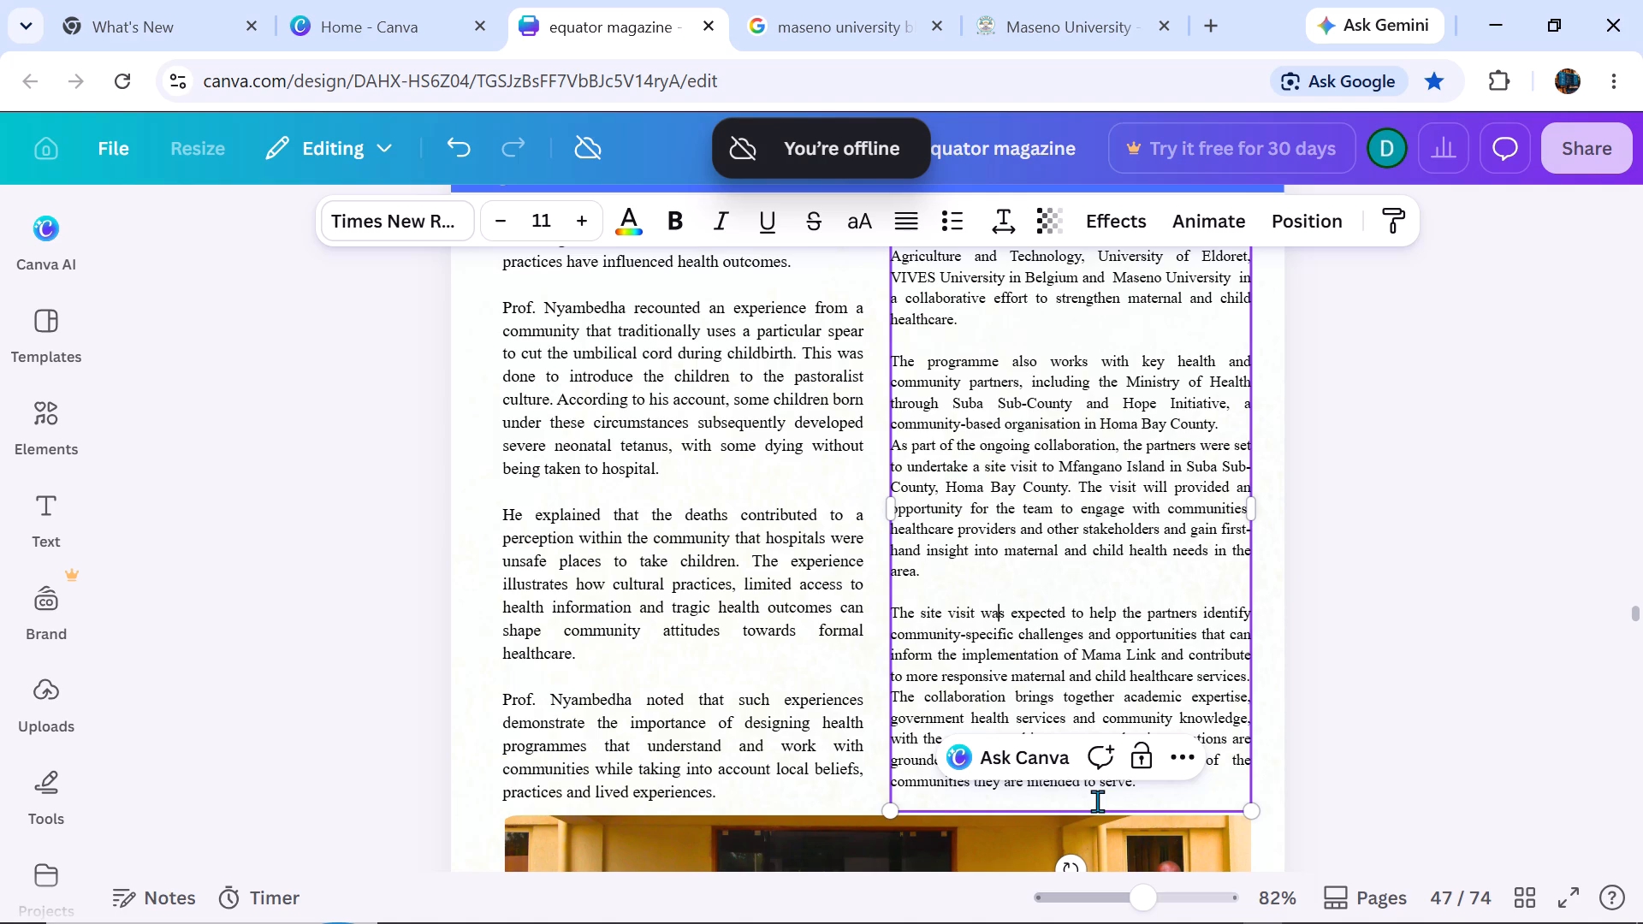
scroll(1097, 801, "down", 2)
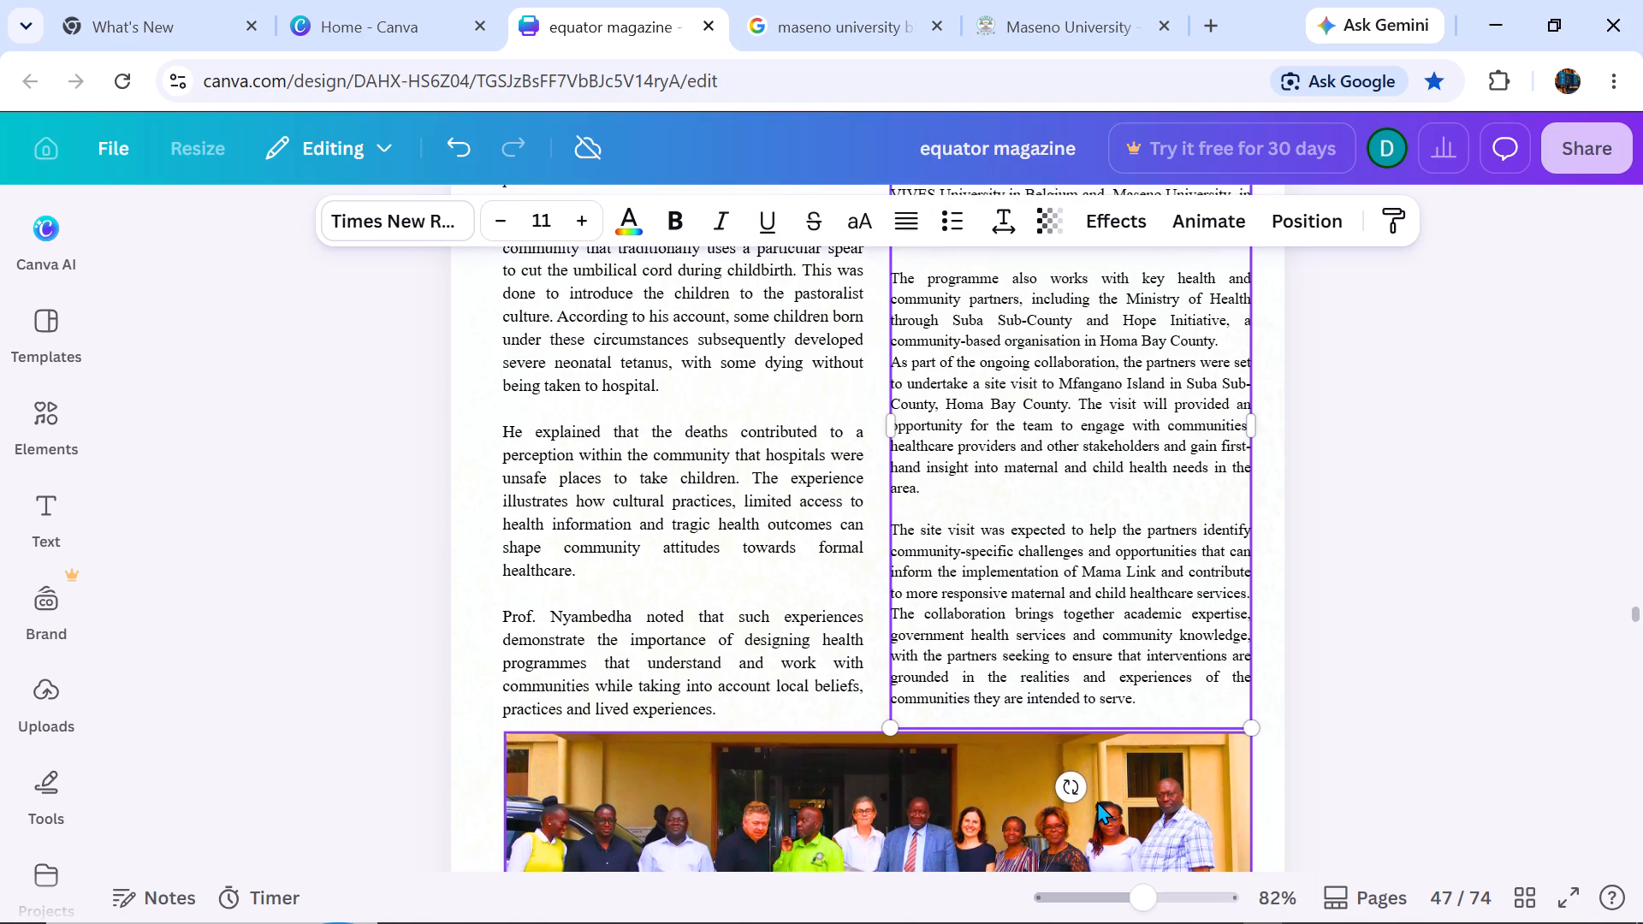
scroll(1097, 801, "down", 1)
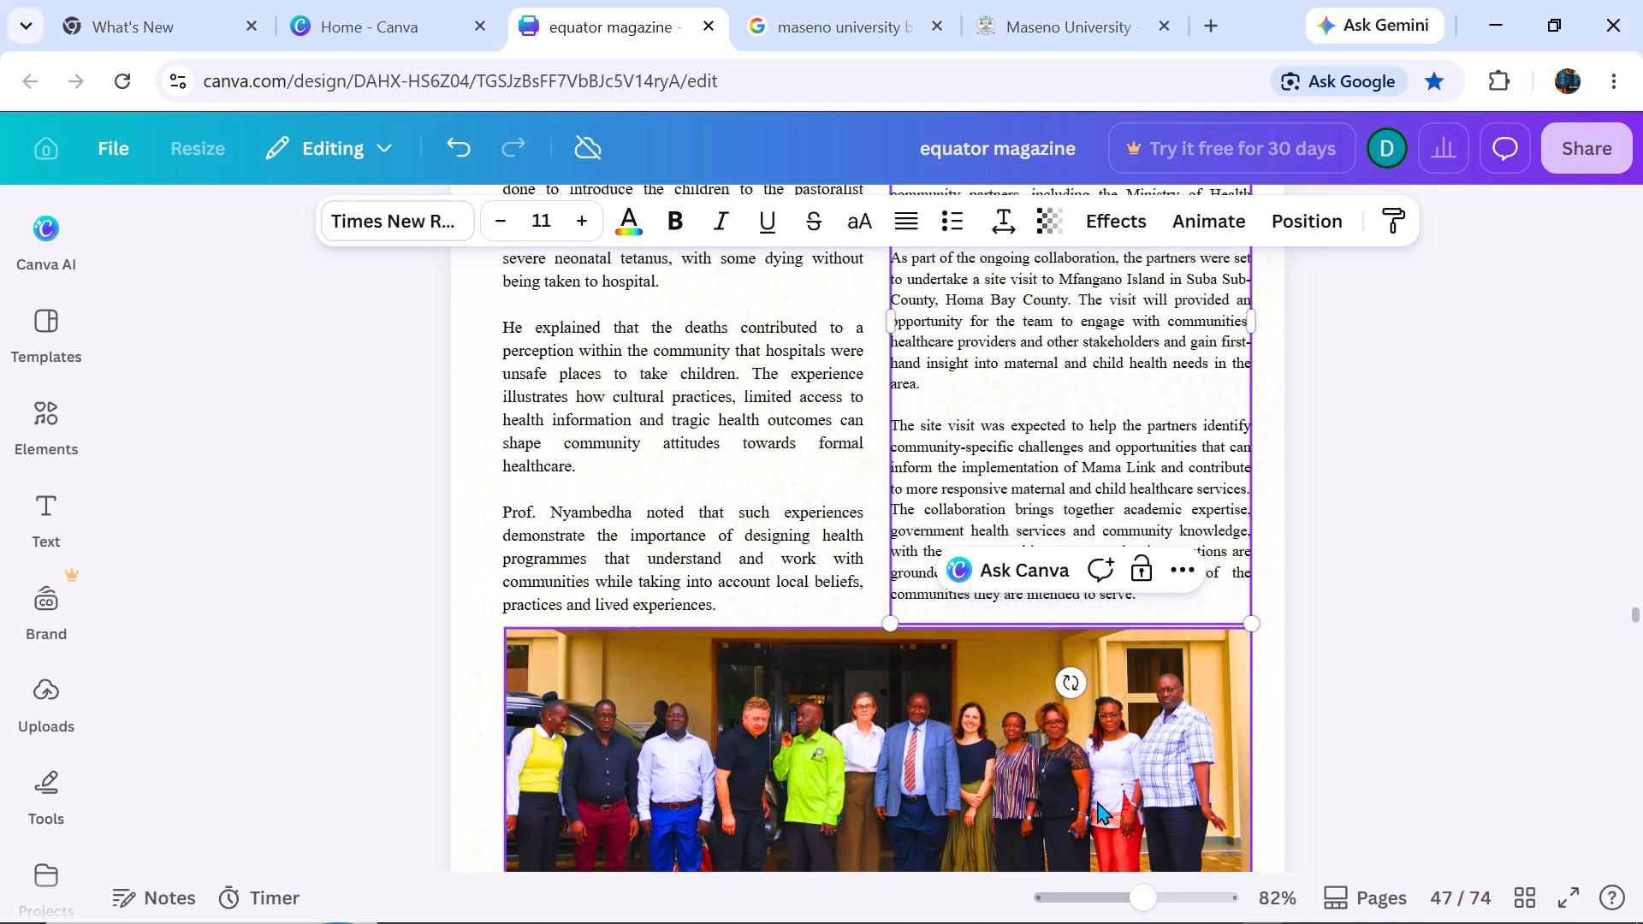
scroll(1097, 801, "down", 1)
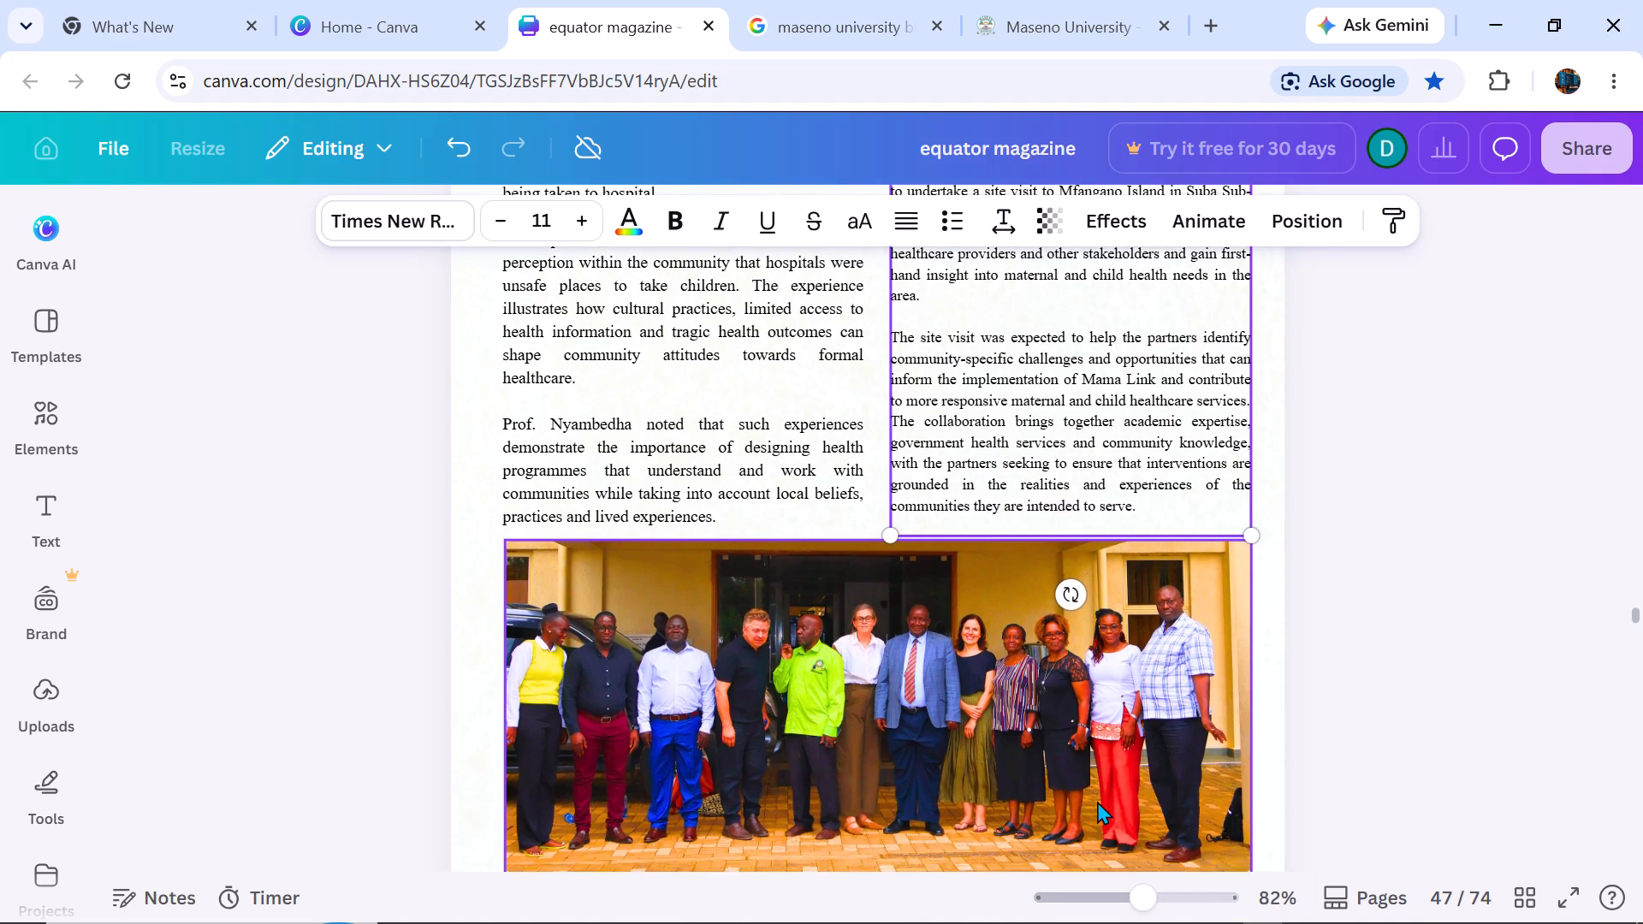
scroll(1097, 801, "down", 3)
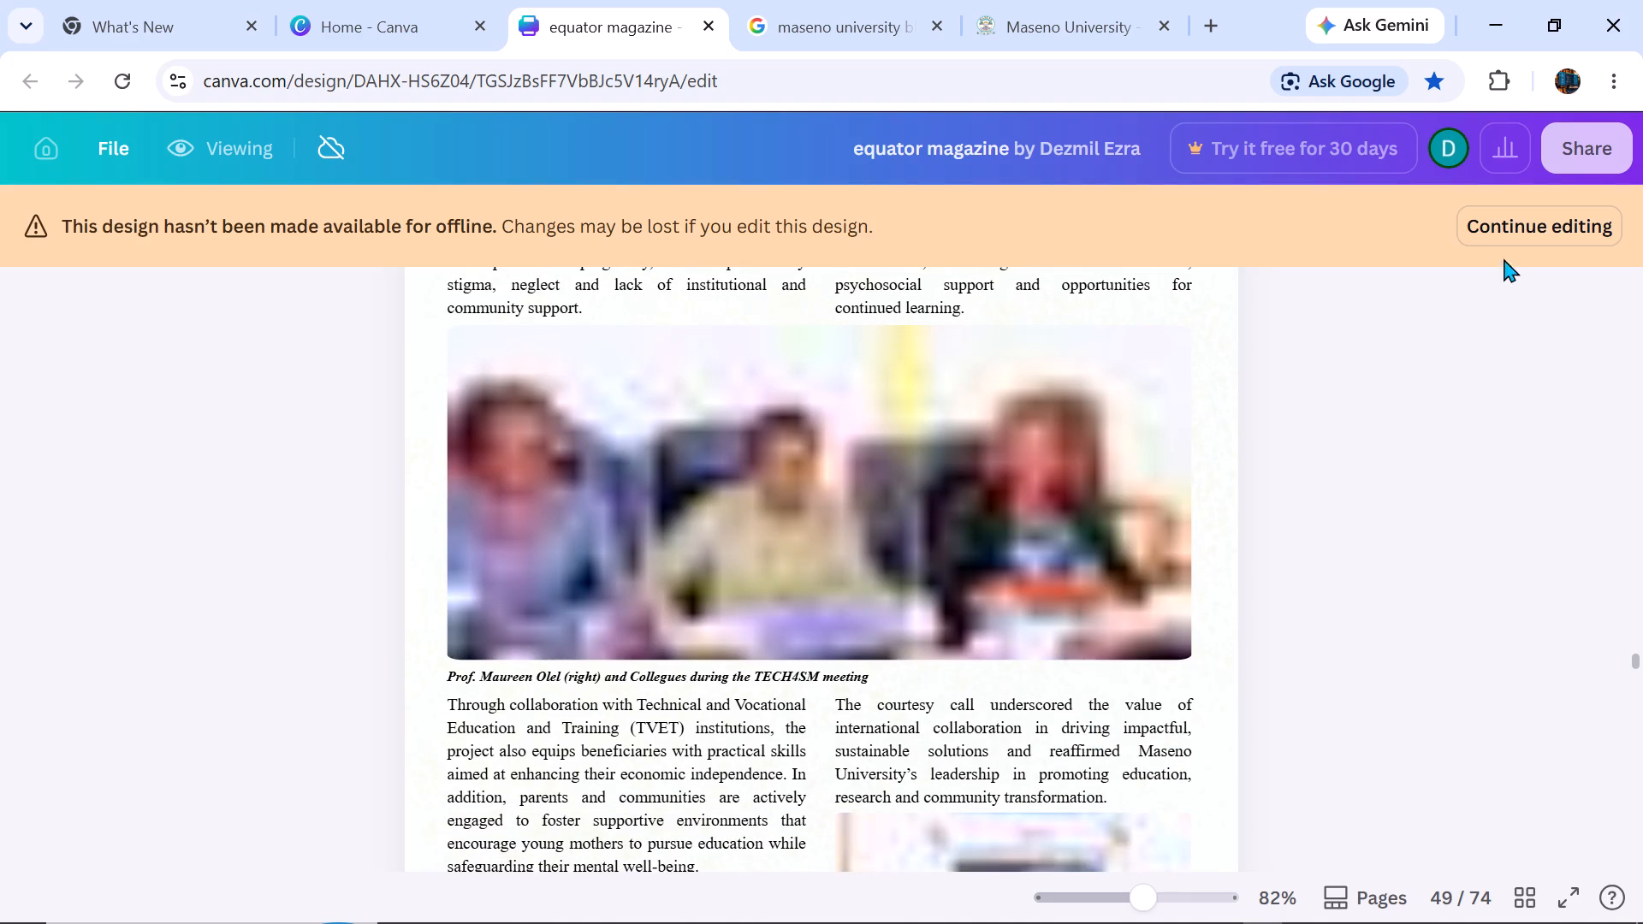
left_click(1502, 214)
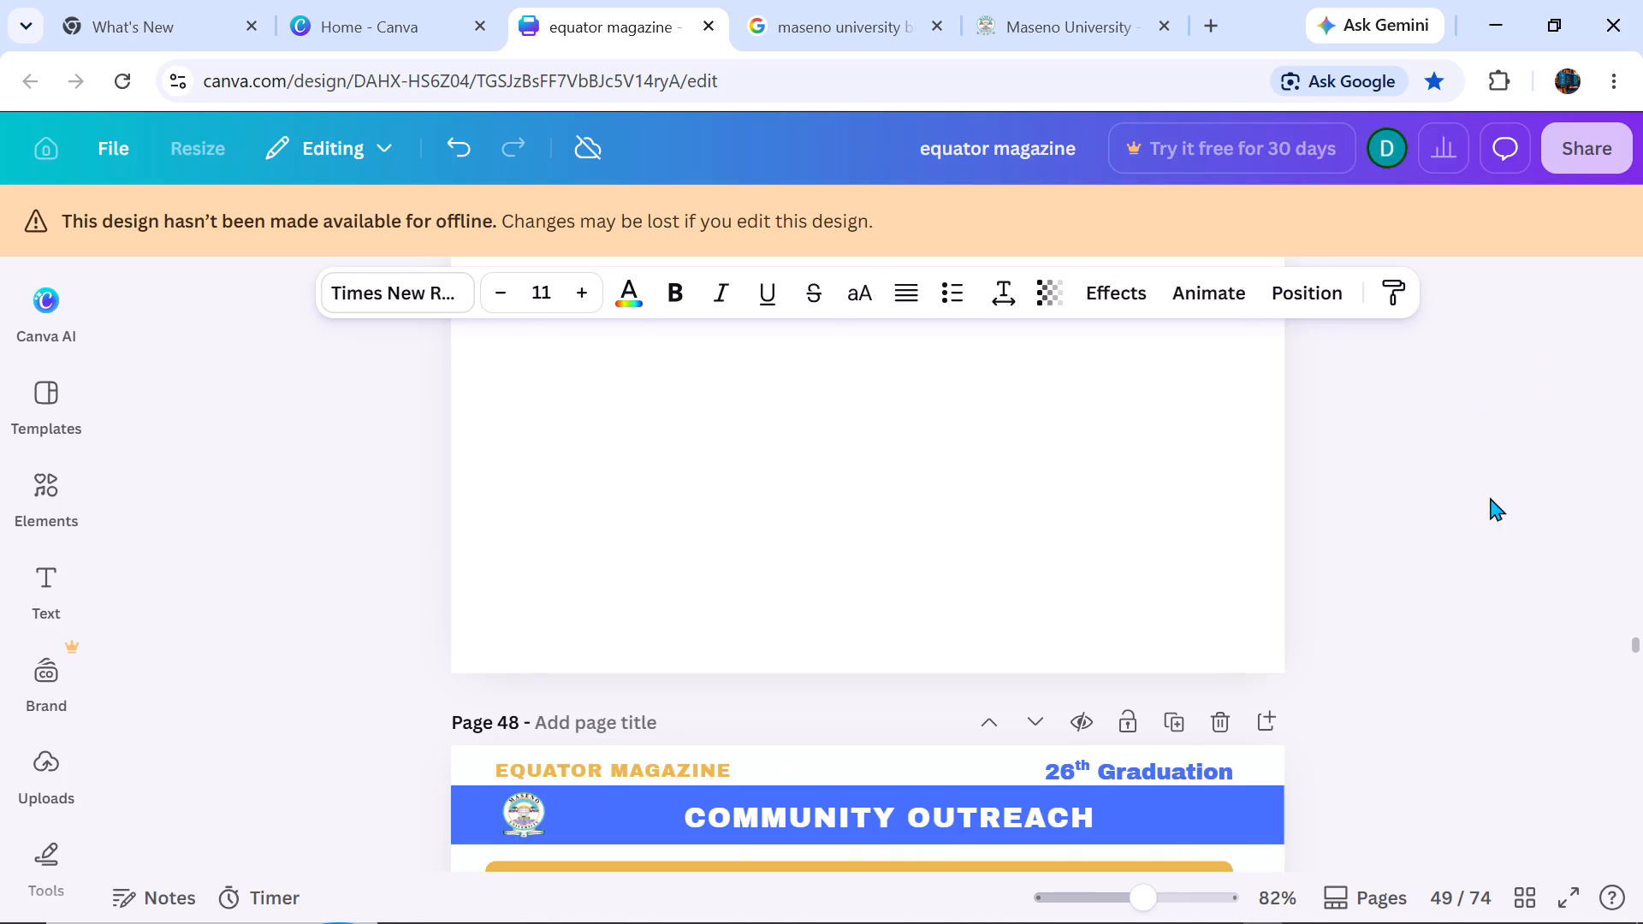
Insert a comma after "Maseno University" in the opening sentence of page 48's TECH4SM article.
scroll(1460, 570, "down", 8)
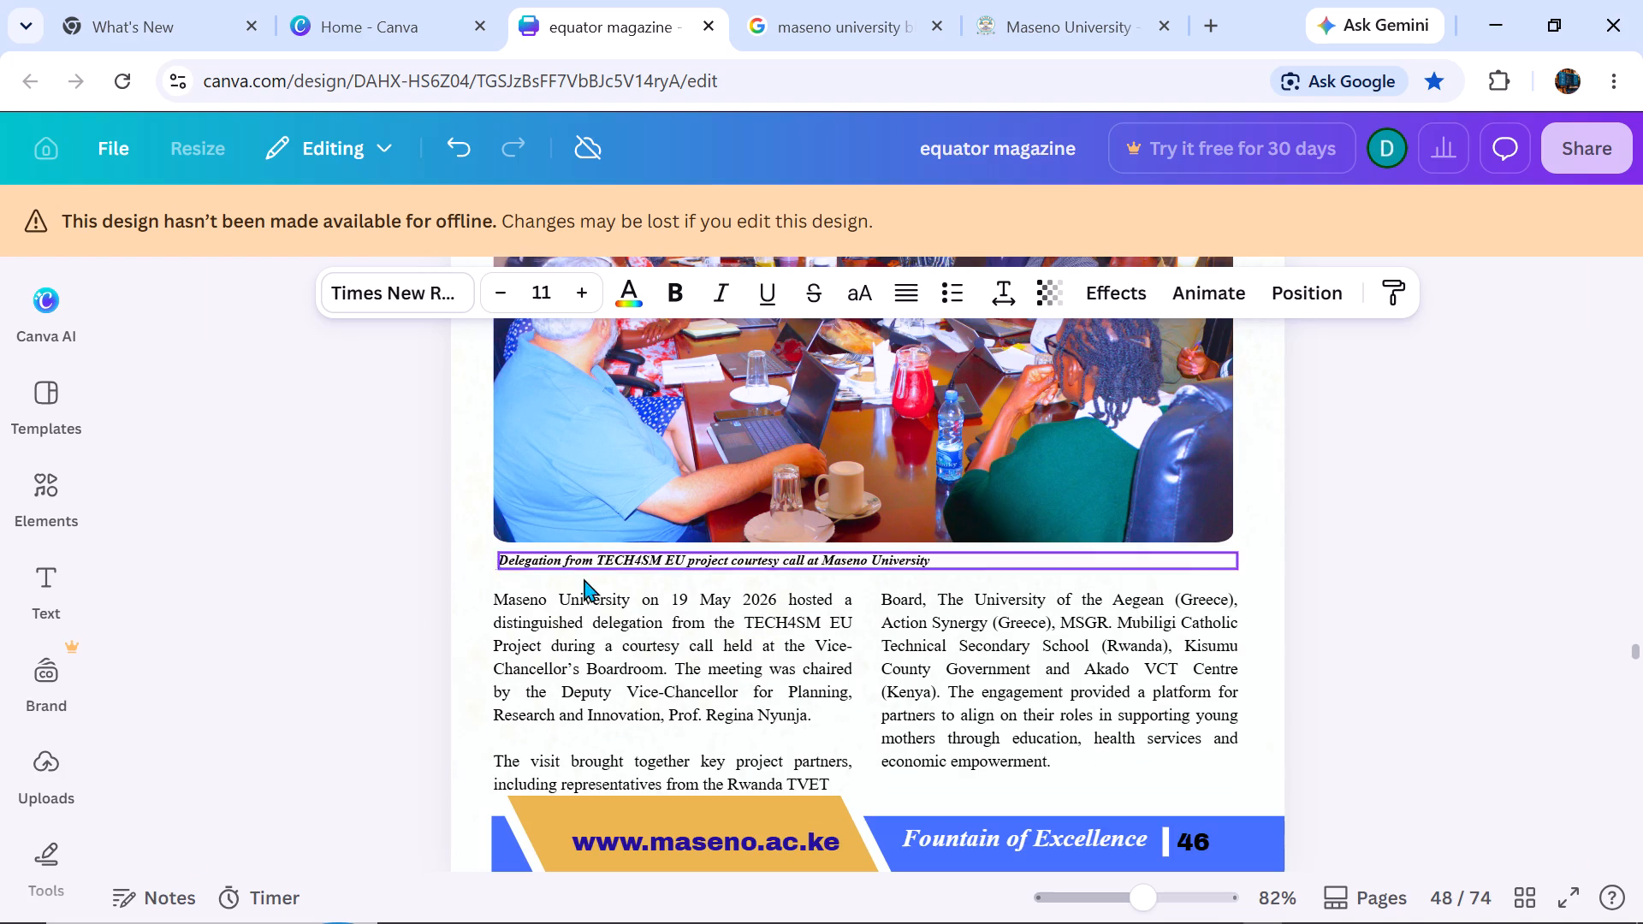
double_click(631, 604)
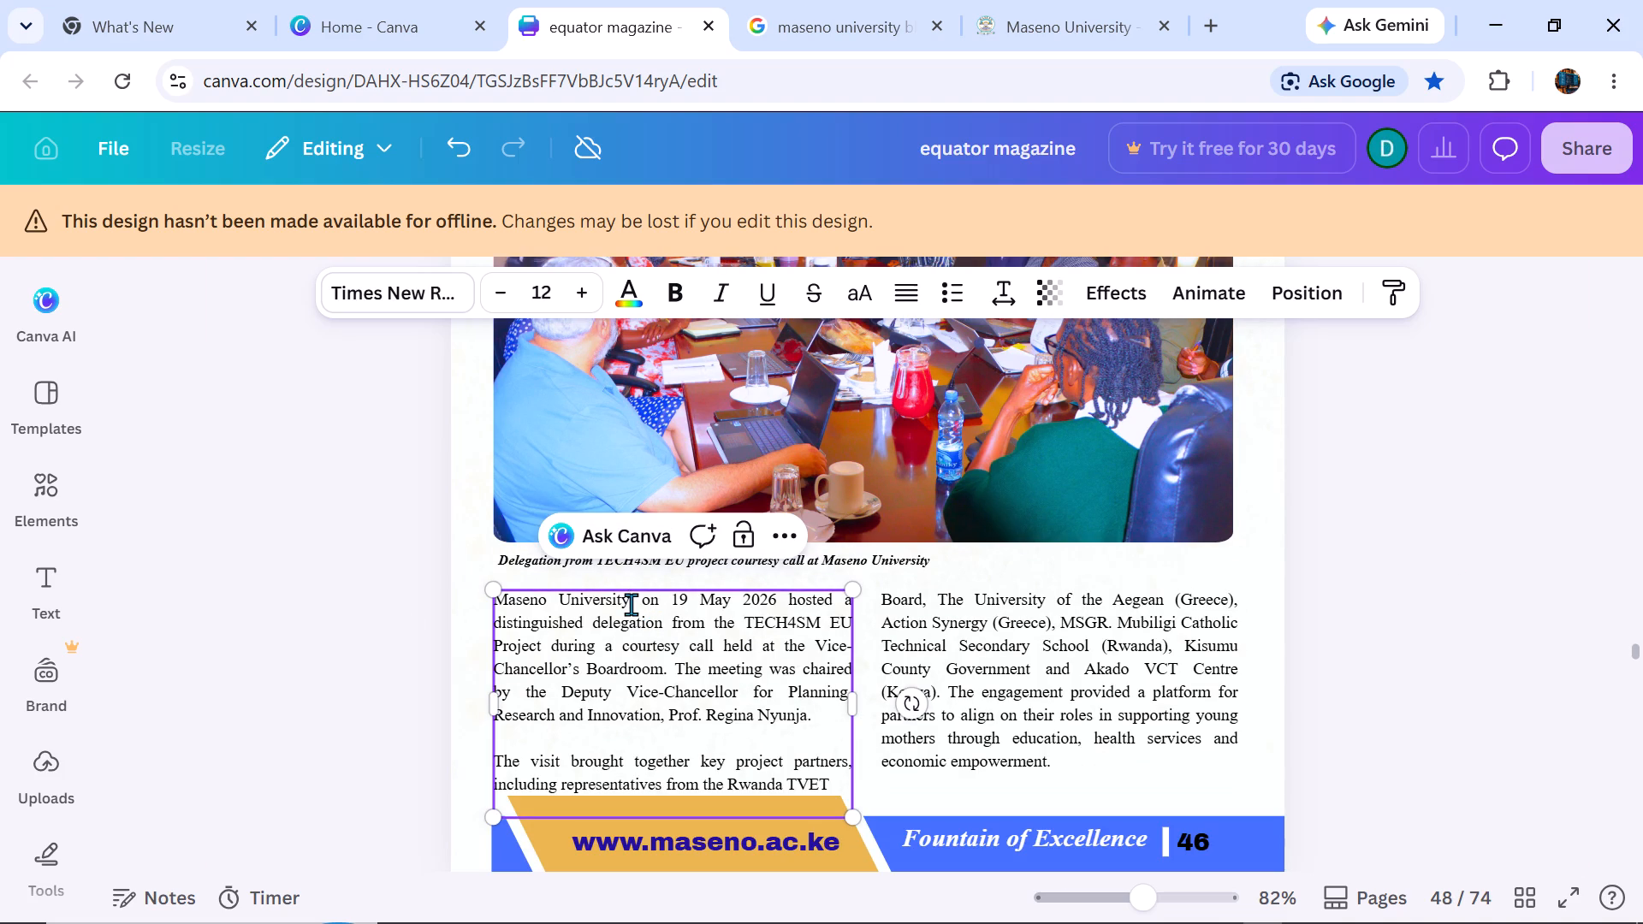
key("comma")
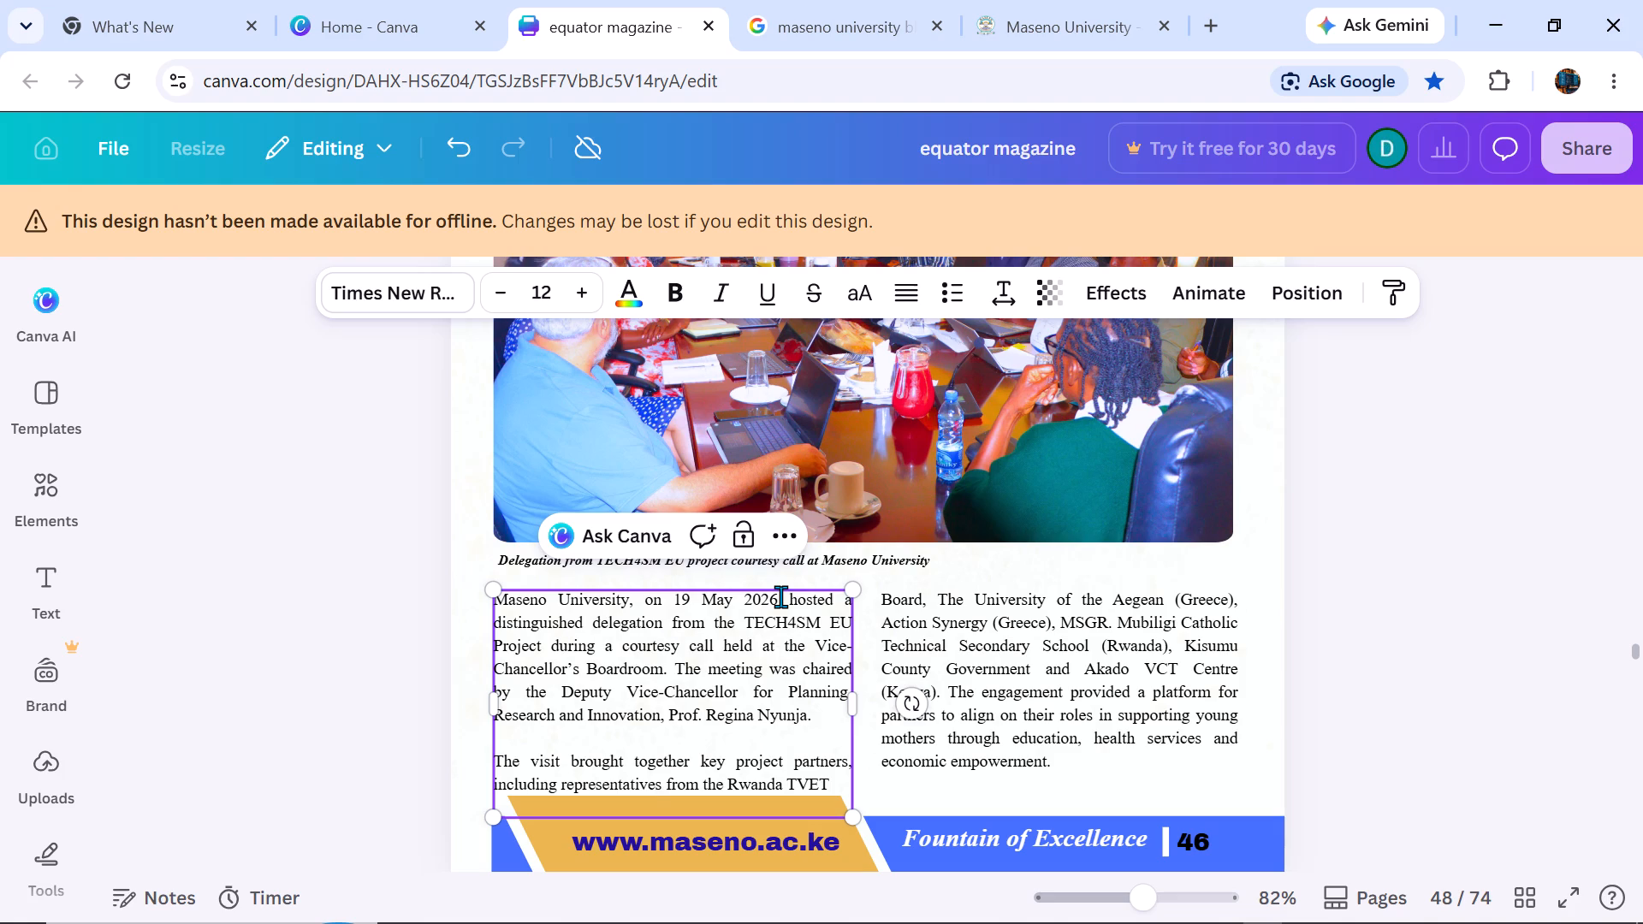
Insert a comma after "19 May 2026" in the opening sentence of page 48's TECH4SM article.
key("comma")
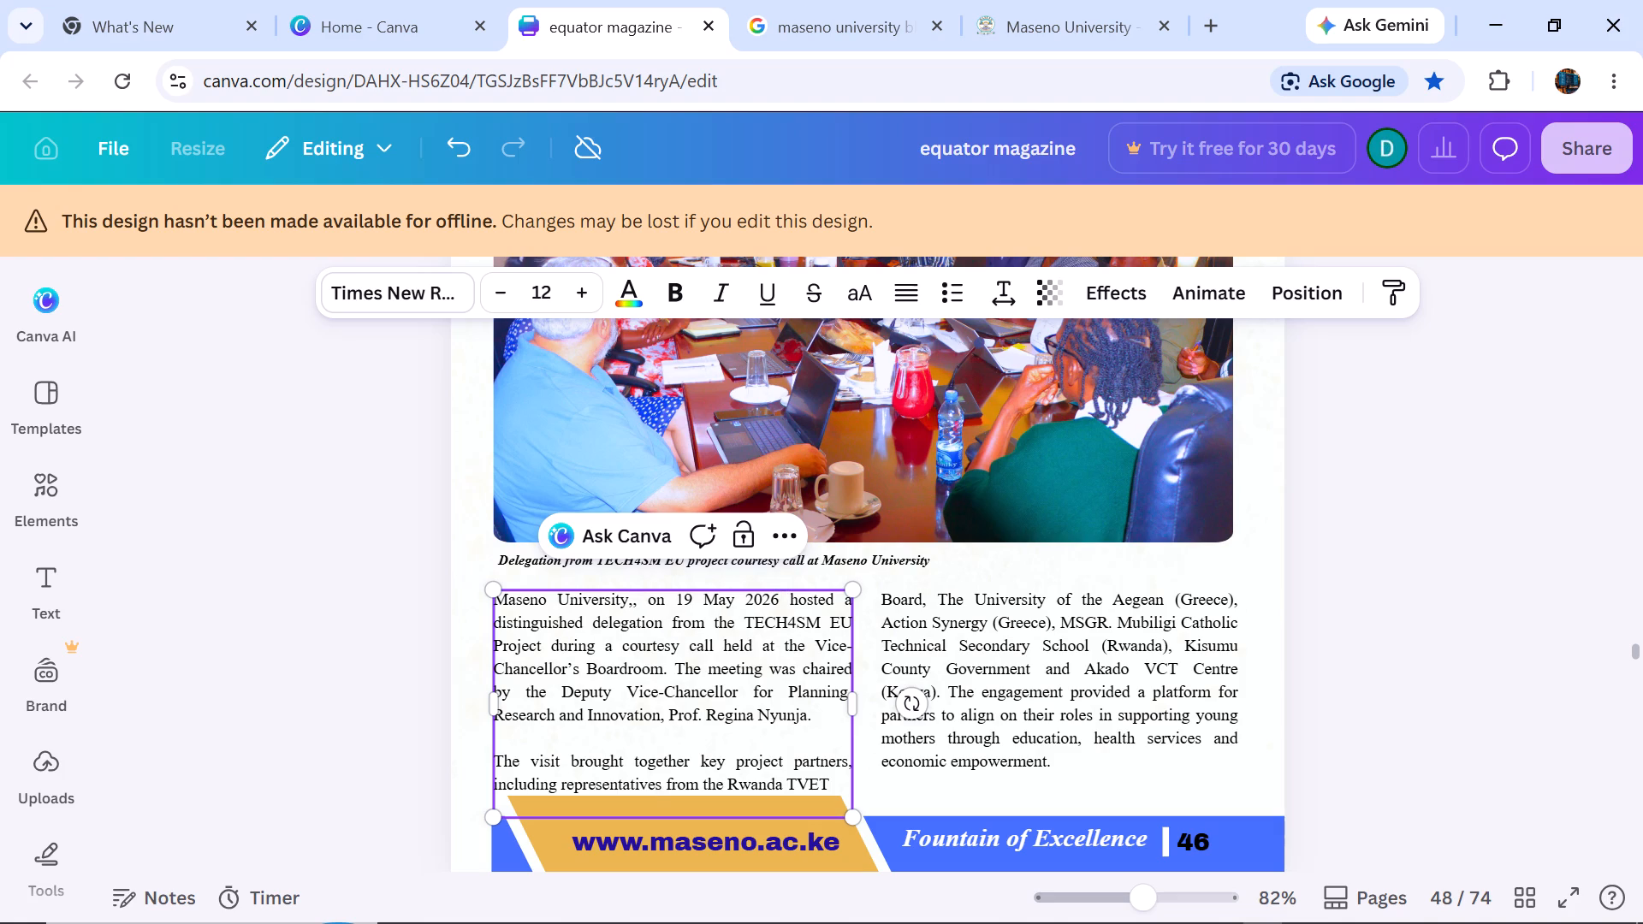
key("BackSpace")
key("Right")
key("Right")
key("Right")
key("Right")
key("Right")
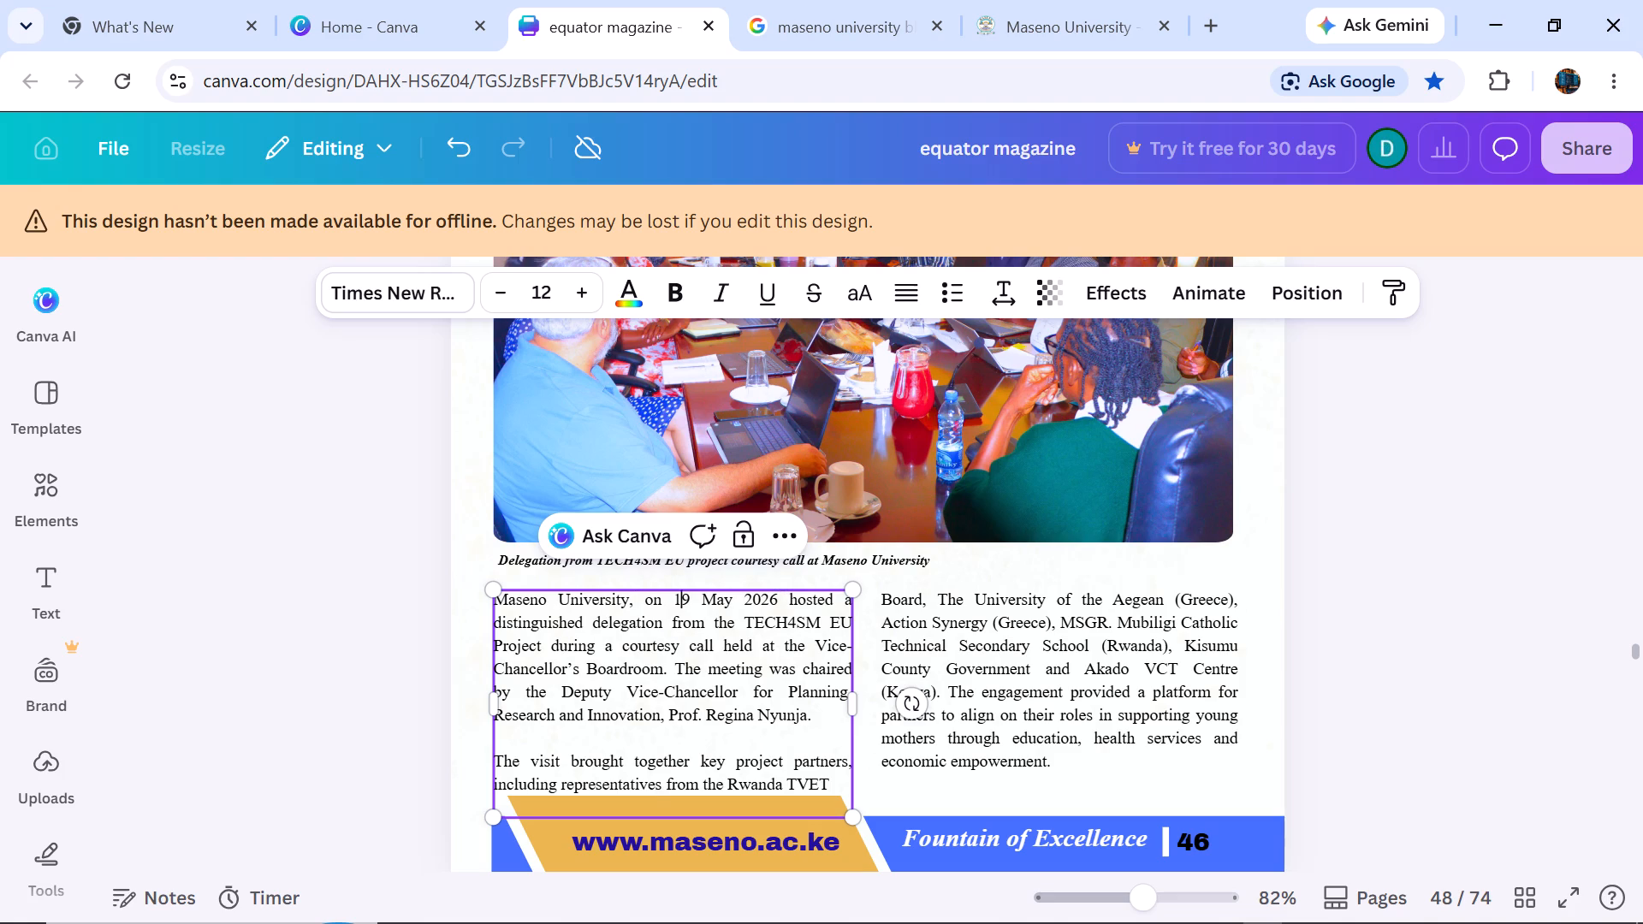
key("Right")
key("Right")
key("Right")
key("Right")
key("Right")
key("Right")
key("Right")
key("Right")
key("Right")
key("Right")
key("Right")
key("Right")
key("Left")
key("Left")
key("Left")
key("Right")
key("comma")
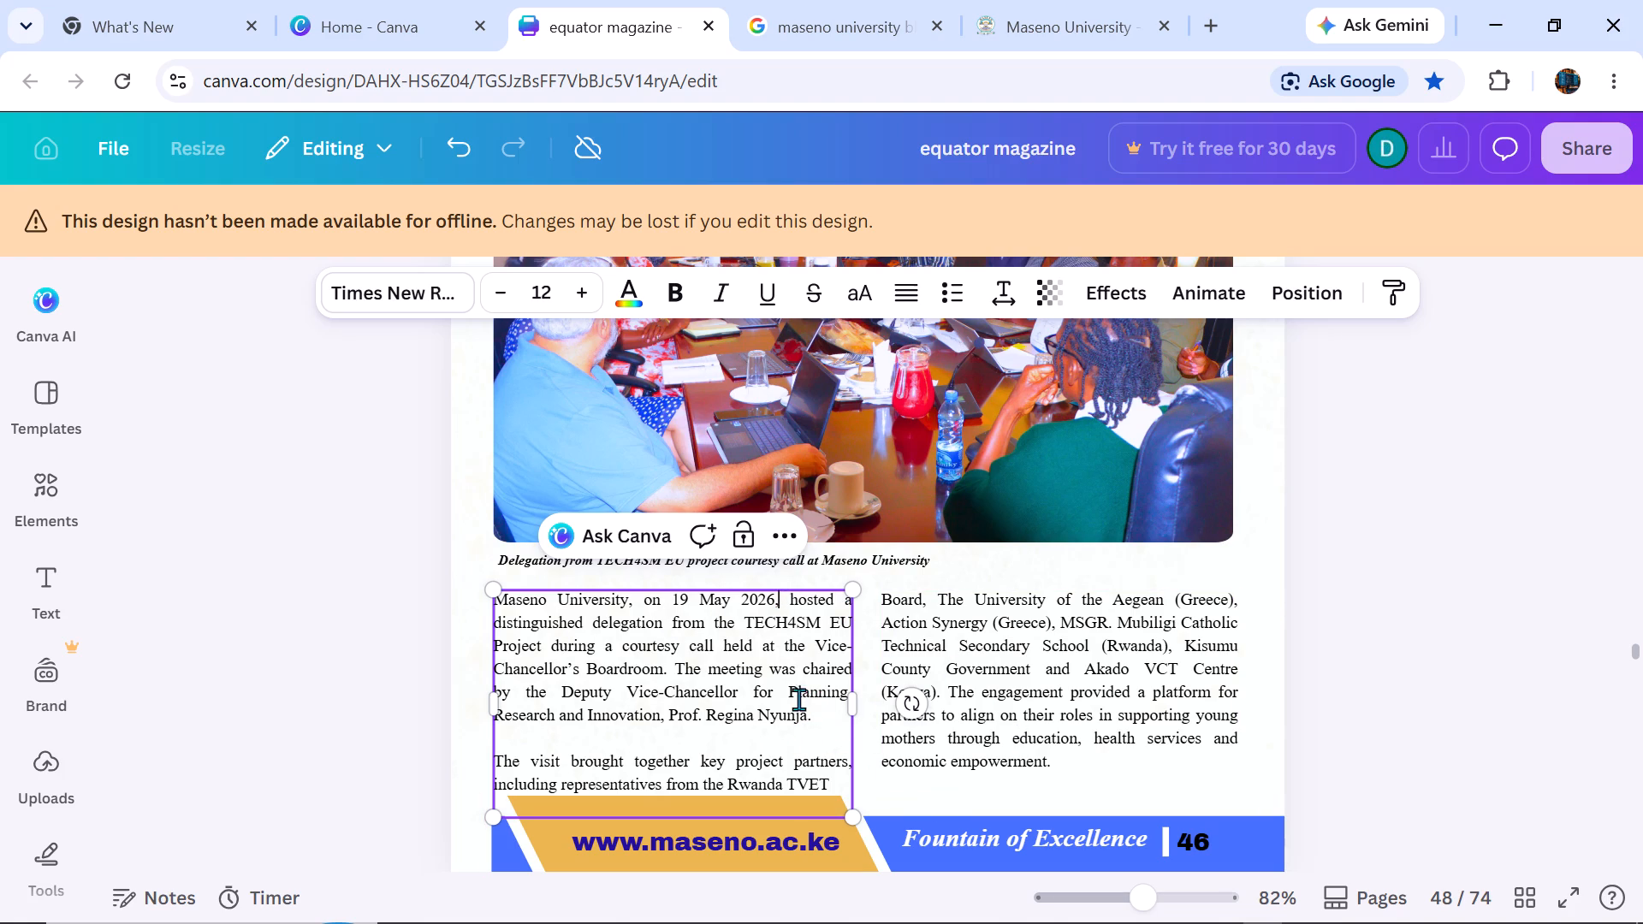
Replace "Planning" with "Partnerships" in the Deputy Vice-Chancellor's title in page 48's first paragraph.
left_click_drag(798, 696, 809, 696)
left_click_drag(809, 696, 844, 696)
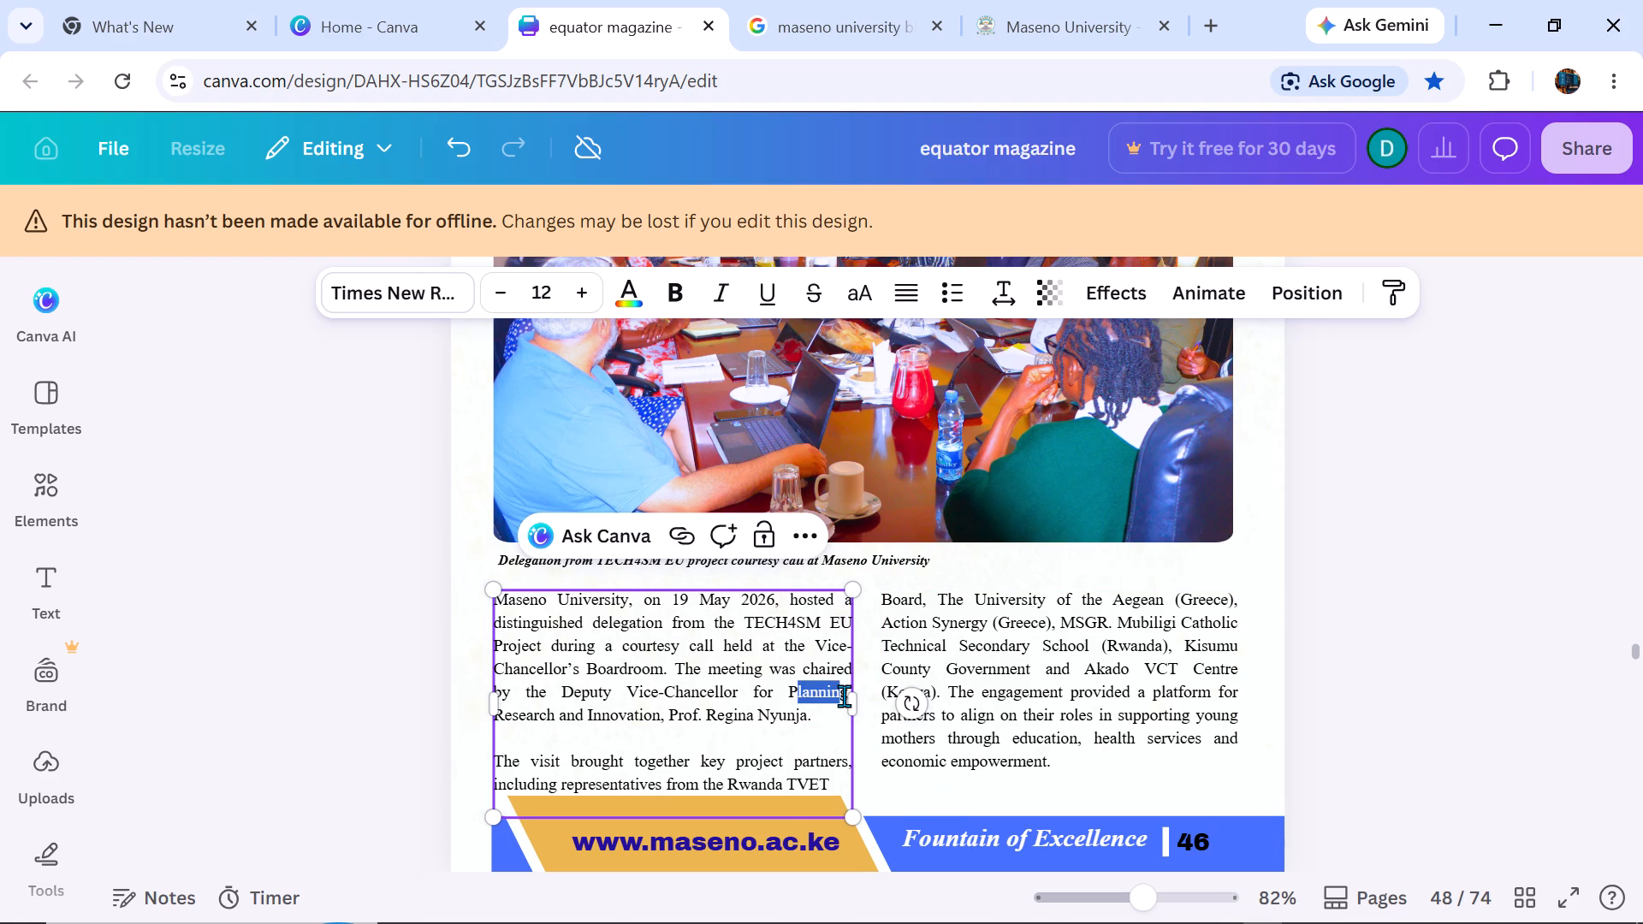
type("artnerships")
key("space")
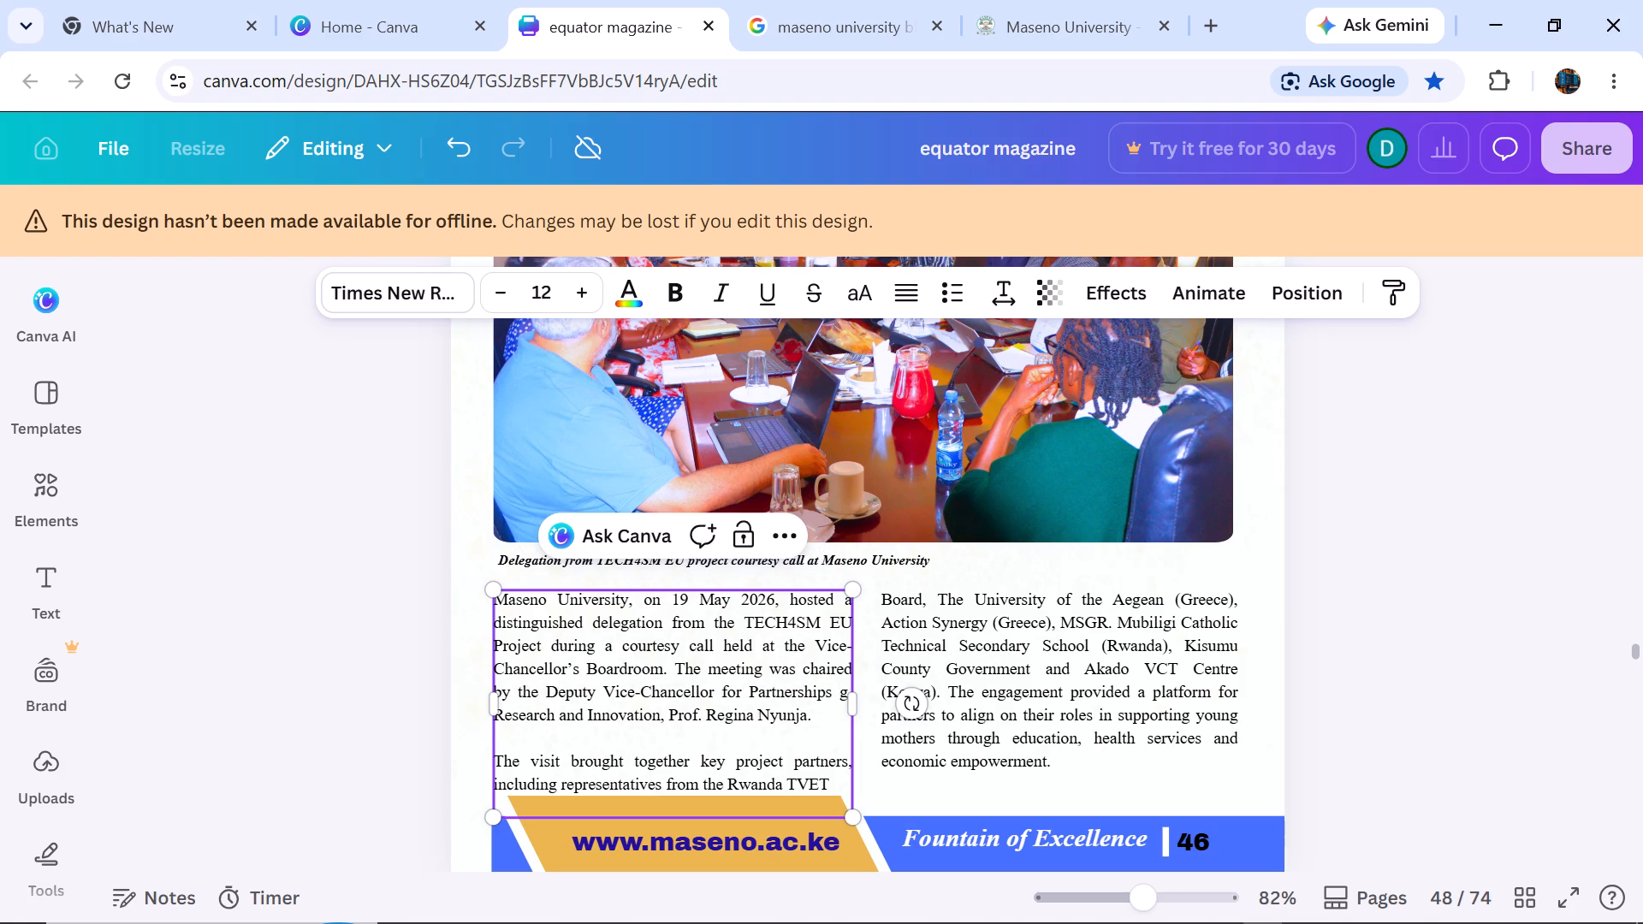
key("Right")
key("Right")
key("BackSpace")
key("BackSpace")
key("BackSpace")
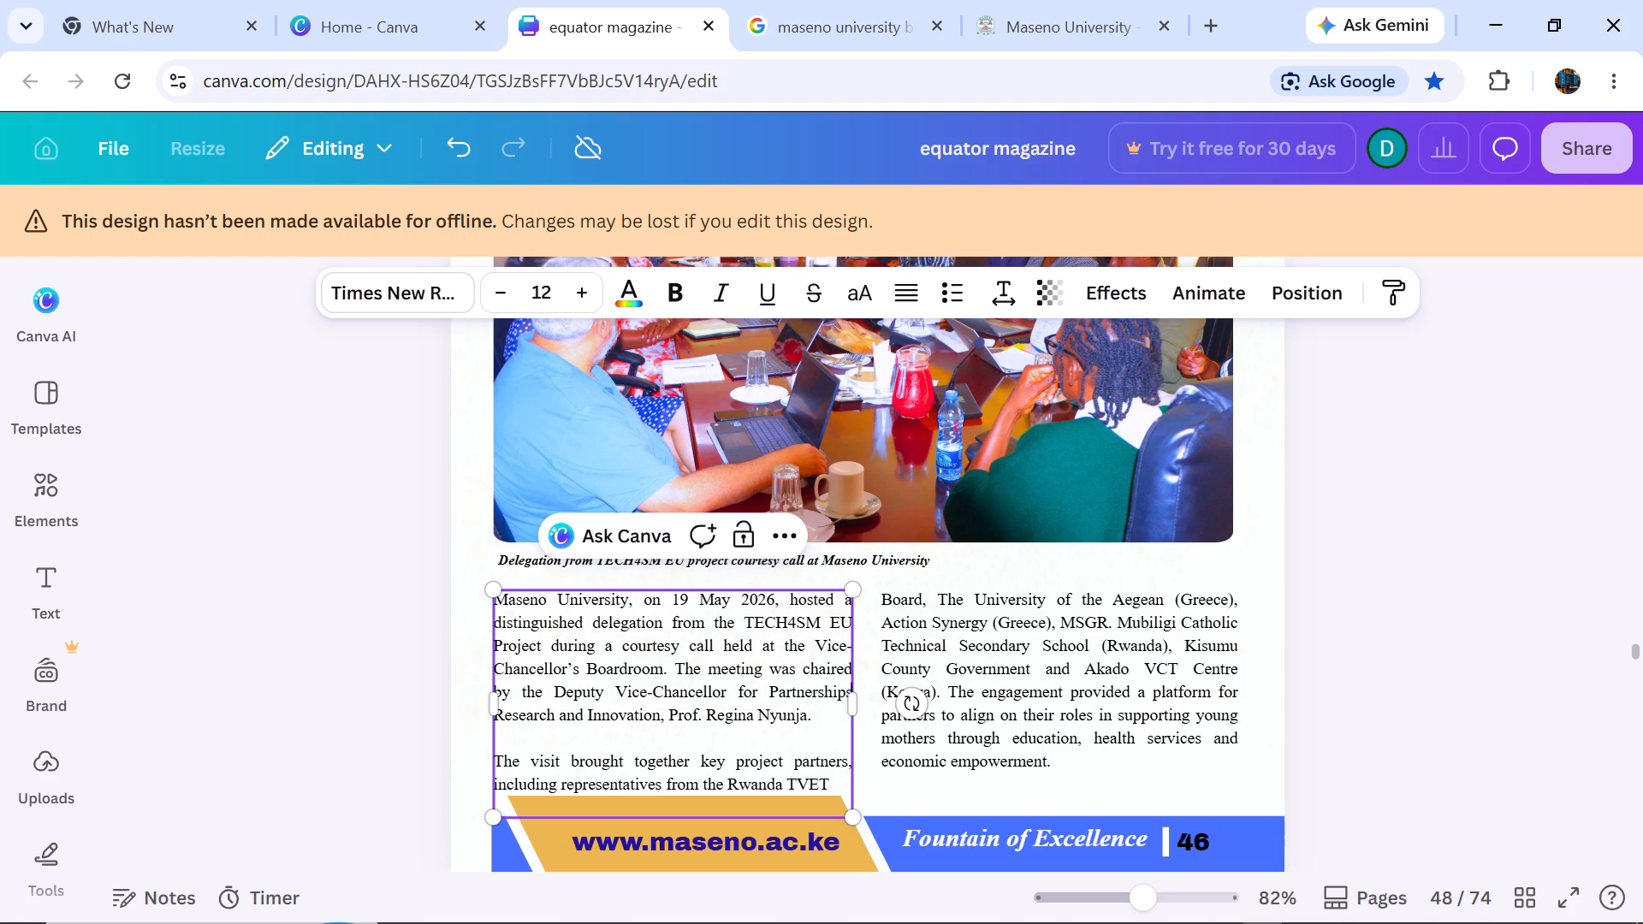
key("space")
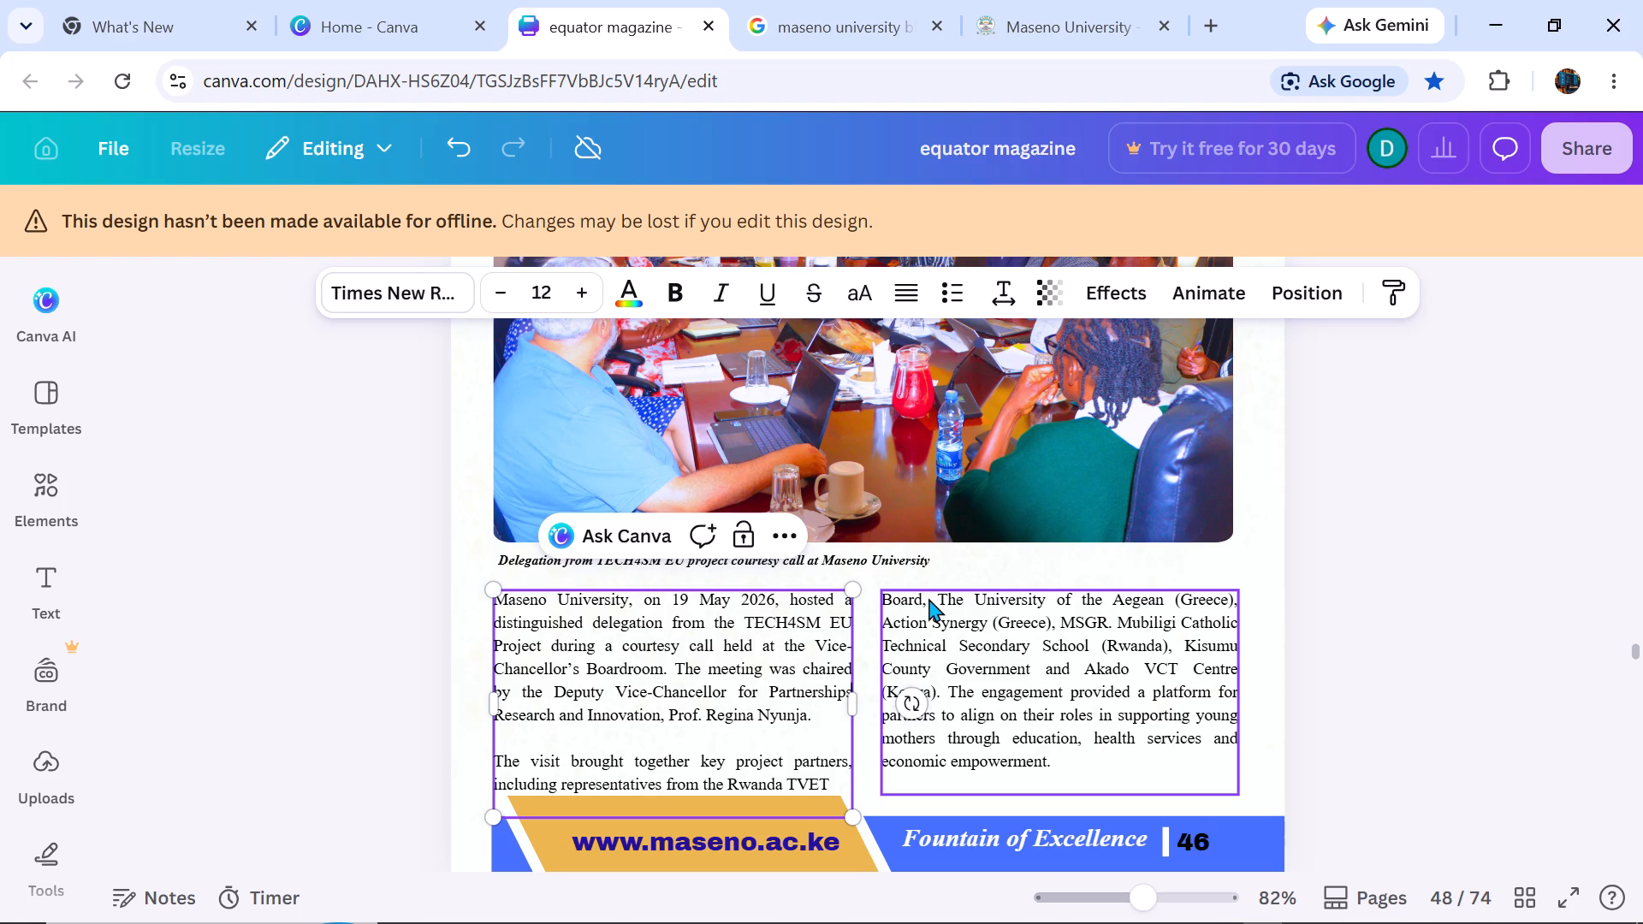
Insert a comma after the professor's name in the "In her remarks" sentence on page 49.
scroll(928, 598, "down", 4)
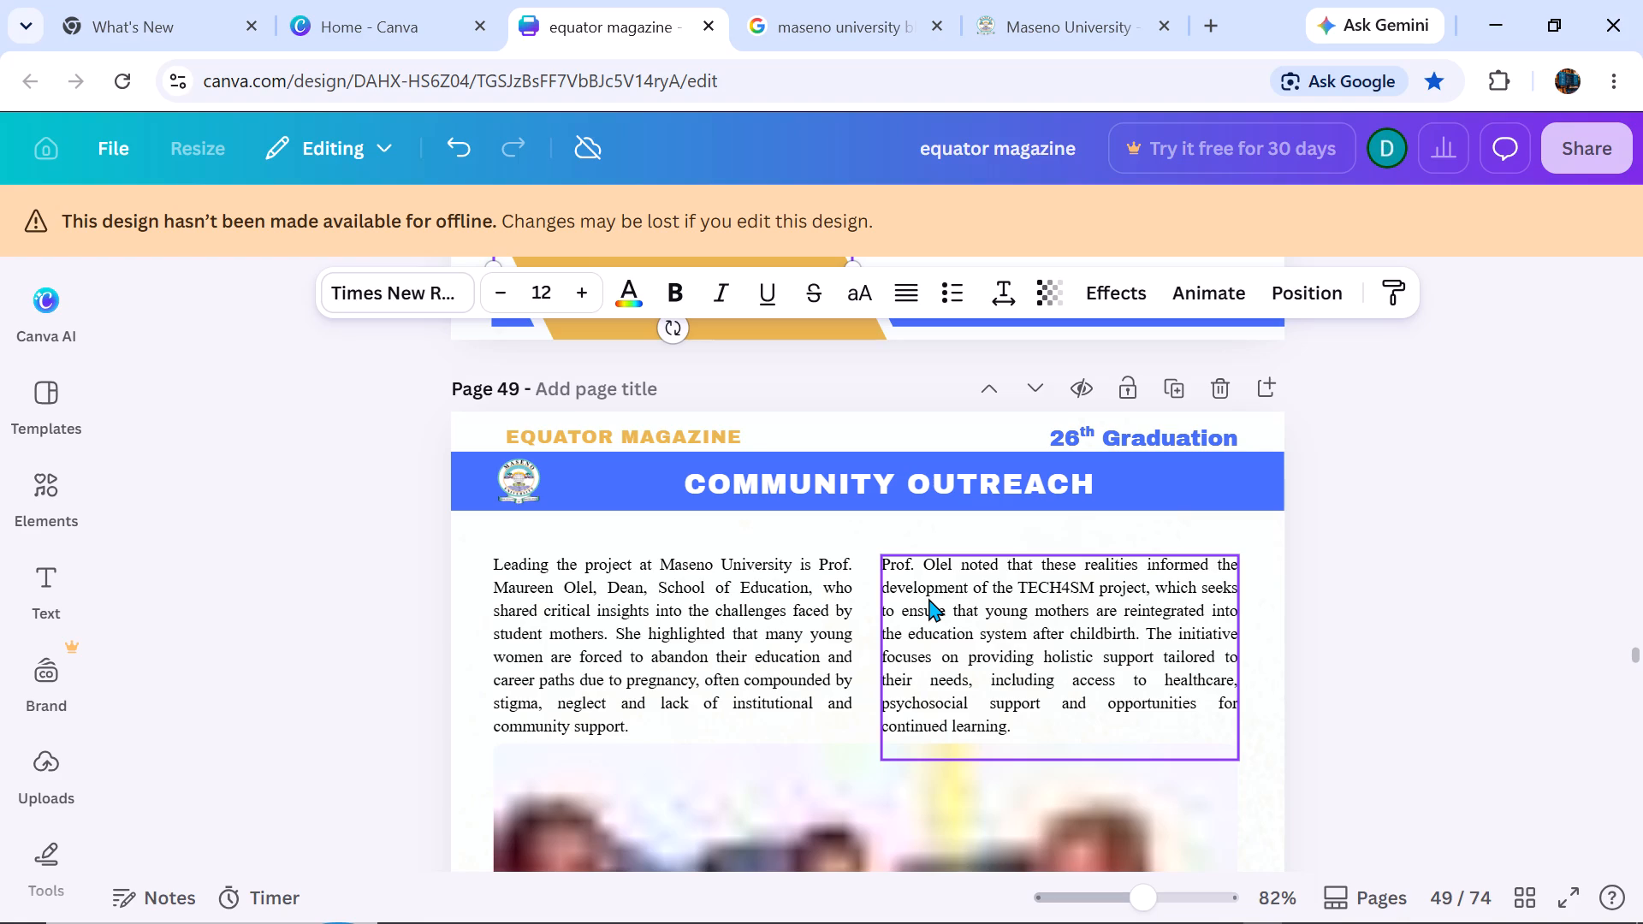
scroll(928, 598, "down", 2)
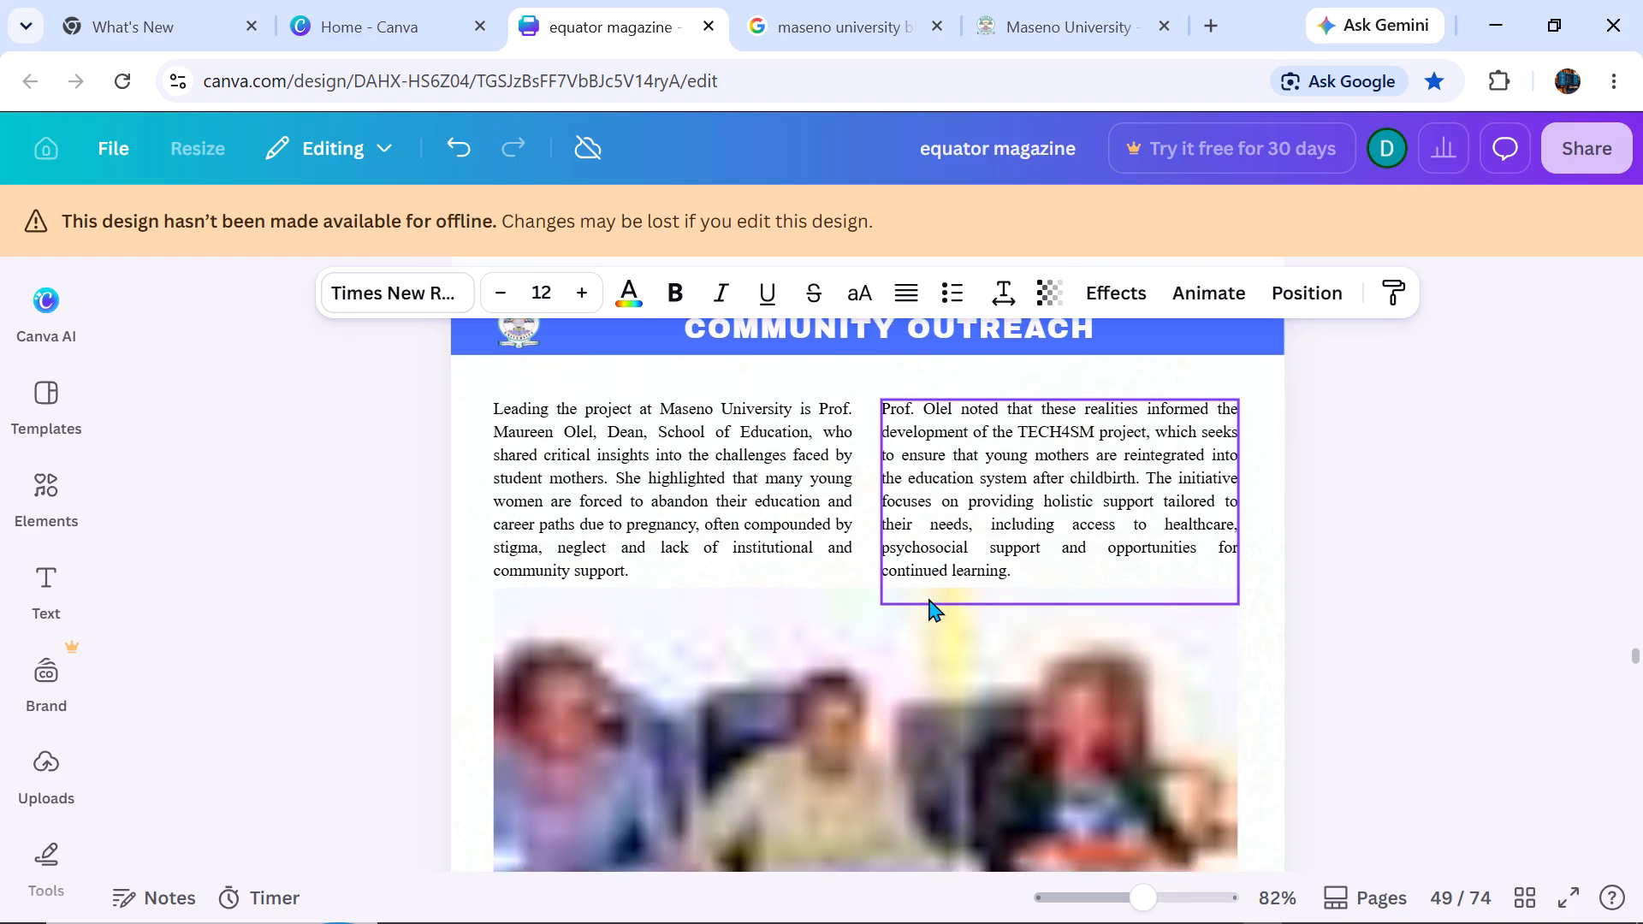
scroll(928, 598, "down", 3)
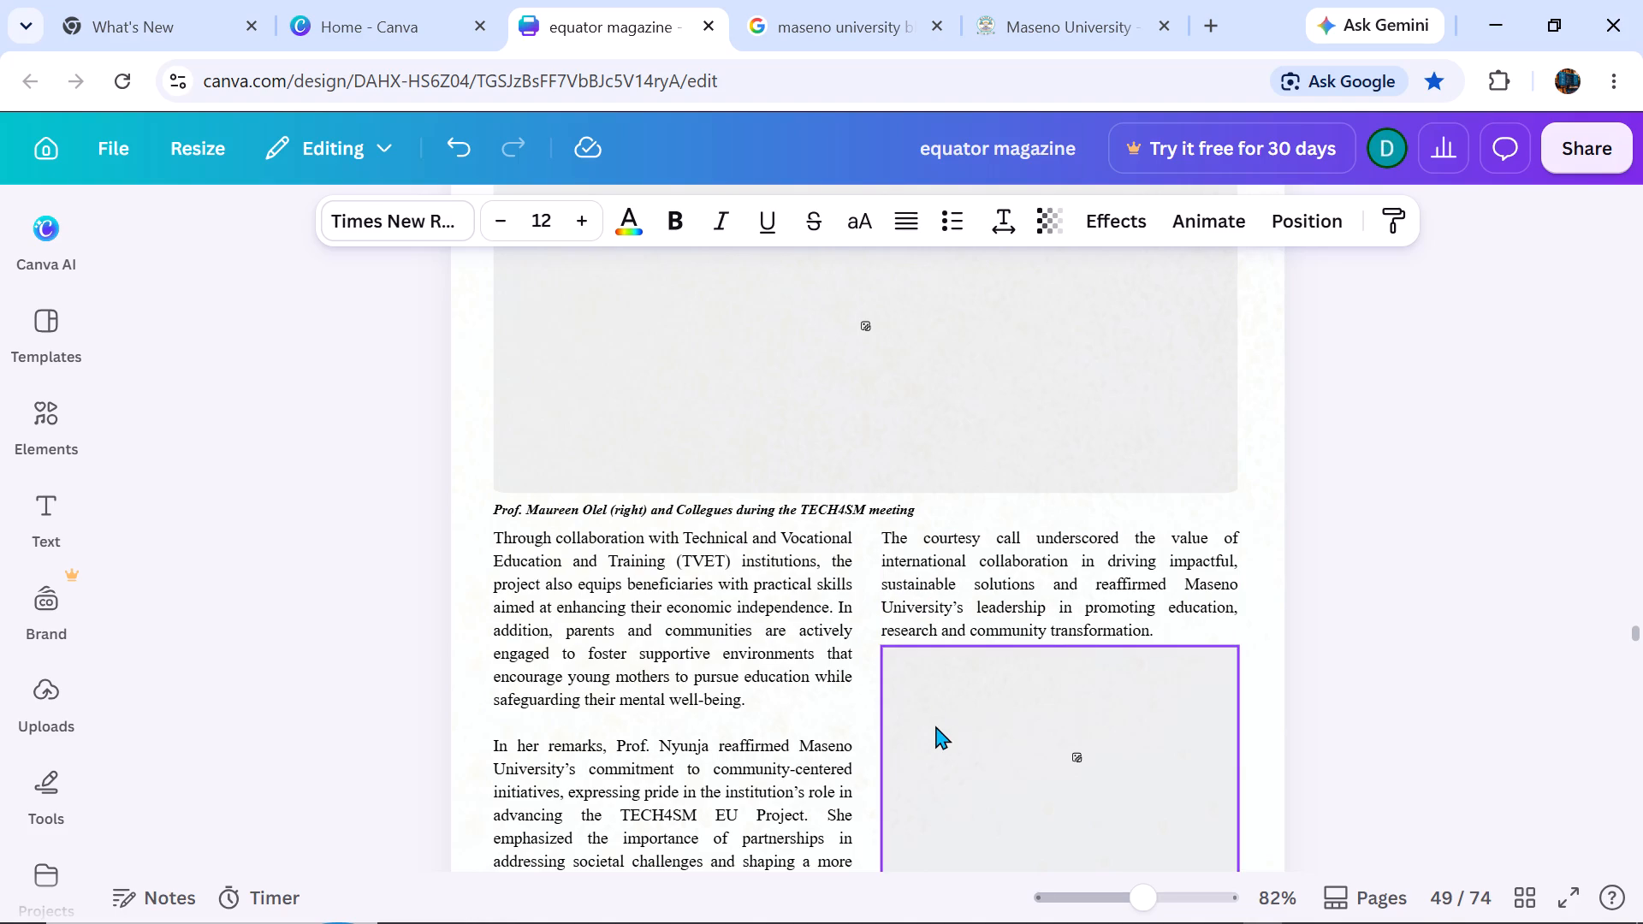
left_click(715, 762)
double_click(713, 746)
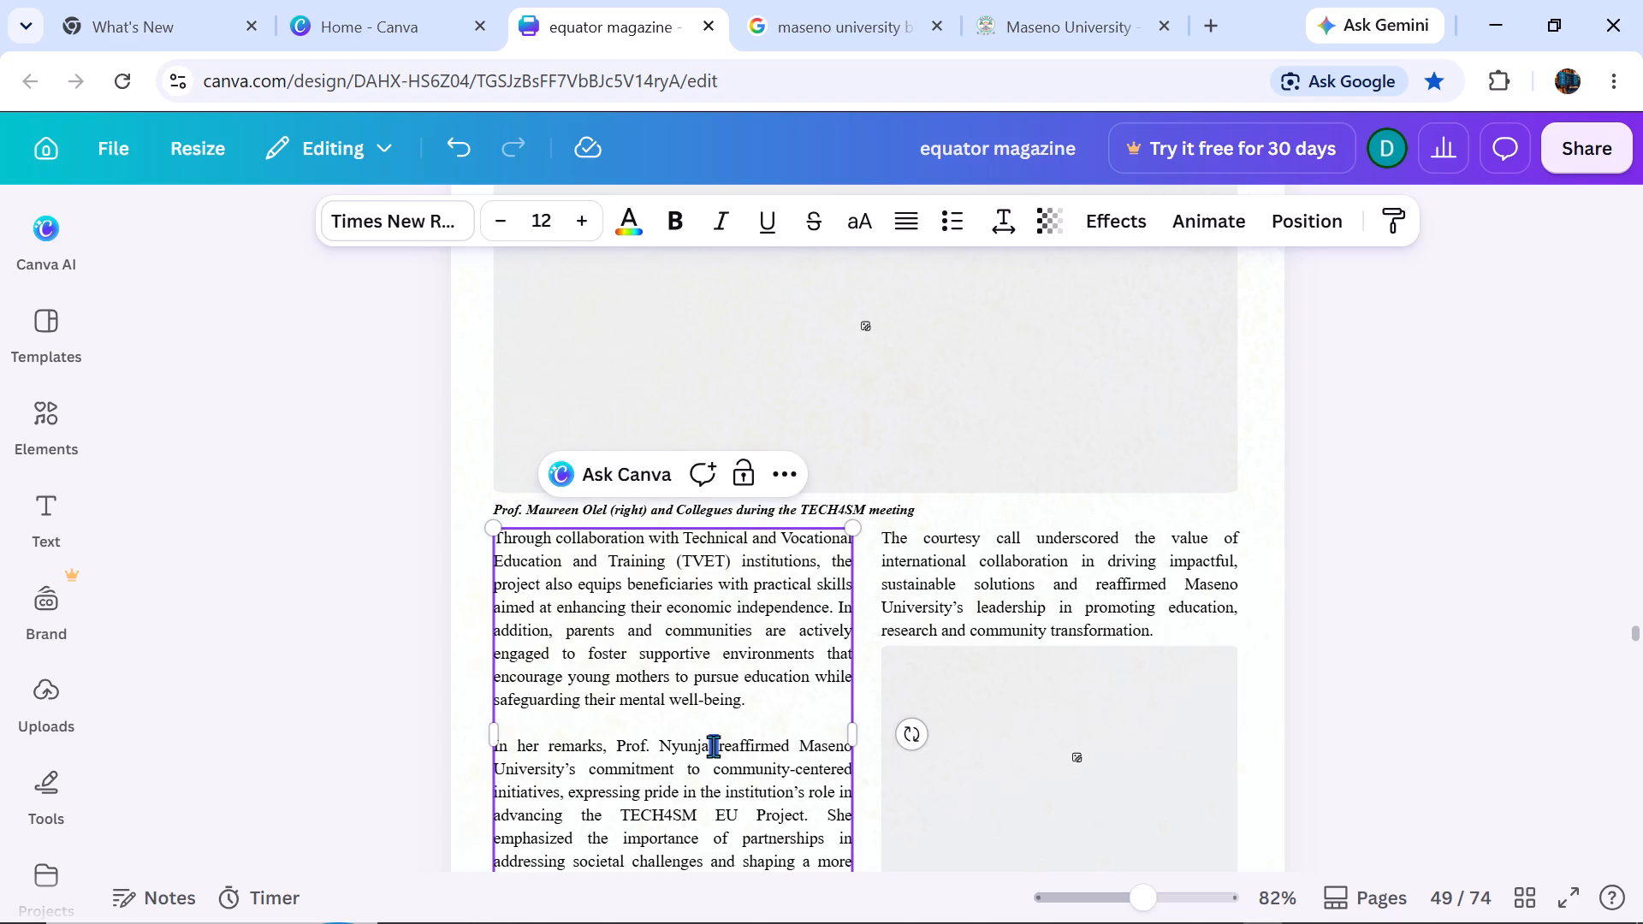
key("BackSpace")
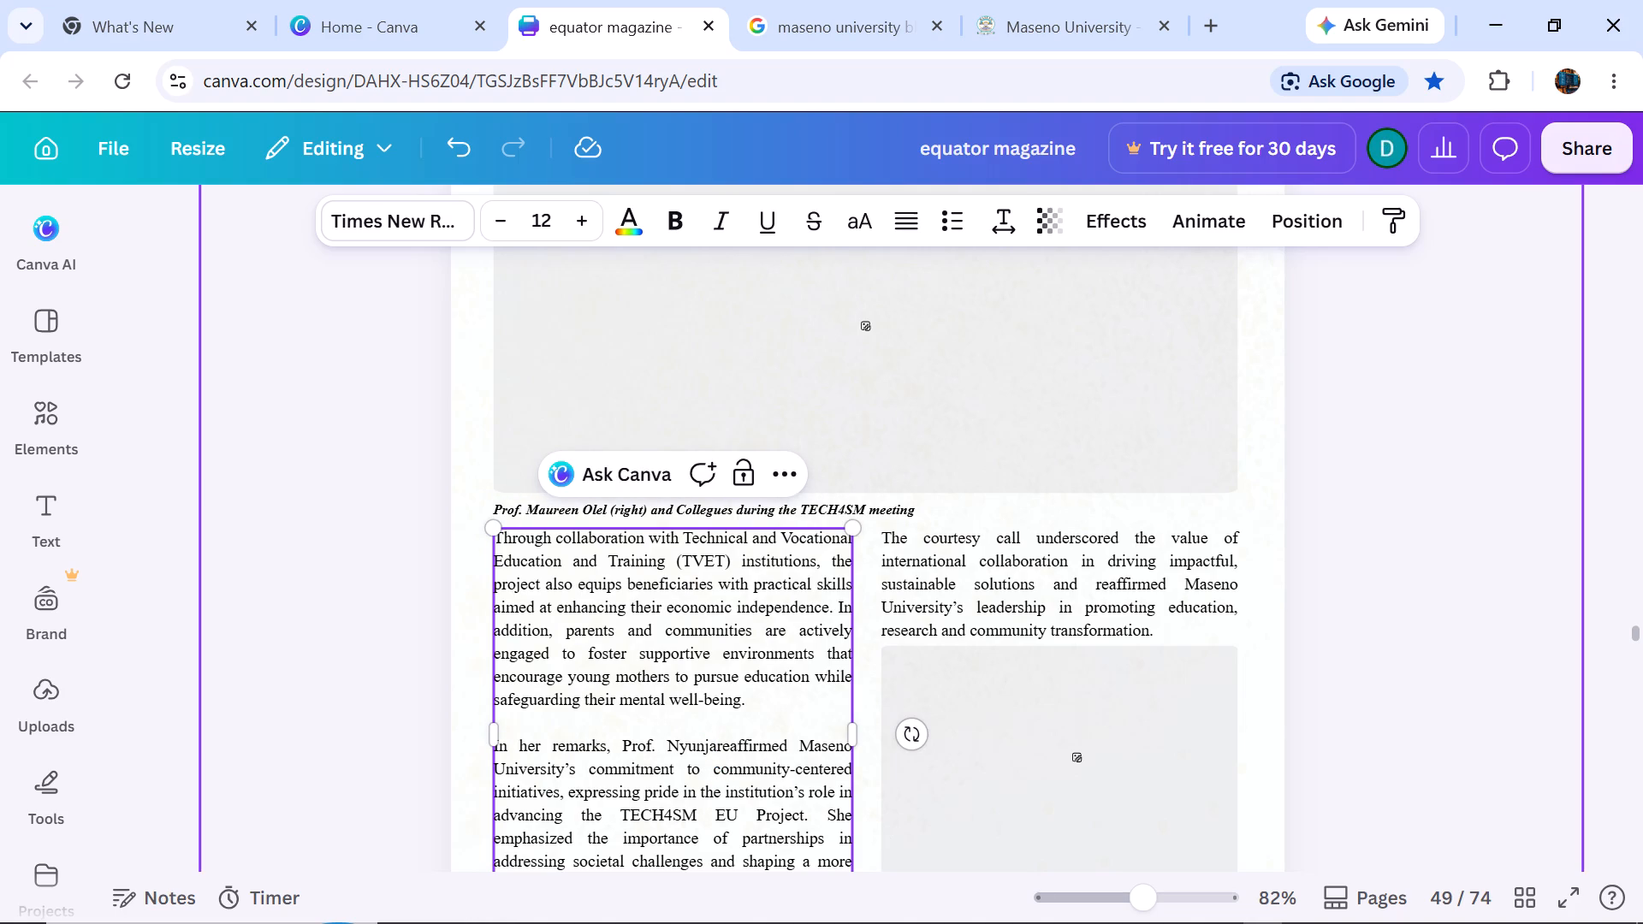
type(",")
key("space")
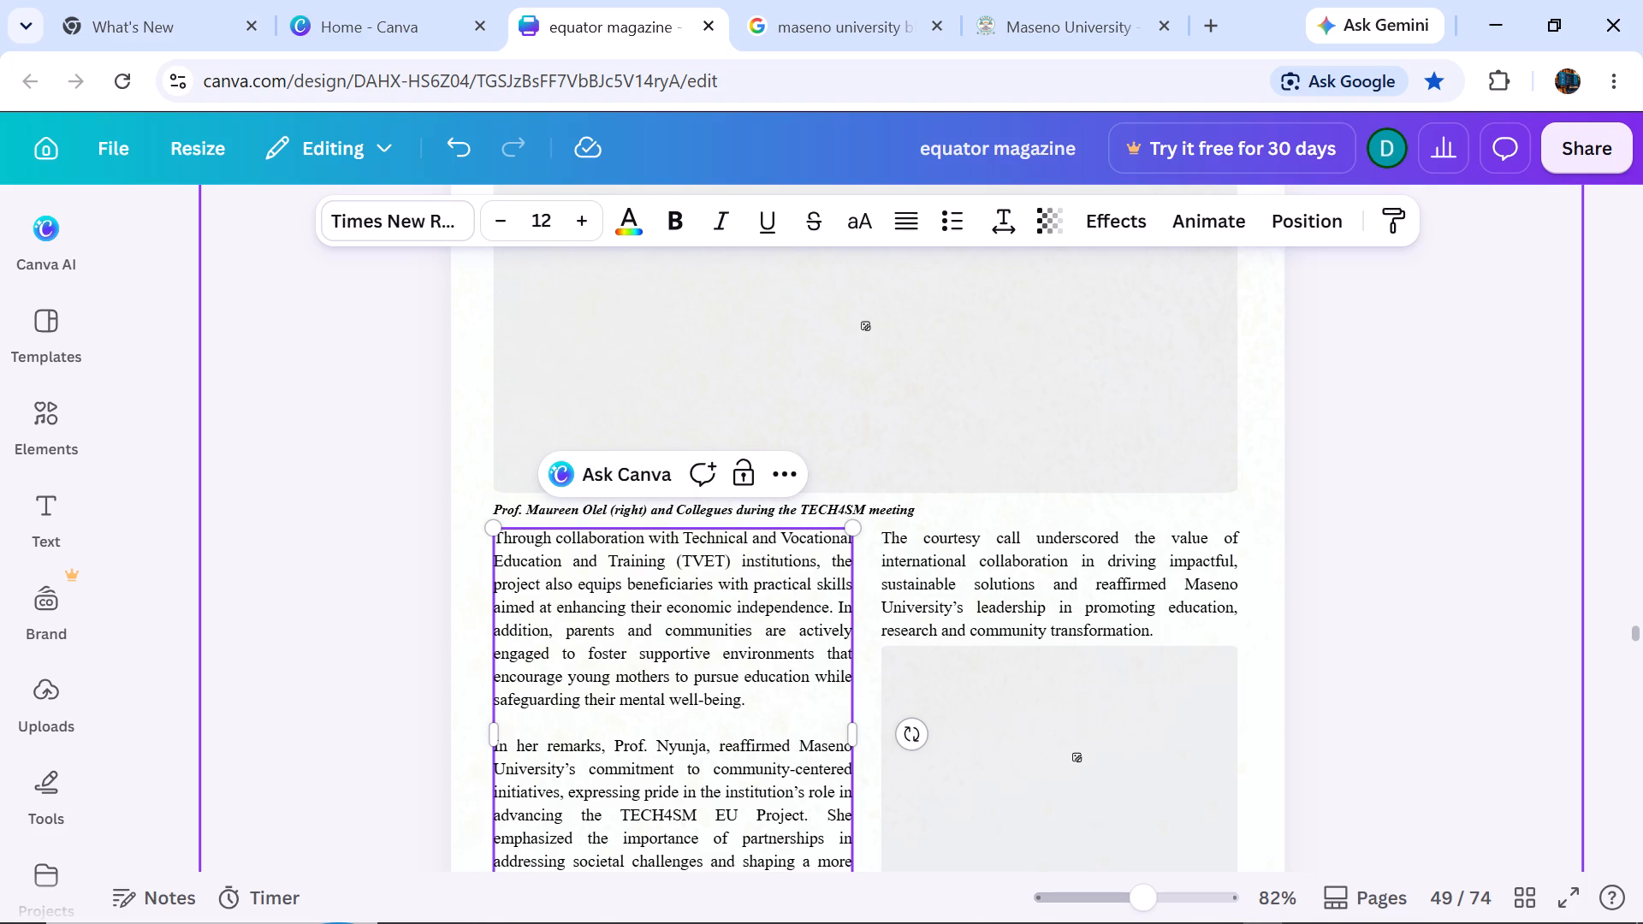
Replace "reaffirmed" with lowercase "expressed" in page 49's "In her remarks" sentence.
key("ctrl+shift+Right")
key("shift+e")
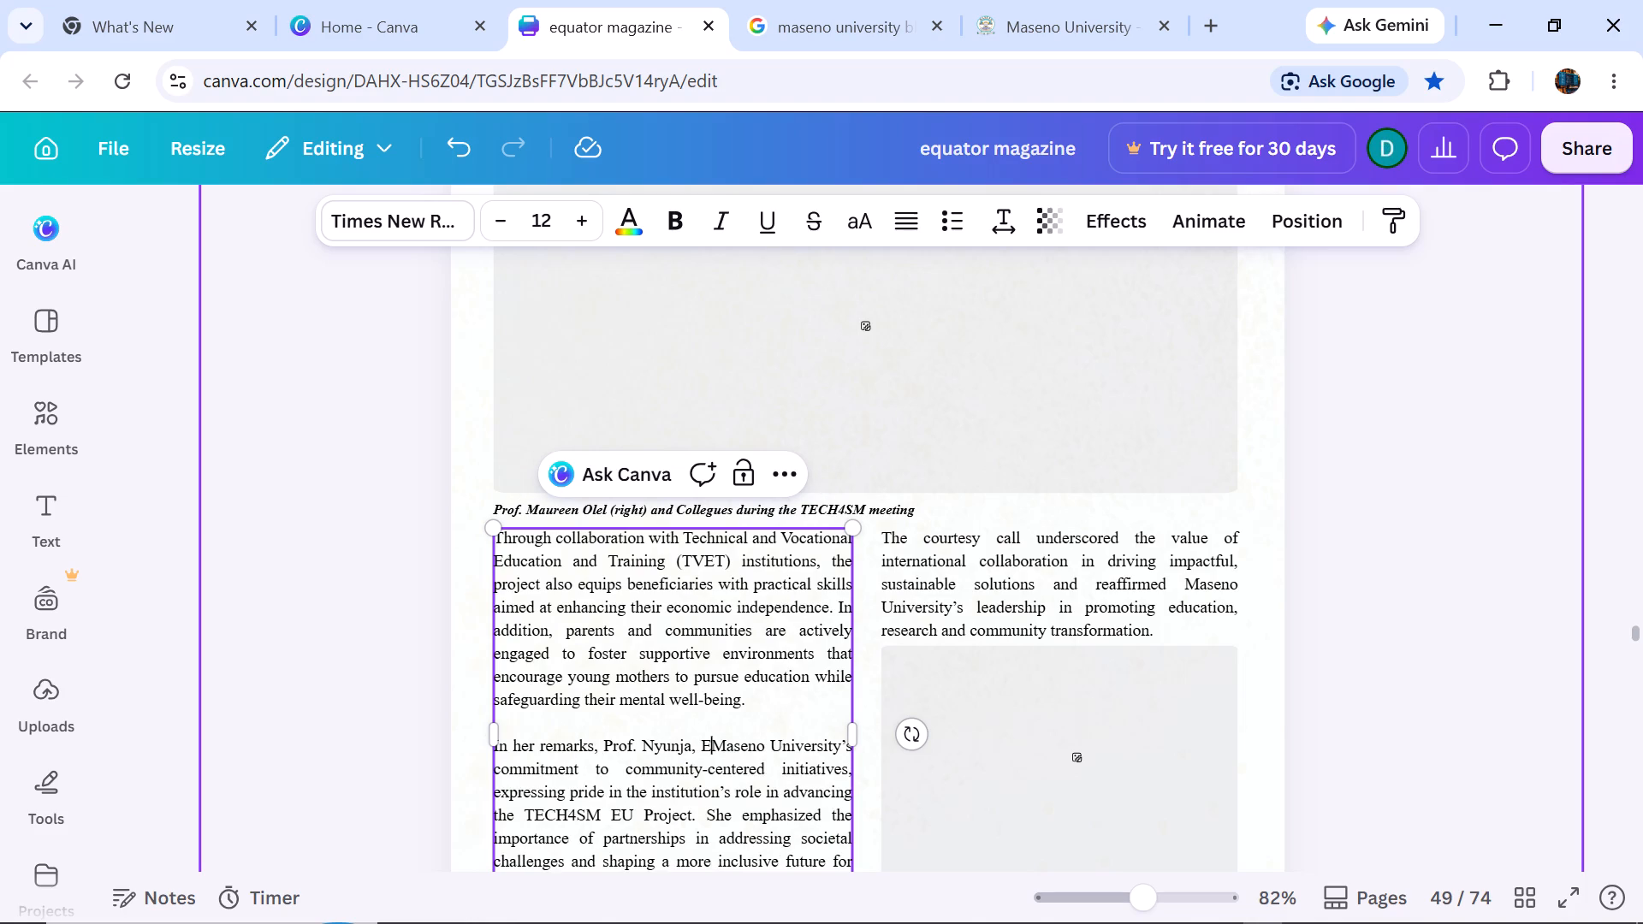
type("xpressed")
key("space")
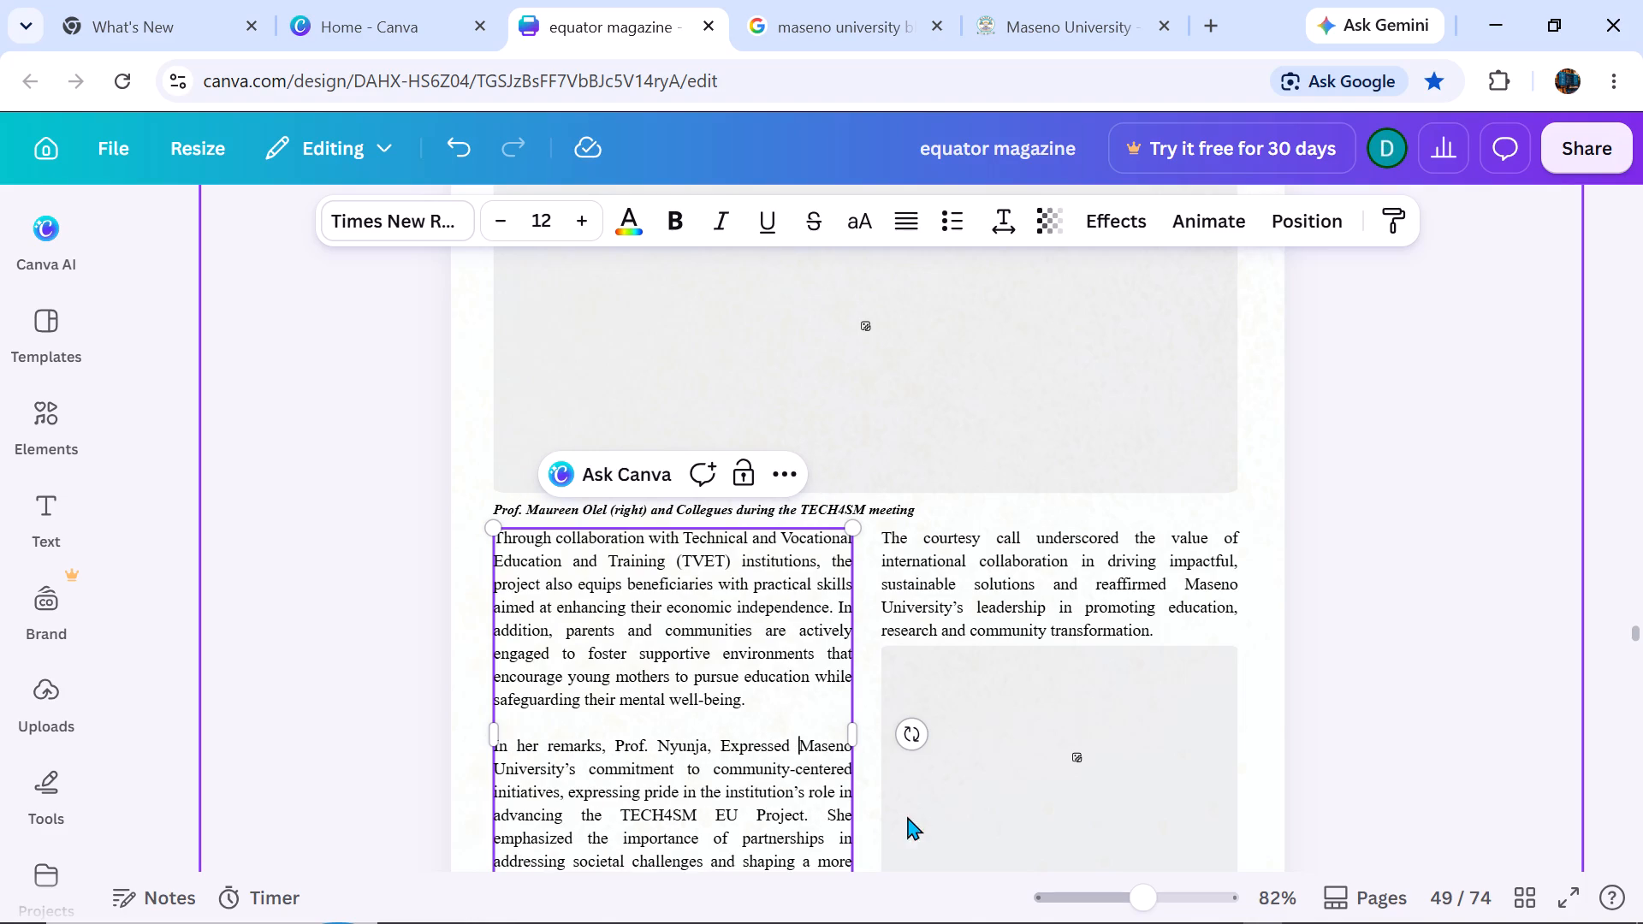
left_click(728, 749)
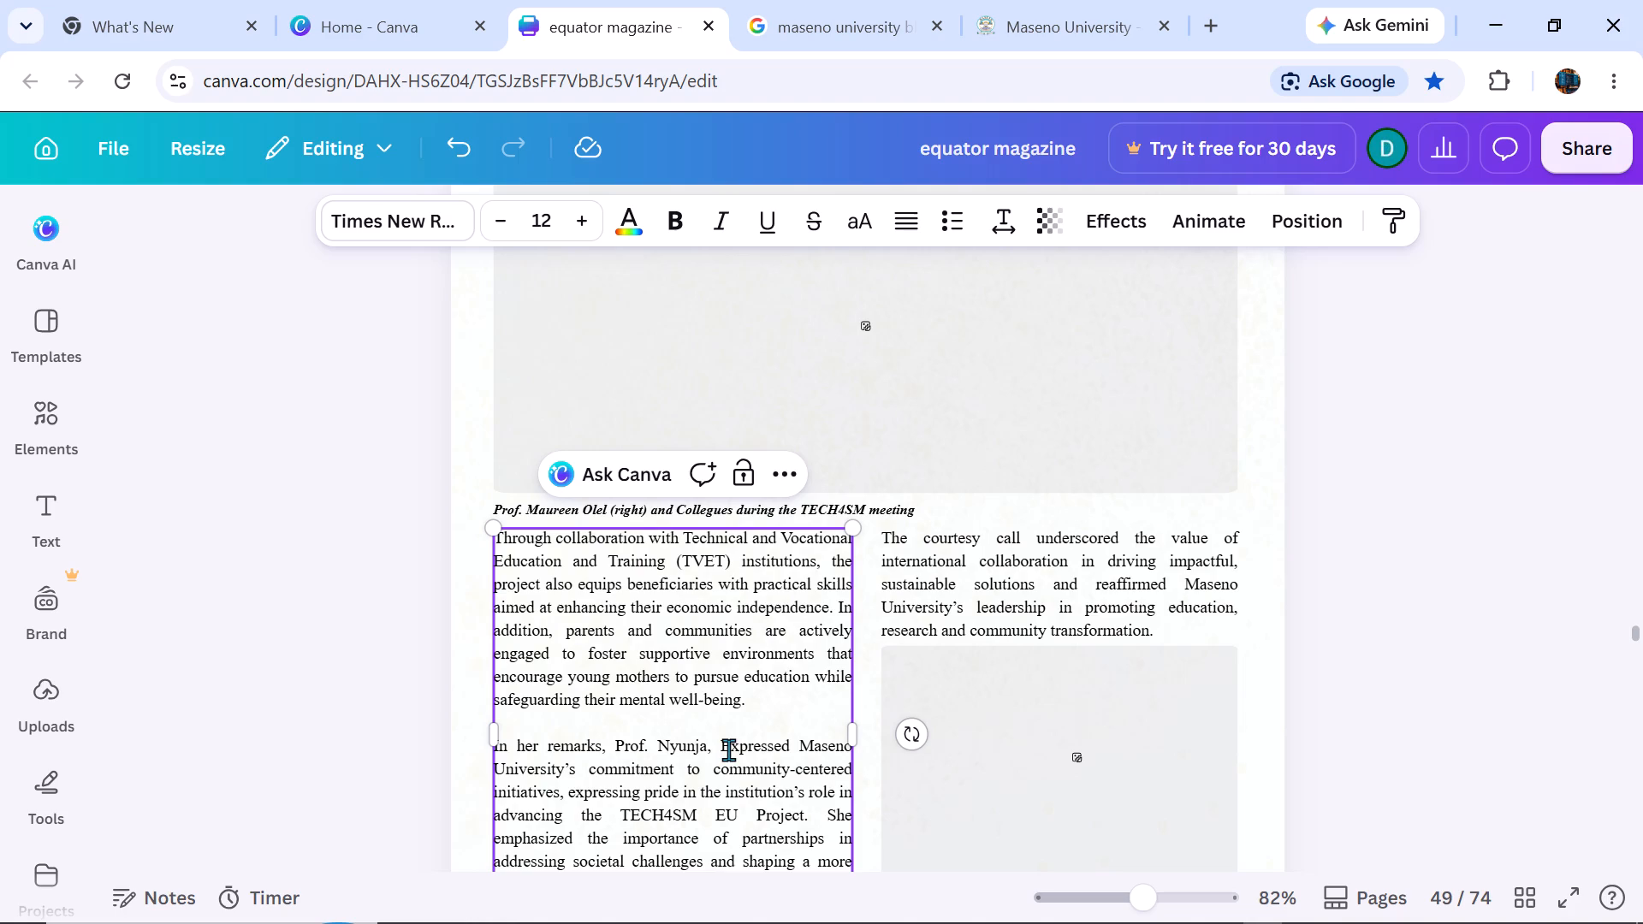
key("BackSpace")
key("e")
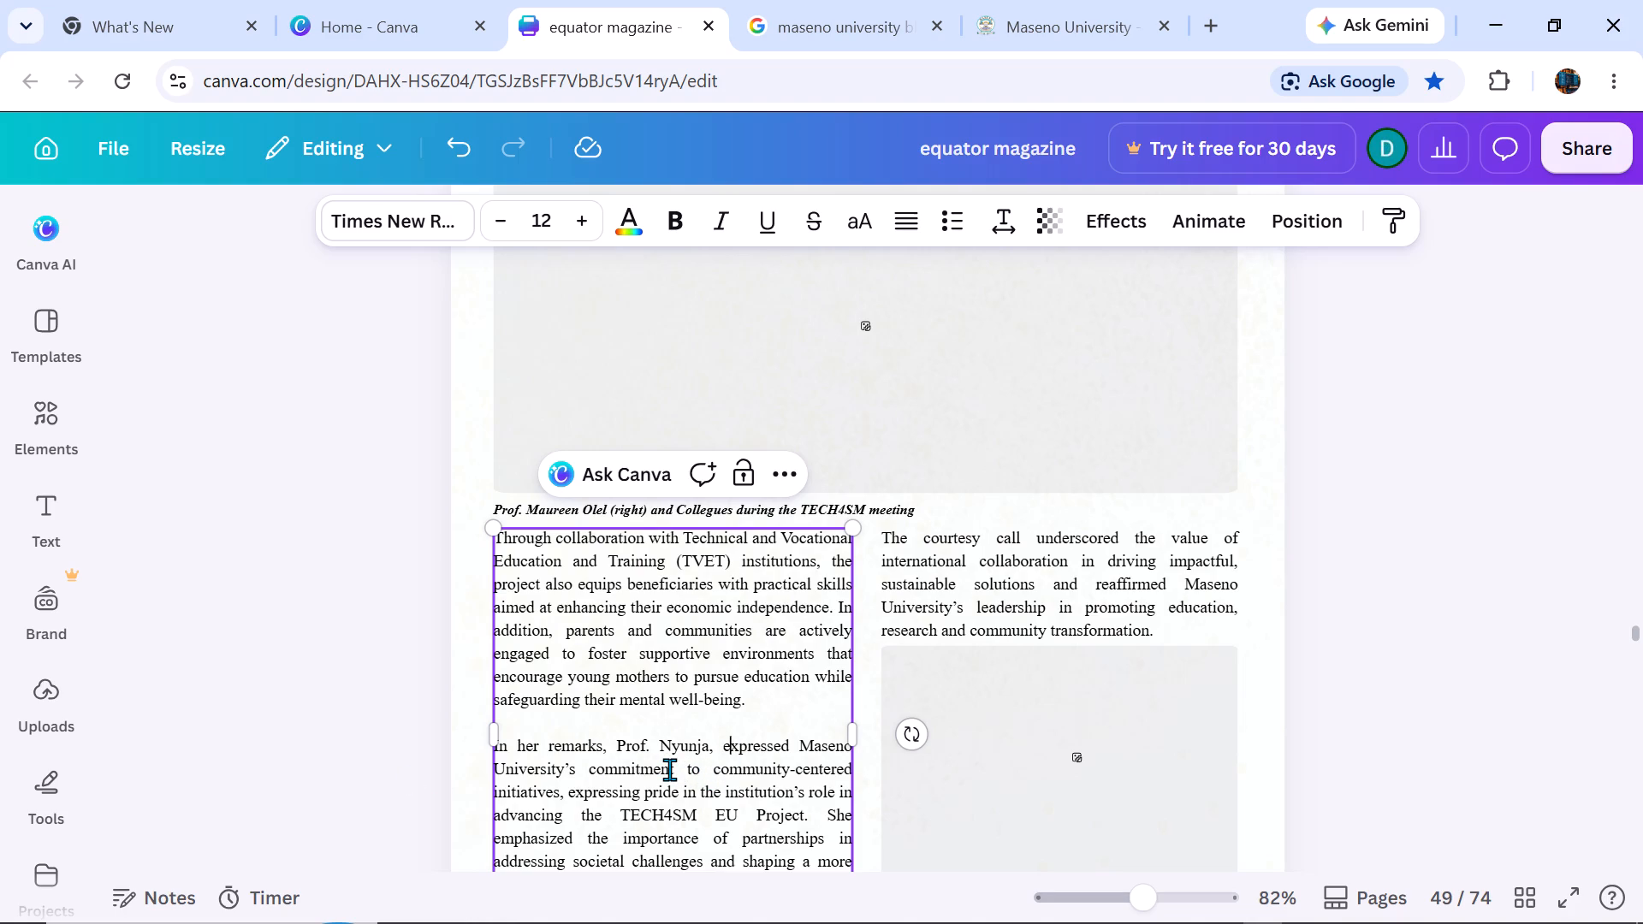
Change "commitment to" to "prioritisation of" before "community-centered initiatives" on page 49.
left_click_drag(673, 765, 592, 767)
type("prio")
type("ritiz")
key("BackSpace")
type("sation")
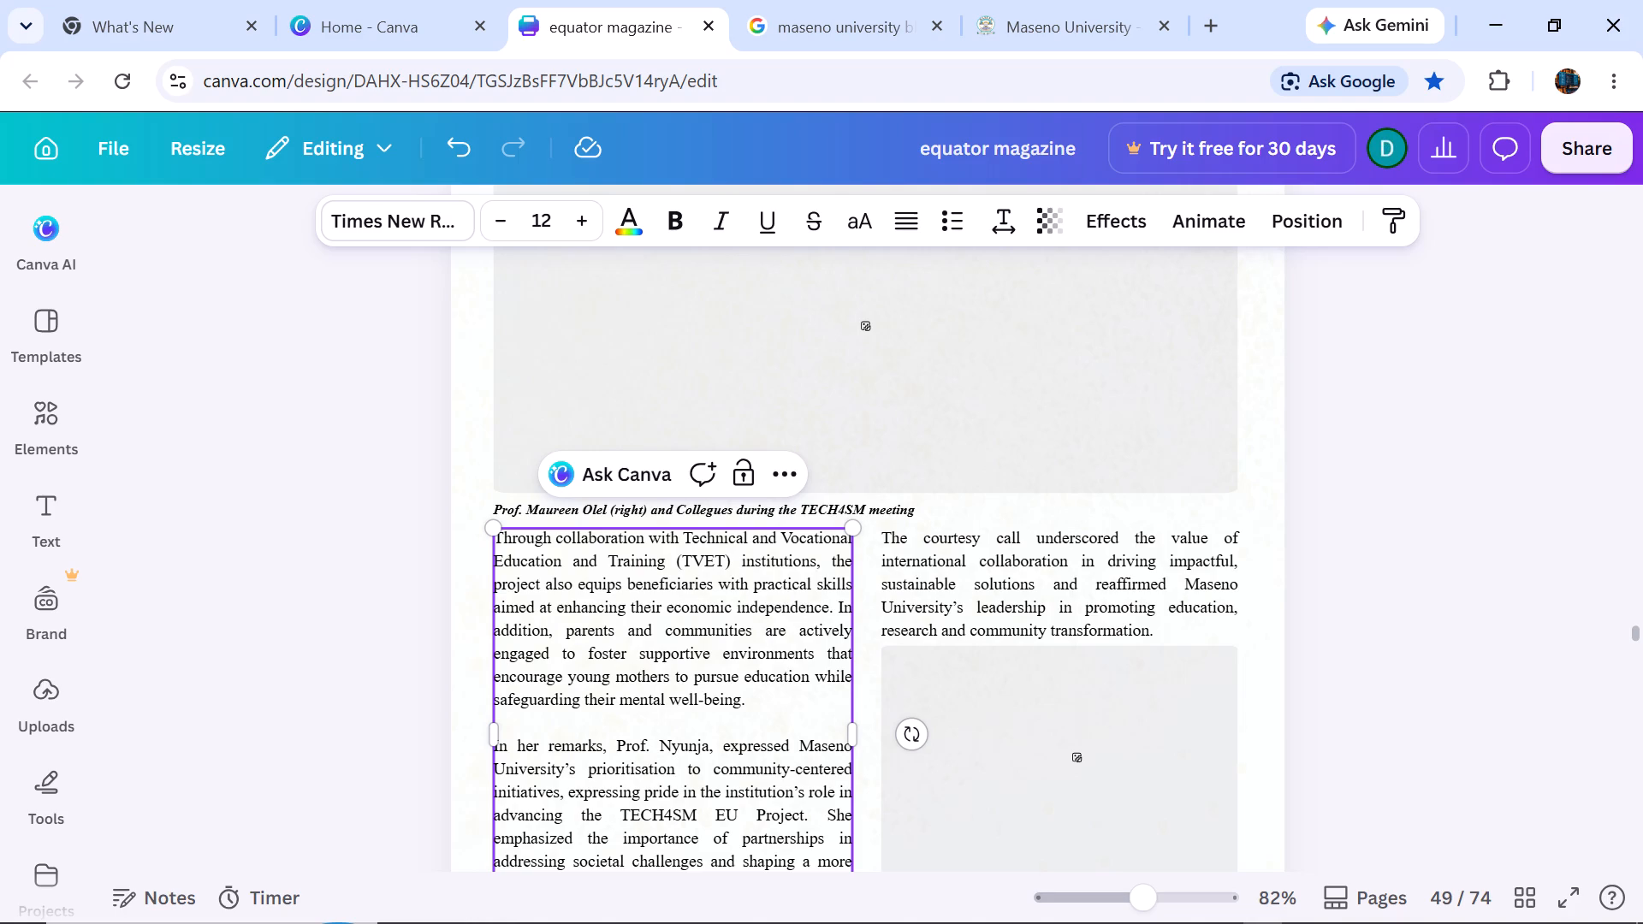
key("Right")
key("Right")
key("BackSpace")
key("Right")
key("f")
Replace "importance" with "role" in the phrase "emphasized the importance of partnerships" on page 49.
scroll(602, 794, "down", 1)
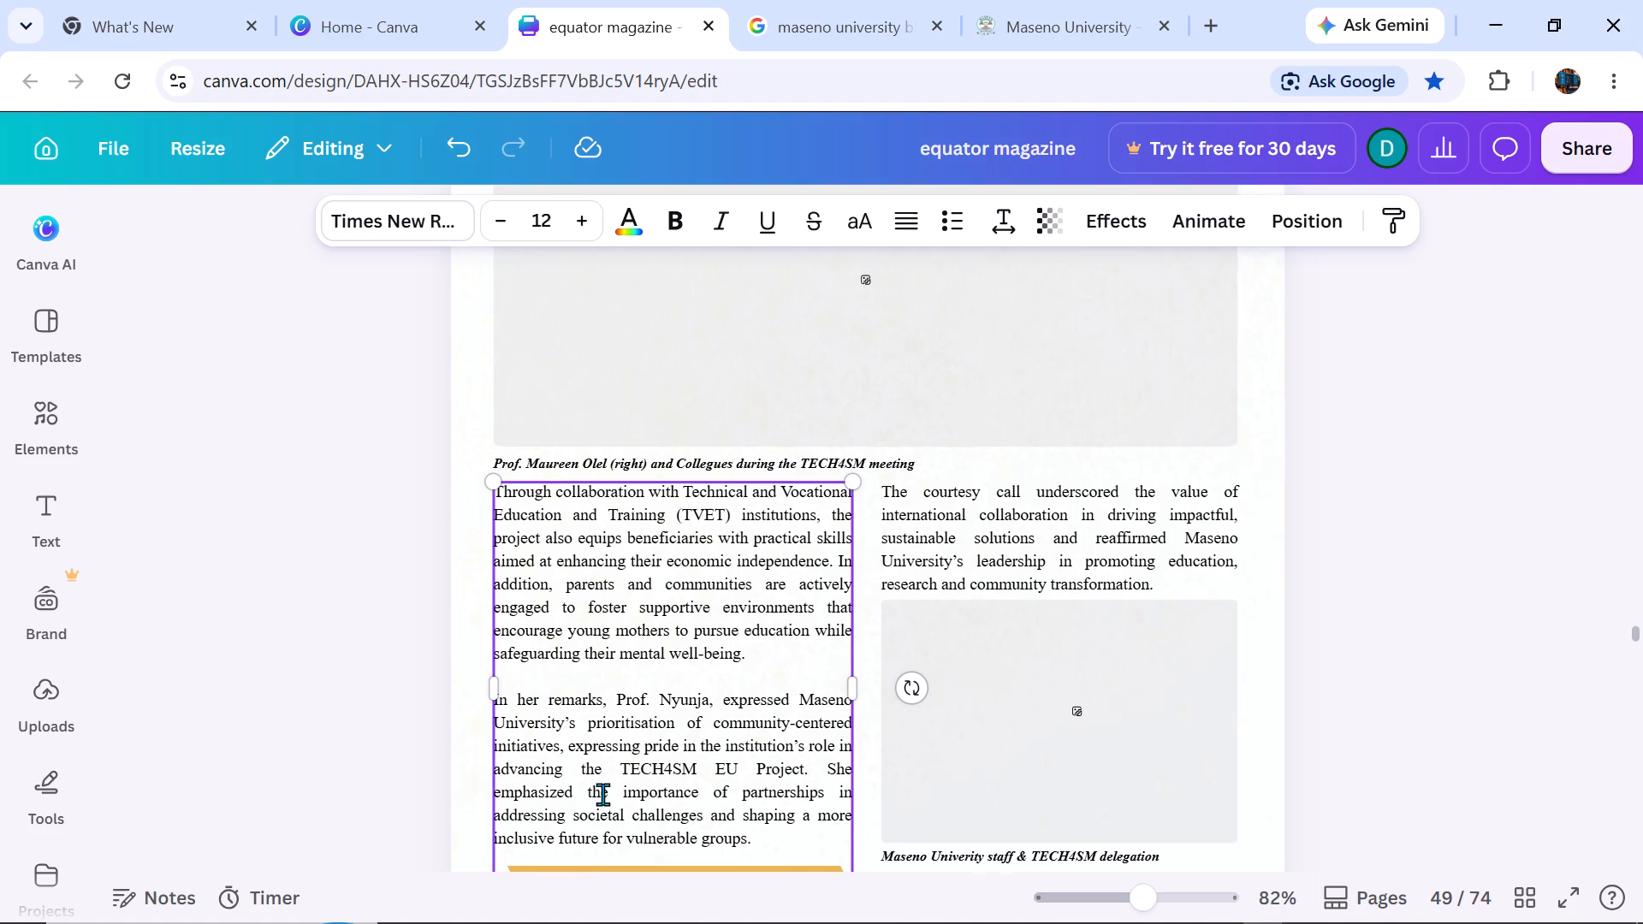
scroll(602, 794, "down", 1)
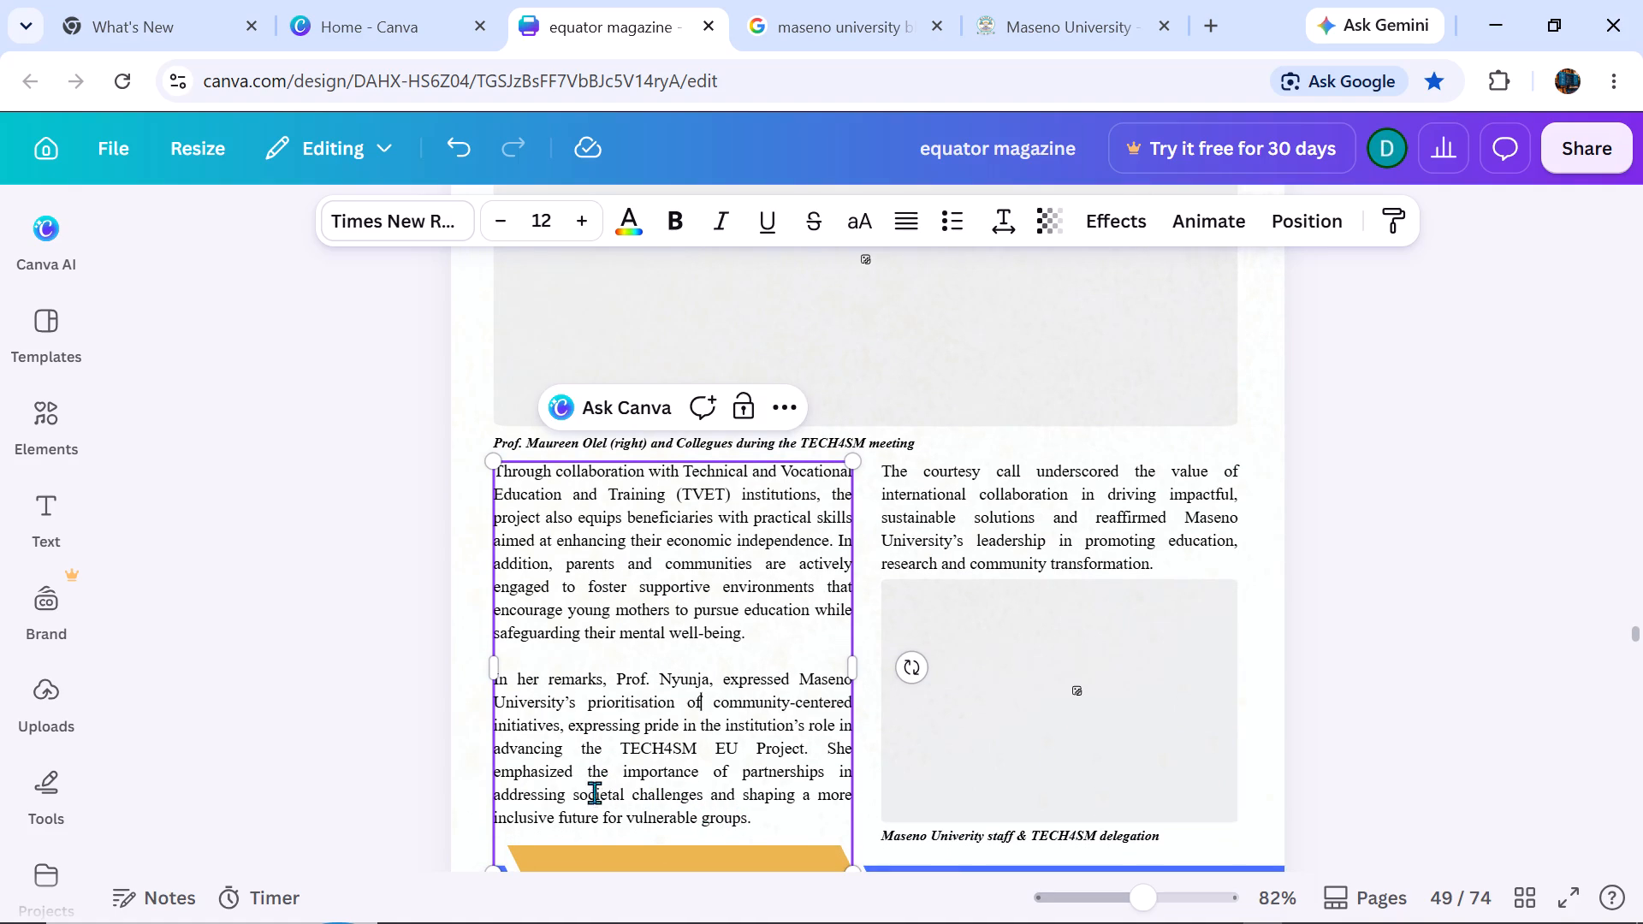
left_click_drag(701, 768, 636, 768)
left_click_drag(636, 768, 623, 768)
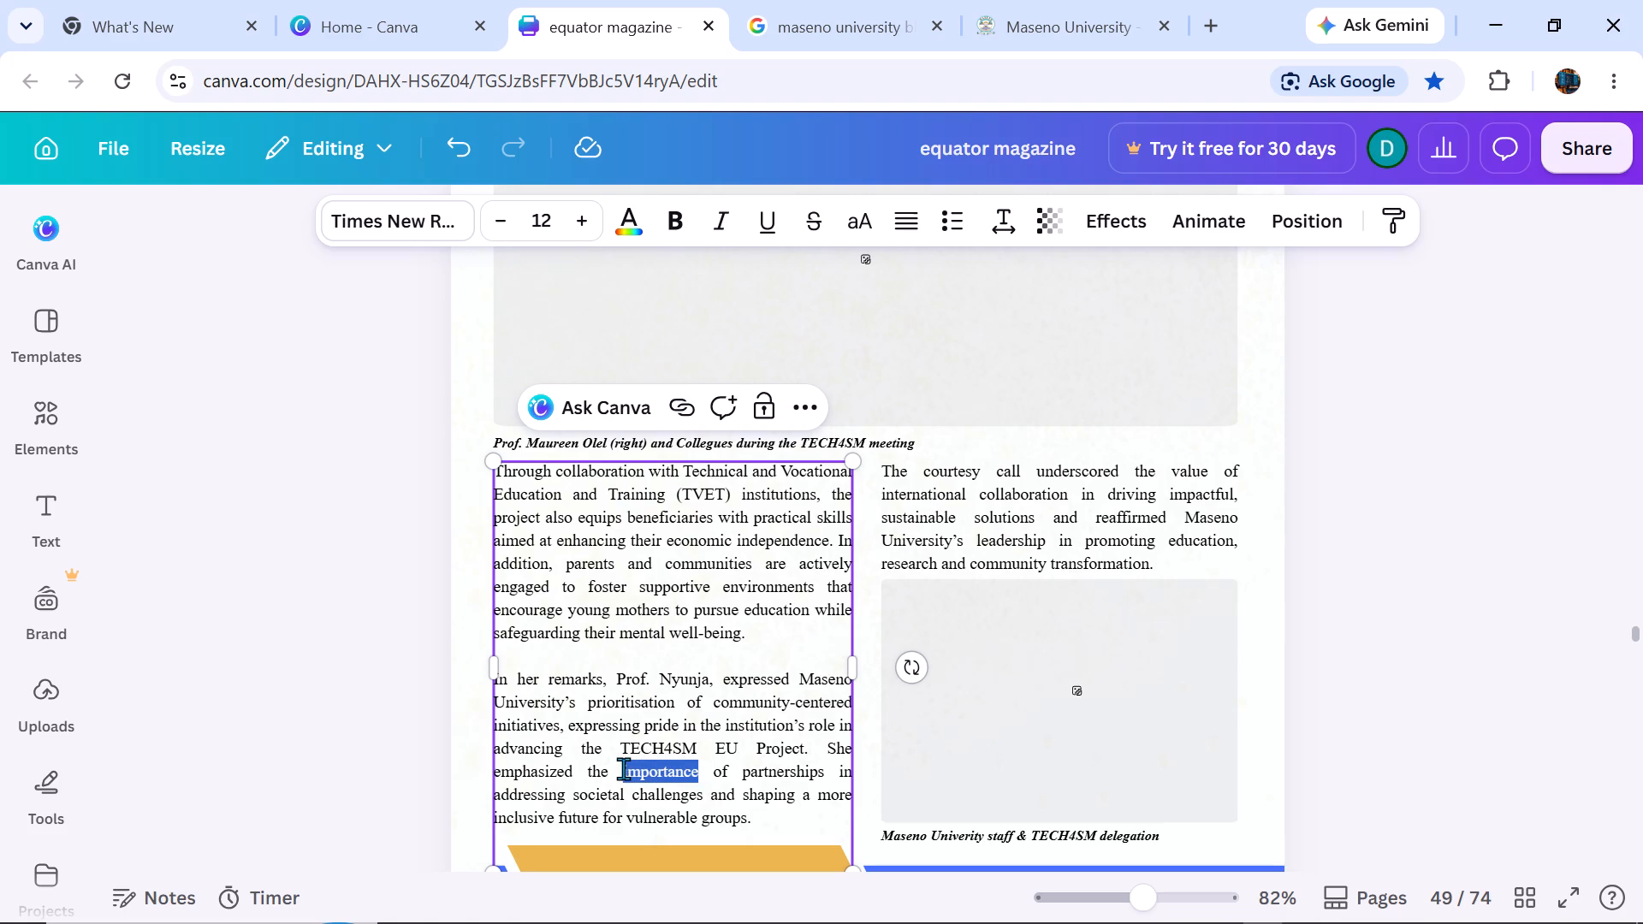
type("role")
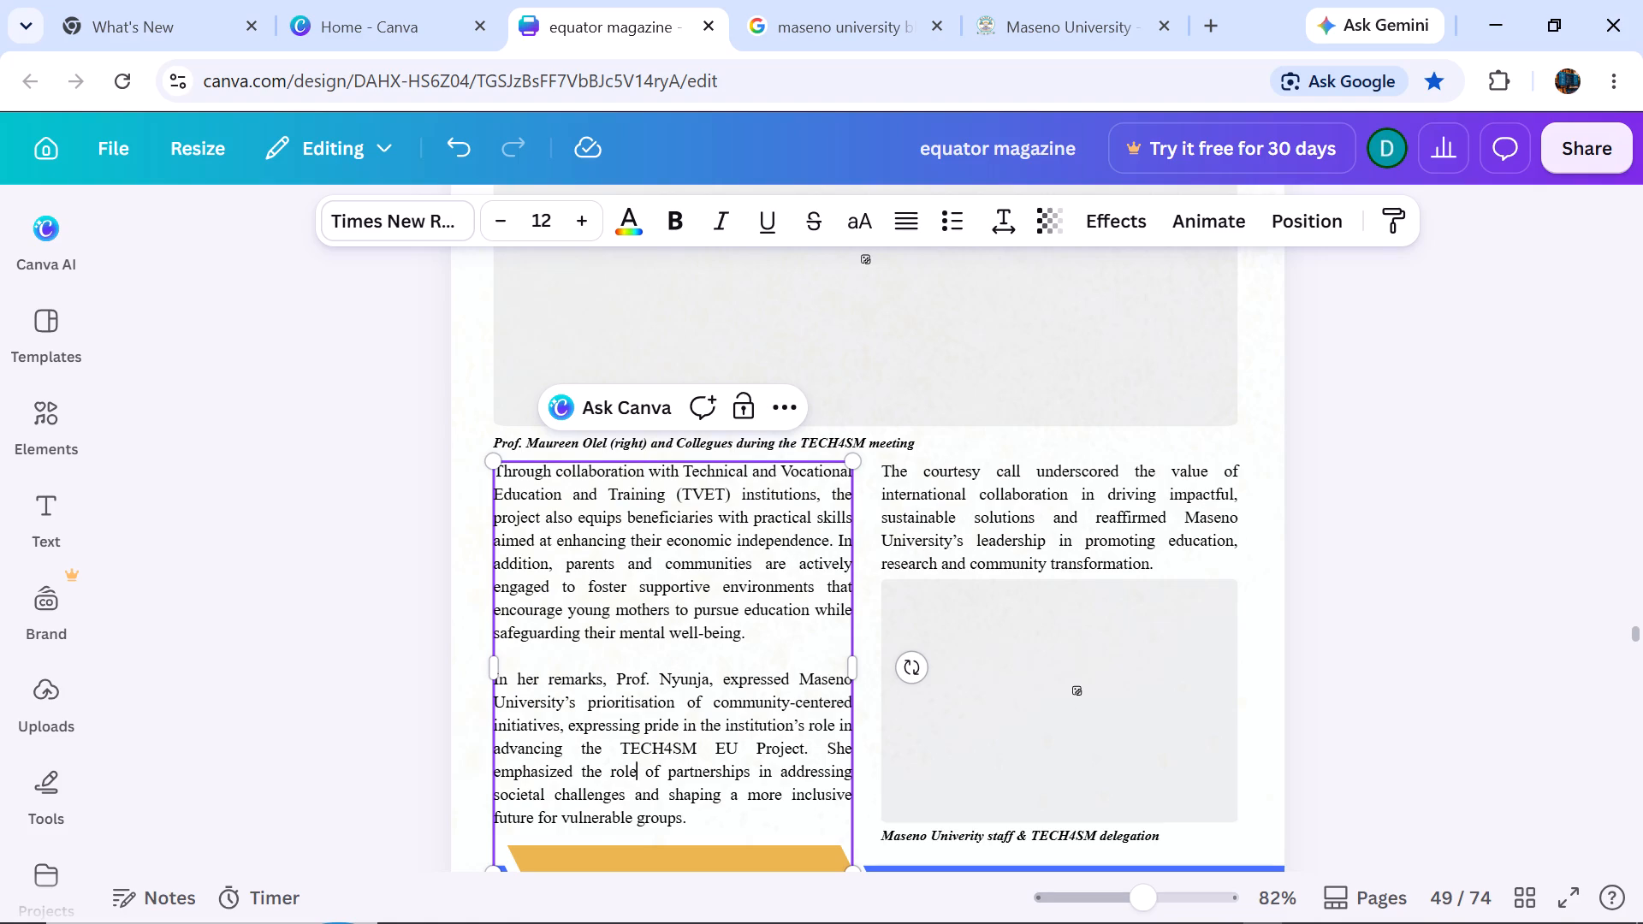
Lowercase the initial of "International" in the healthcare providers list in page 51's opening paragraph.
scroll(623, 768, "down", 9)
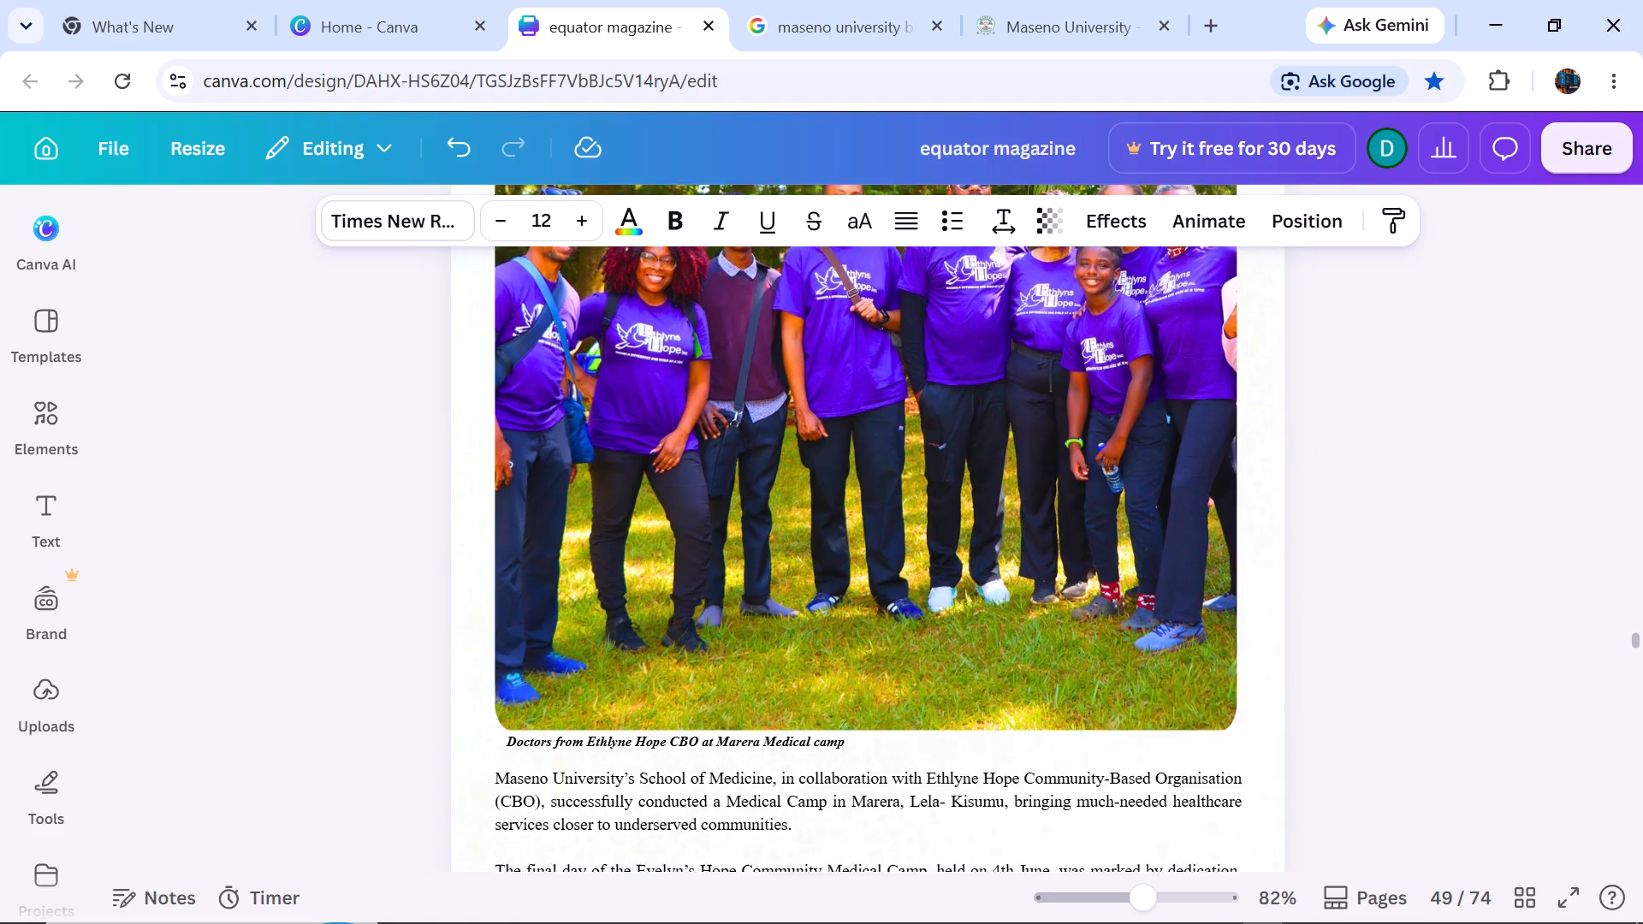
scroll(623, 768, "down", 5)
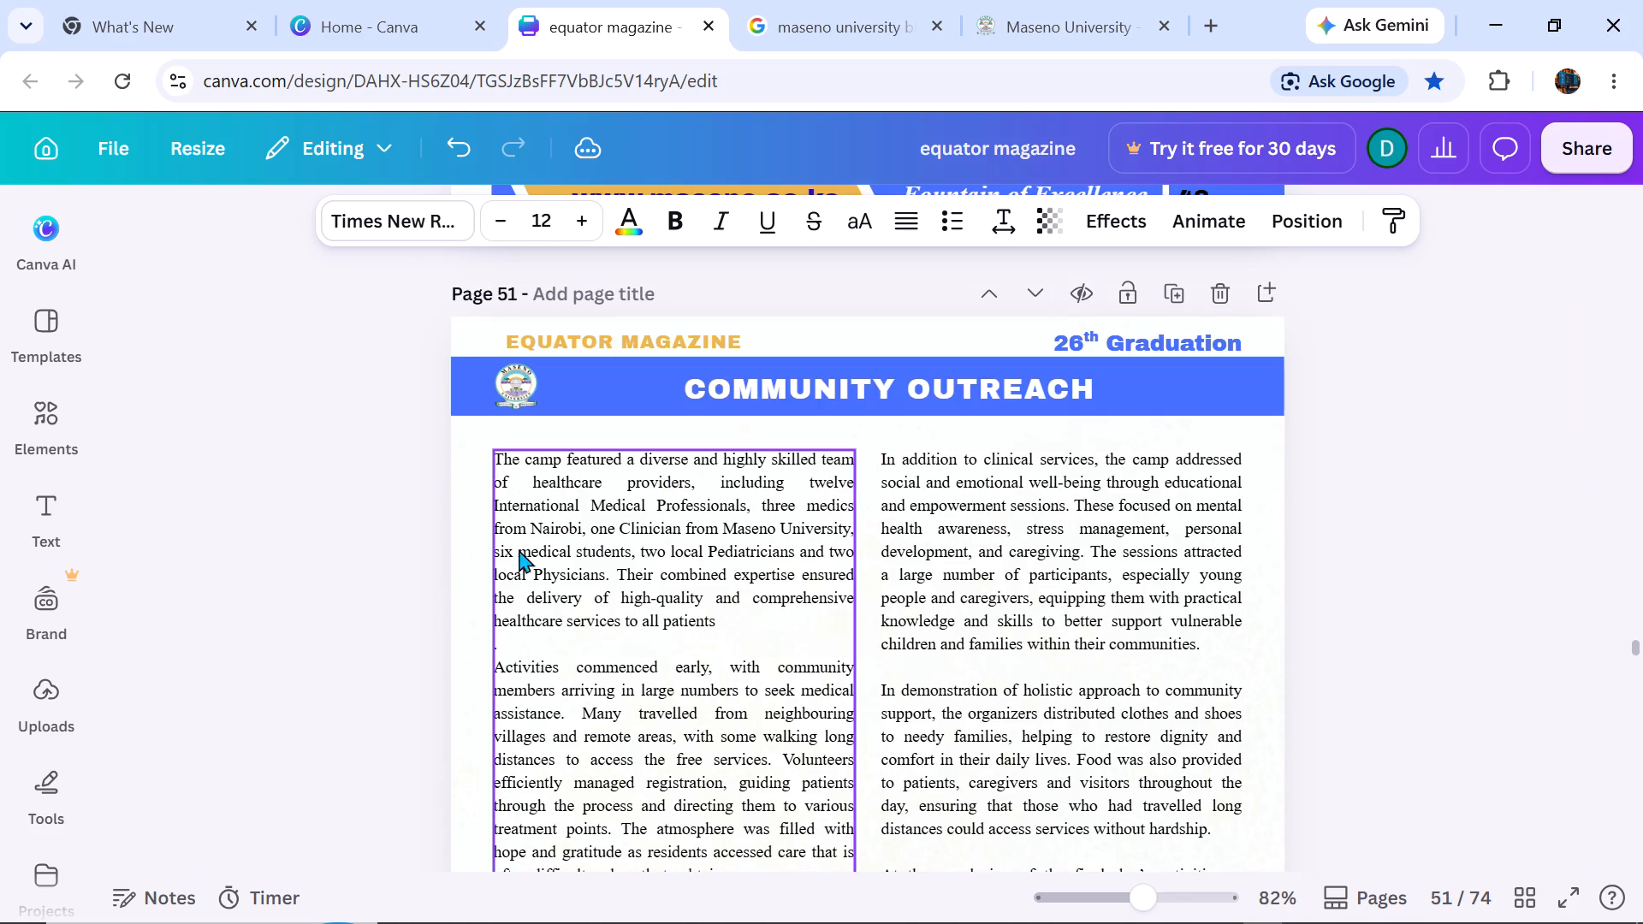
double_click(497, 503)
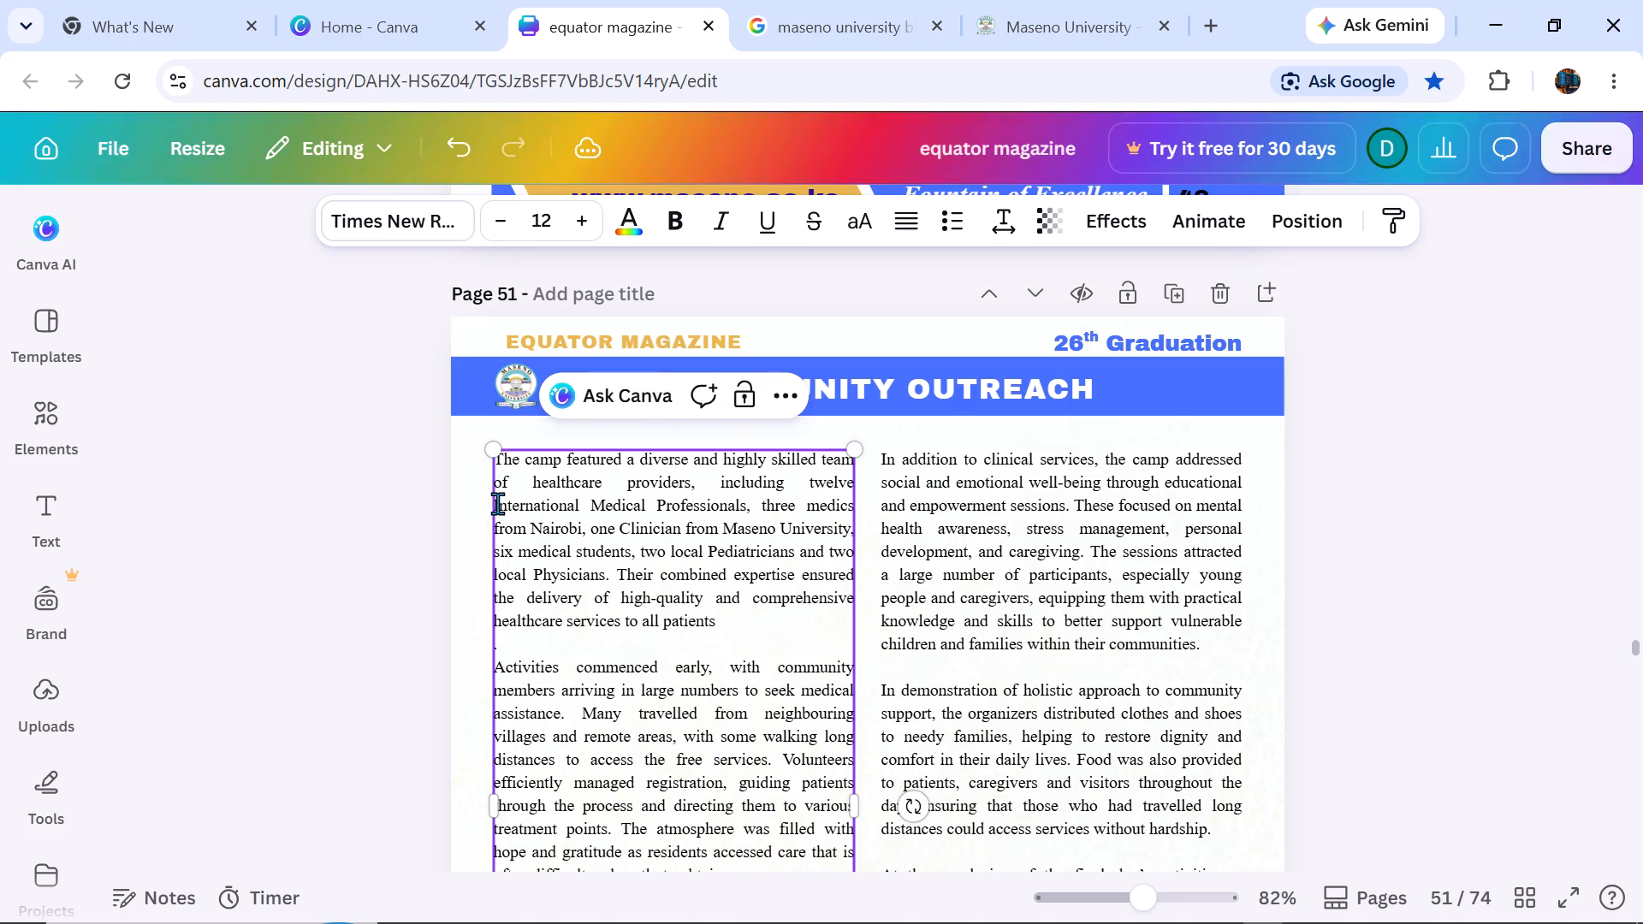
left_click(498, 503)
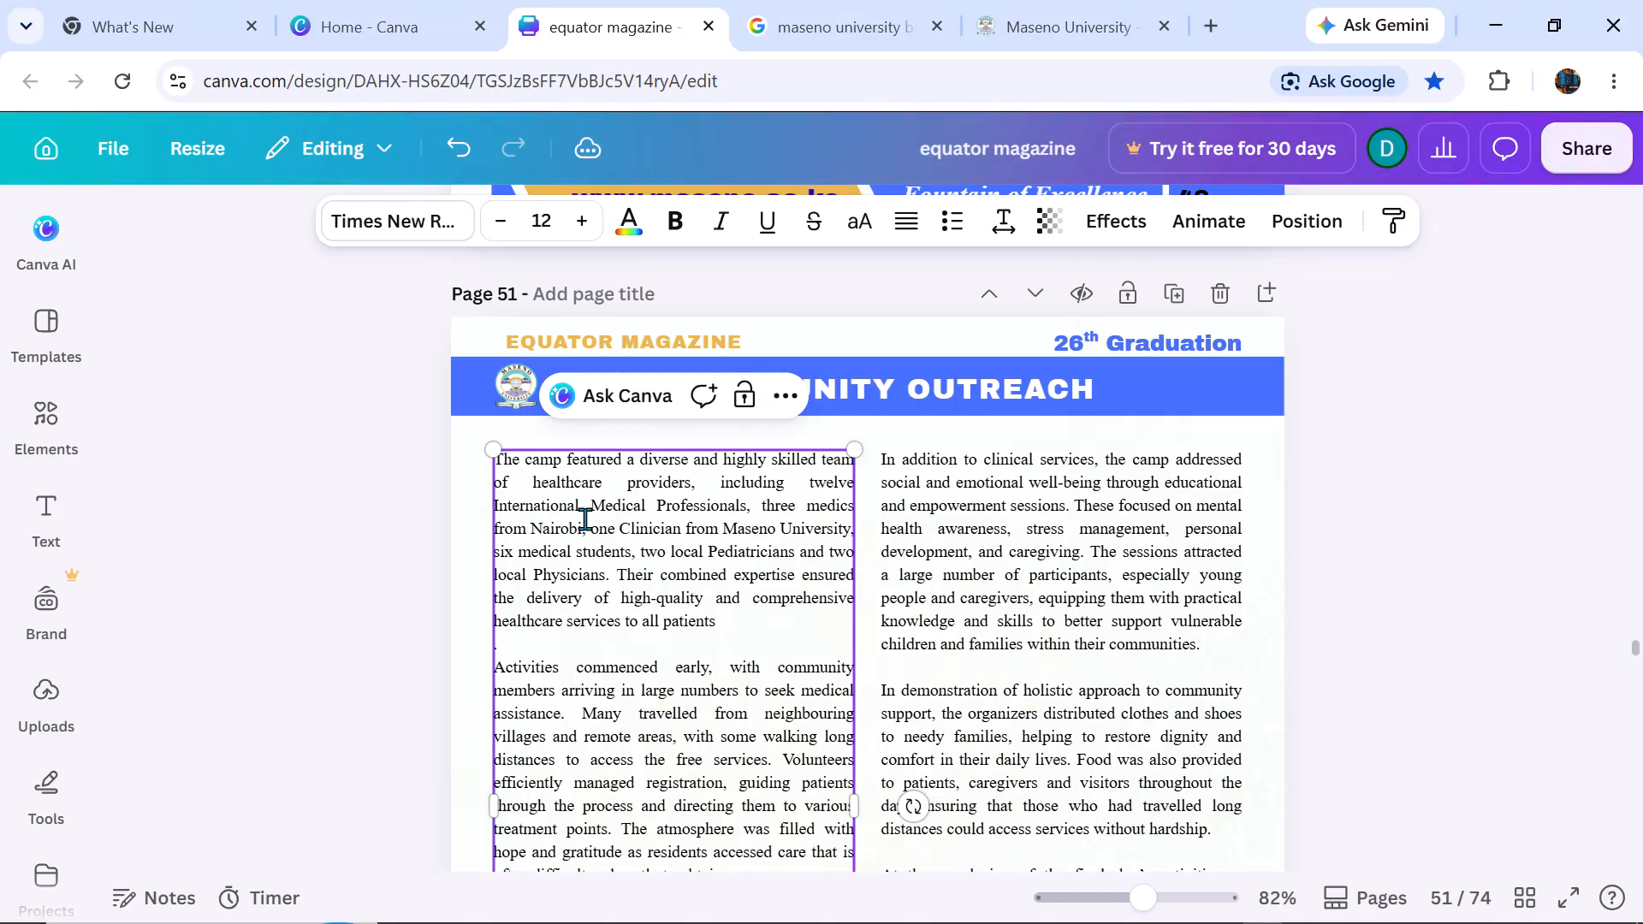
key("BackSpace")
key("i")
Lowercase the initial of "Medical" after "twelve international" in page 51's opening paragraph.
key("Right")
key("Right")
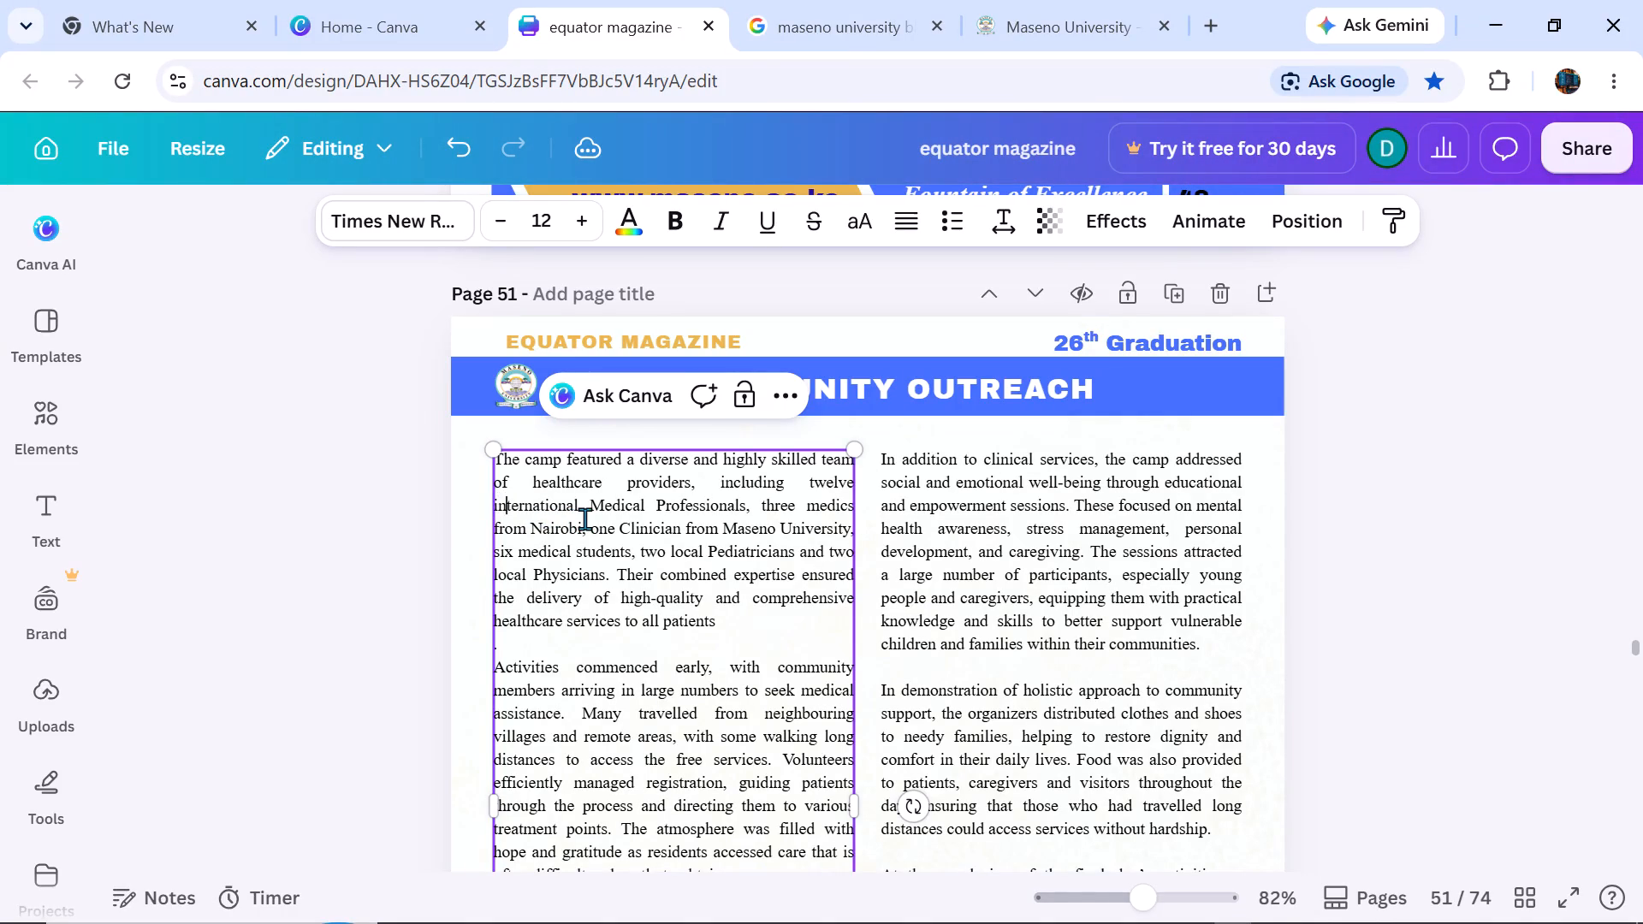
key("Right")
key("Right")
key("Right")
key("Right")
key("Right")
key("Right")
key("Right")
key("Right")
key("Right")
key("Right")
key("Right")
key("Right")
key("Right")
key("Left")
key("BackSpace")
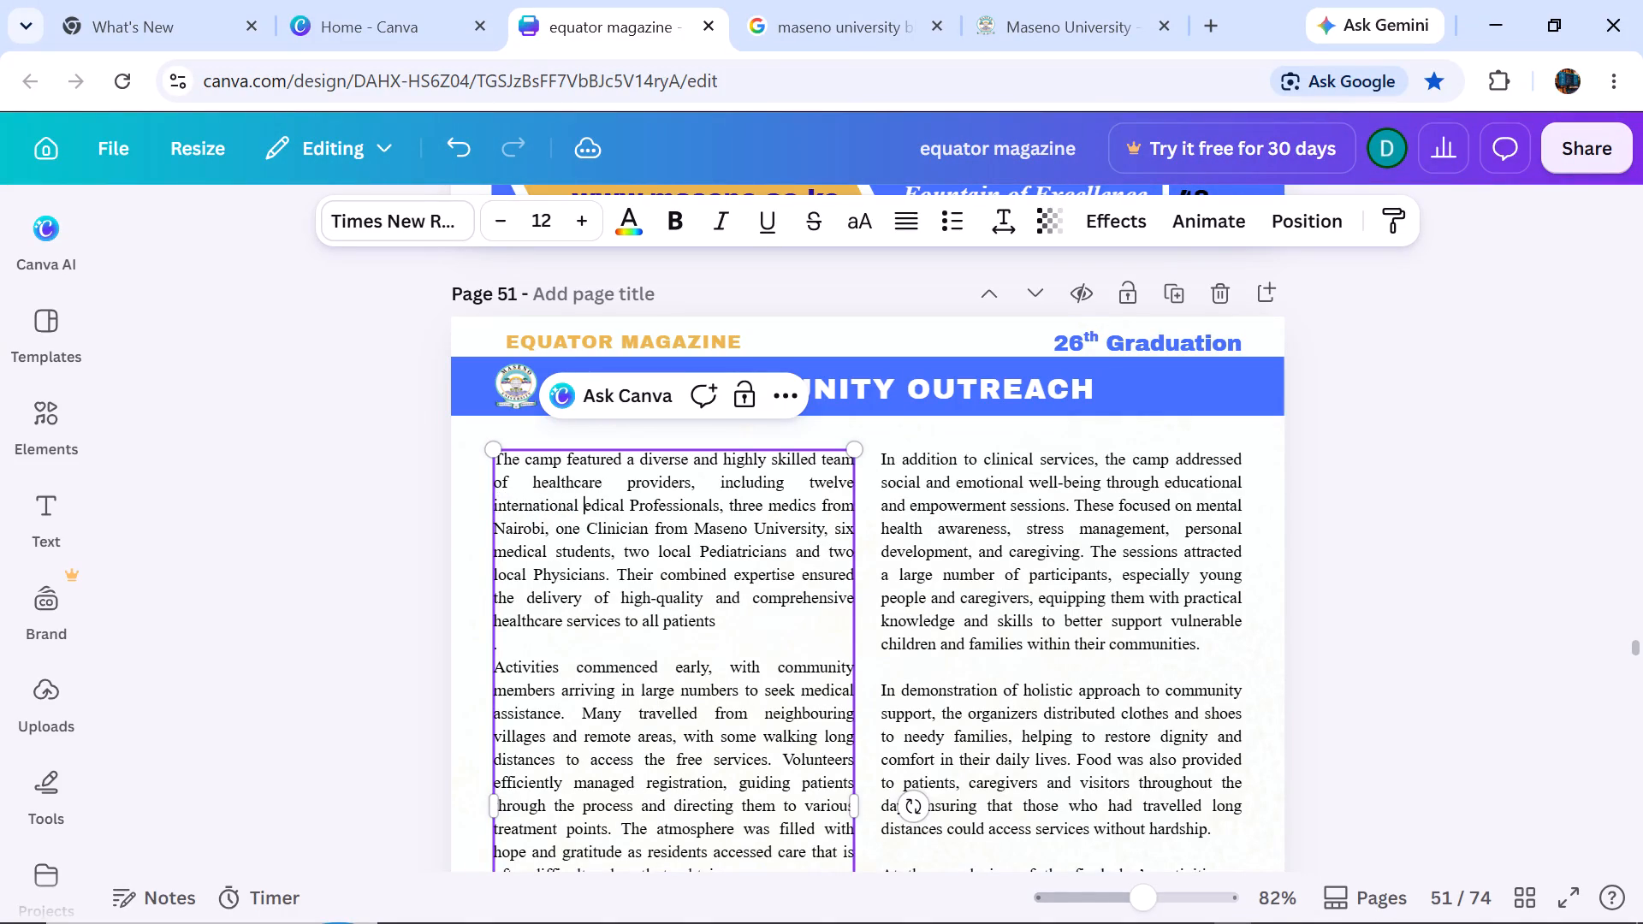
key("m")
Lowercase the initial of "Professionals" after "international medical" in page 51's opening paragraph.
key("Right")
key("Right")
key("Right")
key("Right")
key("Right")
key("Right")
key("Right")
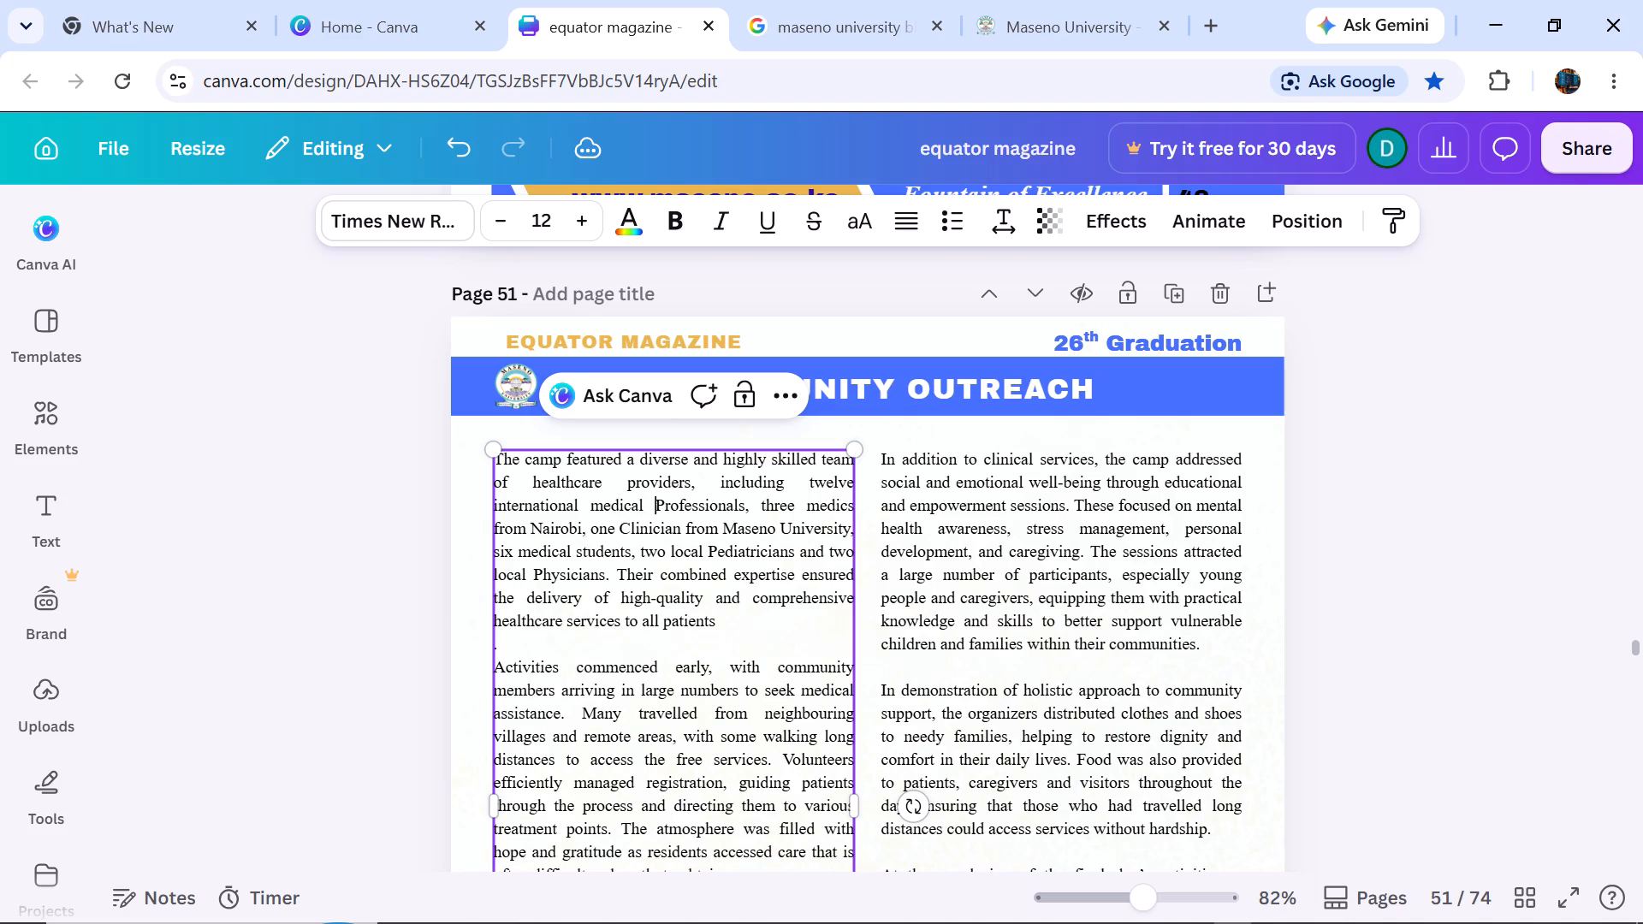
key("Right")
key("BackSpace")
key("p")
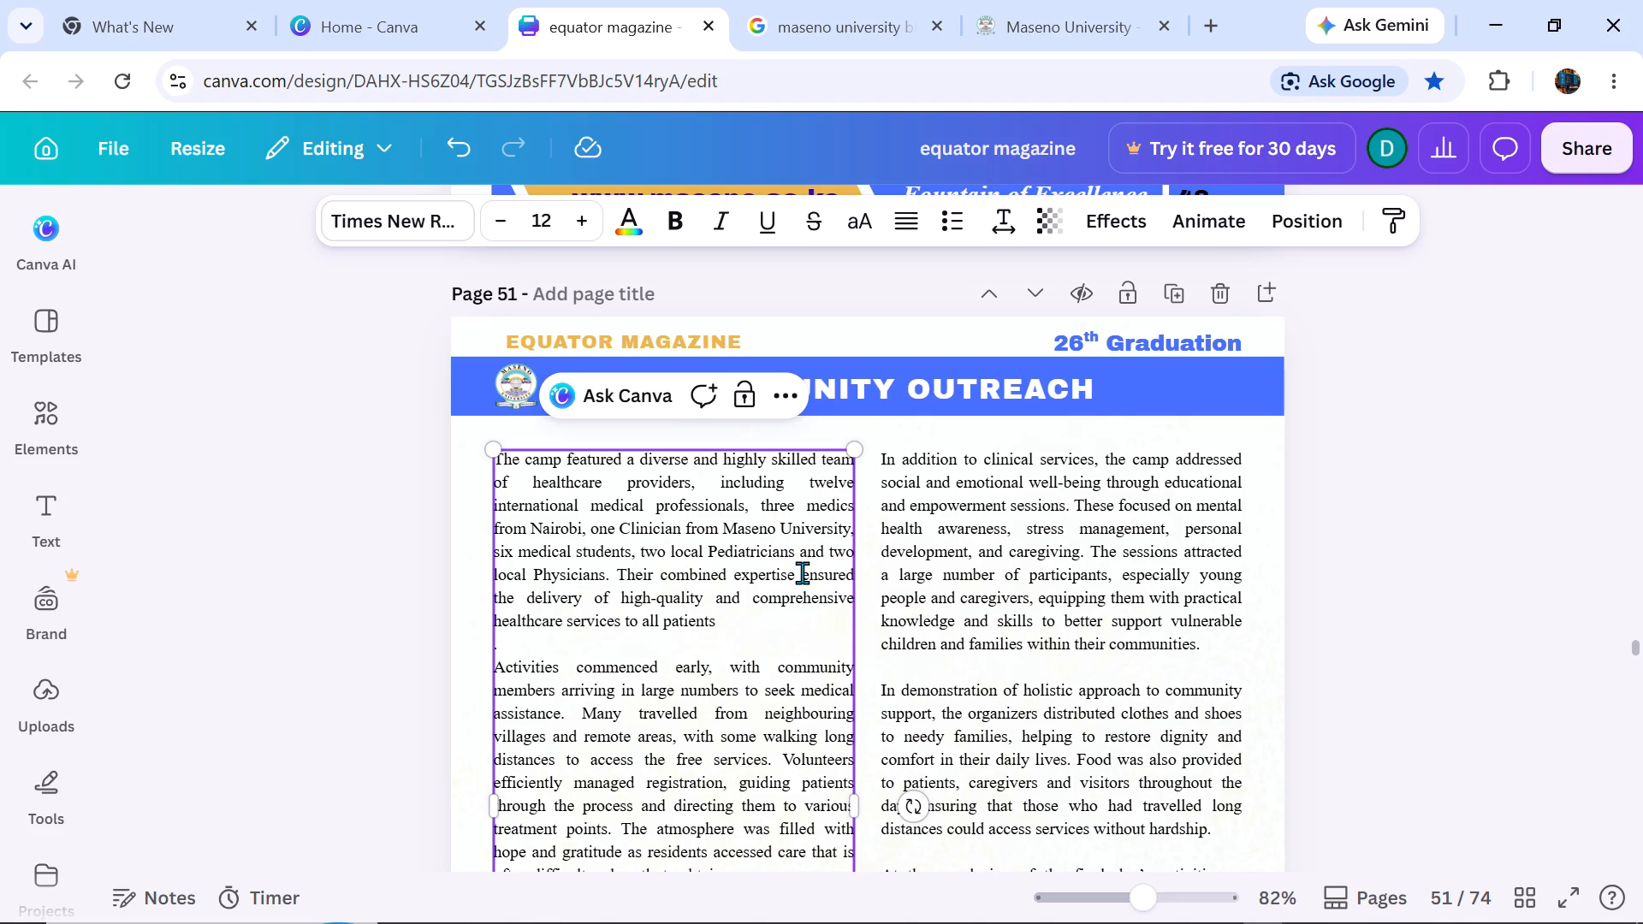
Lowercase the initial of "Pediatricians" in the phrase "two local Pediatricians" on page 51.
left_click(716, 554)
key("BackSpace")
key("p")
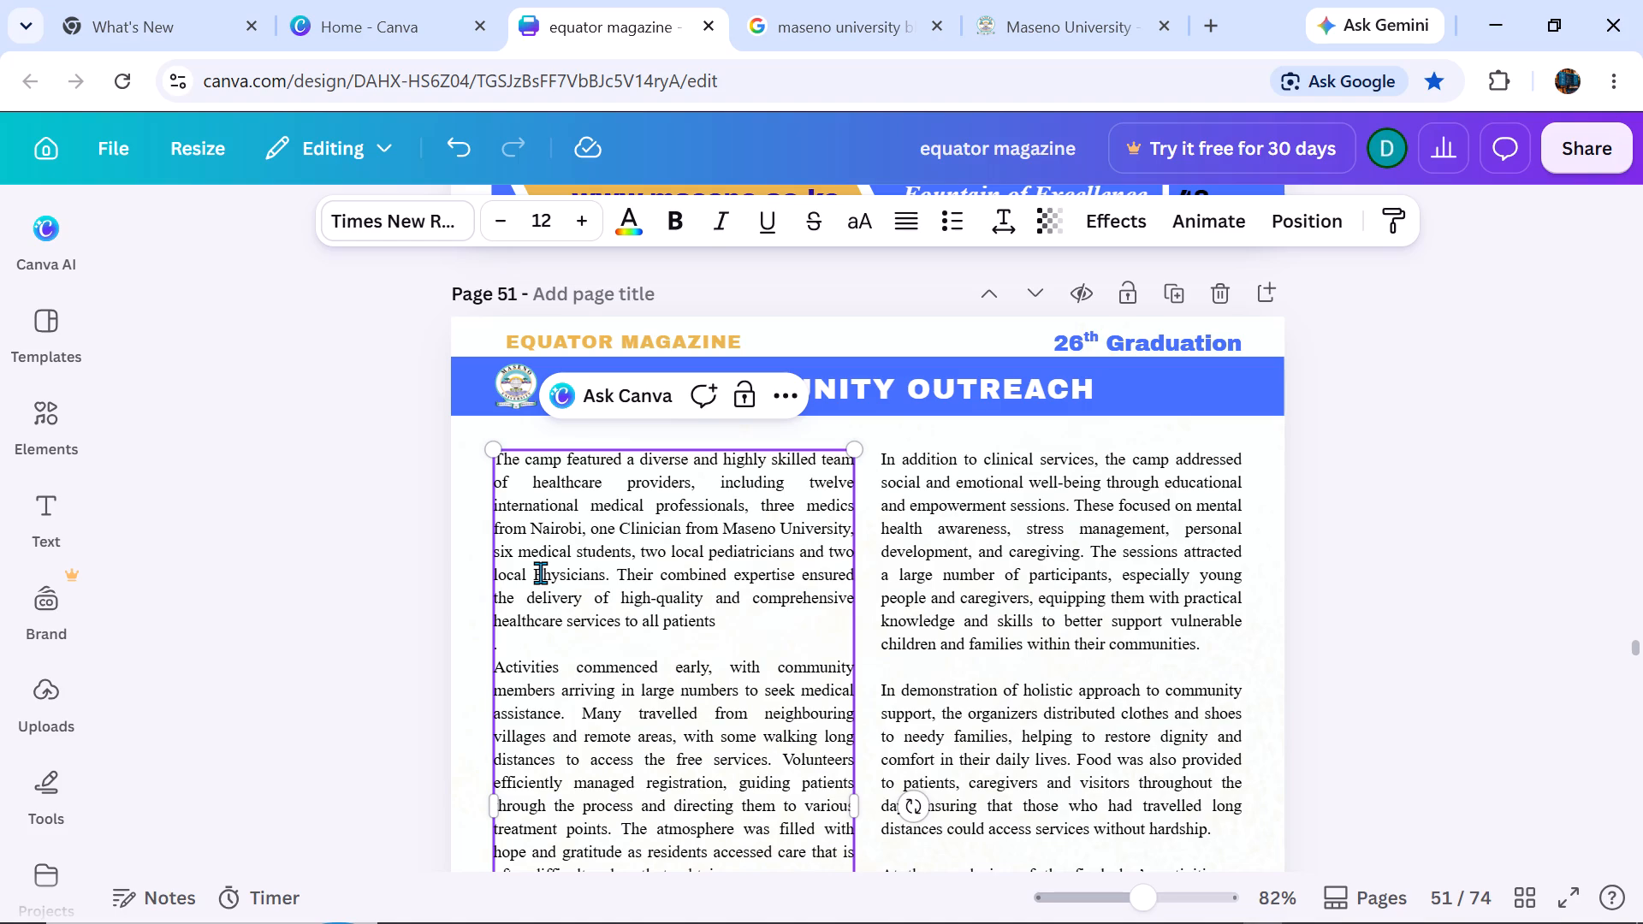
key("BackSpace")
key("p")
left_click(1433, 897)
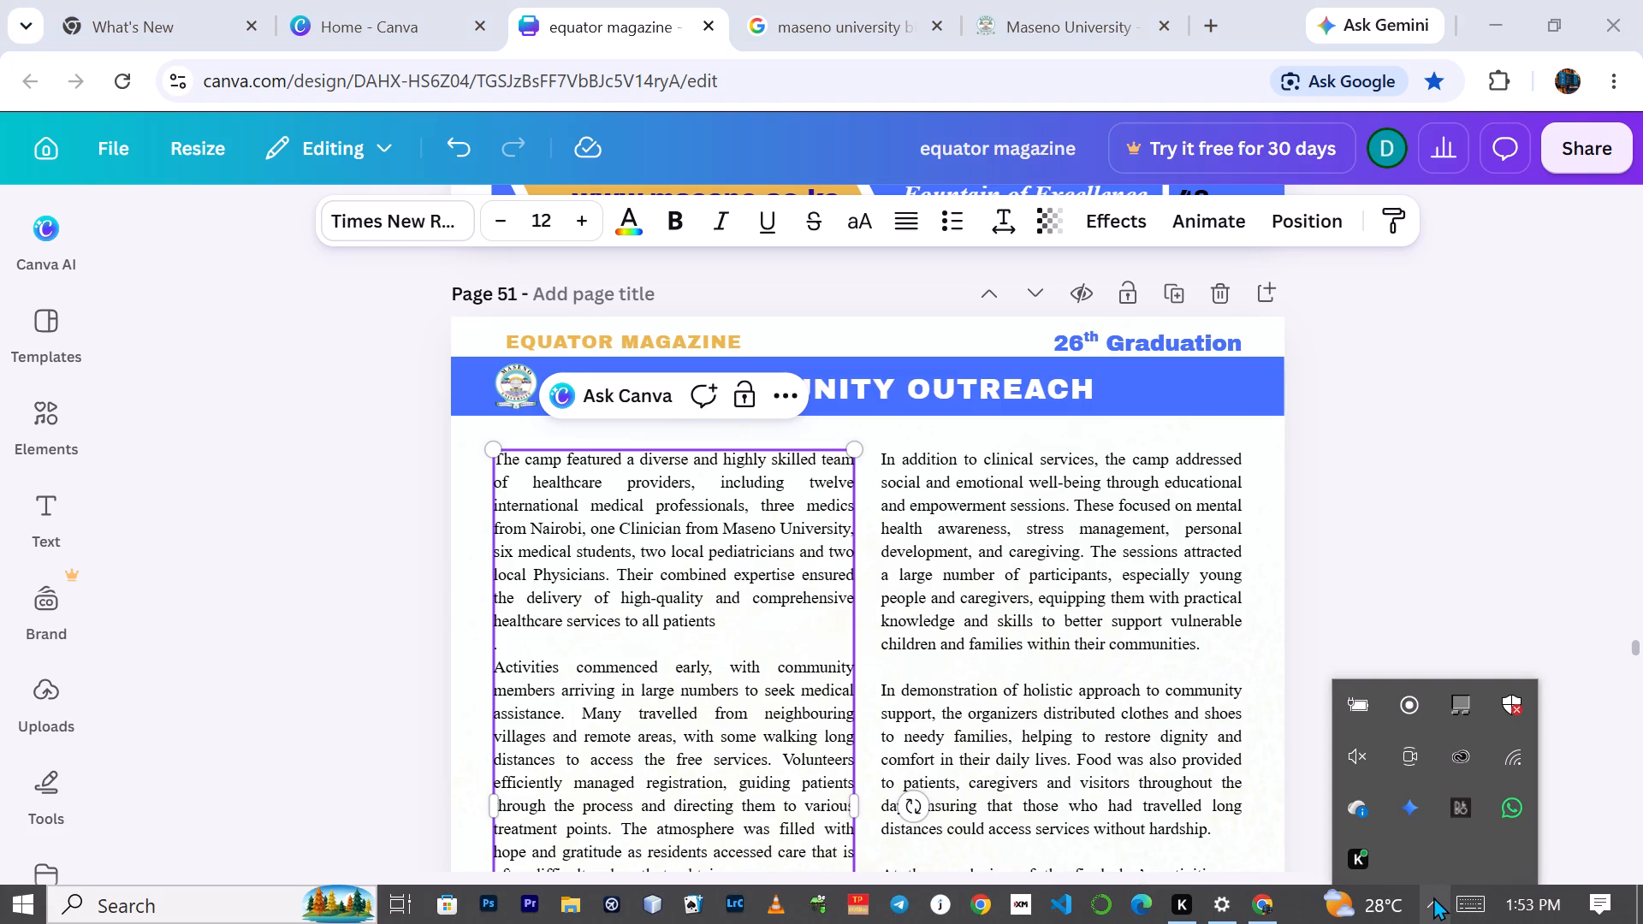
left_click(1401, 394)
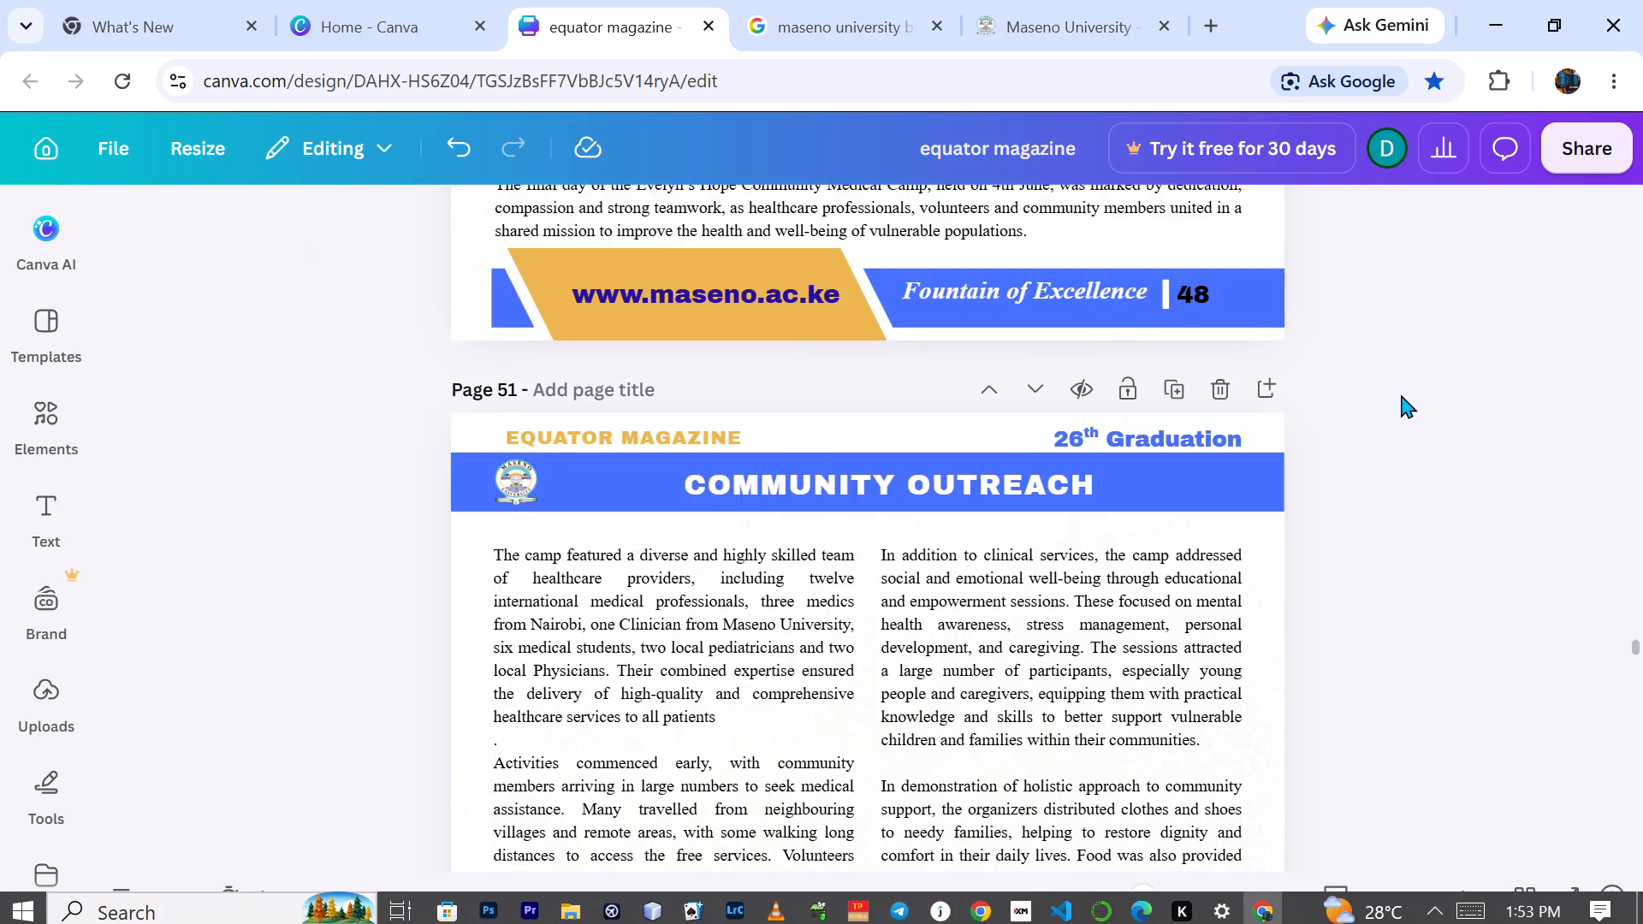
Delete the closing paragraph beginning "This partnership between Maseno University and Ethlyne Hope CBO" below page 51's photo strip.
scroll(1401, 394, "down", 5)
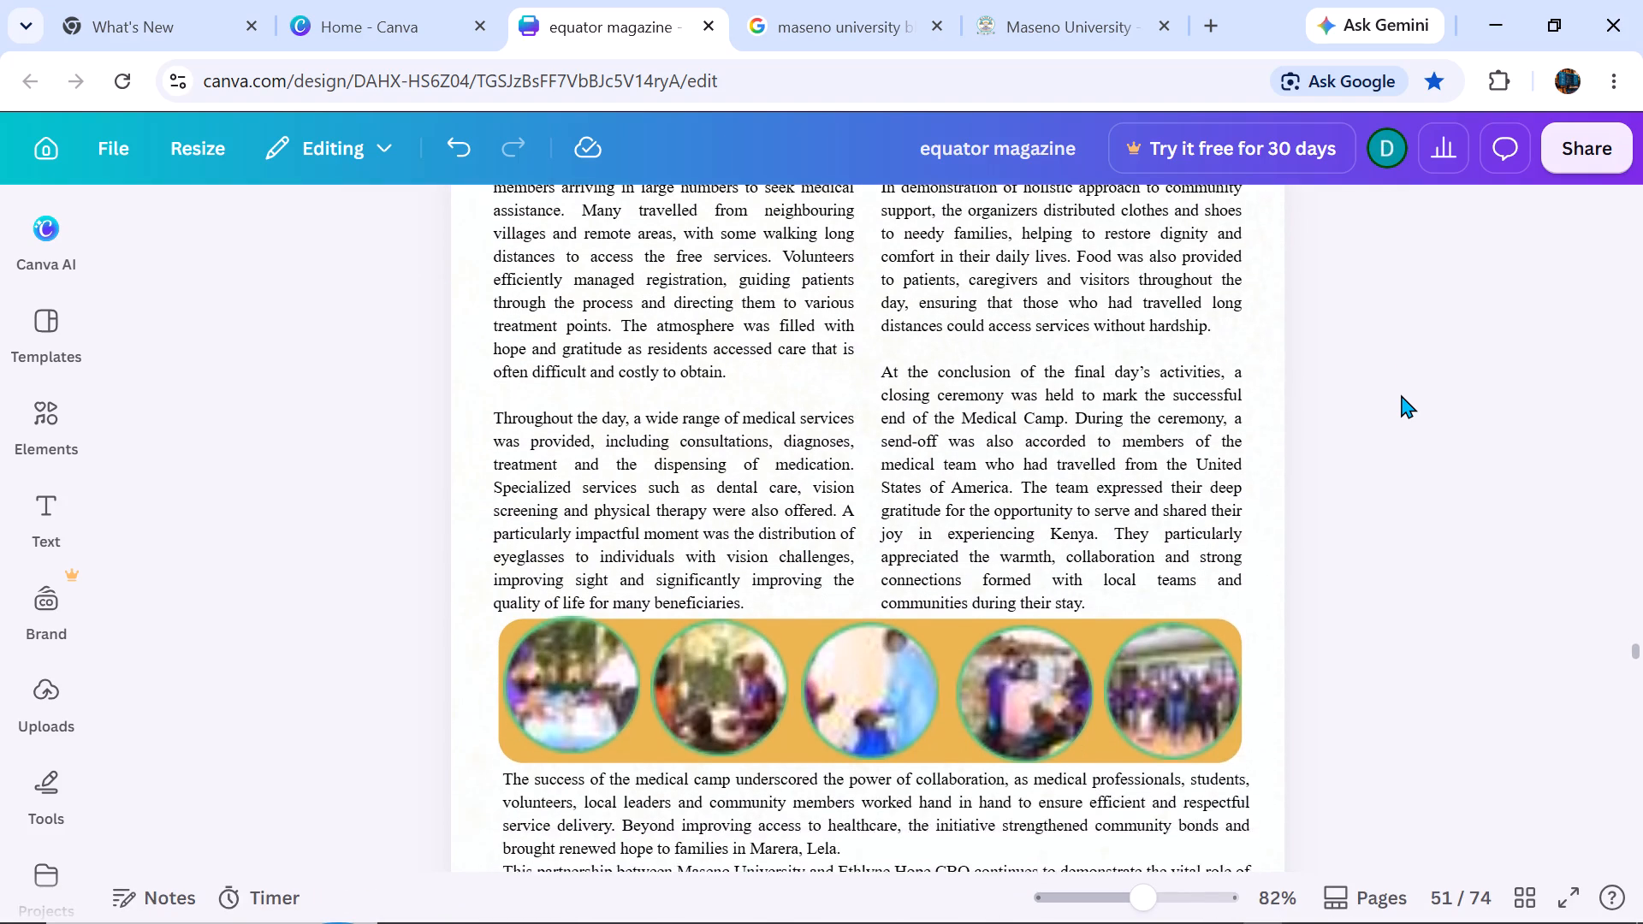
scroll(1401, 394, "down", 3)
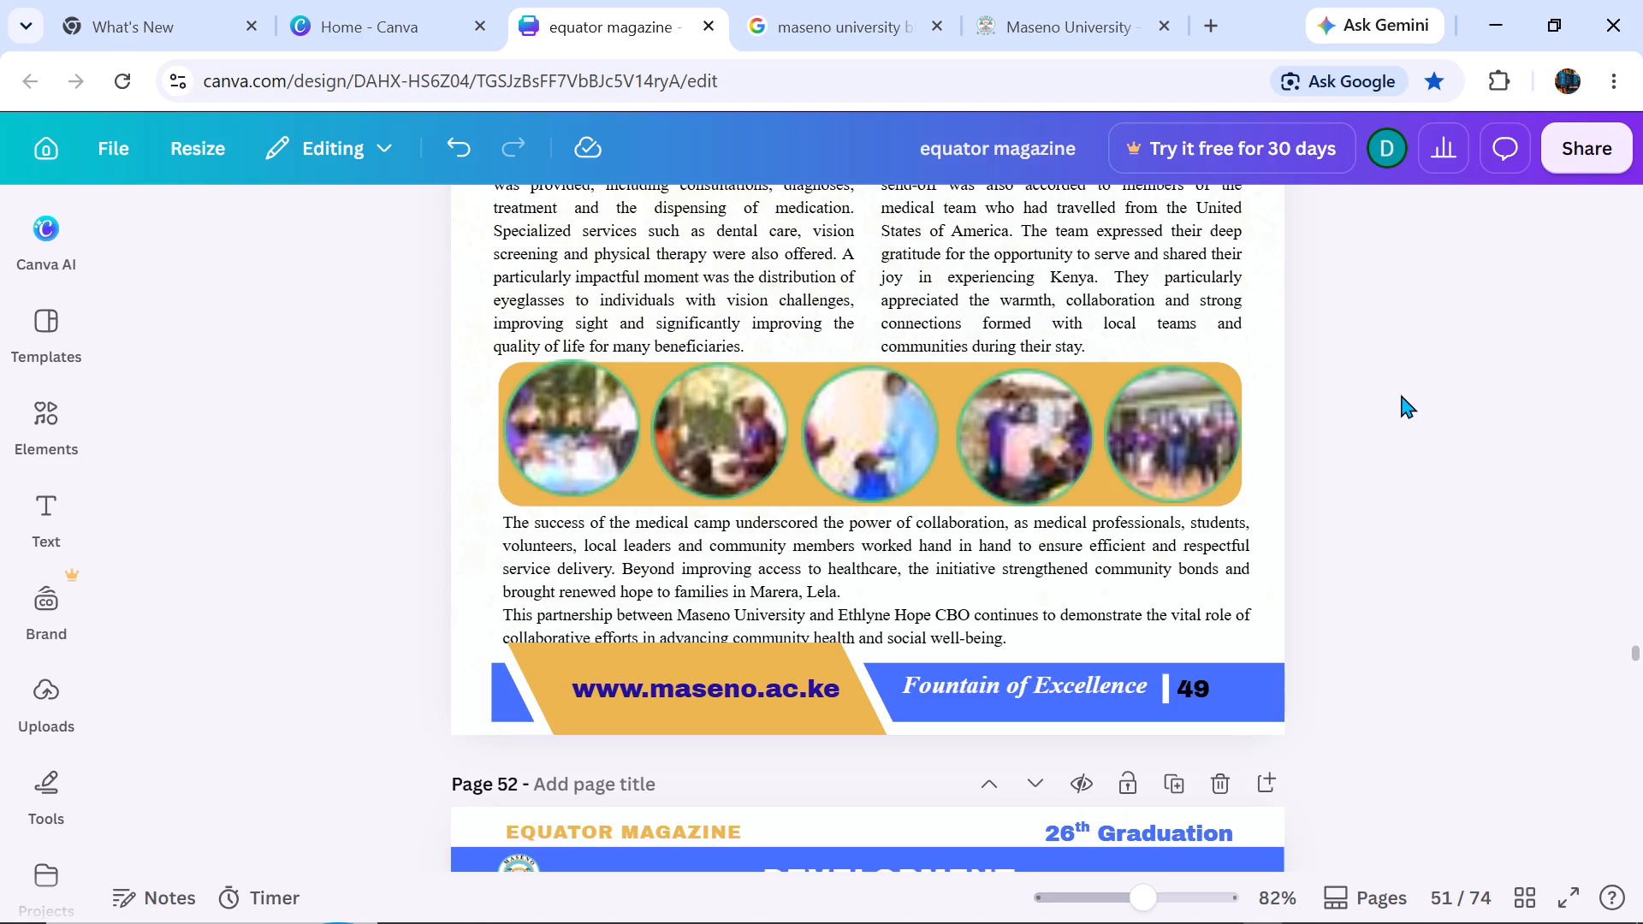
left_click(981, 603)
double_click(981, 603)
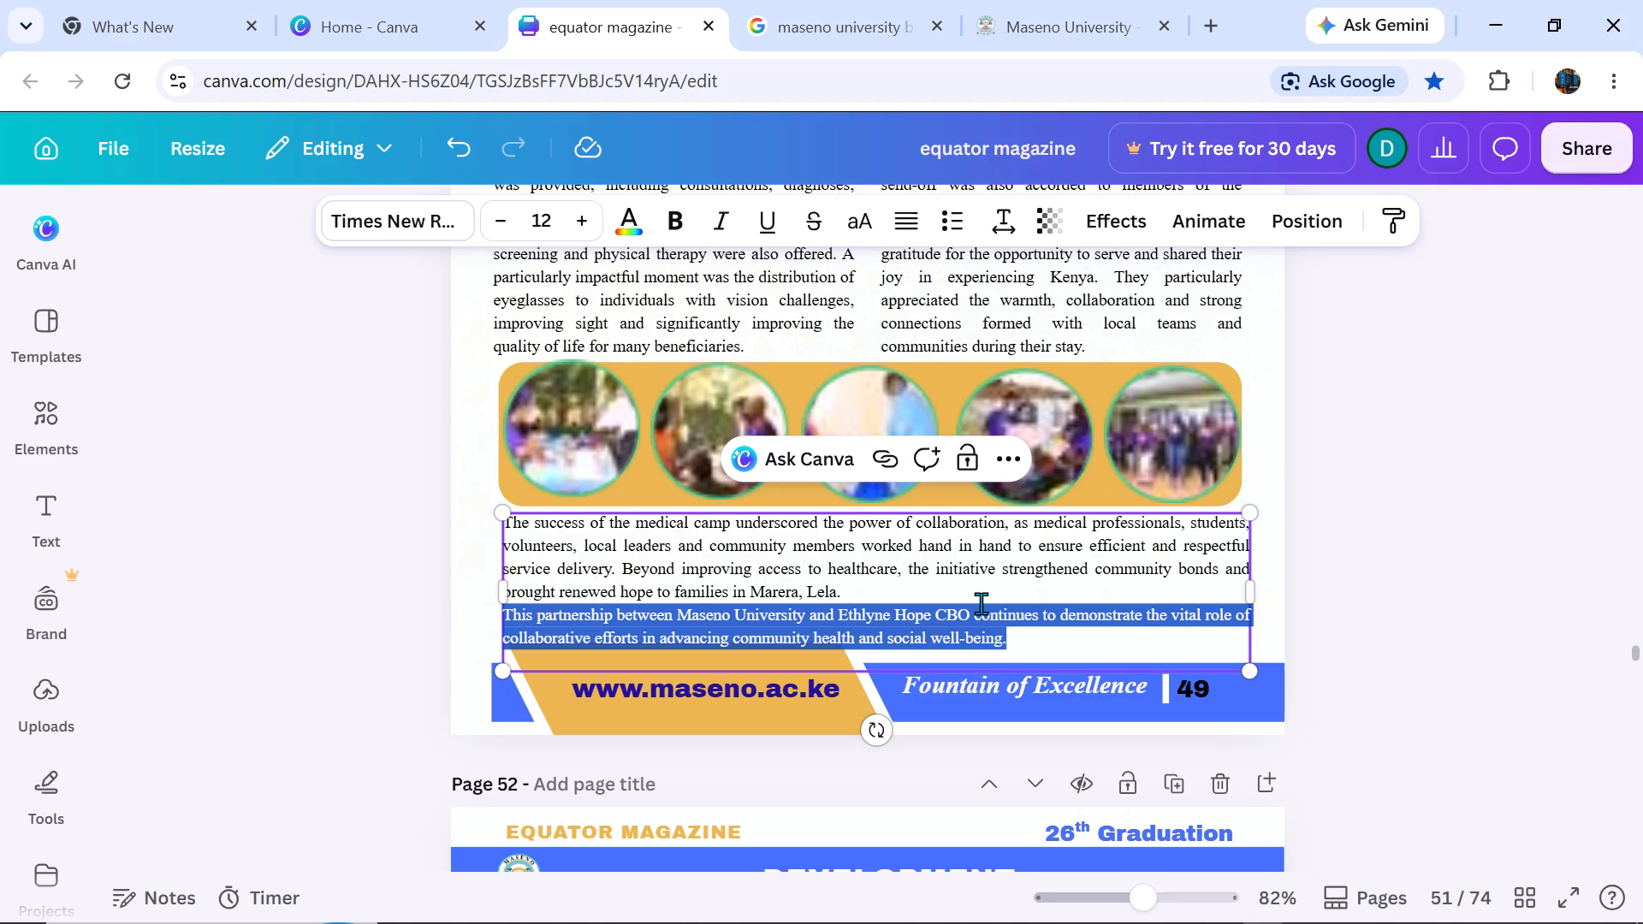
key("BackSpace")
Cut the remaining paragraph, "The success of the medical camp…", out of the text box below page 51's photo strip.
key("ctrl+a")
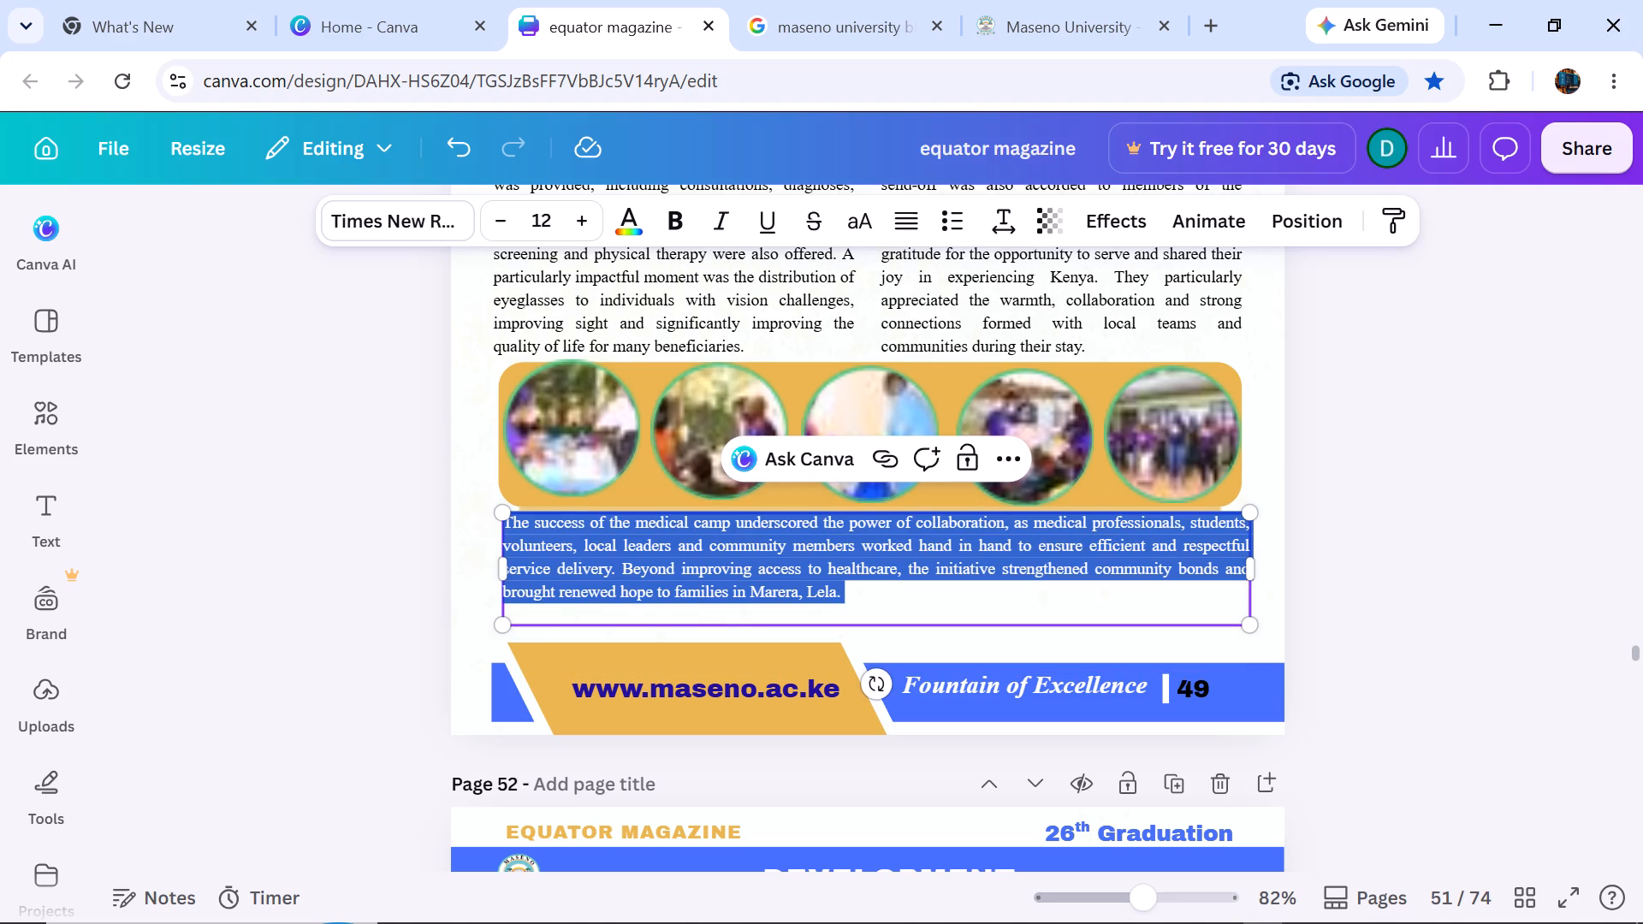
key("ctrl+x")
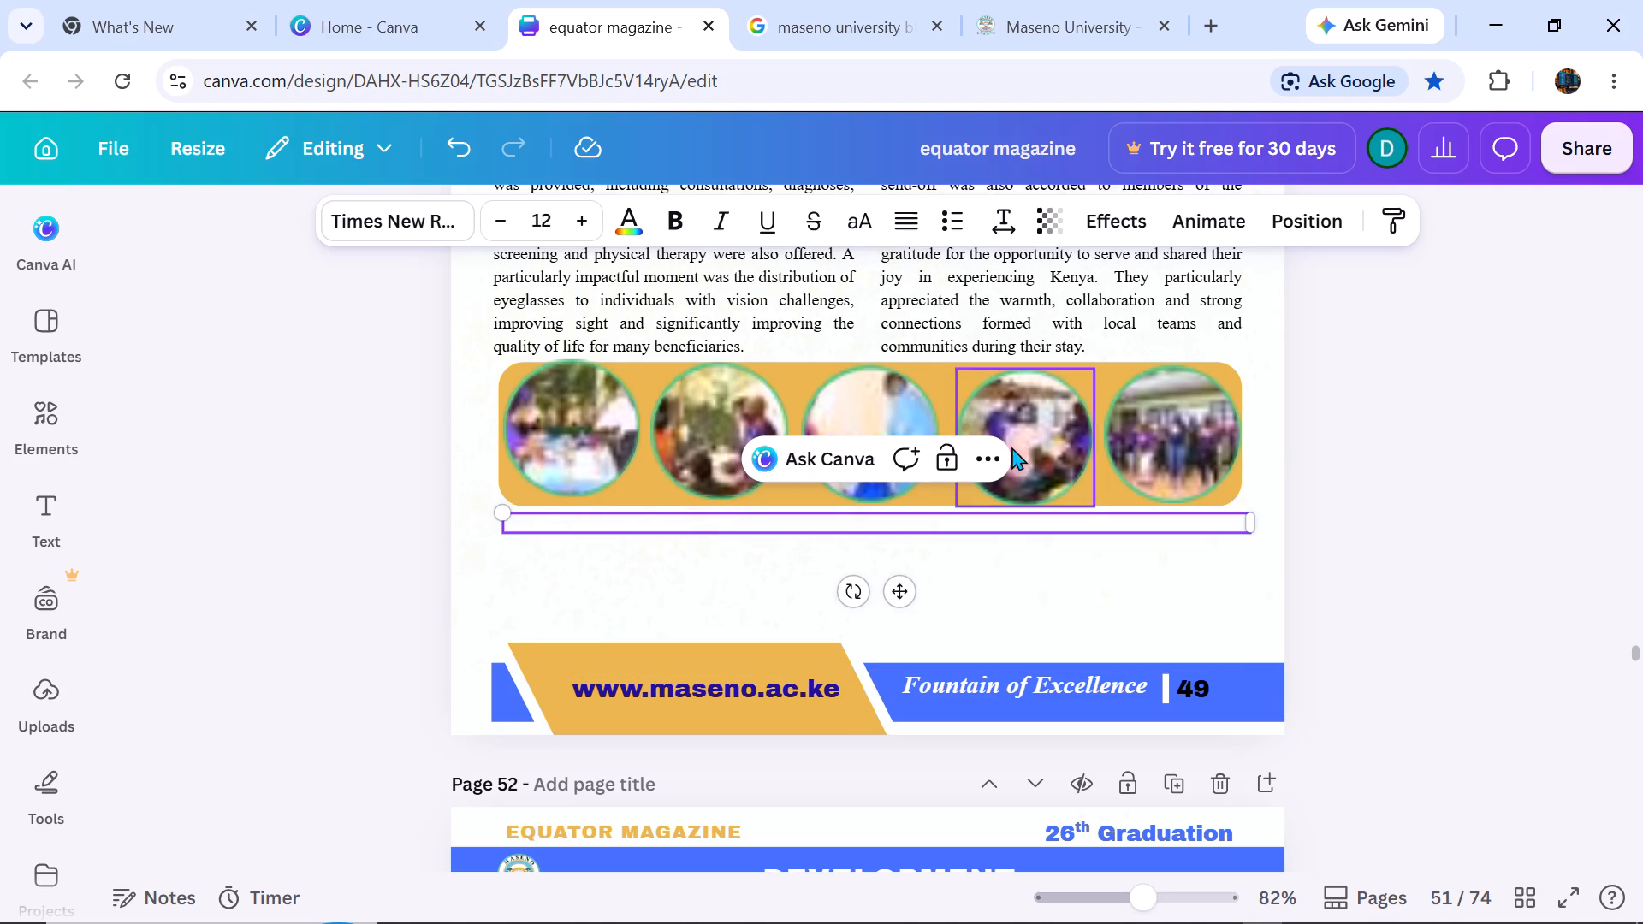
left_click(1456, 528)
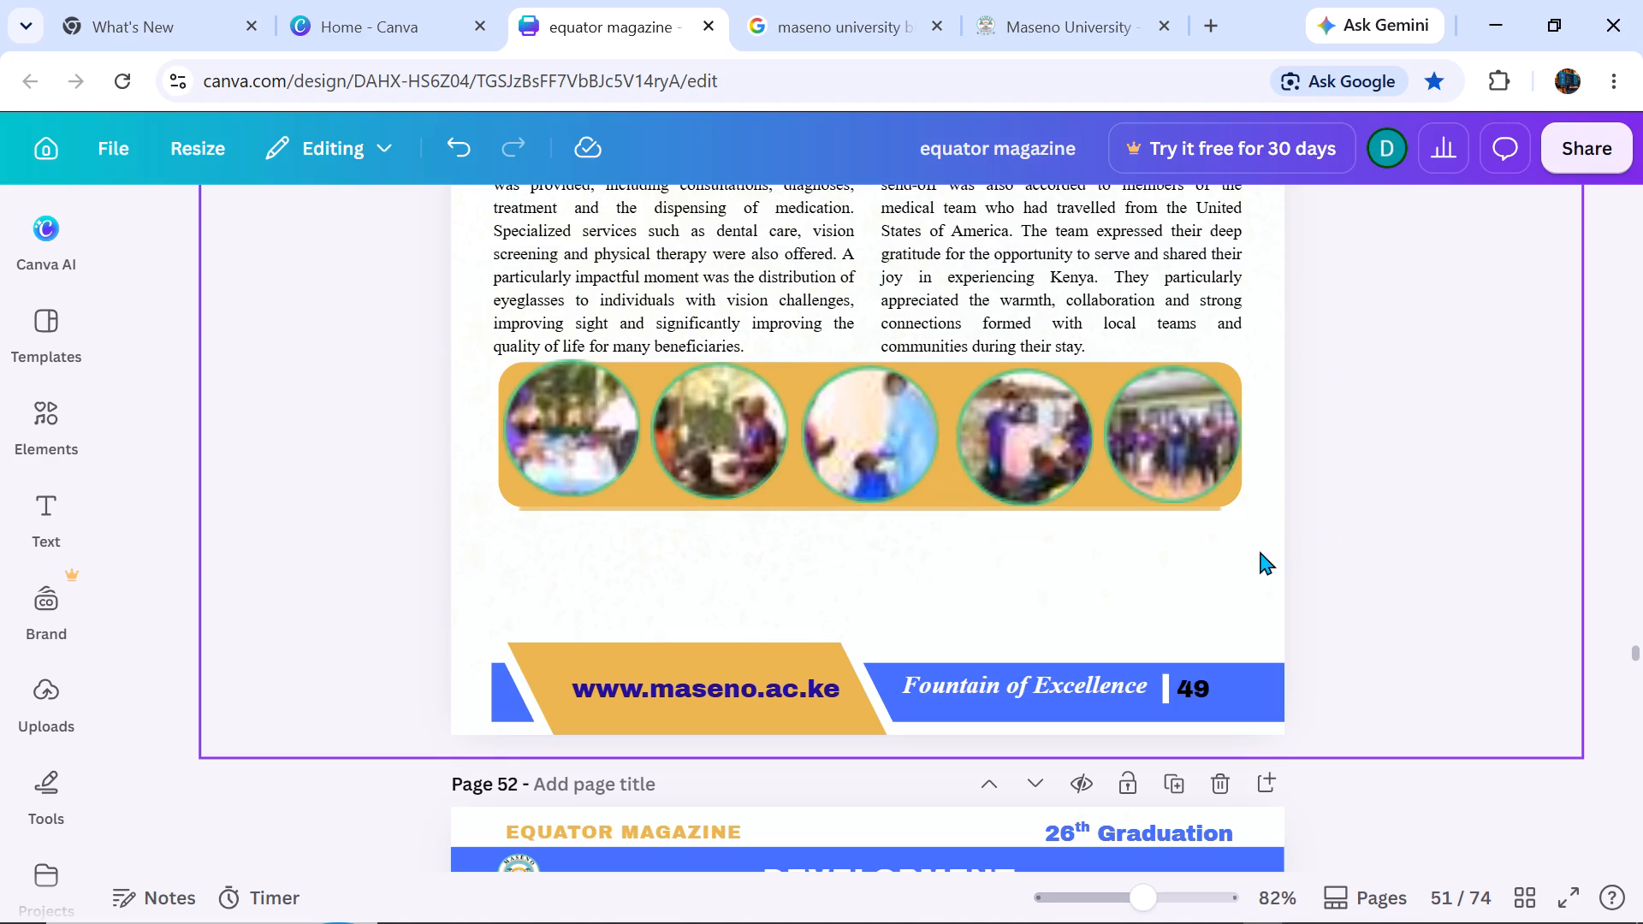
Move the orange photo strip with its five circular photos down into the emptied space above page 51's footer.
left_click_drag(1260, 551, 537, 385)
left_click(713, 283, "shift")
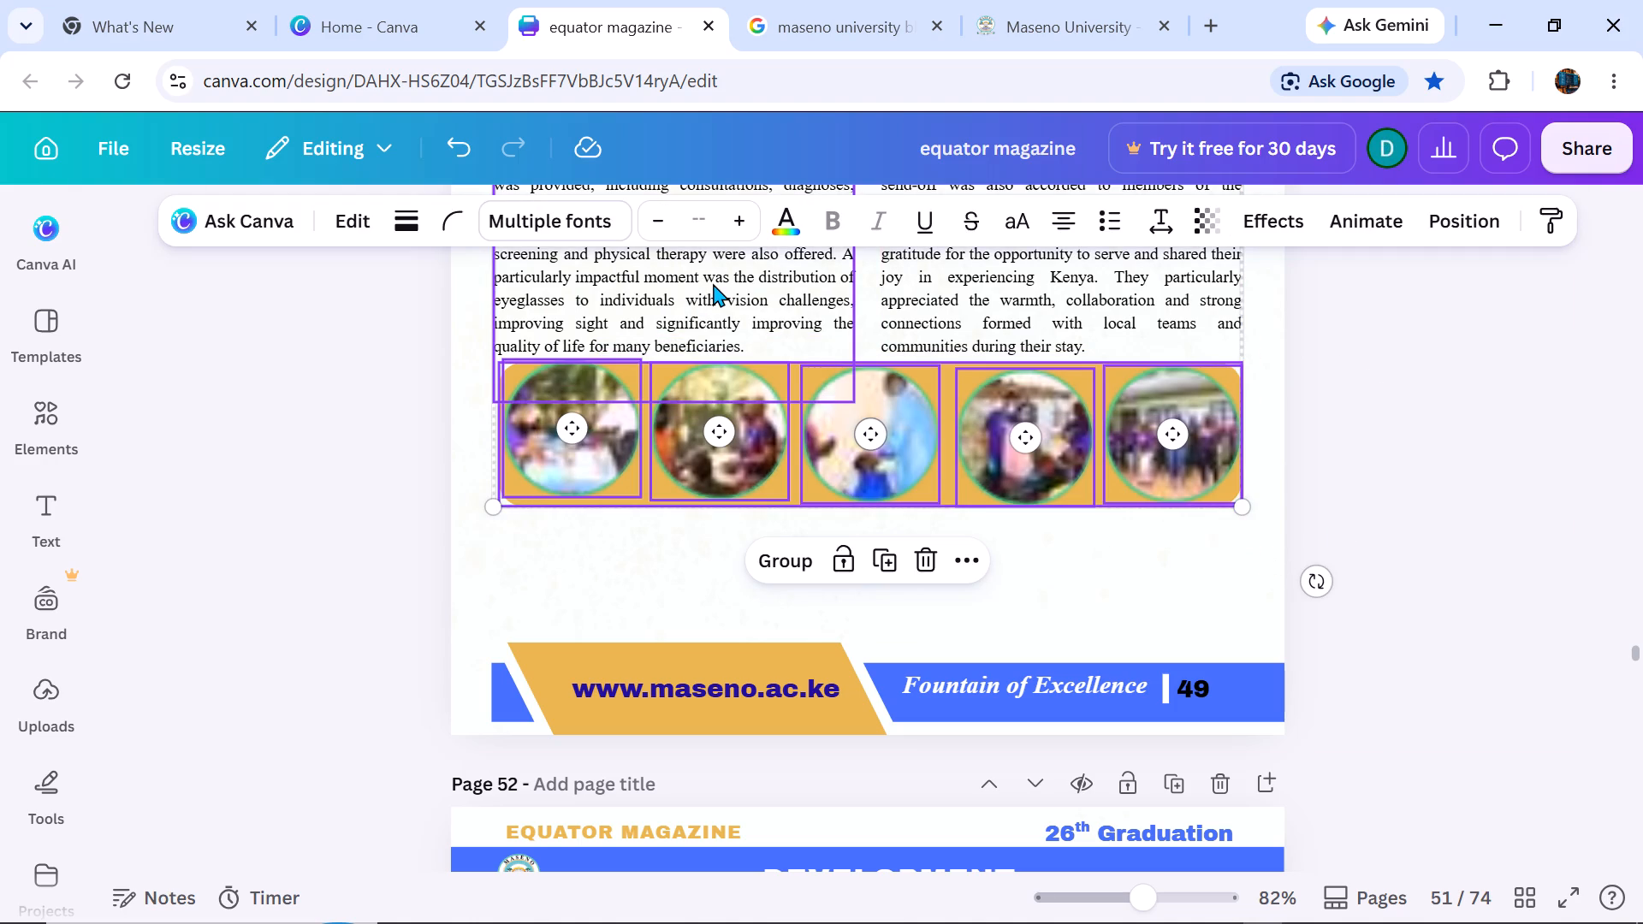
left_click_drag(971, 469, 975, 570)
Paste the cut medical camp success paragraph on a new line at the end of page 51's second column.
double_click(1115, 351)
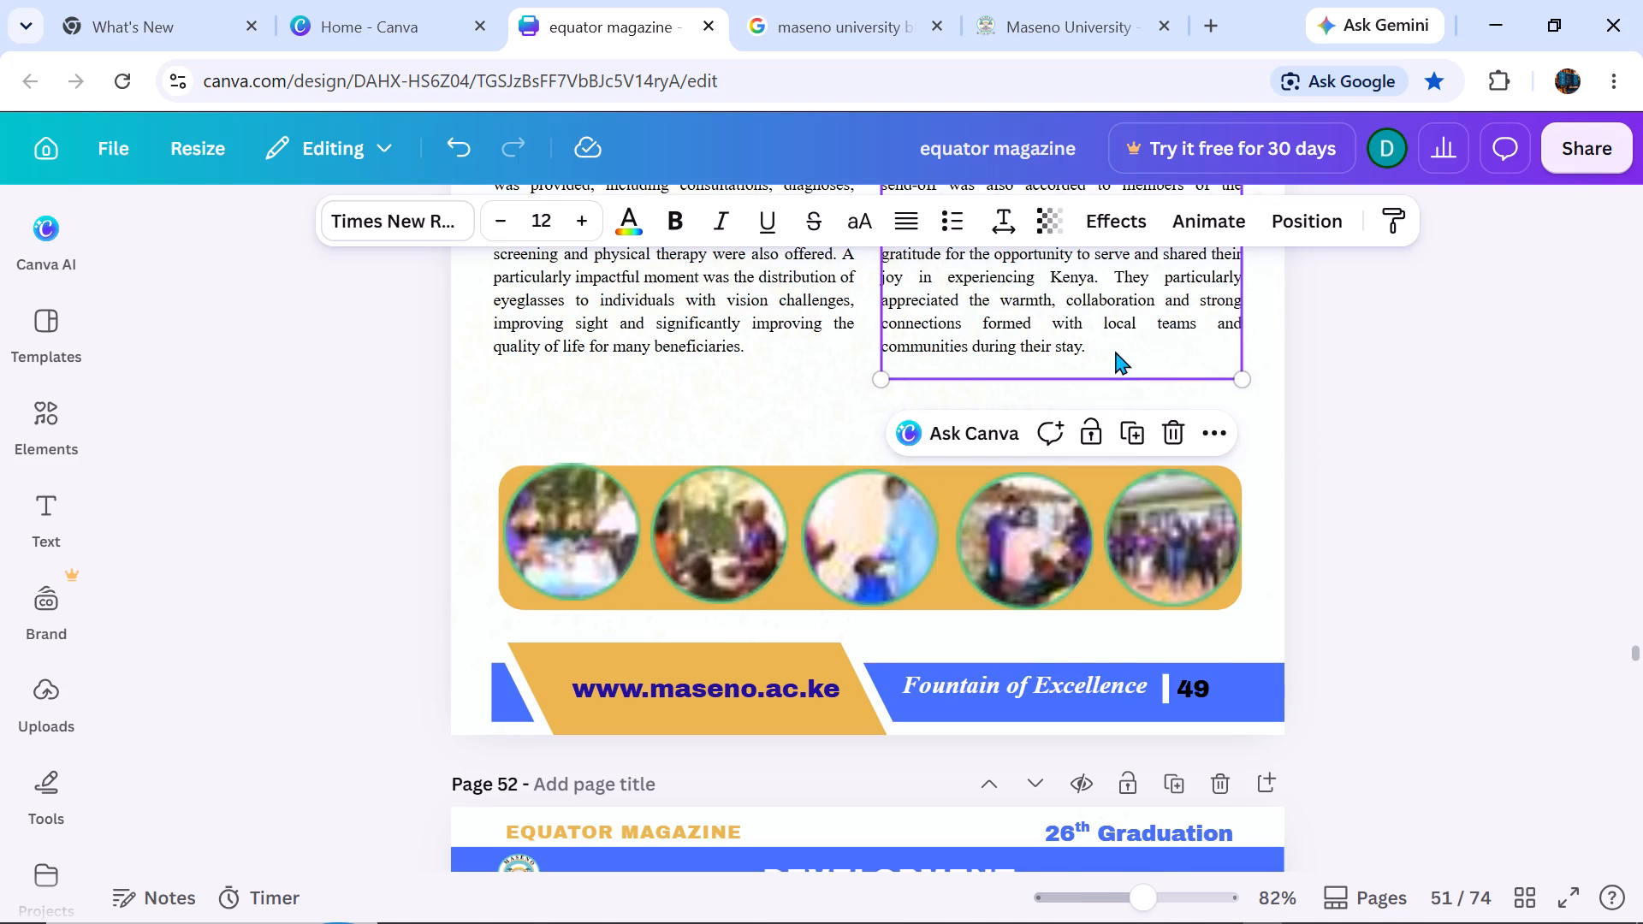
scroll(1171, 644, "down", 3)
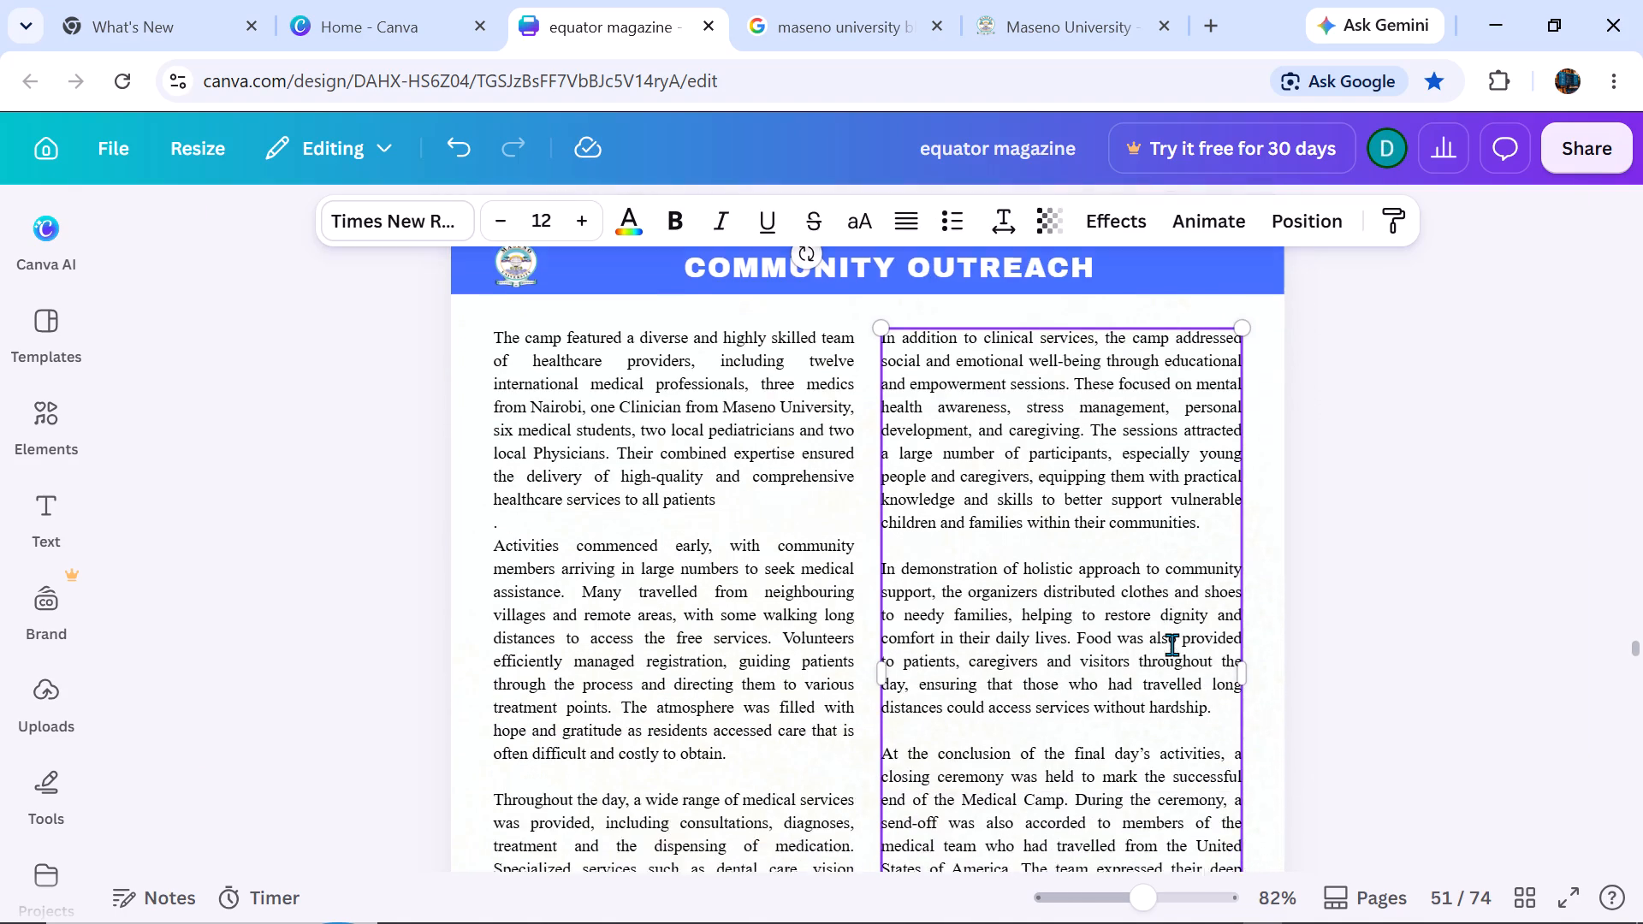
scroll(1171, 644, "down", 2)
key("Return")
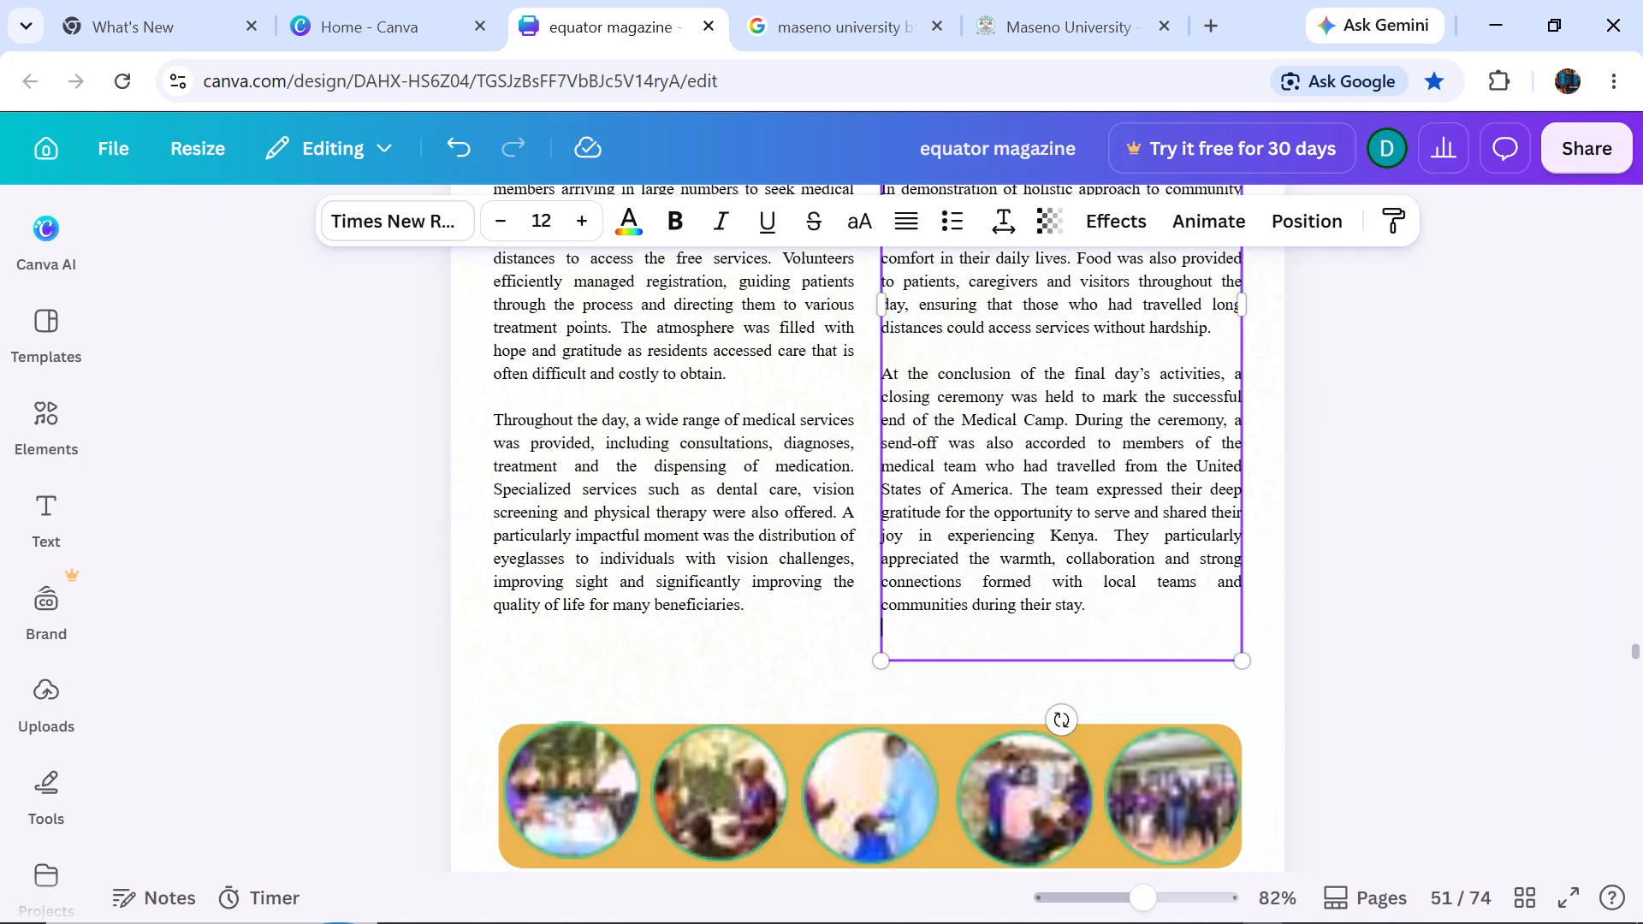
key("ctrl+v")
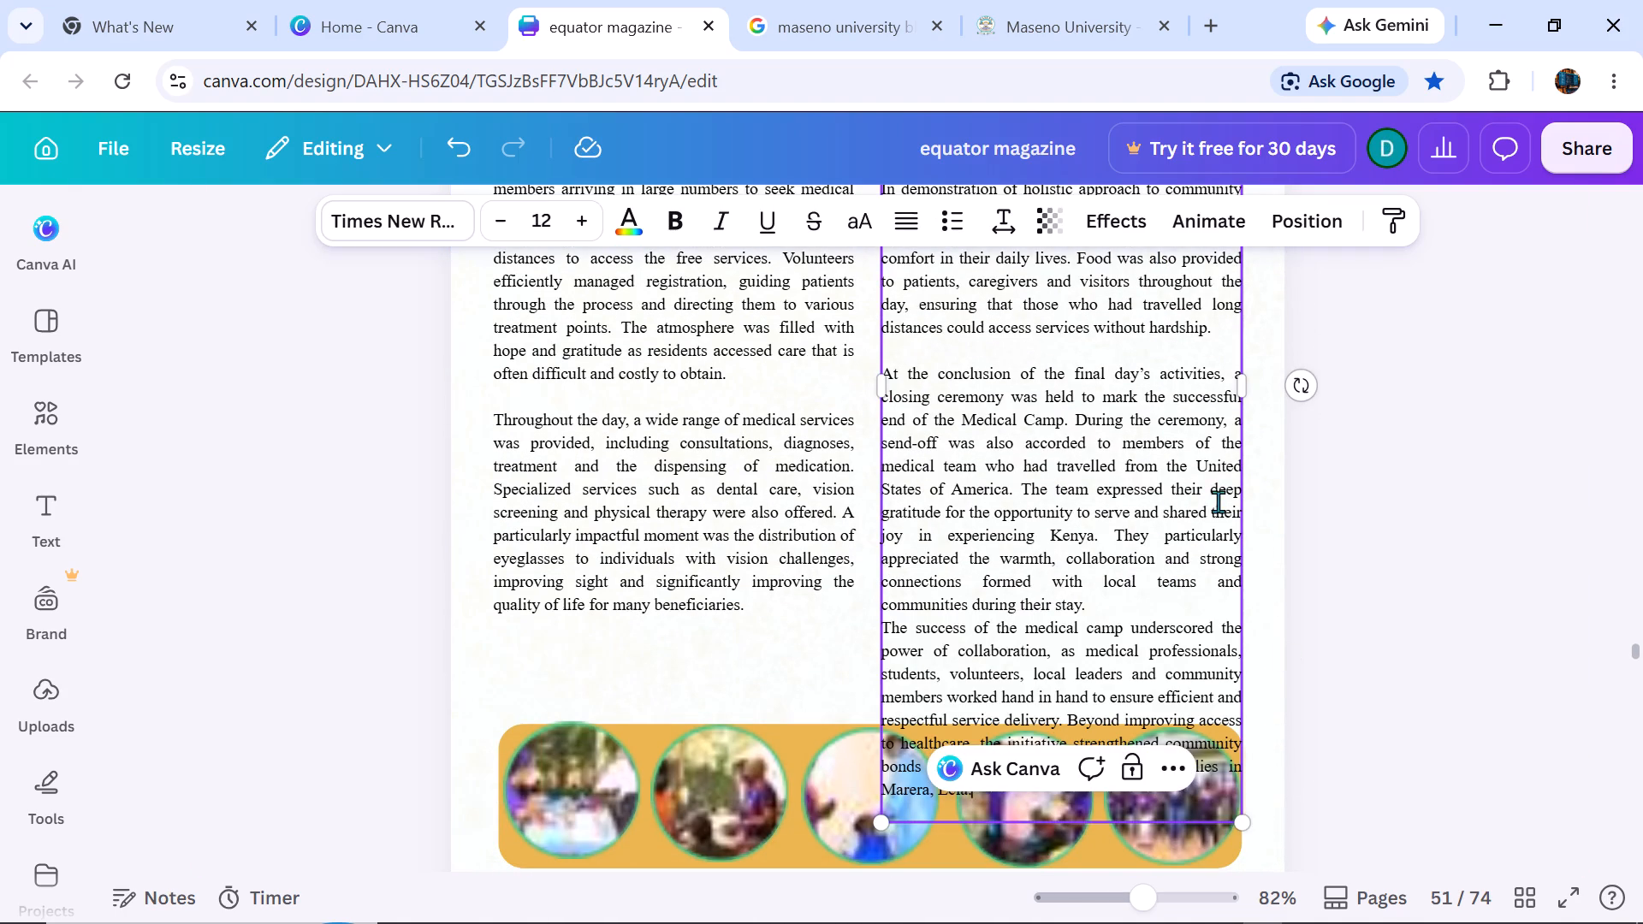
Move the second column's opening sentence about clinical services and empowerment sessions to a new paragraph at the end of the first column.
scroll(1218, 501, "up", 4)
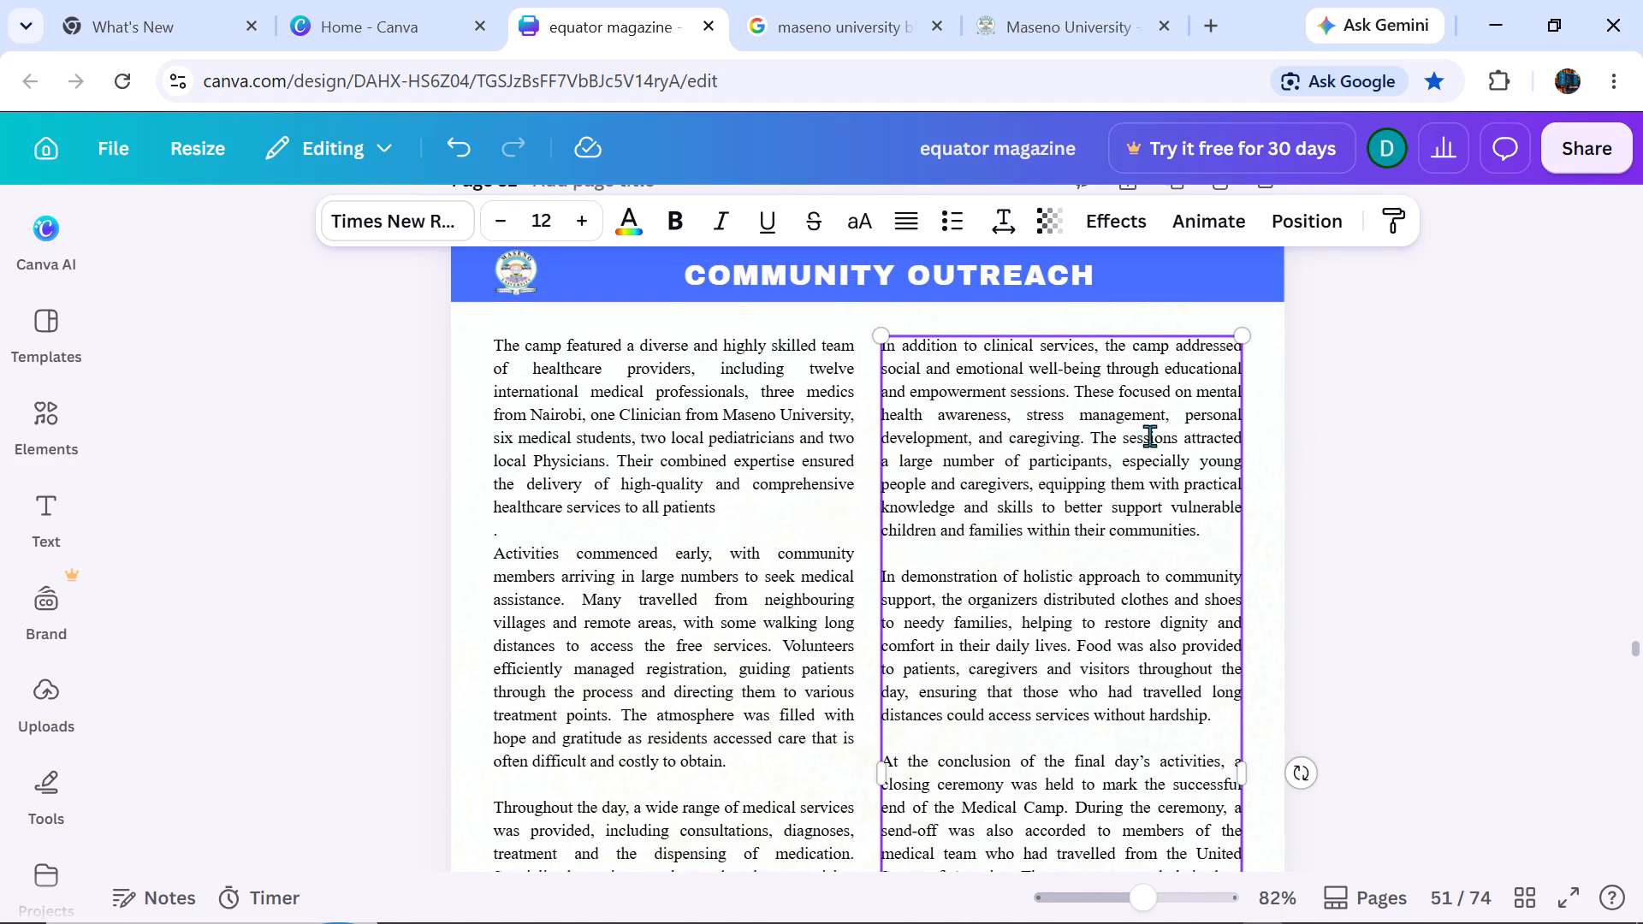
left_click_drag(1074, 393, 877, 352)
key("ctrl+x")
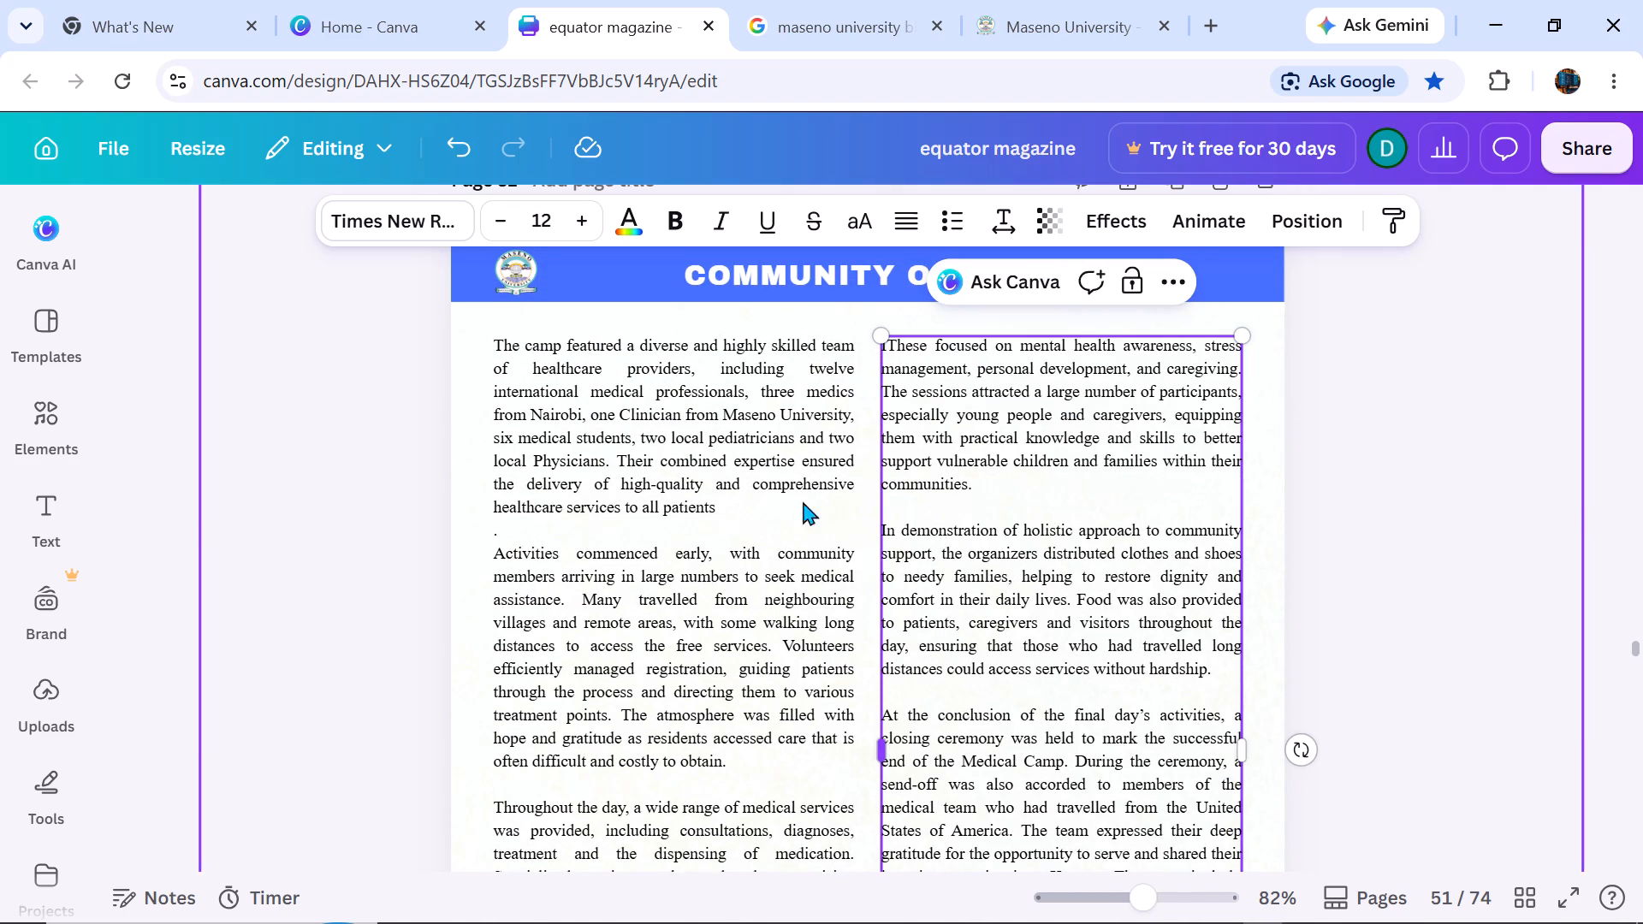
scroll(738, 612, "down", 3)
double_click(763, 451)
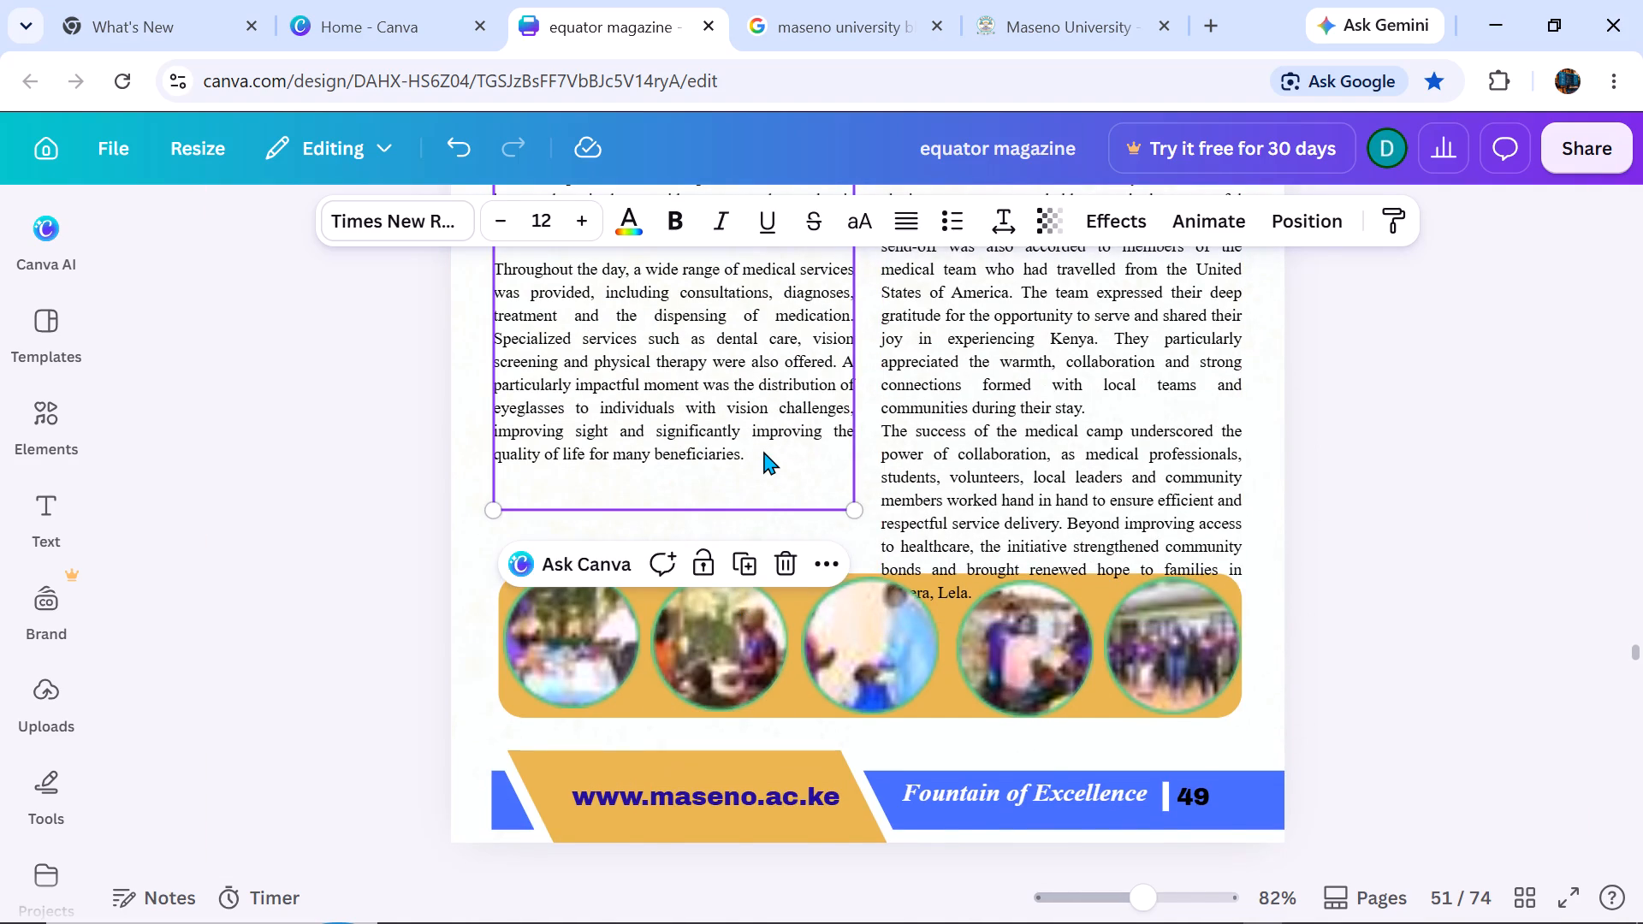
scroll(767, 682, "down", 4)
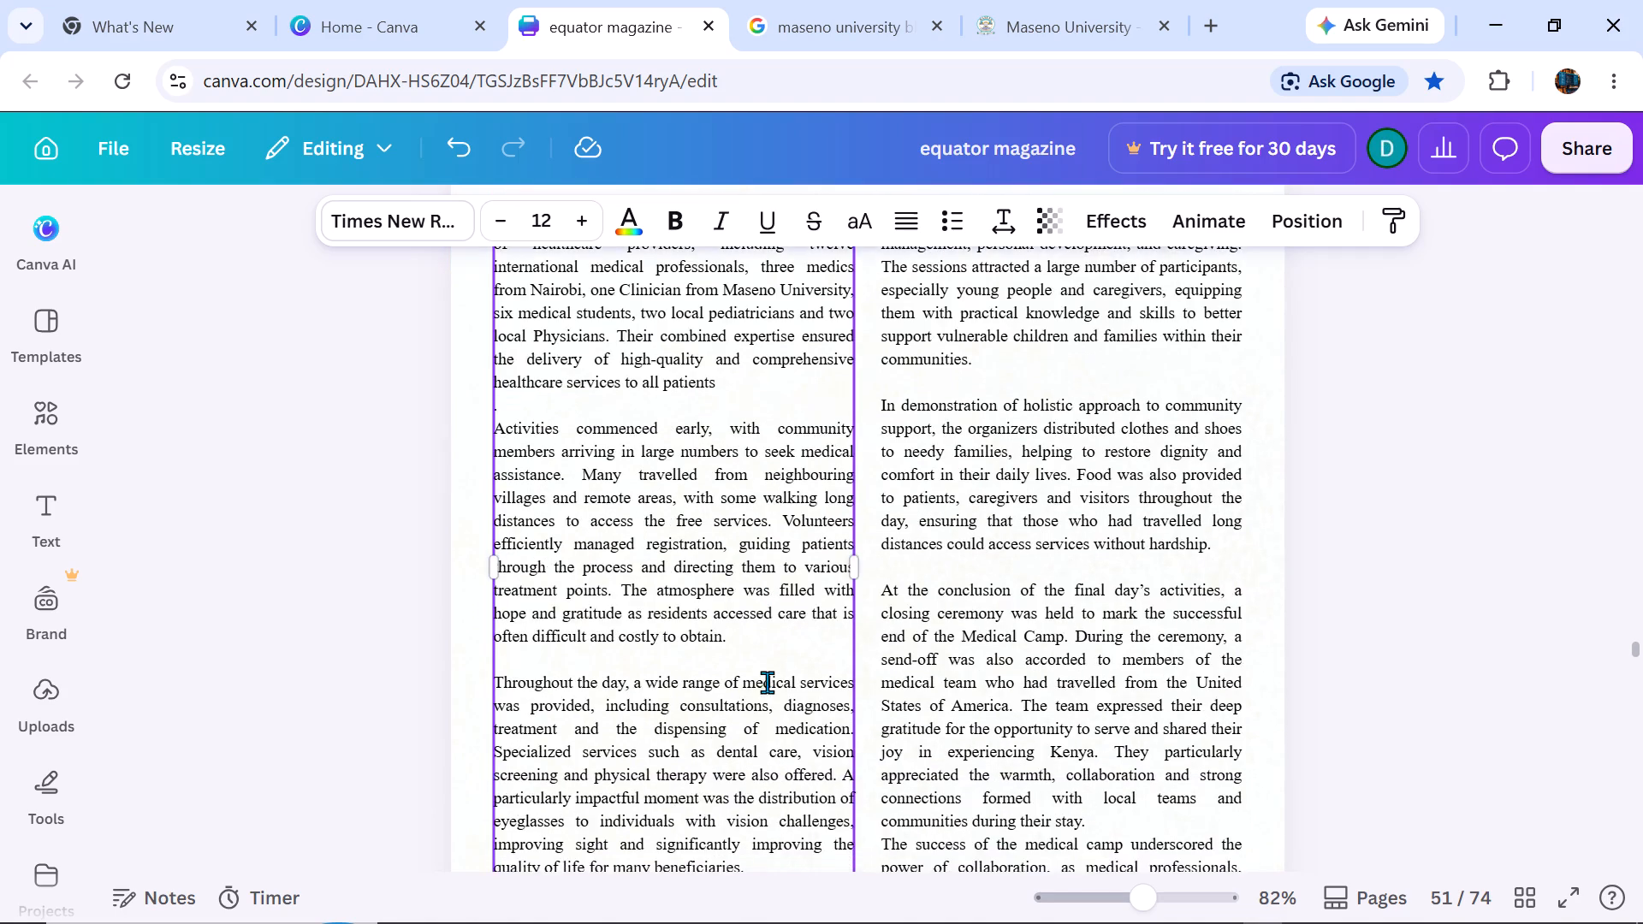
scroll(767, 682, "down", 2)
key("Return")
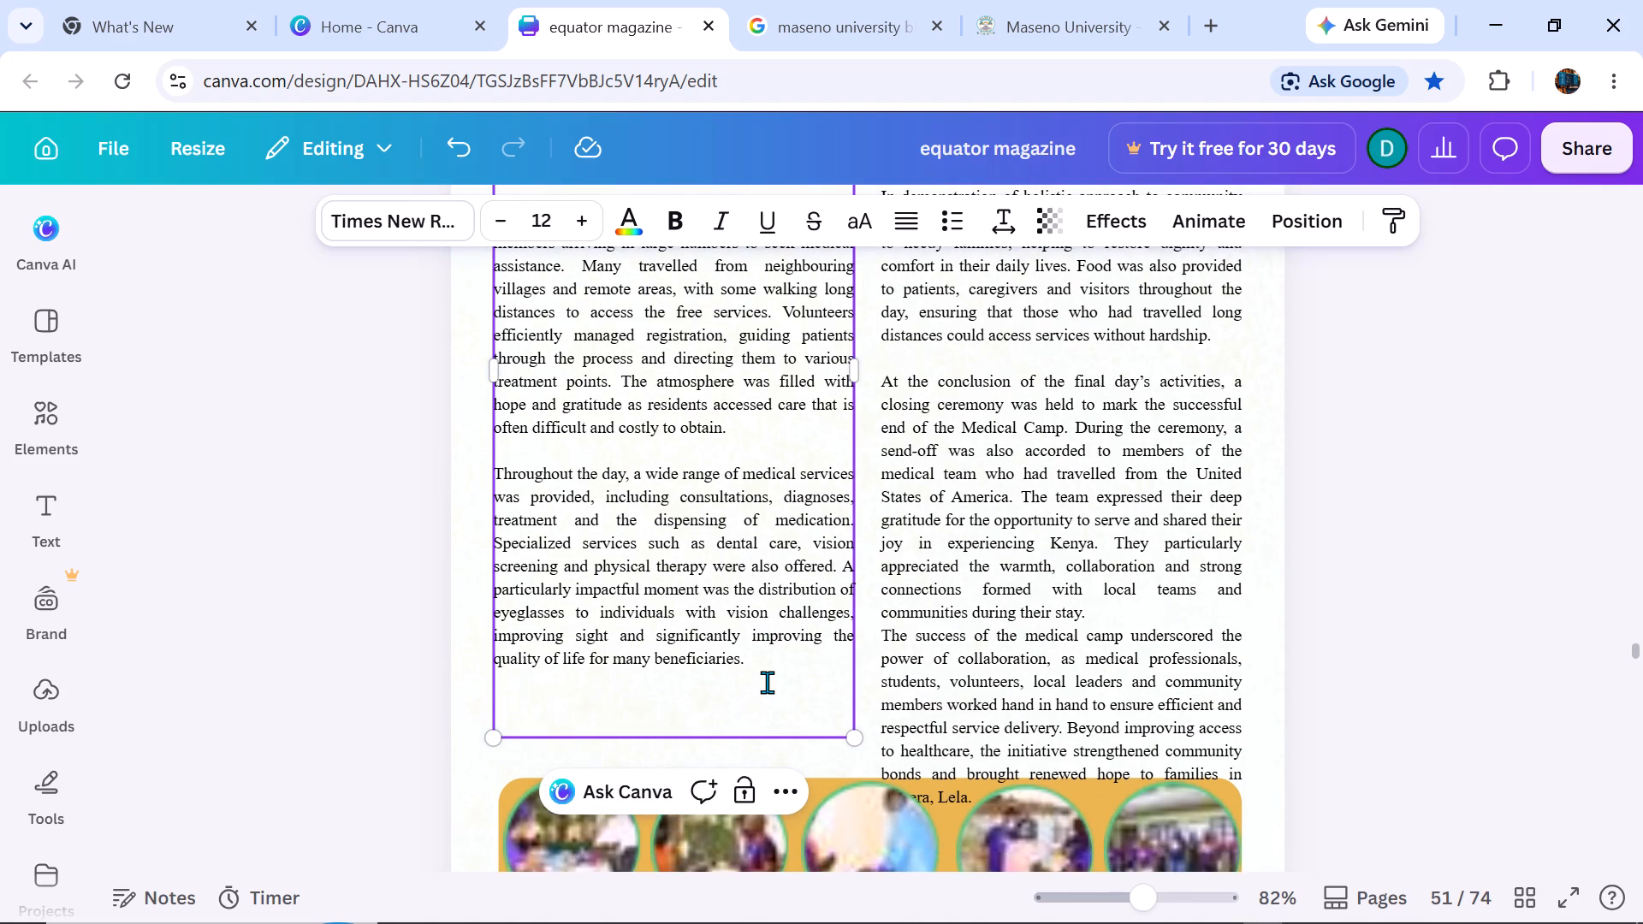
key("Return")
key("ctrl+v")
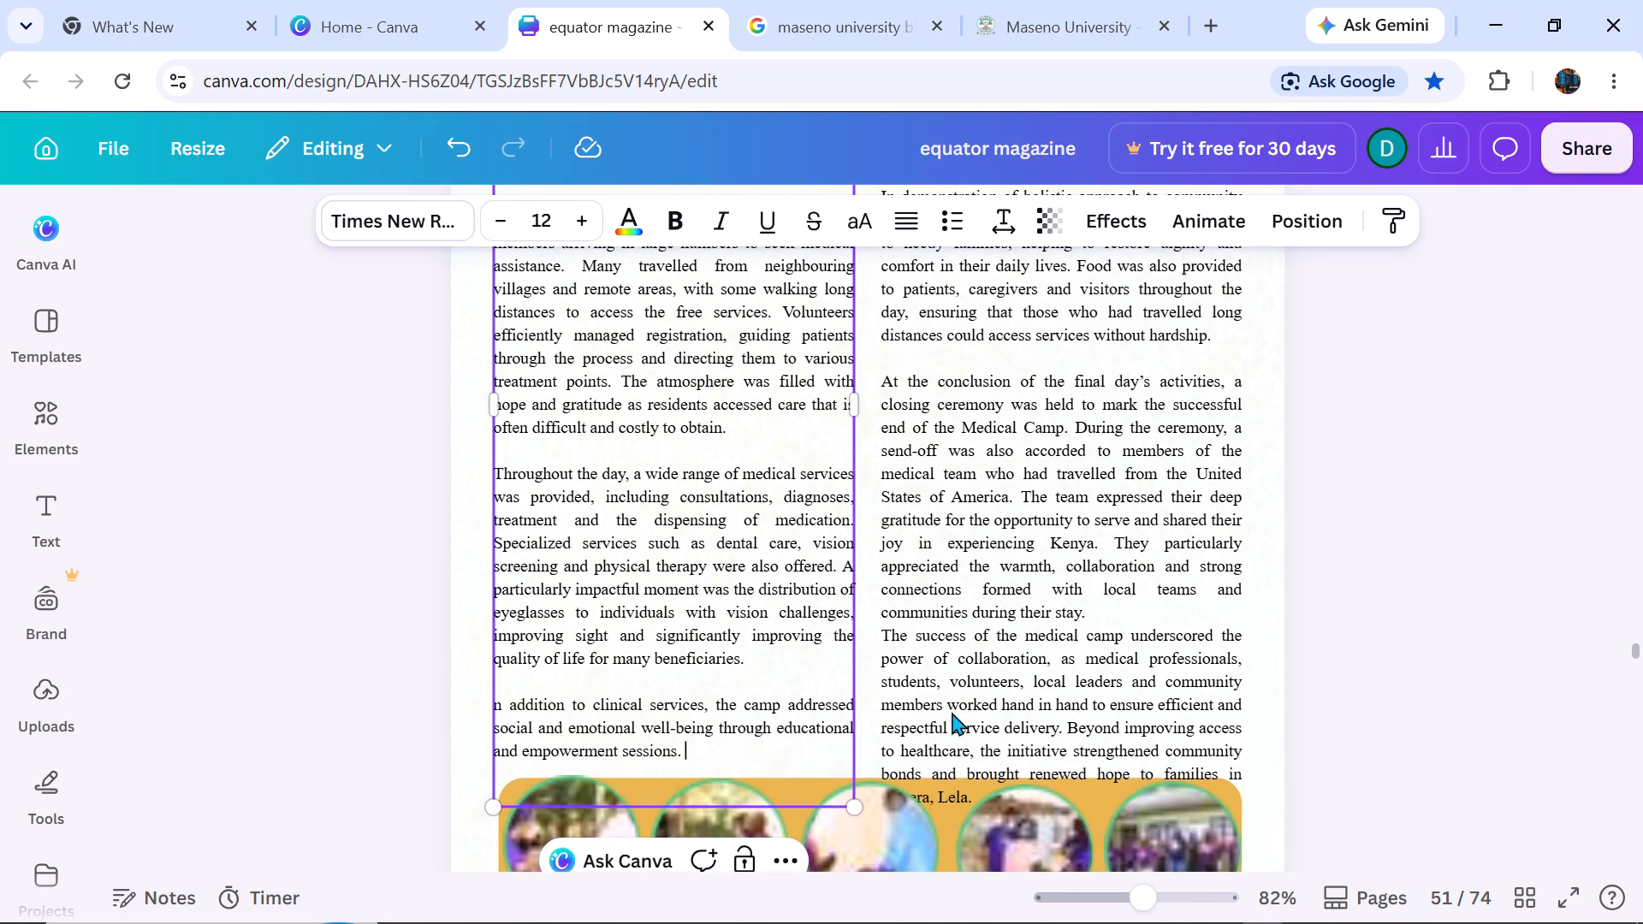
left_click(1395, 761)
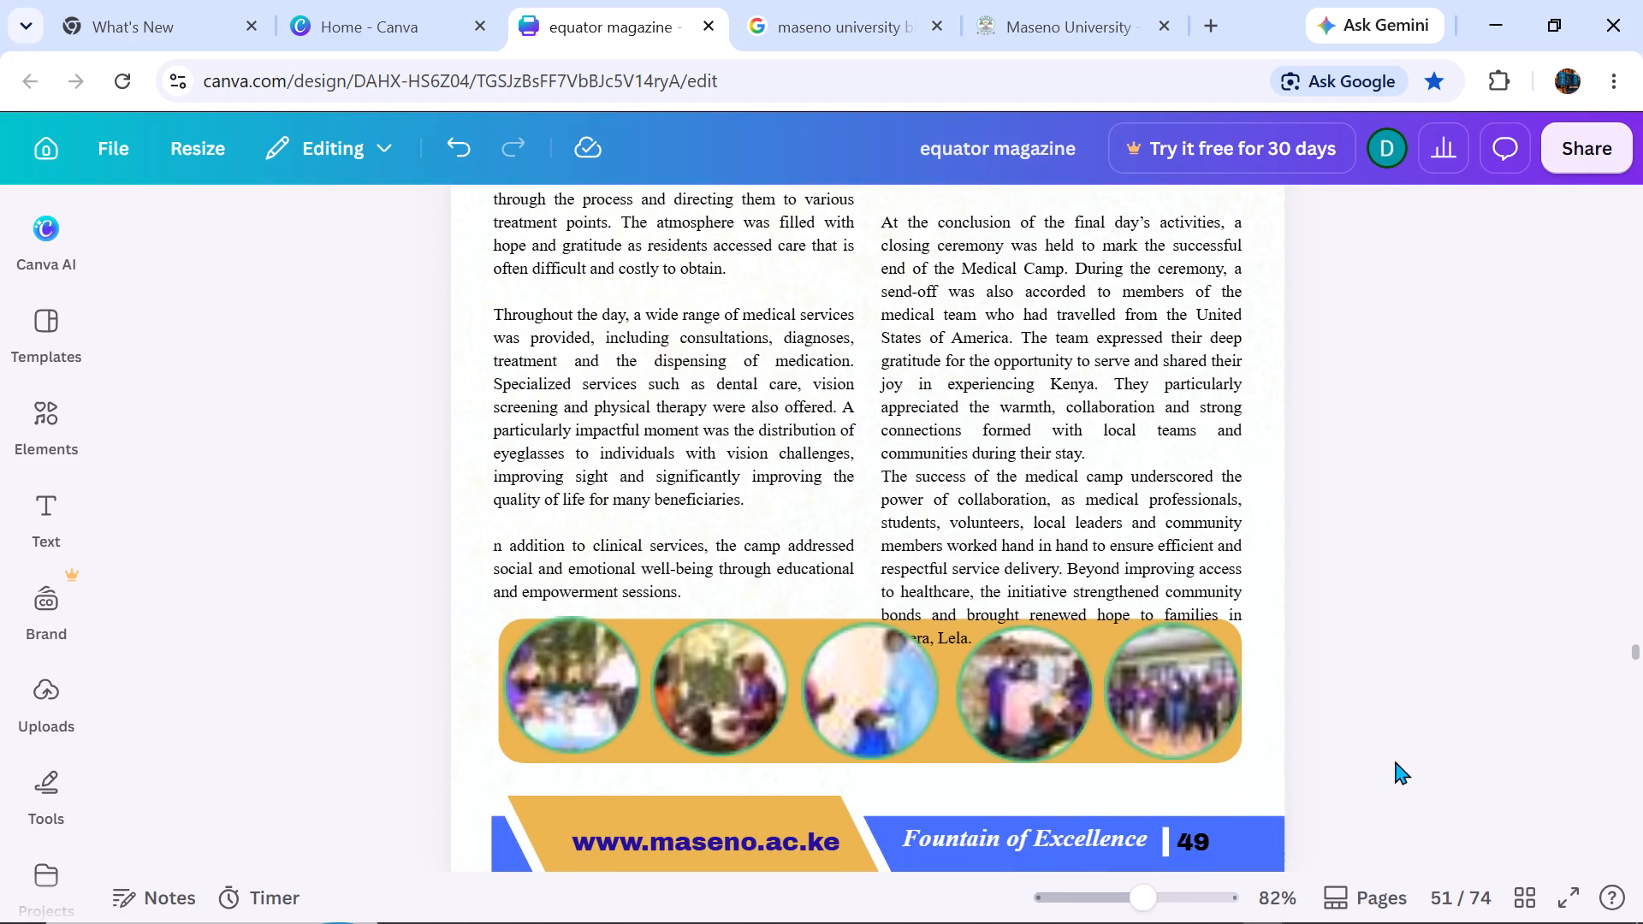
Delete the stray "I" before "These focused on mental health awareness" at the start of page 51's second column.
scroll(1395, 761, "up", 1)
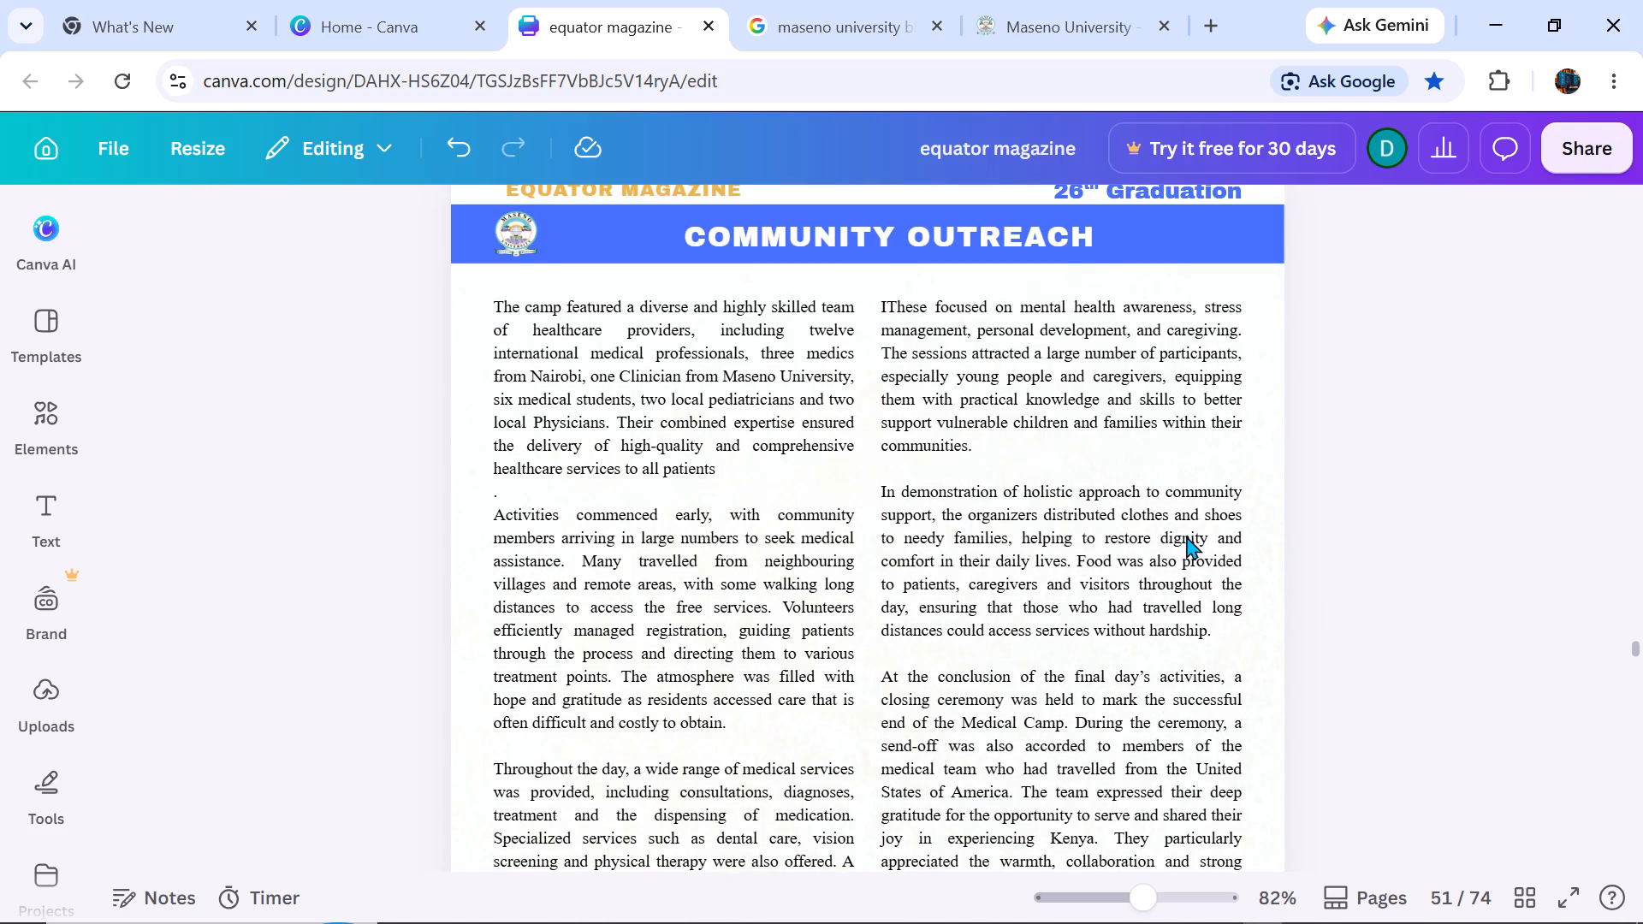
double_click(888, 309)
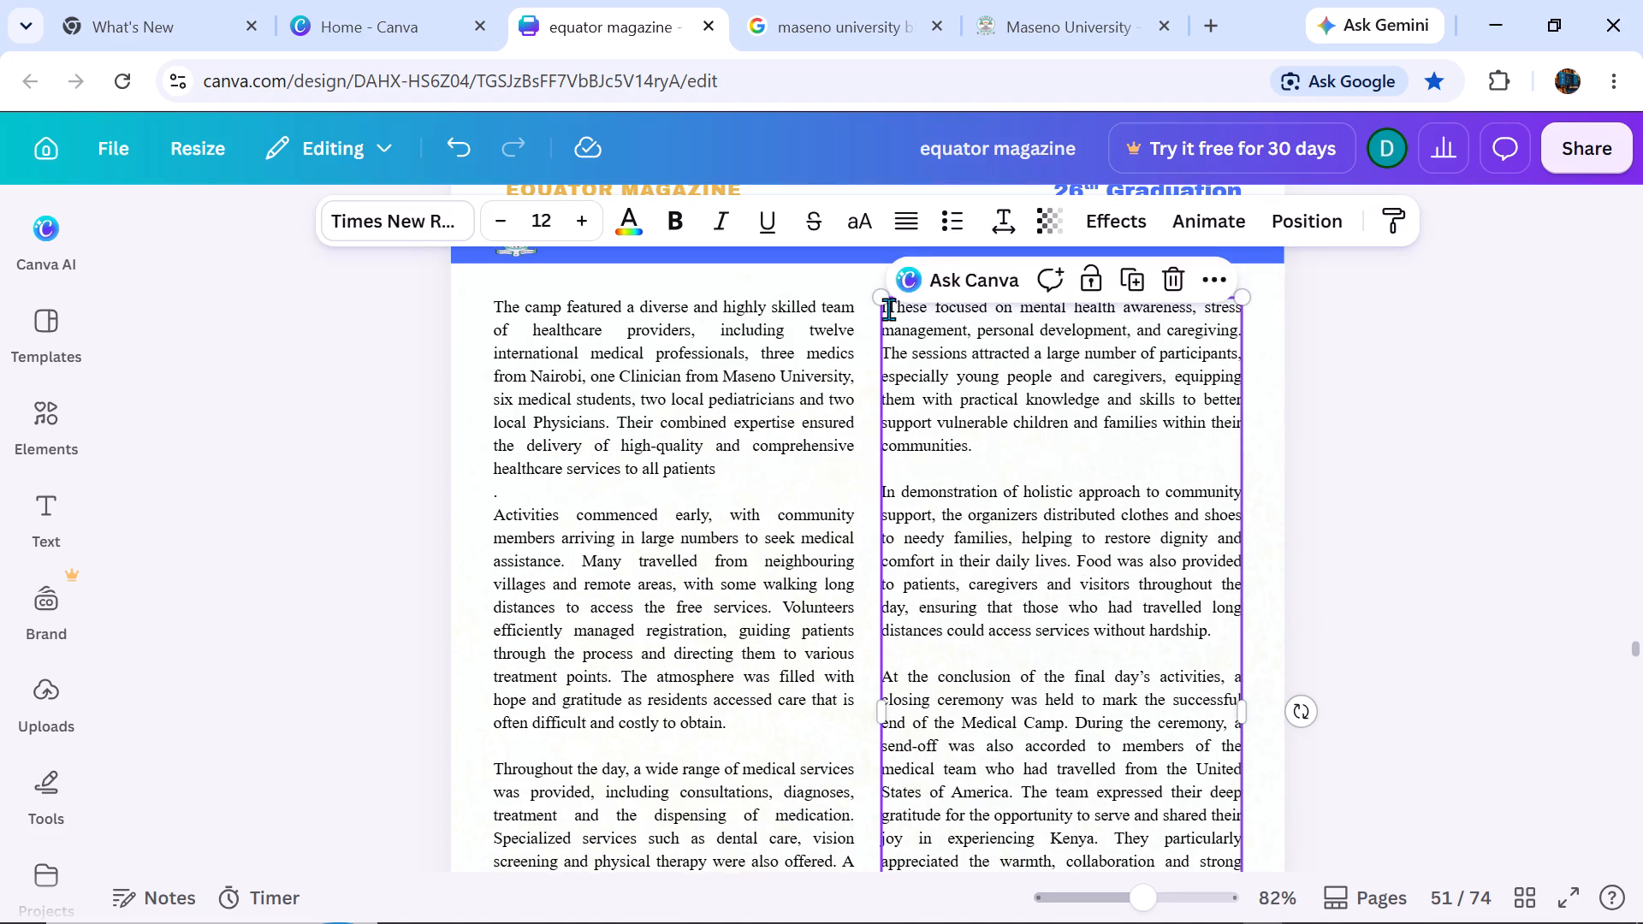
key("BackSpace")
Replace "collaboration," with "volunteerism" after "underscored the power of" in the last paragraph of page 51's second column.
scroll(1031, 648, "down", 2)
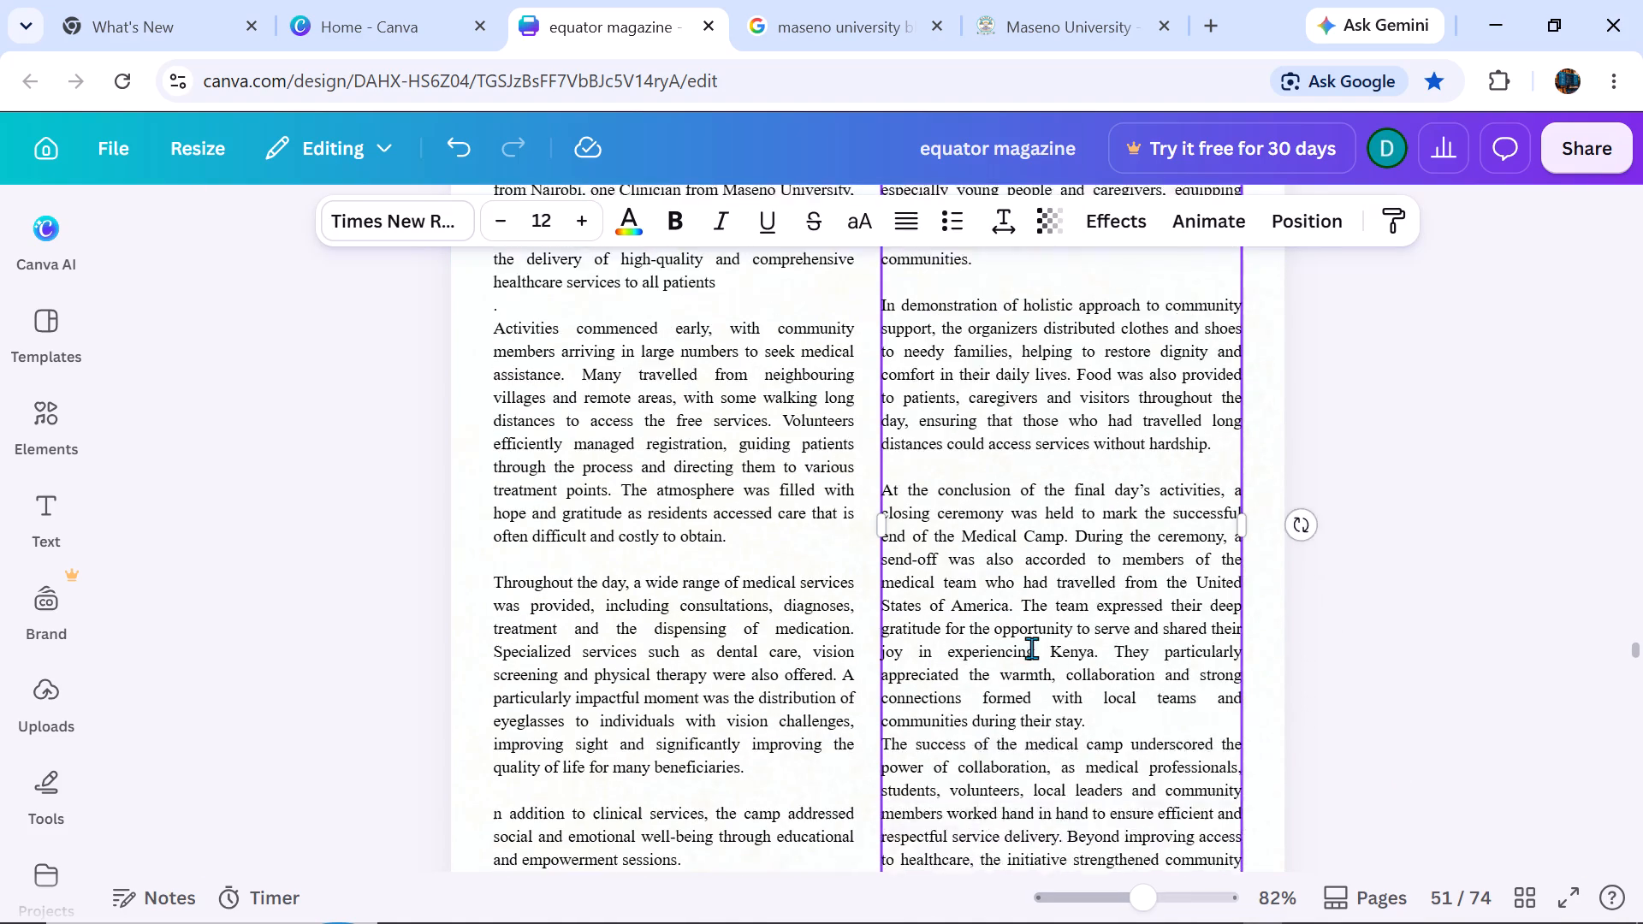
scroll(1031, 648, "down", 2)
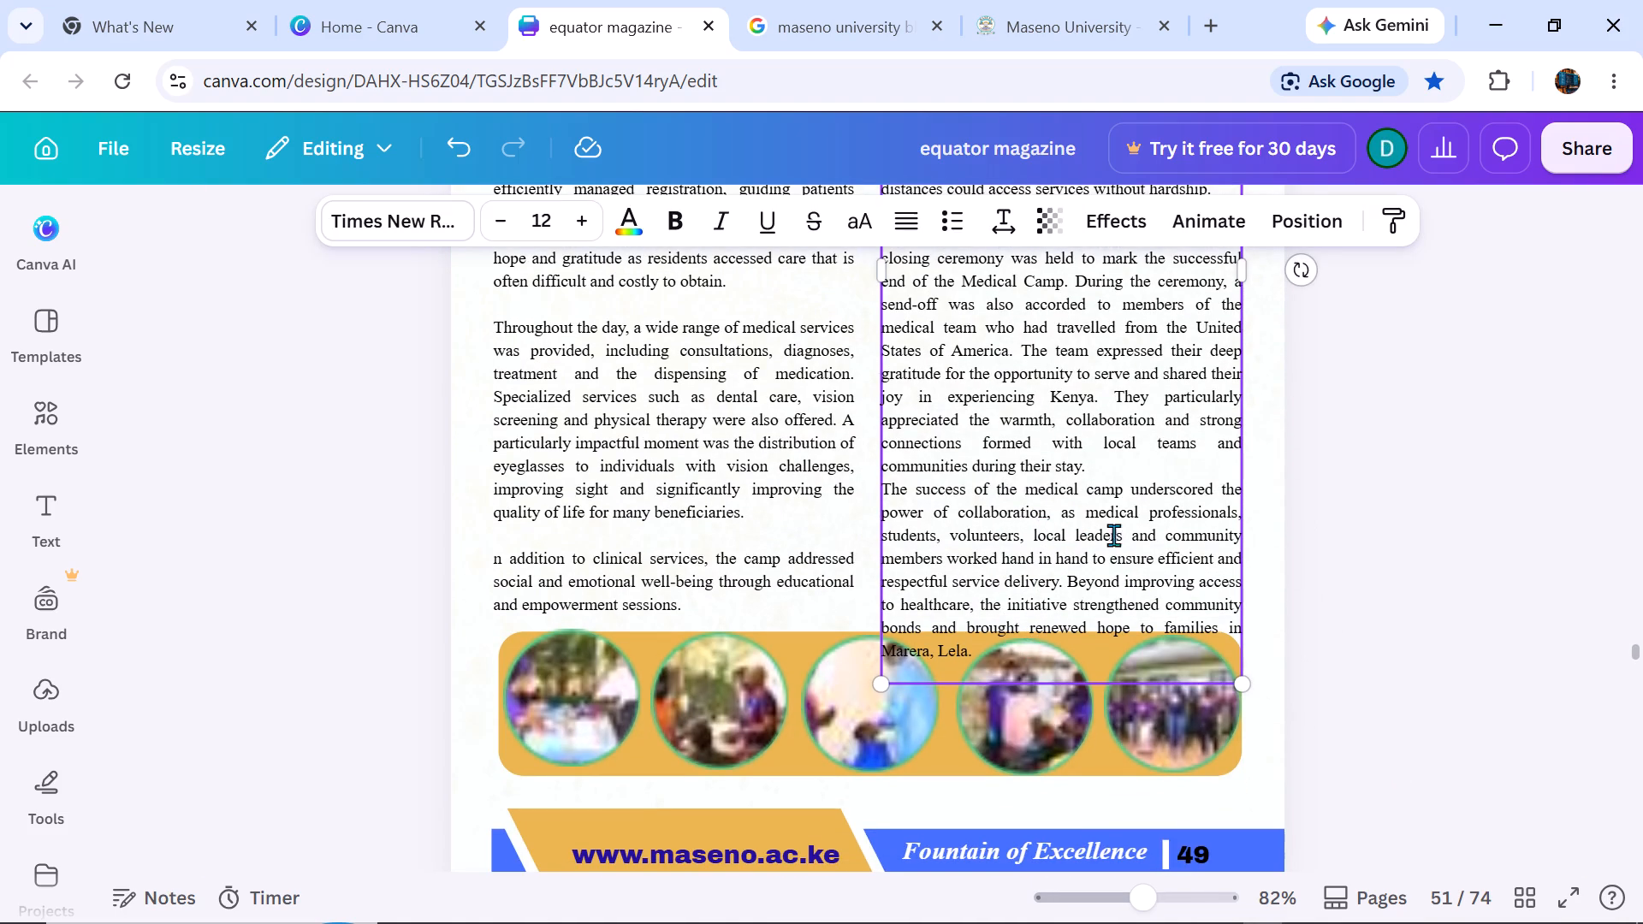
left_click(1020, 542)
scroll(997, 562, "up", 1)
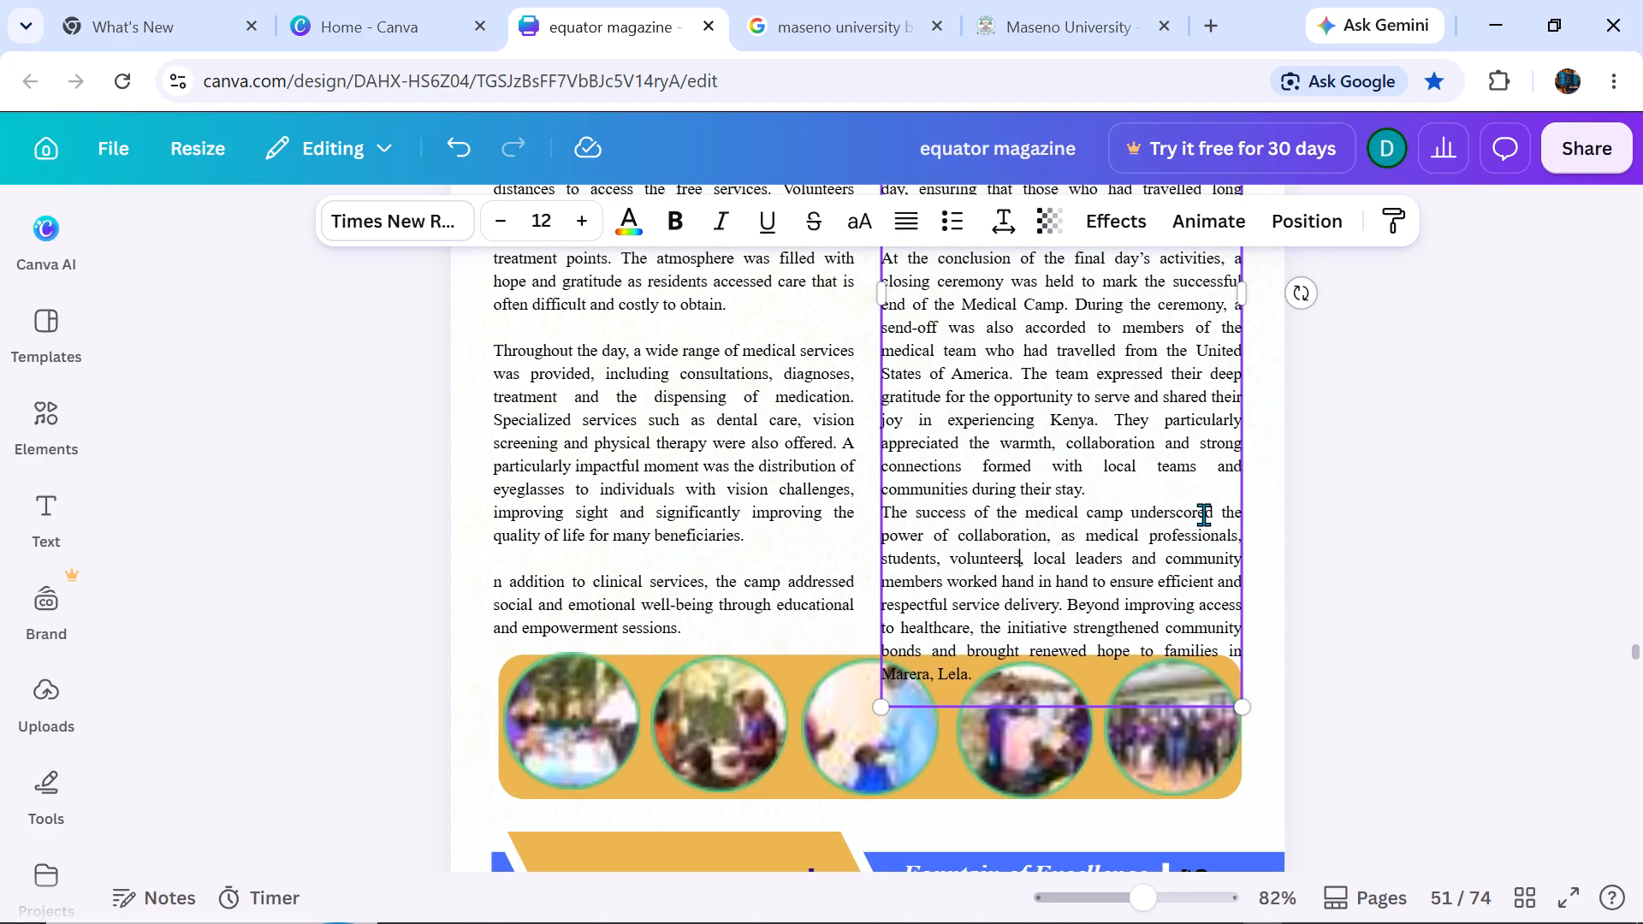
scroll(1160, 514, "up", 2)
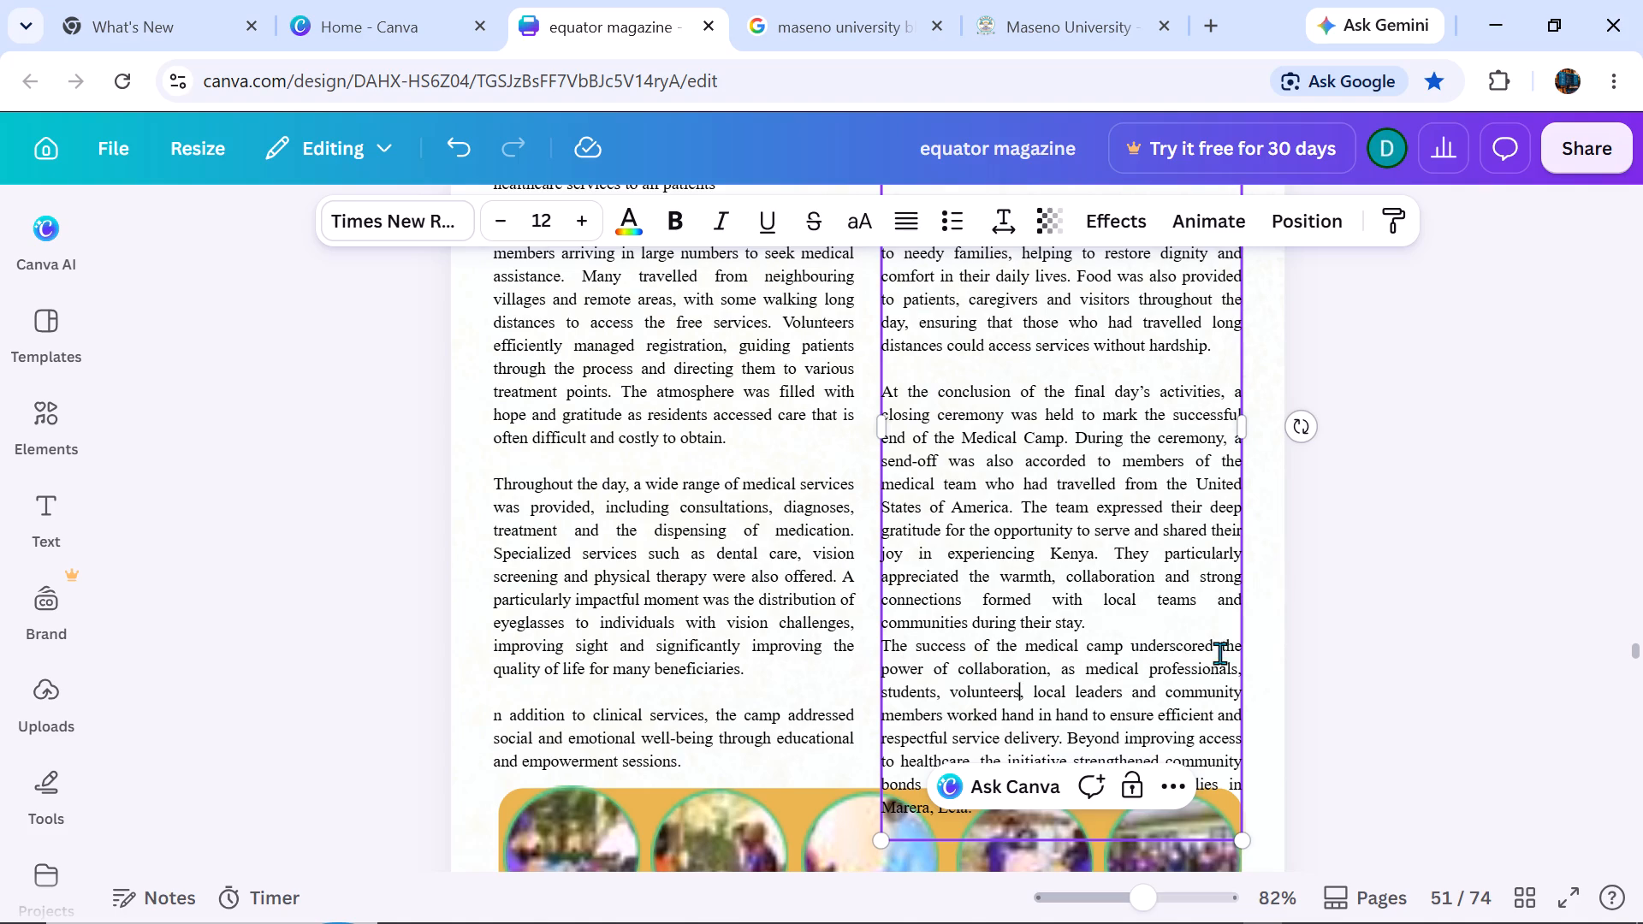
left_click(1044, 671)
left_click_drag(1044, 671, 982, 662)
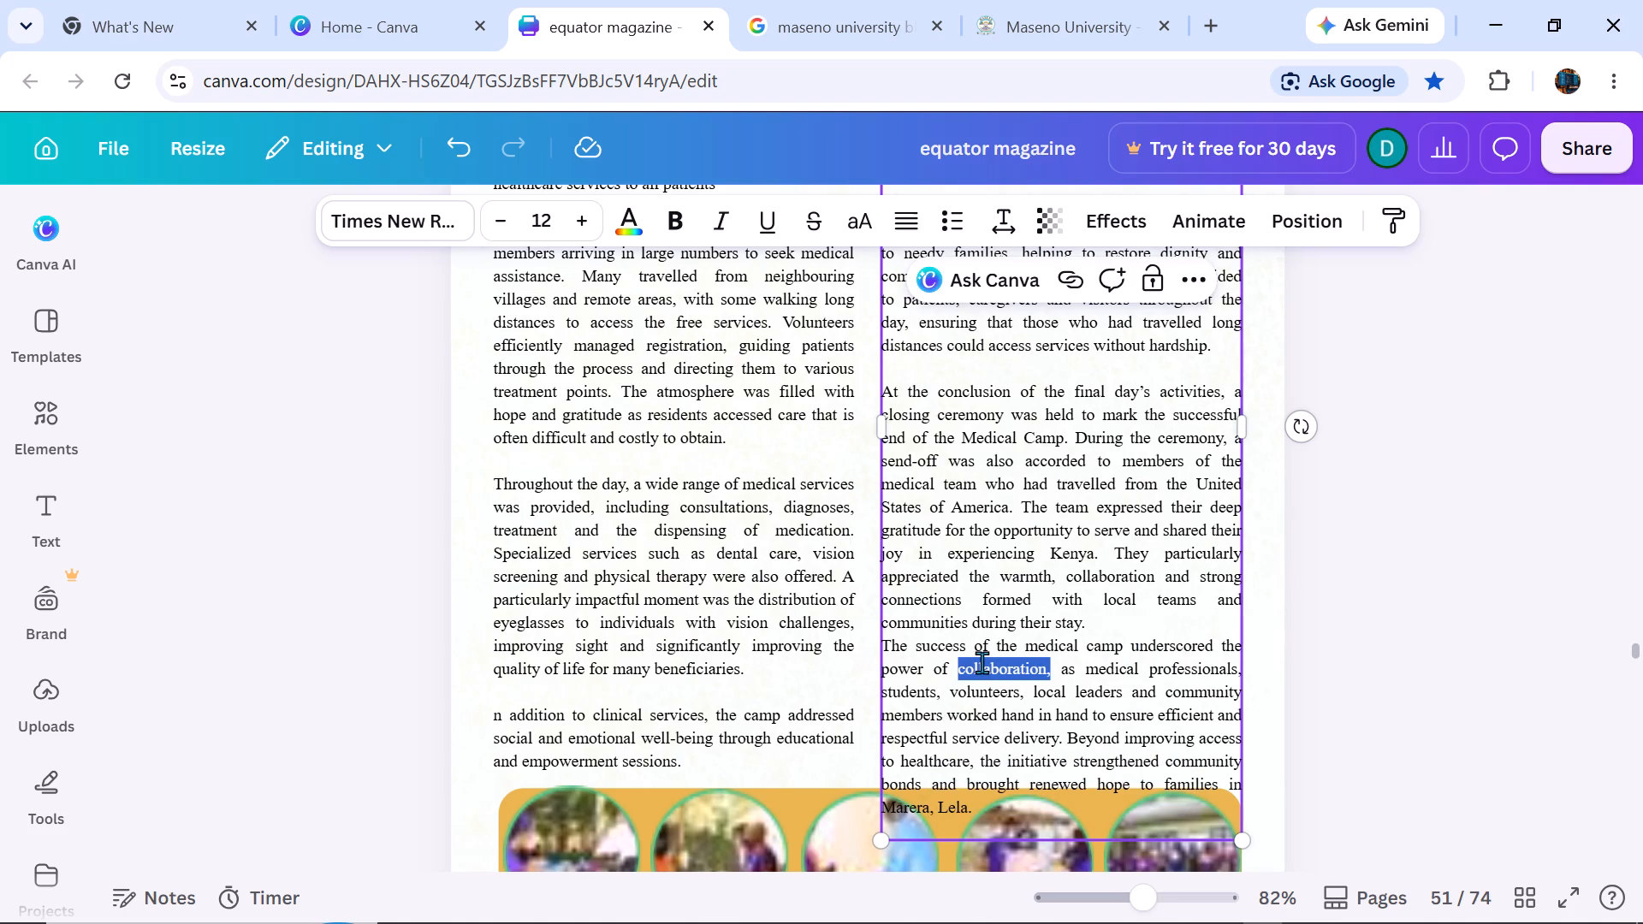
type("volunt")
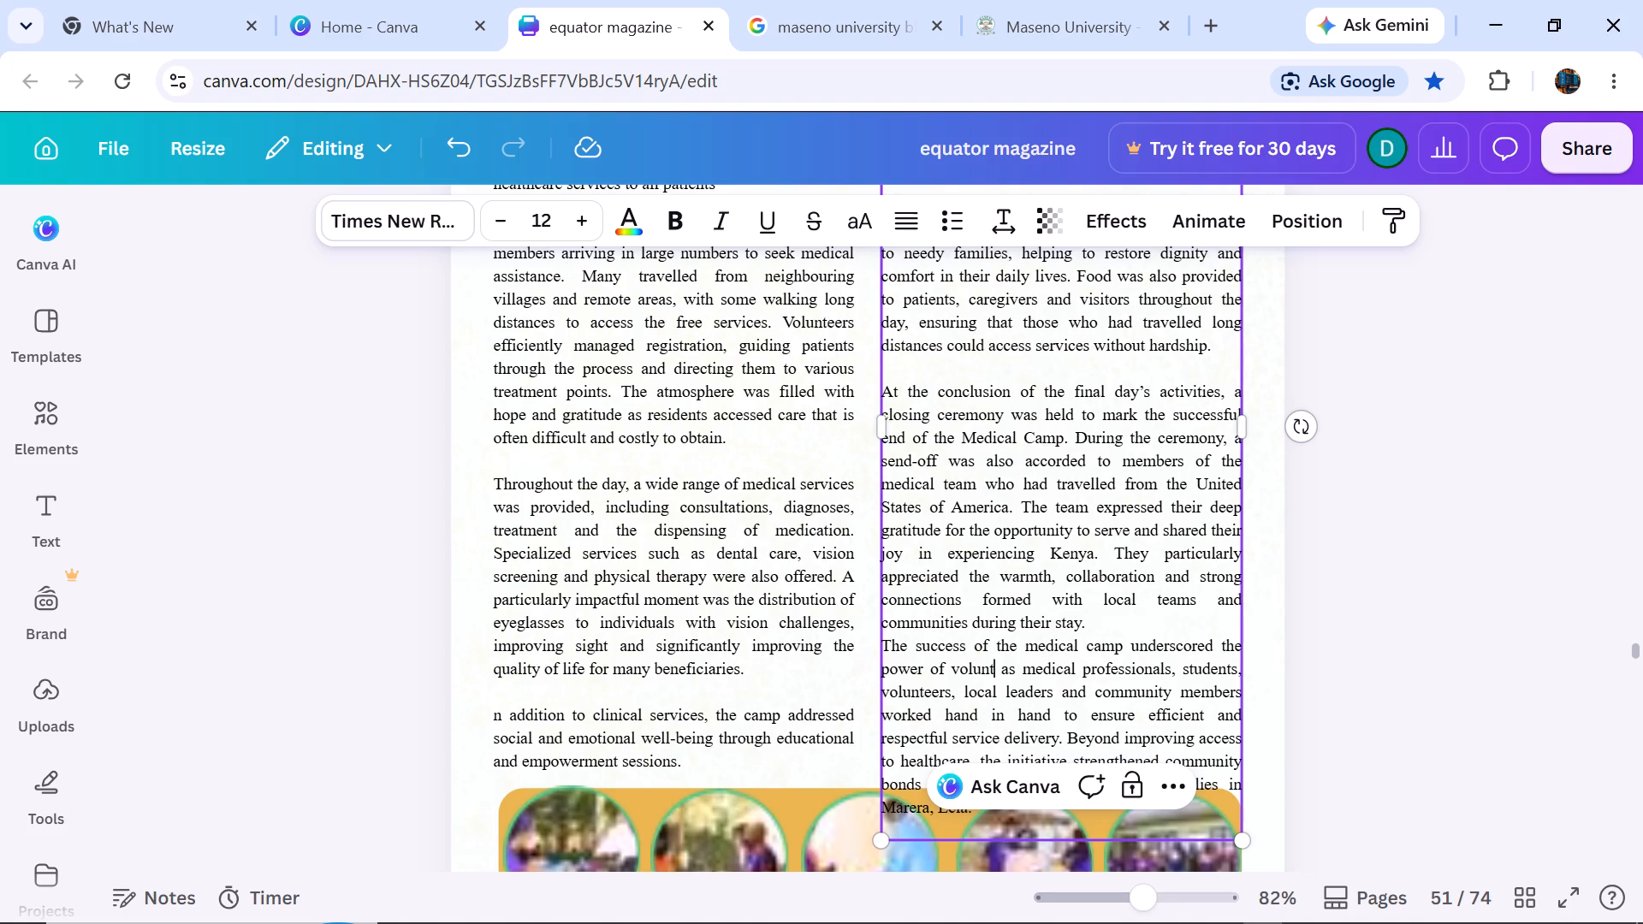
type("eerism")
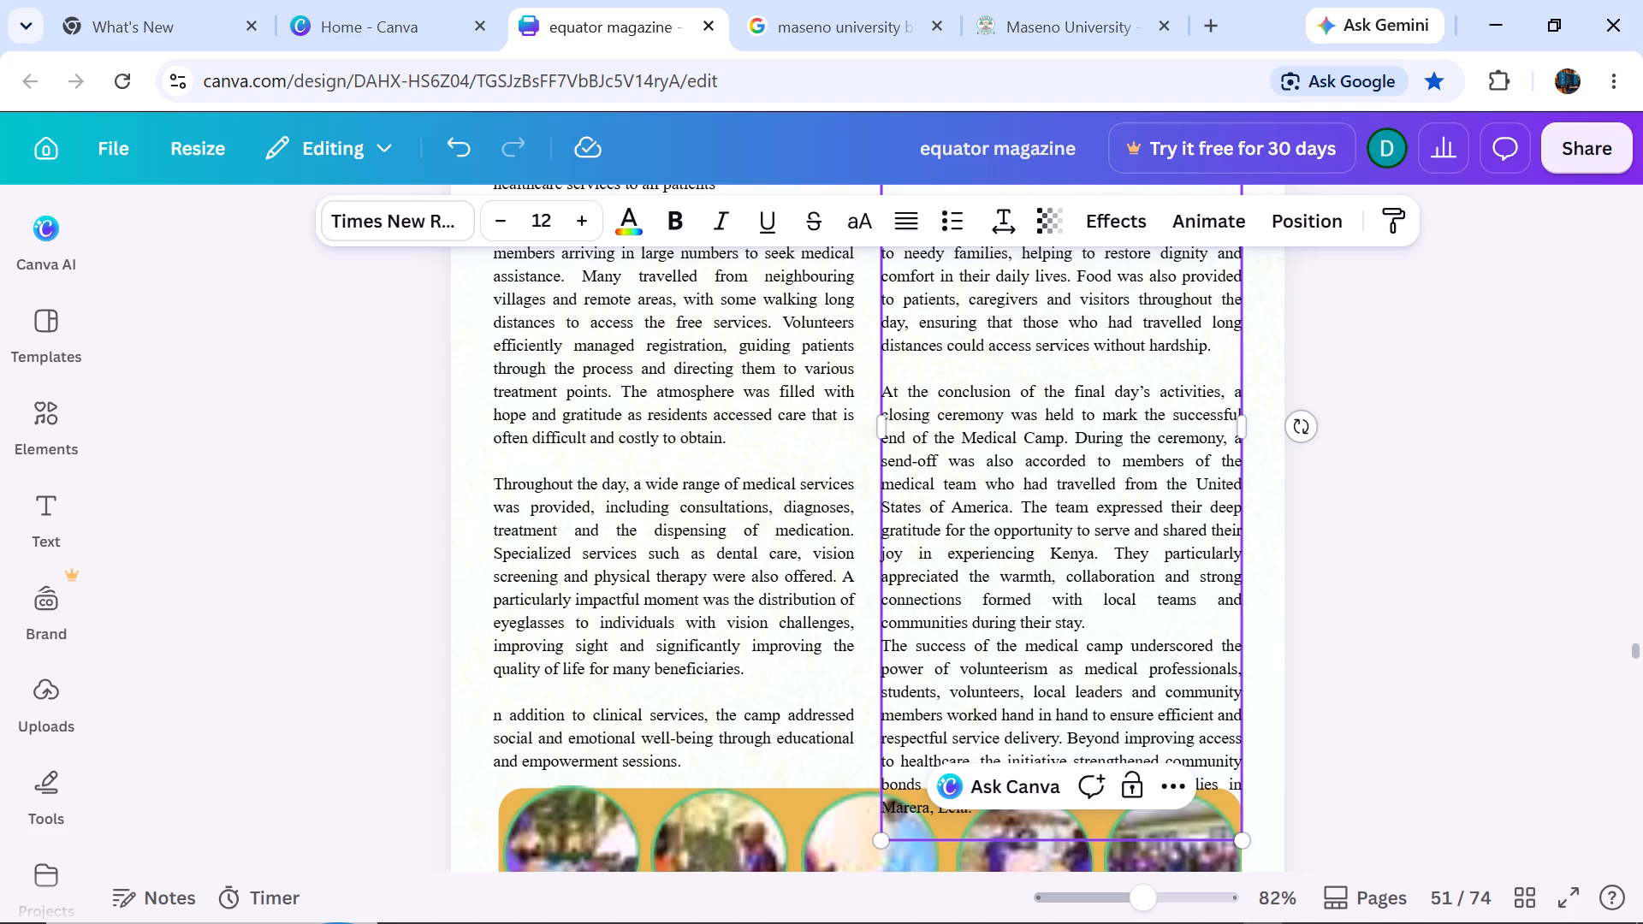
left_click(1451, 695)
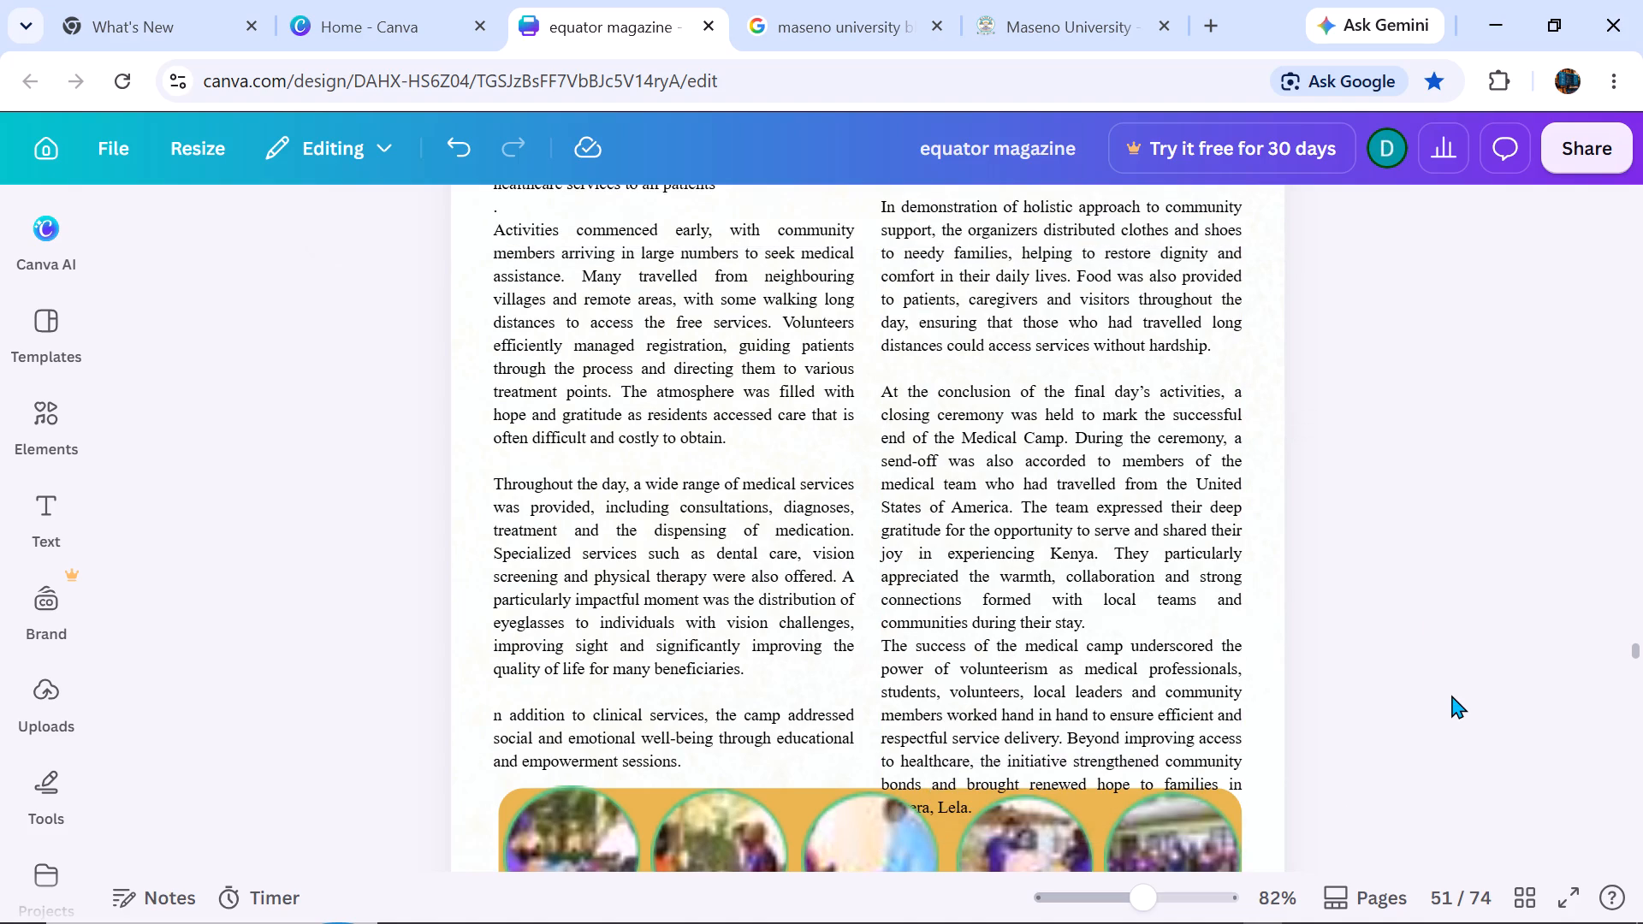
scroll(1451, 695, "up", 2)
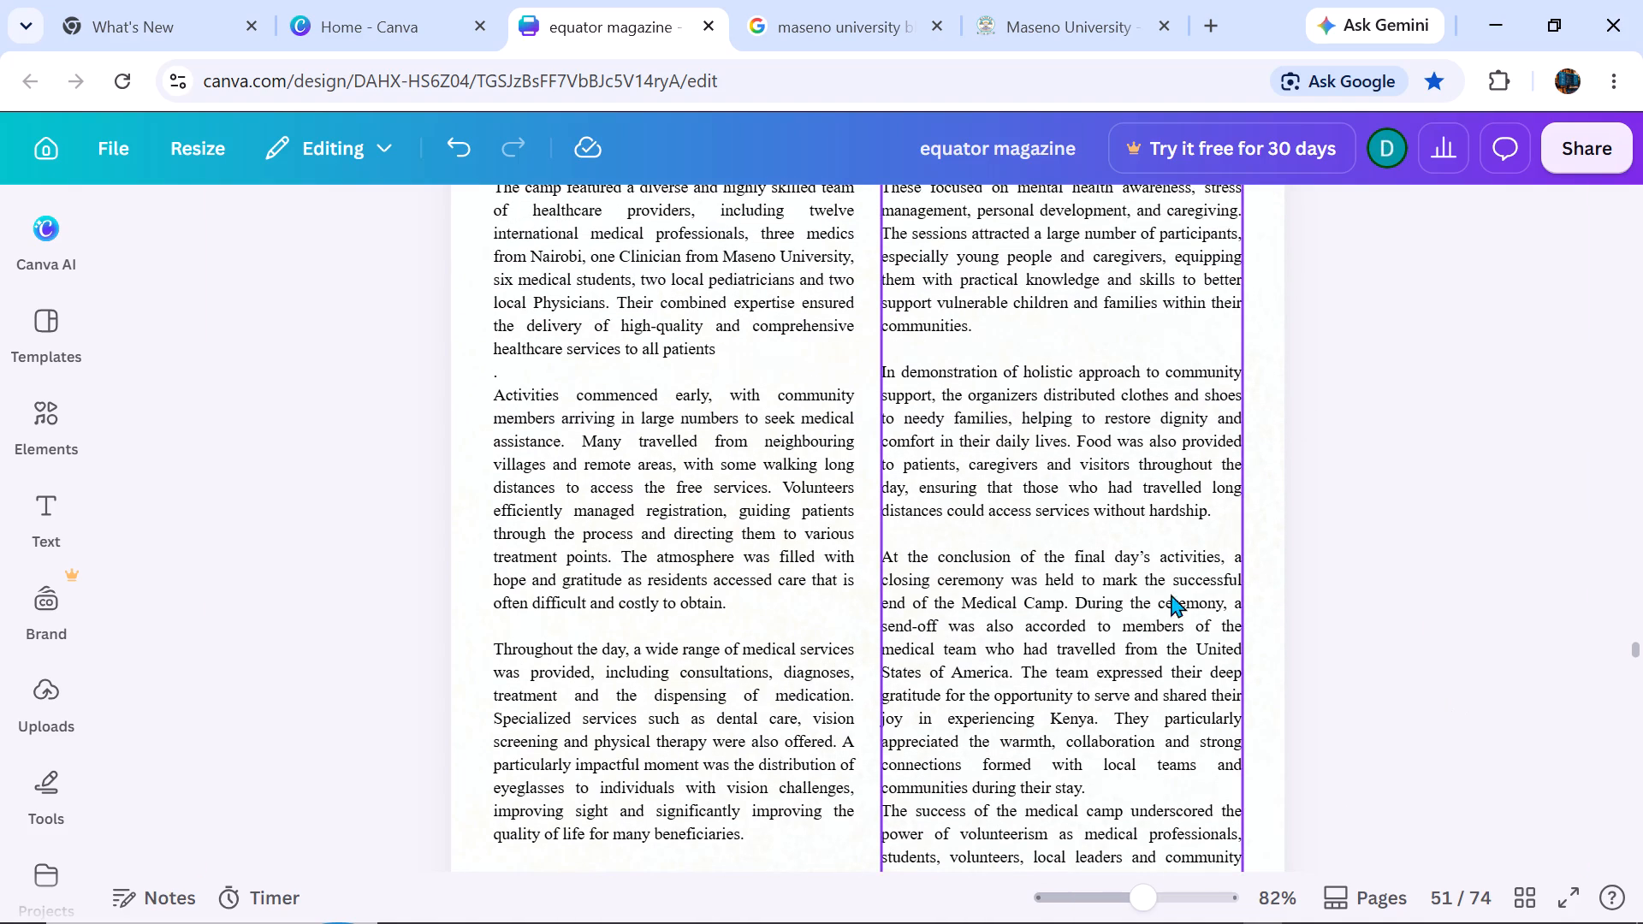
Remove the blank line above the paragraph starting "At the conclusion of the final day's activities" in page 51's second column.
left_click(1010, 551)
double_click(973, 546)
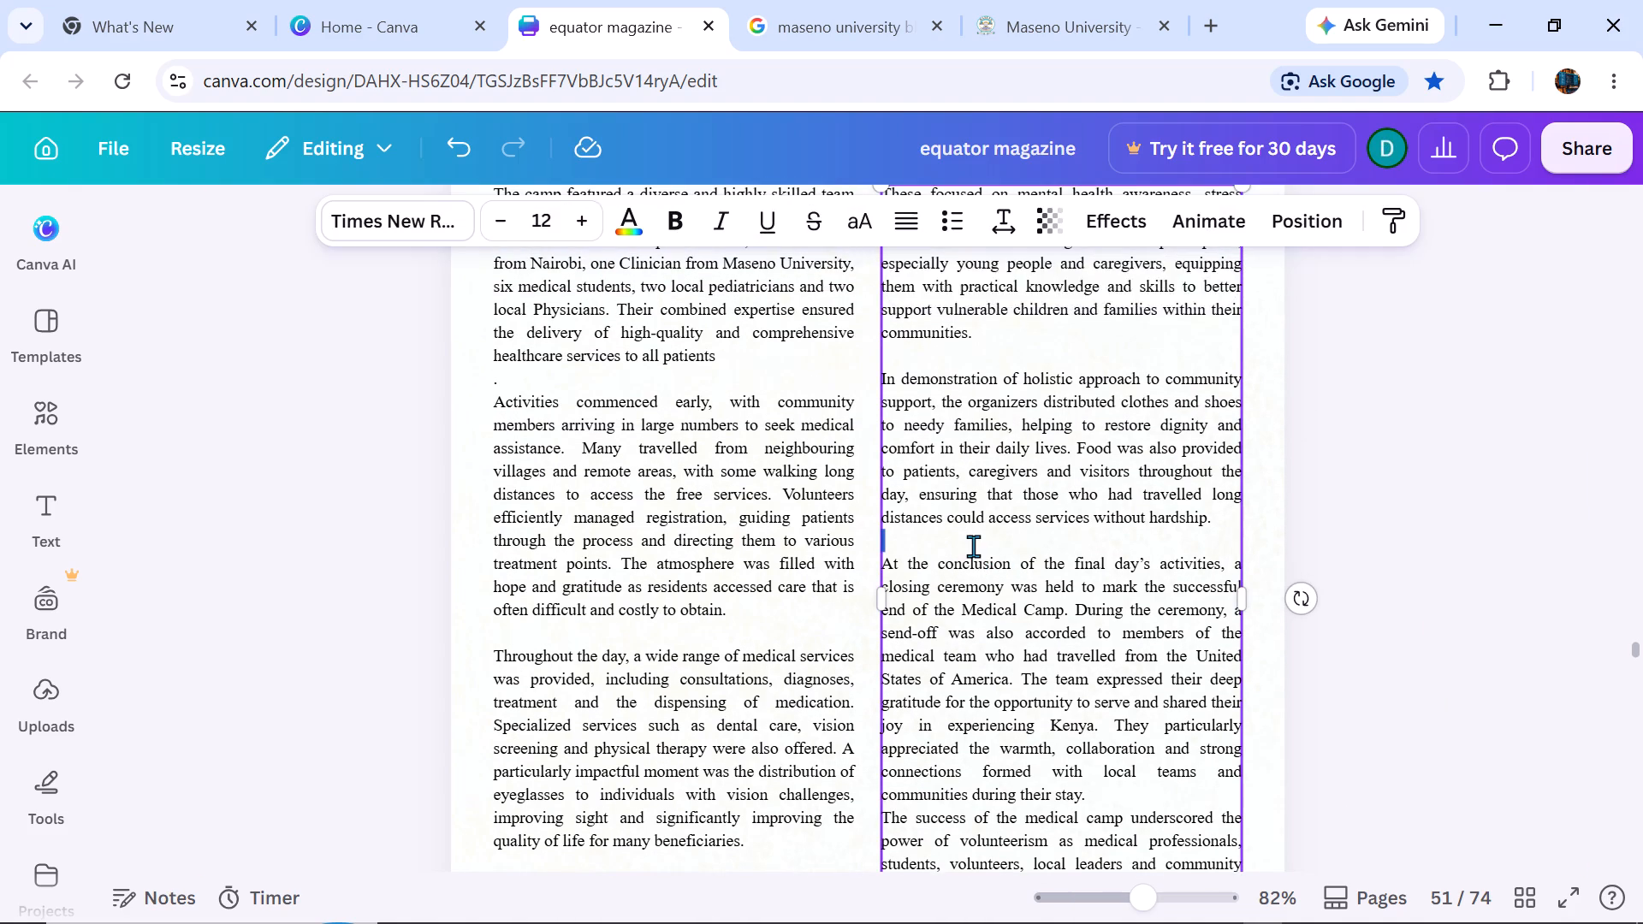
key("BackSpace")
left_click(1593, 686)
Nudge both text columns on page 51 up together, closer to the Community Outreach heading band.
scroll(1593, 686, "down", 2)
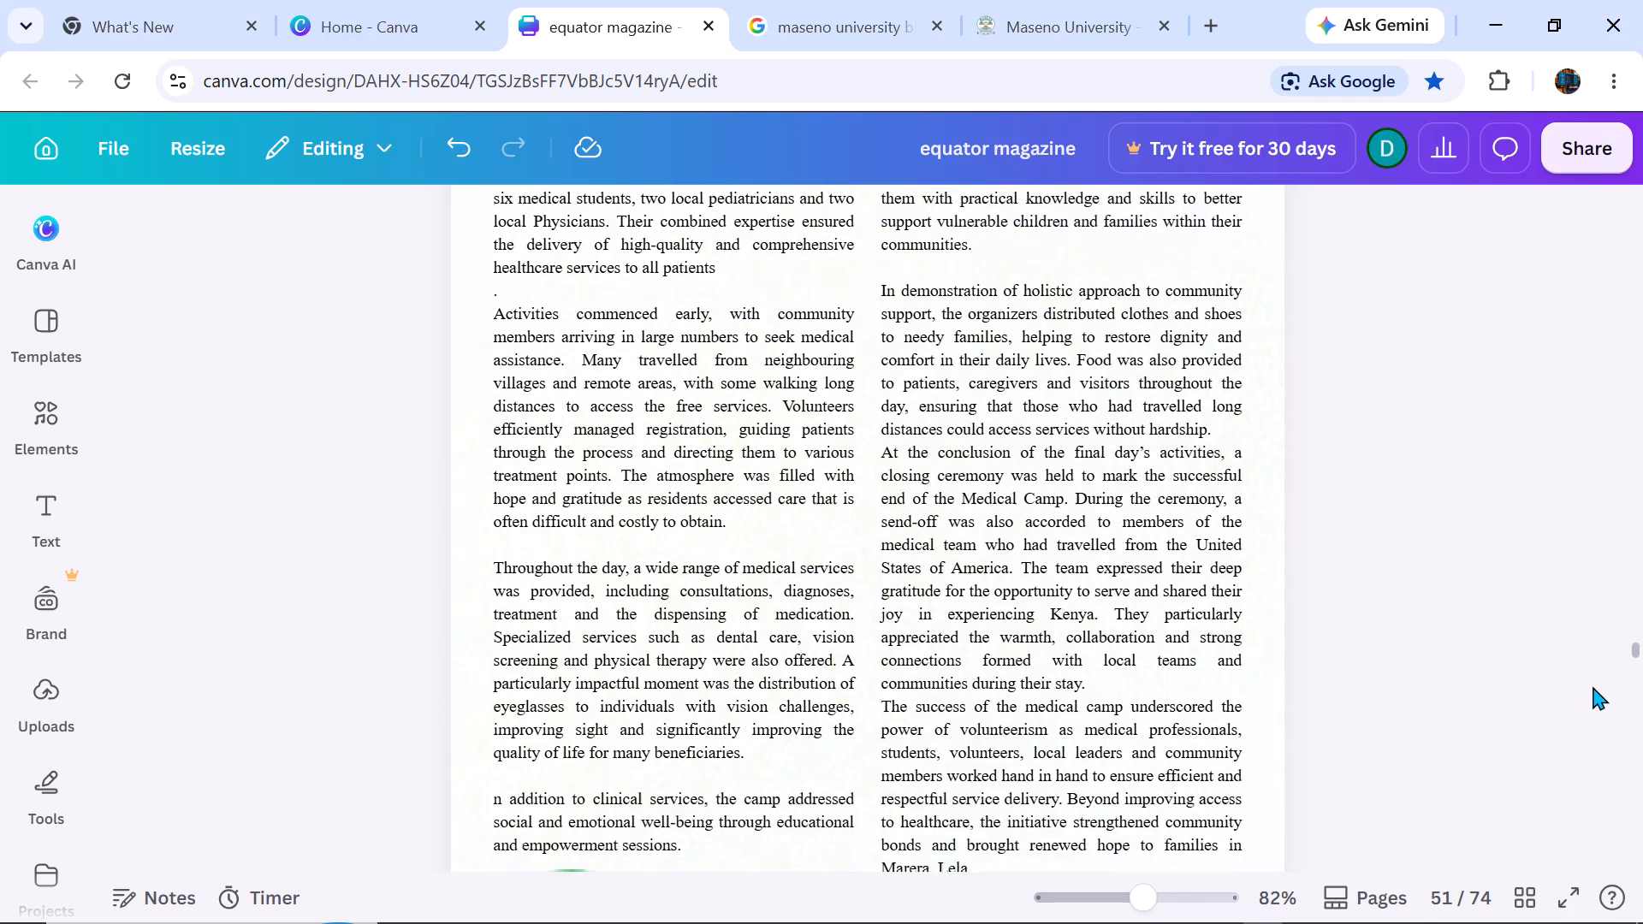
scroll(1593, 686, "down", 1)
scroll(1593, 686, "up", 2)
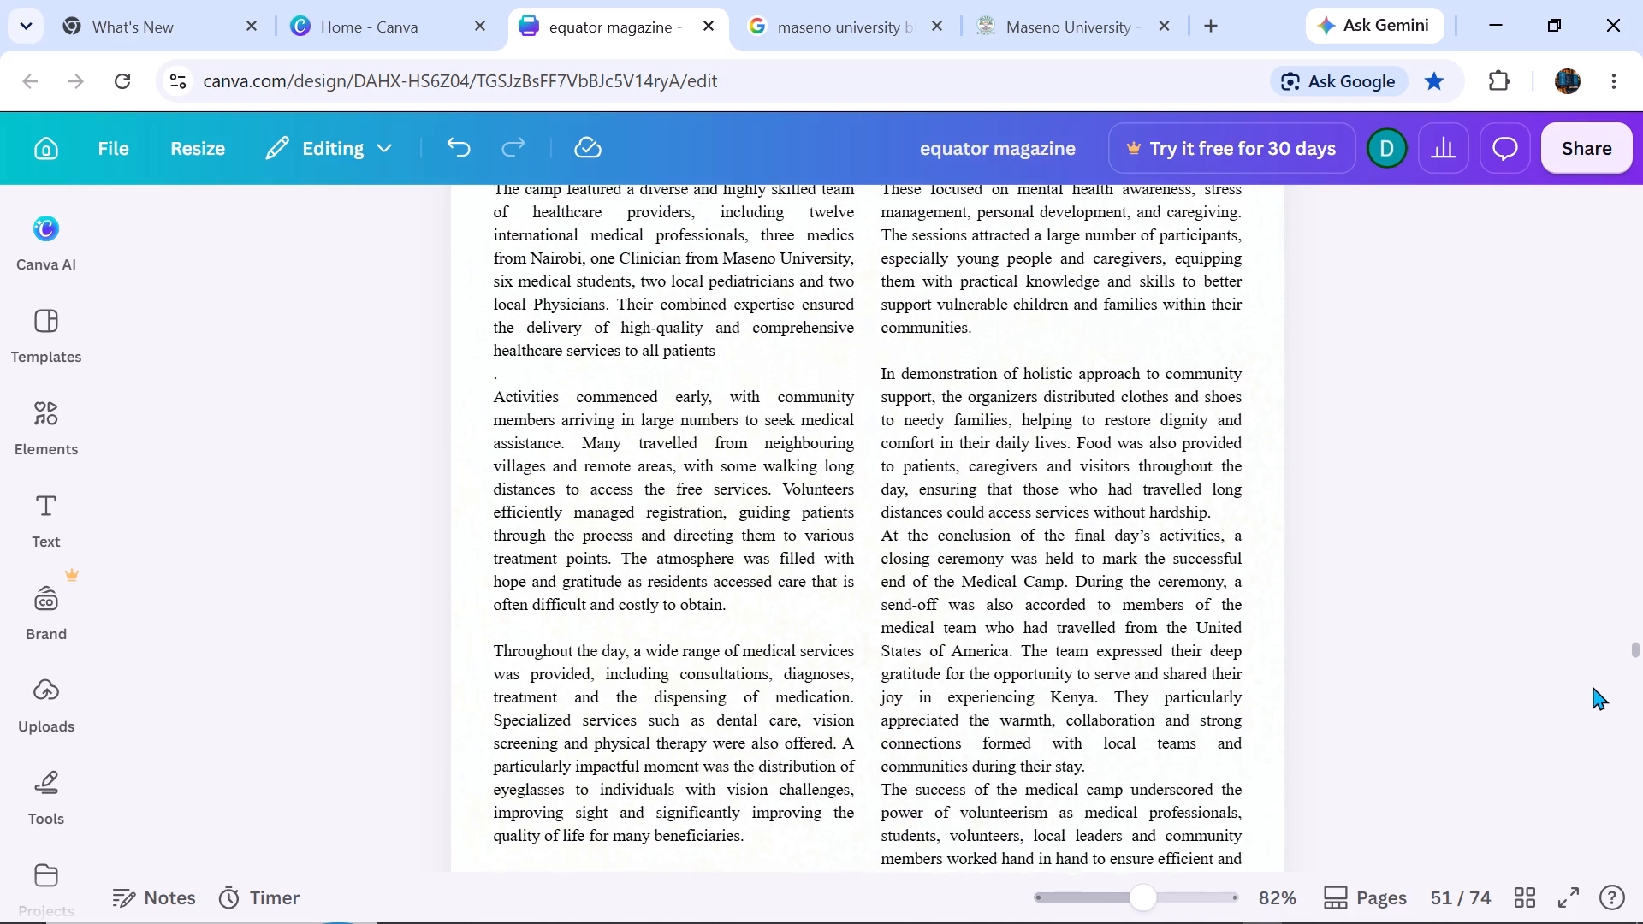
scroll(1593, 686, "up", 1)
left_click(902, 512)
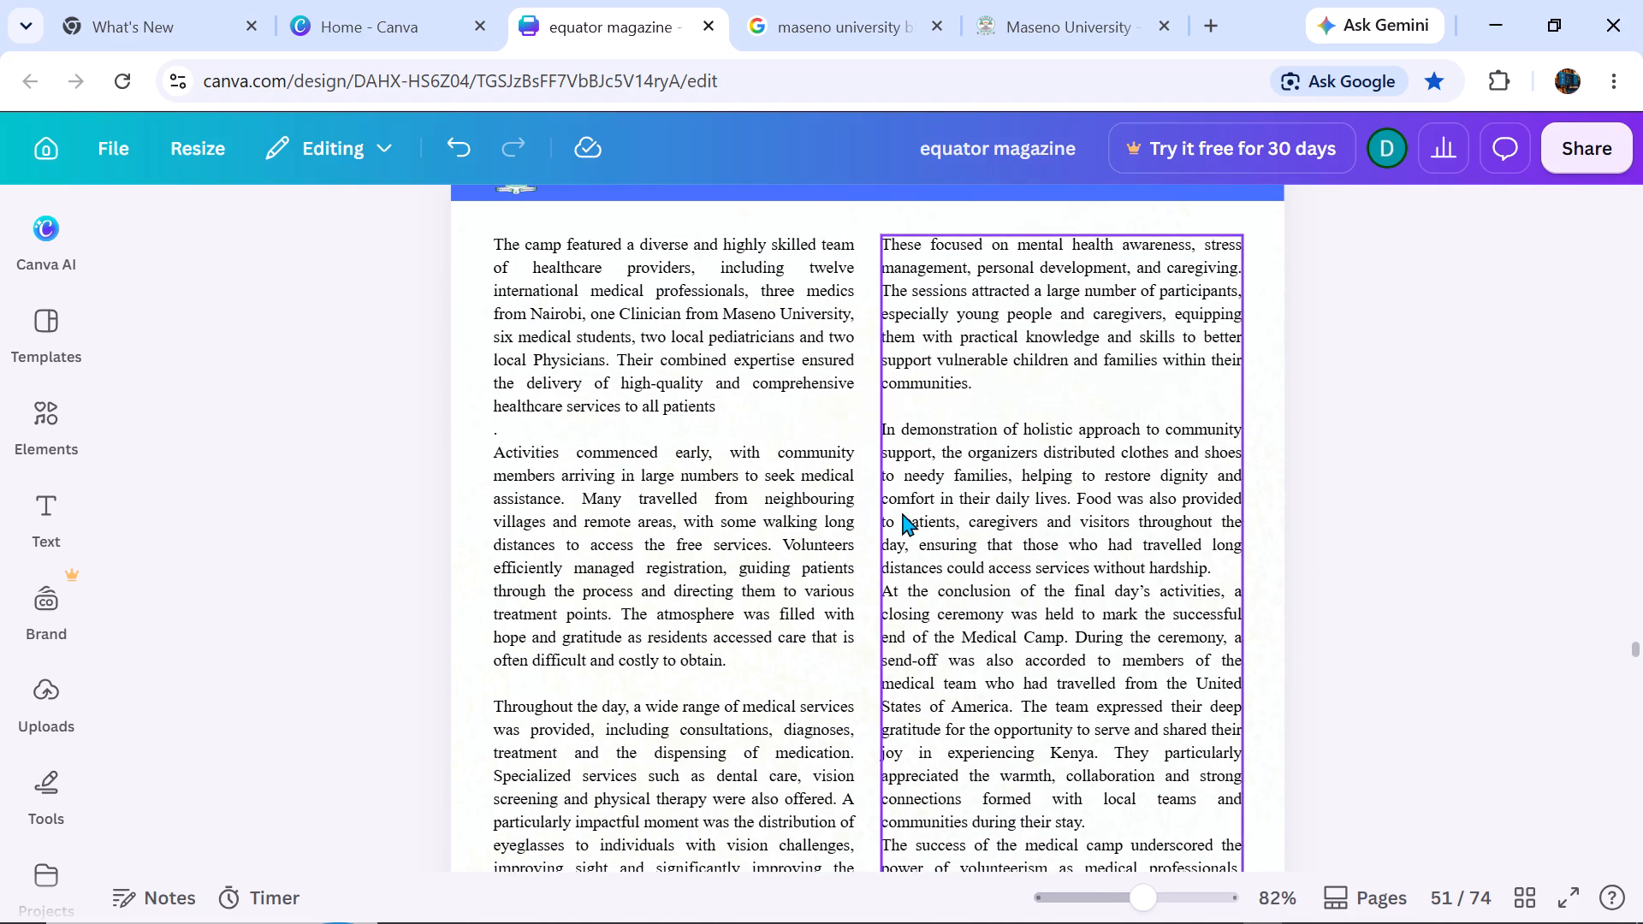
left_click(738, 447, "shift")
key("Up")
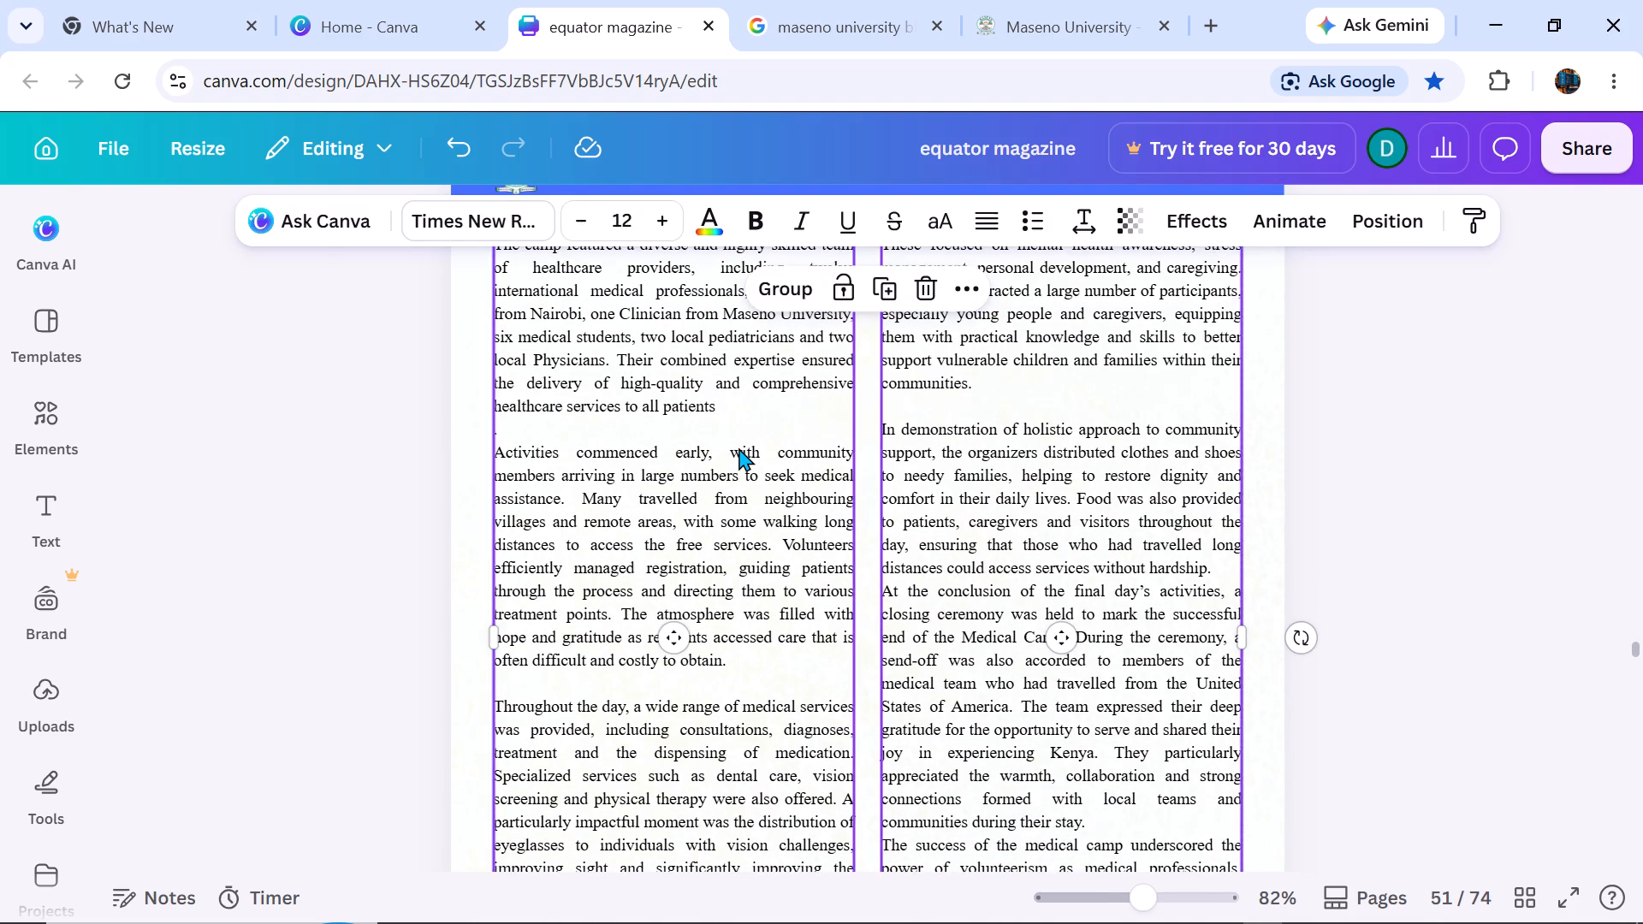
key("Up")
key("Up")
key("Up")
key("Up")
key("Up")
scroll(738, 447, "up", 1)
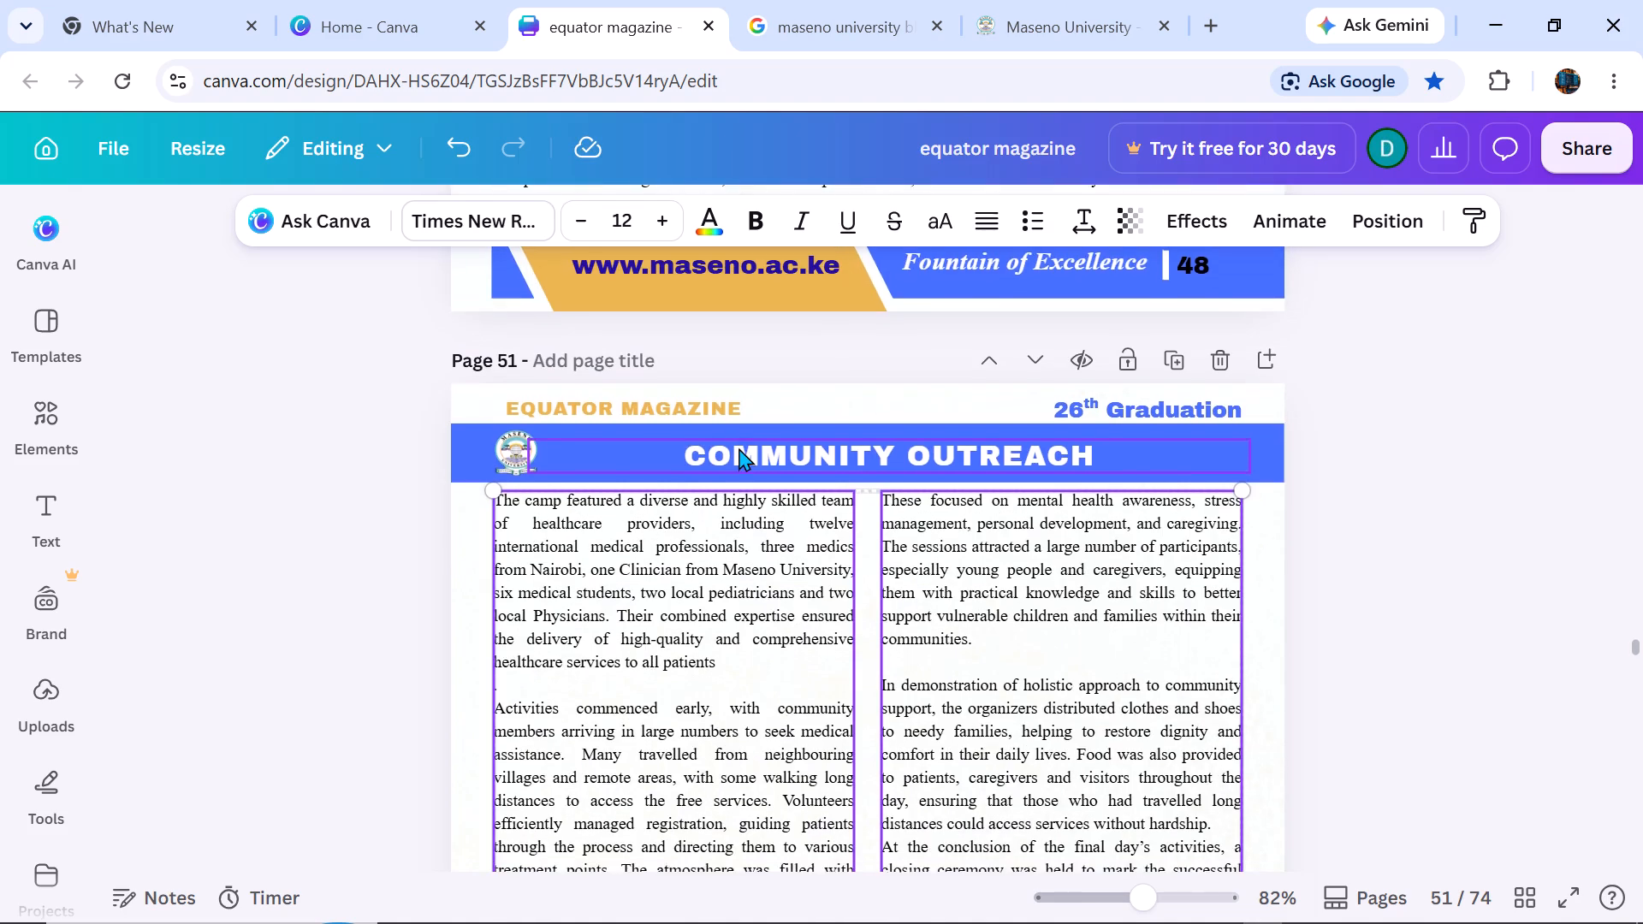
scroll(738, 447, "up", 1)
left_click(1322, 480)
Insert "then" before "Vice-Chancellor" in the SDHUD team paragraph of page 52's first column.
scroll(1322, 480, "down", 2)
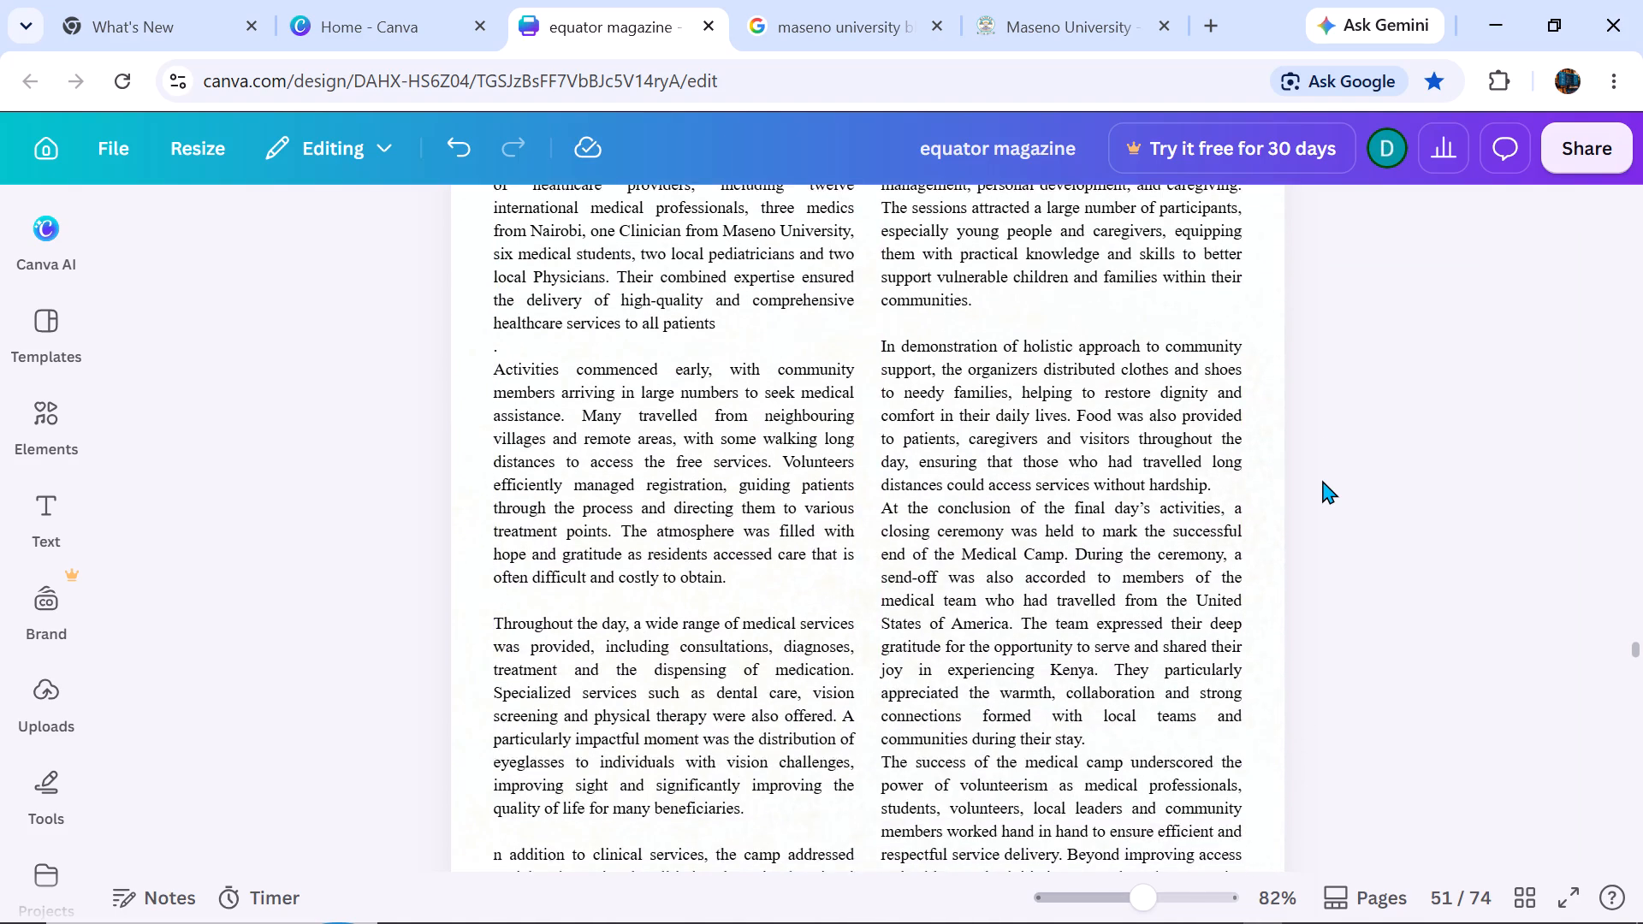
scroll(1322, 480, "down", 2)
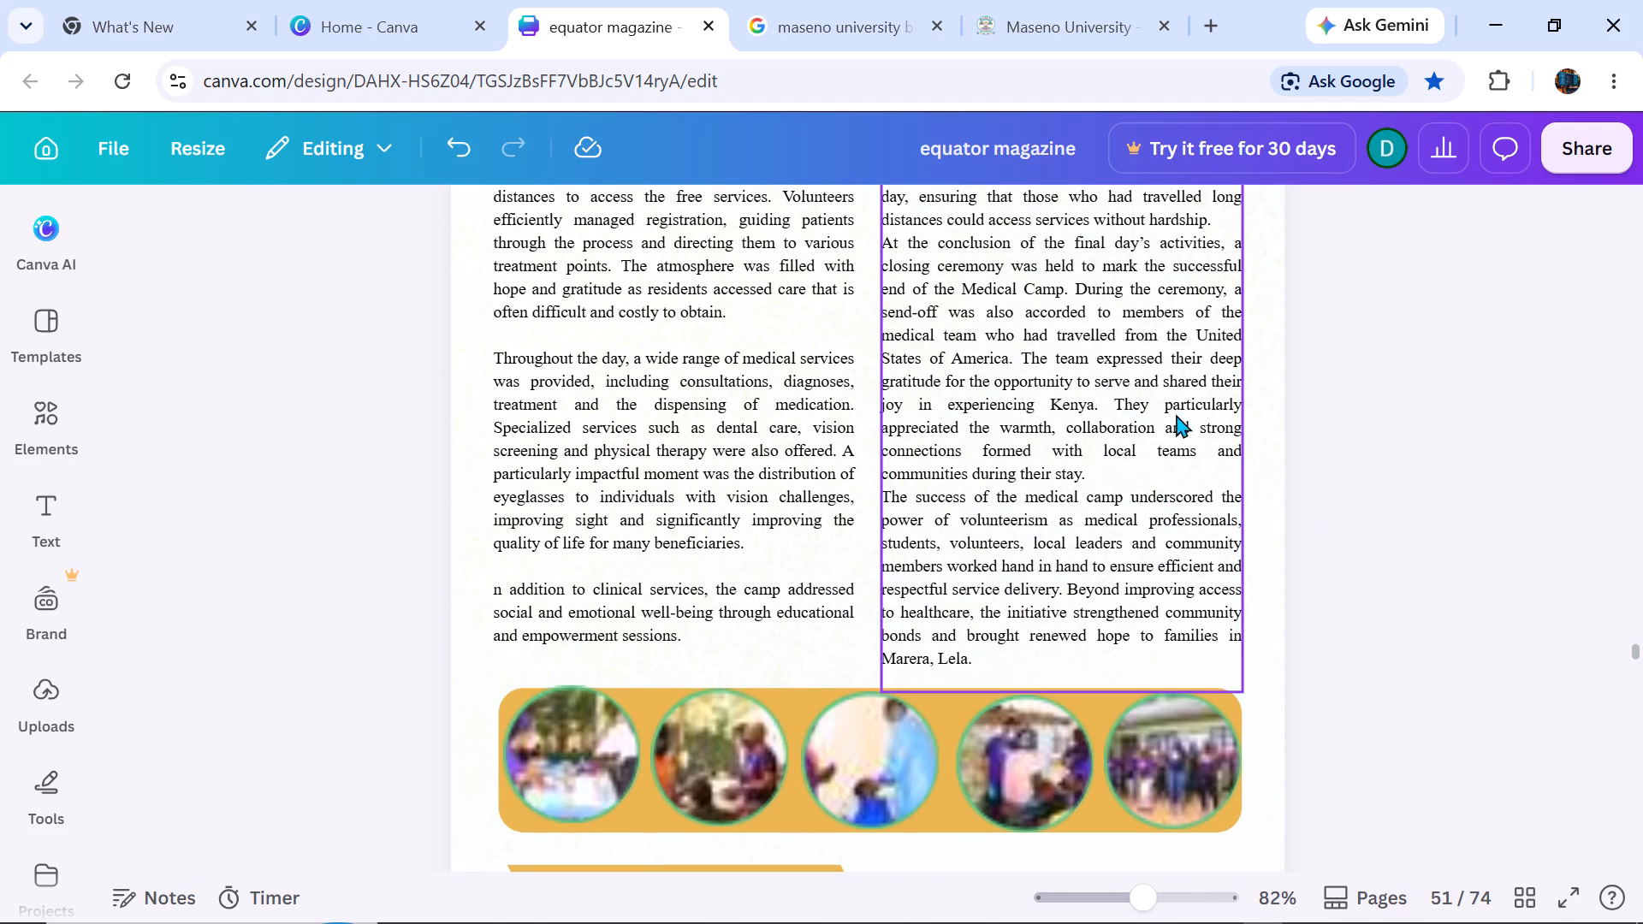
scroll(1388, 655, "down", 4)
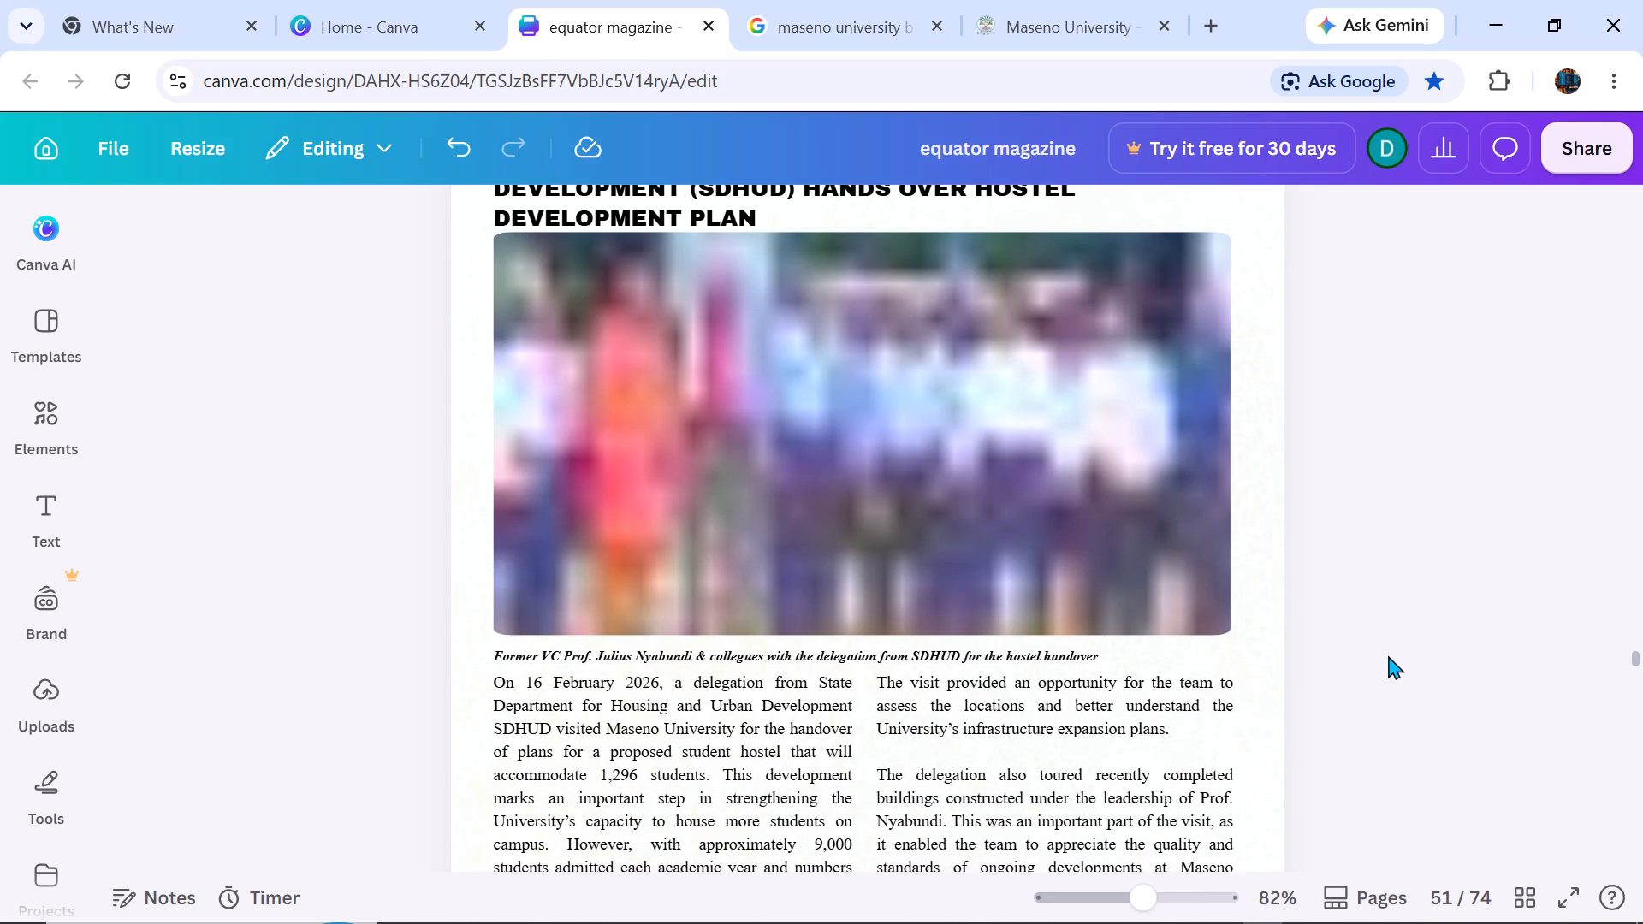
scroll(1388, 655, "down", 6)
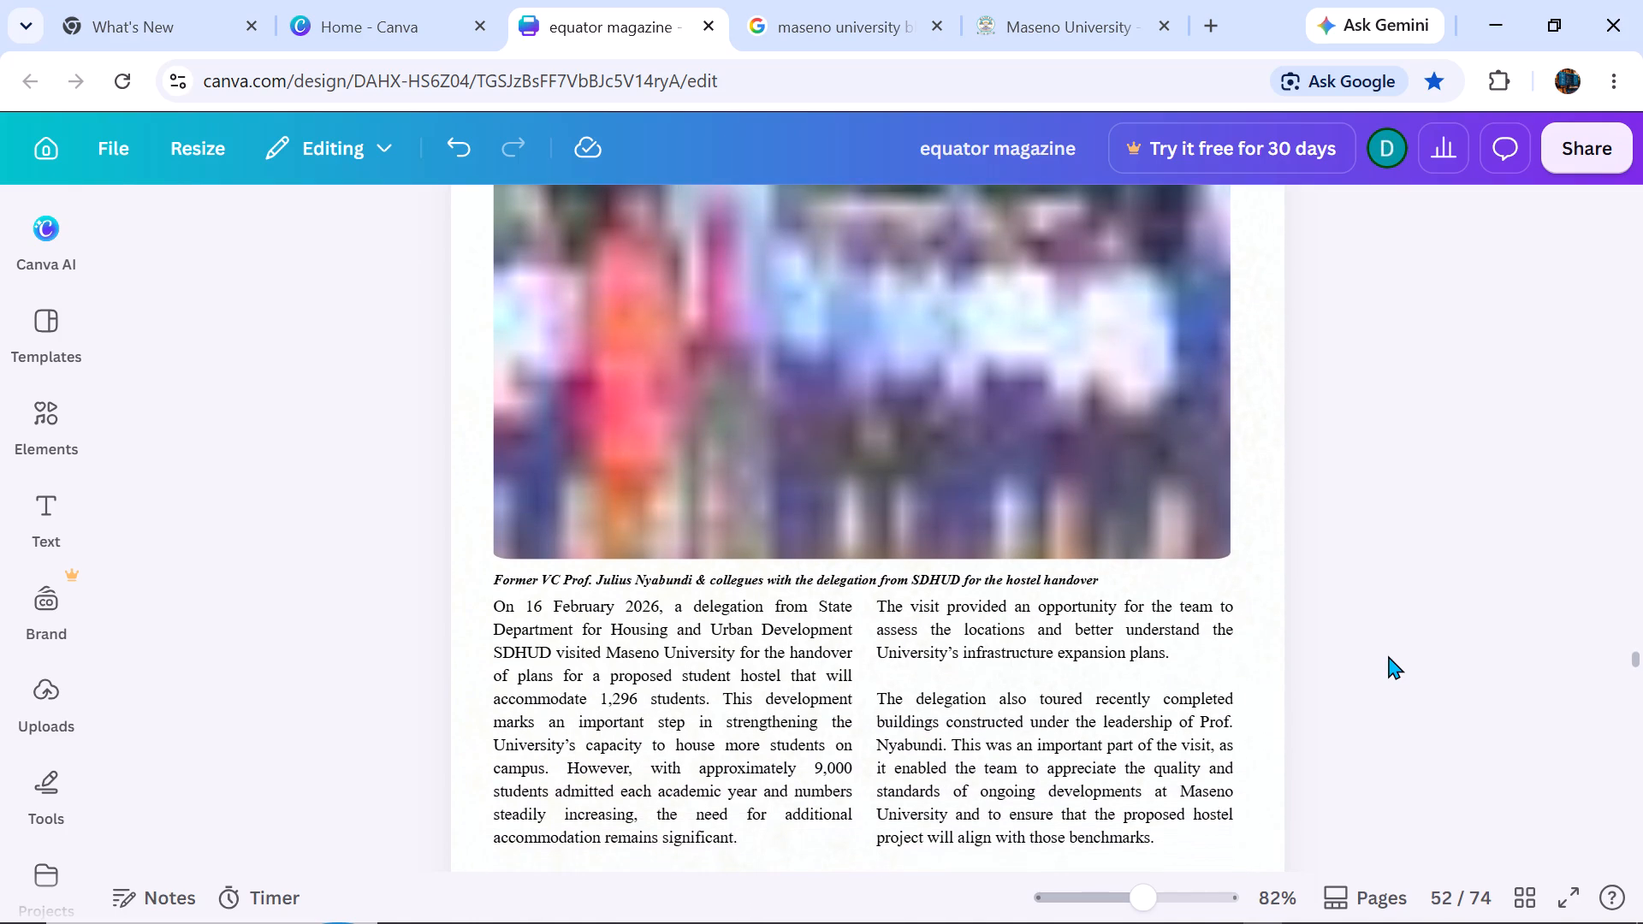
scroll(1388, 655, "down", 2)
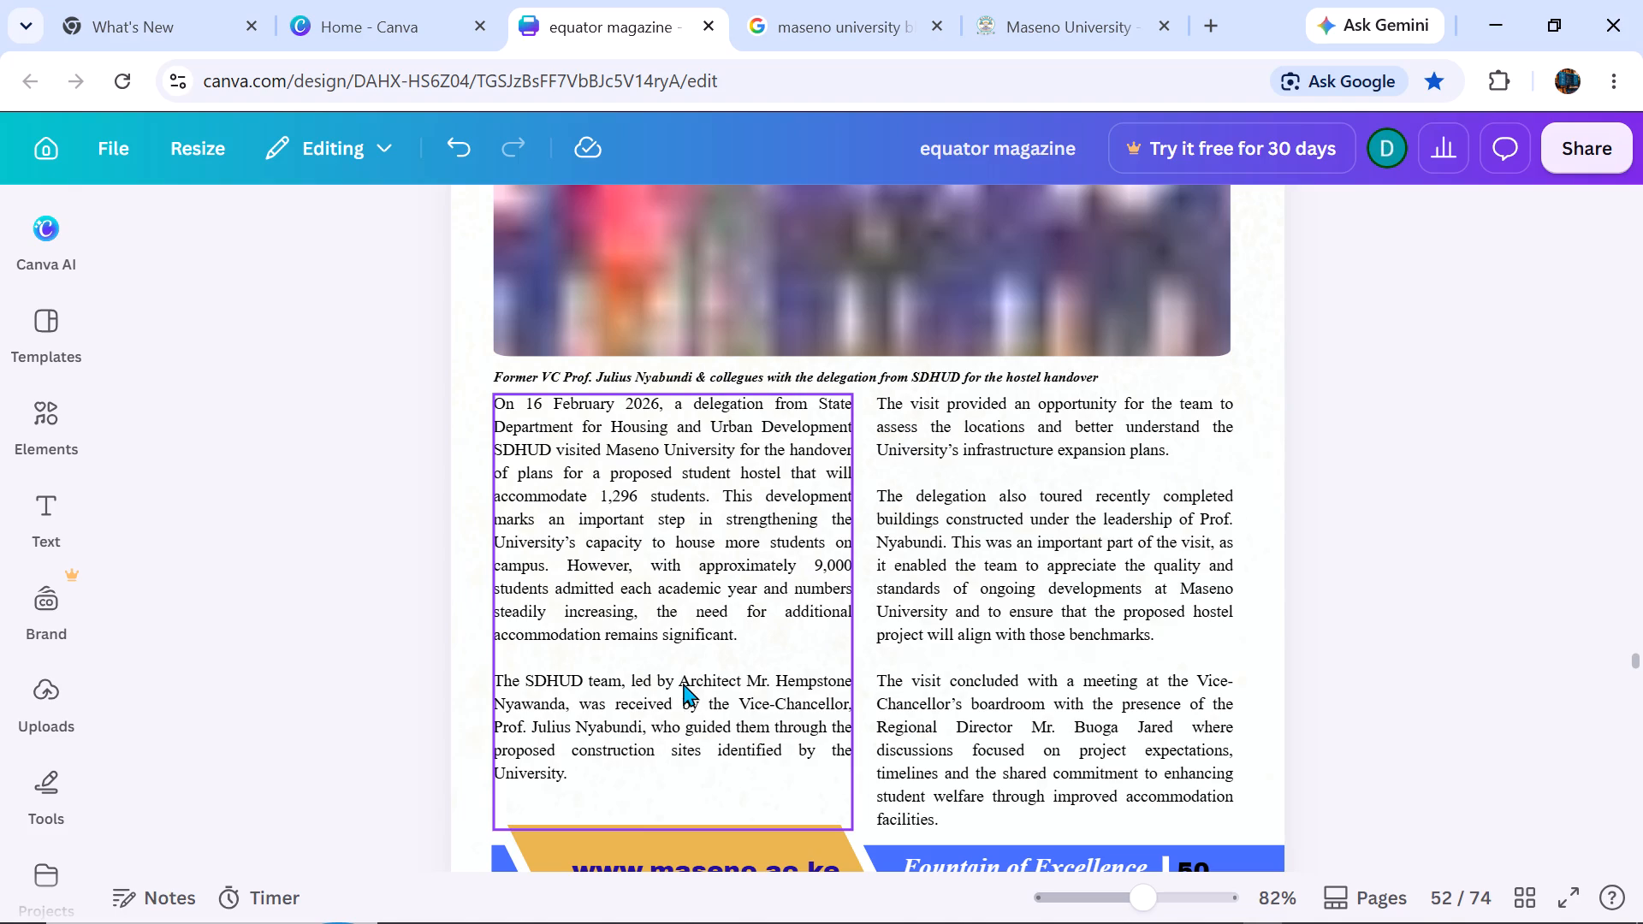
double_click(731, 704)
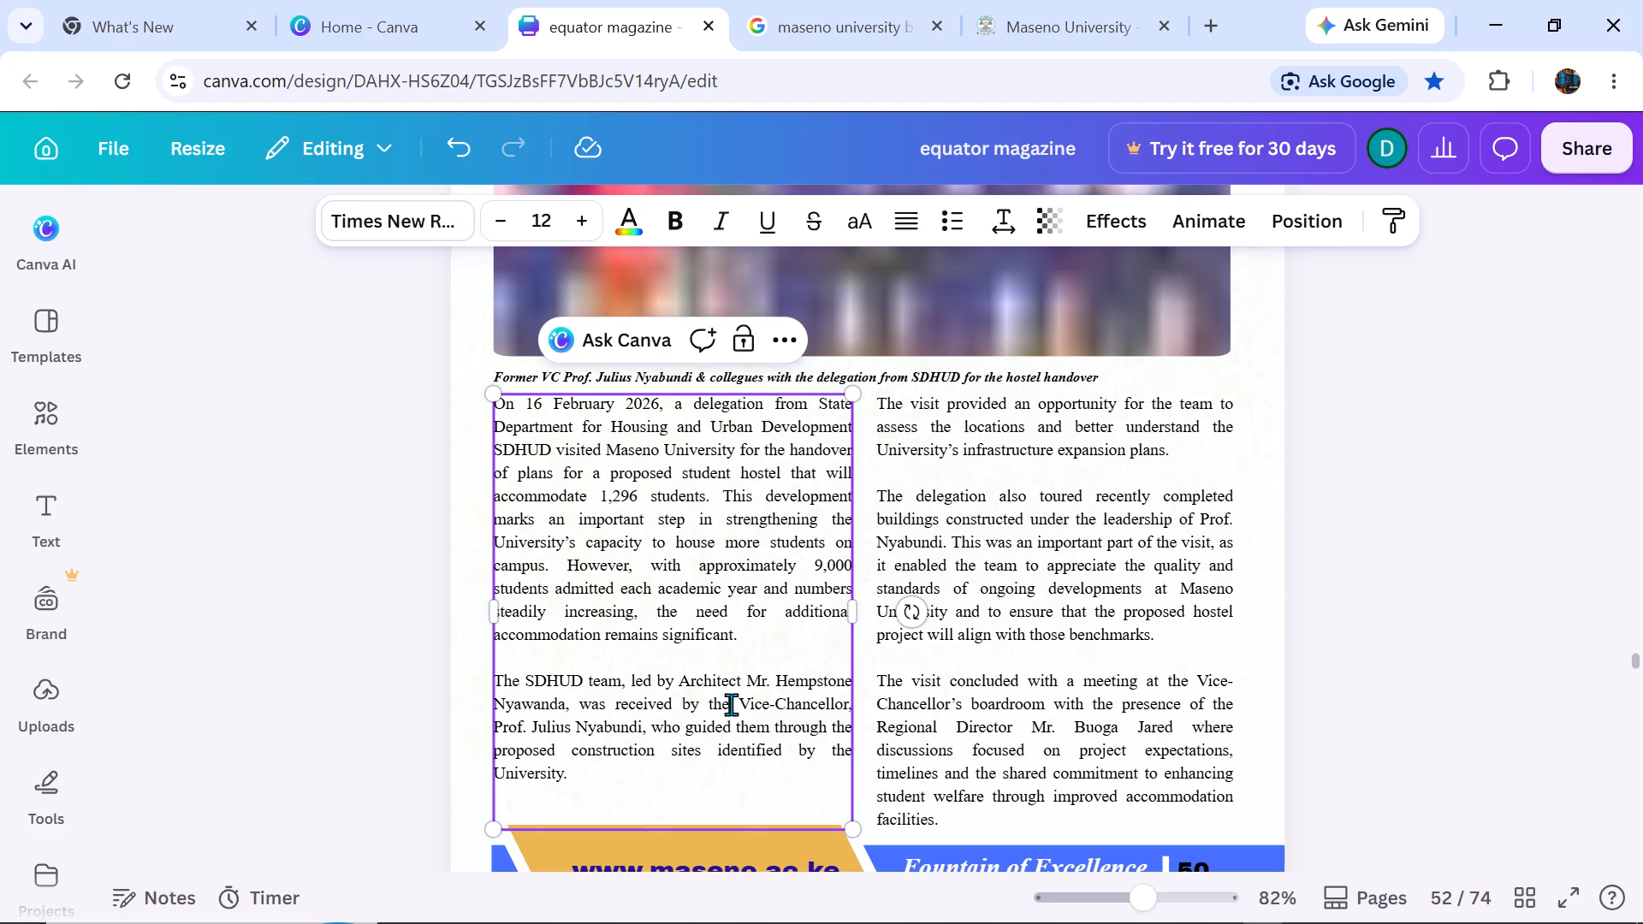
key("space")
type("then")
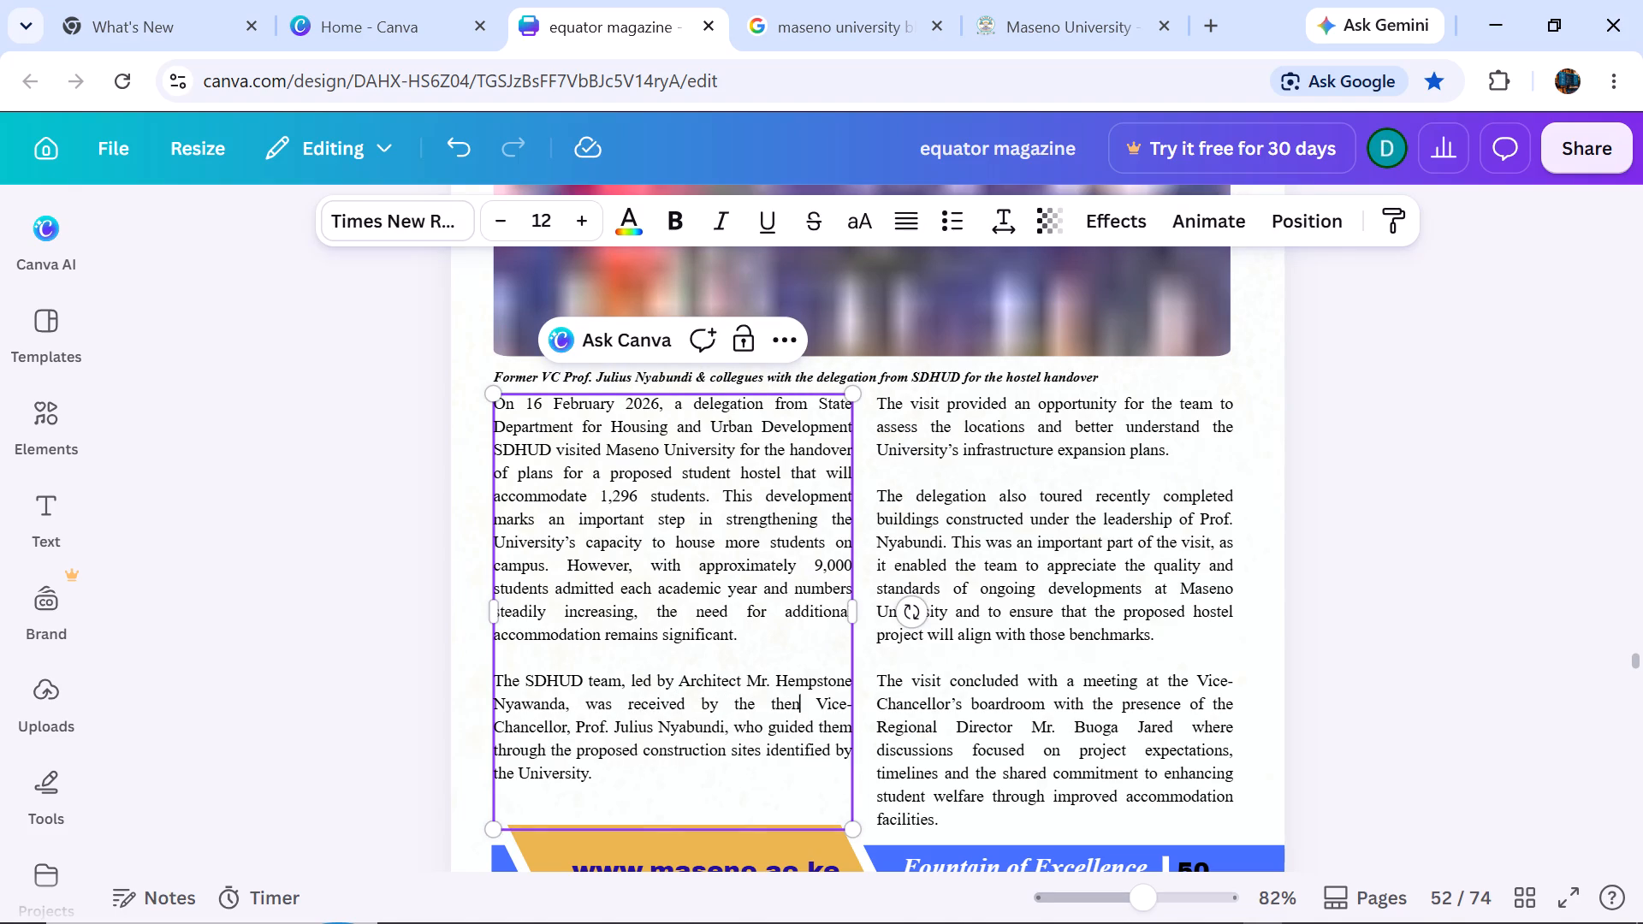
Replace "commitment to" with "support for" after "reaffirmed the United States'" in the first paragraph on page 54.
scroll(718, 654, "down", 8)
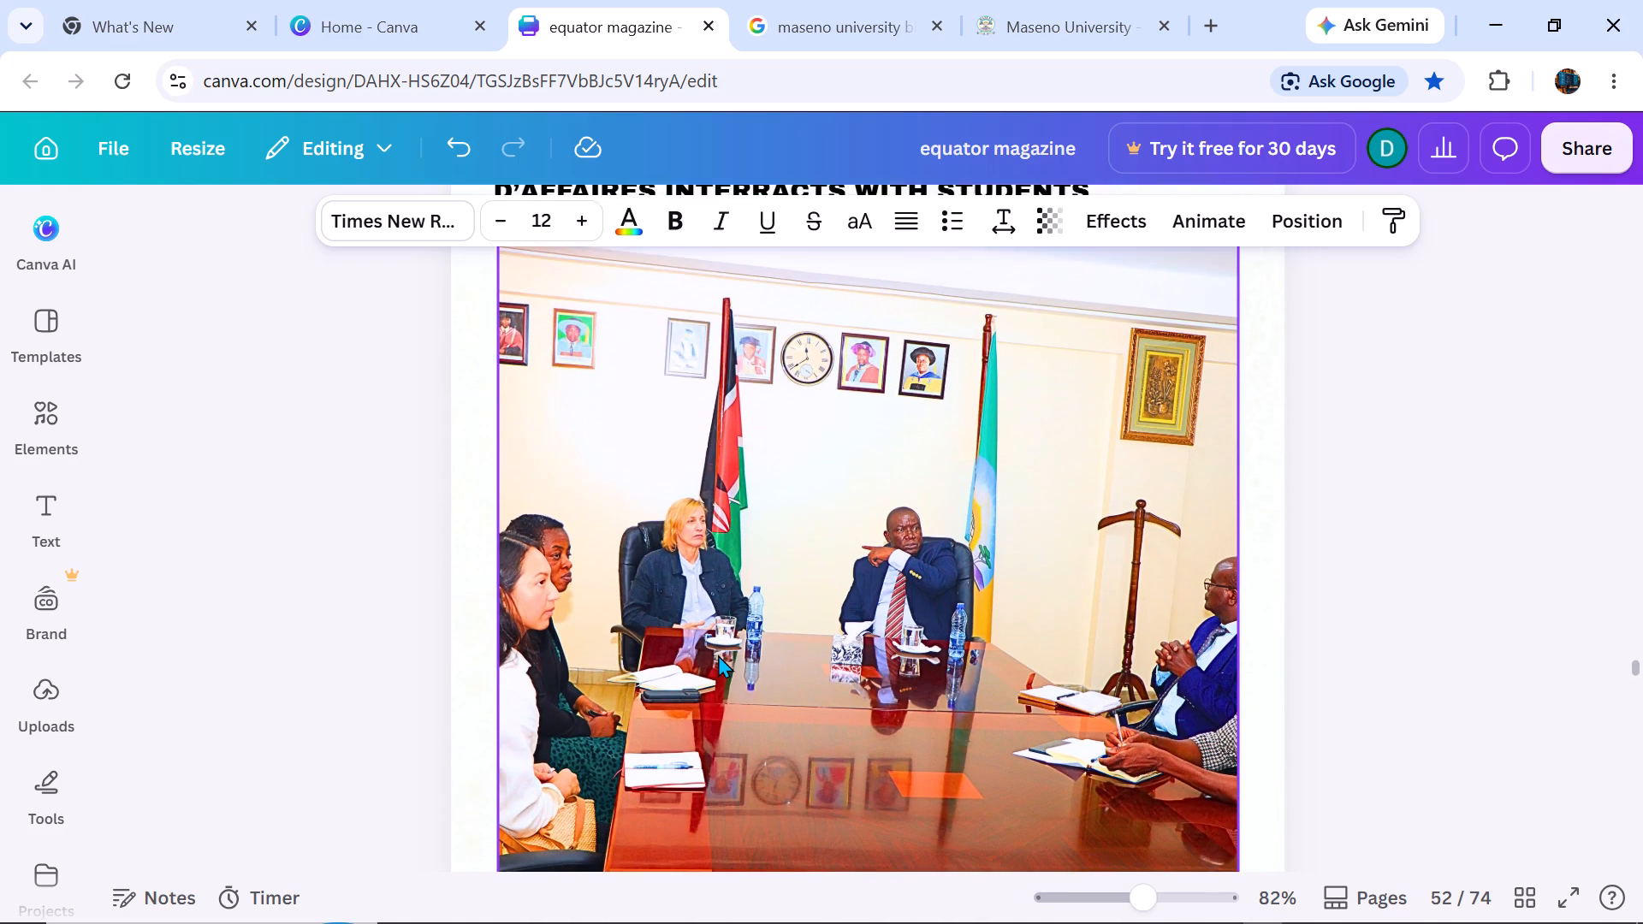
scroll(718, 654, "down", 2)
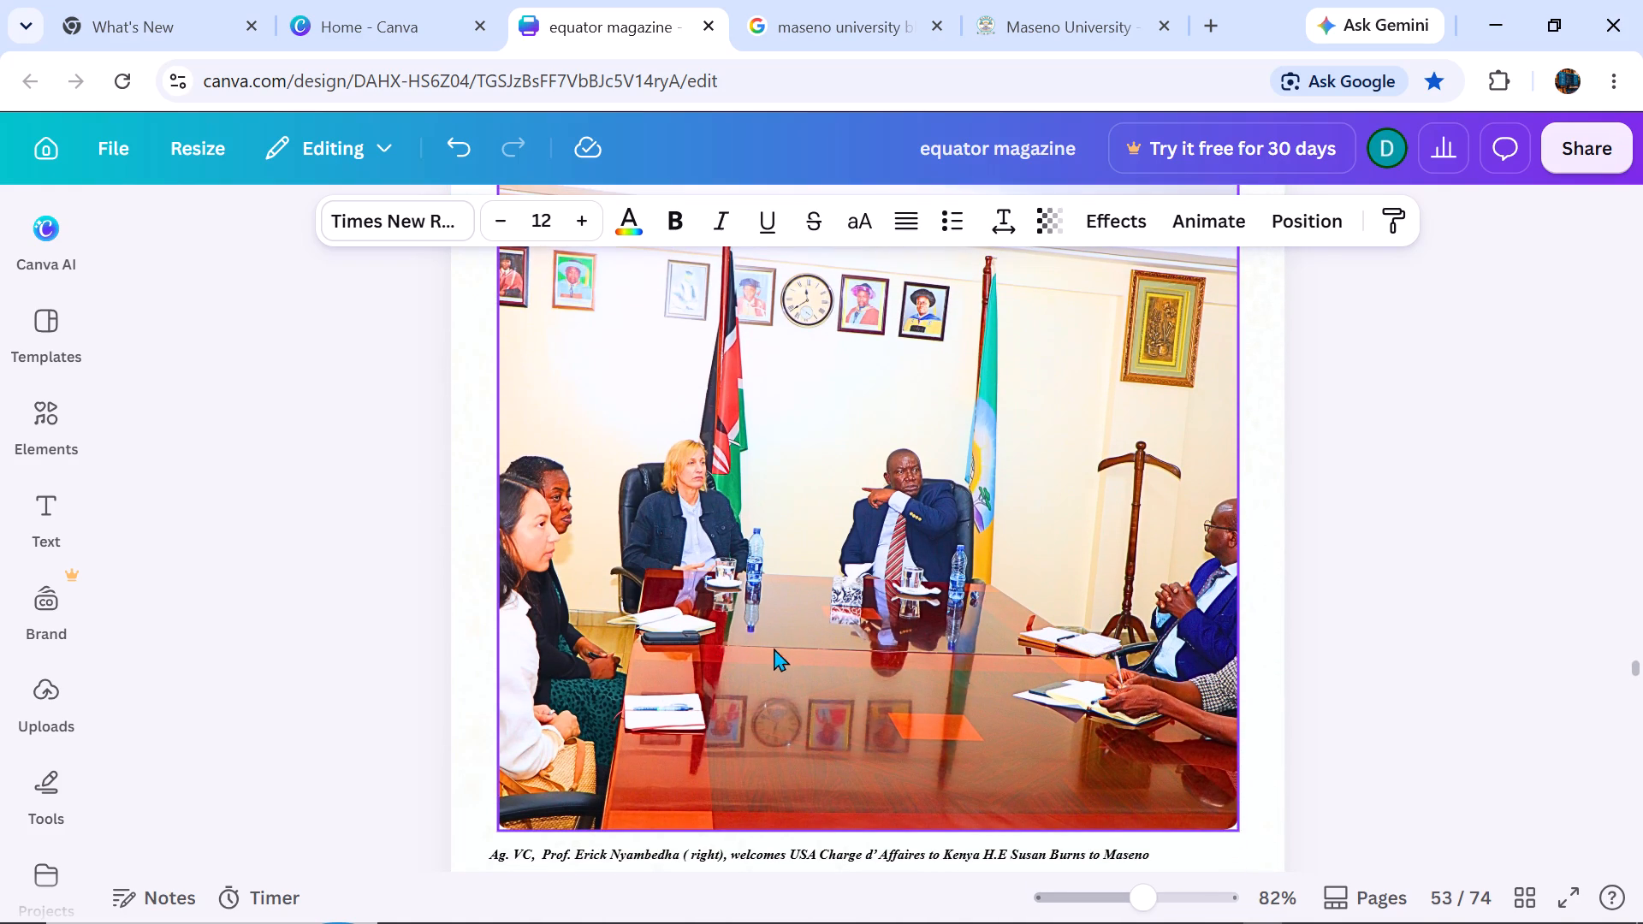
scroll(934, 627, "down", 4)
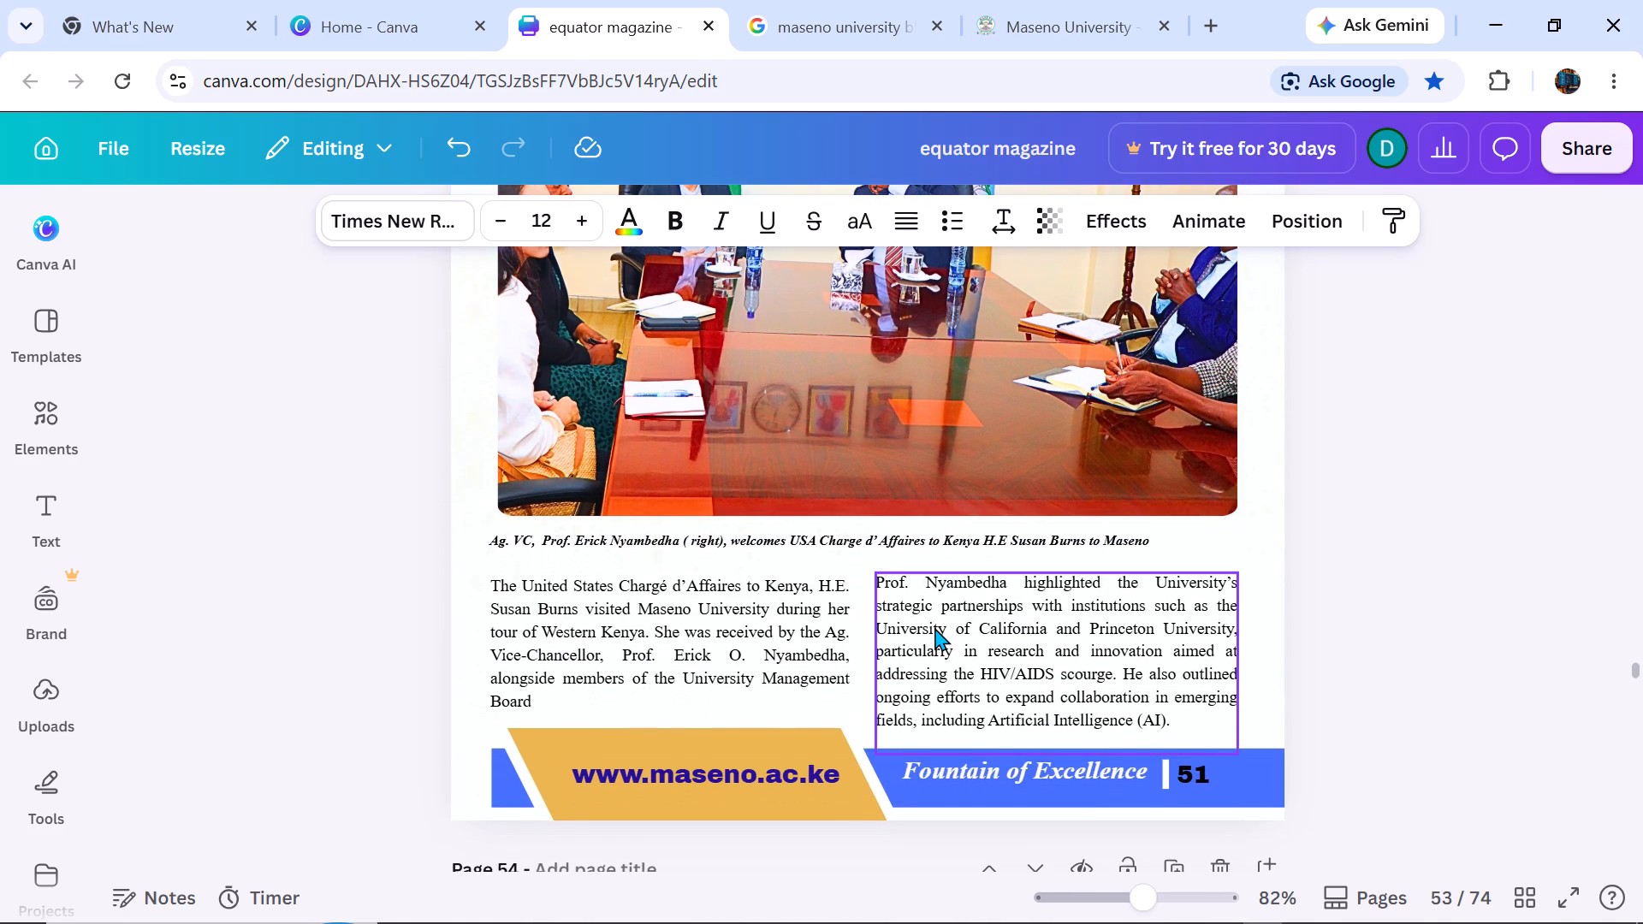
scroll(934, 627, "down", 4)
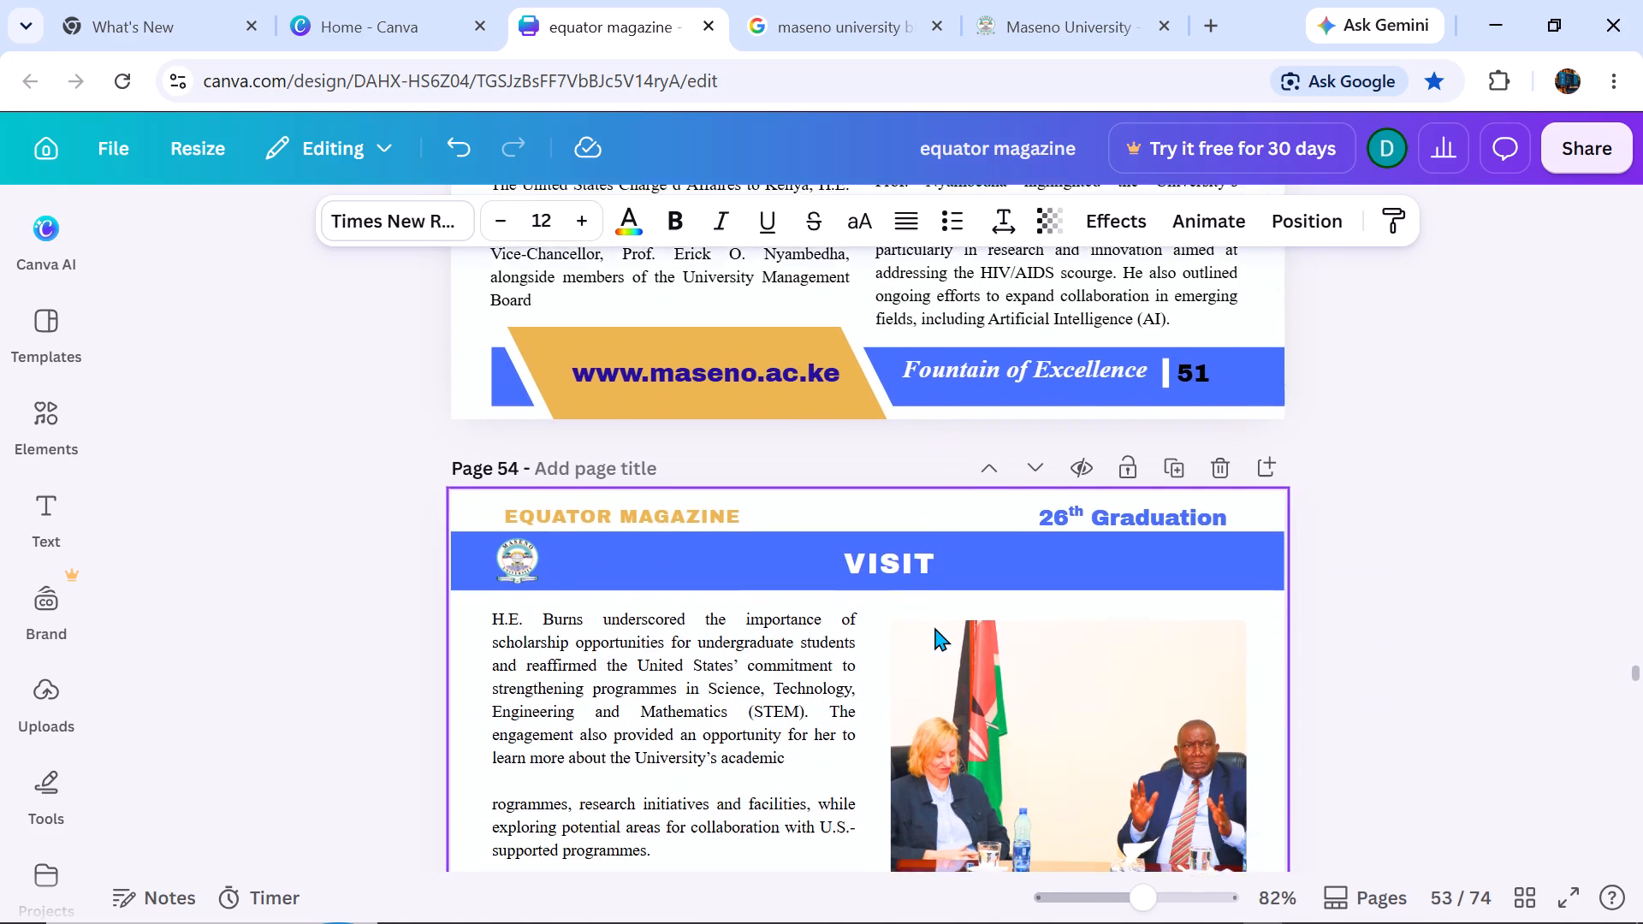
scroll(934, 627, "down", 1)
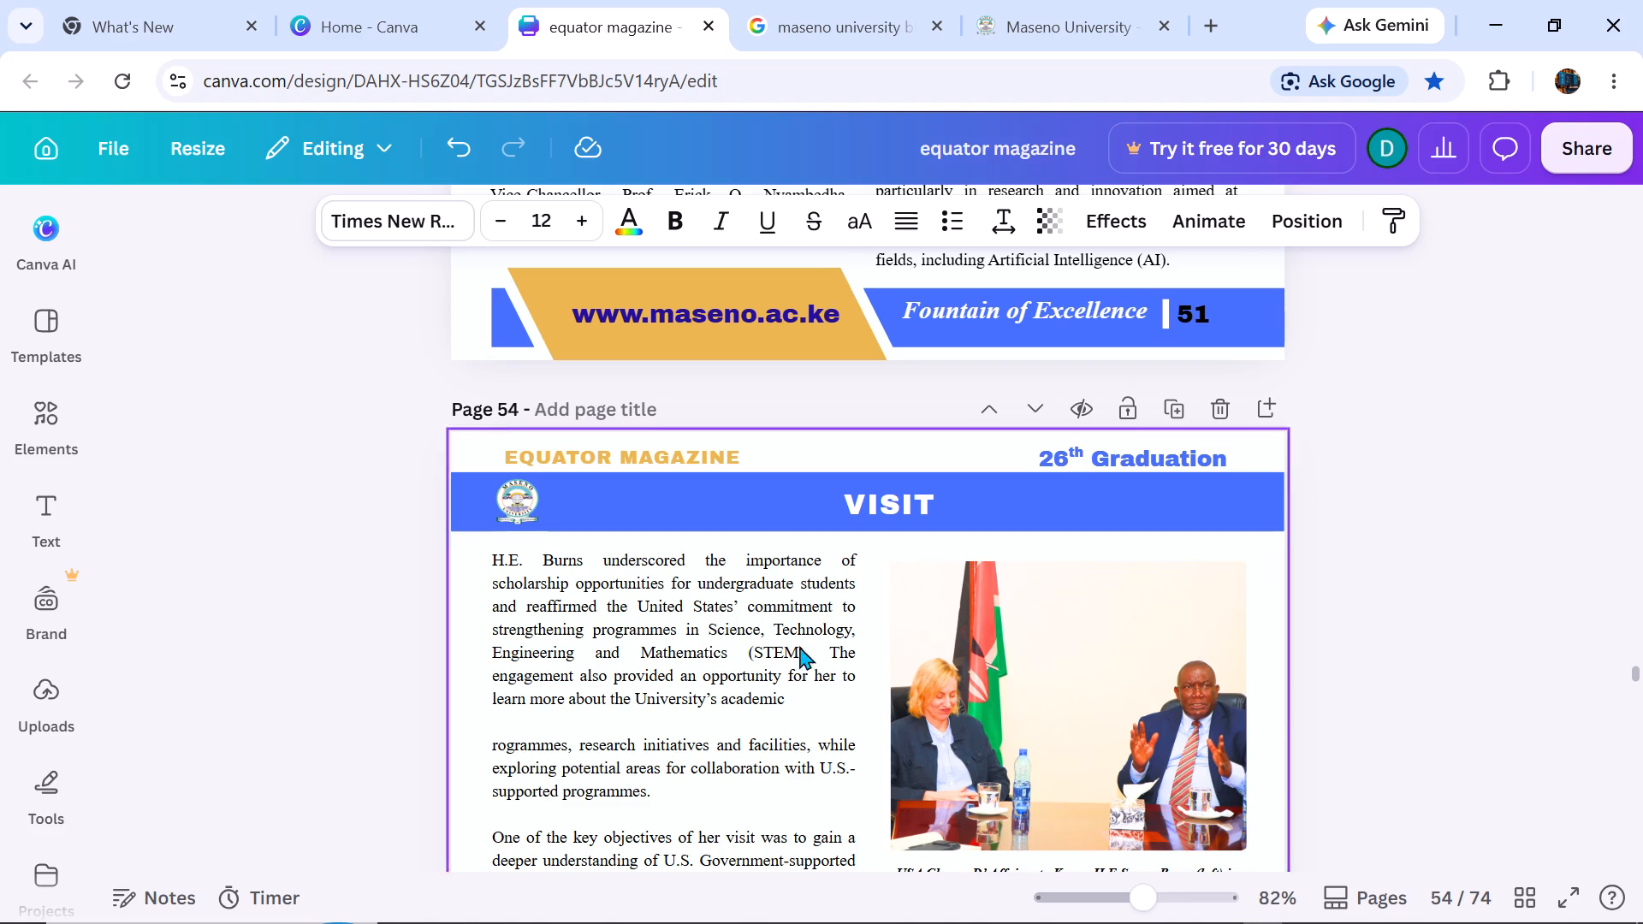
double_click(758, 612)
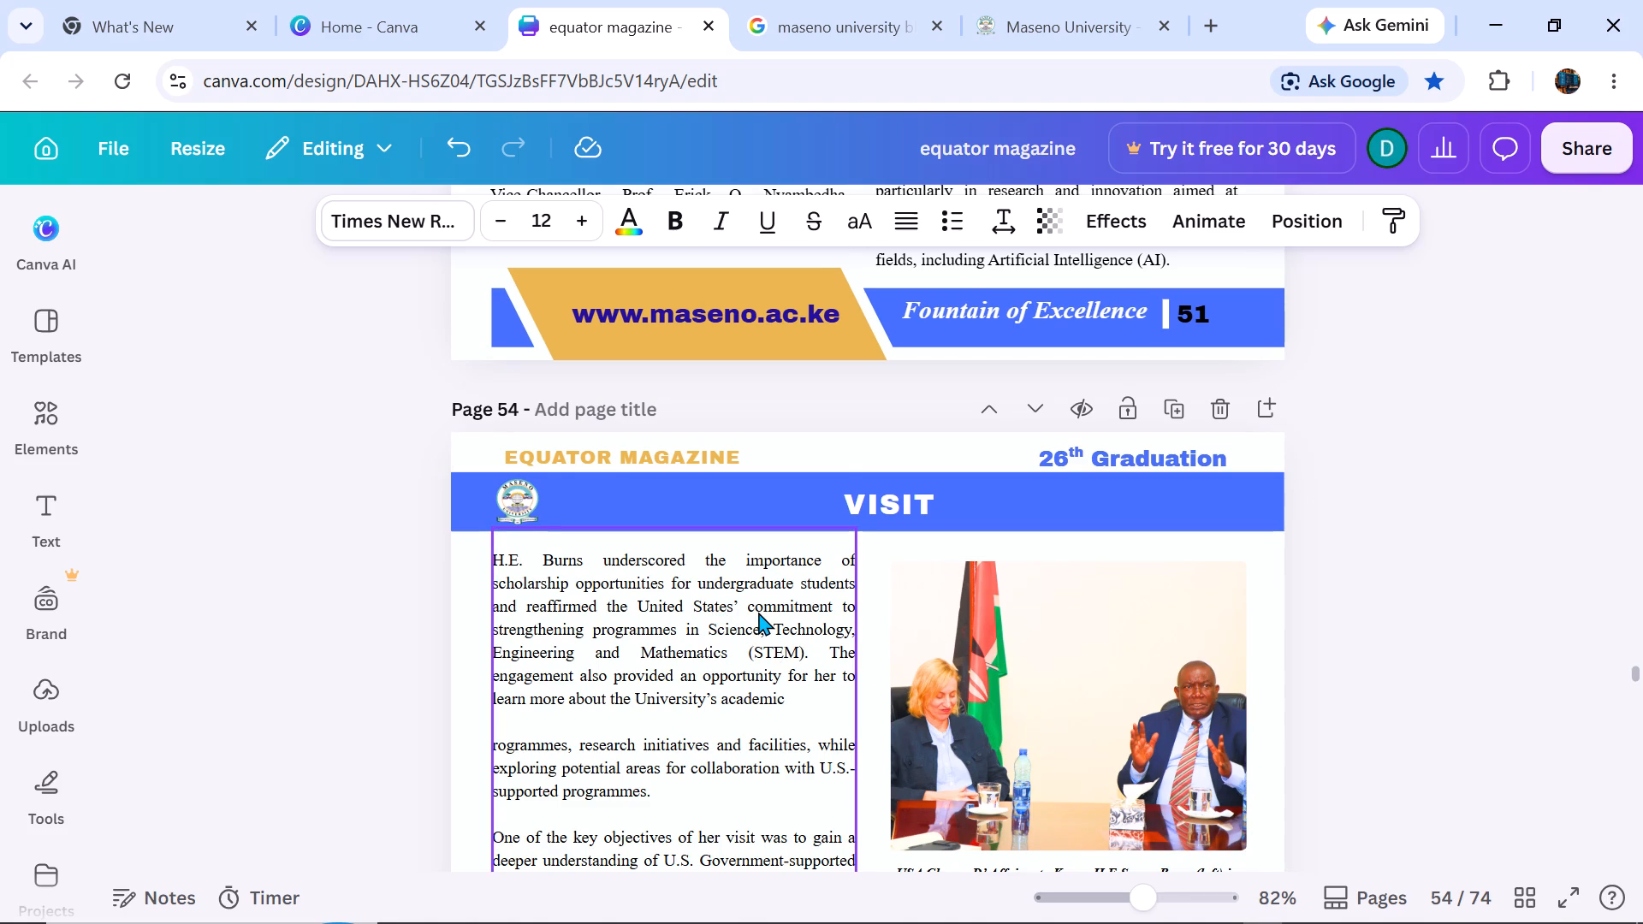
left_click_drag(749, 611, 855, 611)
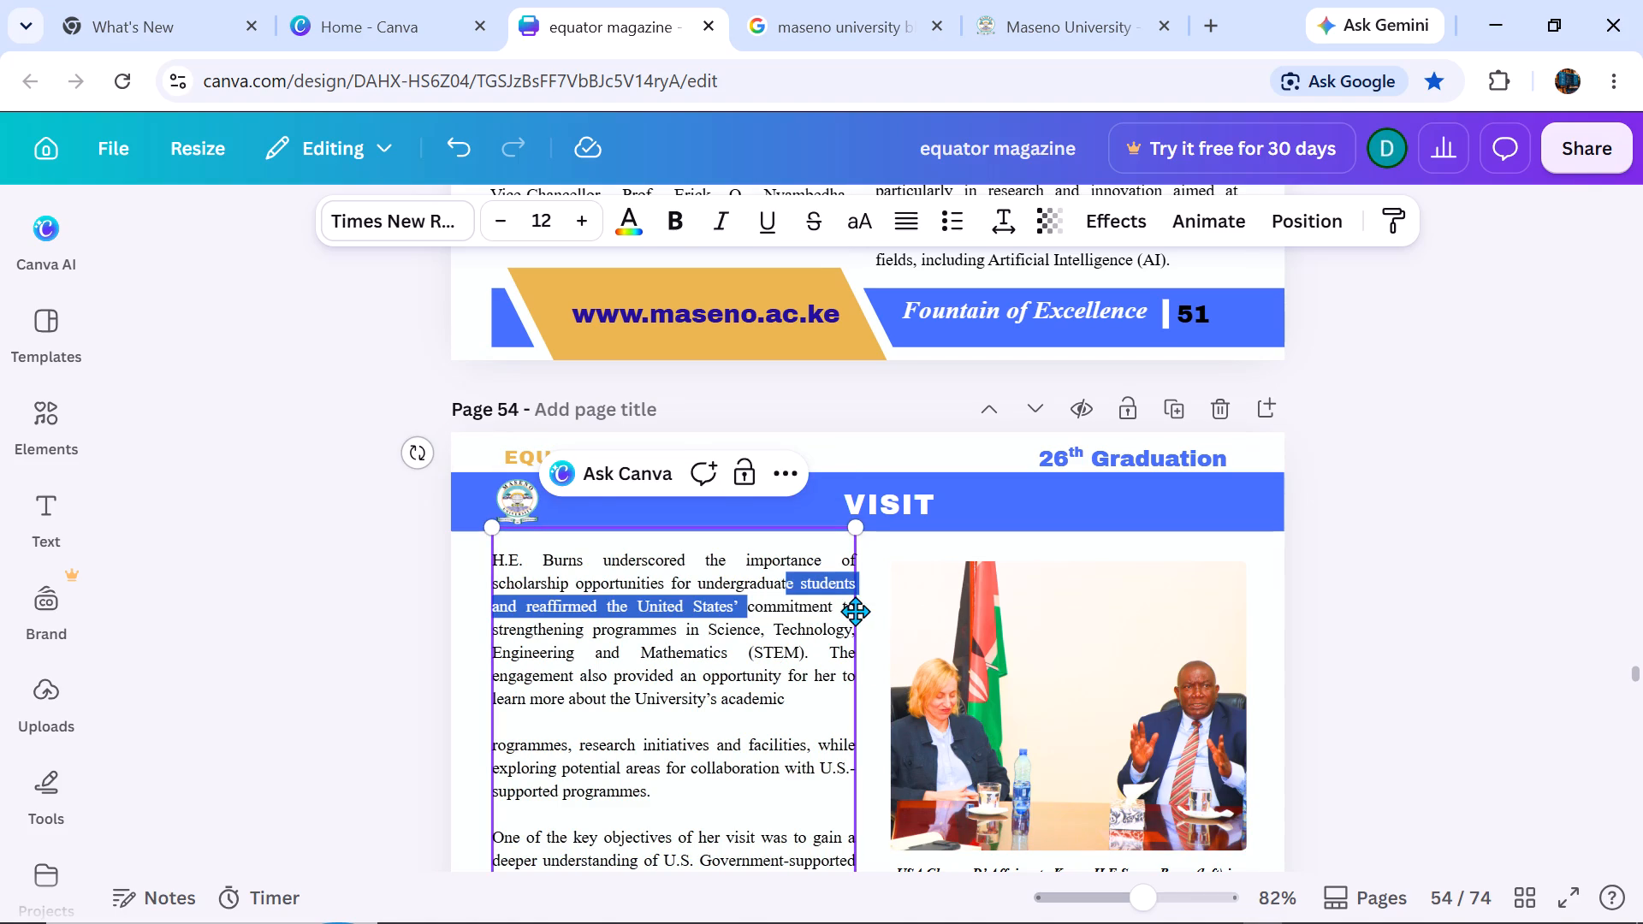
left_click_drag(855, 611, 852, 611)
type("support for")
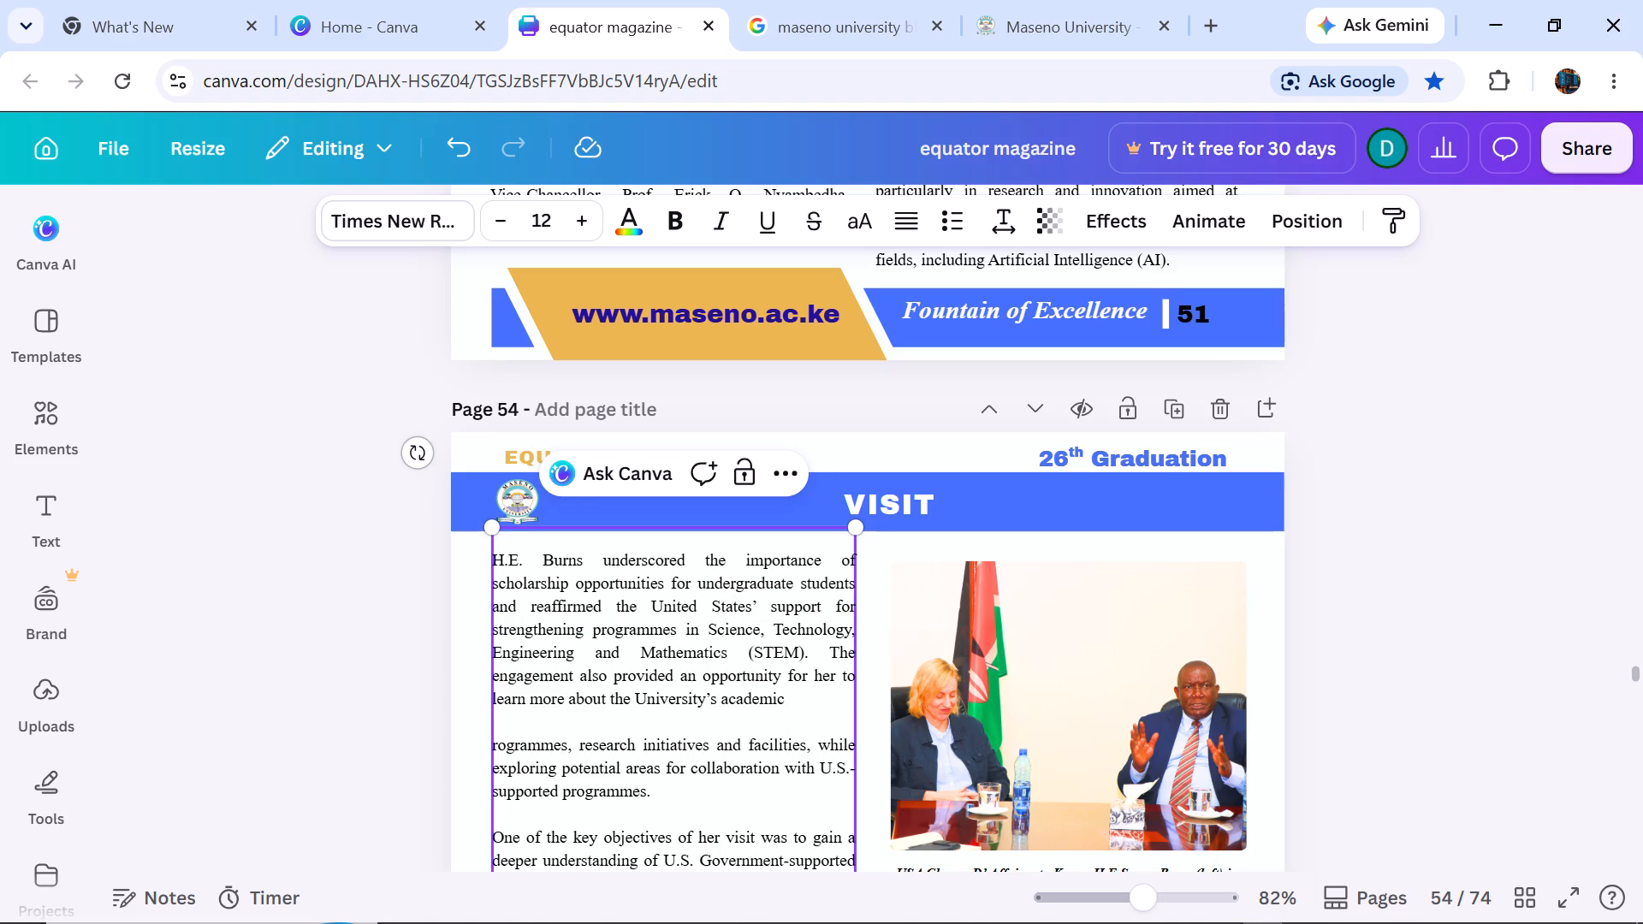
Complete the cut-off word as "Programmes" in page 54's first column and join its line to the sentence ending "University's academic".
left_click(496, 748)
key("Left")
key("p")
key("BackSpace")
key("shift+p")
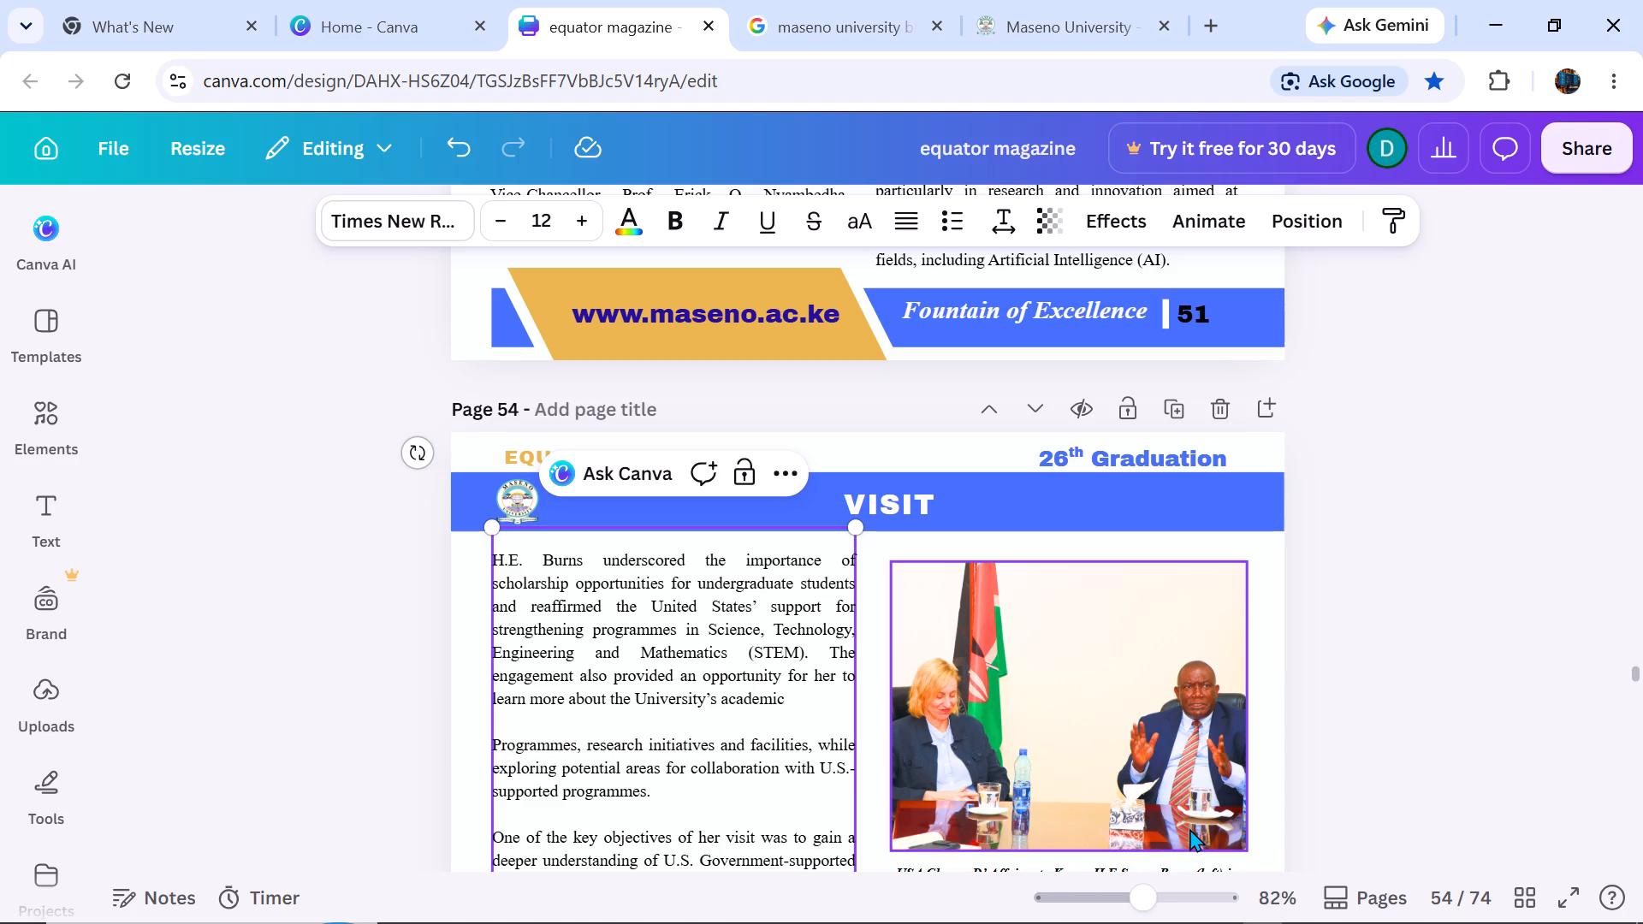
key("Left")
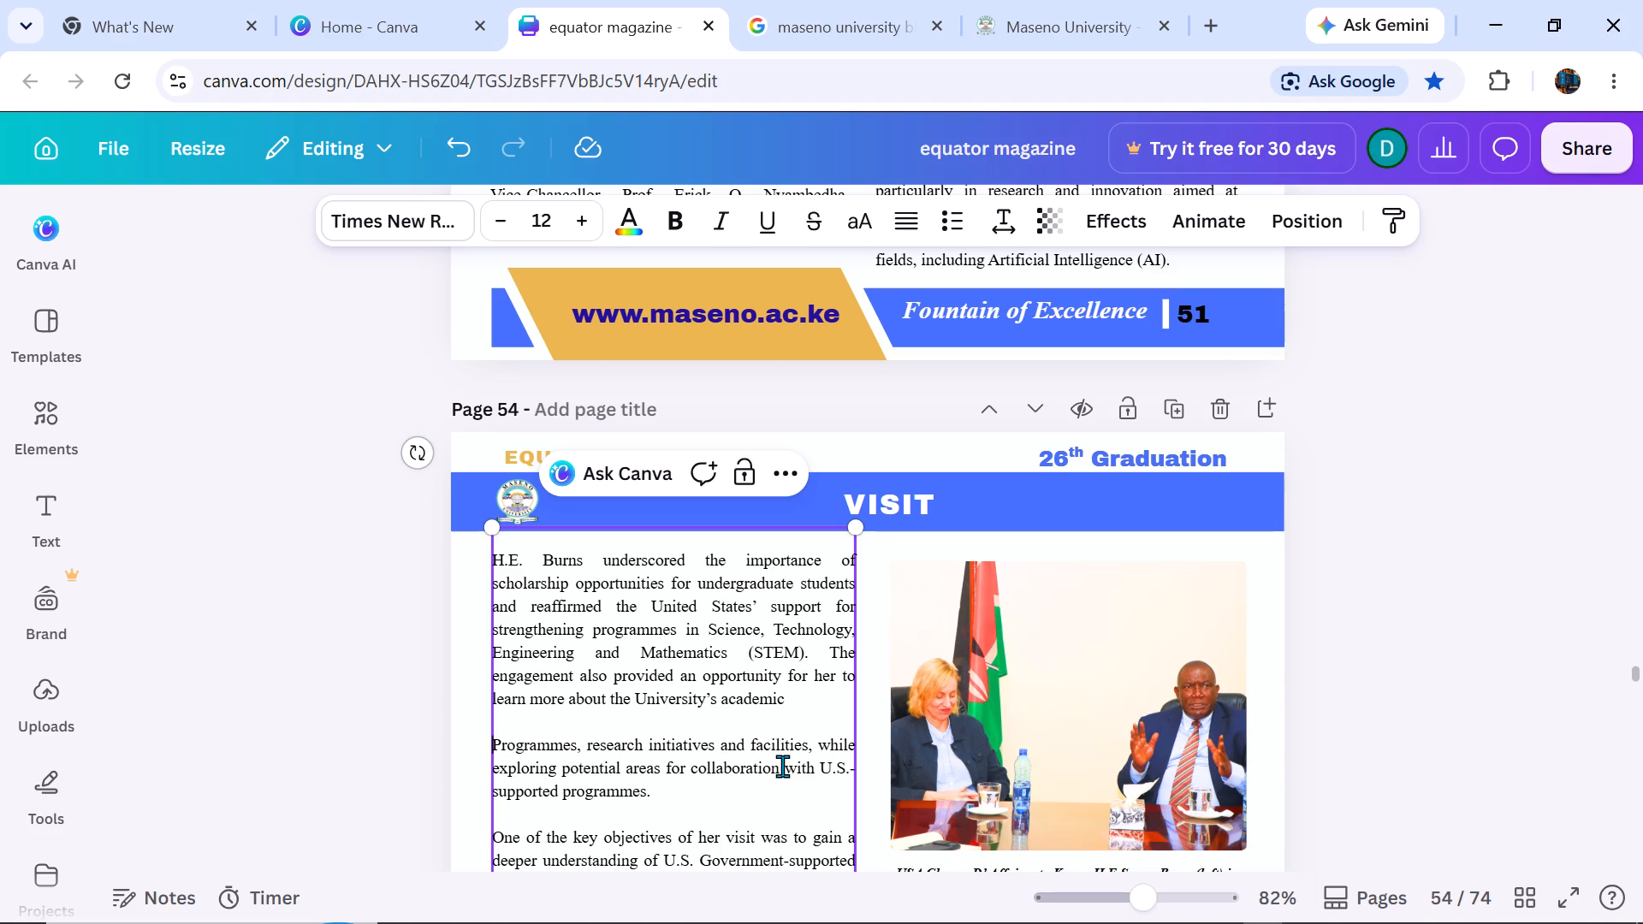
key("BackSpace")
key("BackSpace")
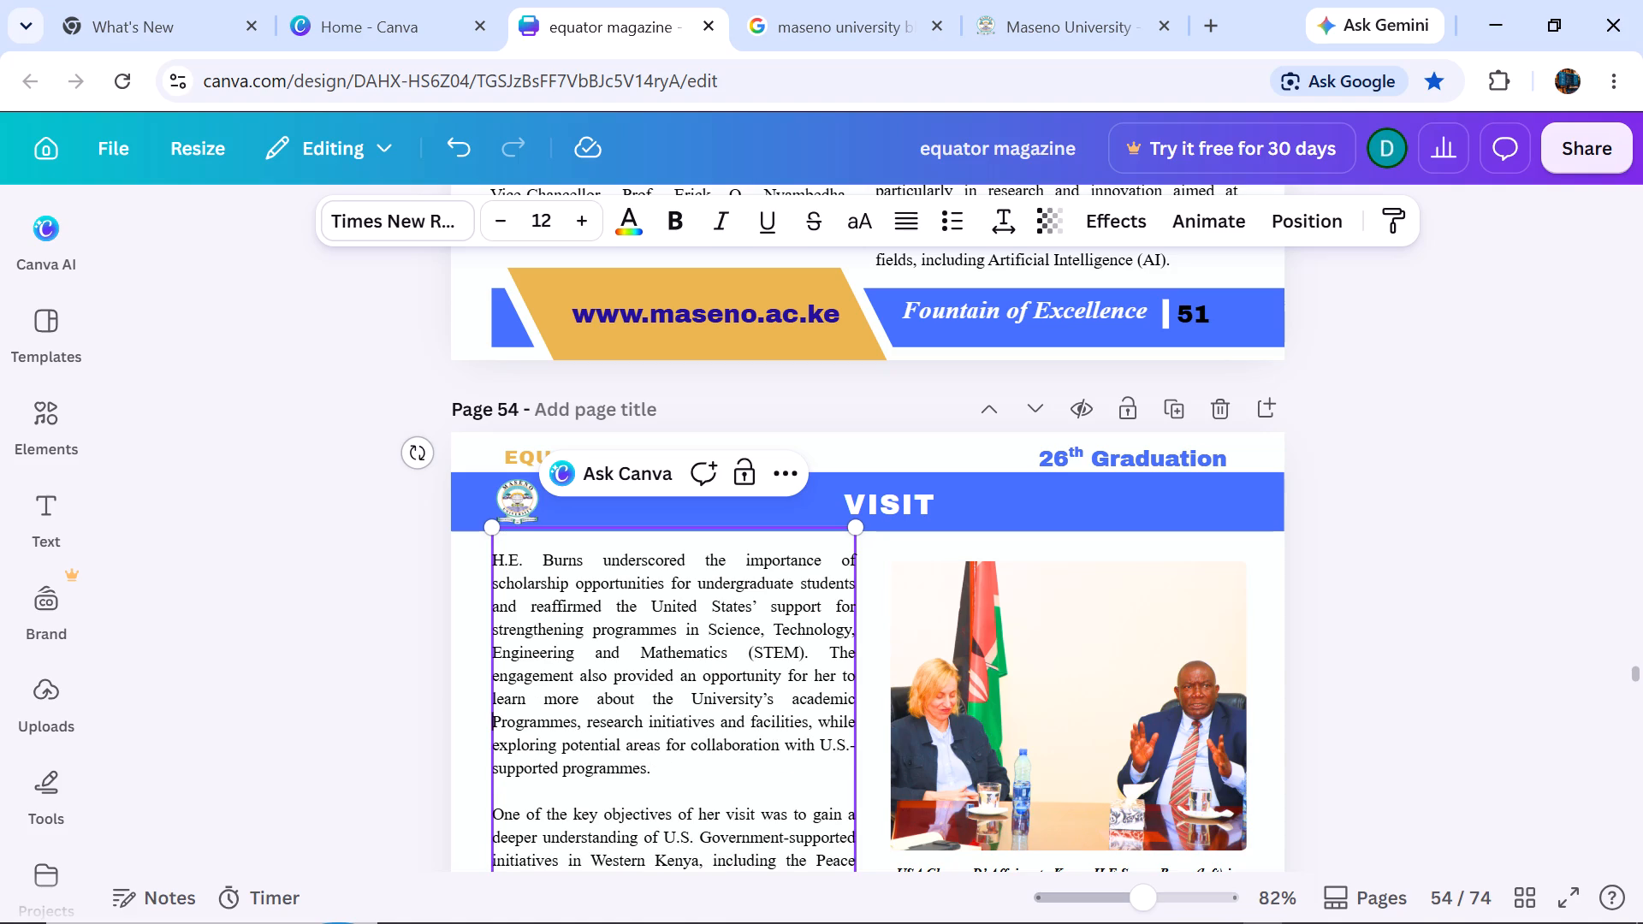
key("space")
left_click(1602, 714)
Insert "The" before "Chargé d'affaires encouraged" in the paragraph about students' views in page 54's second column.
scroll(1602, 714, "down", 4)
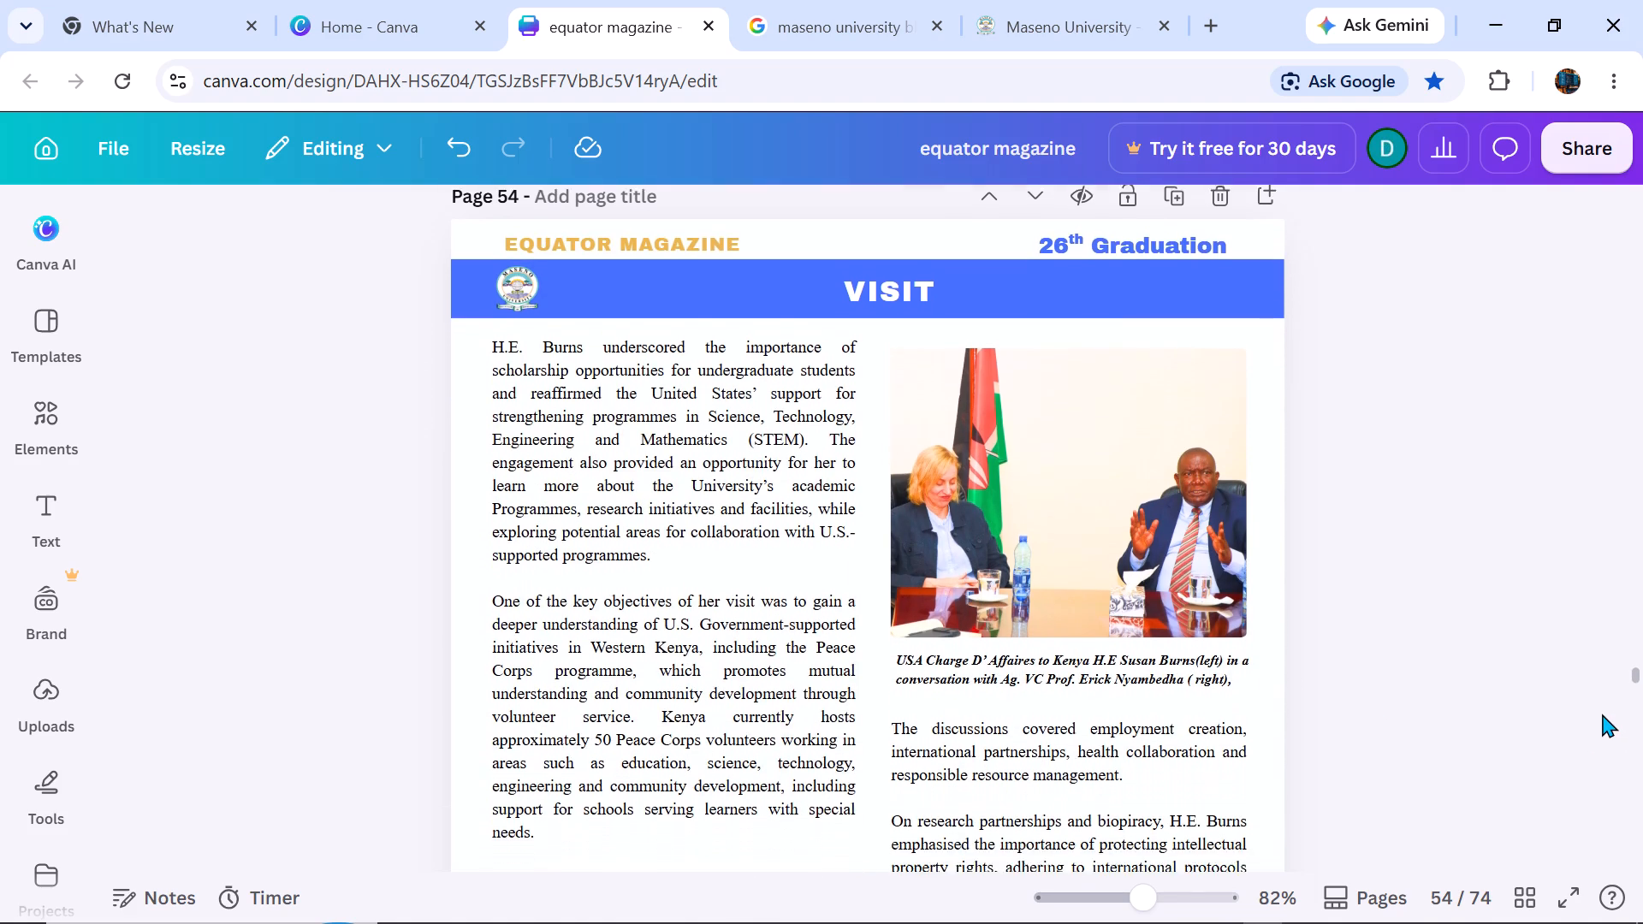
scroll(1602, 714, "down", 3)
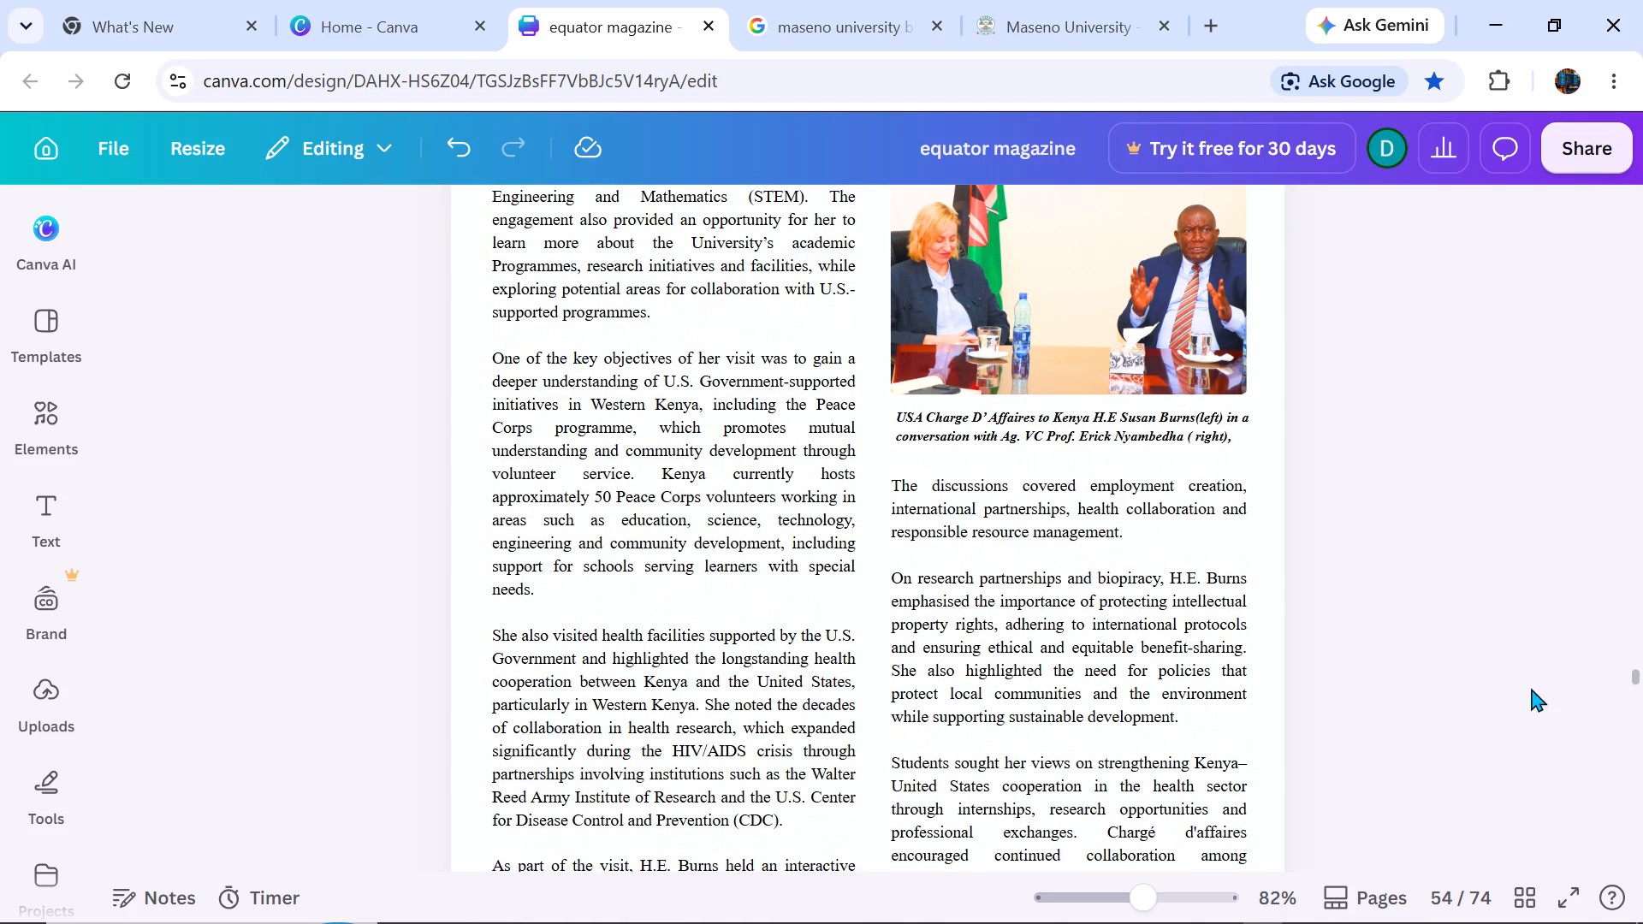
scroll(1151, 775, "down", 1)
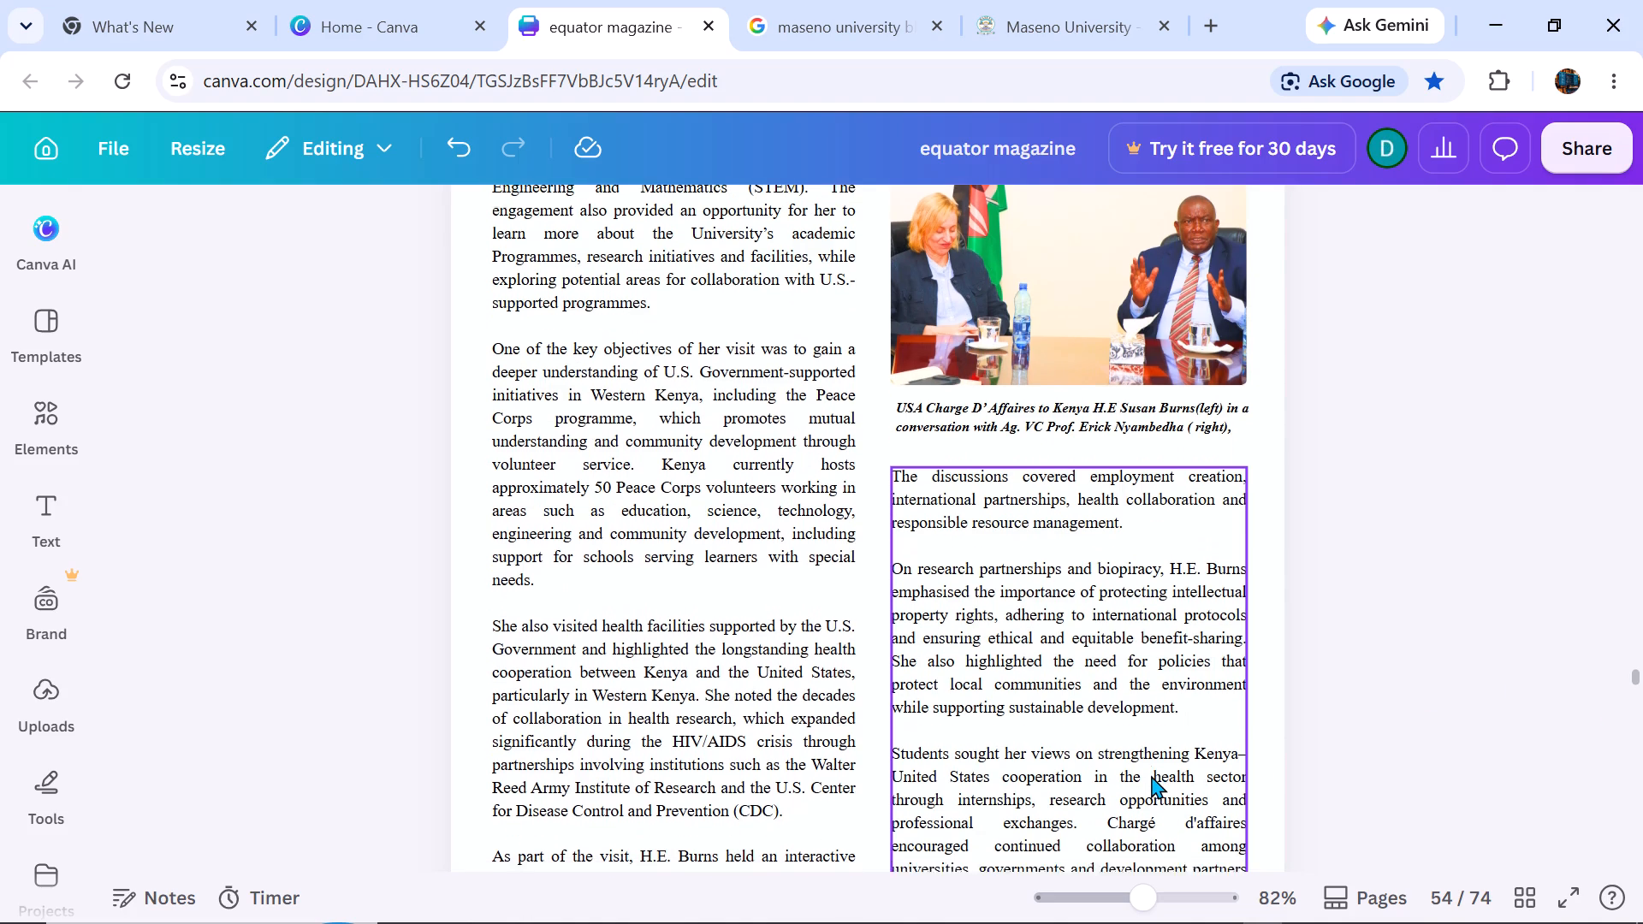
scroll(1151, 775, "down", 1)
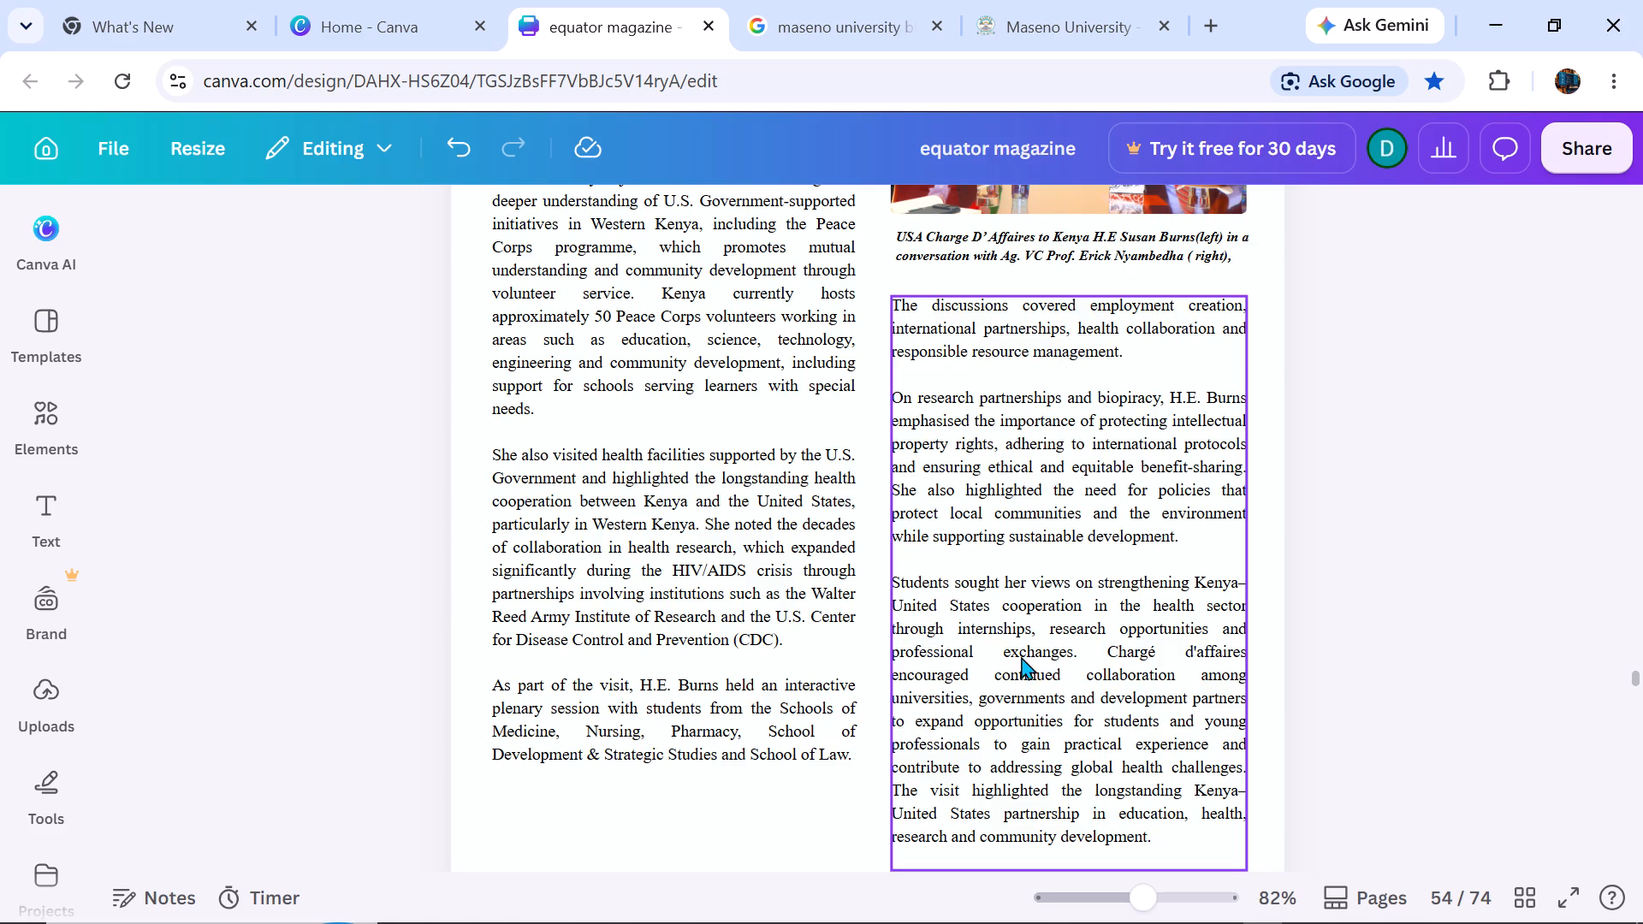
double_click(1077, 650)
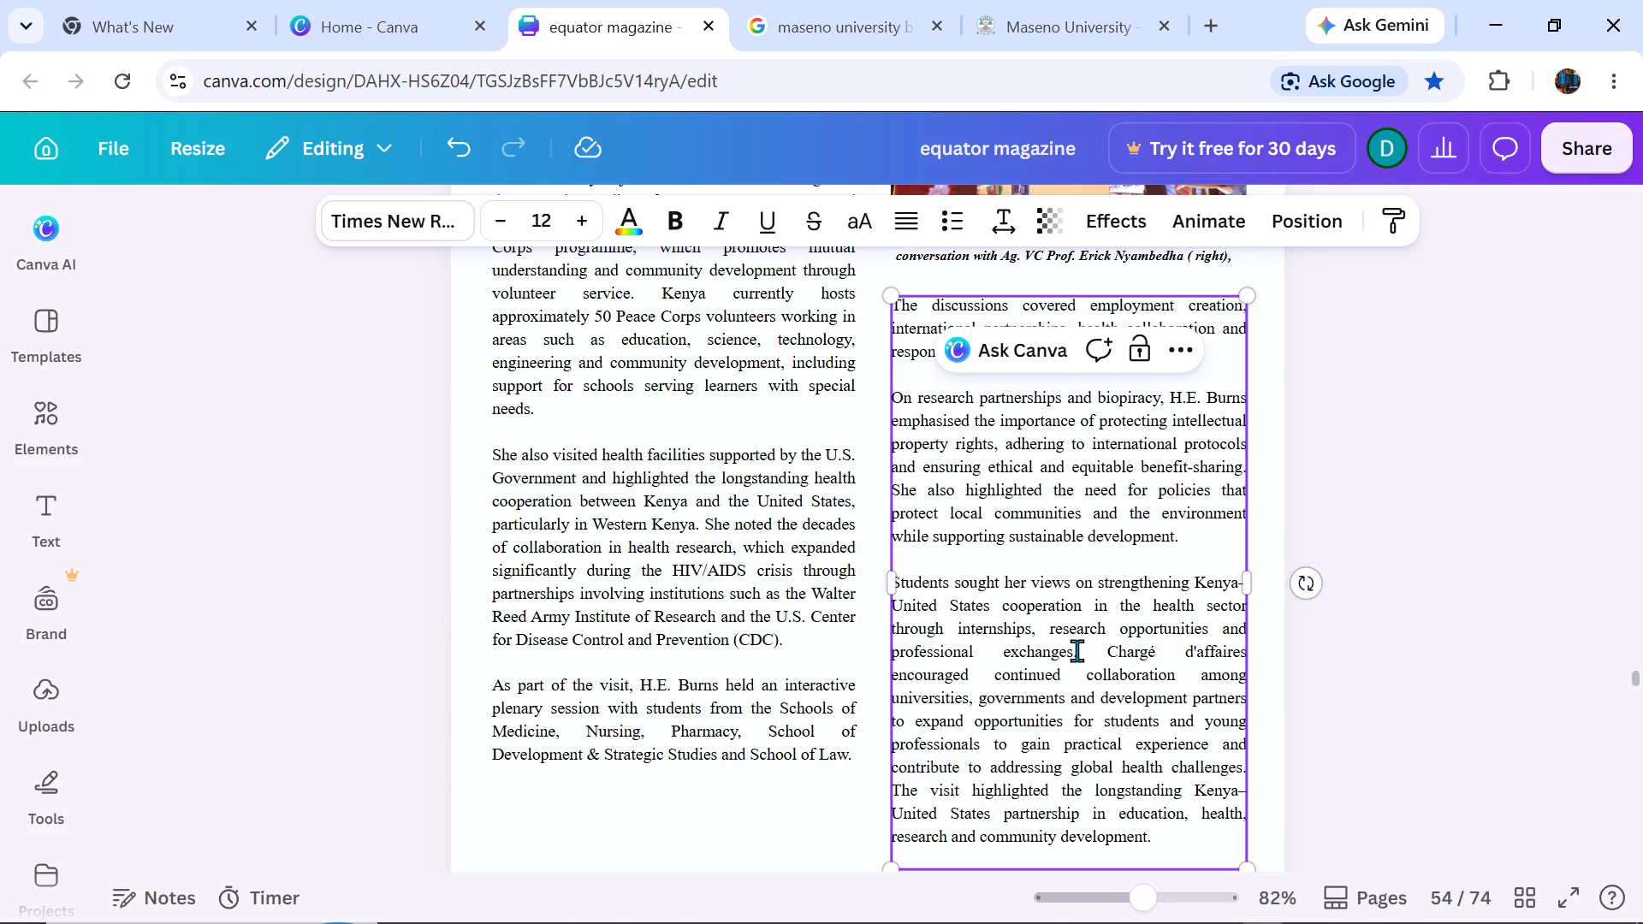
key("space")
key("t")
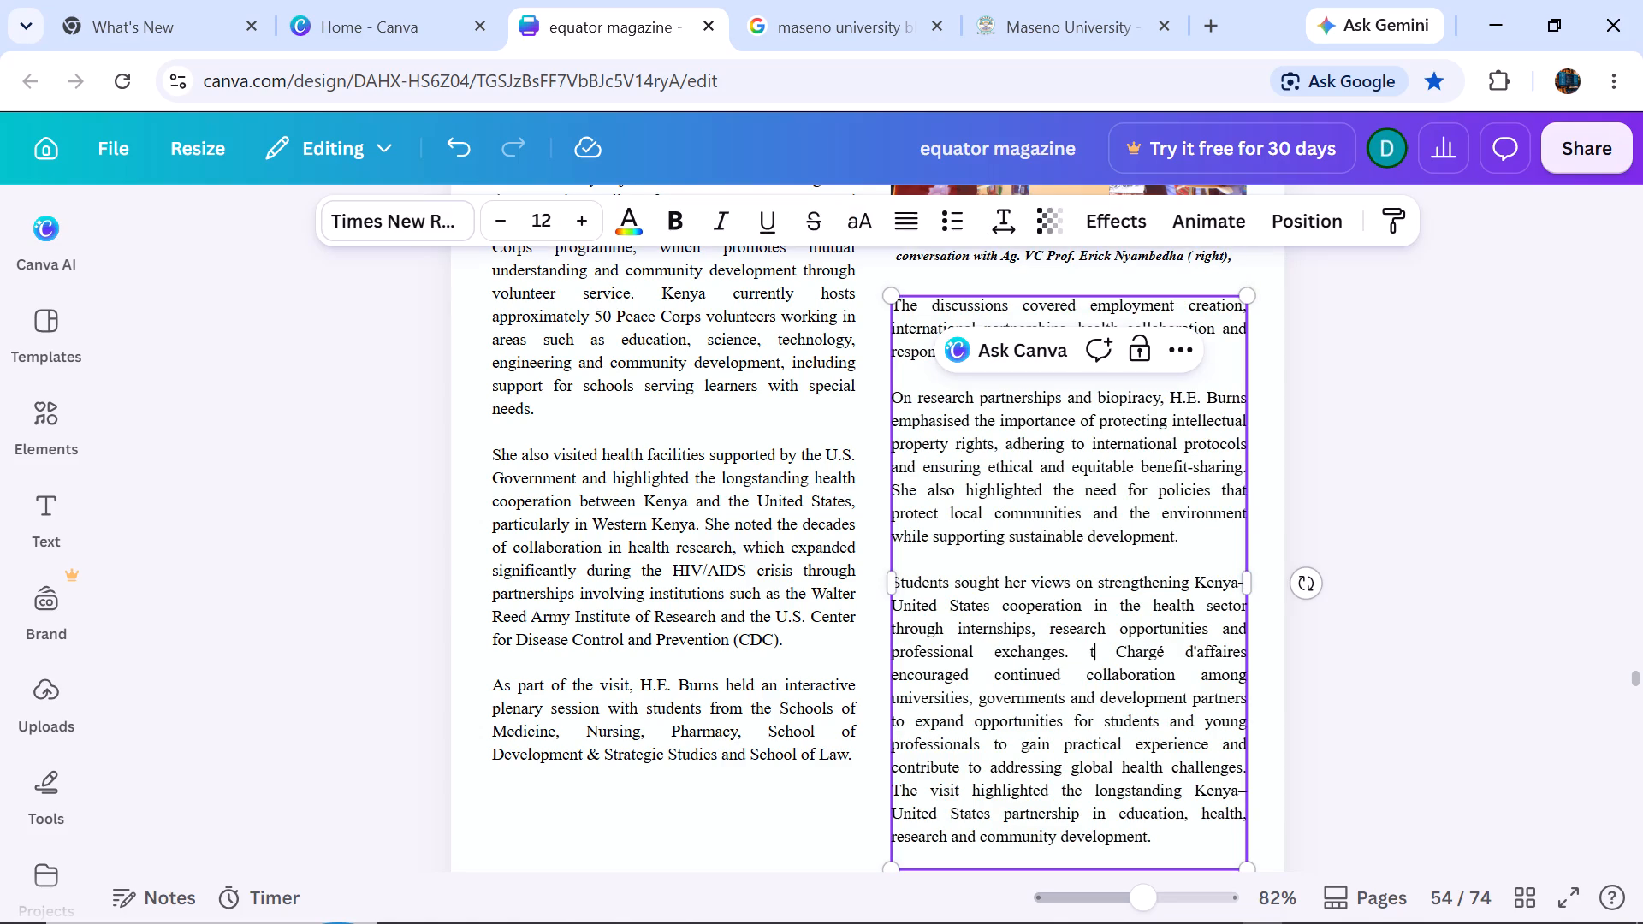
key("BackSpace")
type("The")
key("space")
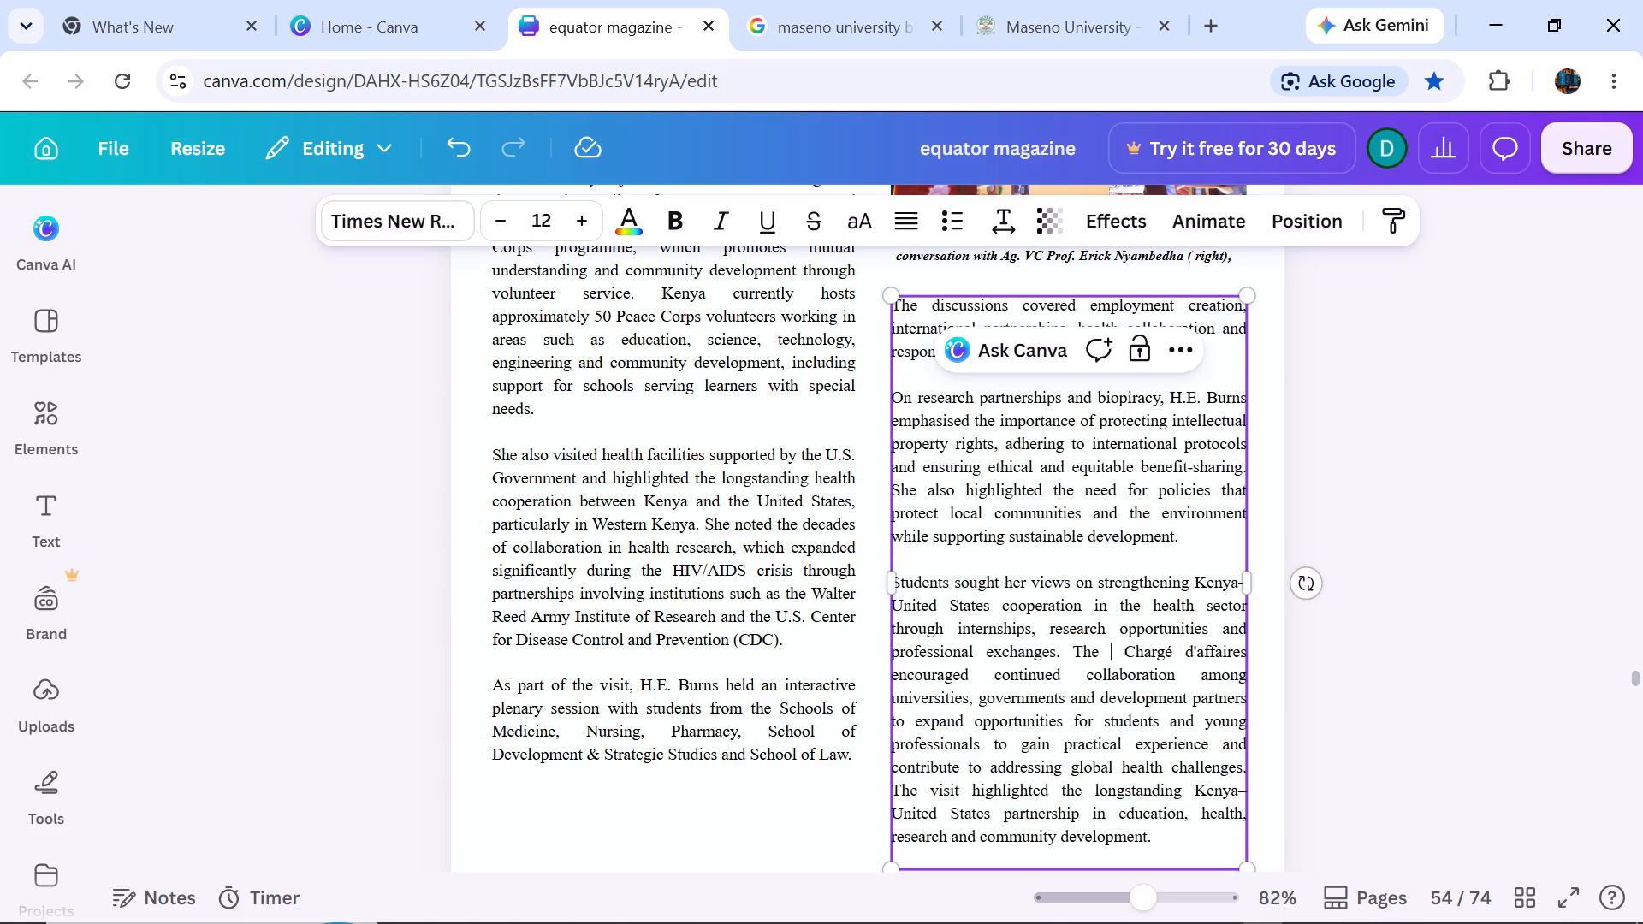
key("BackSpace")
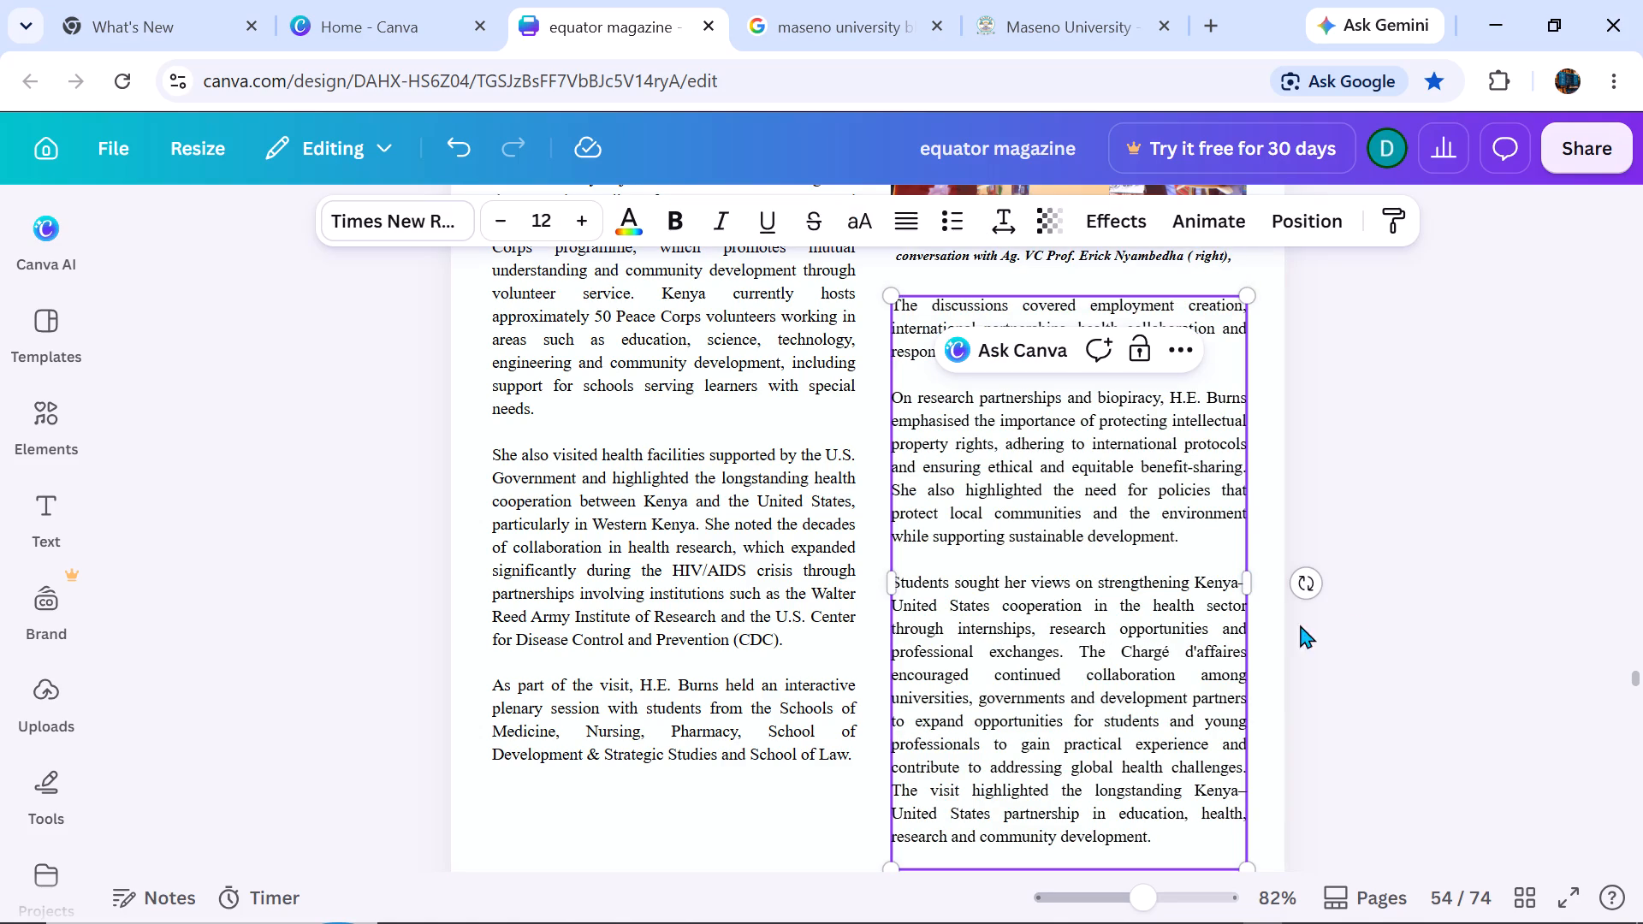
Change "d'affaires" to "d' Affaires" in the paragraph about students' views in page 54's second column.
left_click(1206, 652)
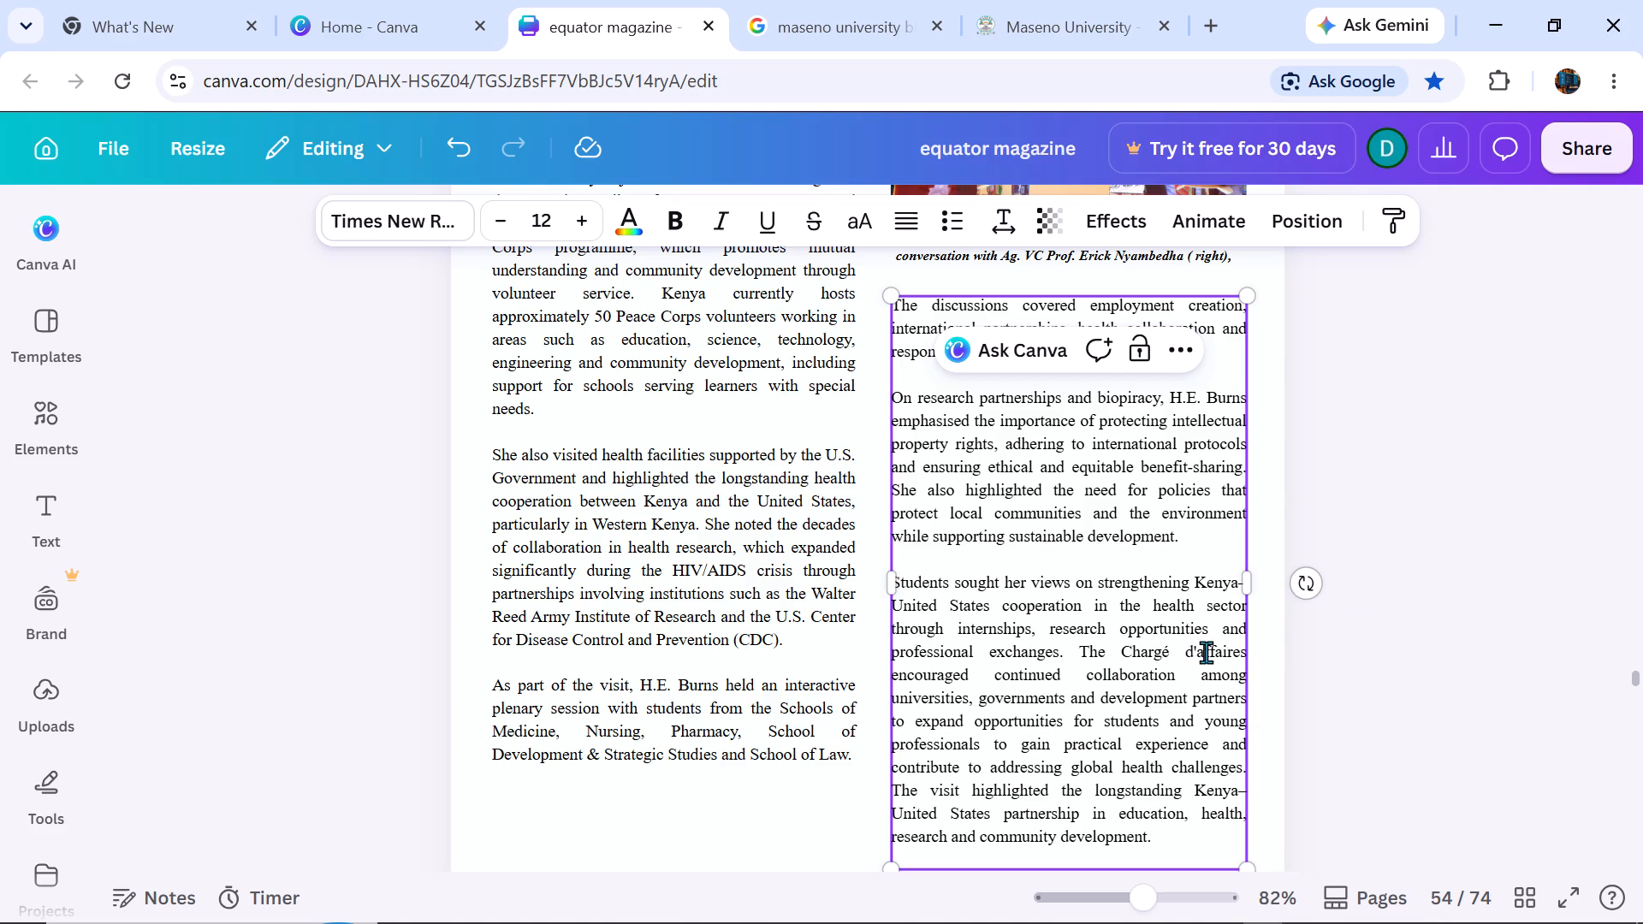
key("BackSpace")
key("shift+a")
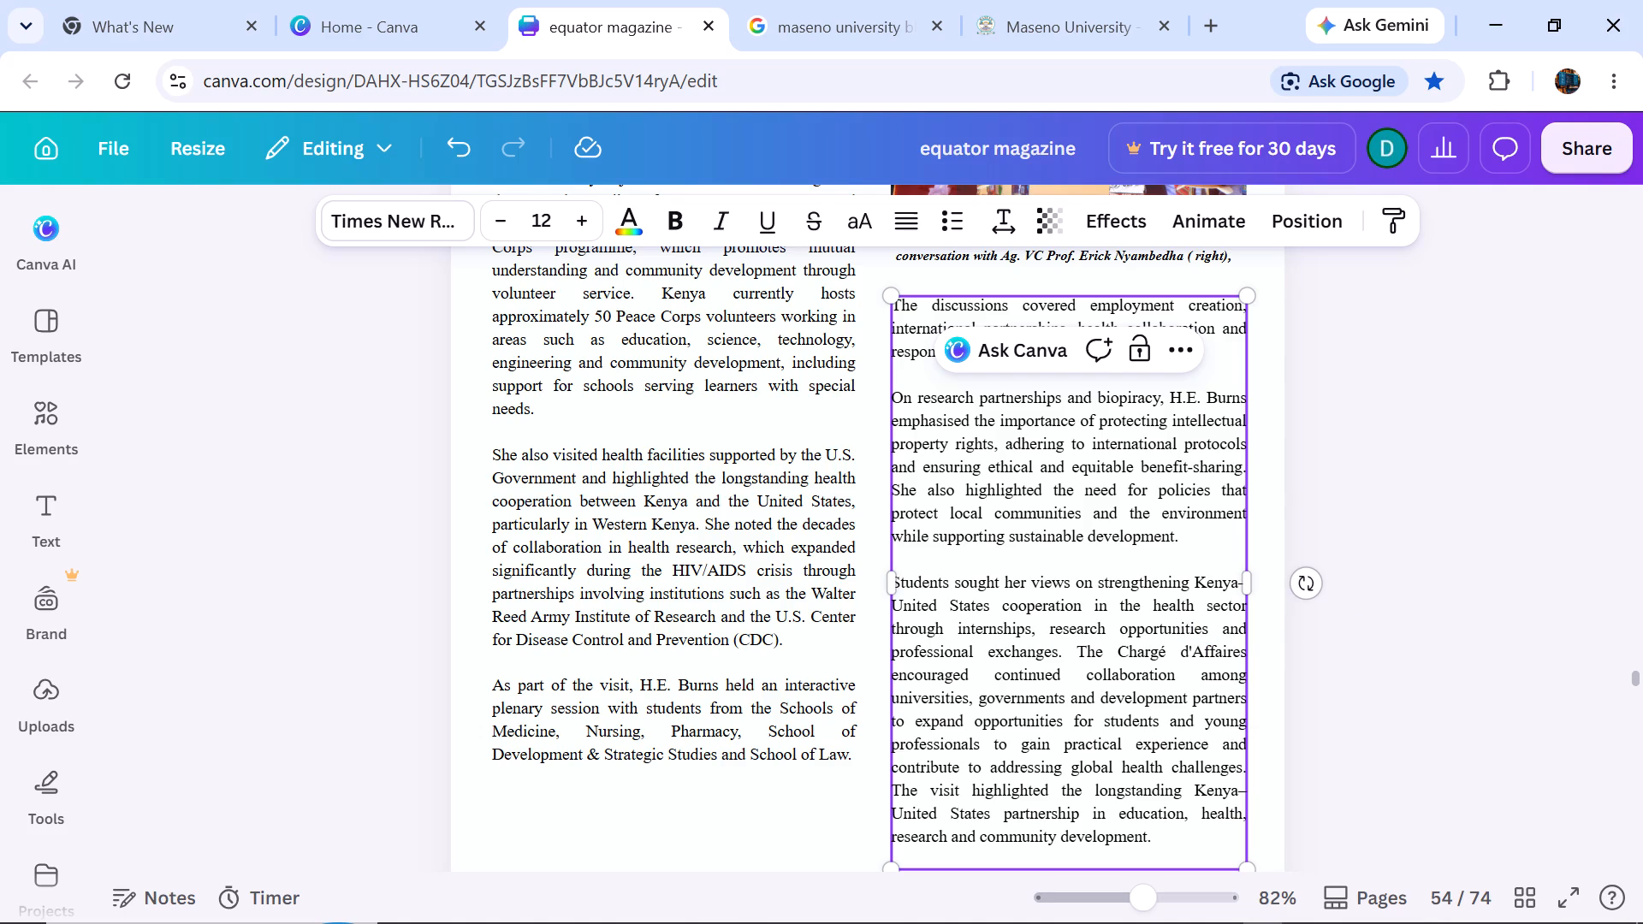
key("Left")
key("space")
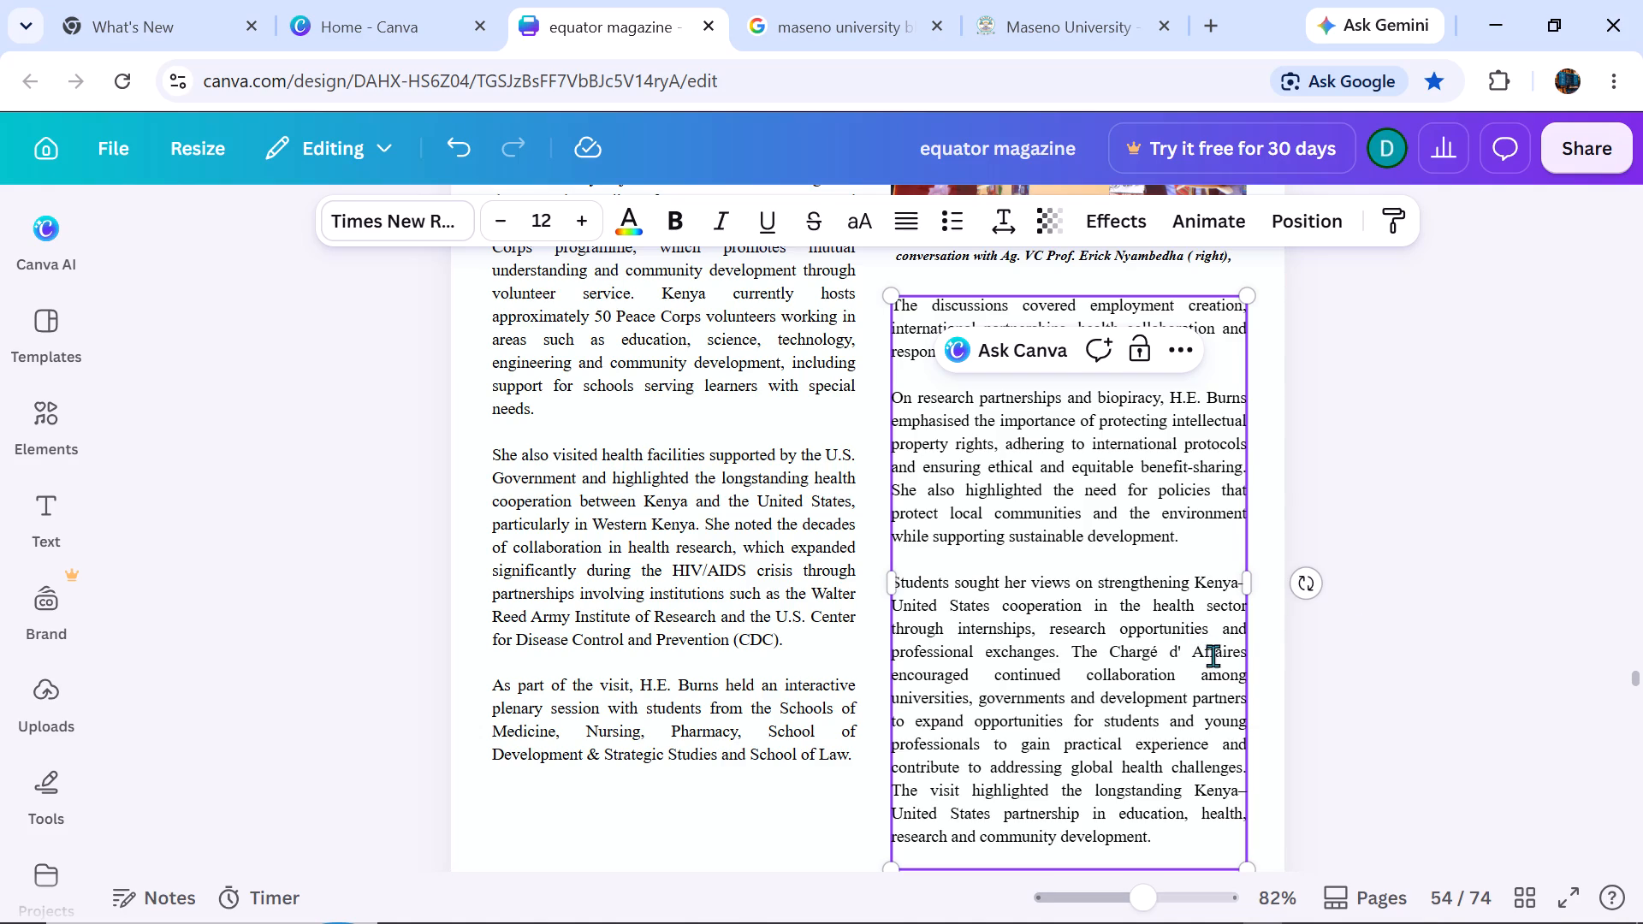
left_click(1434, 631)
Remove the middle name from the Deputy Vice-Chancellor's name in page 55's second column, keeping one space between first name and surname.
scroll(1434, 631, "up", 1)
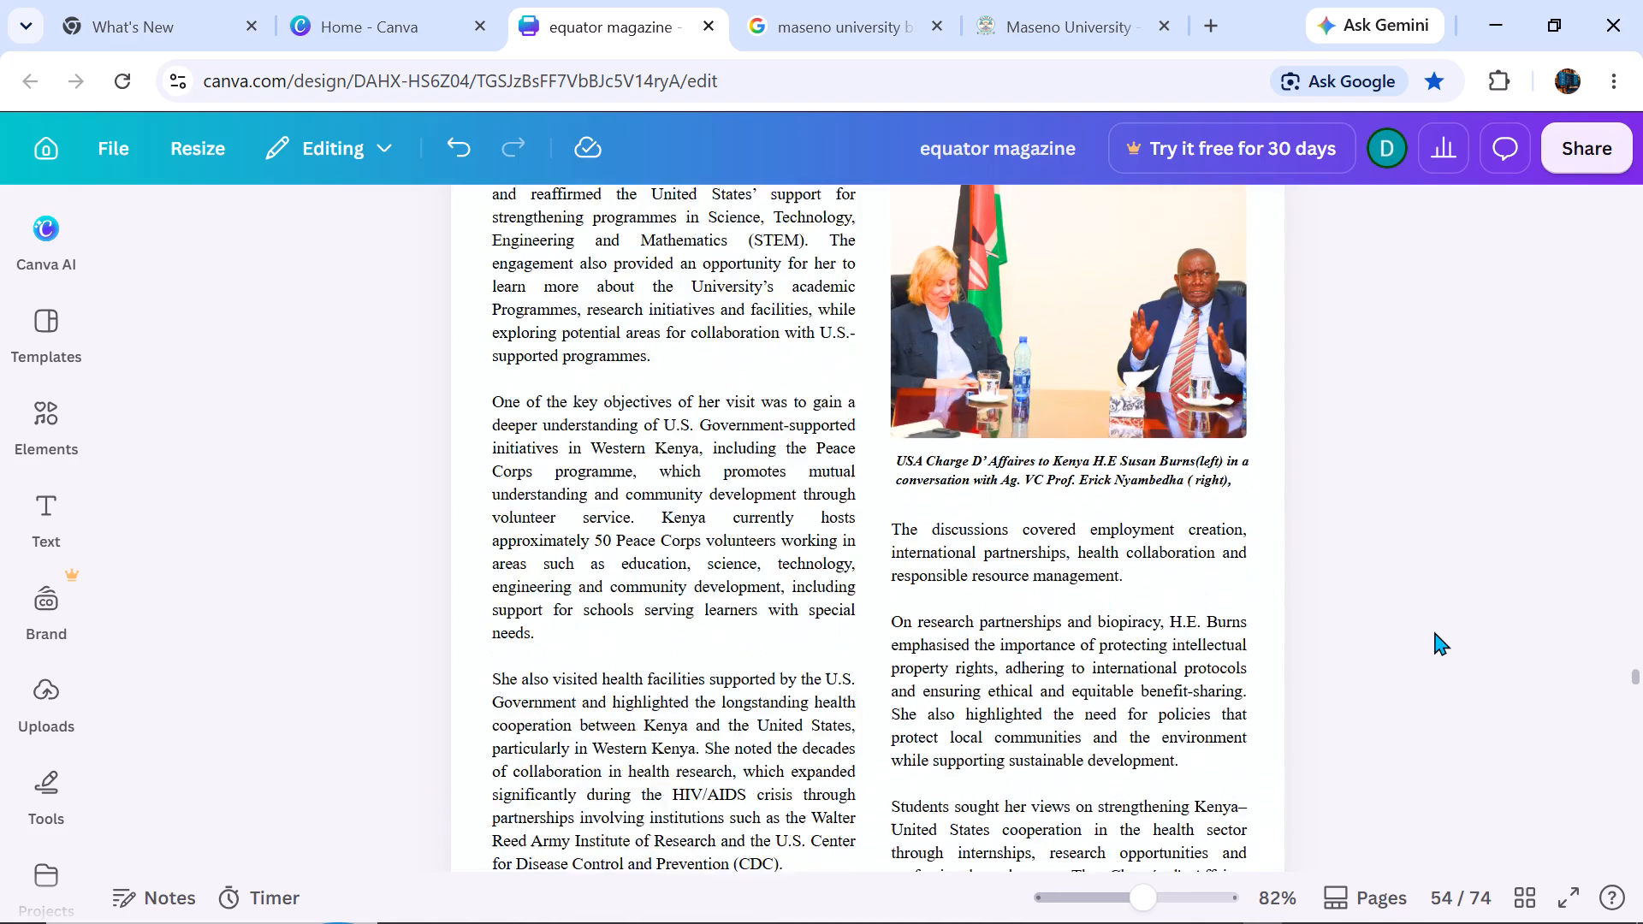
scroll(1434, 631, "up", 2)
scroll(1434, 631, "down", 5)
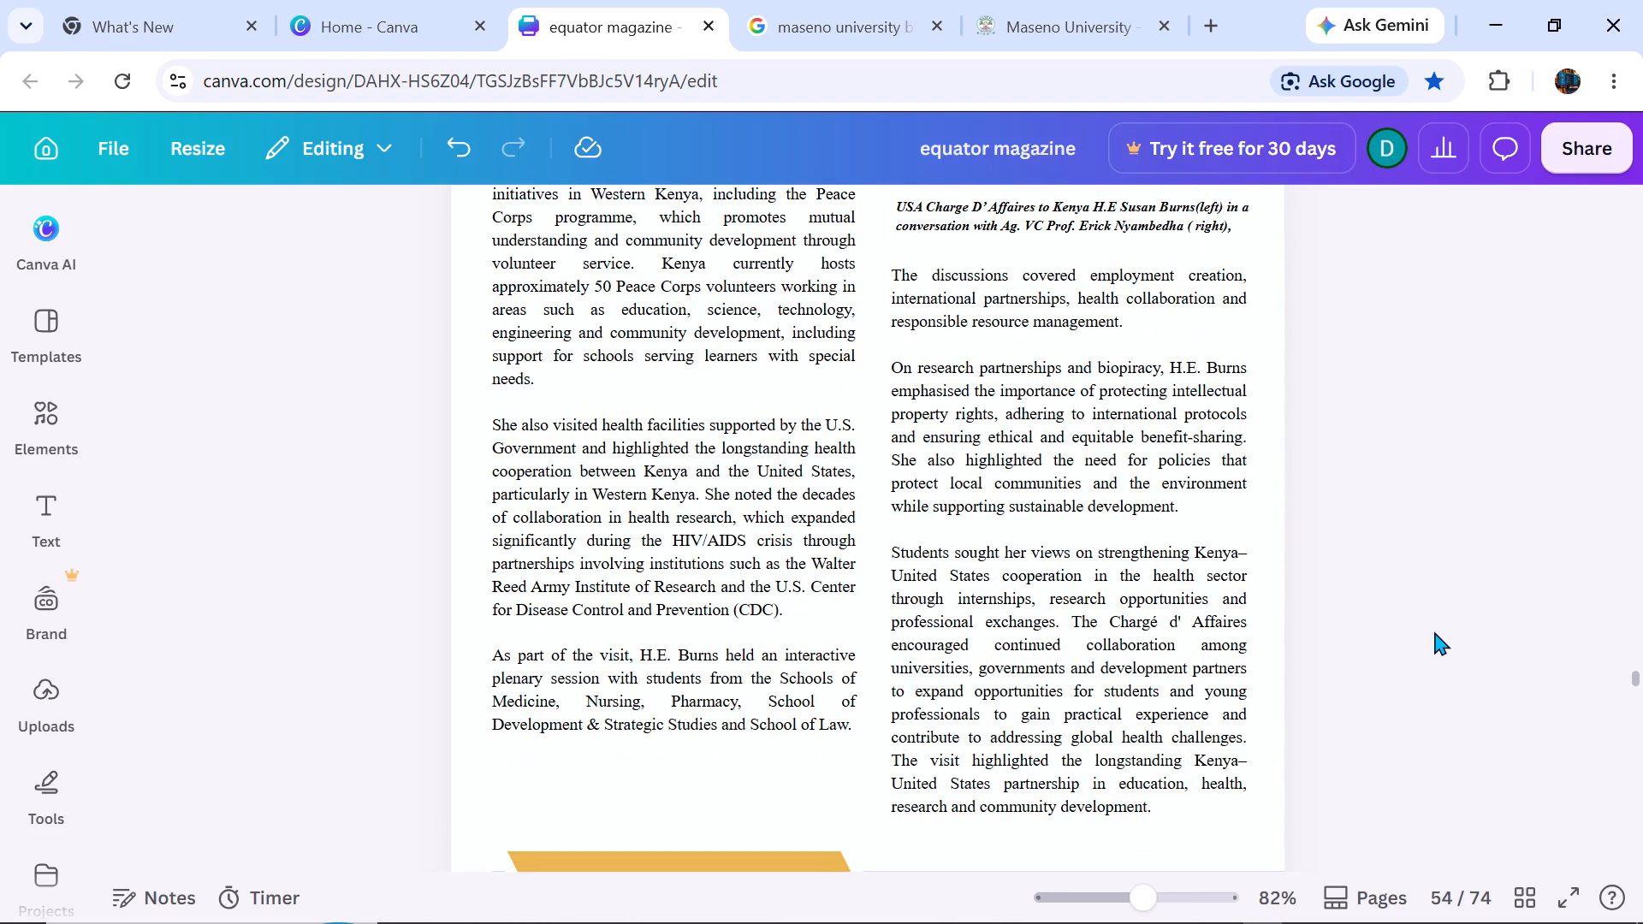
scroll(1090, 640, "down", 3)
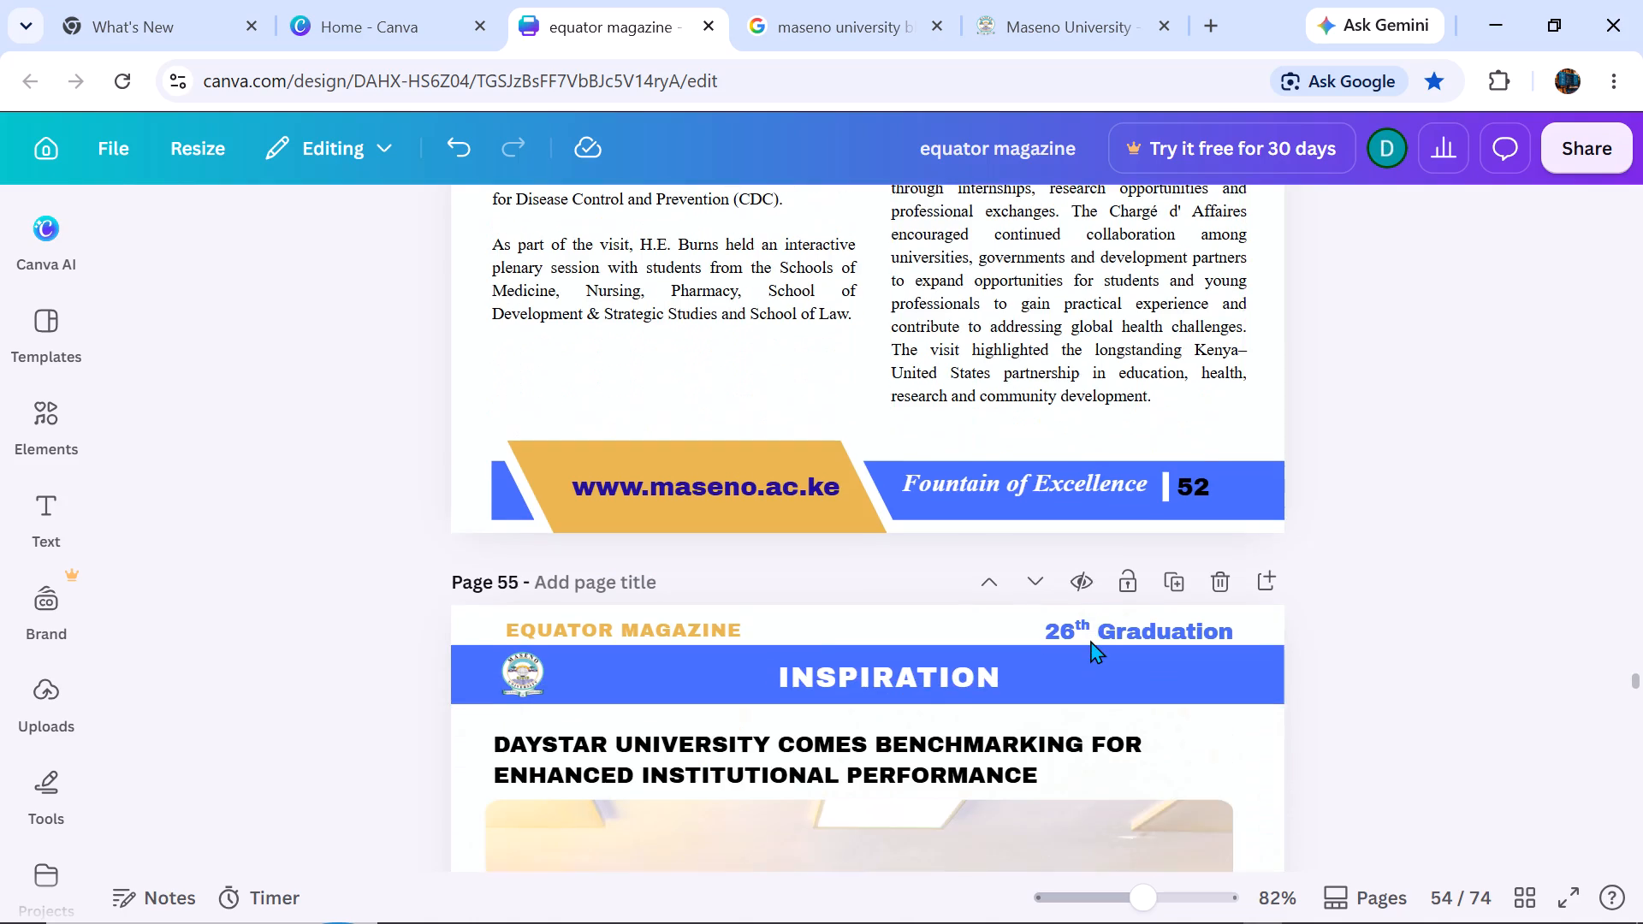
scroll(1090, 640, "down", 7)
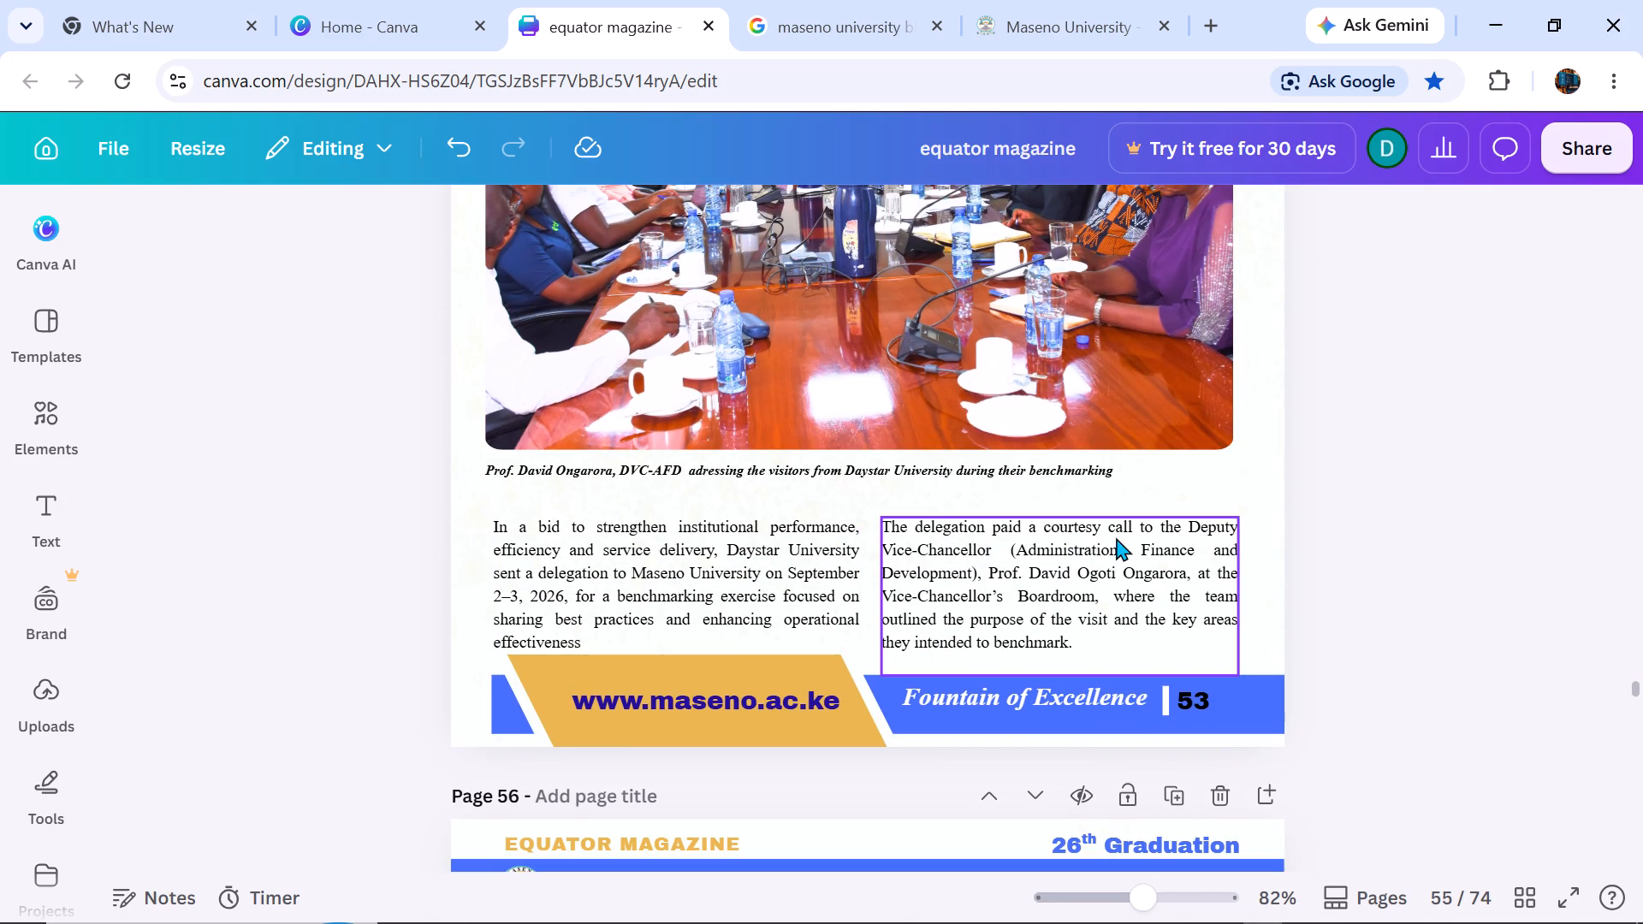
double_click(1123, 577)
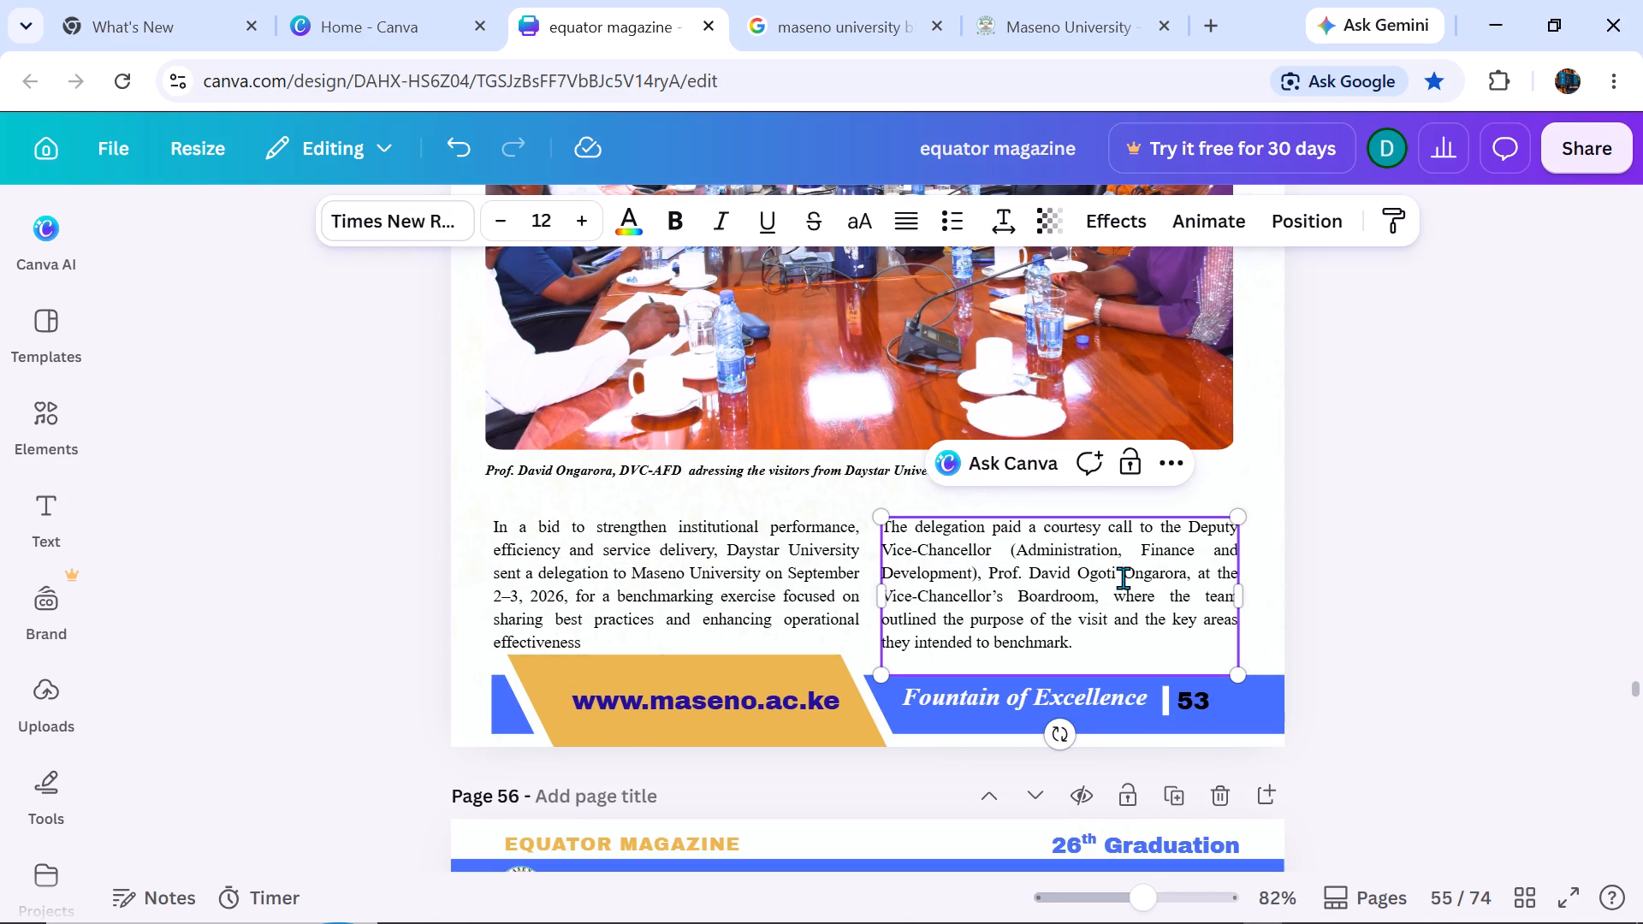
key("BackSpace")
key("BackSpace")
key("BackSpace")
key("BackSpace")
key("BackSpace")
key("BackSpace")
key("BackSpace")
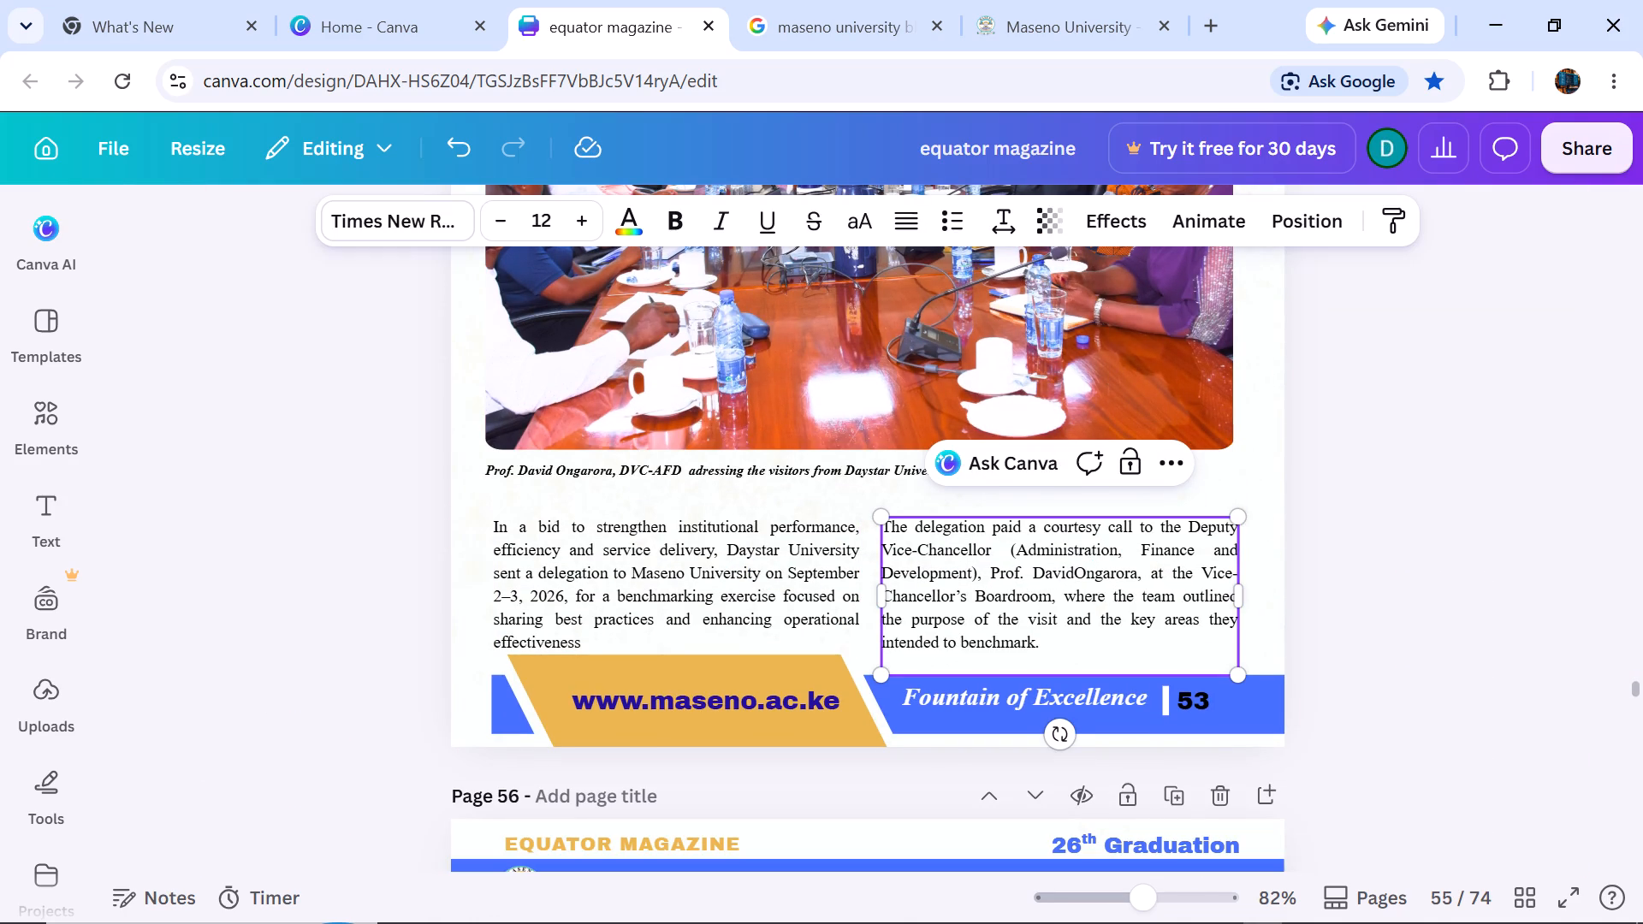
key("space")
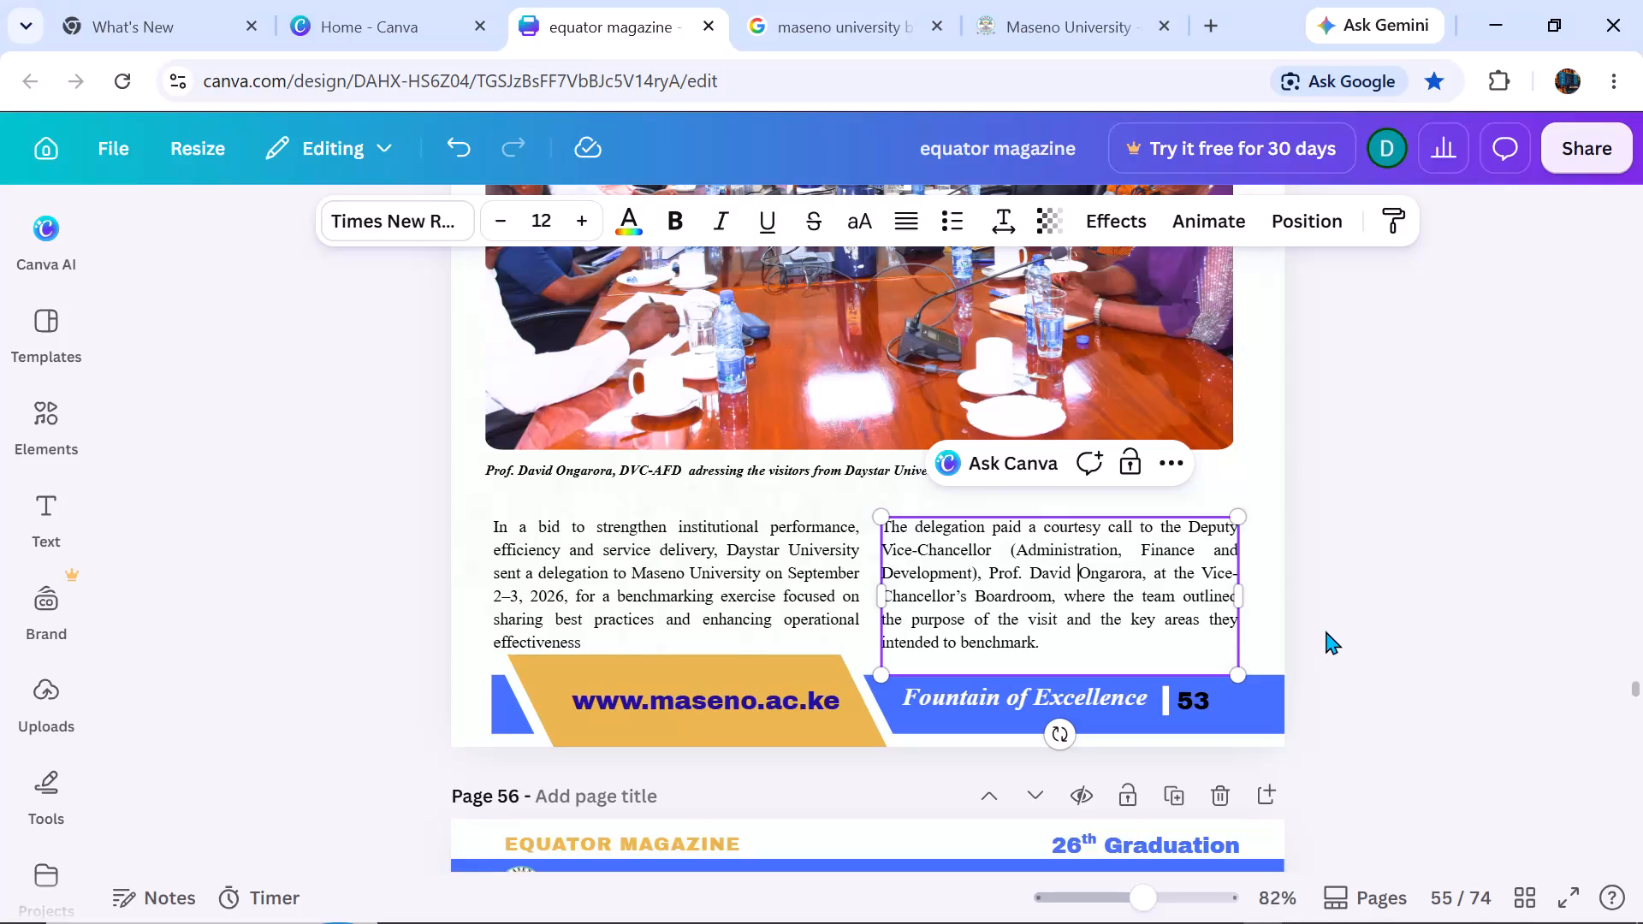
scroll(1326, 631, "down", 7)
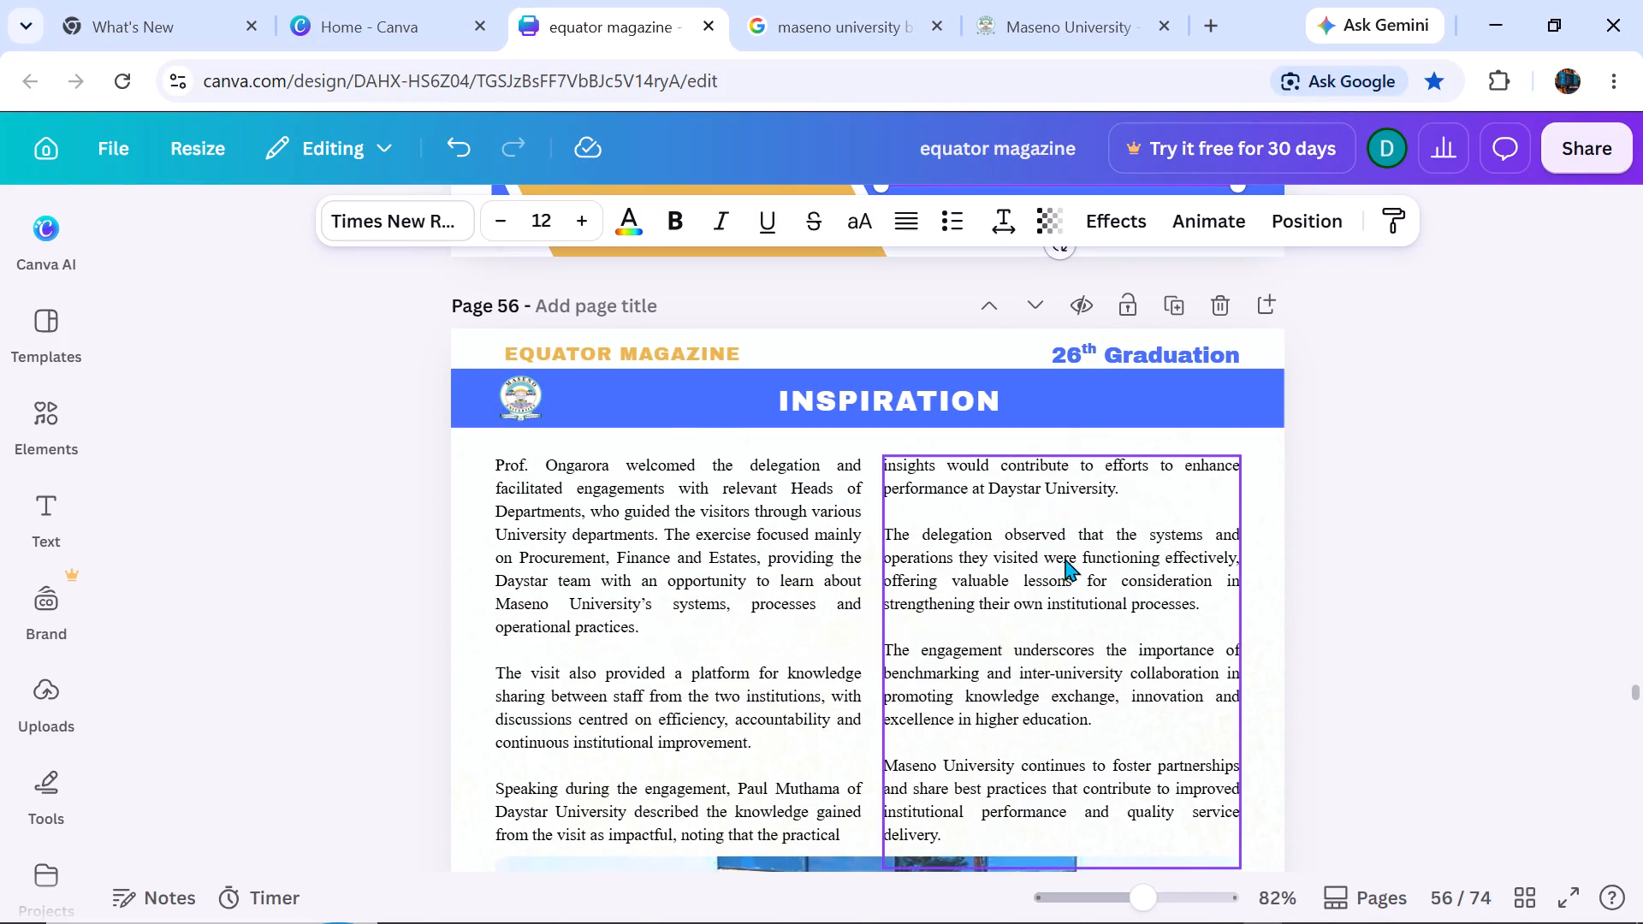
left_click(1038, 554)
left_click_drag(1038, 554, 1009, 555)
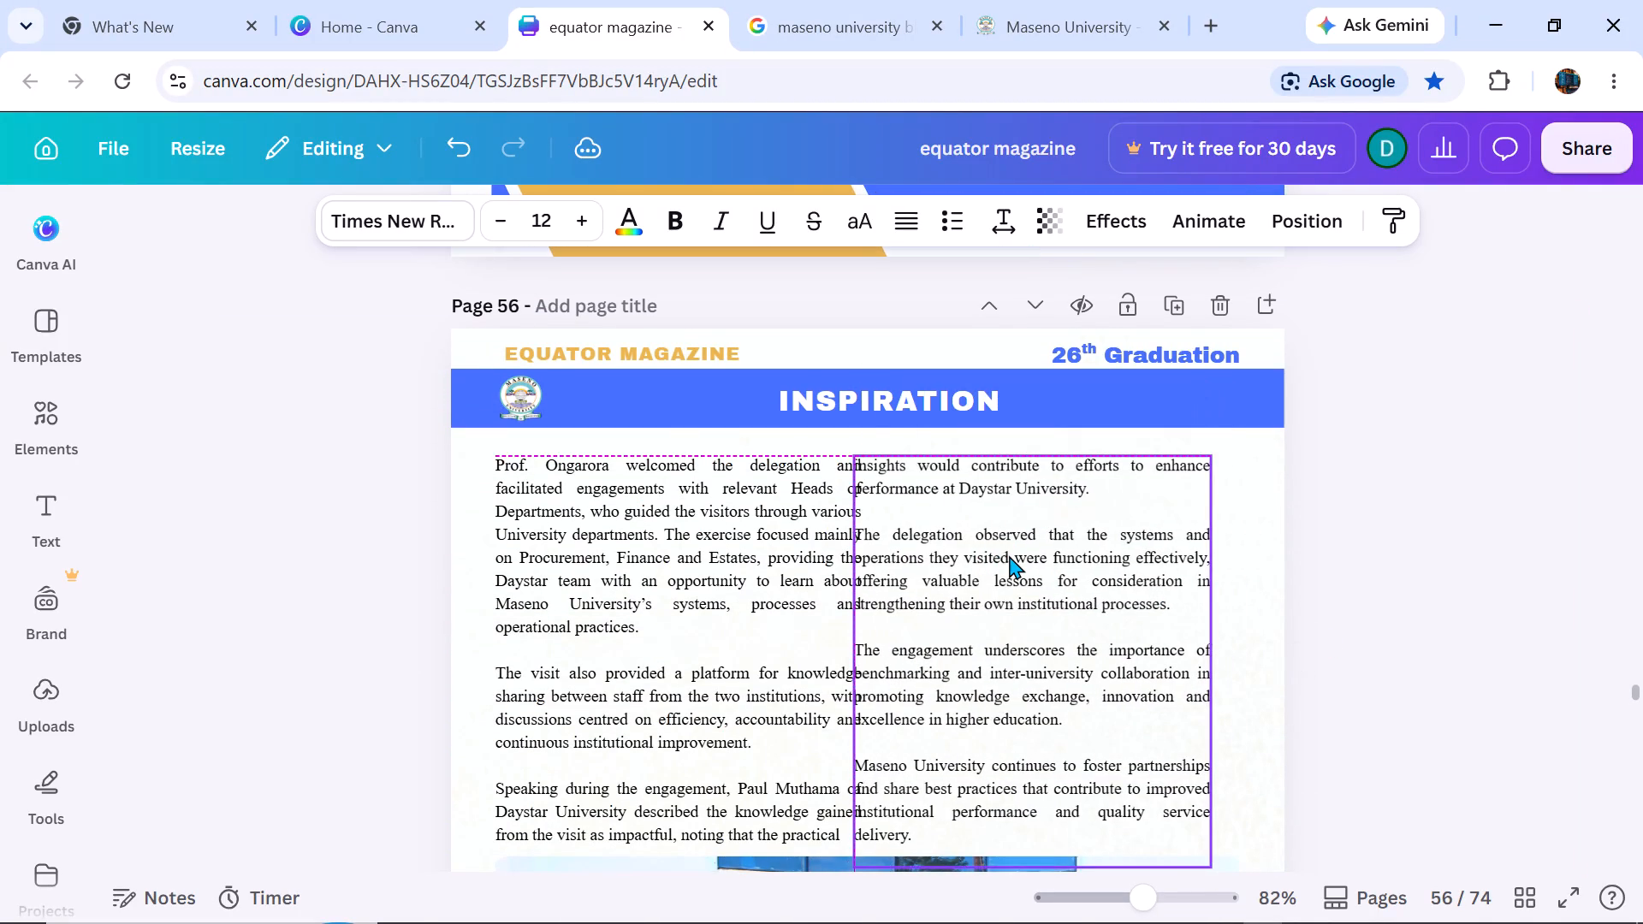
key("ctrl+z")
Replace "visited" with "experienced" in the sentence about systems and operations in page 56's second column.
double_click(1037, 548)
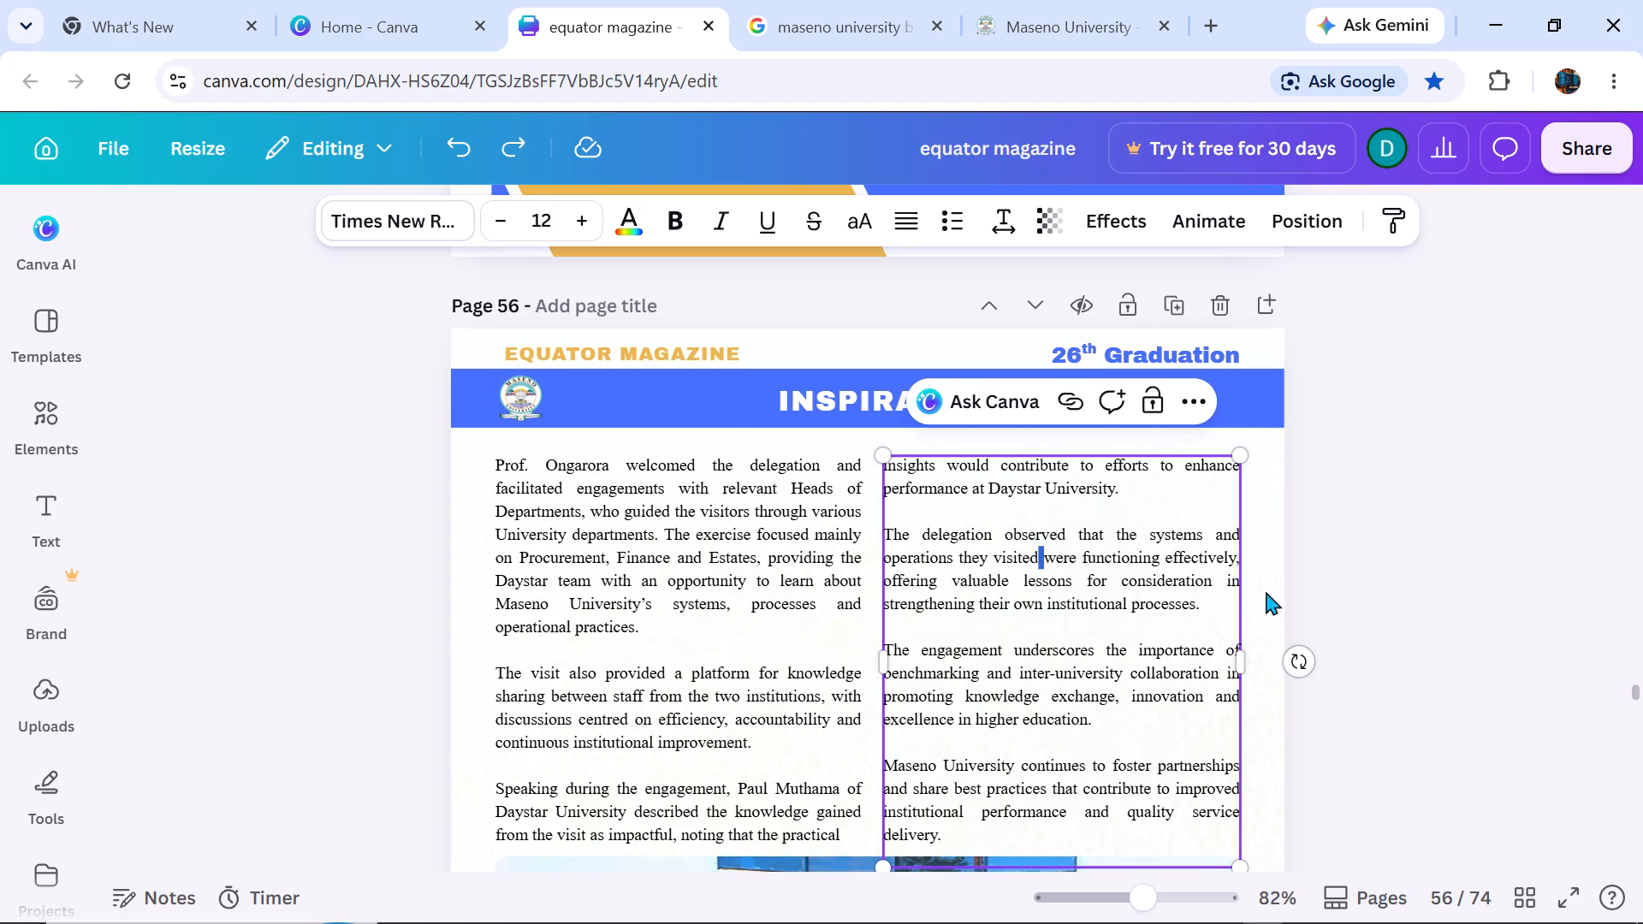
key("ctrl+shift+Left")
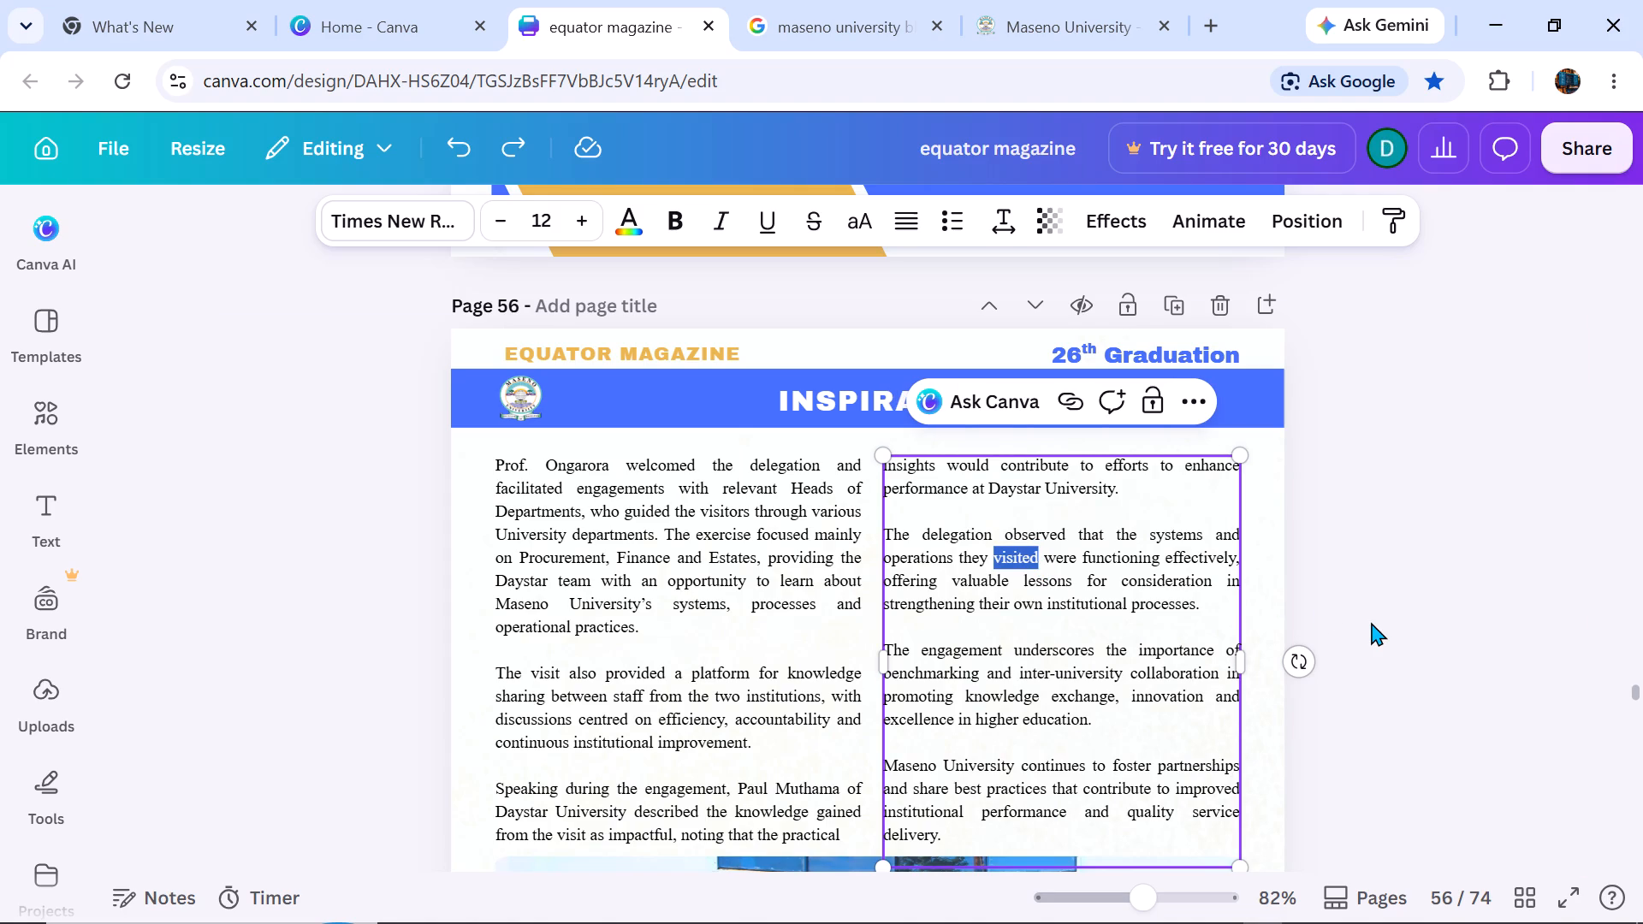
key("shift+e")
key("x")
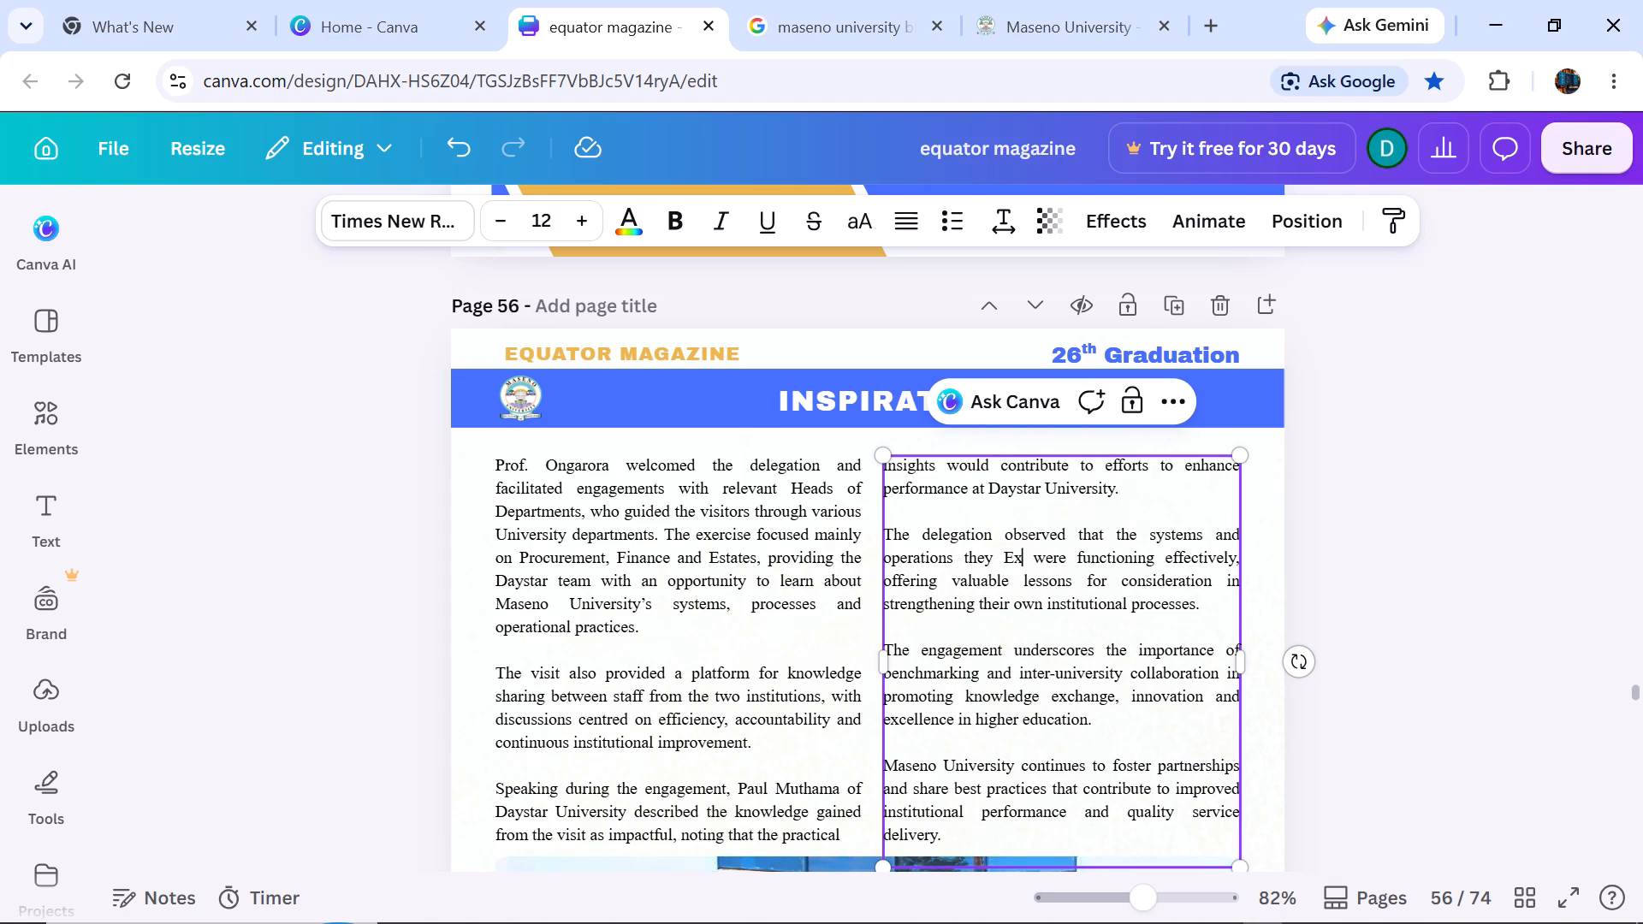
key("BackSpace")
key("BackSpace")
type("expe")
key("BackSpace")
type("erienced")
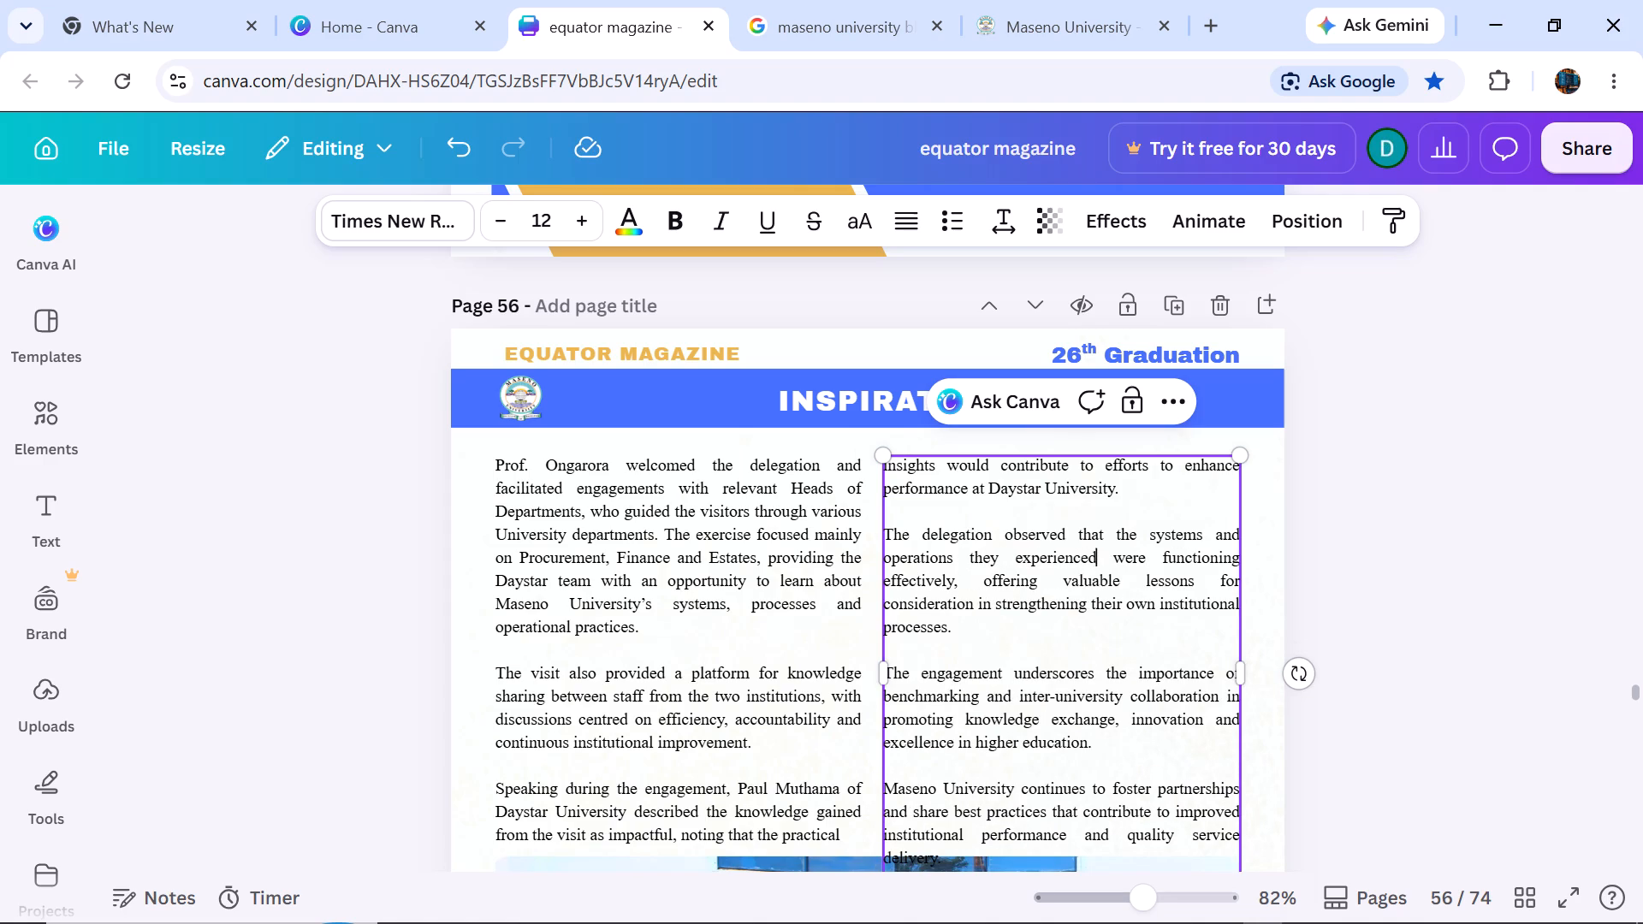
Review the group photo and caption on page 56 and the PhD, Masters and undergraduate programme lists on page 57.
scroll(1371, 622, "down", 8)
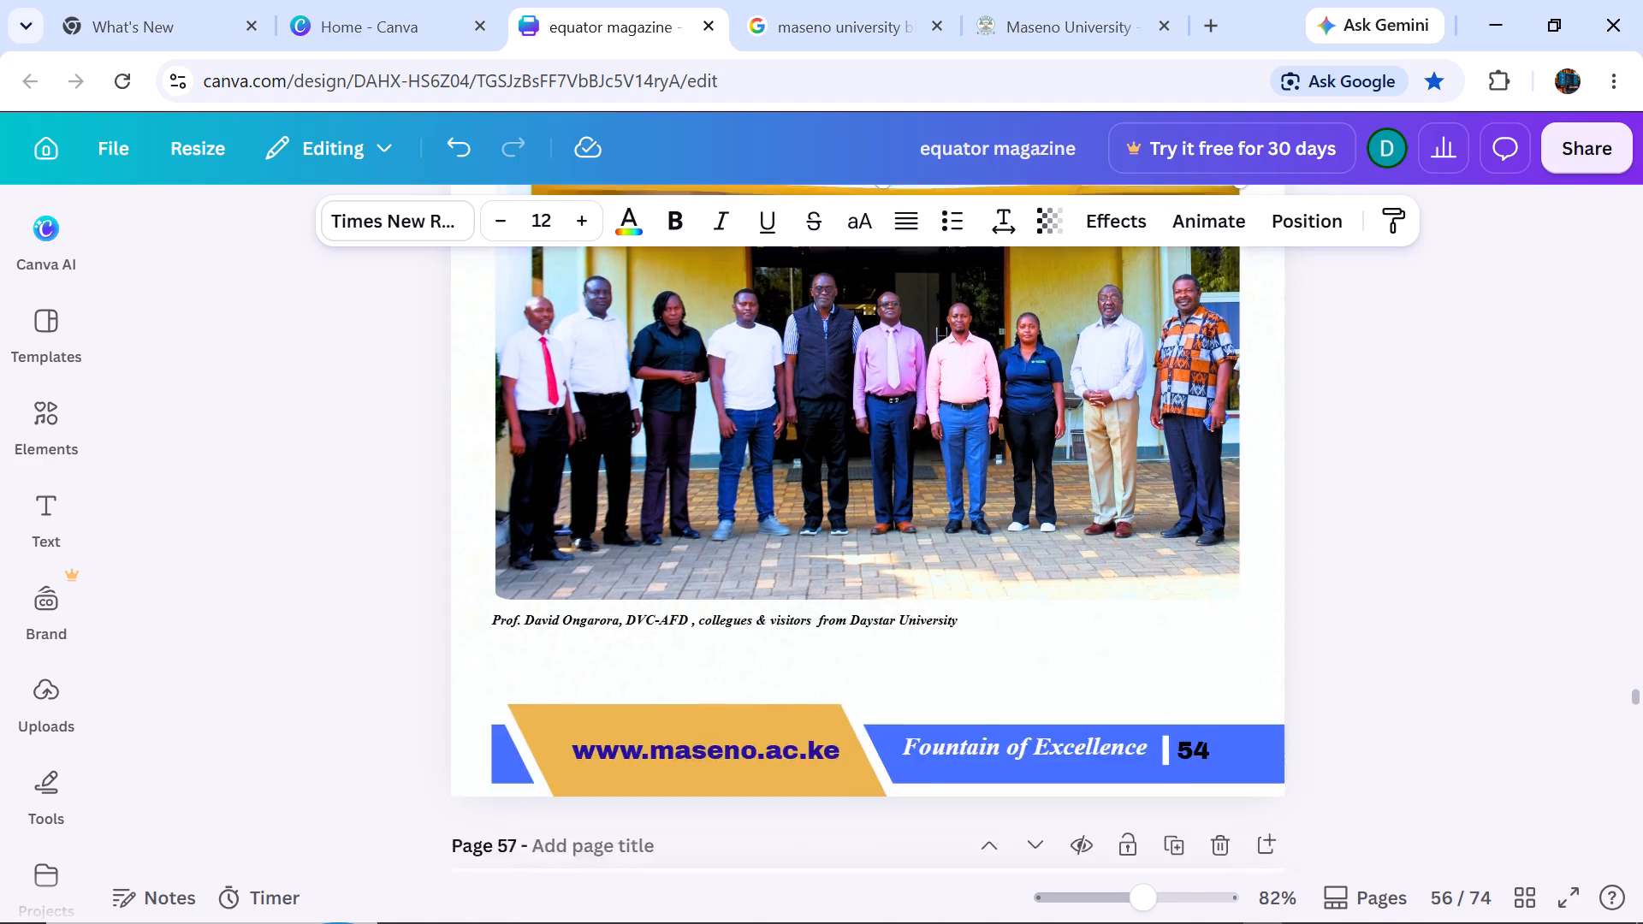
scroll(1371, 622, "down", 5)
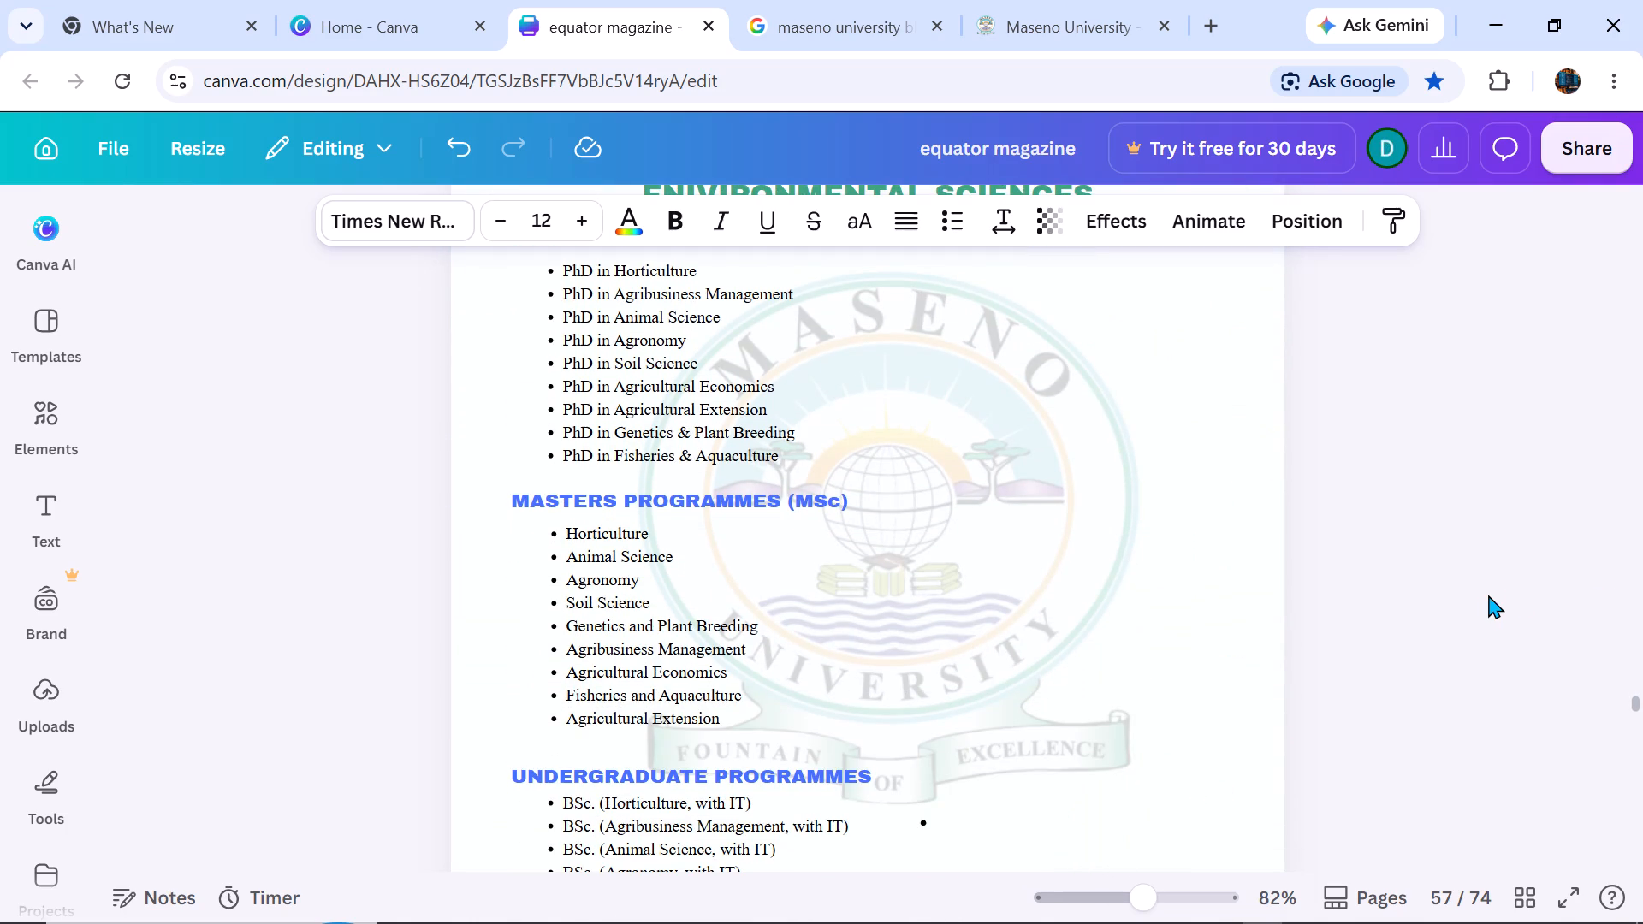
left_click(1483, 596)
scroll(1483, 596, "down", 1)
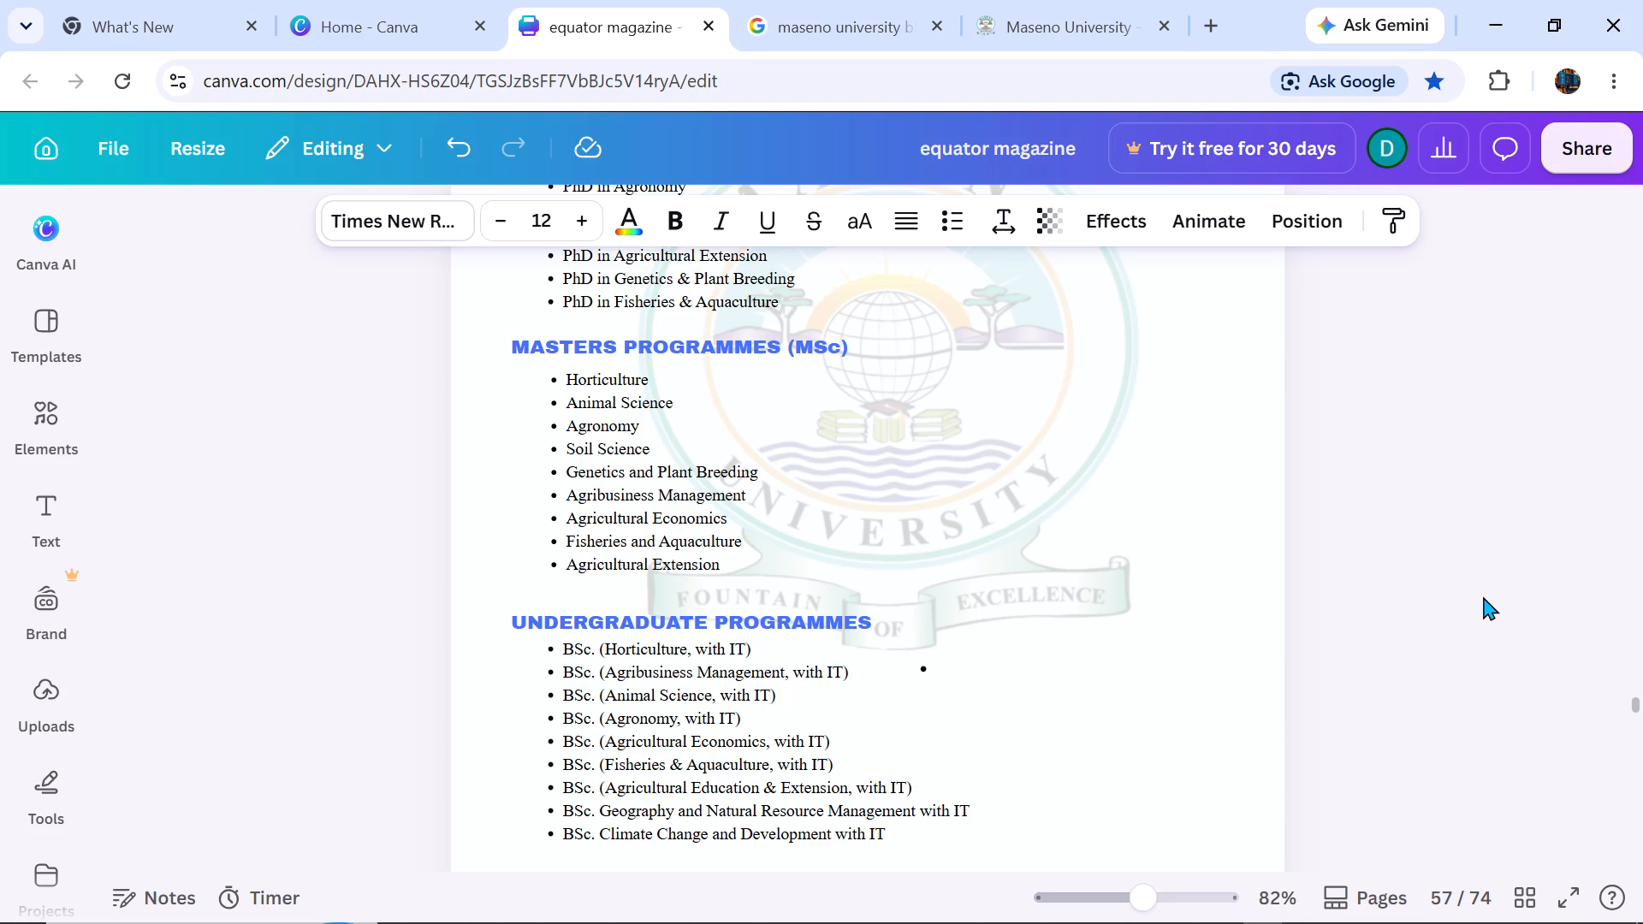
Close the browser window.
left_click(112, 135)
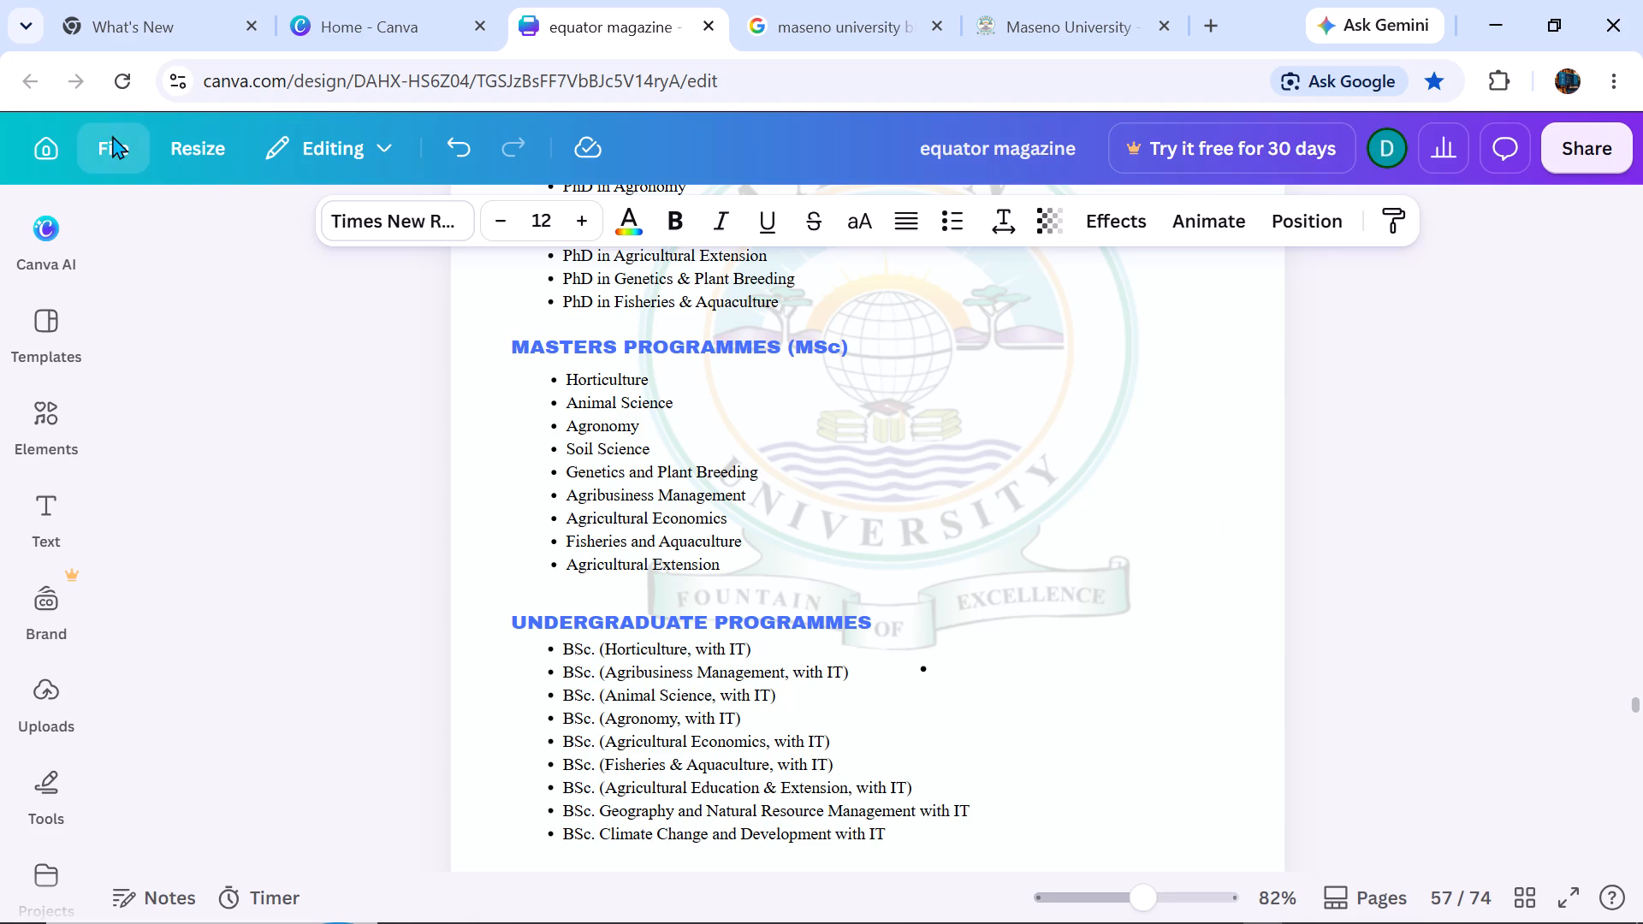
left_click(1322, 601)
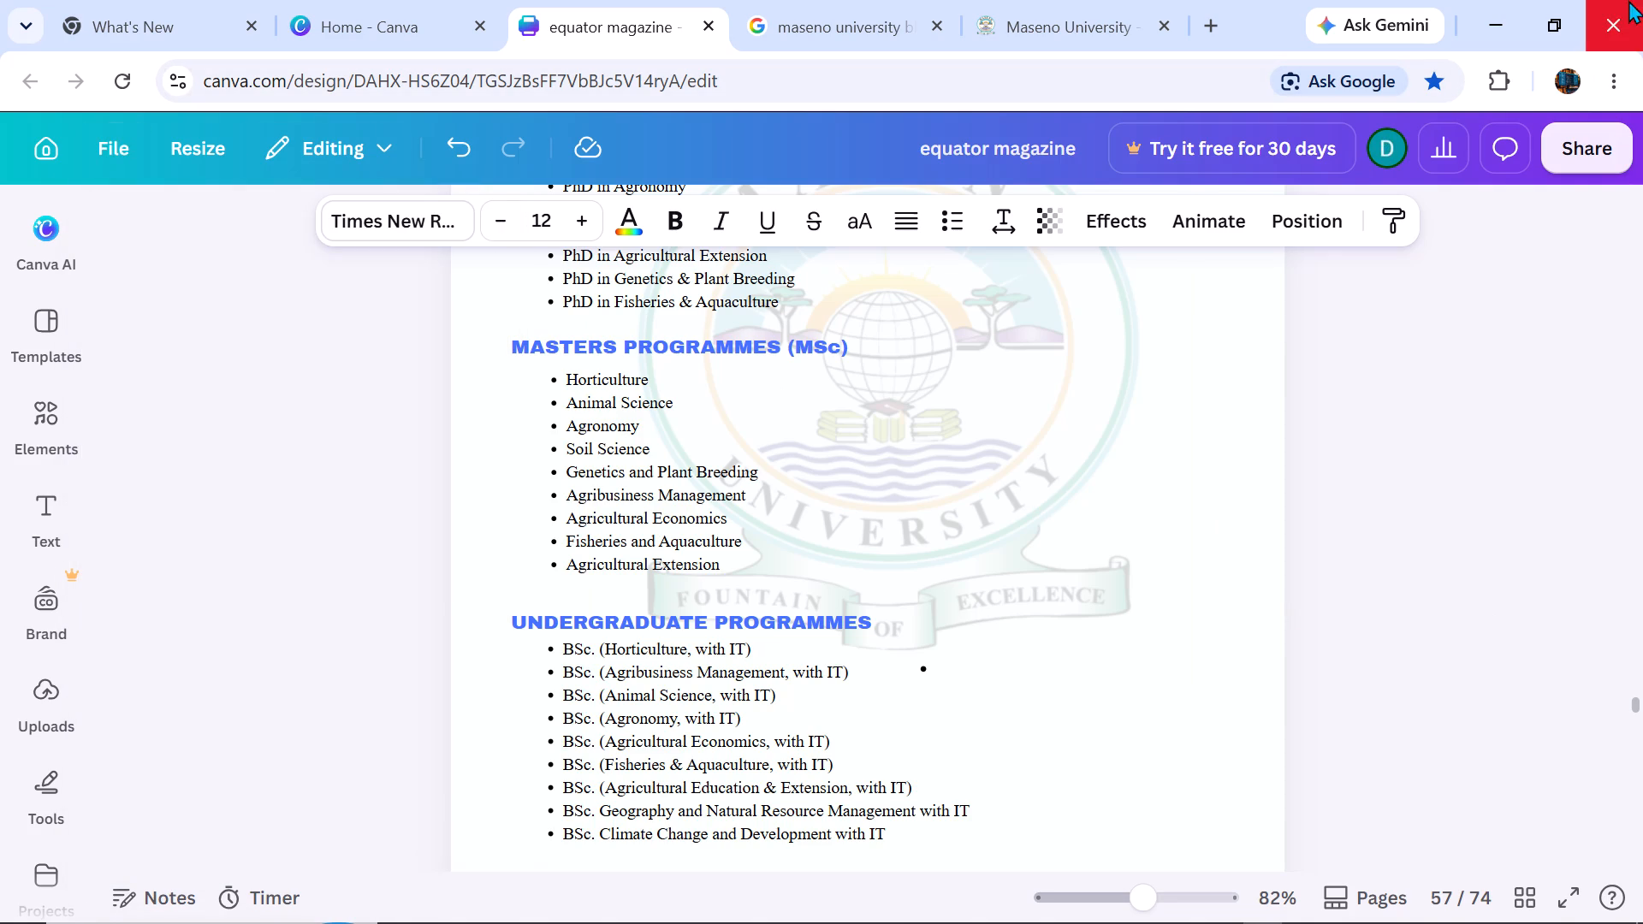
left_click(1618, 0)
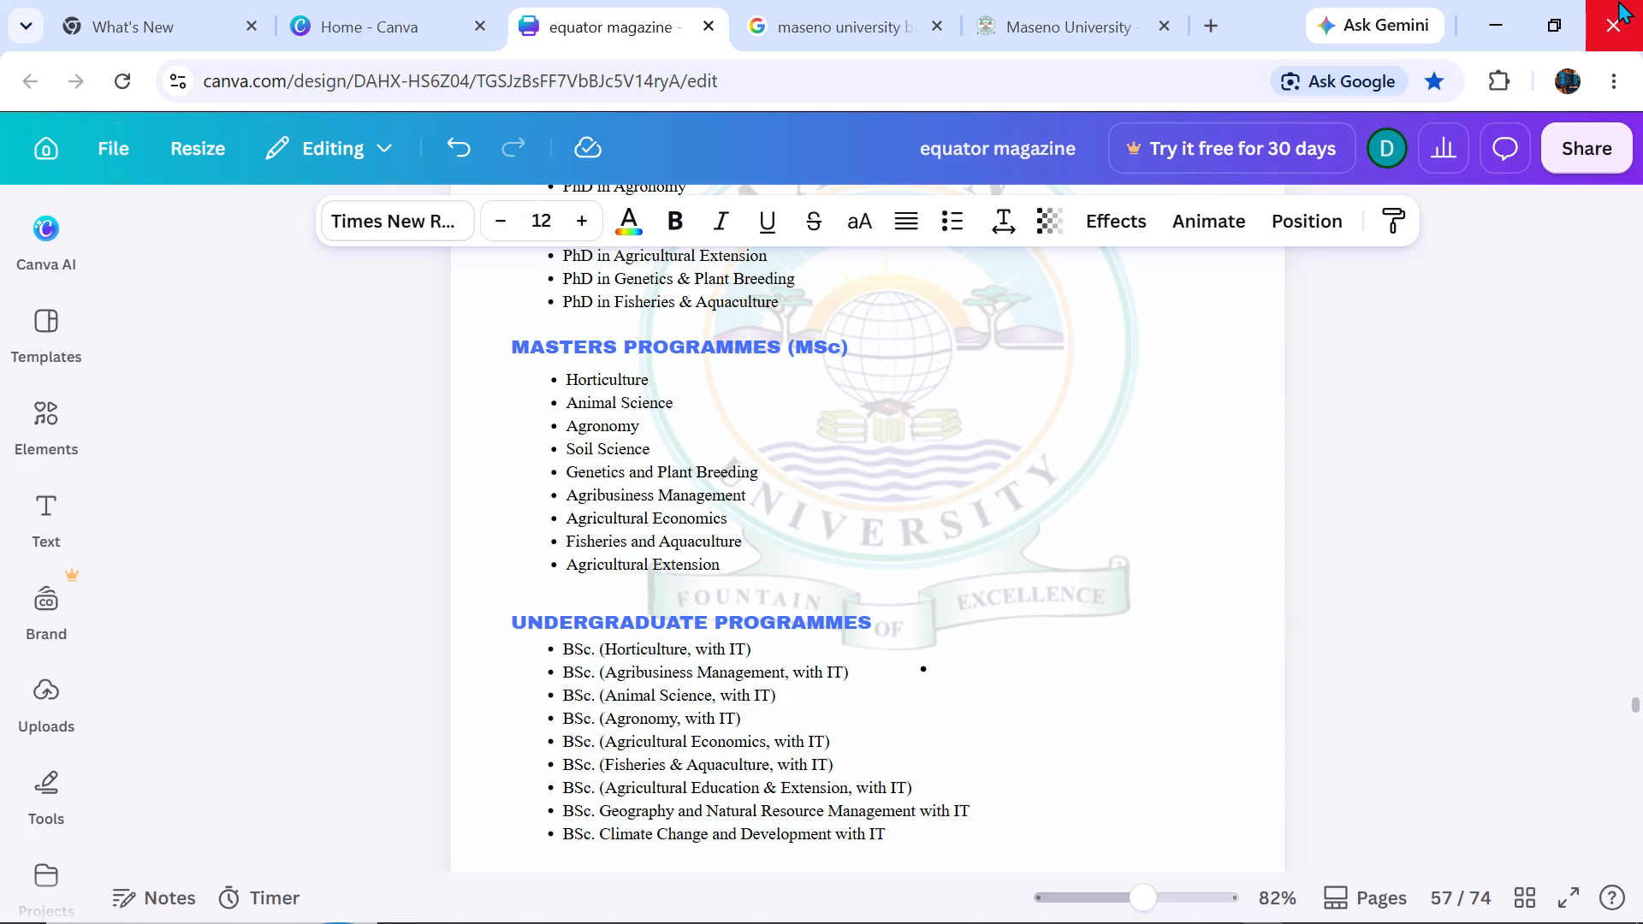